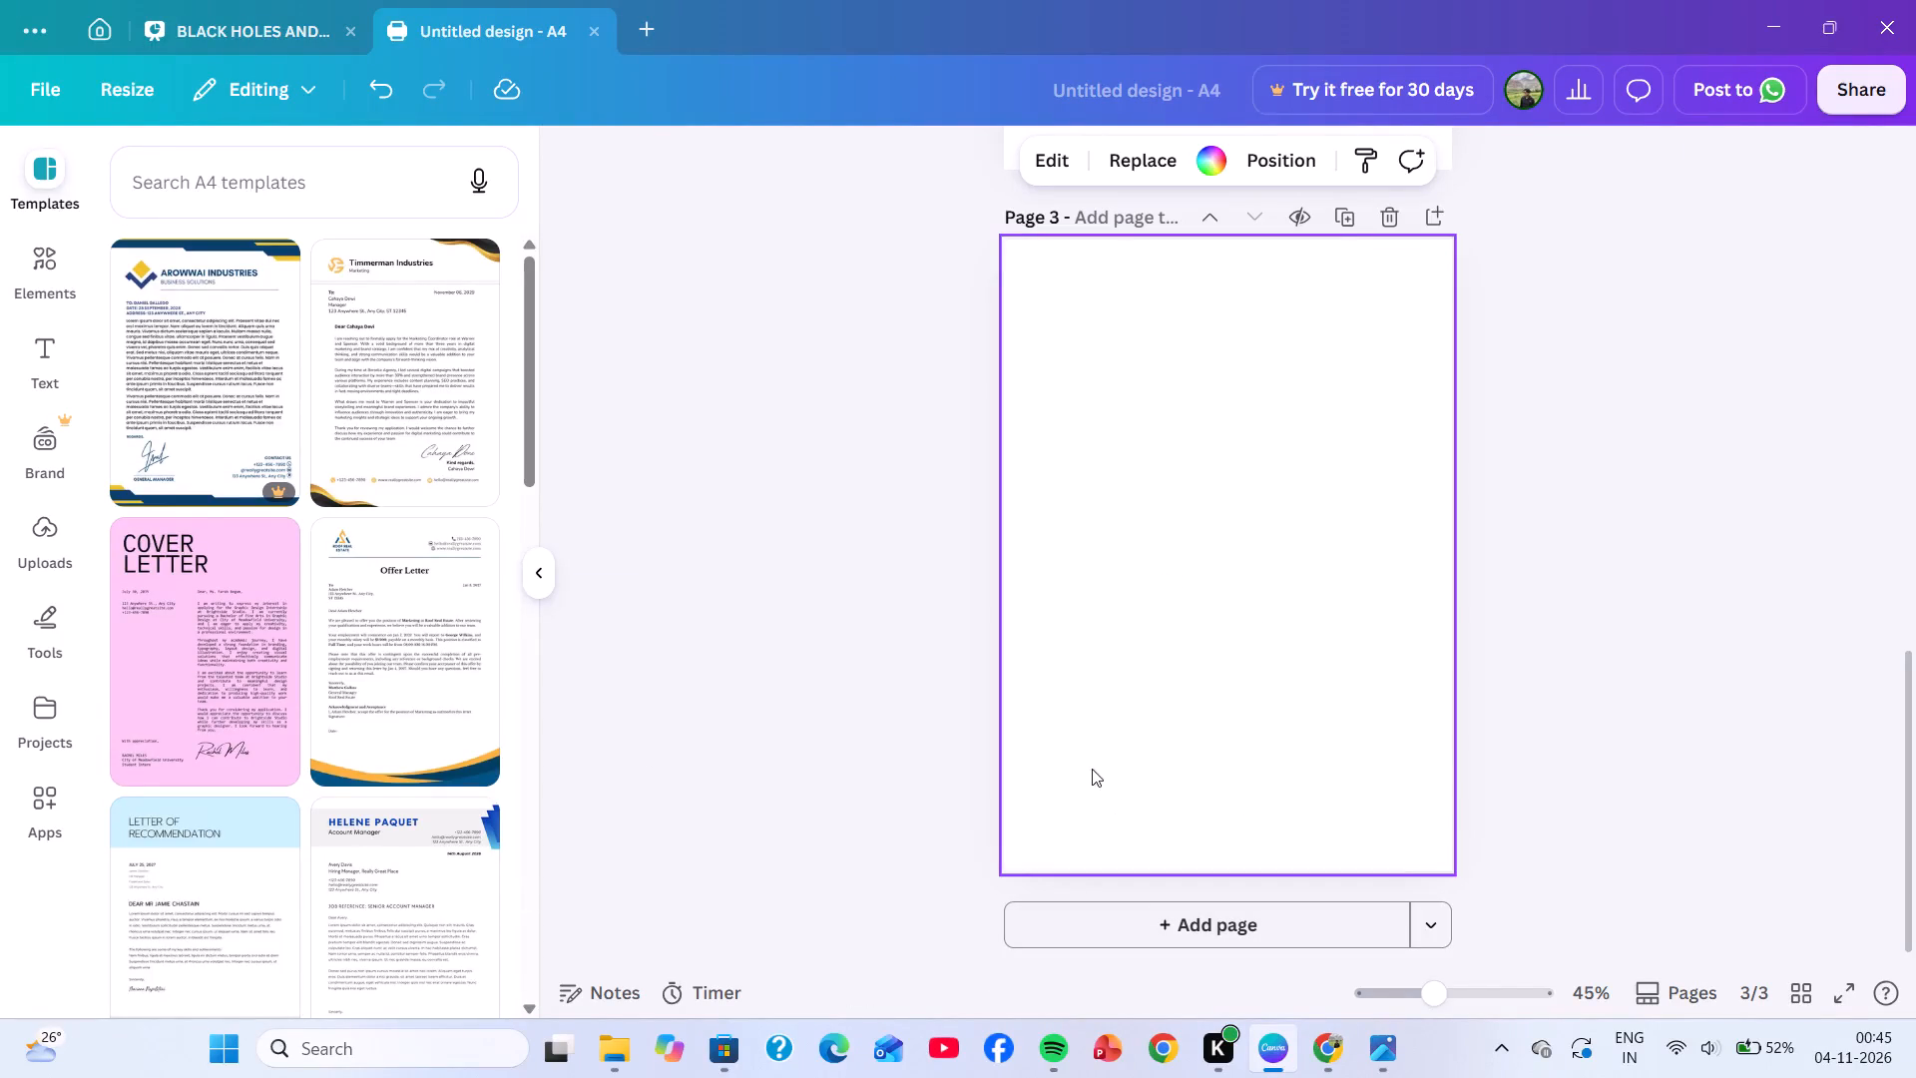
Copy the internship request photo "WhatsApp Image 2026-11-03 at 10.40.08 AM" from Downloads and paste it onto blank page 3 in Canva.
left_click(623, 1044)
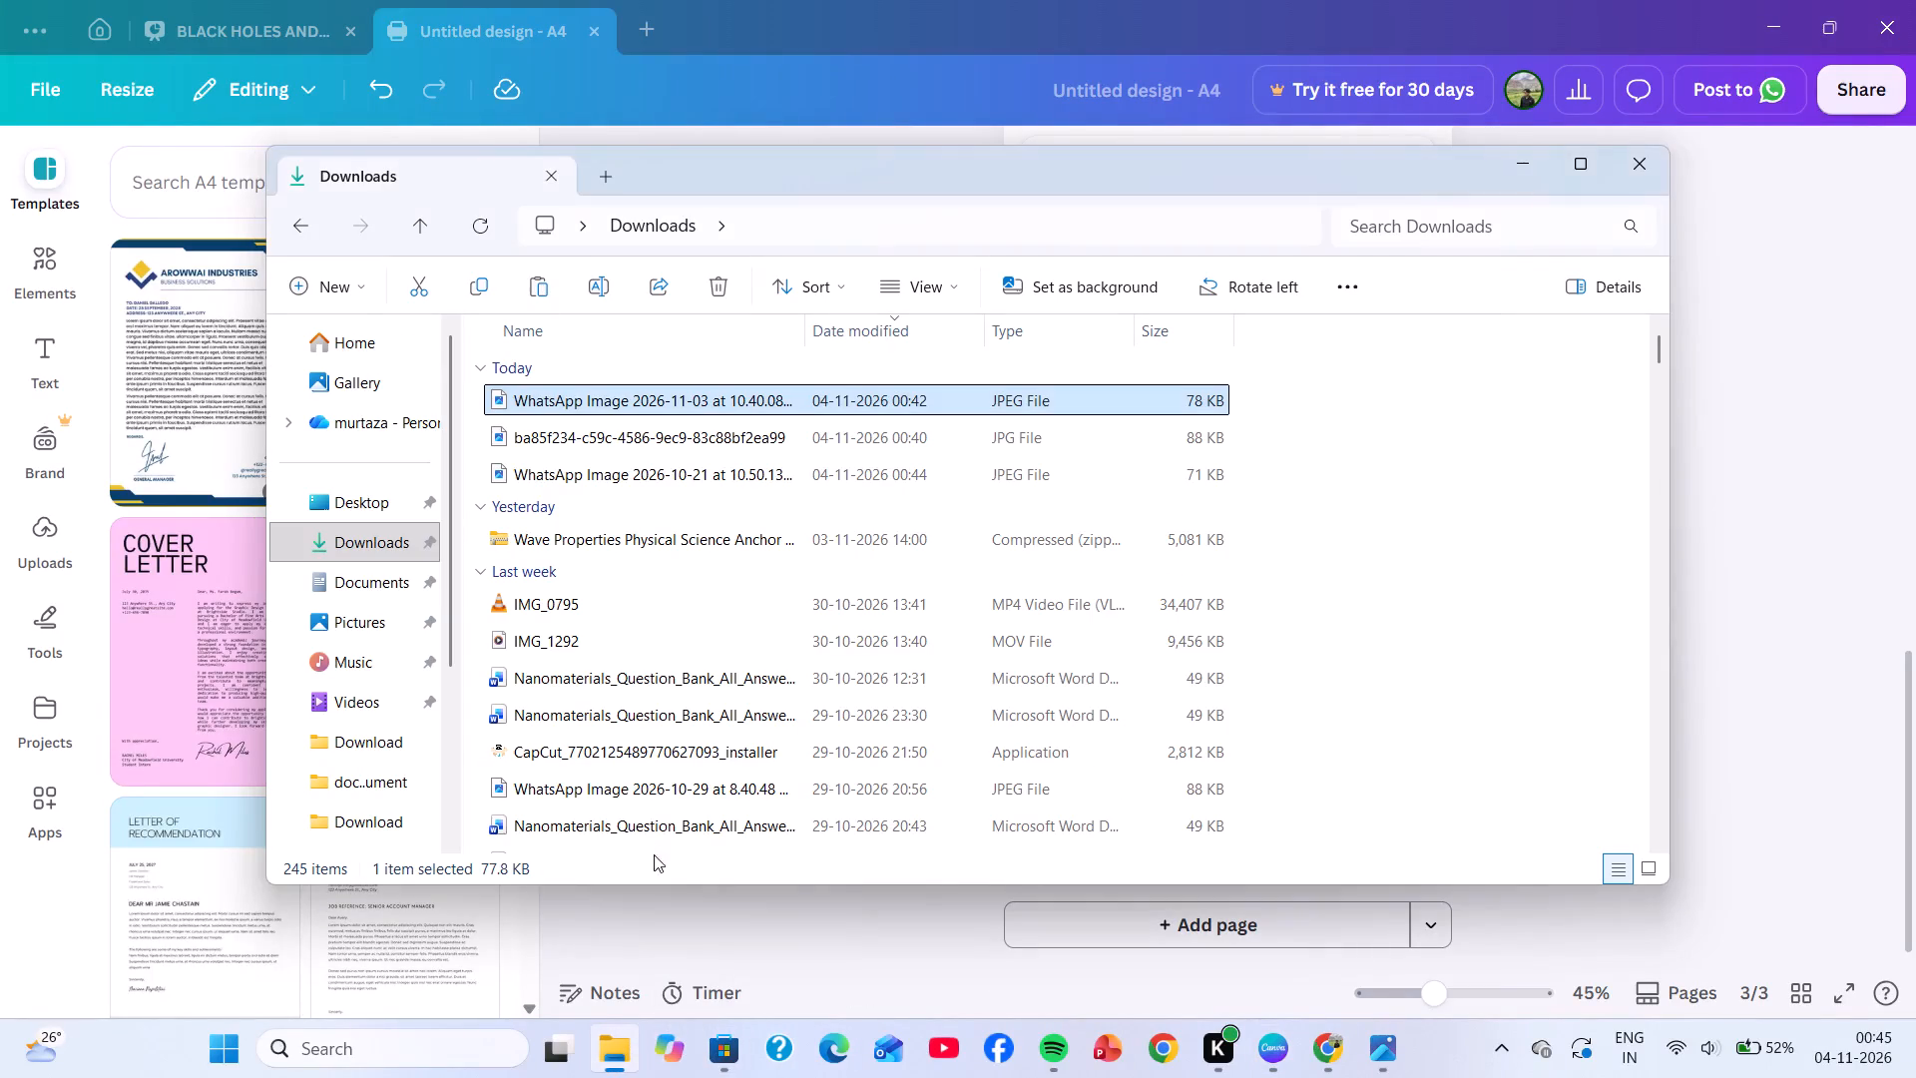
double_click(738, 391)
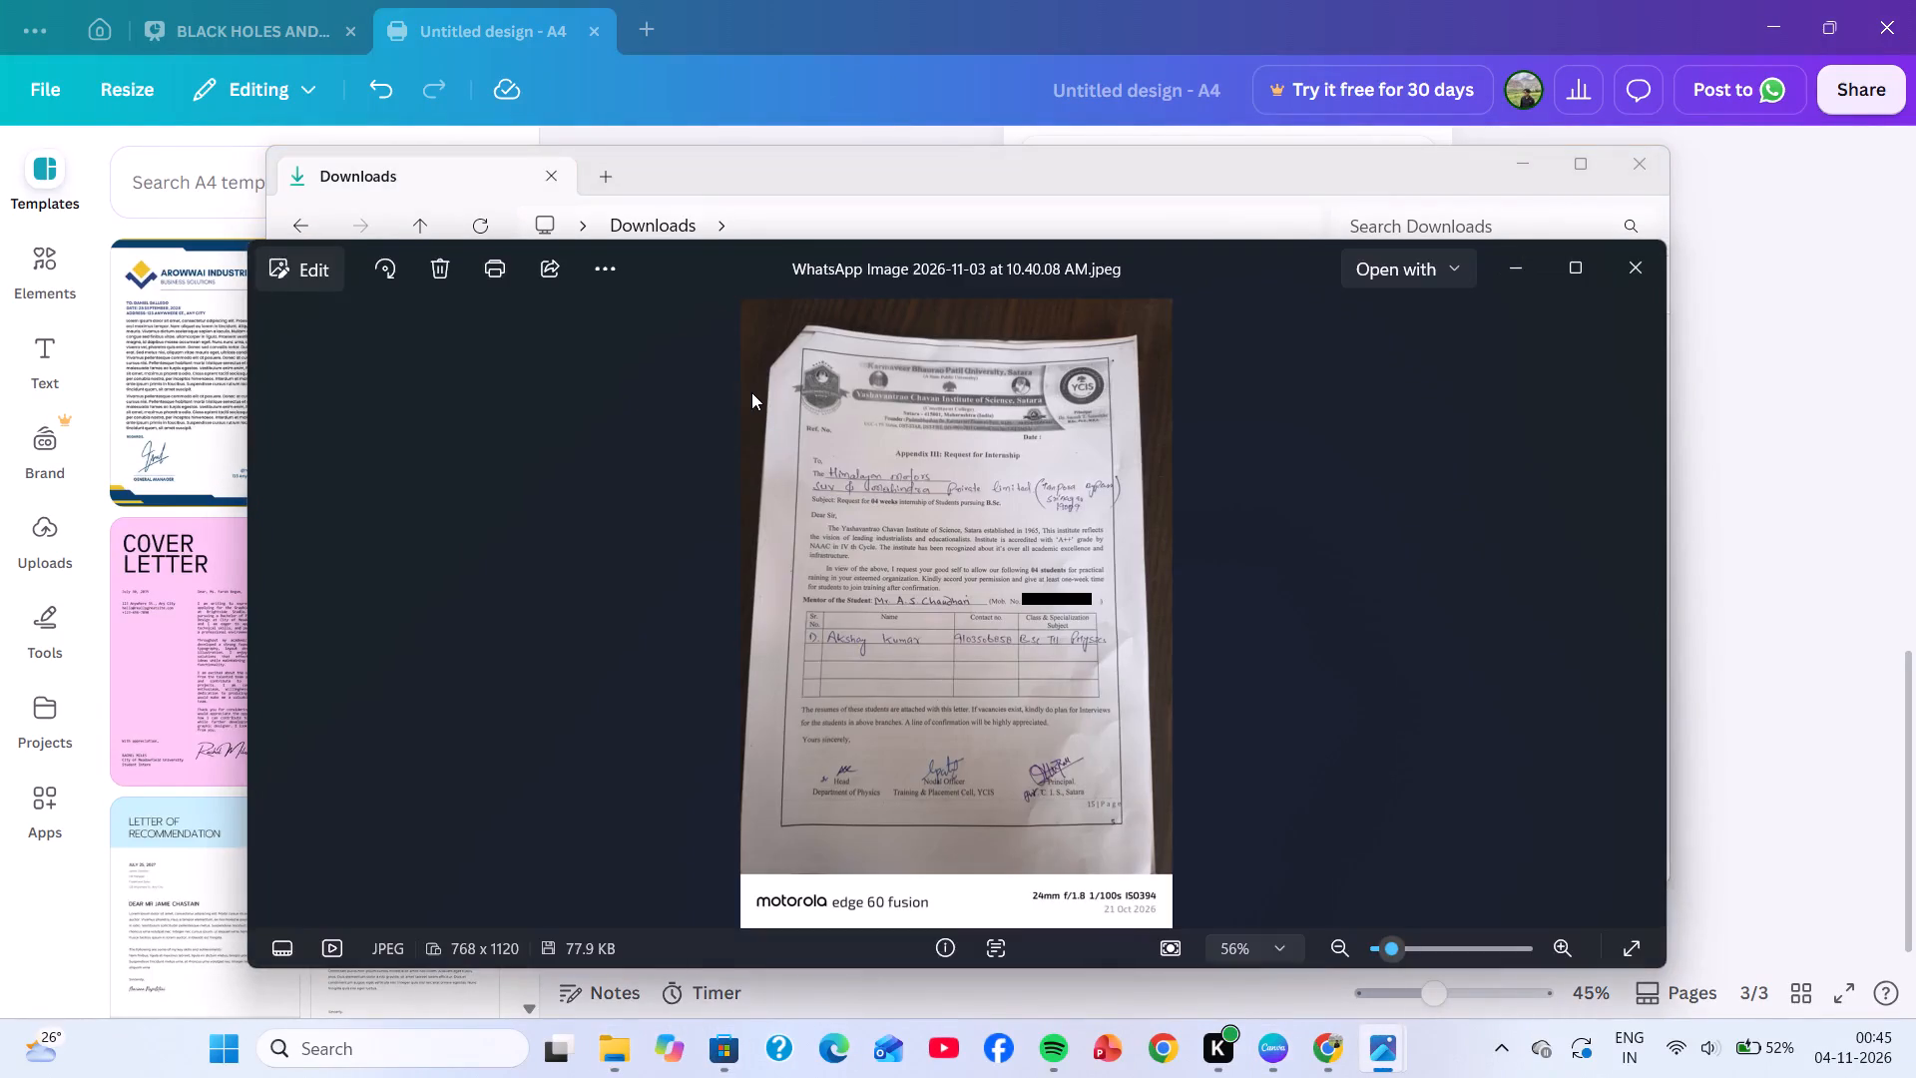
key("ctrl+c")
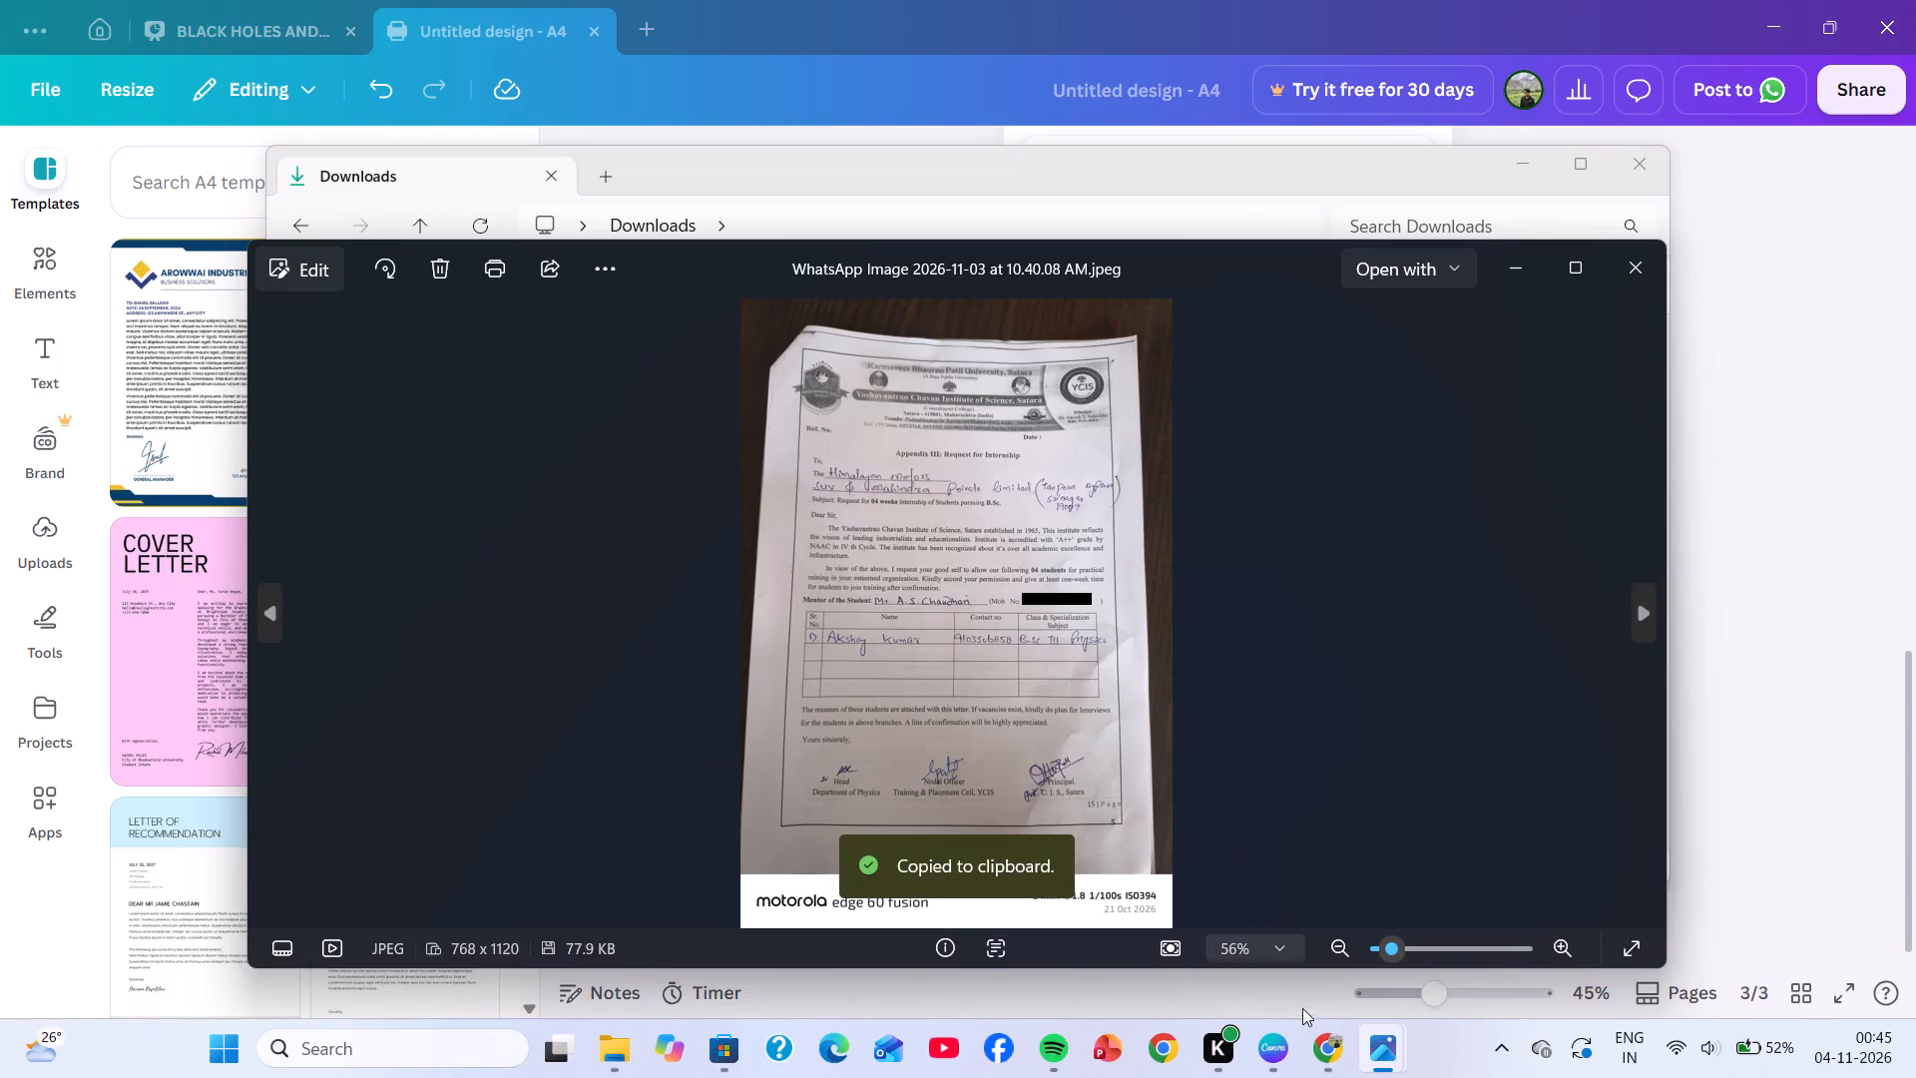
left_click(1264, 1041)
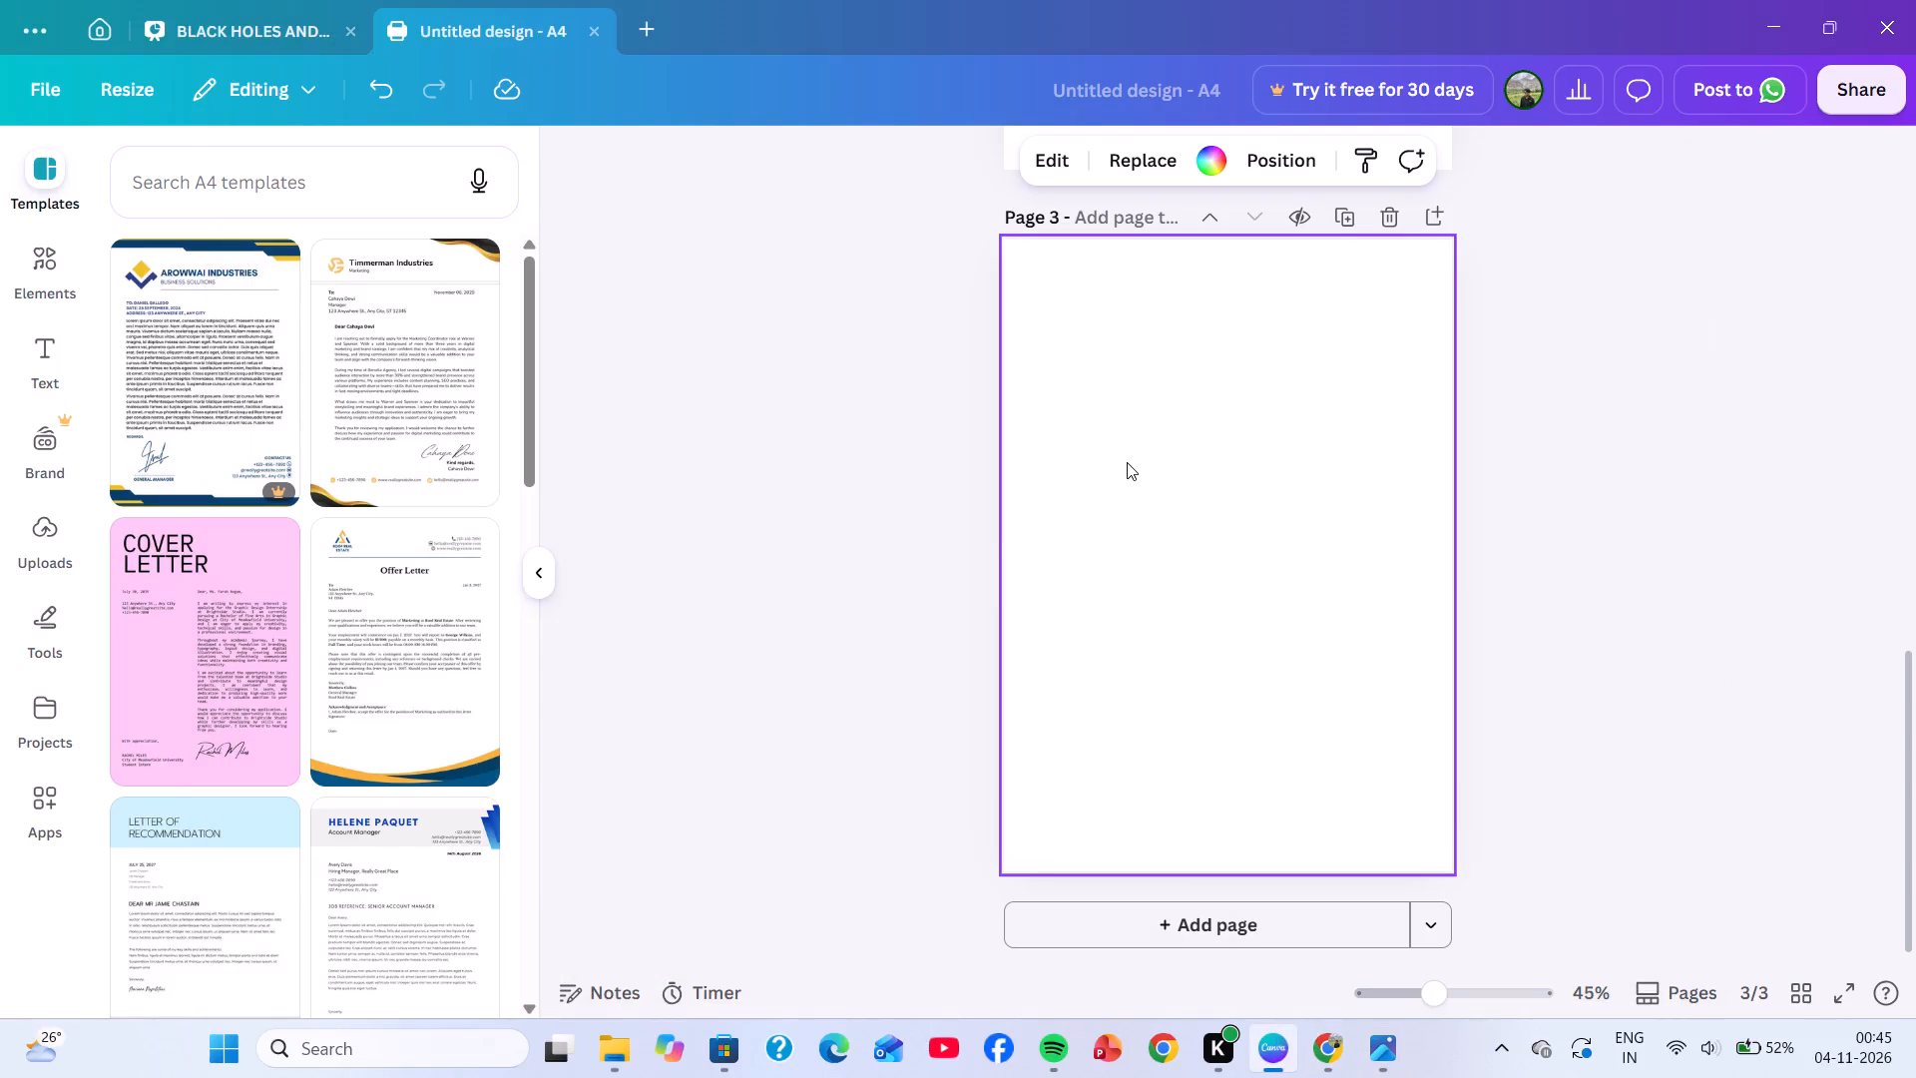
key("ctrl+v")
Enlarge the pasted letter photo on page 3, extending its top and both side edges close to the page edges.
scroll(1205, 509, "up", 2)
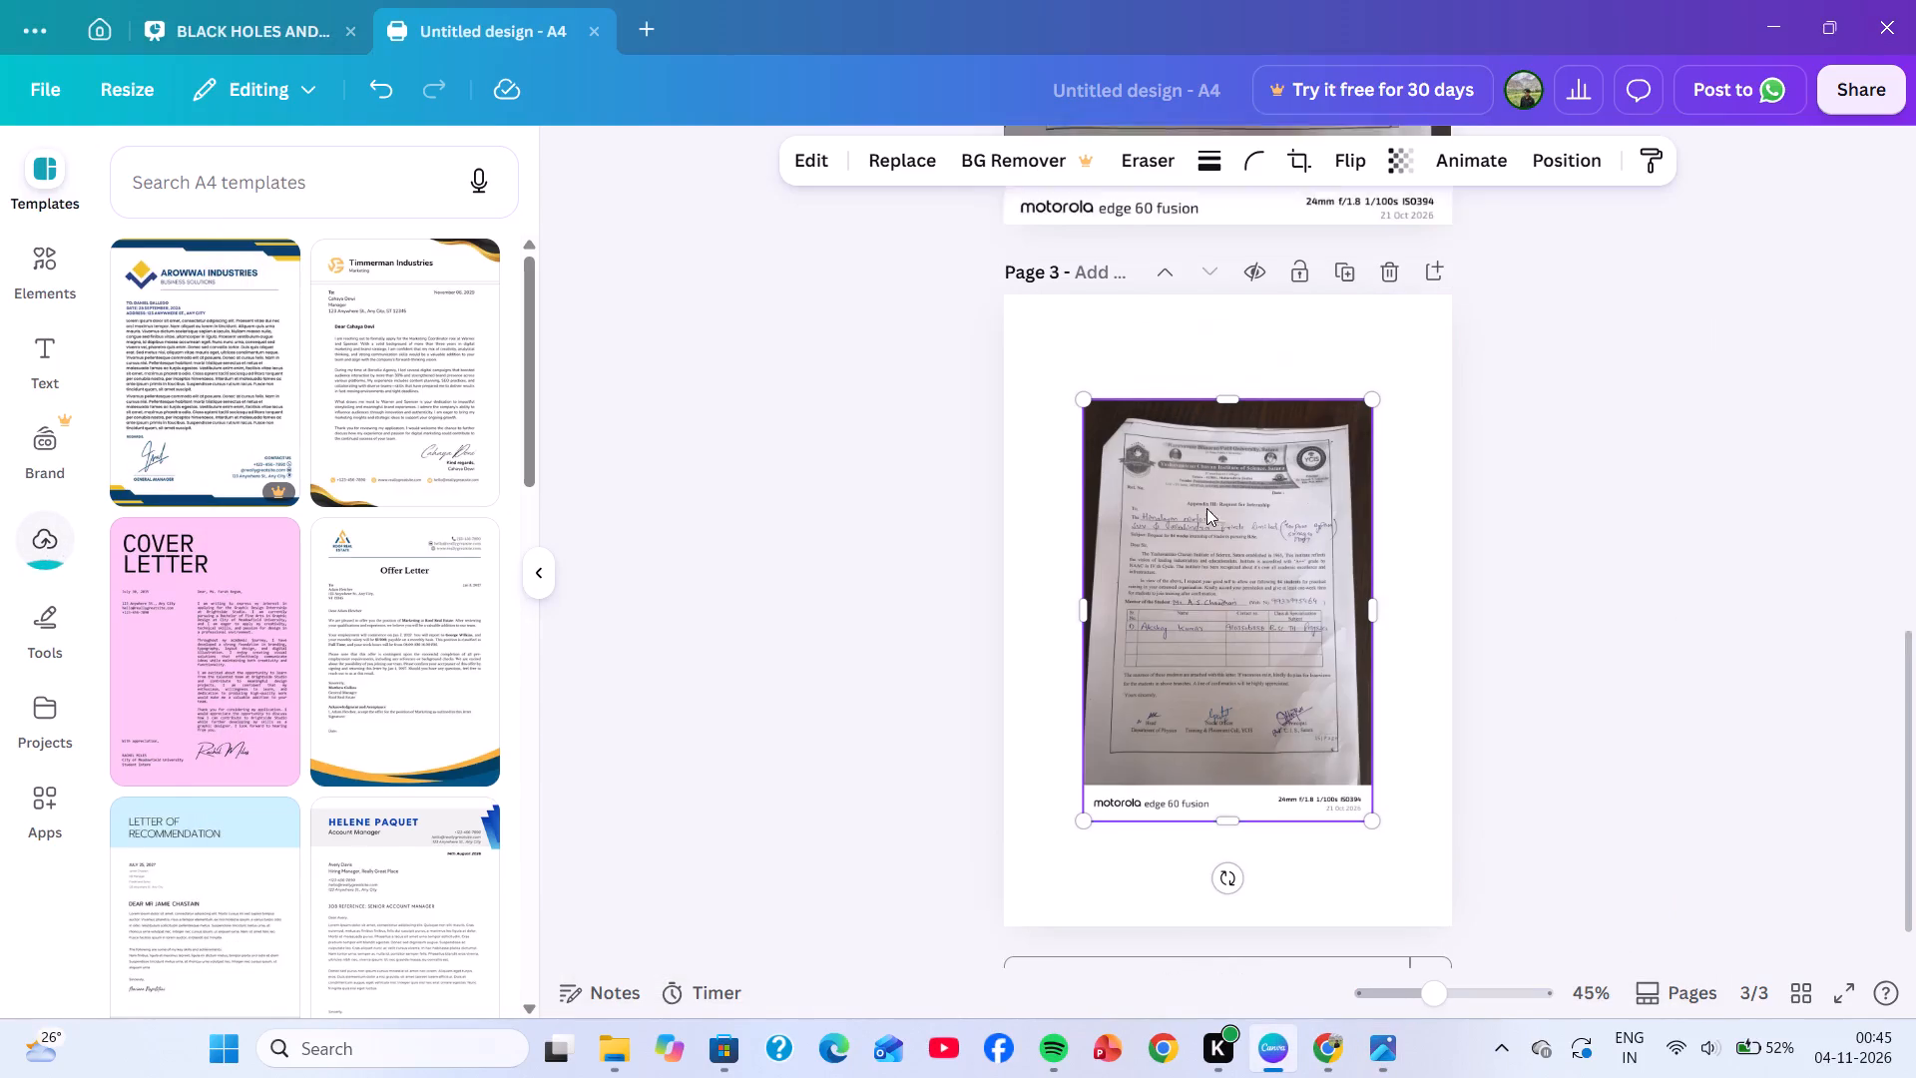
scroll(1230, 488, "down", 2)
left_click_drag(1228, 345, 1242, 249)
left_click_drag(1081, 505, 1078, 506)
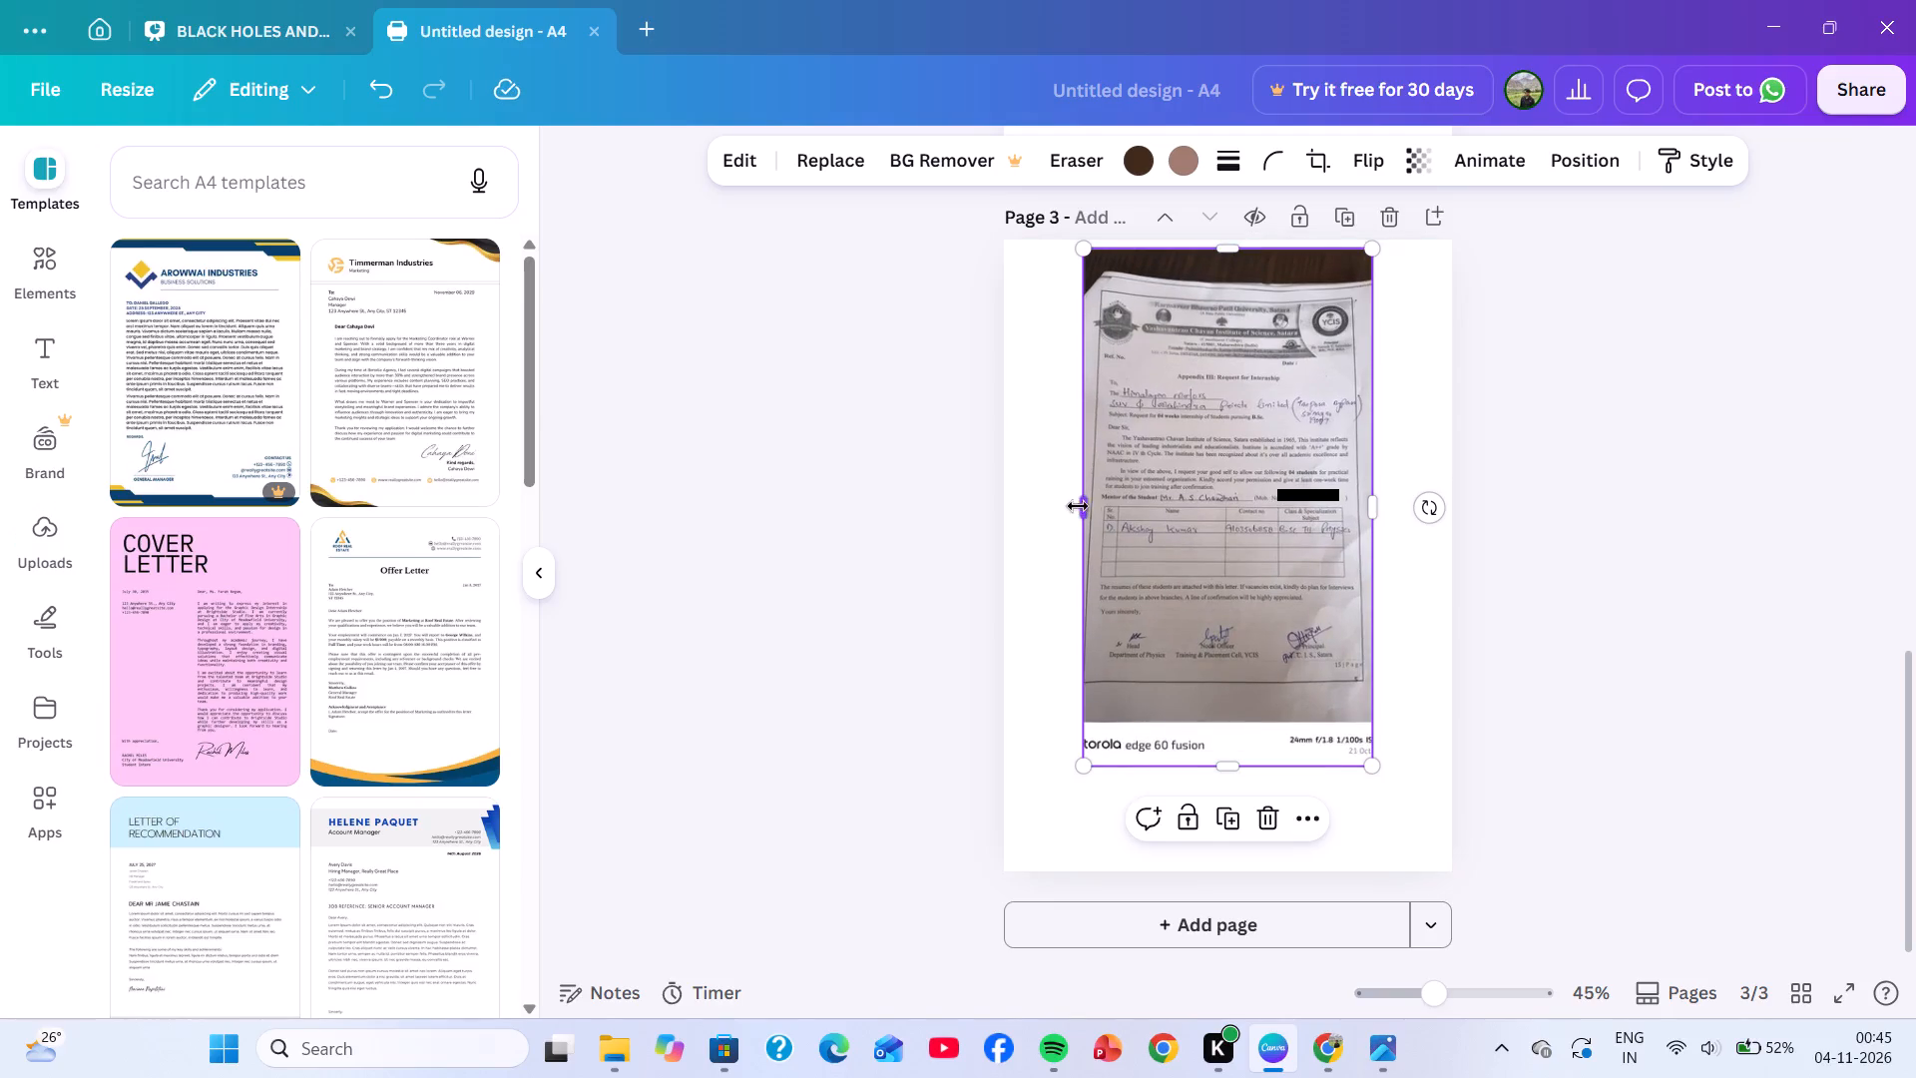
left_click_drag(1078, 506, 1014, 537)
left_click_drag(1379, 506, 1438, 520)
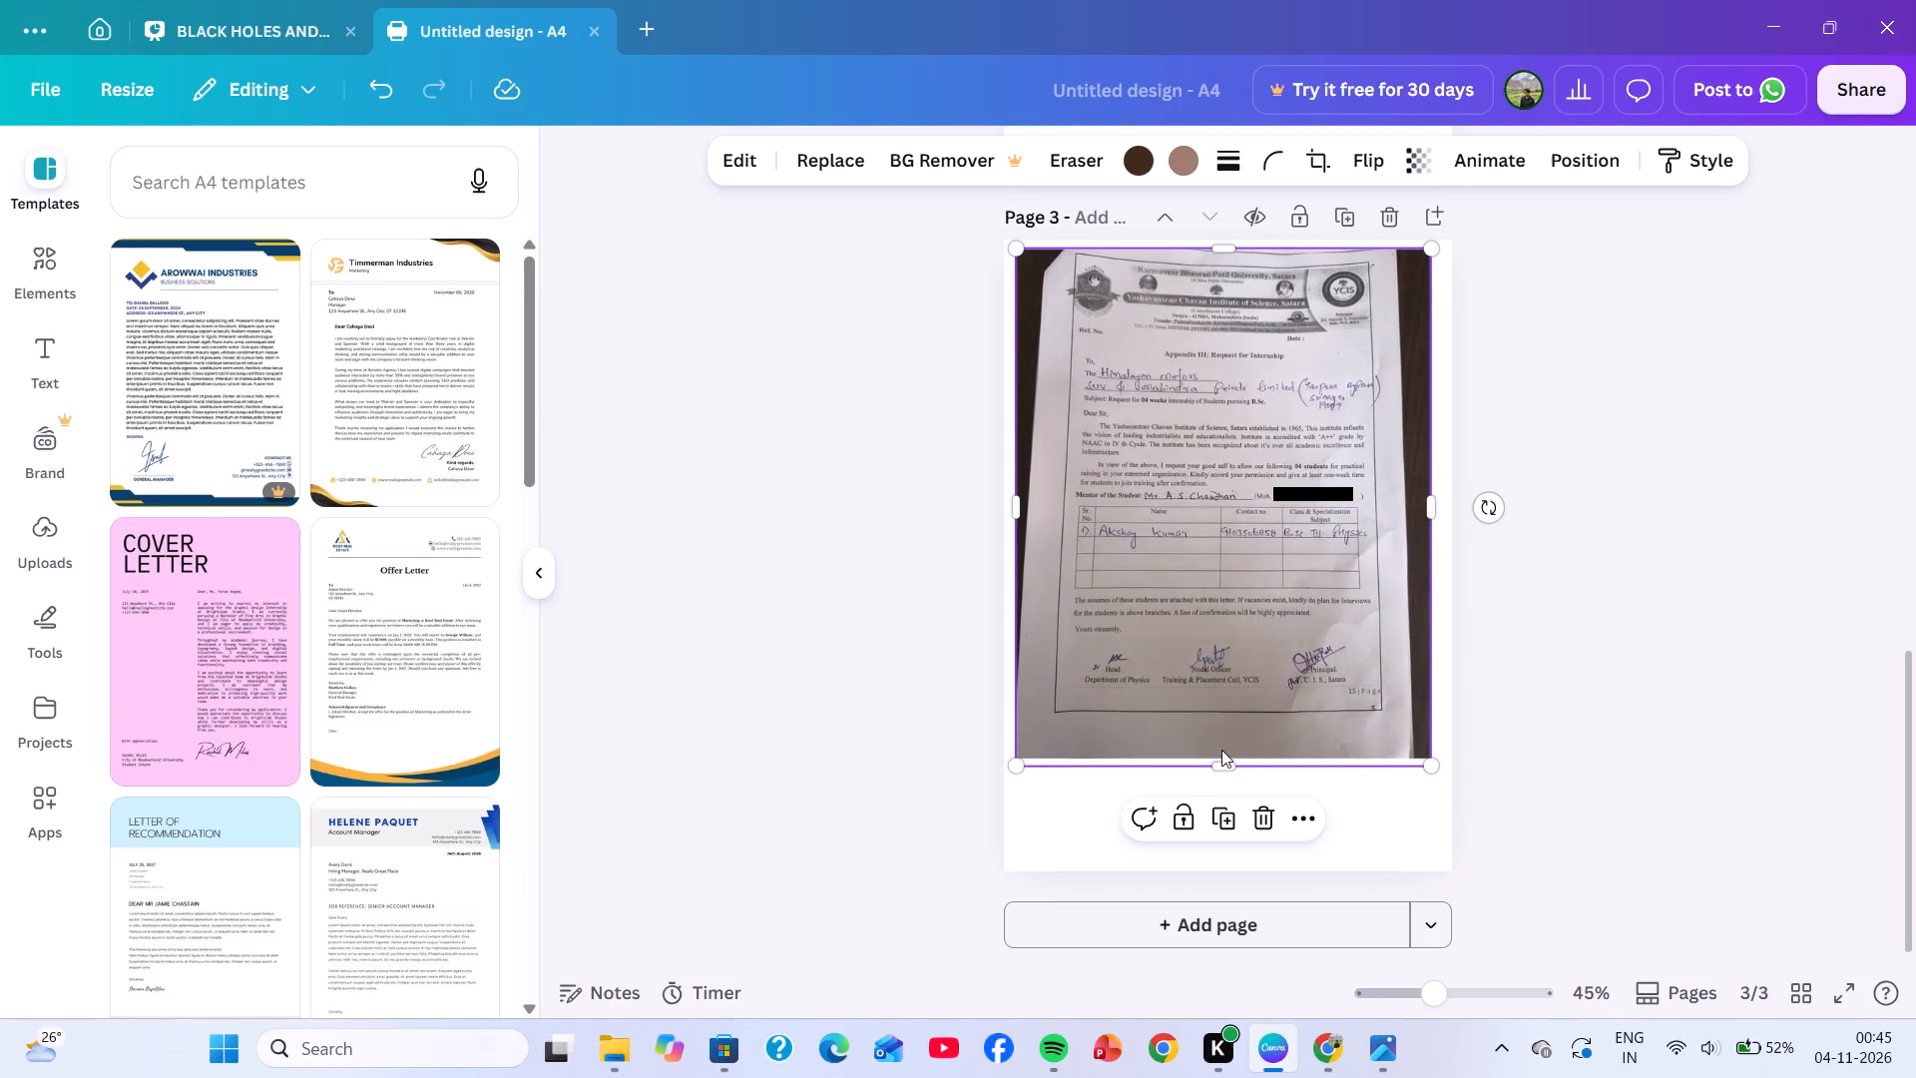
Extend the letter photo on page 3 to the page's bottom edge, about 19.5 by 29.2, and centre it horizontally on the page.
left_click_drag(1222, 761, 1237, 867)
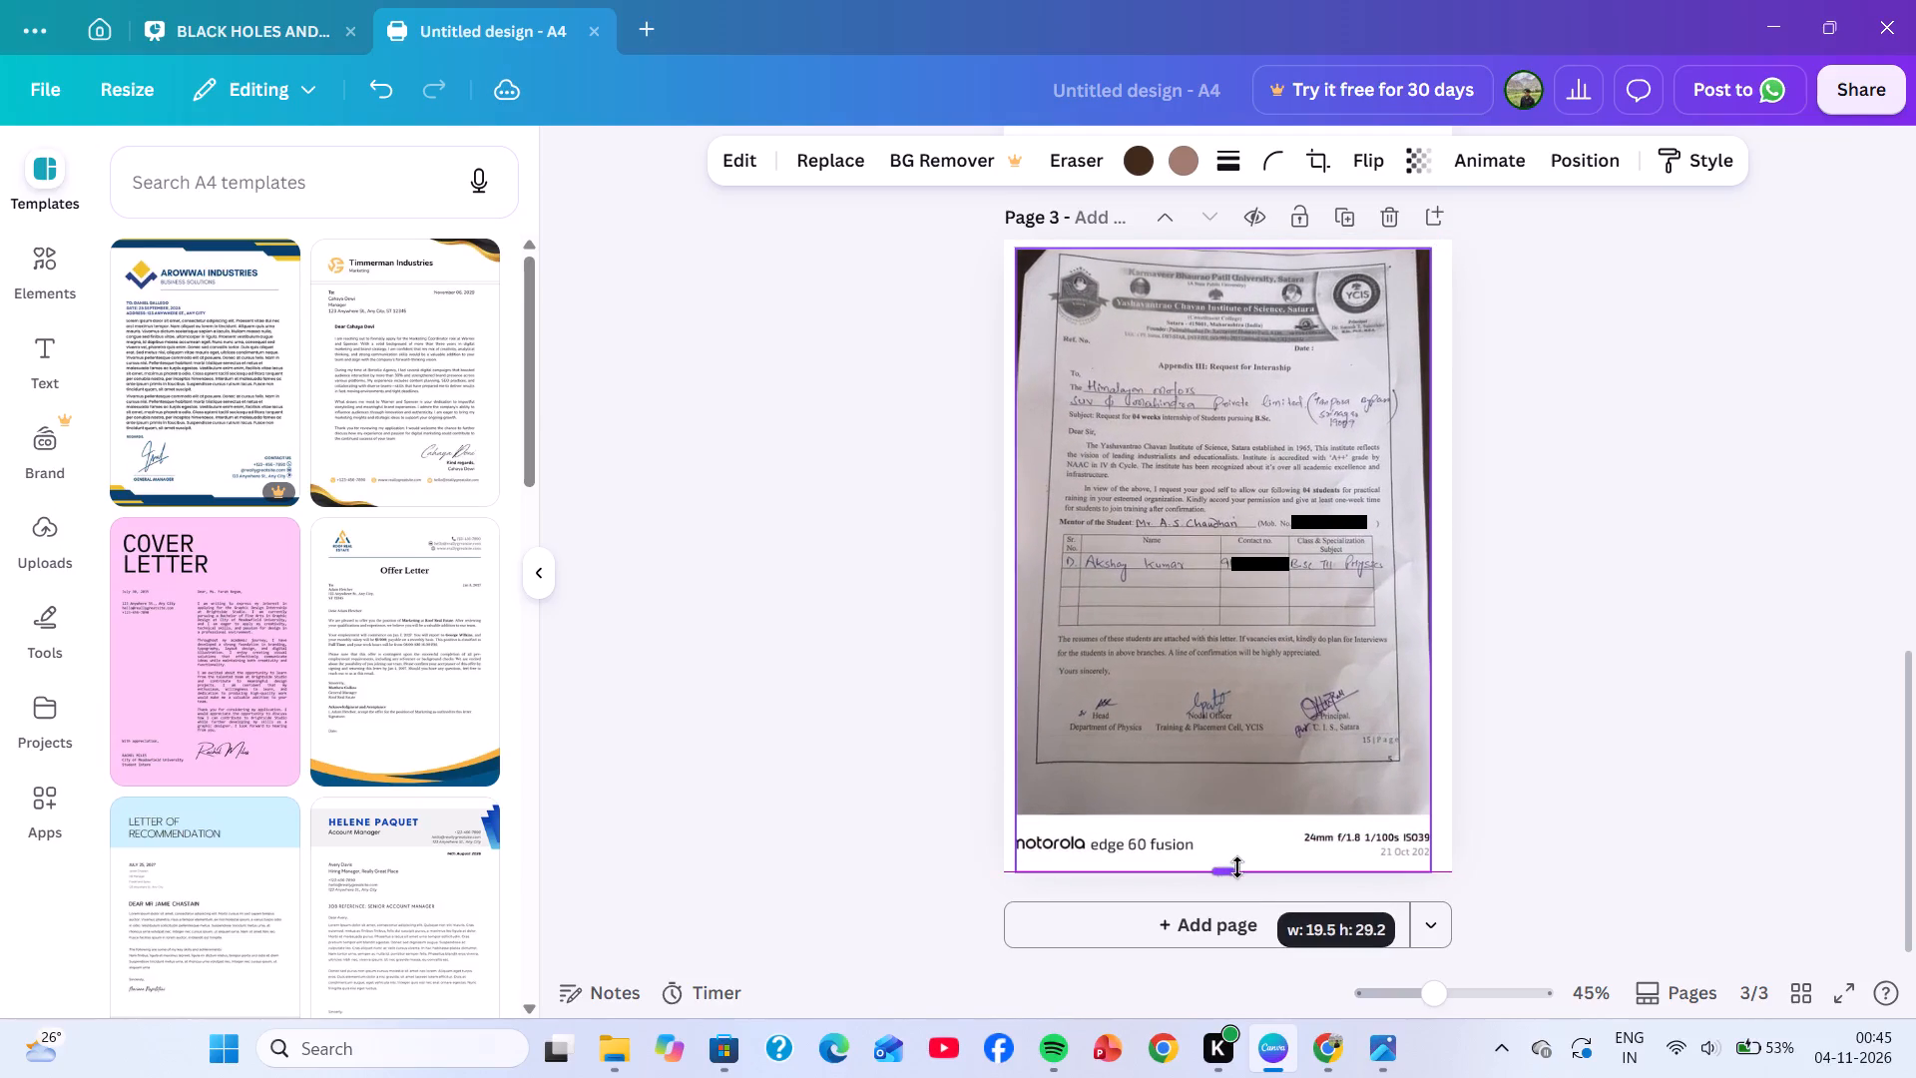
left_click_drag(1237, 867, 1237, 868)
left_click_drag(1212, 571, 1229, 570)
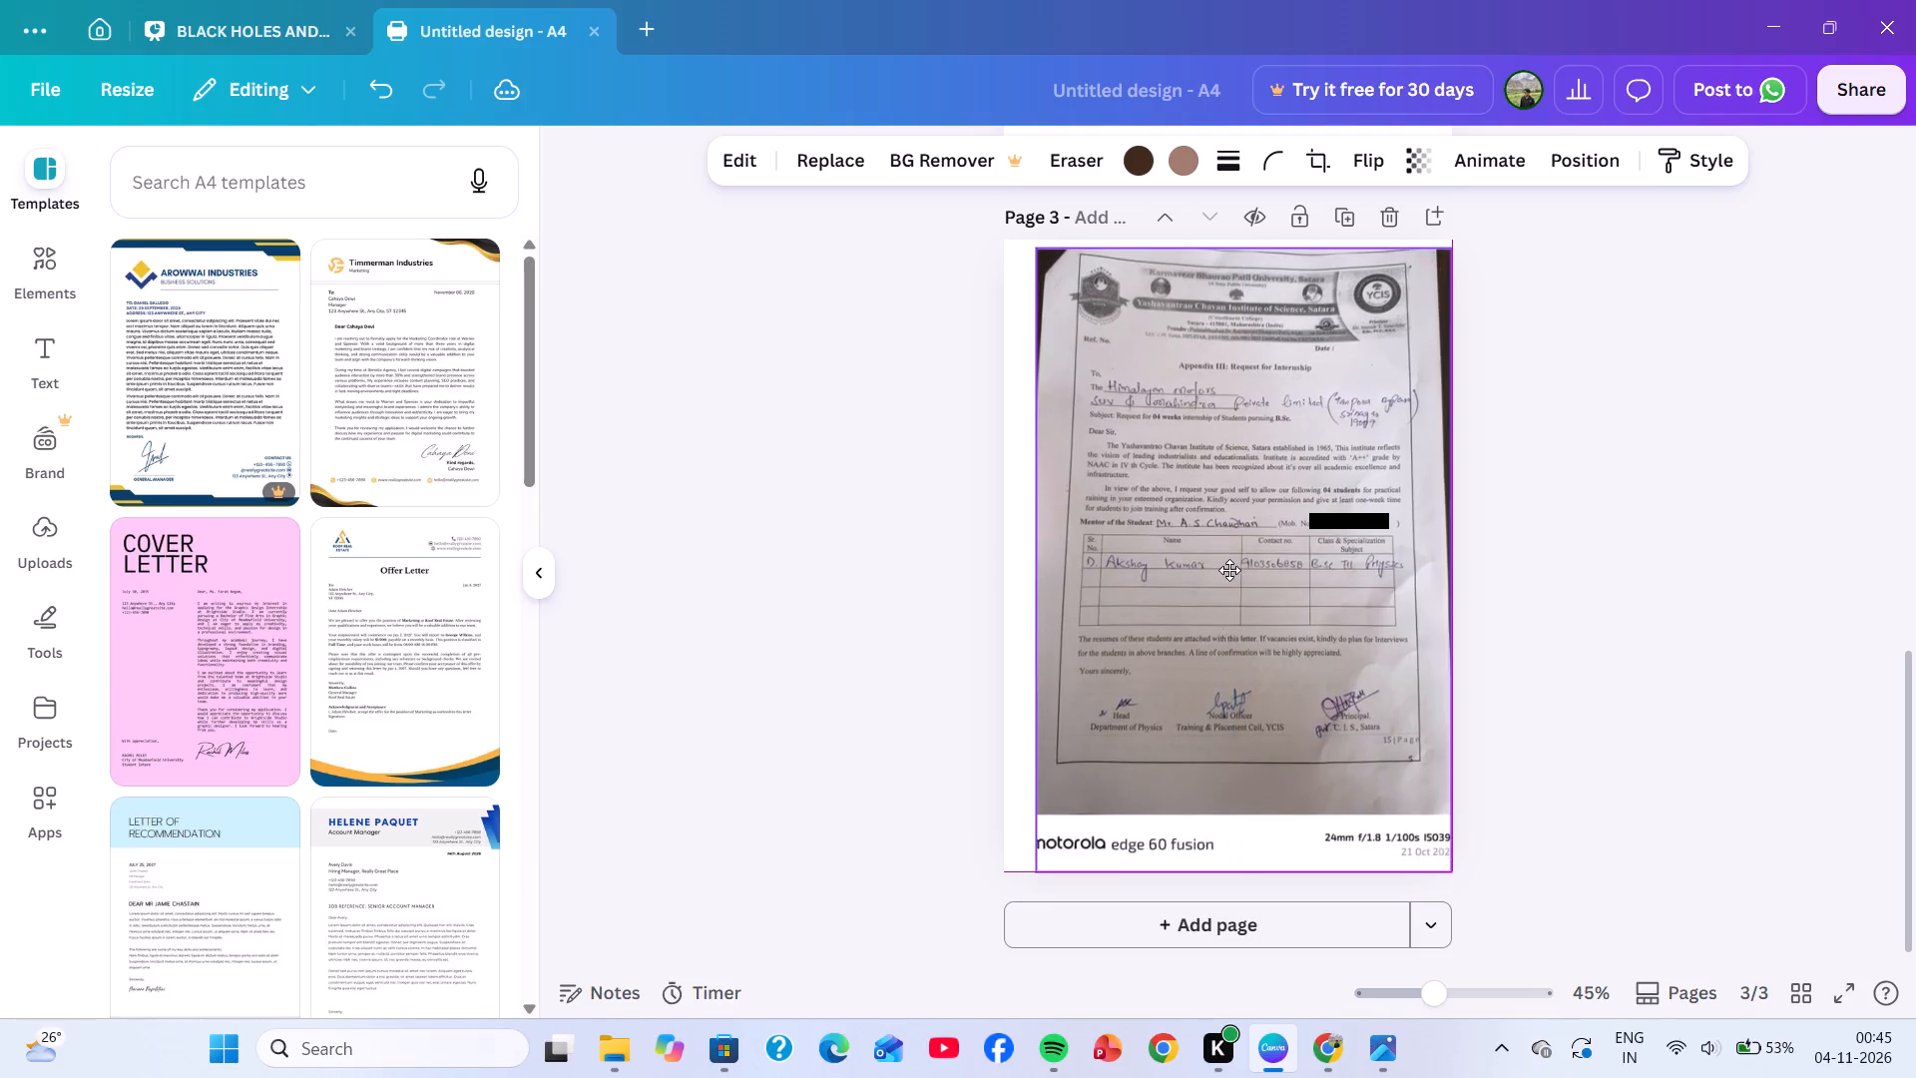
left_click_drag(1229, 570, 1223, 577)
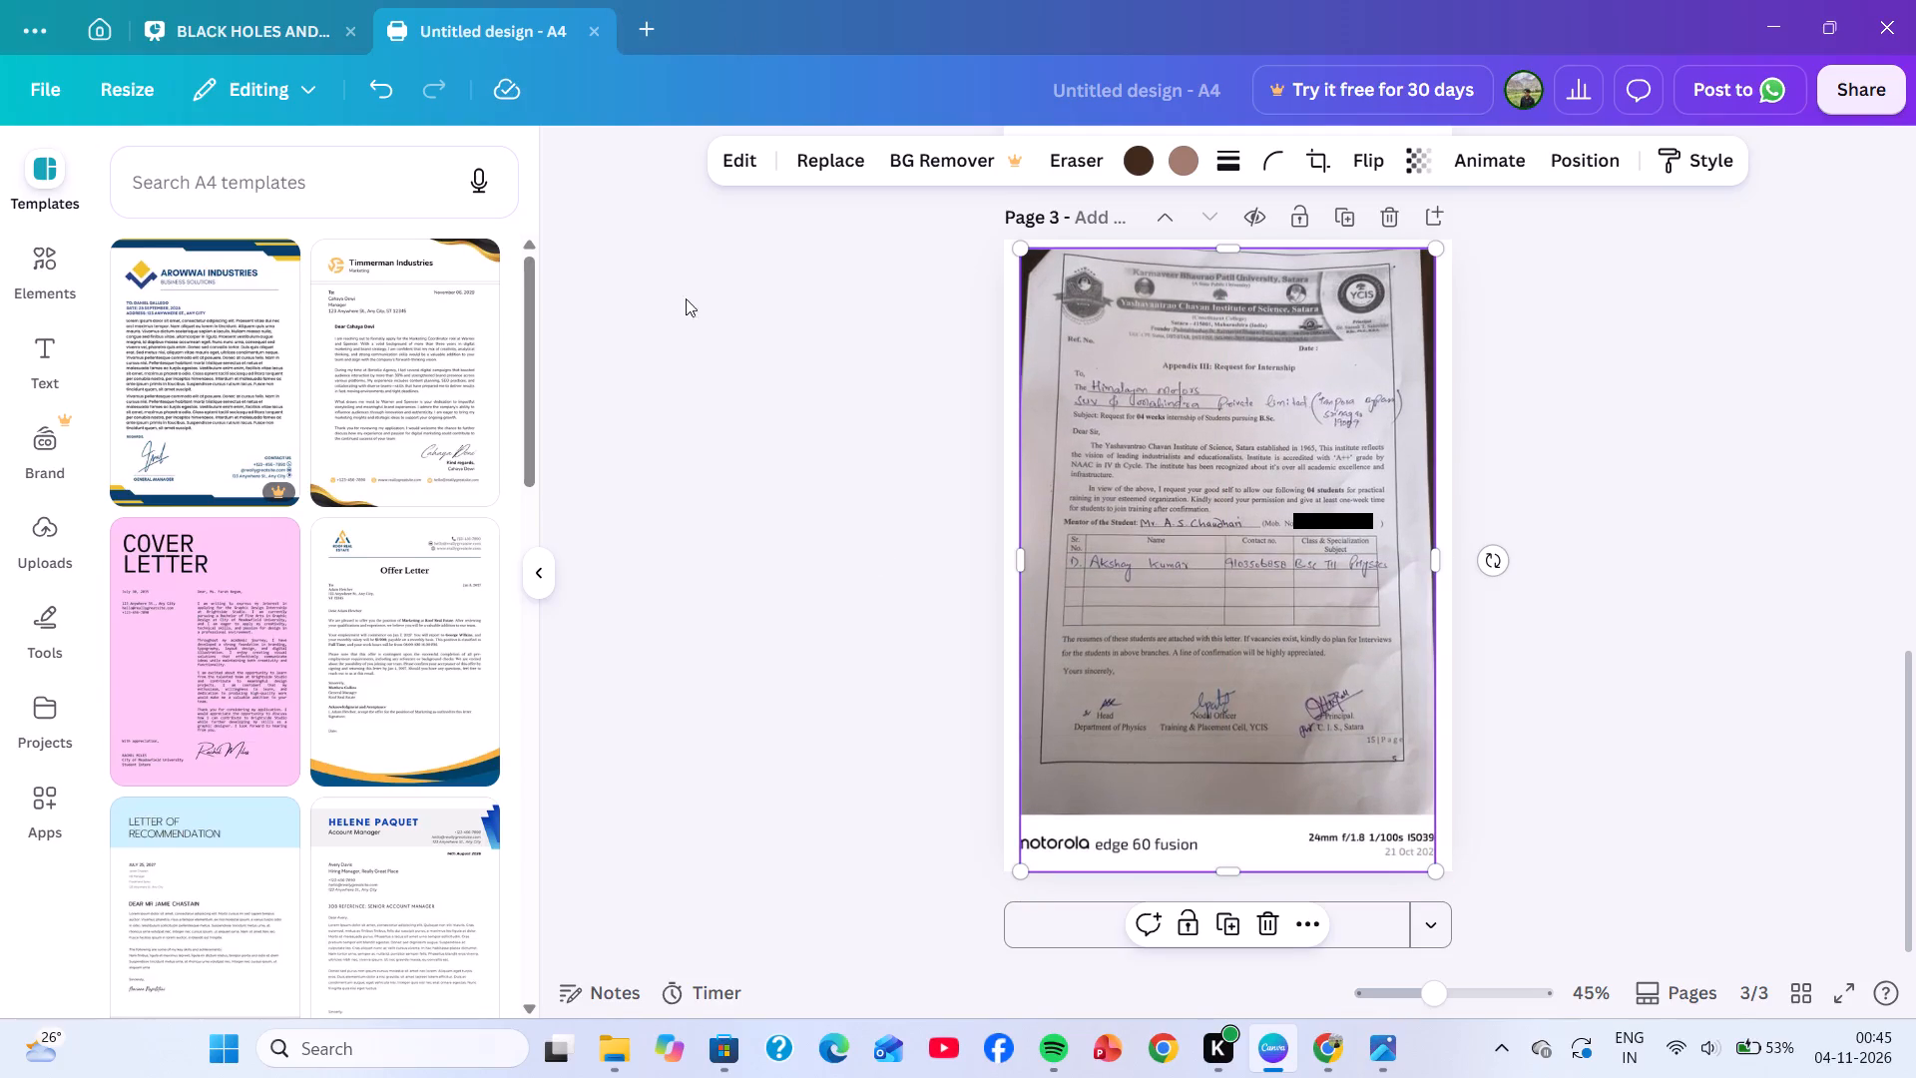
Add a blank fourth page after the letter photo page.
scroll(842, 500, "down", 2)
left_click(817, 667)
left_click(1255, 935)
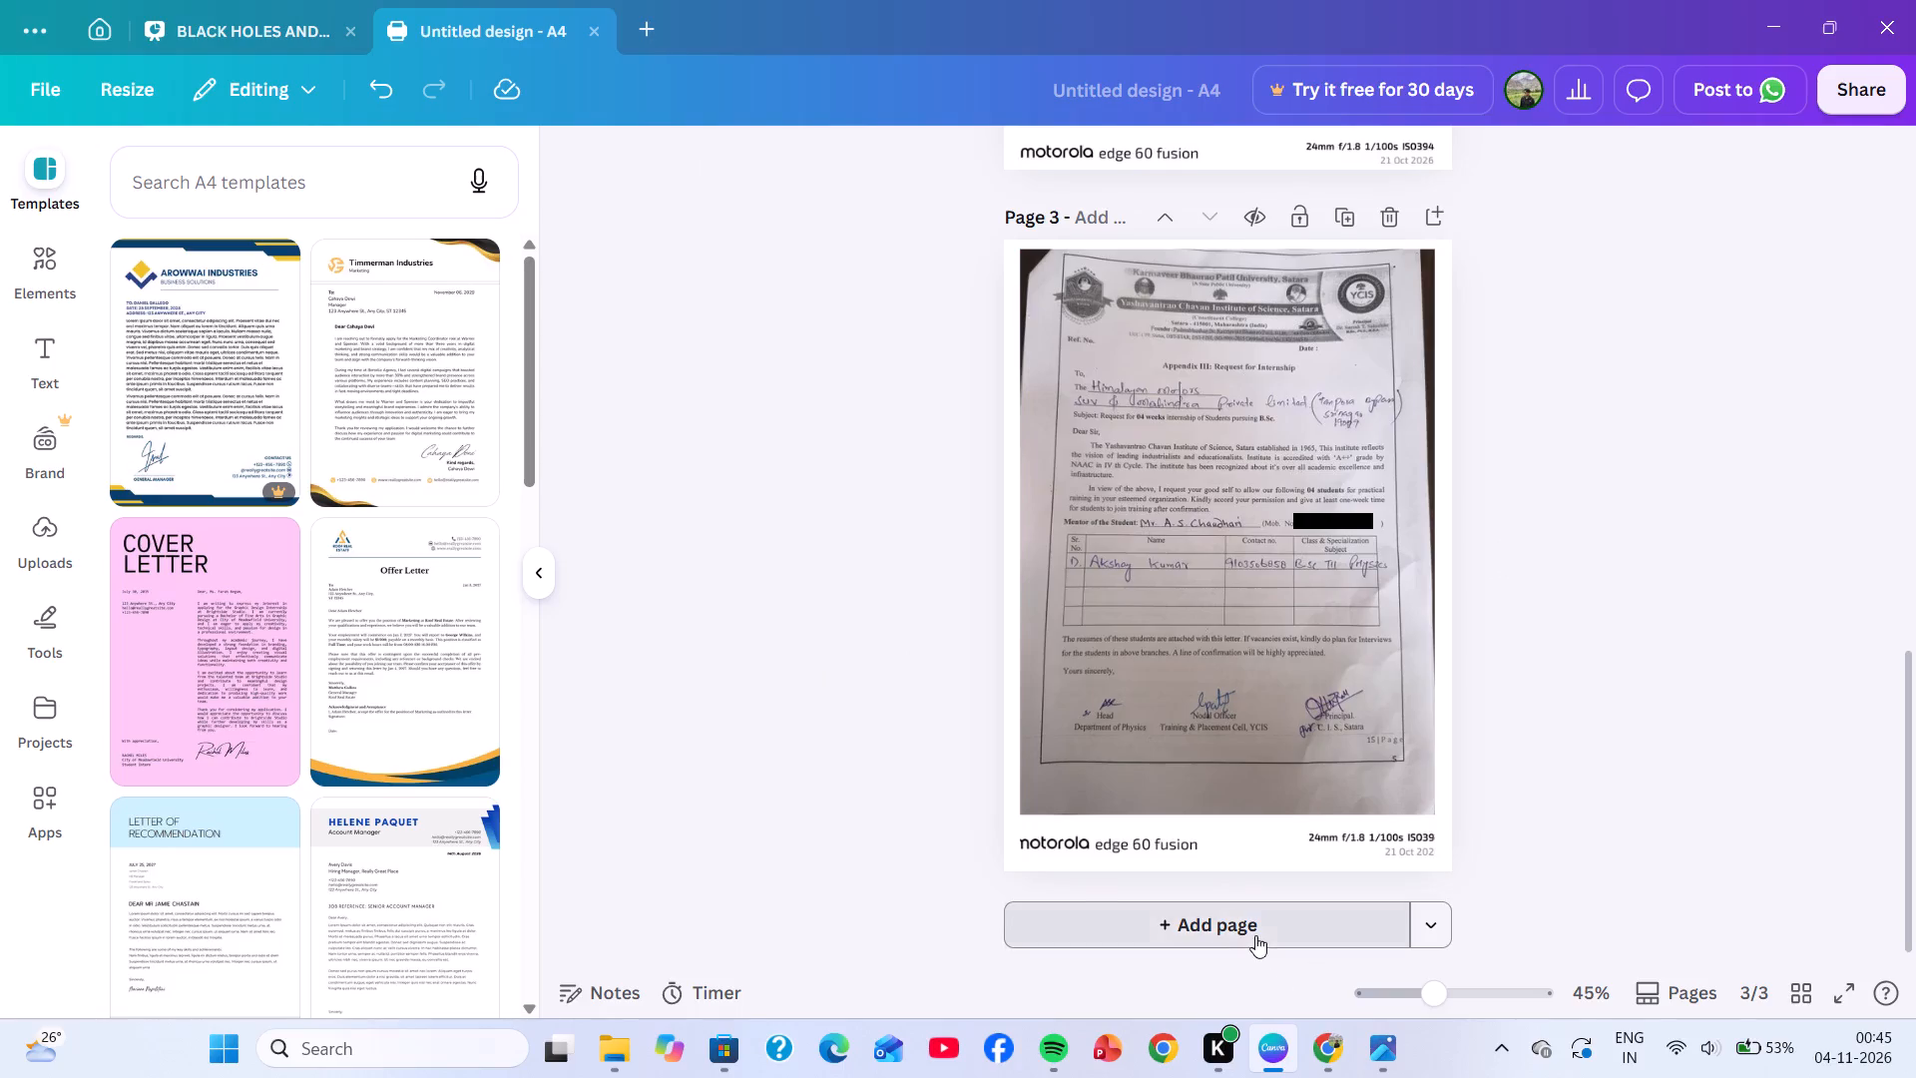
Open the prompt for creating a new design or opening one from a link.
left_click(641, 36)
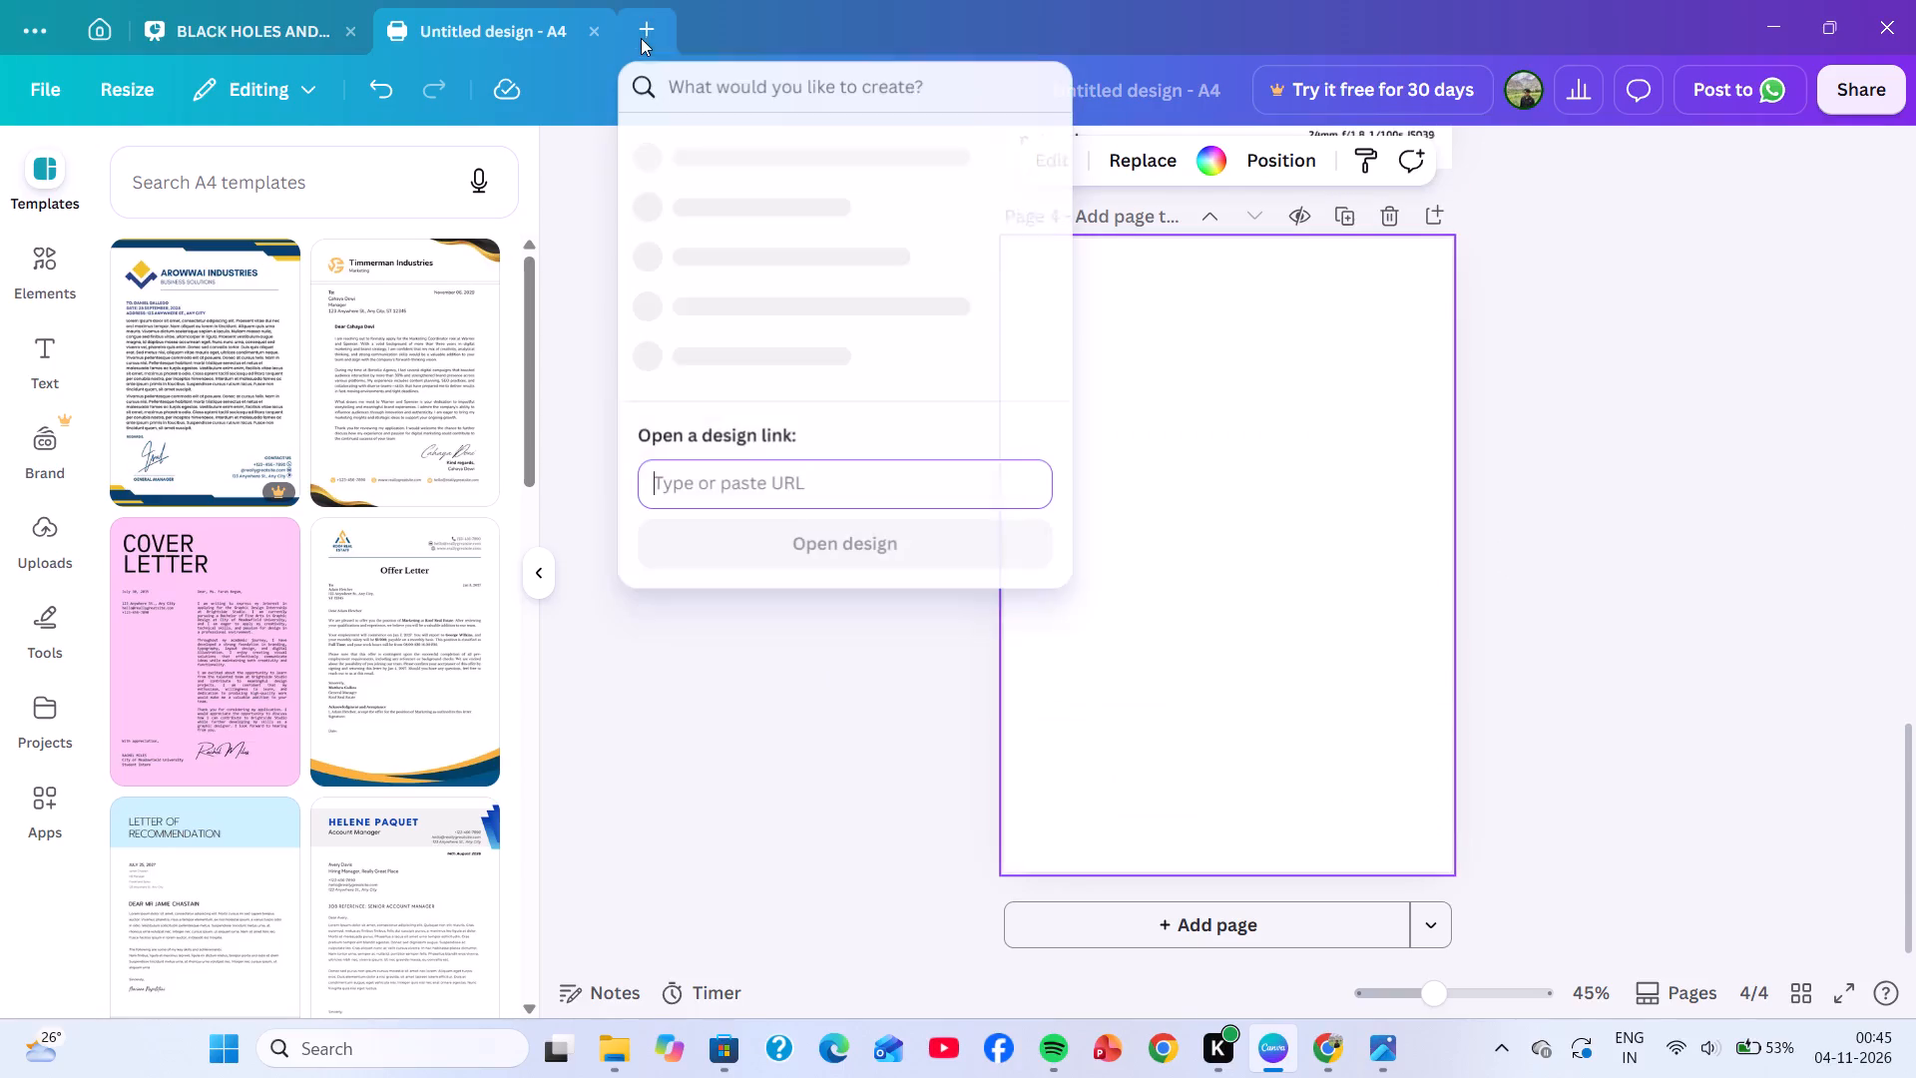
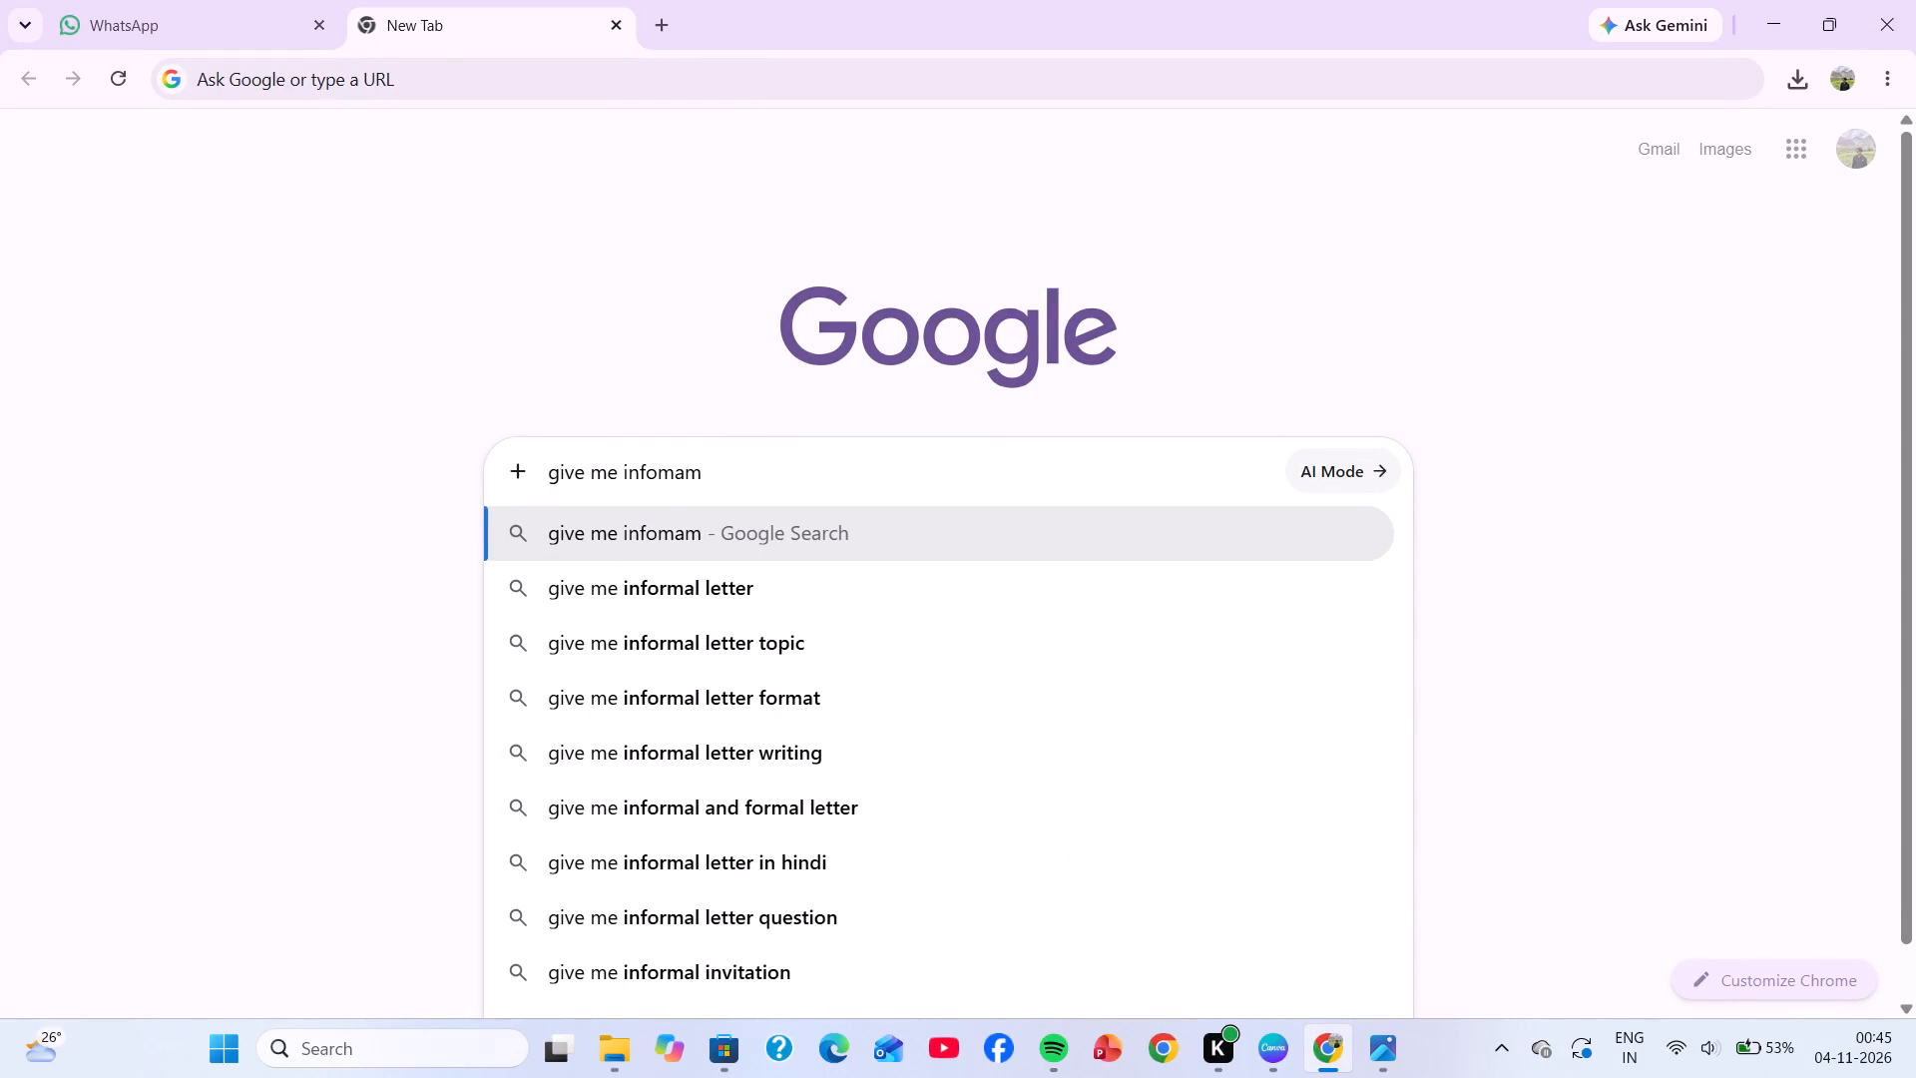
Search Google for "give me information about on job training for internship for physics" and skim the AI answer.
key("BackSpace")
key("BackSpace")
key("BackSpace")
key("r")
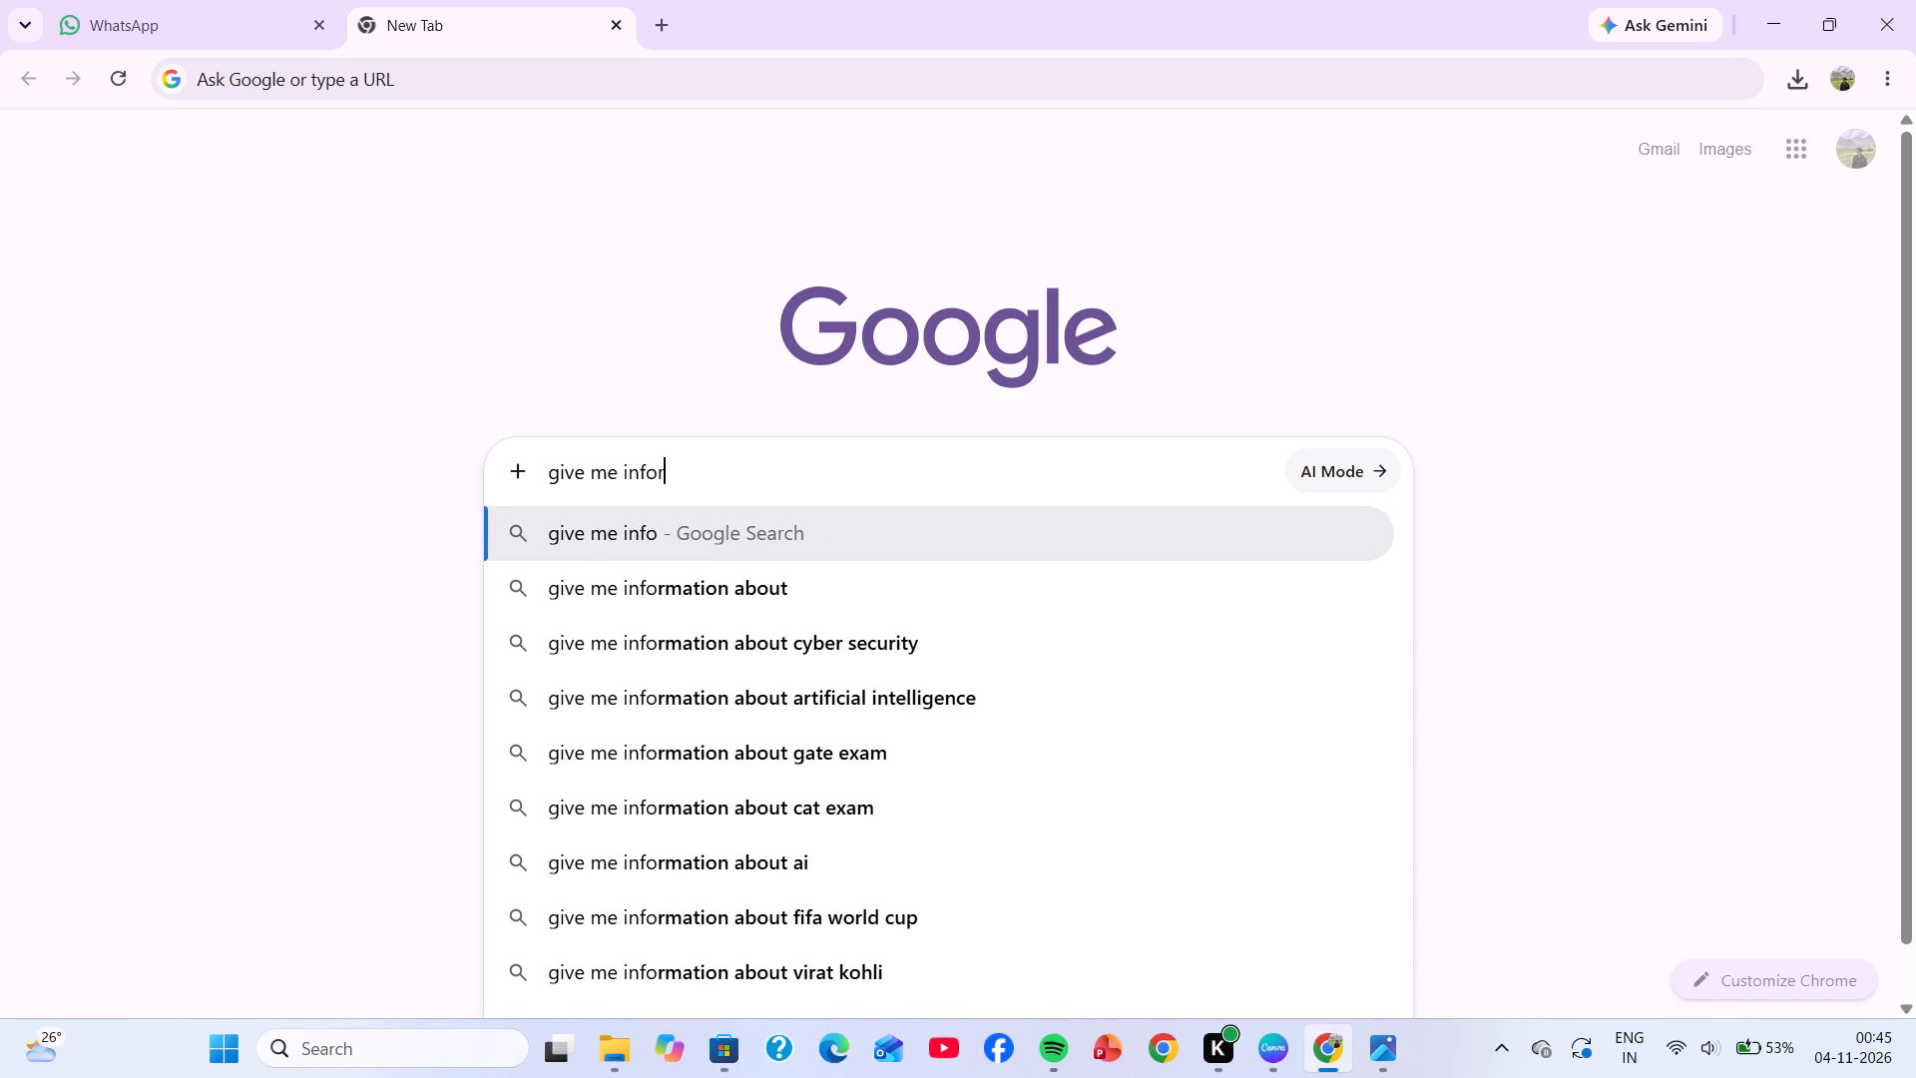
type("mation")
key("space")
type("ab")
type("out")
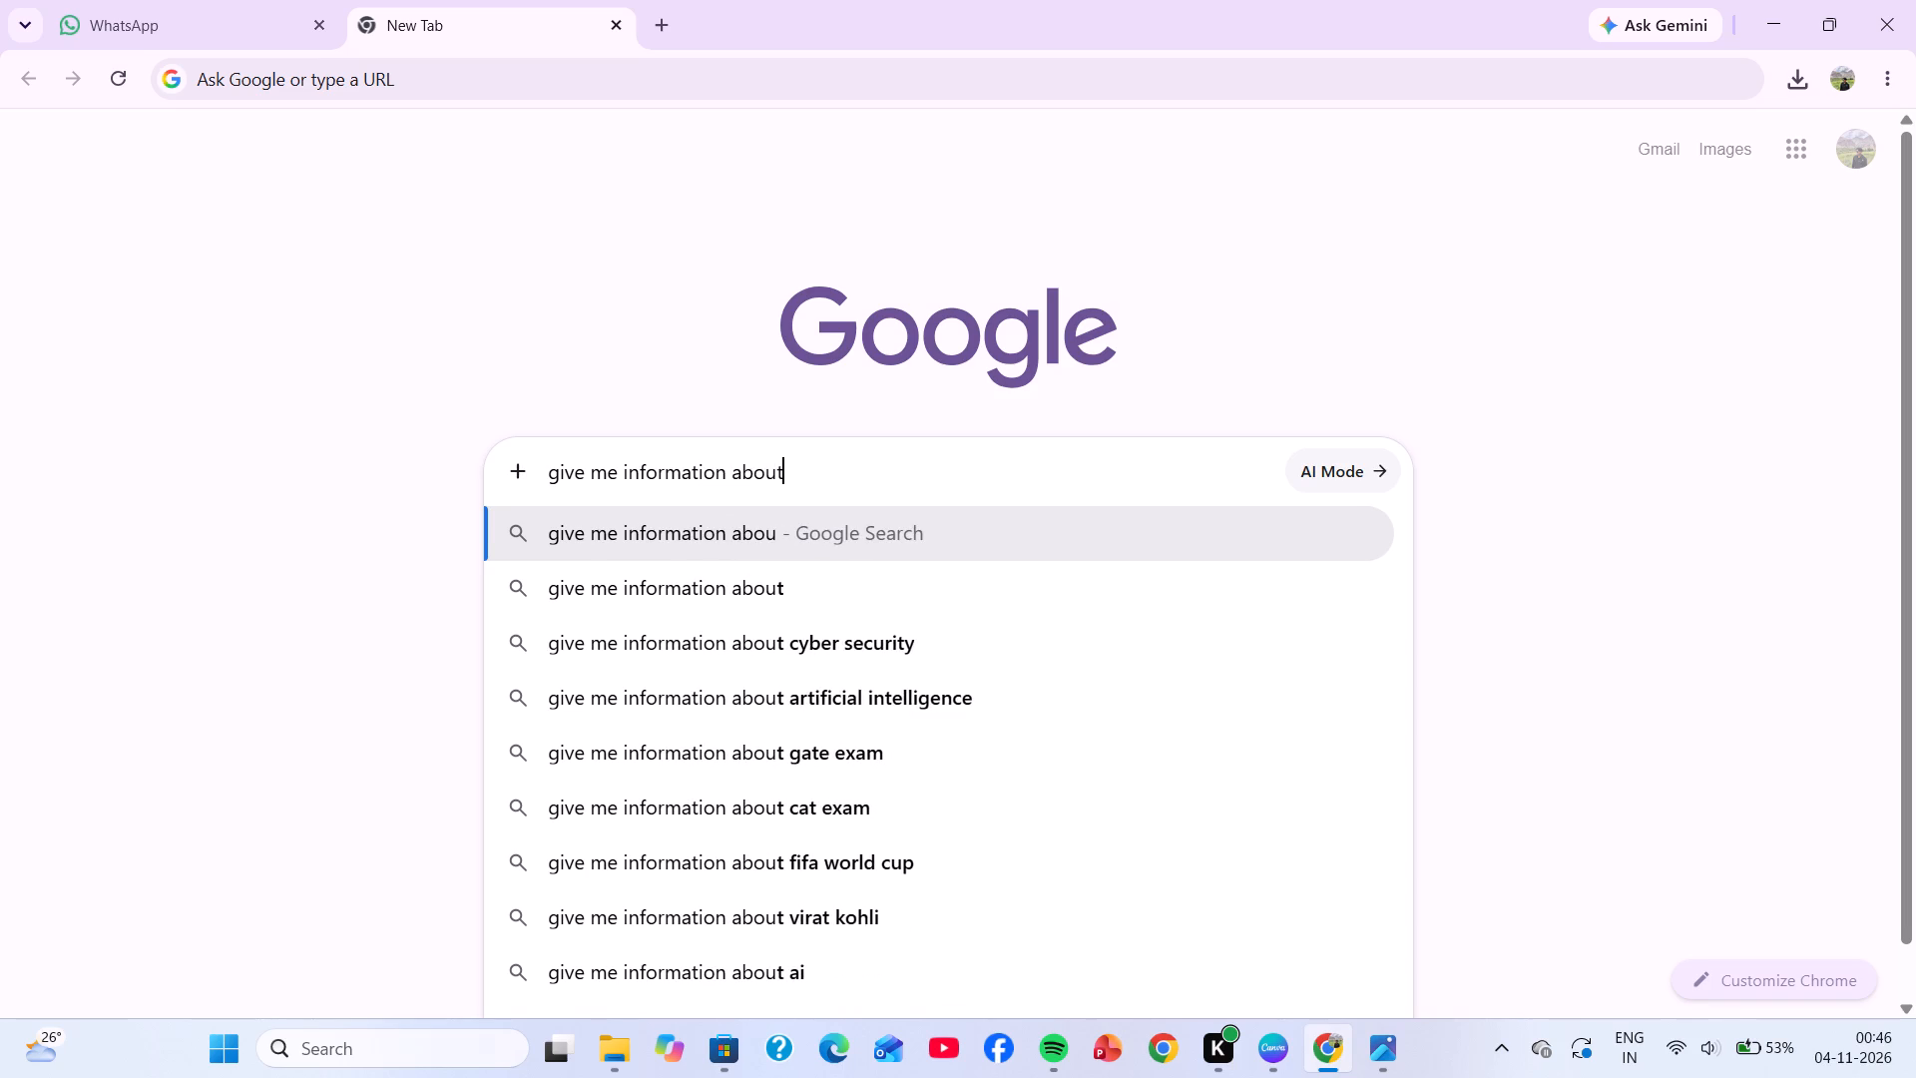
key("space")
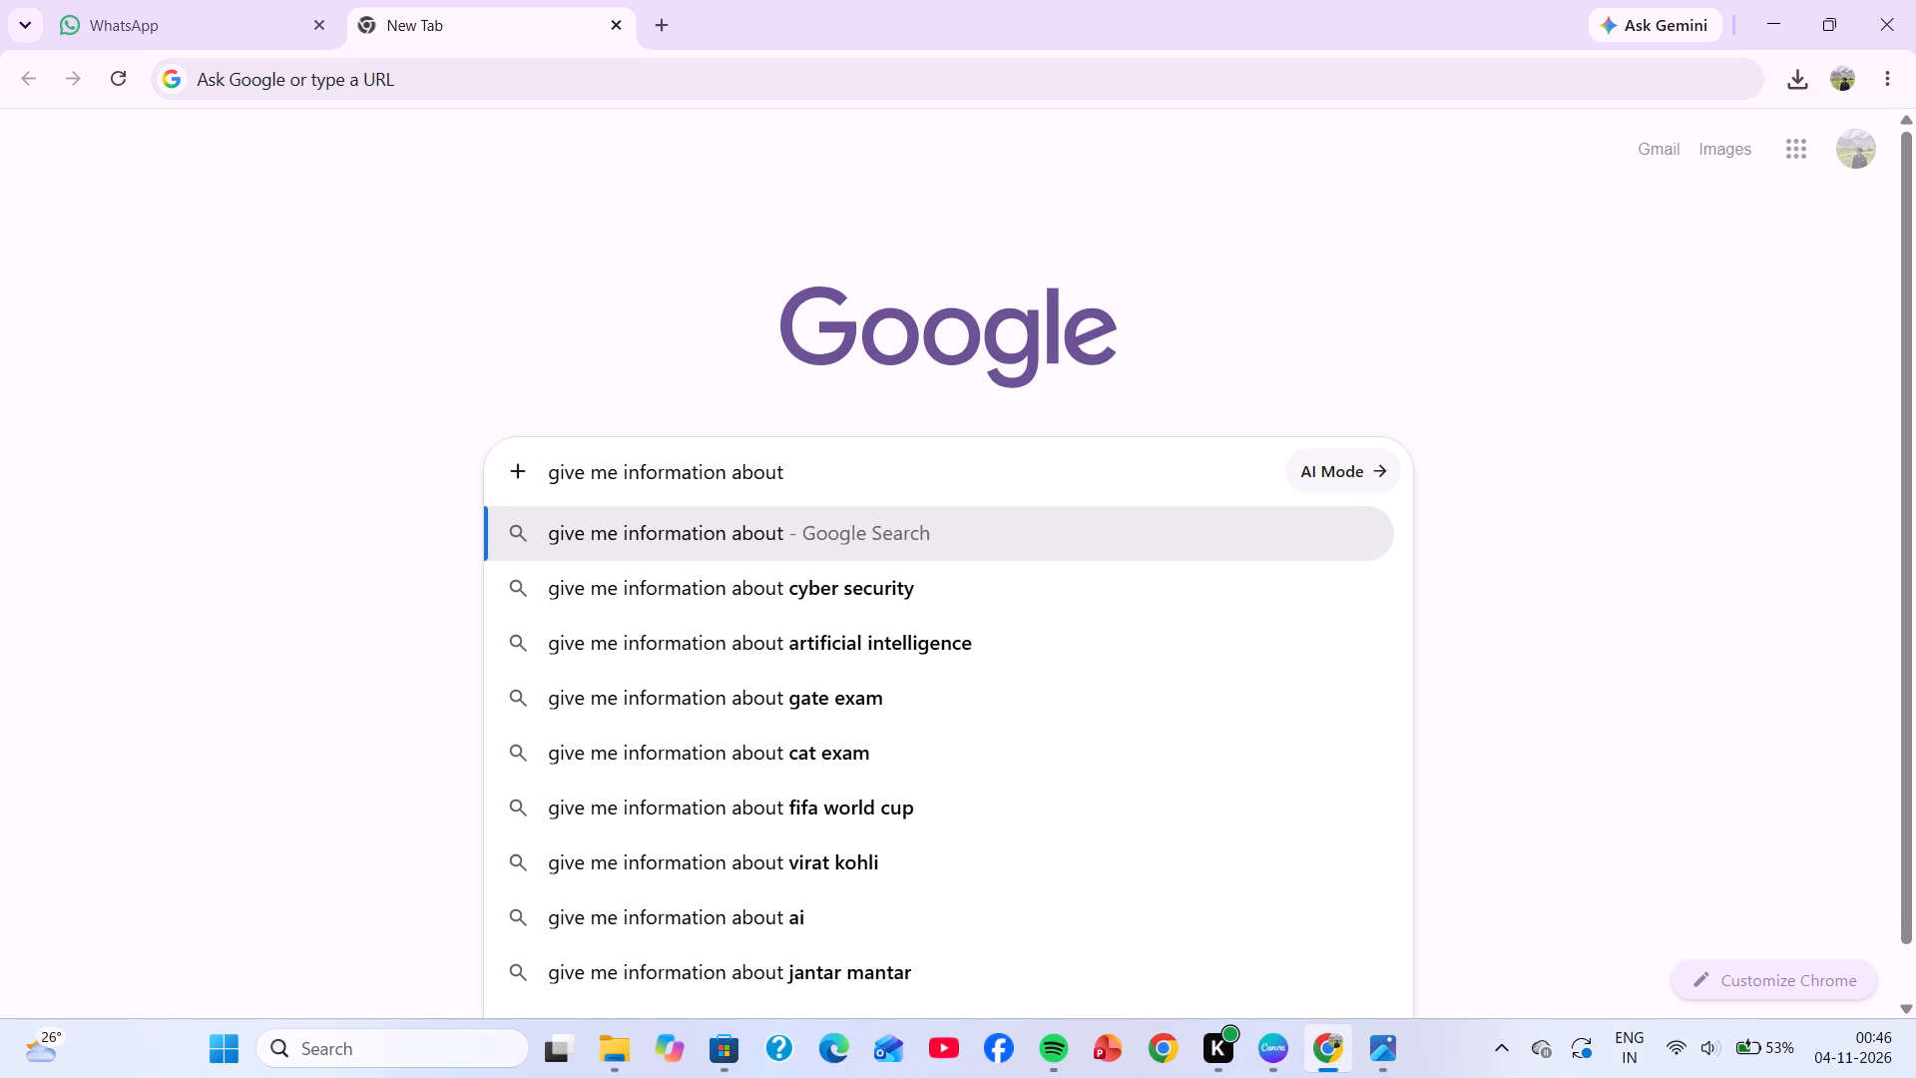
type("on")
key("space")
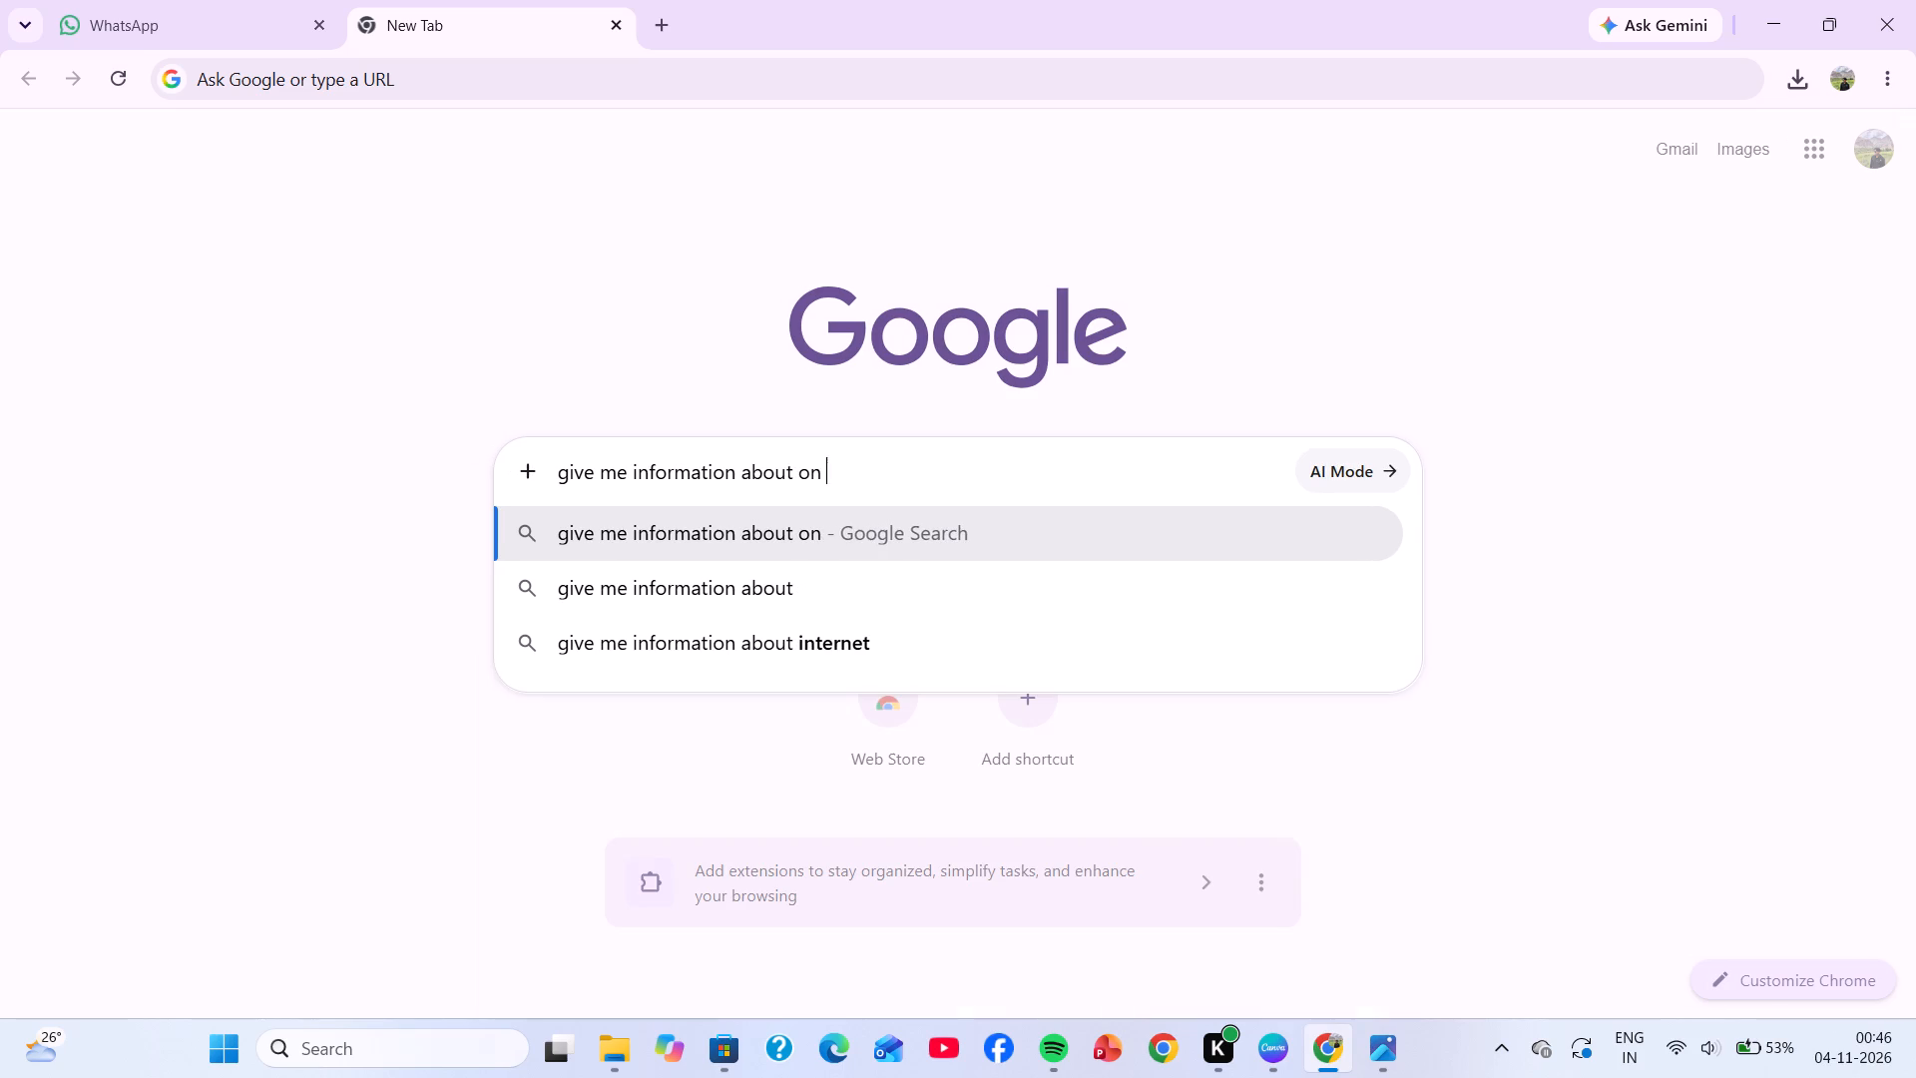
key("j")
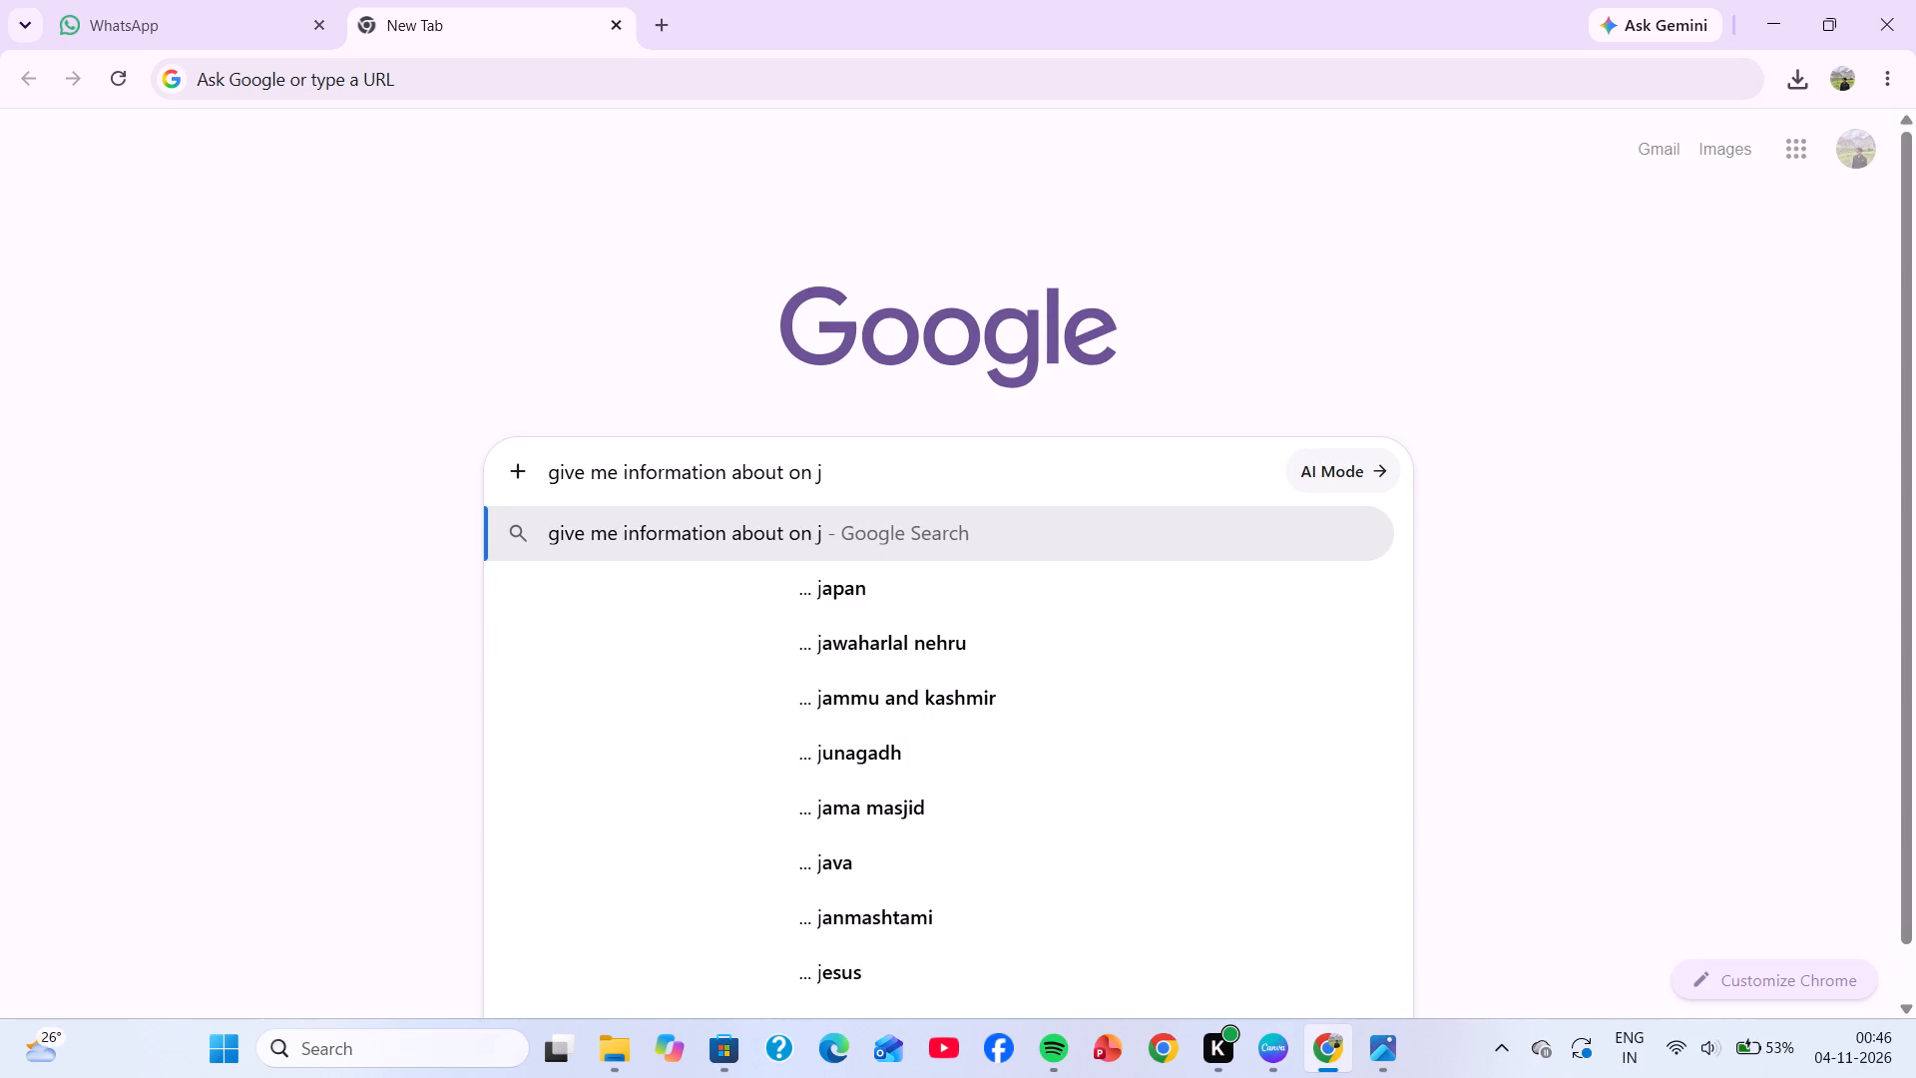
key("o")
type("b")
key("space")
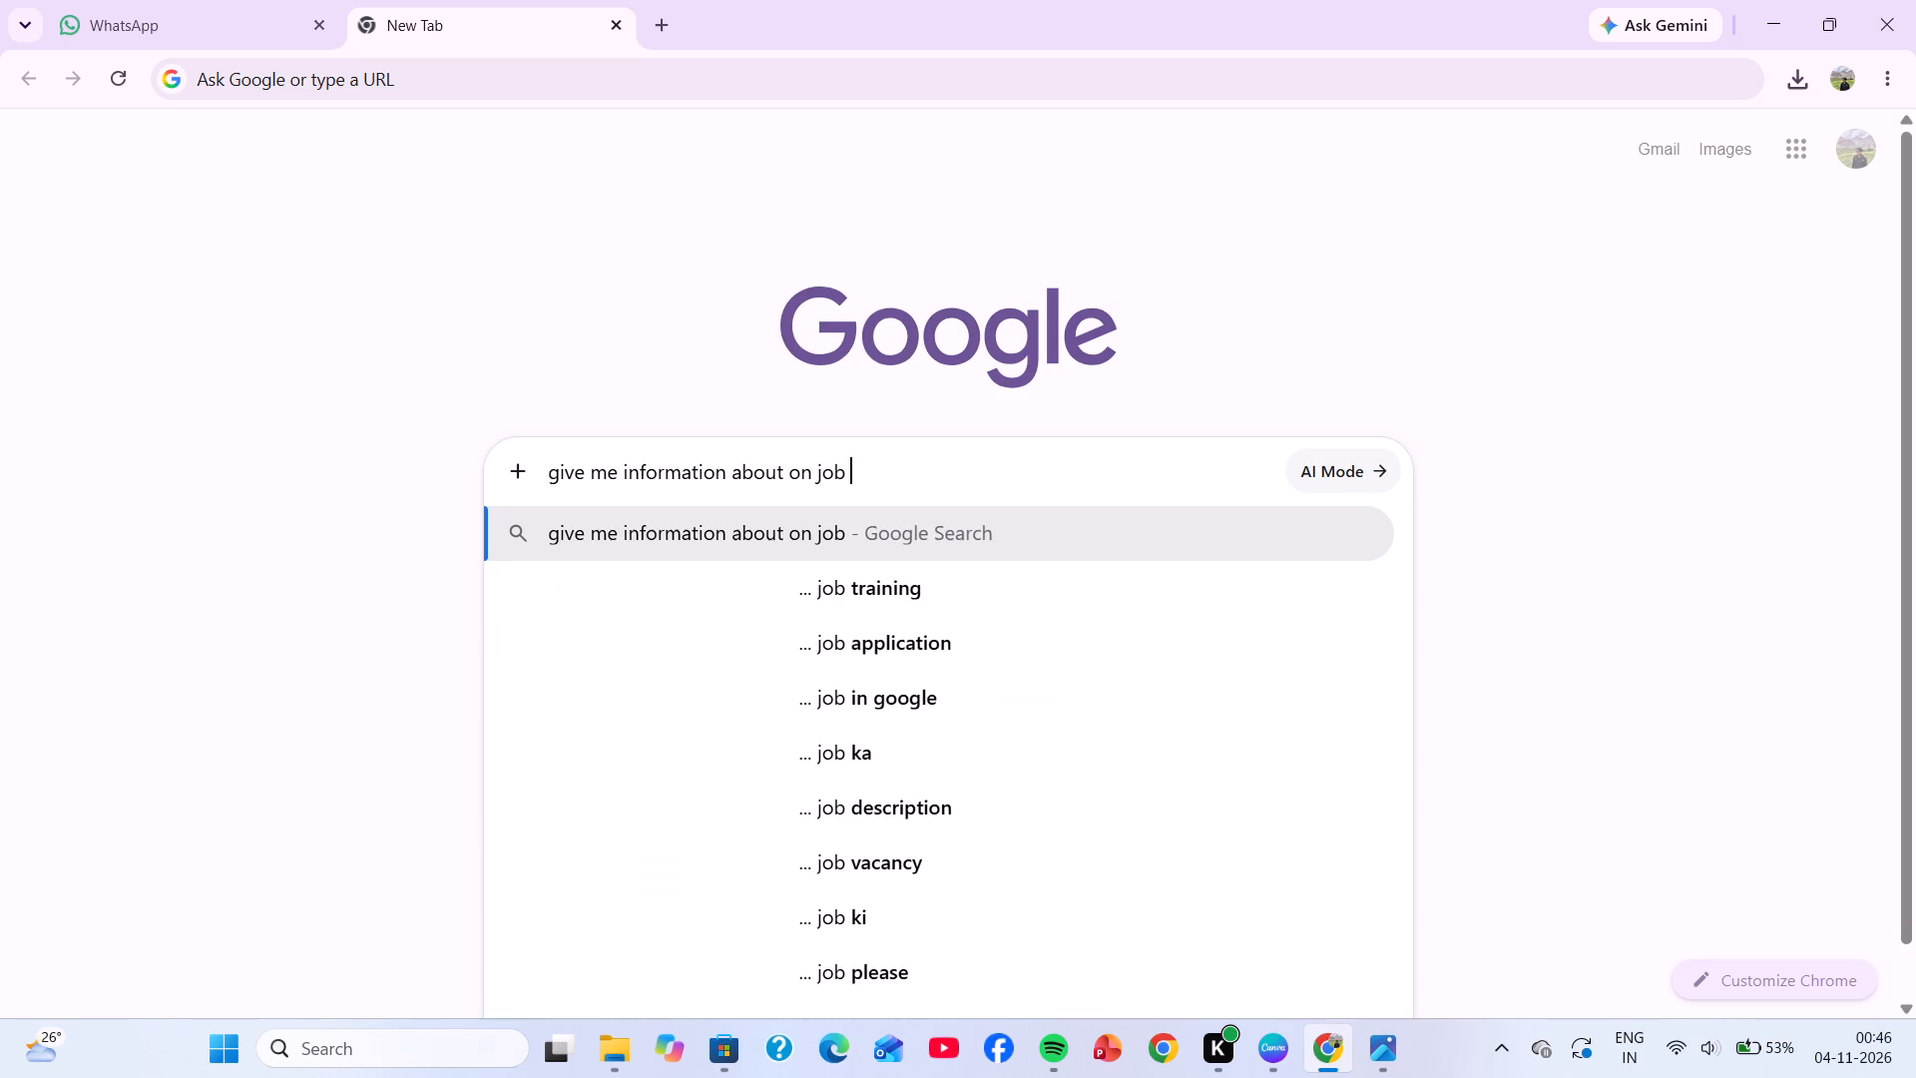
key("t")
key("r")
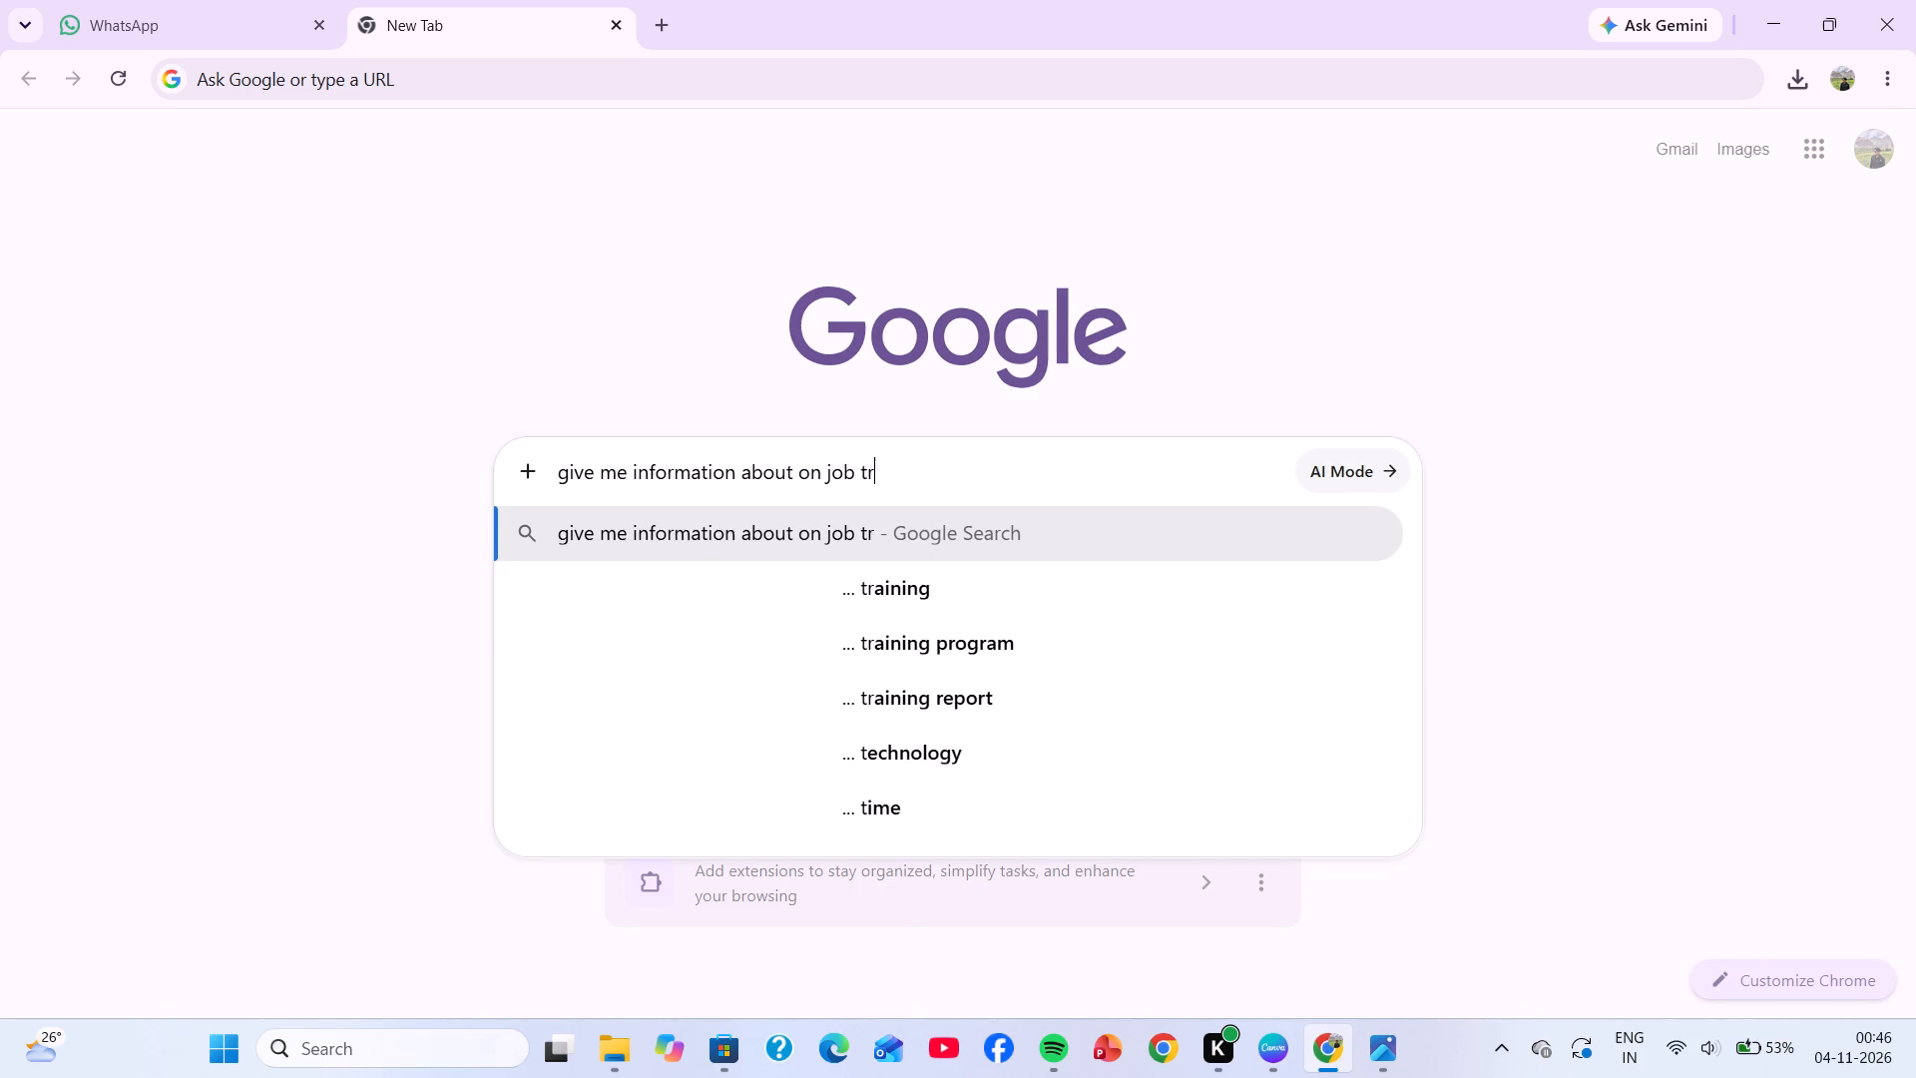
key("a")
type("in")
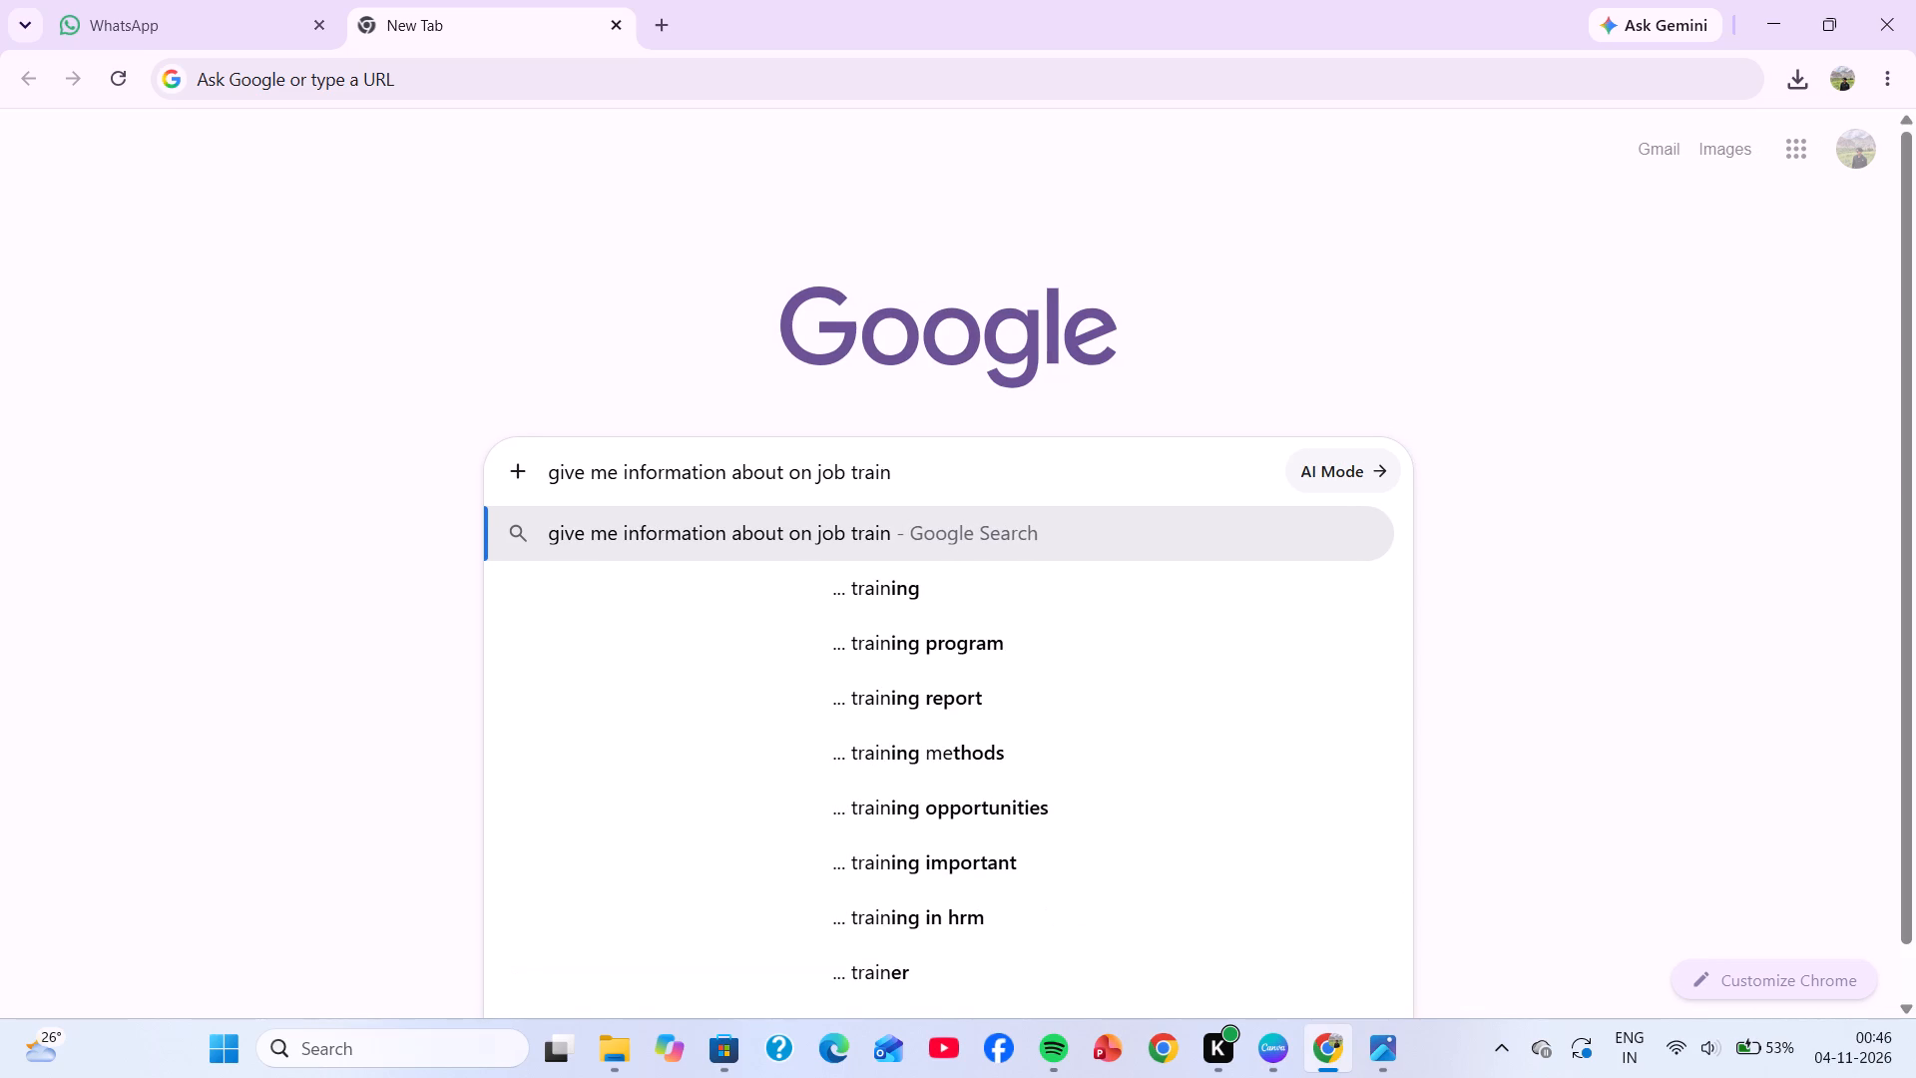
key("i")
type("ng")
key("space")
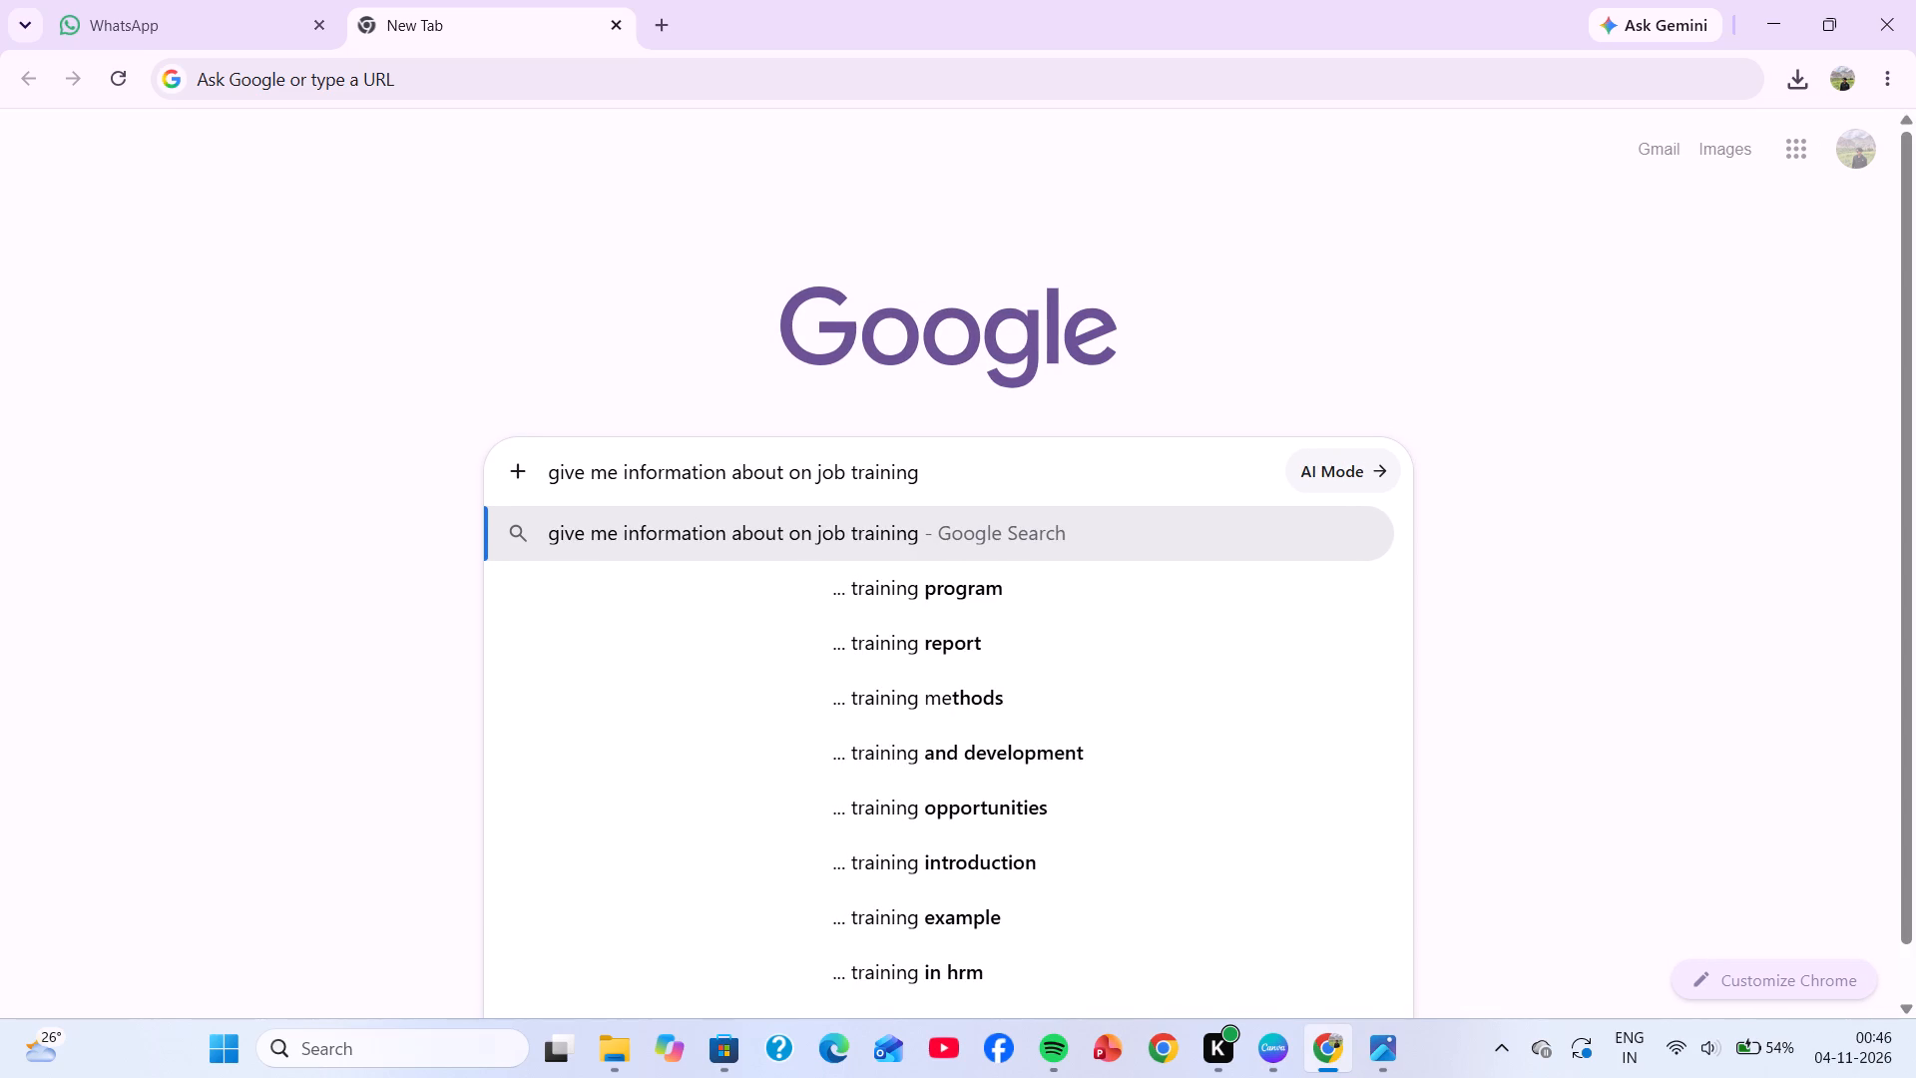
type("for")
key("space")
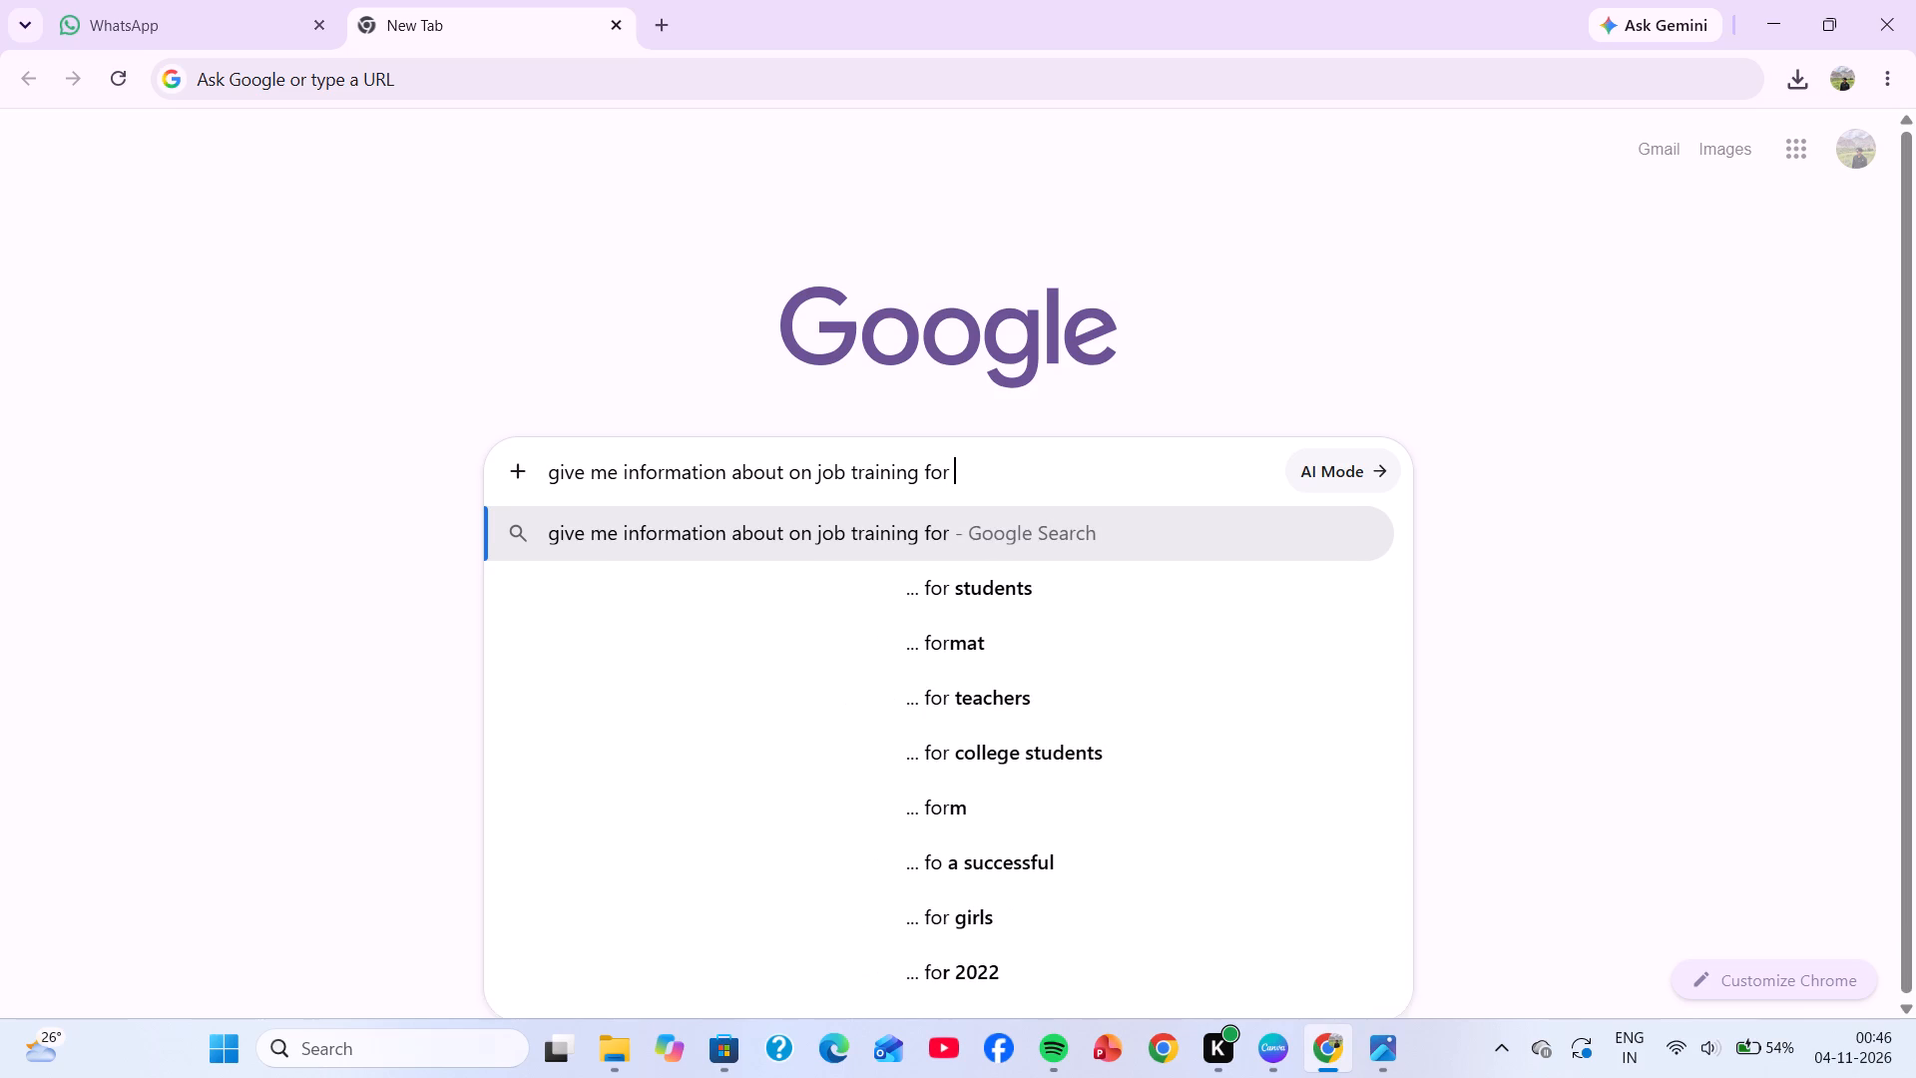
key("i")
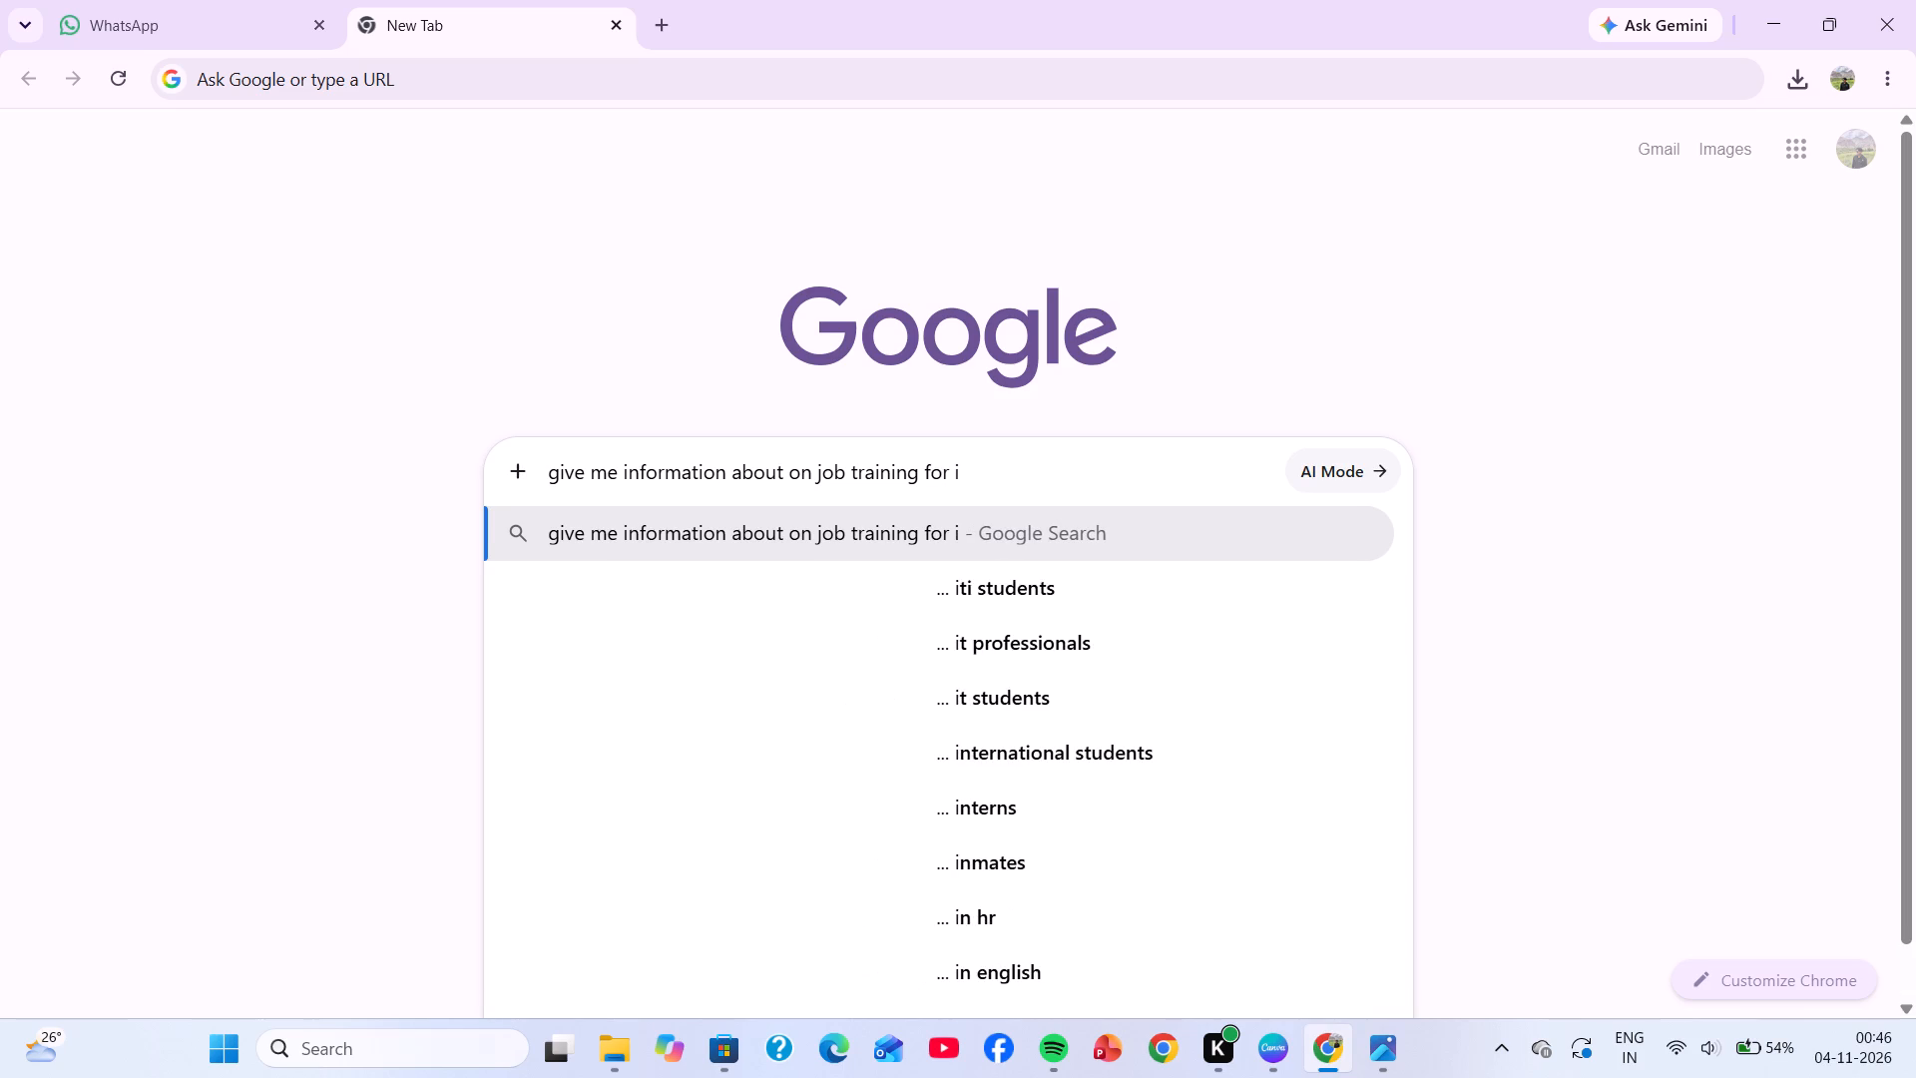
type("nt")
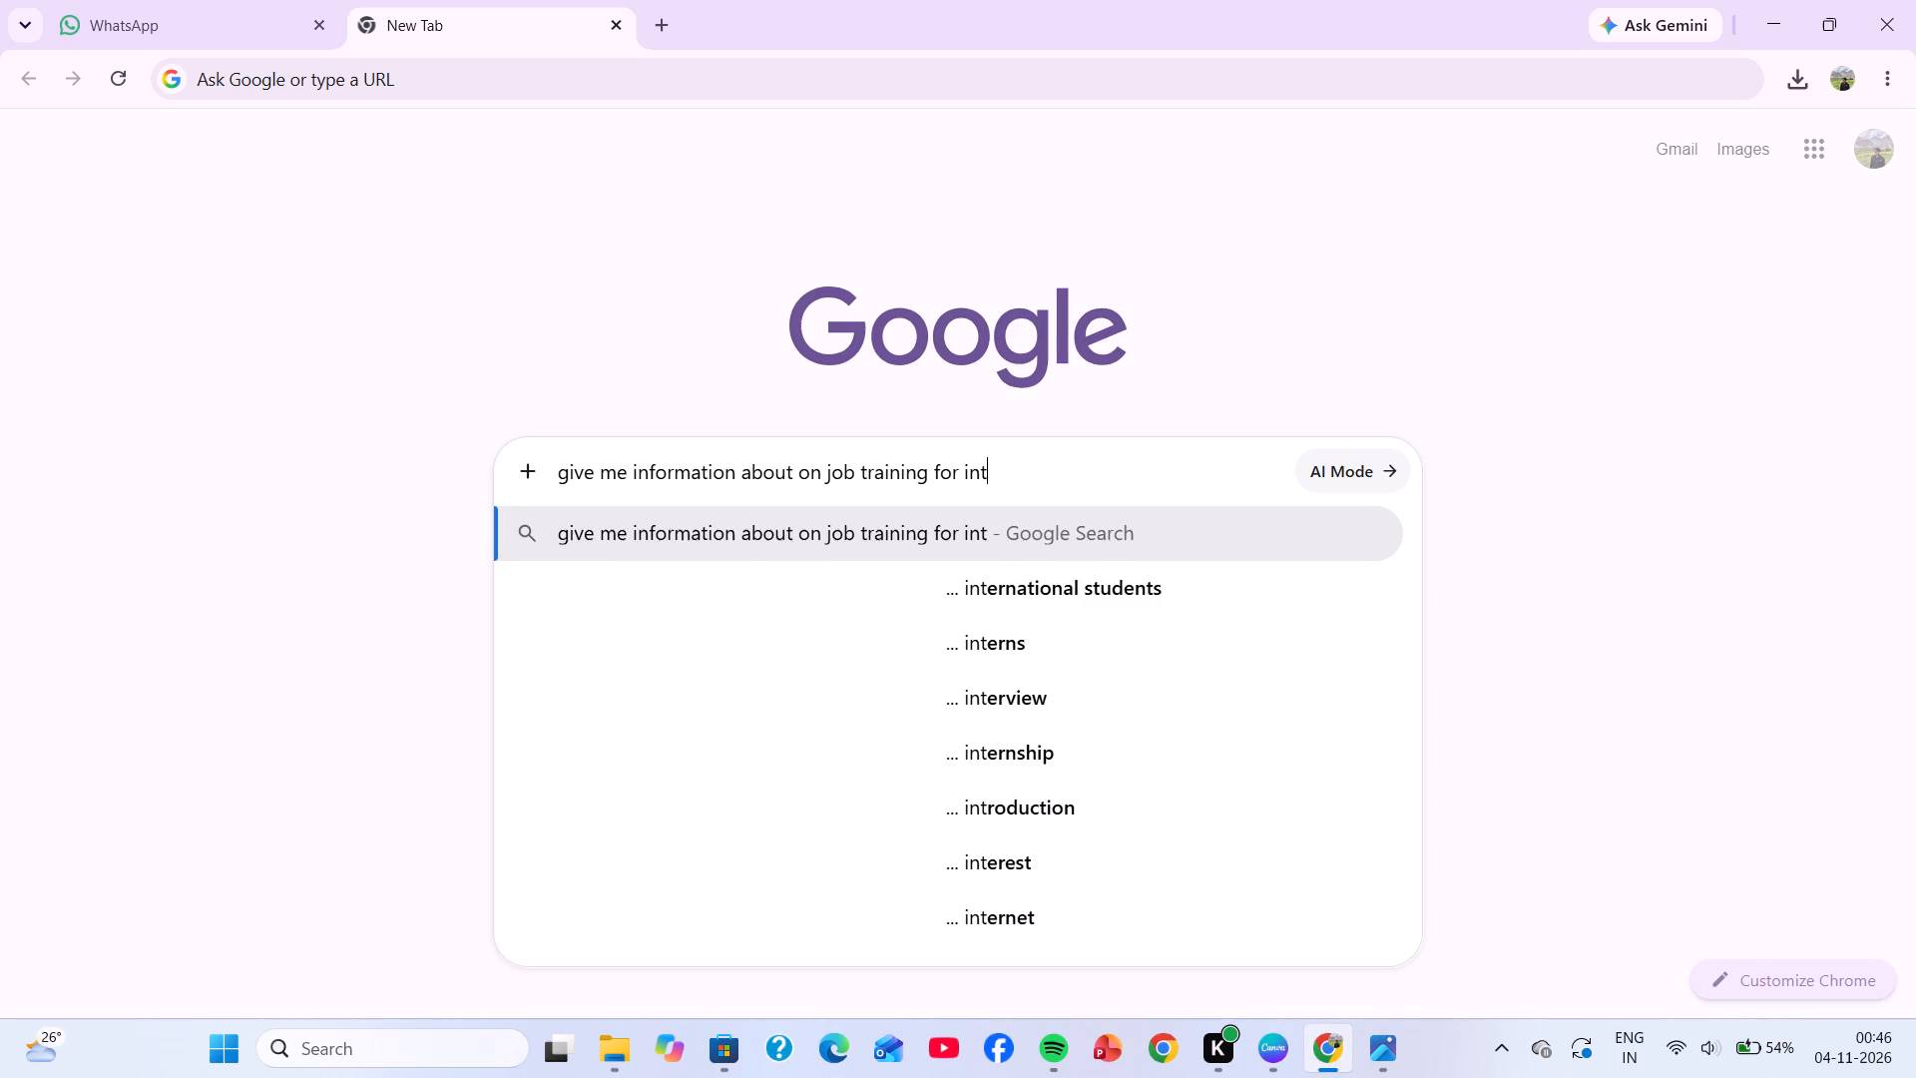
type("er")
key("n")
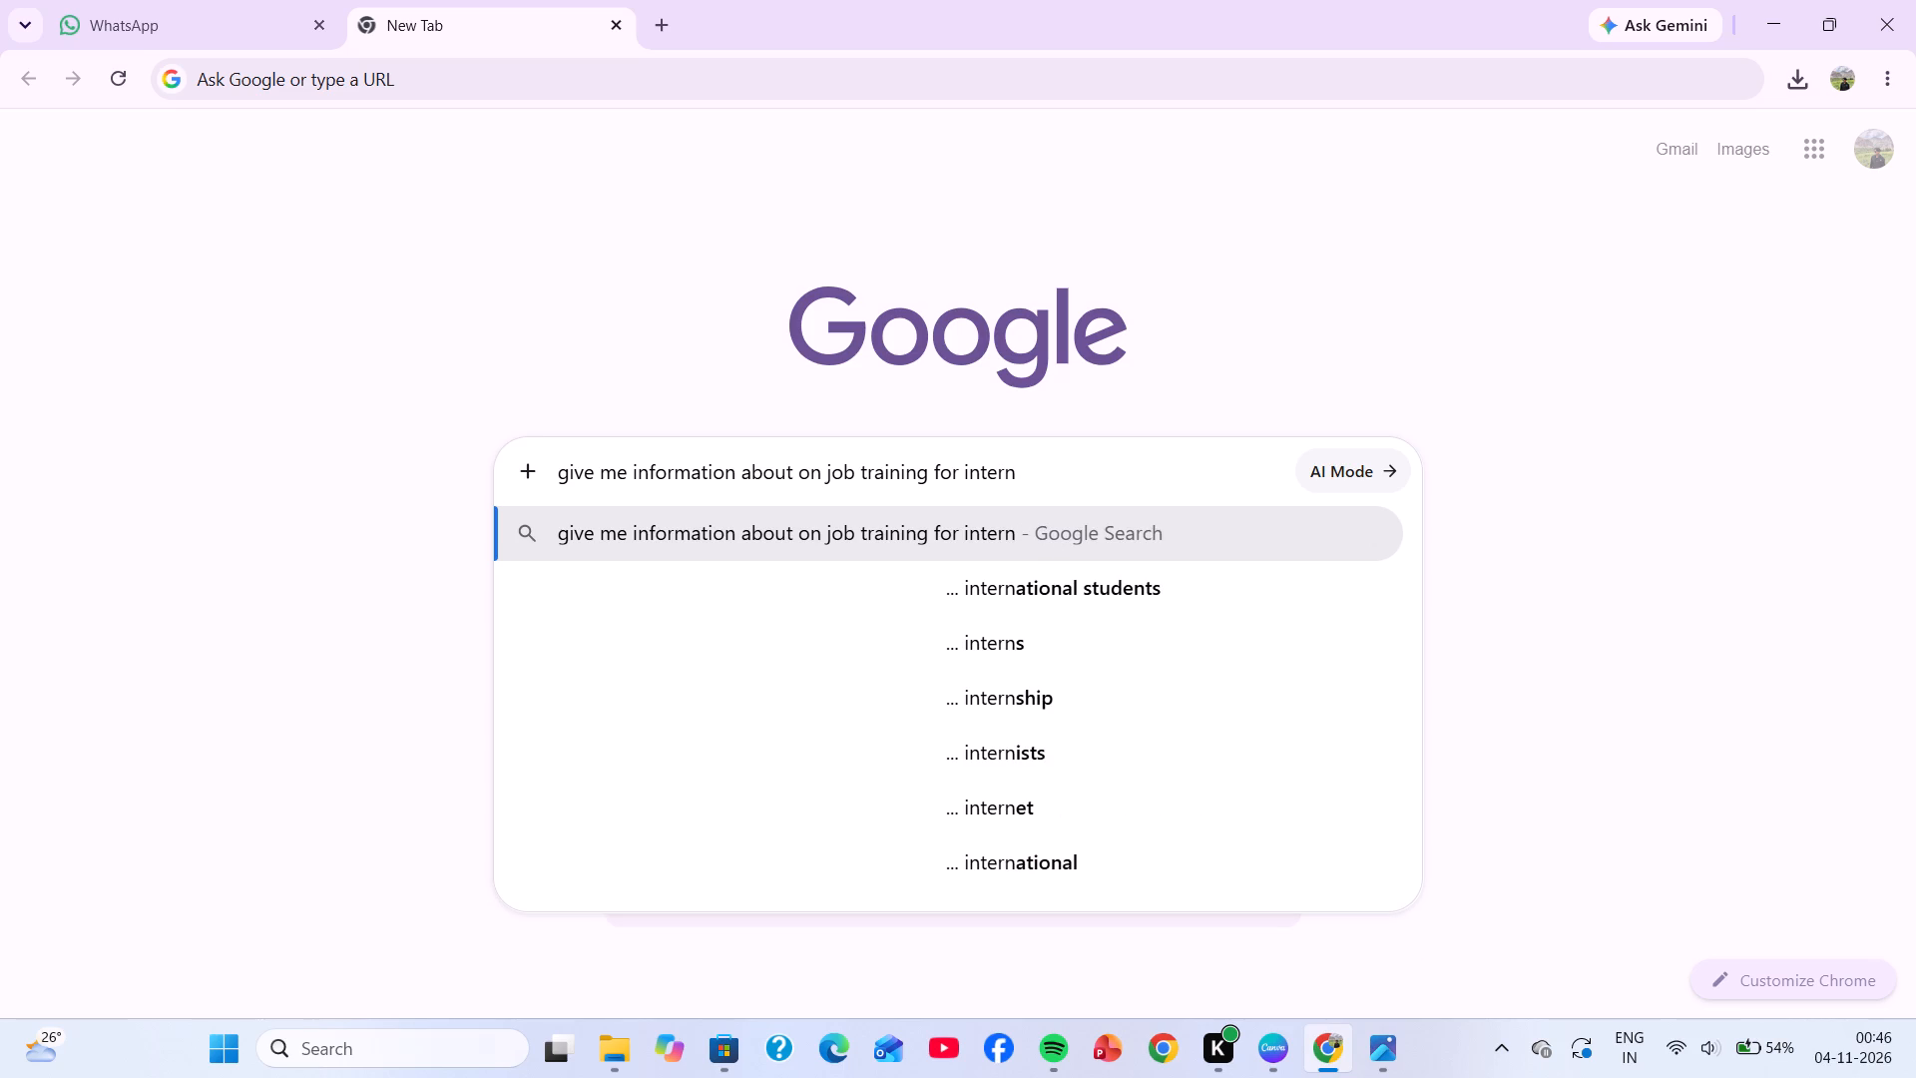
key("d")
key("BackSpace")
key("s")
type("hi")
type("p")
key("space")
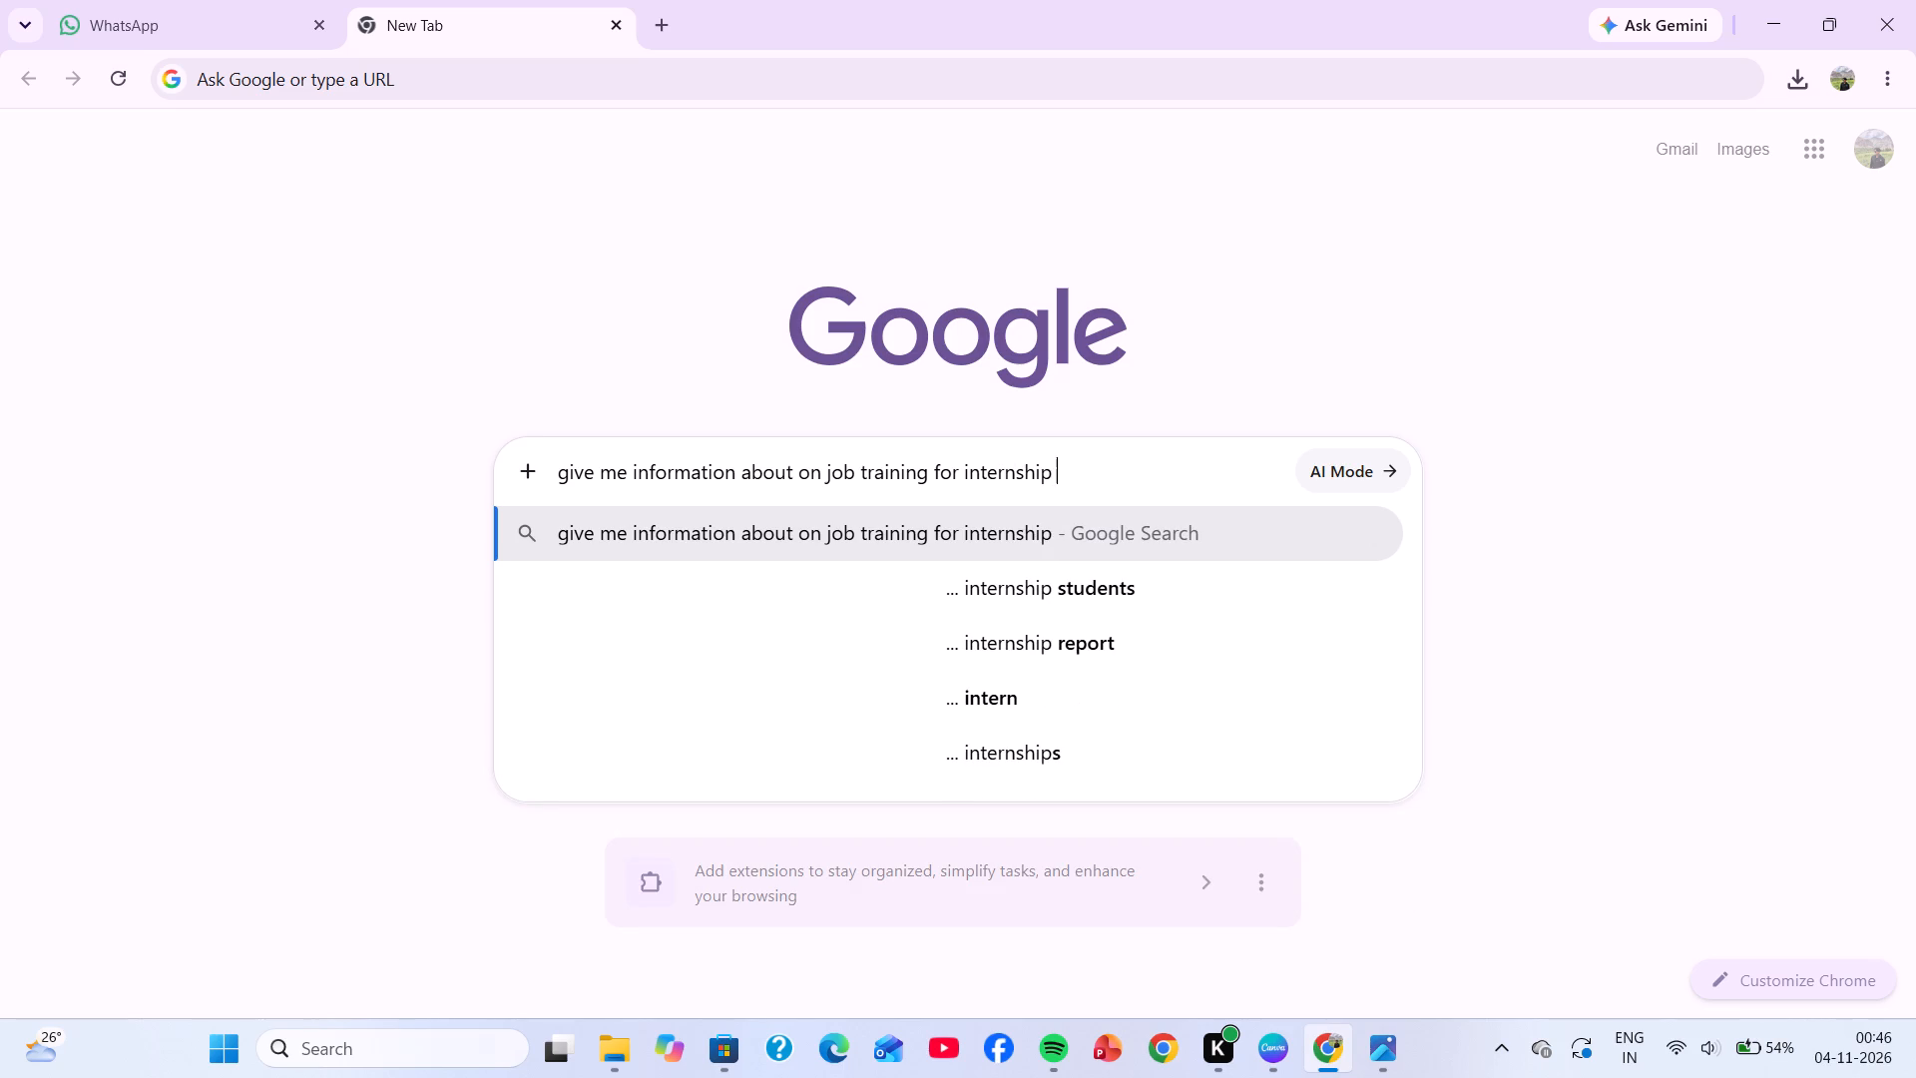
type("fo")
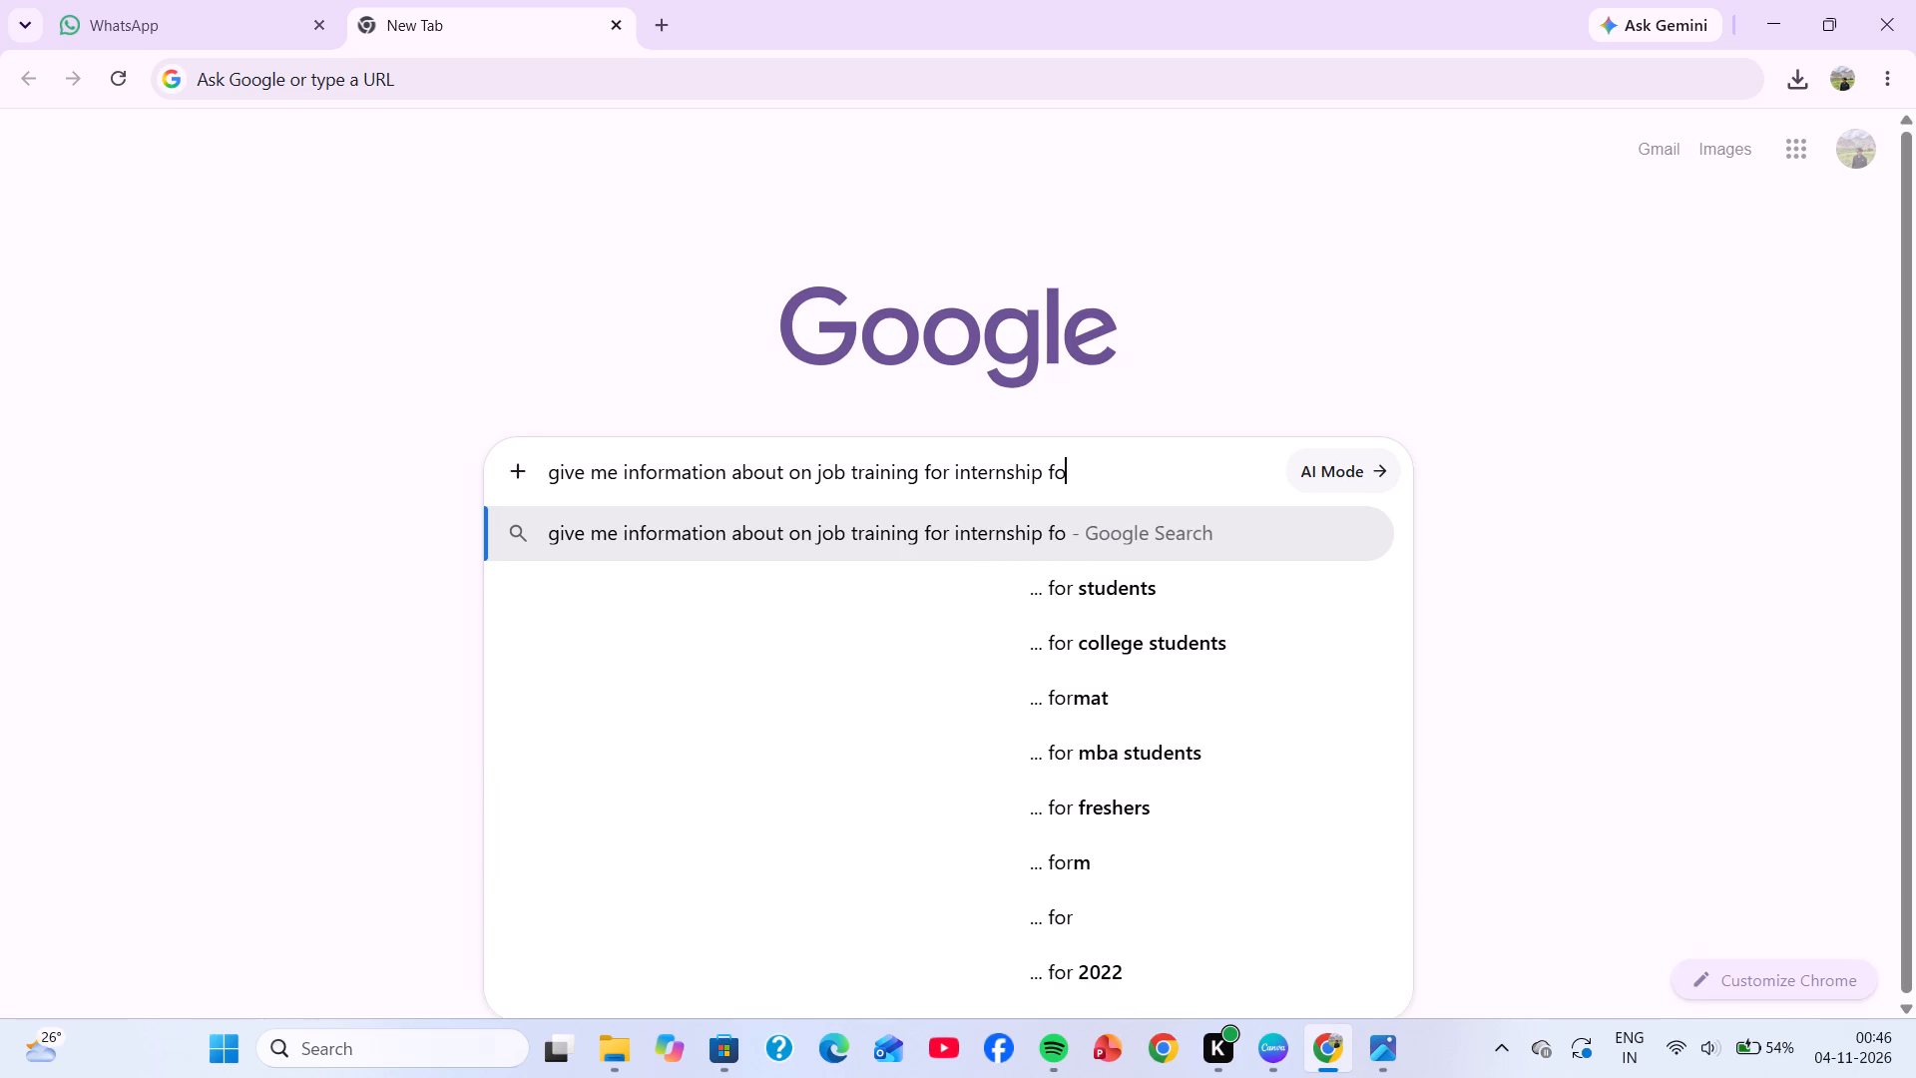
type("r")
key("space")
key("o")
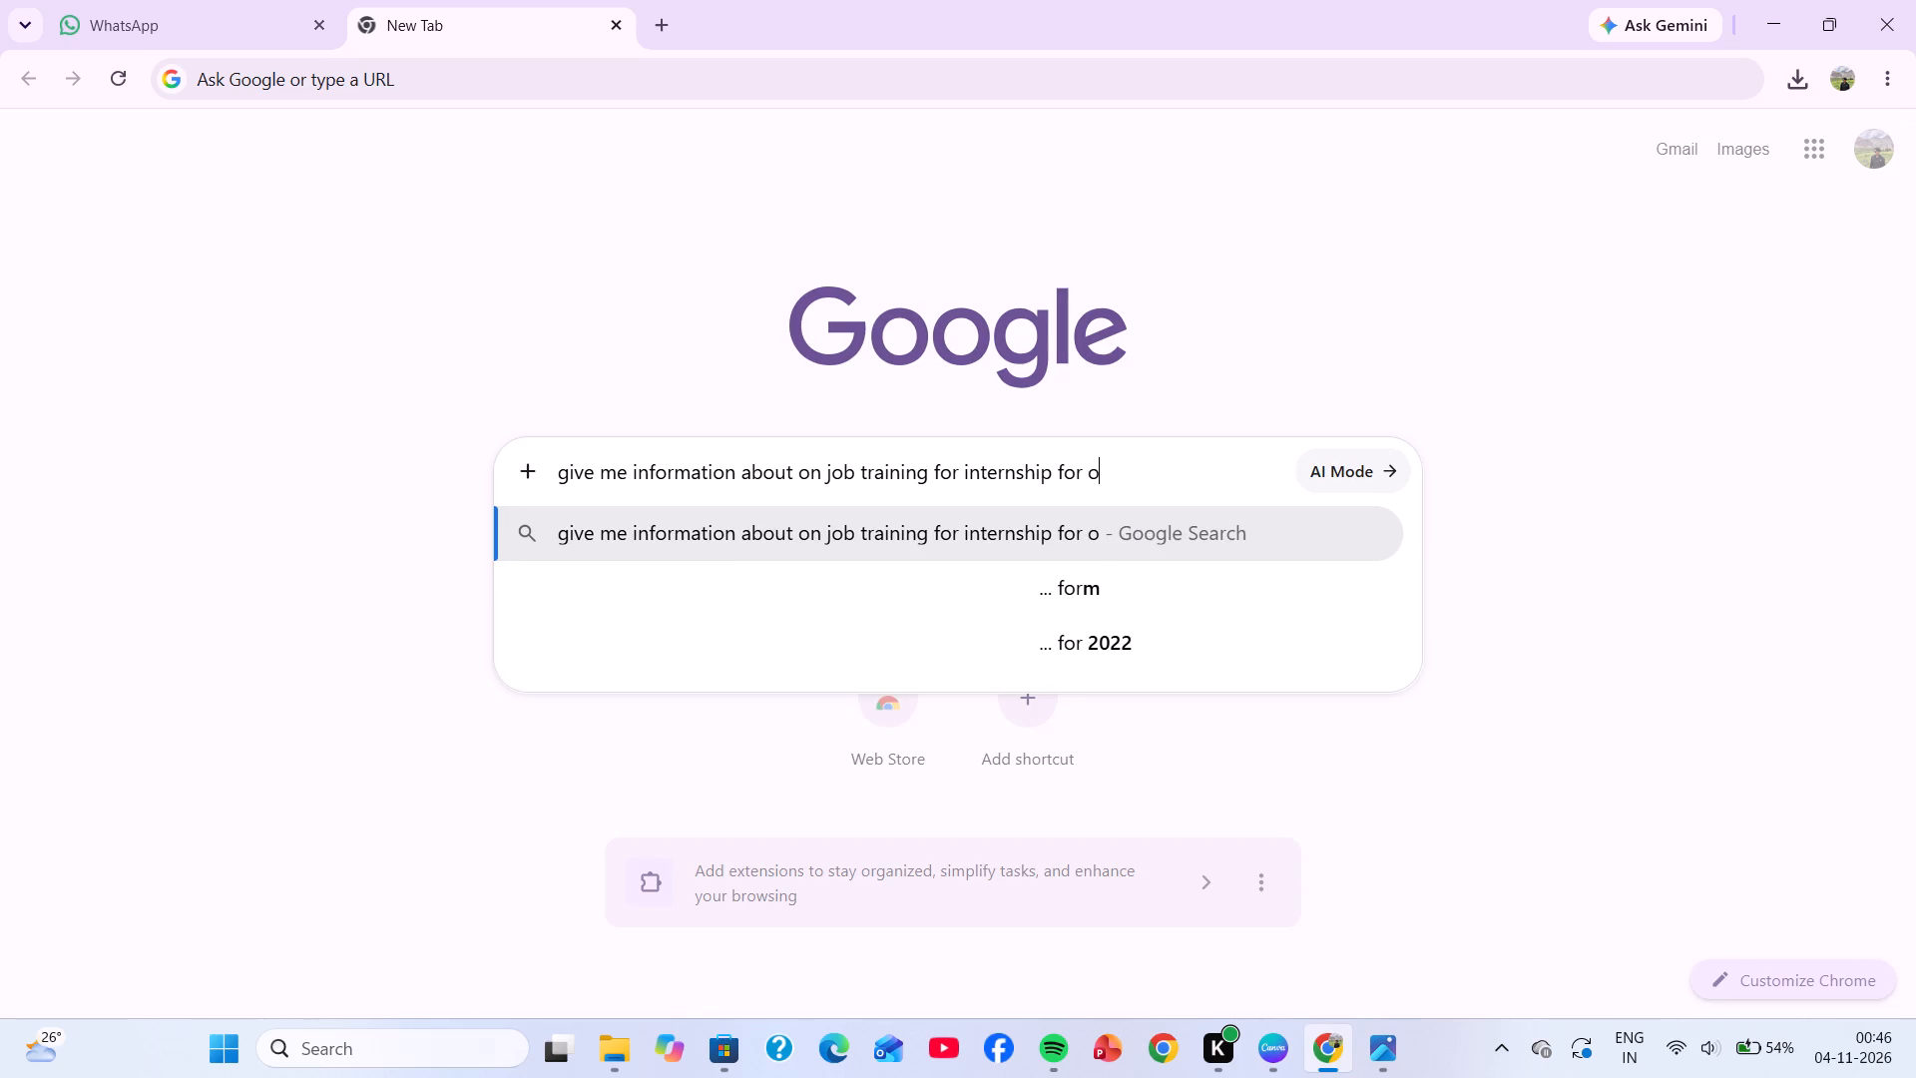
key("BackSpace")
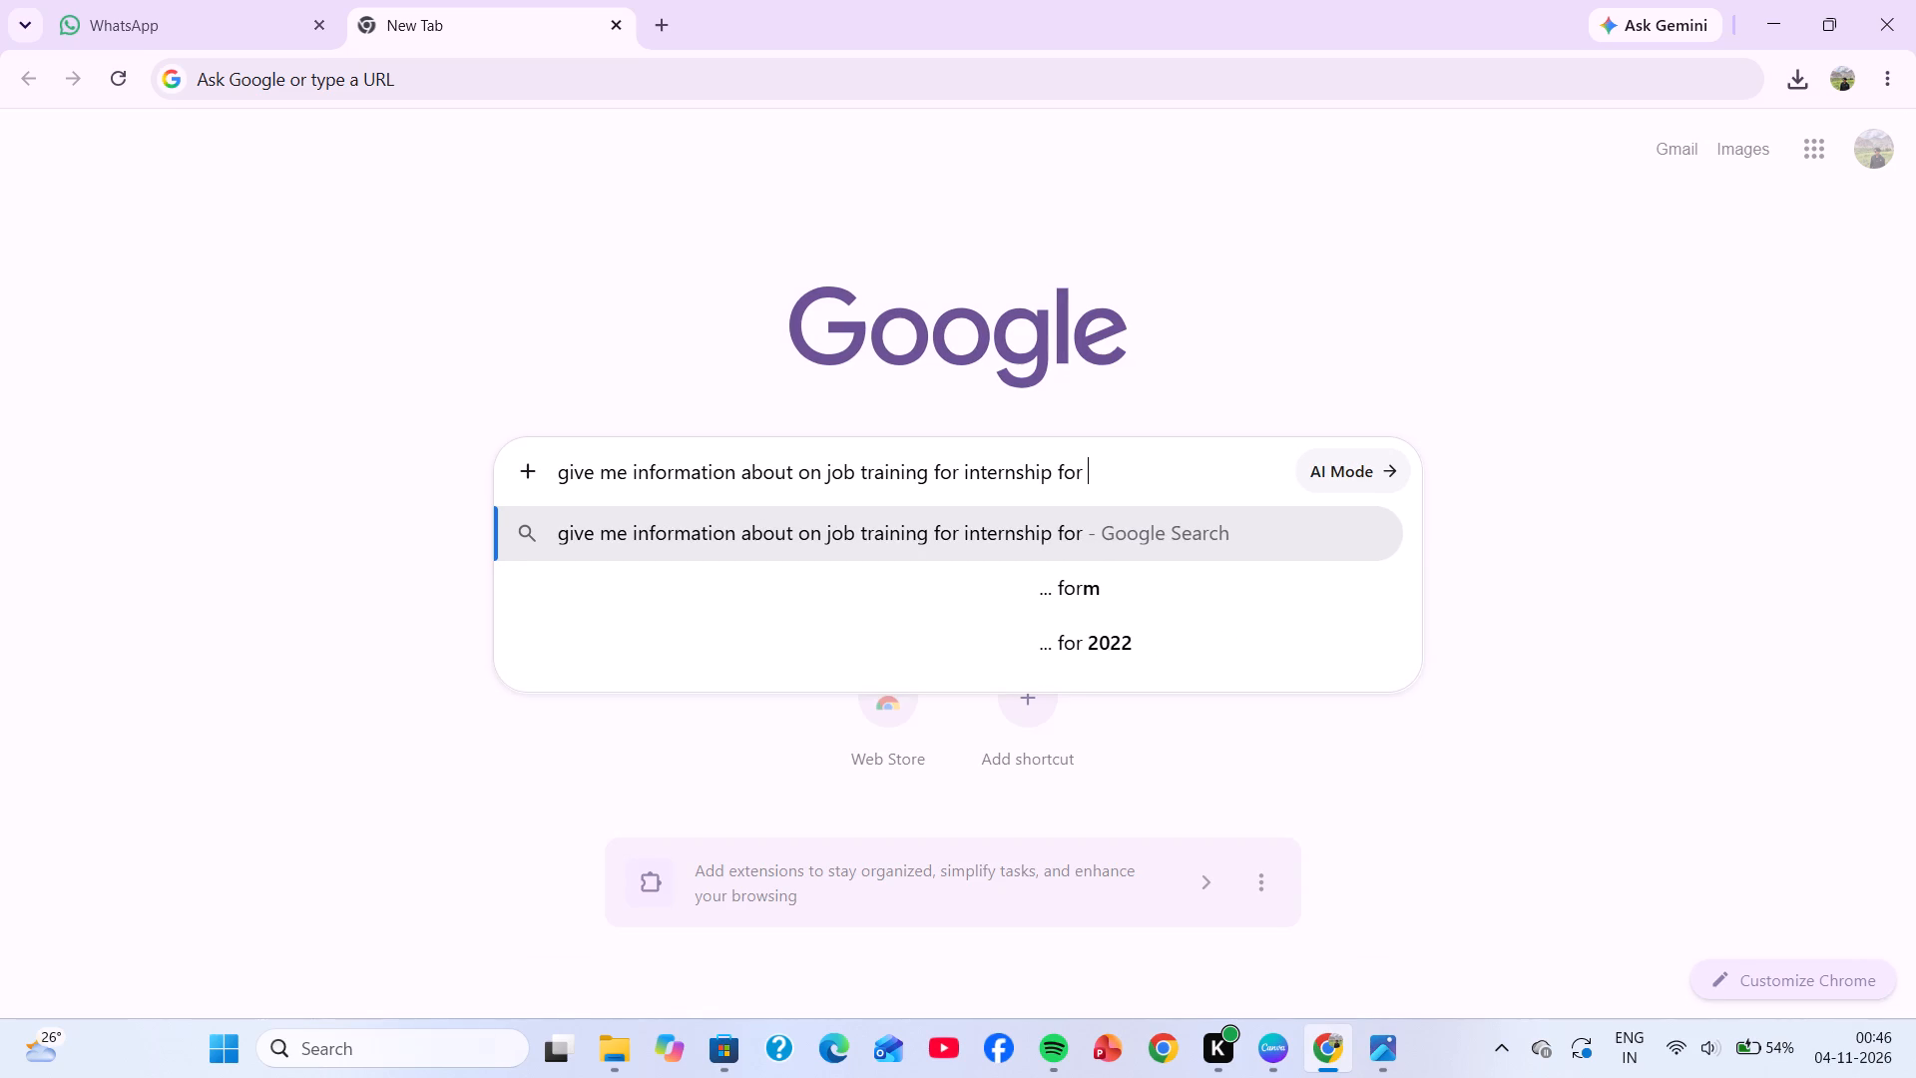
key("p")
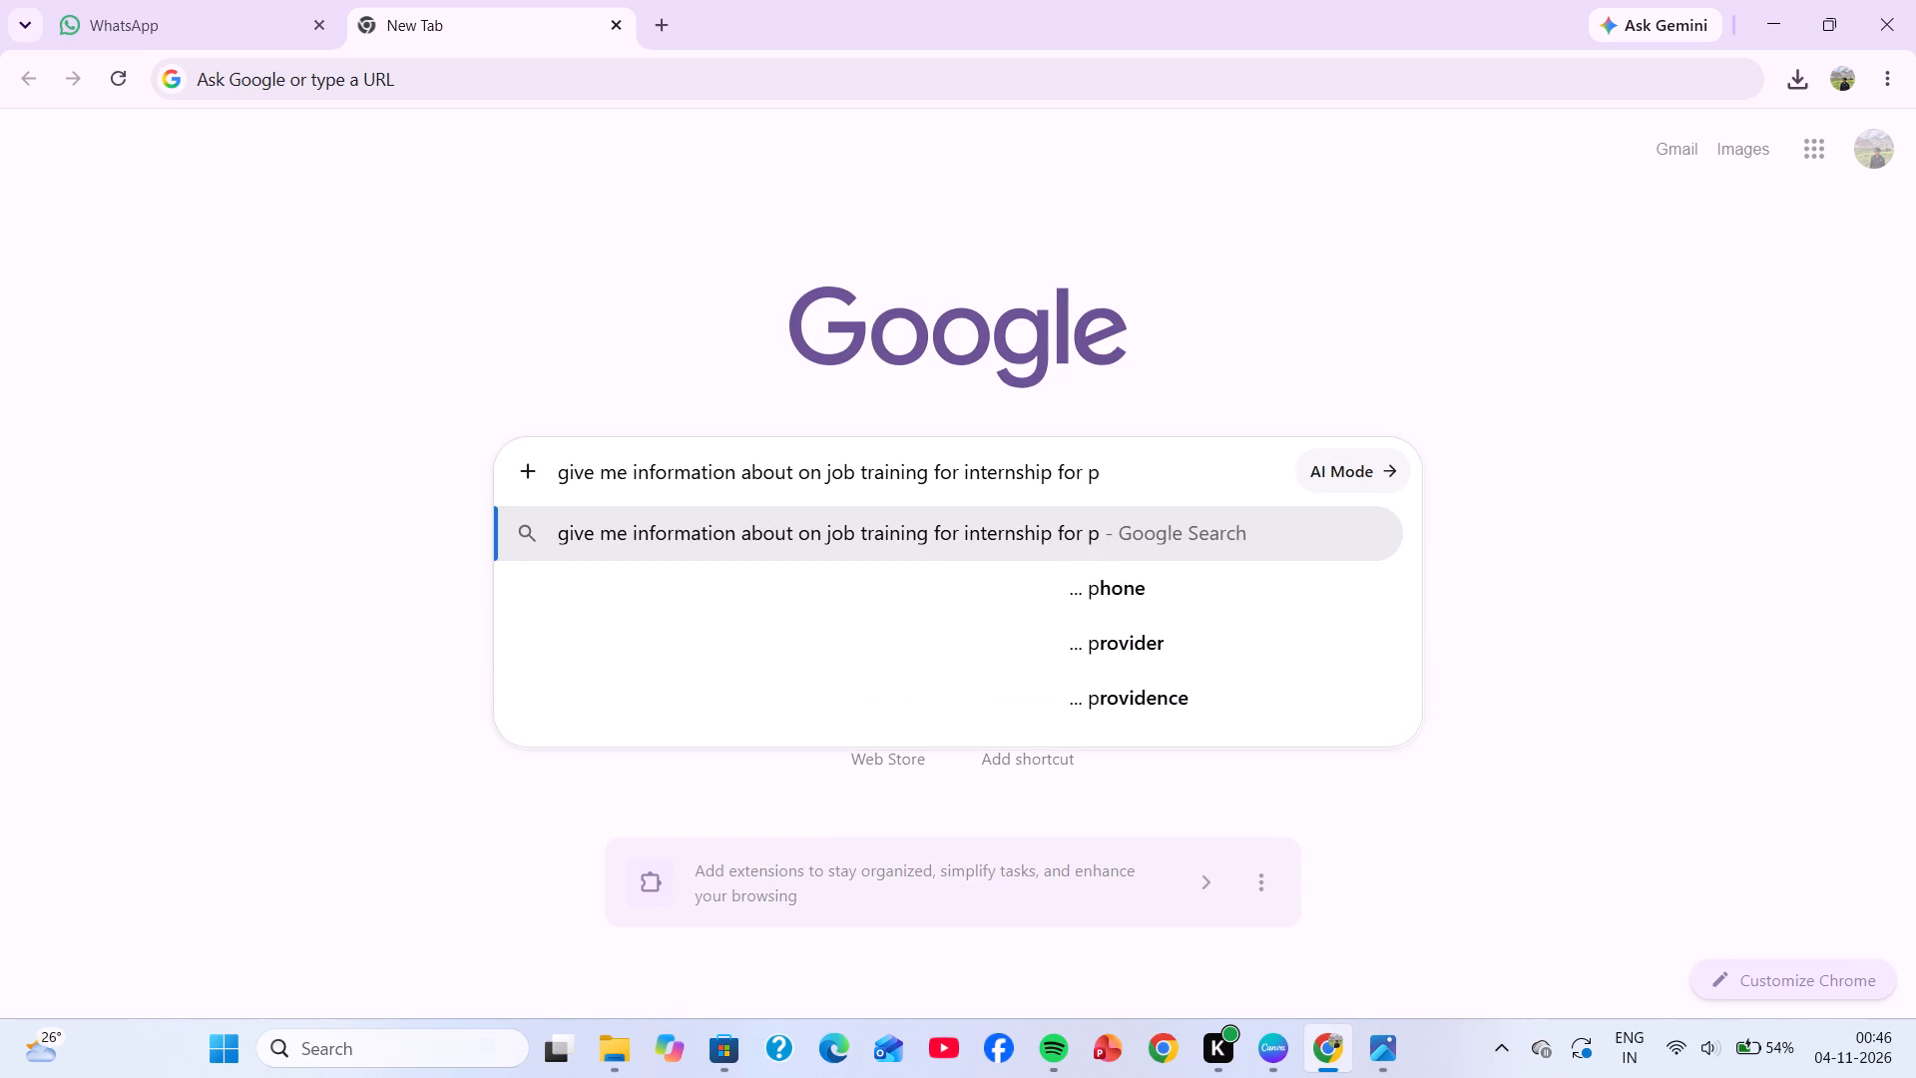
key("h")
key("y")
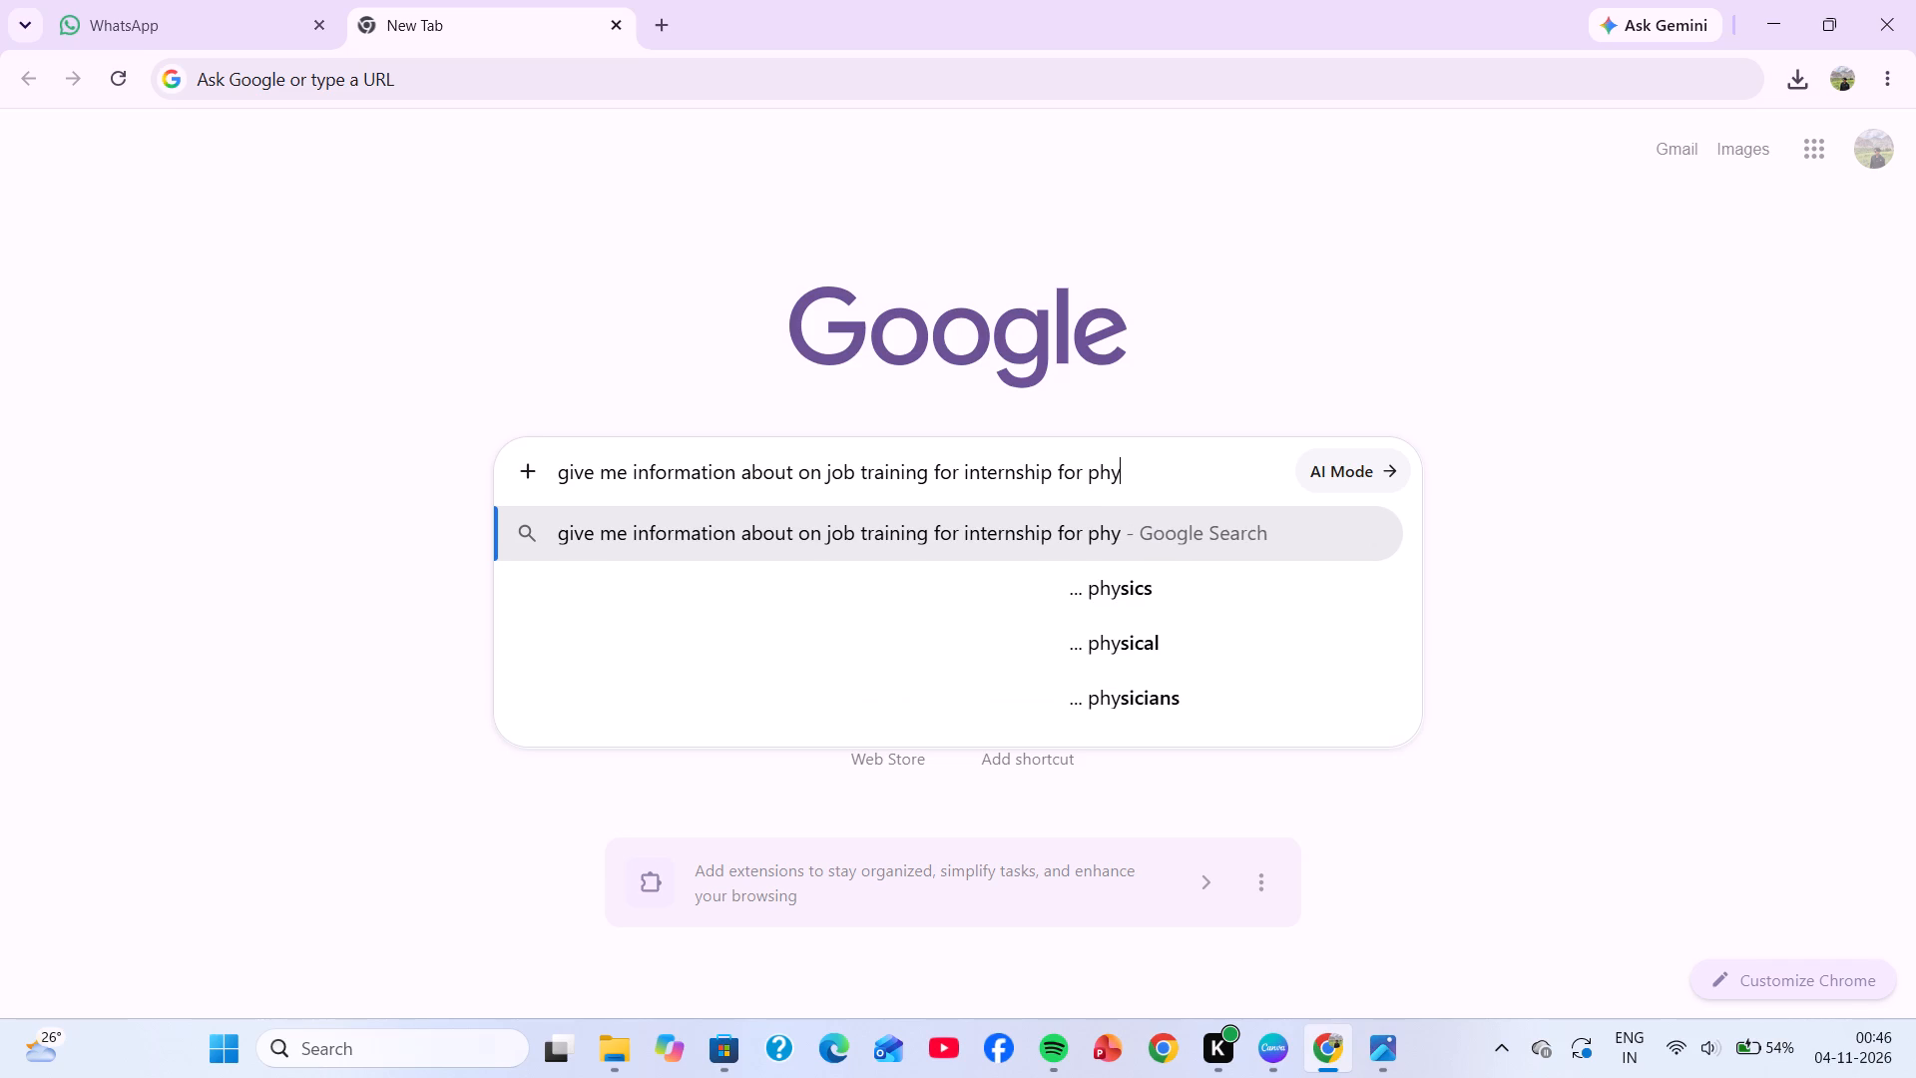
key("d")
key("BackSpace")
key("s")
key("i")
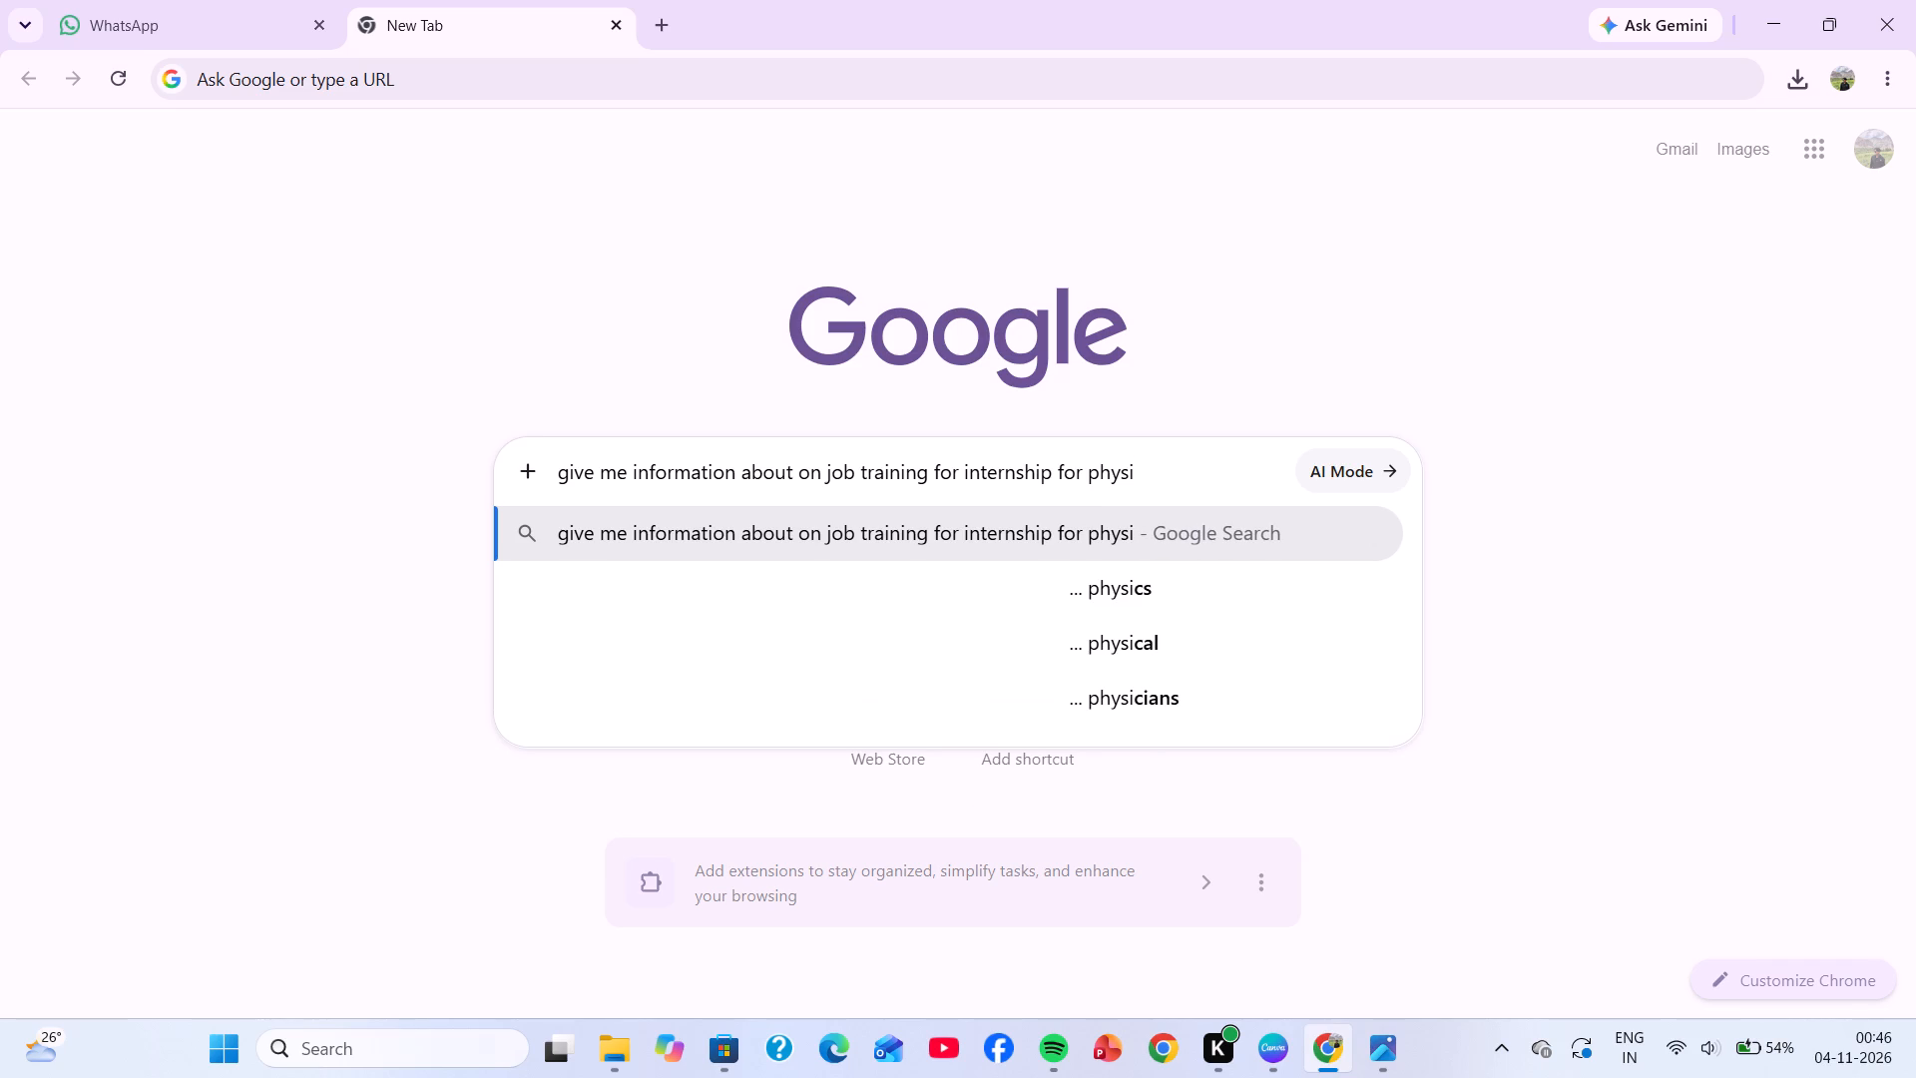
key("c")
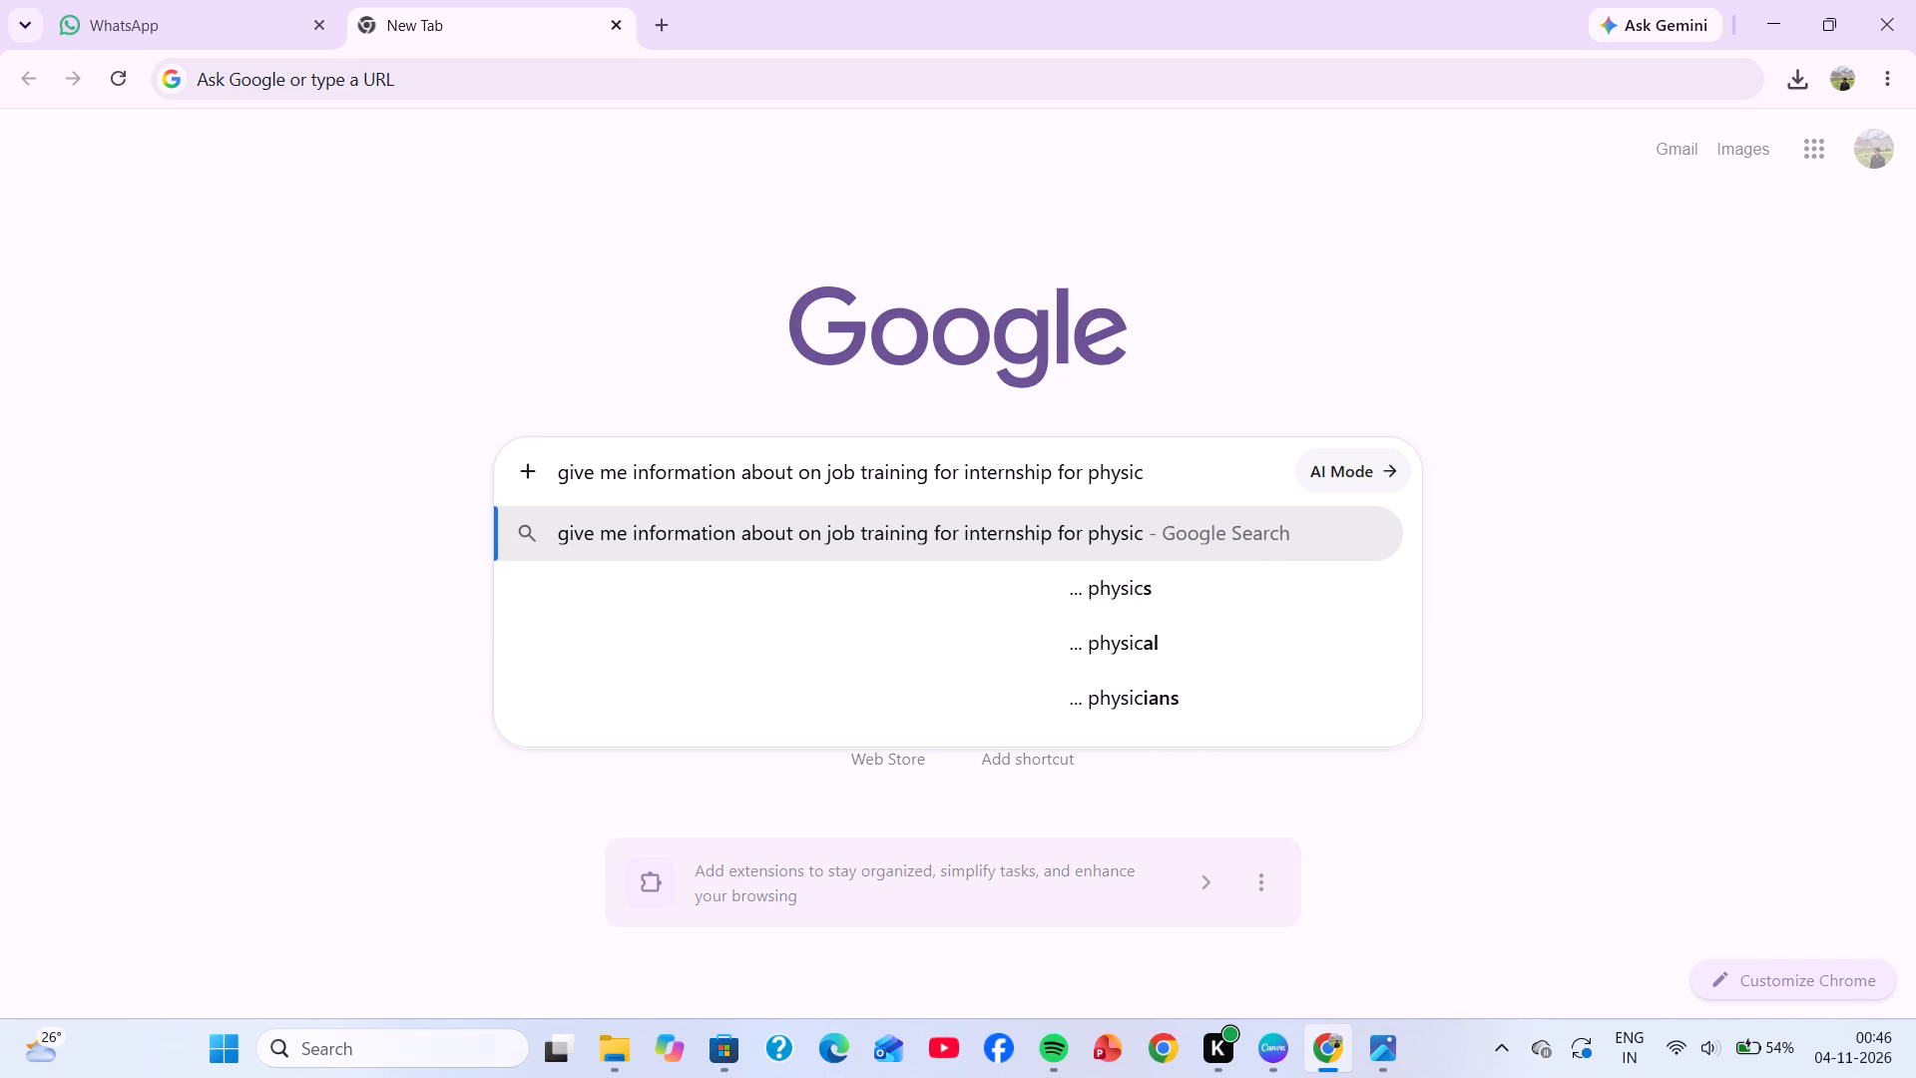
type("s")
key("space")
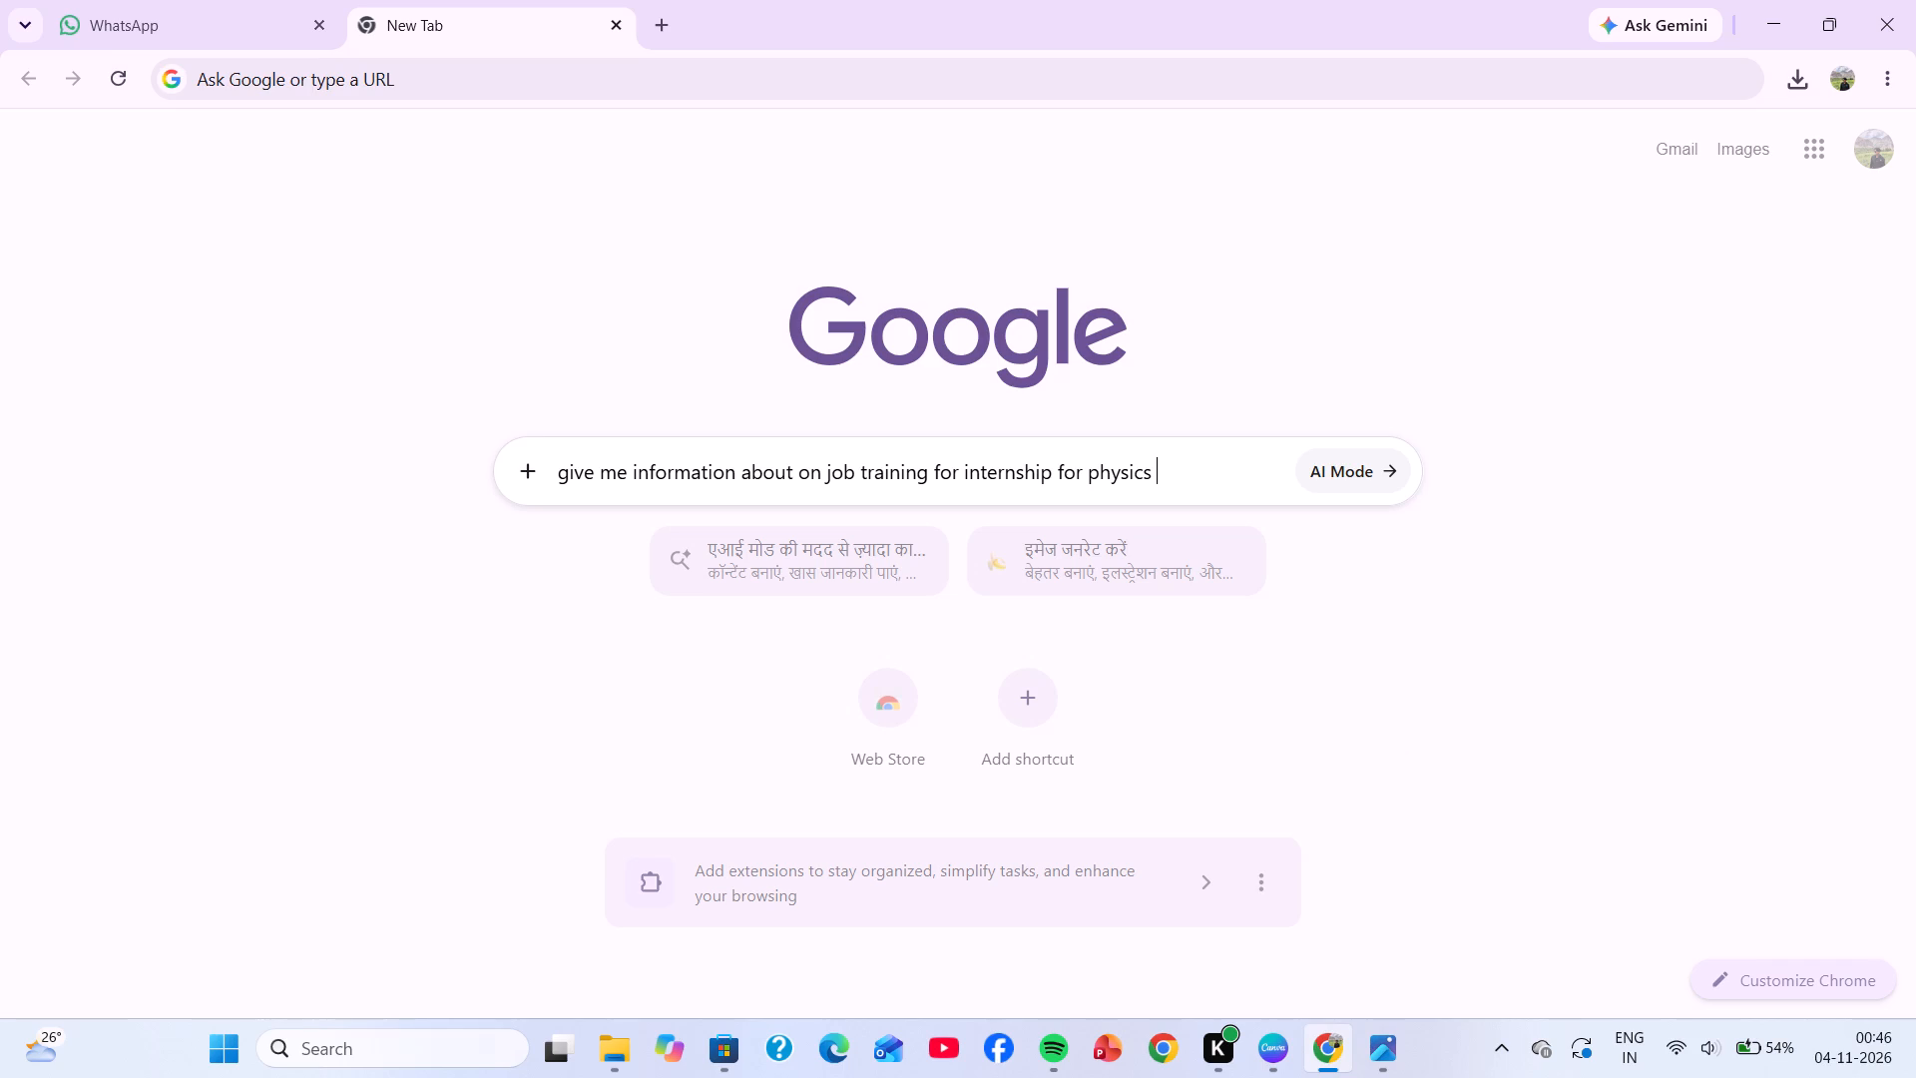
key("Return")
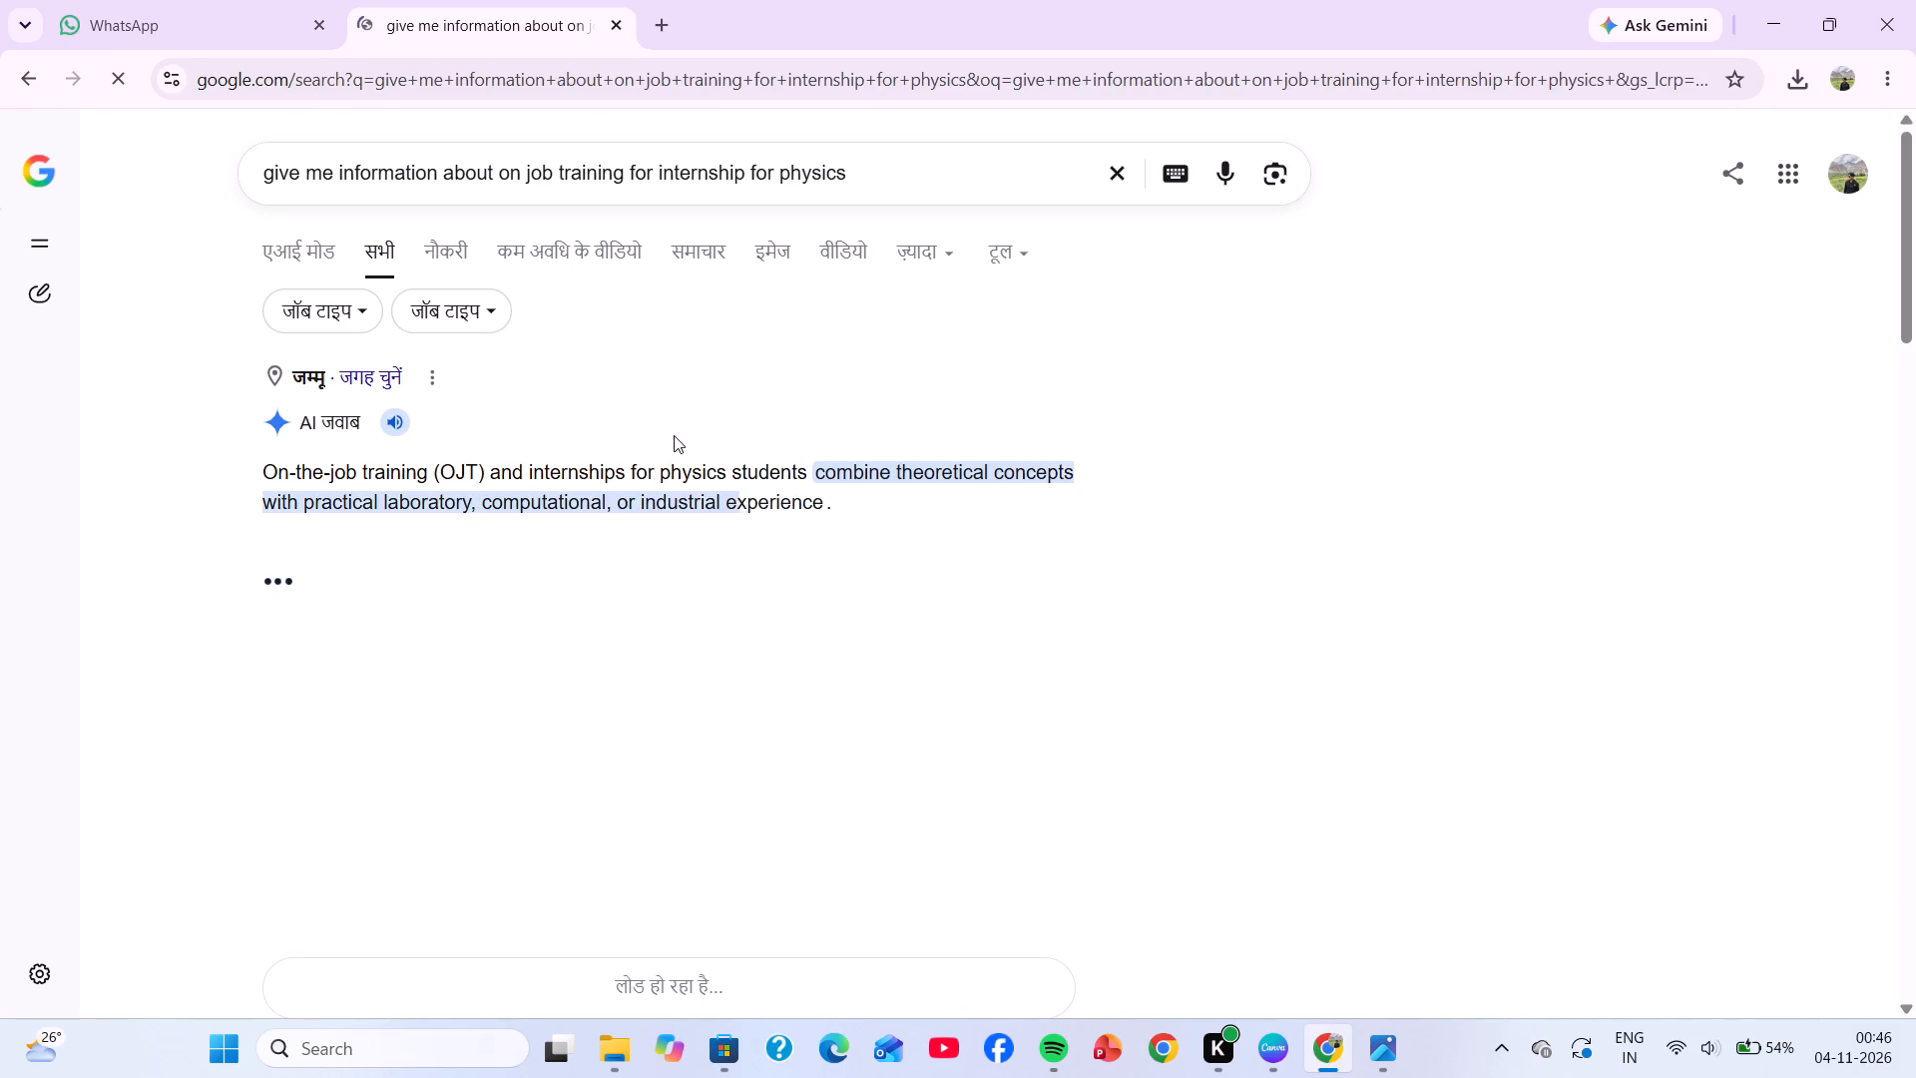
scroll(579, 375, "down", 1)
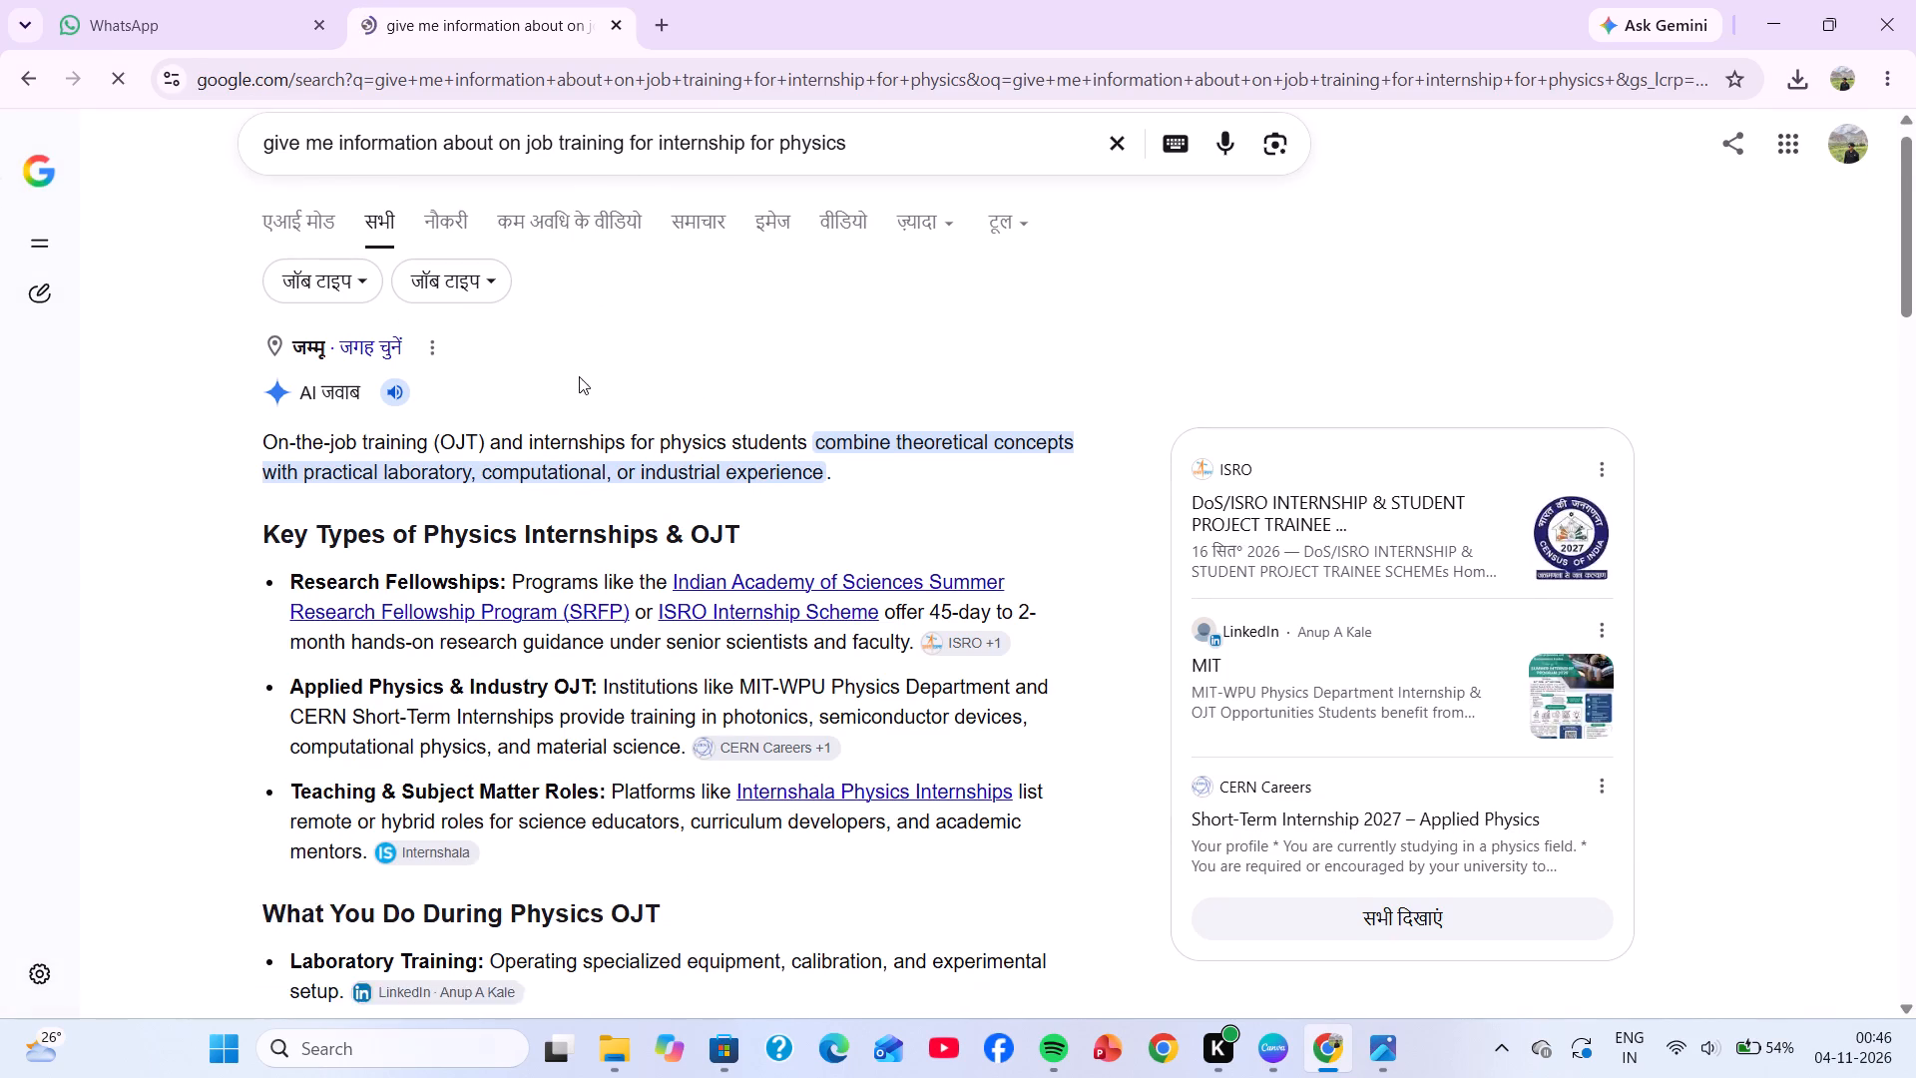
scroll(579, 376, "down", 1)
scroll(579, 376, "up", 1)
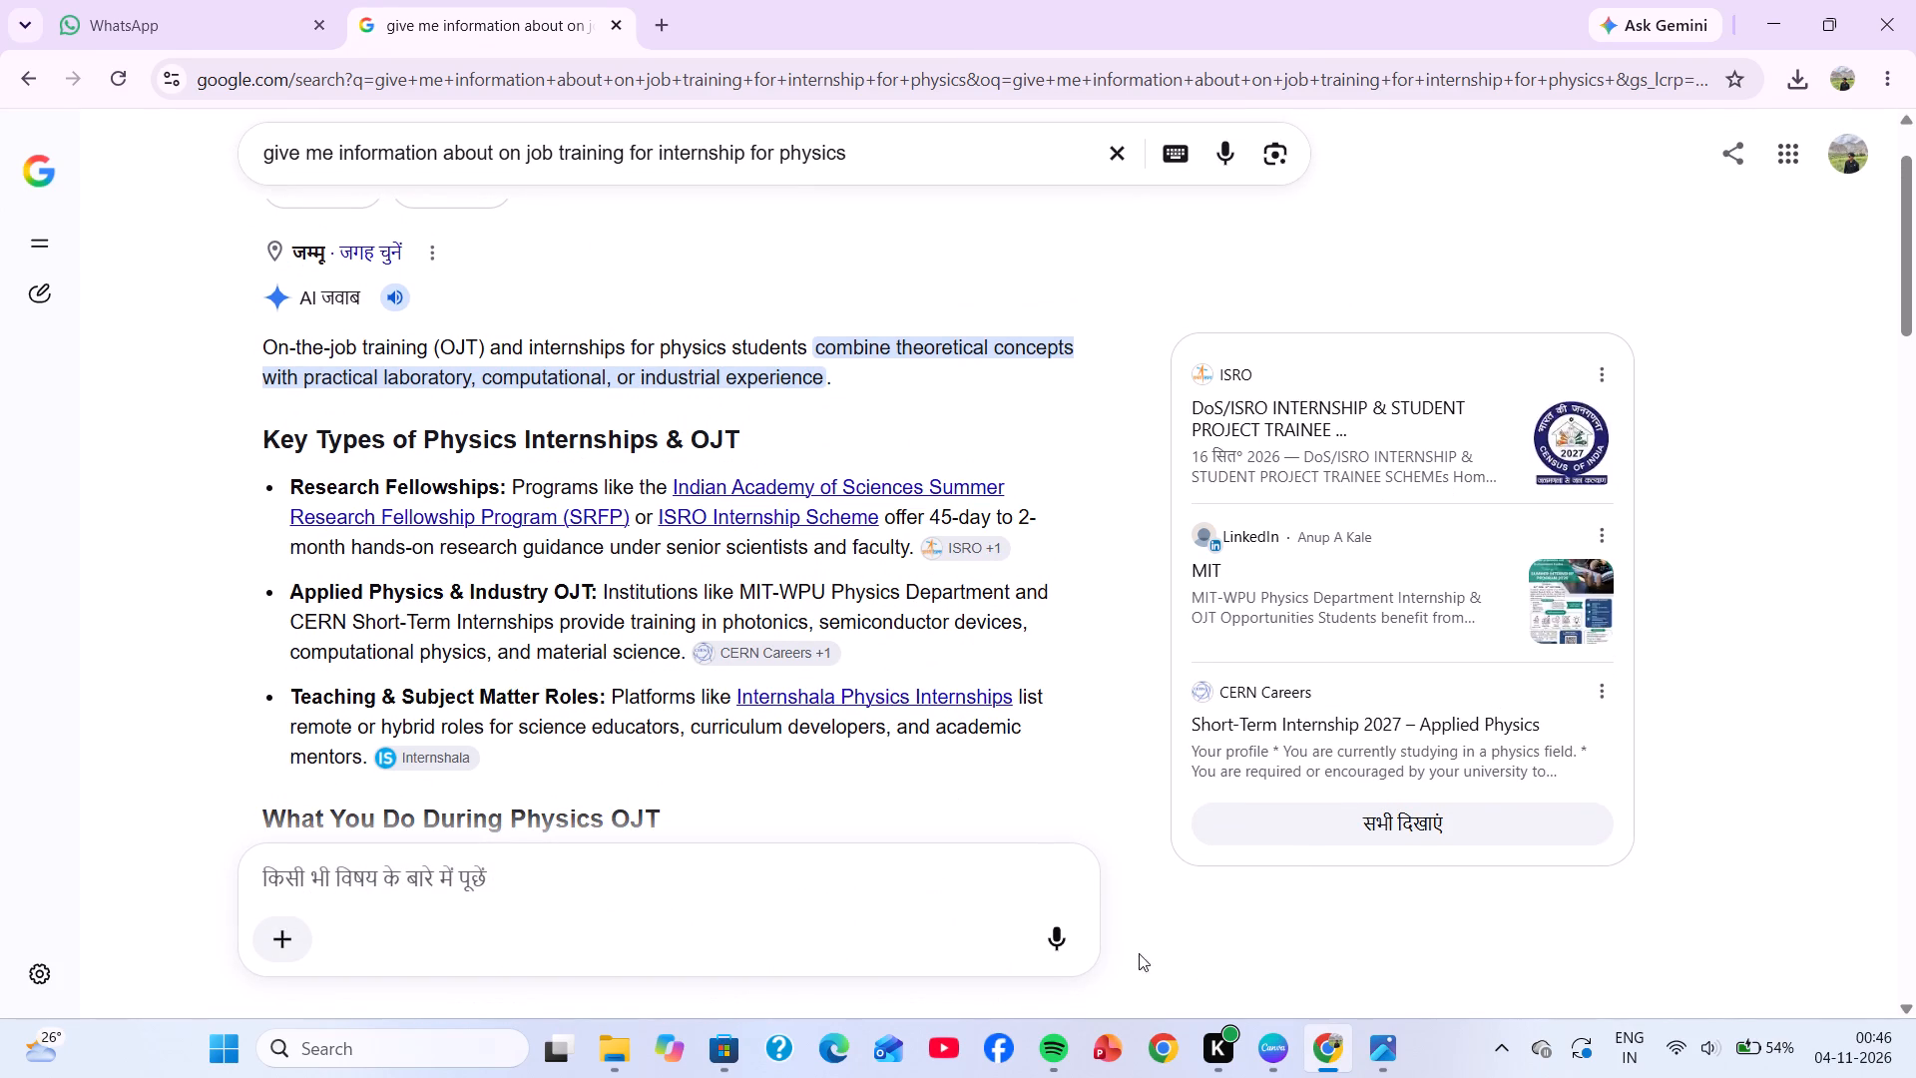
Switch back to the Canva design and add a heading reading "ON JOB TRAINING" on blank page 4.
left_click(1269, 1052)
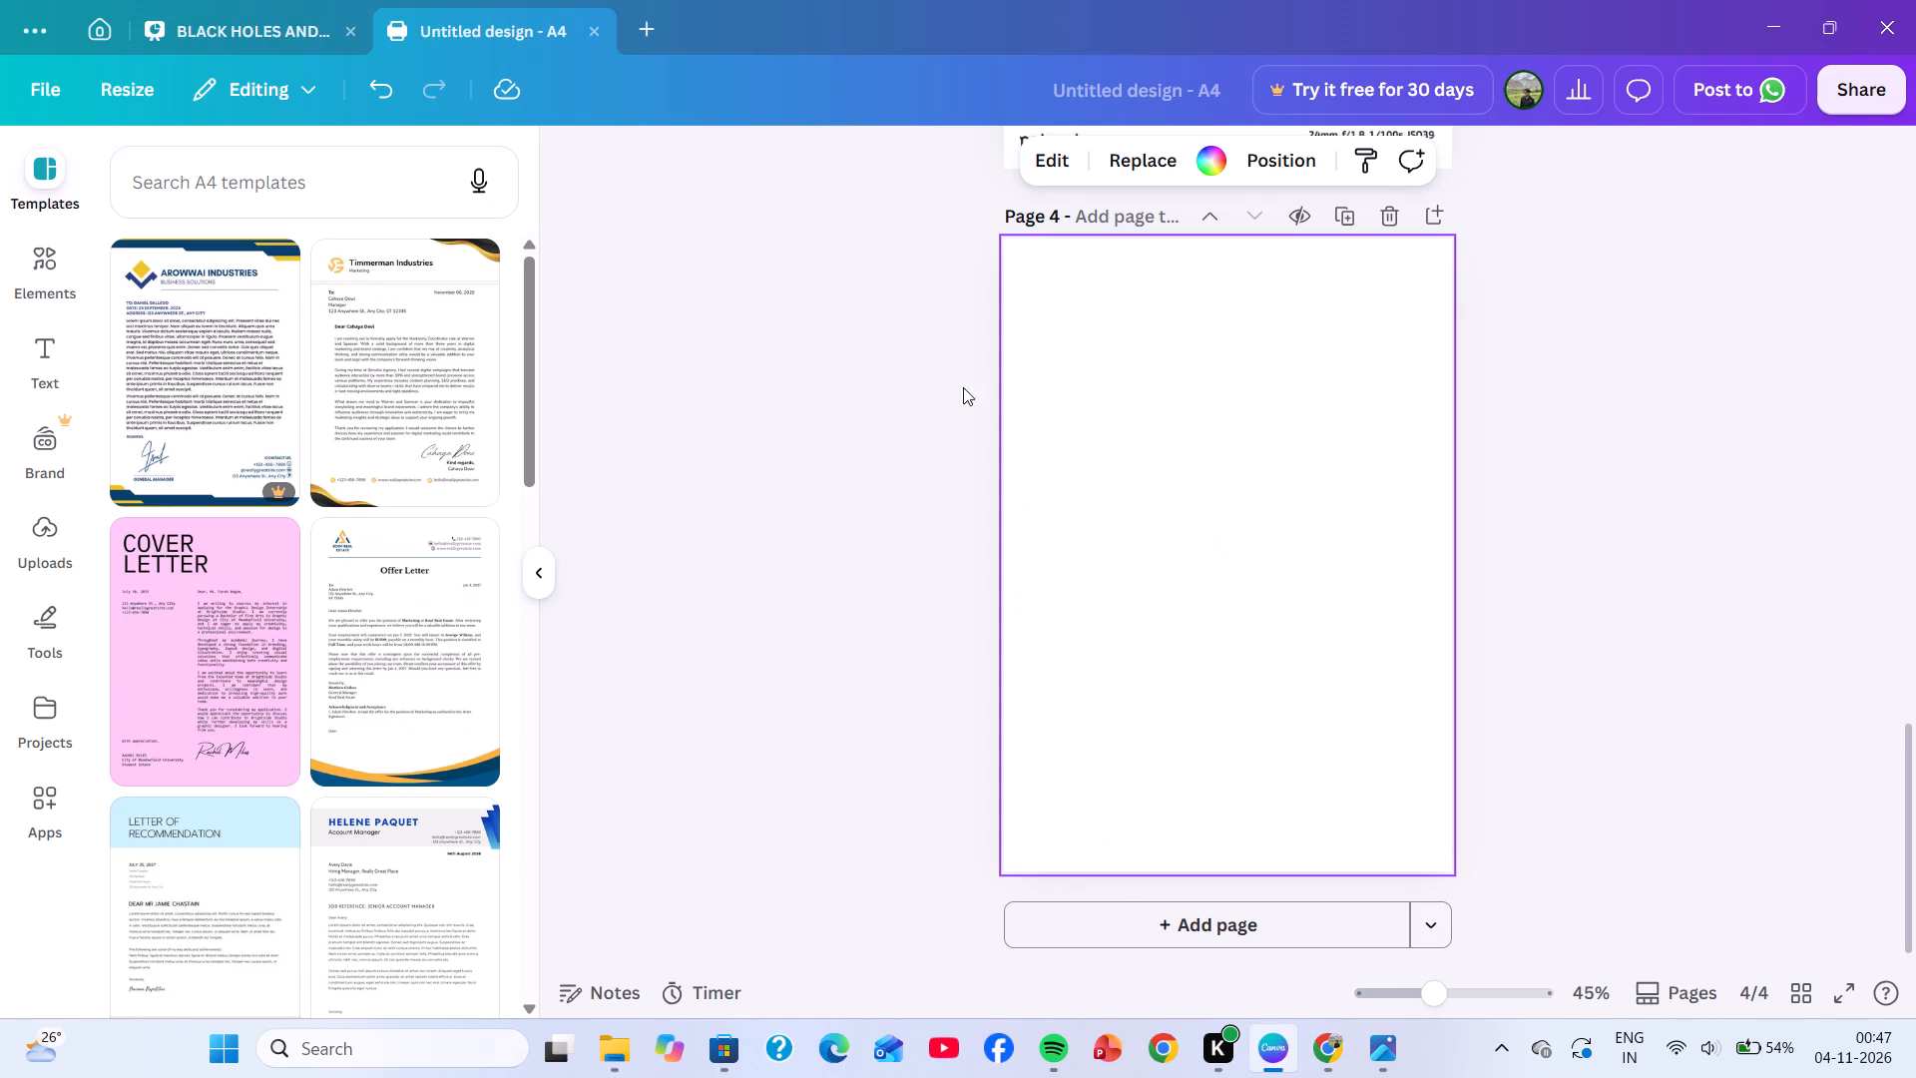
left_click(17, 275)
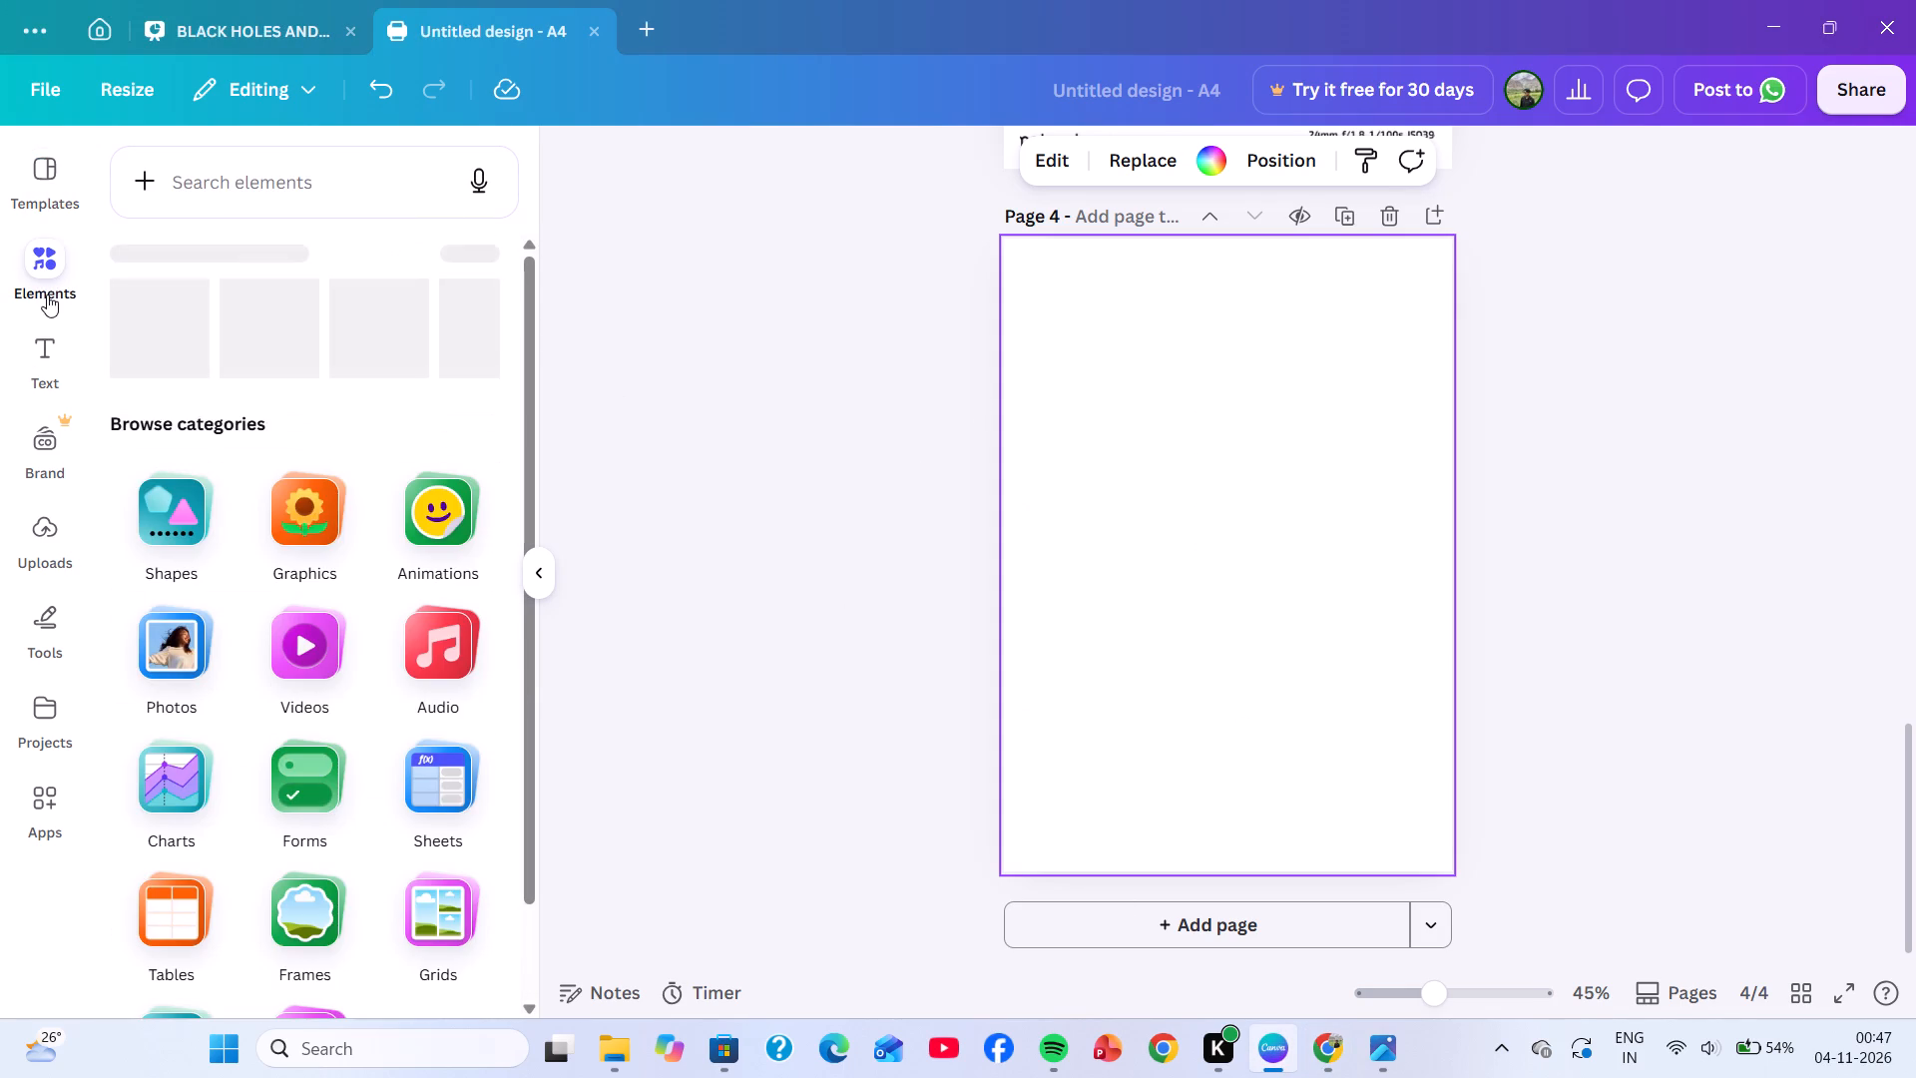
left_click(41, 364)
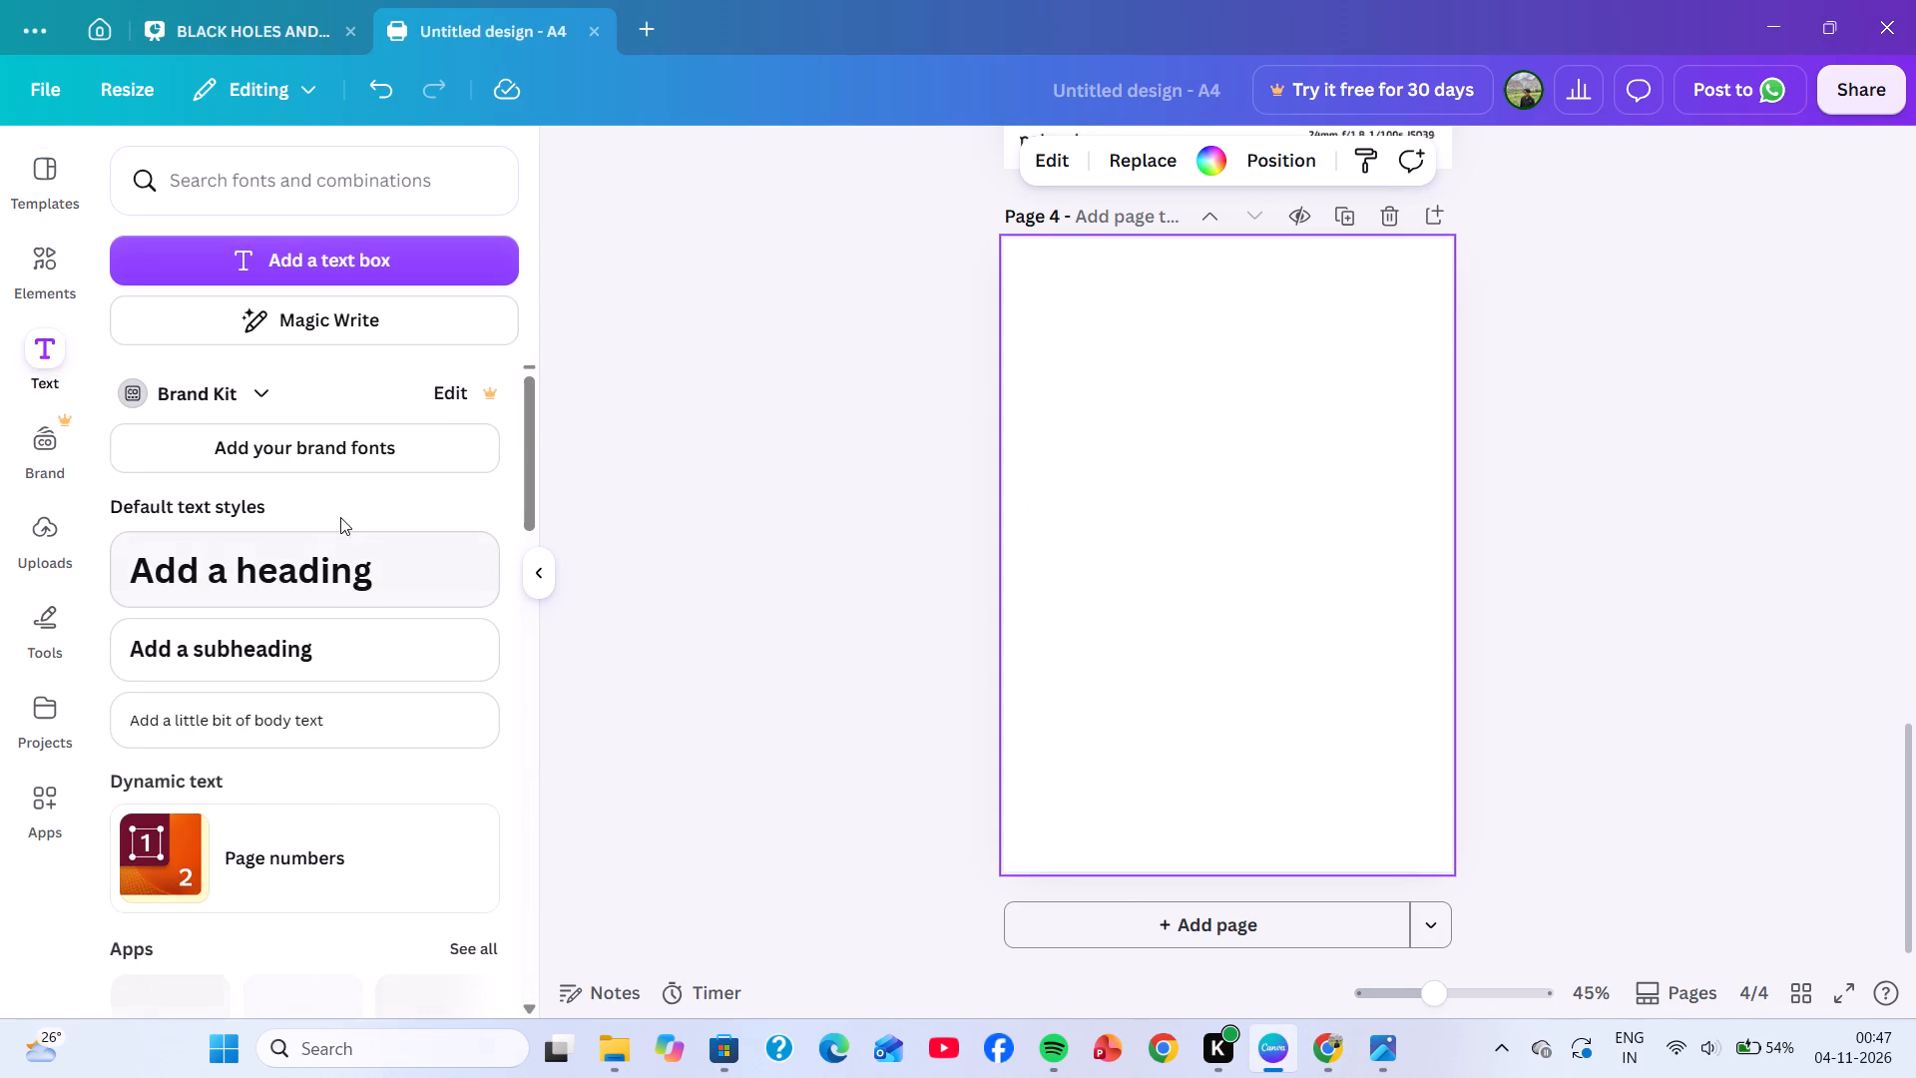
left_click(345, 548)
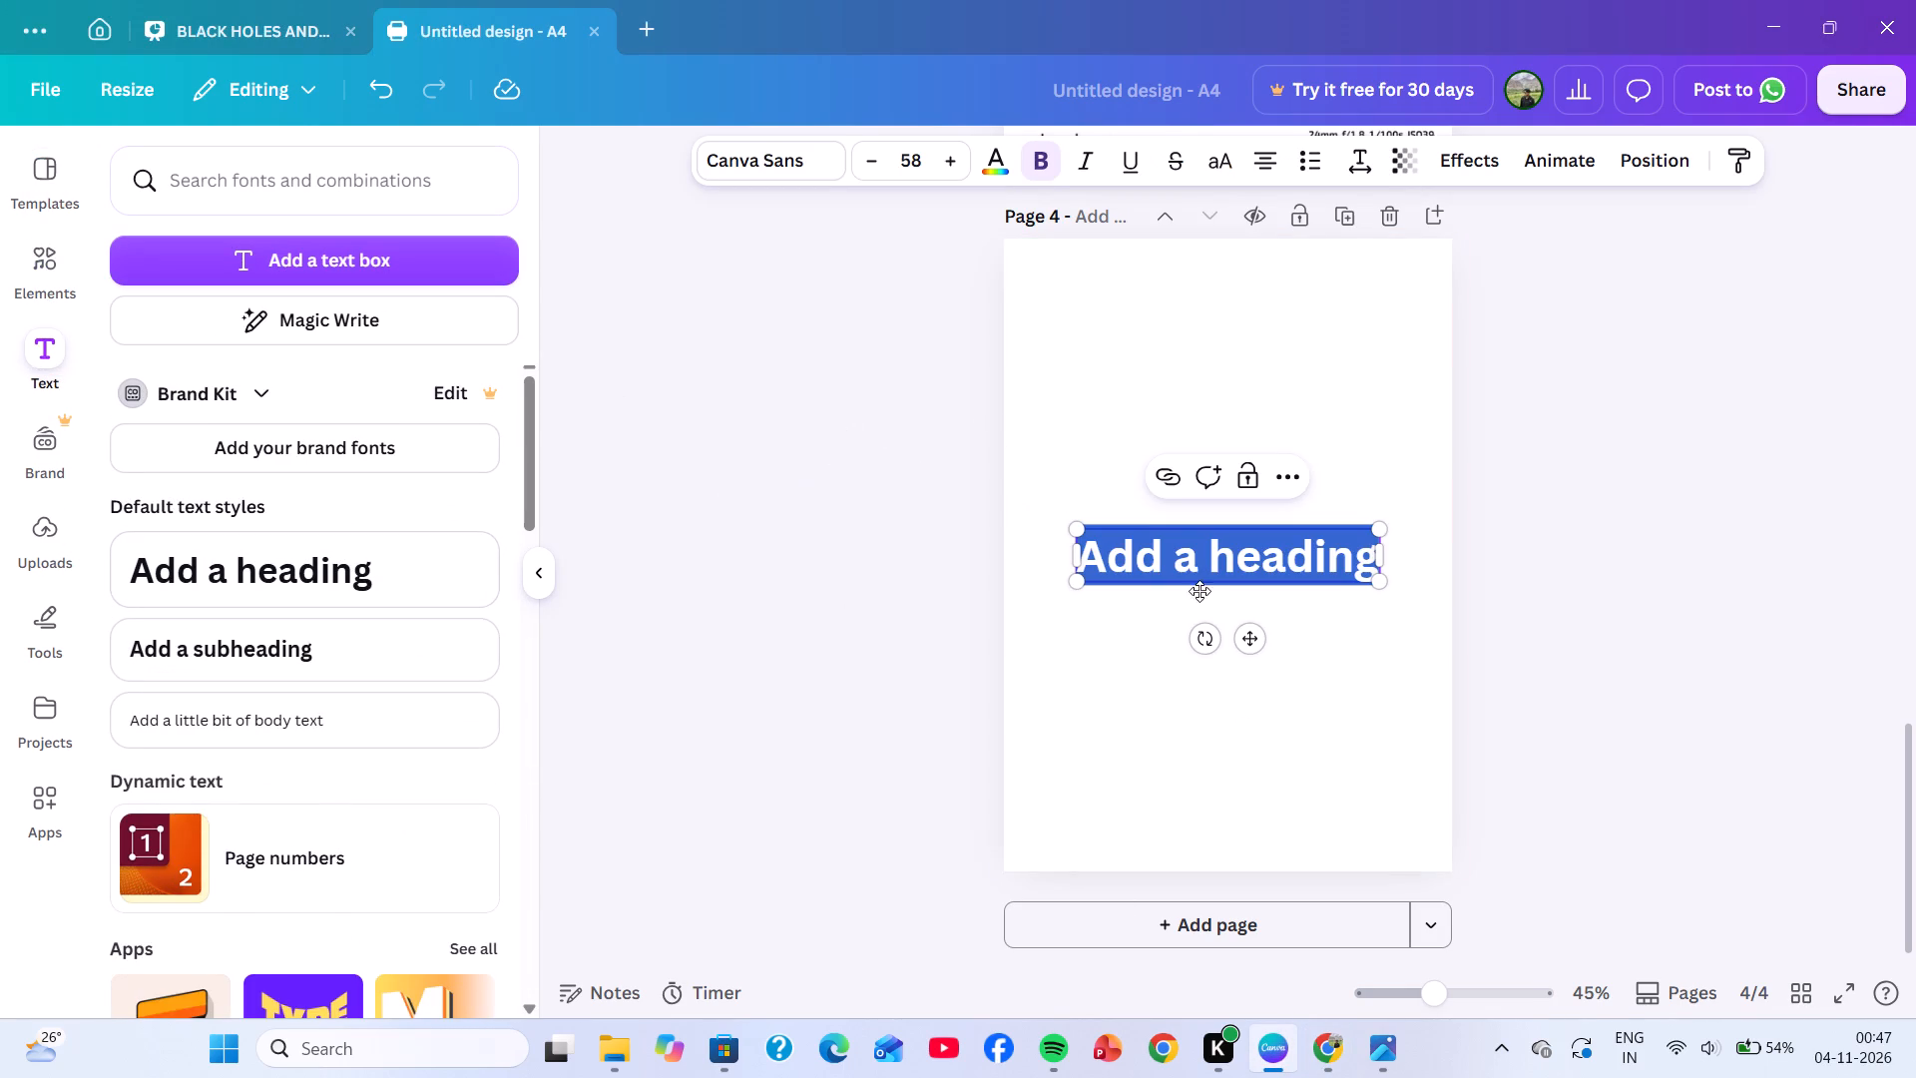
key("BackSpace")
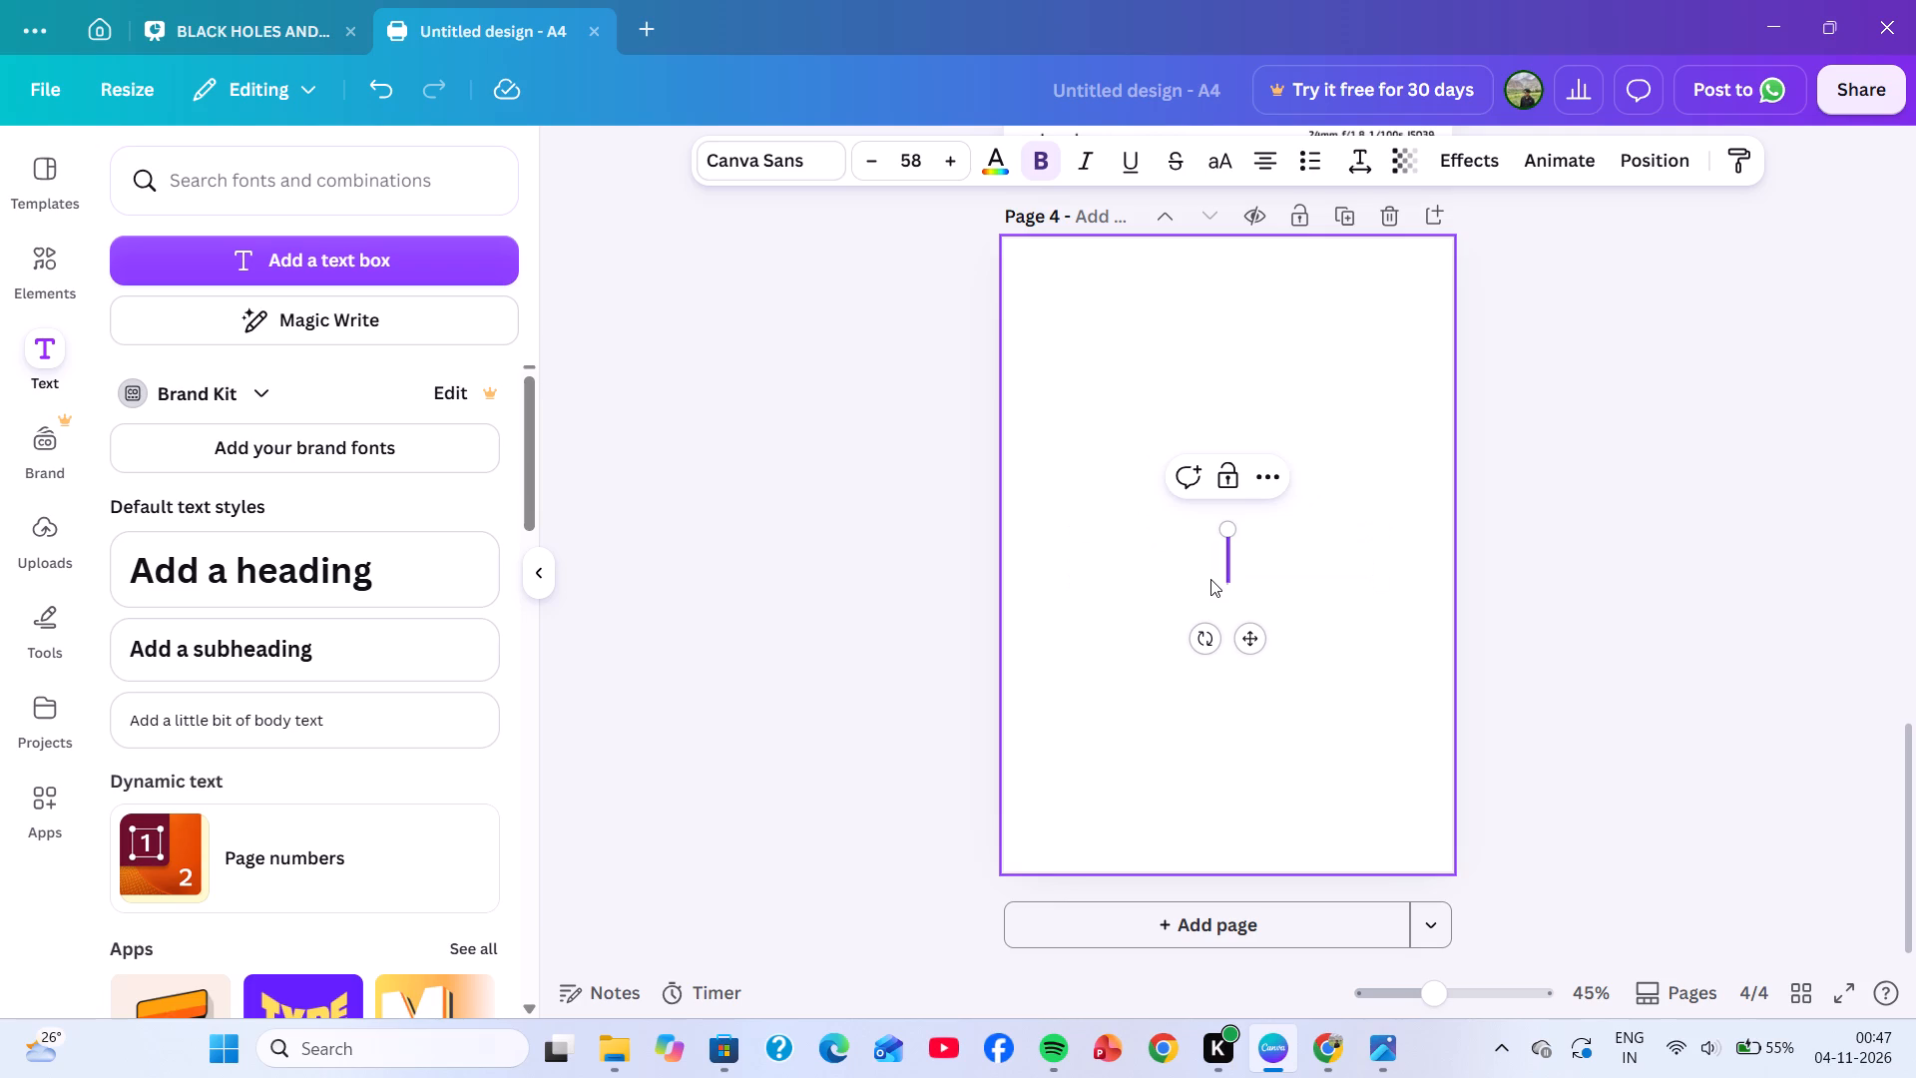
key("o")
type("N")
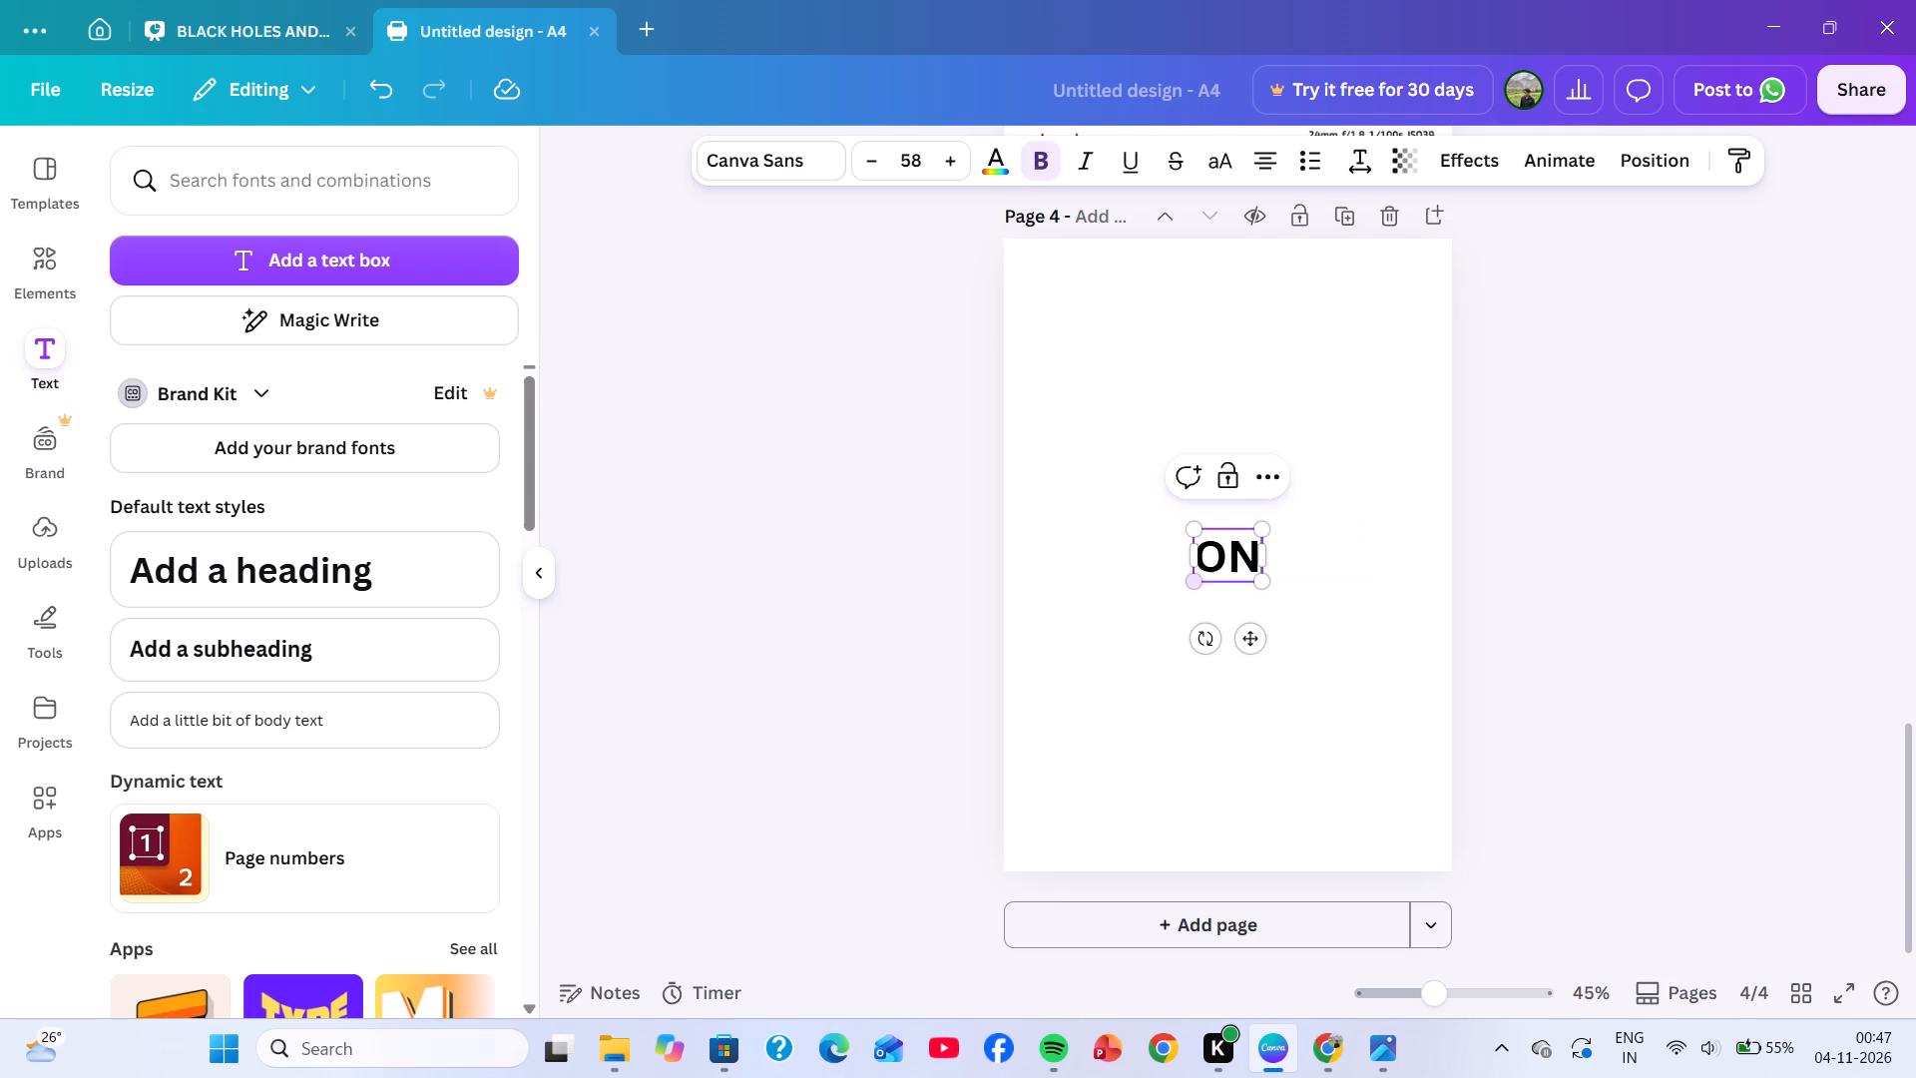
key("space")
type("JO")
type("B")
key("space")
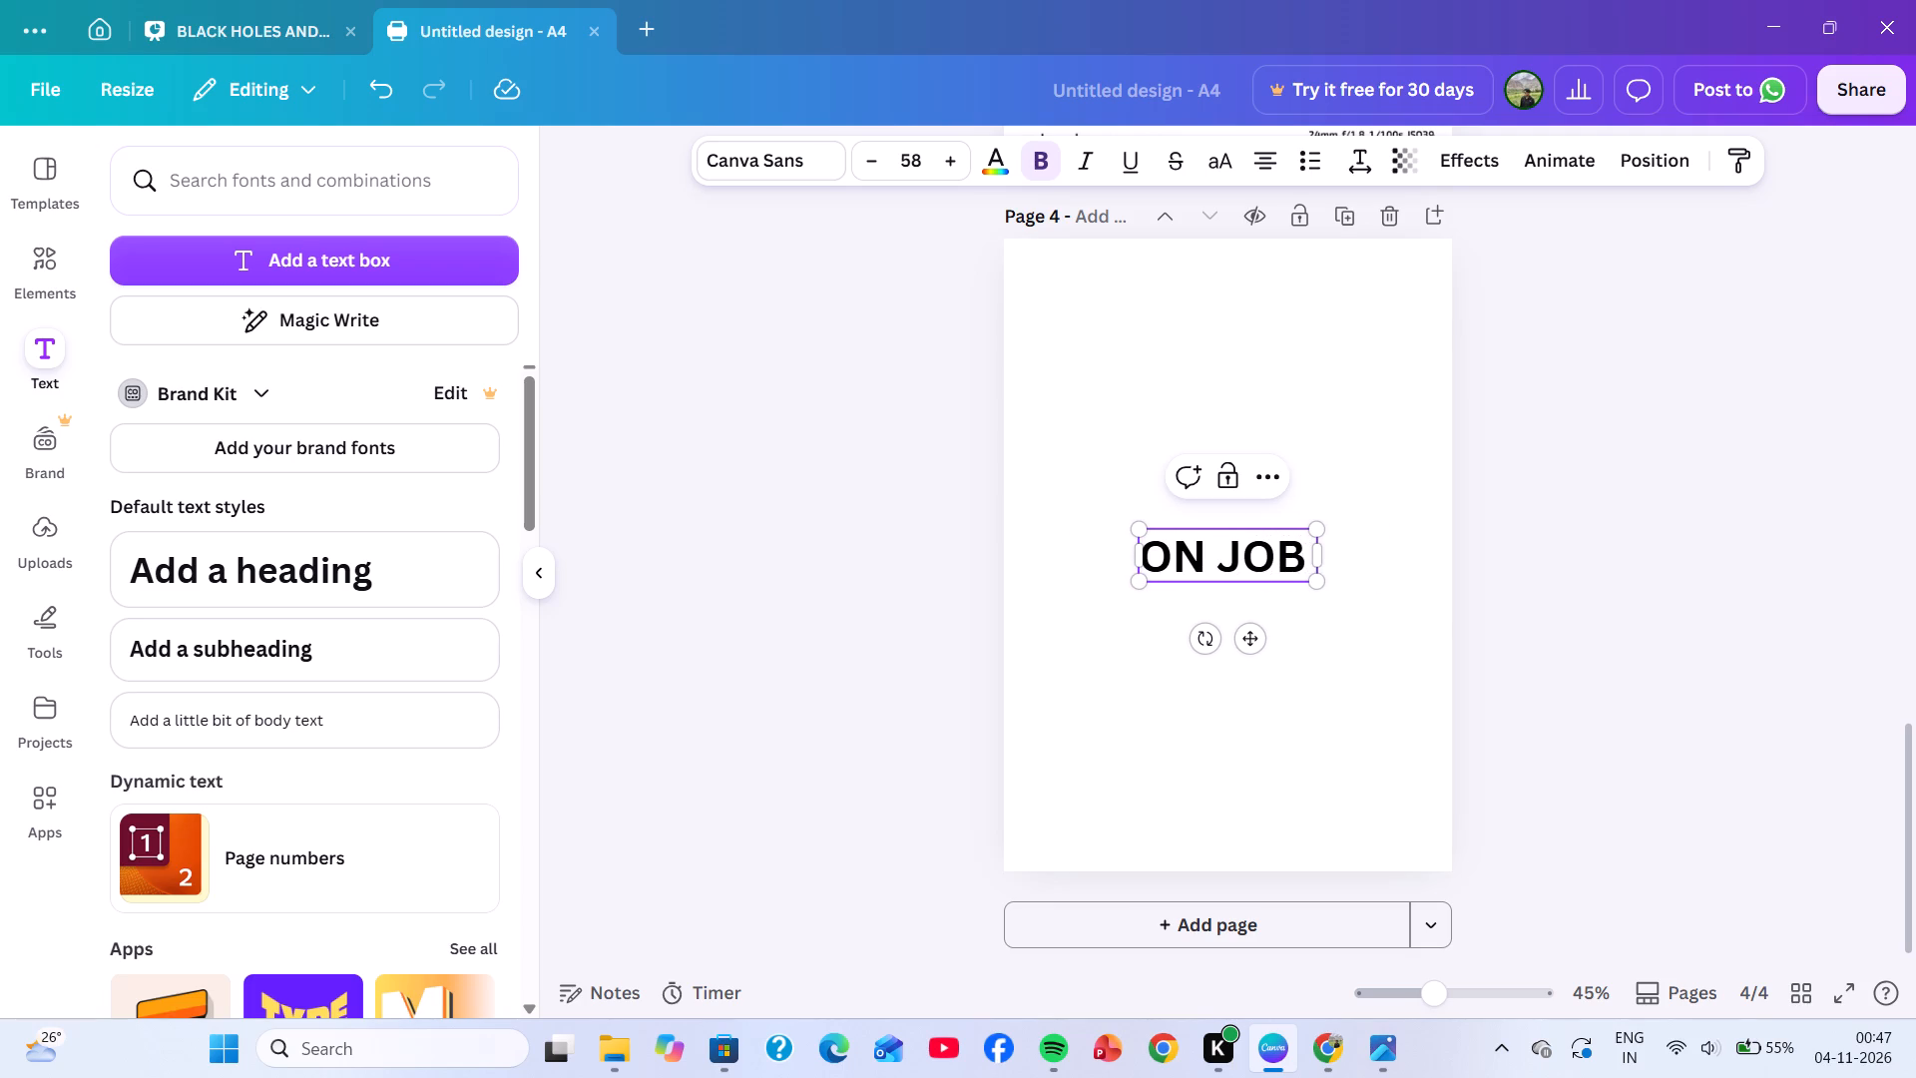
key("t")
type("RA")
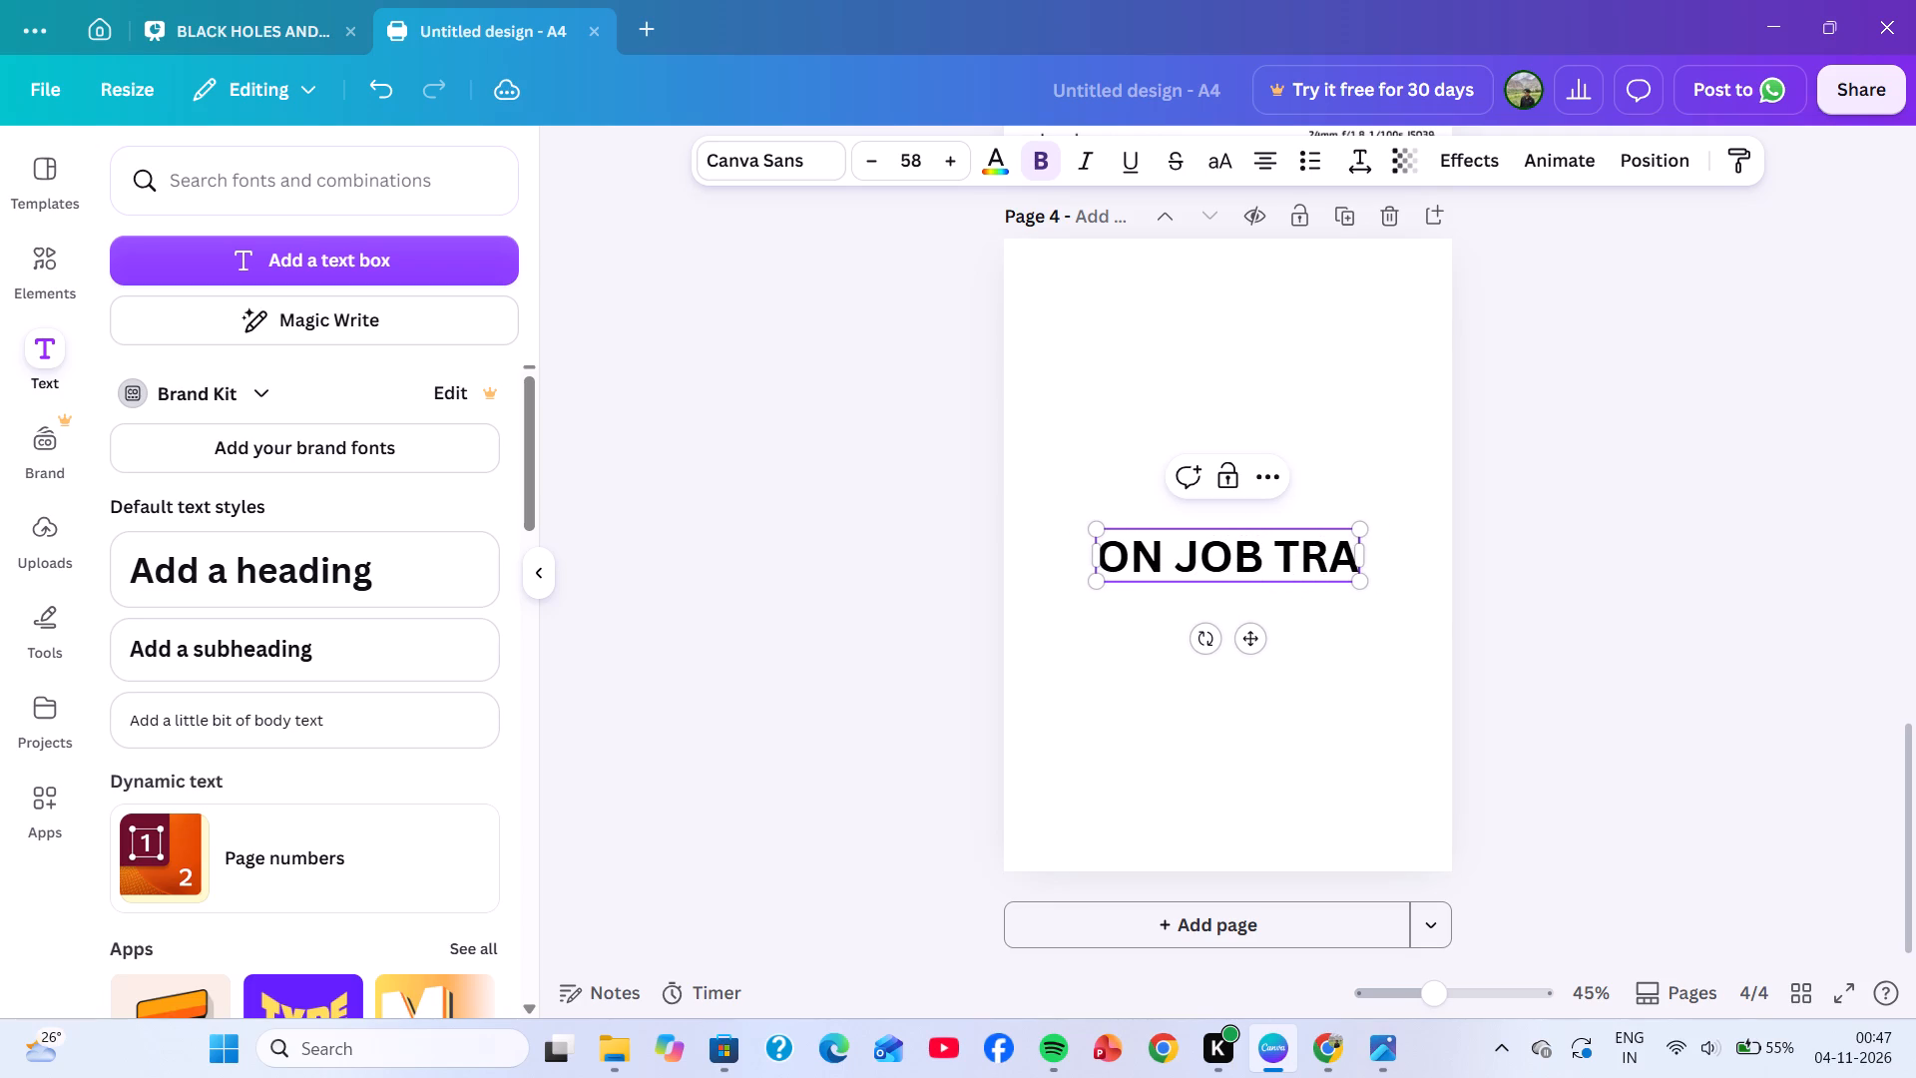
type("IN")
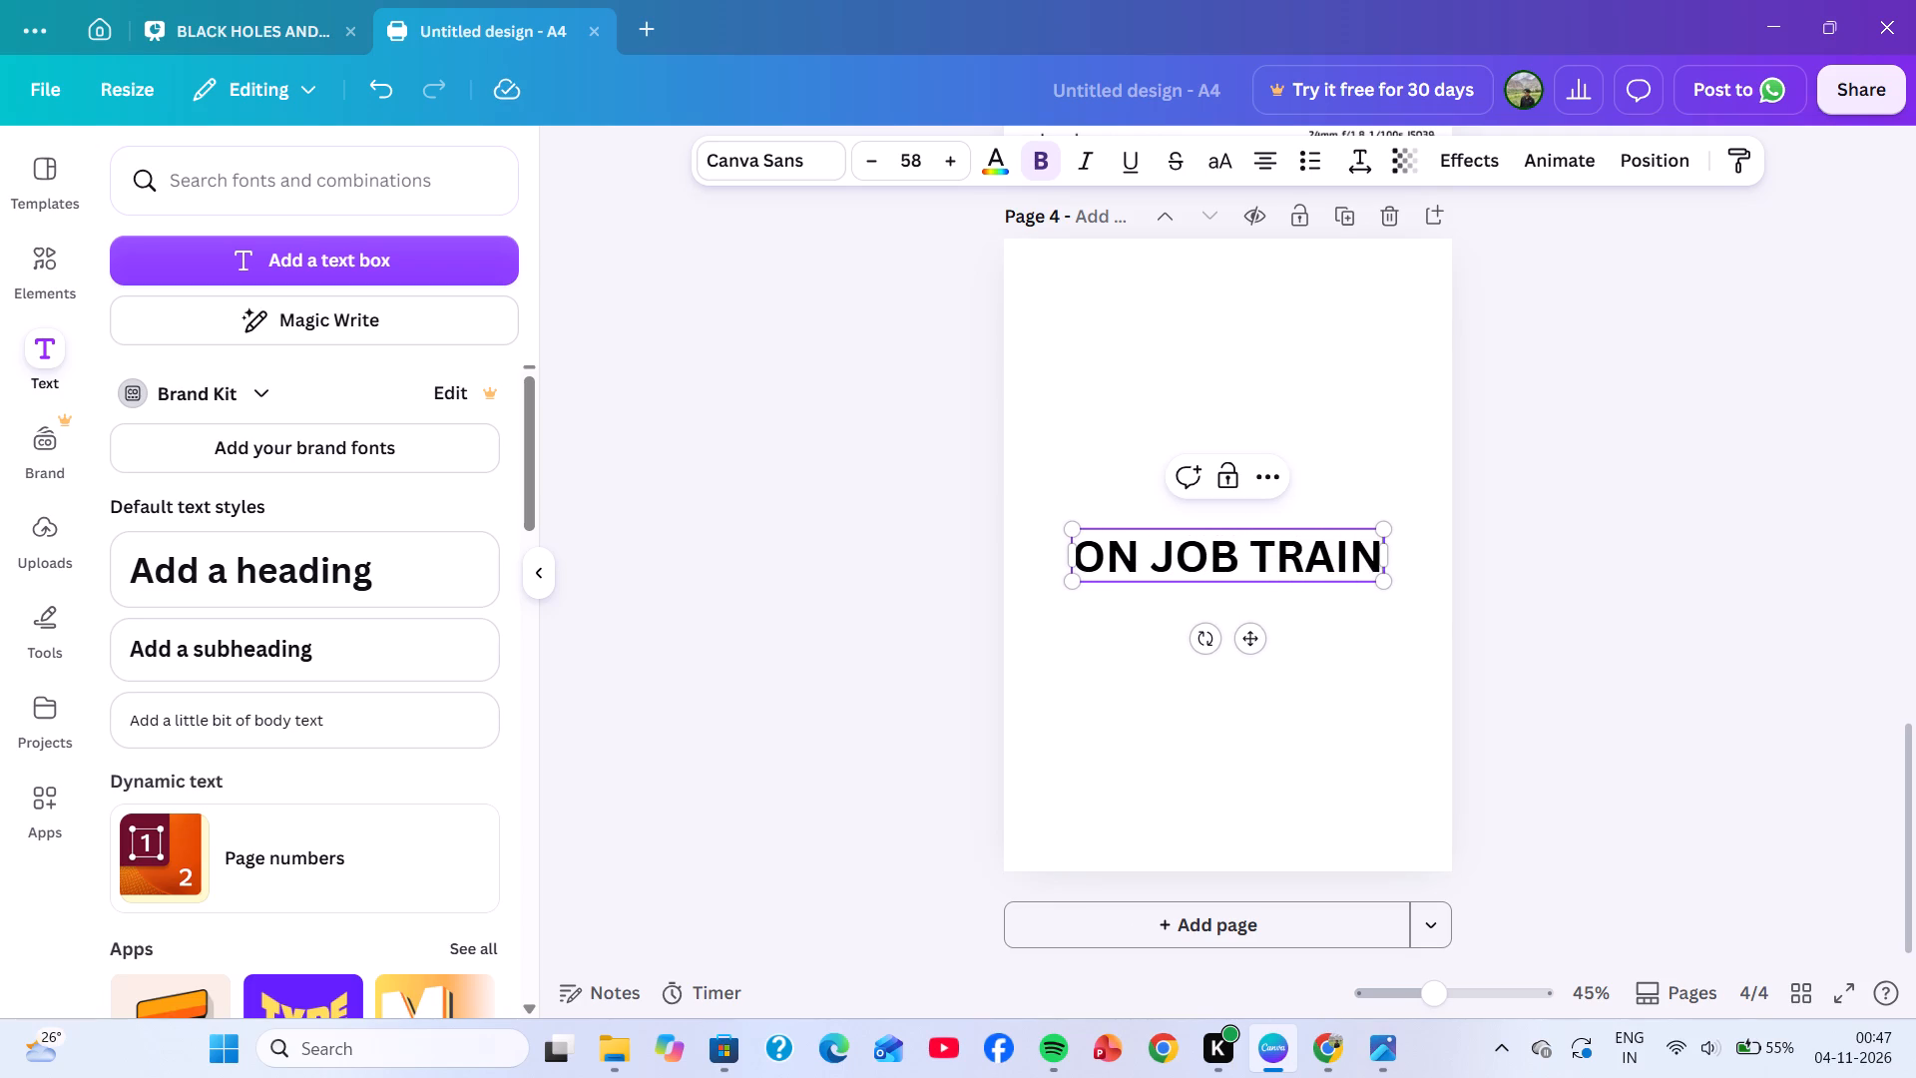
type("ING")
key("space")
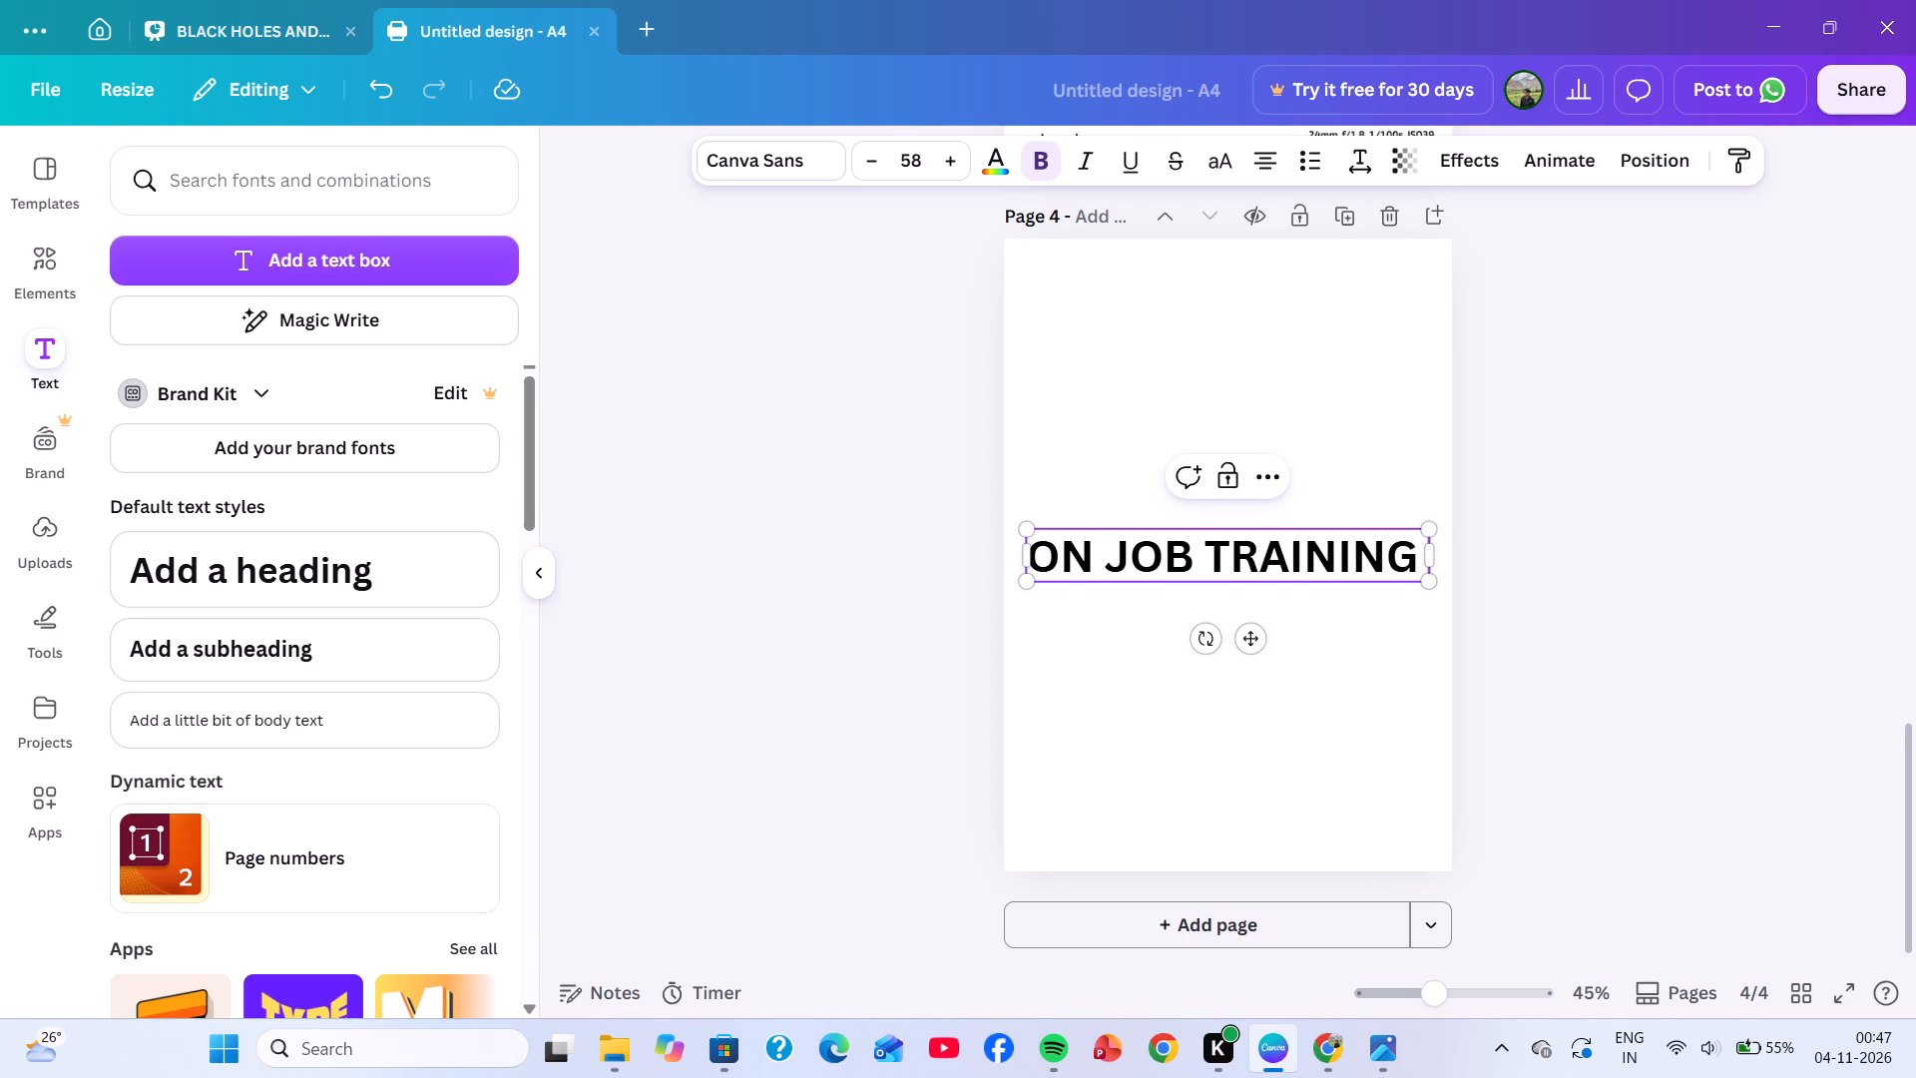
scroll(316, 784, "down", 2)
scroll(322, 775, "up", 3)
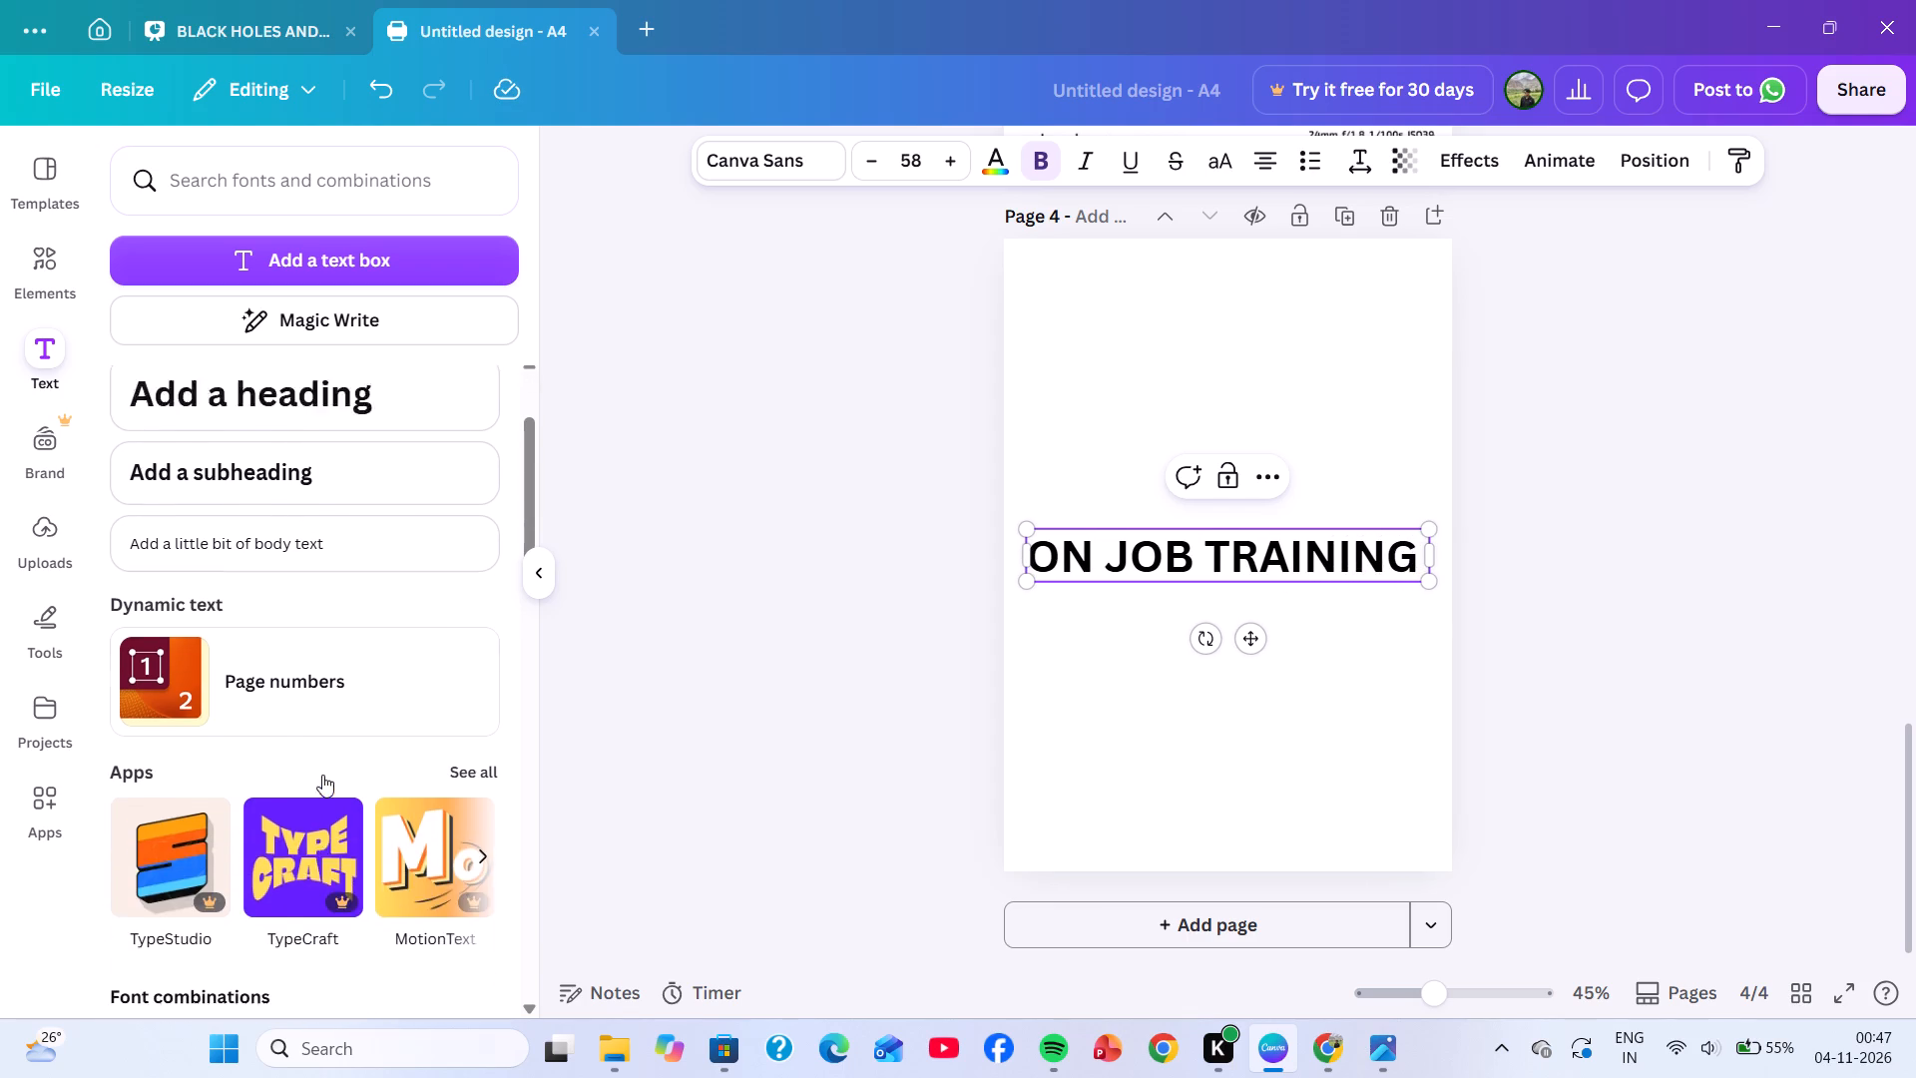
left_click(1240, 785)
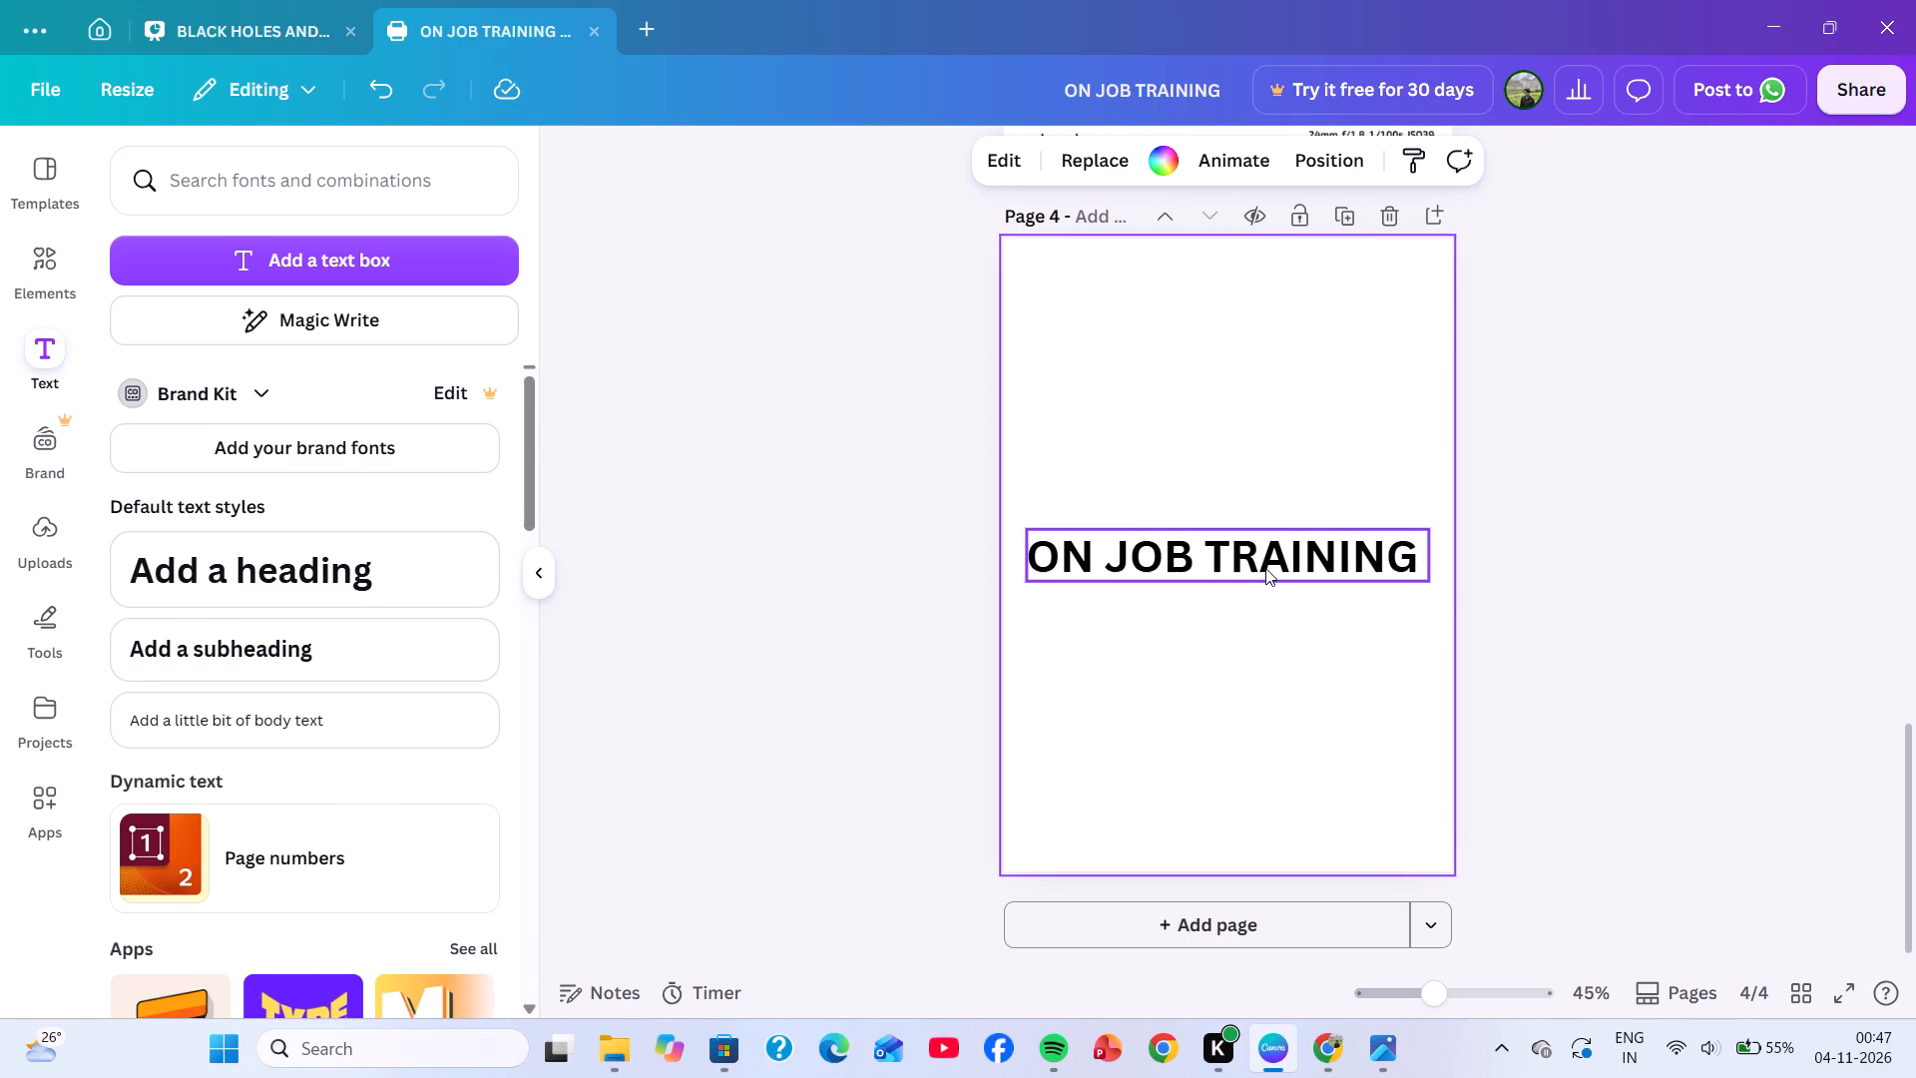
Move the "ON JOB TRAINING" heading up near the top of page 4, keeping it horizontally centred.
left_click_drag(1265, 568, 1271, 322)
left_click(1271, 300)
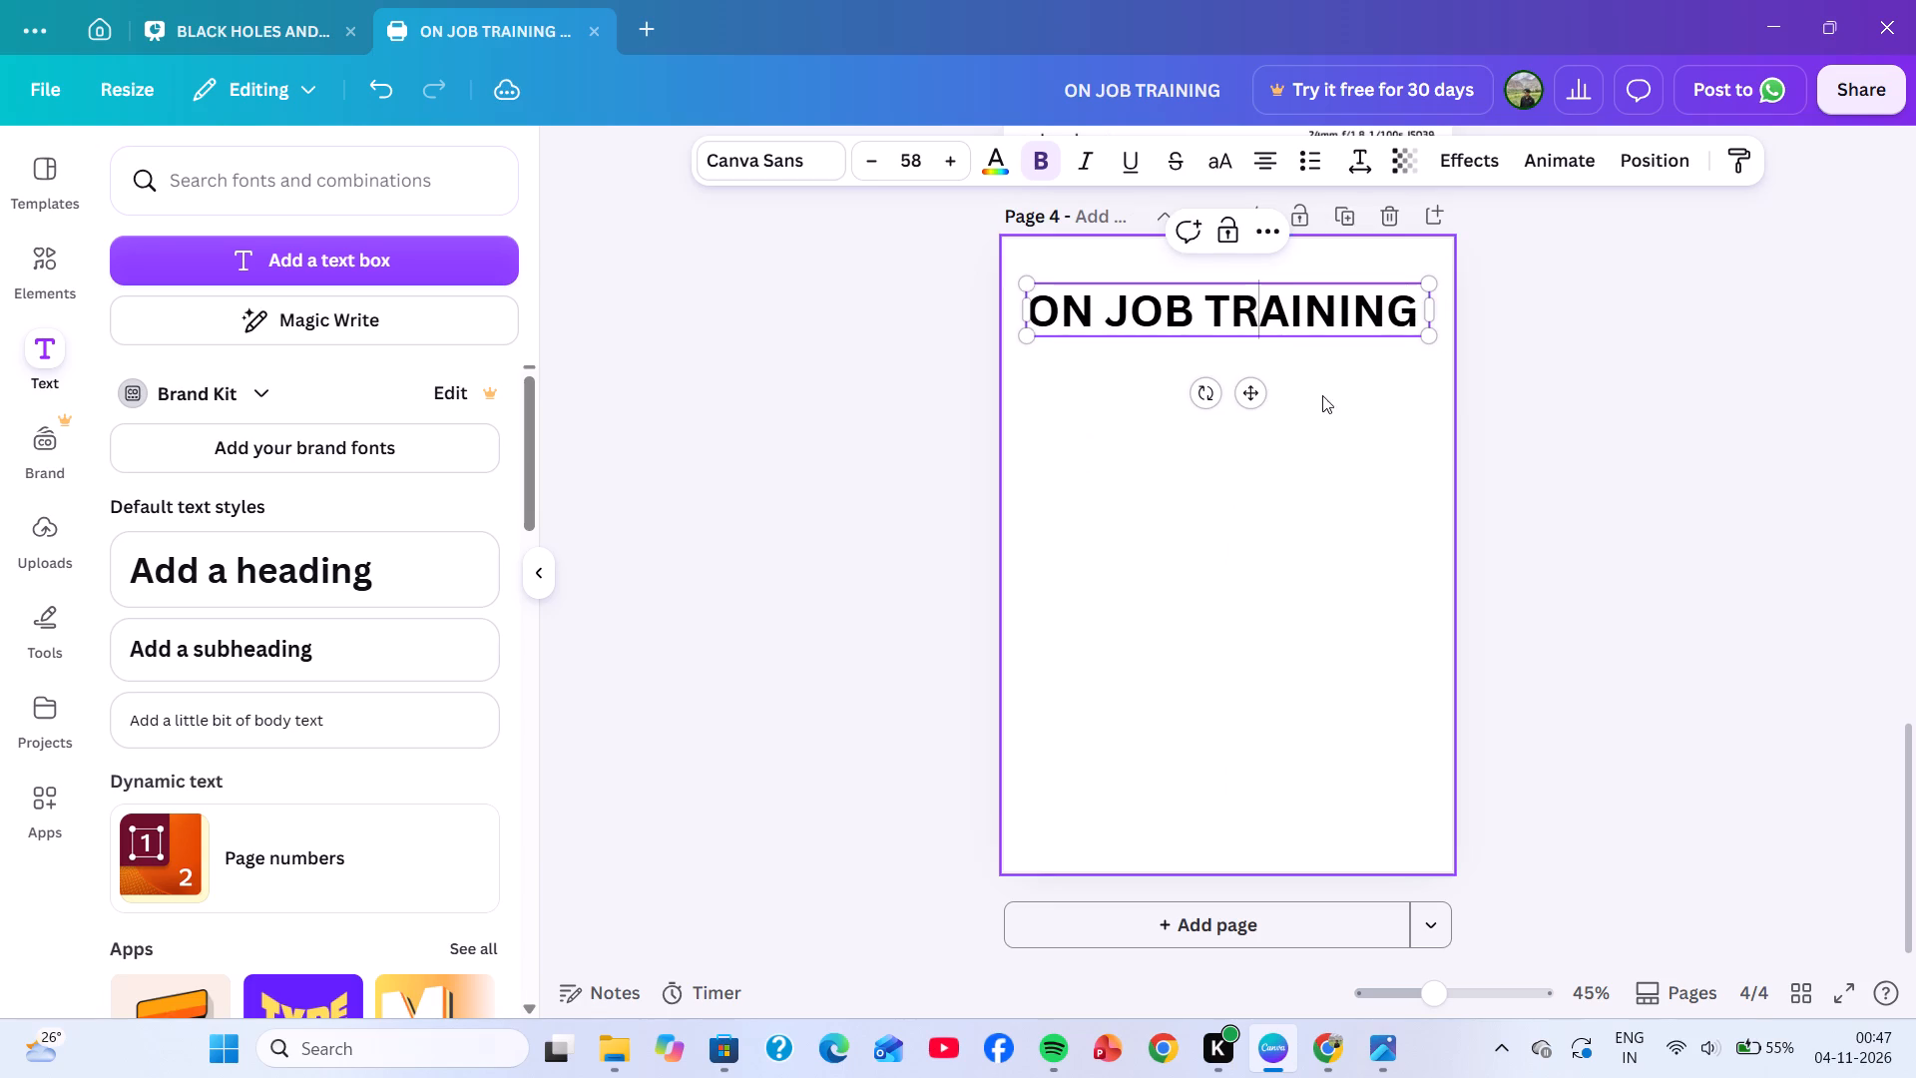
left_click(1317, 424)
left_click_drag(1300, 326, 1306, 297)
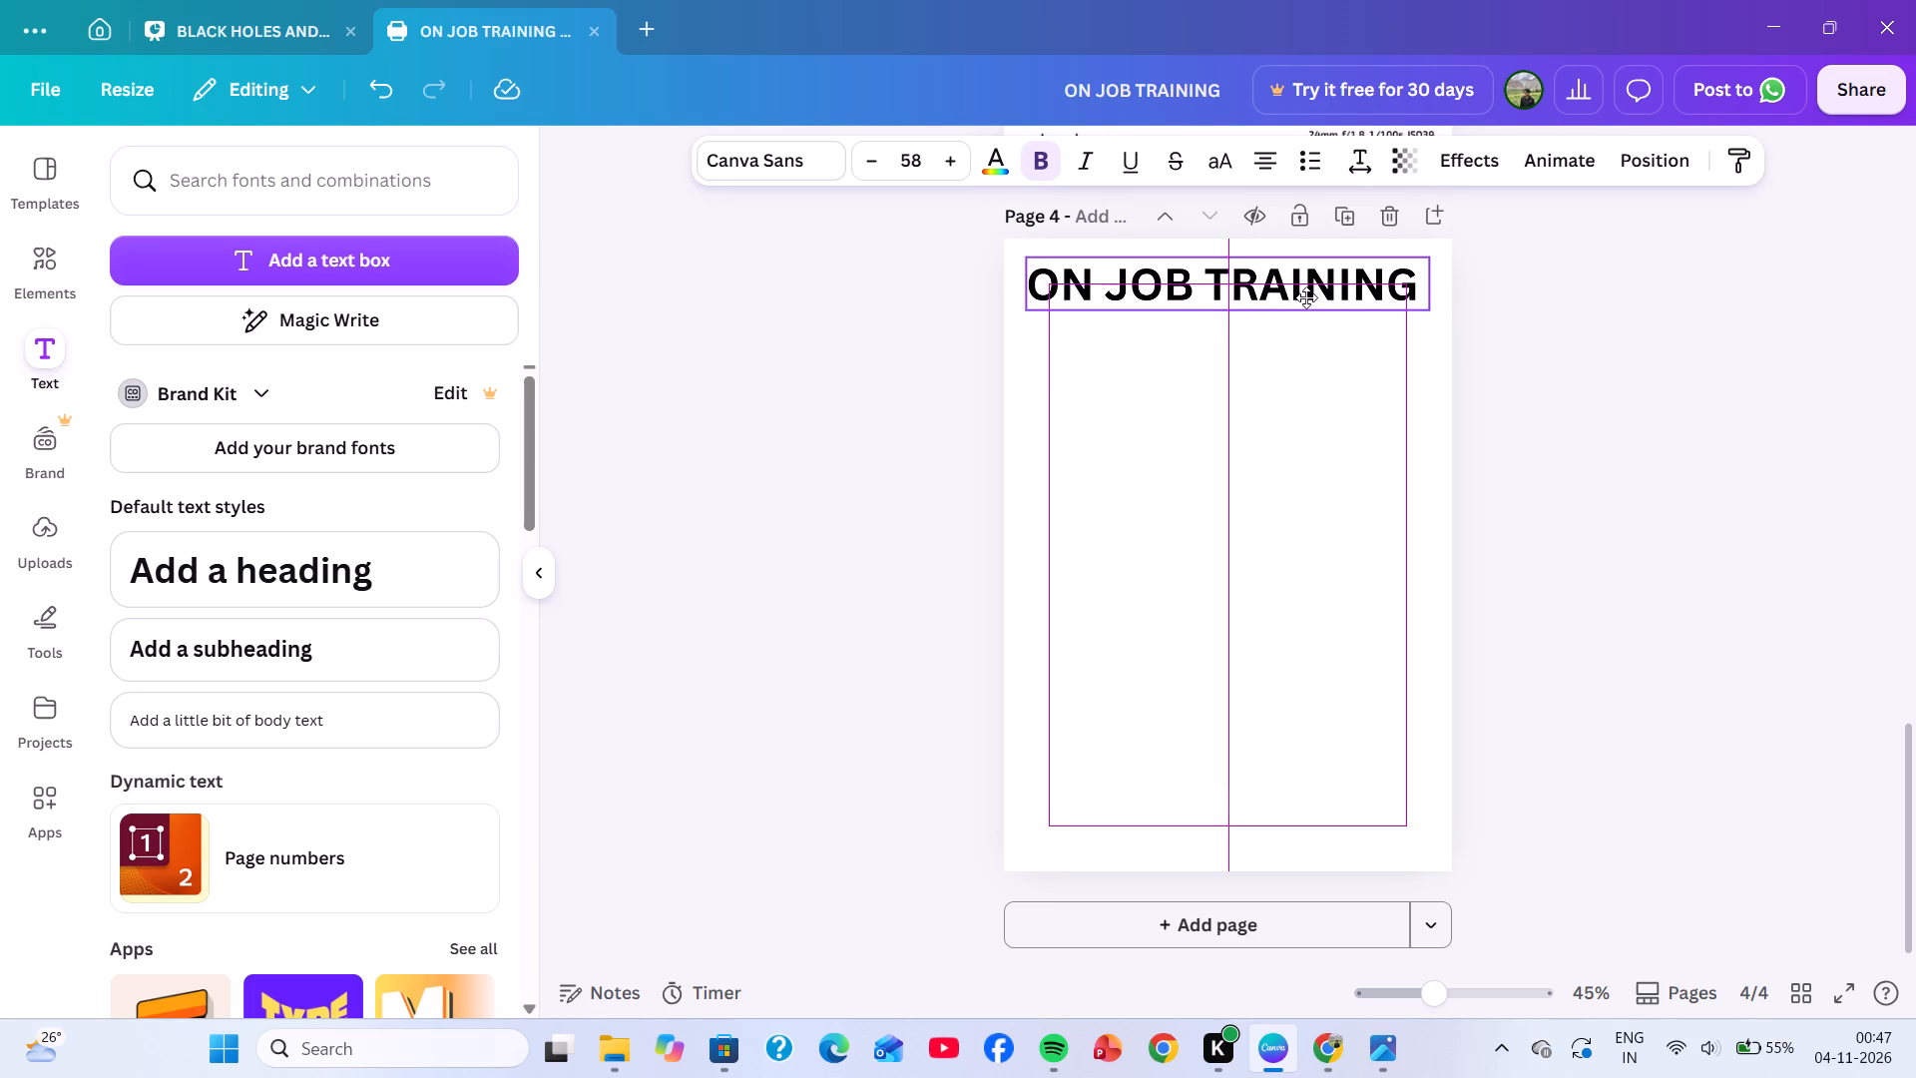
left_click_drag(1306, 297, 1306, 293)
left_click(1340, 504)
left_click_drag(1328, 300, 1328, 296)
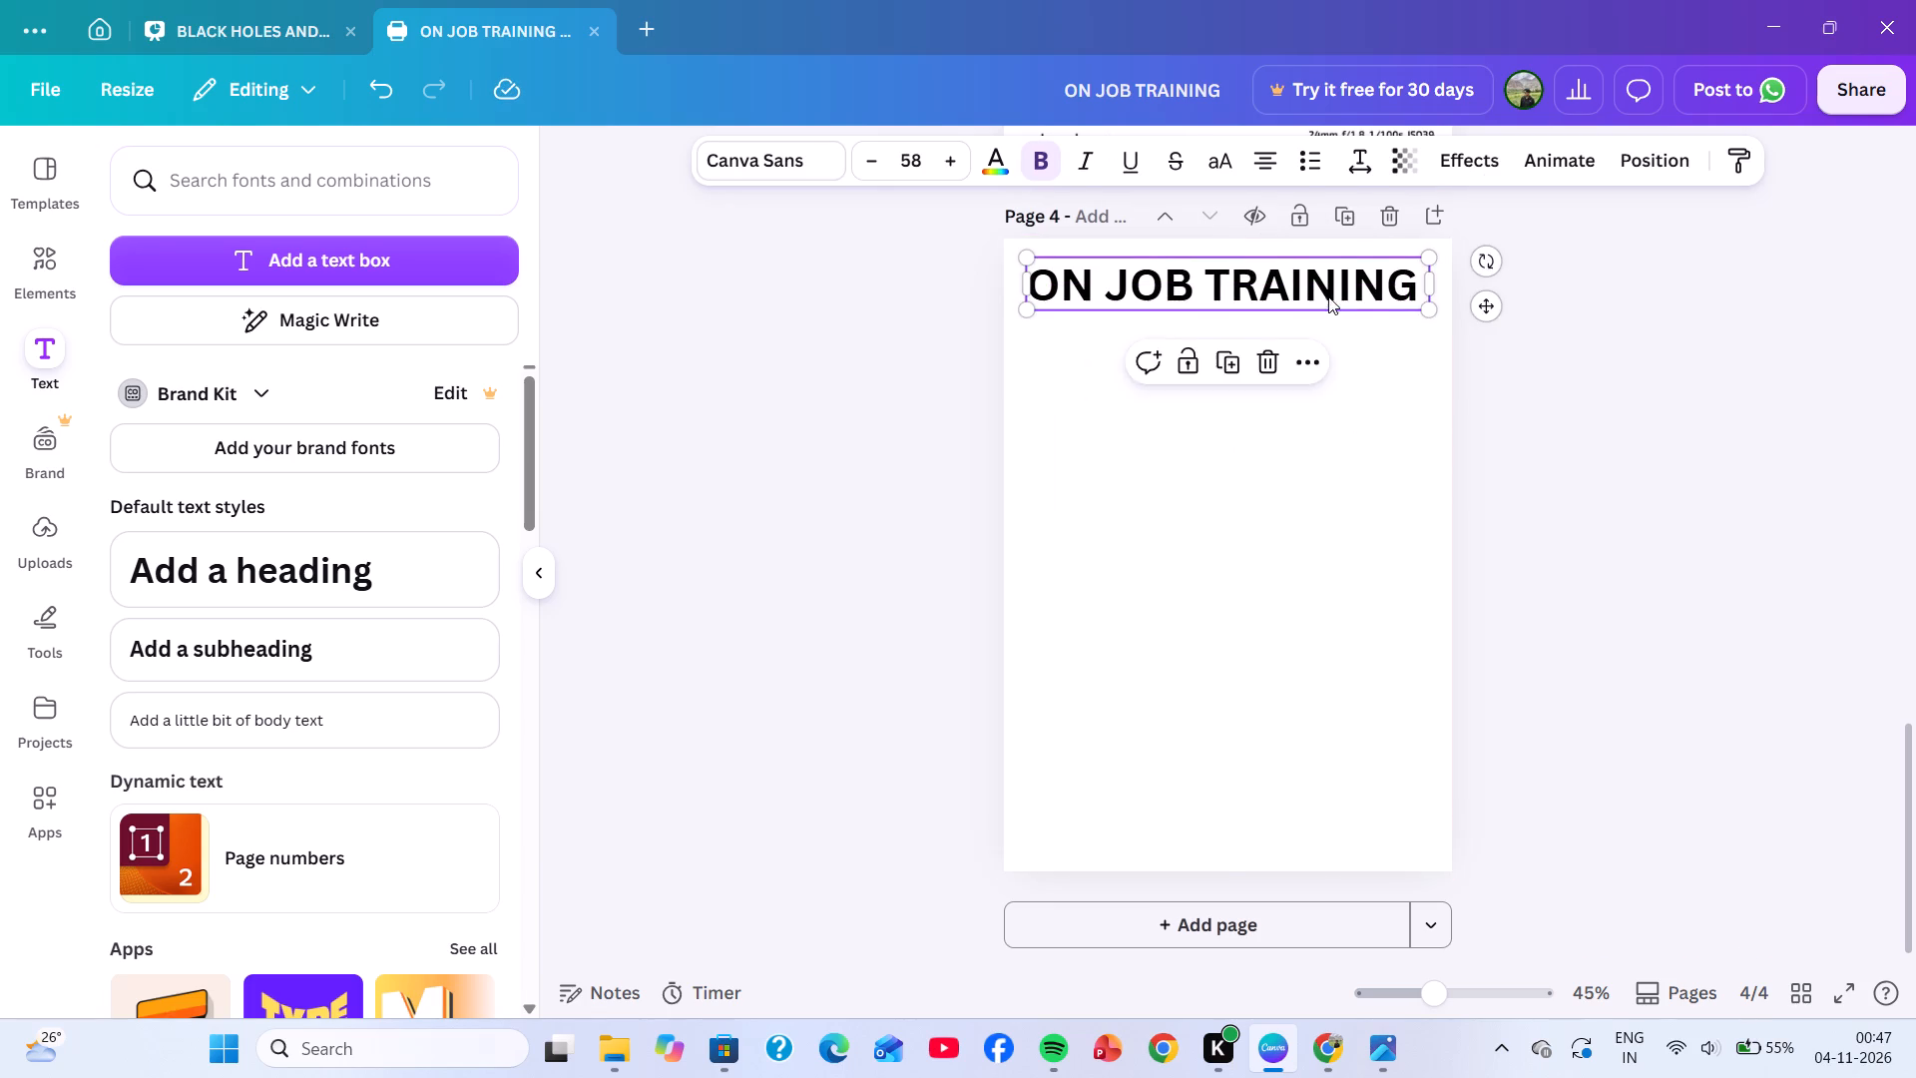
left_click_drag(1328, 296, 1328, 289)
Add a subheading reading "INTERNSHIP." directly below the "ON JOB TRAINING" heading.
left_click(411, 660)
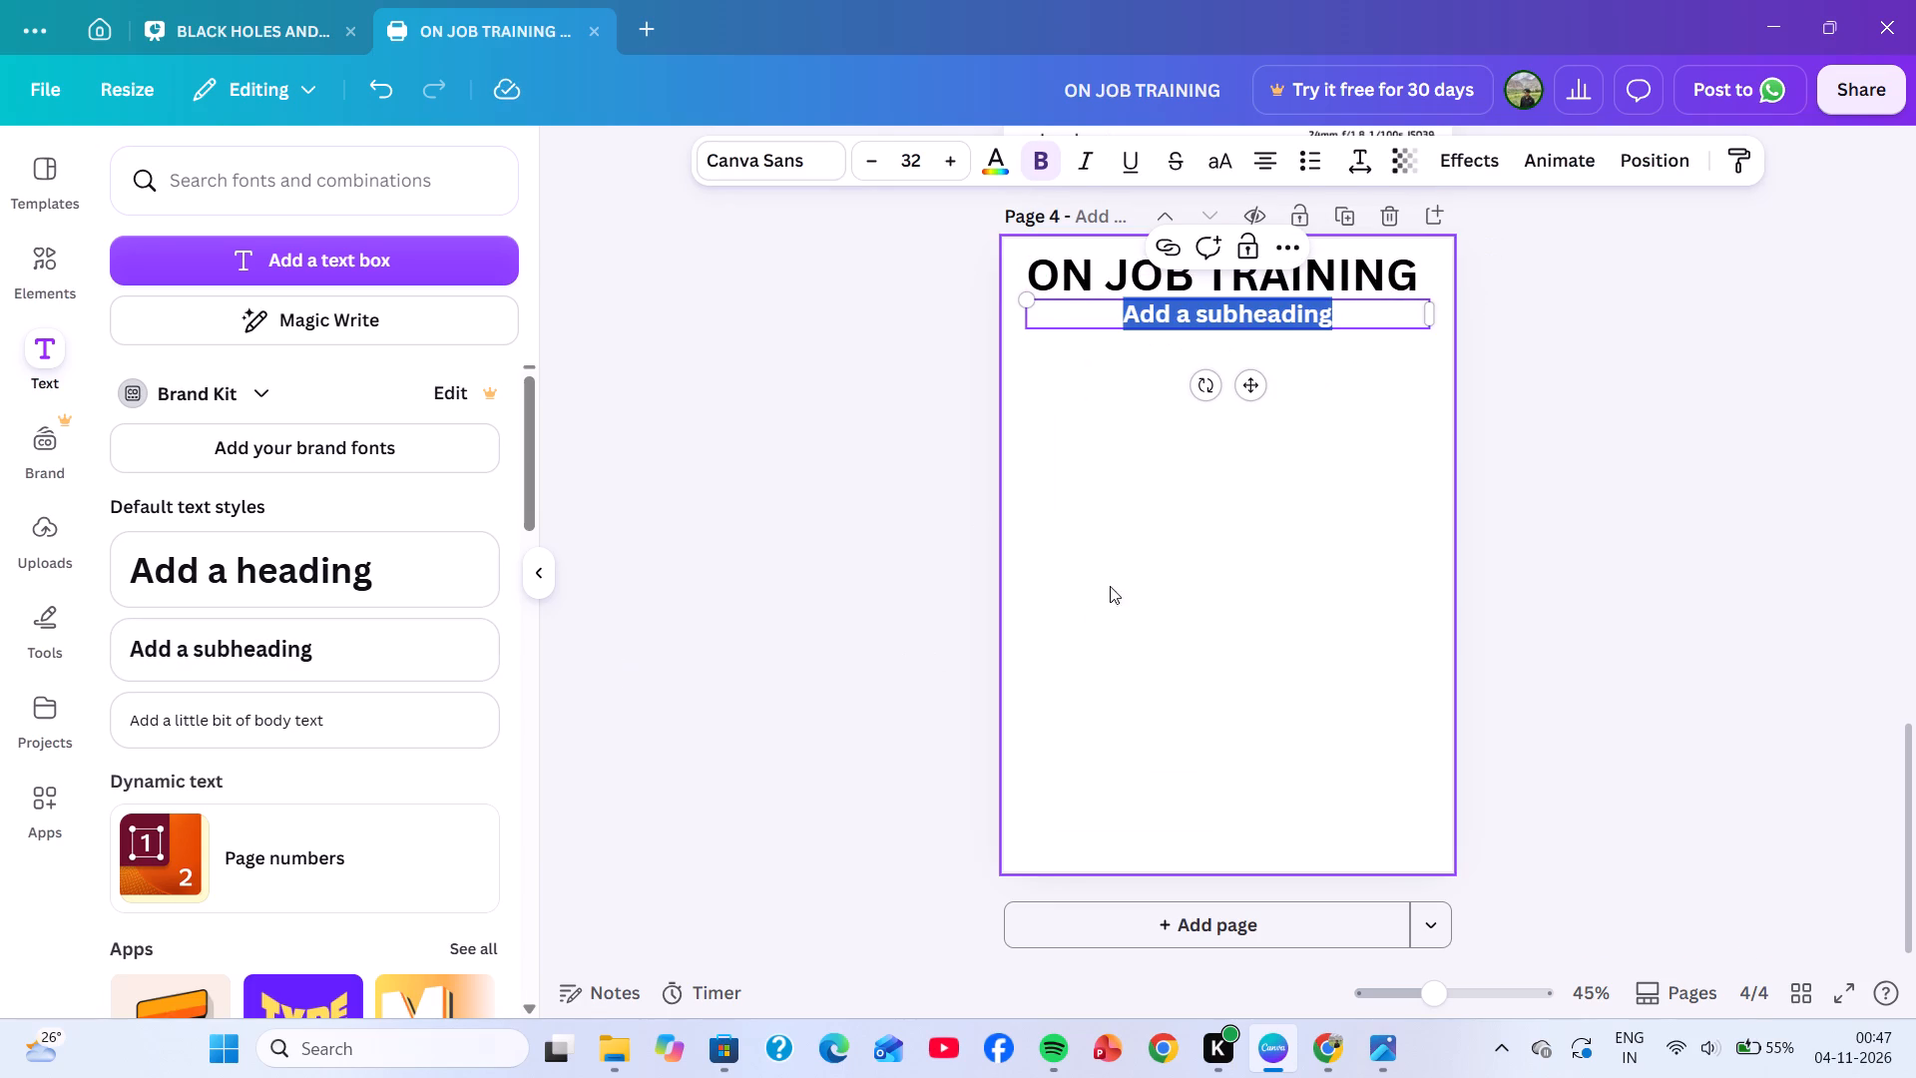
key("BackSpace")
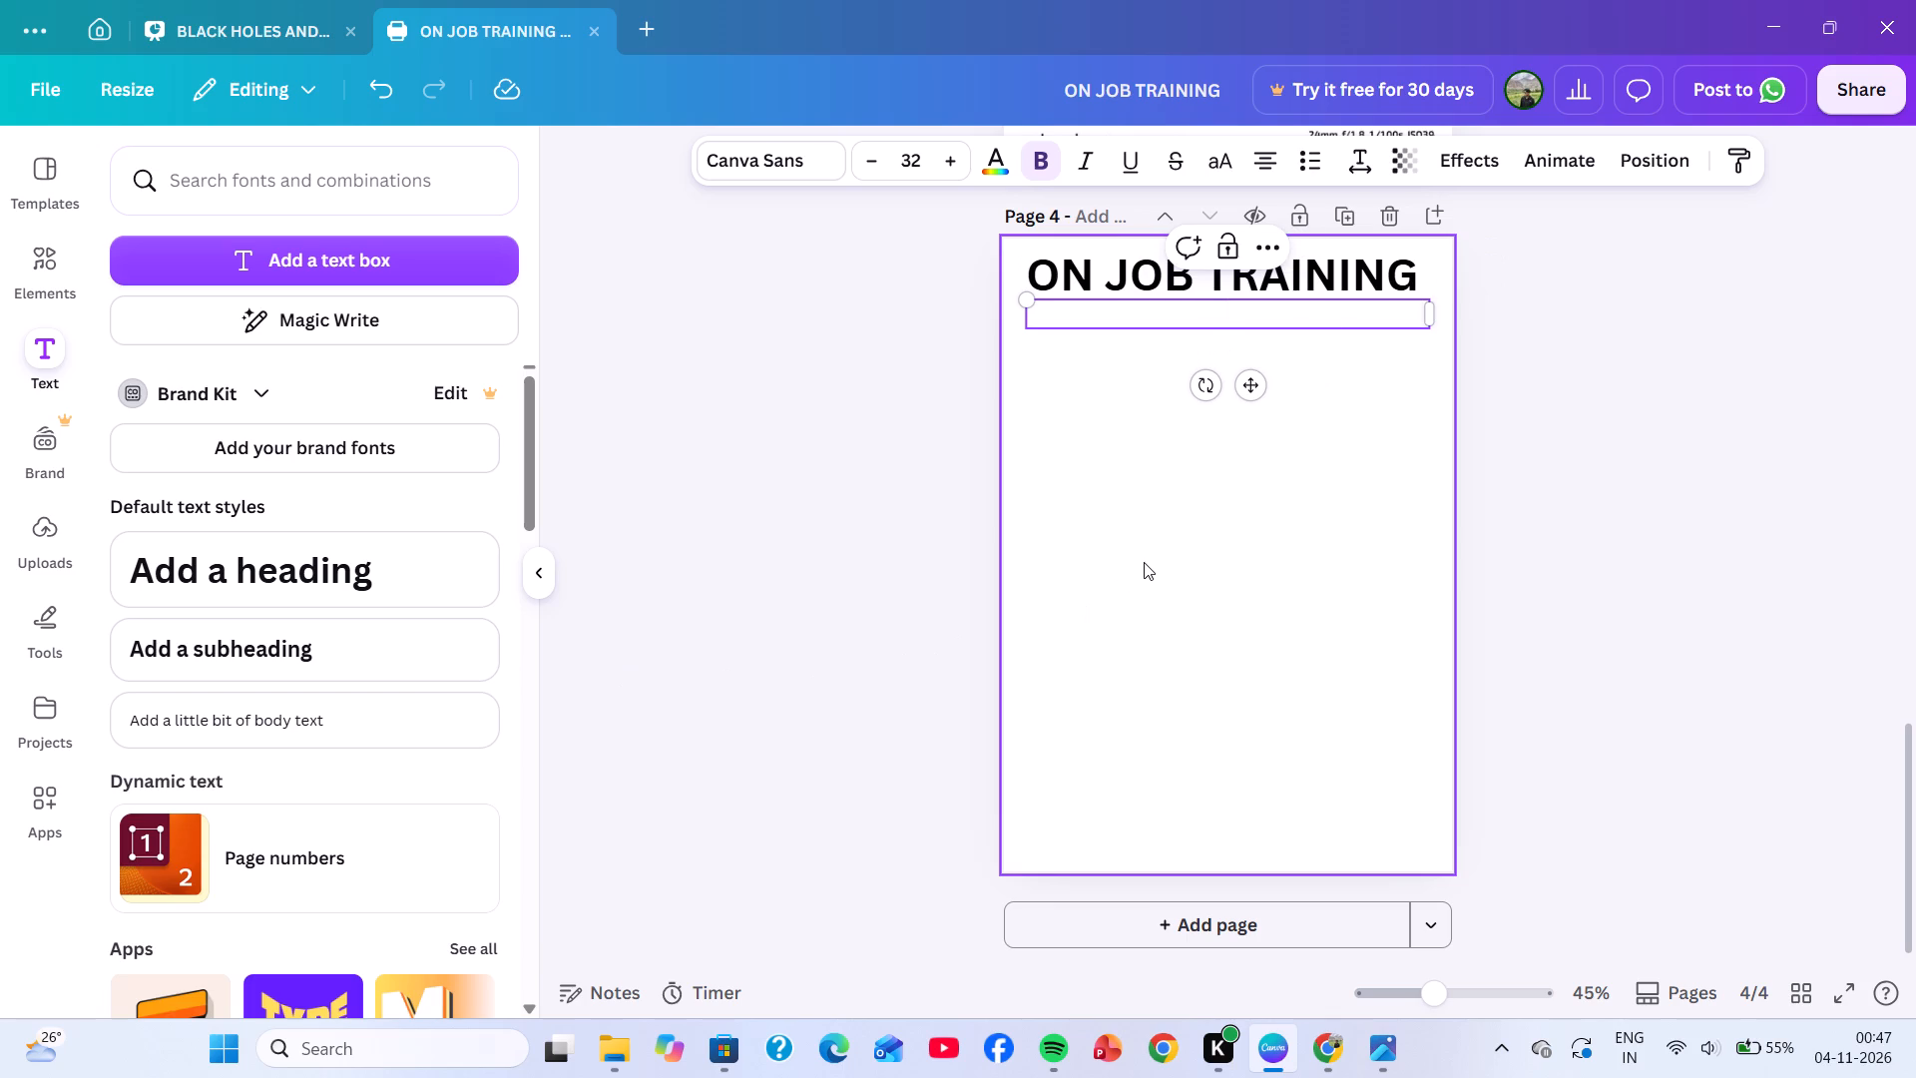
type("IN")
key("t")
type("ERN")
key("space")
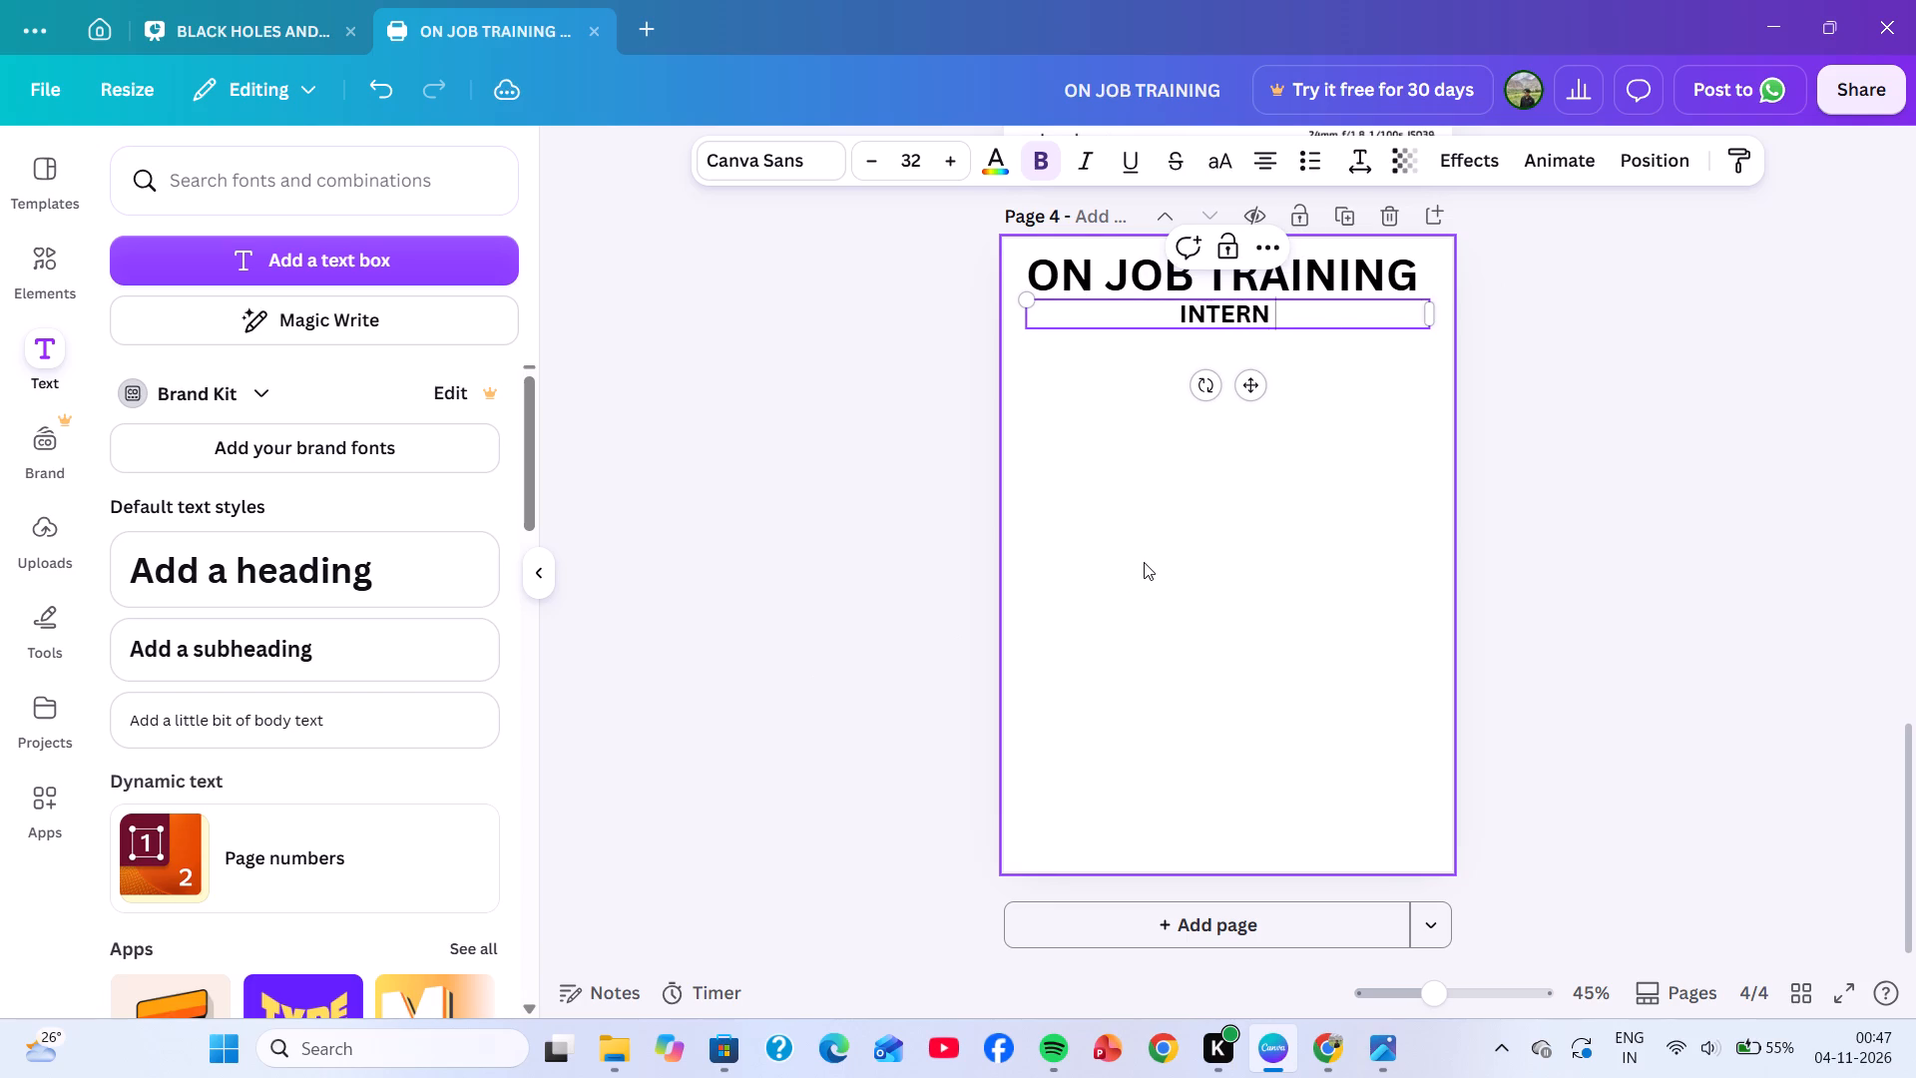
key("BackSpace")
key("s")
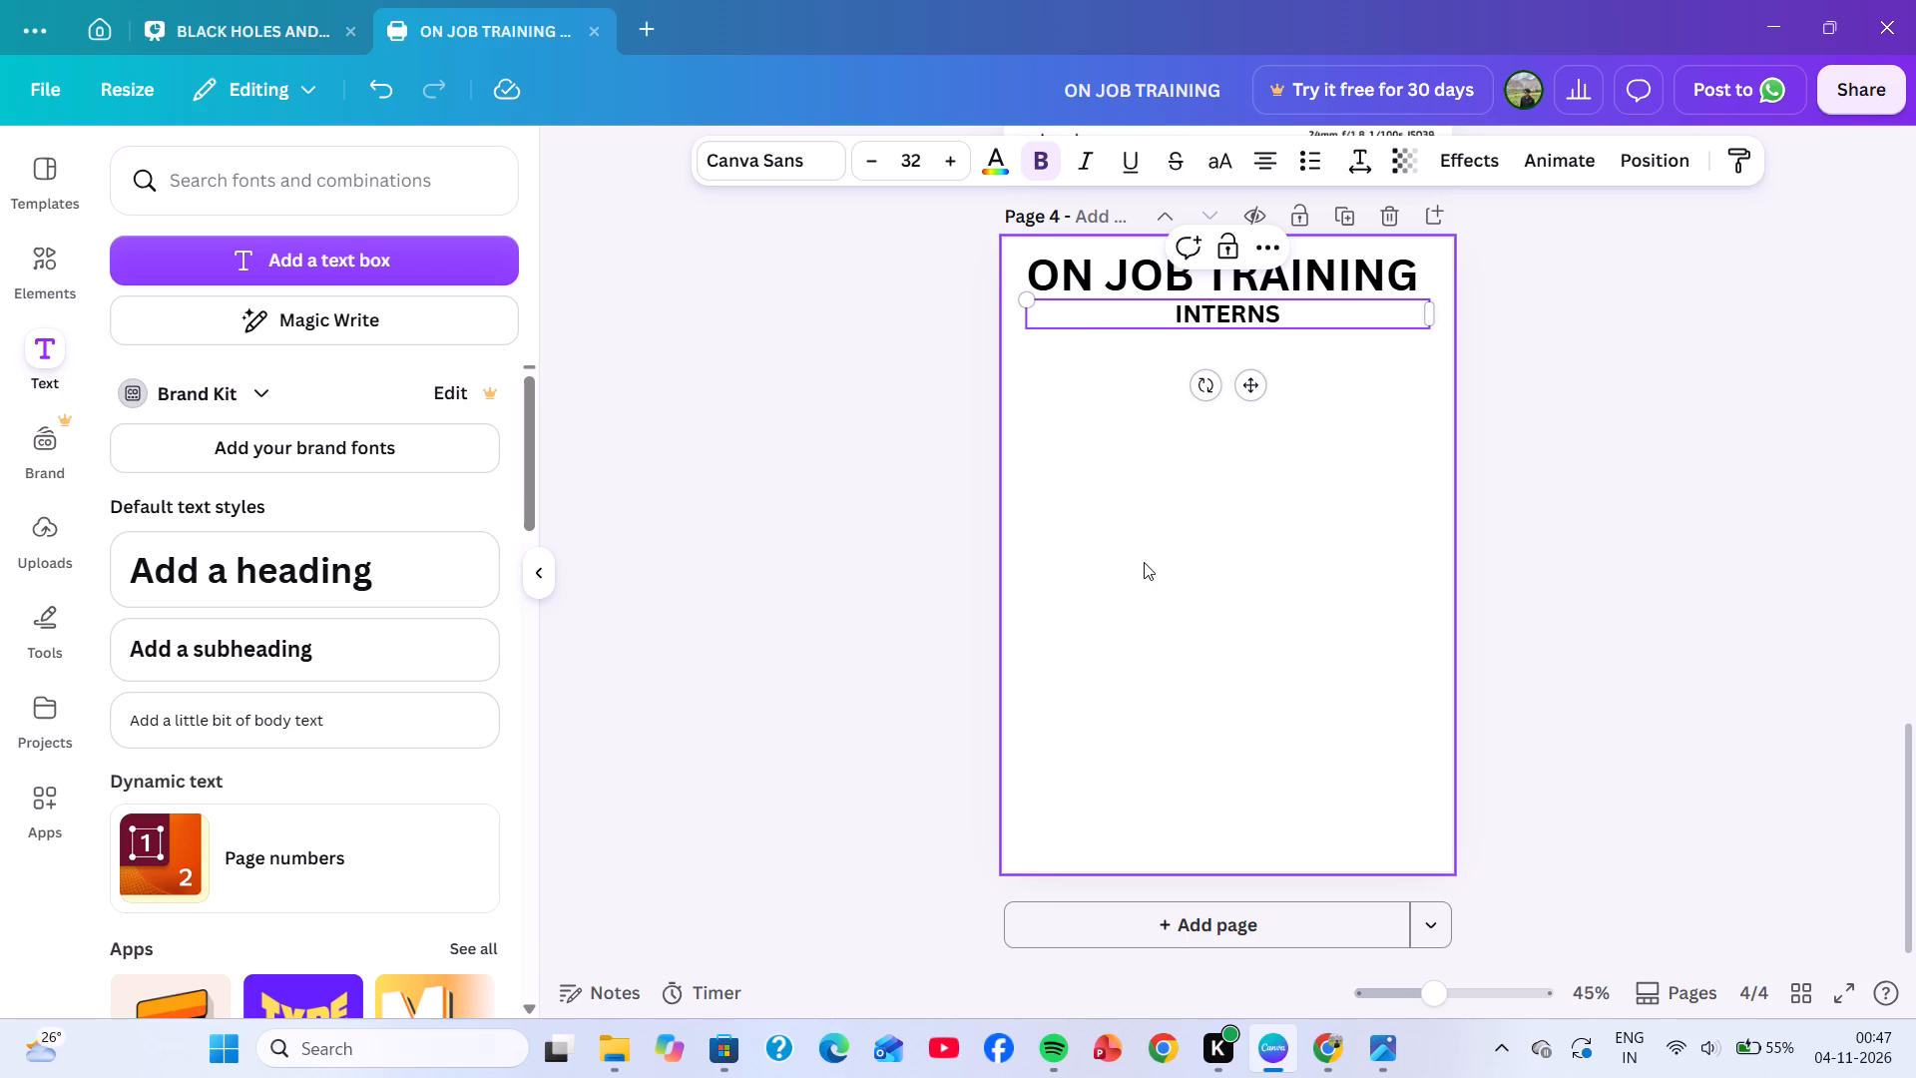
key("h")
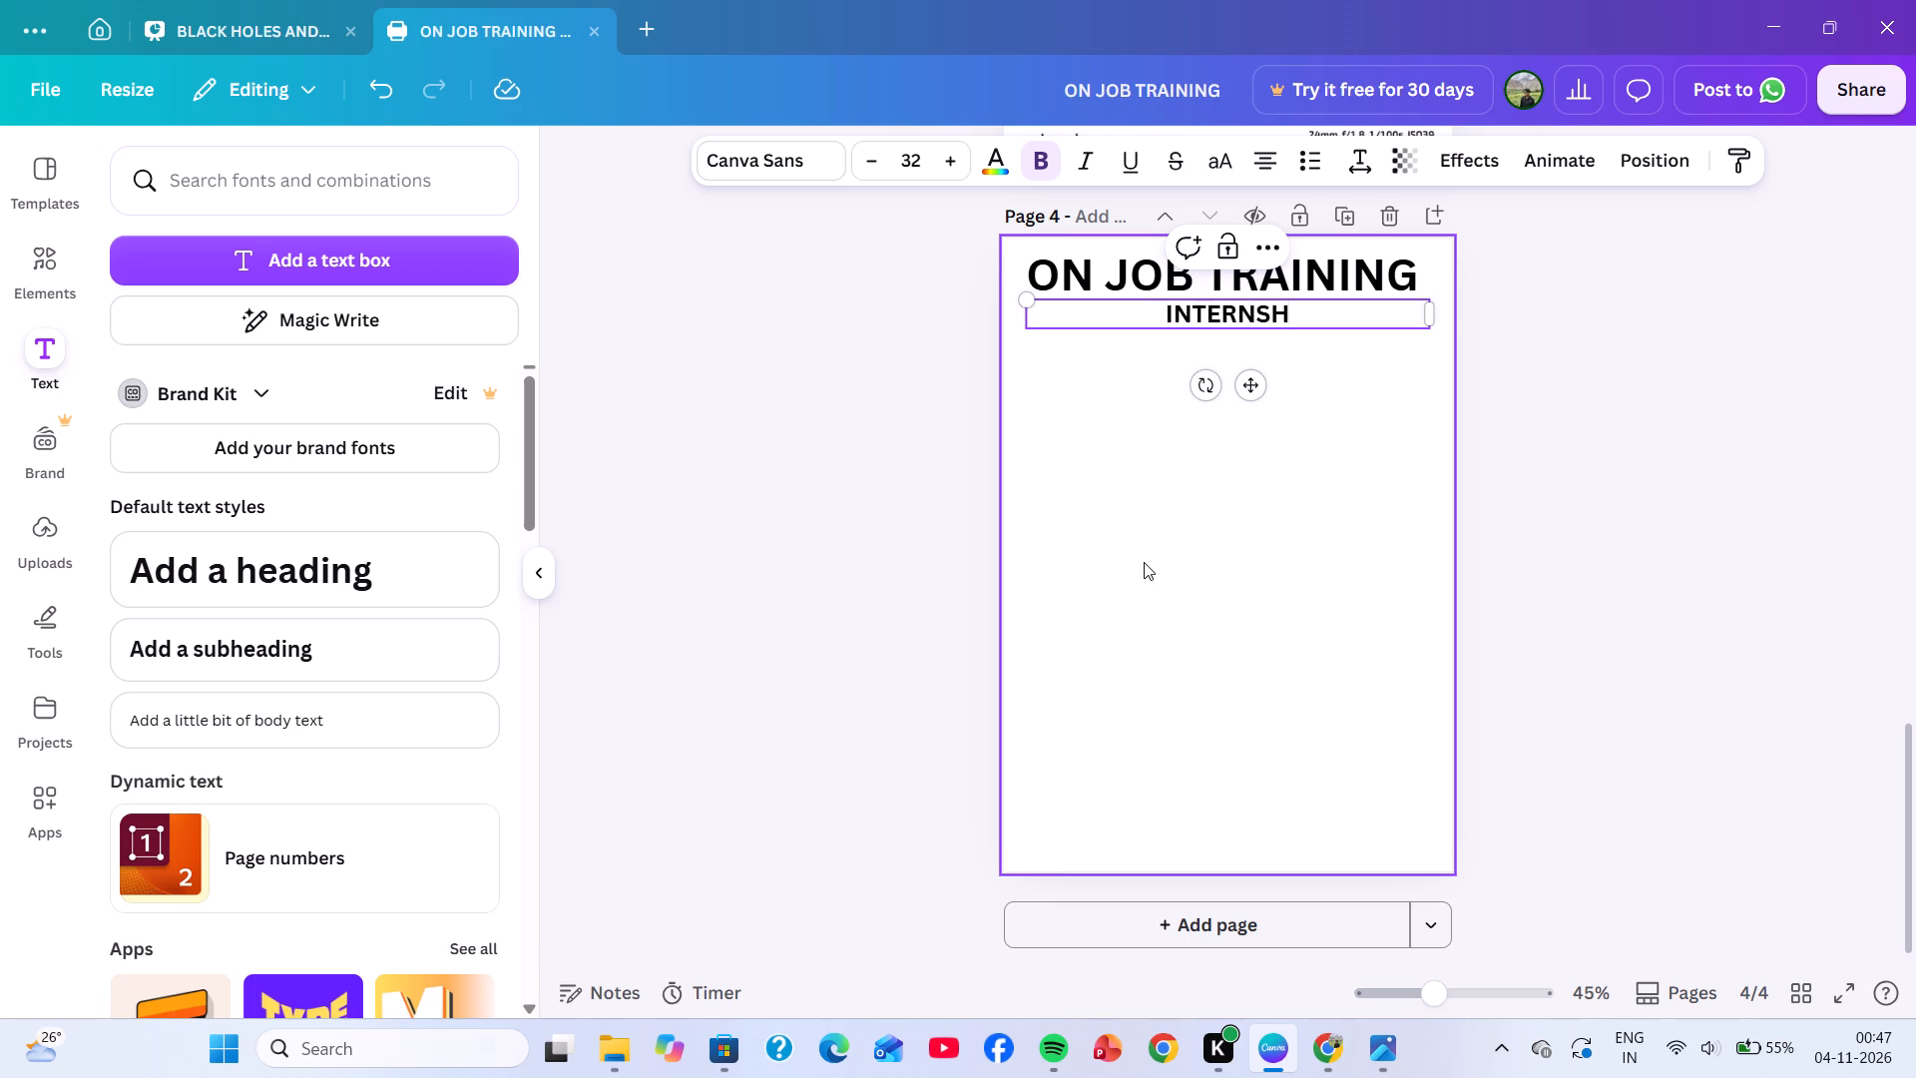
key("i")
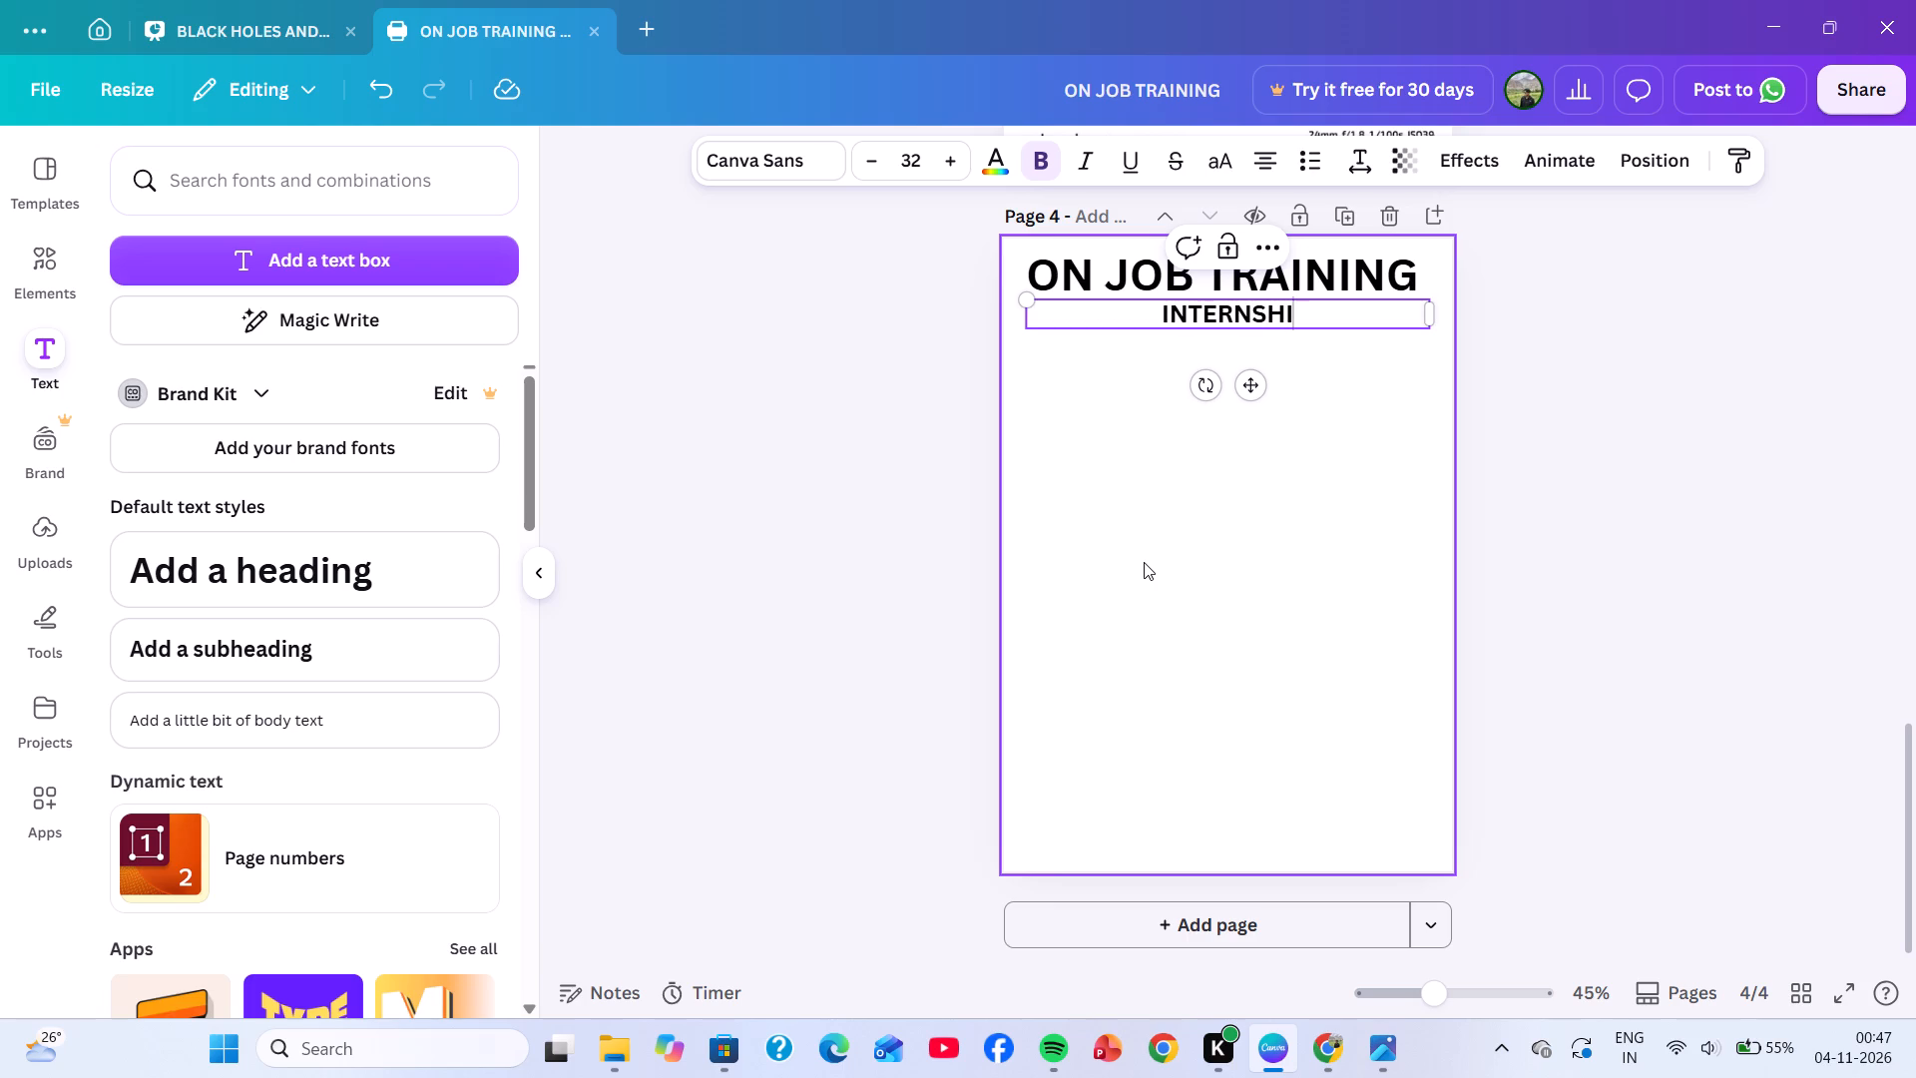
key("p")
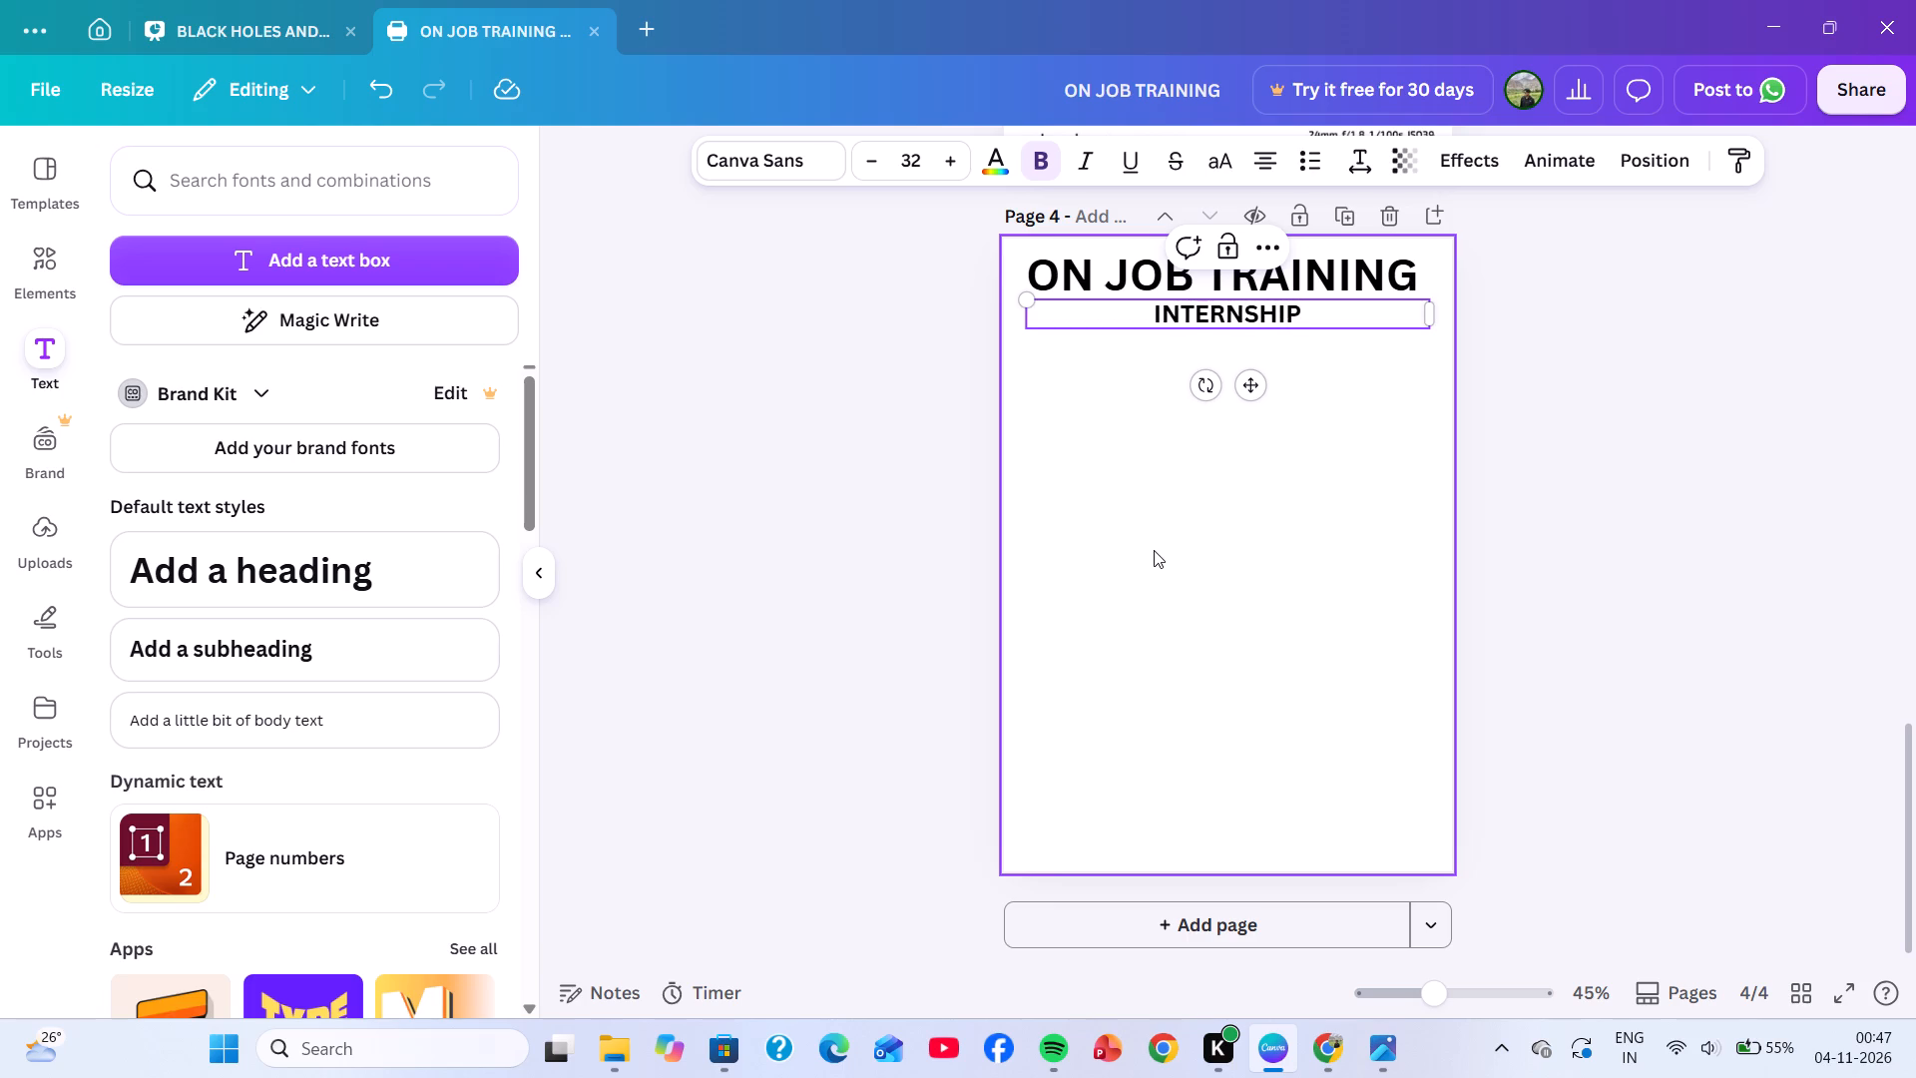
key("period")
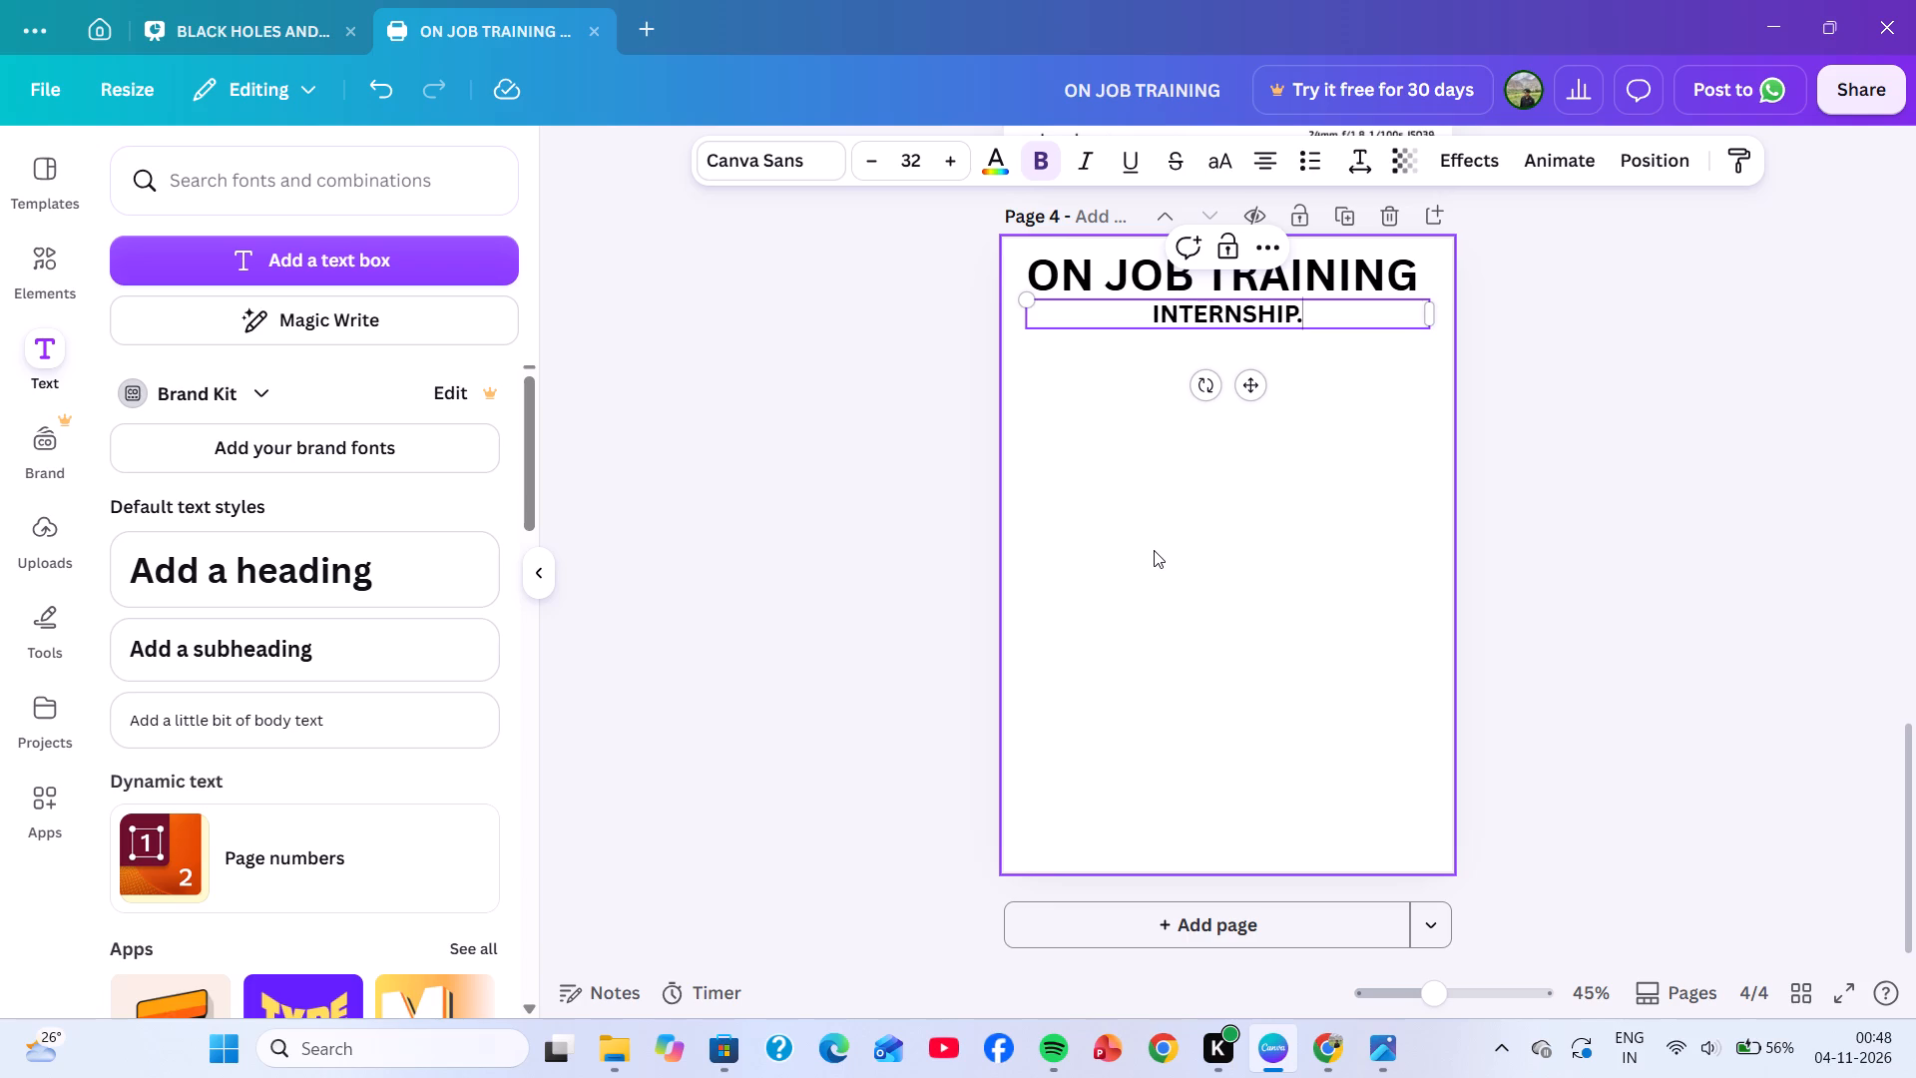
left_click(1202, 555)
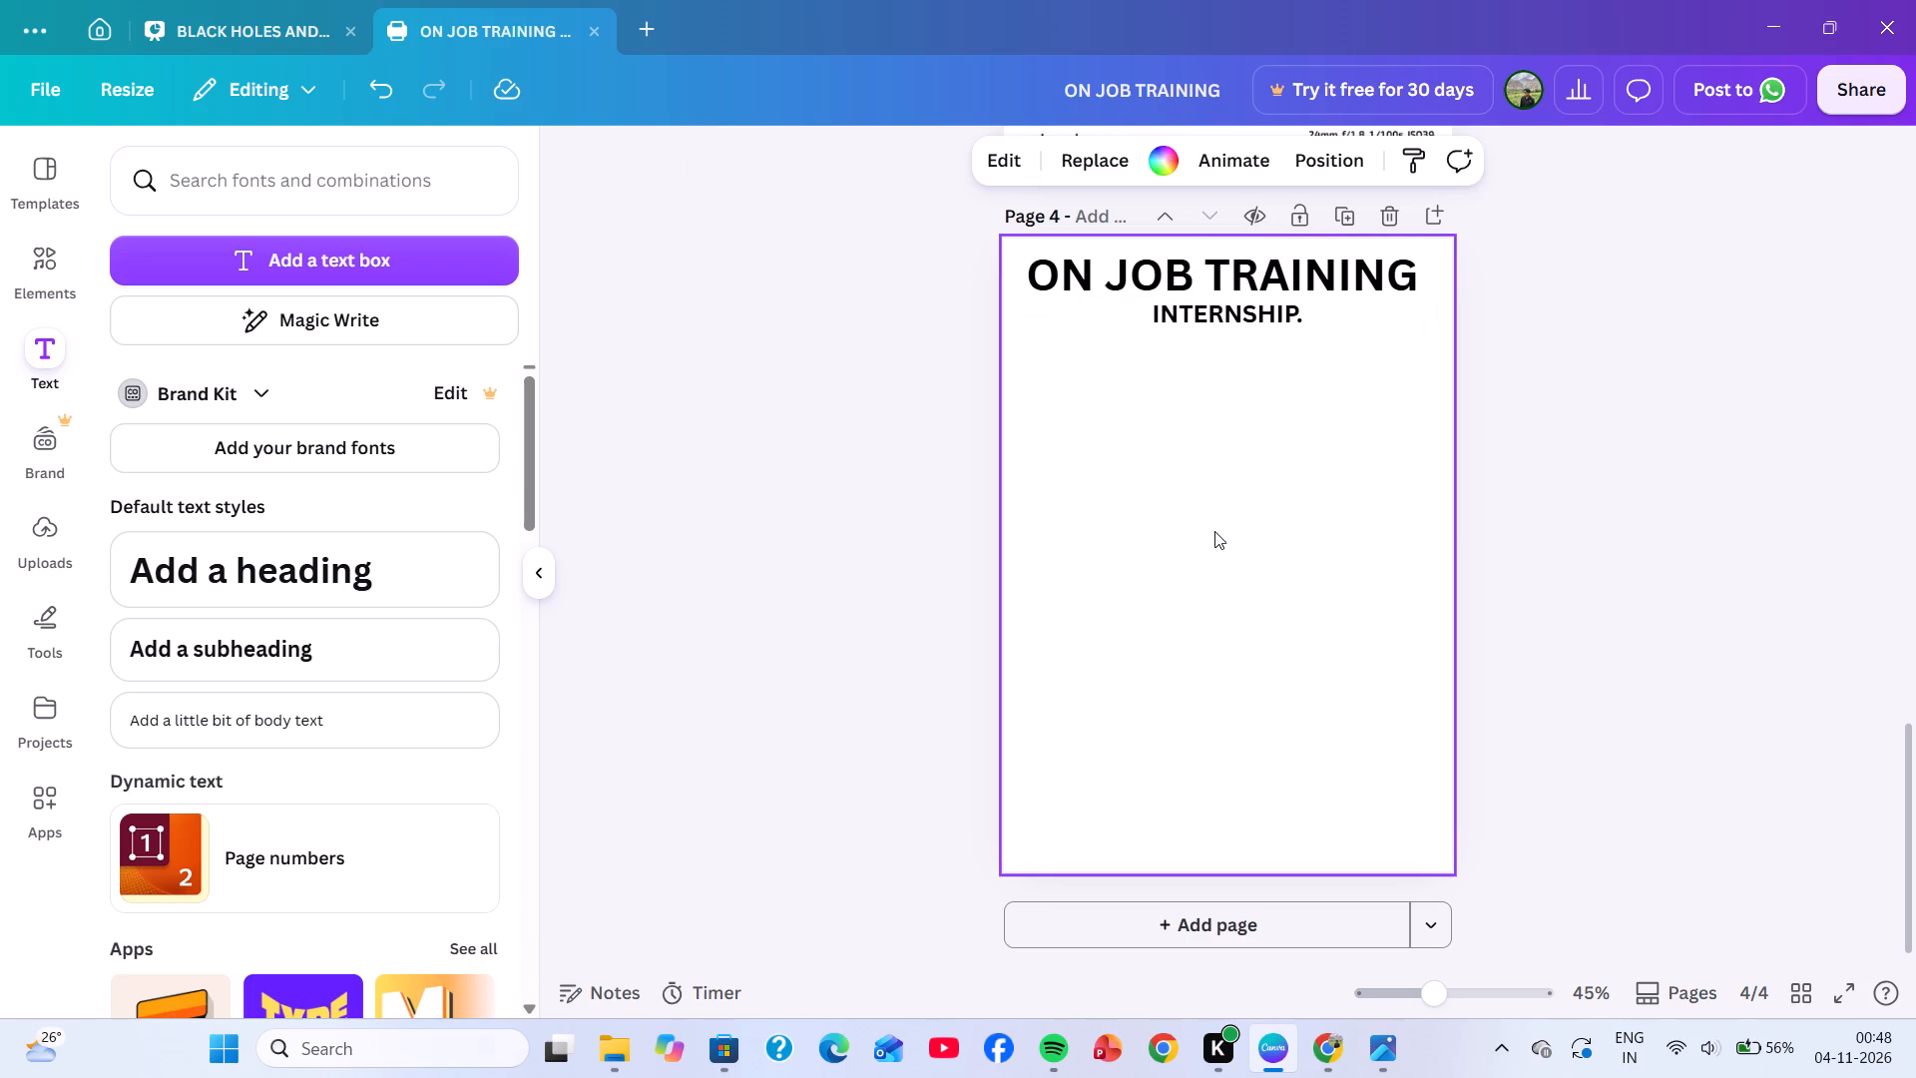
Shift the "ON JOB TRAINING" heading up to the page's top edge and recolour it the darkest default solid blue.
left_click_drag(1220, 279, 1223, 269)
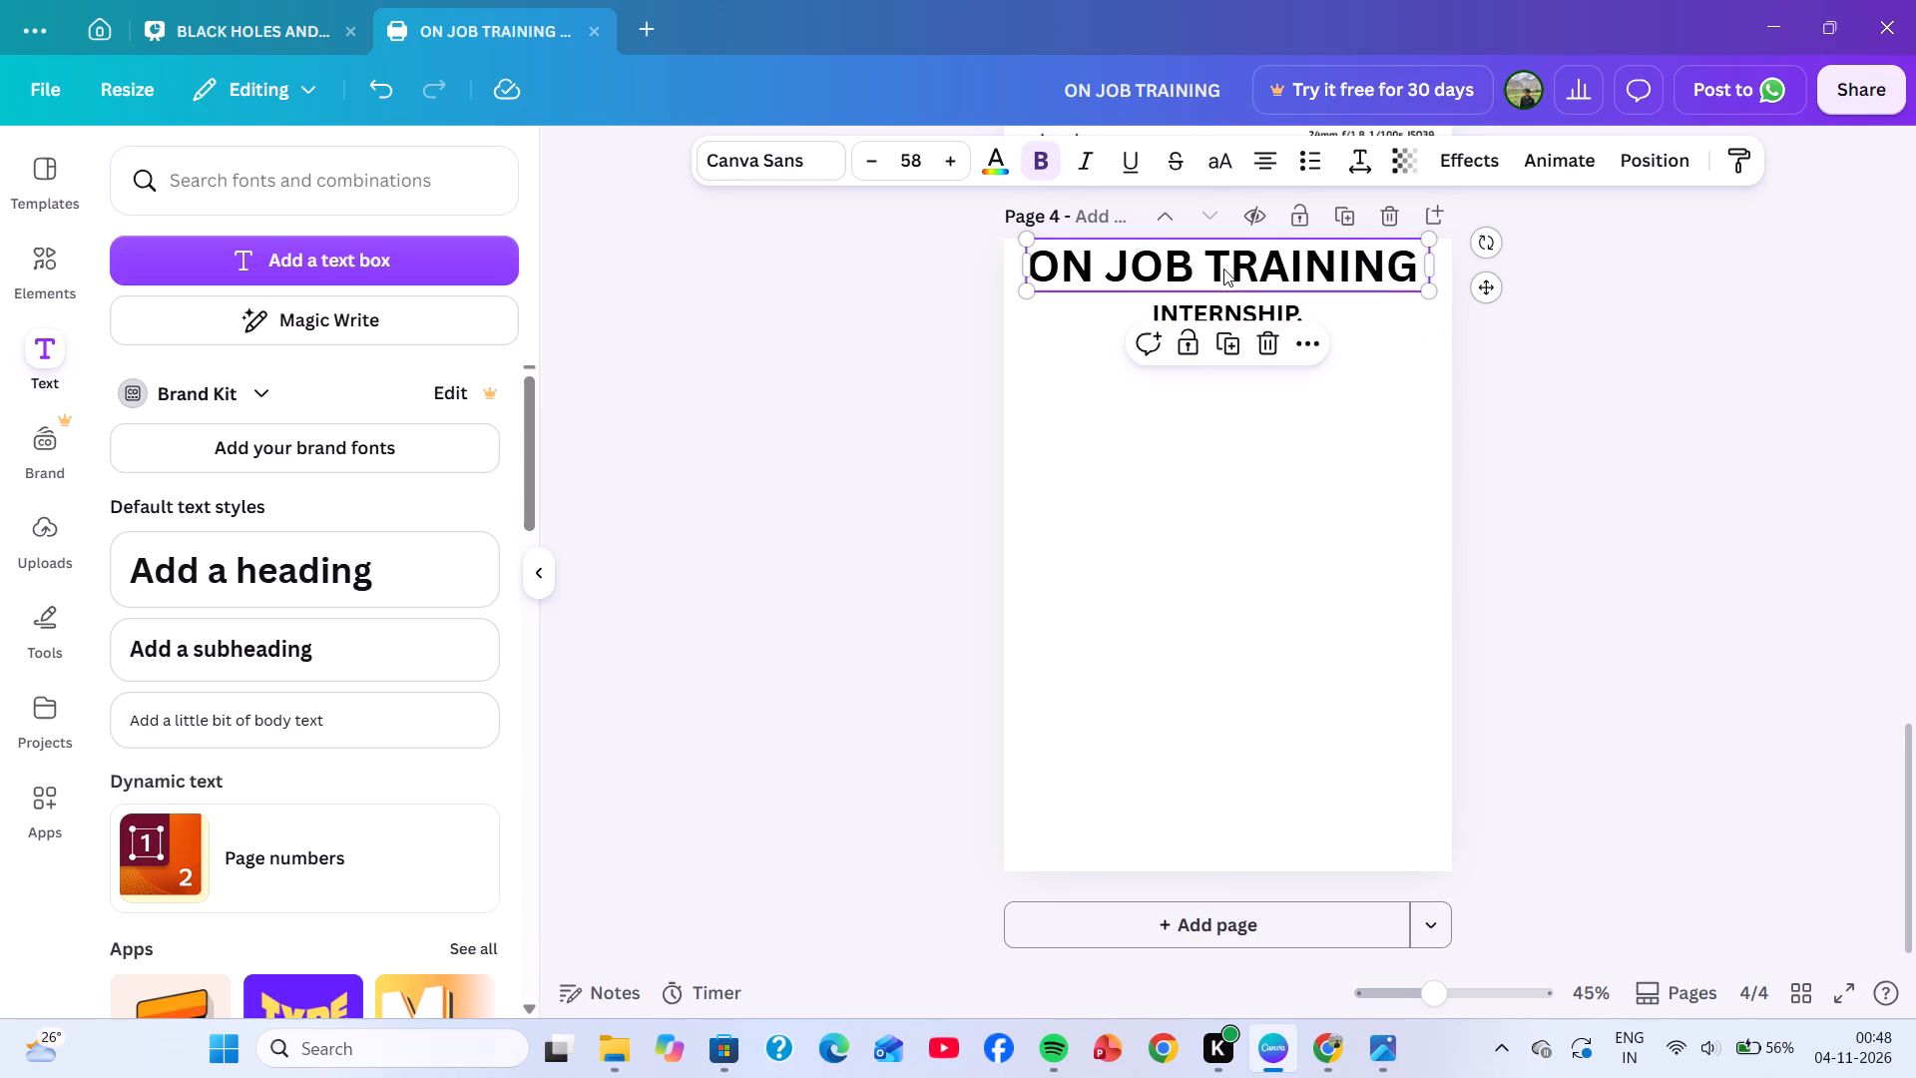
left_click(998, 165)
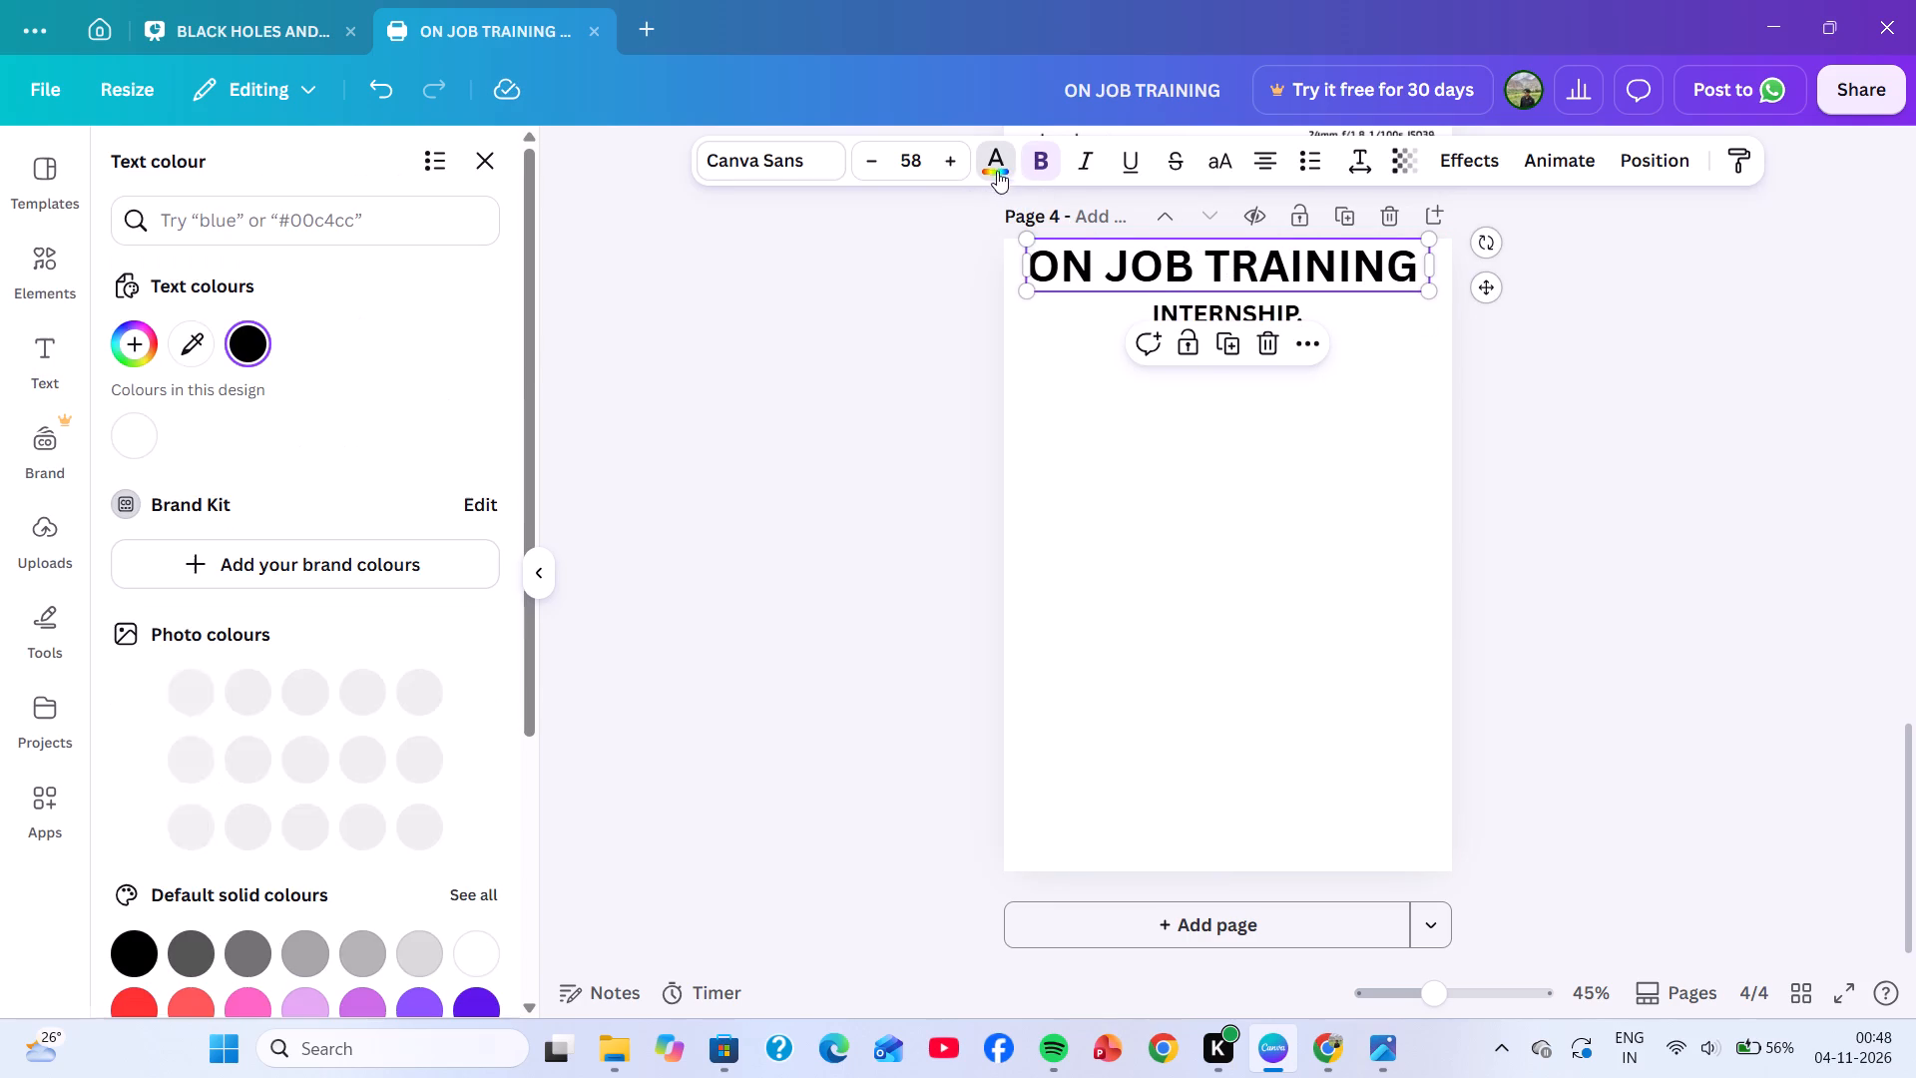
scroll(346, 779, "down", 3)
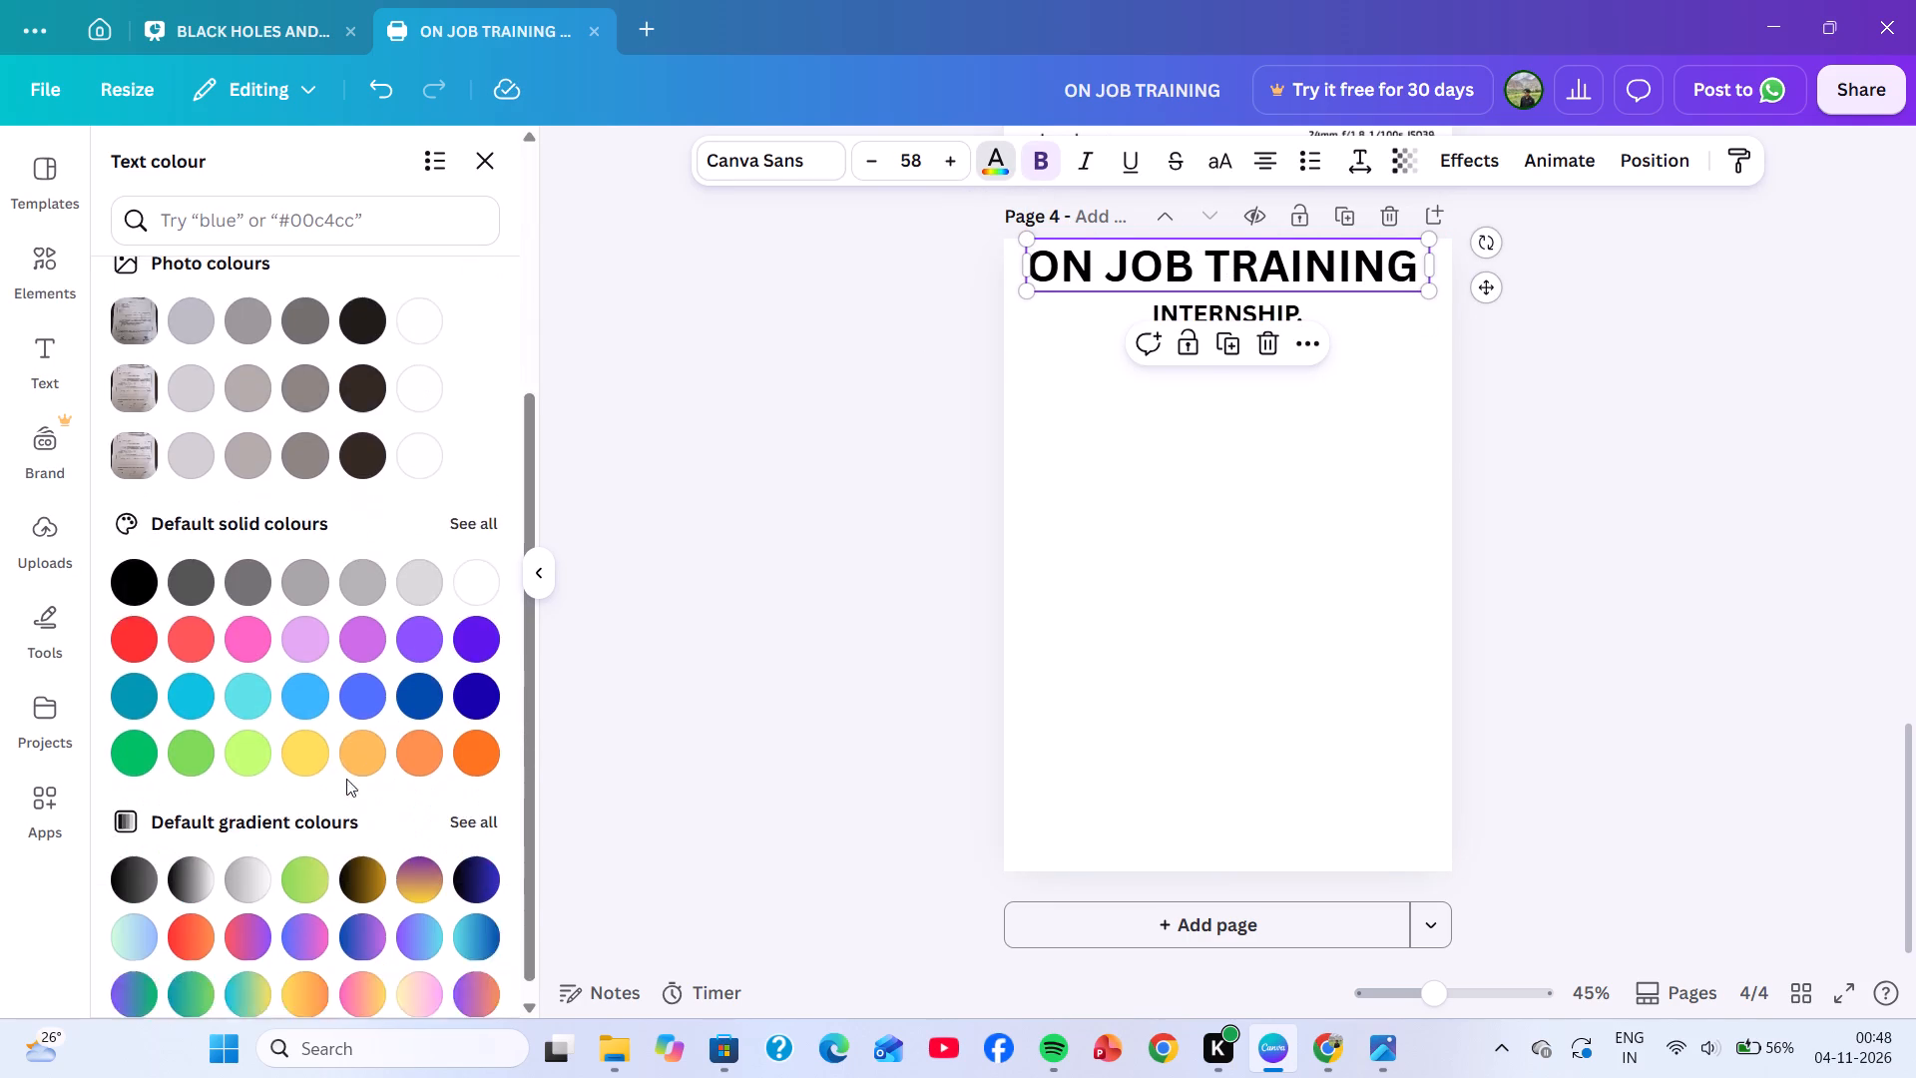
left_click(467, 695)
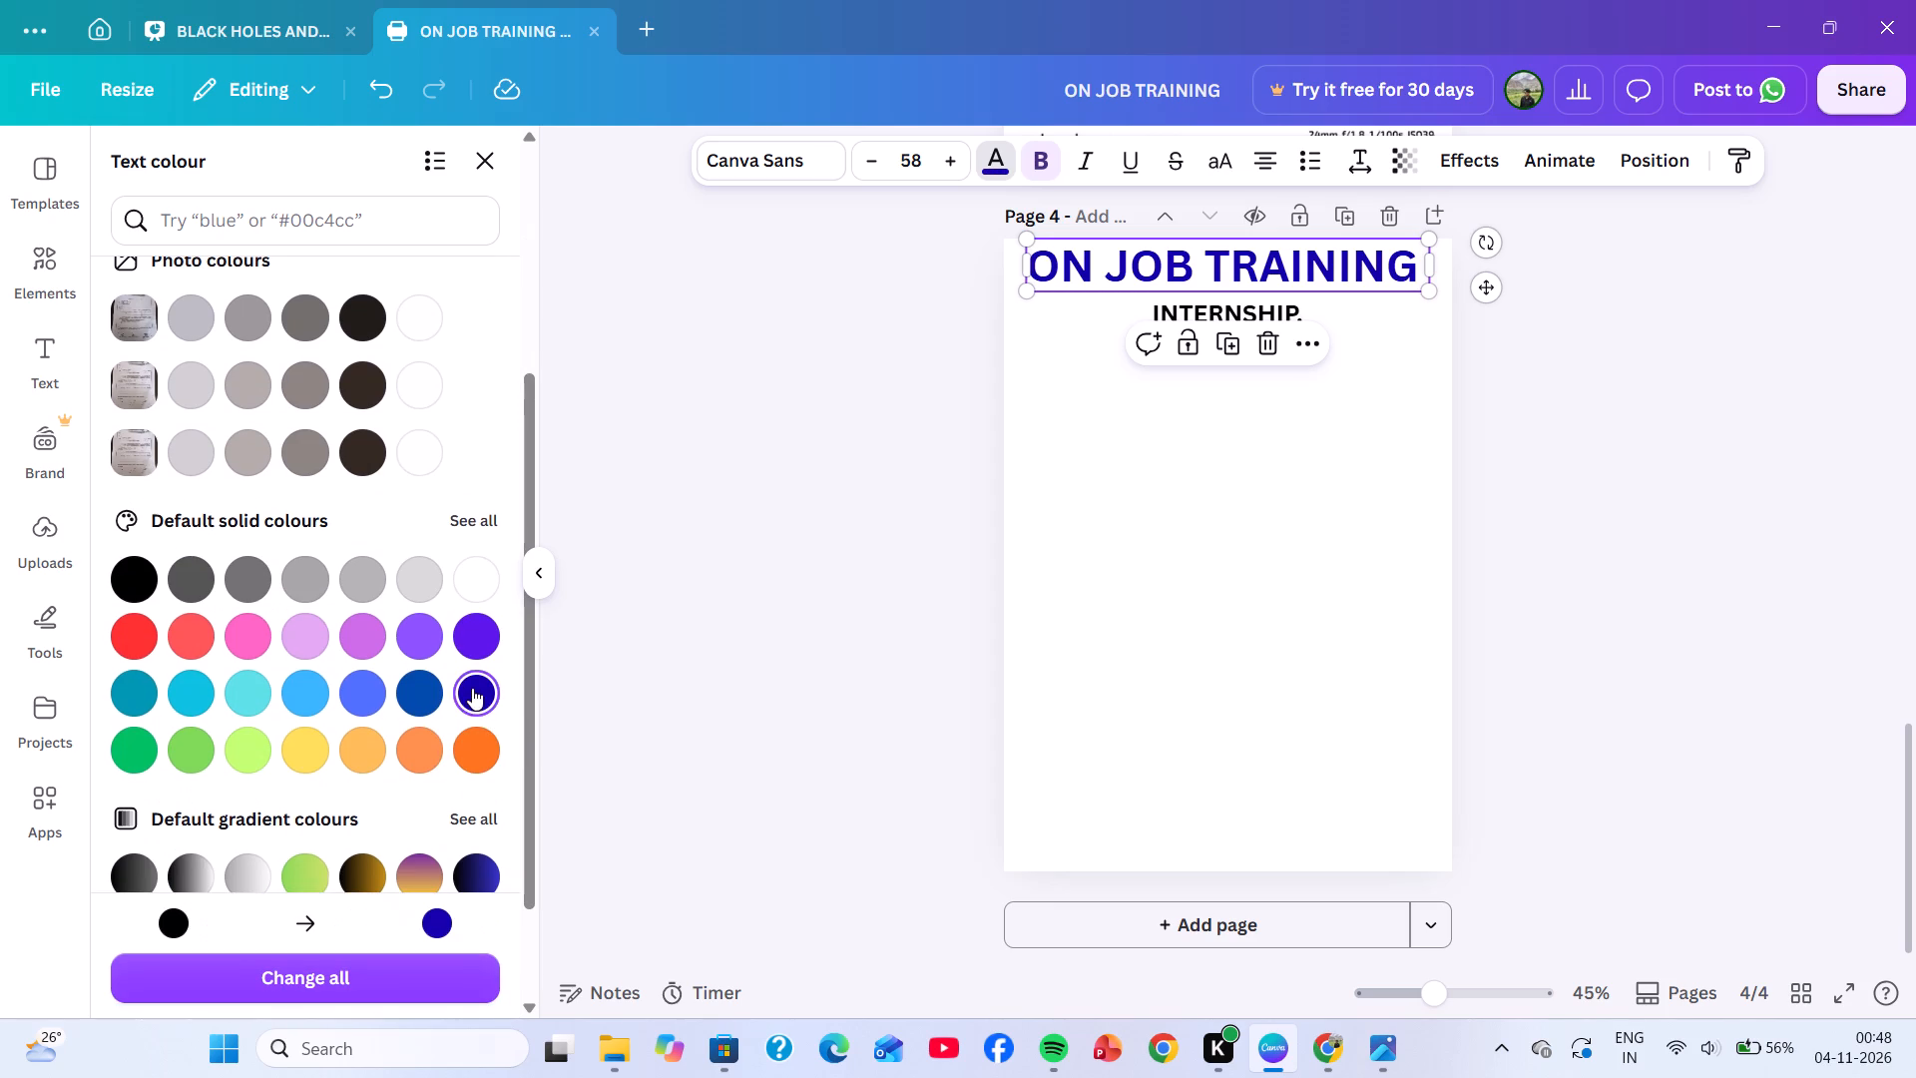
left_click(1044, 597)
Change the "INTERNSHIP." subheading's text colour to blue #004aad.
left_click(1226, 315)
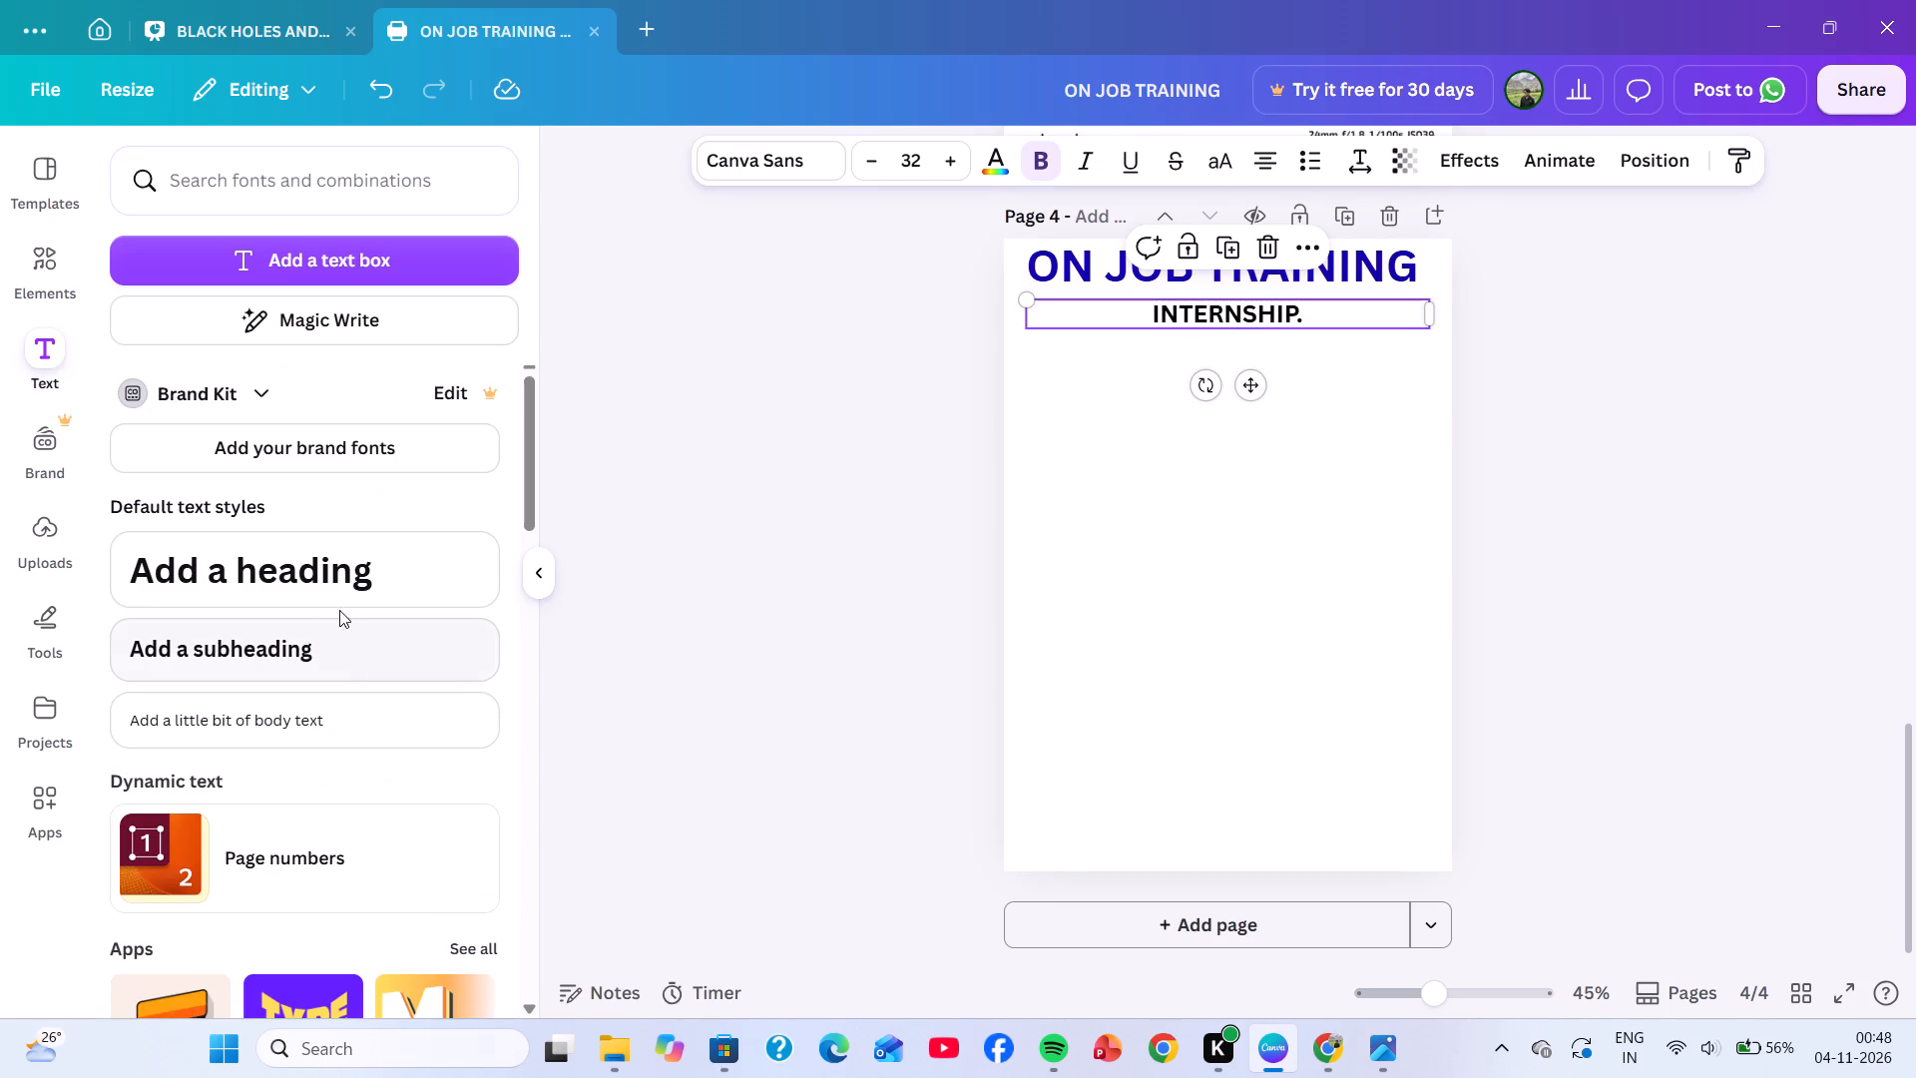
left_click(1000, 174)
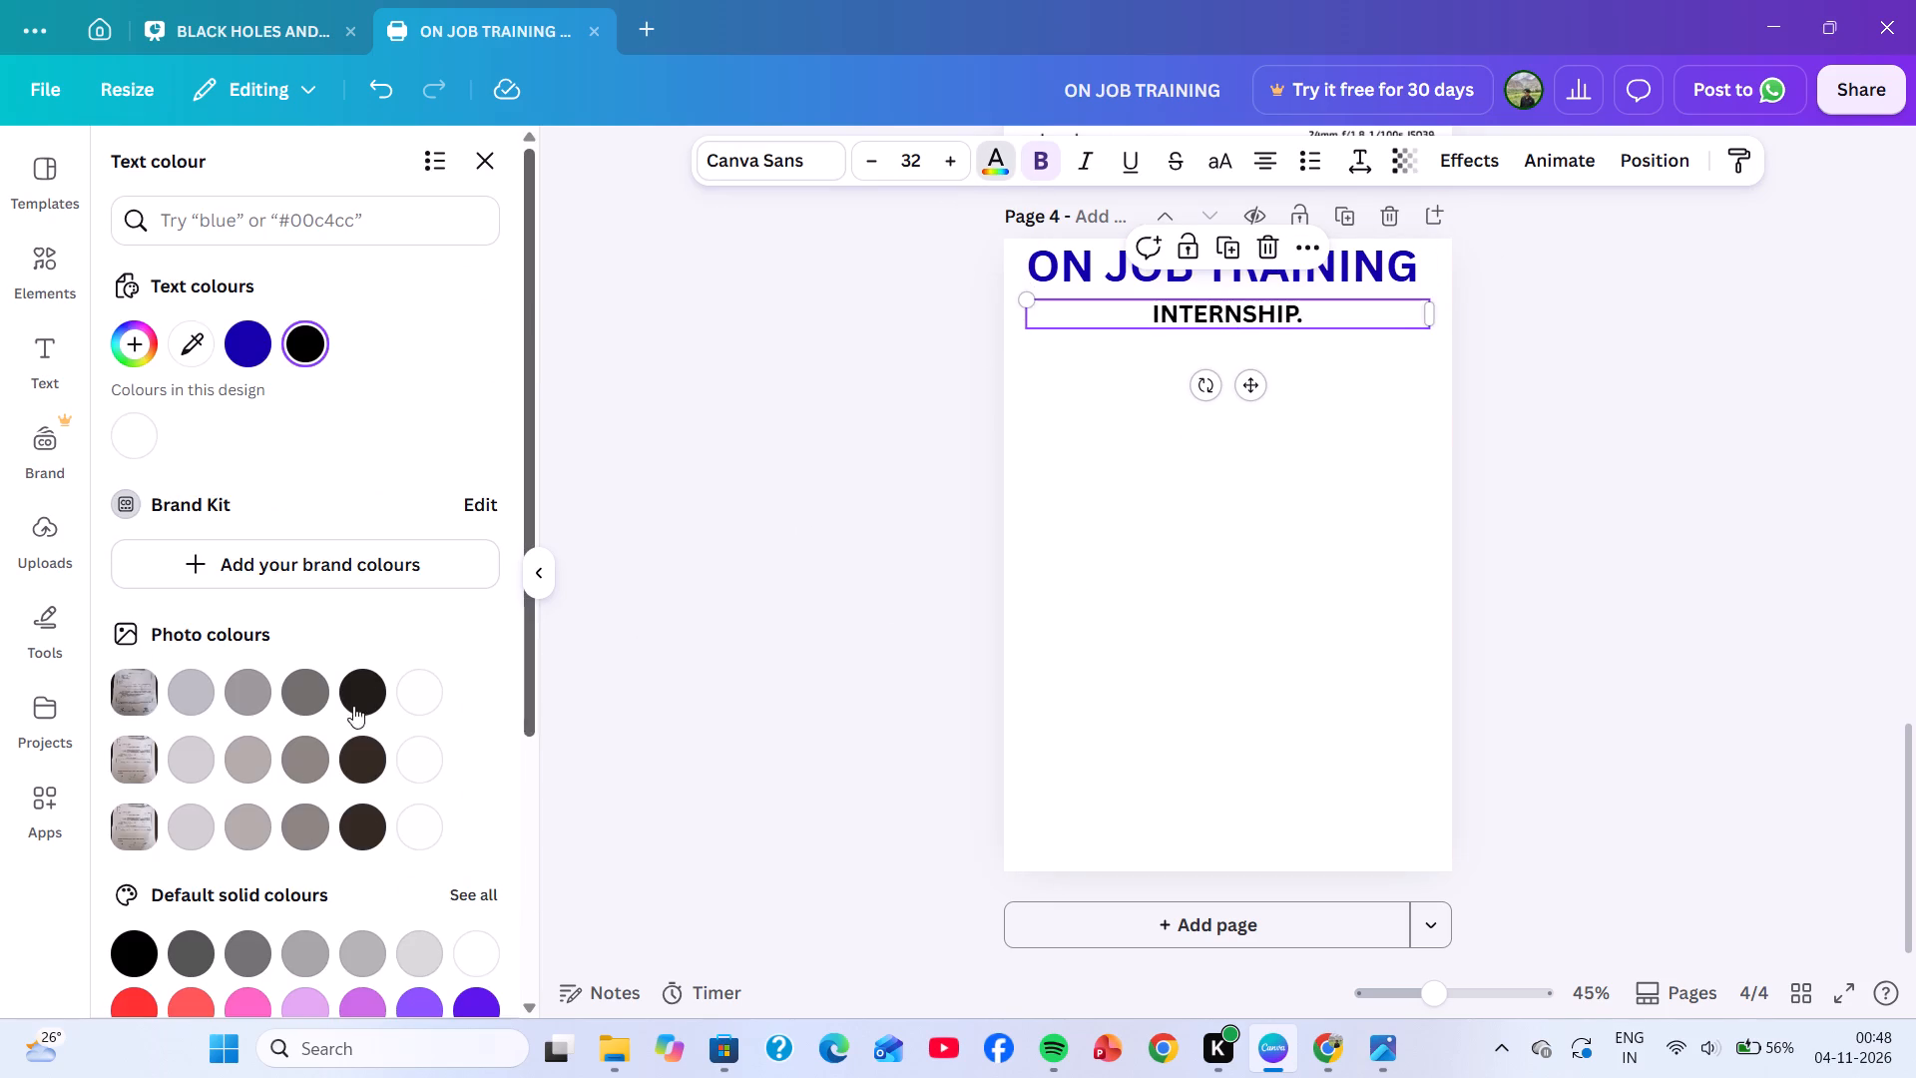
scroll(388, 999, "down", 2)
left_click(418, 827)
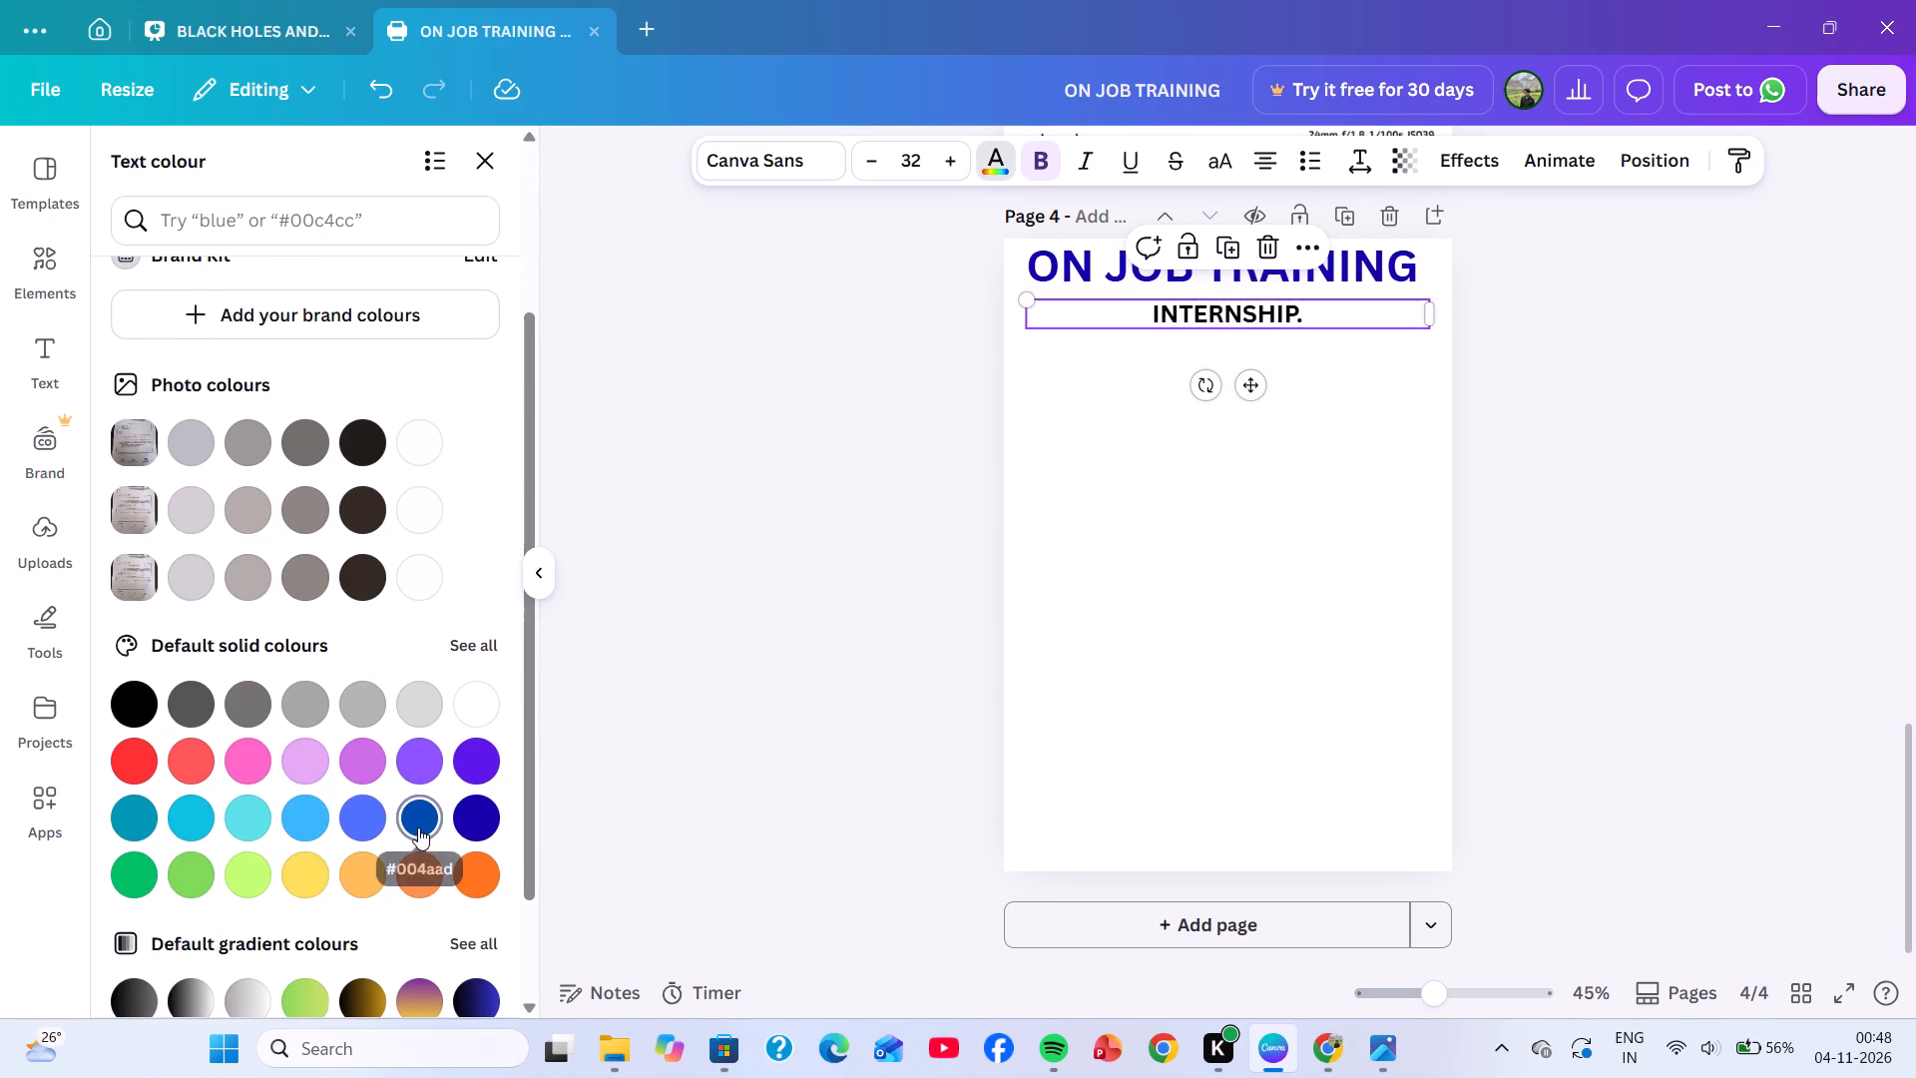
left_click(759, 595)
left_click(1125, 507)
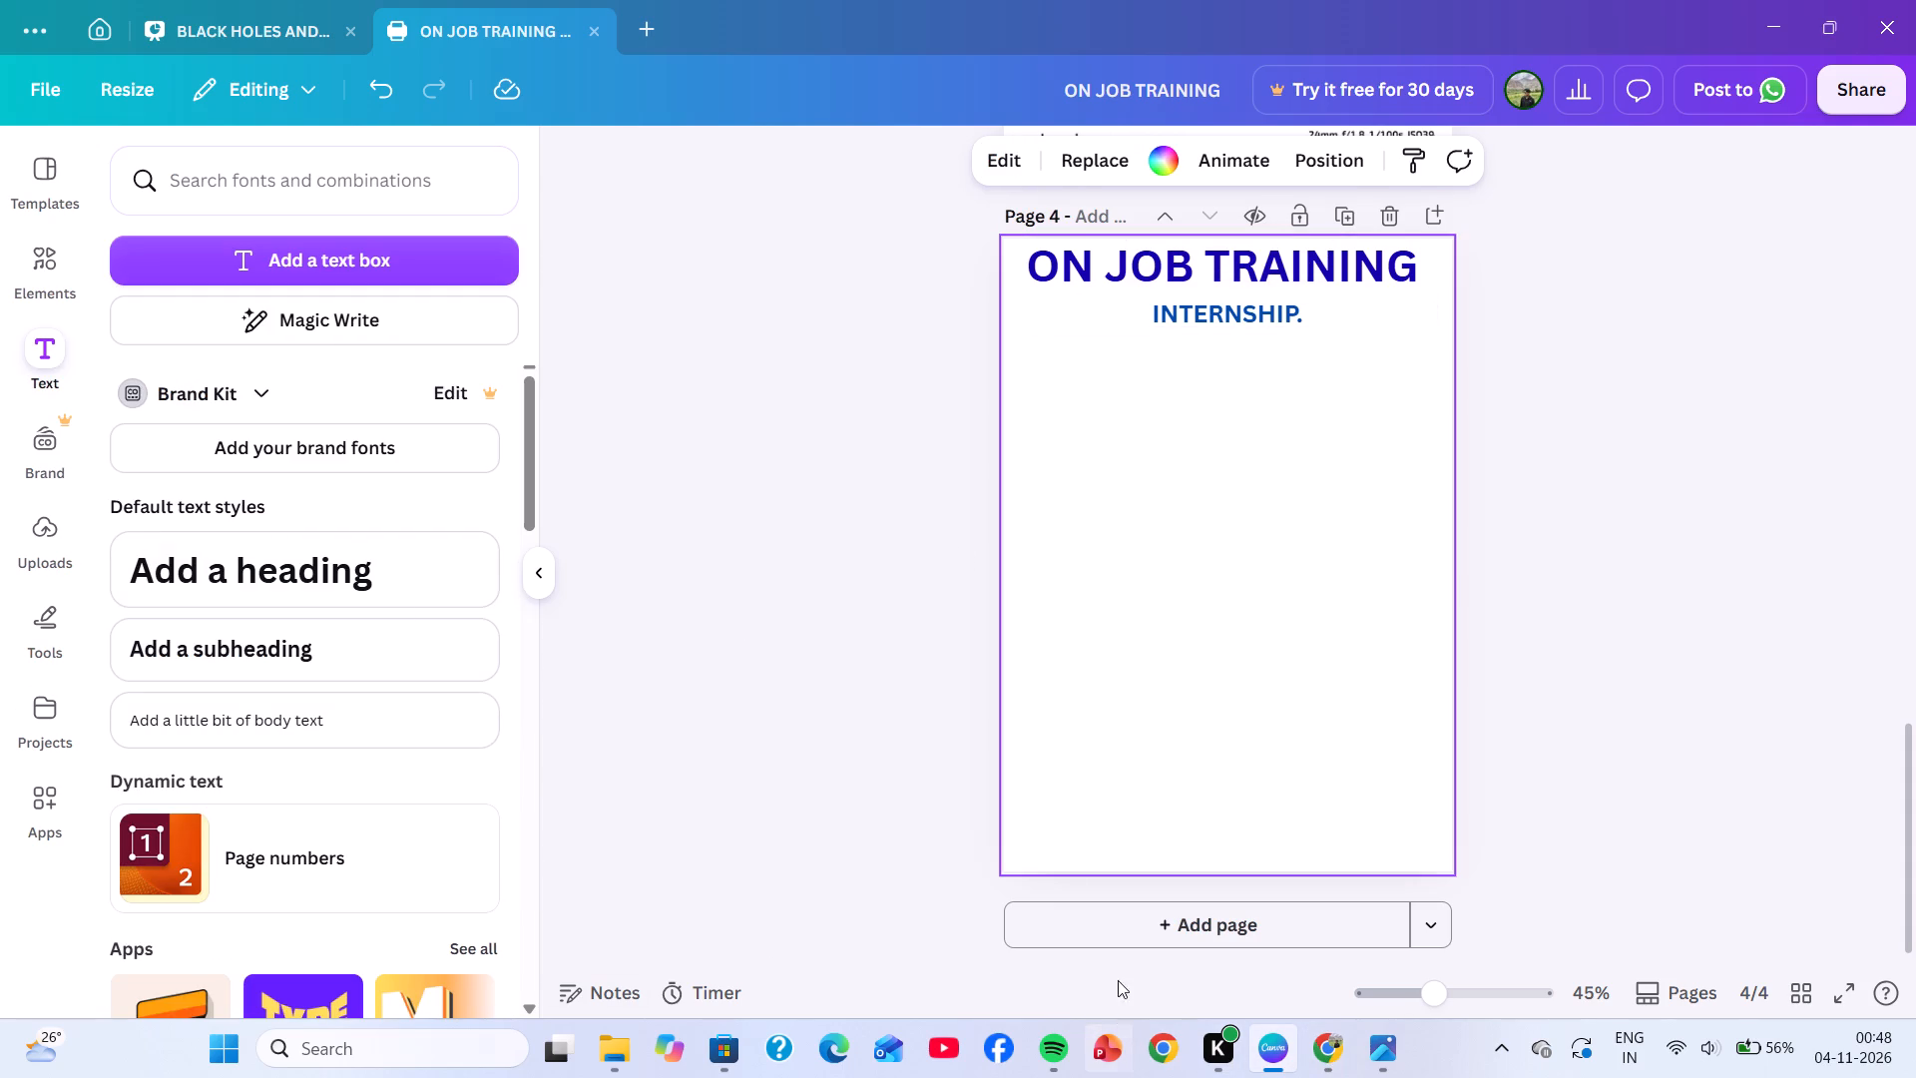
Switch to Chrome and copy the opening sentence about on-the-job training and internships for physics students from the AI answer.
scroll(760, 452, "up", 2)
scroll(760, 452, "down", 2)
left_click(1320, 1044)
scroll(752, 497, "down", 1)
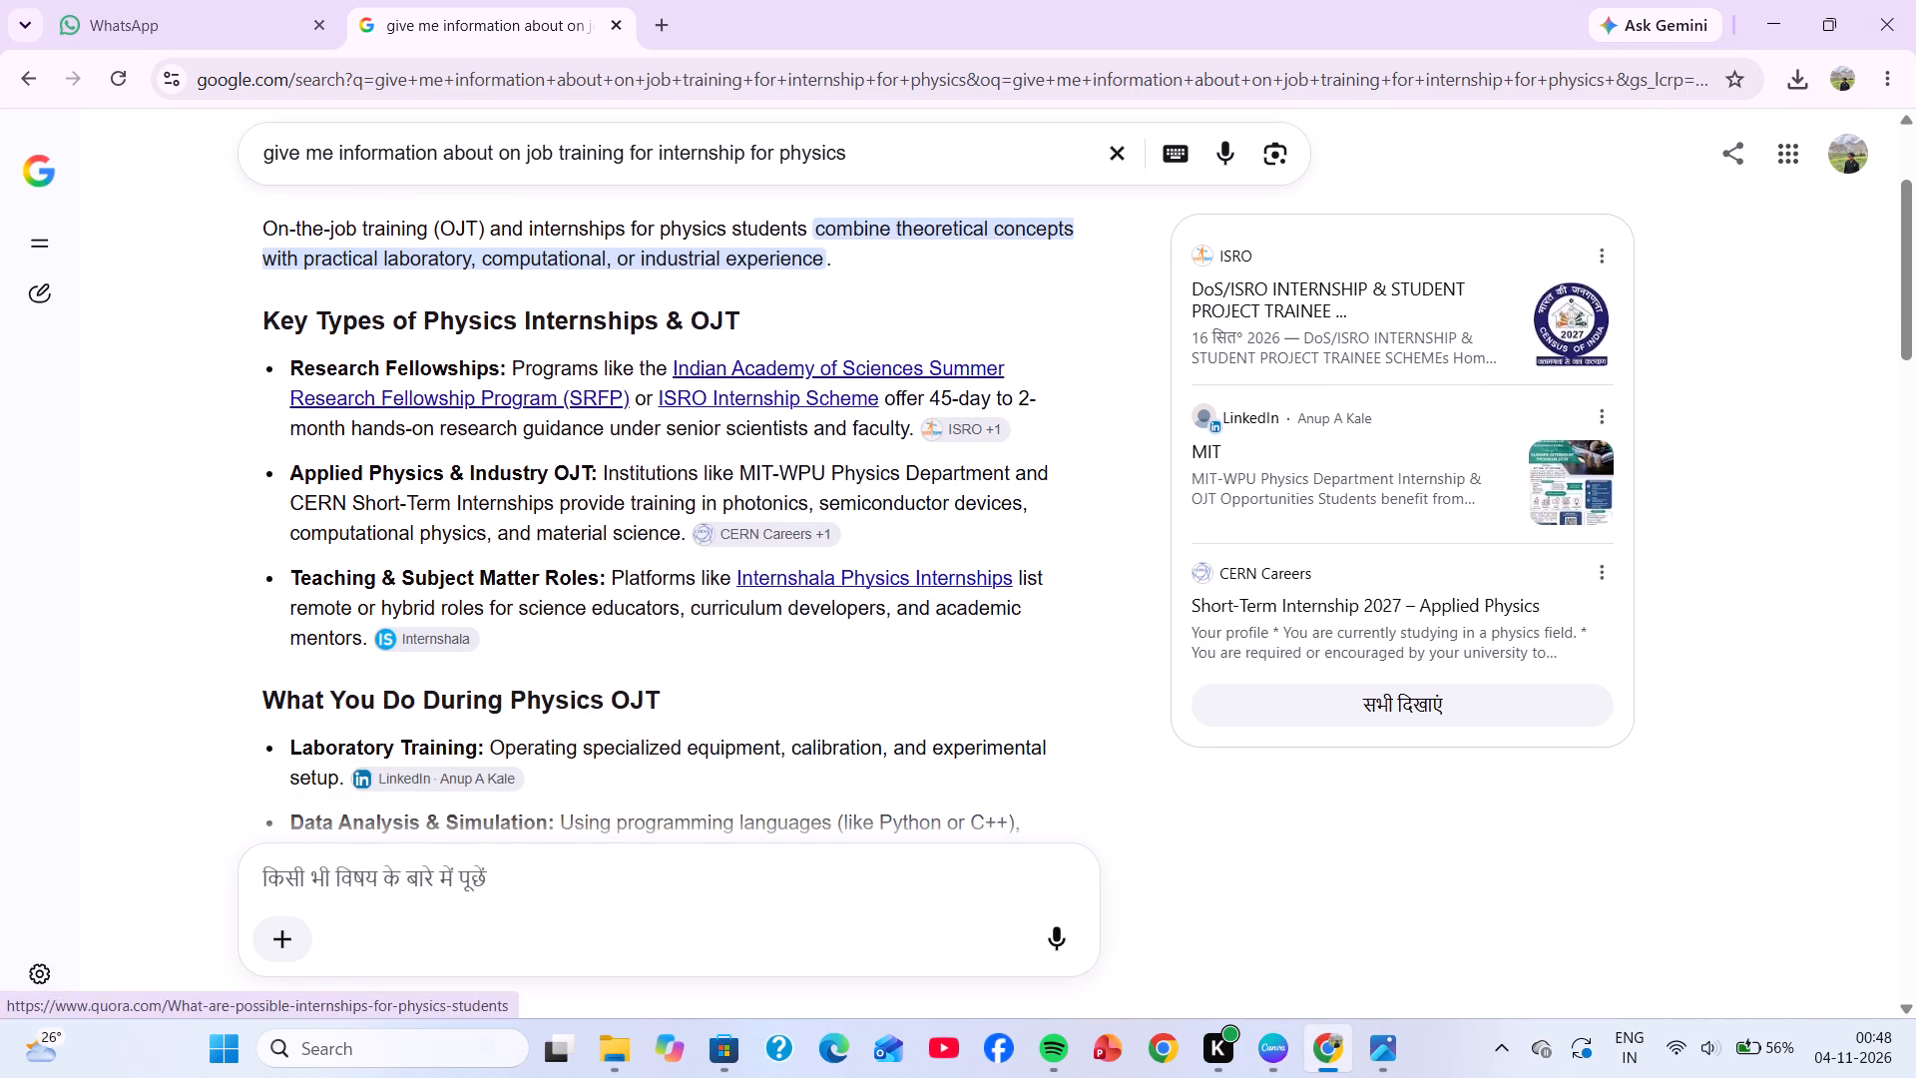
scroll(752, 497, "down", 1)
scroll(752, 497, "up", 3)
scroll(764, 492, "down", 1)
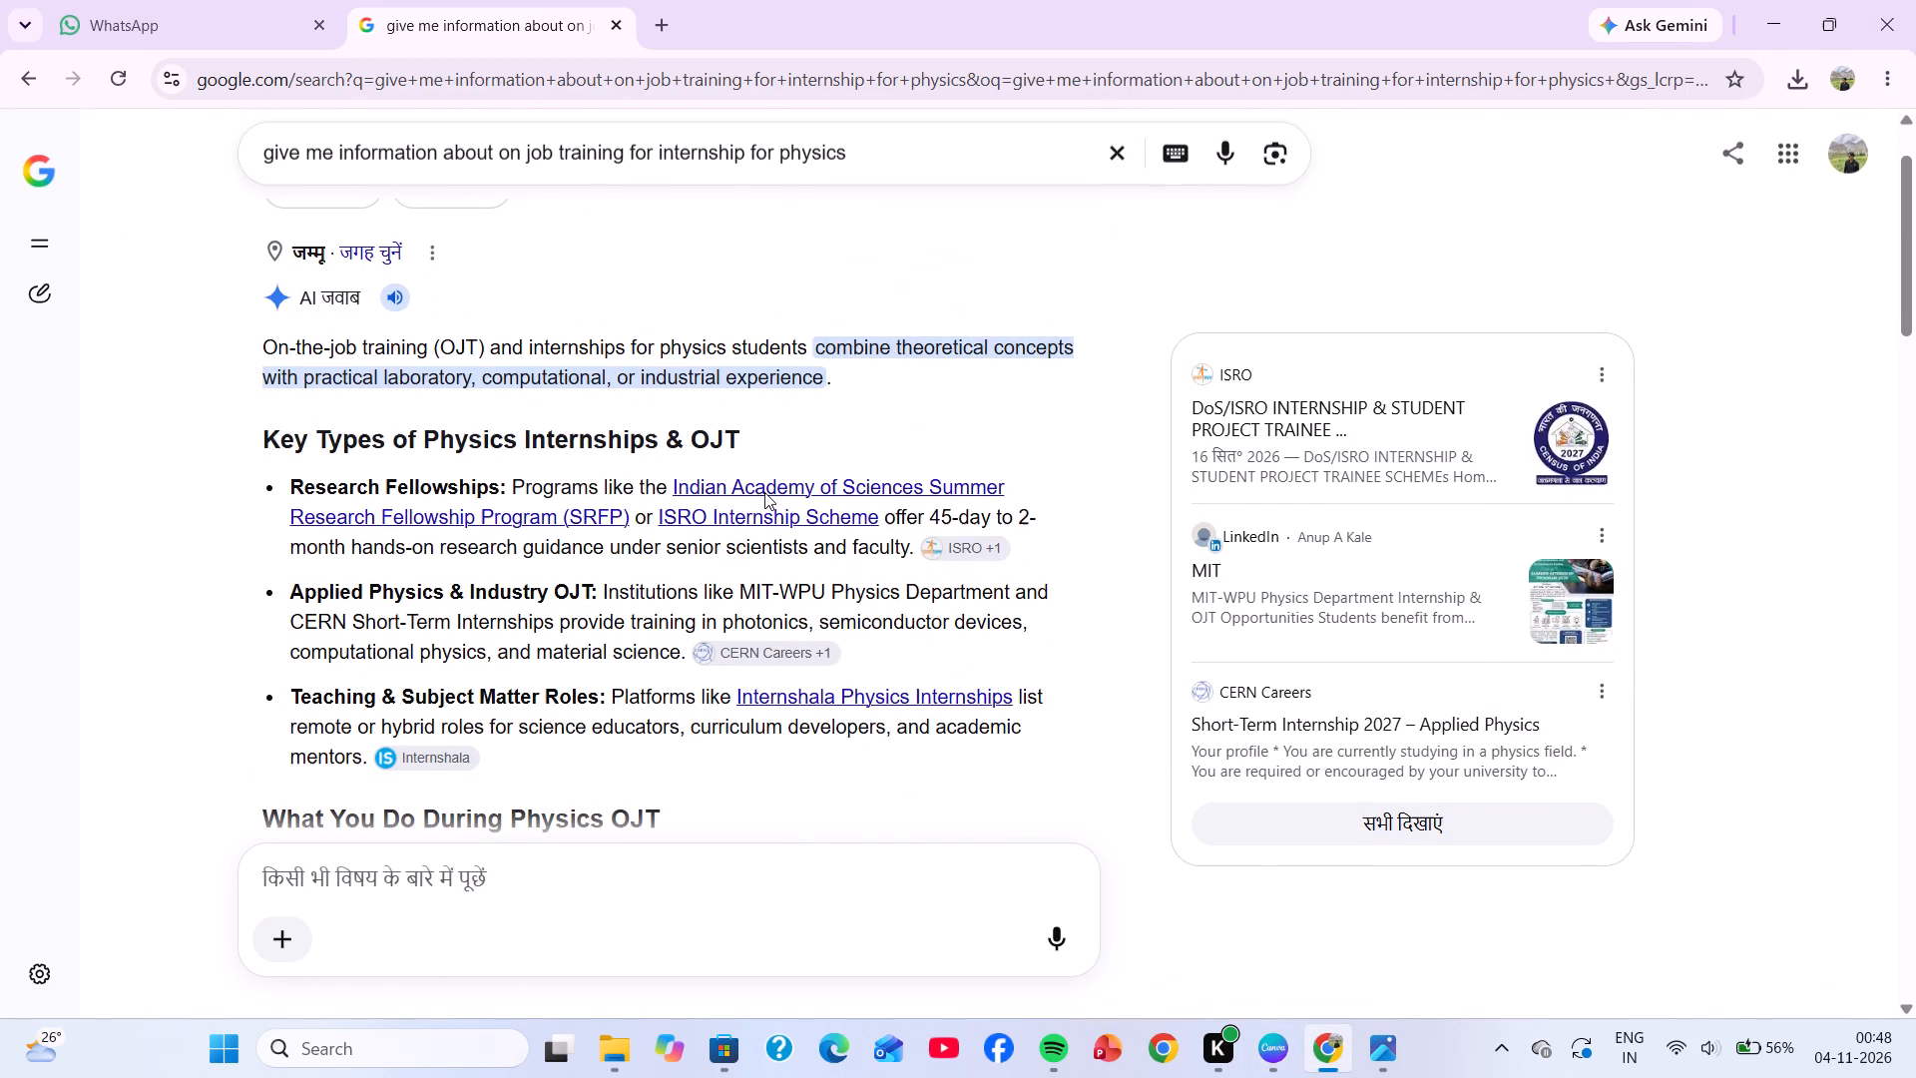
left_click_drag(252, 348, 275, 353)
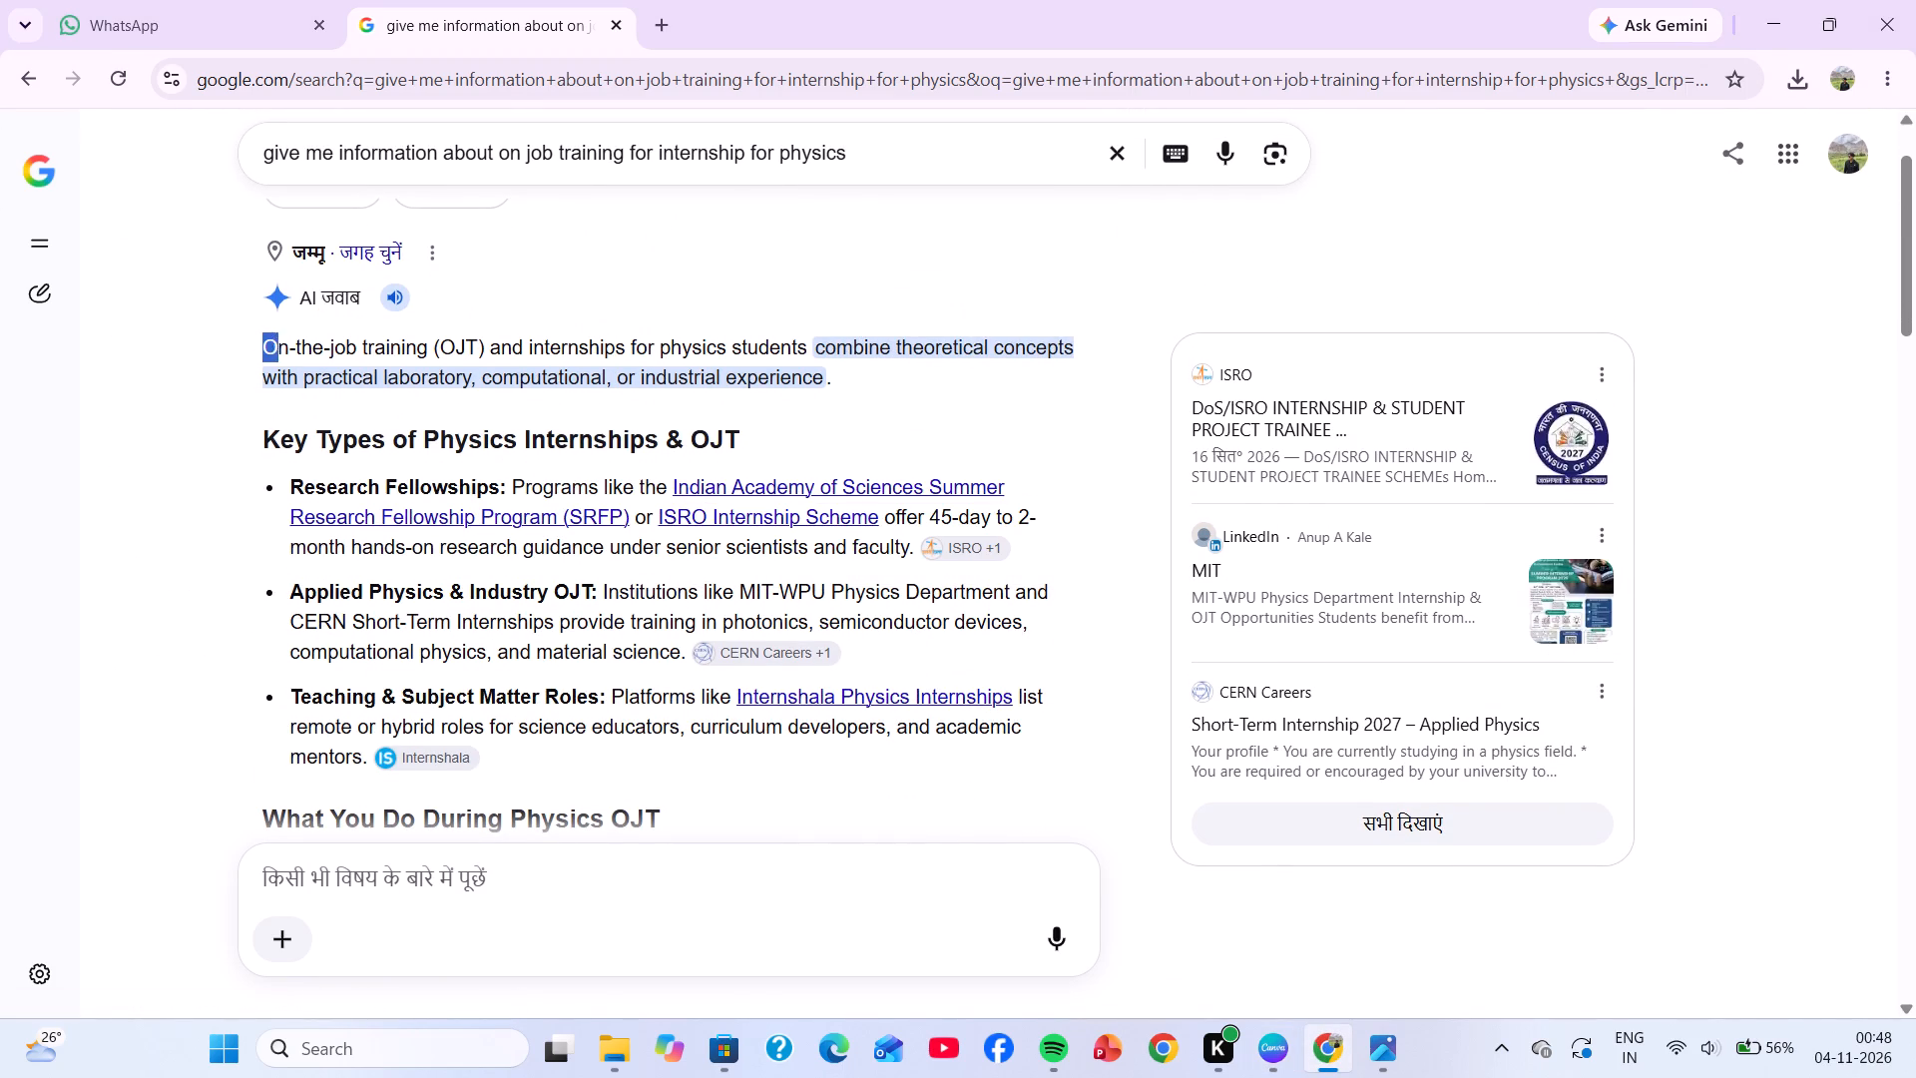
left_click_drag(275, 353, 845, 379)
key("ctrl+c")
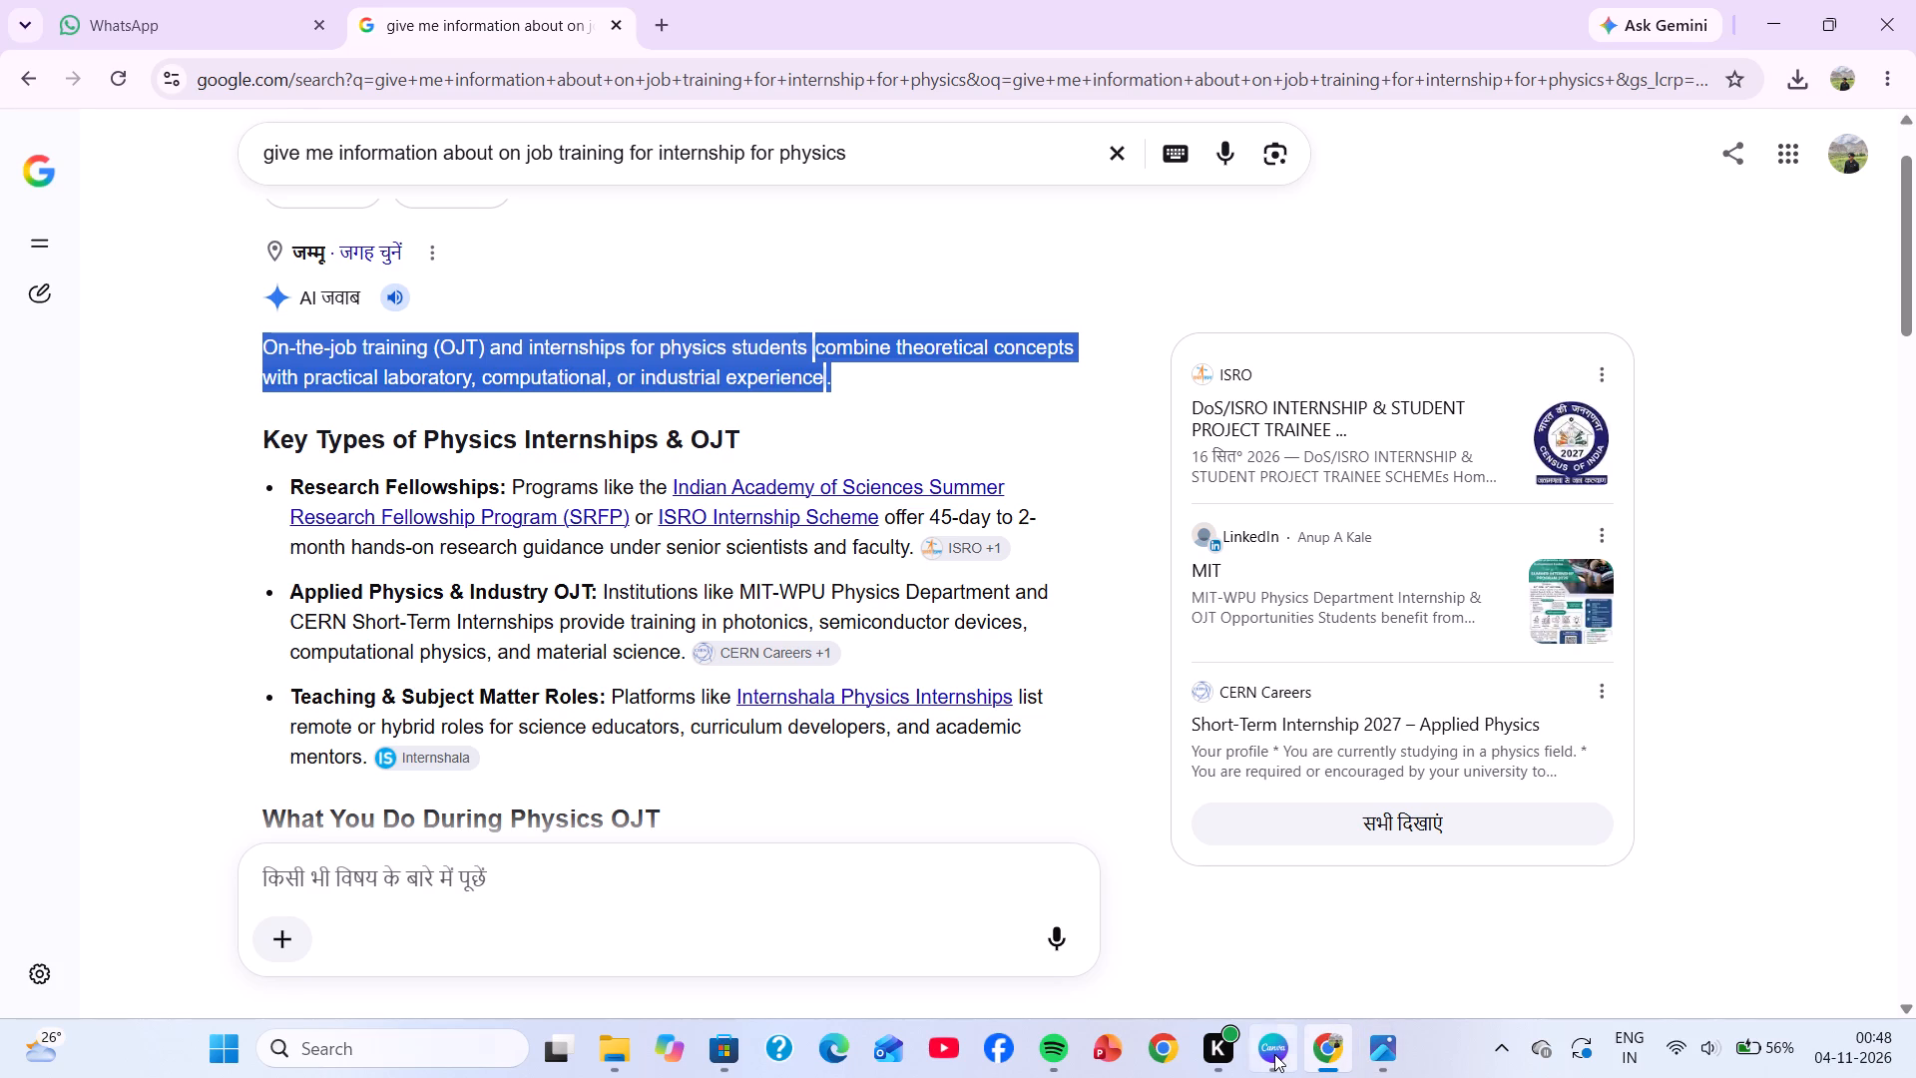
Back in Canva, add the copied sentence to page 4 as body text directly below the "INTERNSHIP." subheading.
left_click(1274, 1054)
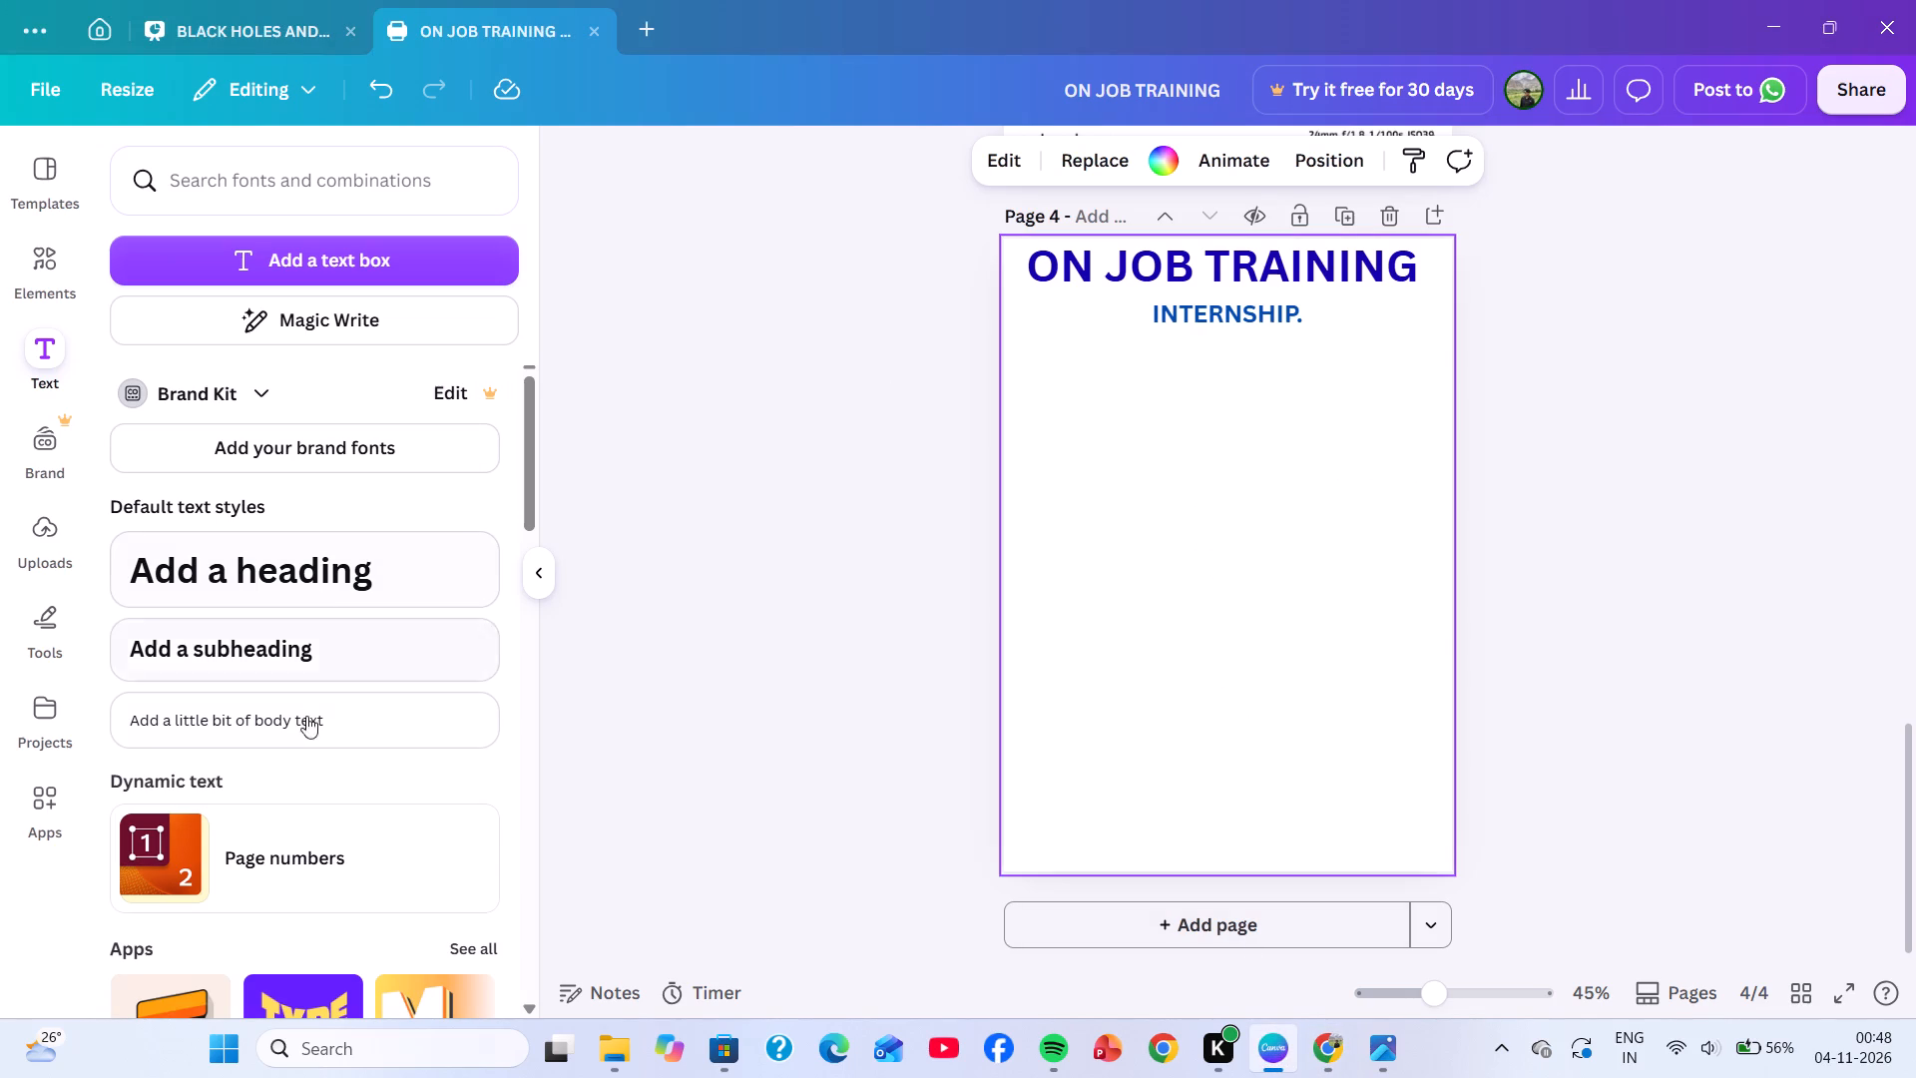
left_click(325, 718)
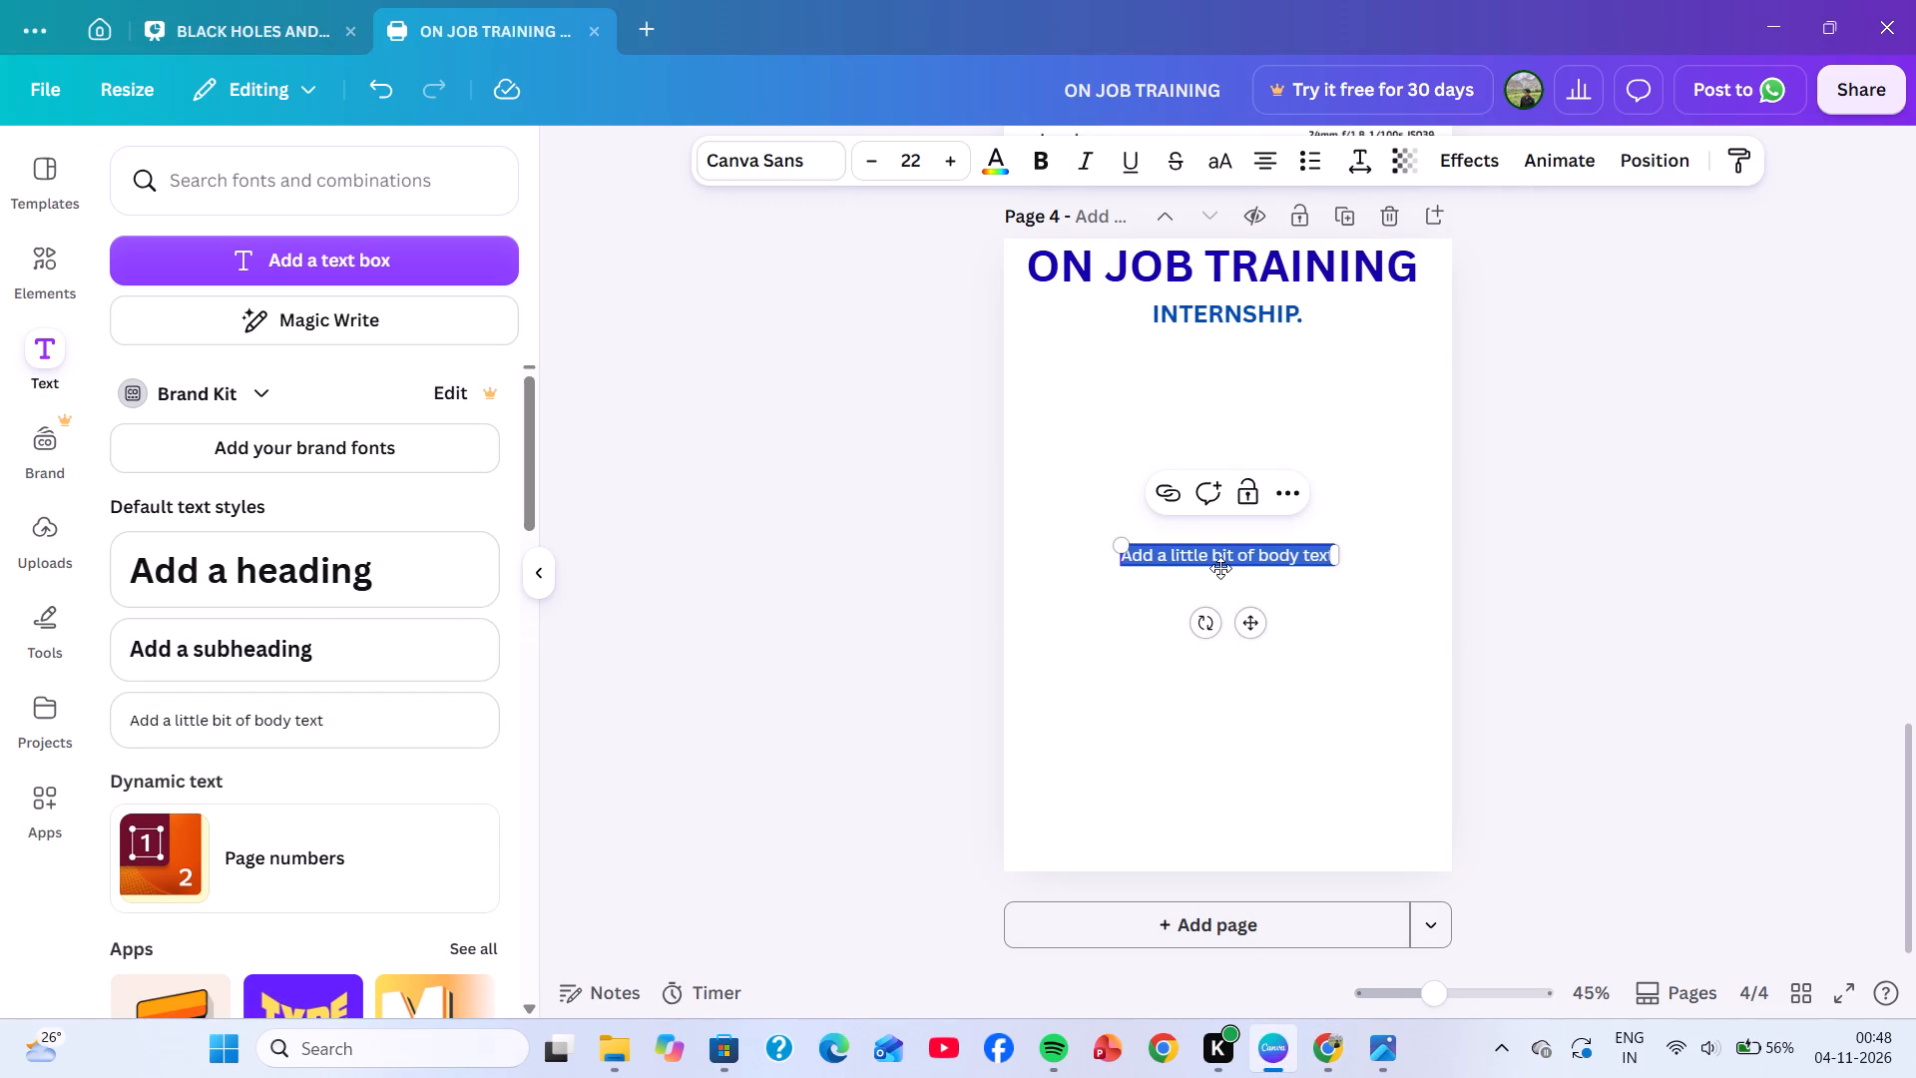
key("BackSpace")
key("ctrl+v")
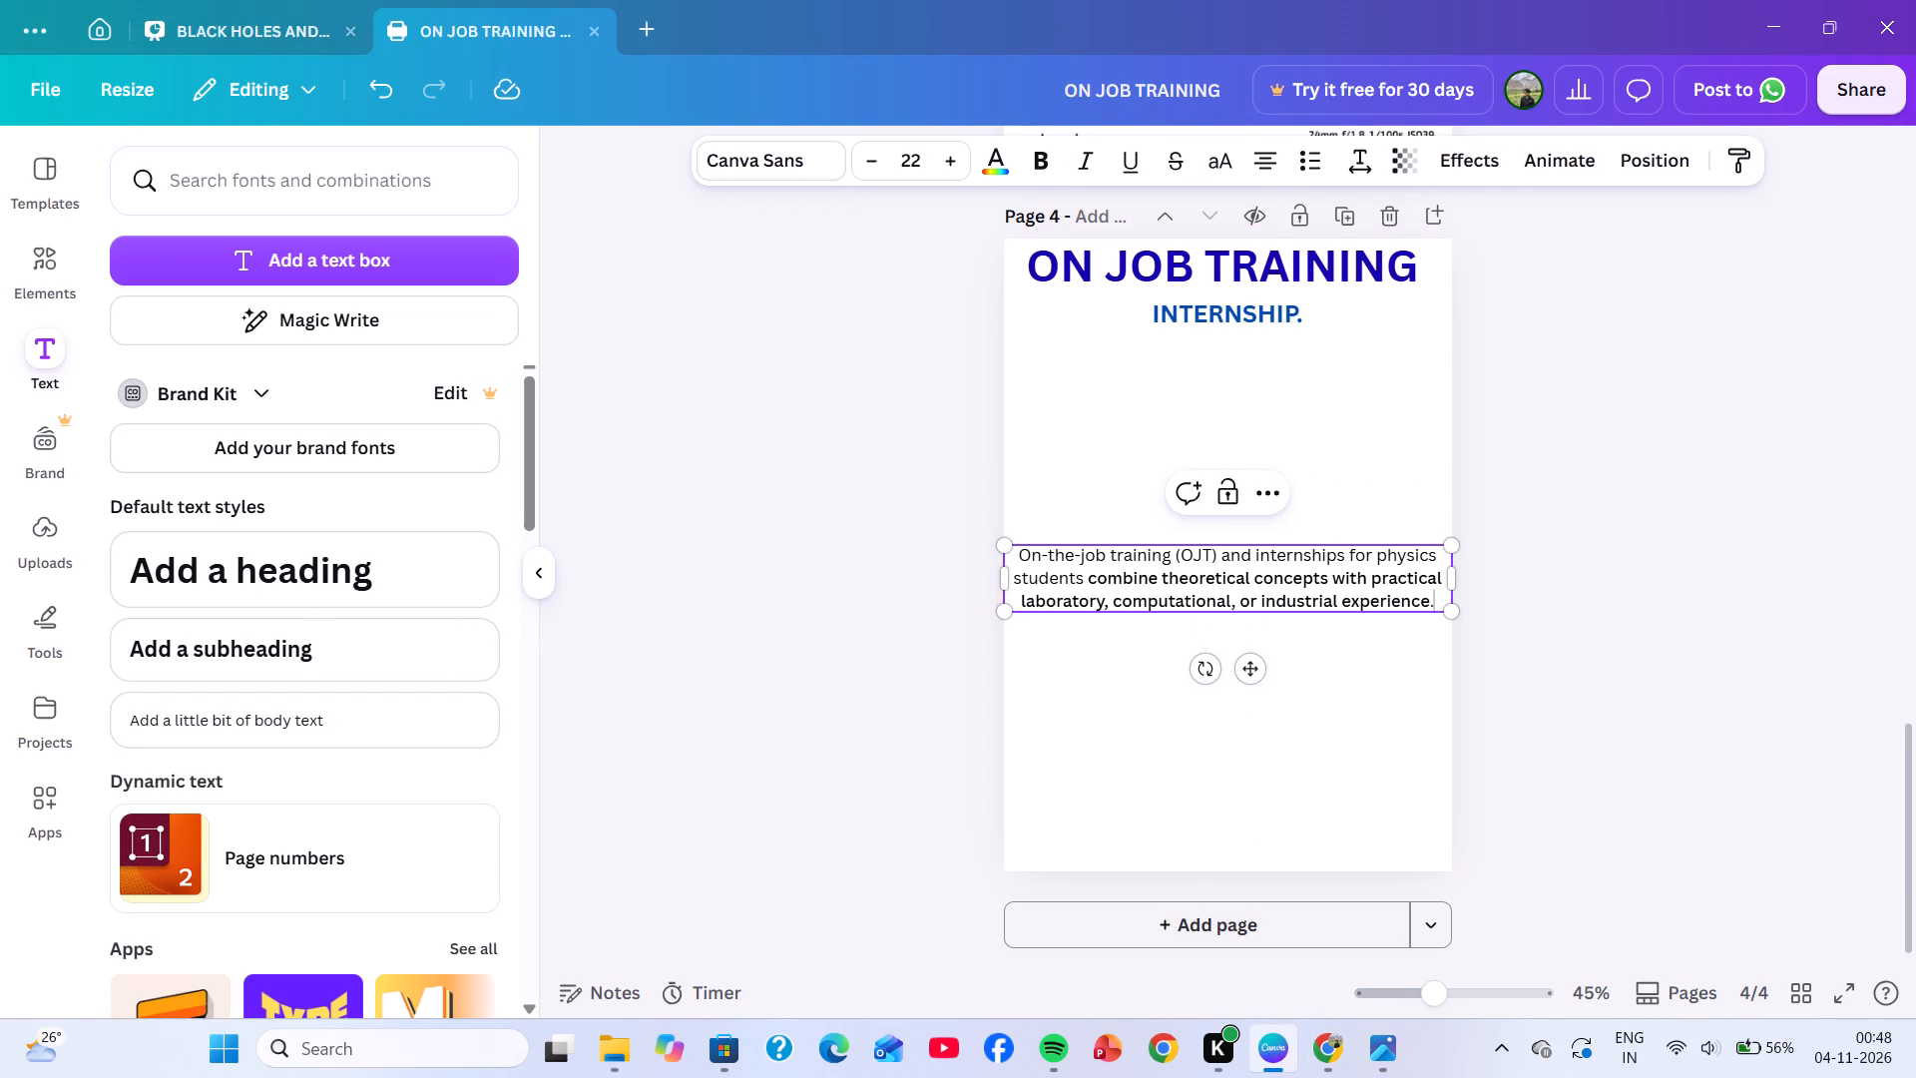
left_click(1107, 671)
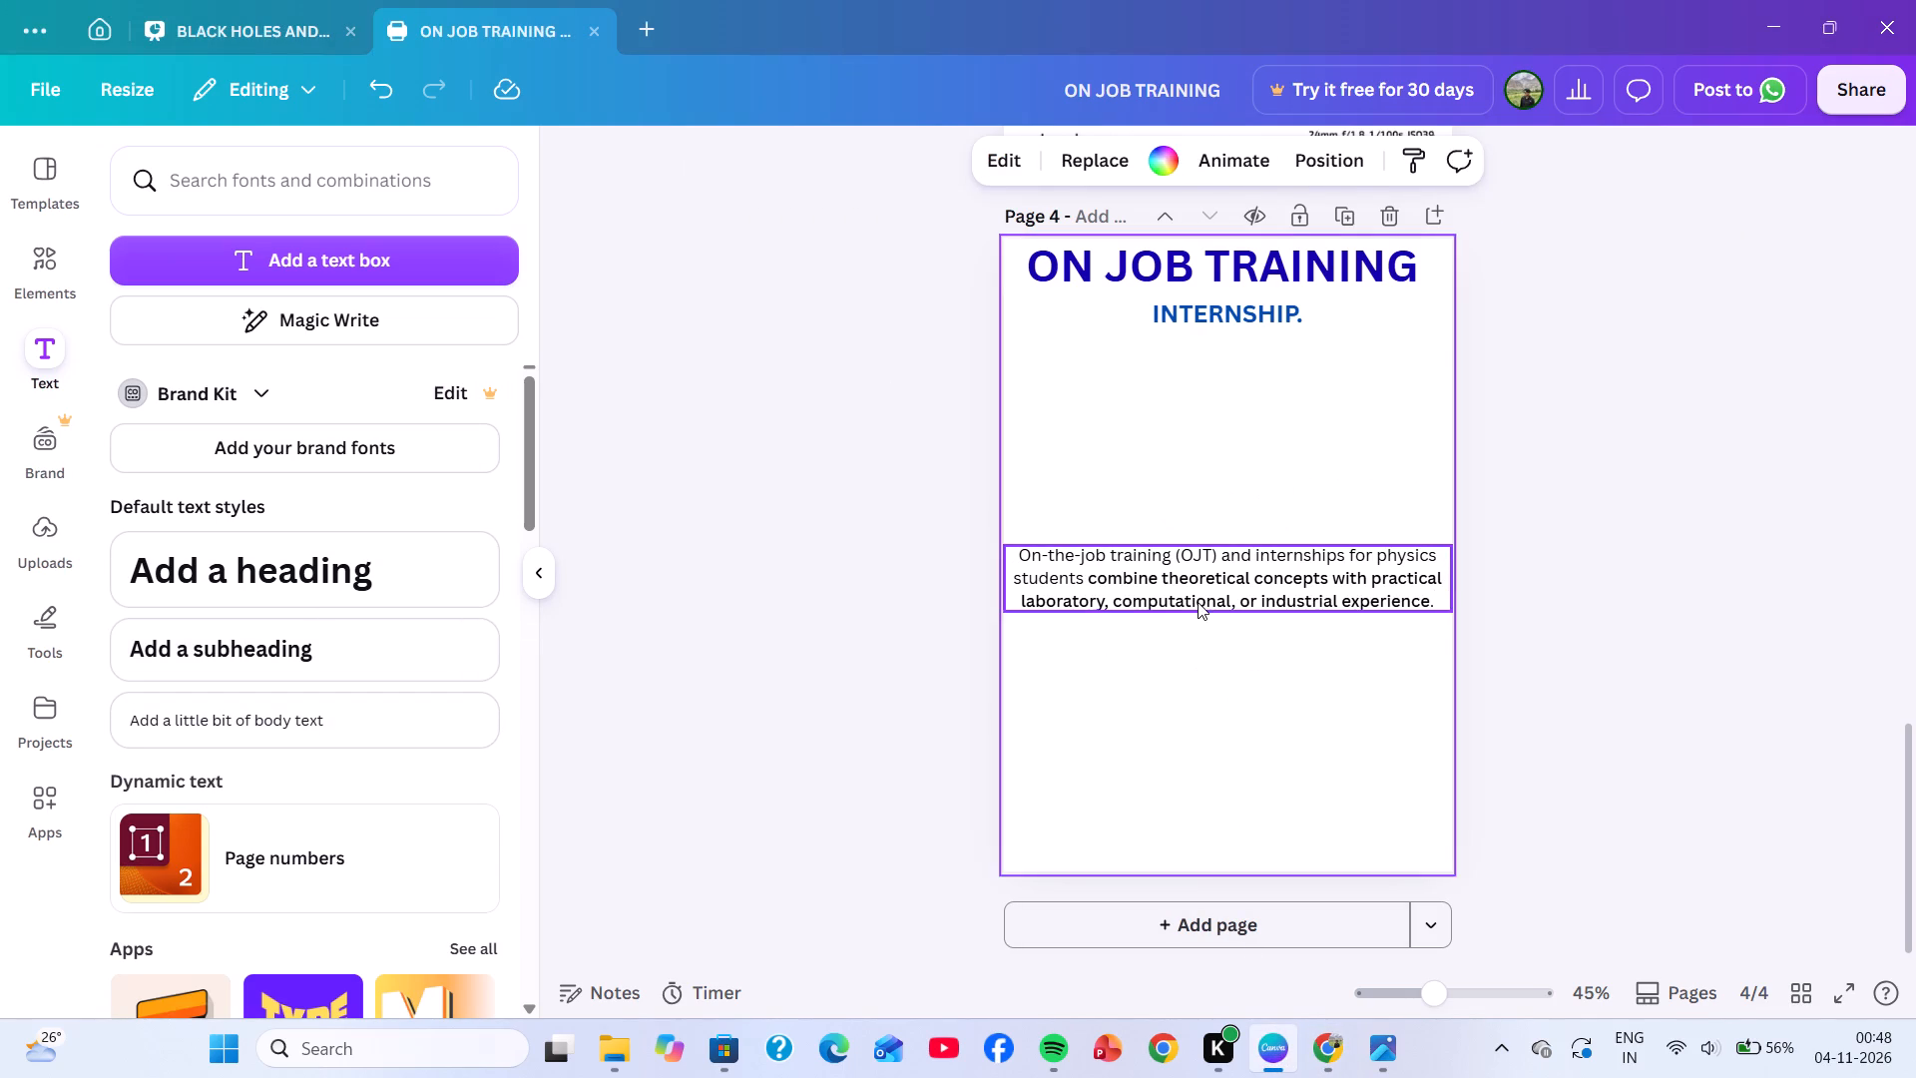
left_click_drag(1197, 602, 1202, 398)
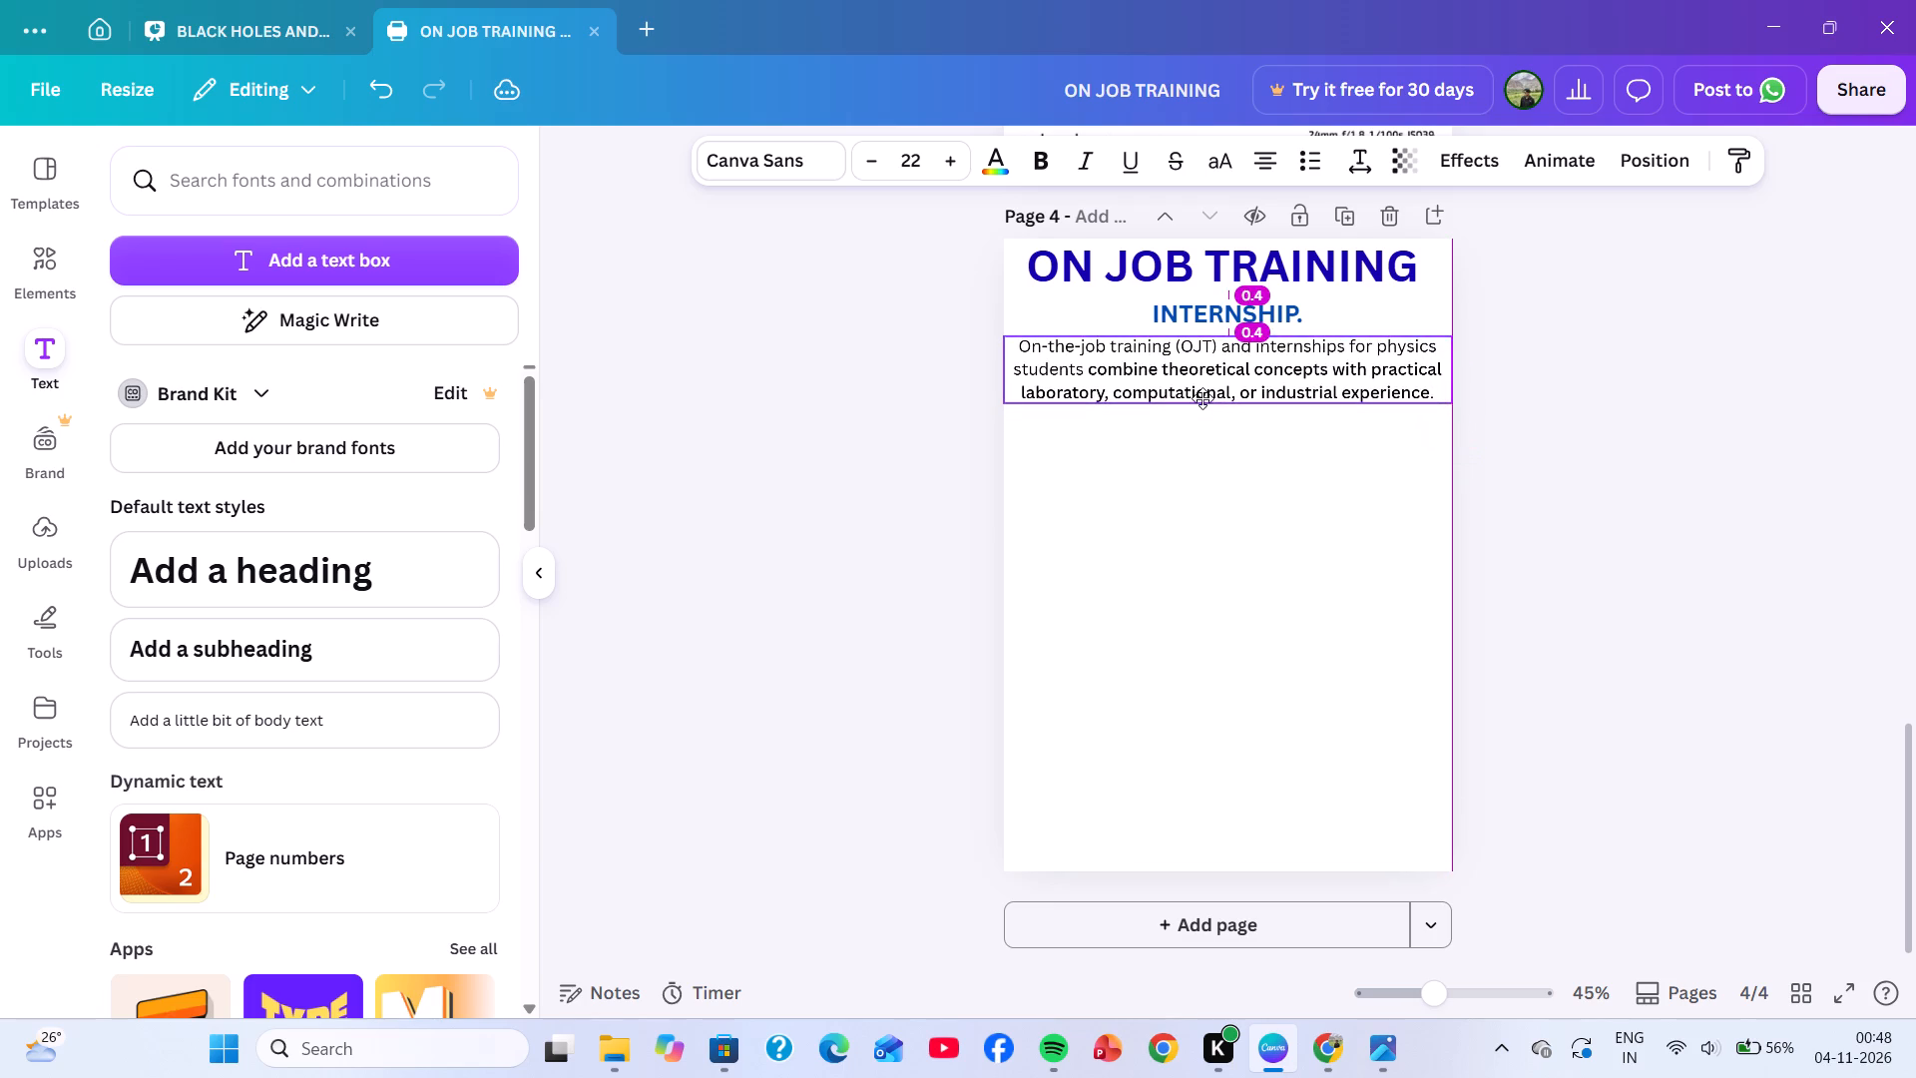
left_click_drag(1202, 398, 1202, 397)
left_click(1248, 580)
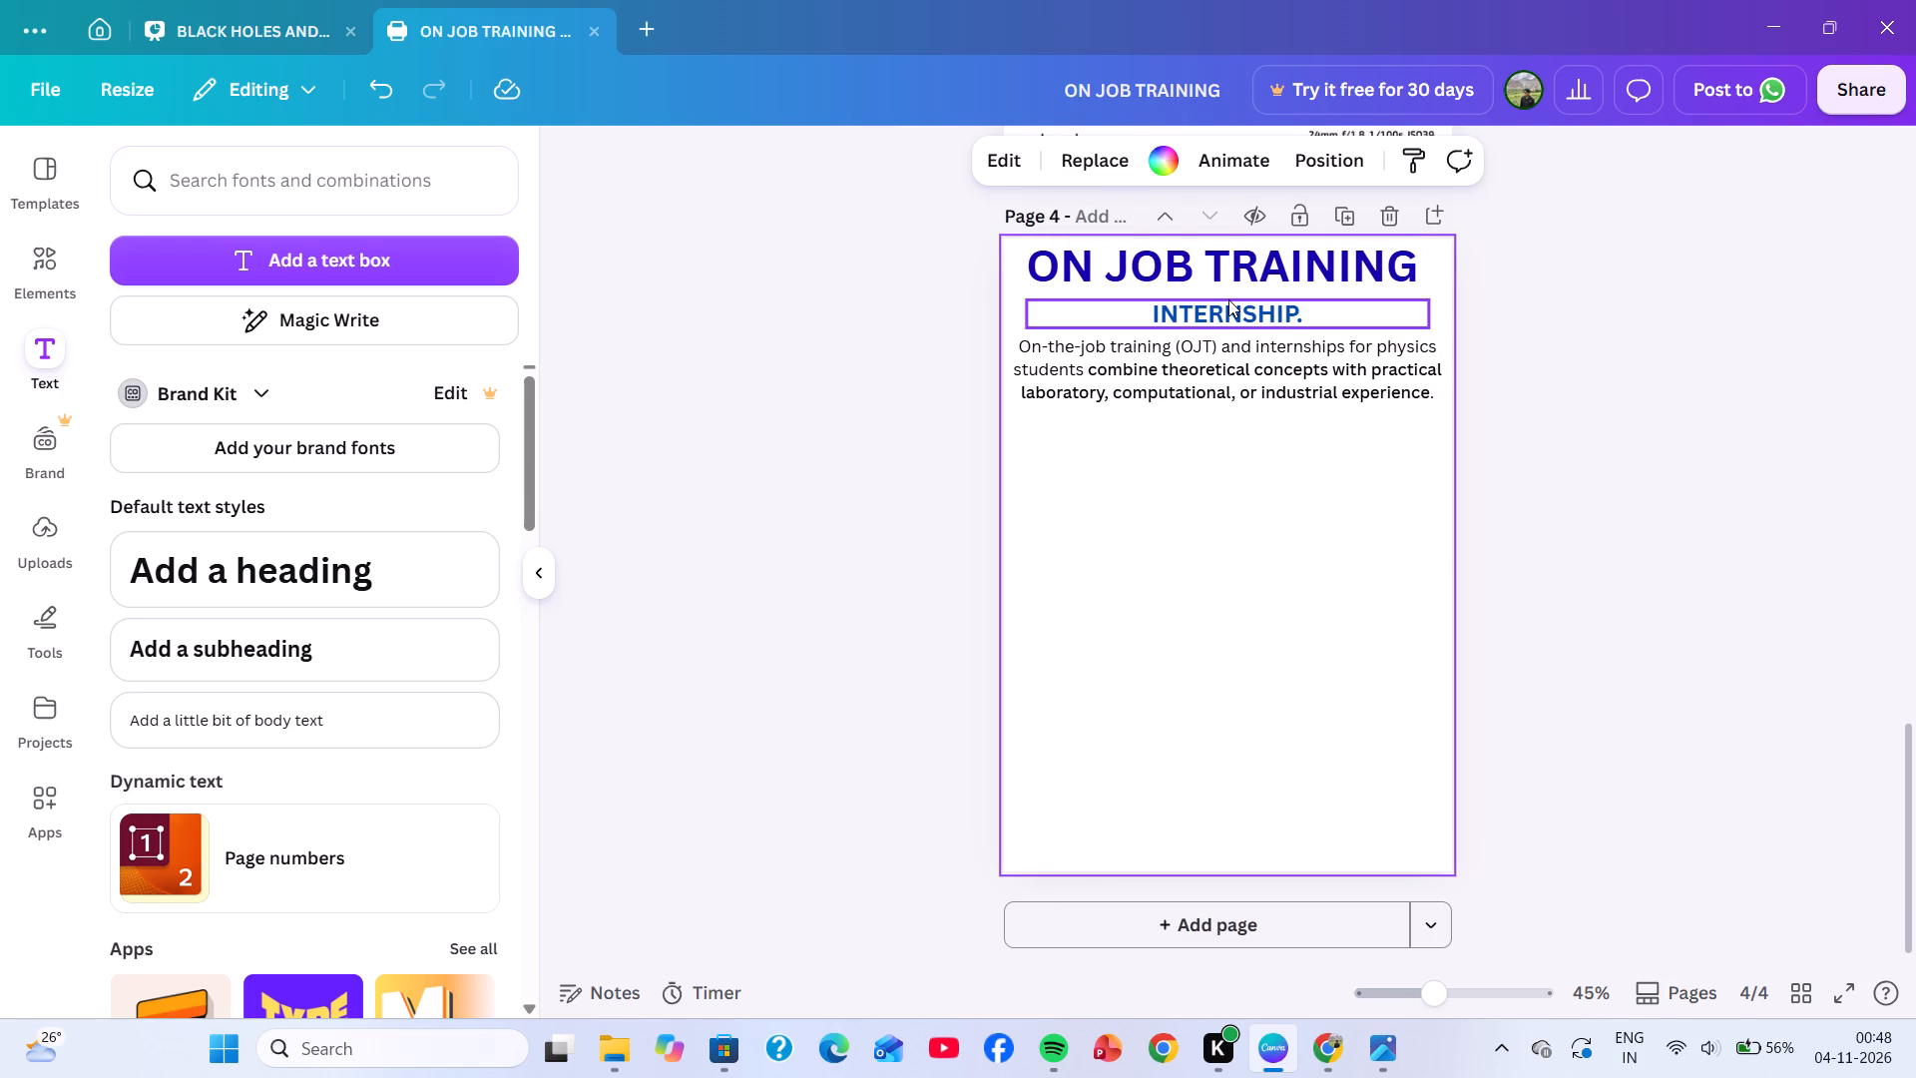
Nudge the "INTERNSHIP." subheading up slightly, closer to the "ON JOB TRAINING" heading.
left_click(1227, 303)
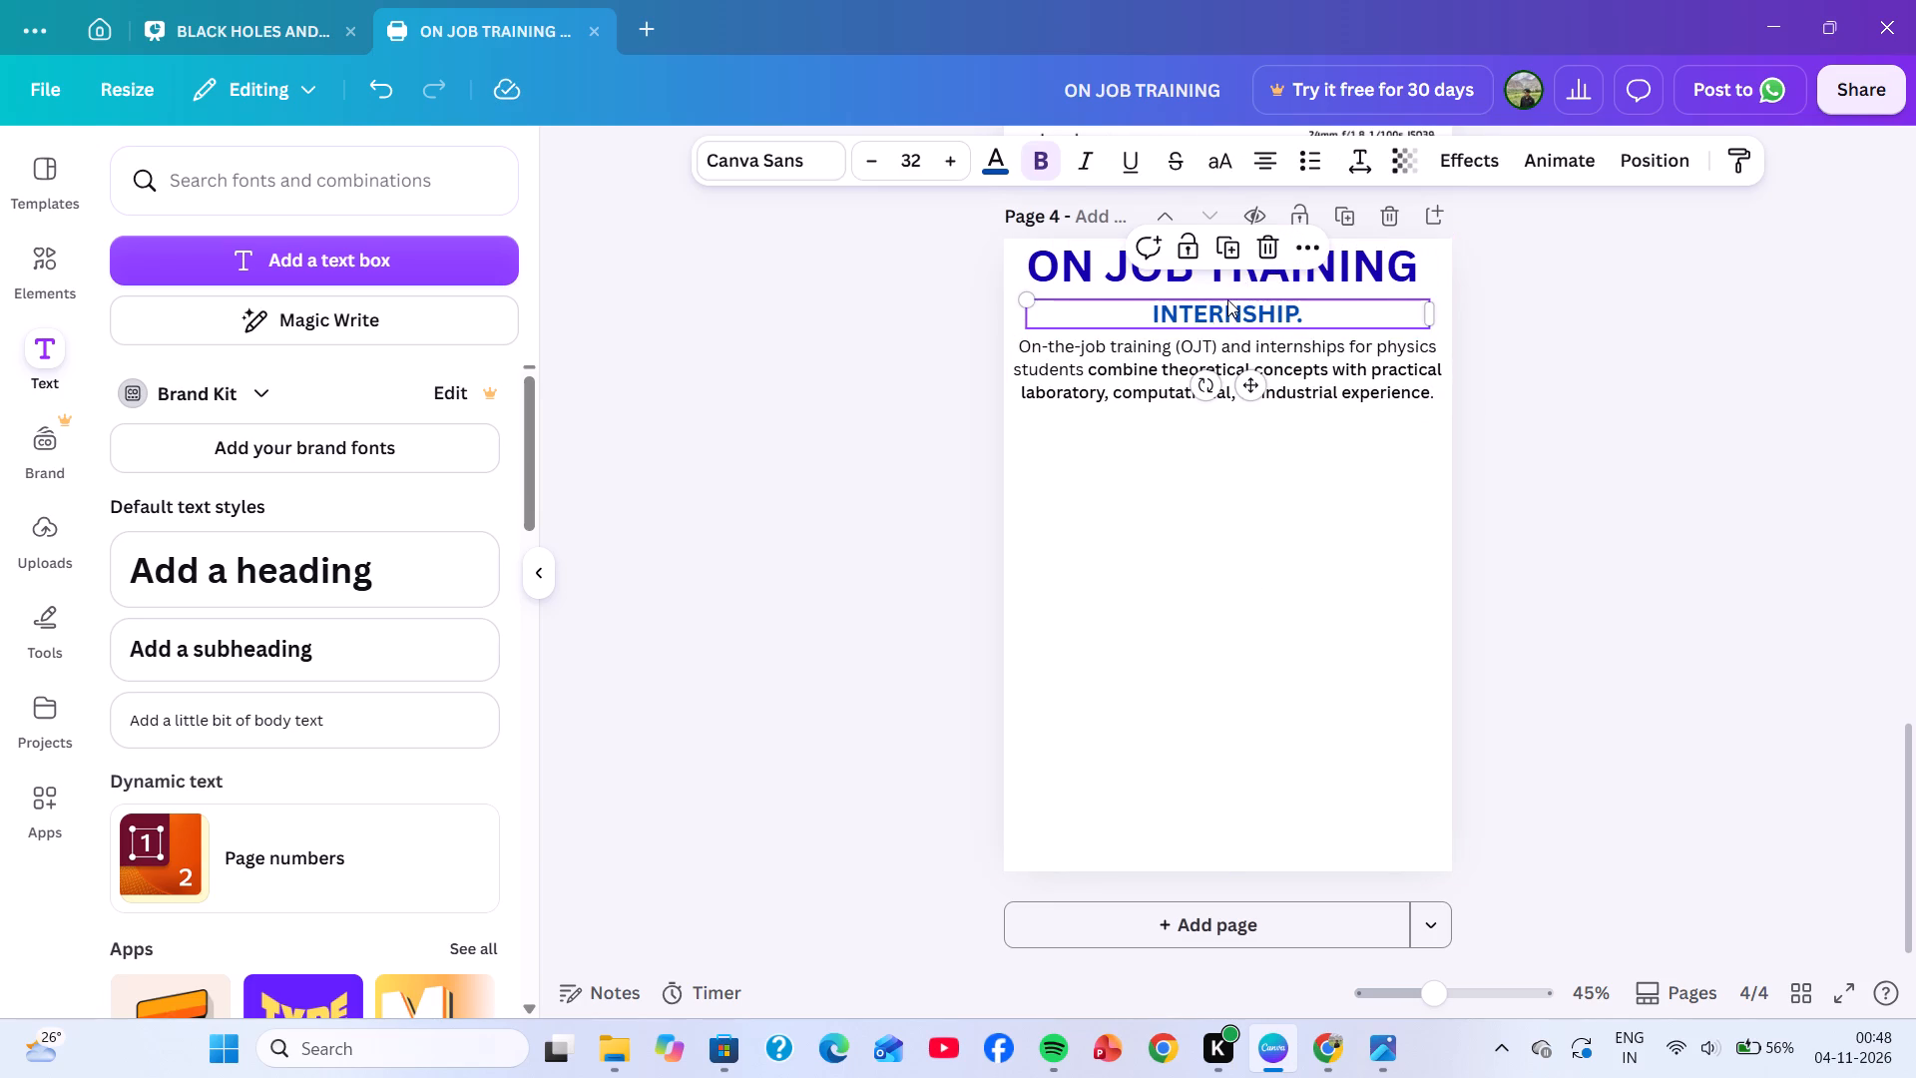
left_click(1236, 496)
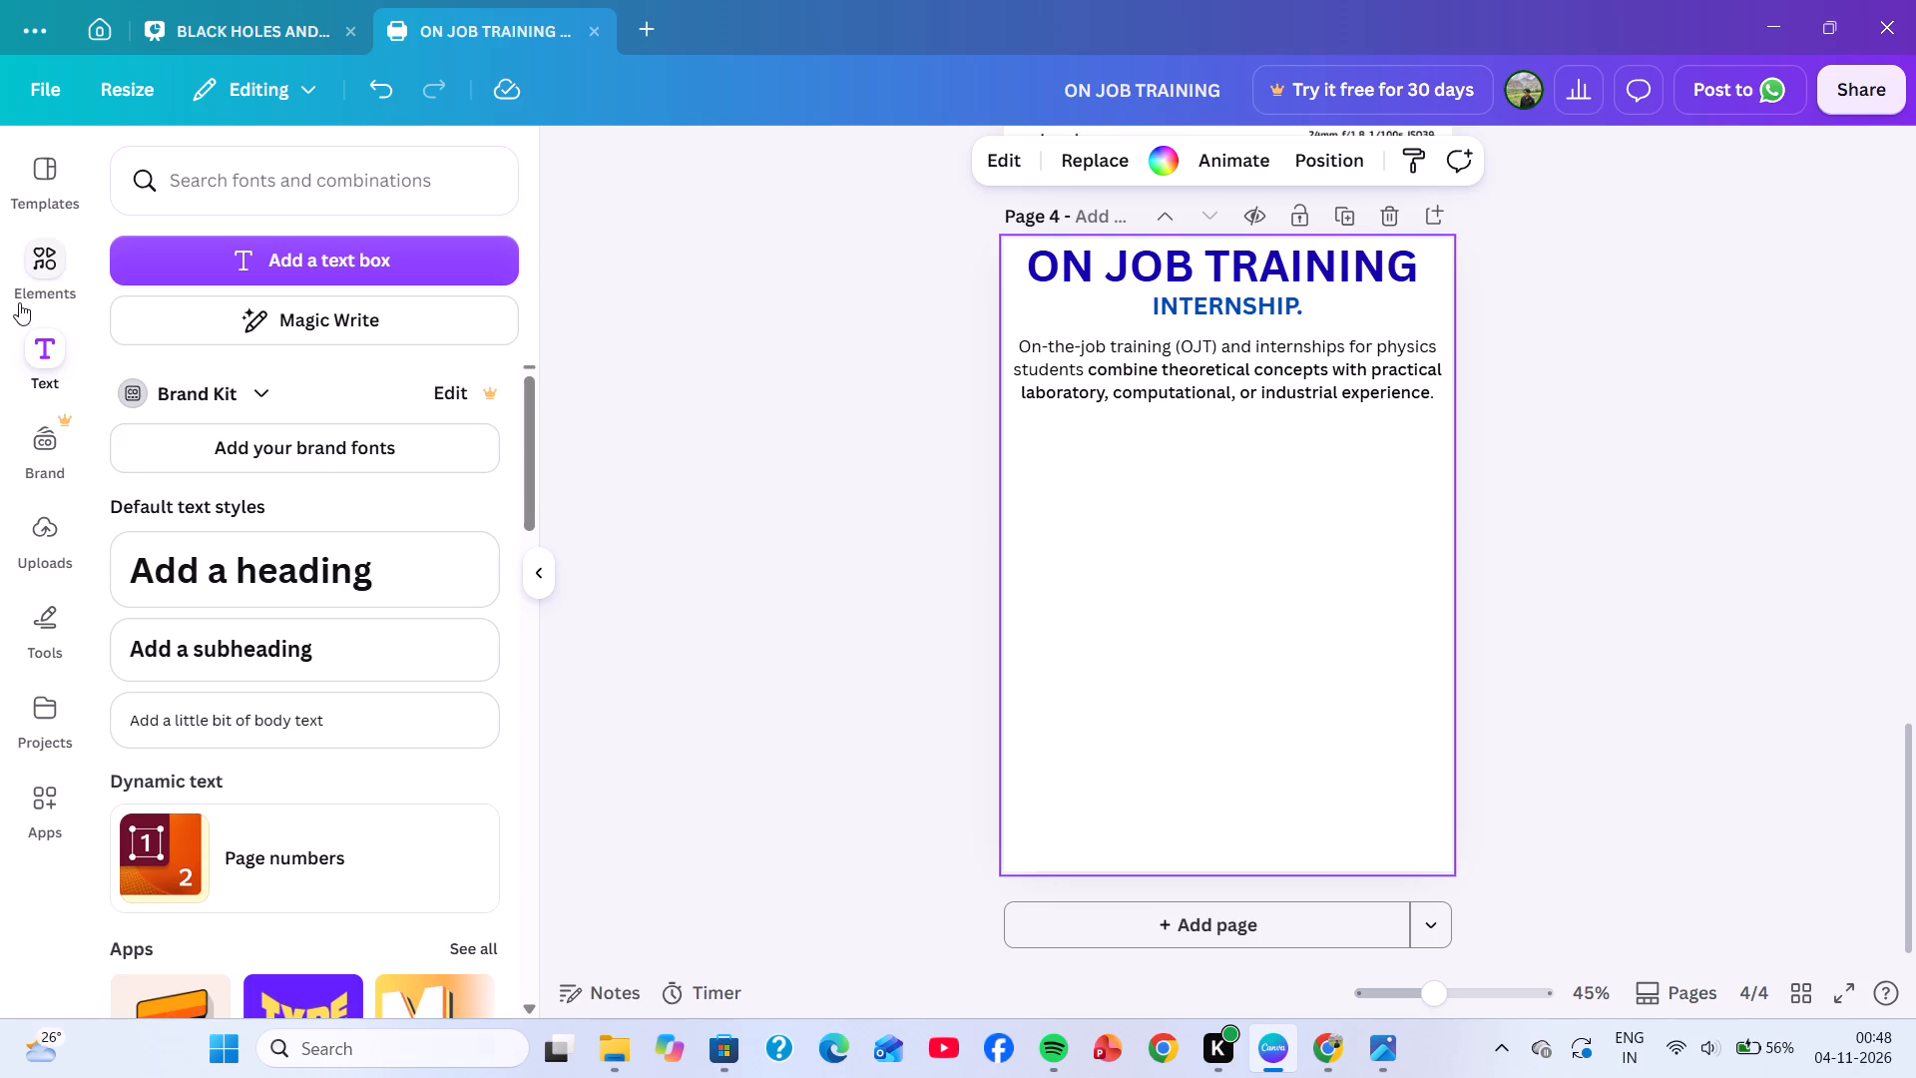
Add a straight line to page 4 and place it between the "INTERNSHIP." subheading and the body text.
left_click(41, 279)
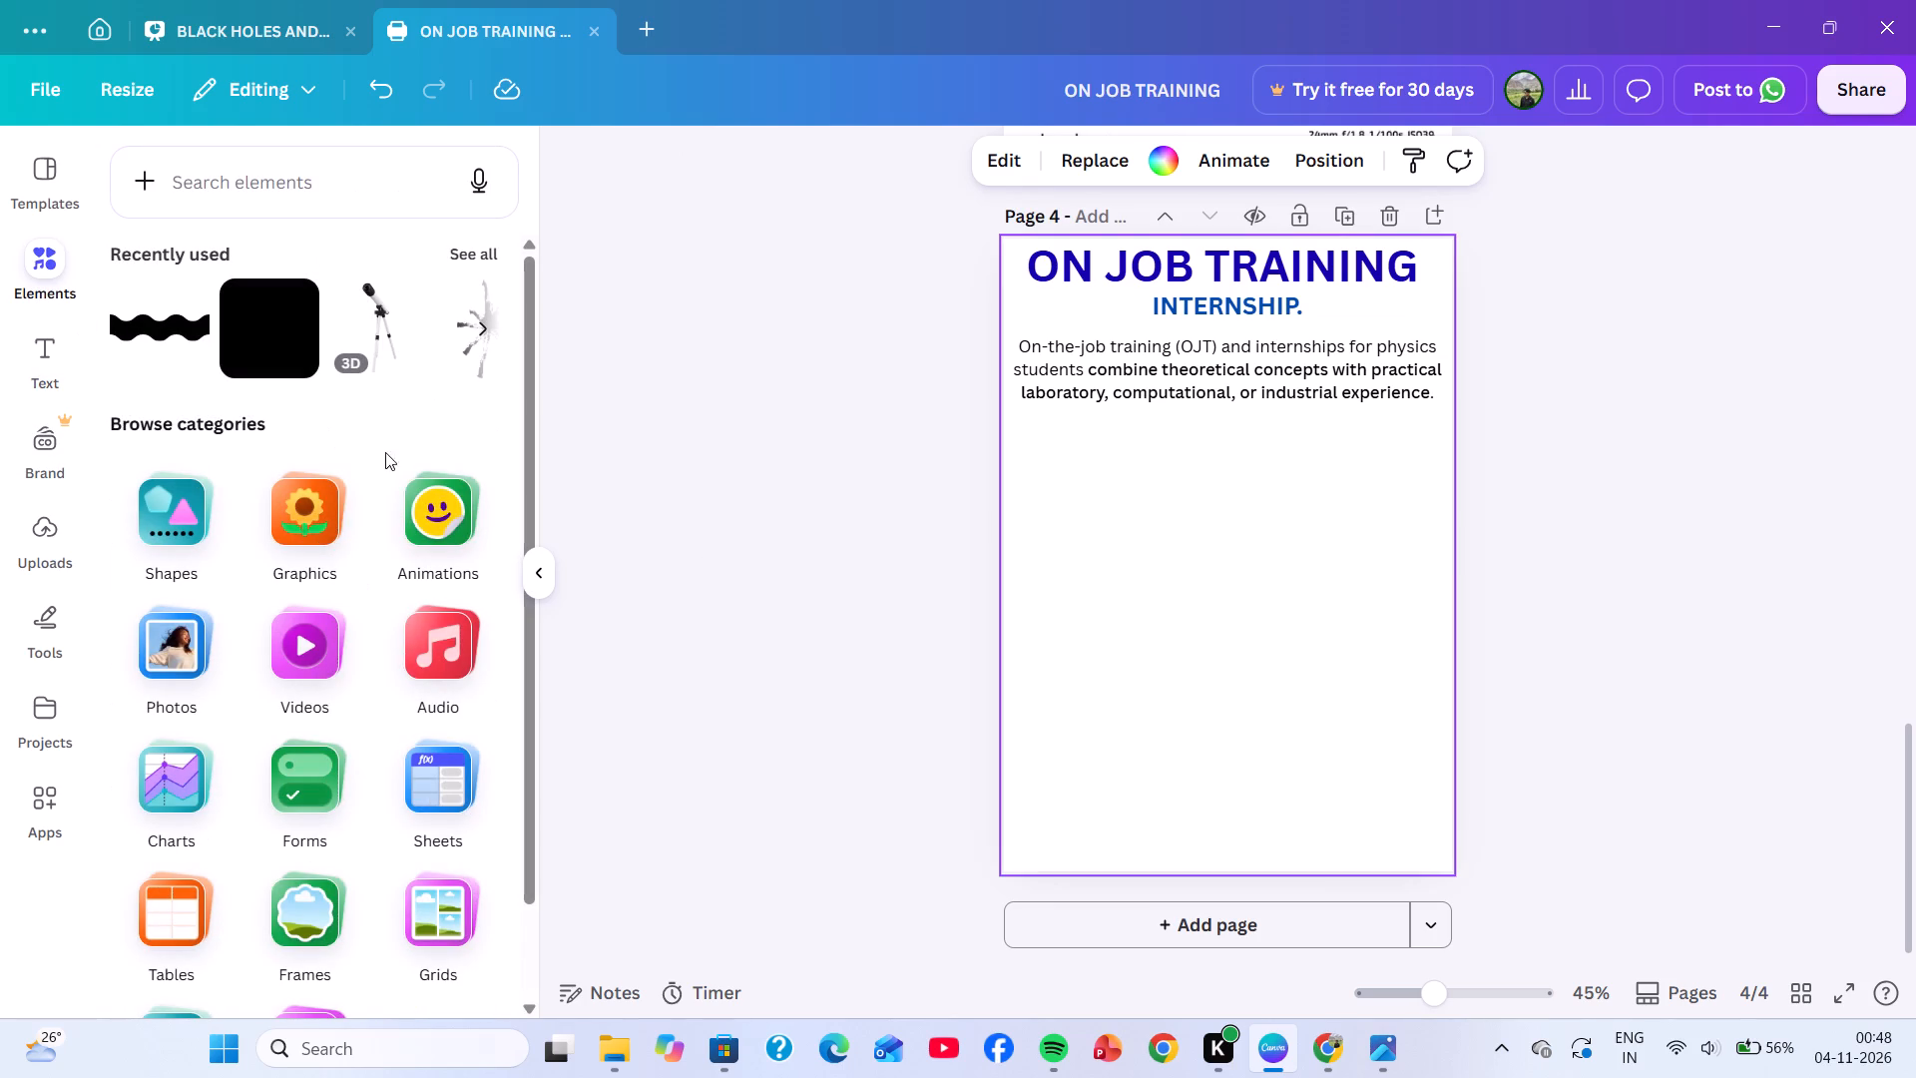
scroll(316, 491, "down", 2)
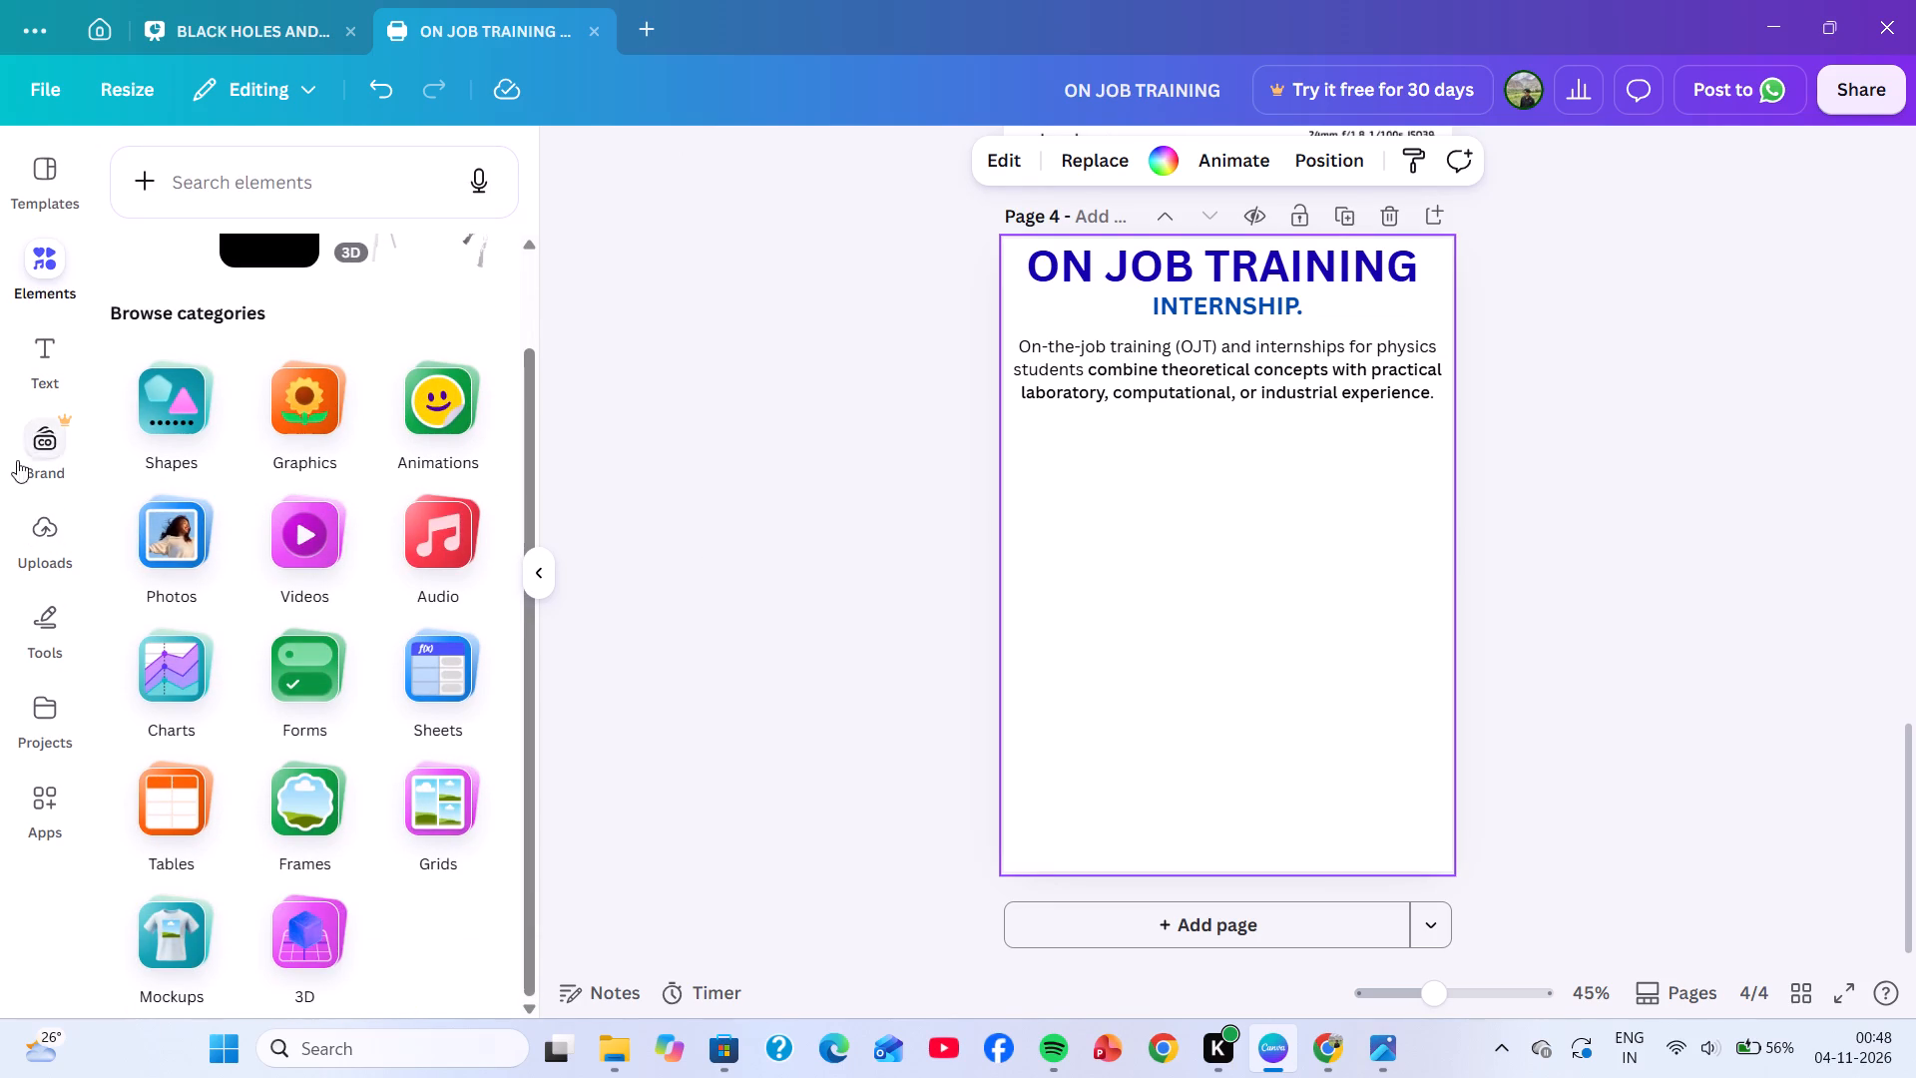
left_click(47, 376)
left_click(53, 643)
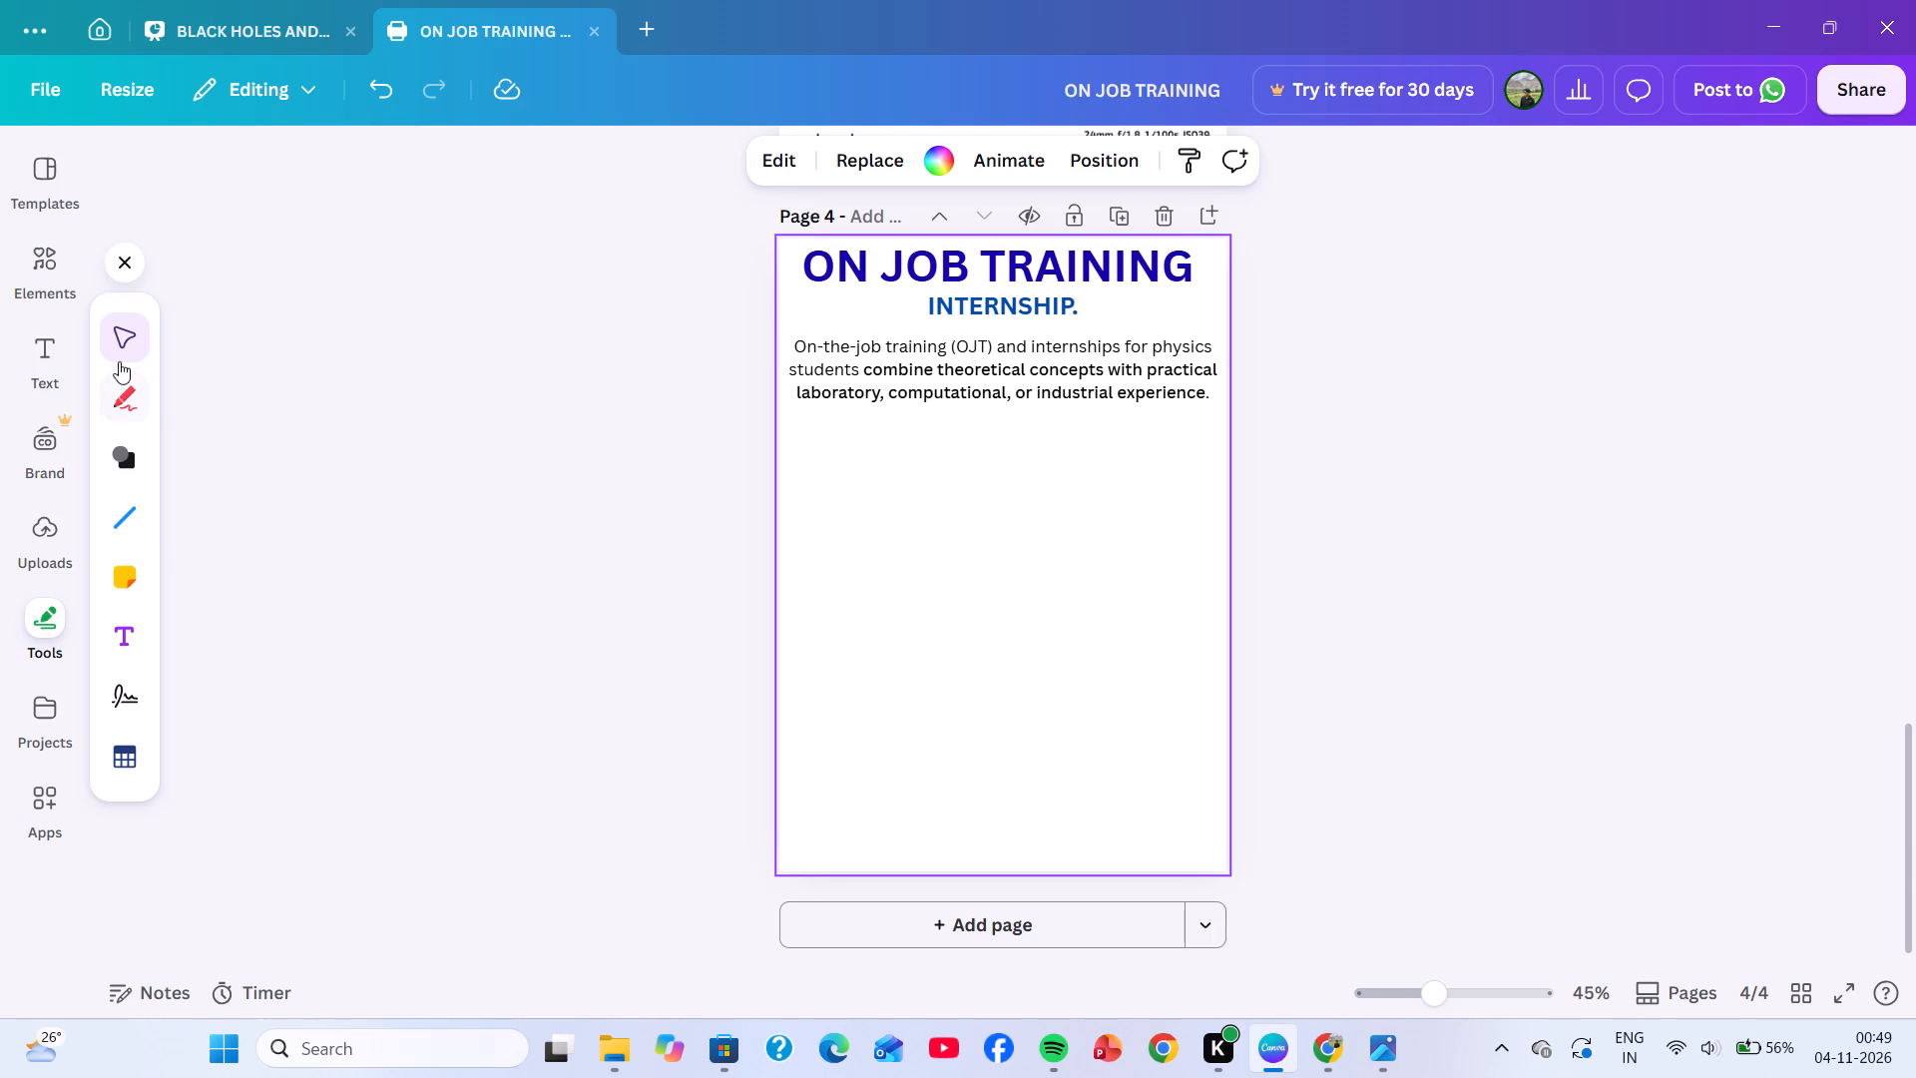
left_click(119, 343)
left_click(119, 343)
left_click(119, 530)
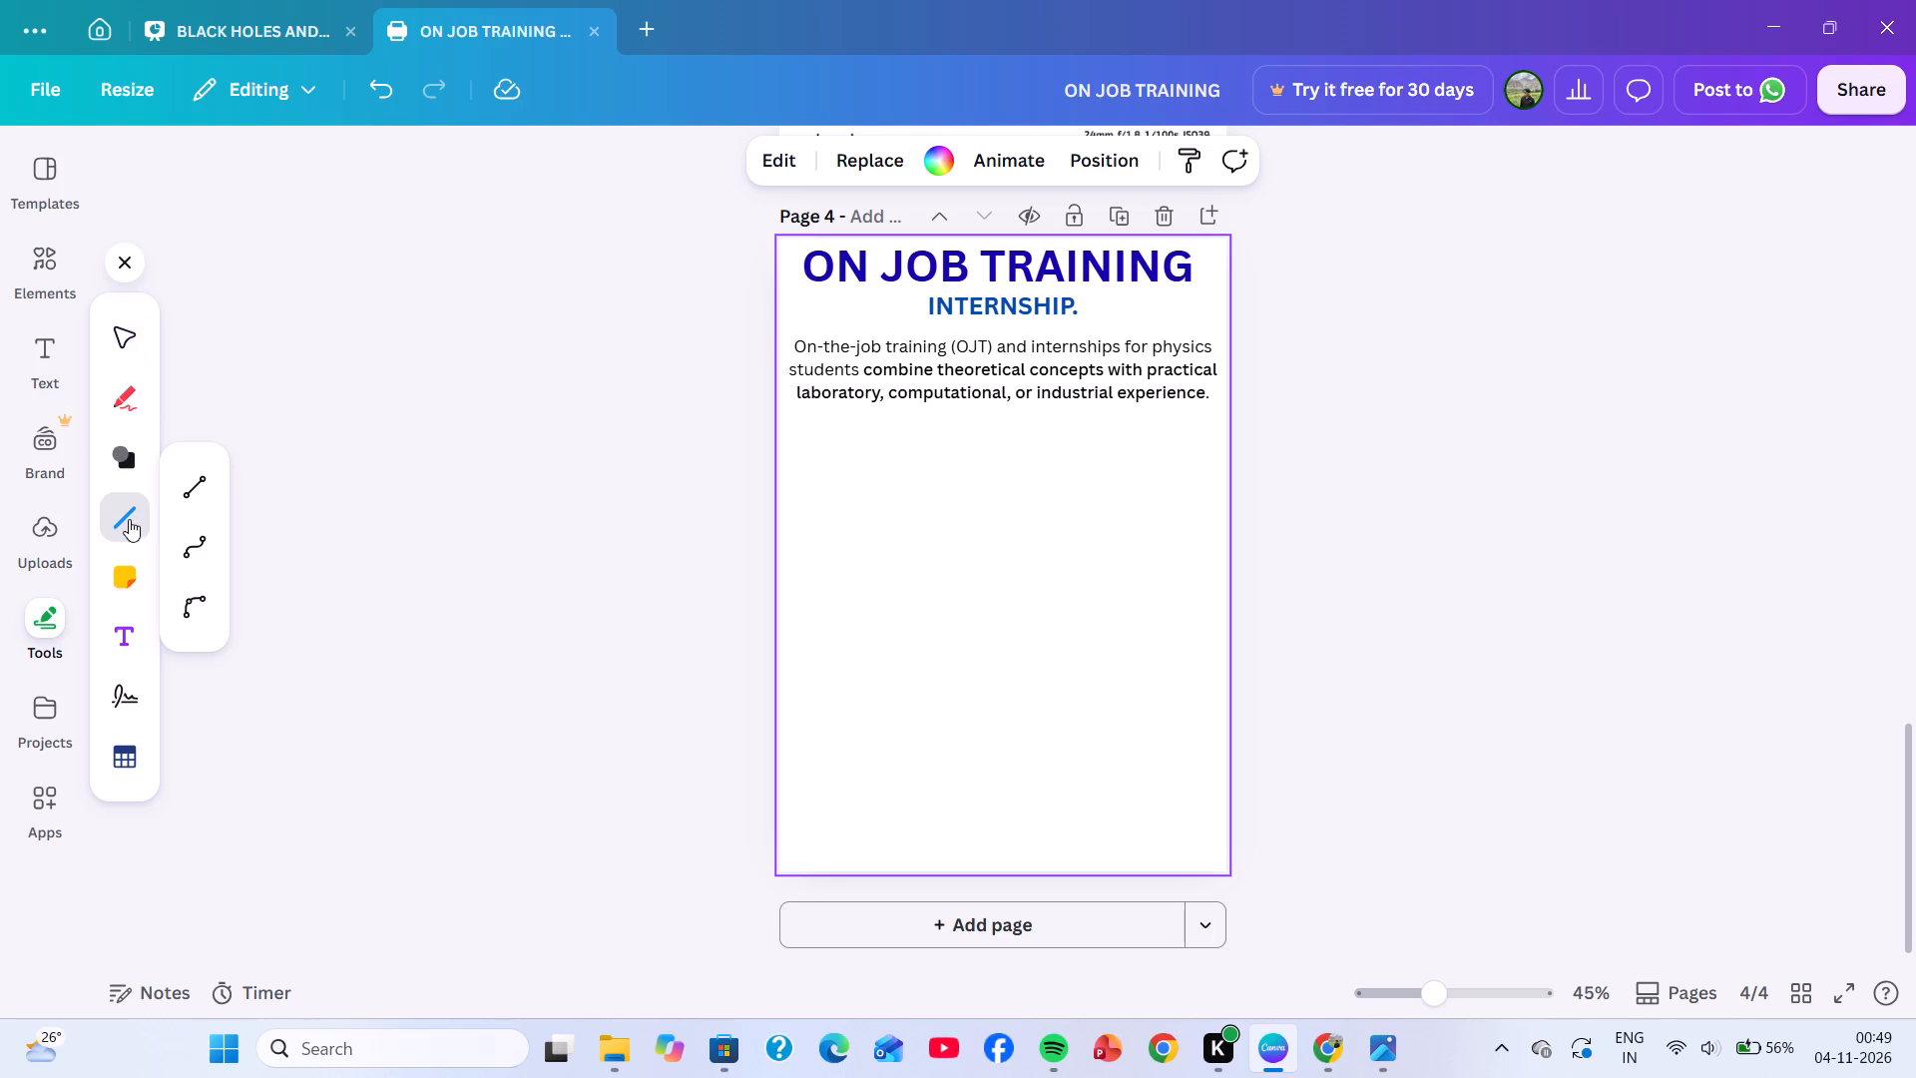
left_click(192, 483)
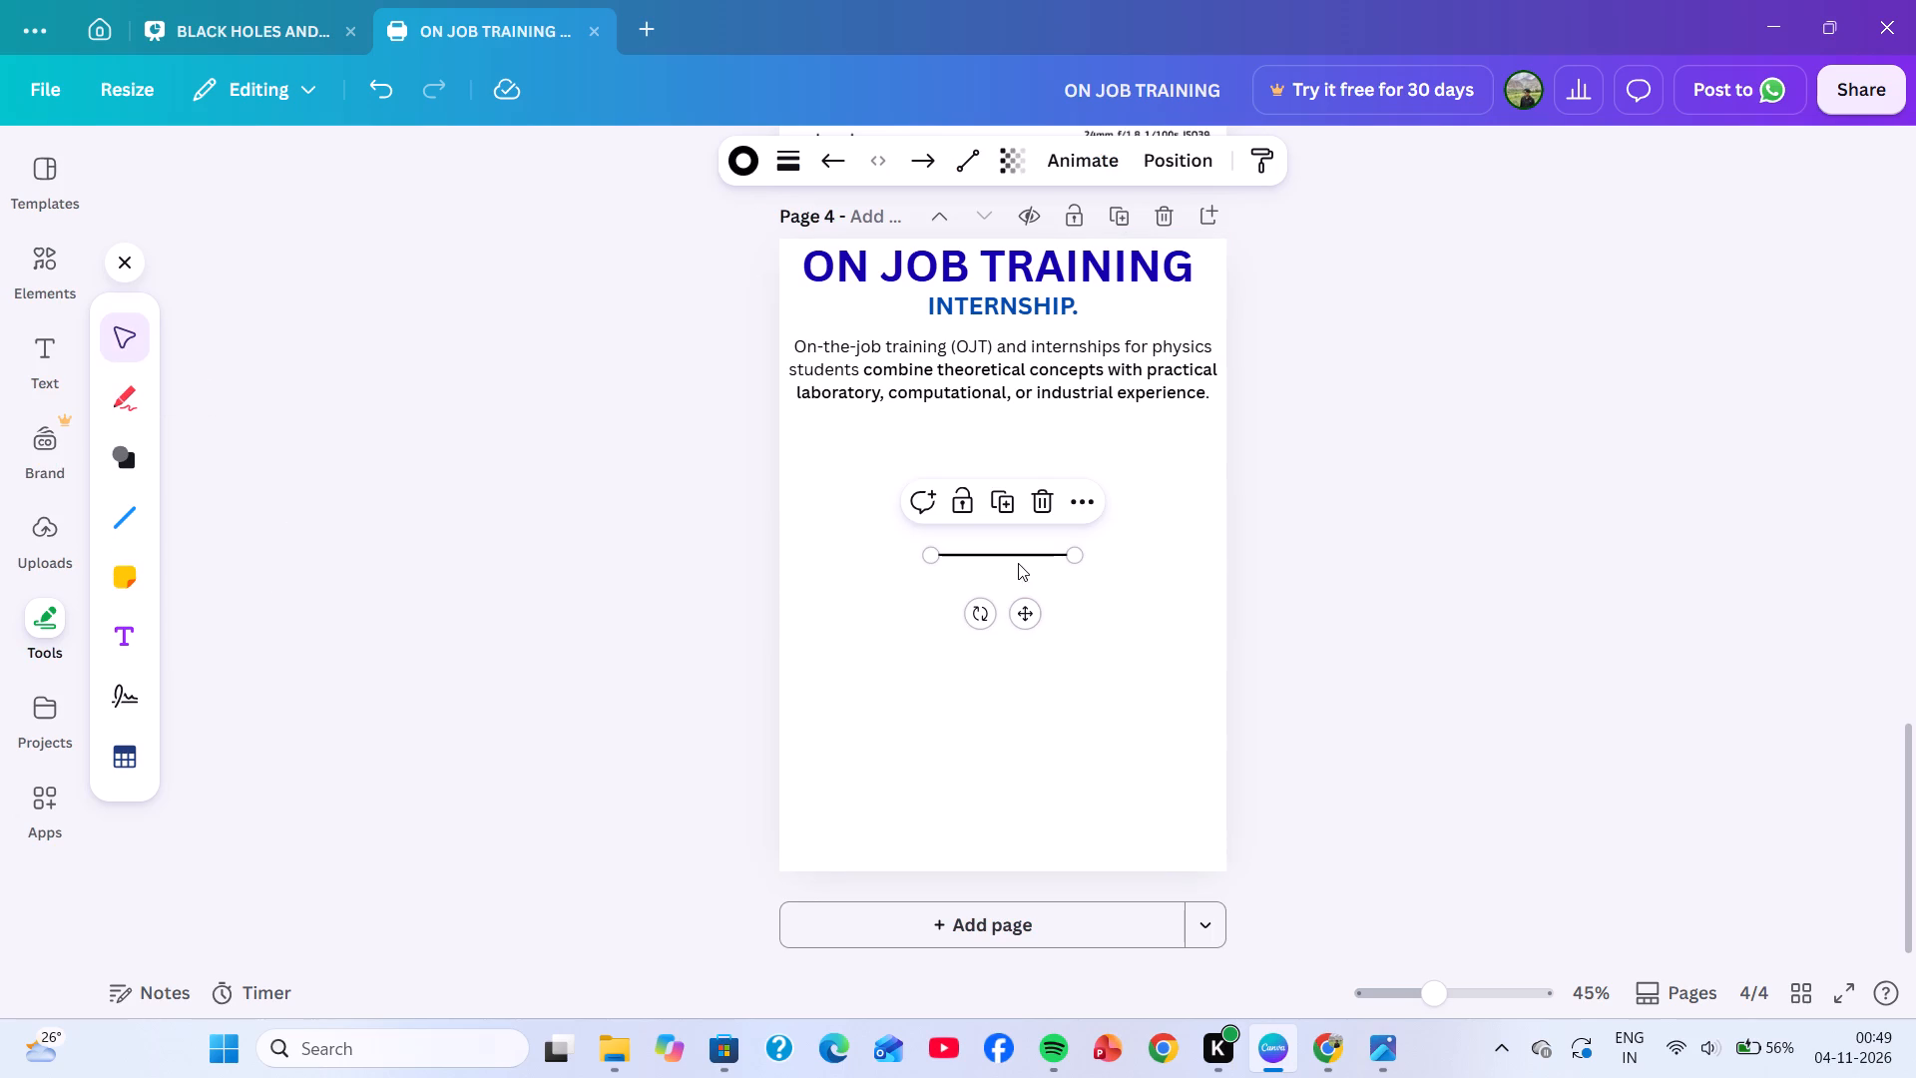
left_click_drag(1008, 556, 1022, 439)
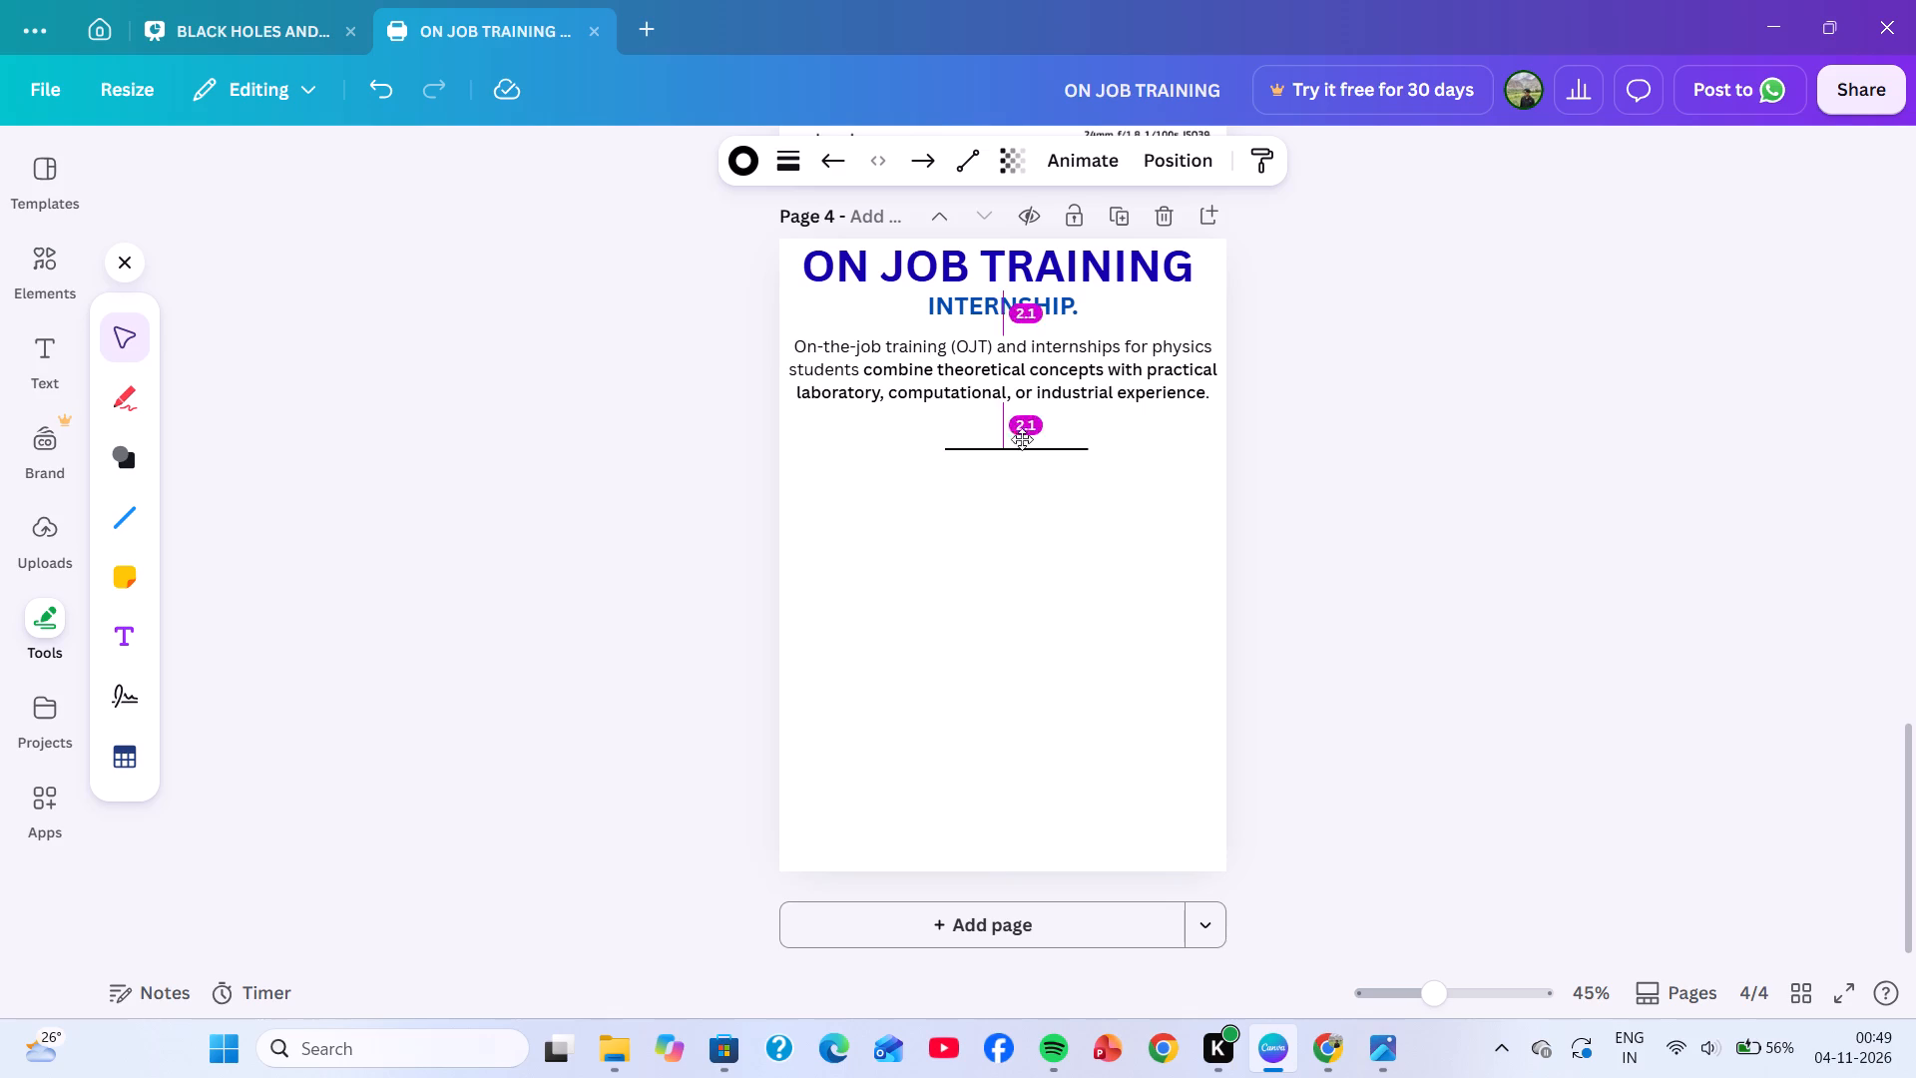
left_click_drag(1022, 439, 1008, 327)
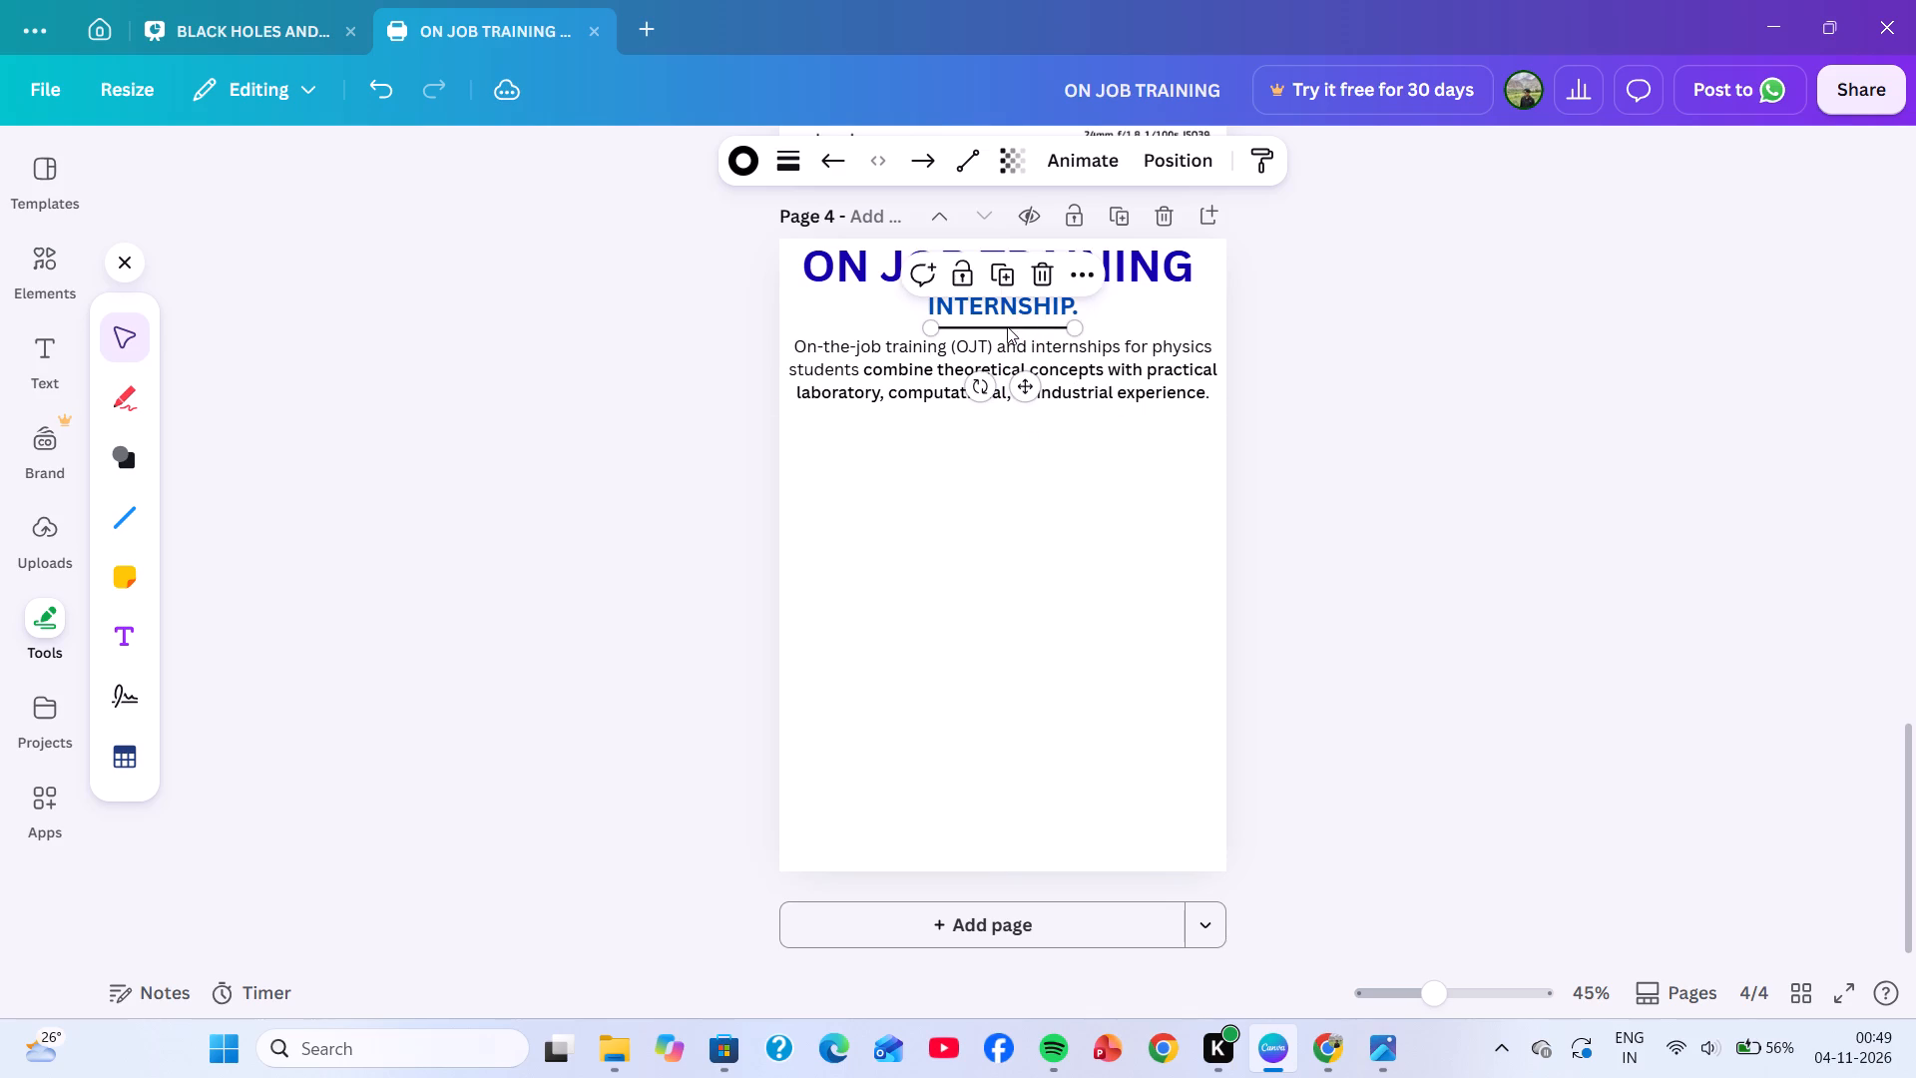
Extend both ends of the line into a level rule about as wide as the "ON JOB TRAINING" heading.
left_click_drag(1072, 330, 1175, 318)
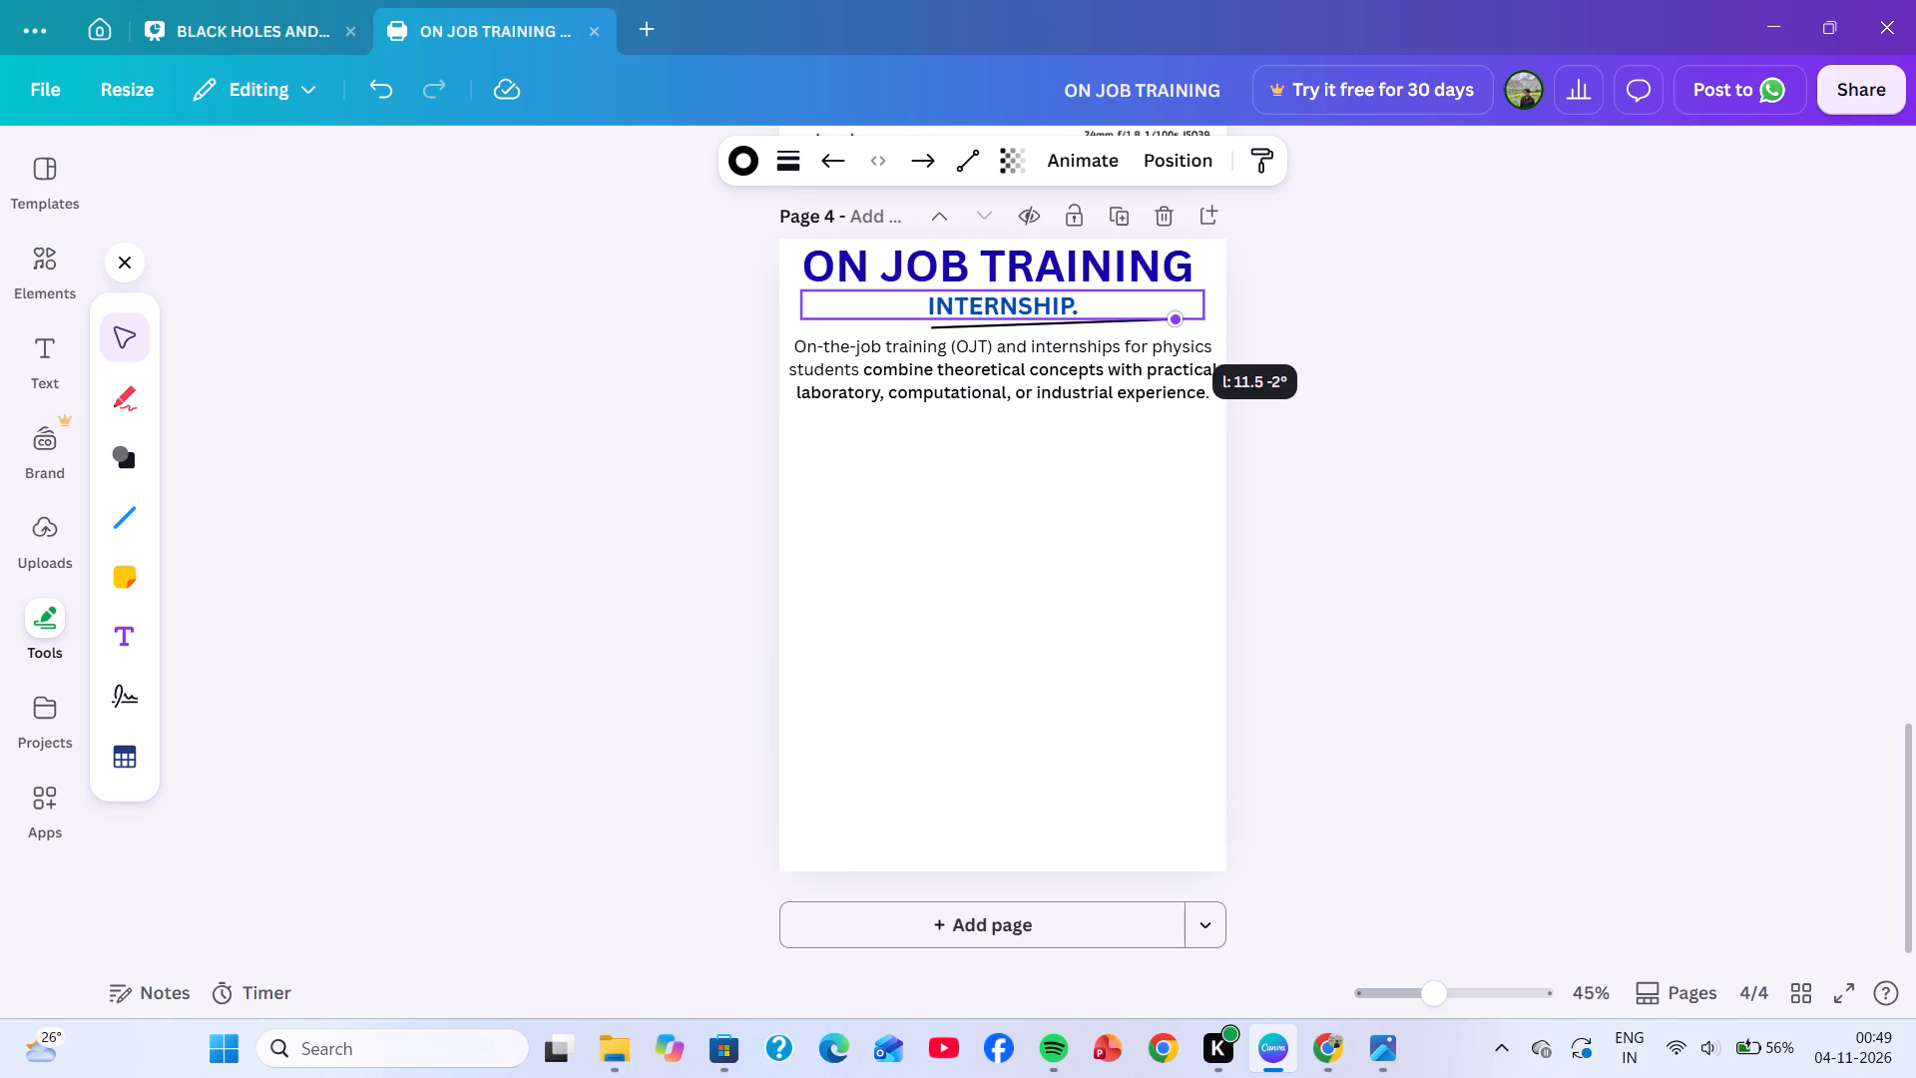
left_click_drag(1175, 318, 1188, 323)
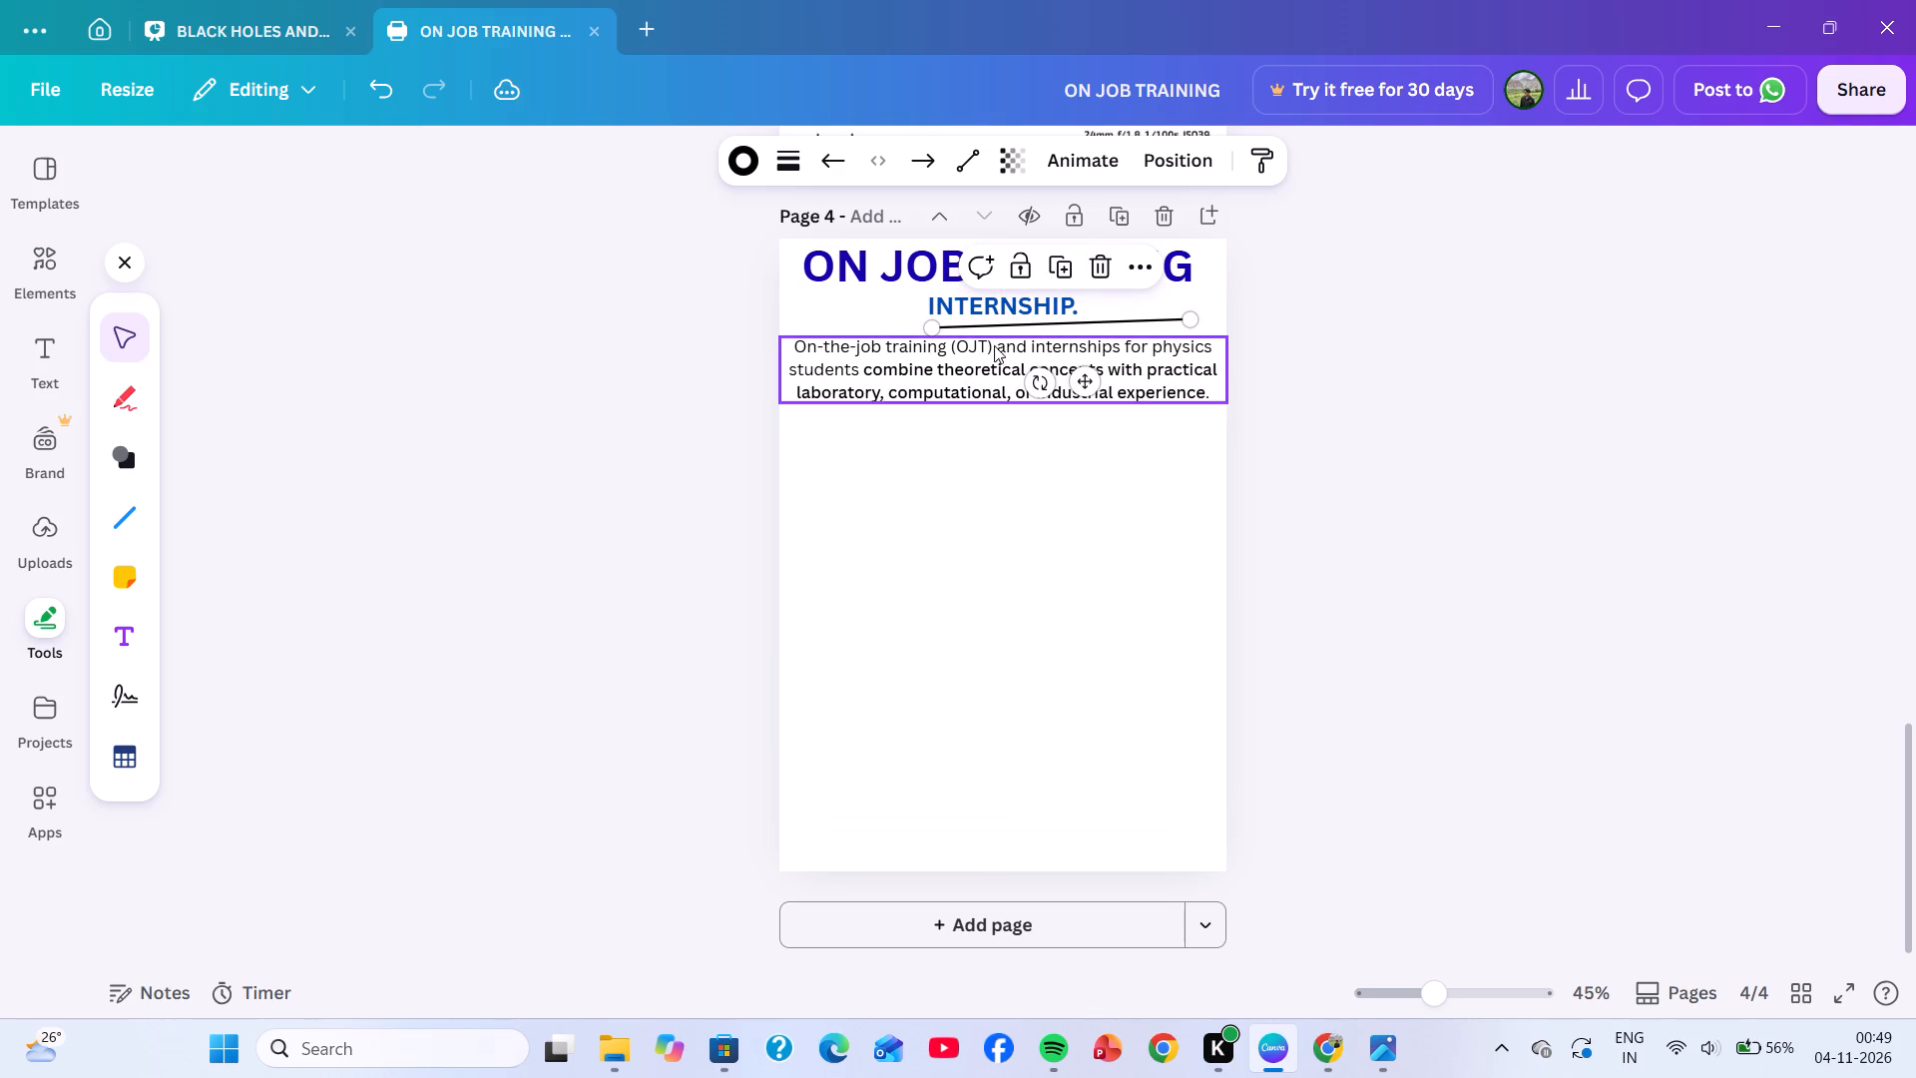
left_click_drag(937, 330, 869, 321)
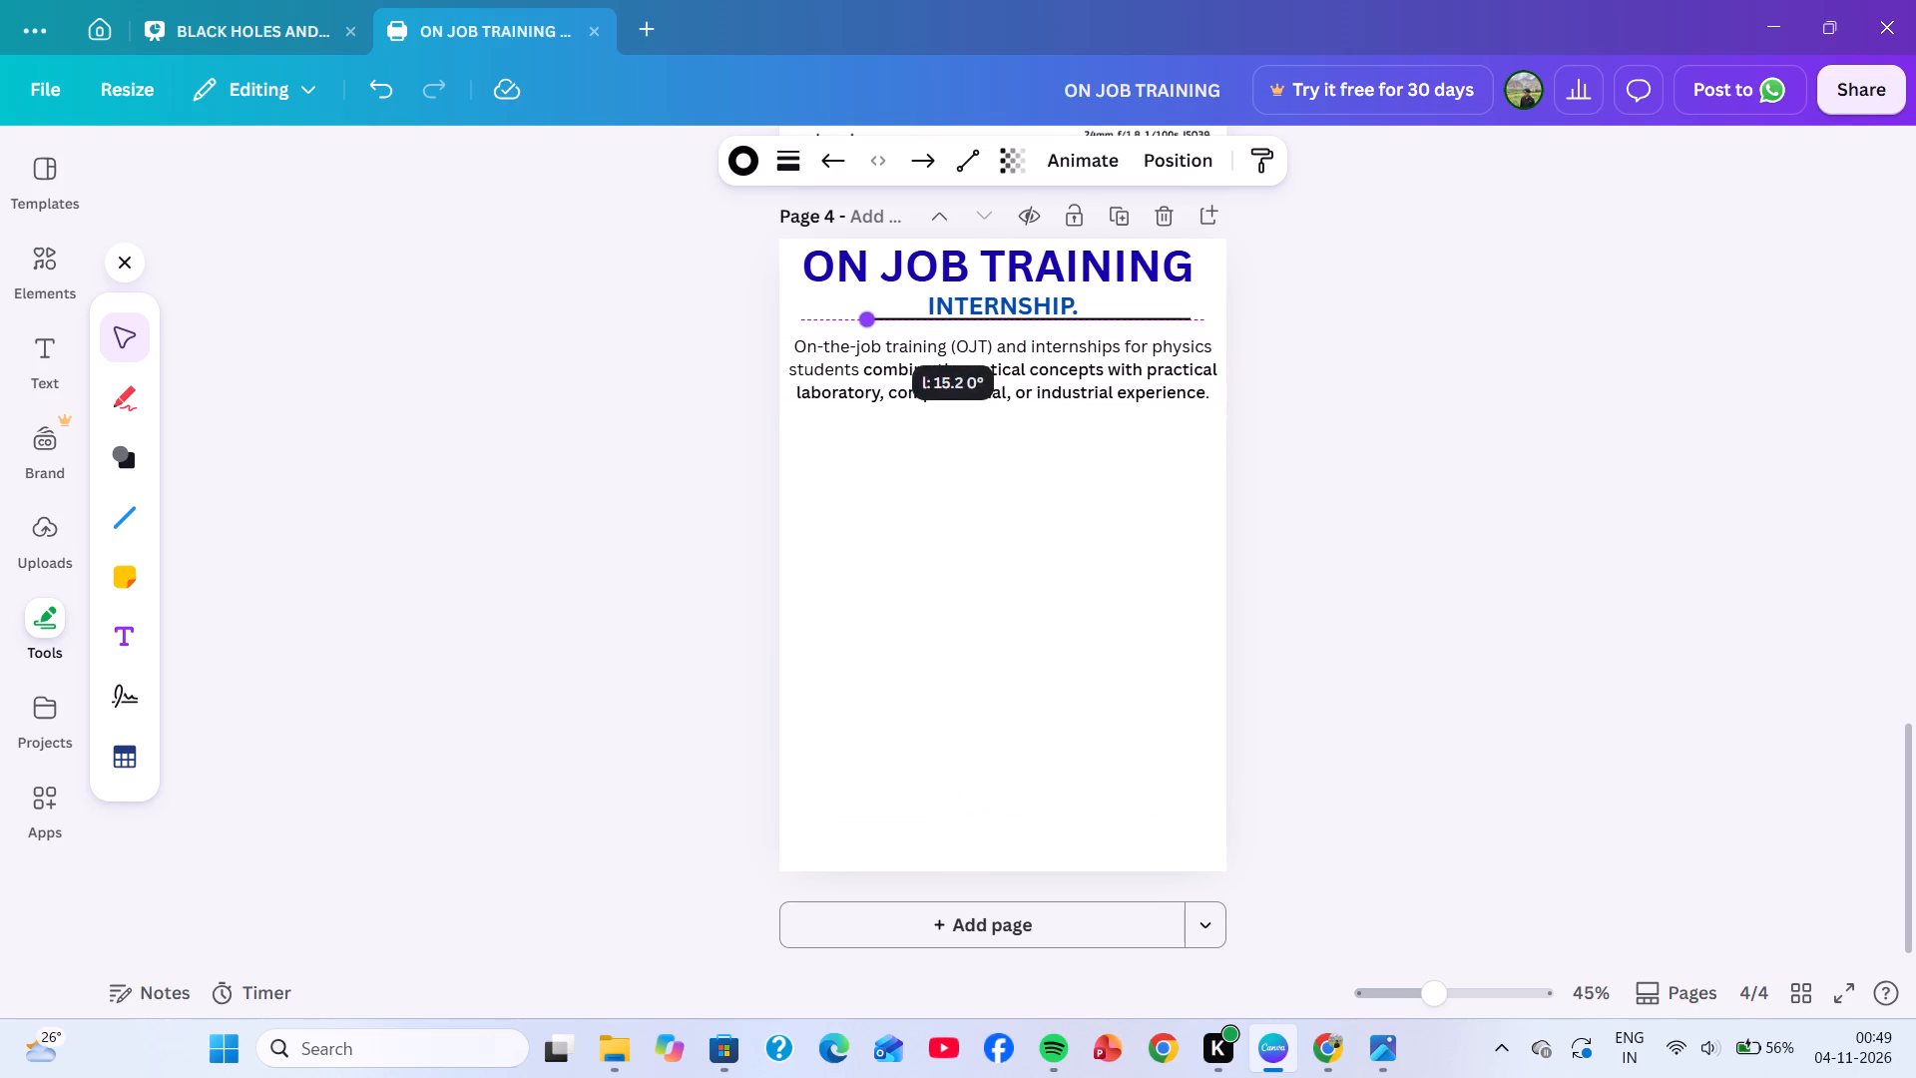
left_click_drag(869, 321, 806, 314)
left_click(956, 535)
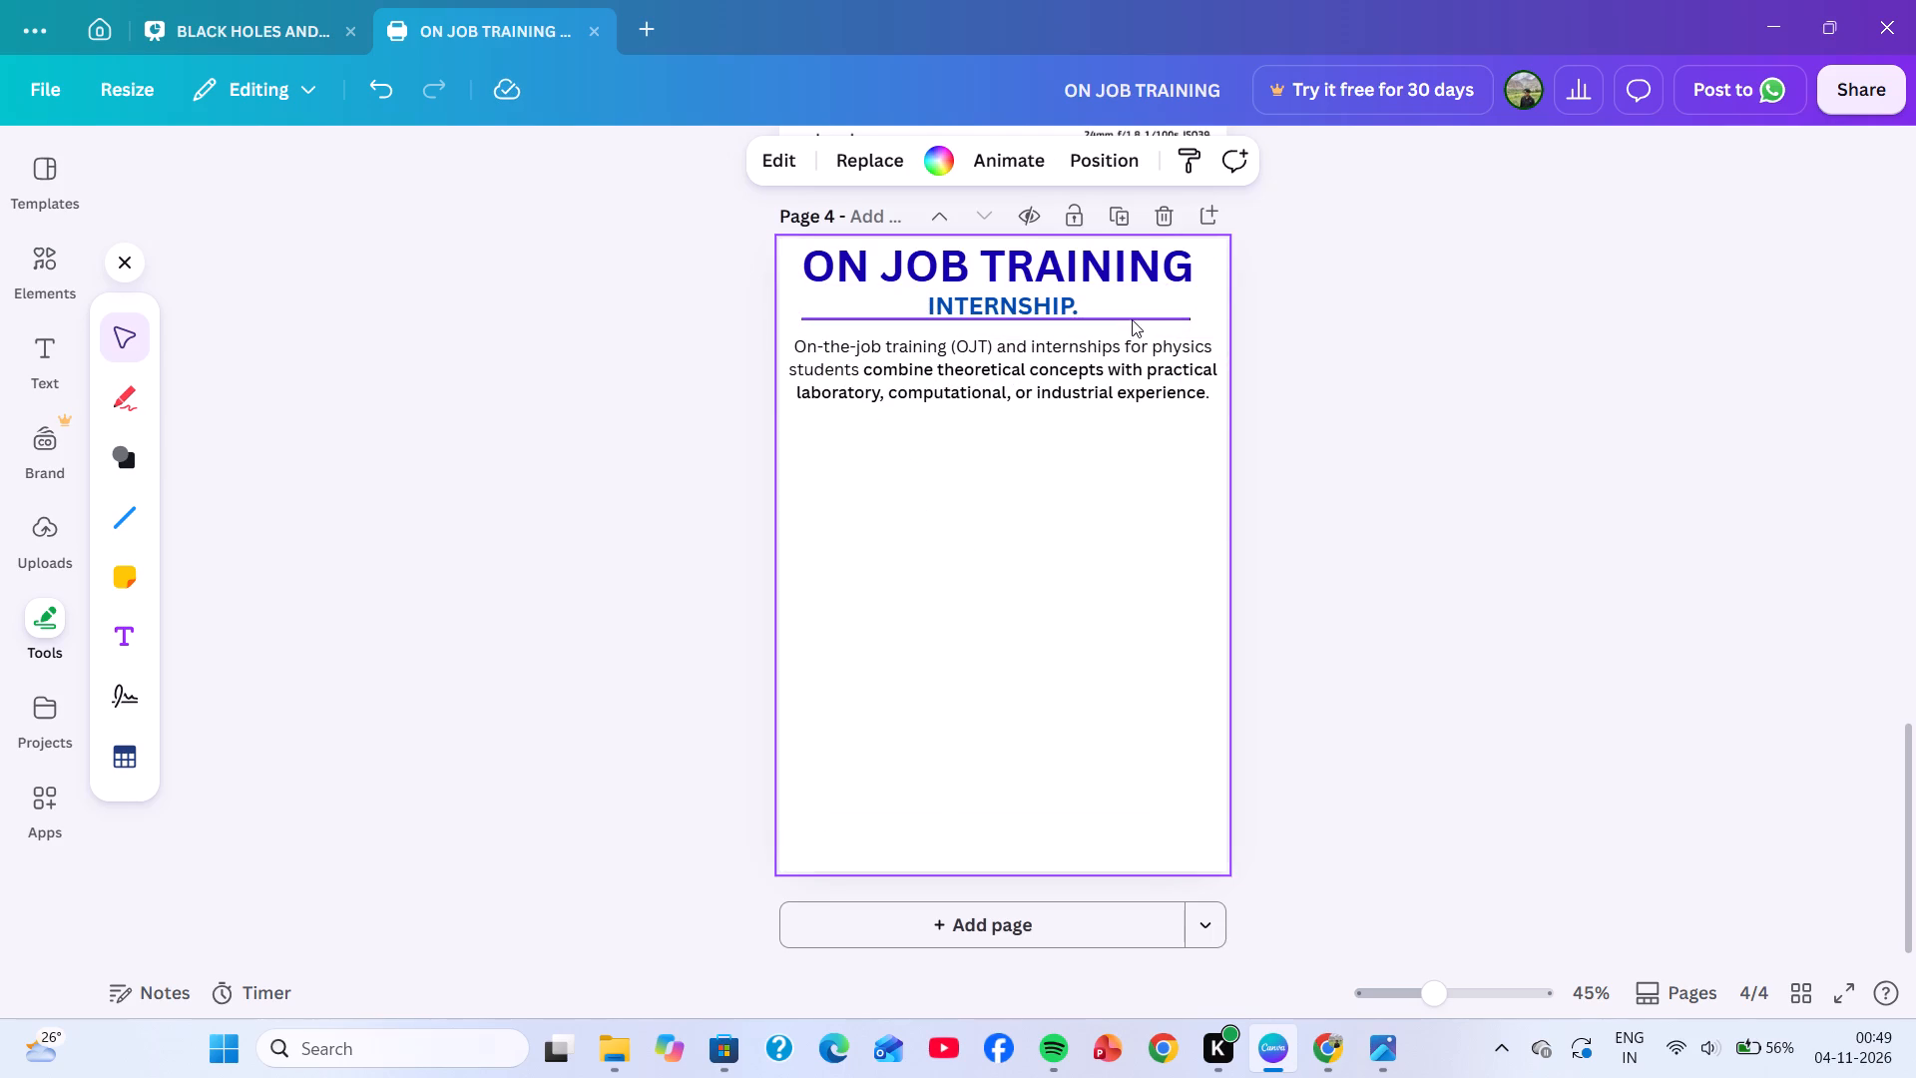
Shift the "INTERNSHIP." subheading and the line beneath it slightly to the right.
left_click(1128, 316)
left_click(1066, 478)
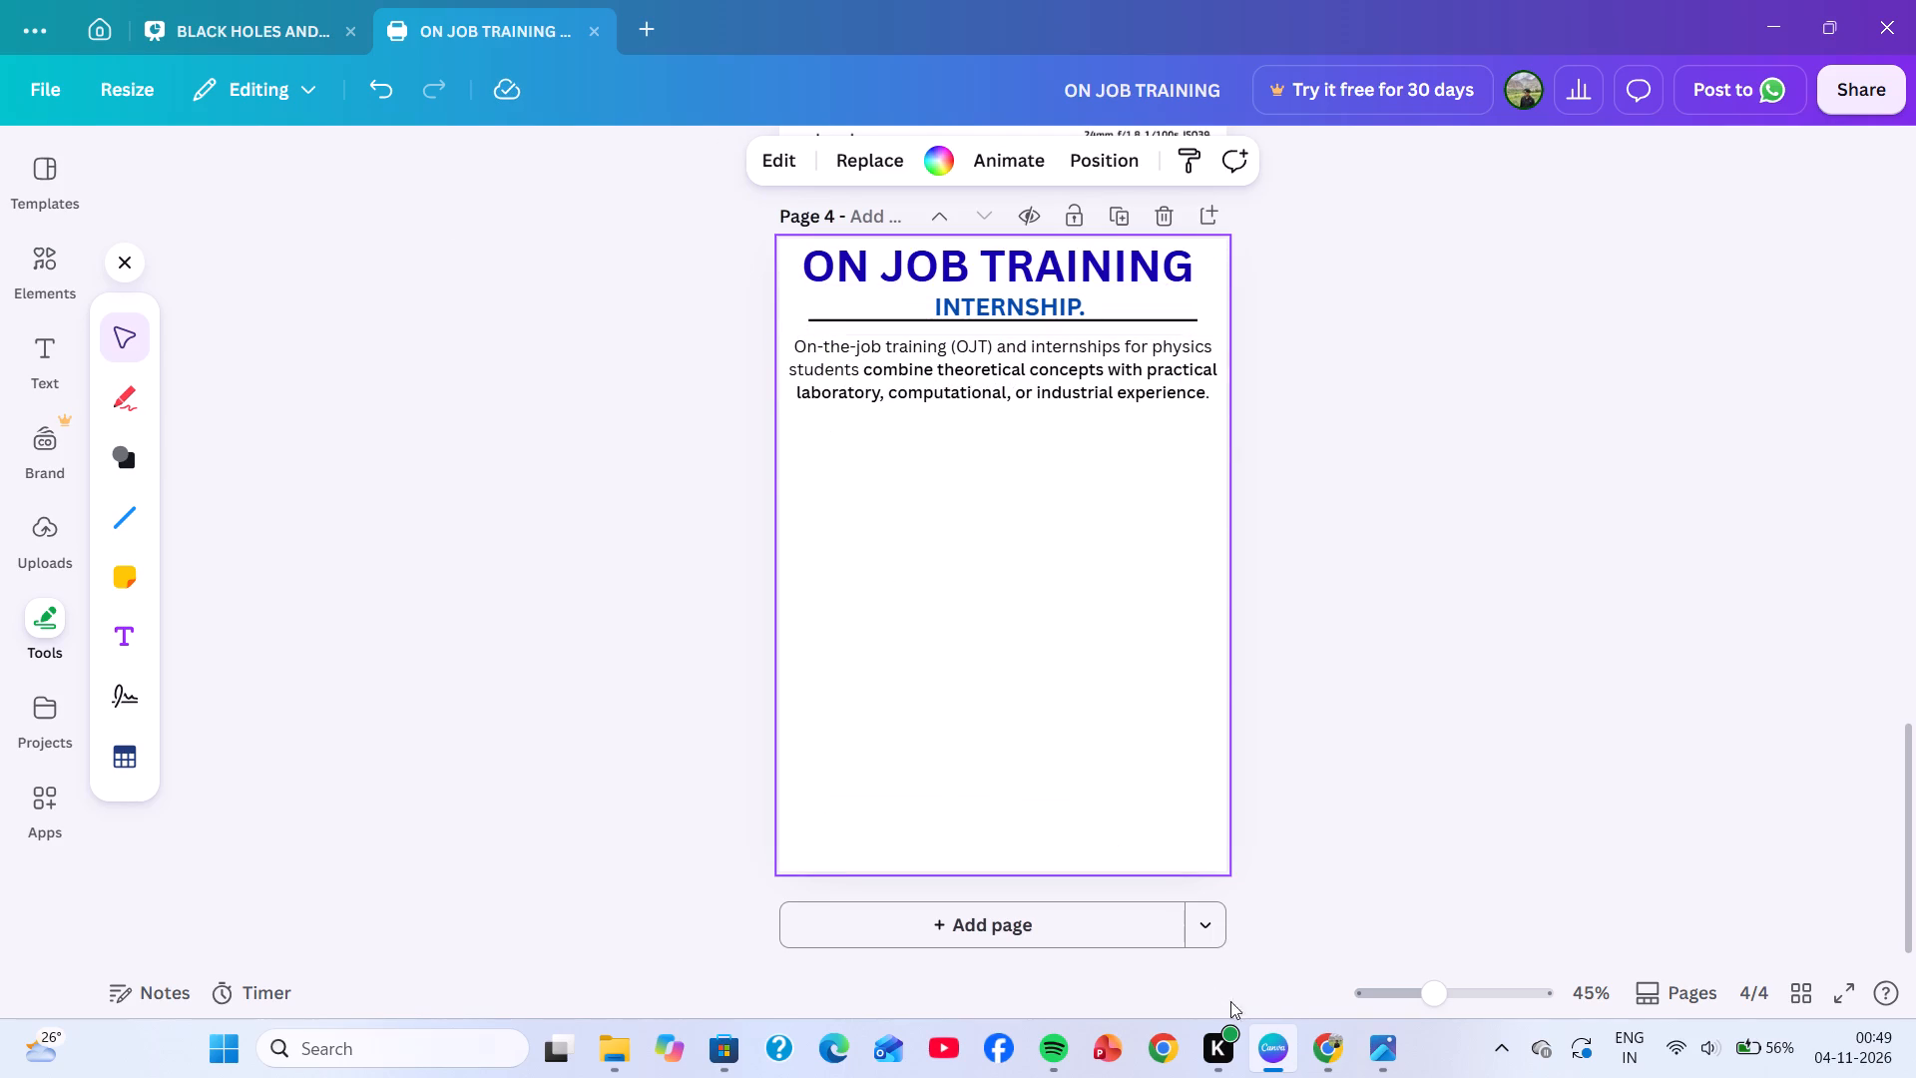
Switch to Chrome and copy the section title "Key Types of Physics Internships & OJT" from the AI answer.
left_click(1320, 1047)
scroll(494, 566, "down", 1)
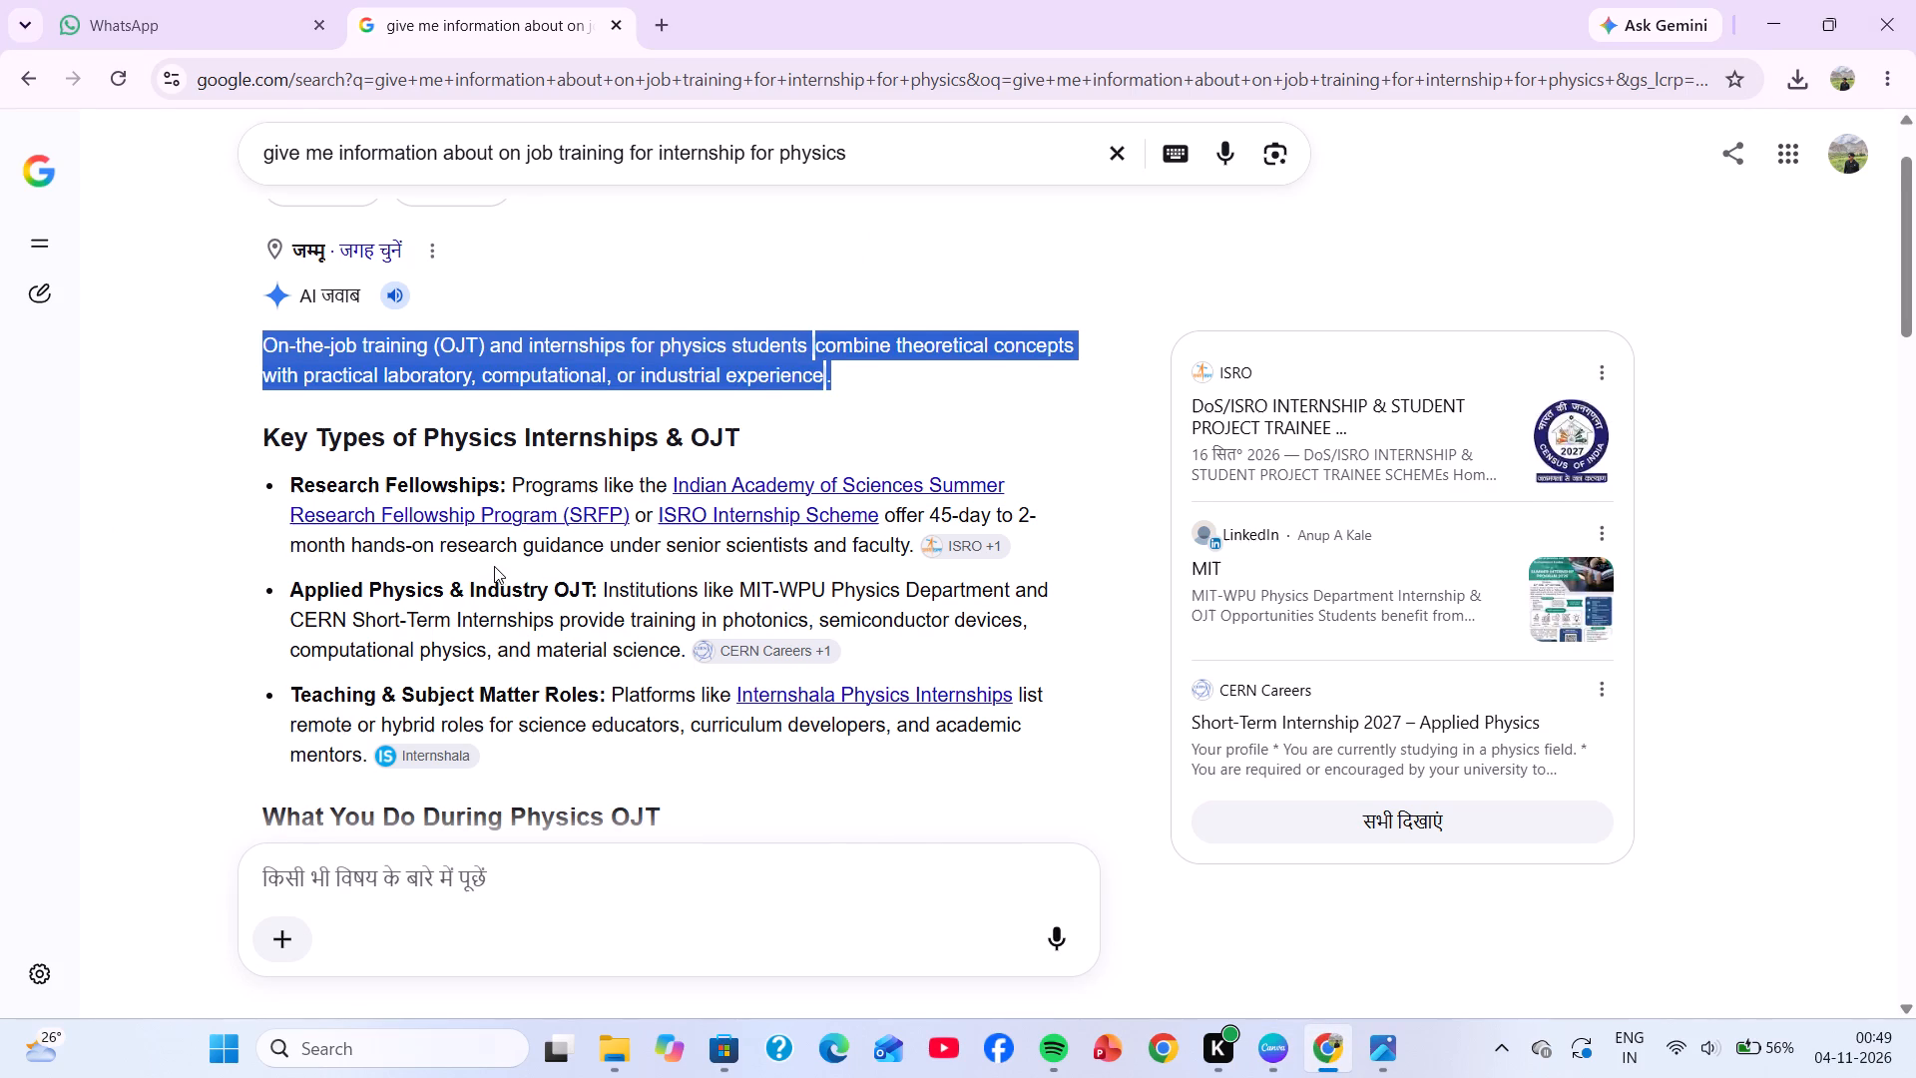
left_click_drag(256, 303, 363, 316)
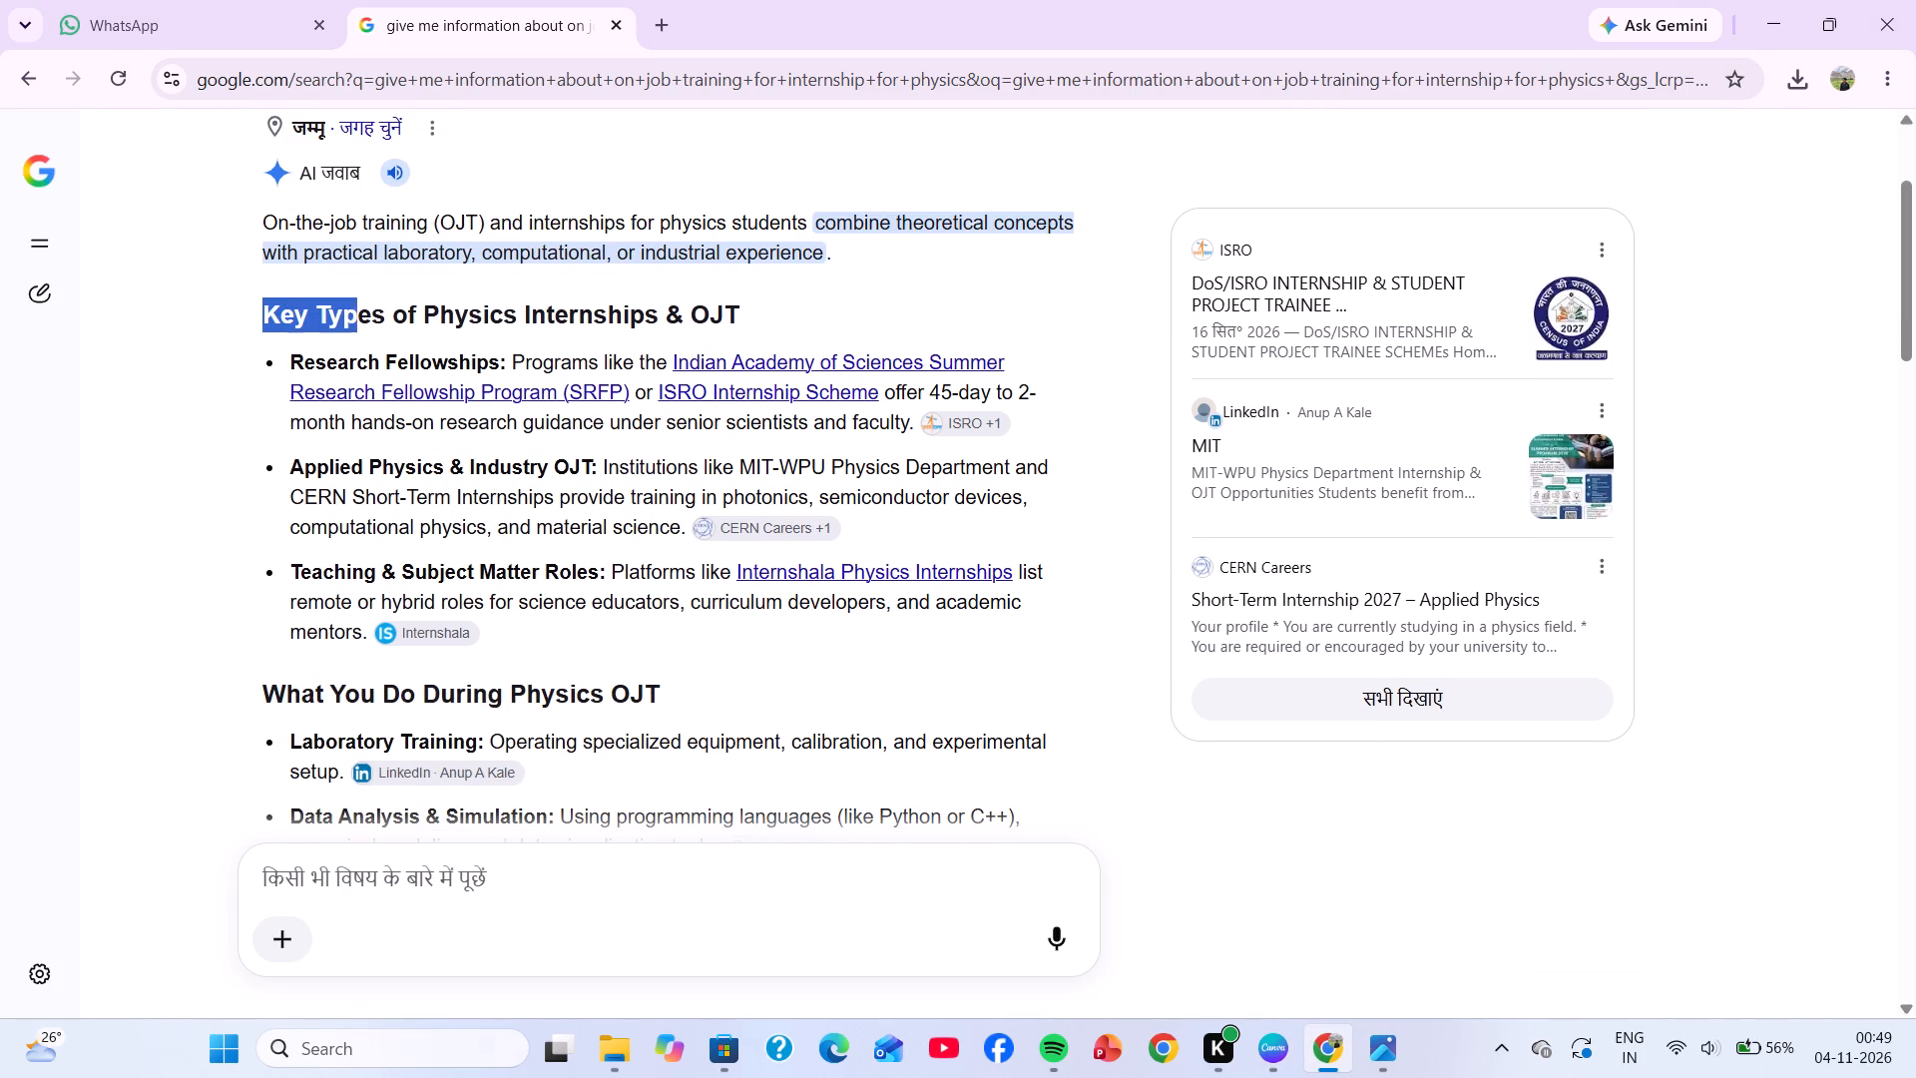
left_click_drag(363, 316, 740, 309)
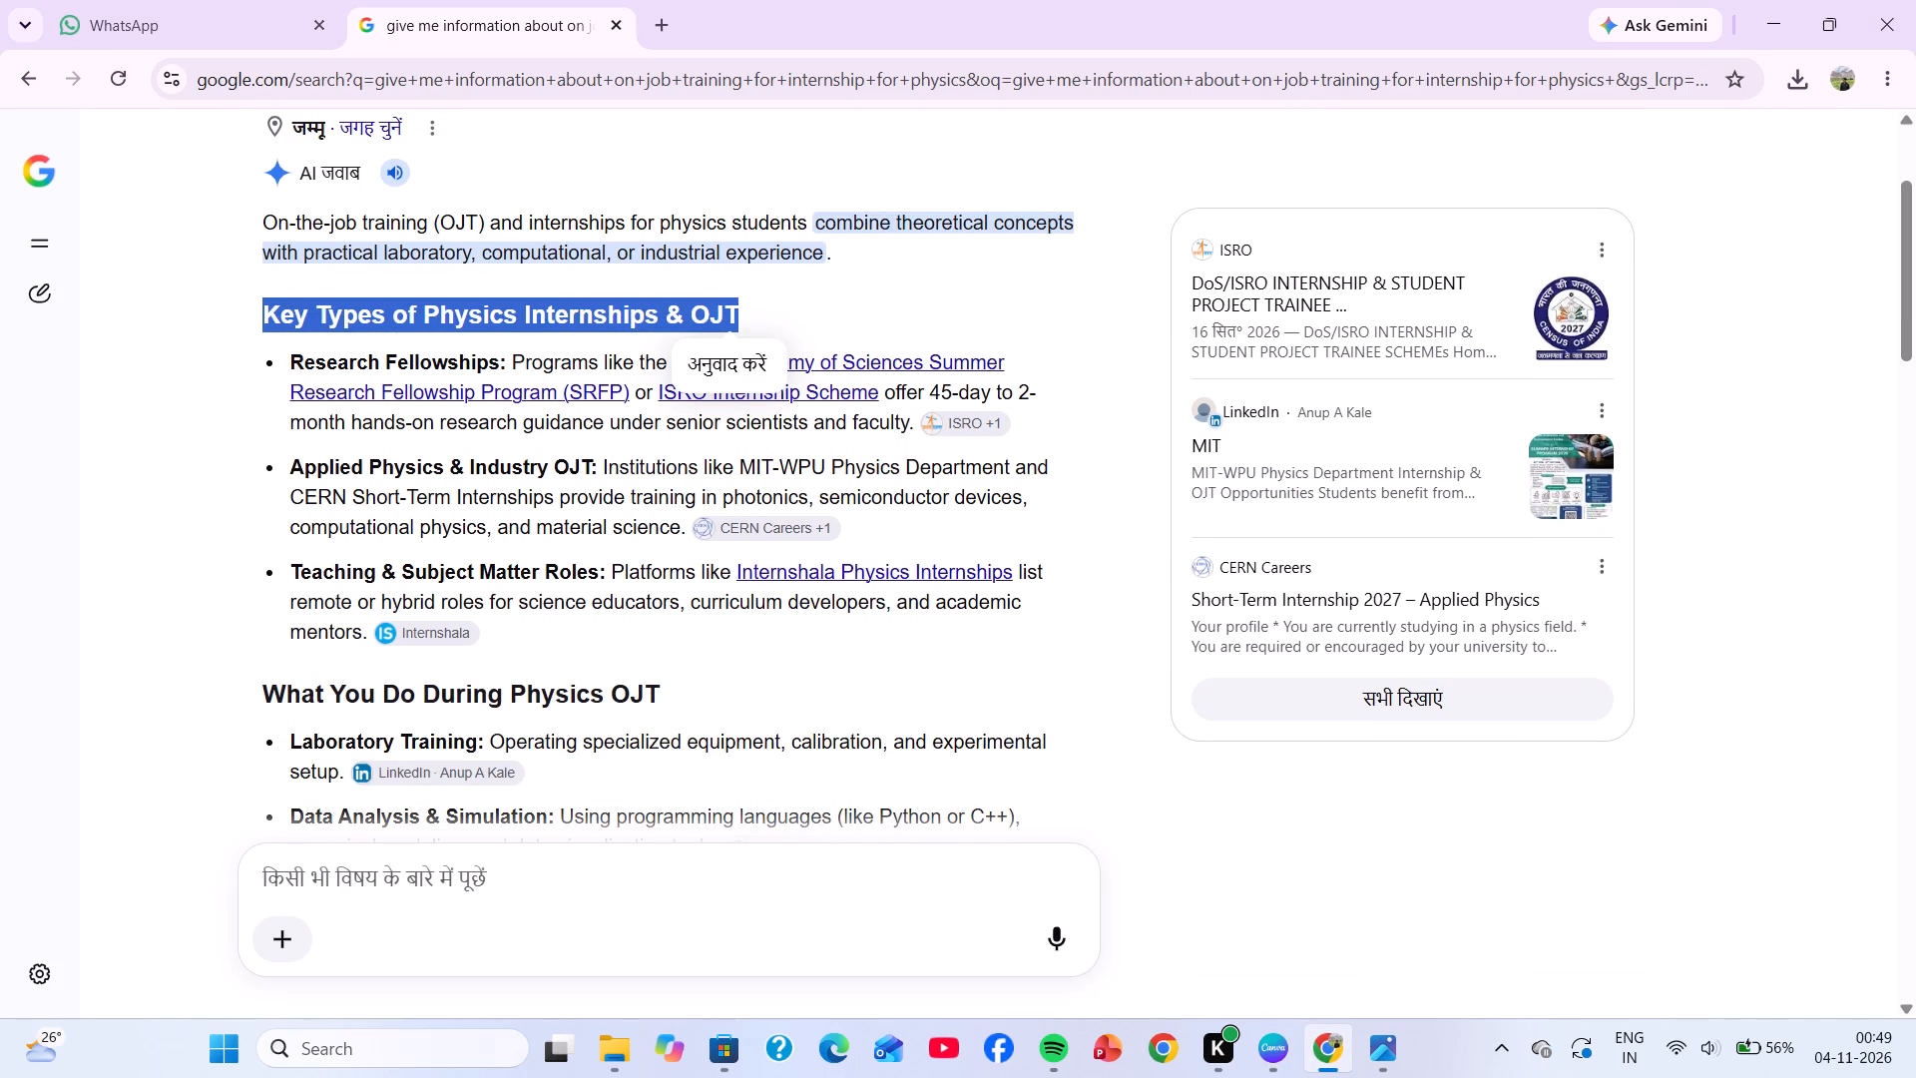
key("ctrl+c")
Switch to Canva and add a subheading on page 4 containing the copied title "Key Types of Physics Internships & OJT".
left_click(1274, 1054)
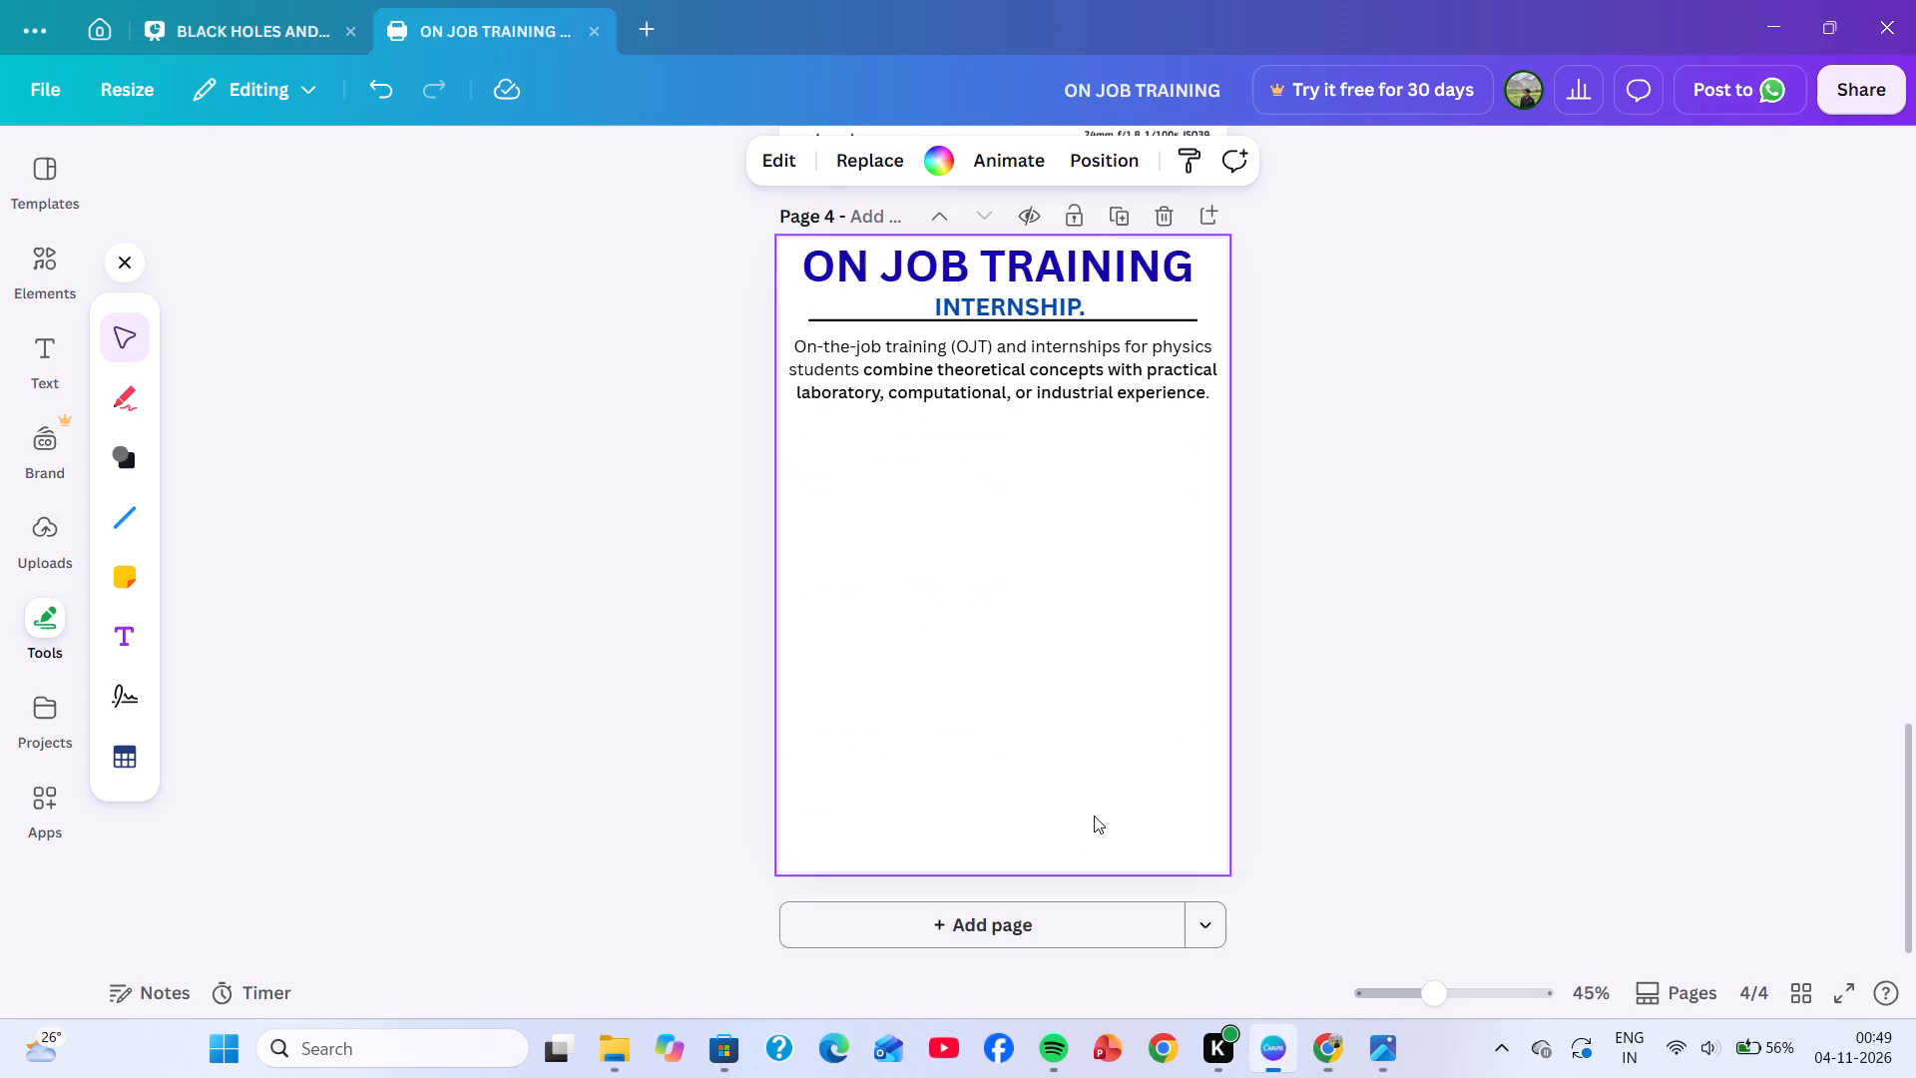
left_click(36, 262)
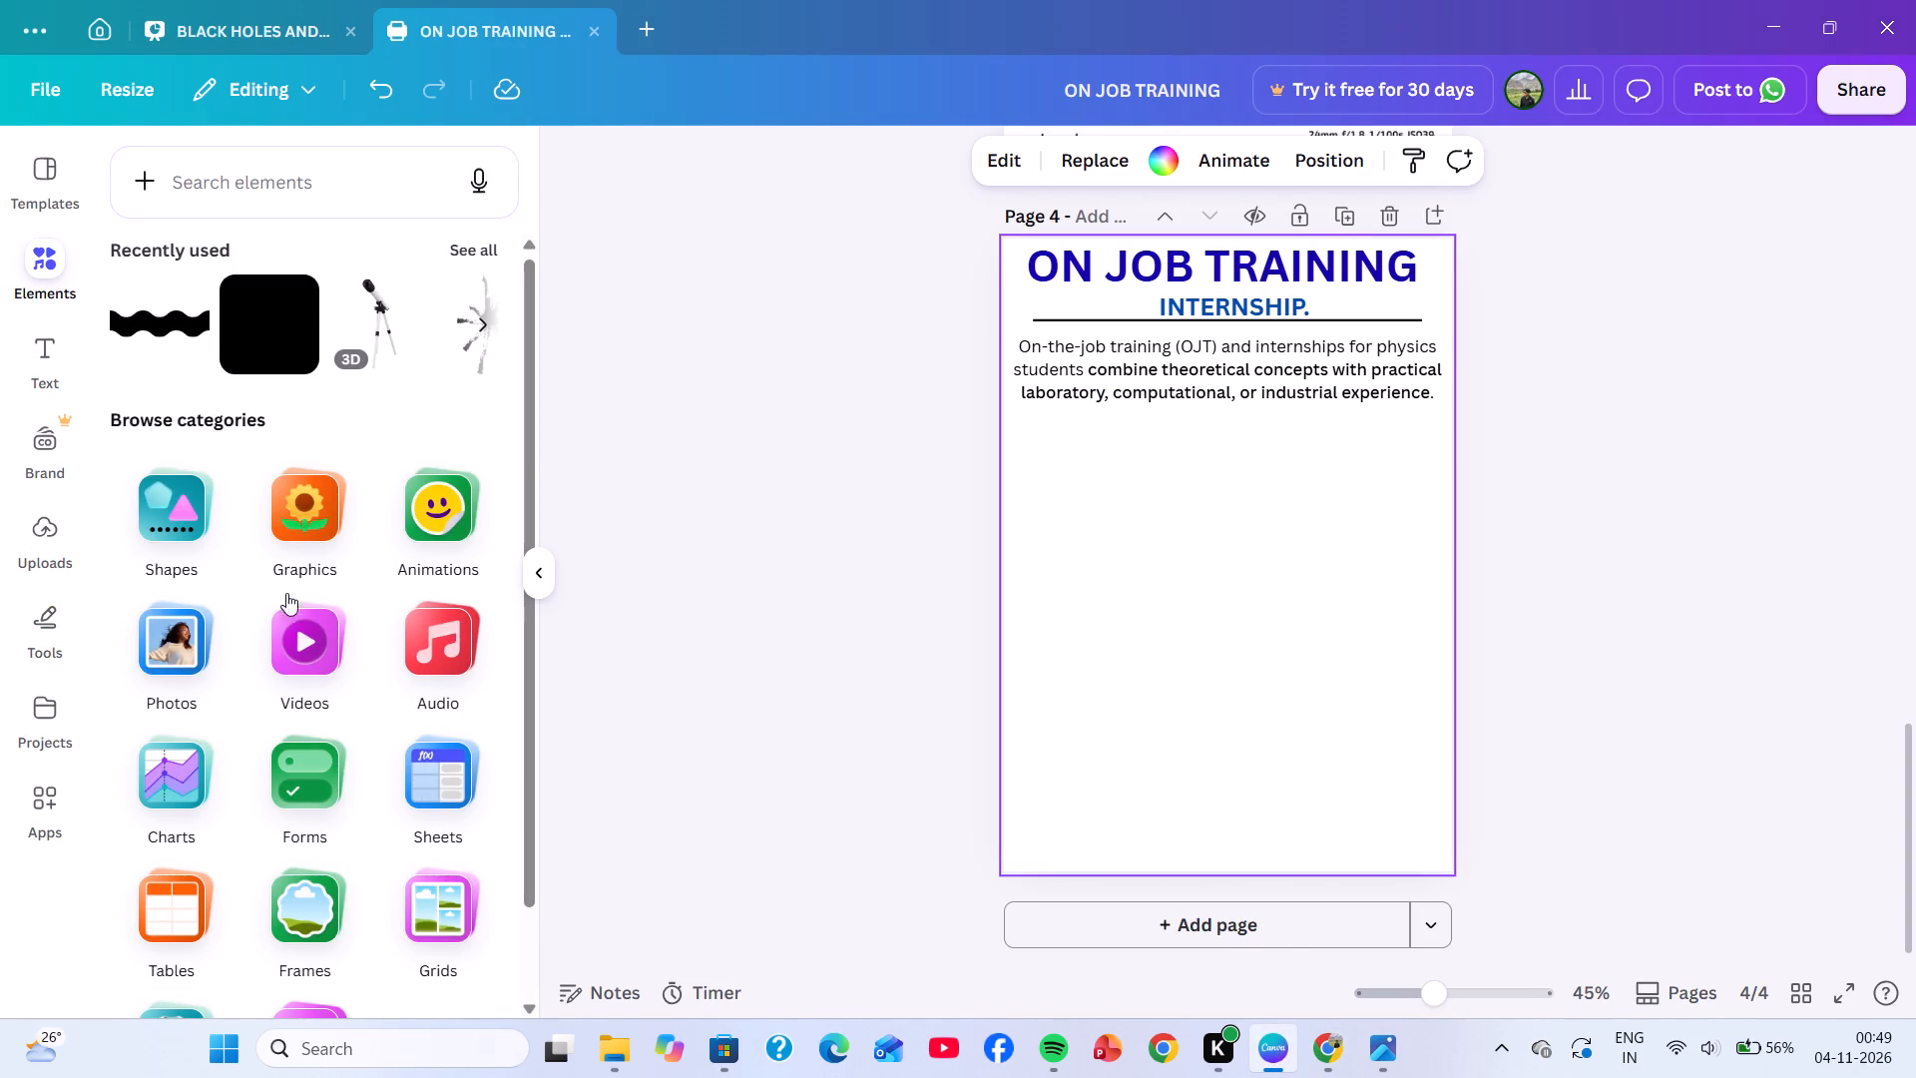
left_click(17, 355)
left_click(332, 645)
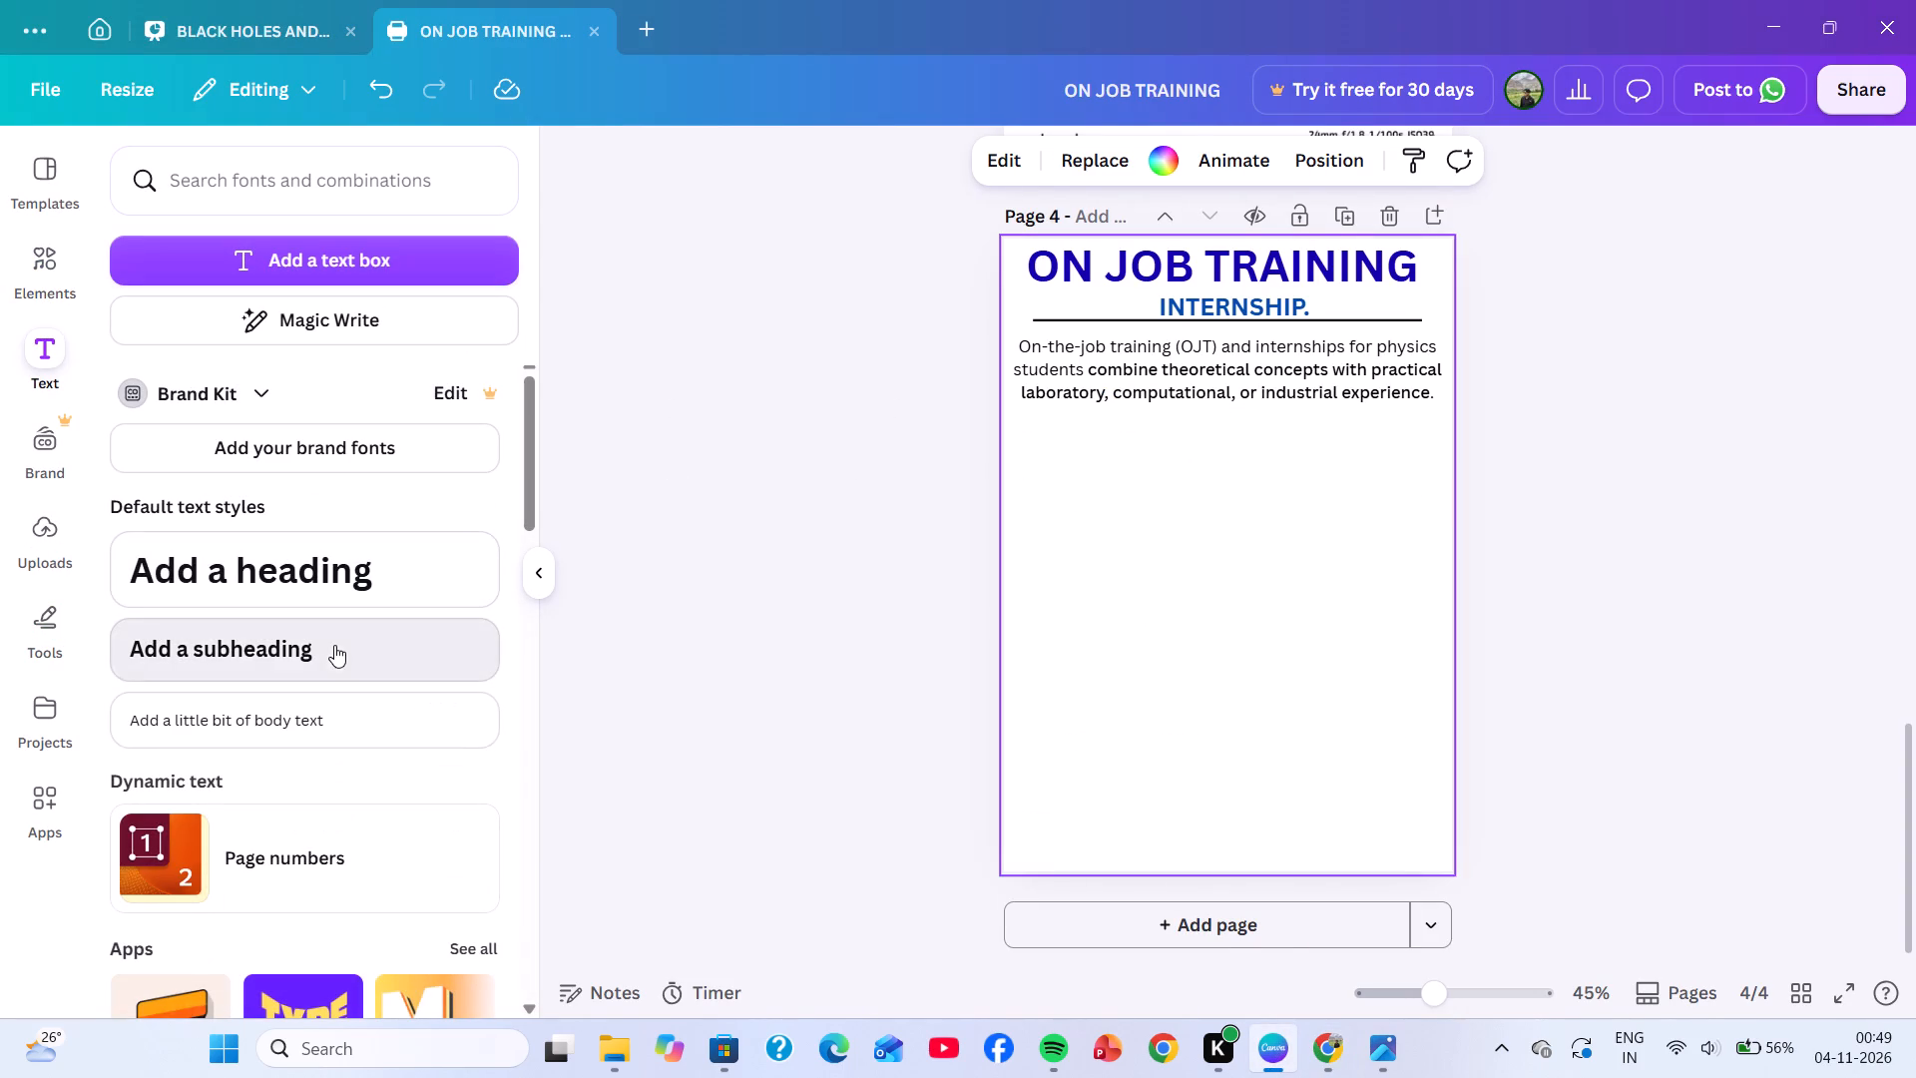
key("BackSpace")
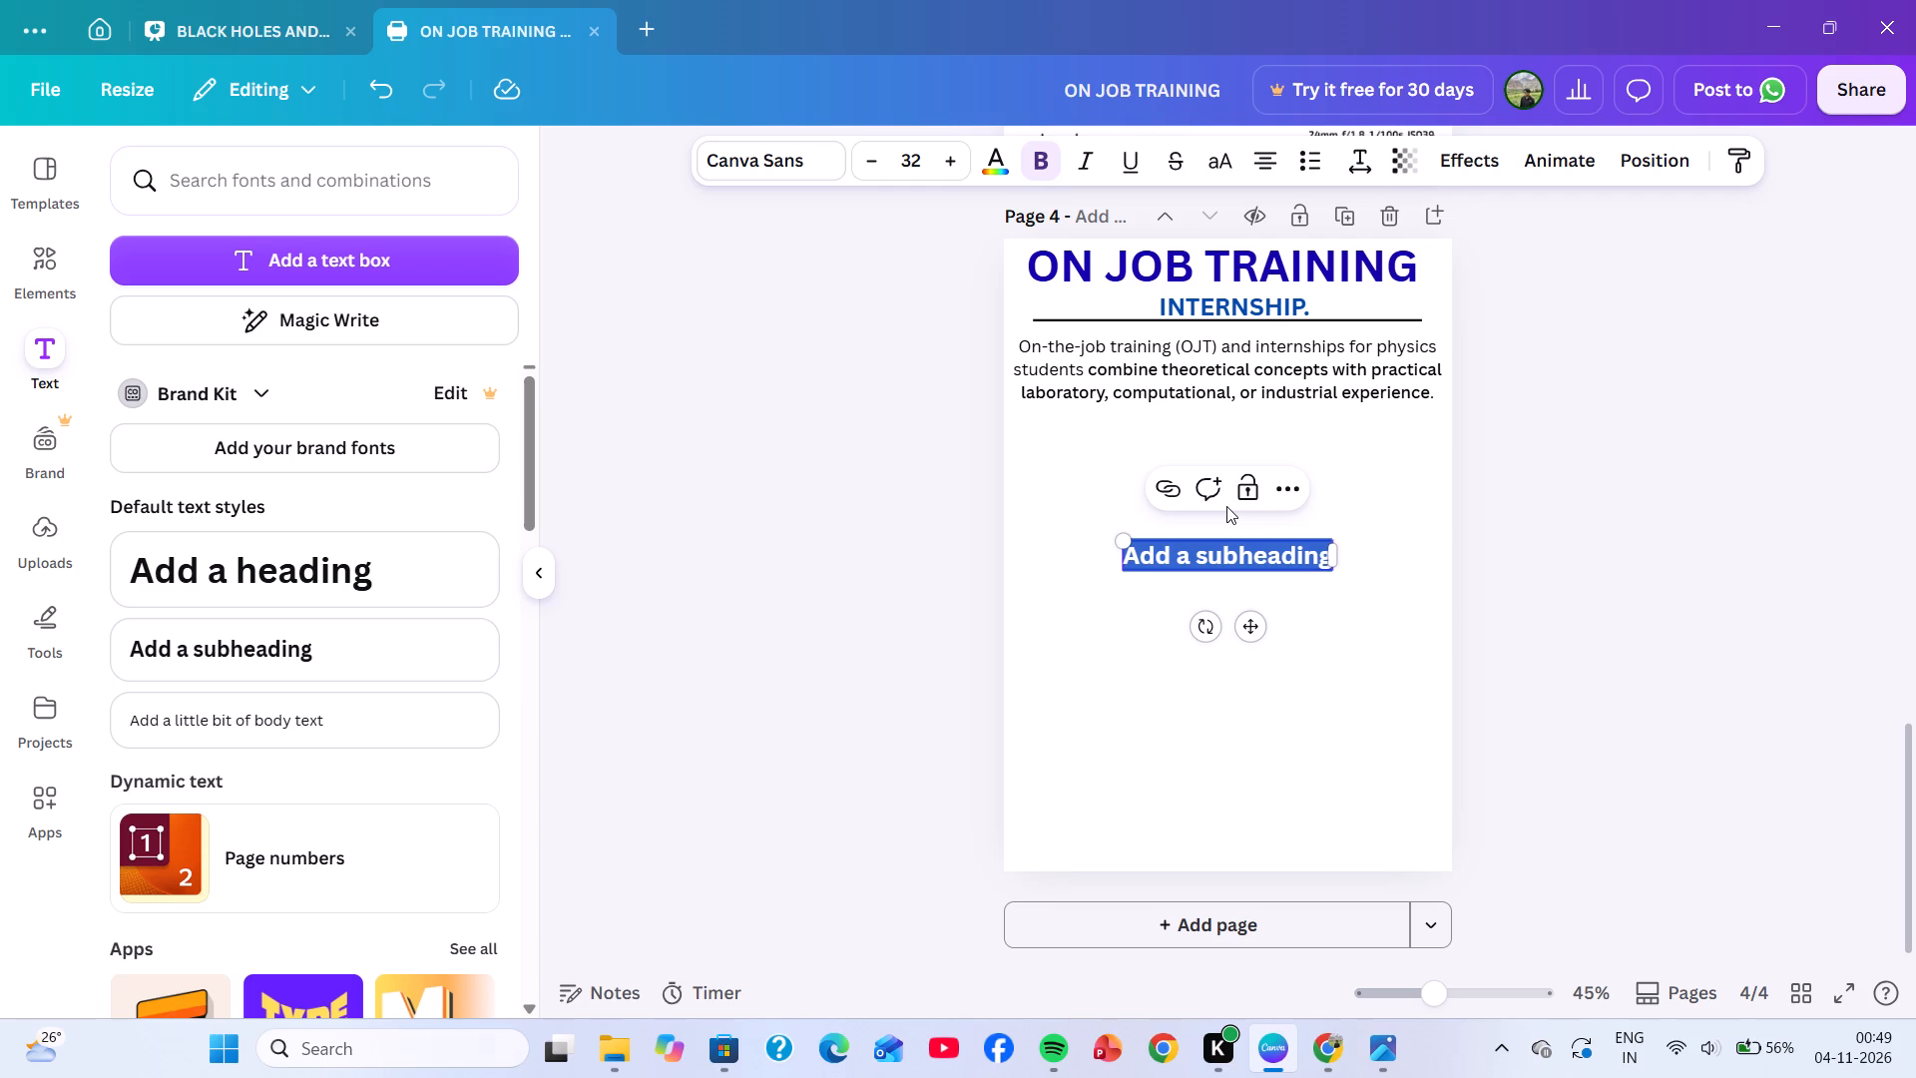
key("ctrl+v")
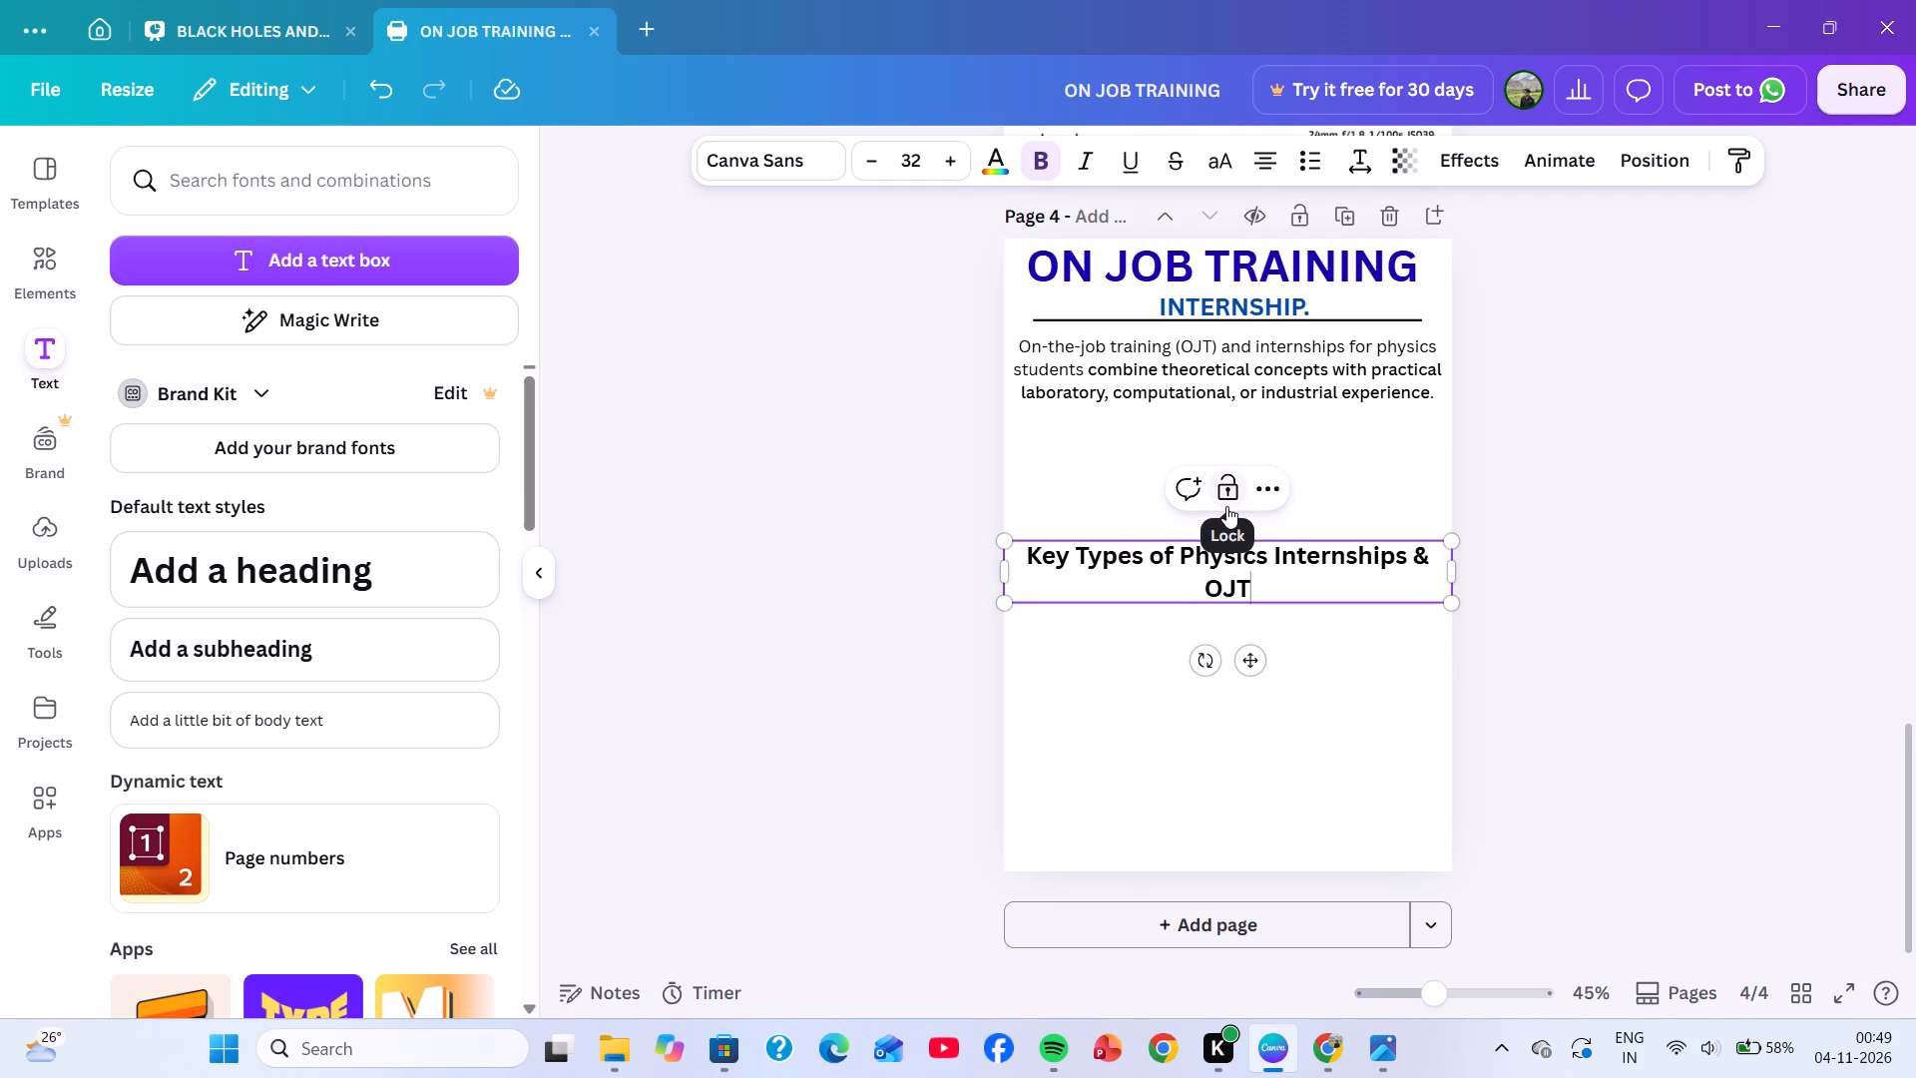
left_click(1278, 756)
Place the "Key Types of Physics Internships & OJT" subheading just below the intro text at the page's left edge, narrowed to two compact lines.
left_click_drag(1290, 586, 1295, 517)
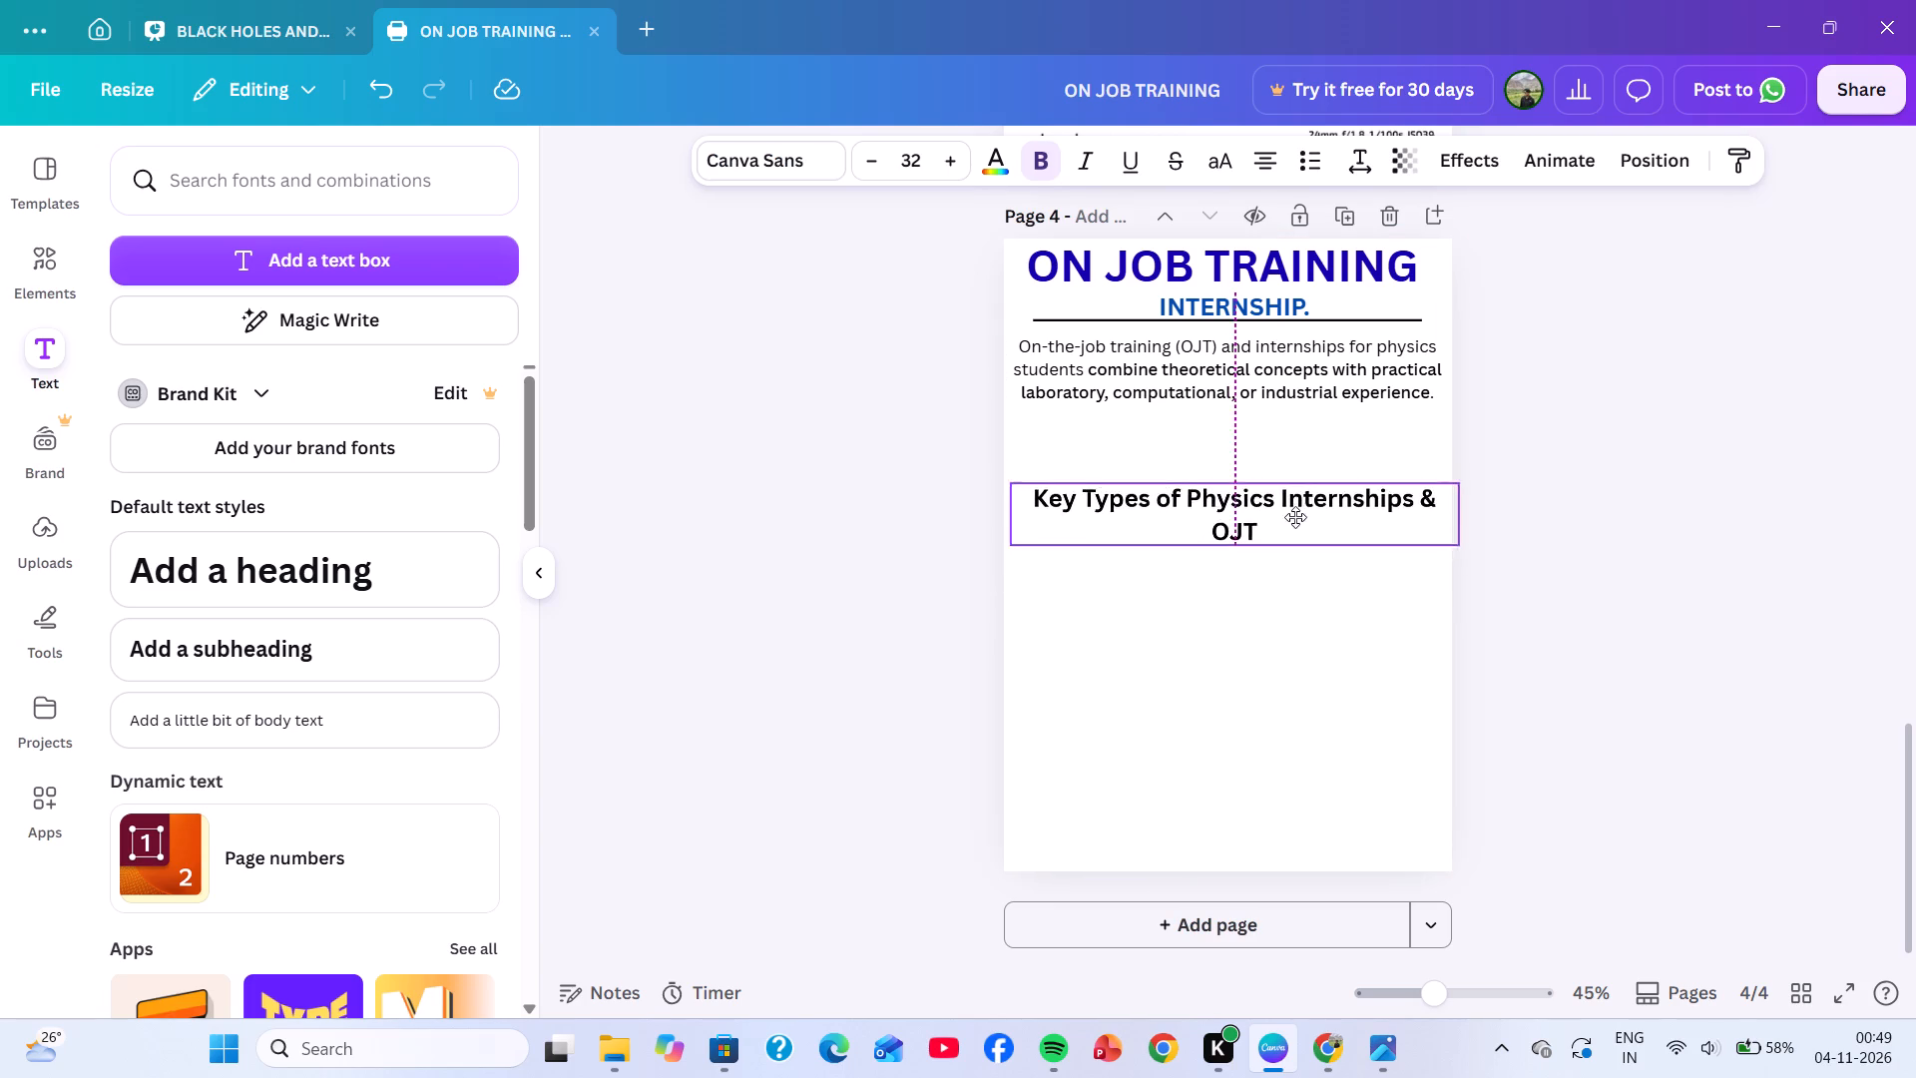
left_click_drag(1295, 517, 1292, 447)
left_click_drag(1457, 433, 1386, 445)
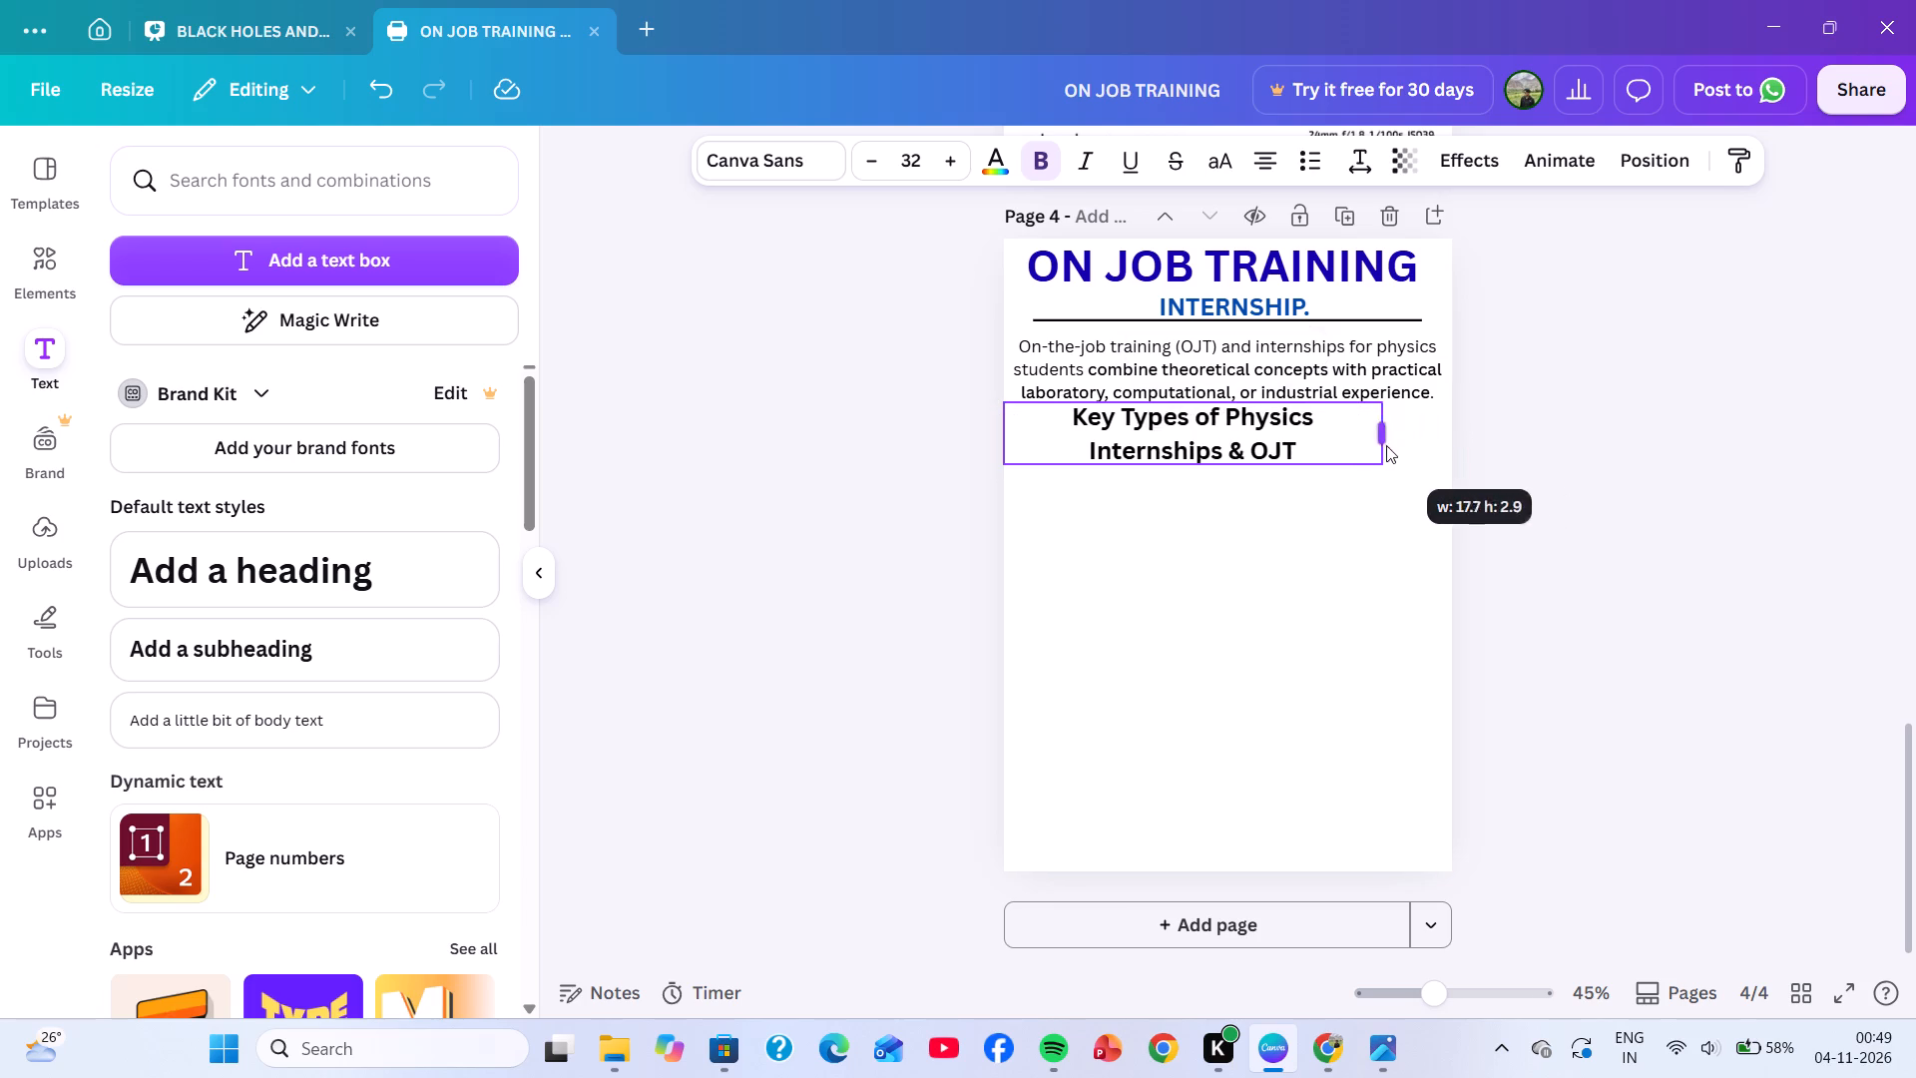
left_click_drag(1386, 445, 1263, 459)
left_click(1138, 574)
left_click_drag(1159, 453, 1159, 469)
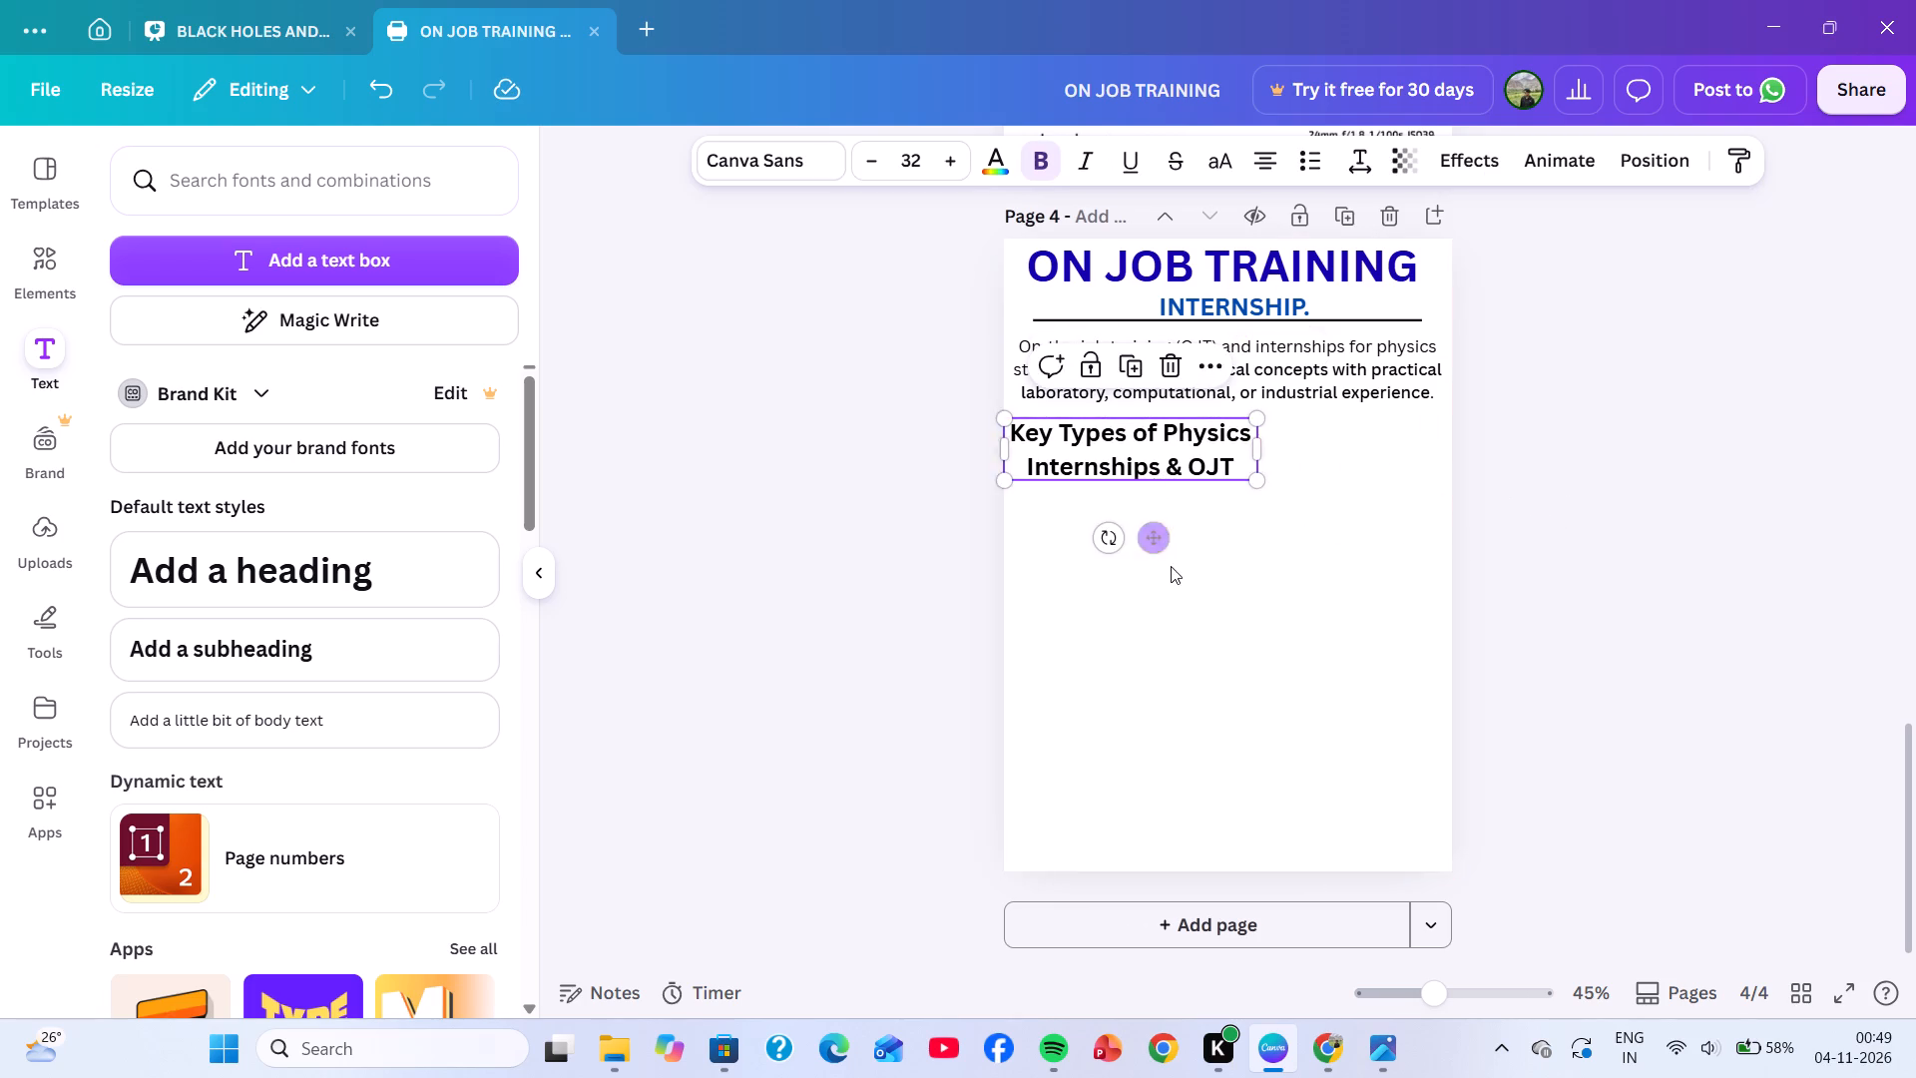
left_click(1174, 572)
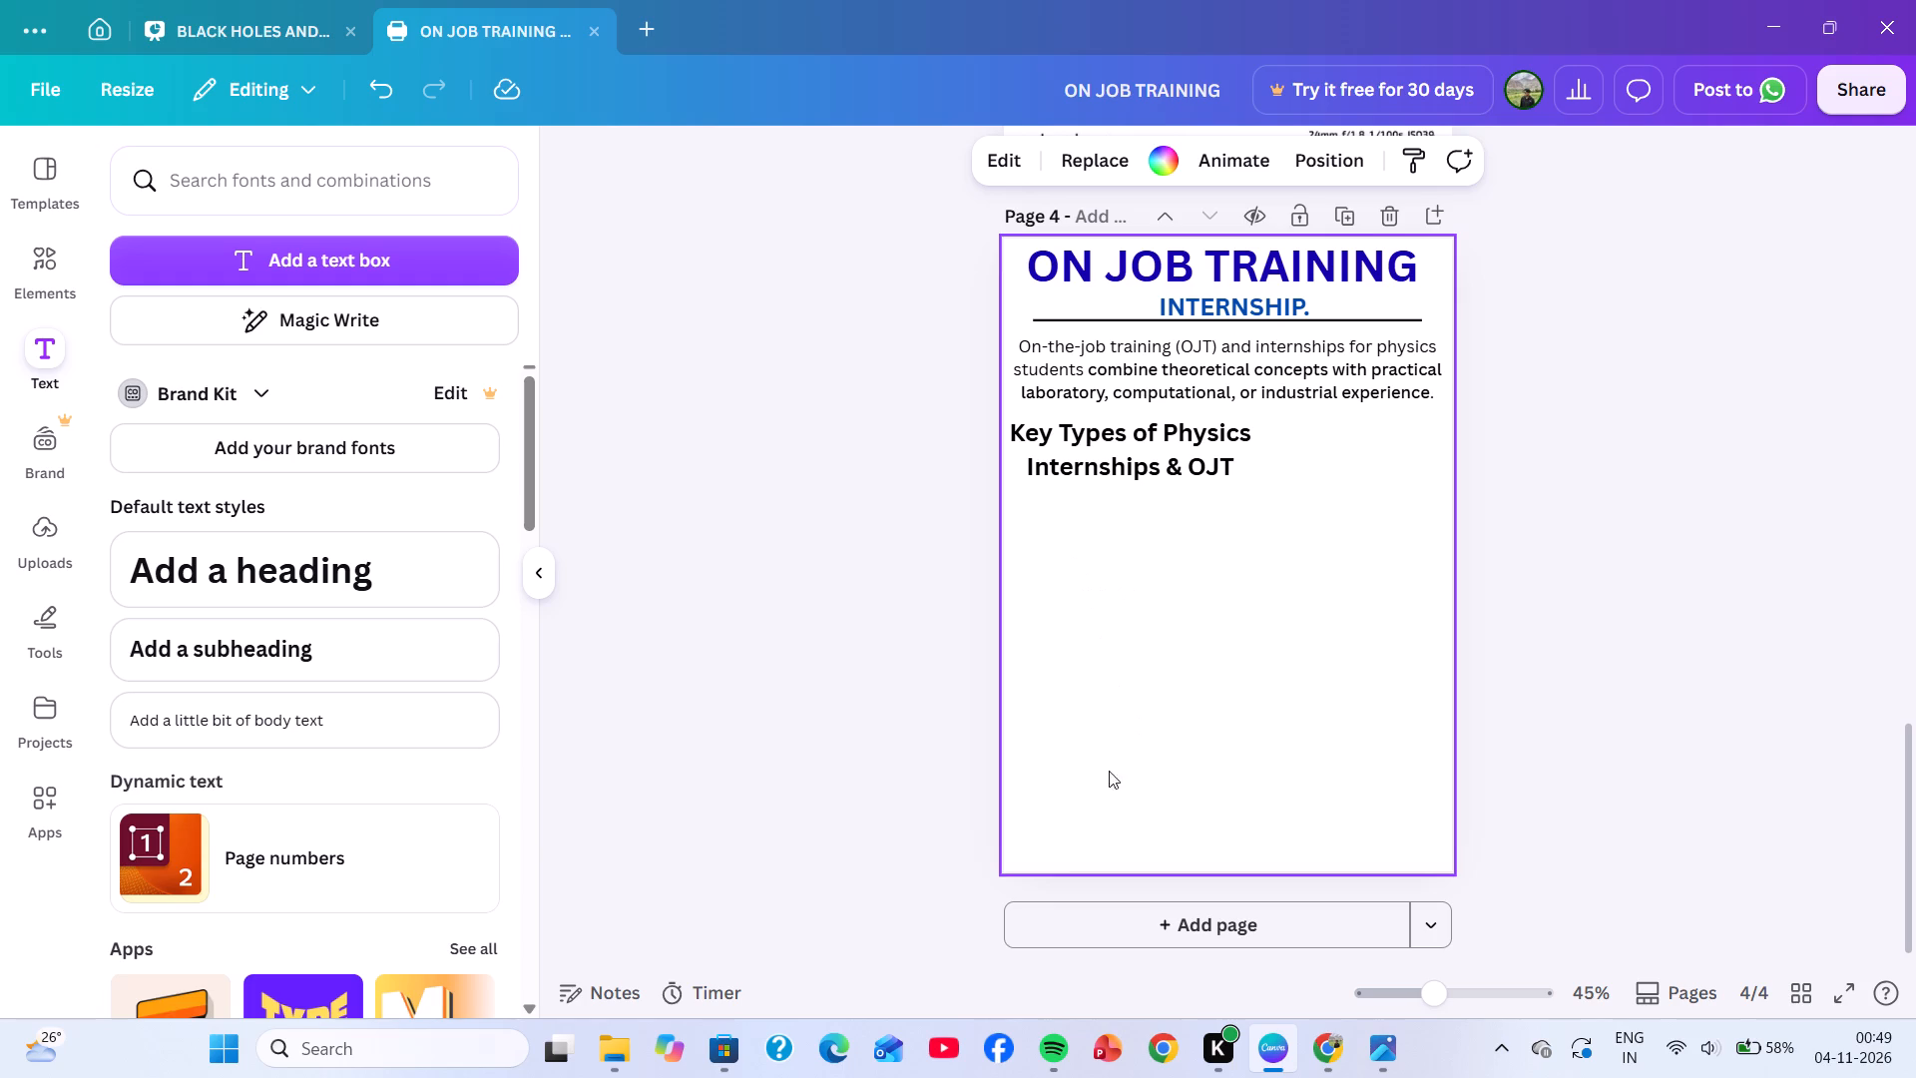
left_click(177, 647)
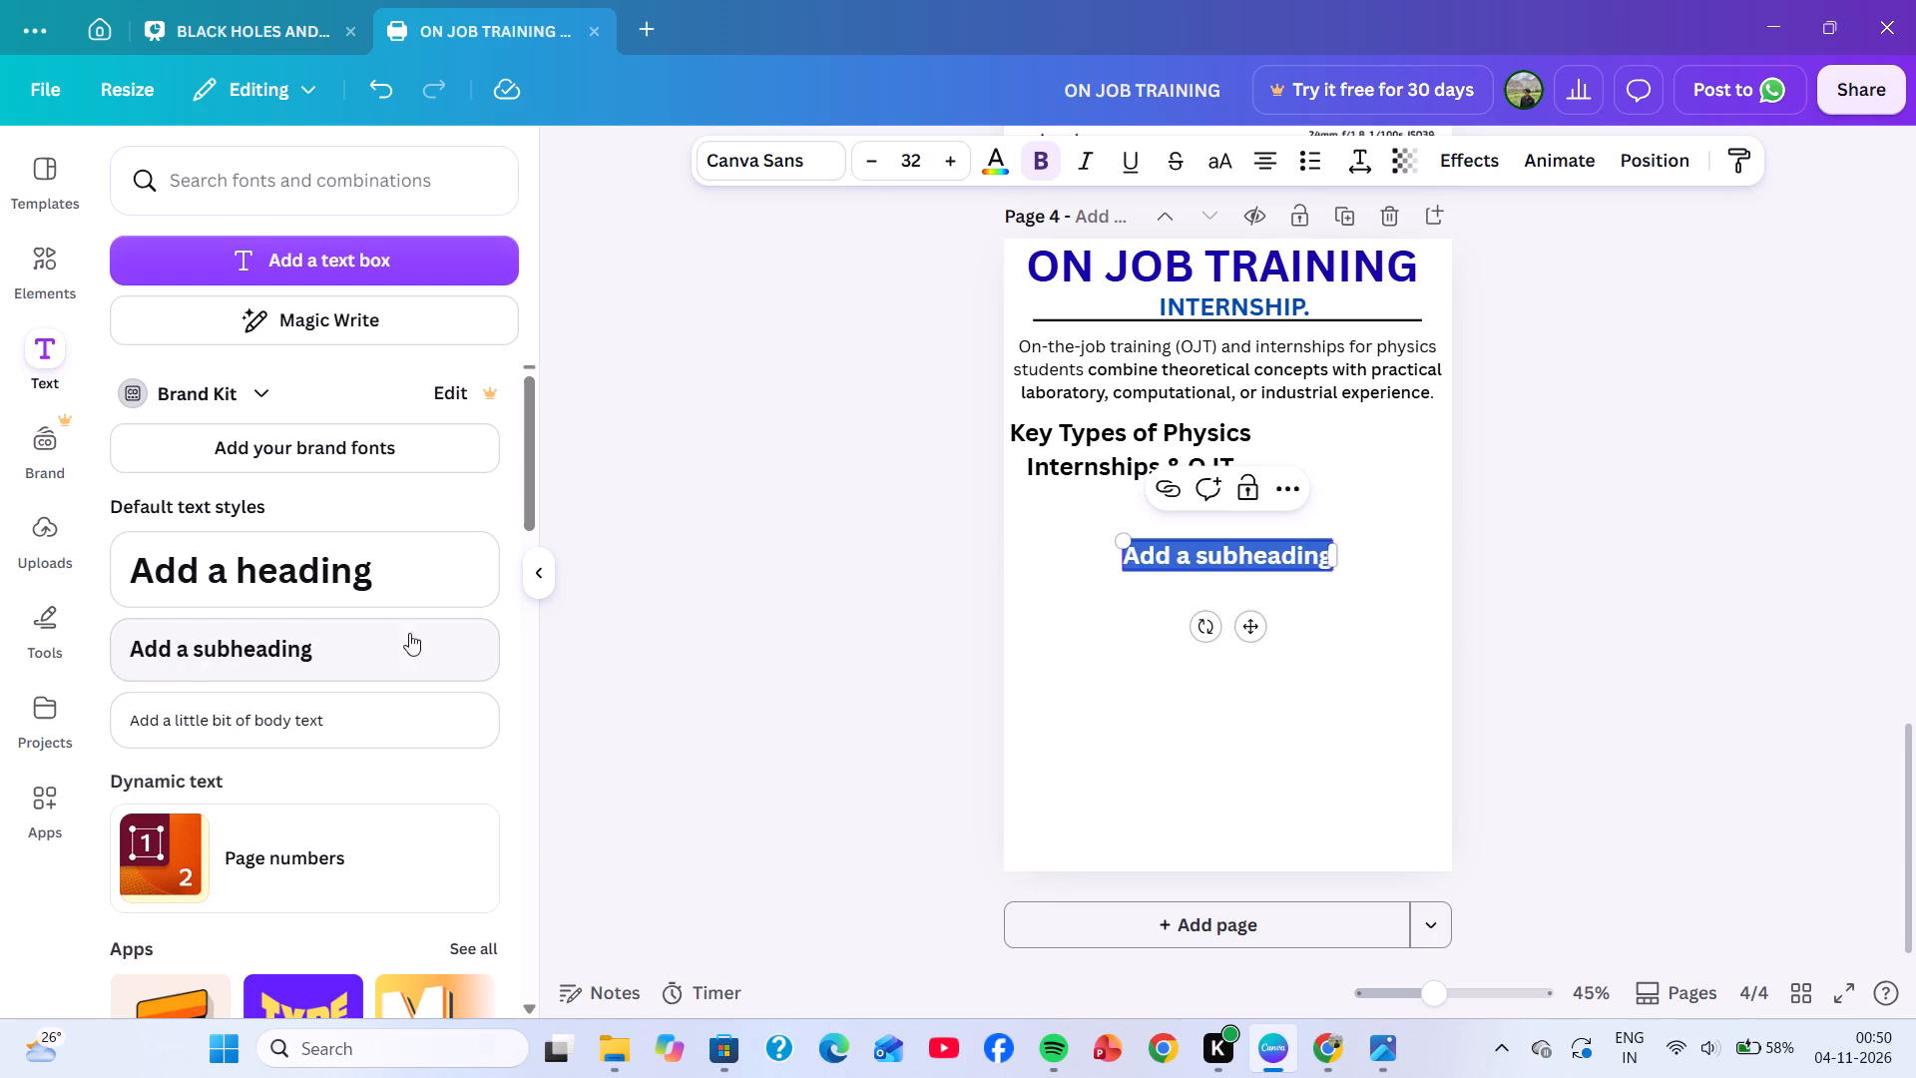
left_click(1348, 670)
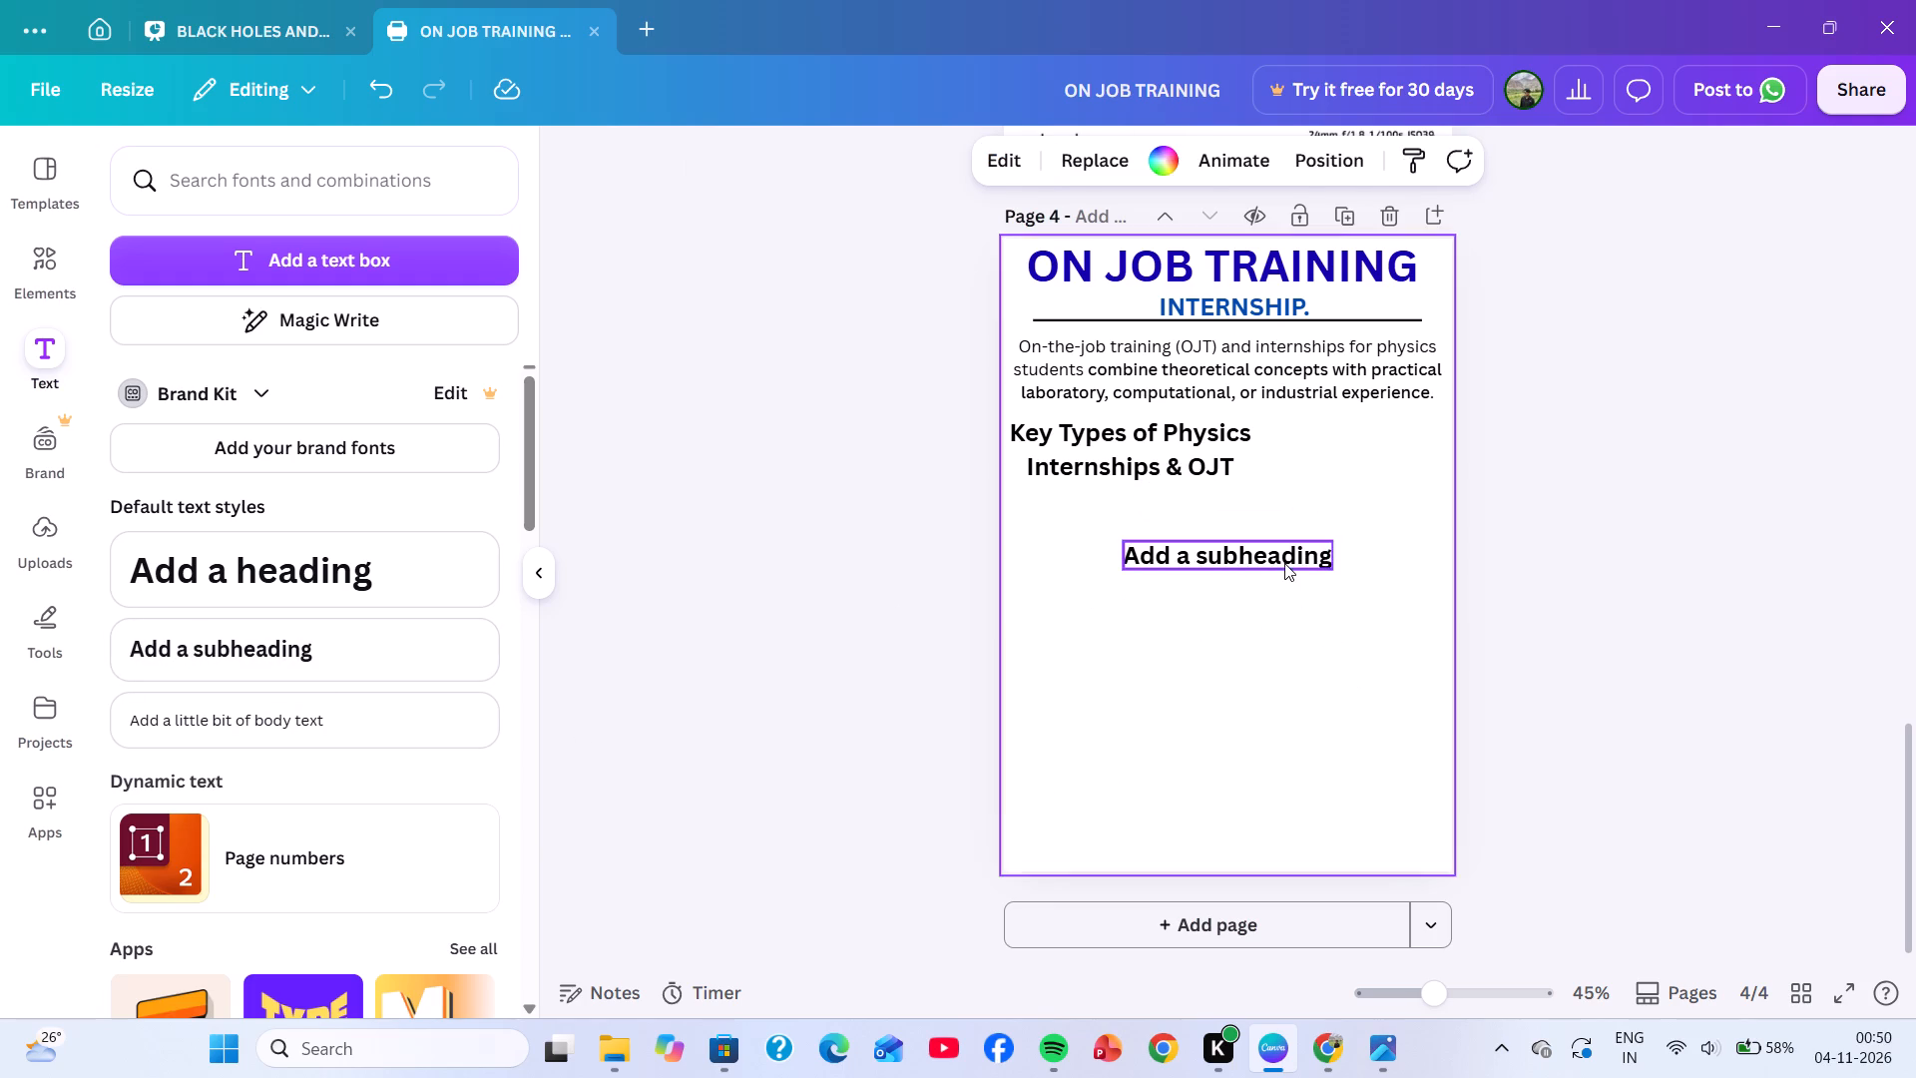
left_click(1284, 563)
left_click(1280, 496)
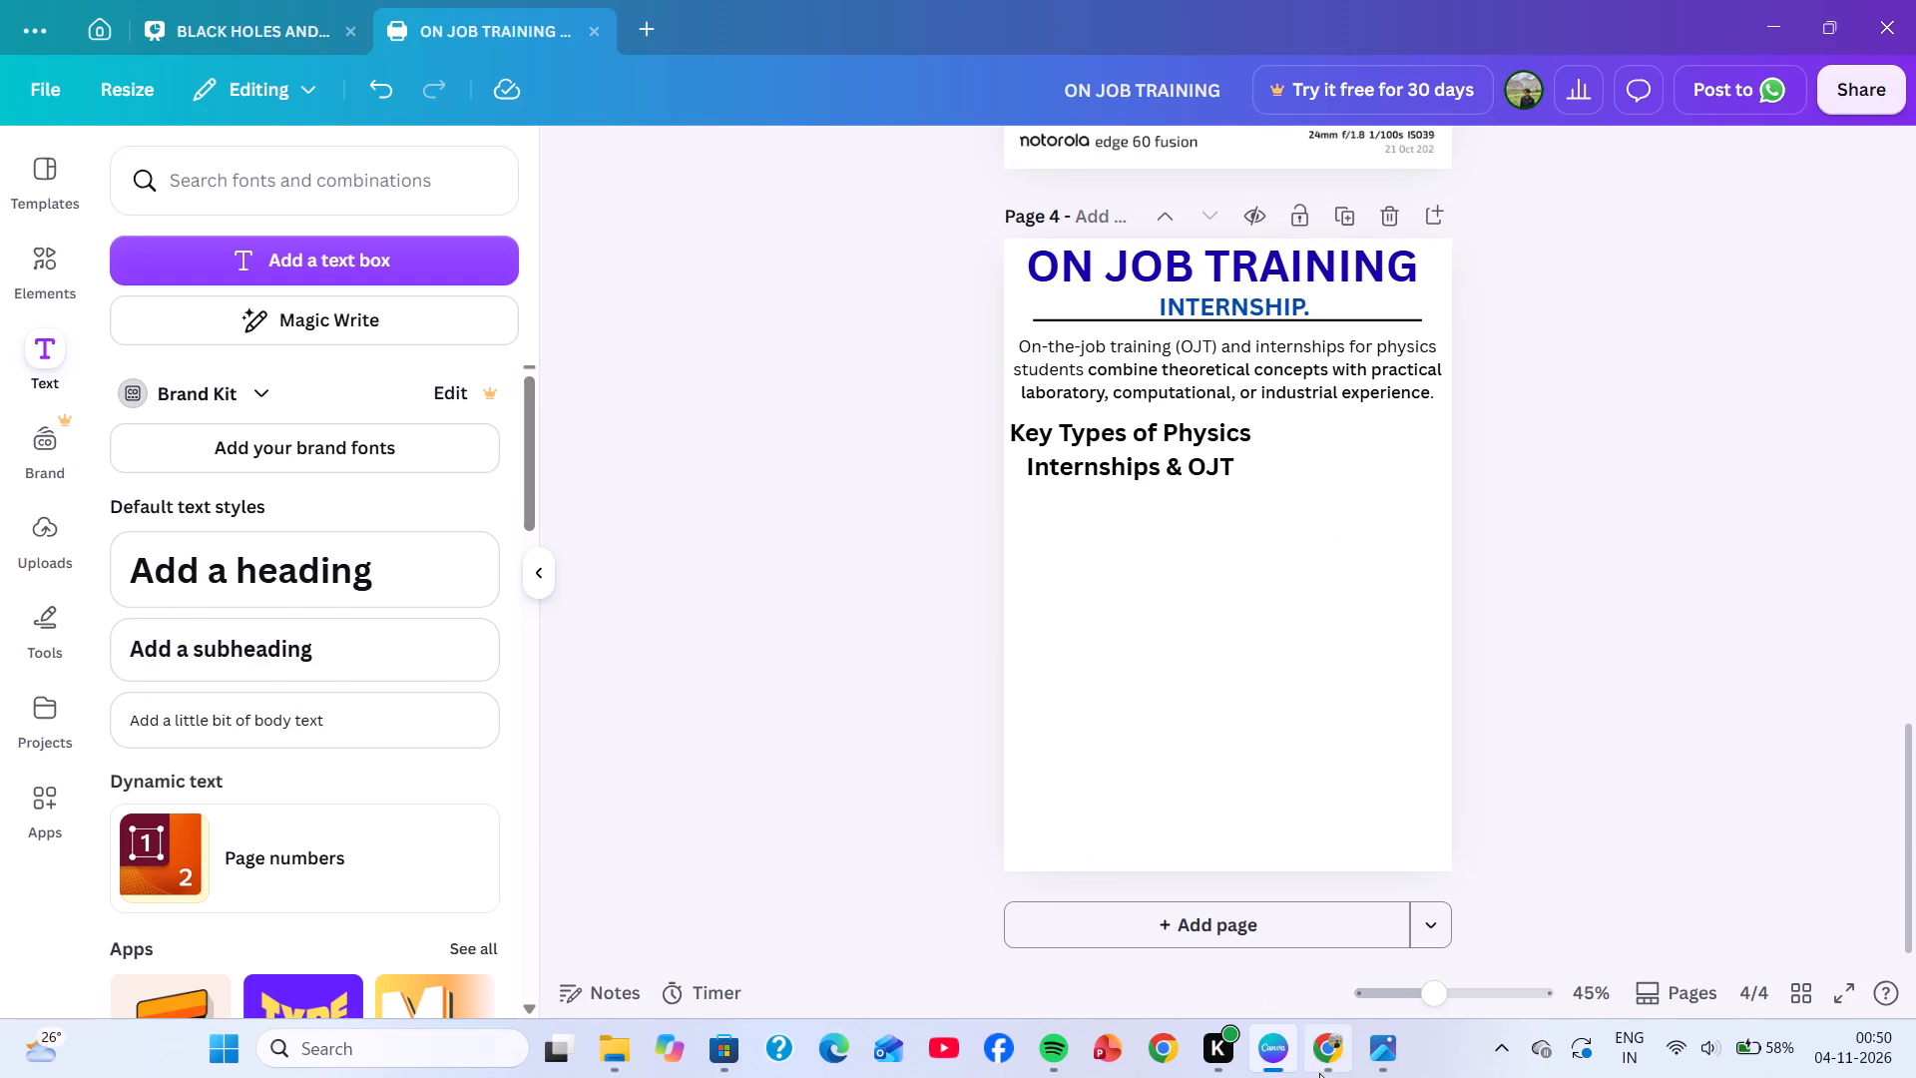
Copy the "Research Fellowships" bullet text from the AI answer in Chrome and return to Canva.
left_click(1322, 1073)
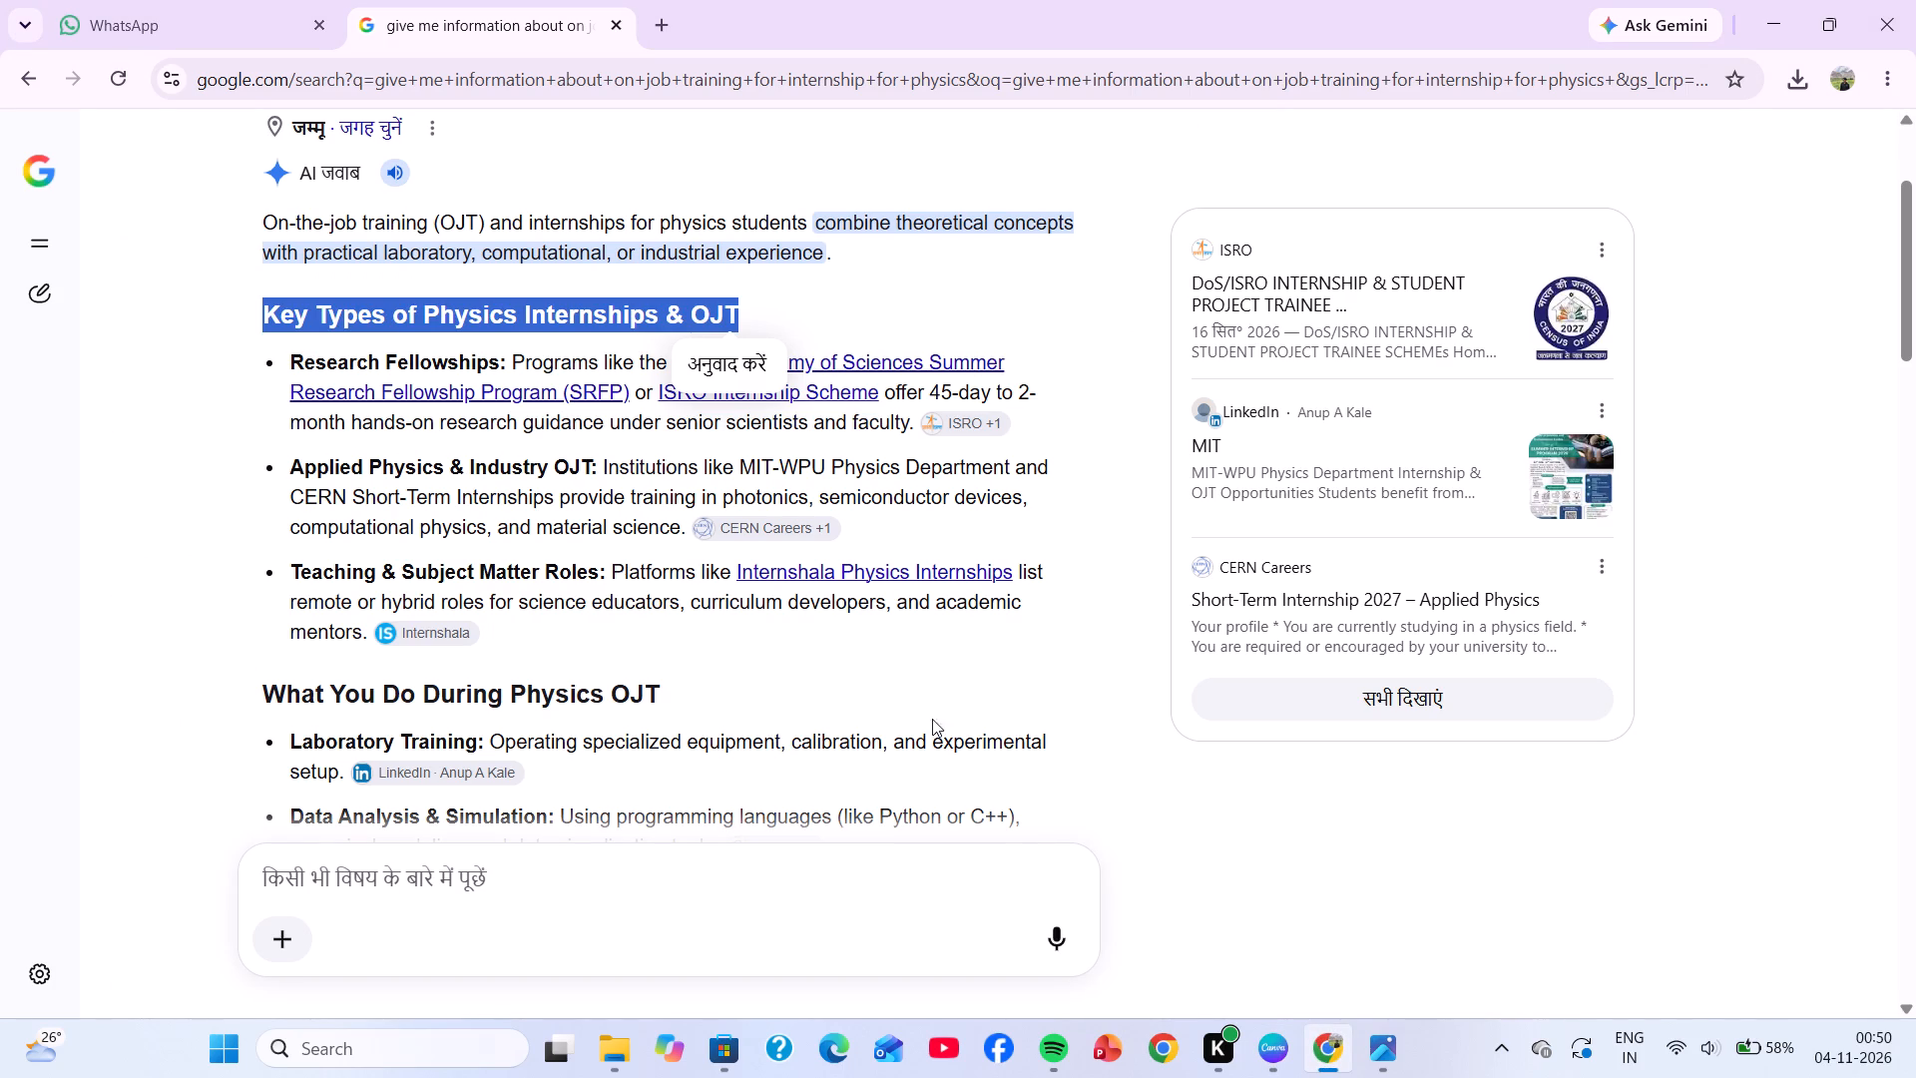
left_click(1217, 846)
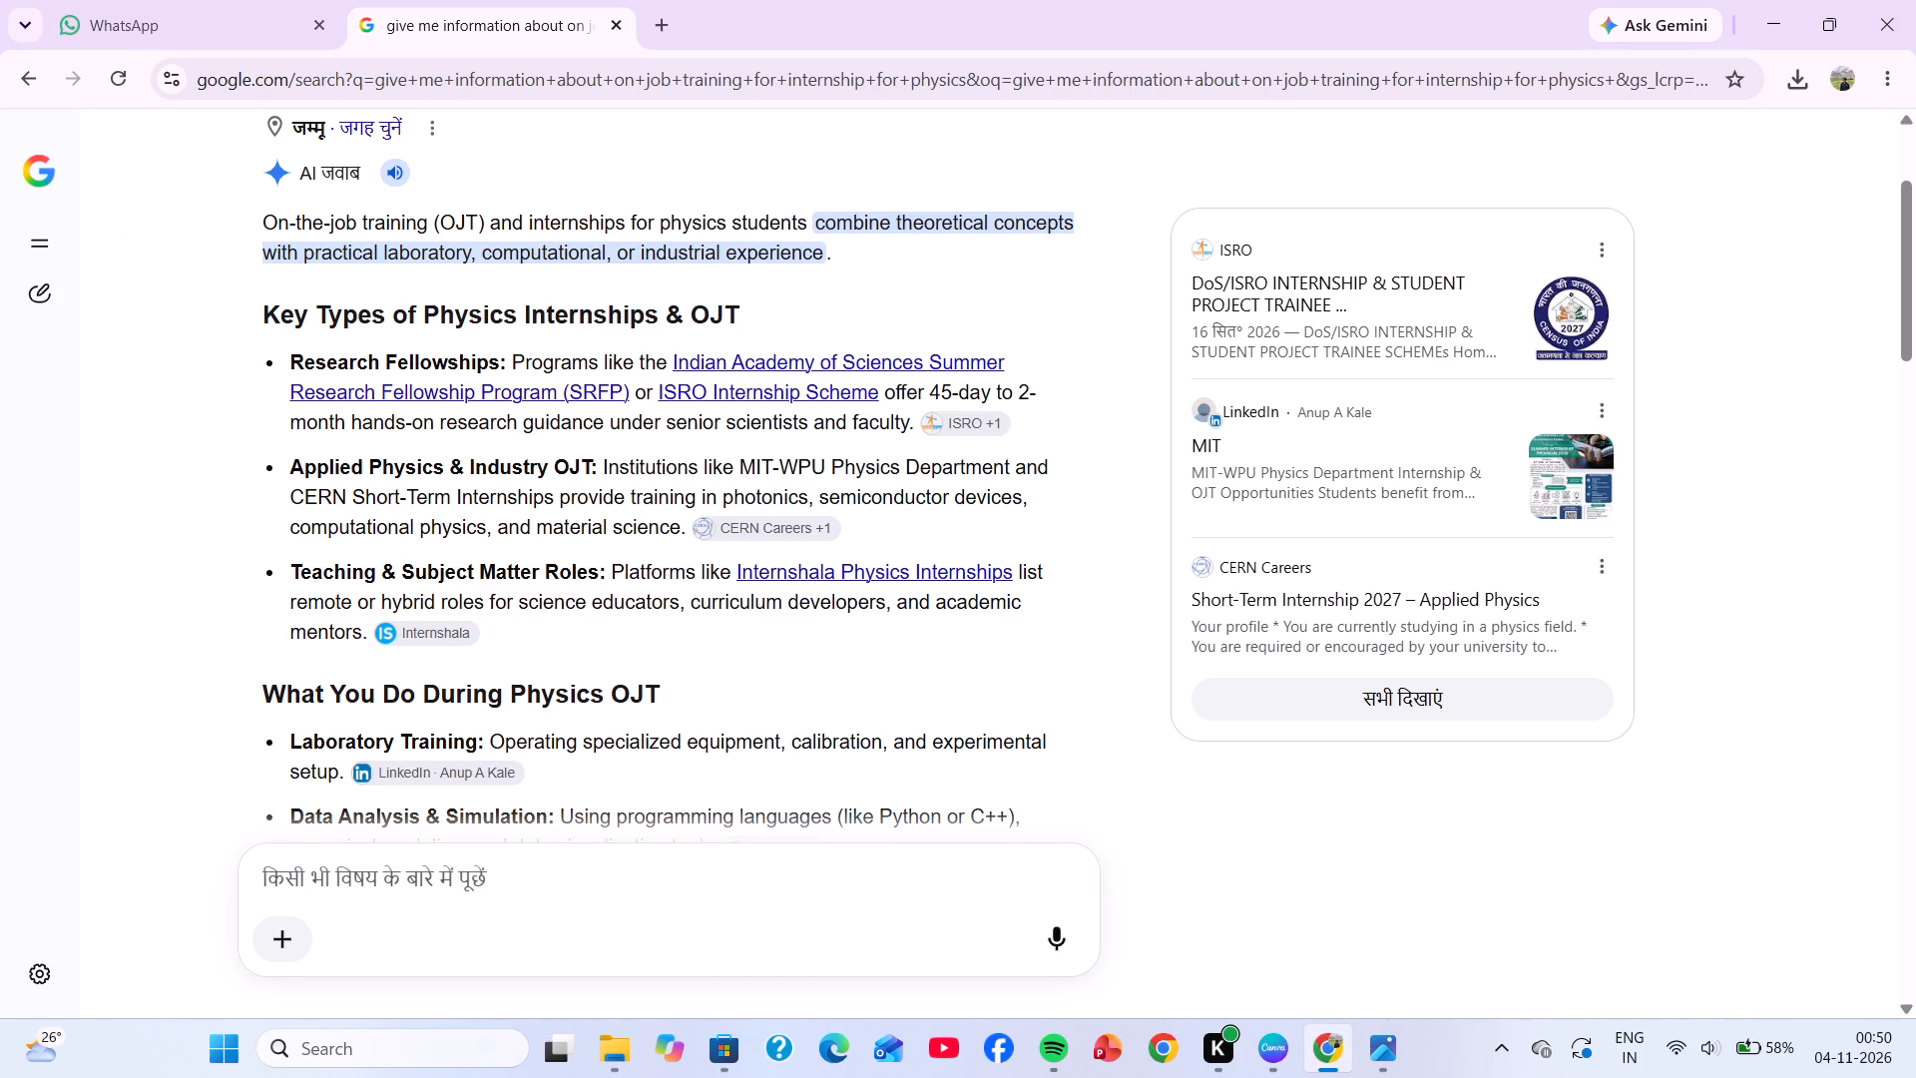
left_click_drag(264, 364, 313, 370)
left_click(313, 370)
left_click(1163, 471)
left_click_drag(907, 418, 875, 424)
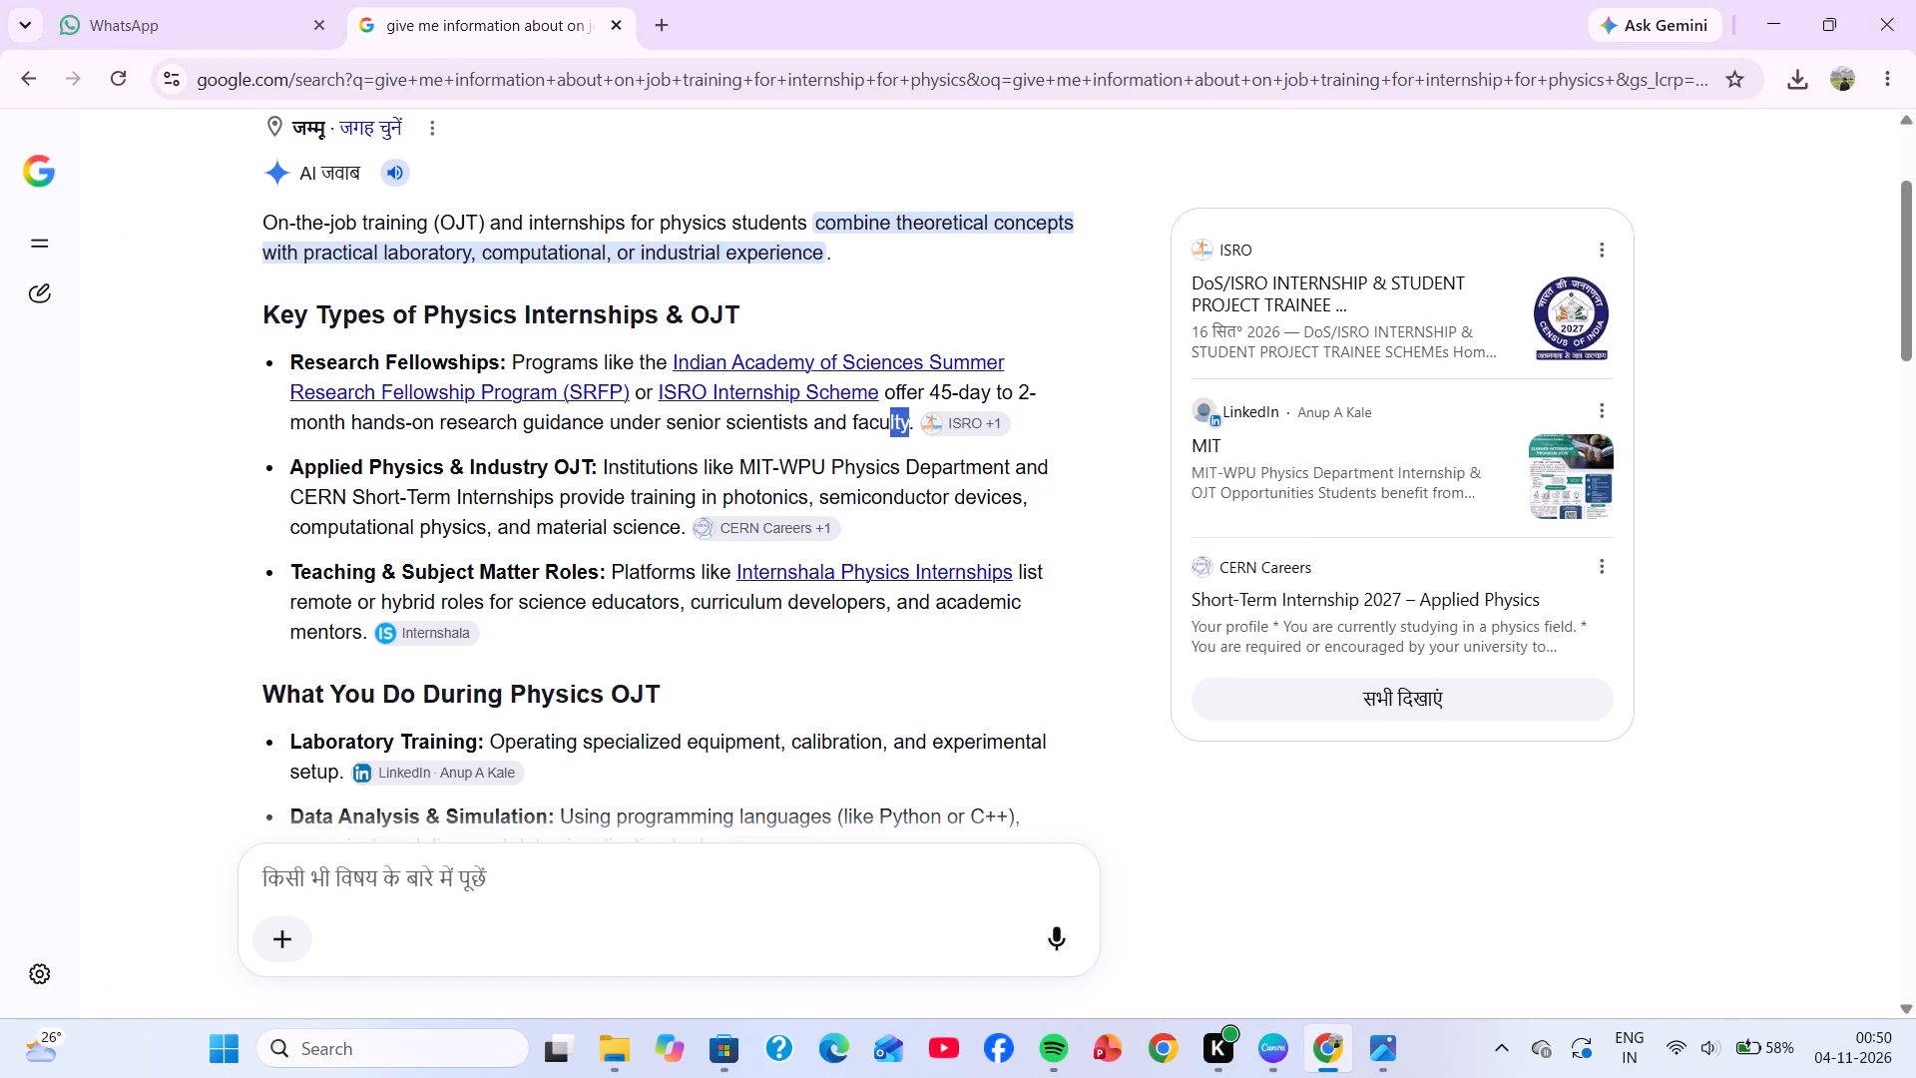
left_click_drag(875, 424, 266, 360)
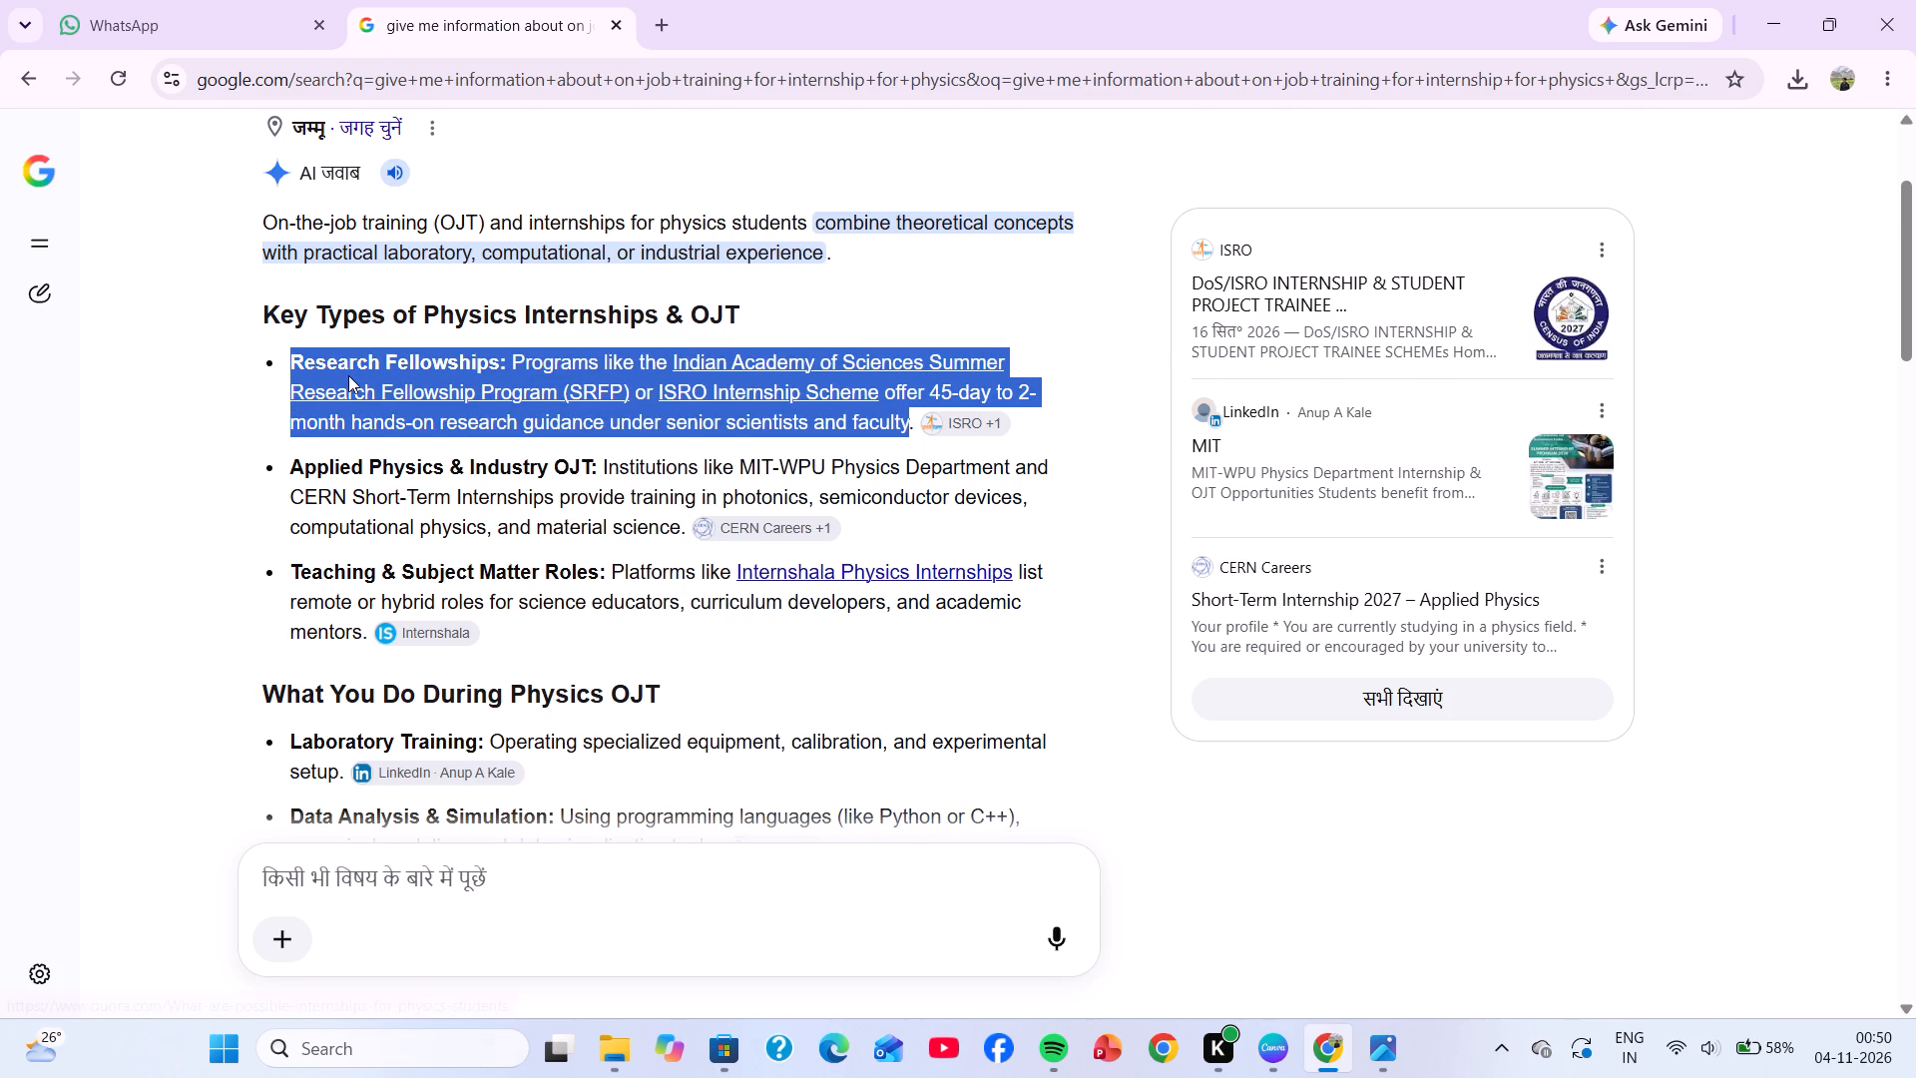
key("ctrl+c")
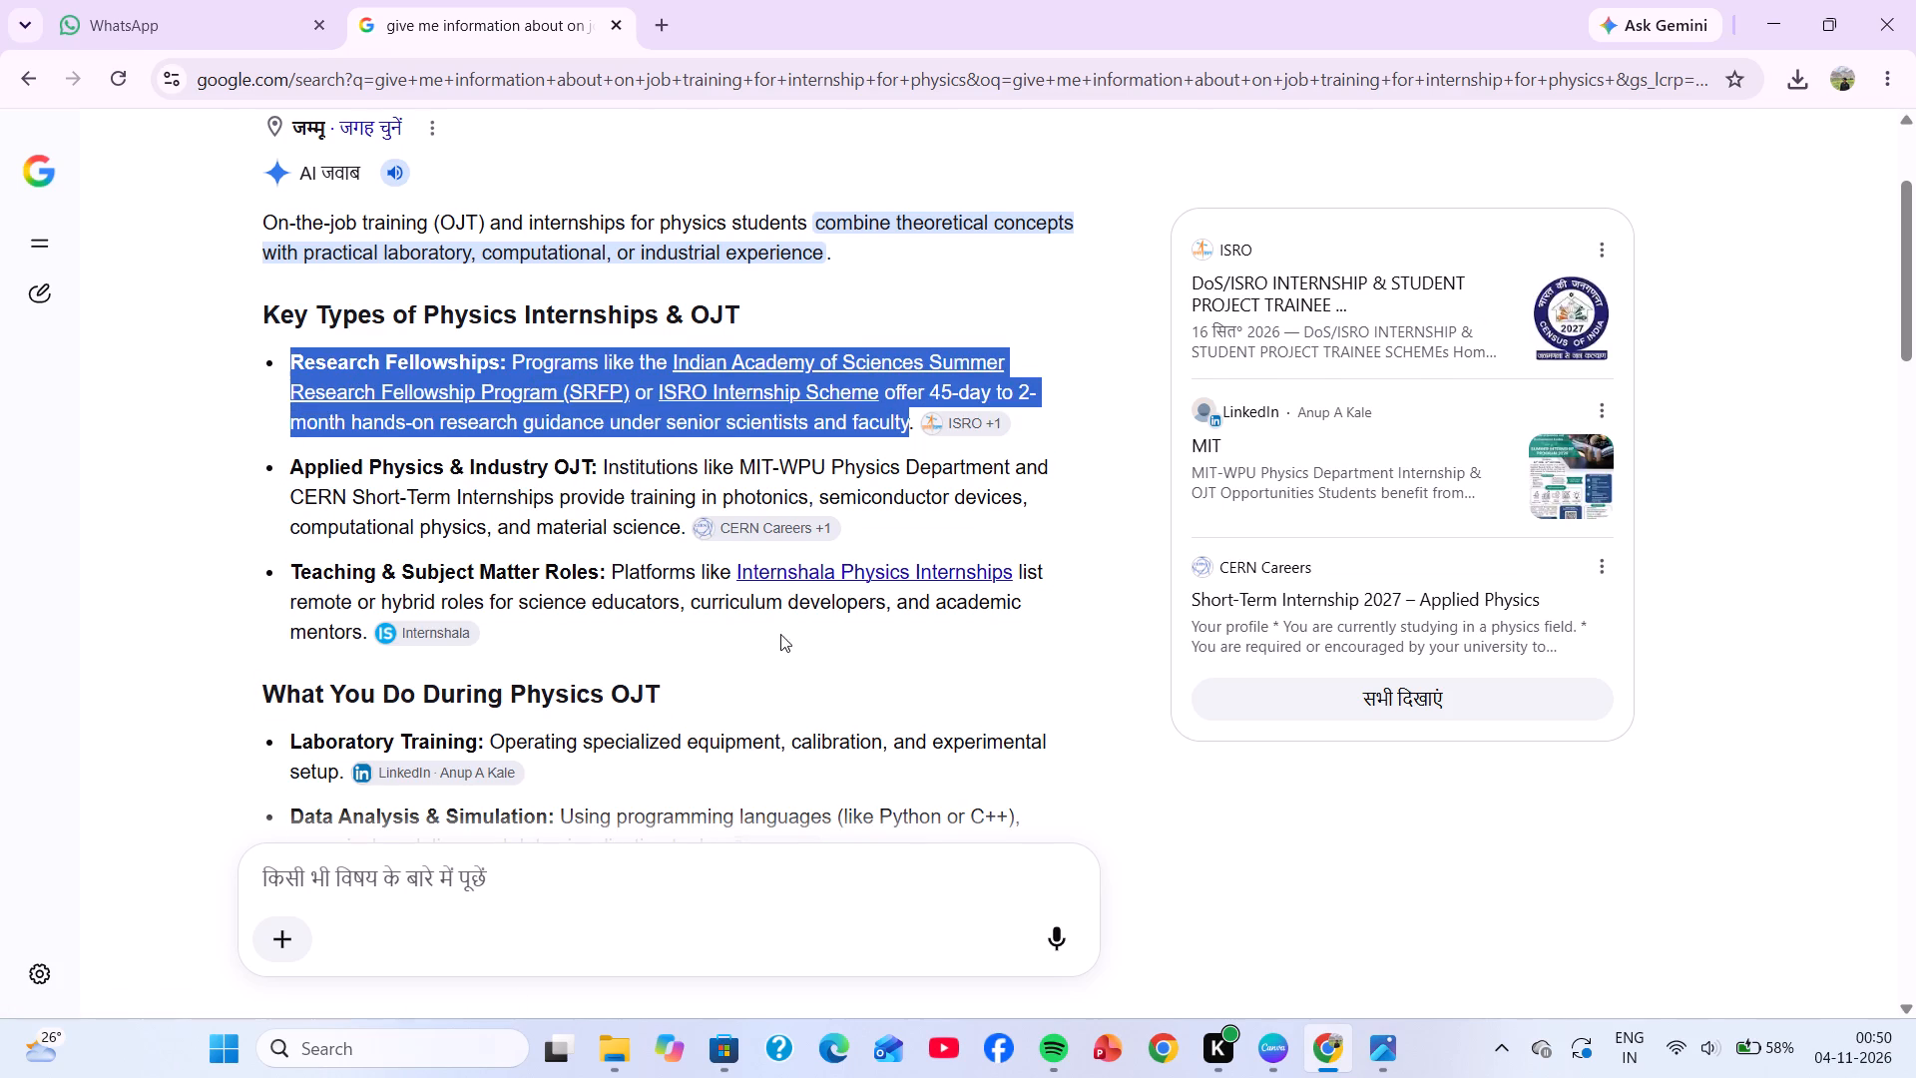
left_click(1261, 1047)
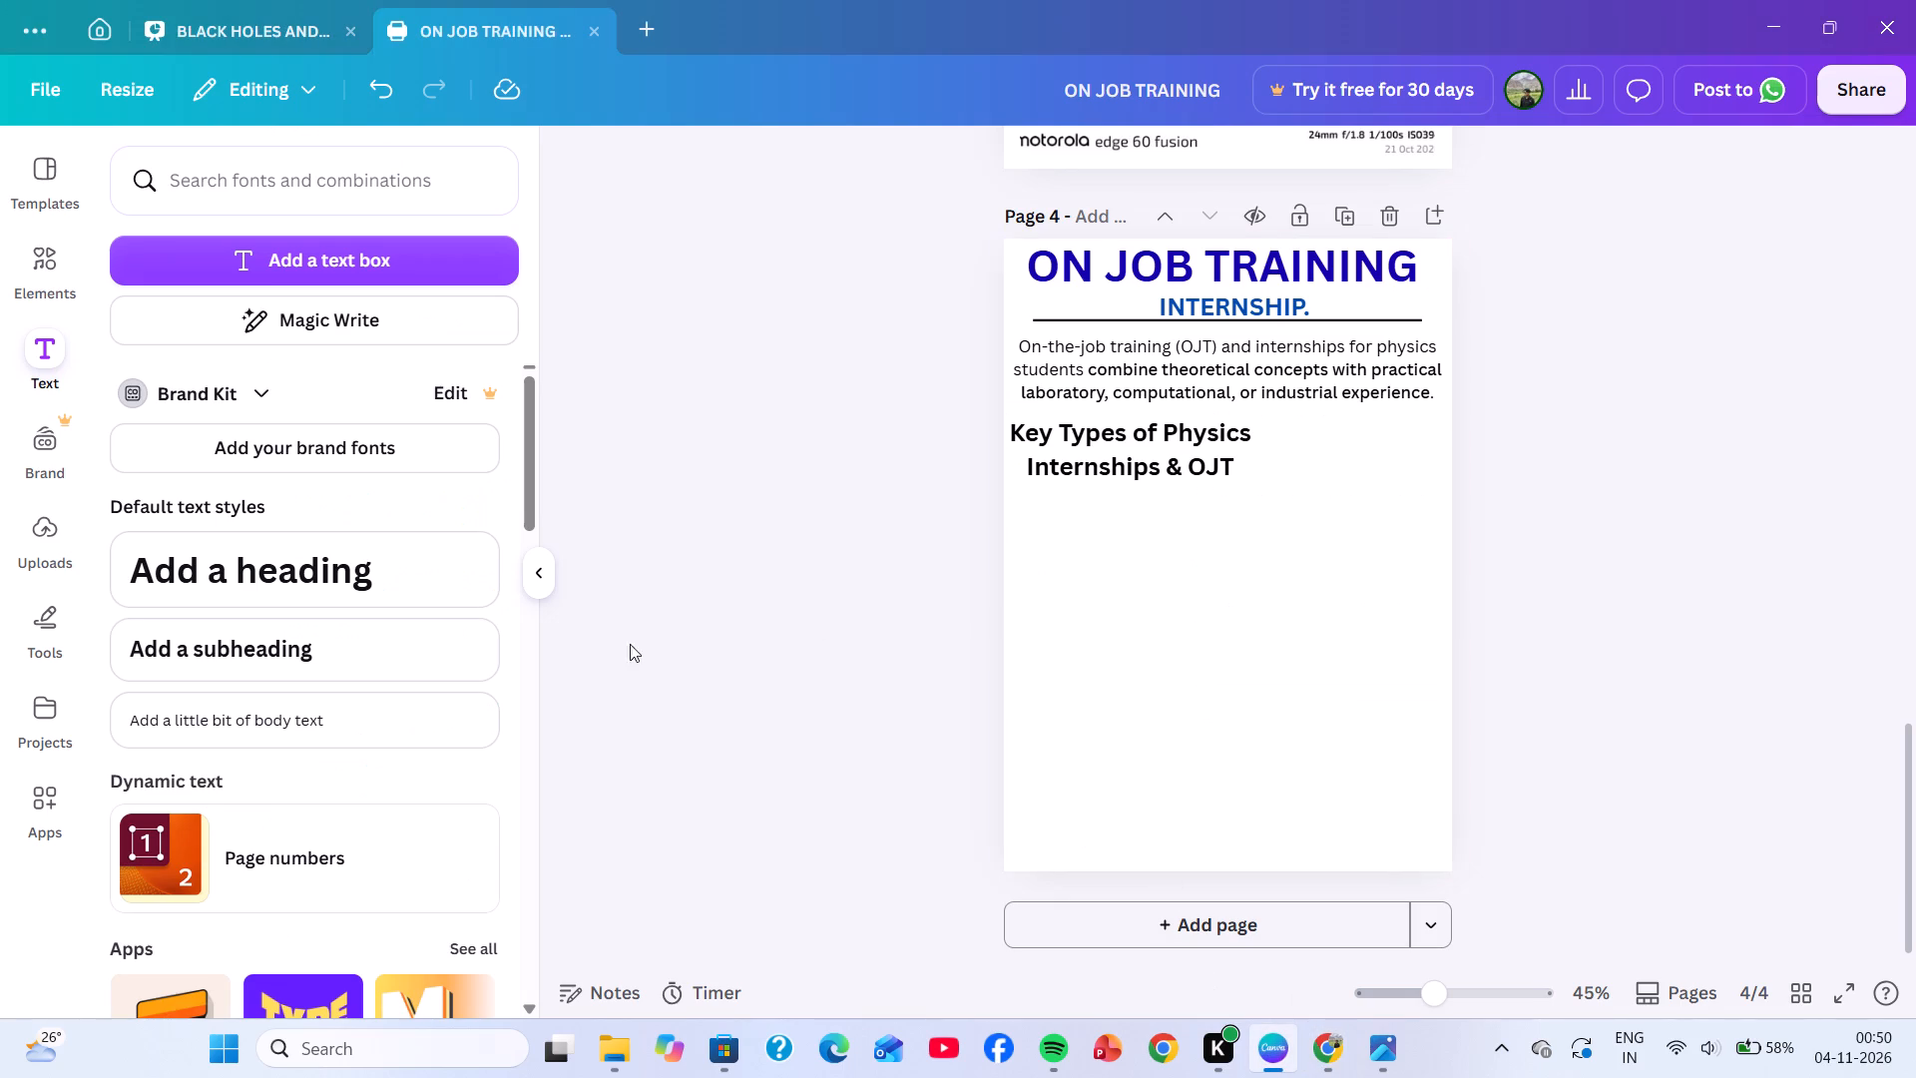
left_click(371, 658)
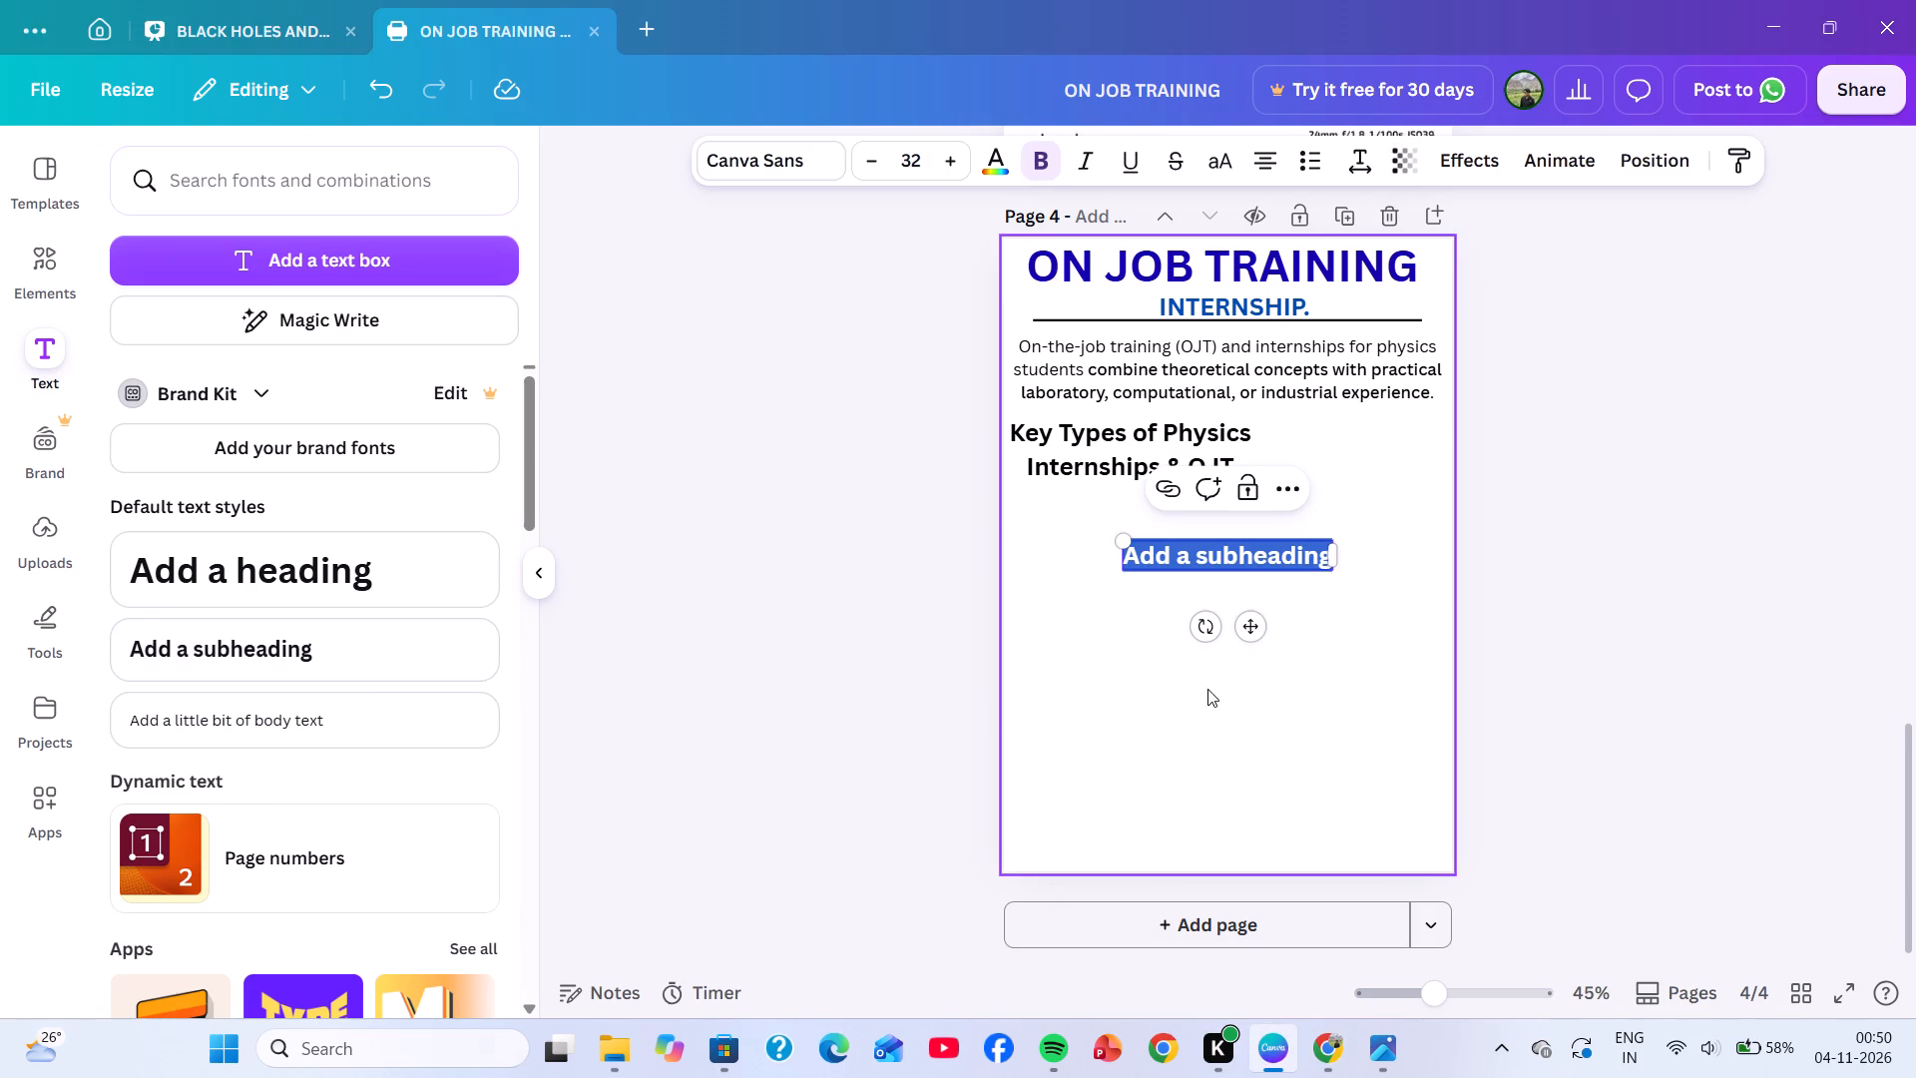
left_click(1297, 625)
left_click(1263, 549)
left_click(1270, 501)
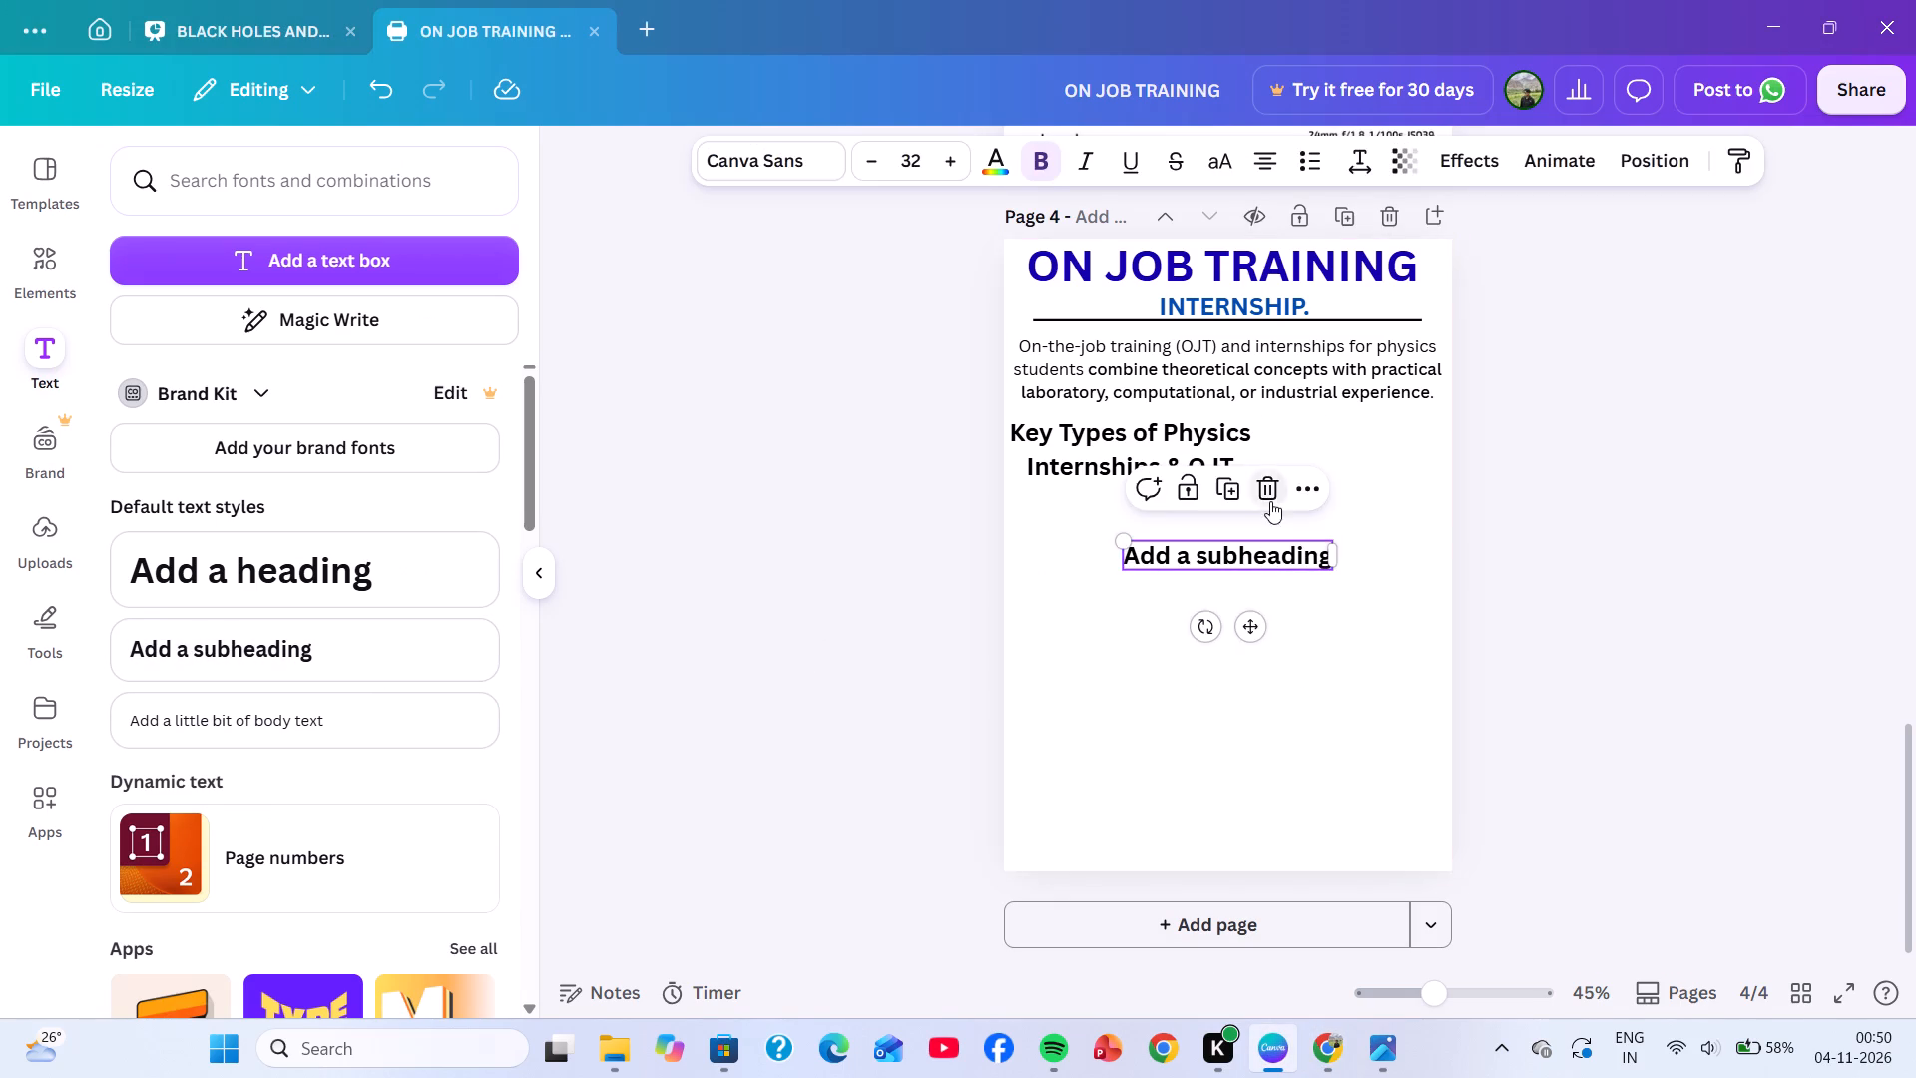
Add a body text box on page 4 containing the copied "Research Fellowships" paragraph.
left_click(302, 726)
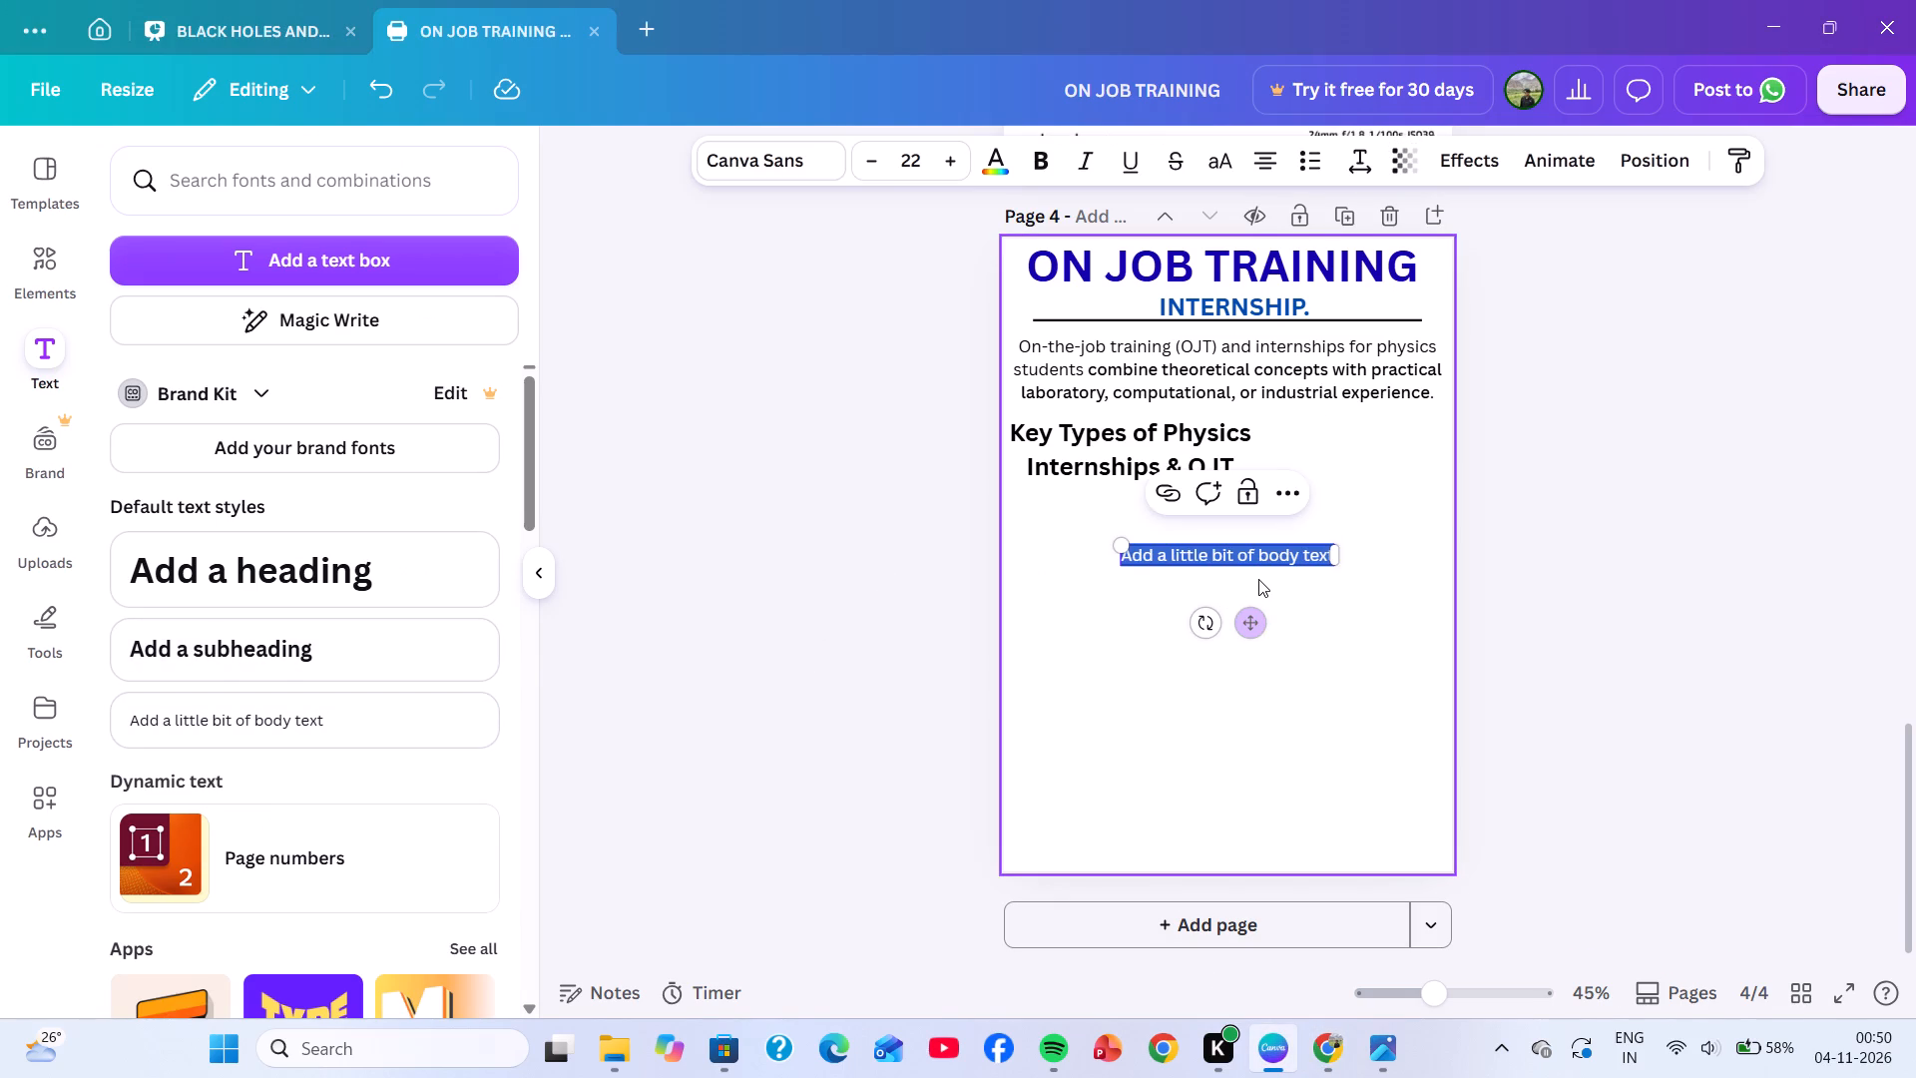
key("BackSpace")
key("ctrl+v")
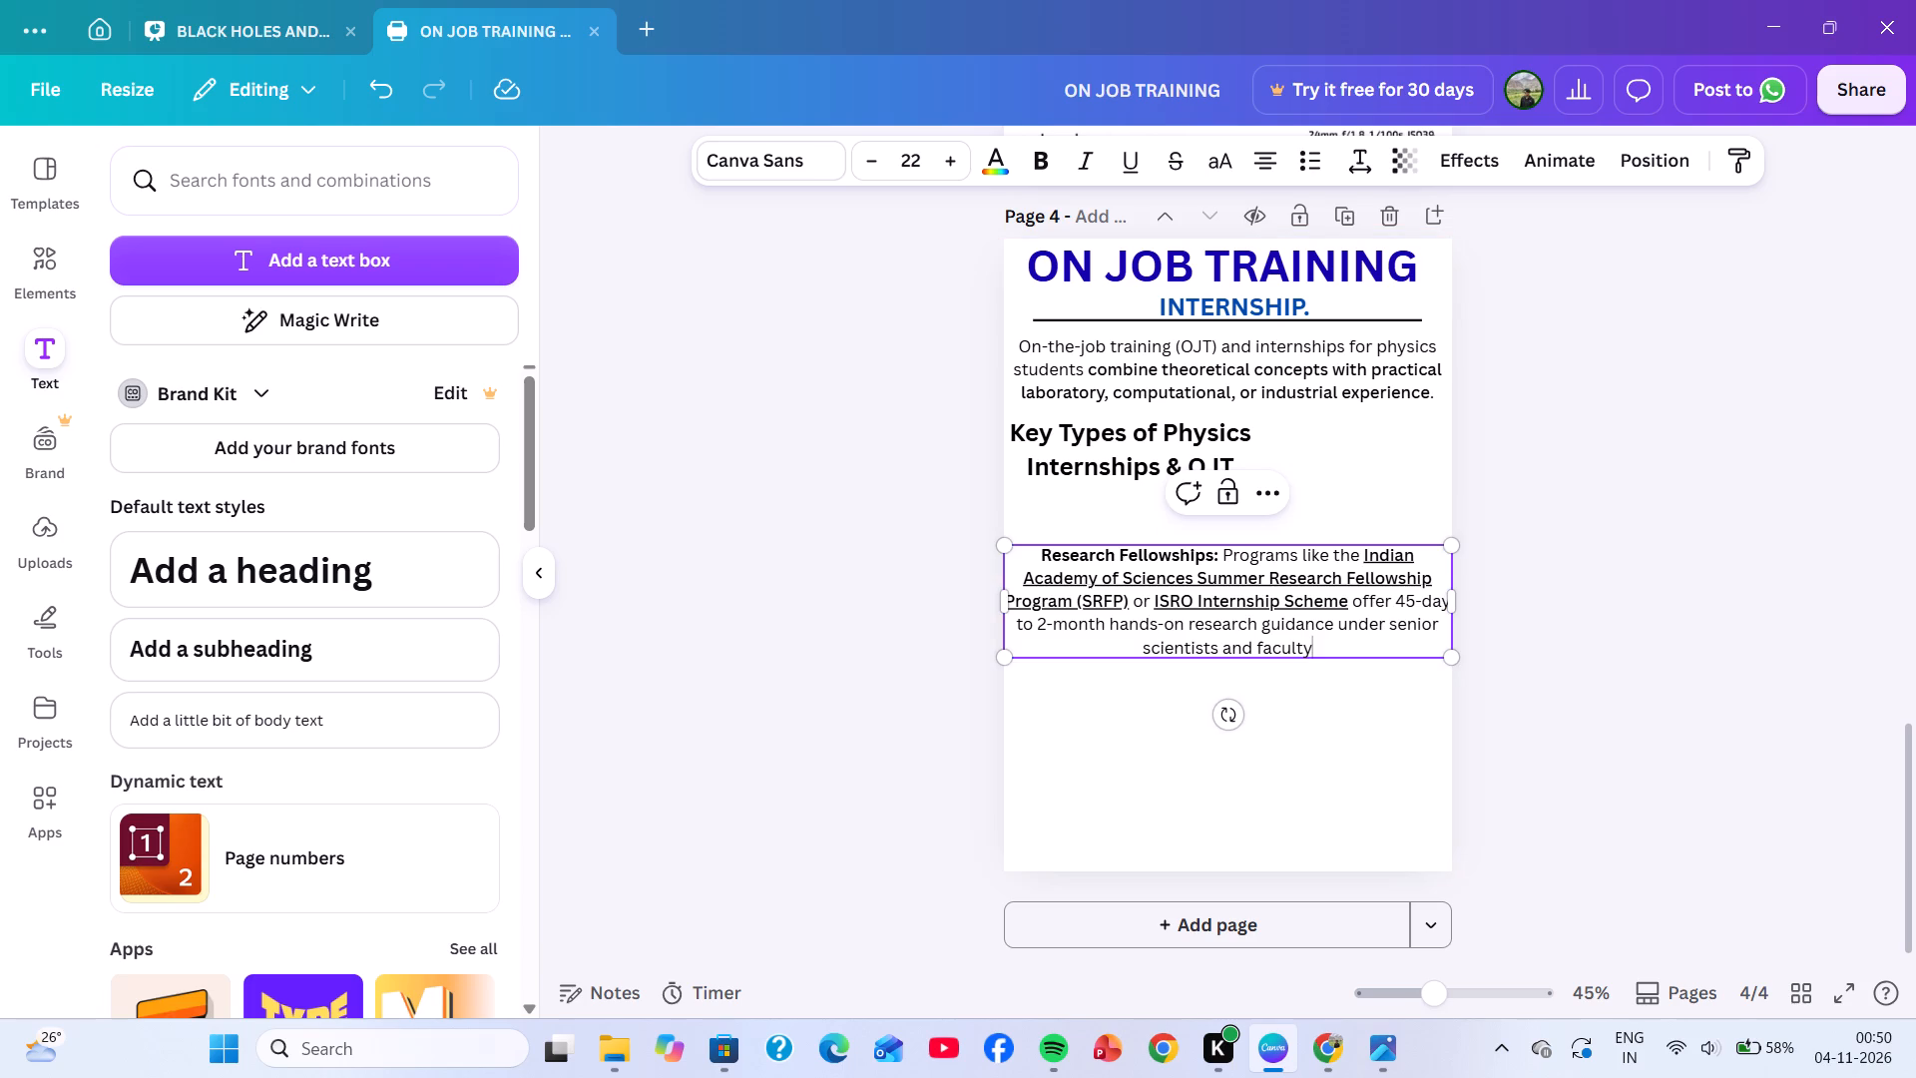
left_click(1271, 771)
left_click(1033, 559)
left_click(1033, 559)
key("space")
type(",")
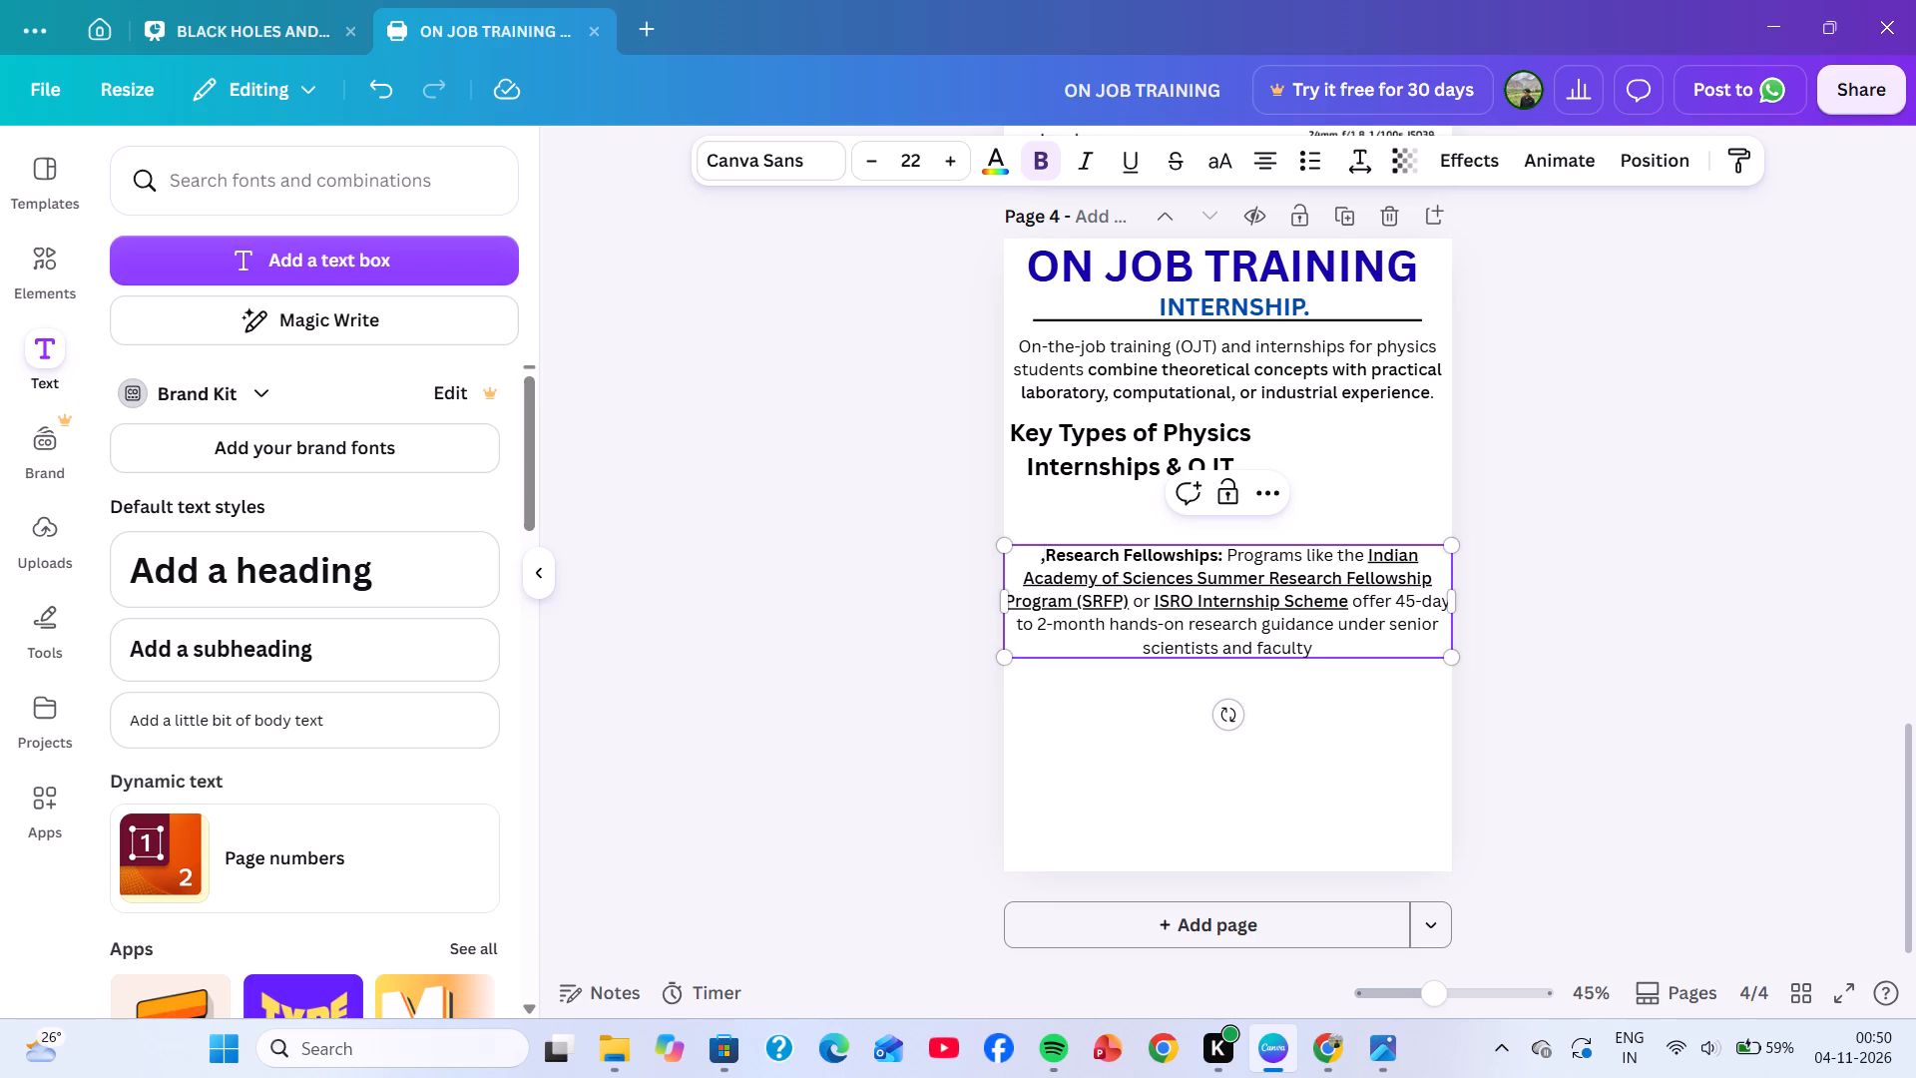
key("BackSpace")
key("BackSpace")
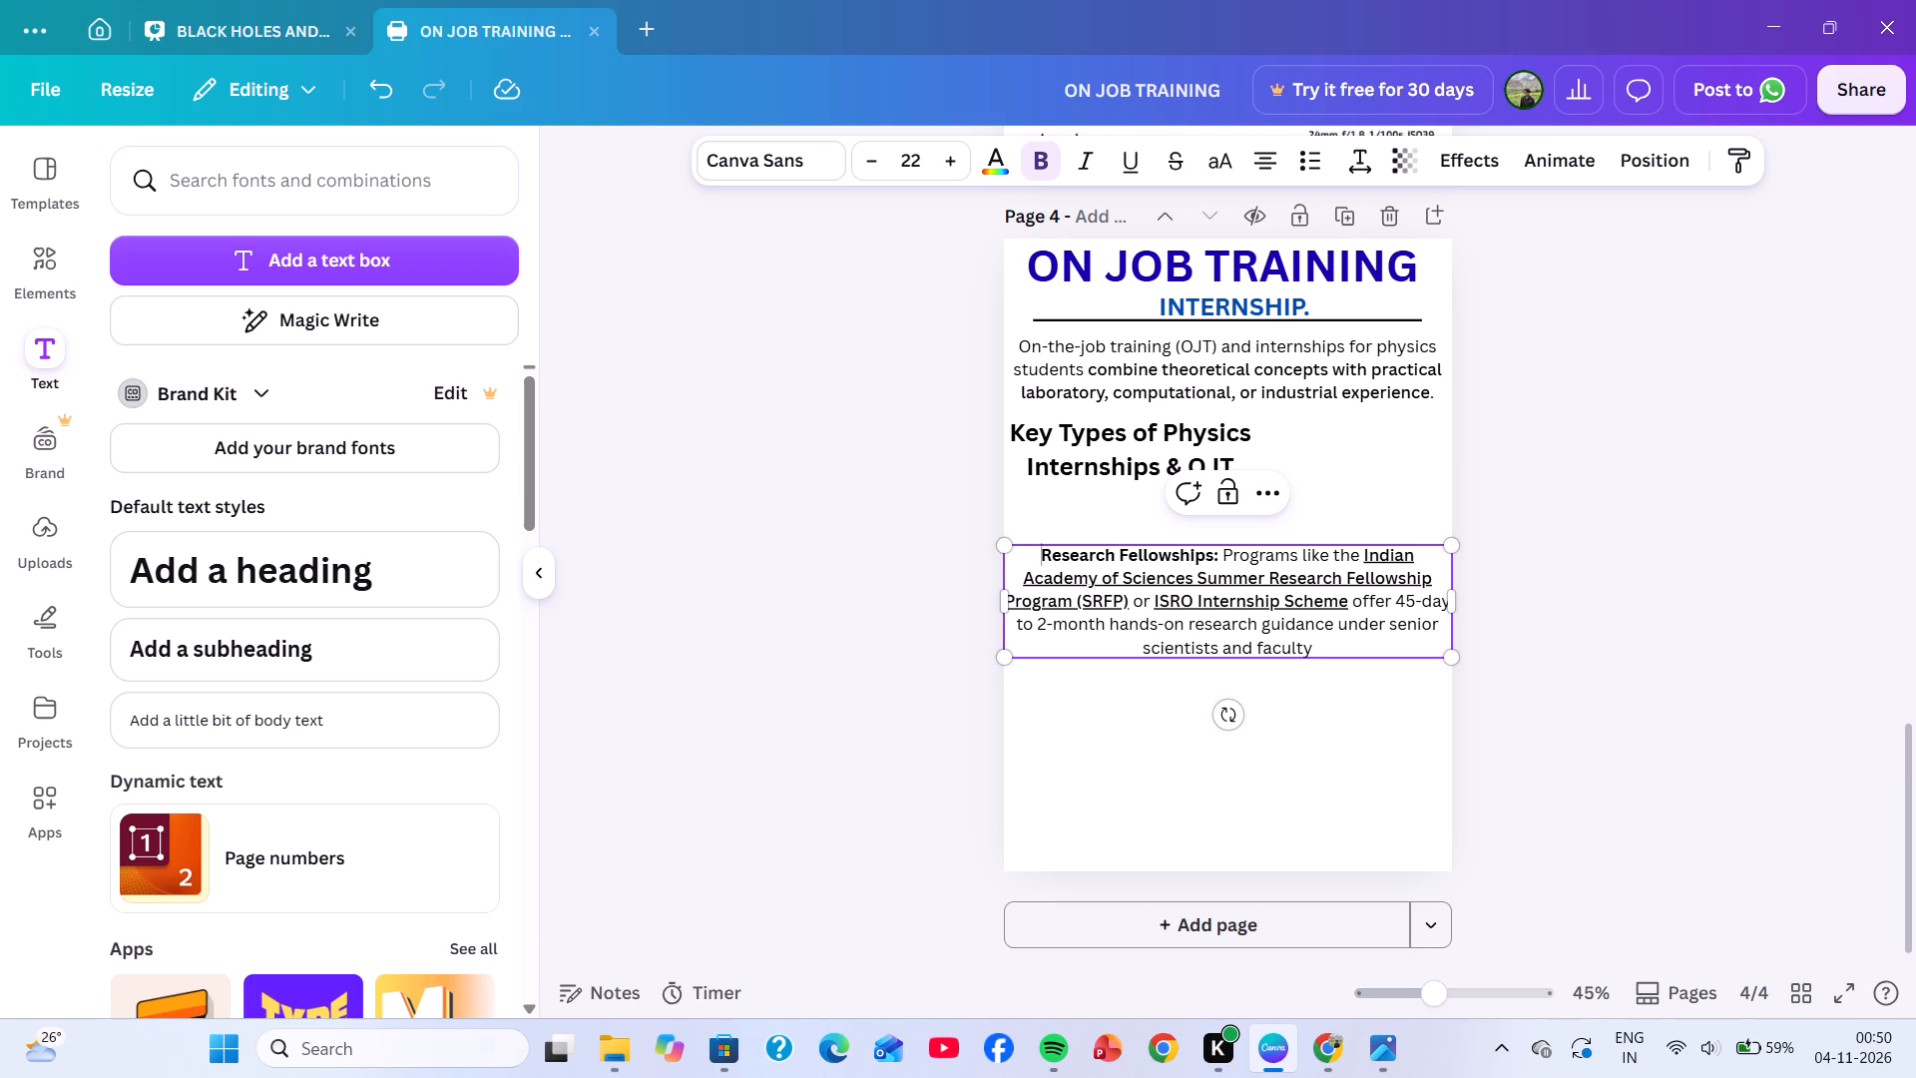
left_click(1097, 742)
Move the "Research Fellowships" paragraph under the "Key Types" subheading, narrow it to six lines and align it with the page's left edge.
left_click_drag(1144, 620, 1151, 582)
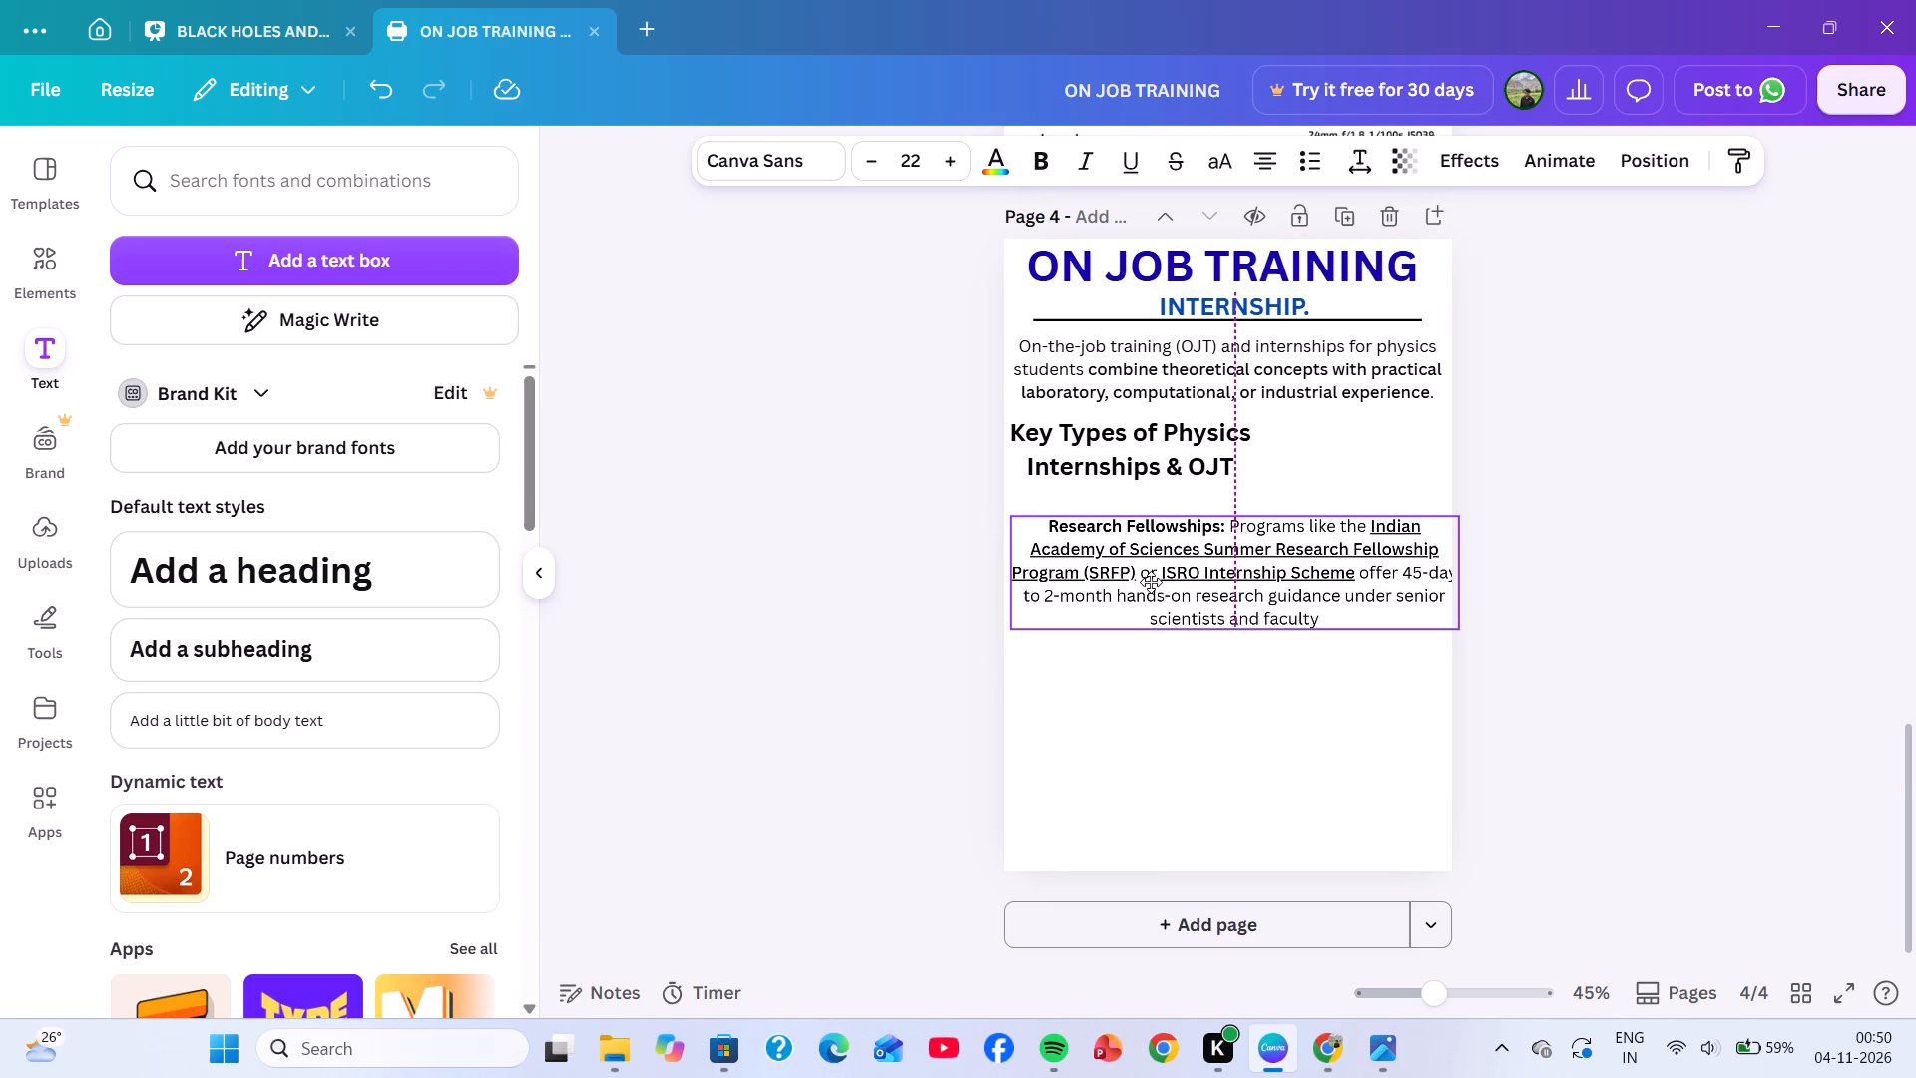
left_click_drag(1151, 582, 1149, 565)
left_click(1047, 507)
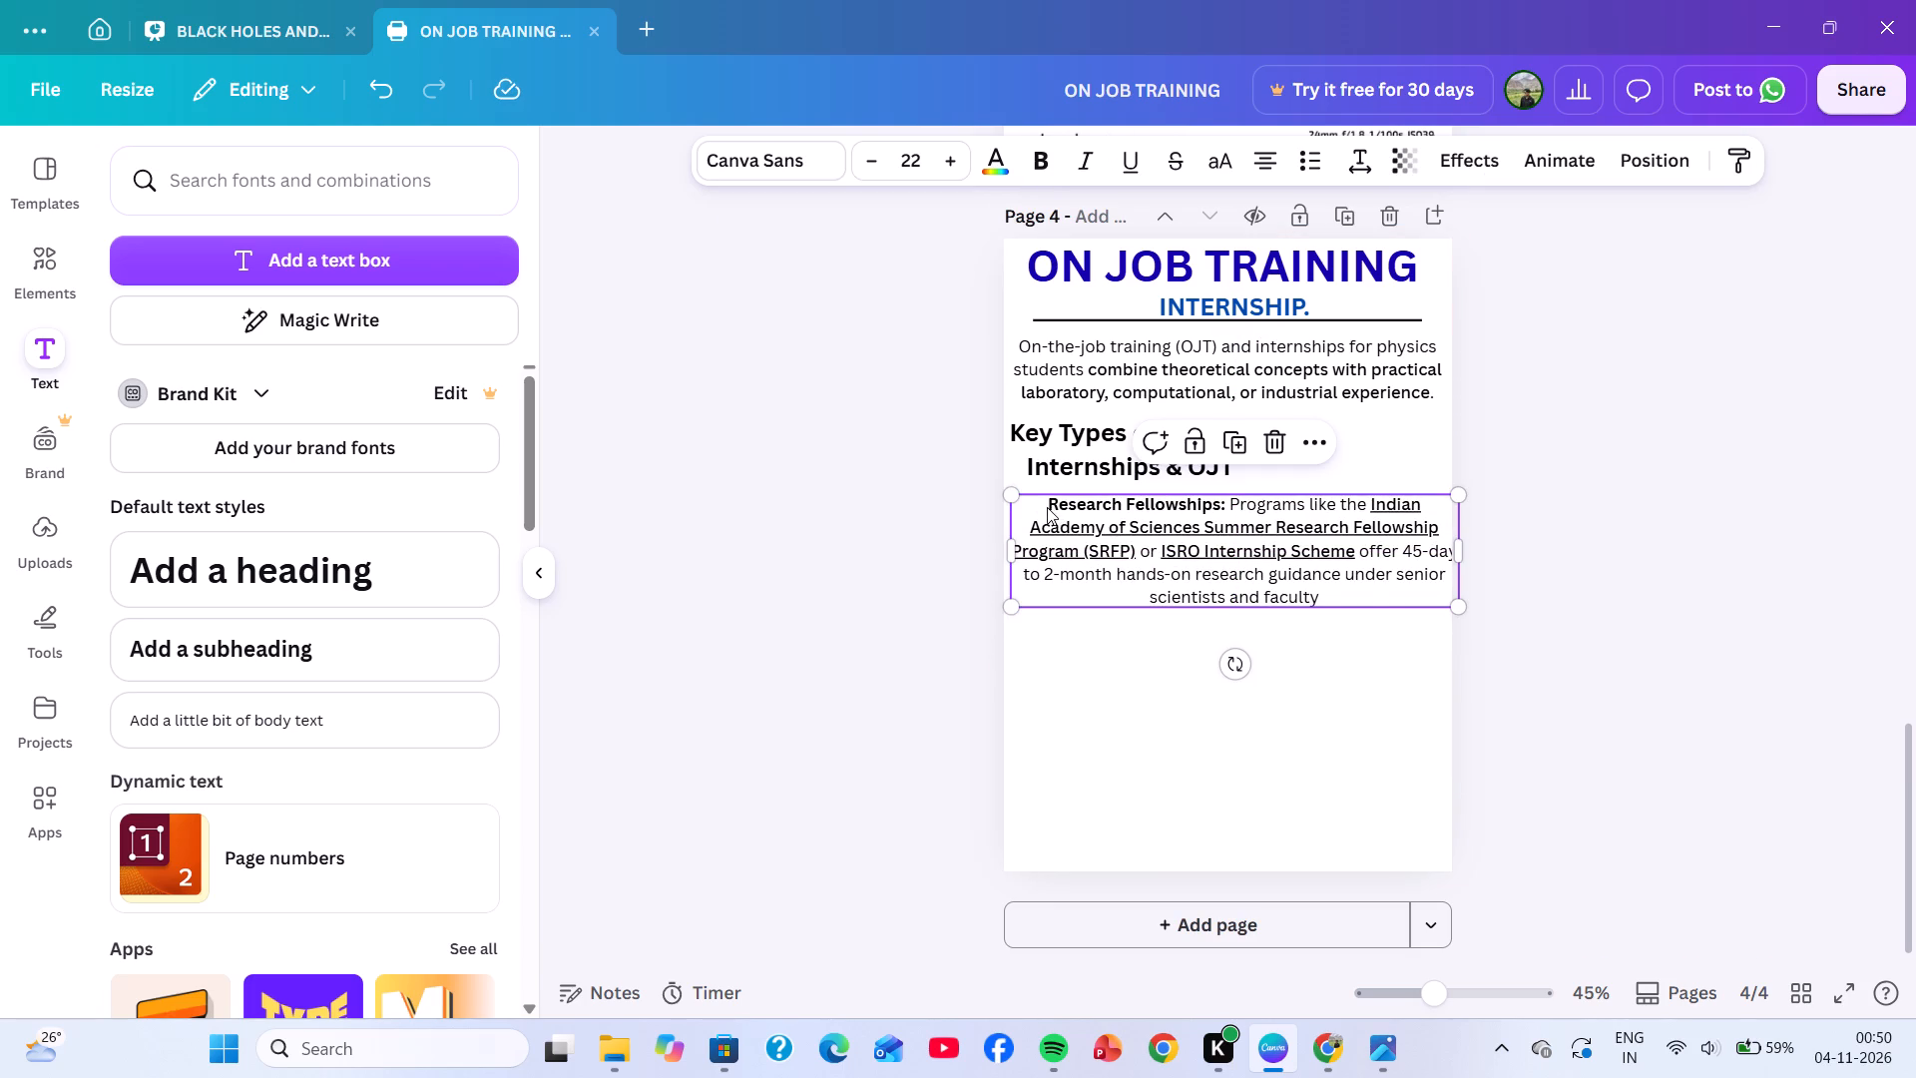
left_click(1109, 731)
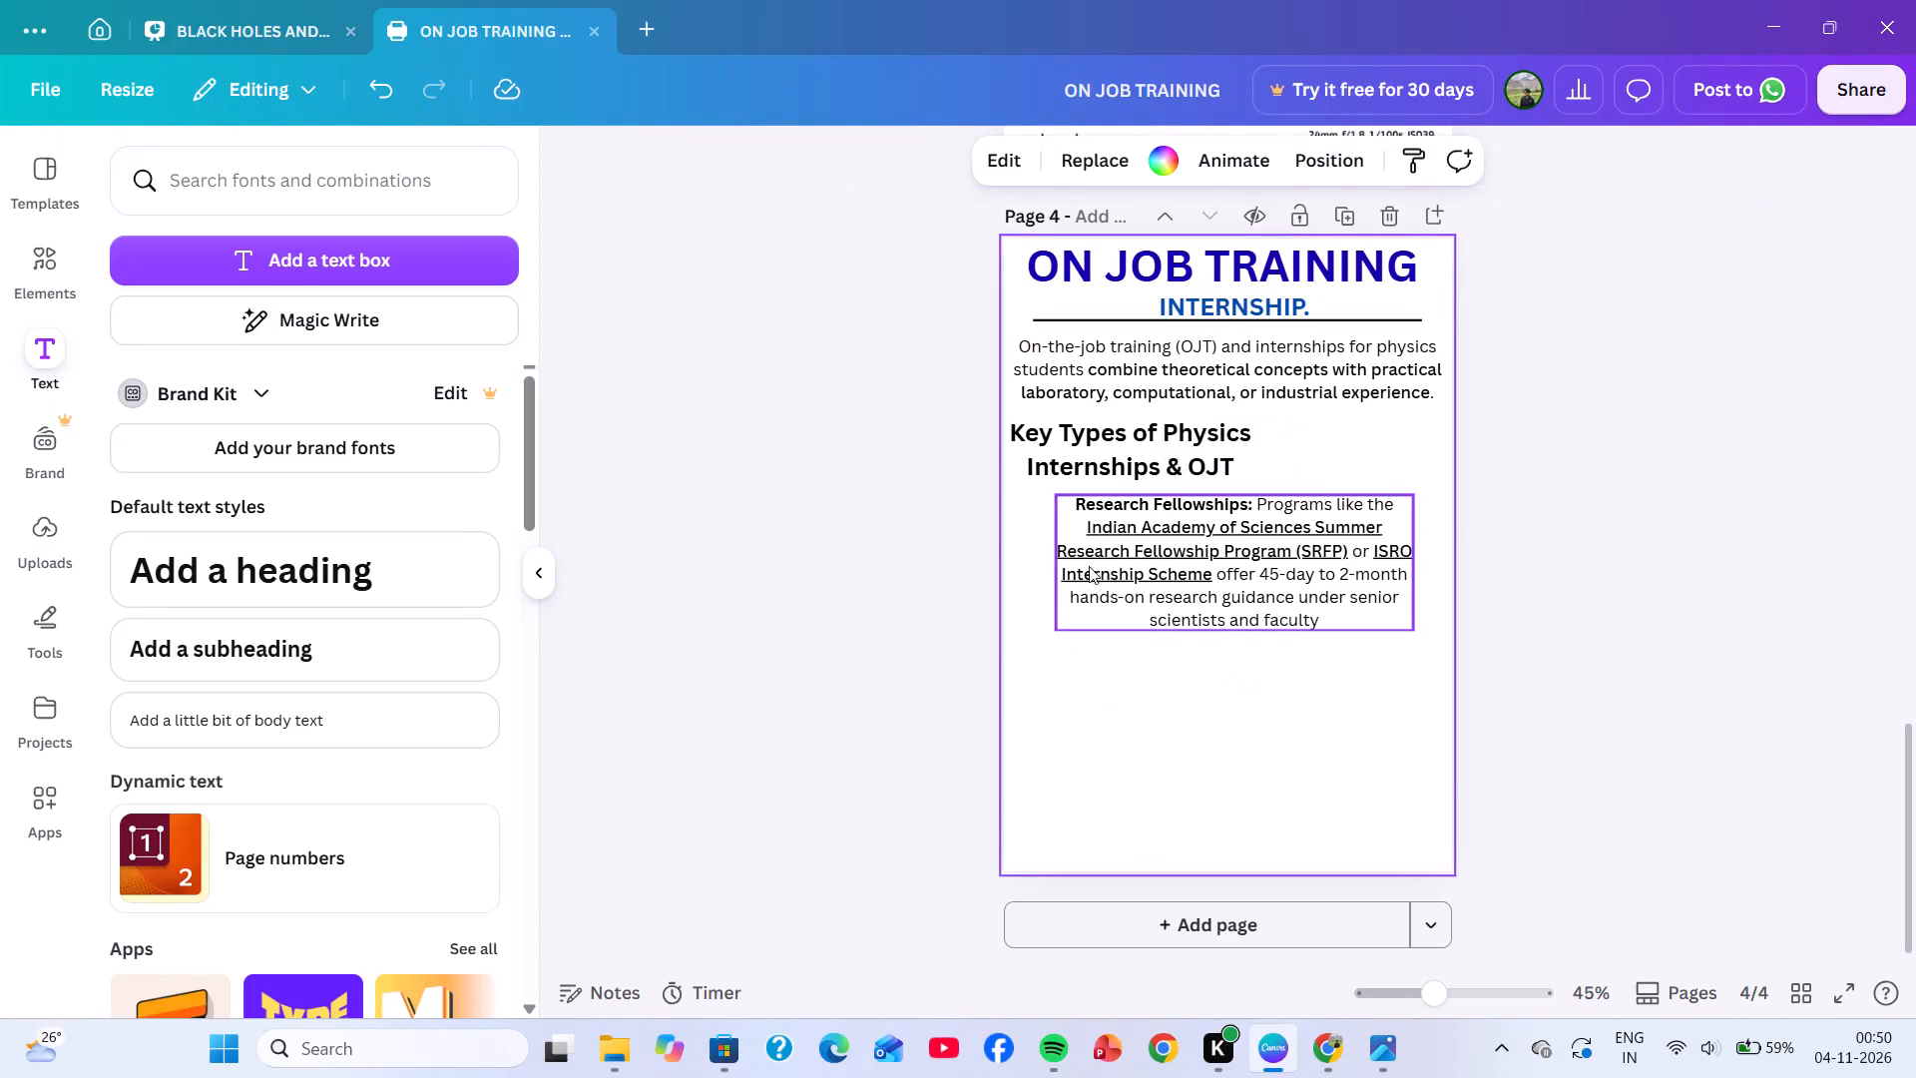
left_click_drag(1109, 561, 1063, 561)
Number the "Research Fellowships" paragraph by inserting "1 - " at its start.
left_click(1020, 522)
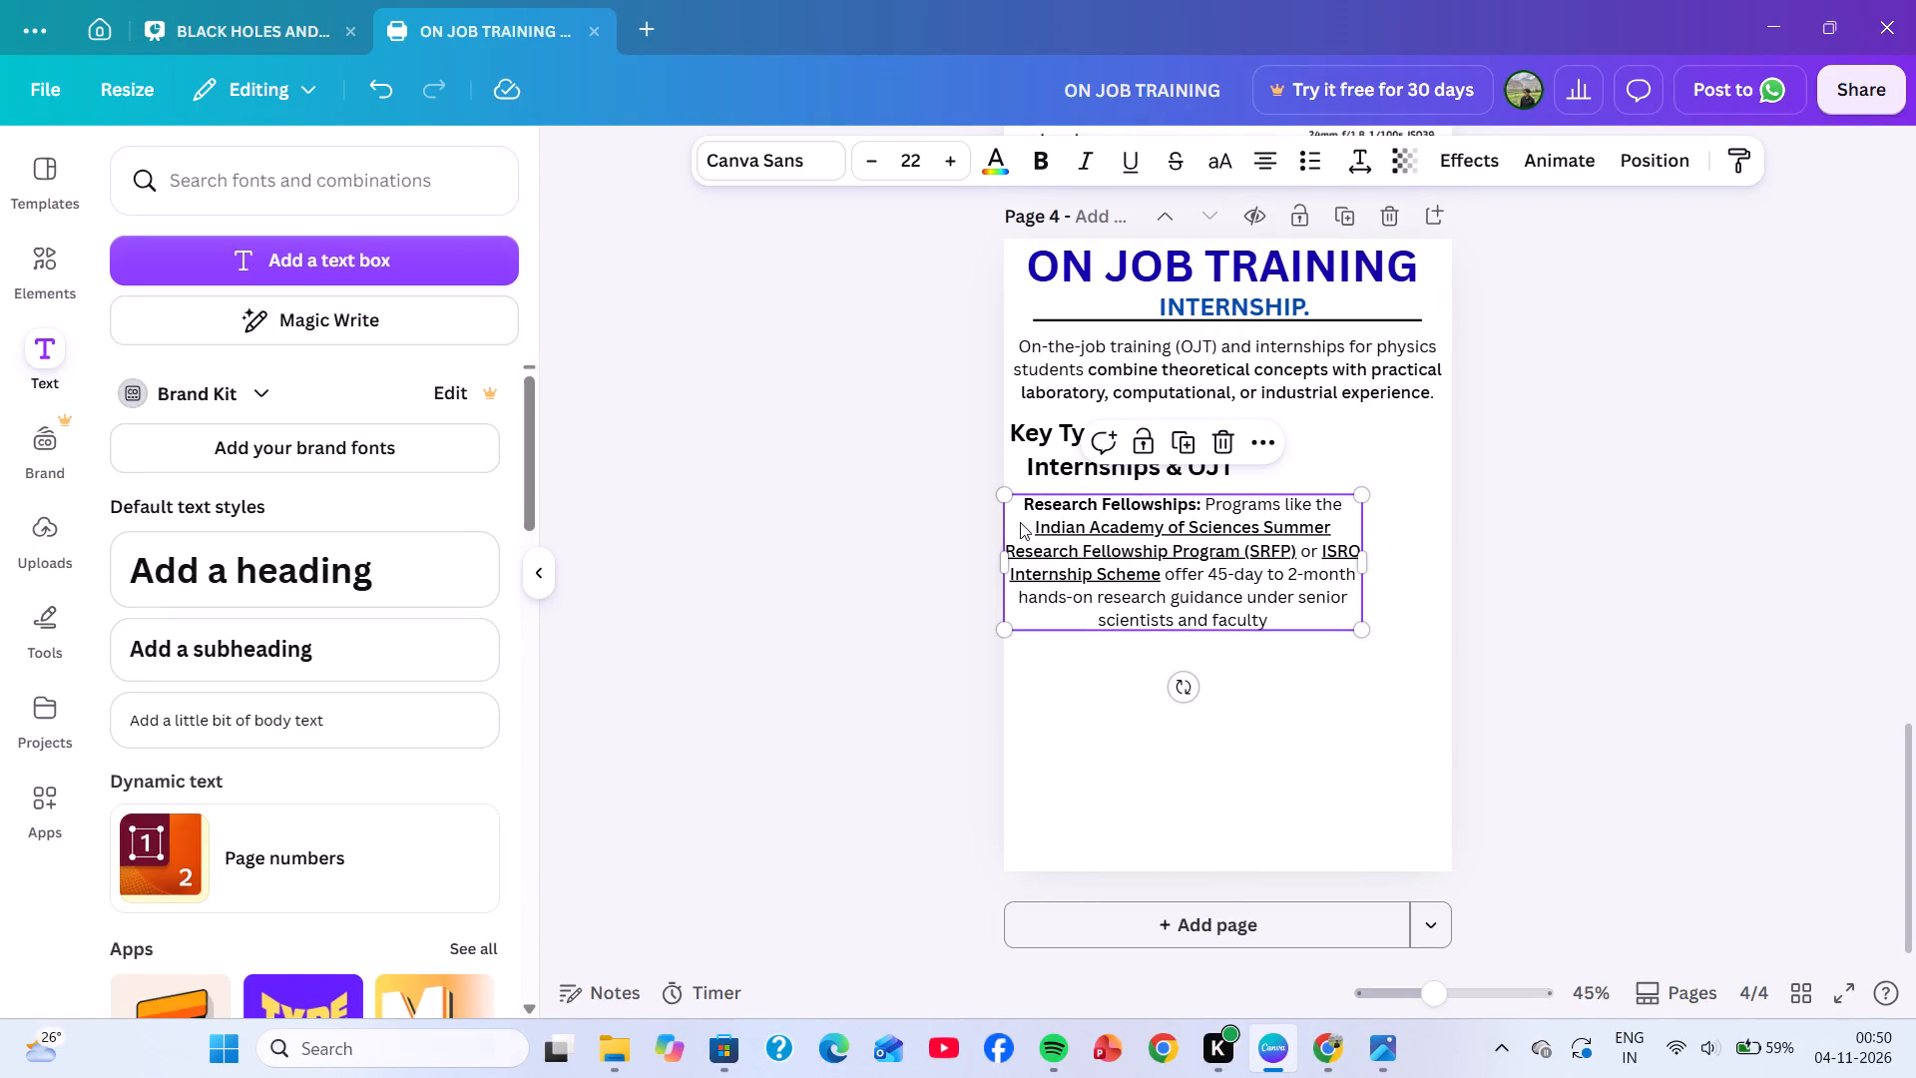
left_click(1011, 506)
type("1")
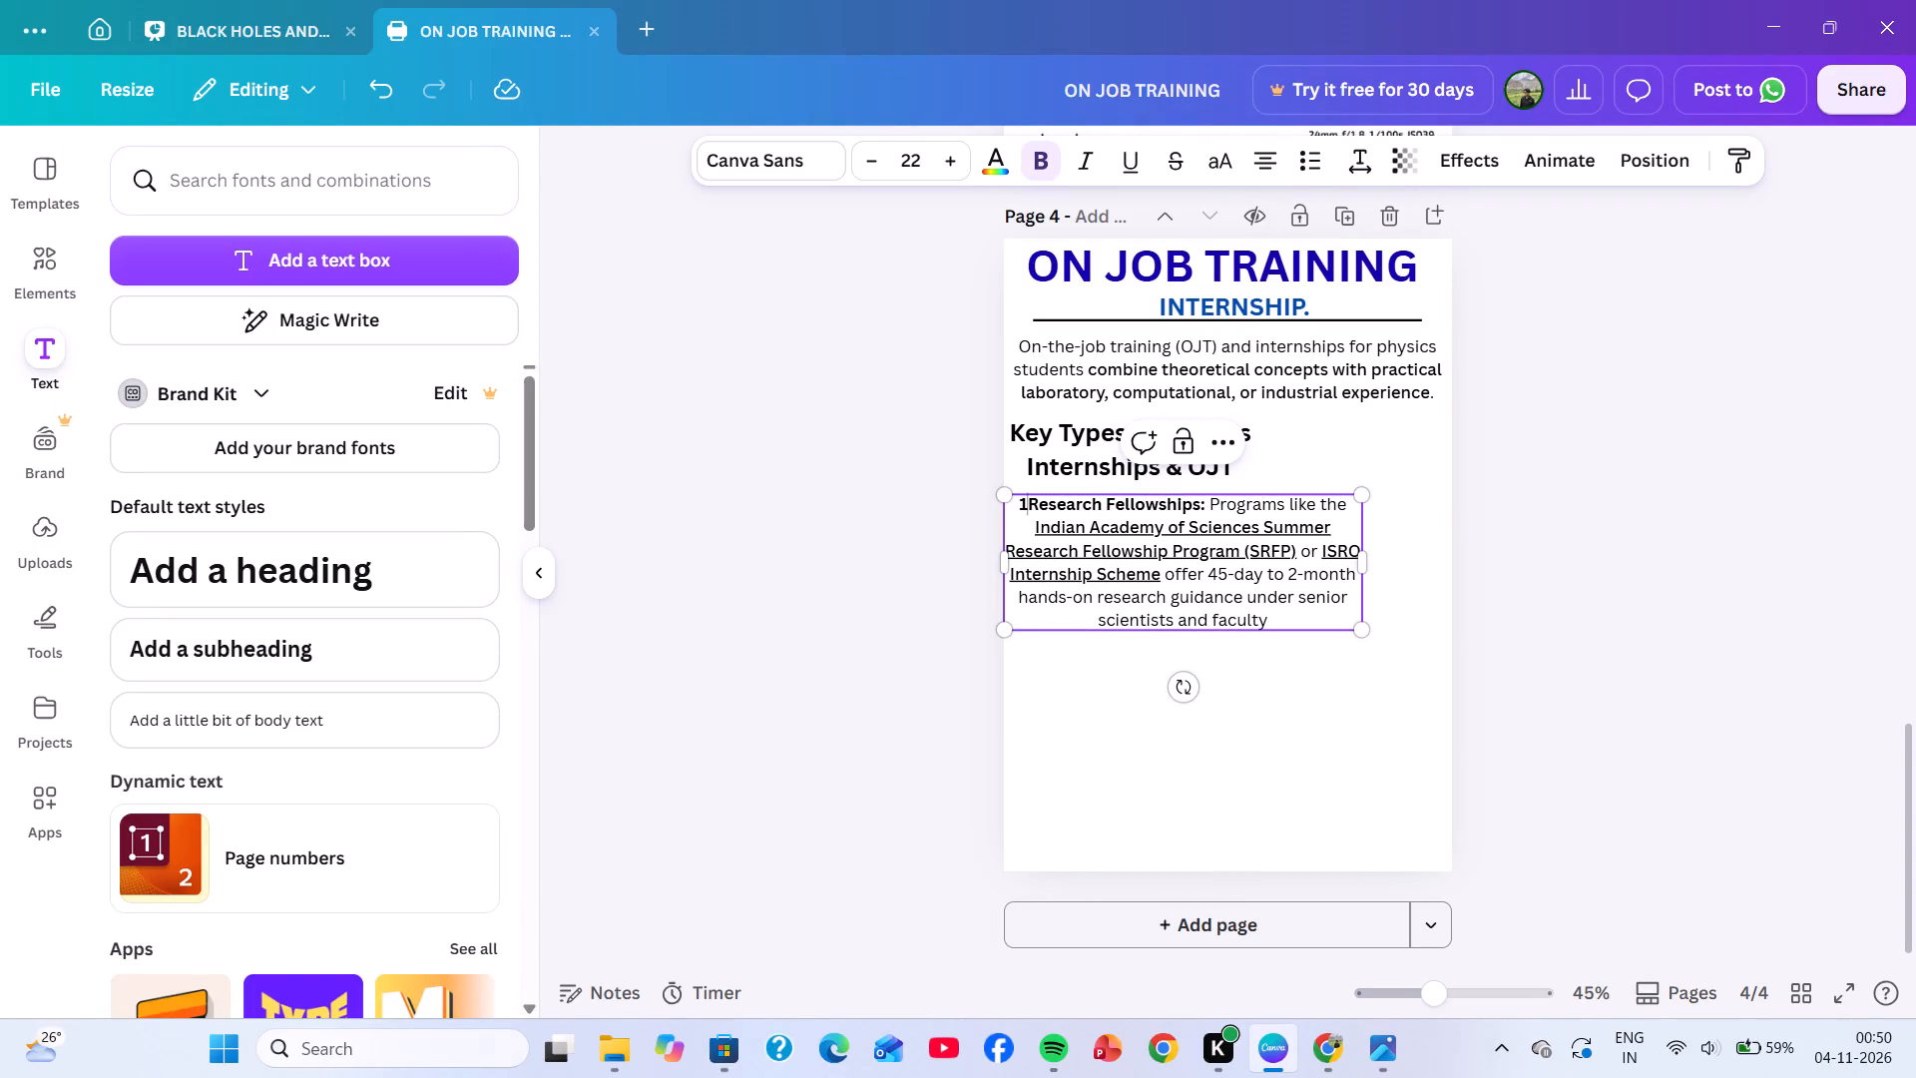
key("space")
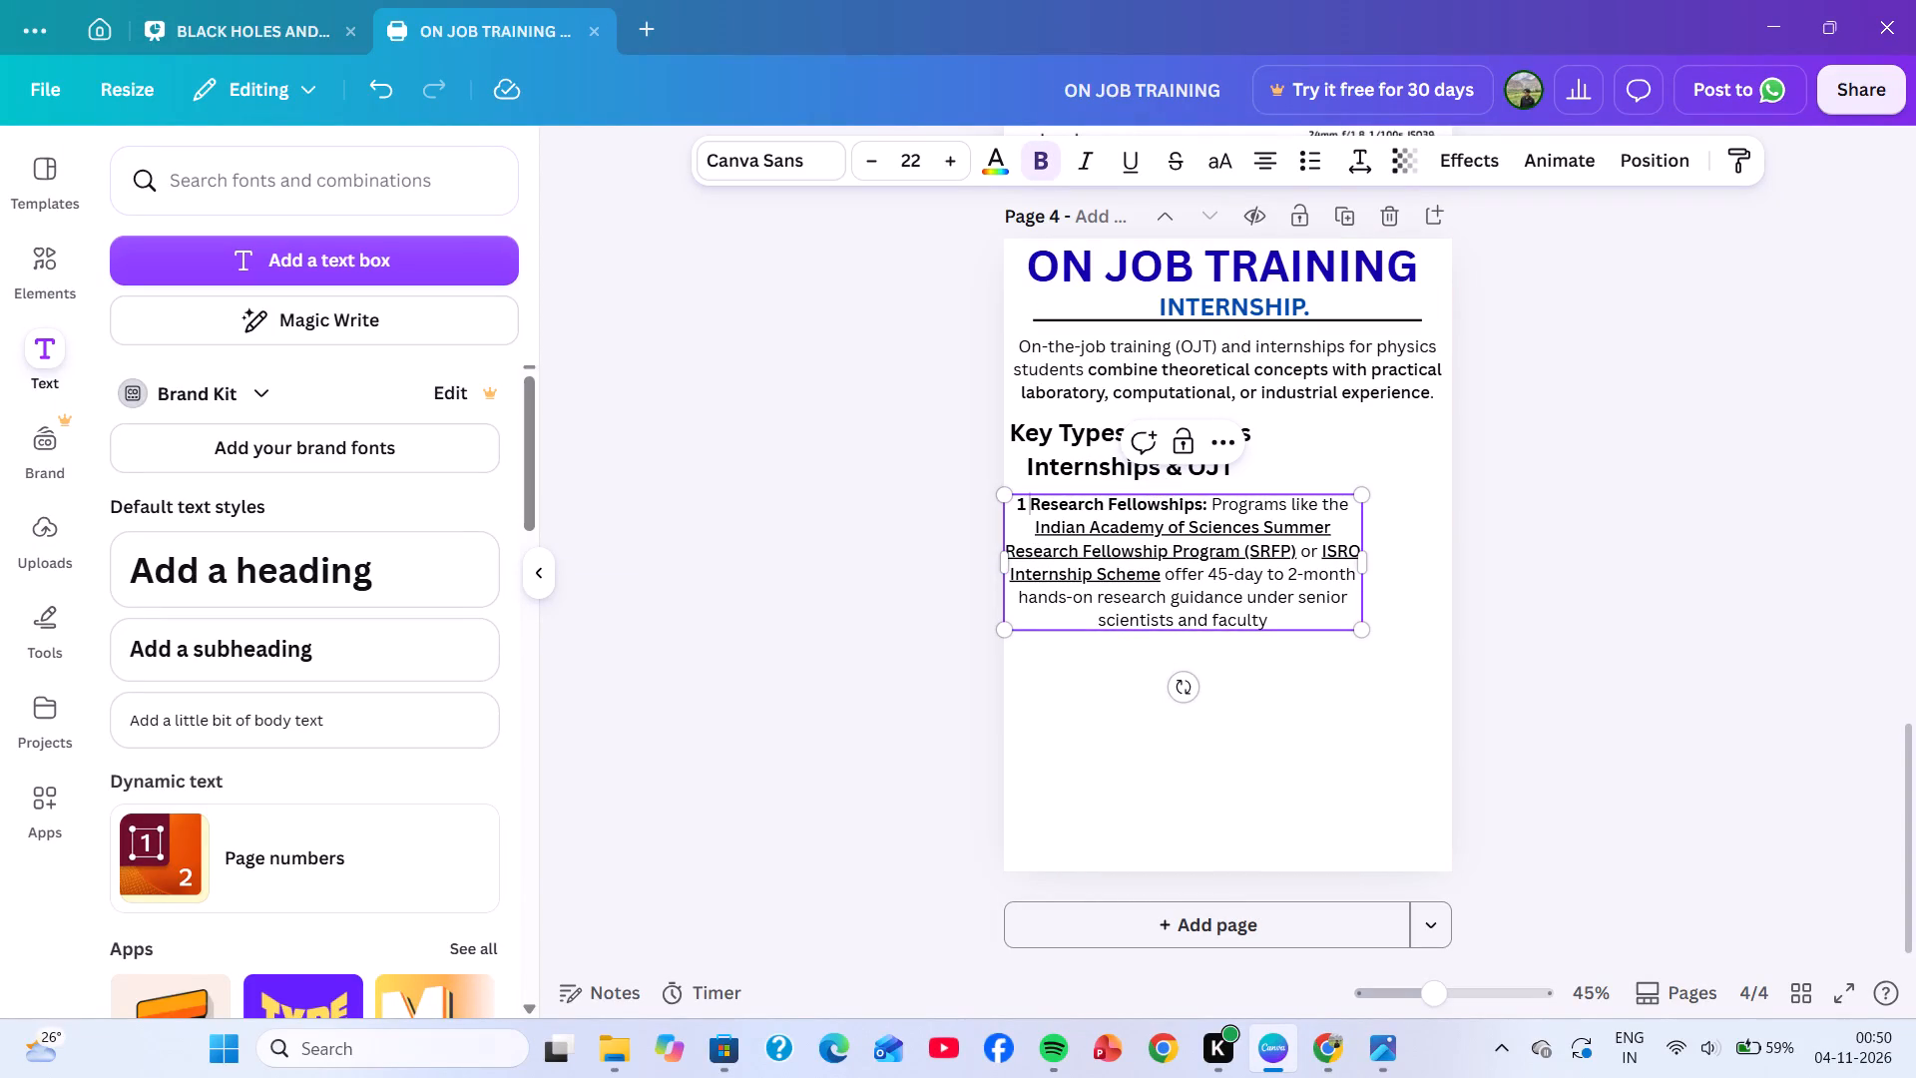
key("minus")
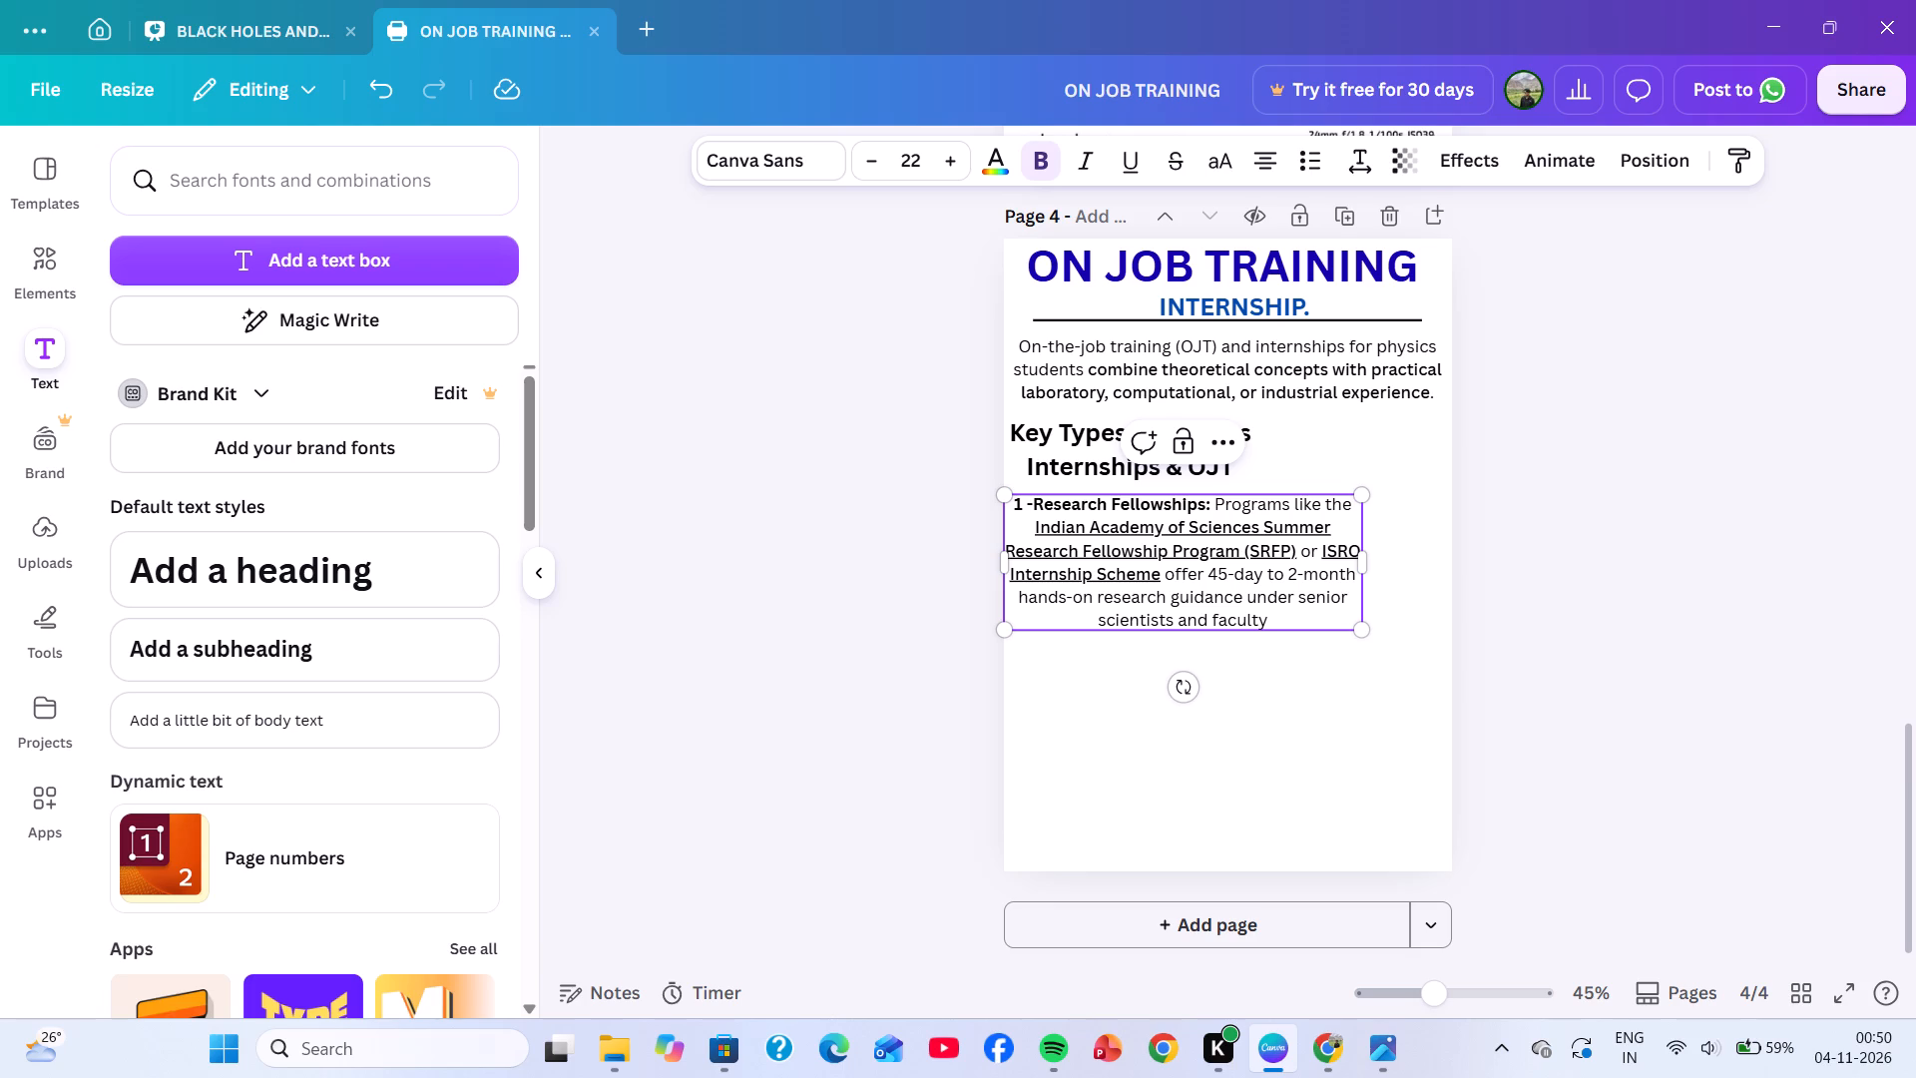
key("space")
left_click(1041, 716)
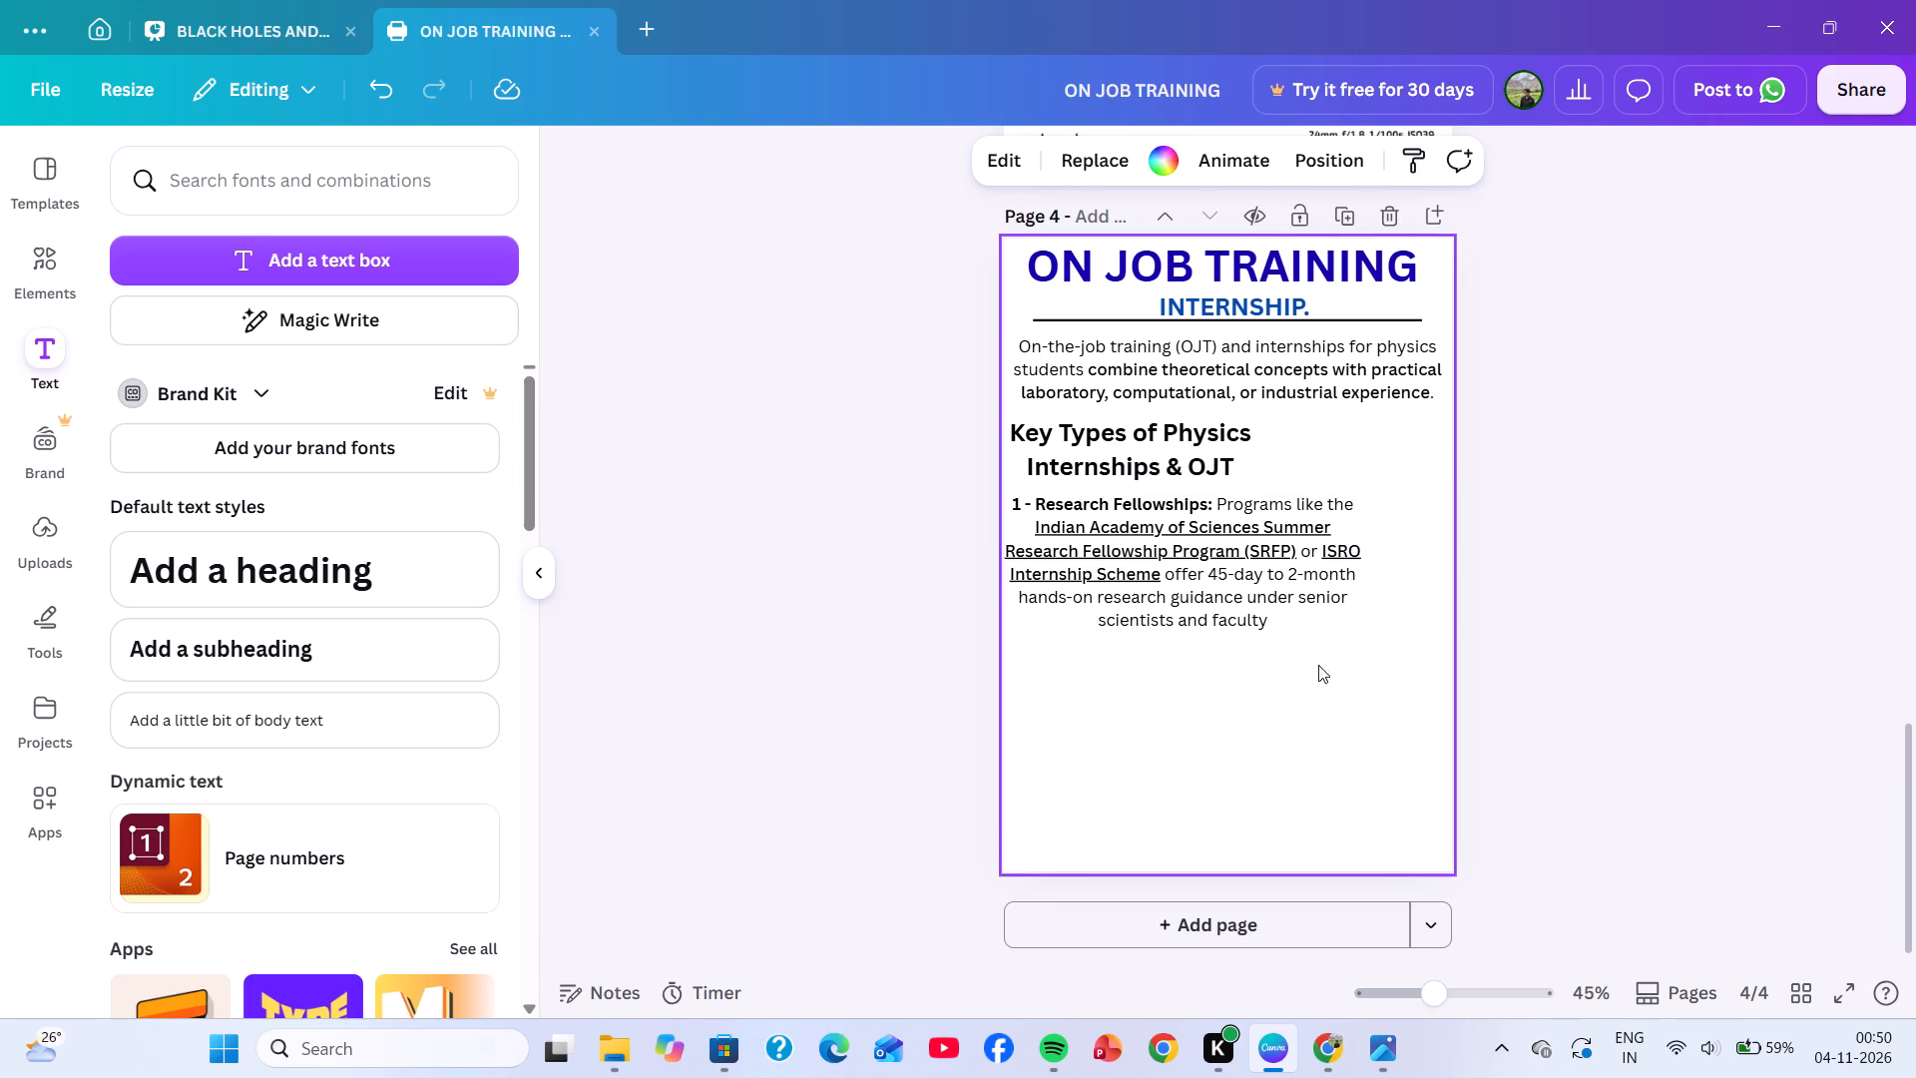
Nudge the numbered "Research Fellowships" paragraph up so it sits directly beneath the "Key Types" subheading.
left_click_drag(1181, 579, 1181, 563)
left_click(1225, 718)
Widen the "Key Types of Physics Internships & OJT" subheading box to nearly the page width and nudge it up beneath the introductory paragraph.
left_click(1116, 449)
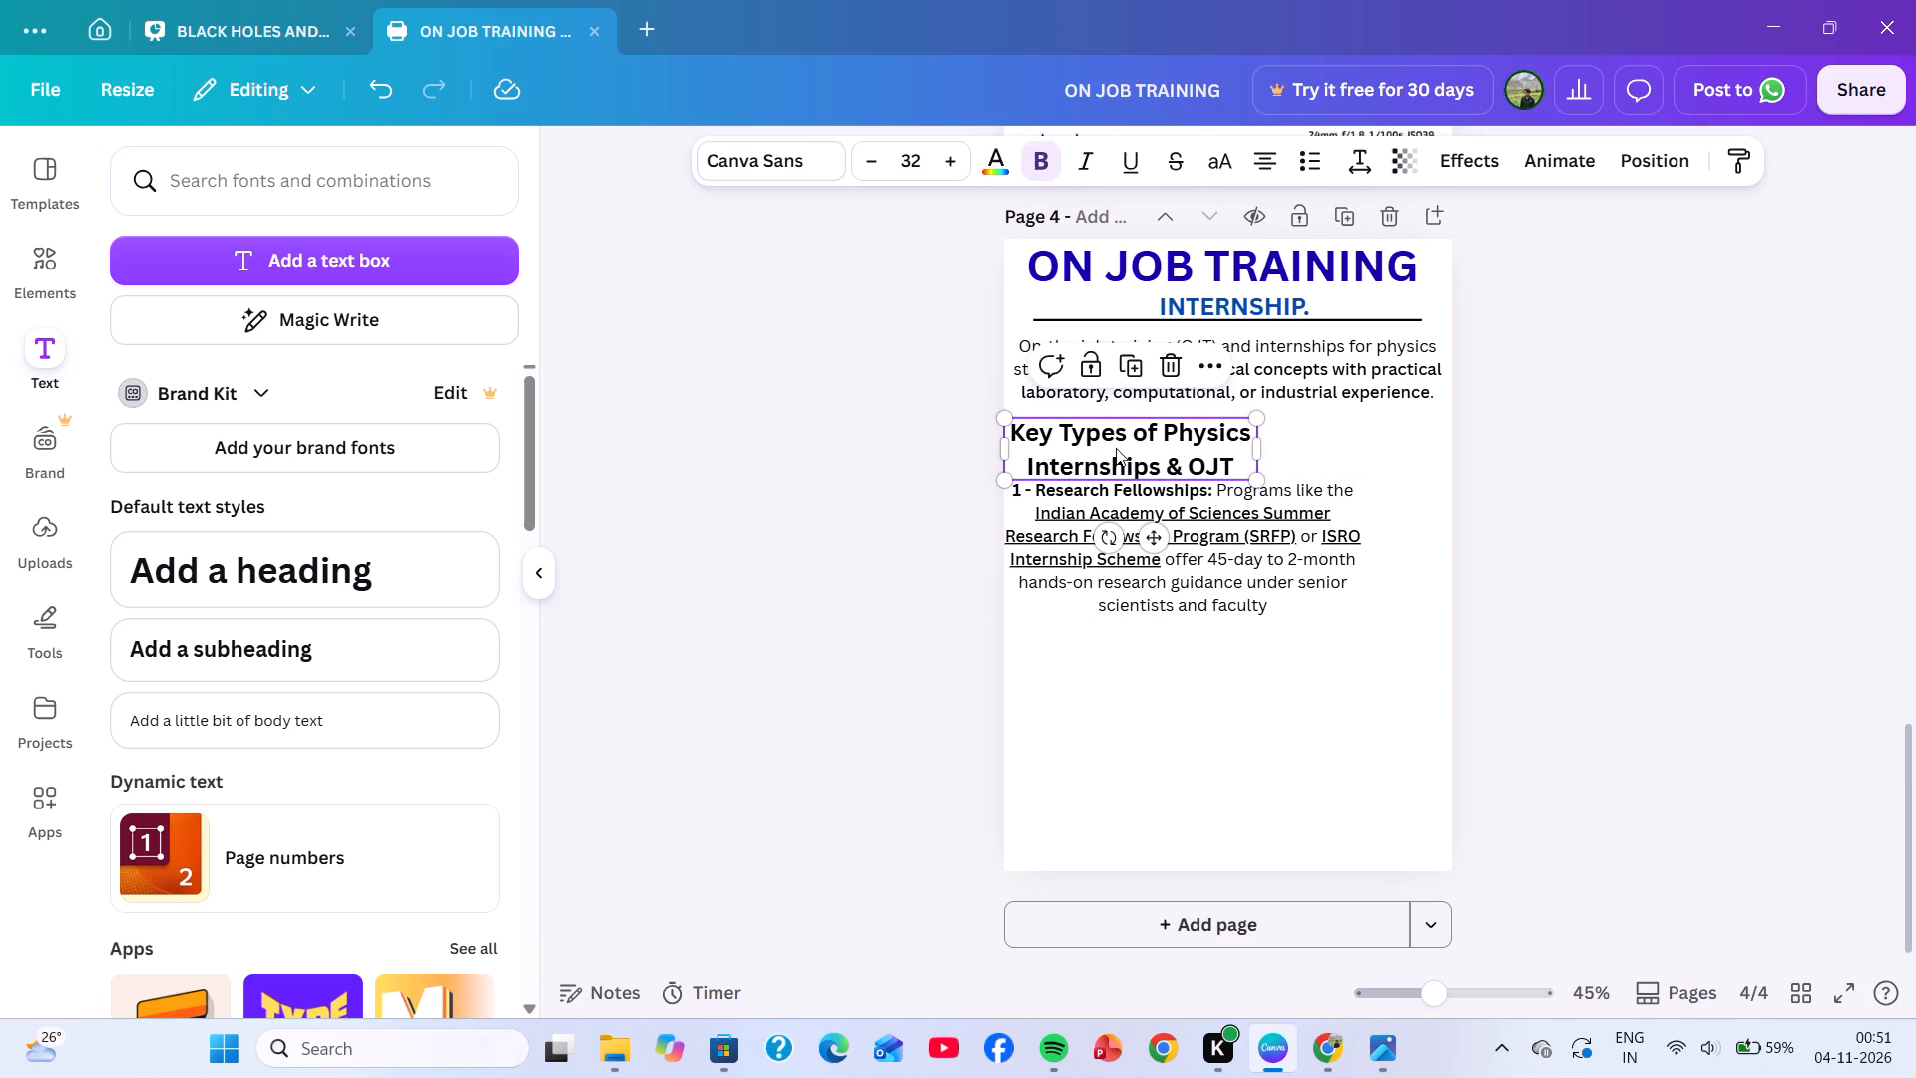
left_click(1263, 789)
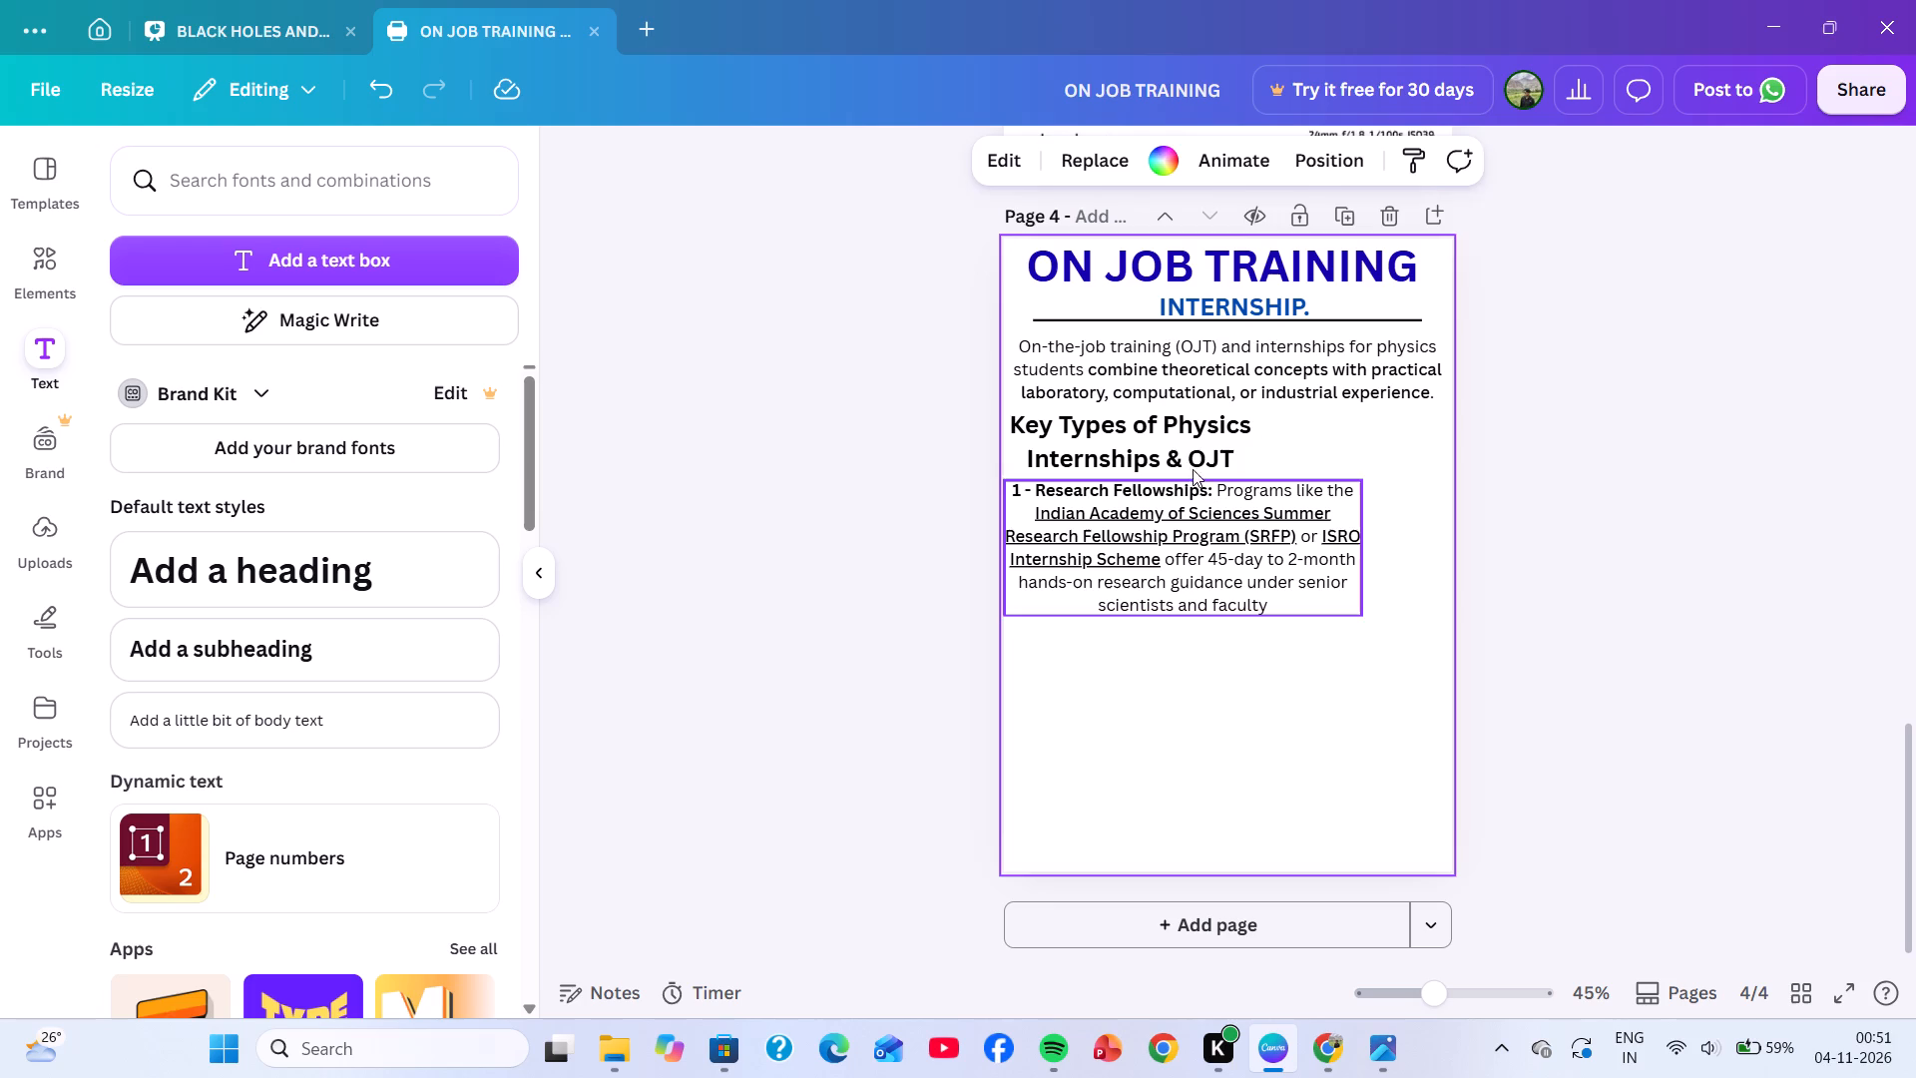
left_click(1181, 440)
left_click_drag(1256, 447, 1270, 445)
left_click_drag(1271, 444, 1293, 443)
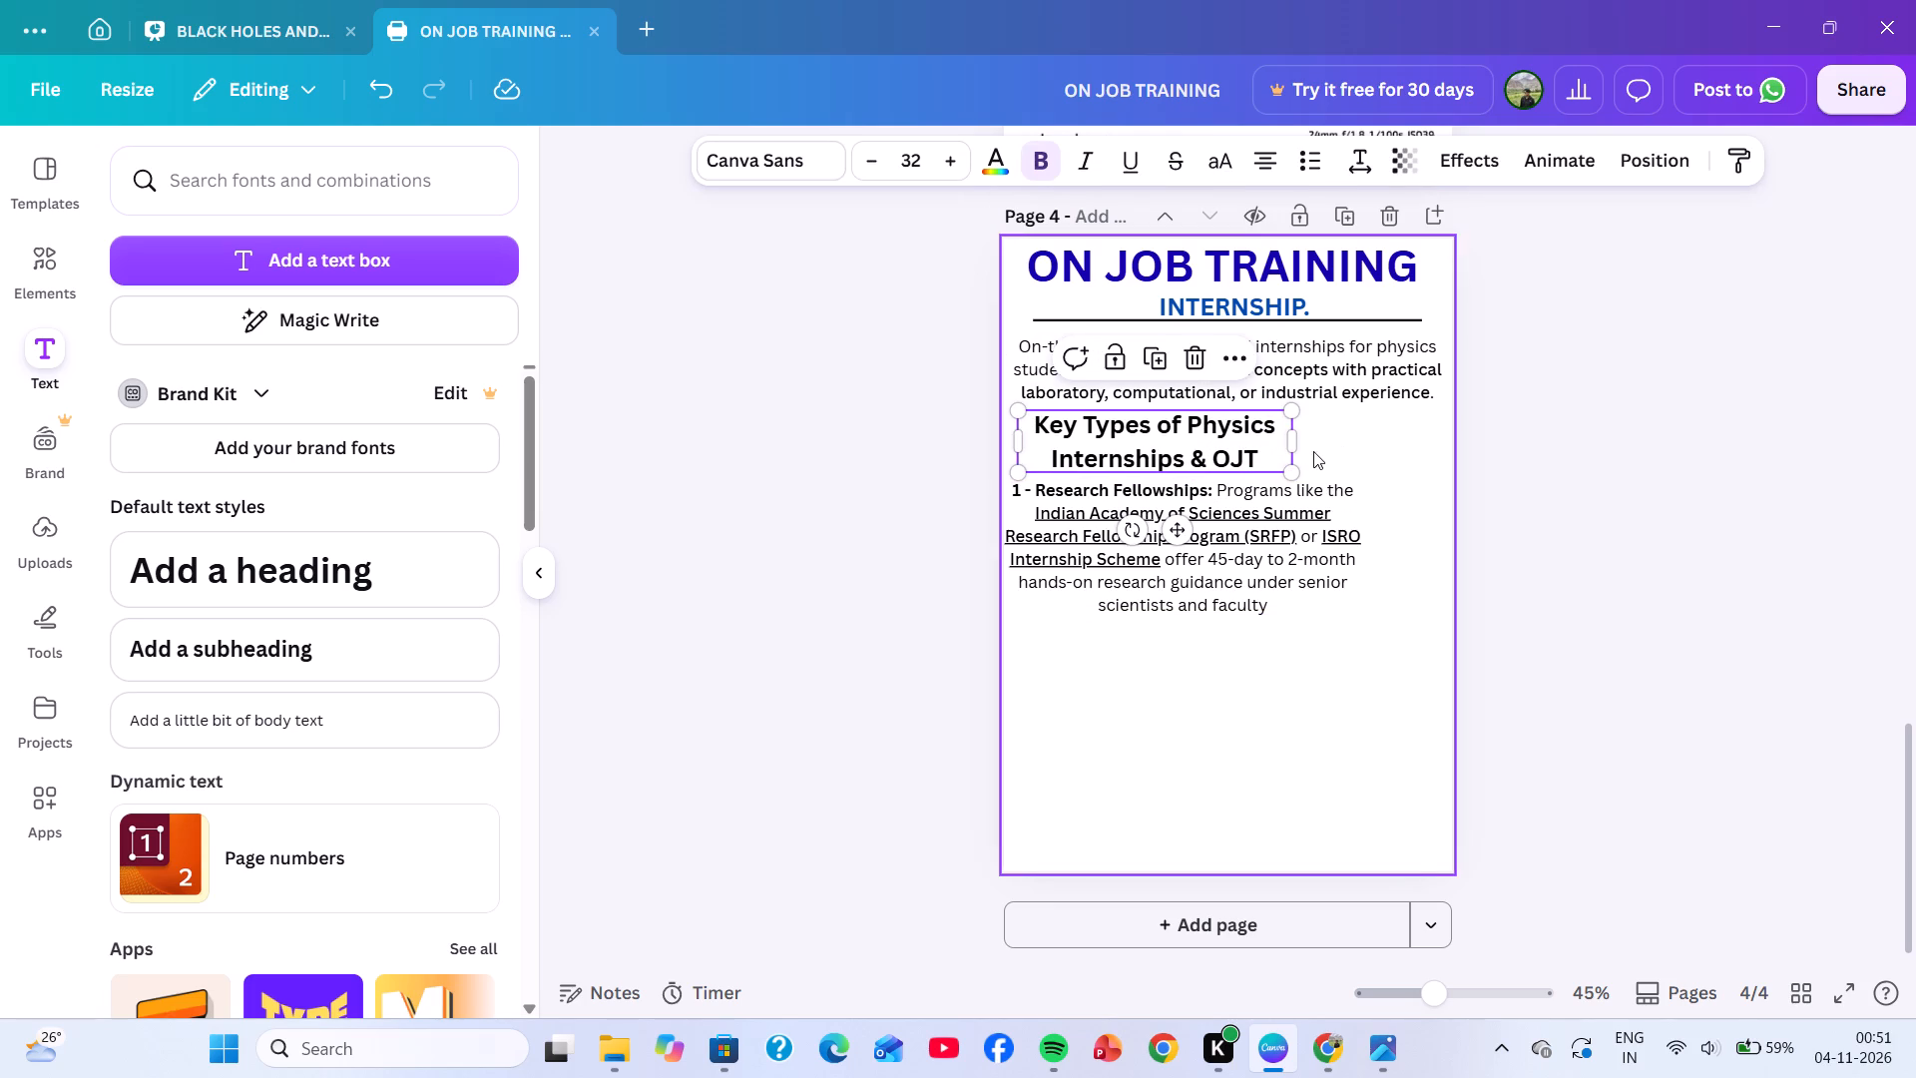
left_click_drag(1288, 447, 1300, 445)
left_click_drag(1300, 445, 1327, 445)
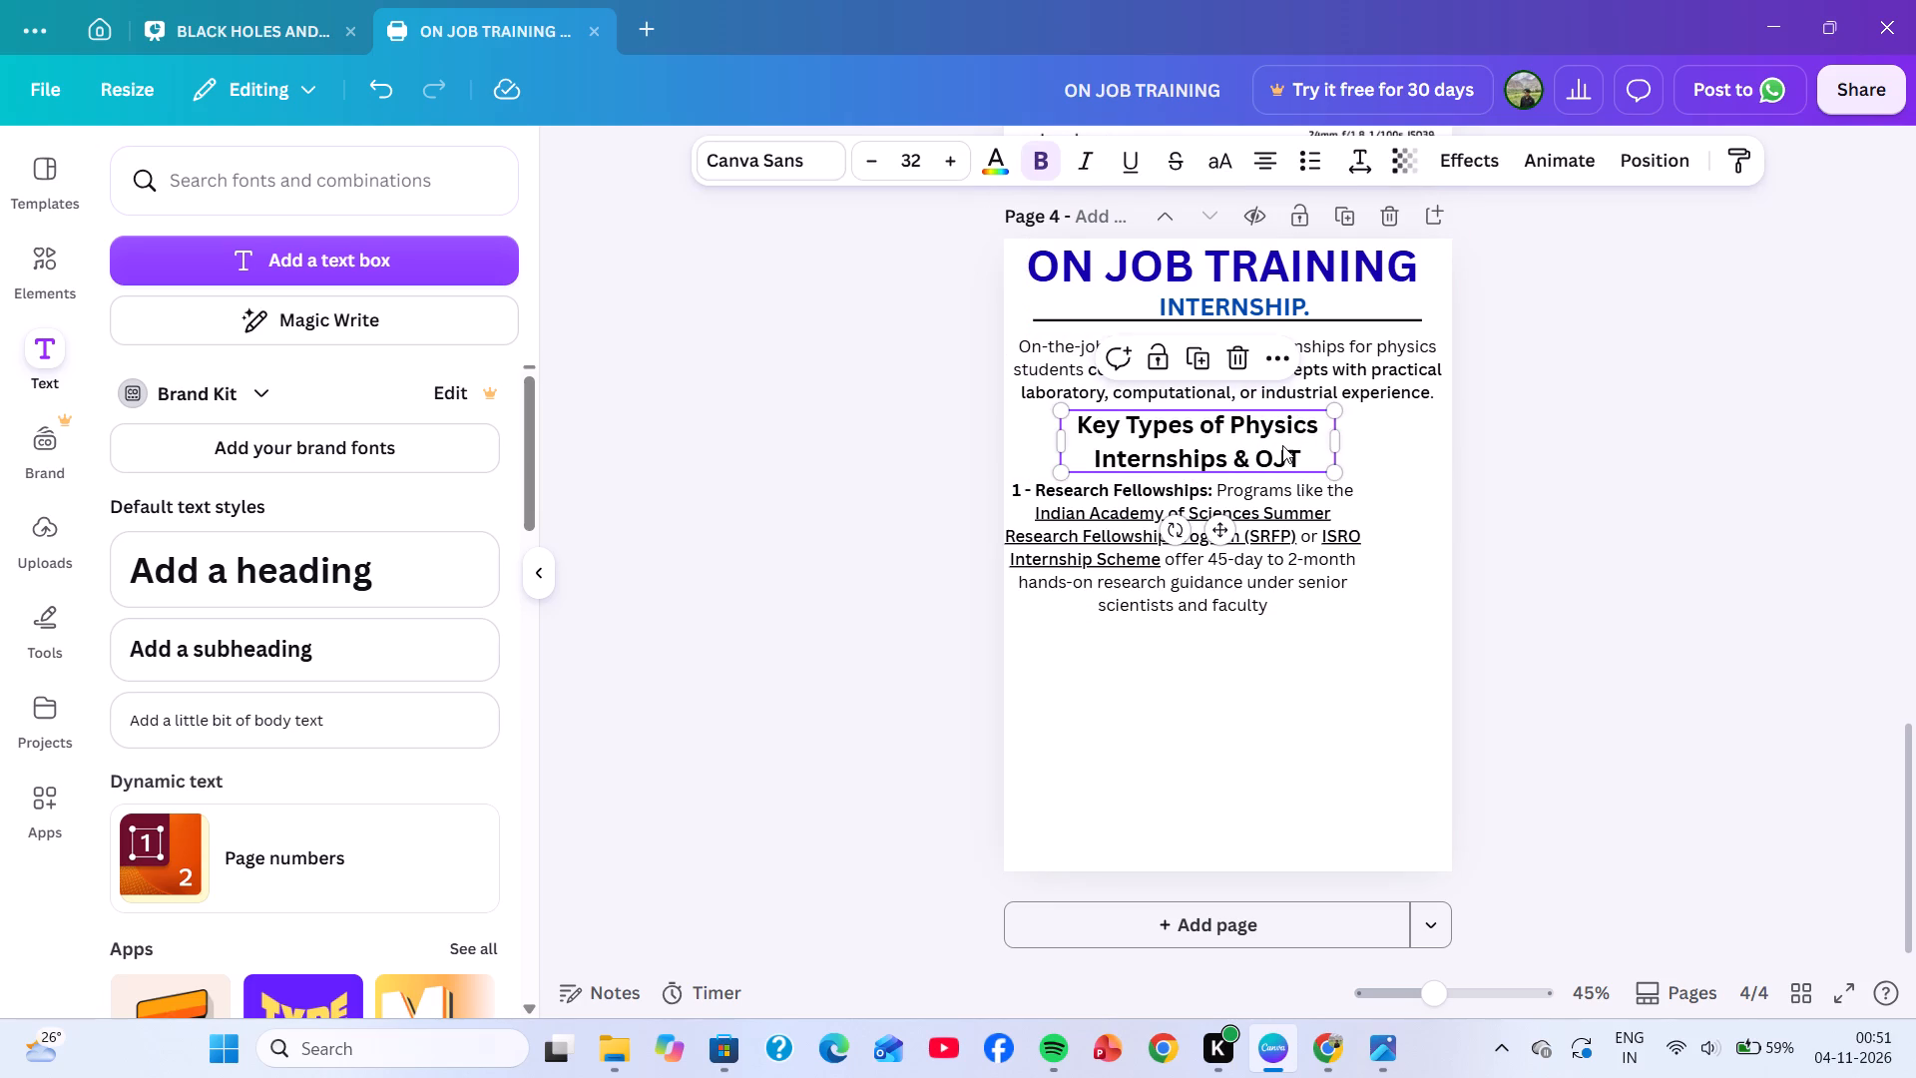
left_click_drag(1336, 436, 1384, 439)
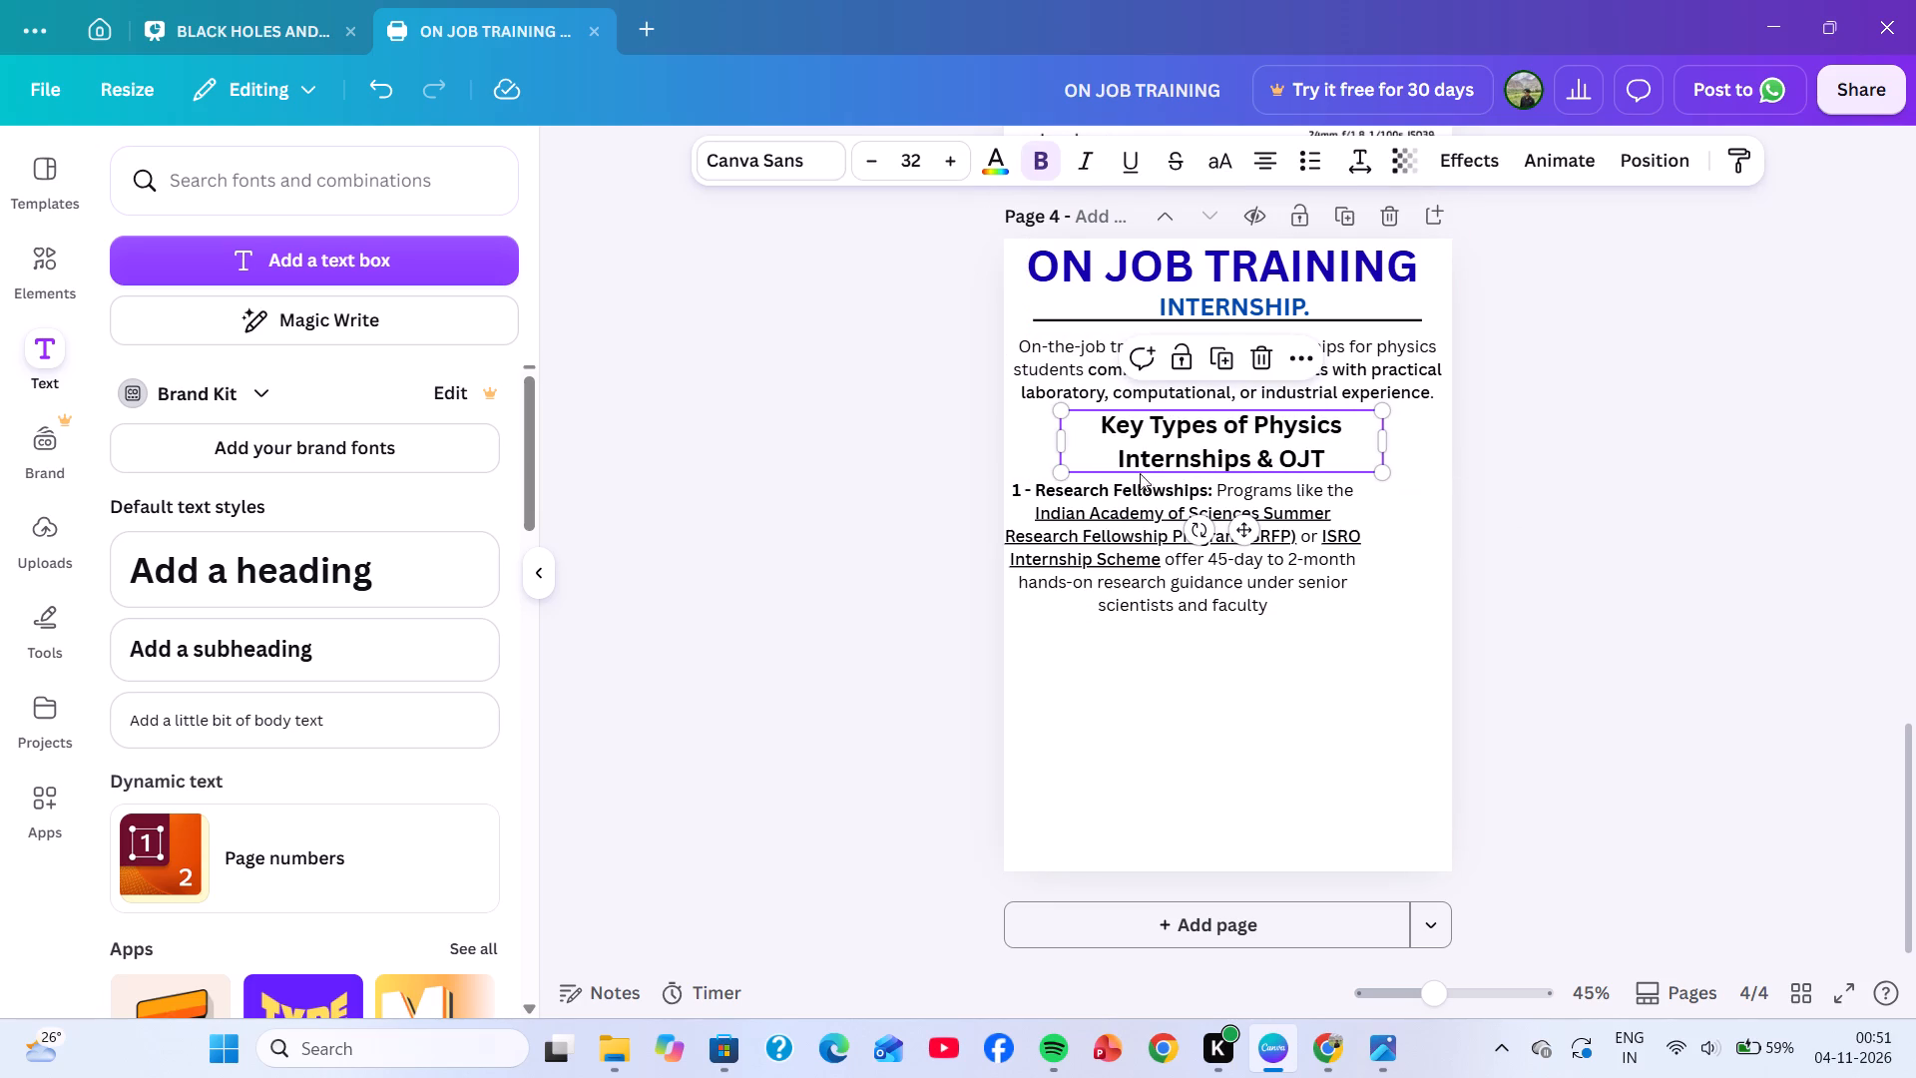
left_click_drag(1055, 441, 1010, 446)
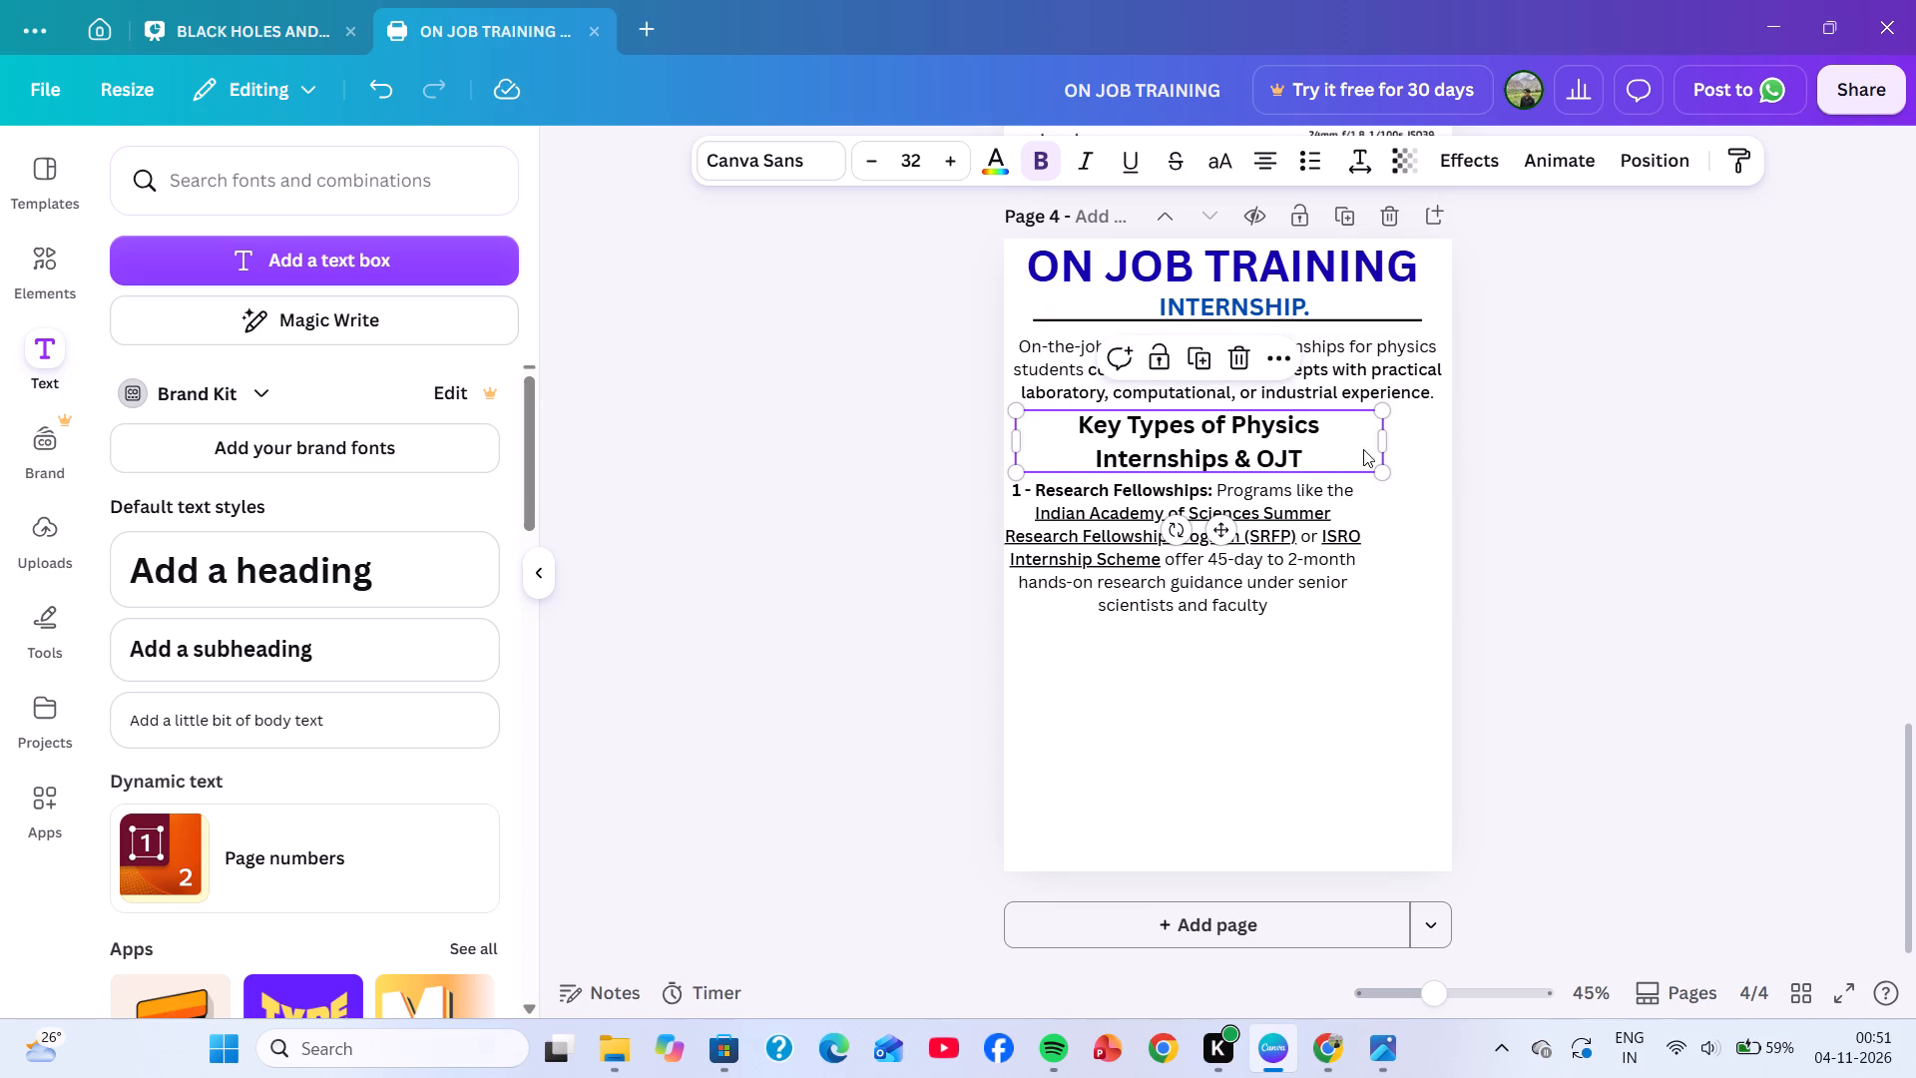
left_click_drag(1384, 444, 1435, 445)
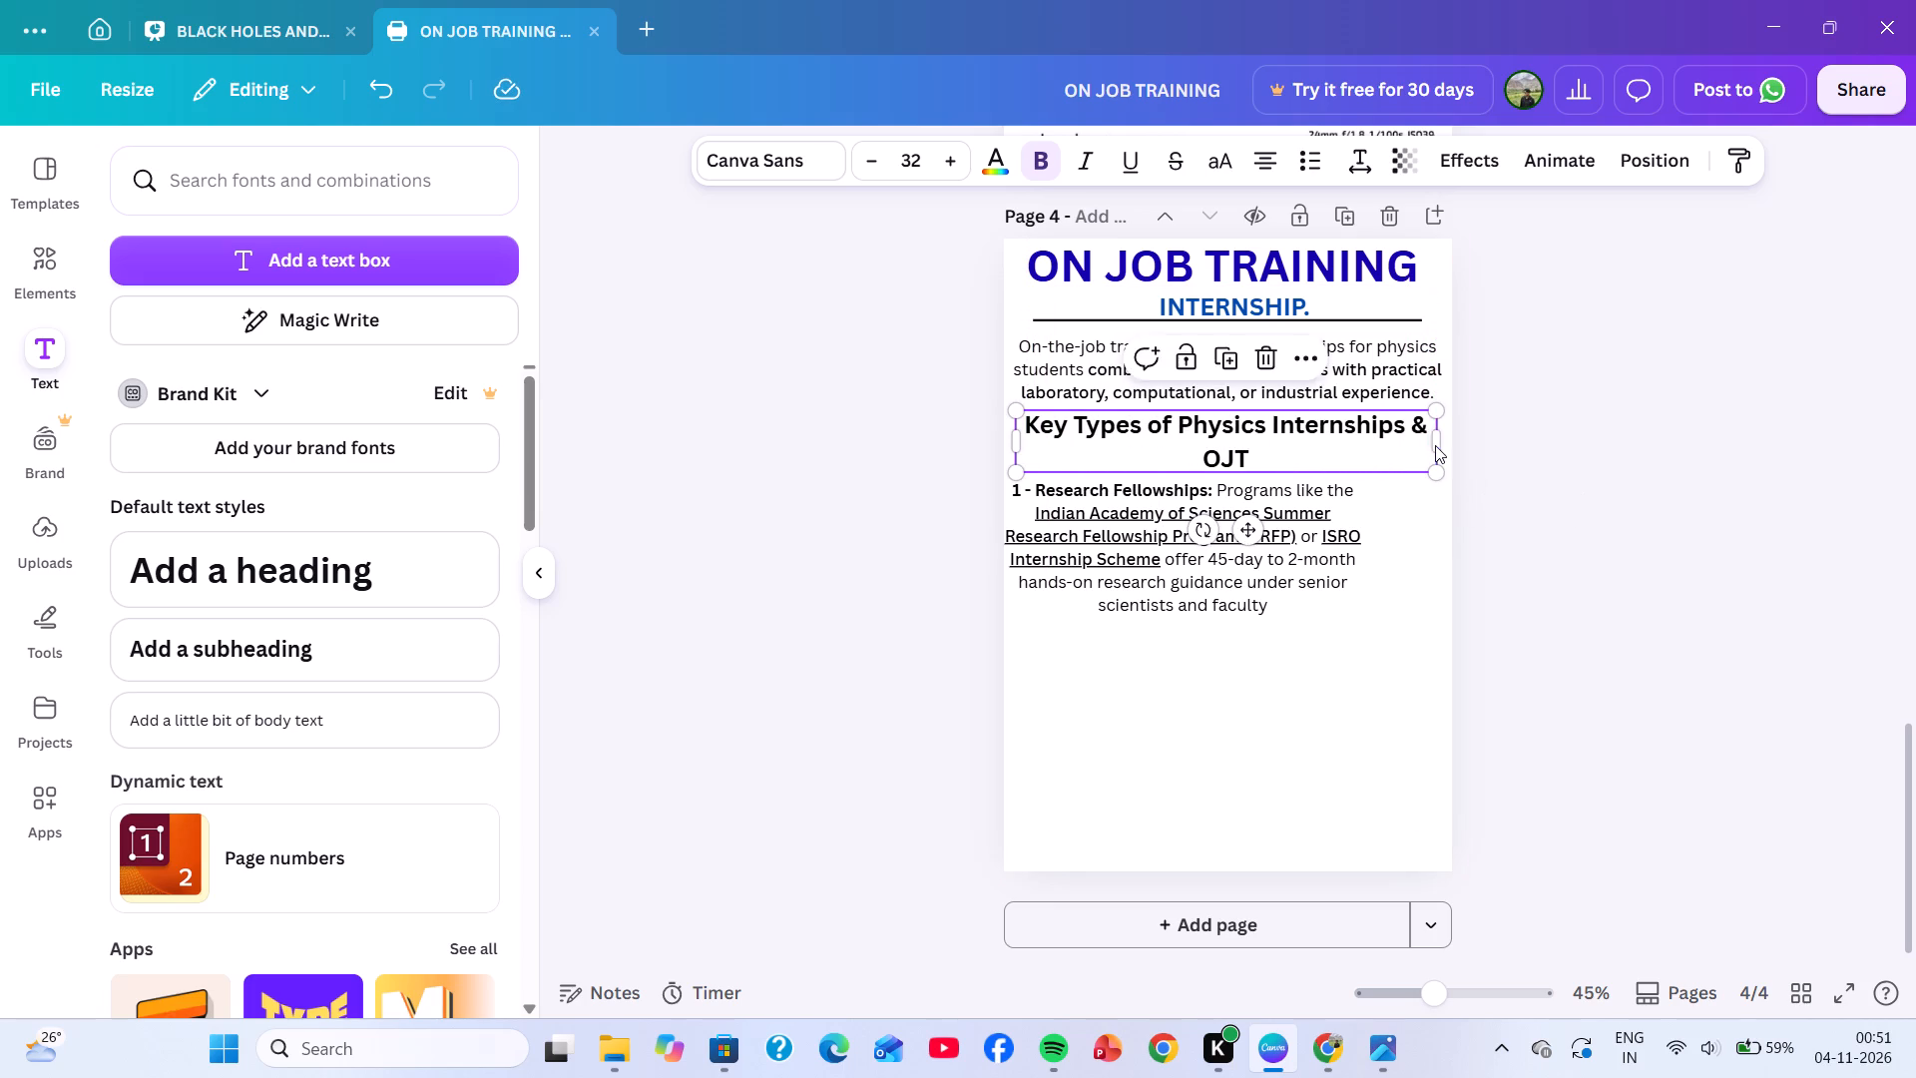
left_click(1435, 445)
left_click(1216, 721)
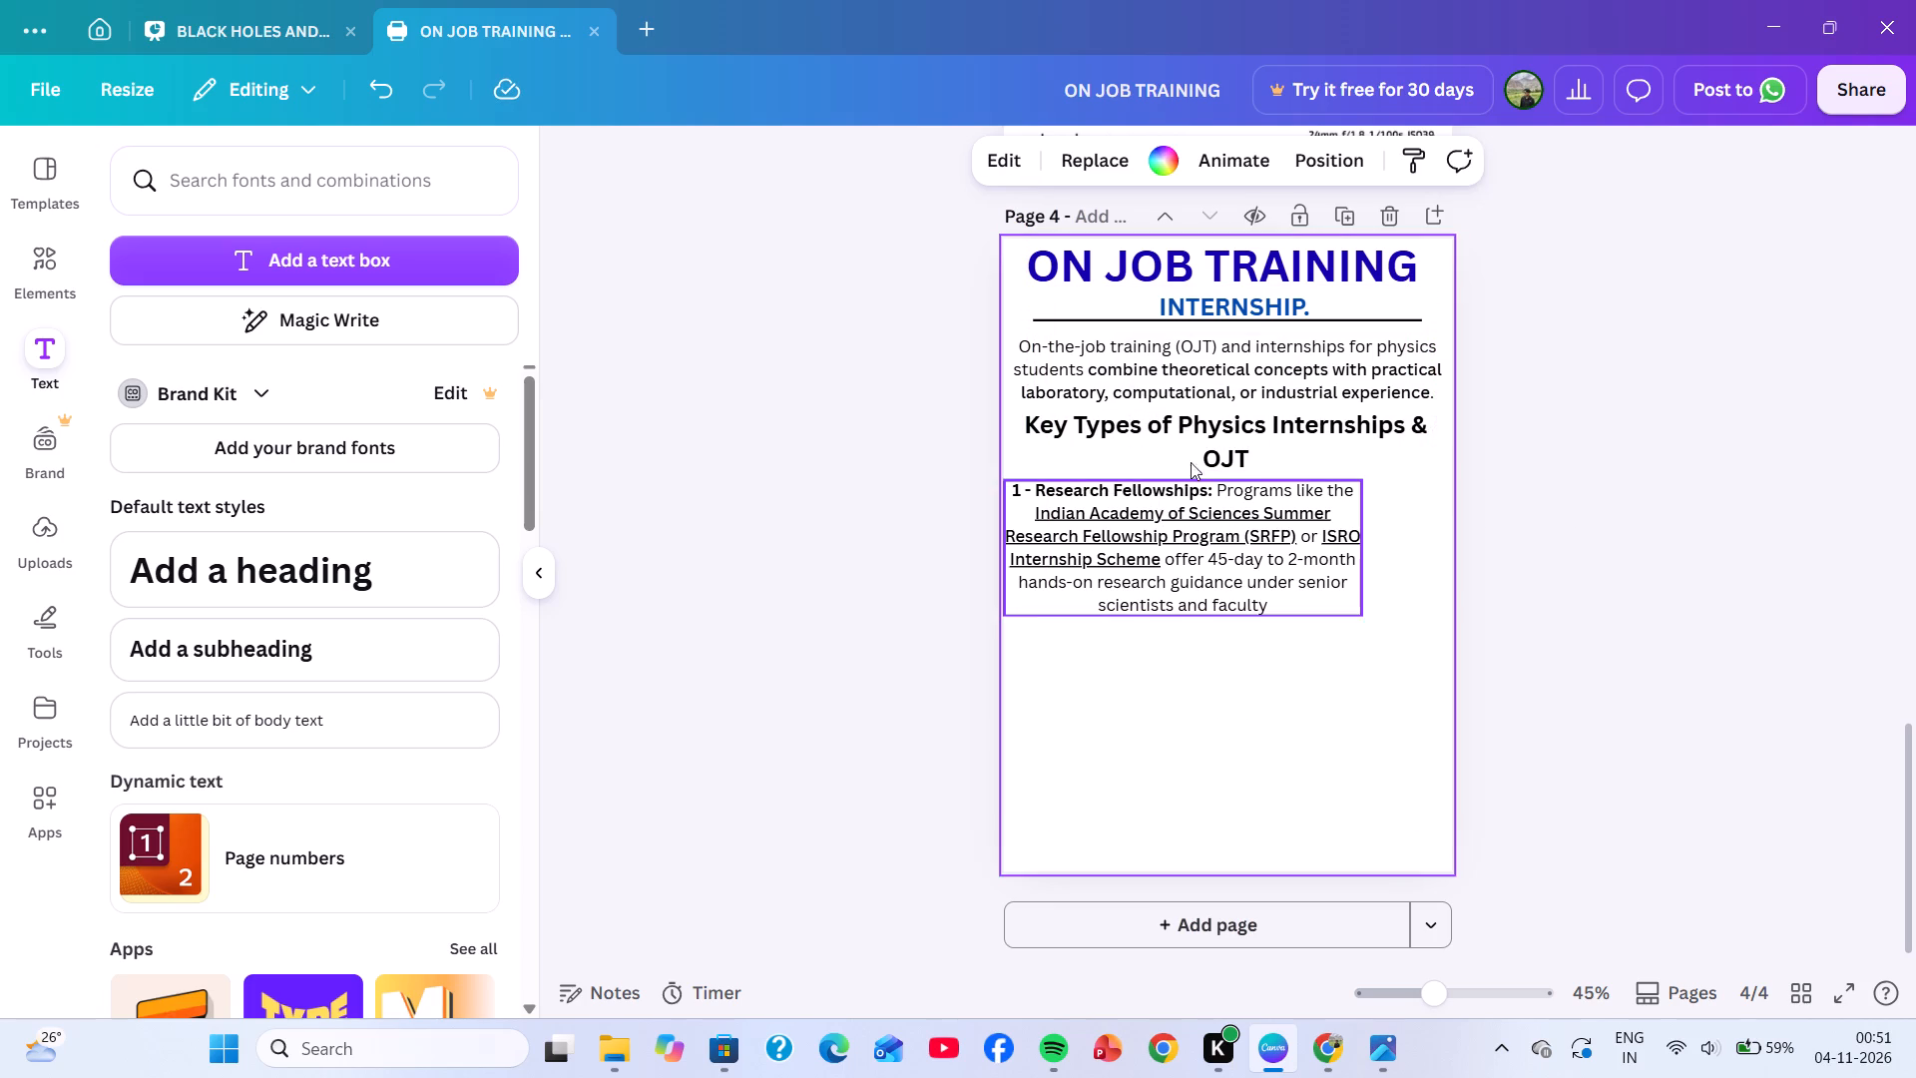
left_click_drag(1197, 421, 1183, 415)
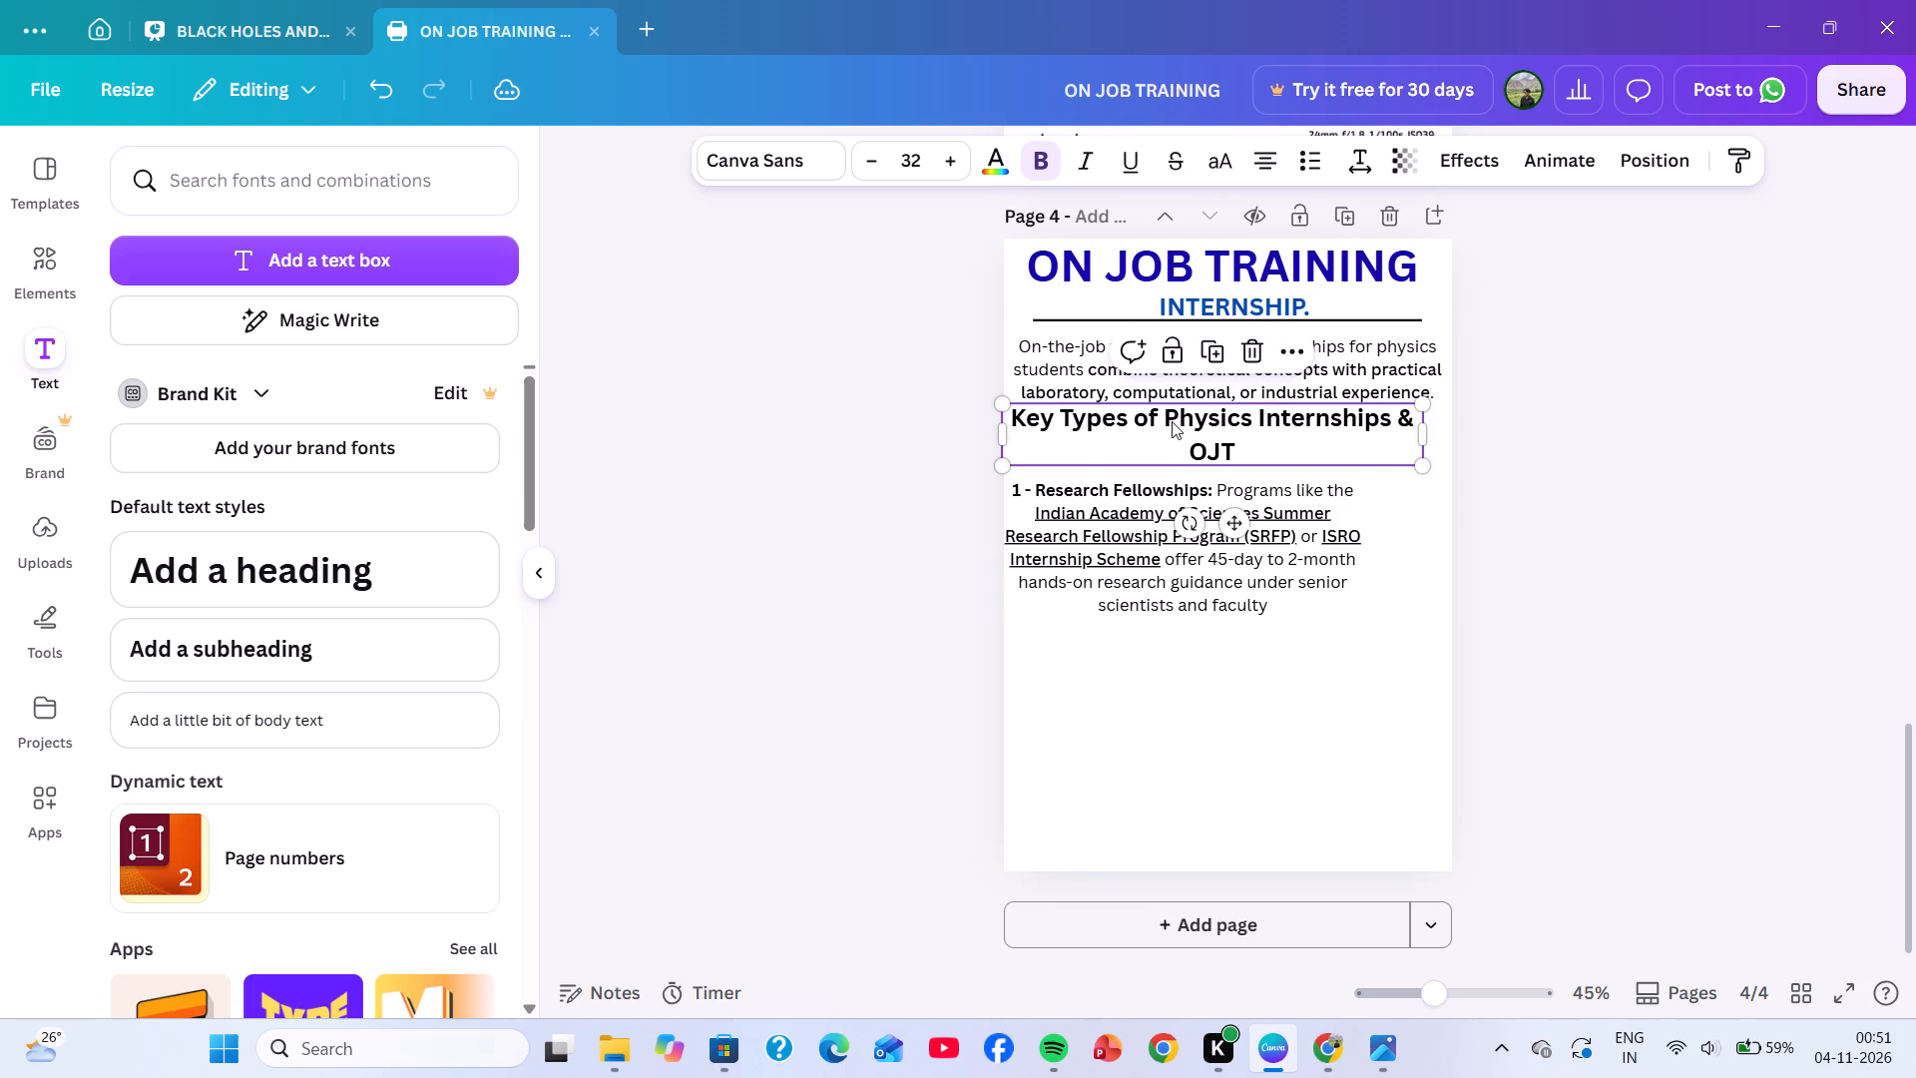
left_click(1208, 723)
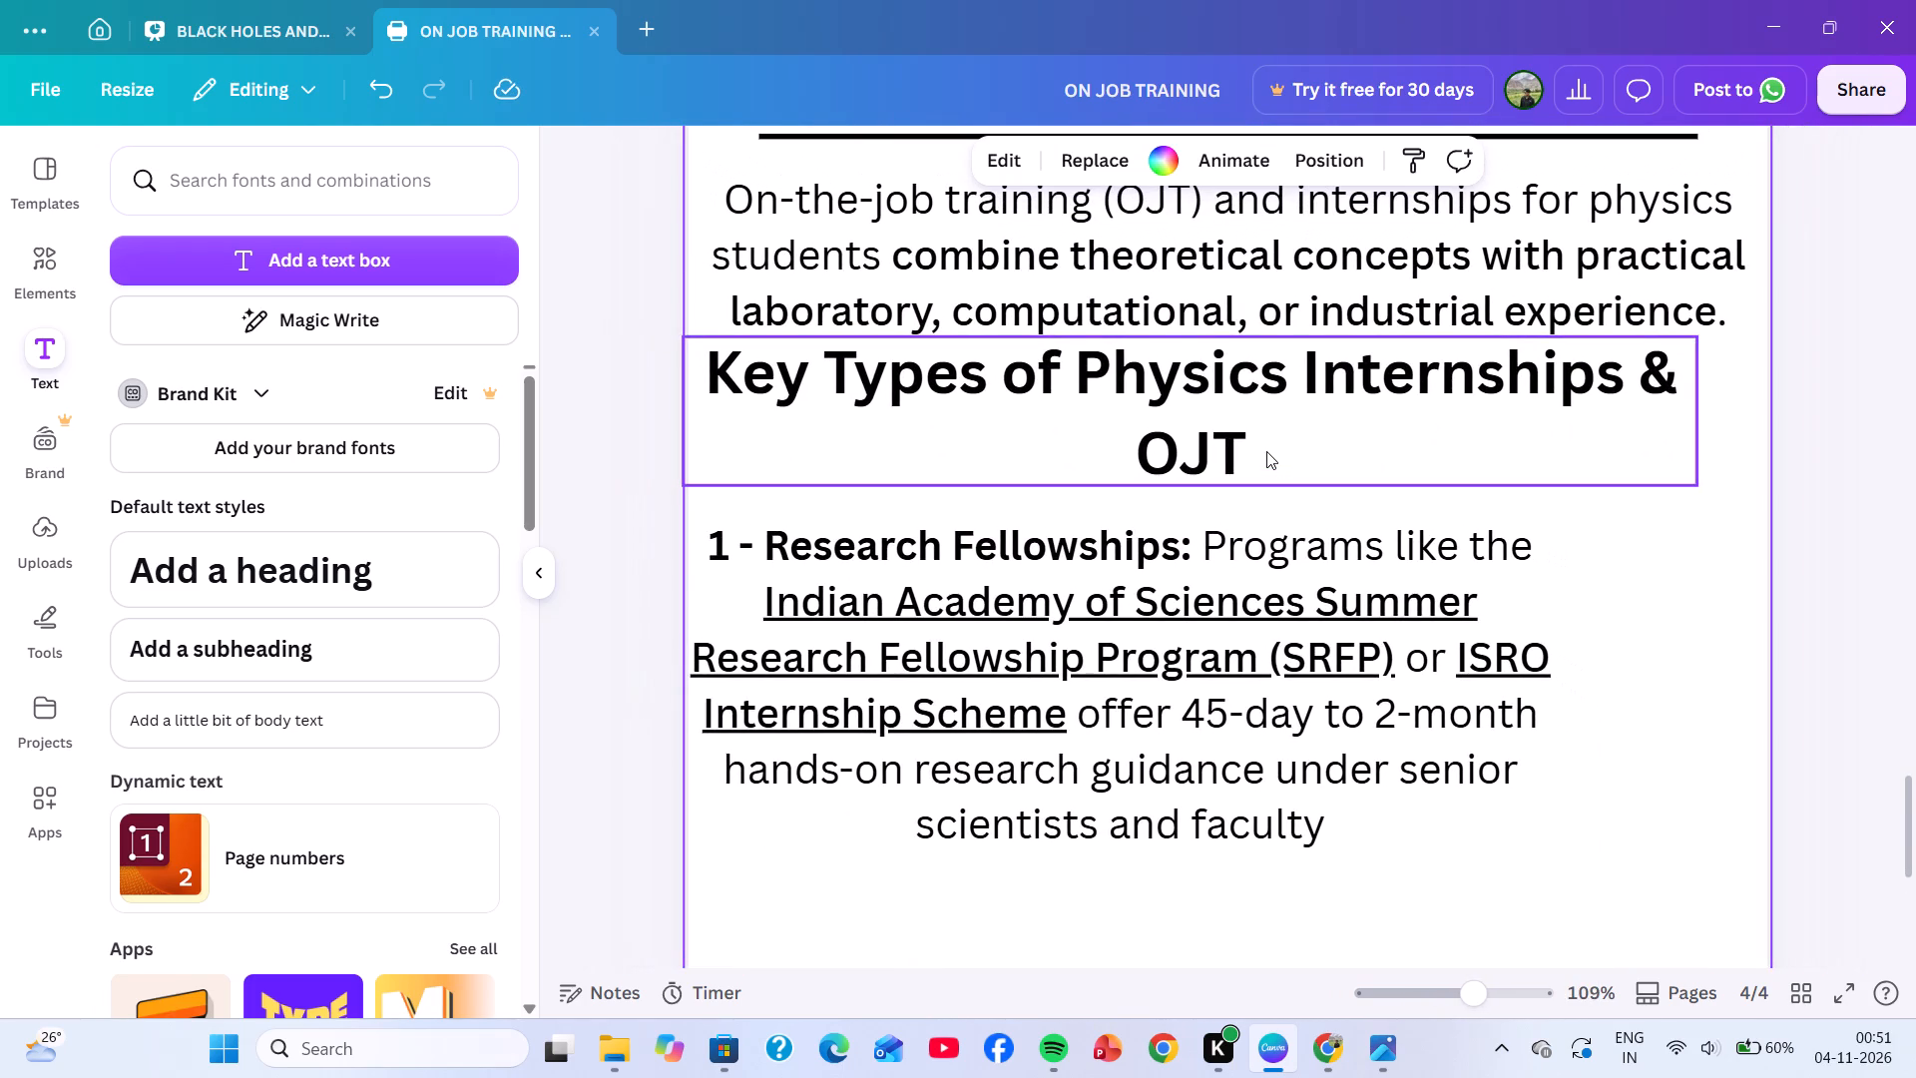
Scale the "Key Types of Physics Internships & OJT" subheading to size 28.5, fit it on one line and place it just below the introductory paragraph.
scroll(1266, 441, "up", 2)
scroll(1266, 441, "down", 3)
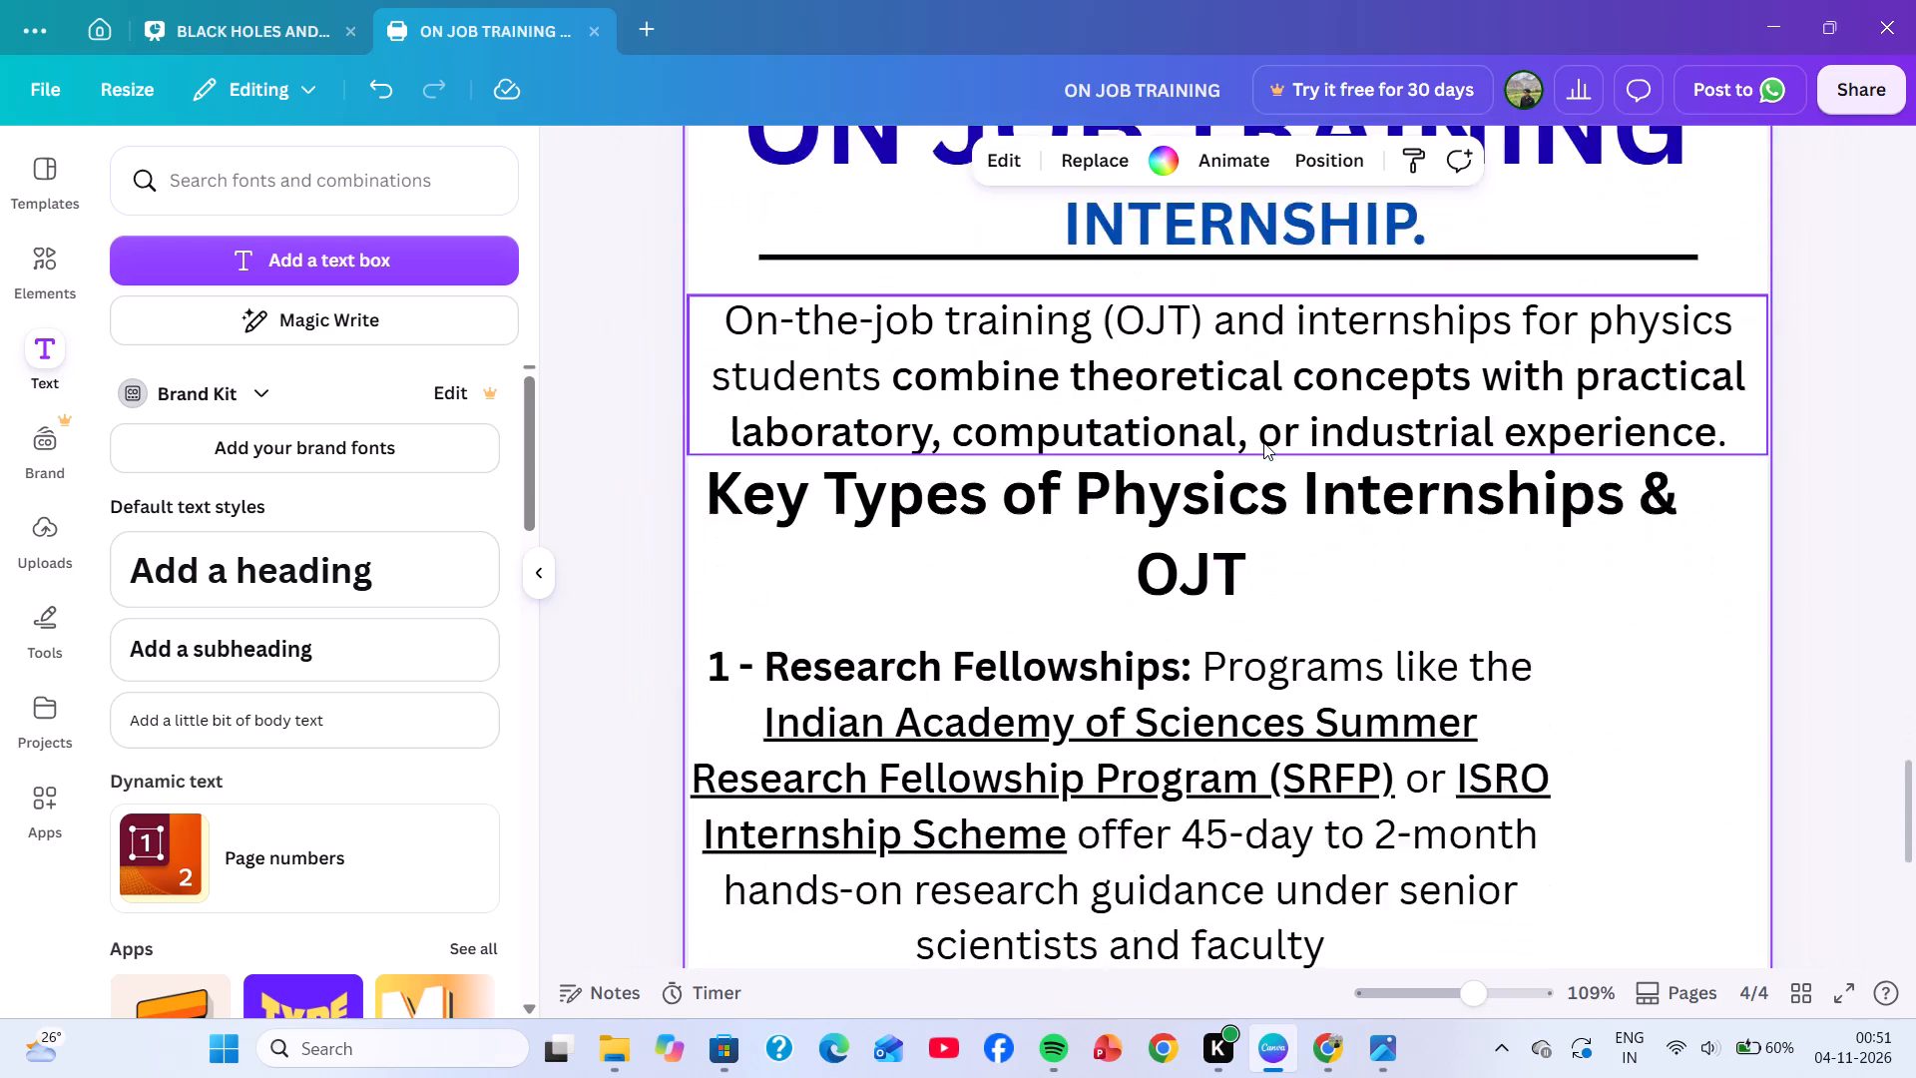
left_click(1389, 390)
left_click_drag(1695, 409, 1741, 409)
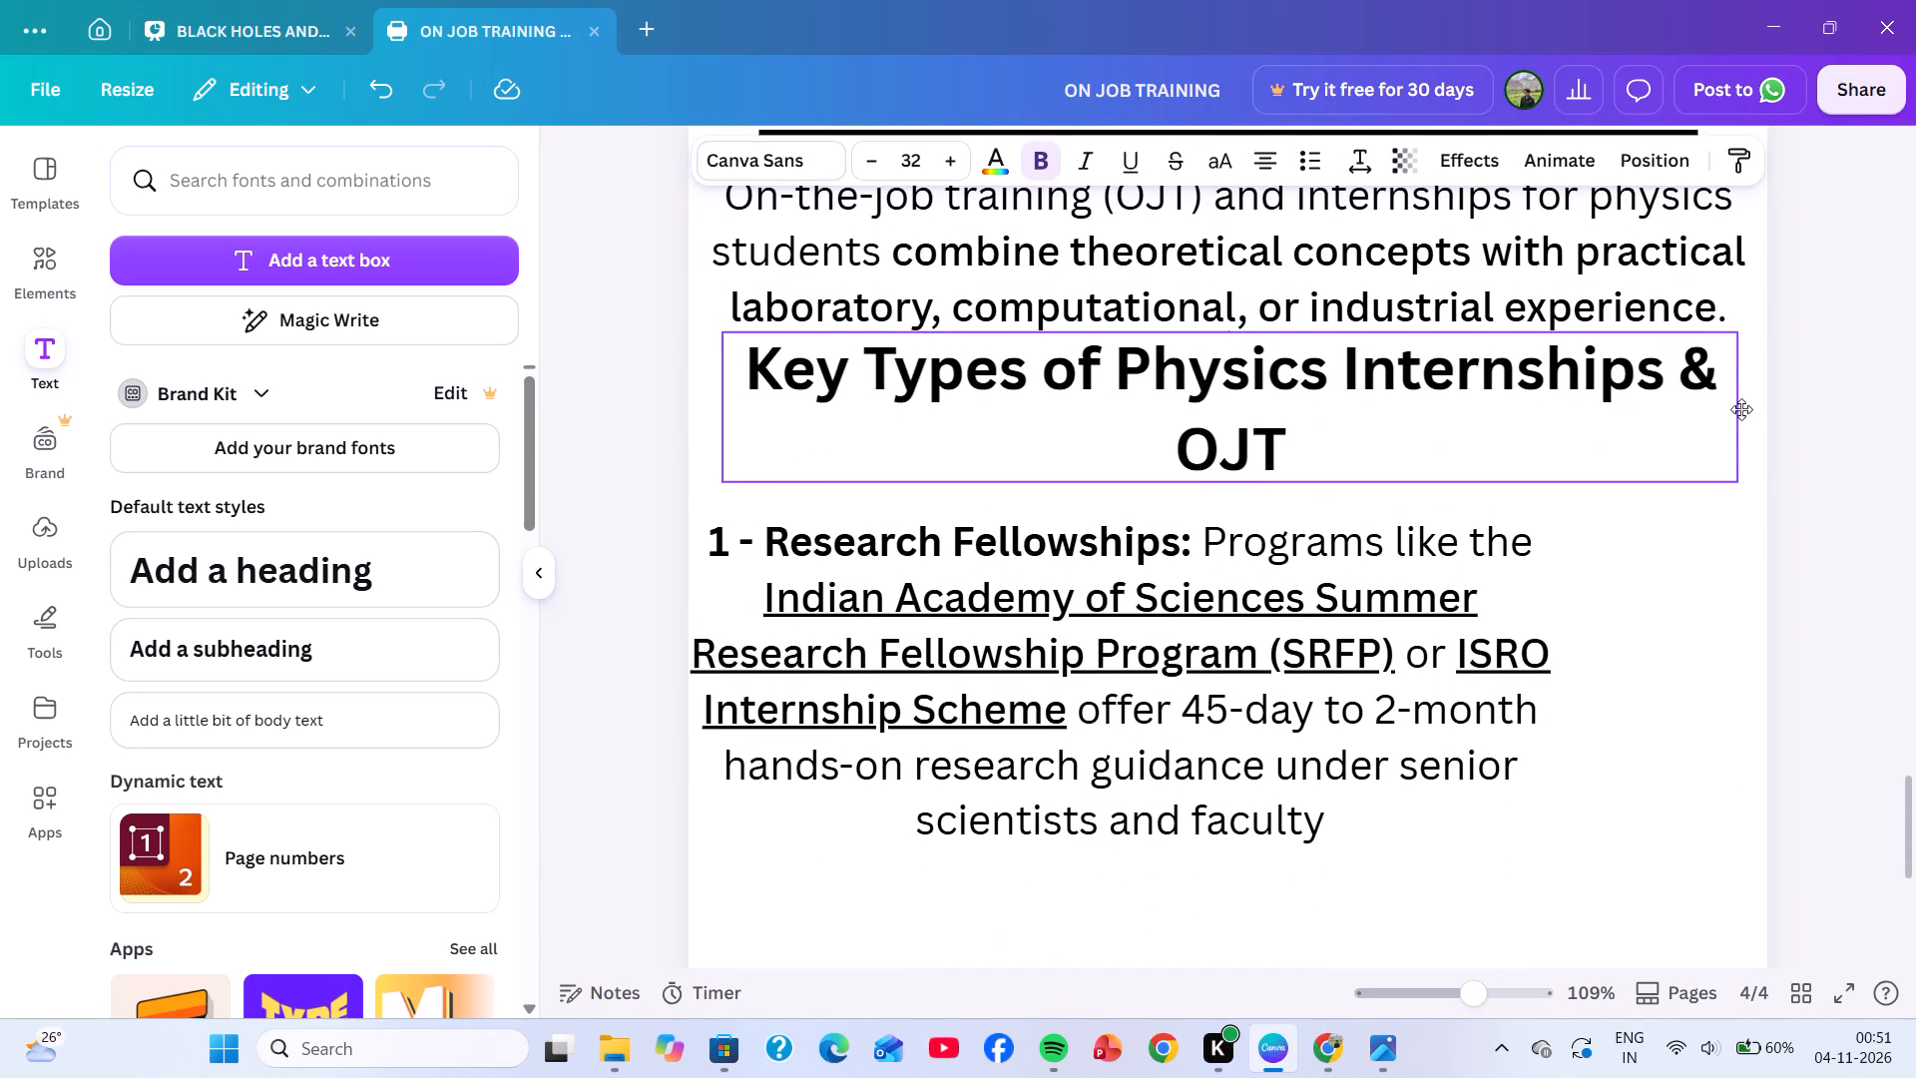
left_click_drag(1741, 409, 1745, 408)
left_click_drag(1751, 474, 1649, 398)
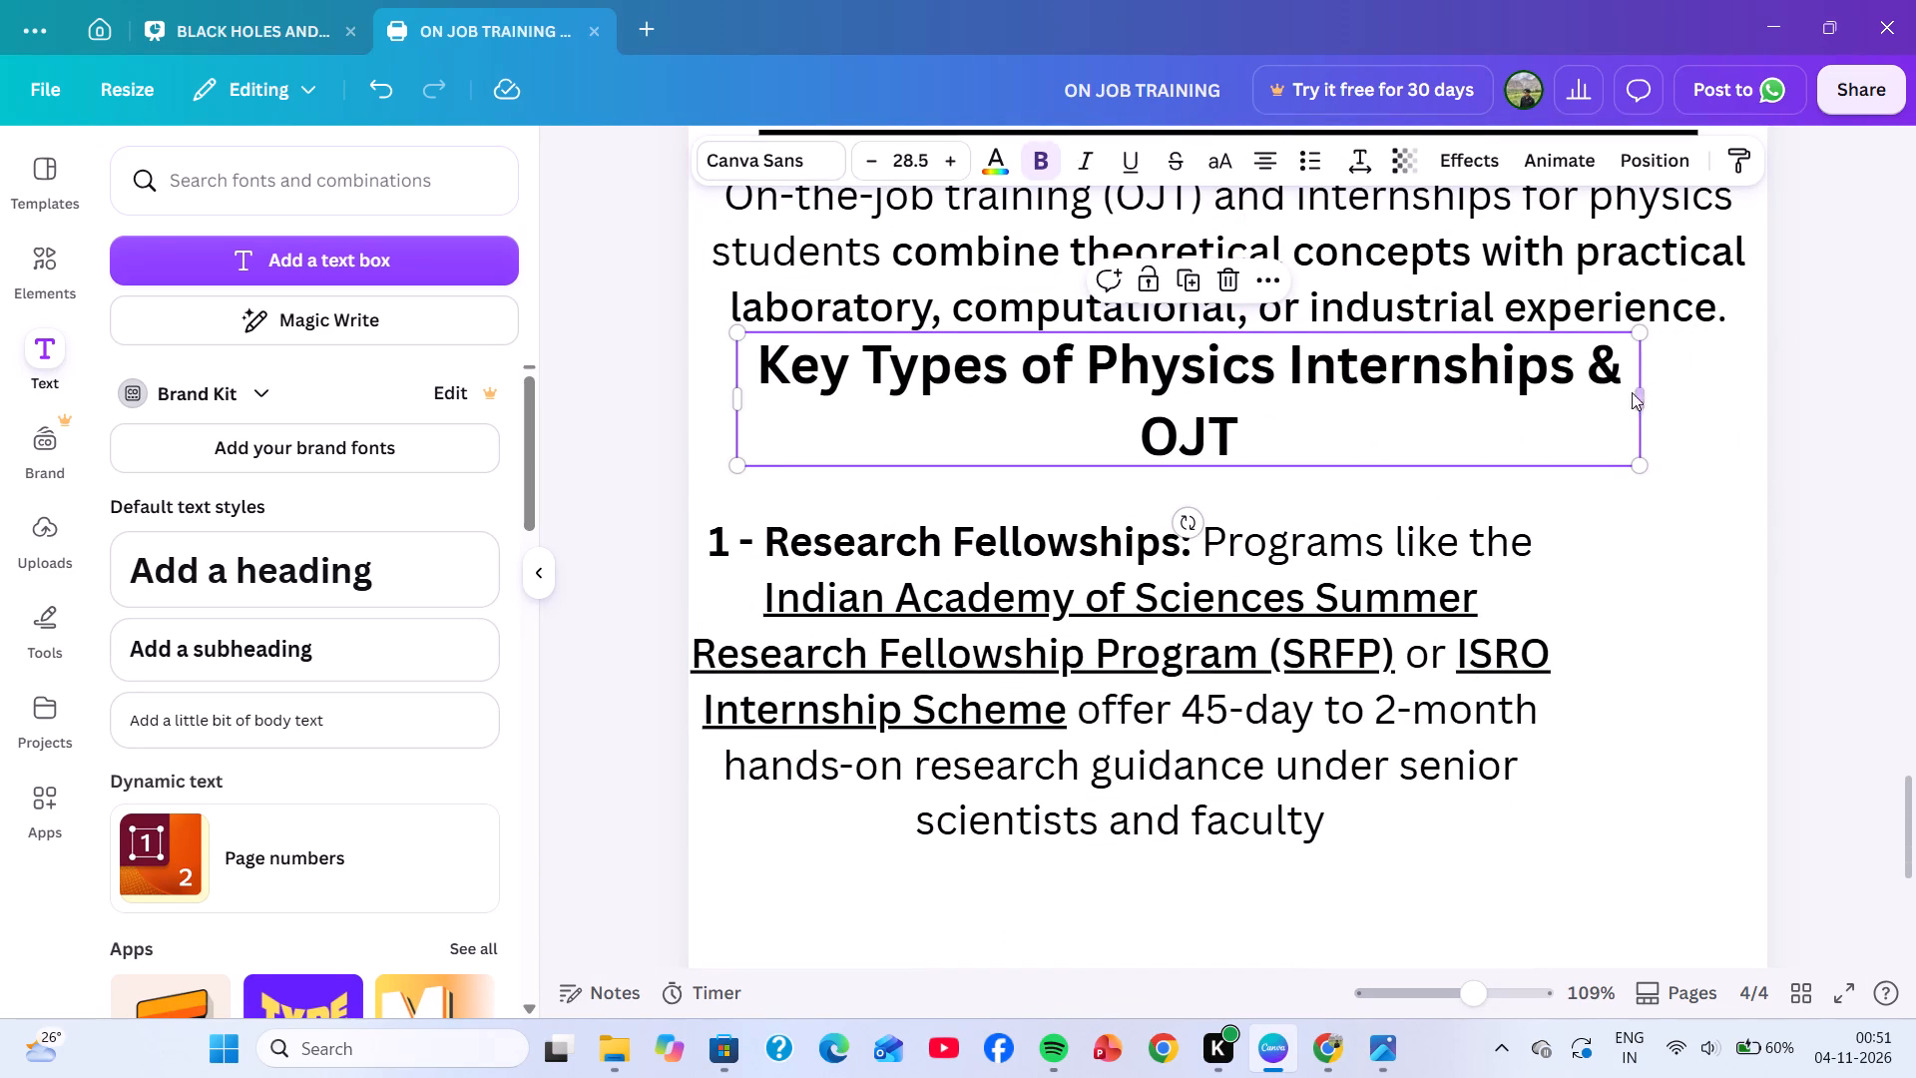
left_click_drag(1646, 390, 1728, 387)
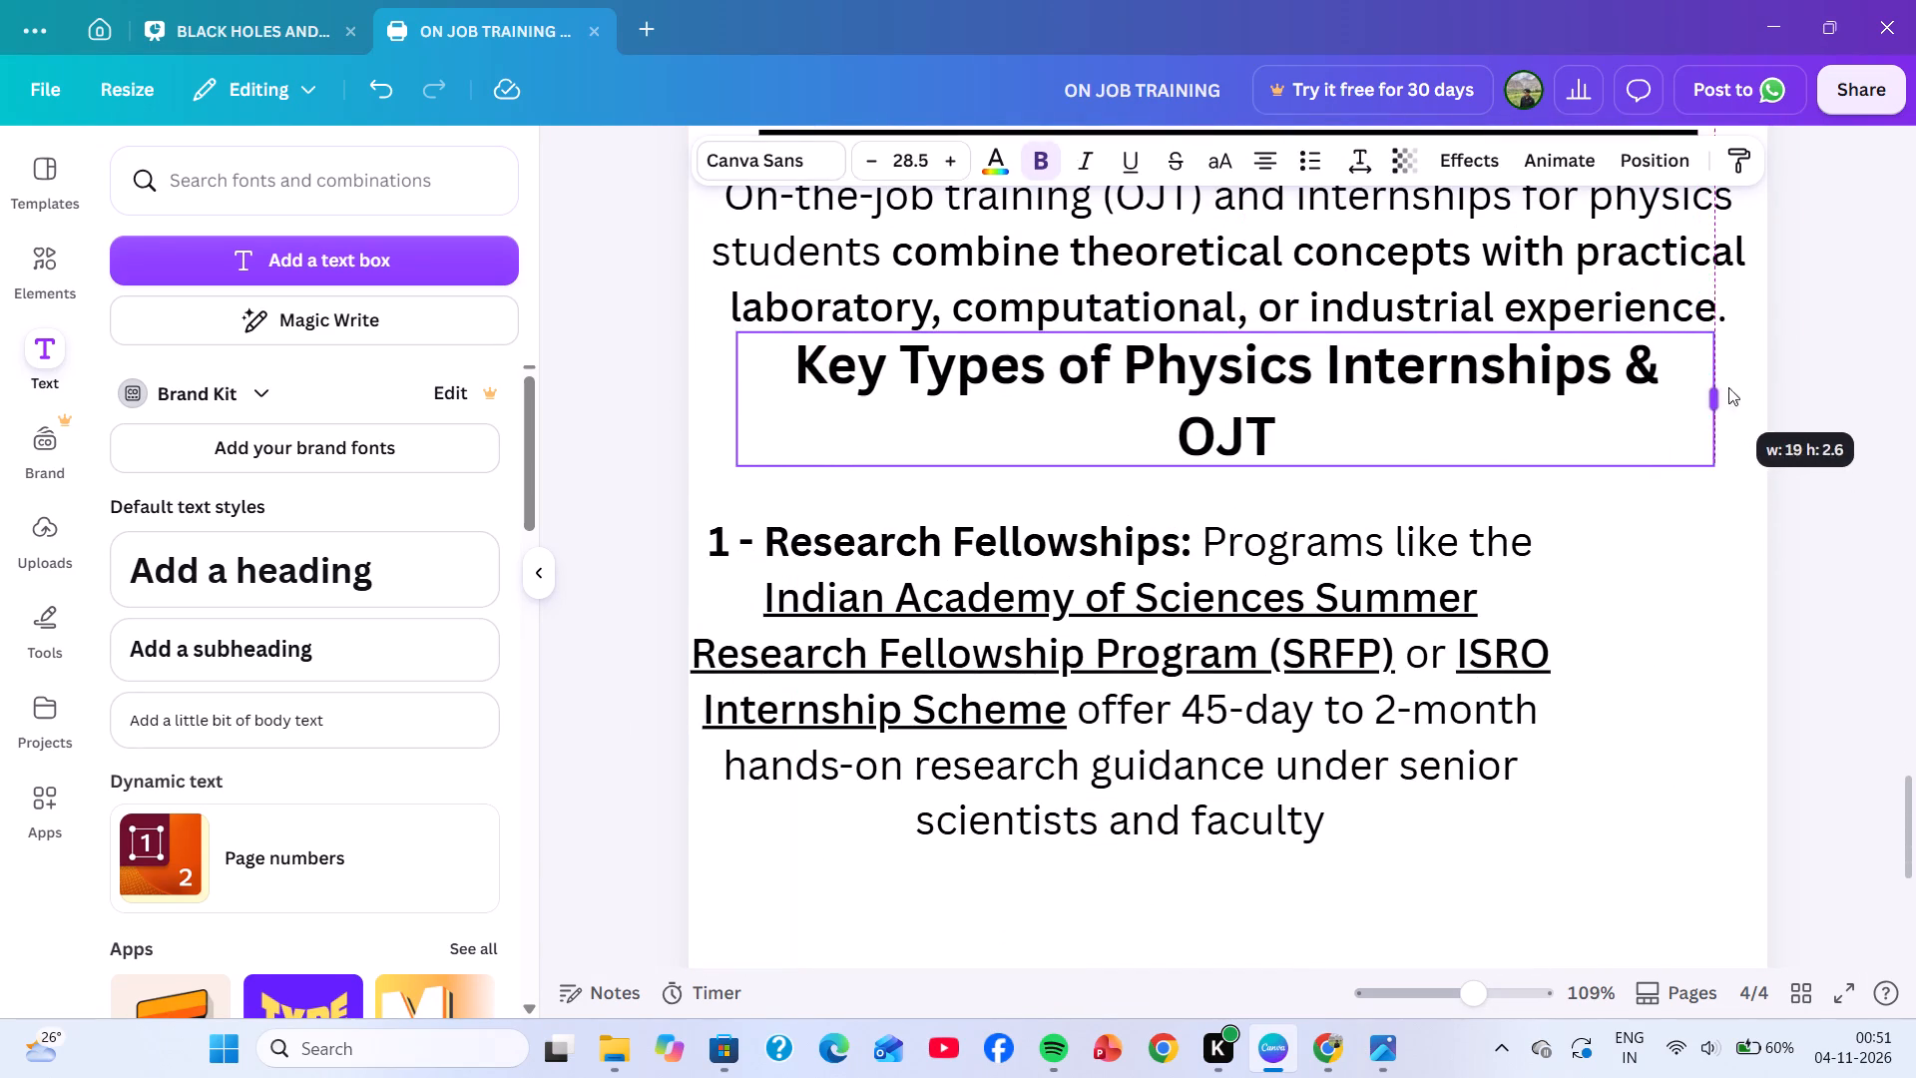
left_click_drag(1728, 387, 1741, 387)
left_click_drag(1413, 374, 1377, 437)
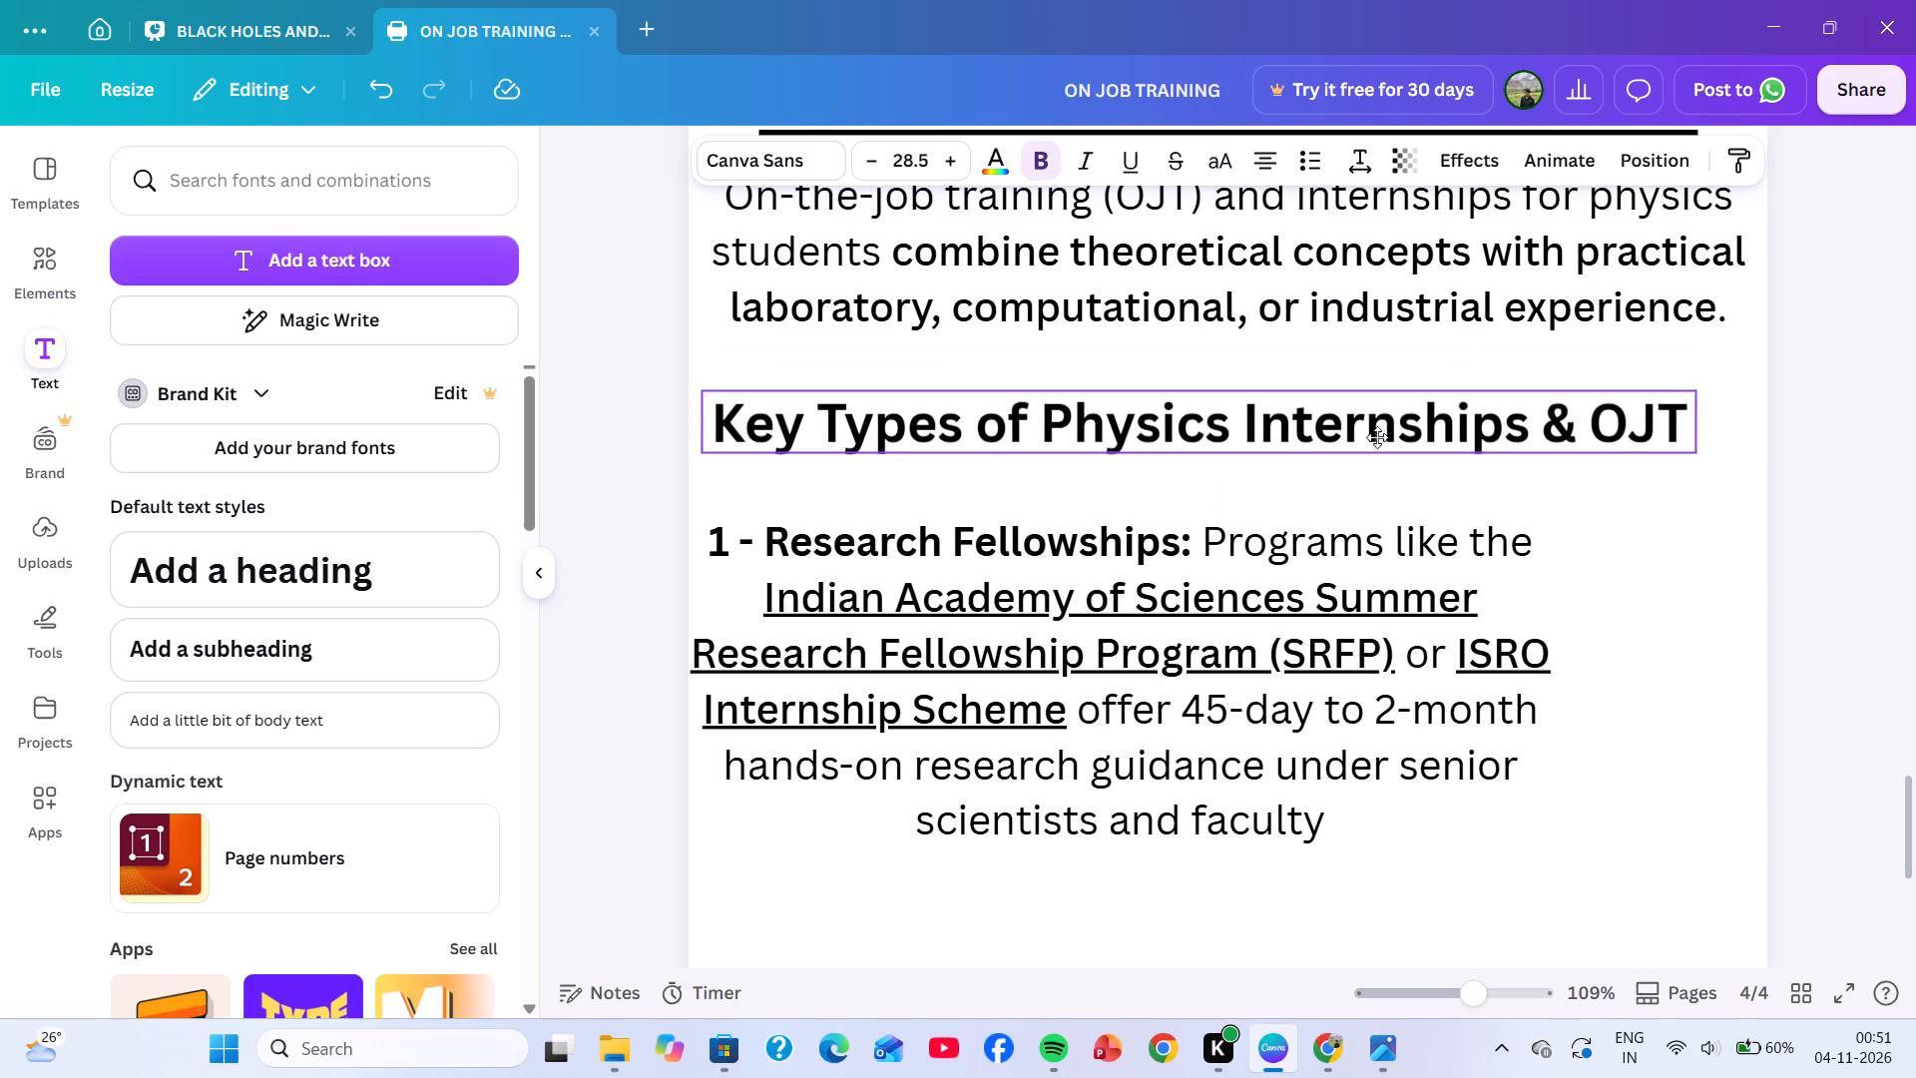
left_click_drag(1377, 437, 1376, 397)
Scale the introductory OJT paragraph to size 21.2, widen its box to the full page width and move it up close under the divider line.
scroll(1422, 463, "up", 2)
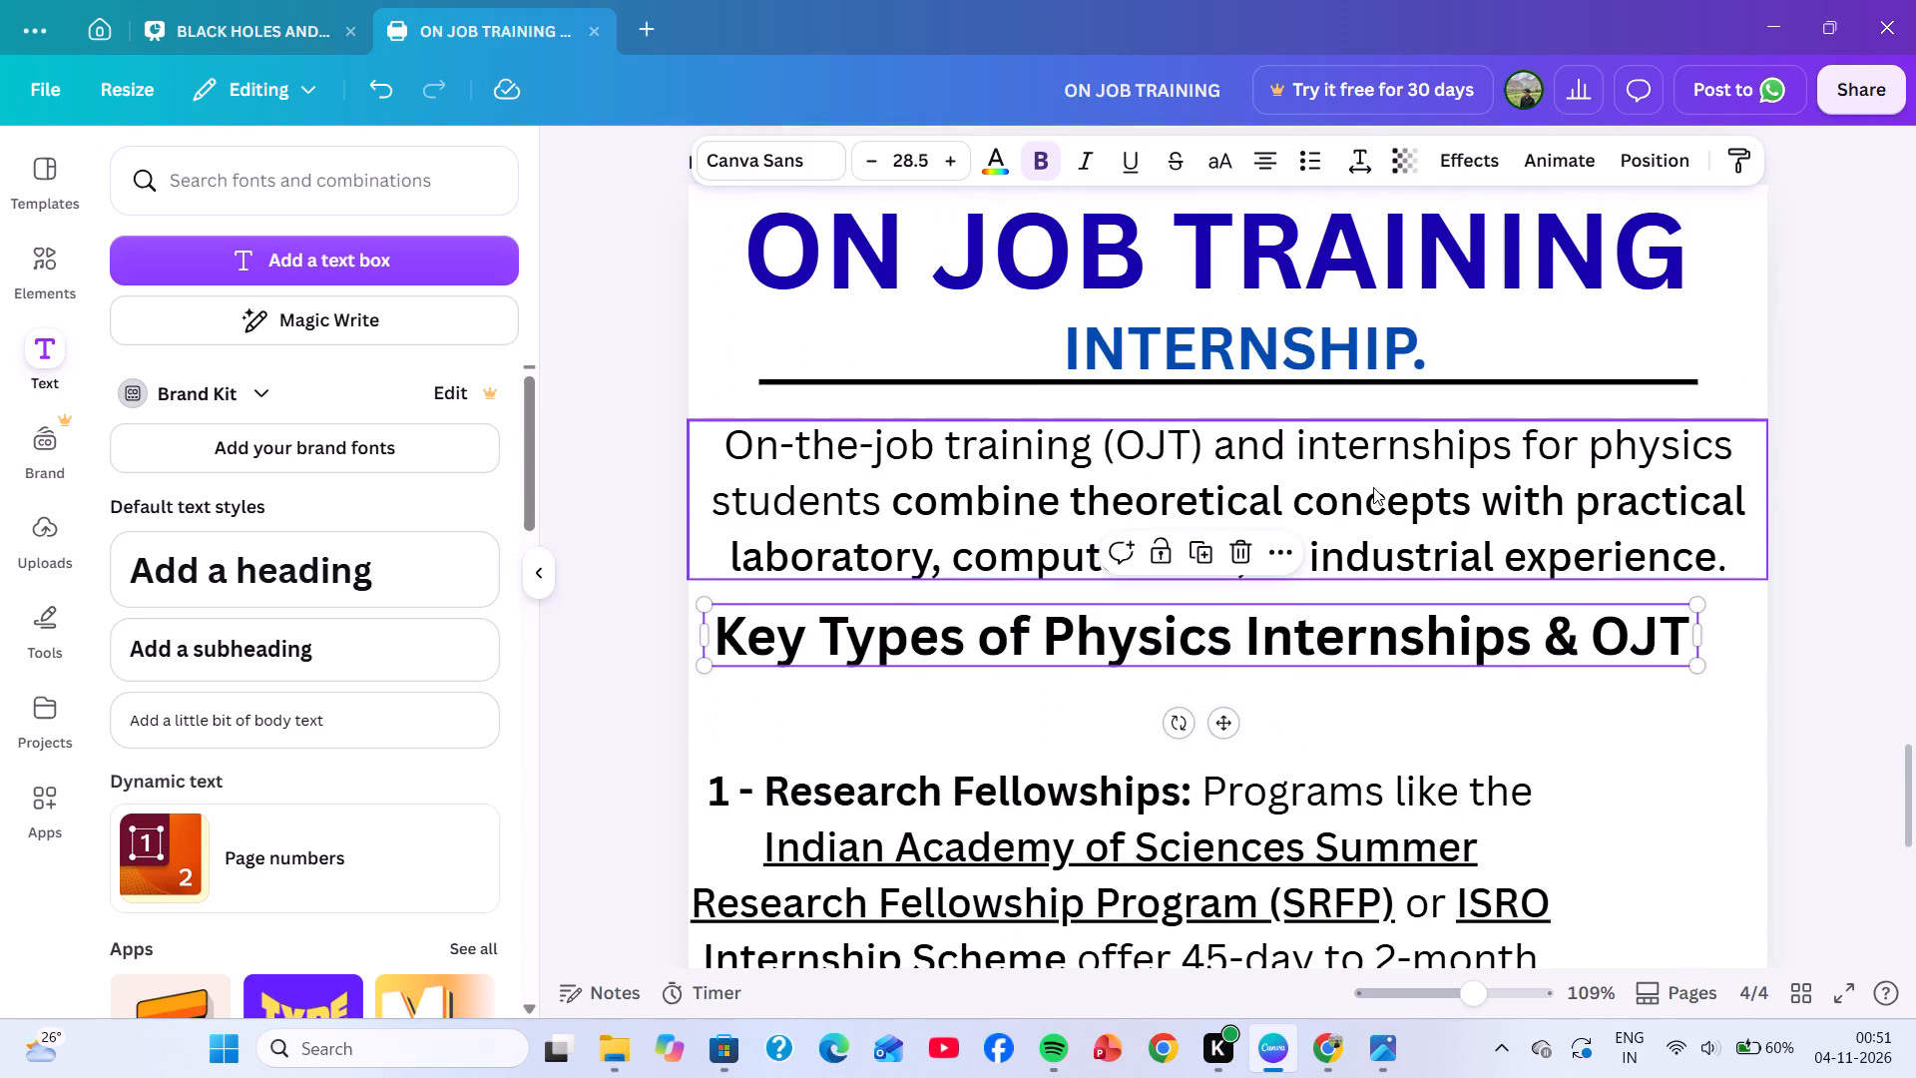
left_click(1373, 488)
left_click_drag(1772, 585, 1733, 568)
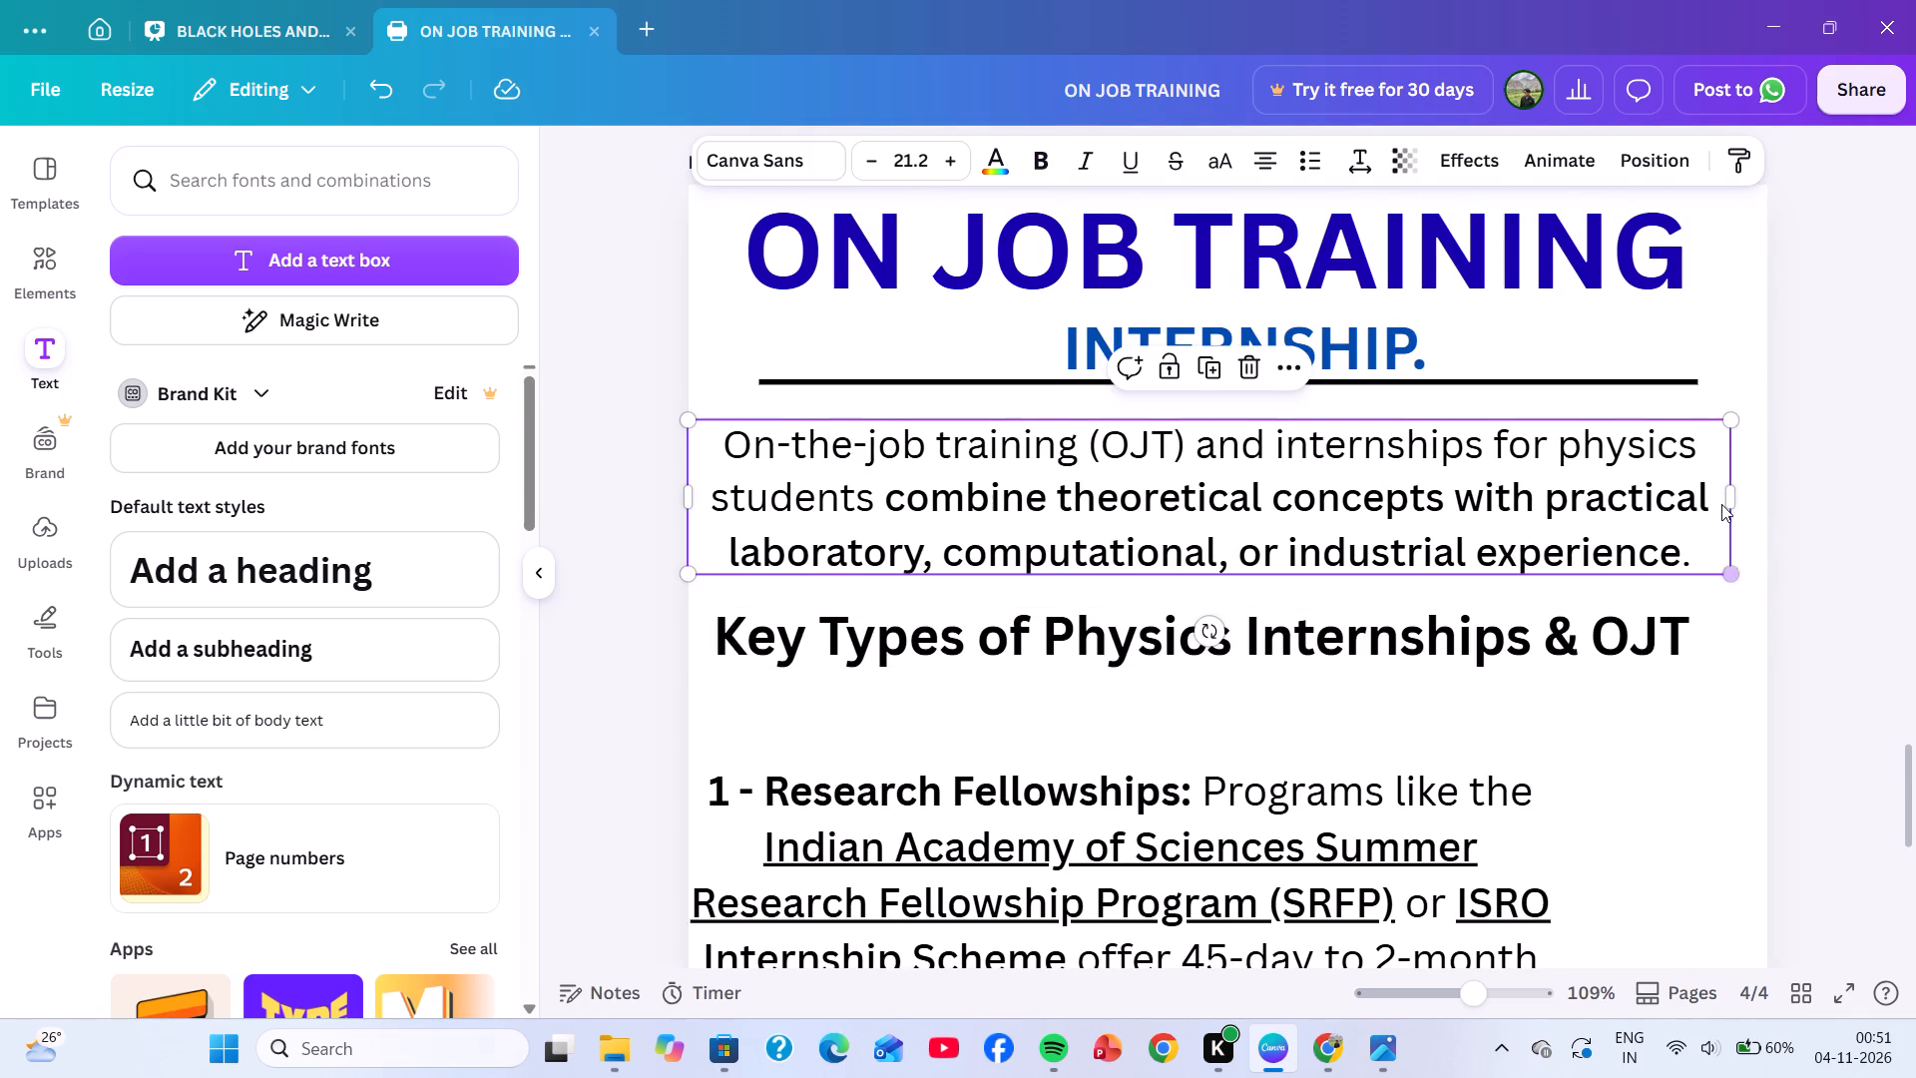
left_click_drag(1733, 496, 1764, 496)
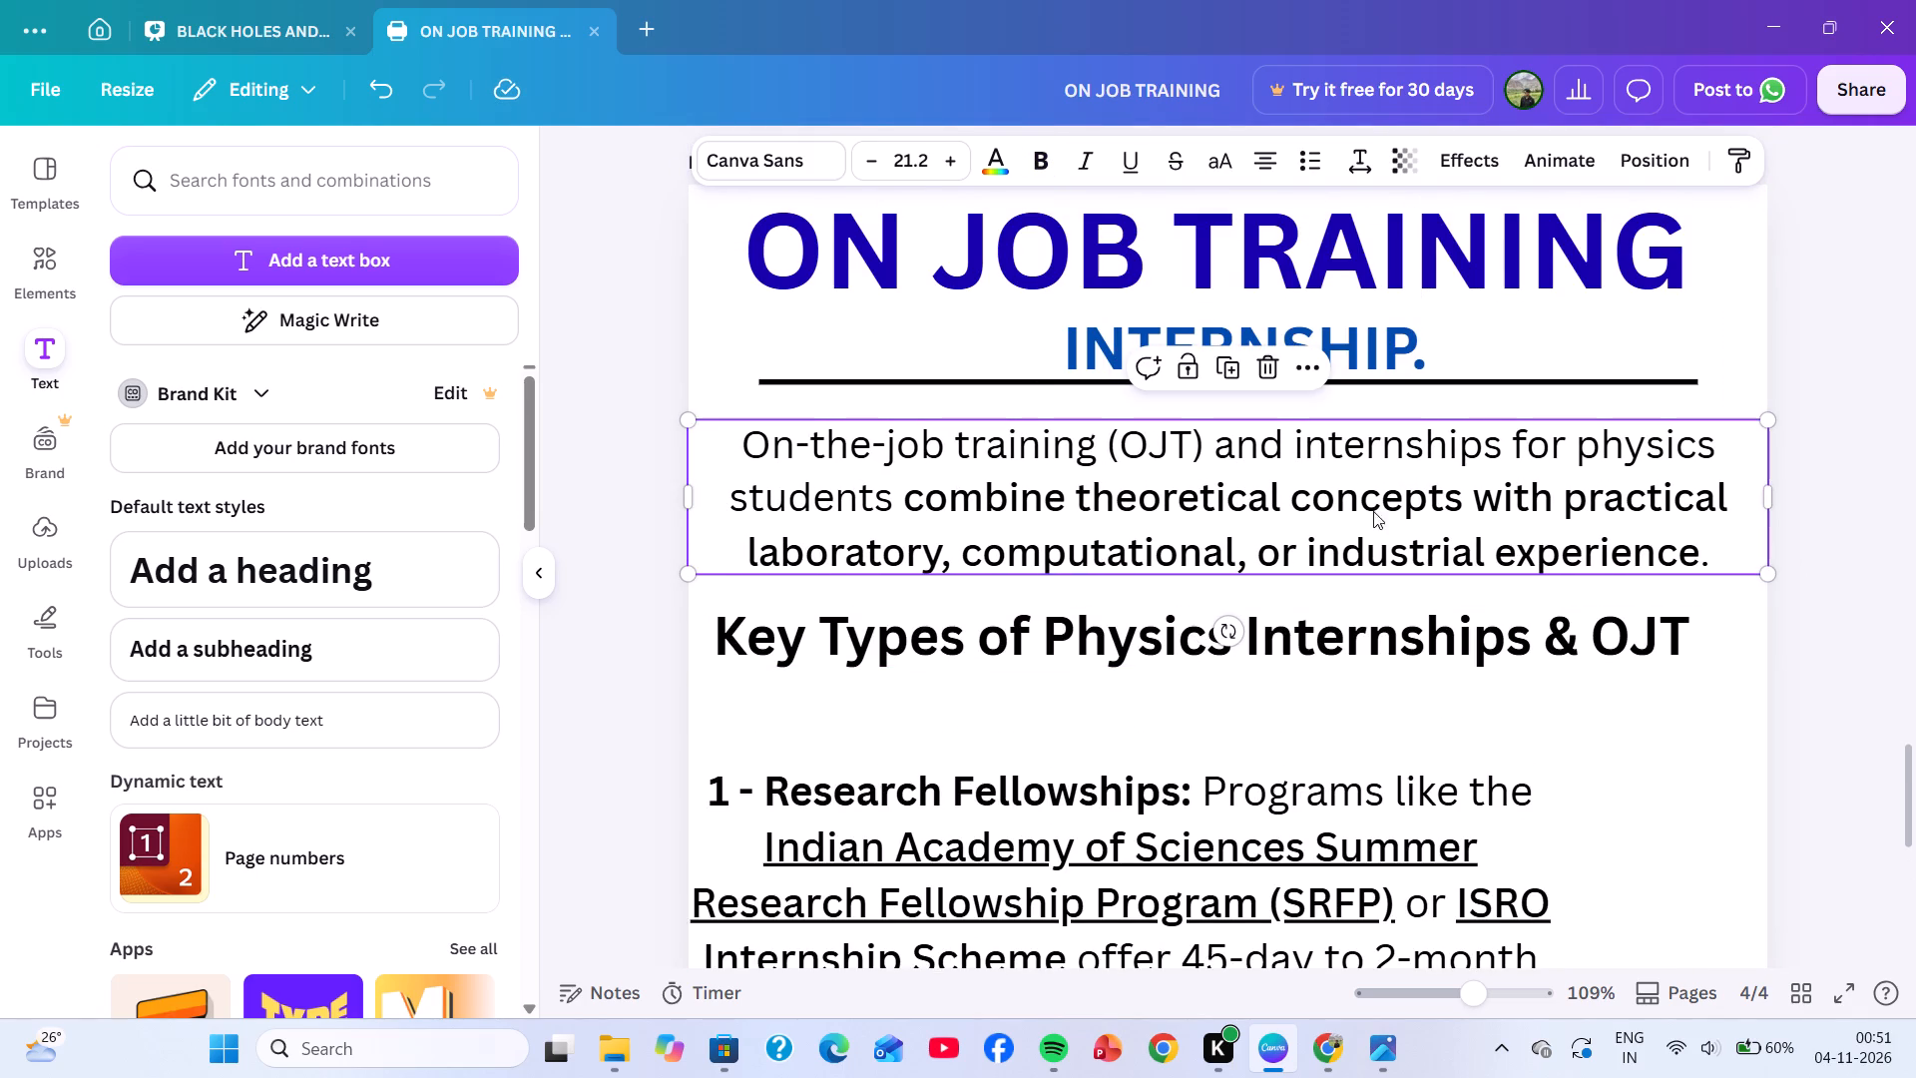
left_click_drag(1362, 471, 1364, 449)
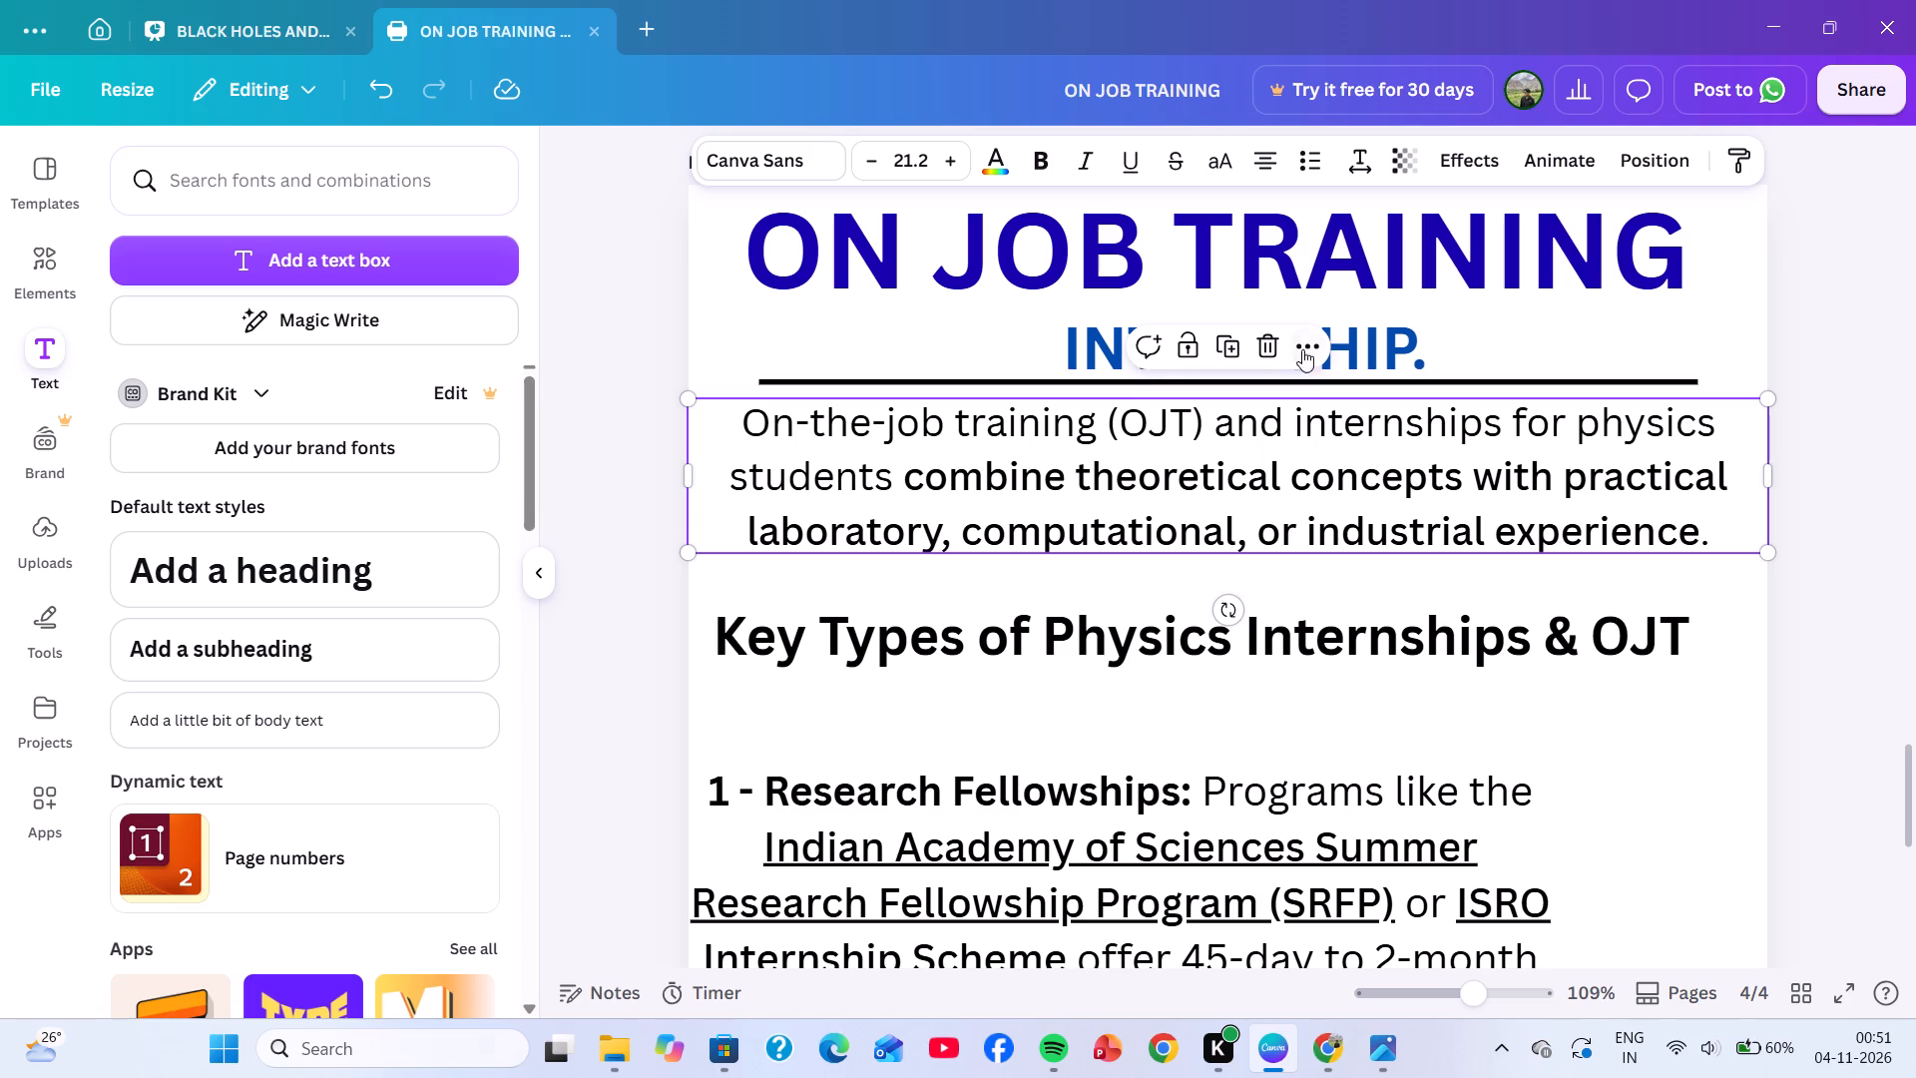
Adjust the "INTERNSHIP." subtitle so it sits centred between the title and divider line, and level the line.
left_click(1359, 349)
left_click_drag(1359, 349, 1363, 333)
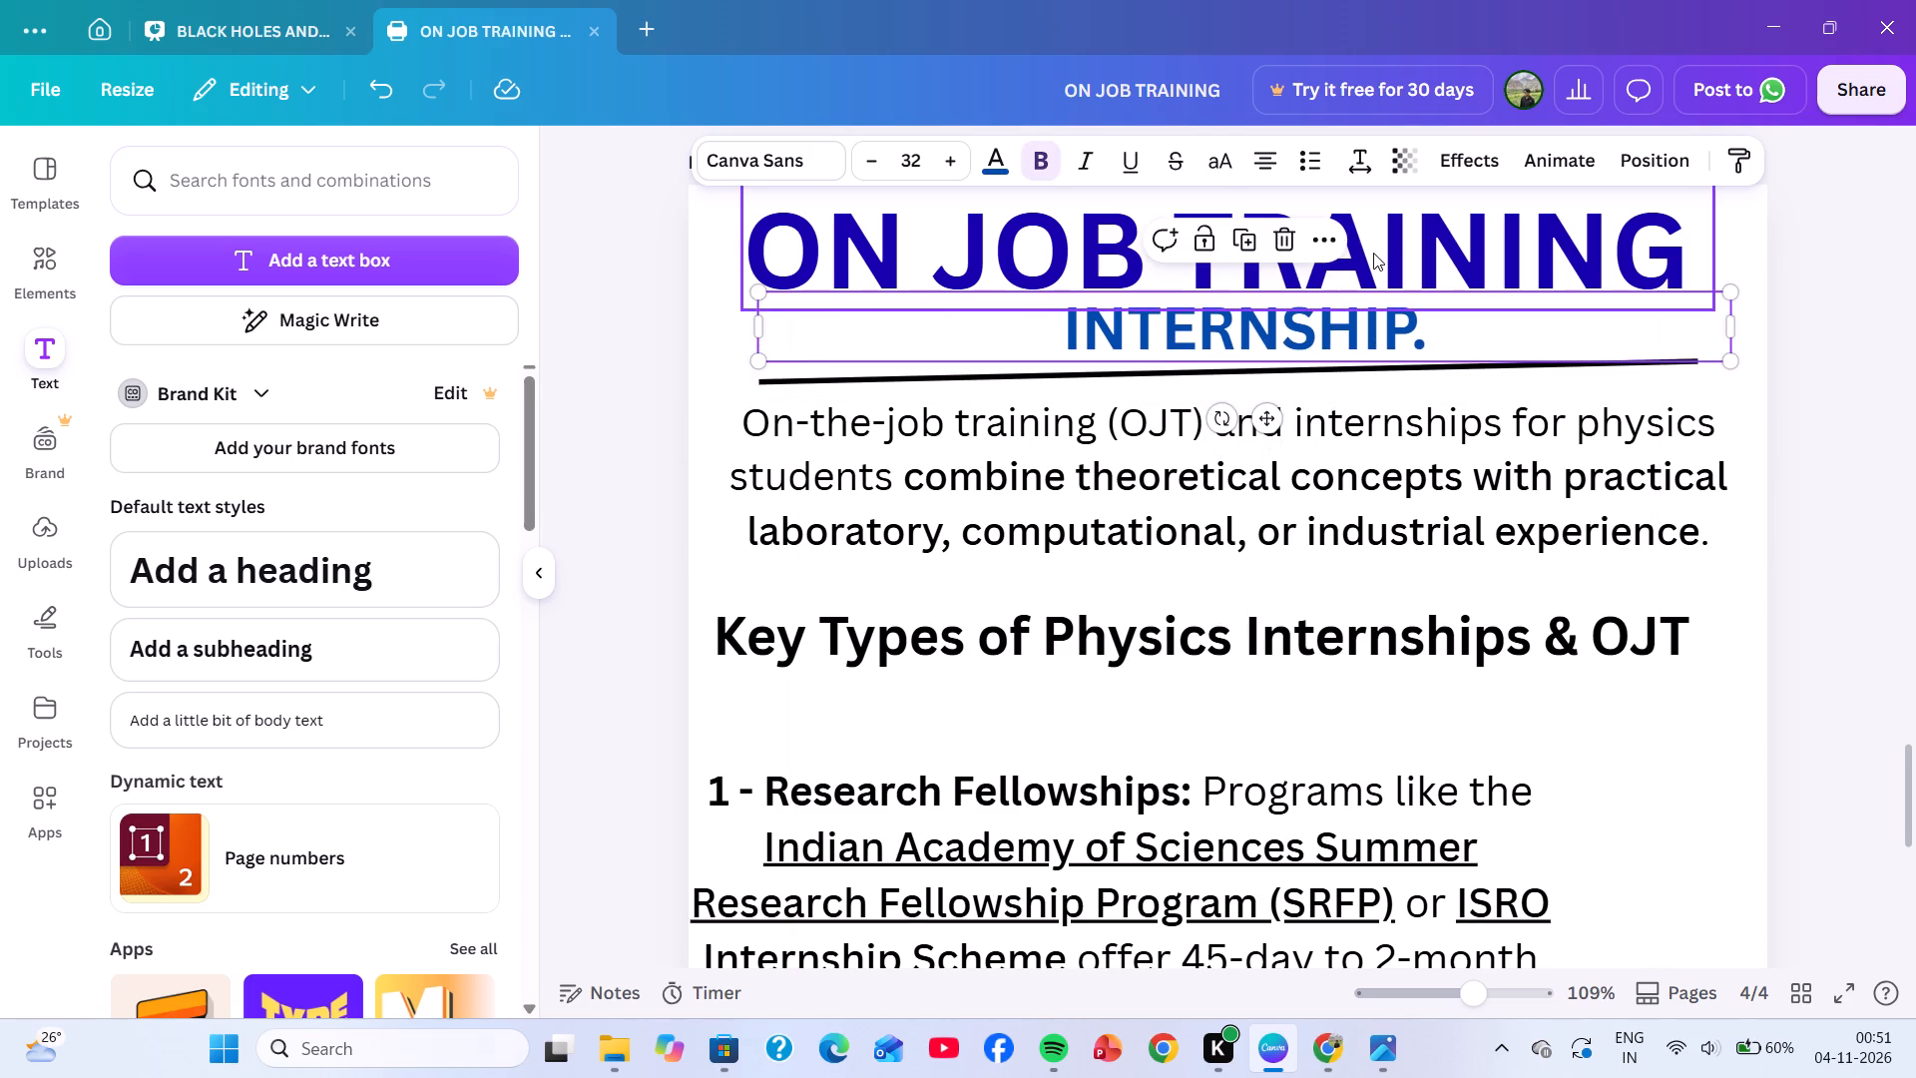
left_click(1373, 253)
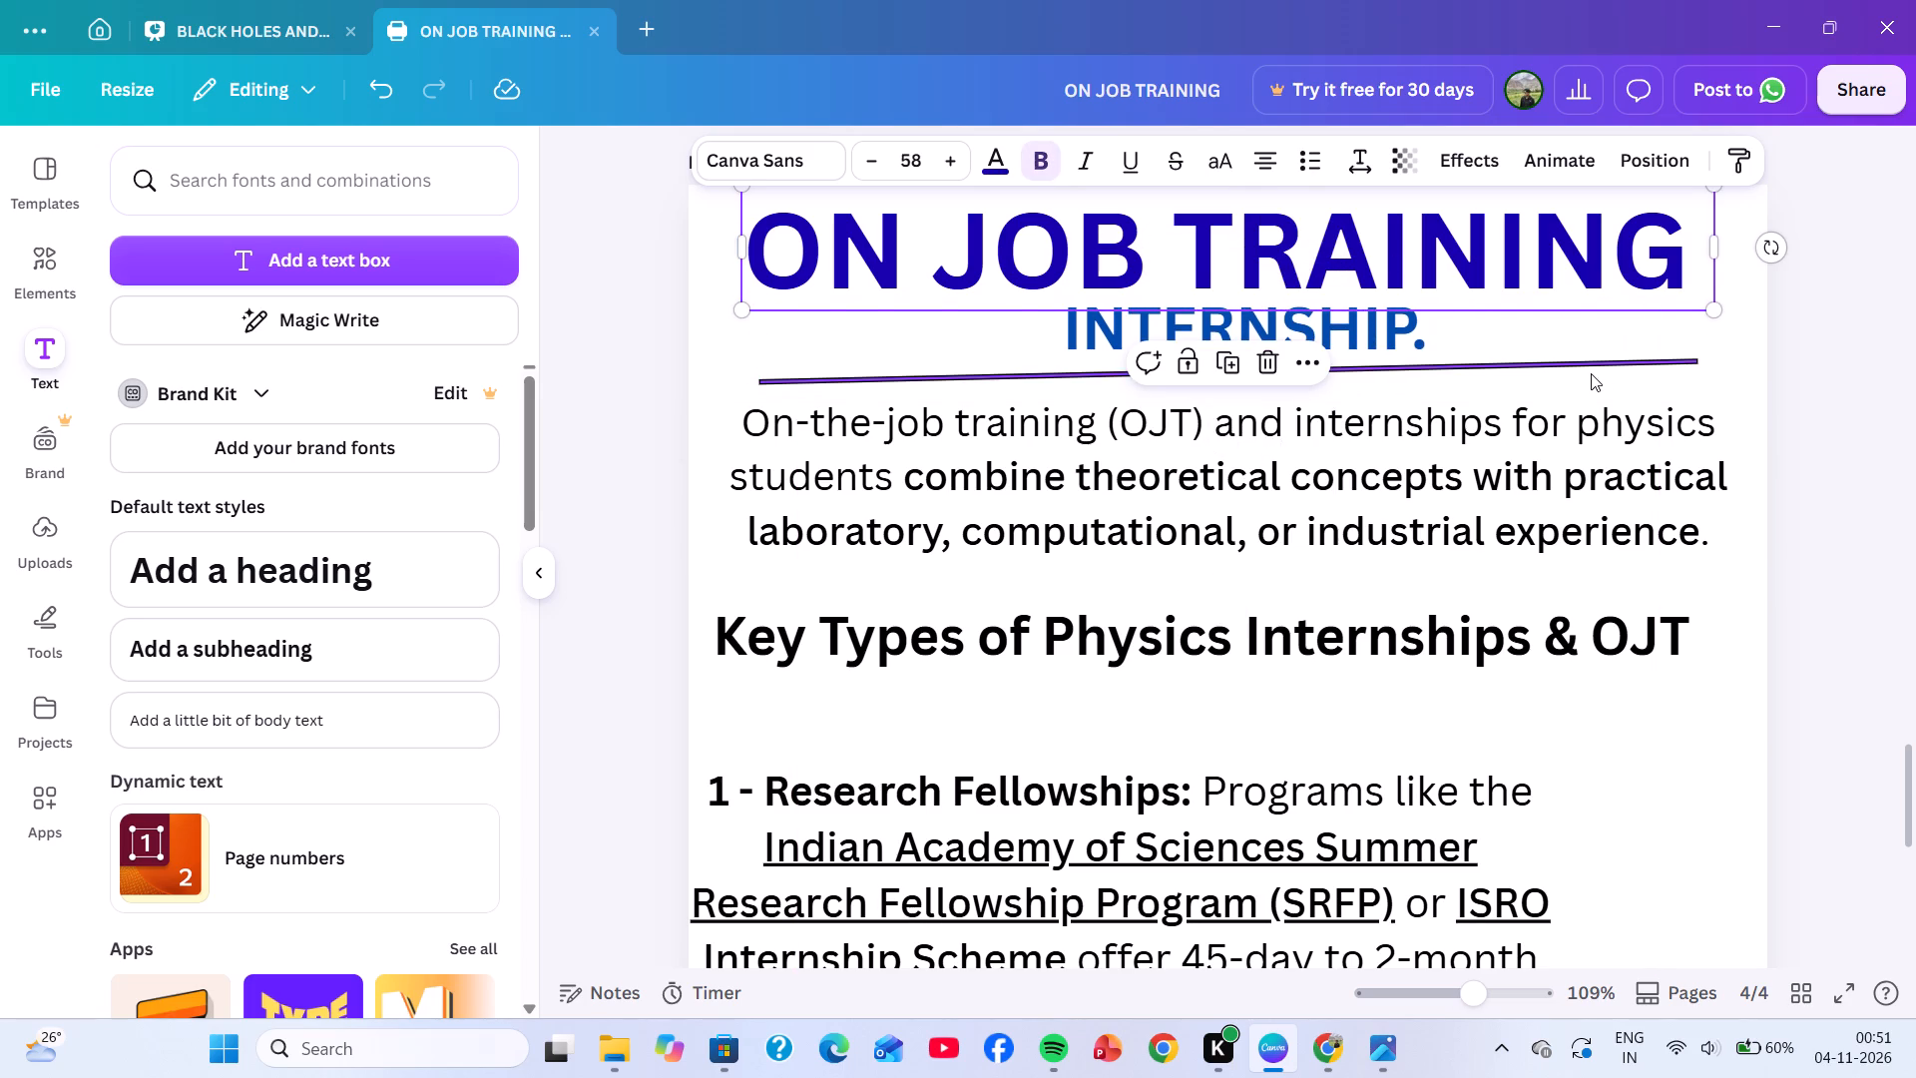
left_click(1581, 373)
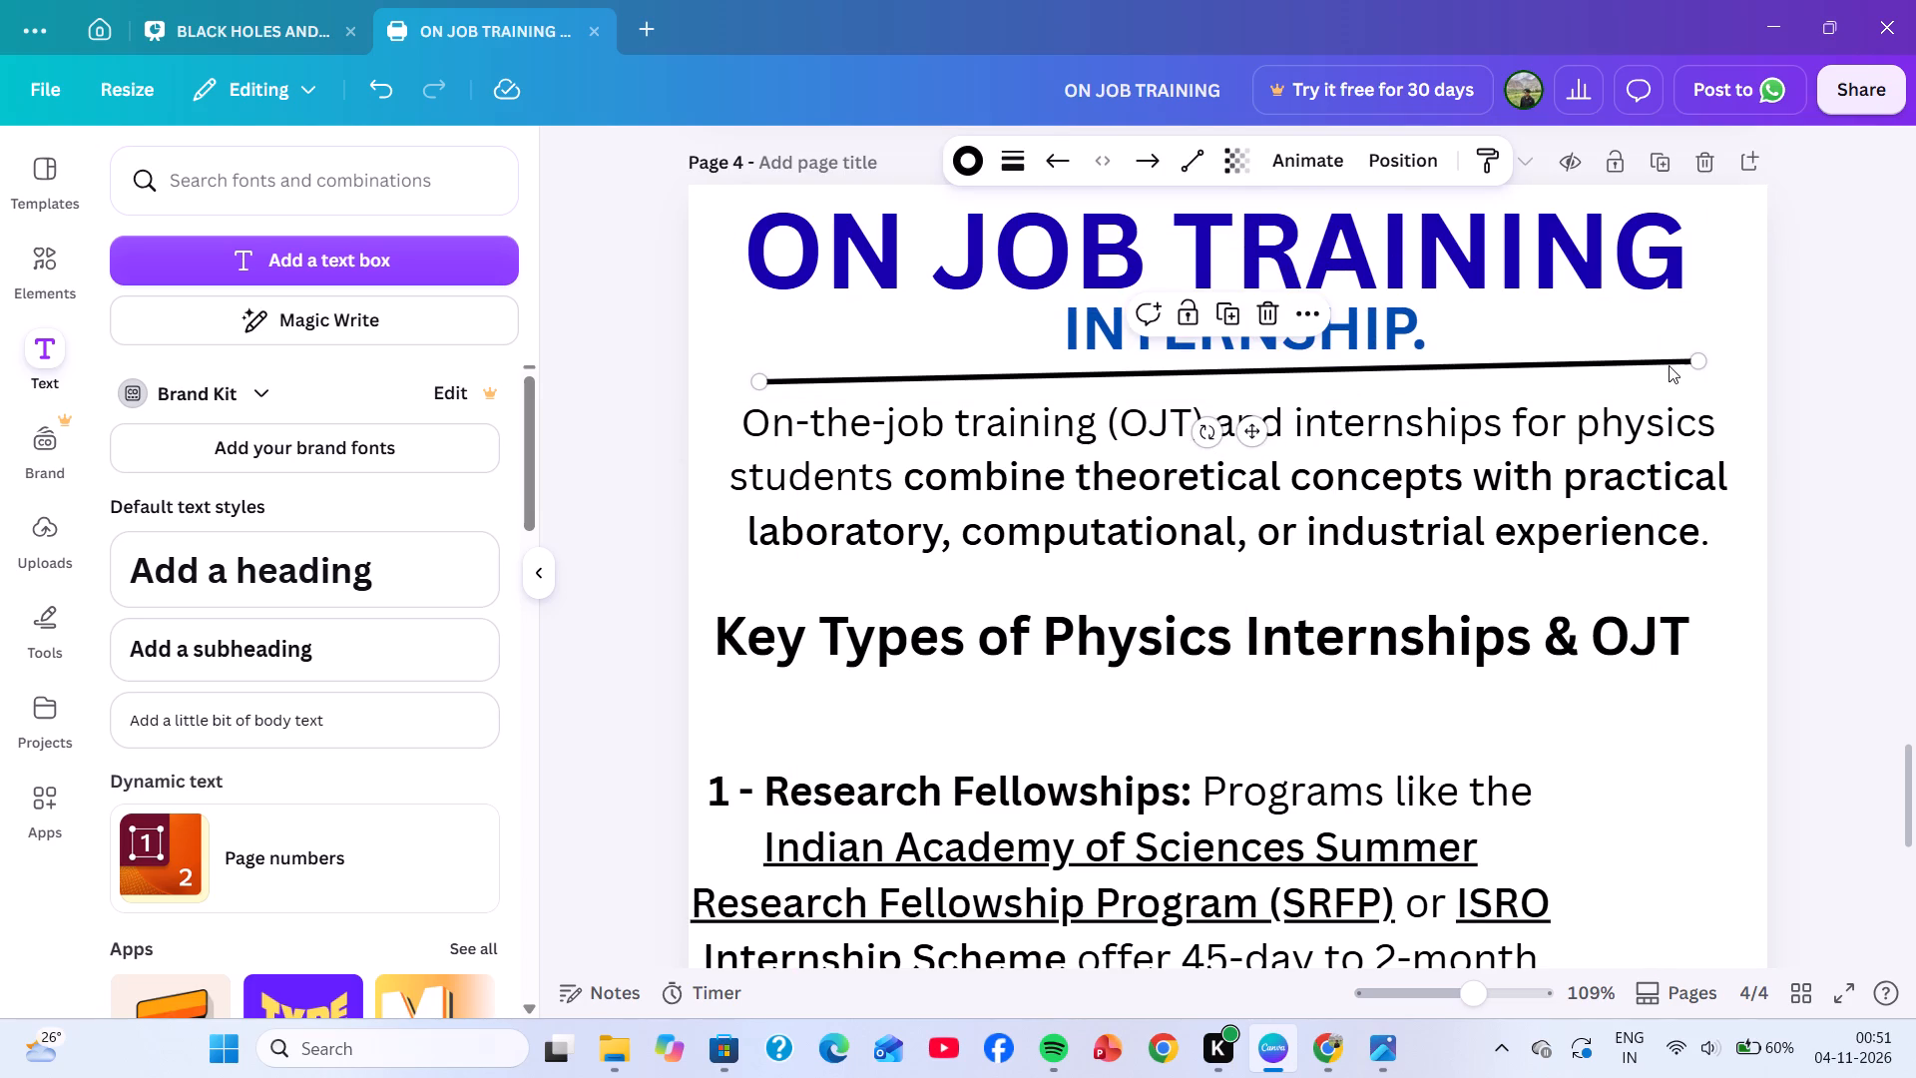
left_click_drag(1698, 367, 1700, 386)
left_click_drag(1384, 345, 1382, 361)
left_click_drag(1378, 345, 1360, 349)
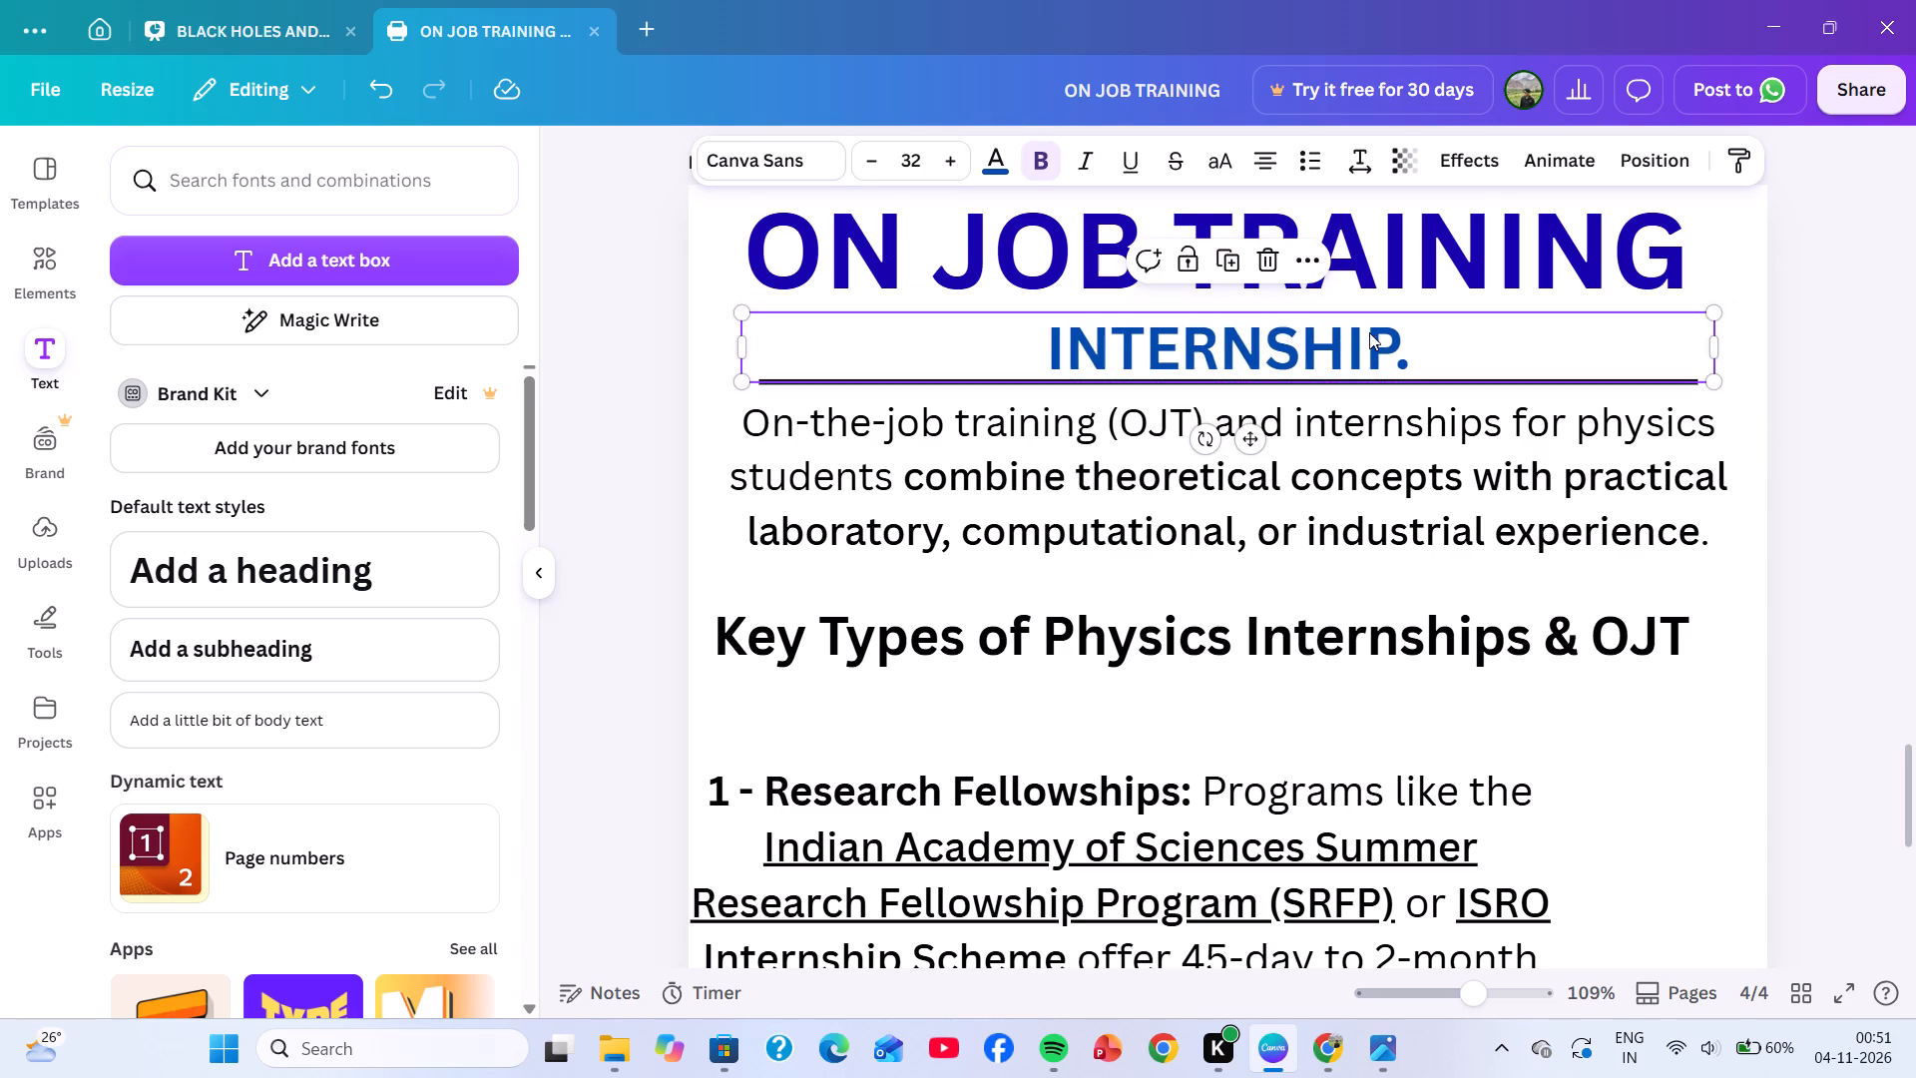
Scale the "ON JOB TRAINING" title down to size 49.7 and centre it directly above the "INTERNSHIP." subtitle.
left_click(1382, 283)
scroll(1425, 351, "up", 1)
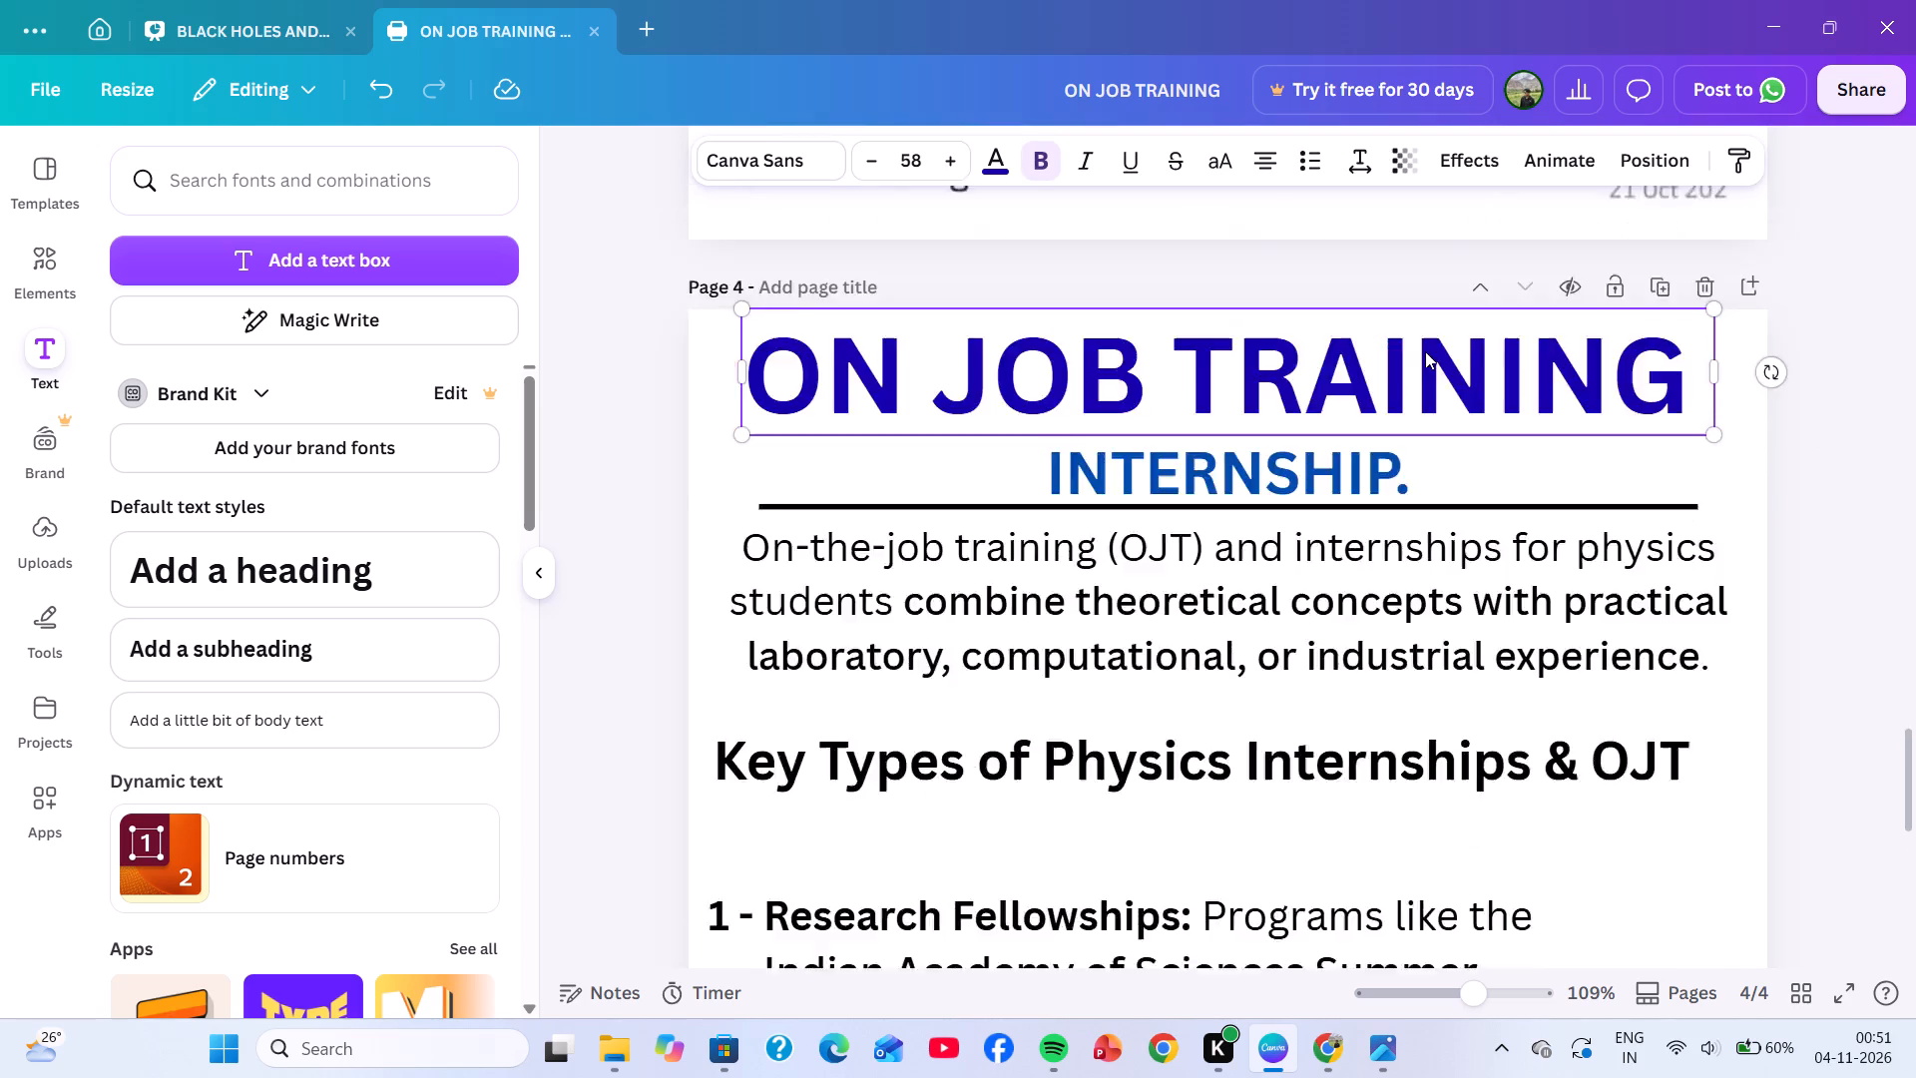
scroll(1425, 351, "up", 1)
scroll(1470, 473, "down", 1)
left_click_drag(1716, 693, 1676, 677)
left_click_drag(1669, 616, 1715, 616)
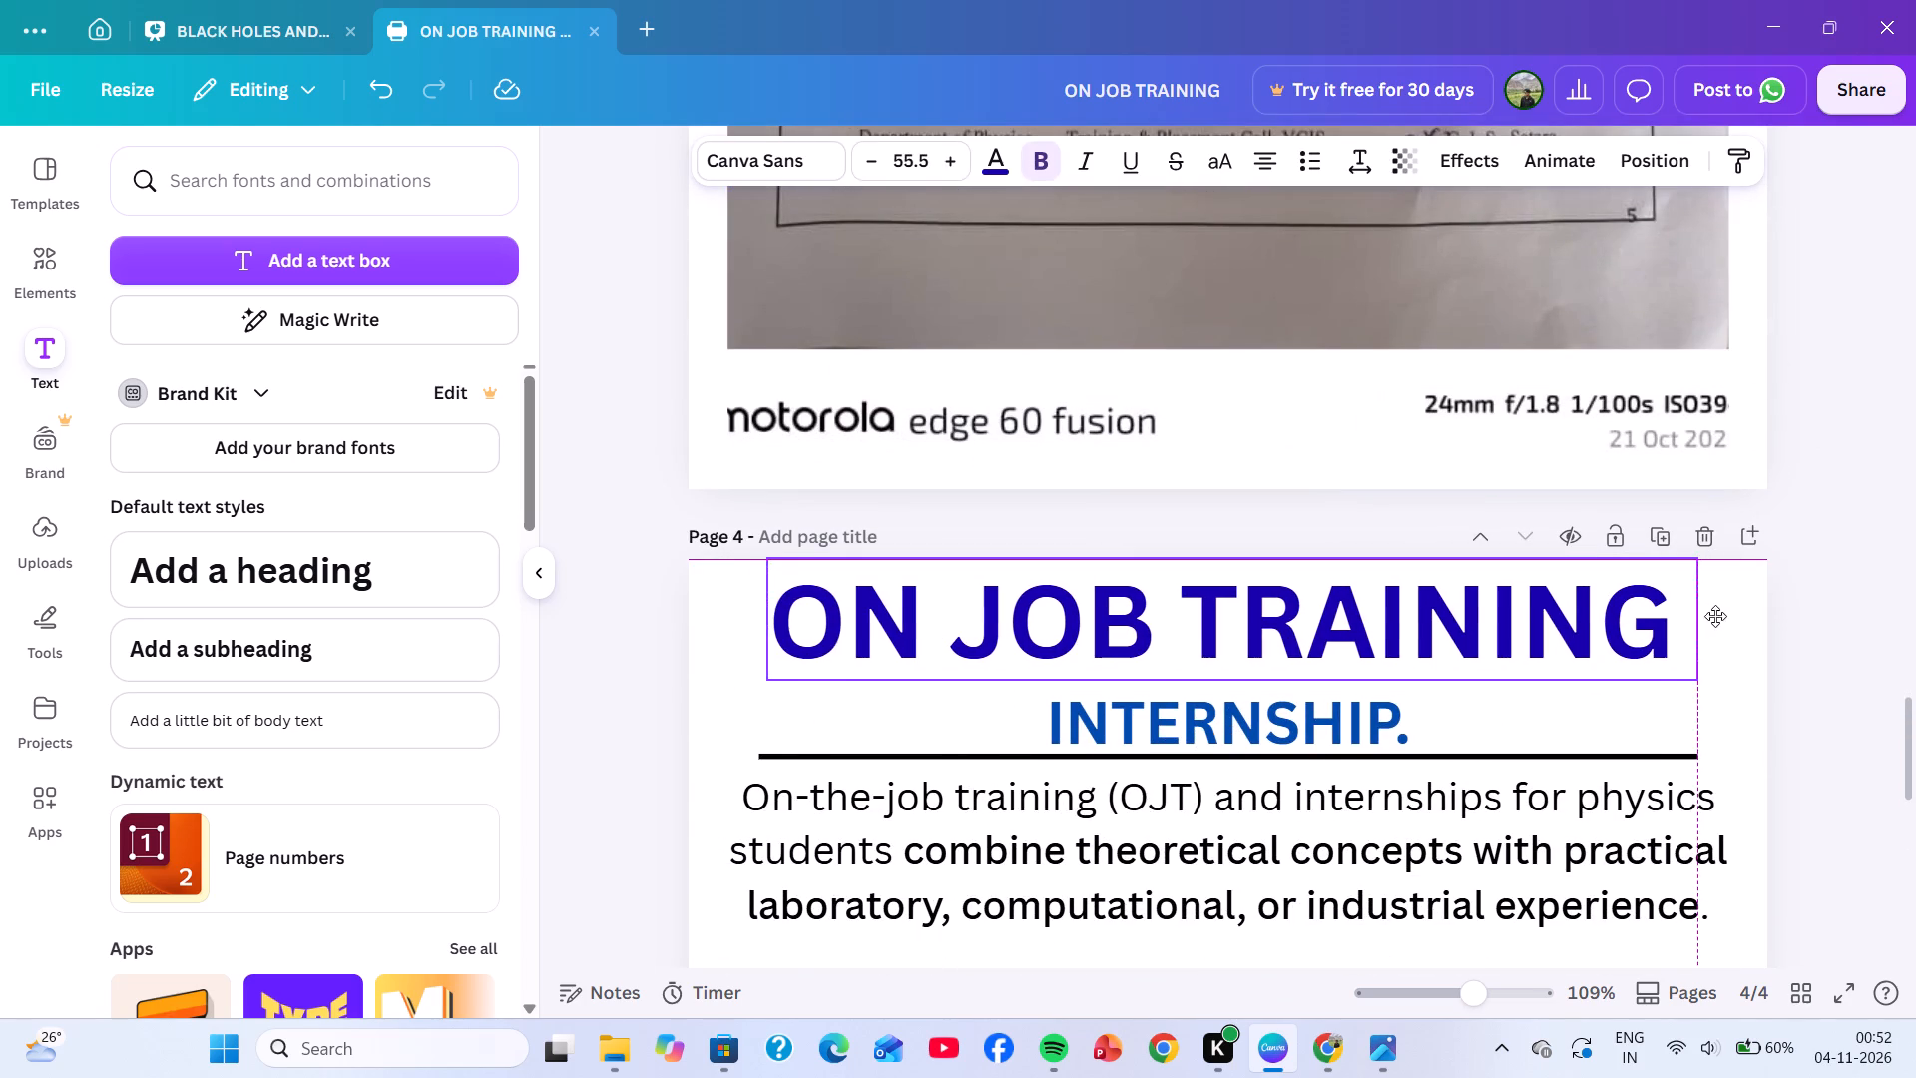
left_click_drag(1715, 616, 1752, 616)
left_click_drag(1759, 680, 1728, 663)
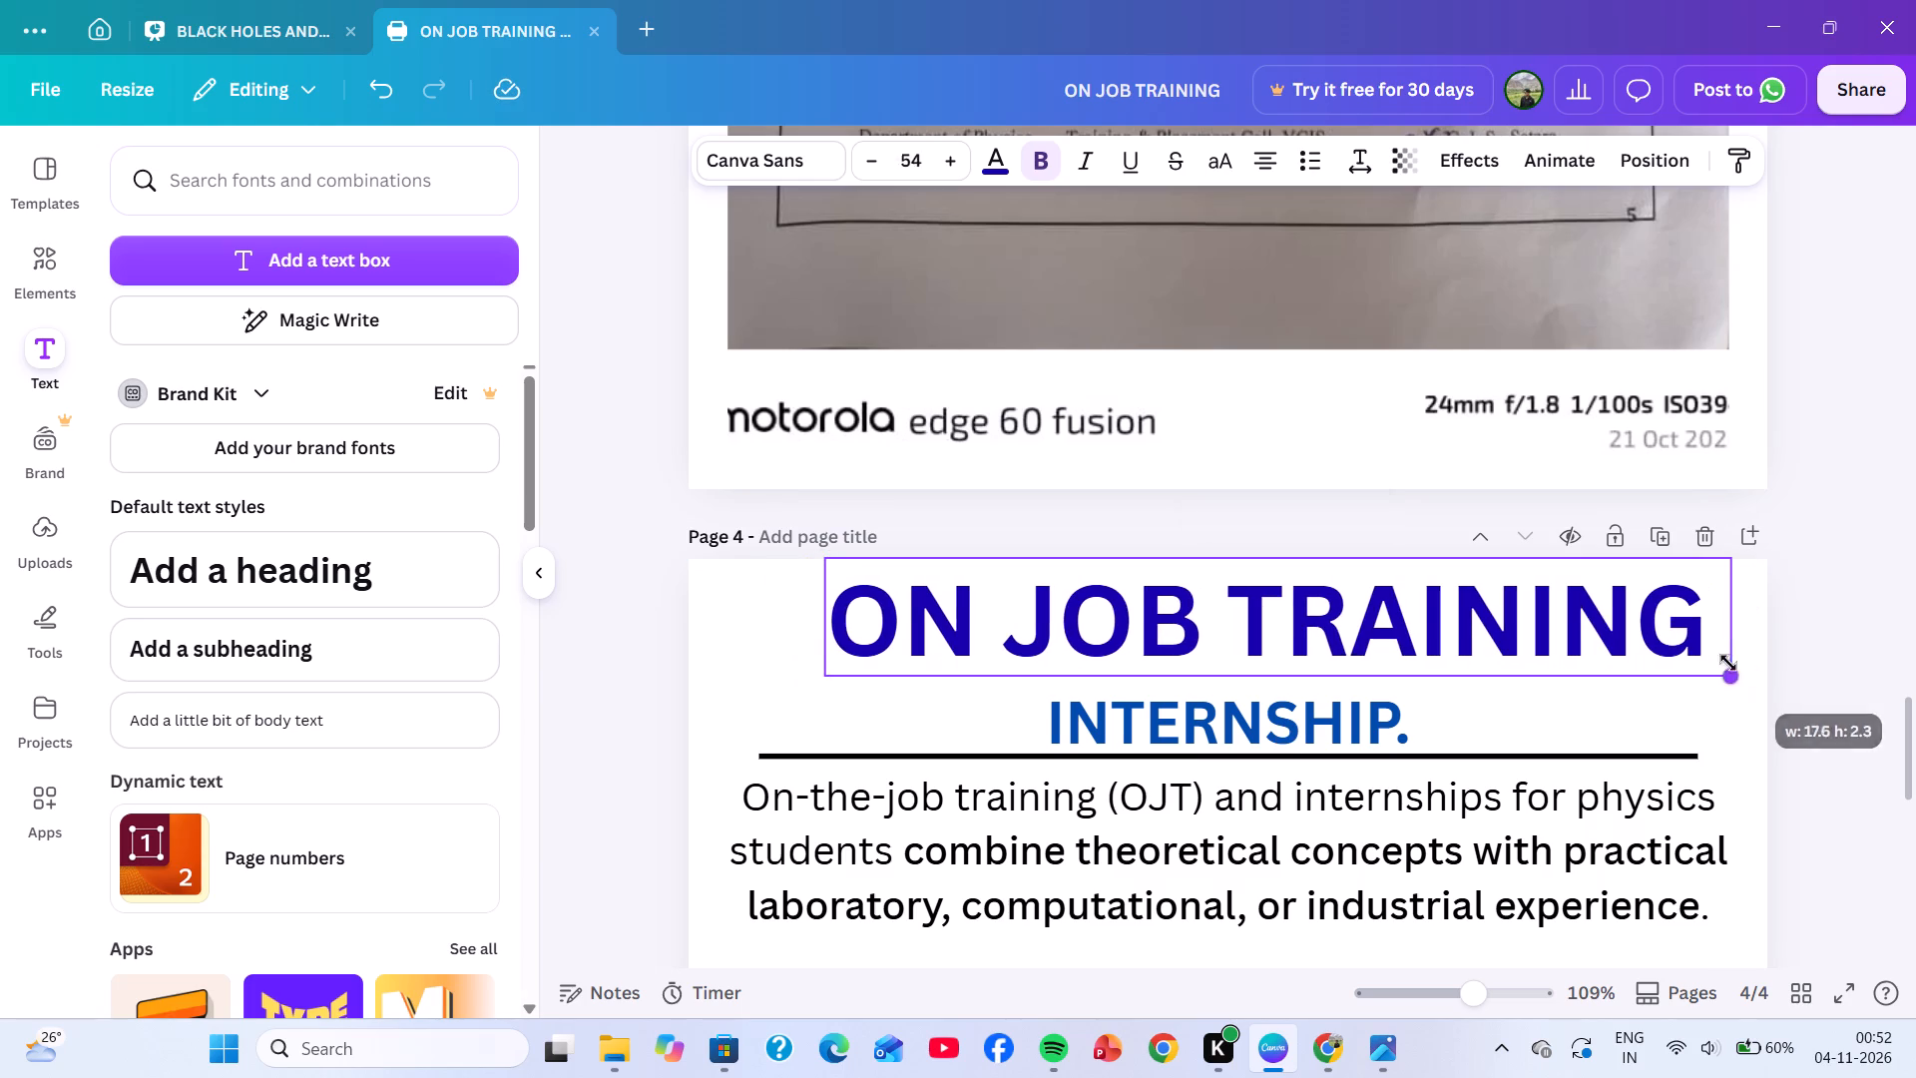
left_click_drag(1728, 663, 1669, 624)
left_click_drag(1378, 603, 1378, 620)
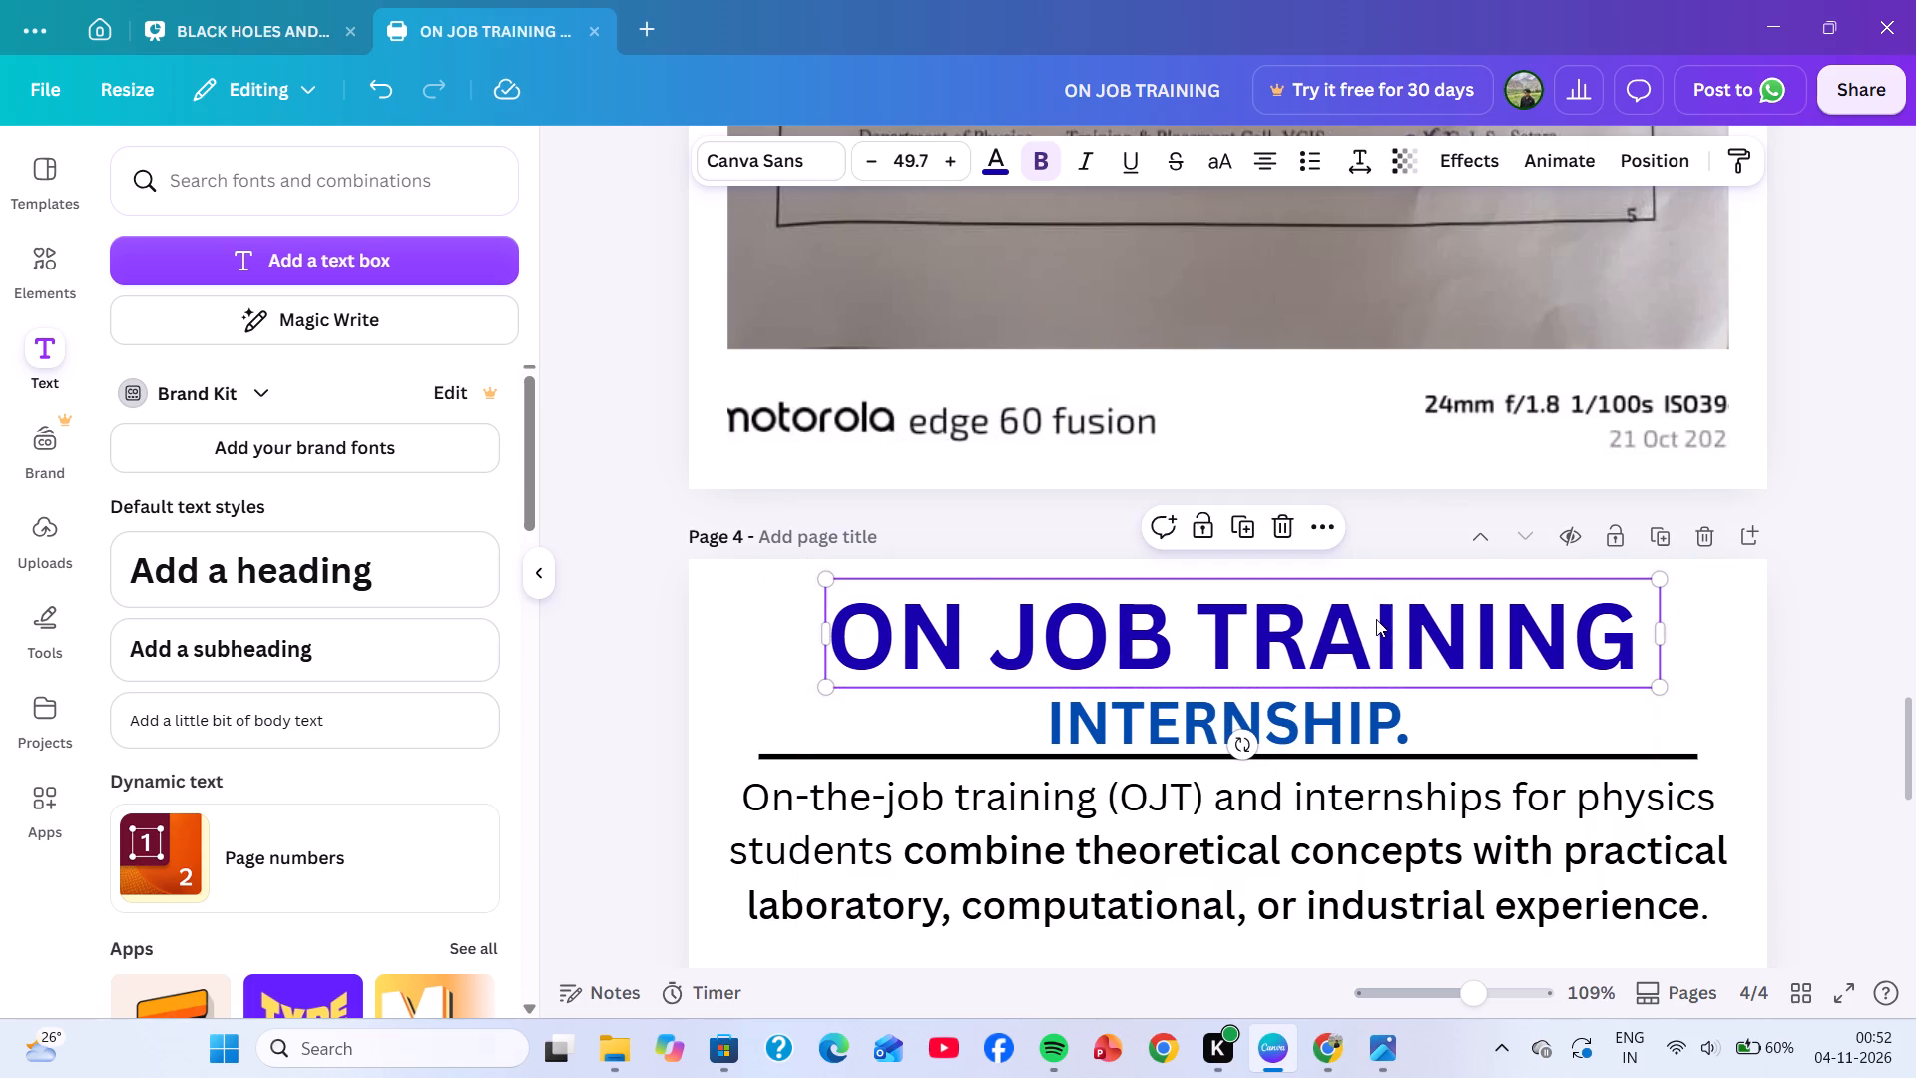
left_click(1369, 619)
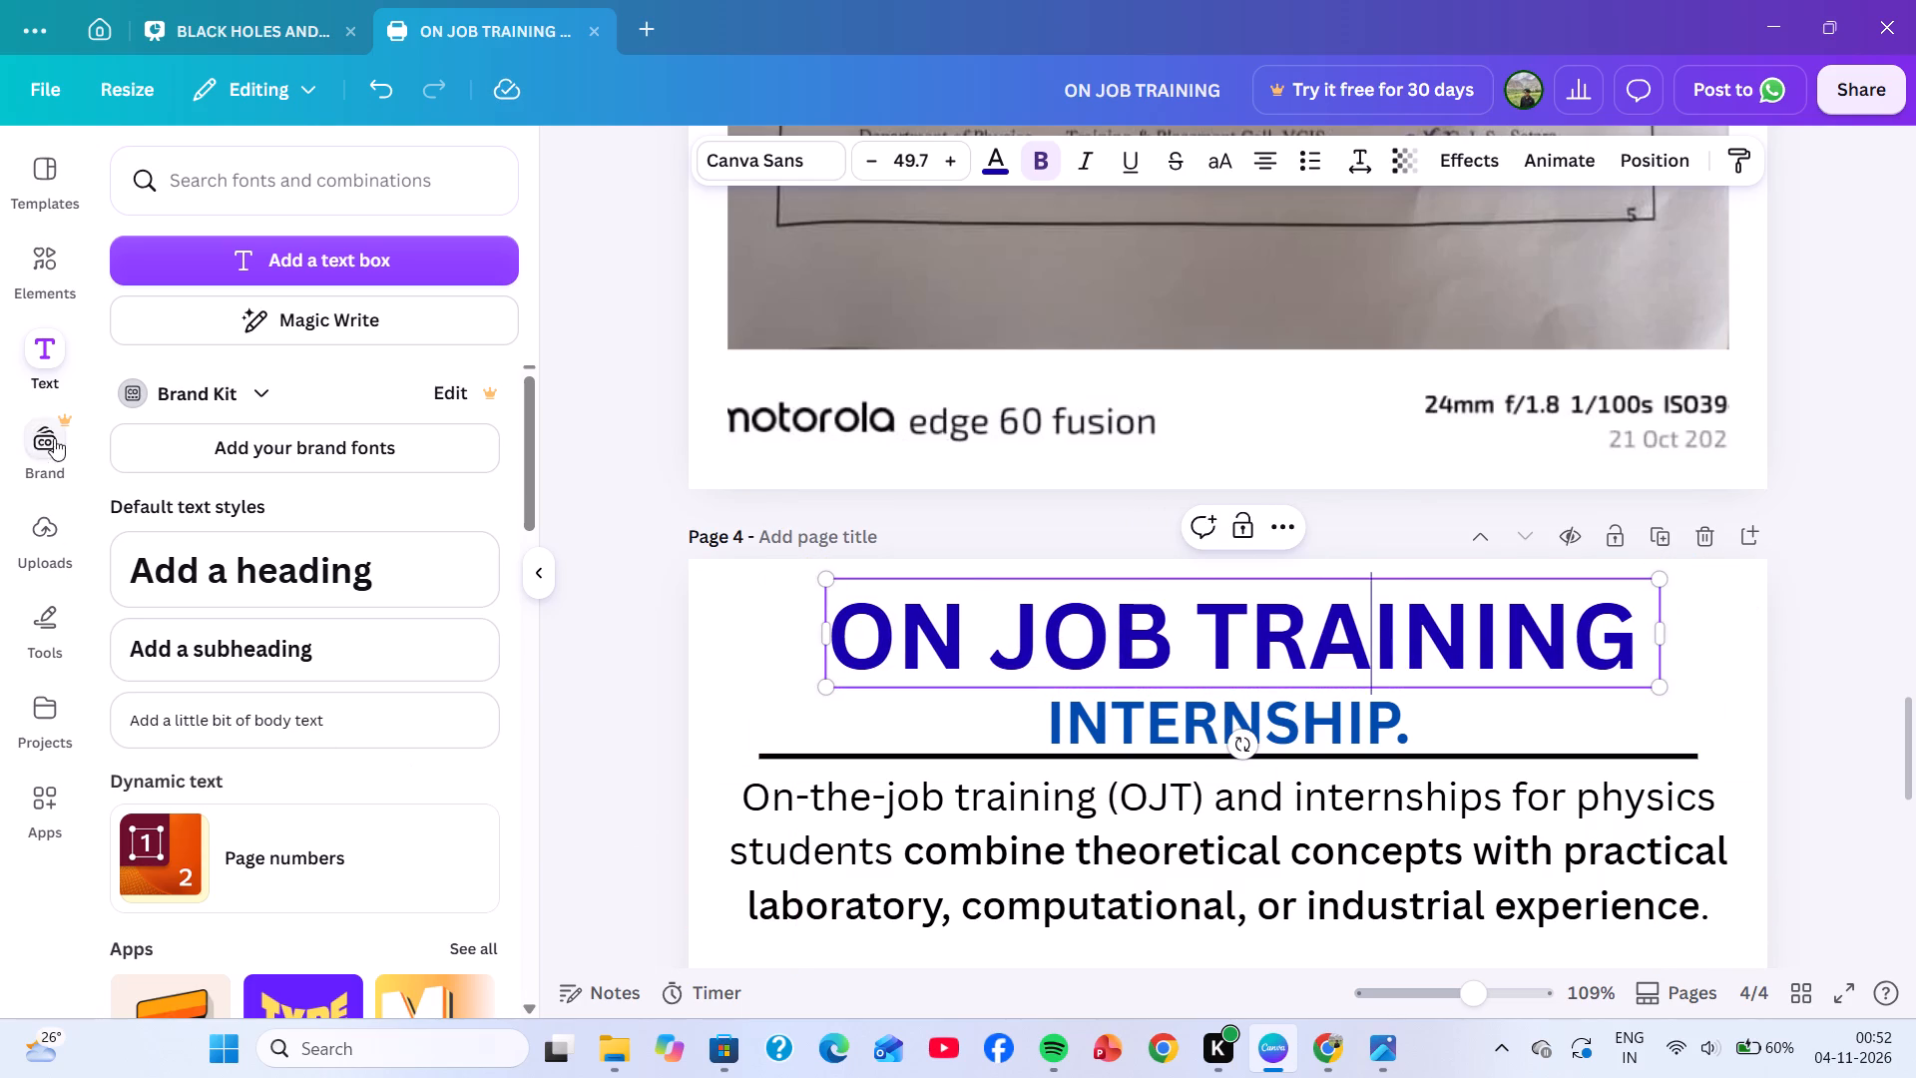
left_click(1124, 654)
left_click(614, 625)
Recolour the "ON JOB TRAINING" title with the dark grey default solid colour.
left_click(1379, 631)
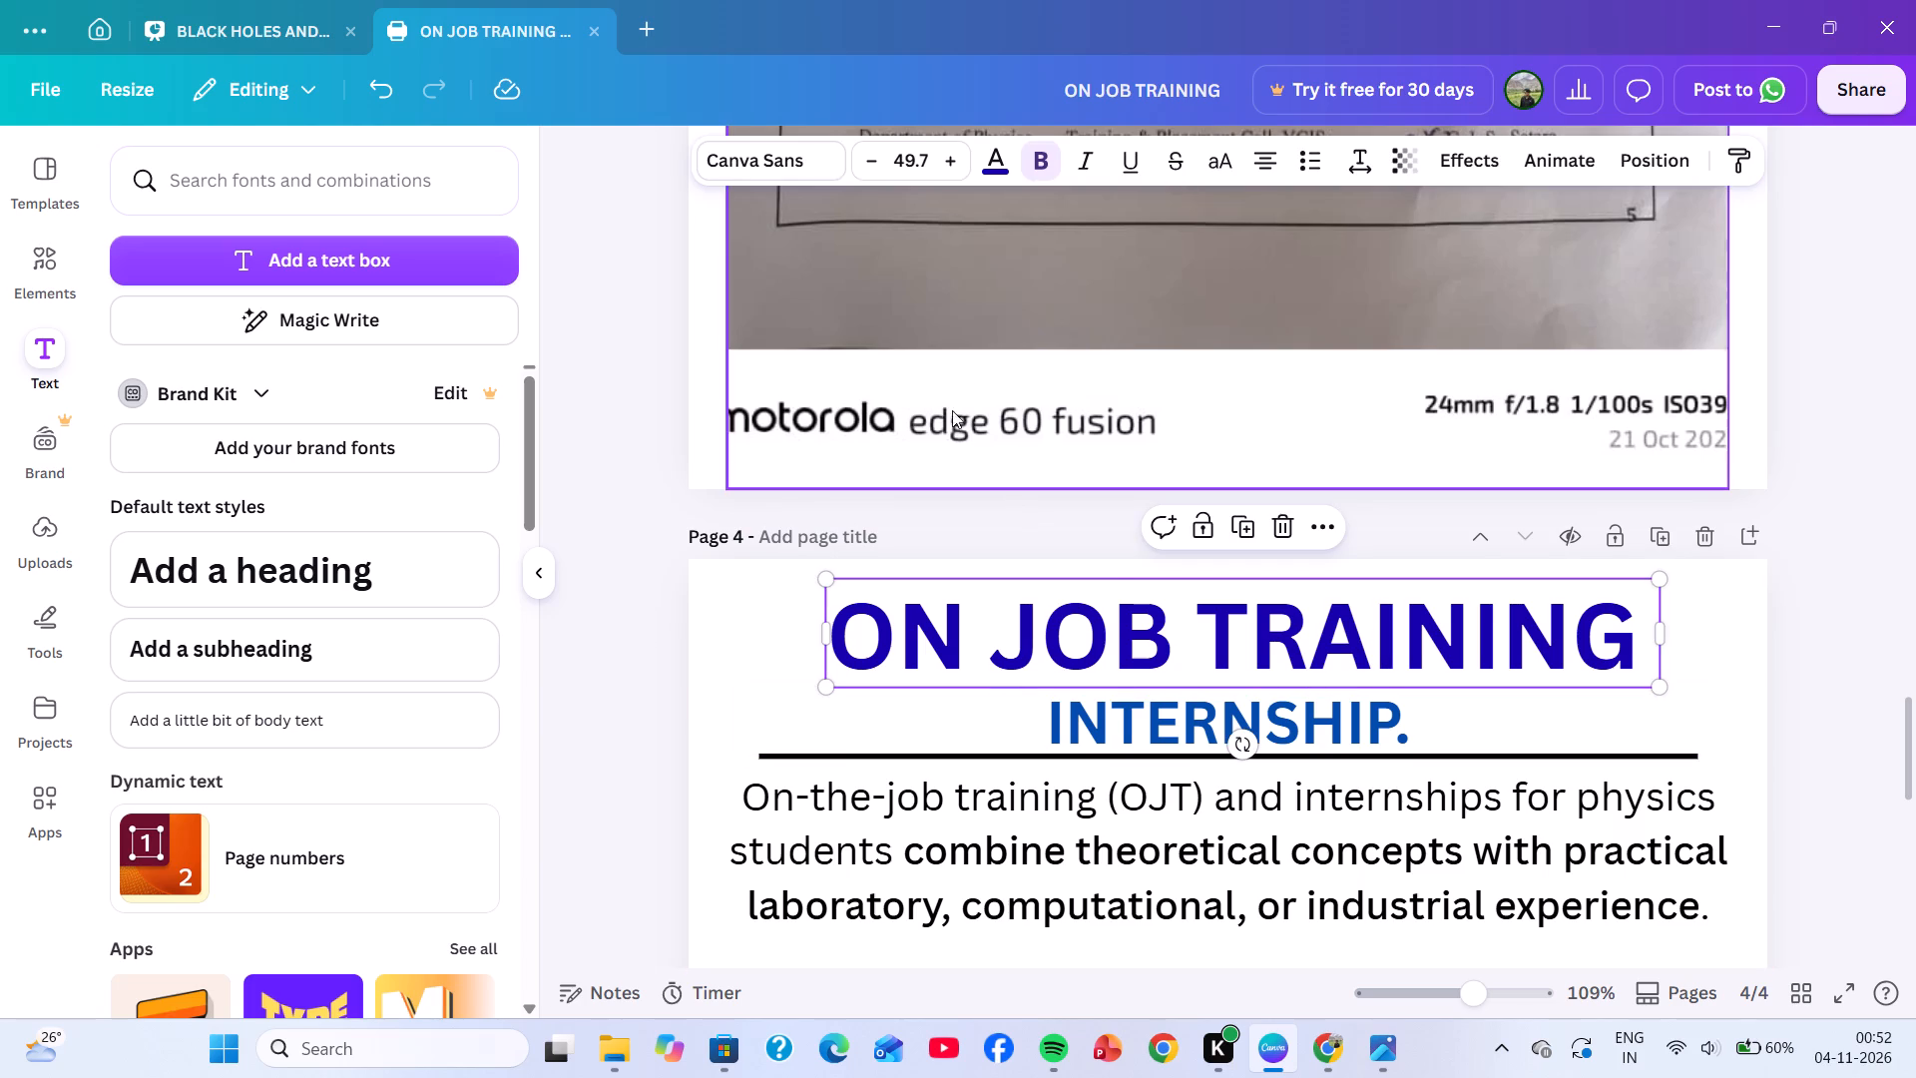
left_click(981, 154)
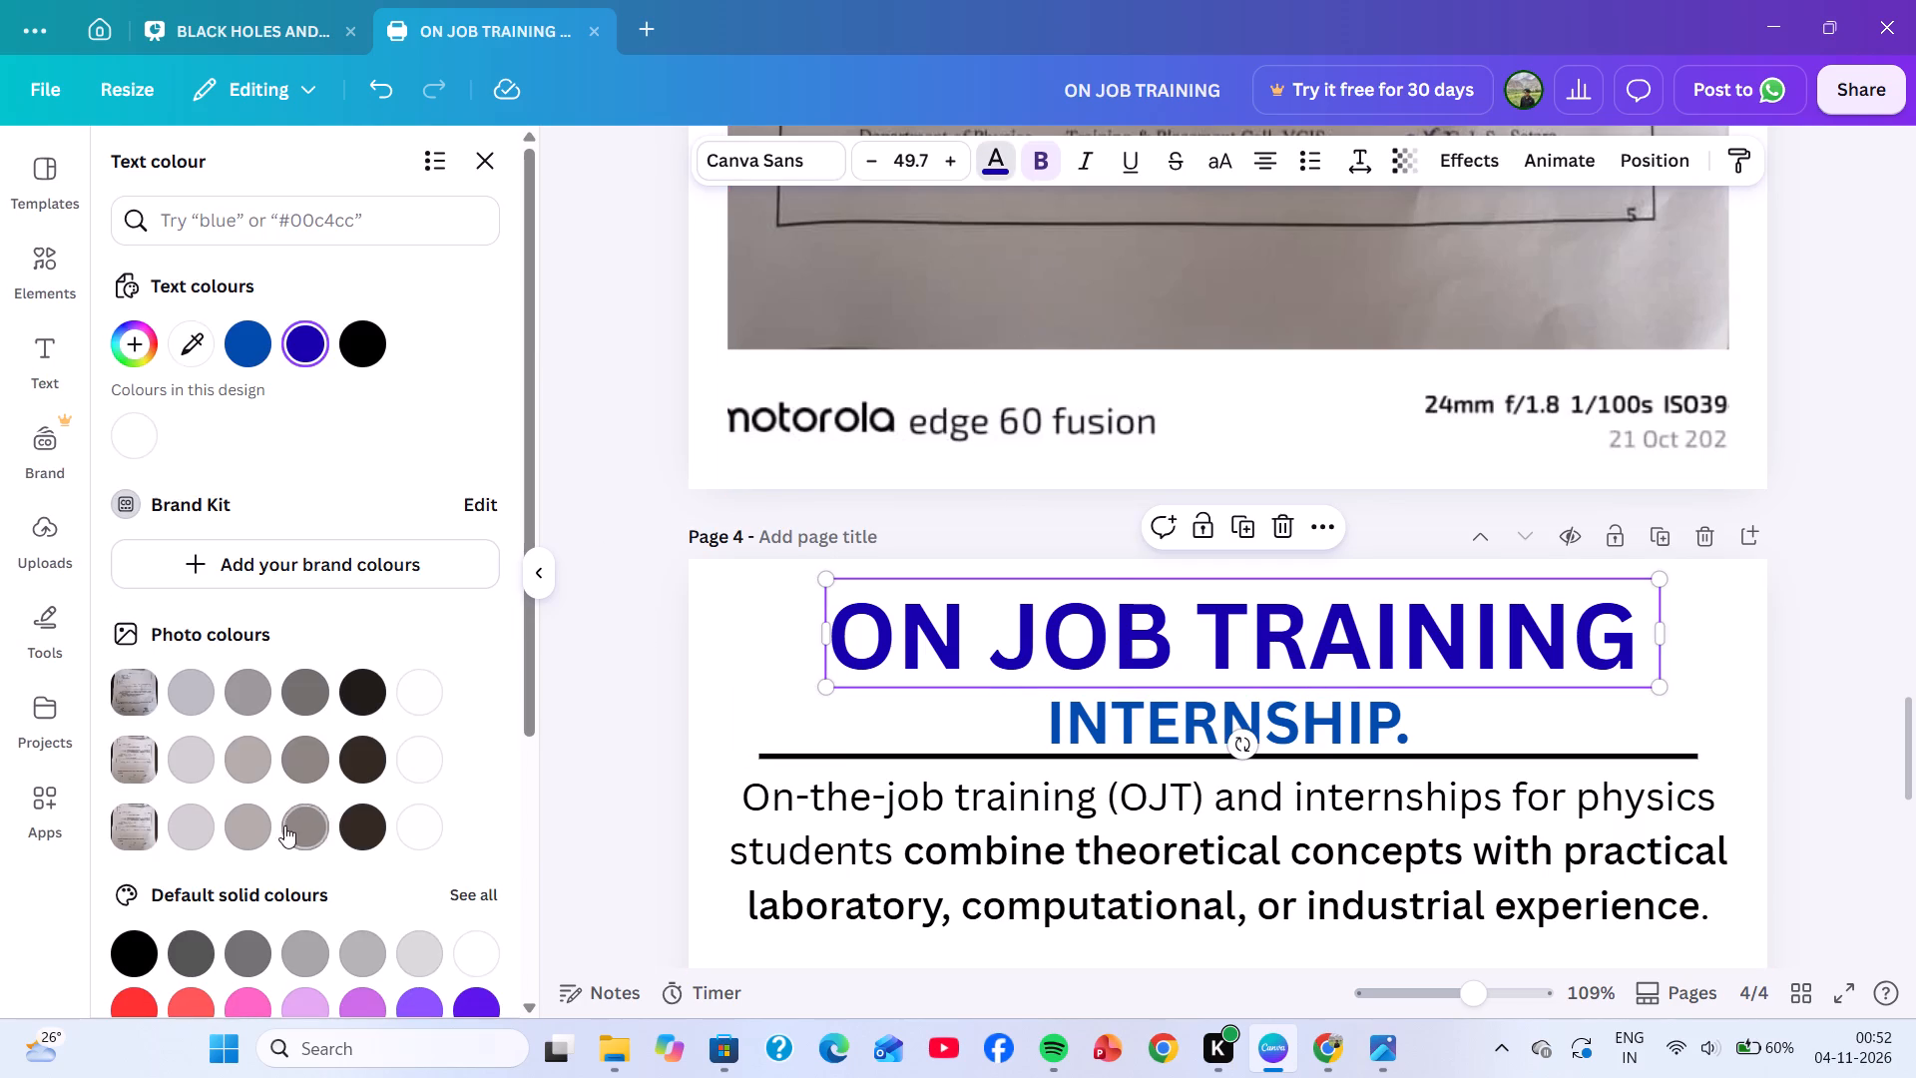
scroll(284, 825, "down", 2)
left_click(177, 687)
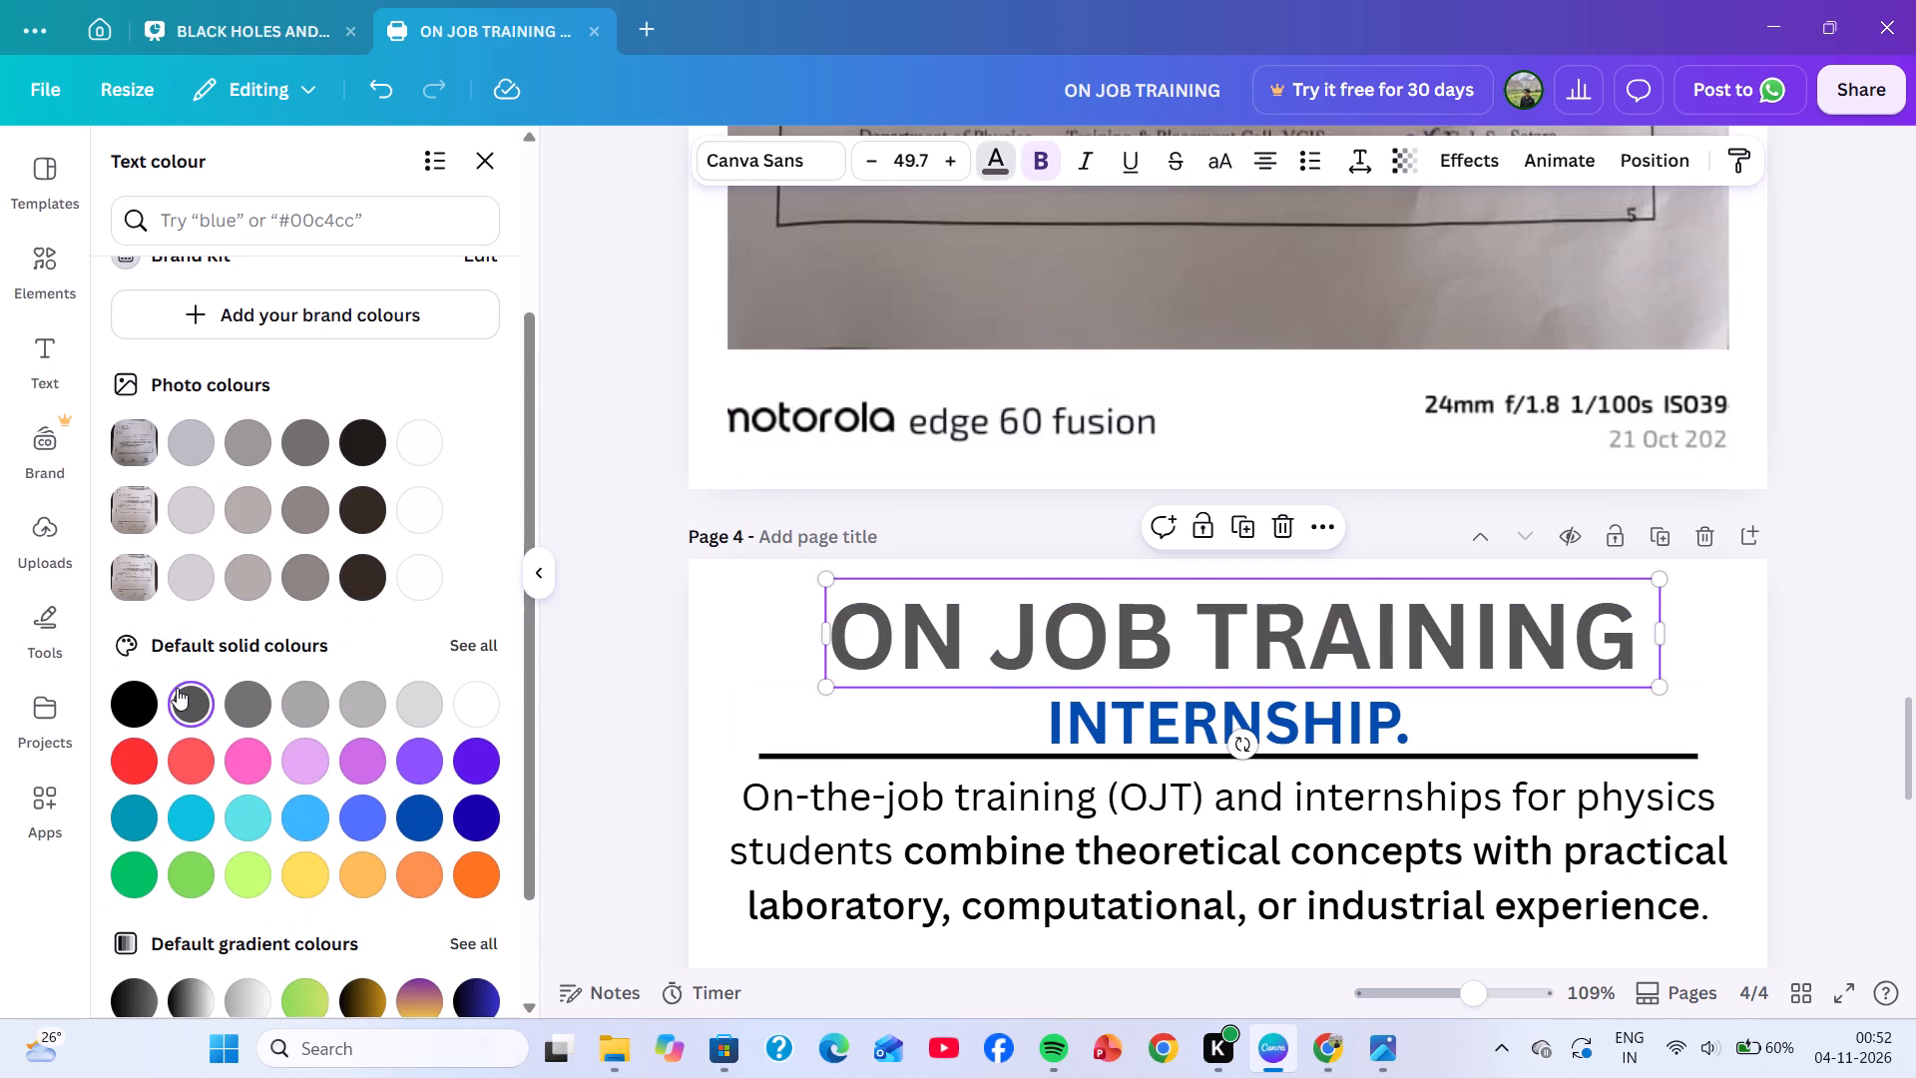
Recolour the "INTERNSHIP." subtitle with the default solid grey one shade lighter than the title's.
scroll(674, 748, "down", 2)
left_click(1258, 451)
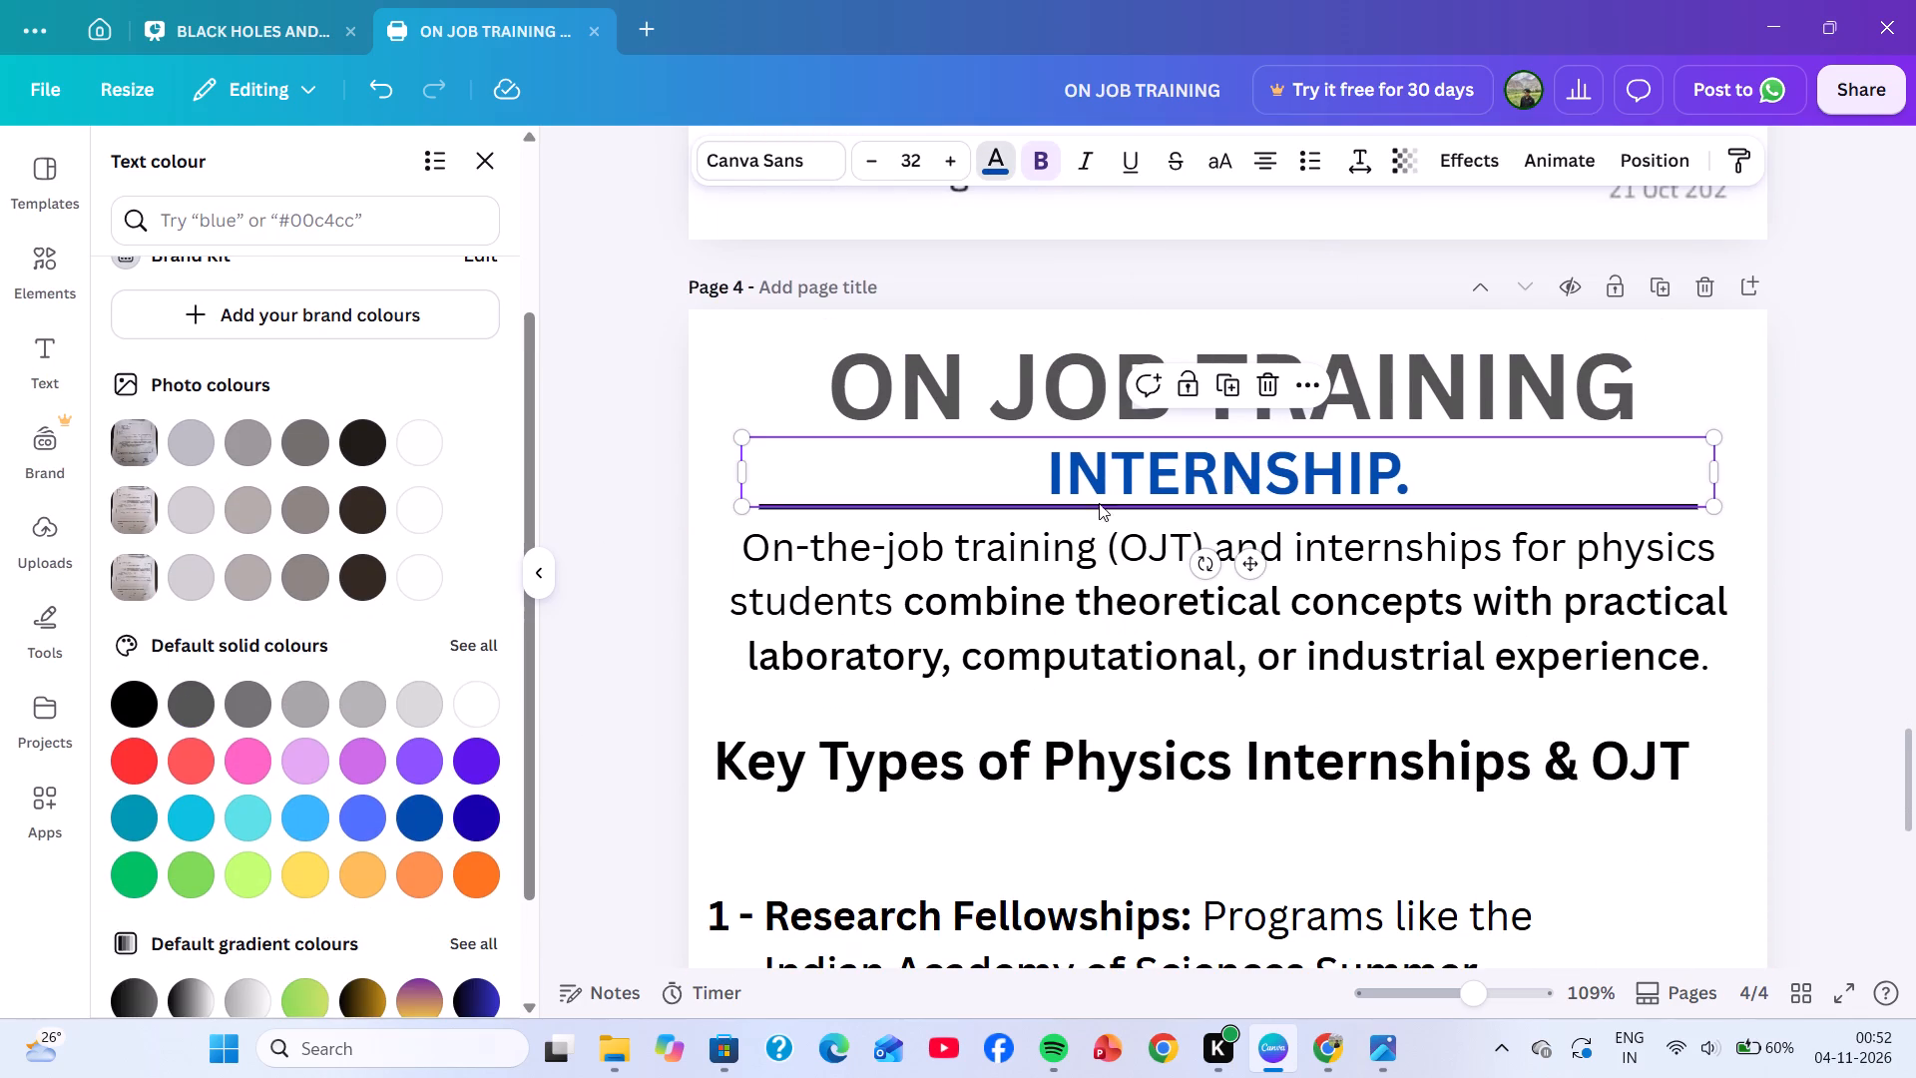
left_click(262, 699)
Move the Research Fellowships paragraph up beneath the "Key Types of Physics Internships & OJT" heading and widen its text box to nearly the page width.
scroll(958, 603, "down", 1)
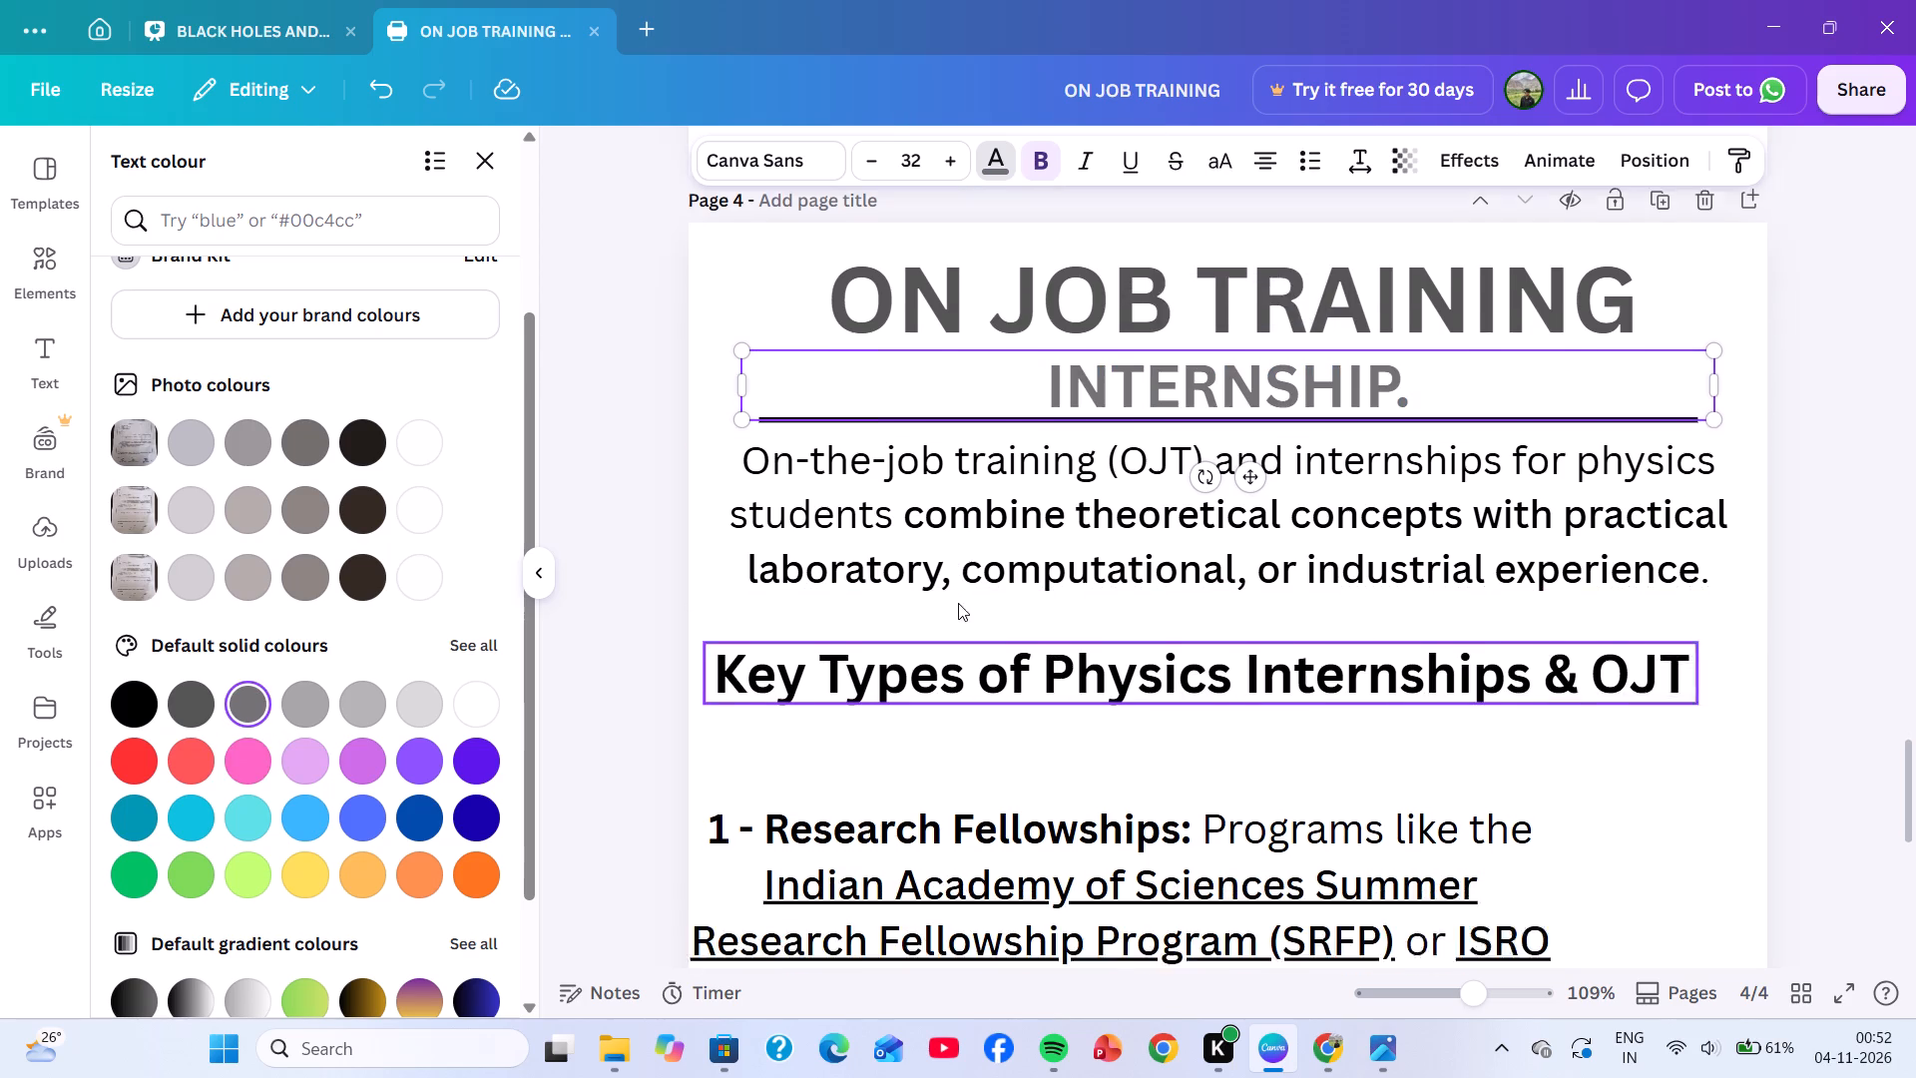
scroll(1061, 633, "down", 2)
scroll(1061, 633, "up", 1)
left_click_drag(1127, 608, 1133, 581)
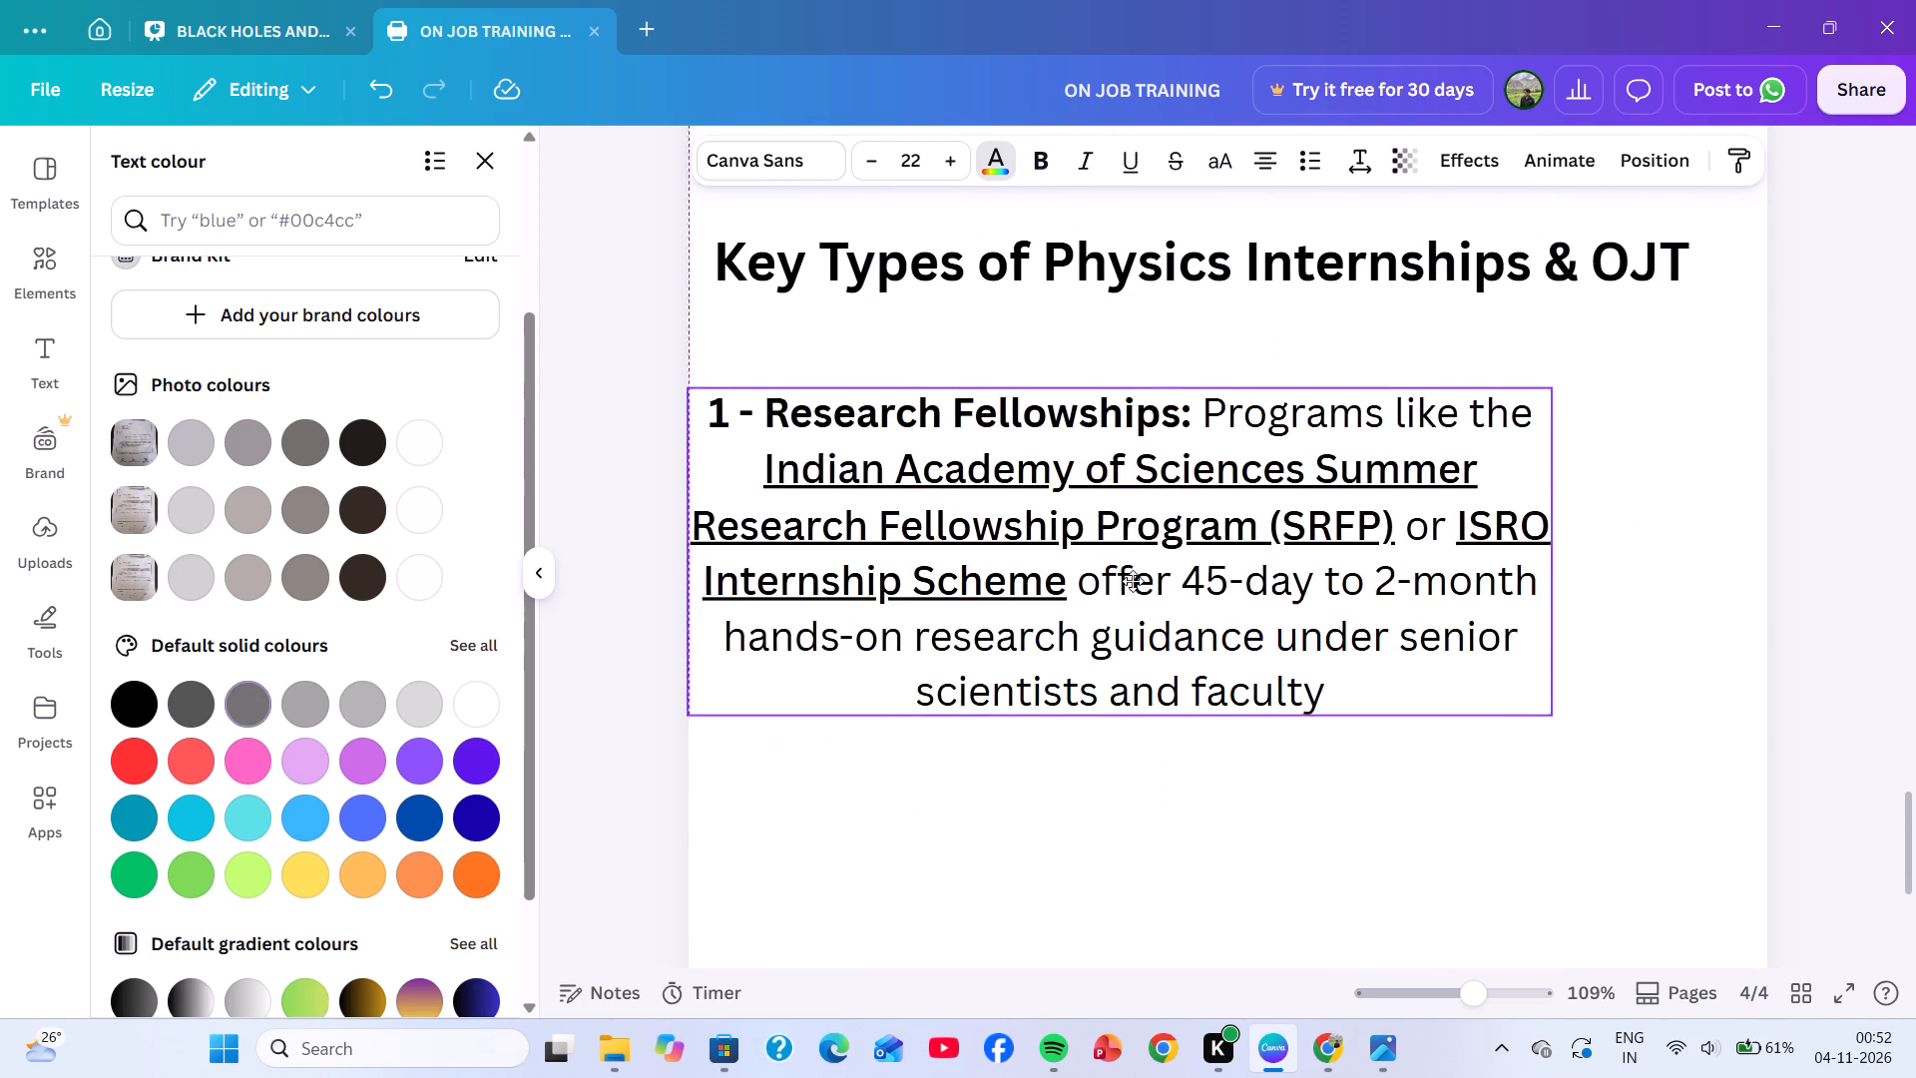
left_click_drag(1133, 581, 1135, 517)
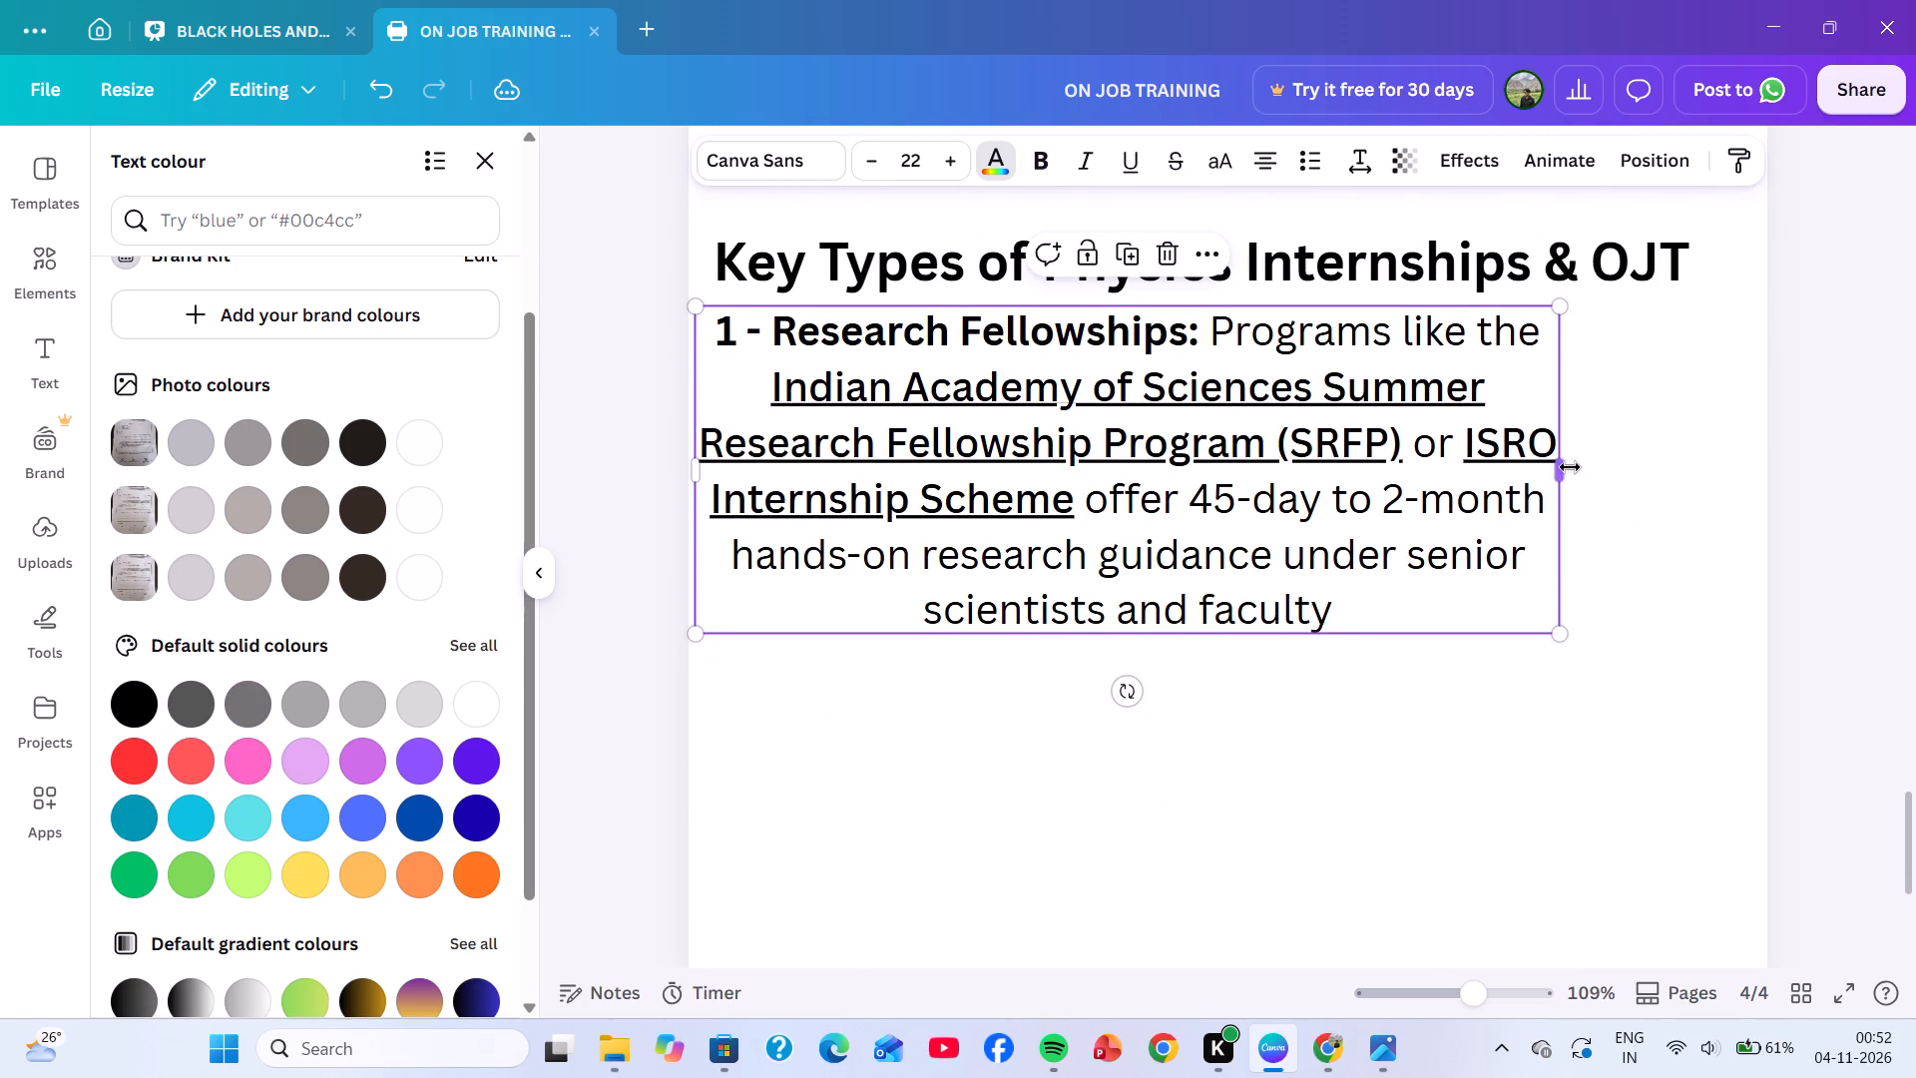
left_click_drag(1569, 468, 1758, 465)
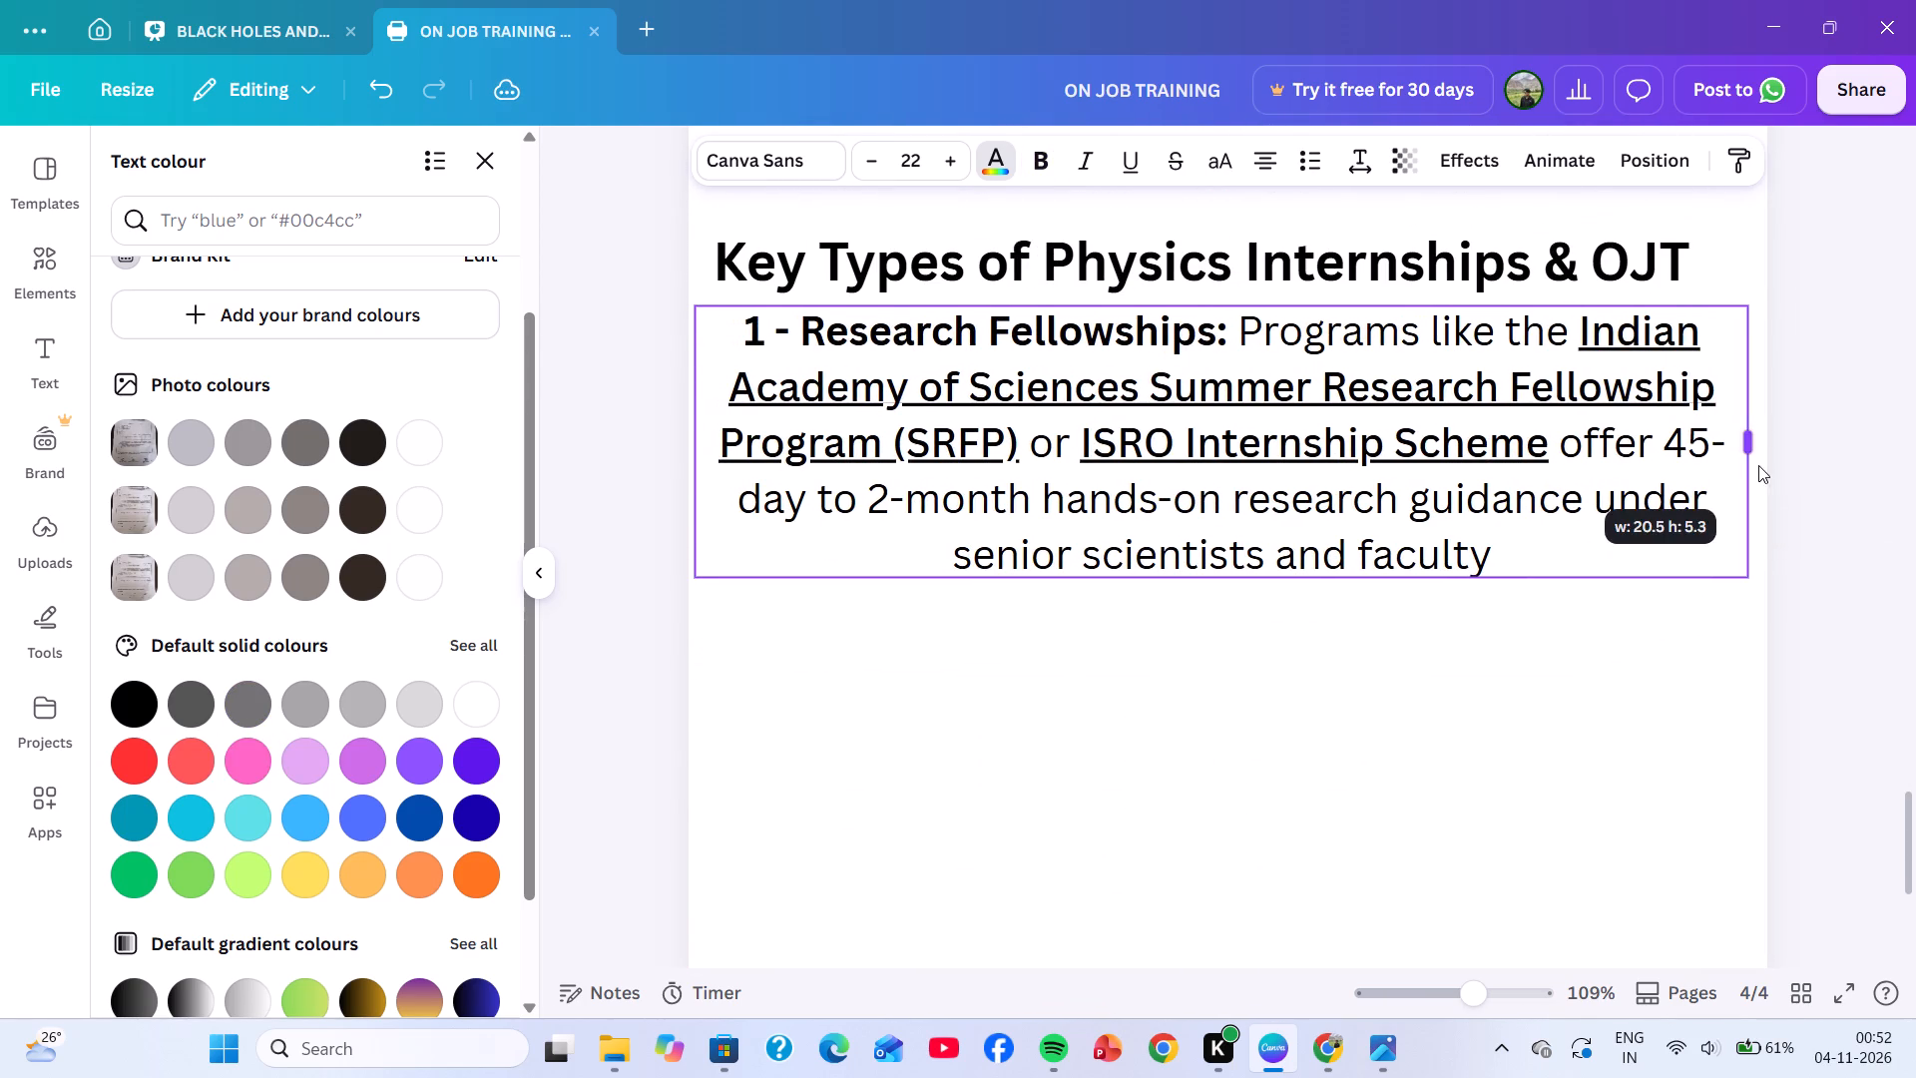
left_click_drag(1758, 465, 1752, 465)
left_click(1409, 666)
left_click(1281, 468)
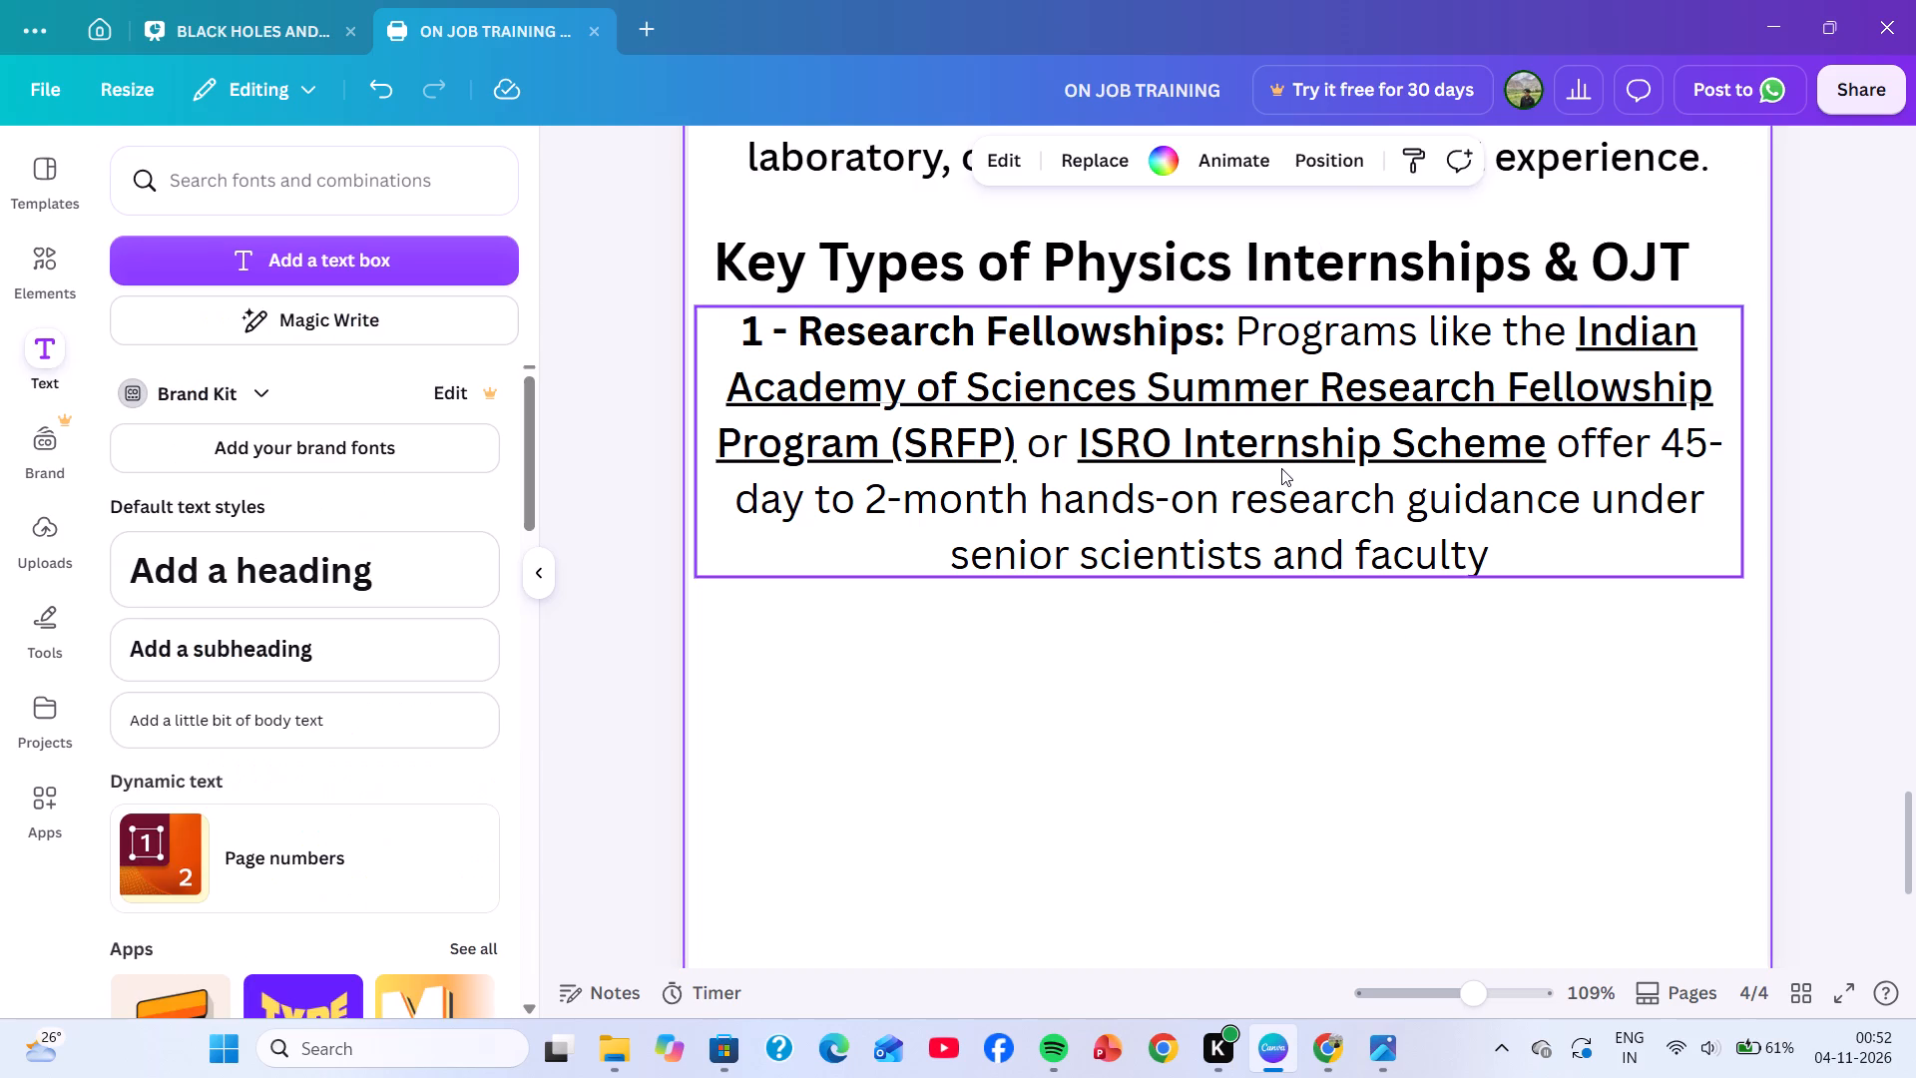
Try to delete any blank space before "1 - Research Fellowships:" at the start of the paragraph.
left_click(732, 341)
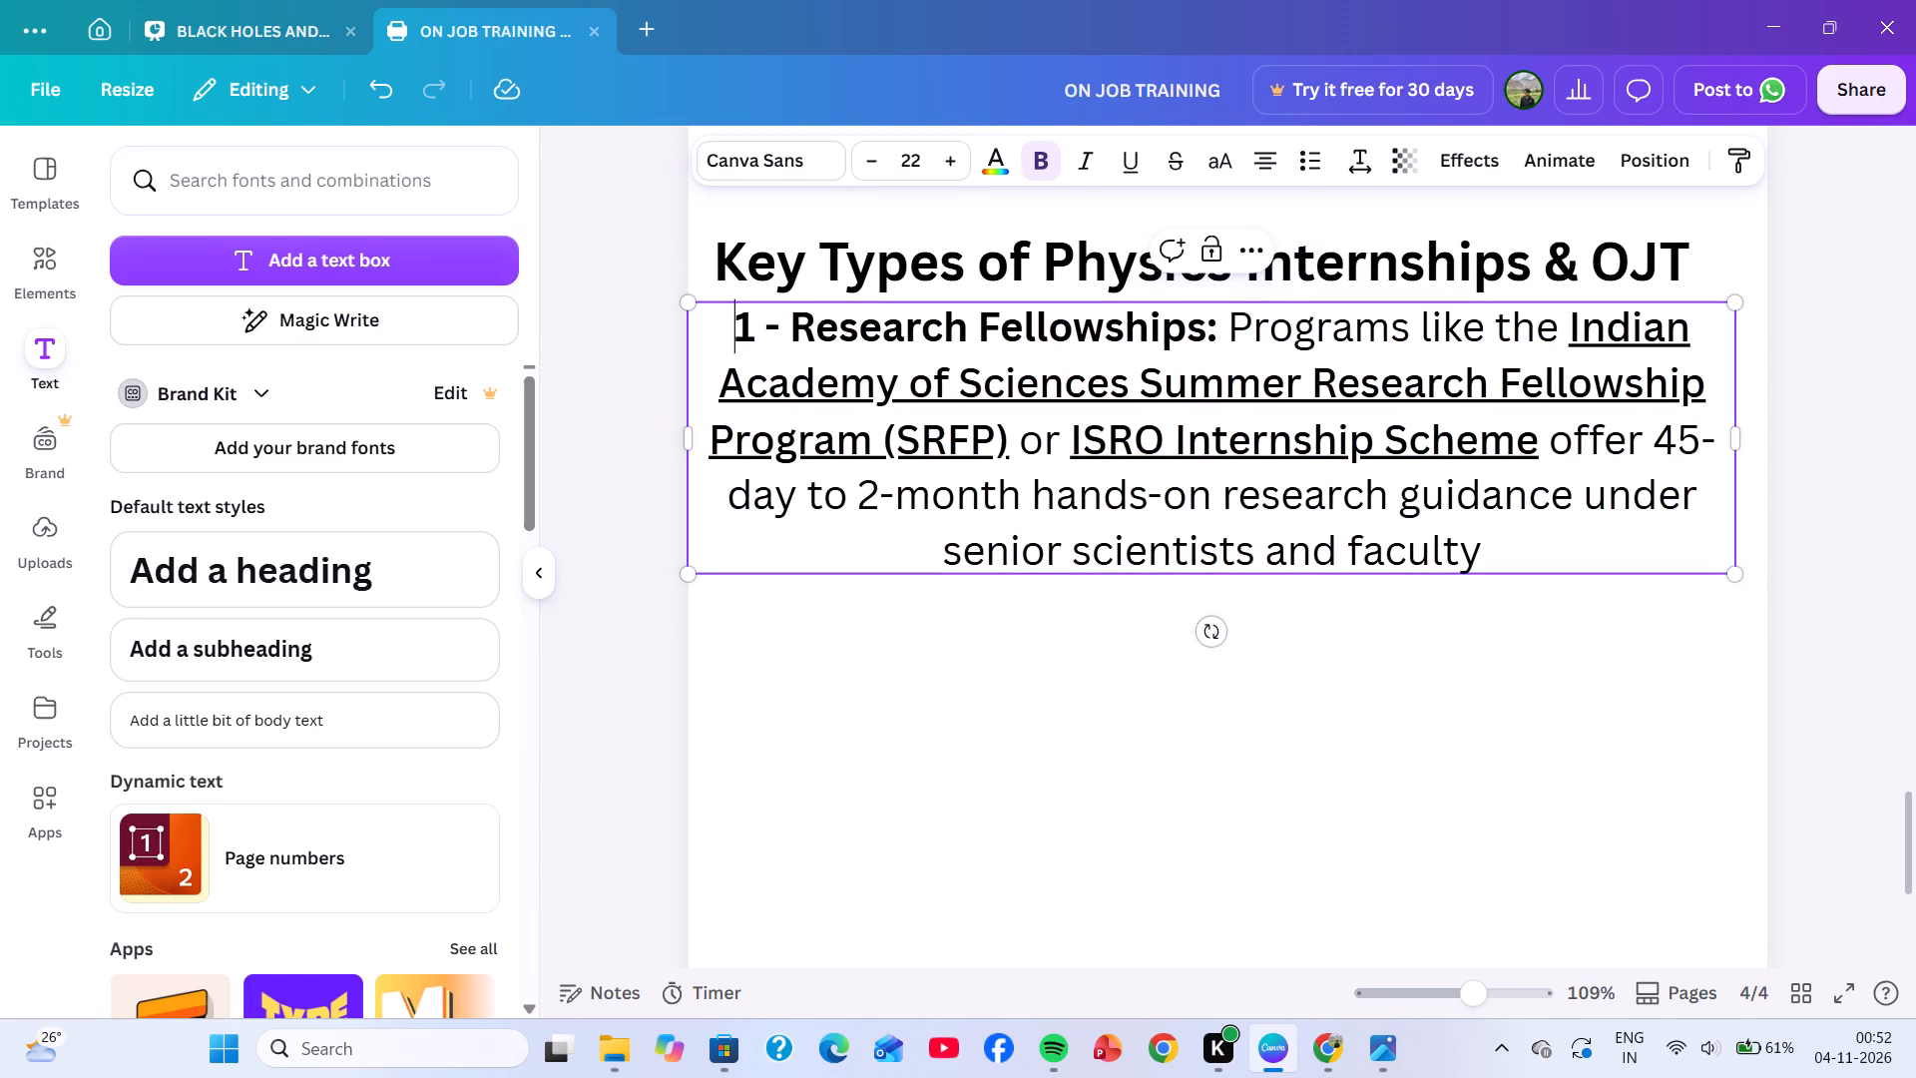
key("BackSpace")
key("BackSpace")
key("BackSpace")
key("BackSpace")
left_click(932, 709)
Close up the spacing by moving the "Key Types" heading up under the introduction and the Research Fellowships paragraph up under the heading.
scroll(812, 666, "up", 2)
scroll(812, 666, "down", 1)
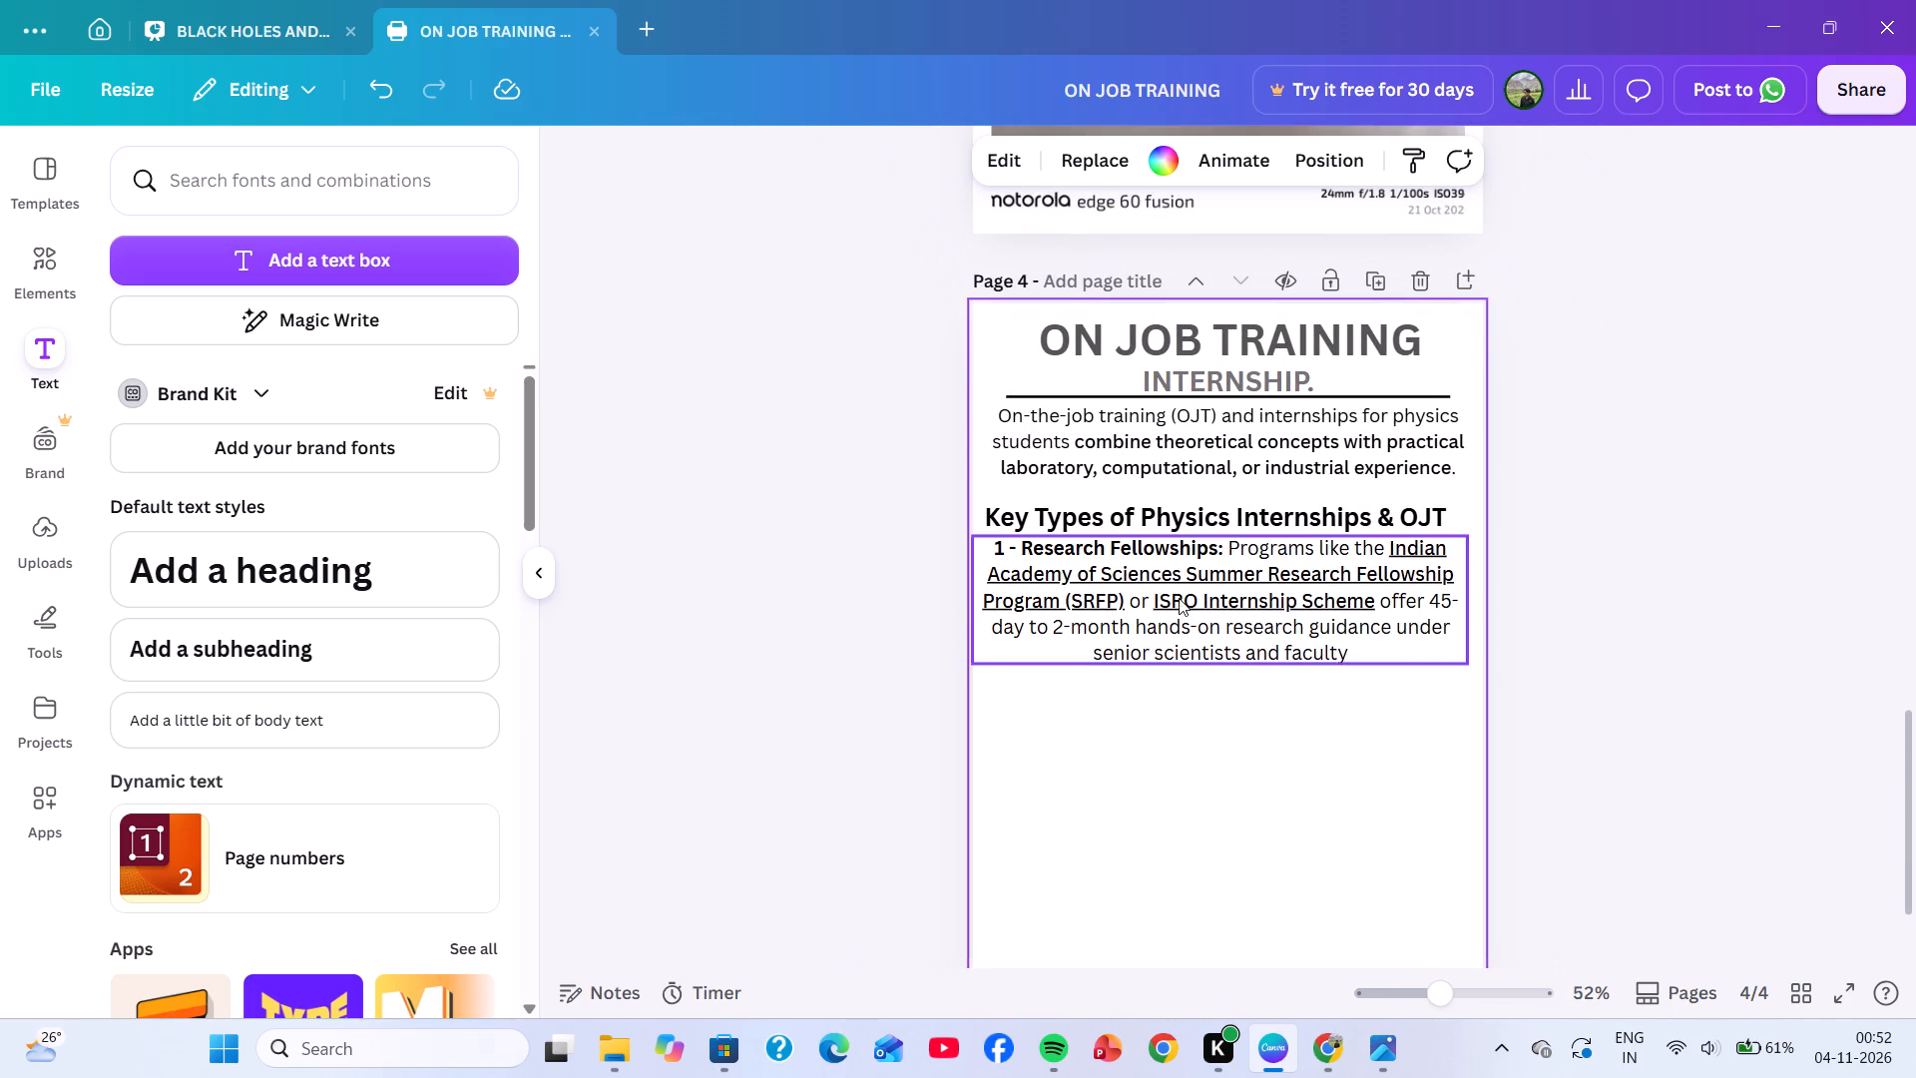
left_click_drag(1233, 521, 1233, 503)
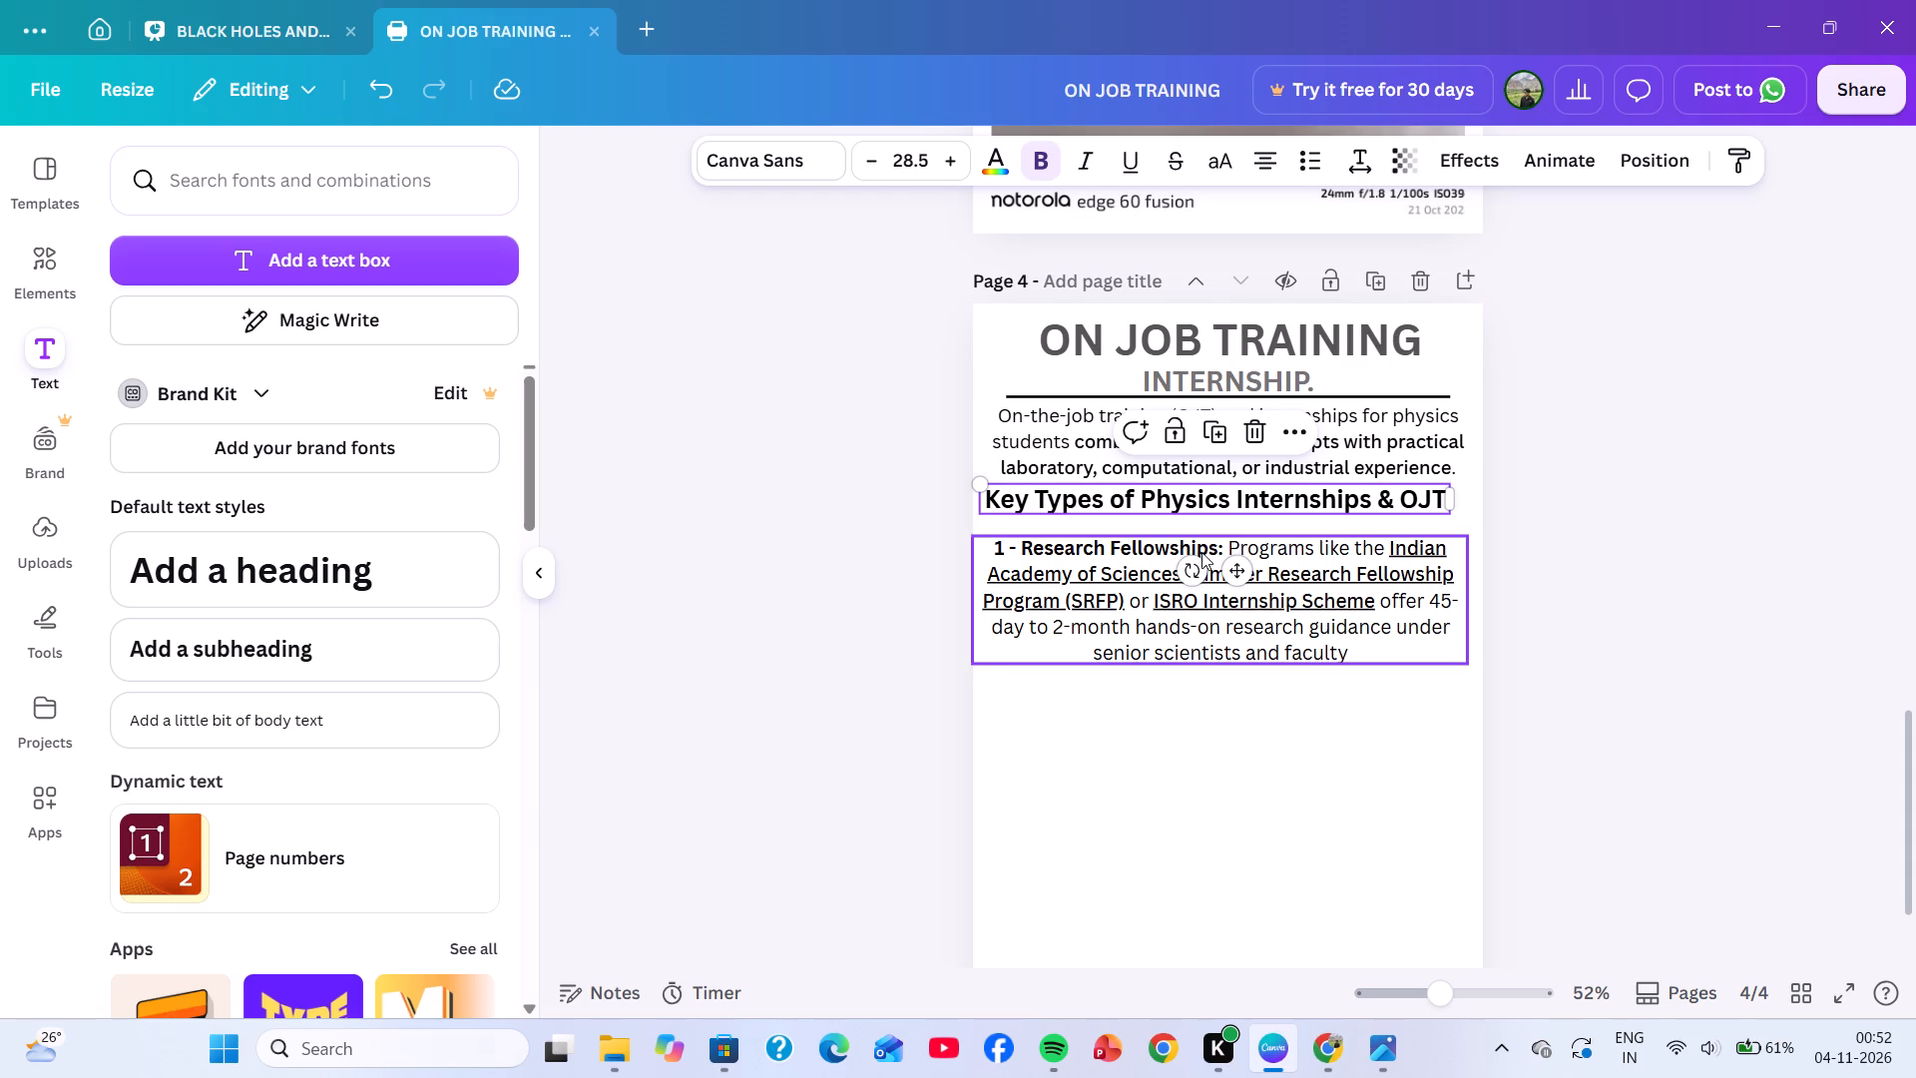
left_click(1199, 556)
left_click(1152, 757)
left_click_drag(1188, 623, 1190, 620)
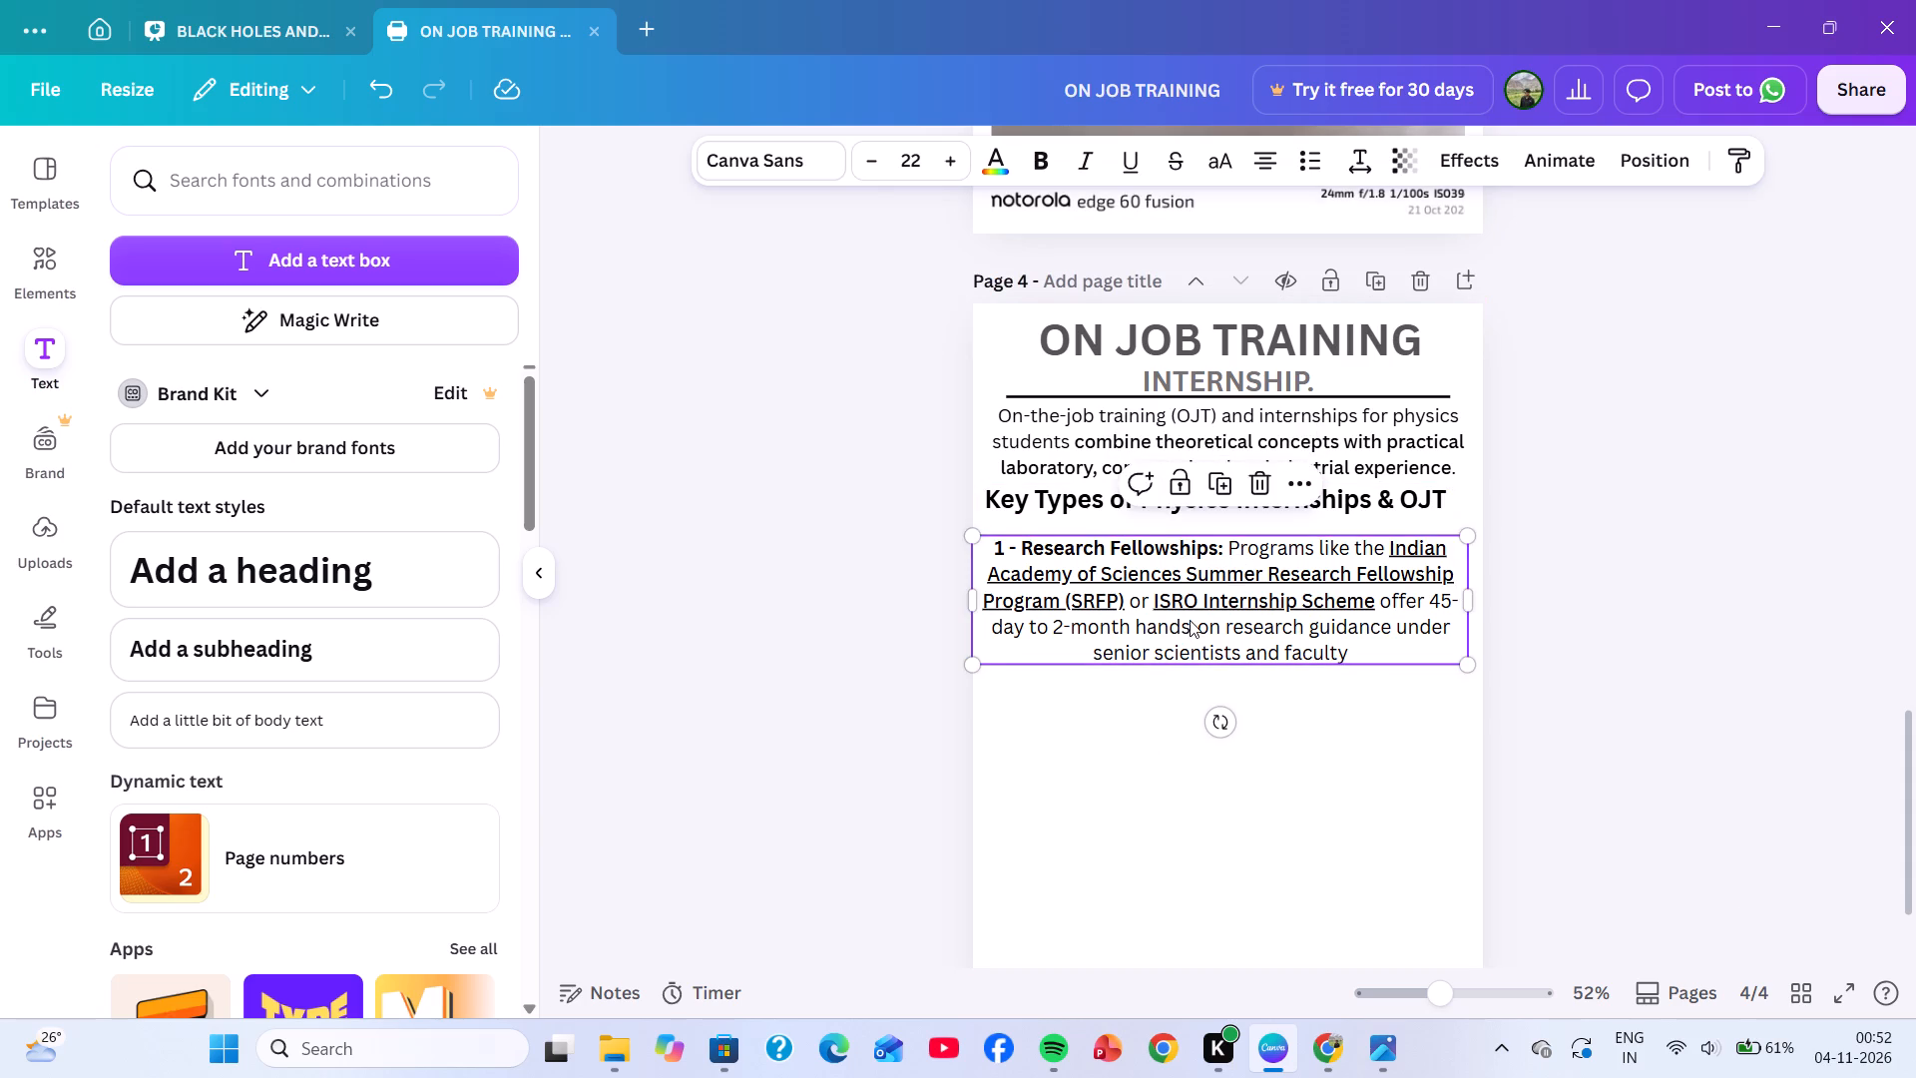
left_click_drag(1190, 620, 1192, 602)
left_click_drag(1192, 602, 1192, 611)
left_click(1141, 816)
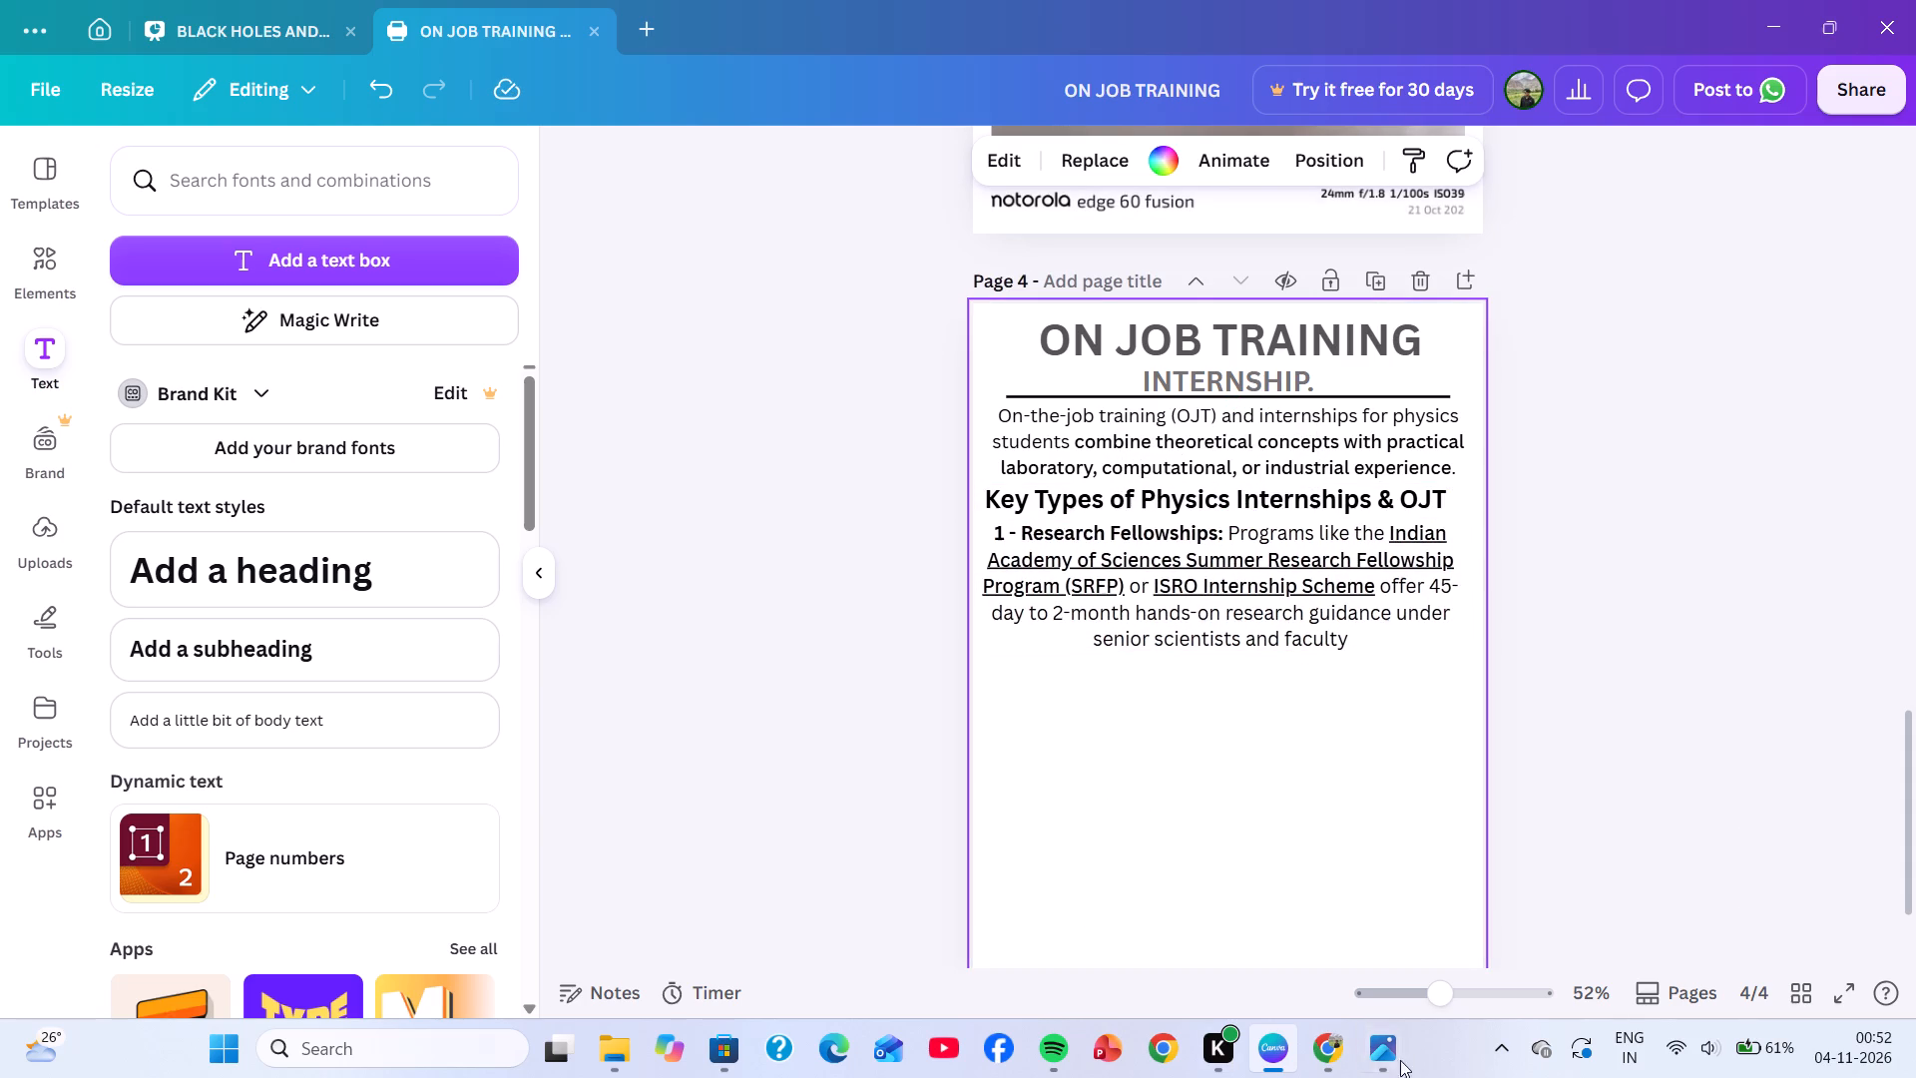
Switch to Chrome and copy the full "Applied Physics & Industry OJT" item from the search answer.
left_click(1345, 1046)
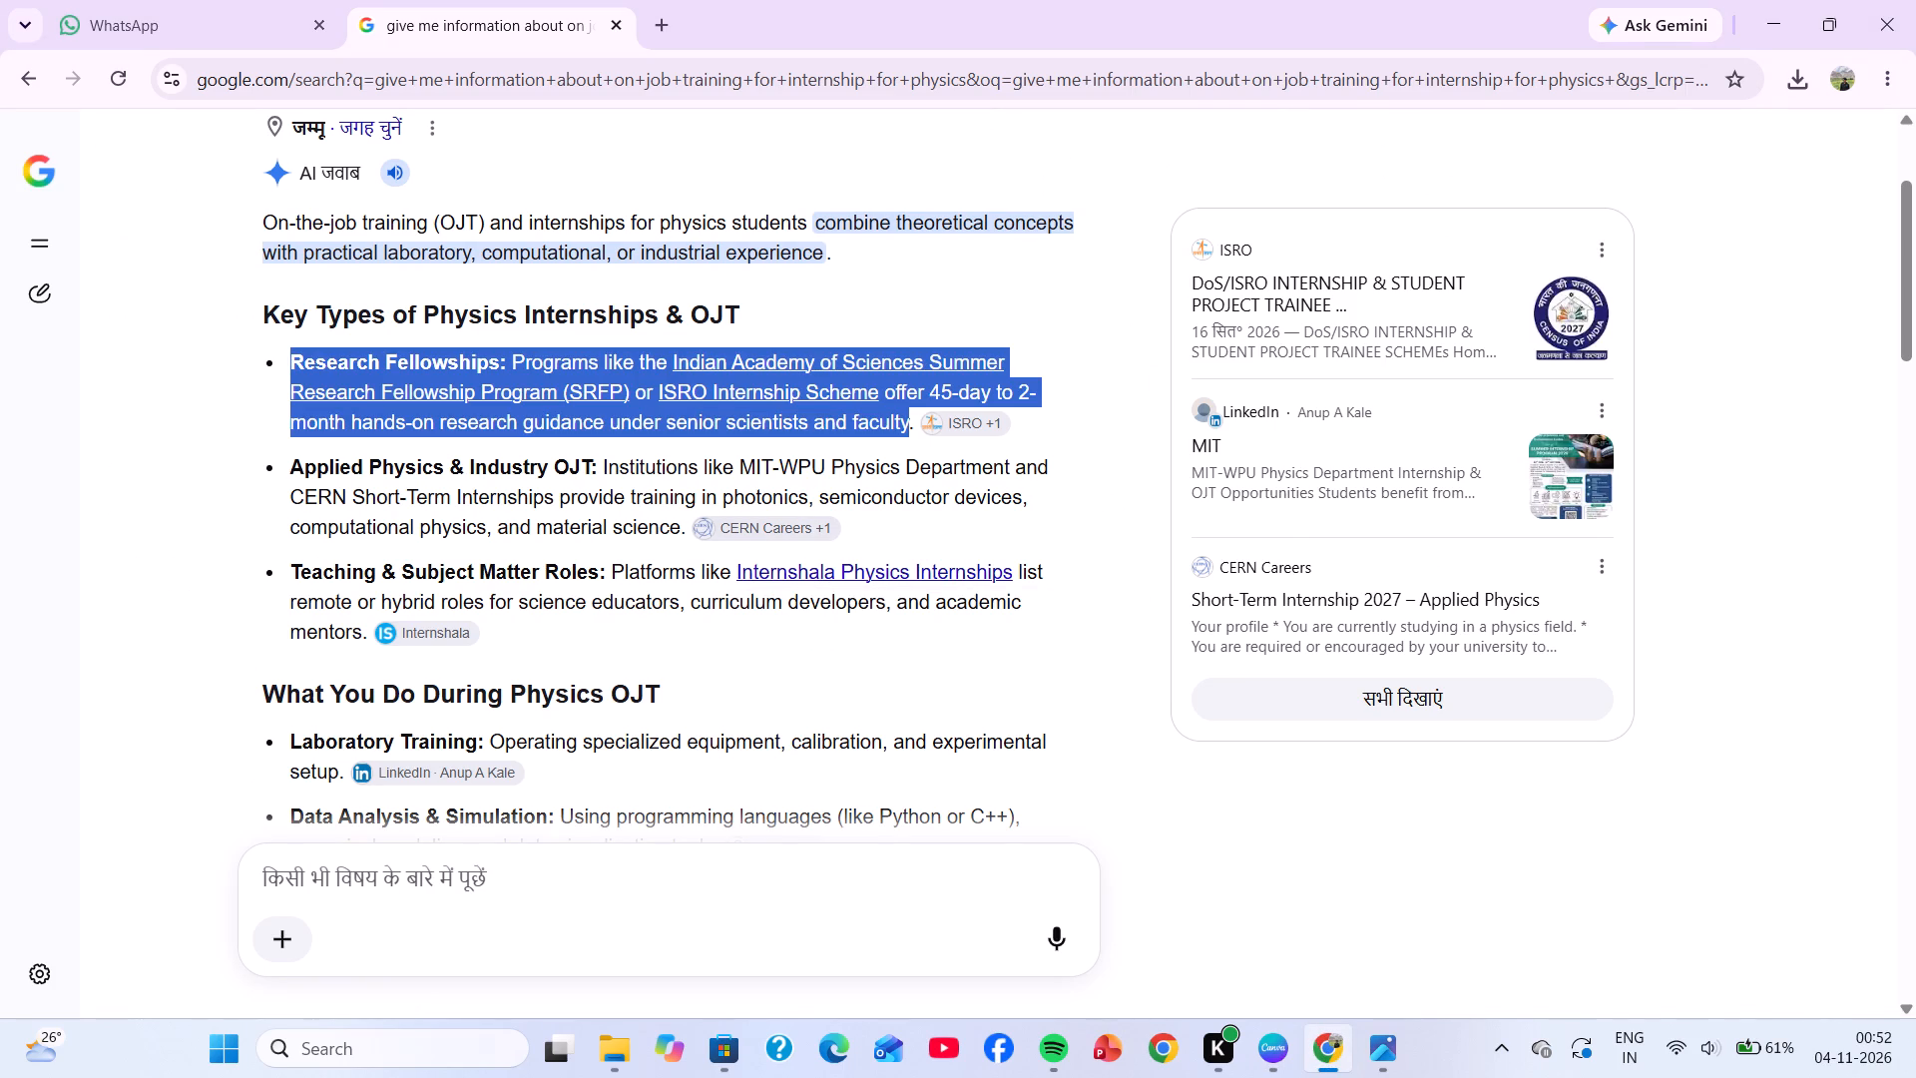
left_click_drag(261, 462, 329, 470)
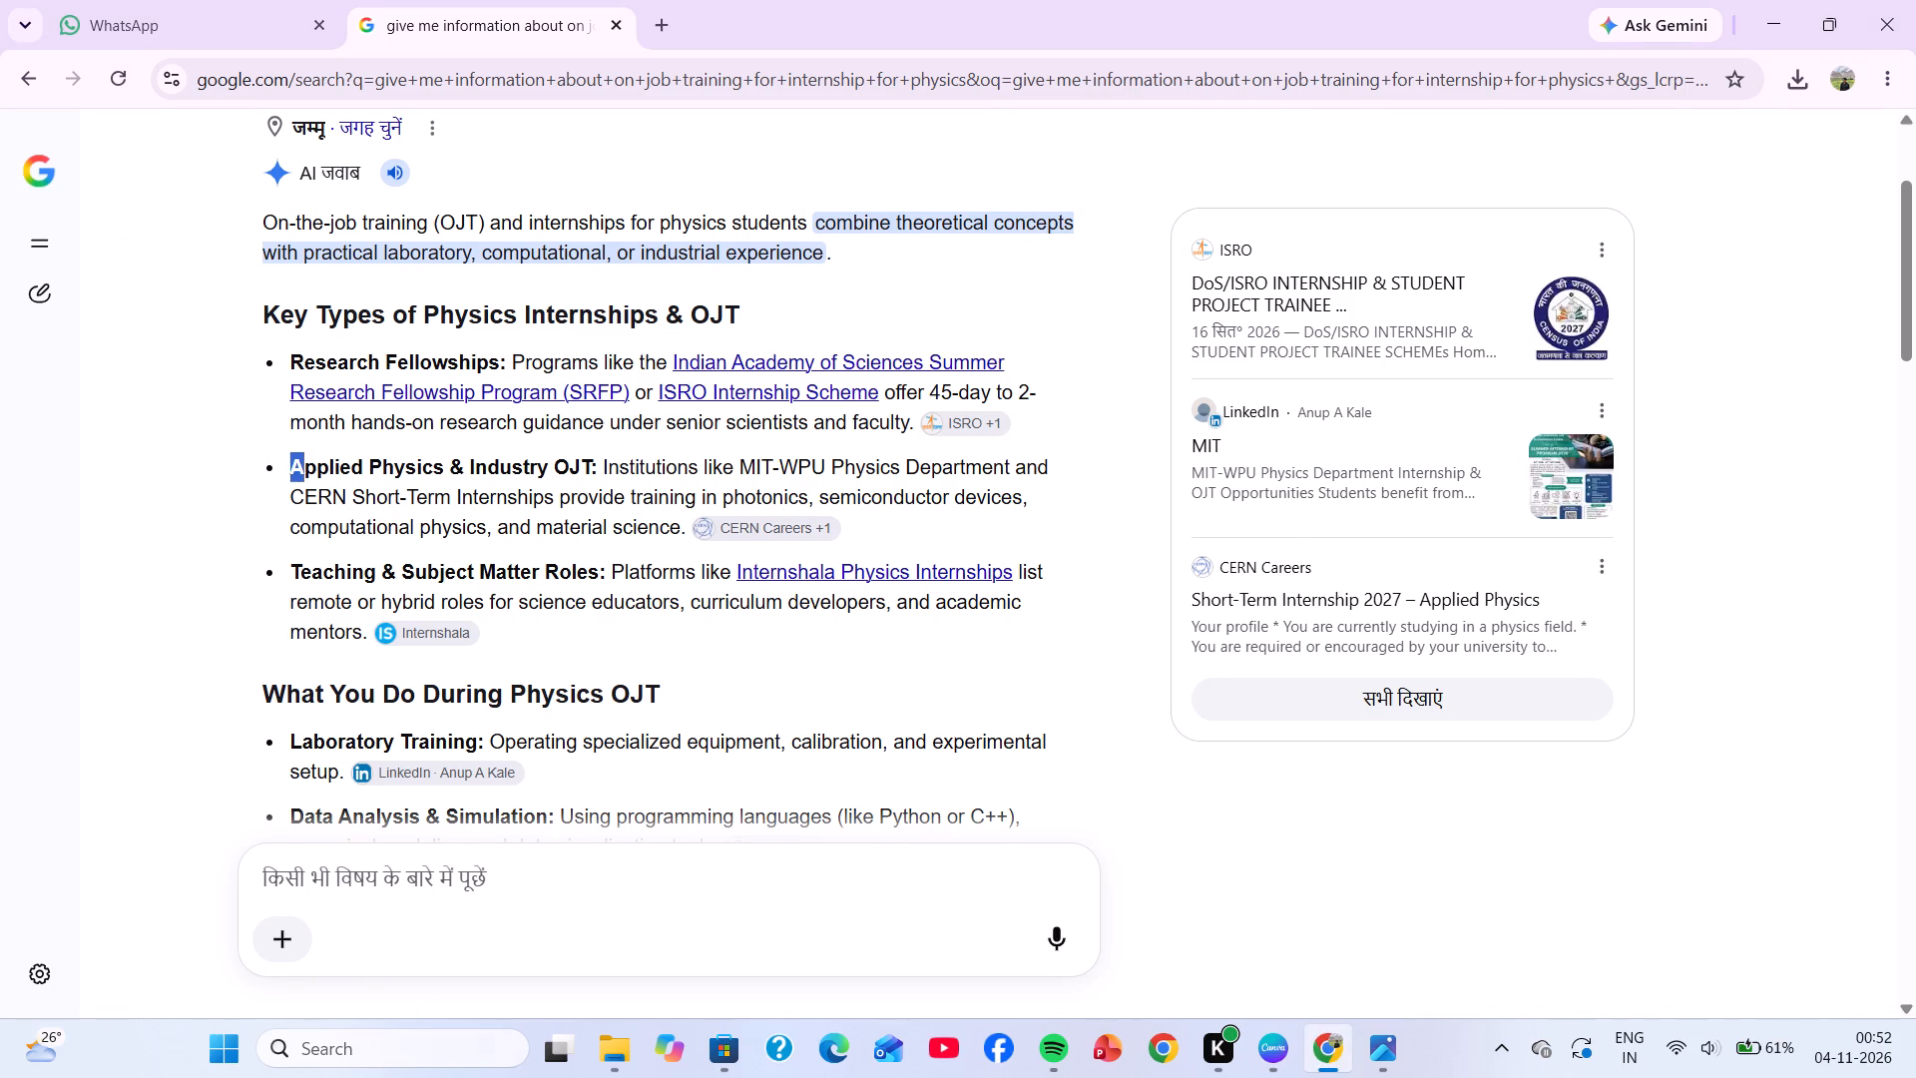
left_click_drag(329, 470, 703, 526)
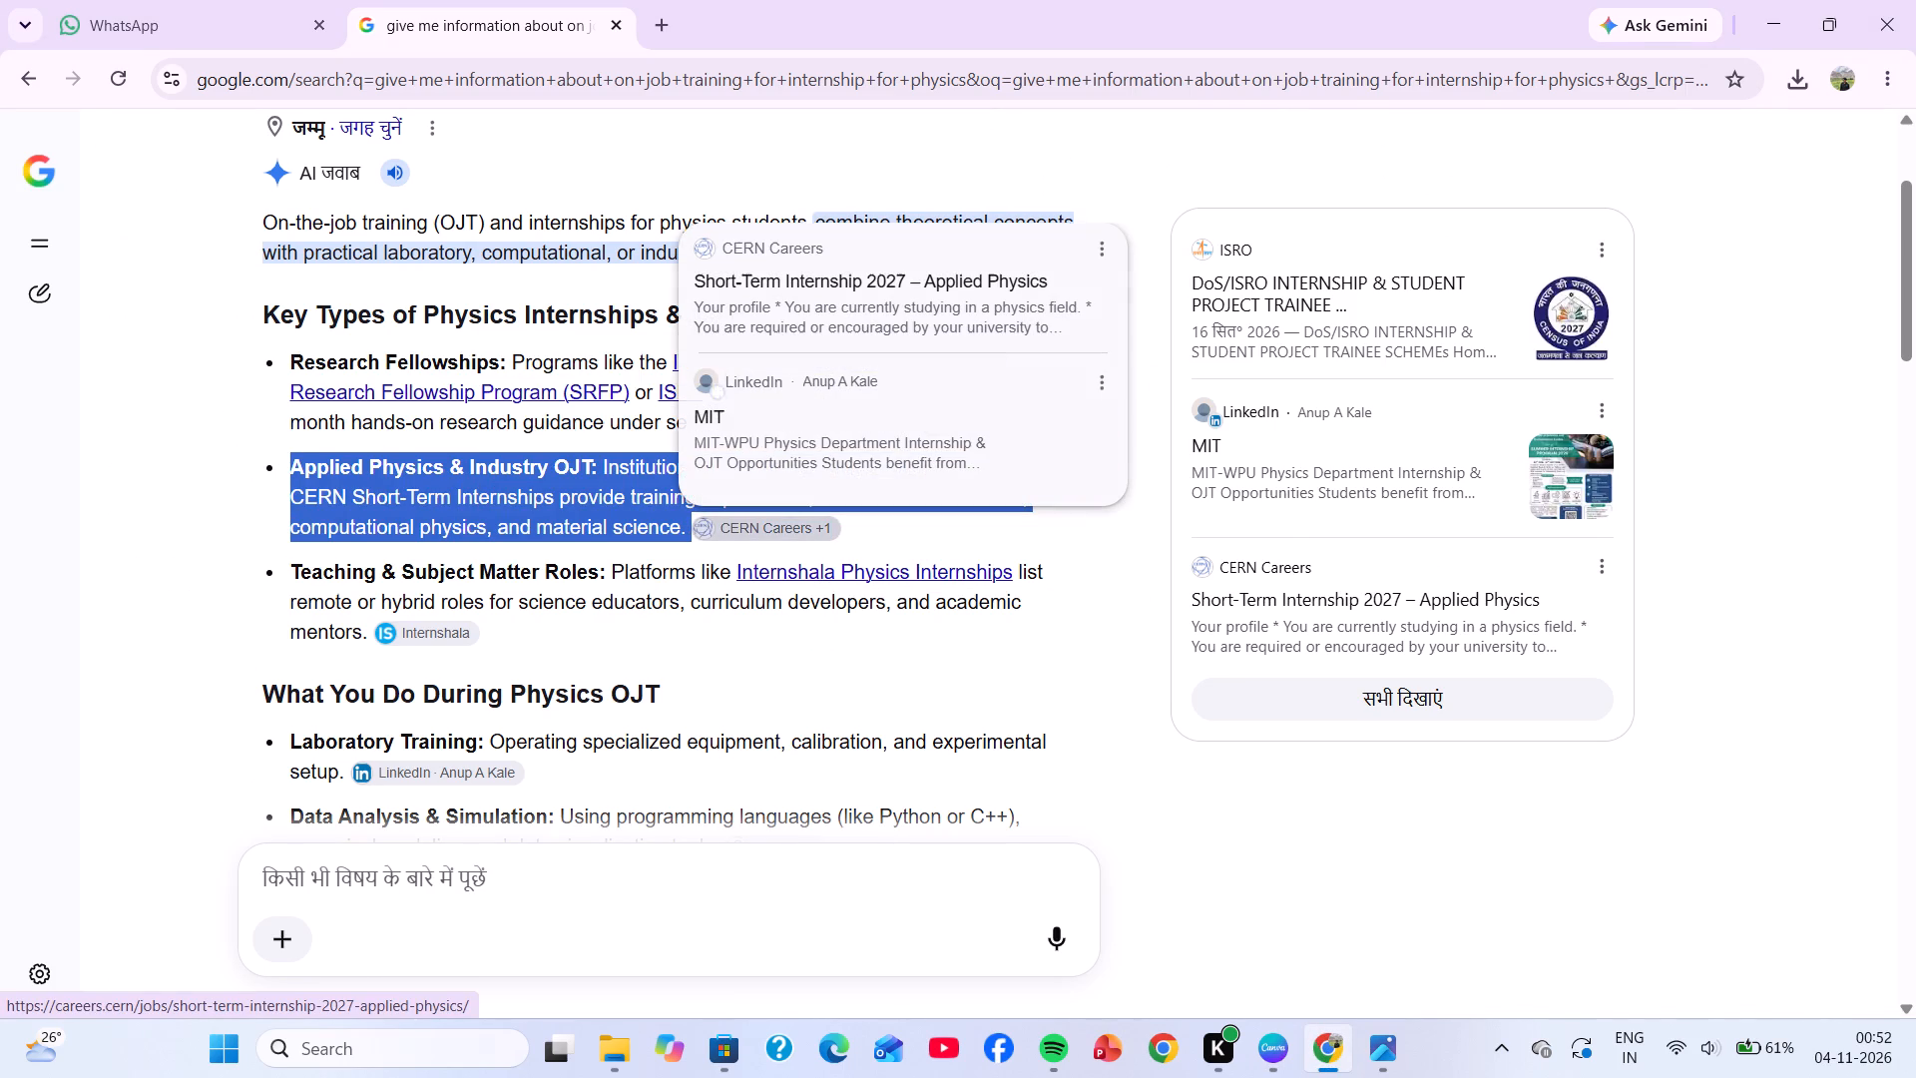
left_click_drag(703, 526, 677, 525)
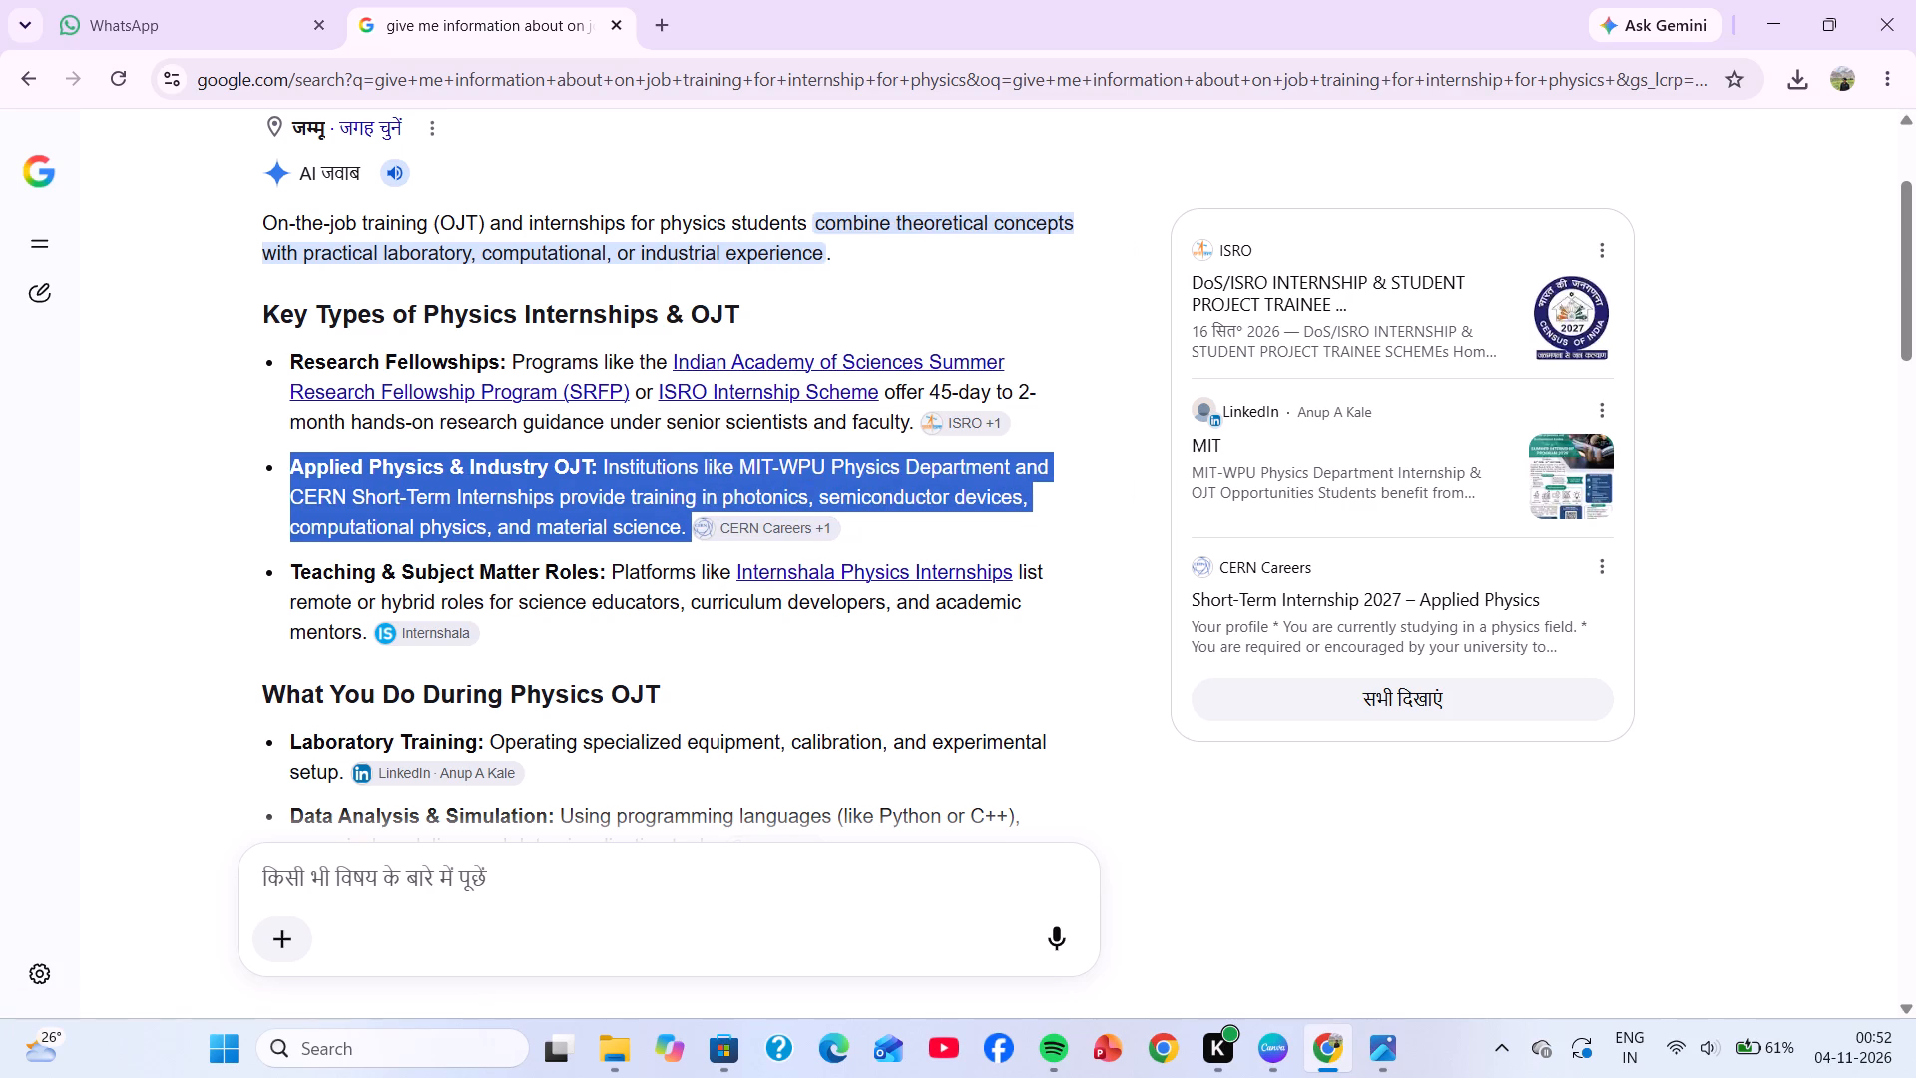
key("ctrl+c")
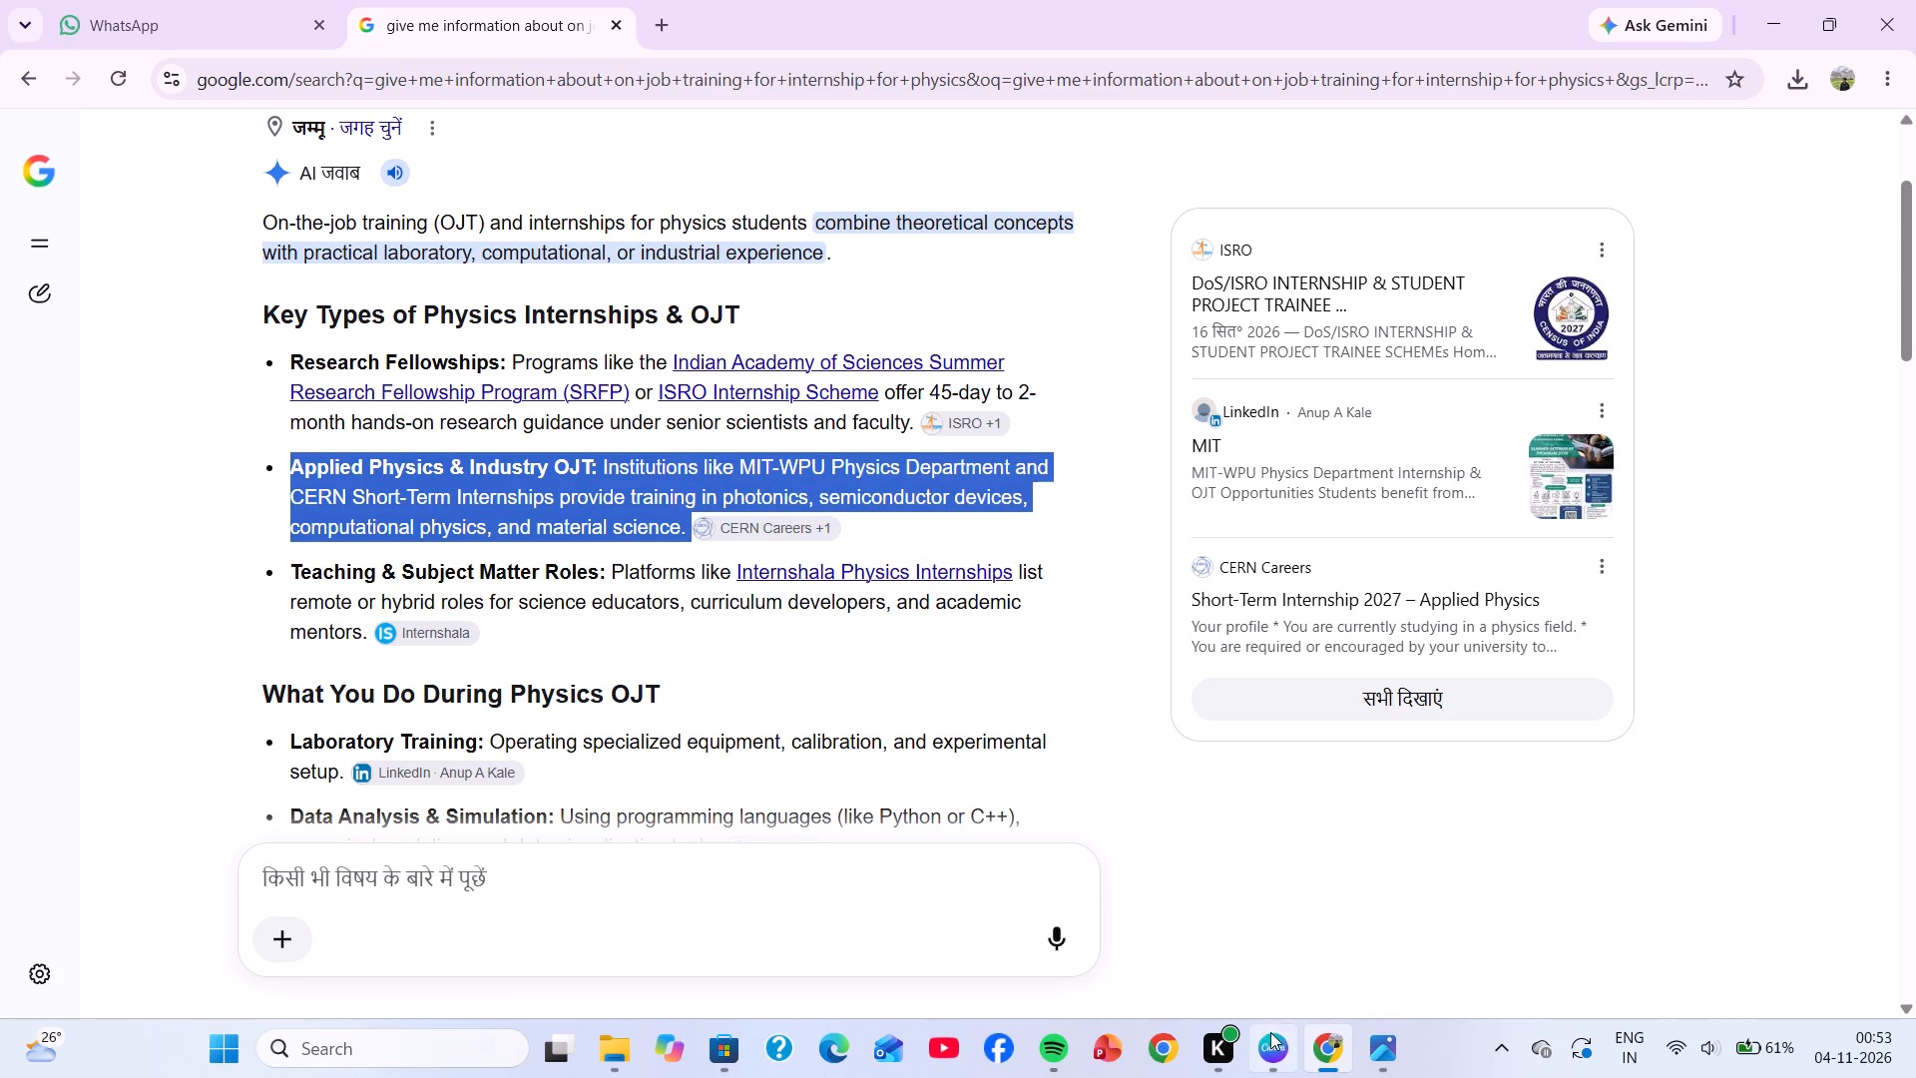
Back in Canva, paste the copied text into a new body text box on page 4 and place it just below the Research Fellowships paragraph.
left_click(1270, 1036)
left_click(306, 711)
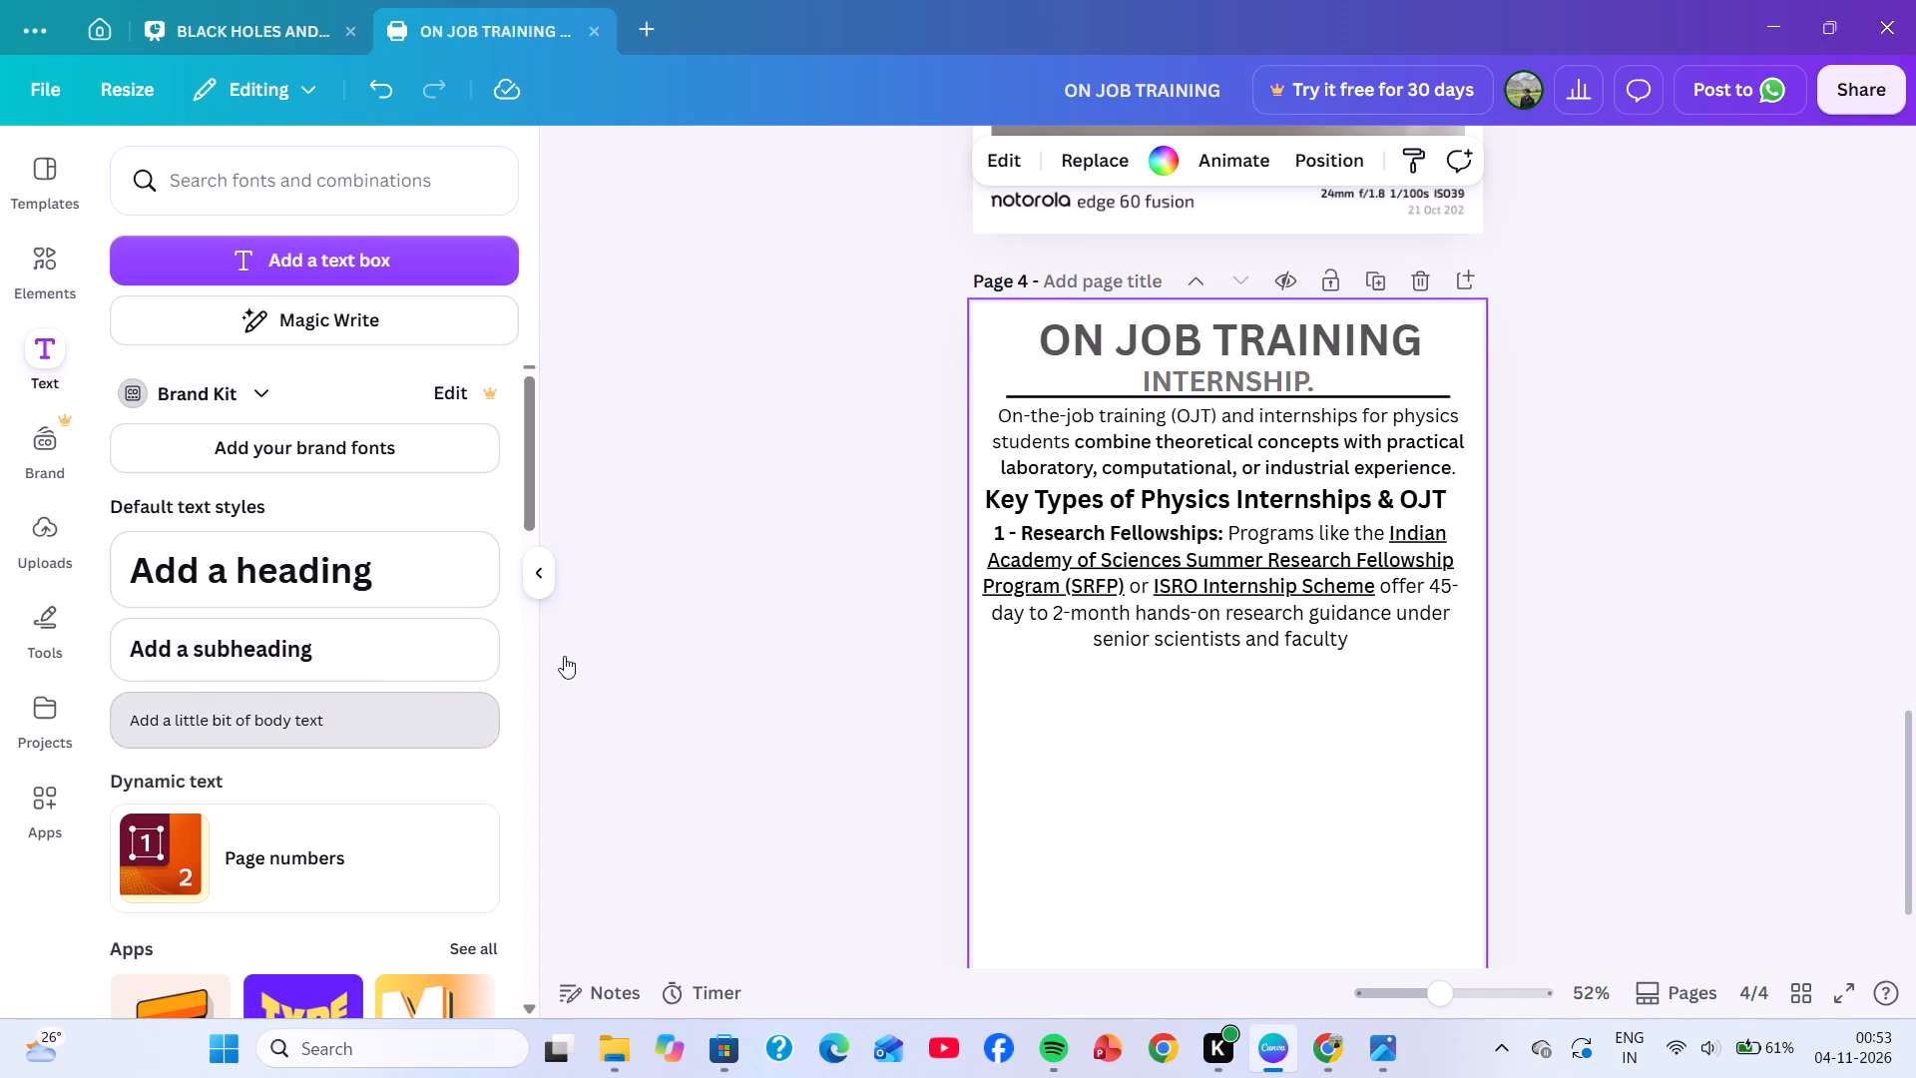
left_click(225, 707)
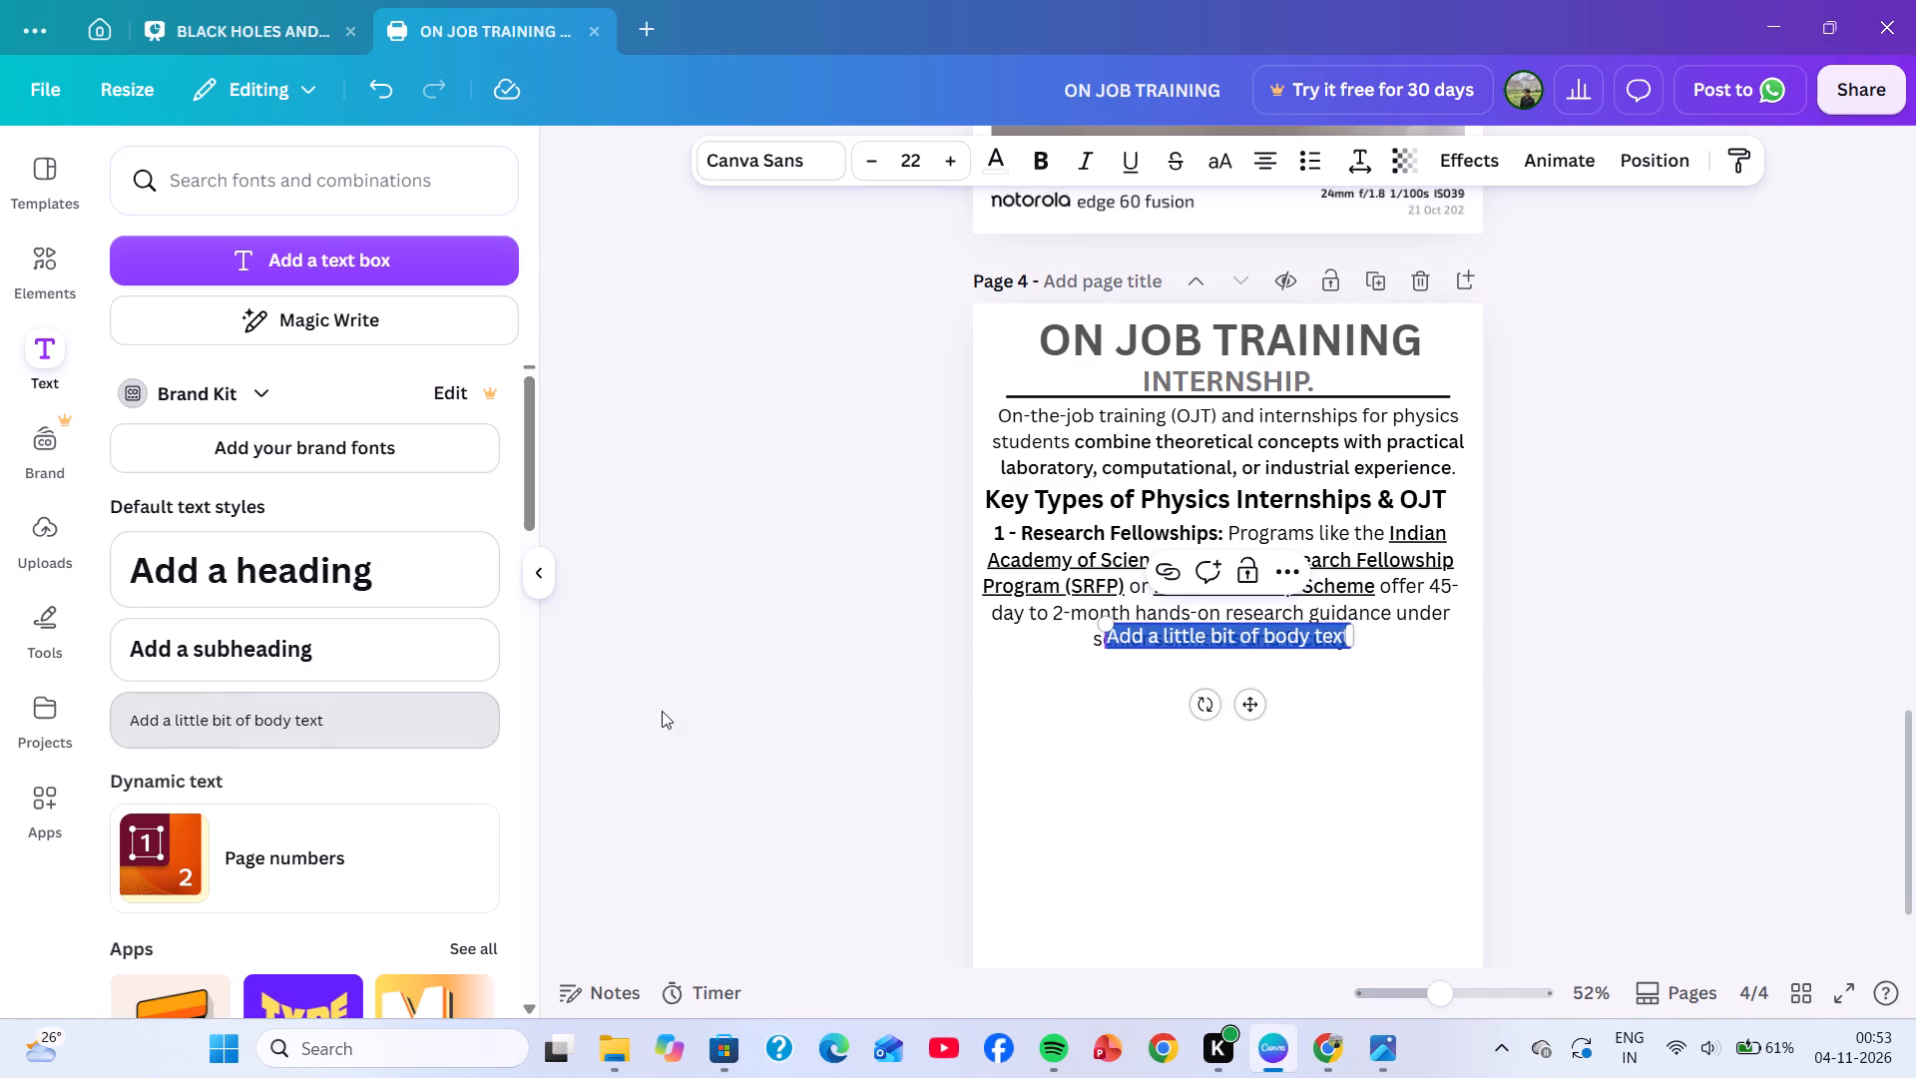
key("BackSpace")
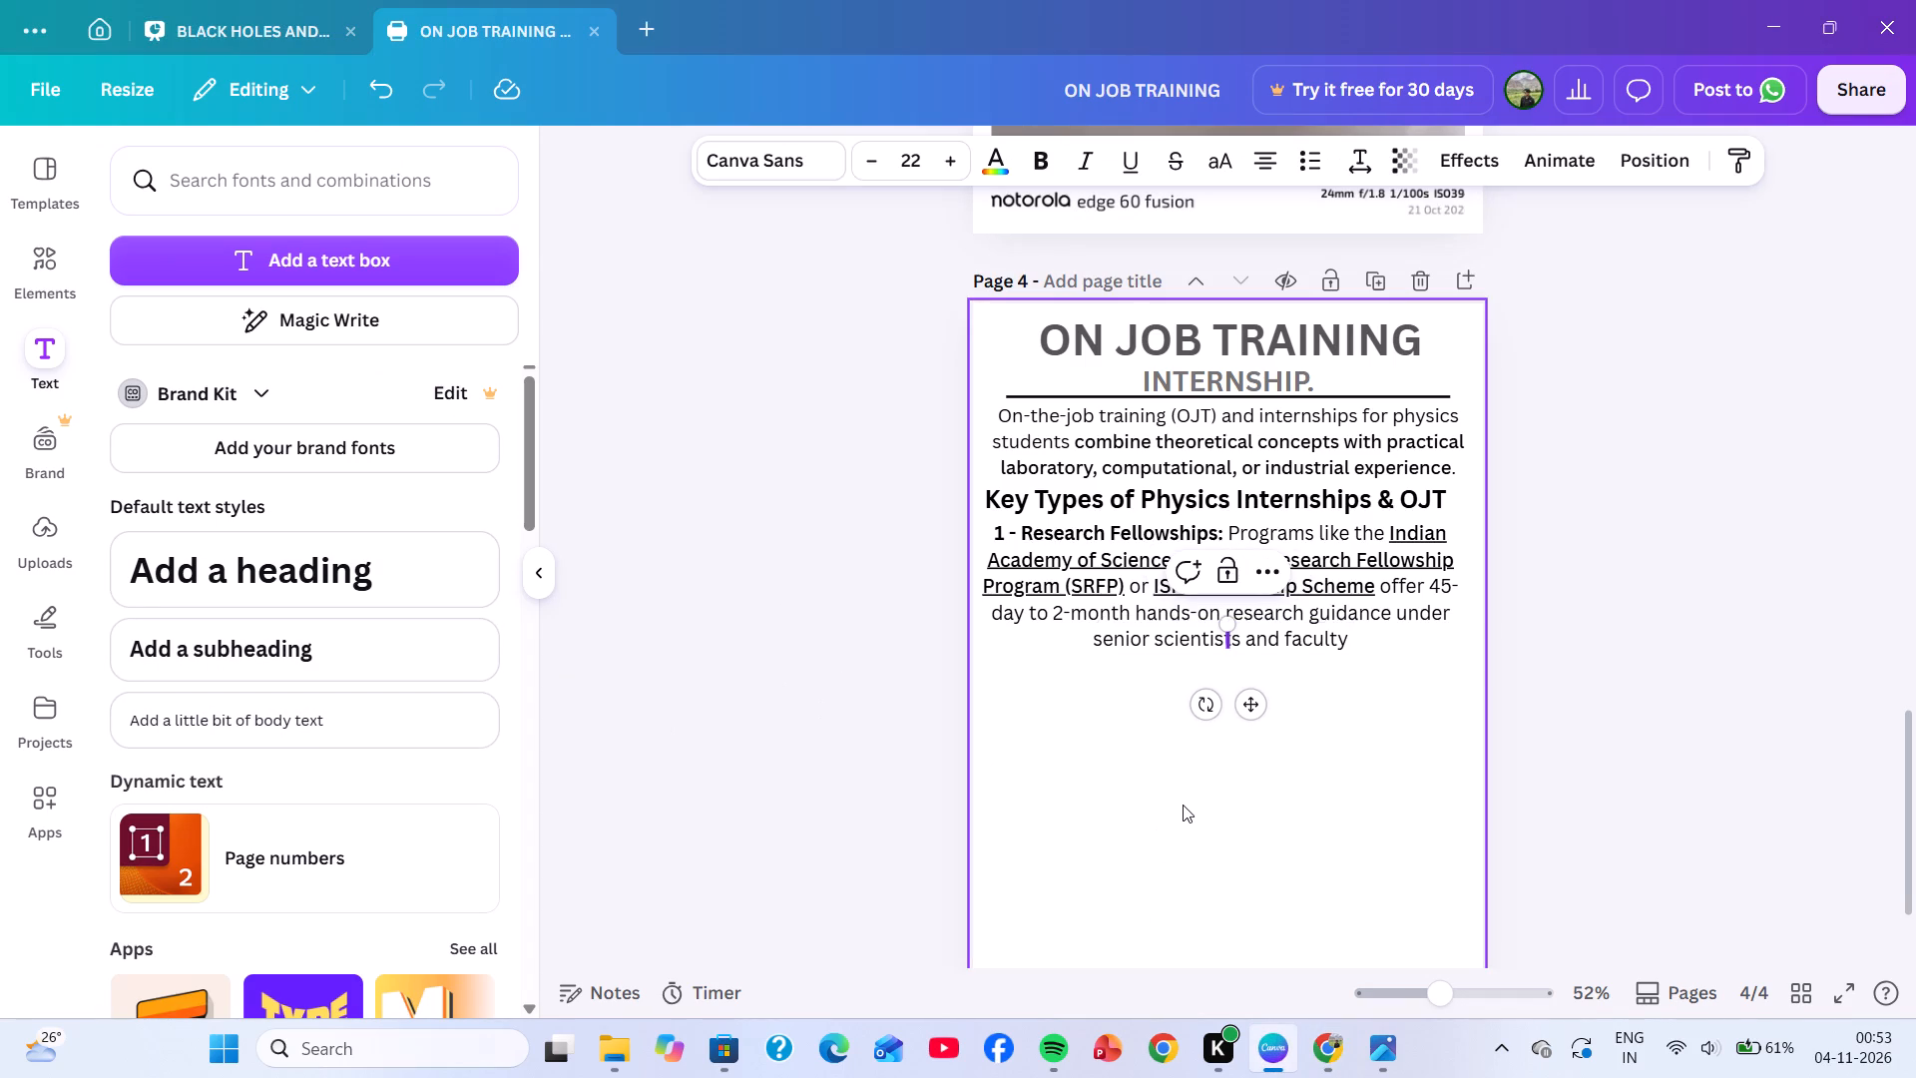
key("ctrl+v")
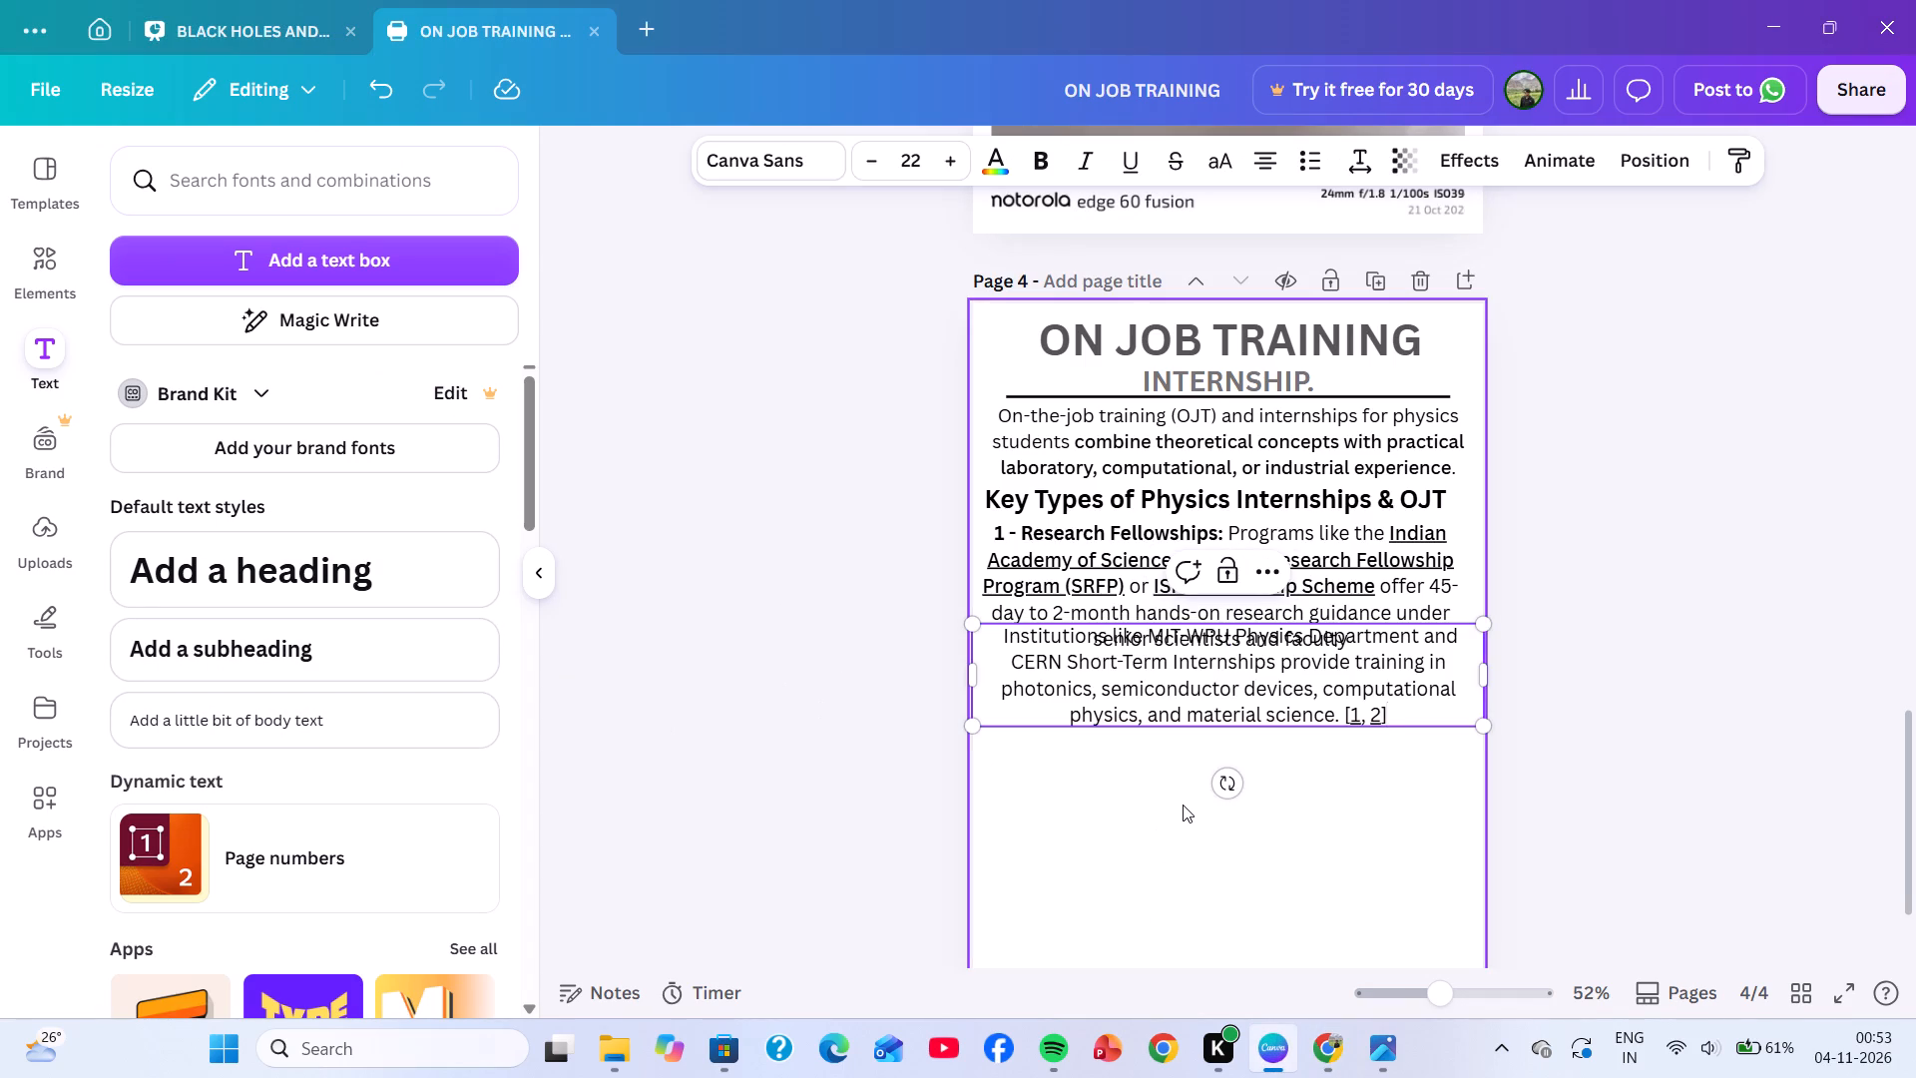
left_click(1261, 866)
left_click_drag(1327, 653, 1326, 688)
scroll(1084, 836, "down", 2)
scroll(1084, 830, "up", 2)
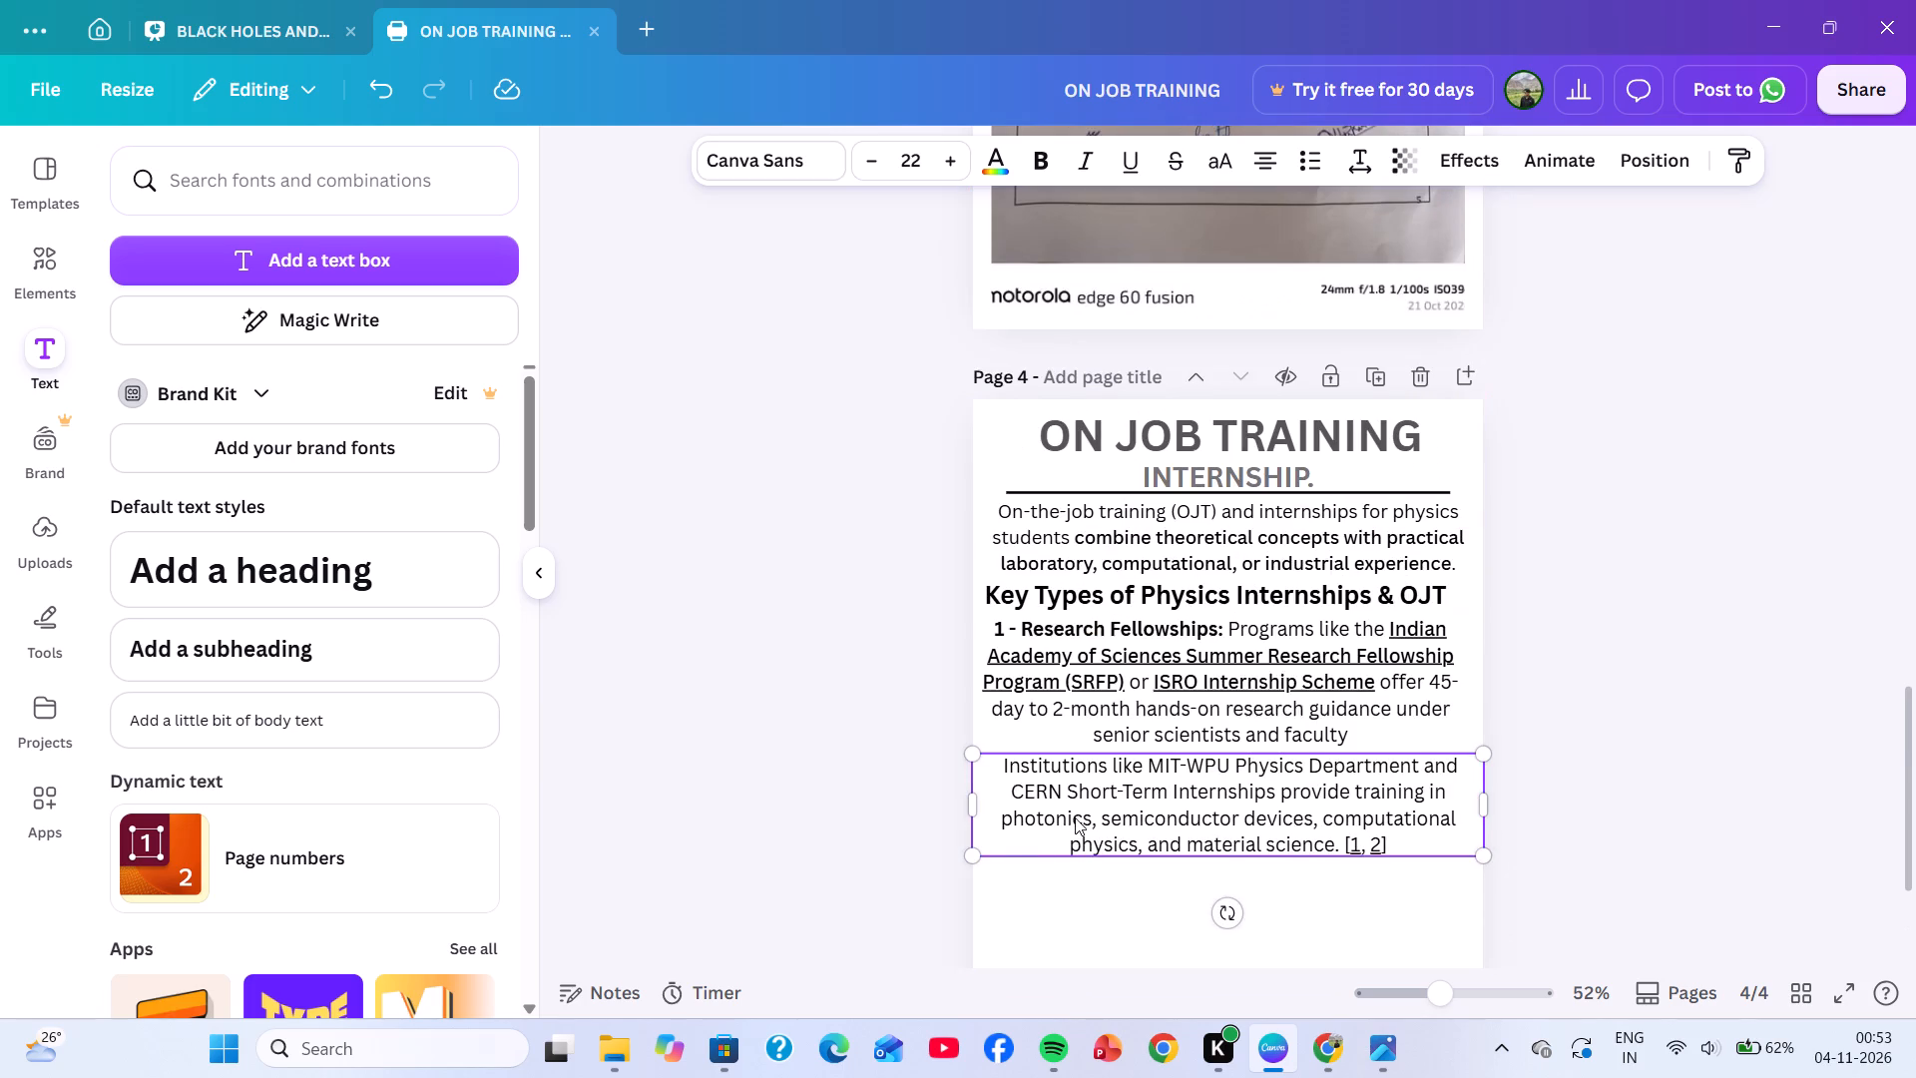
Number the new paragraph by inserting "2 - " before "Institutions like MIT-WPU Physics Department".
left_click(1009, 796)
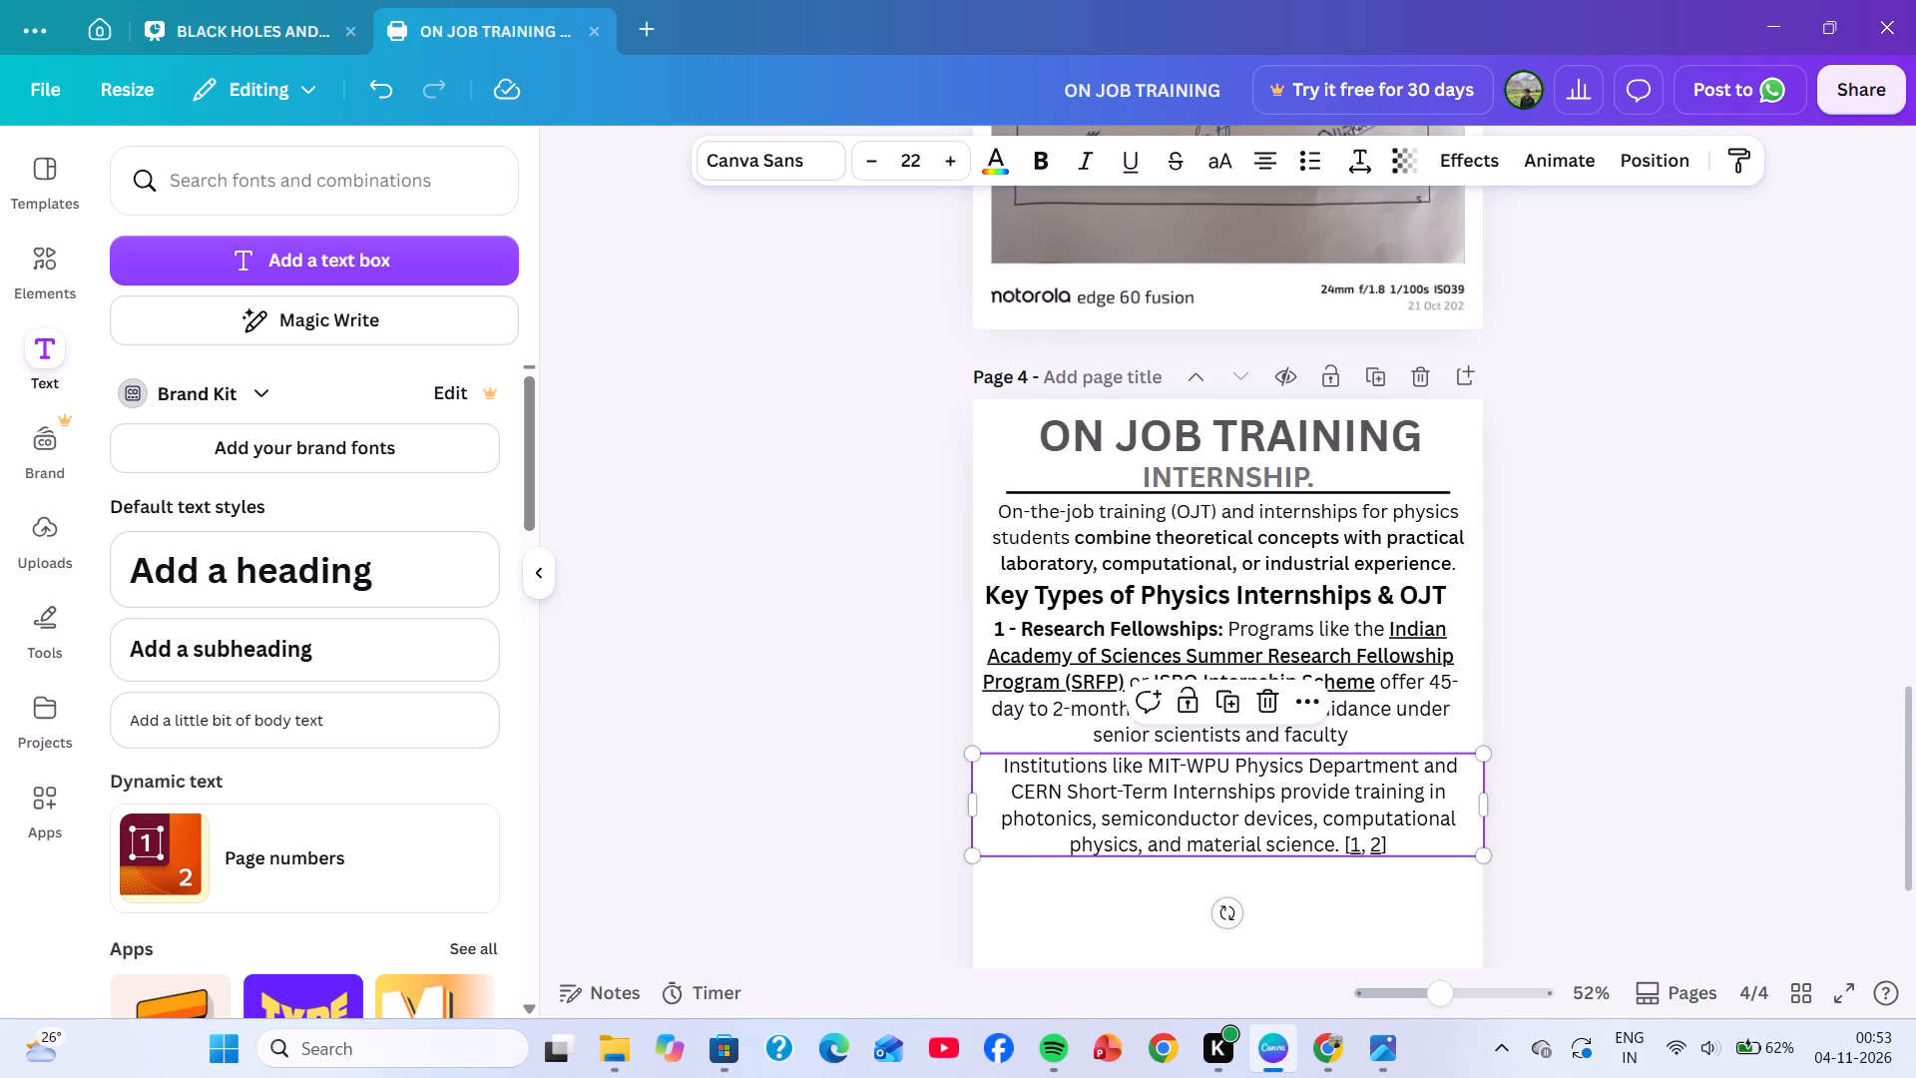
left_click(995, 766)
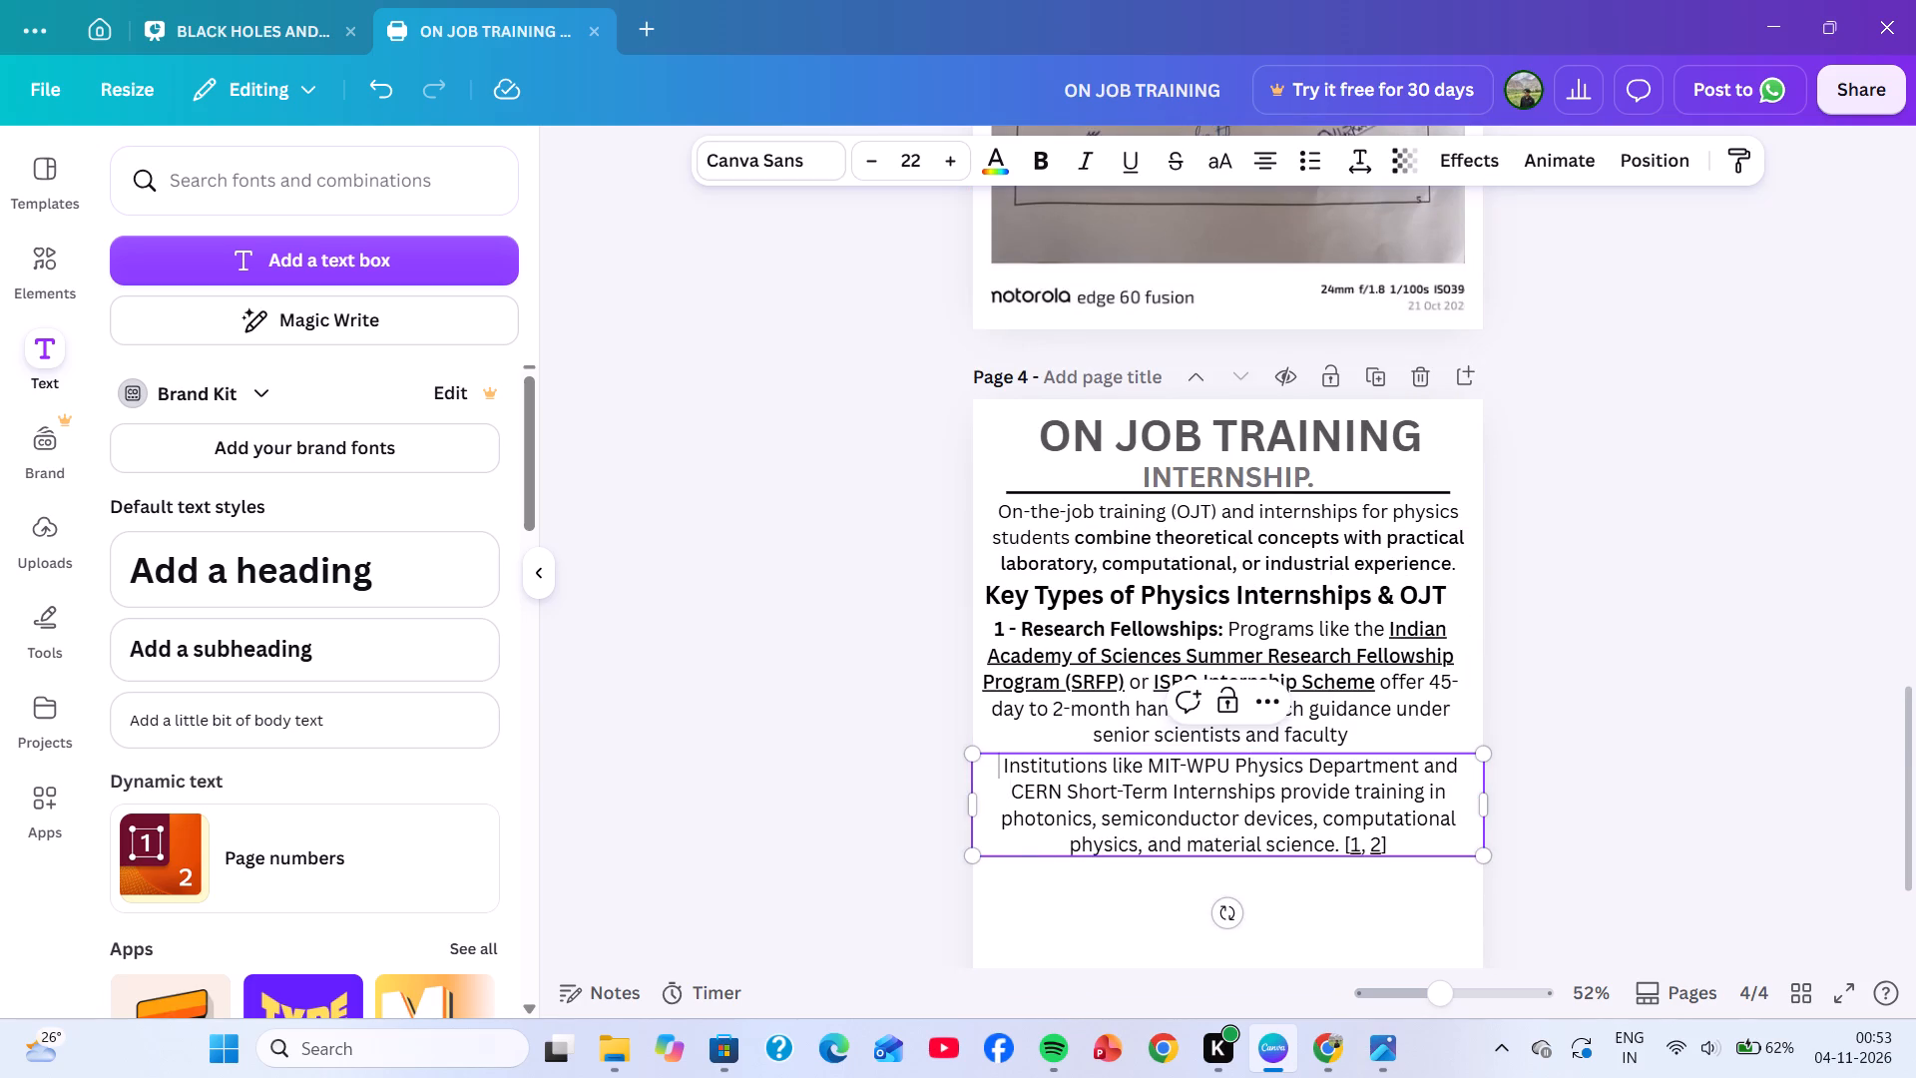
key("2")
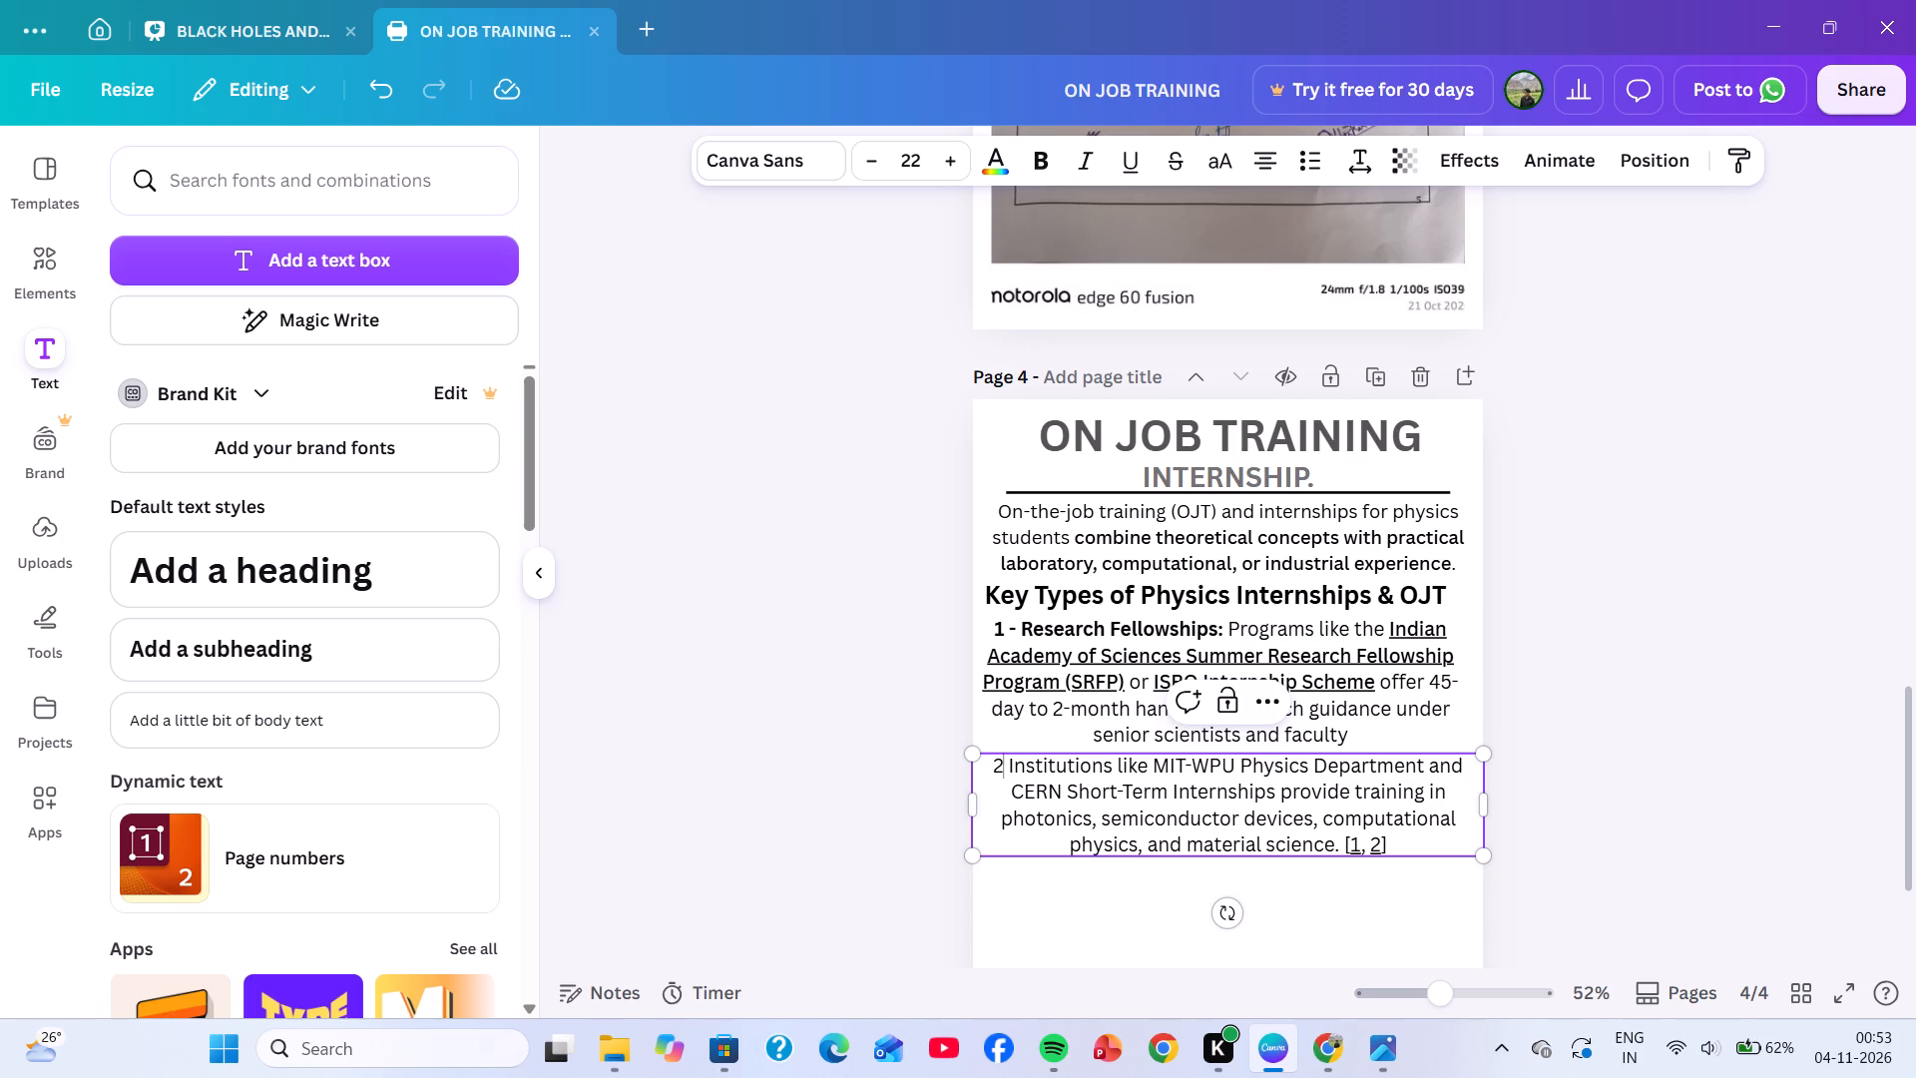
key("space")
type("-")
key("space")
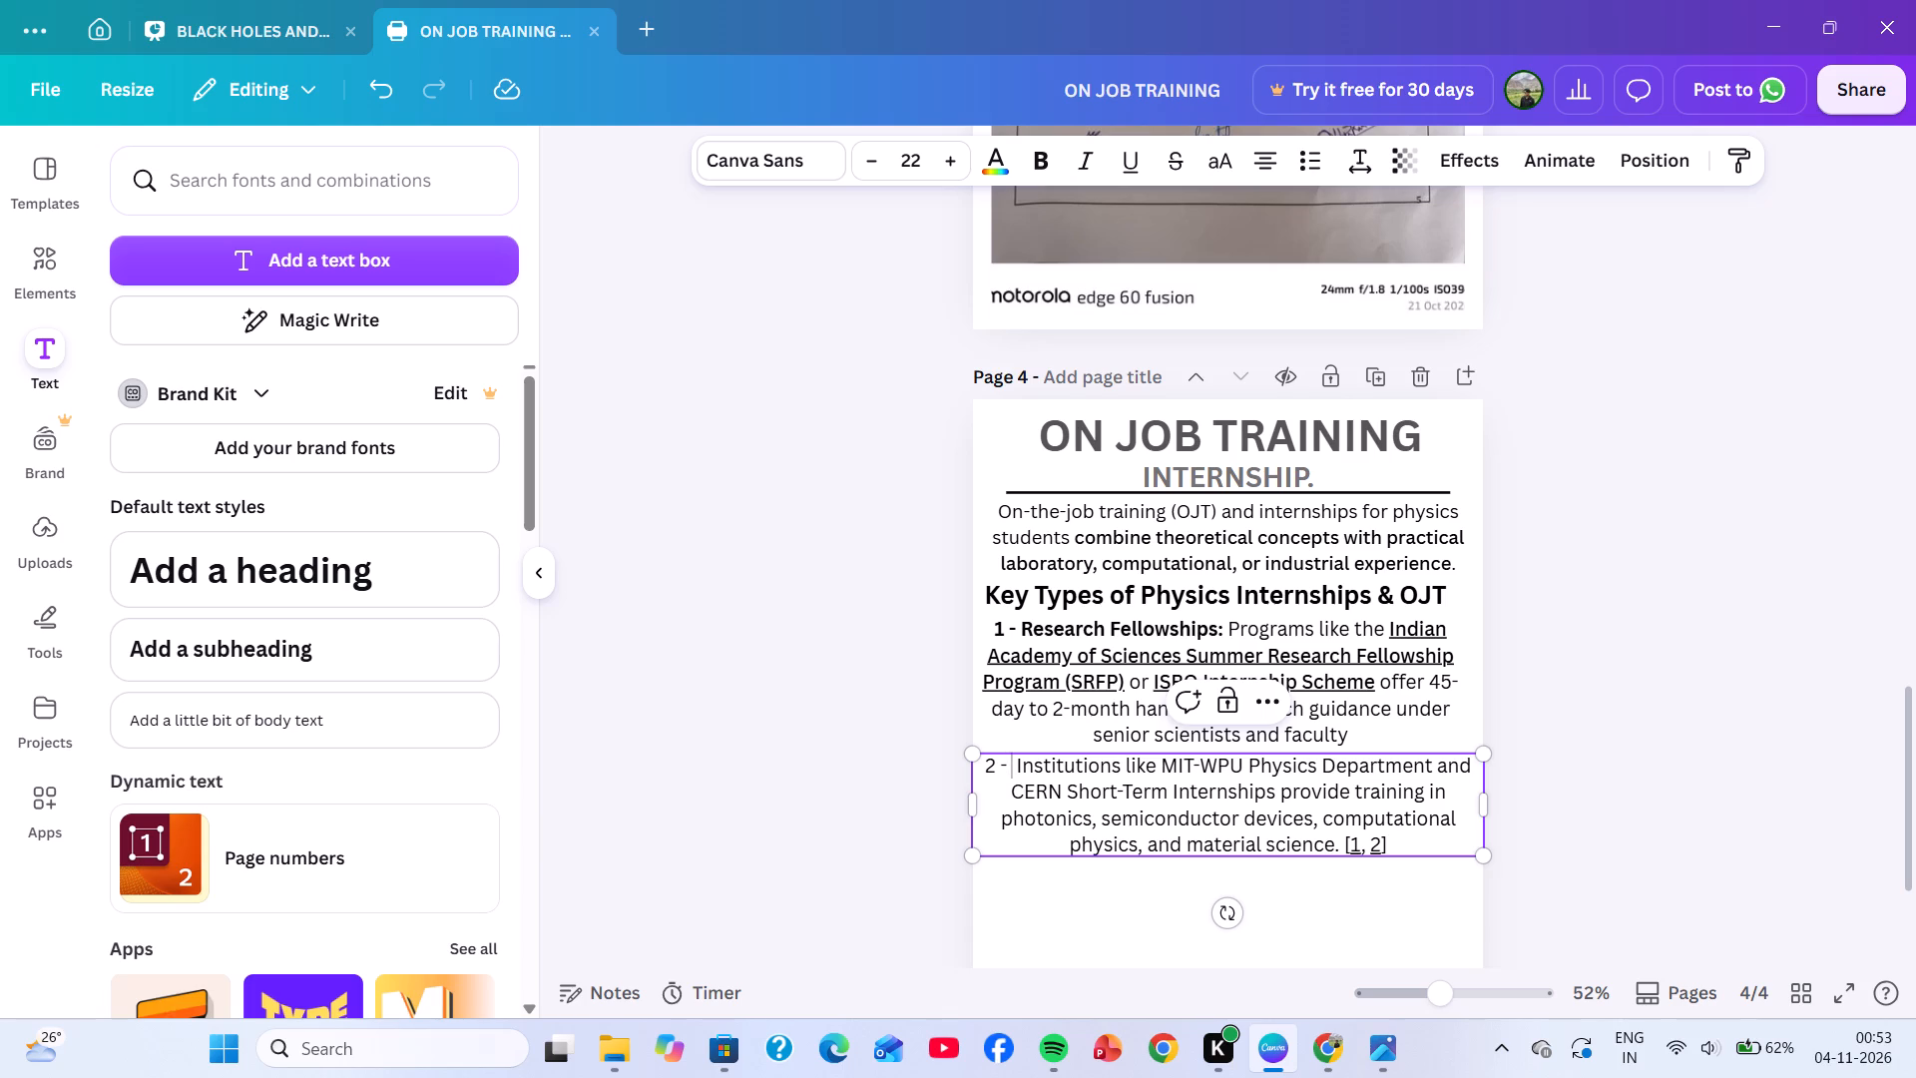
left_click(1112, 942)
Widen the "ON JOB TRAINING" title's text box to nearly the page width and place it centred, slightly higher above the "INTERNSHIP." subtitle.
scroll(1131, 905, "down", 1)
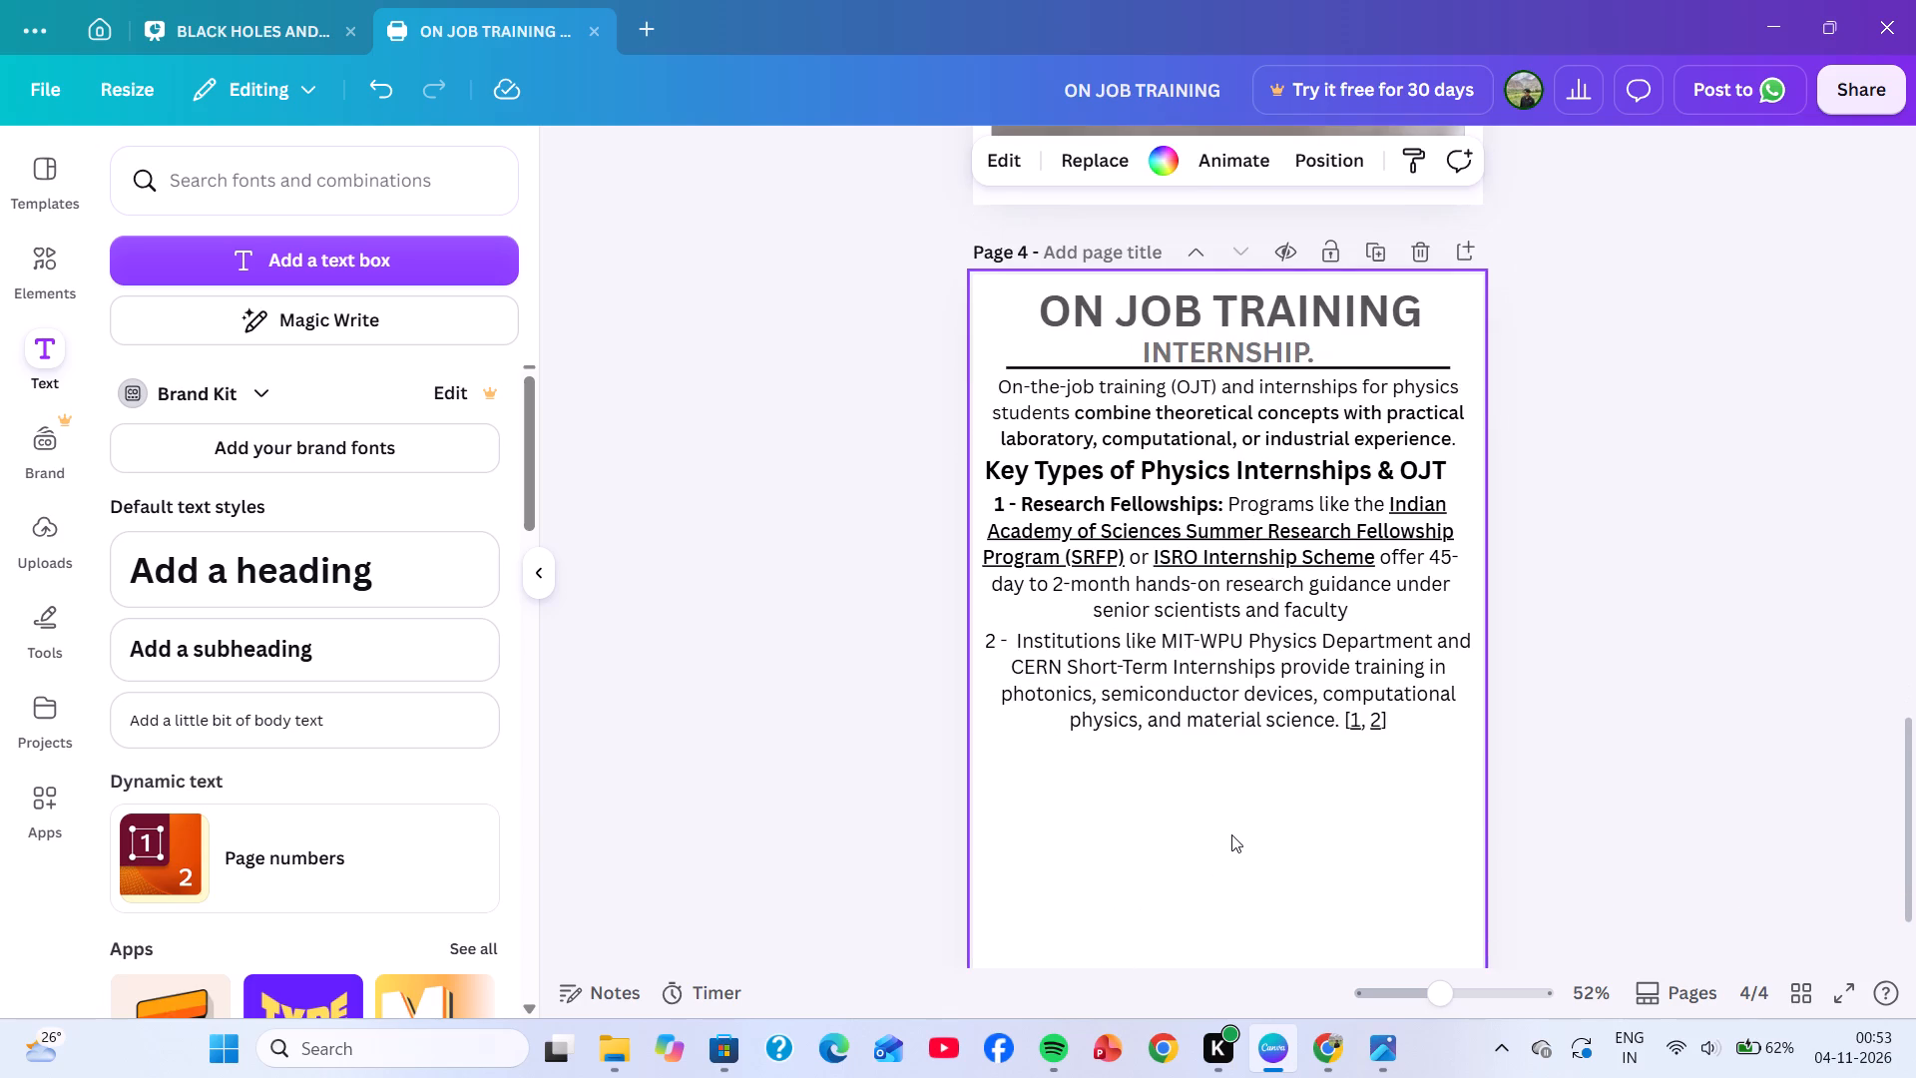
scroll(1231, 834, "down", 1)
scroll(1227, 830, "up", 3)
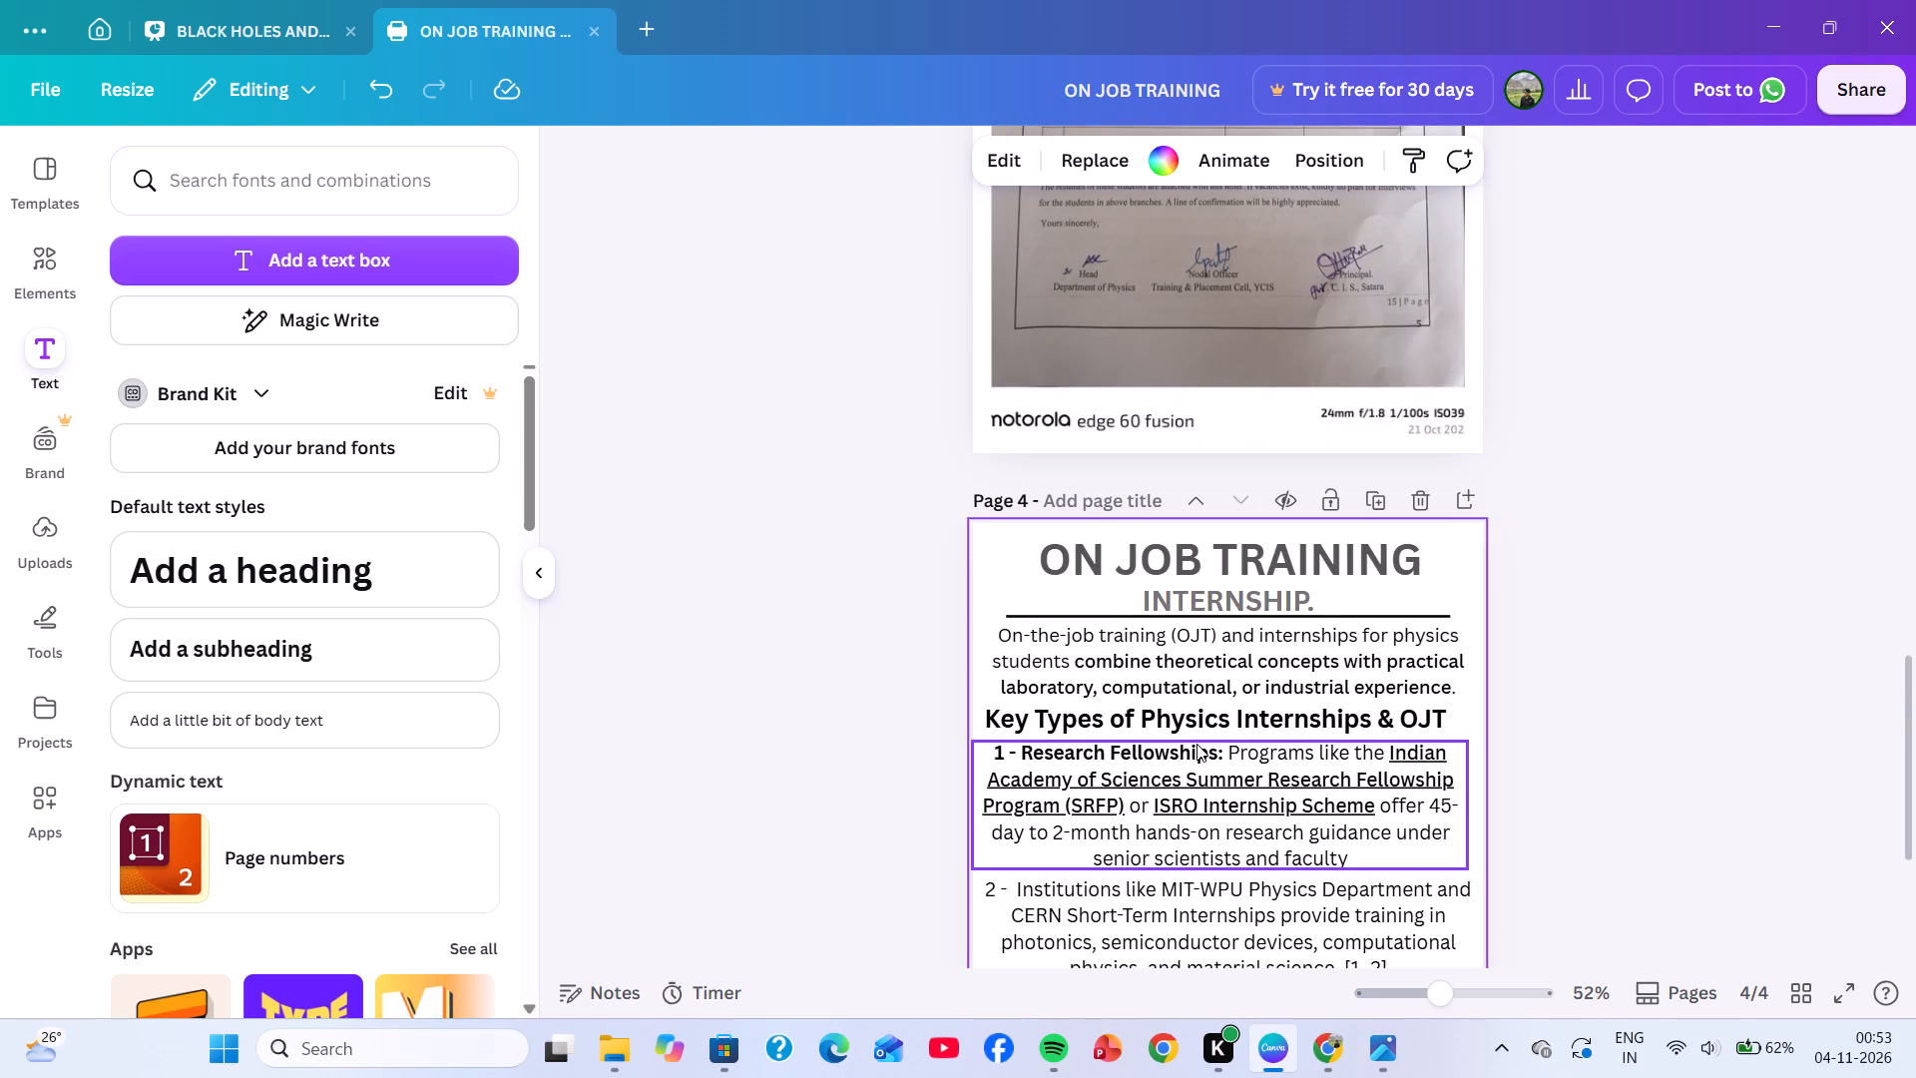
scroll(1219, 629, "up", 1)
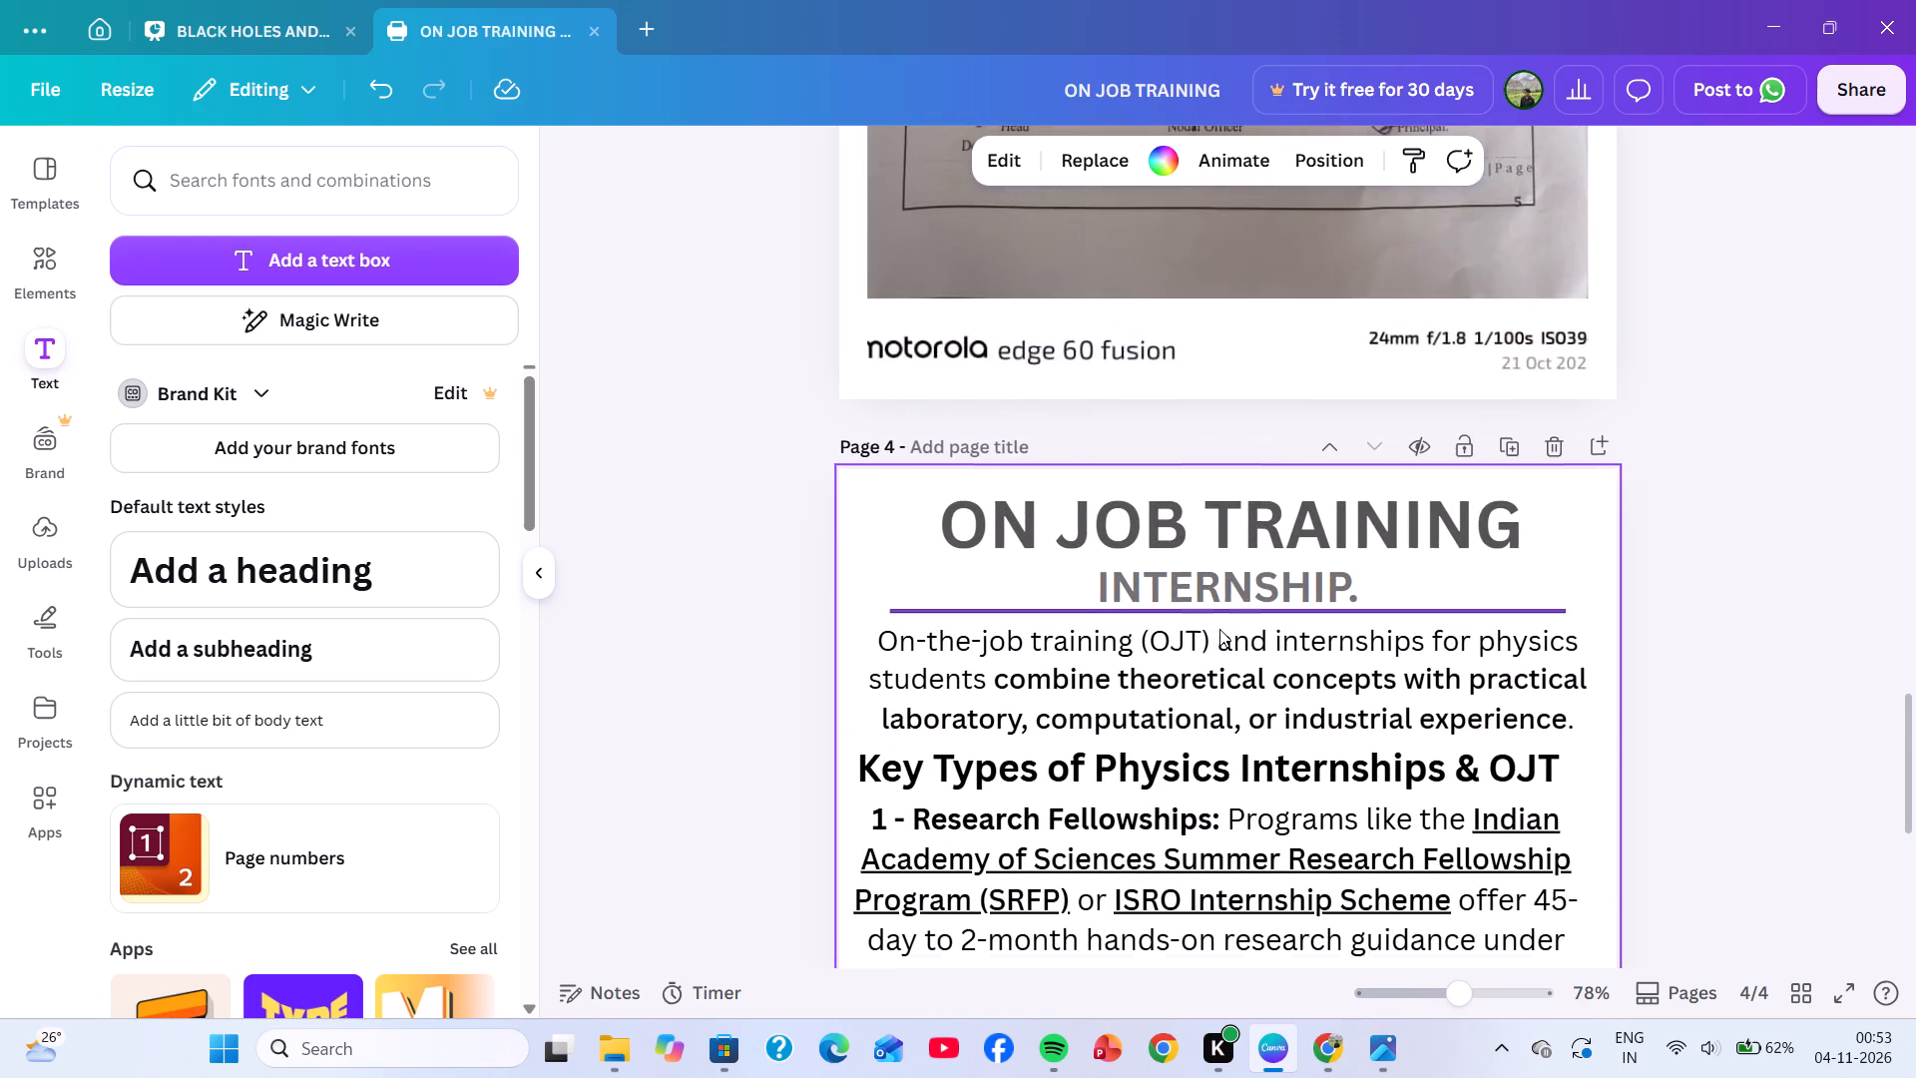
scroll(1219, 629, "up", 1)
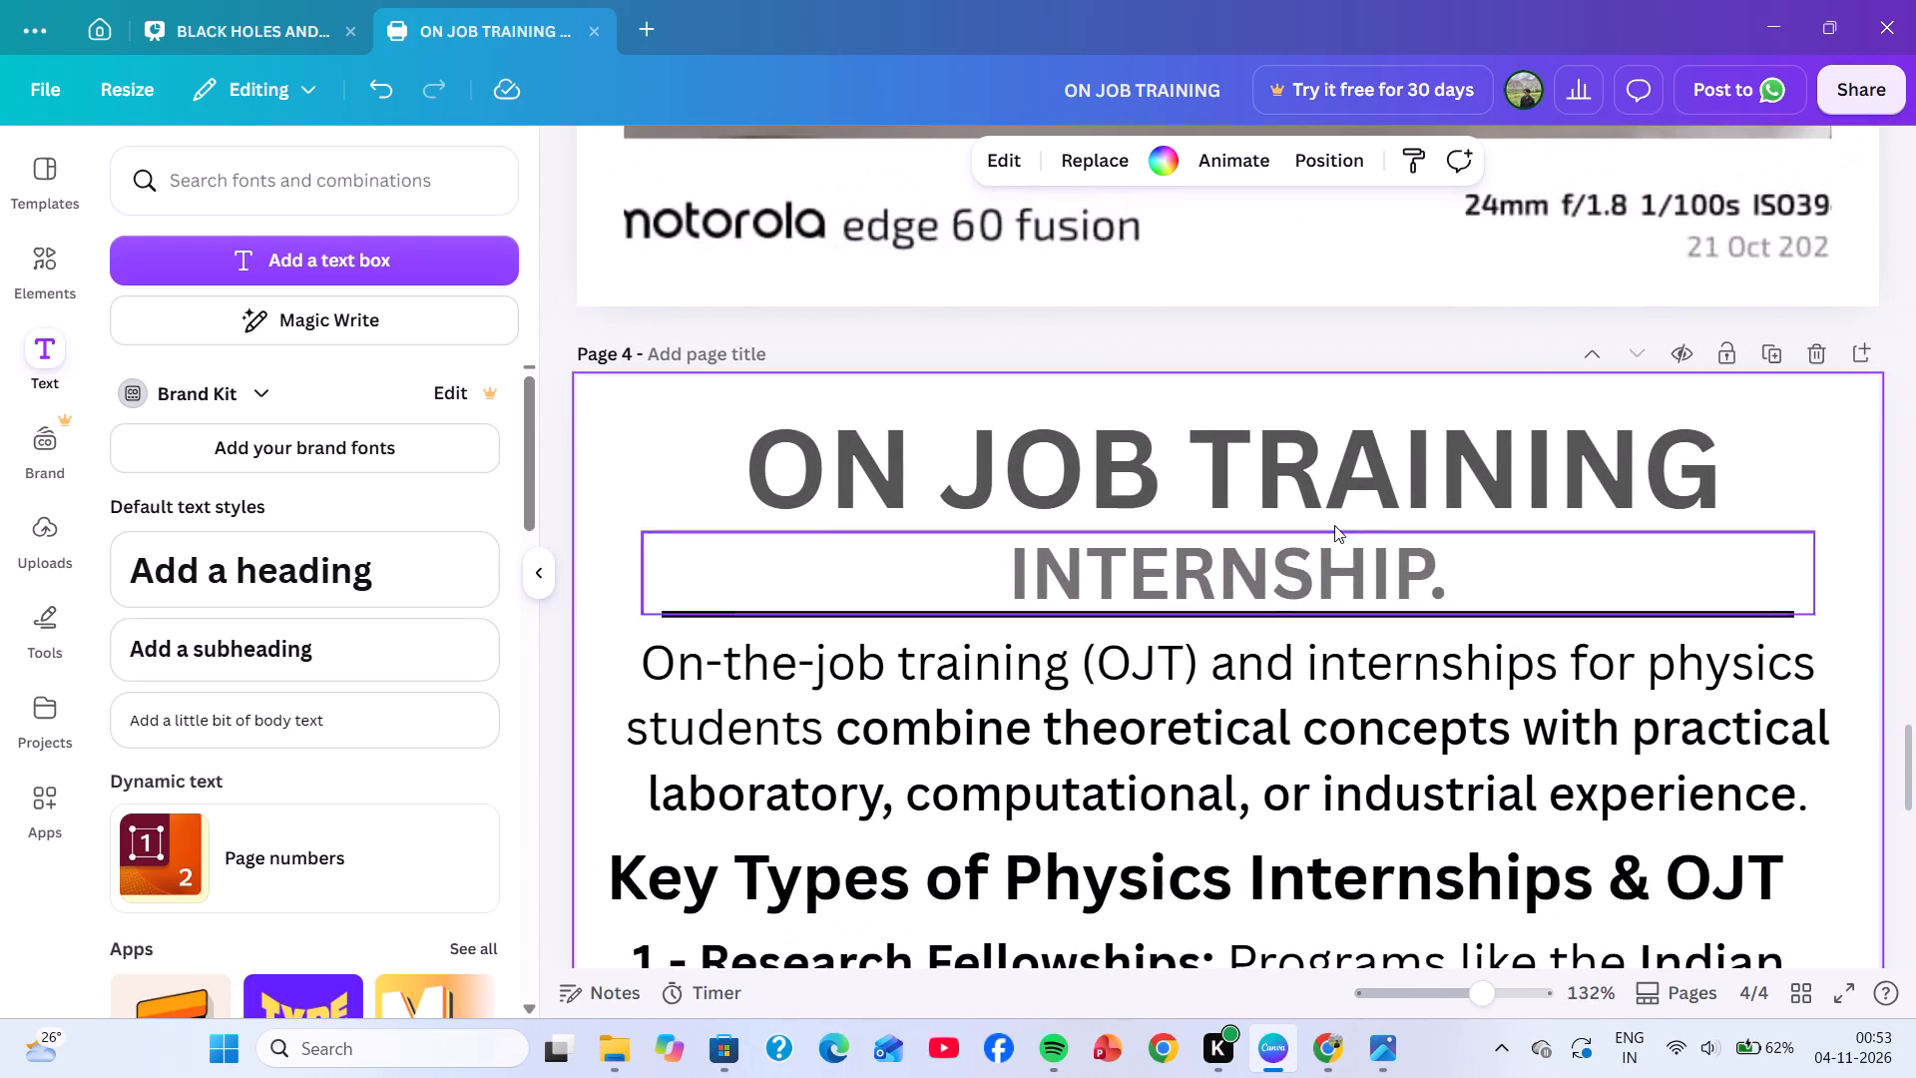
left_click(1360, 447)
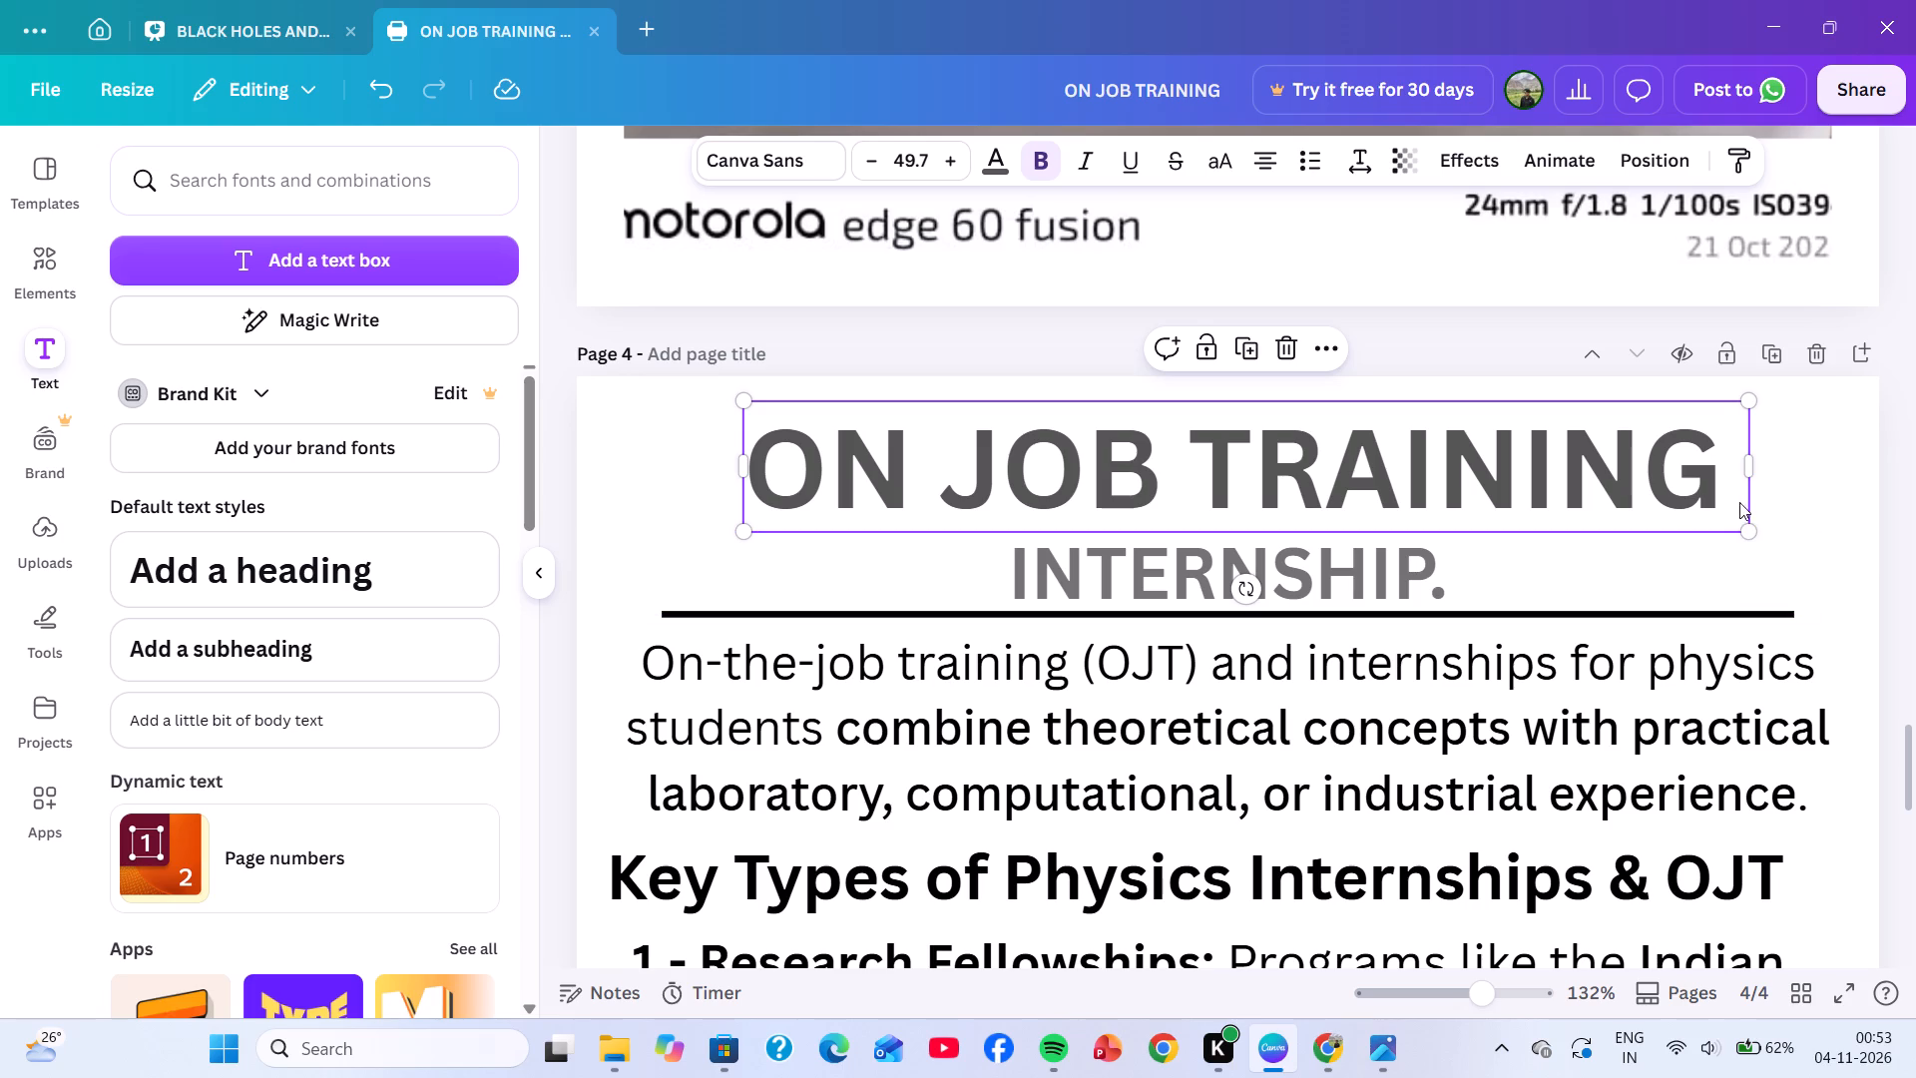
left_click_drag(1746, 463, 1858, 465)
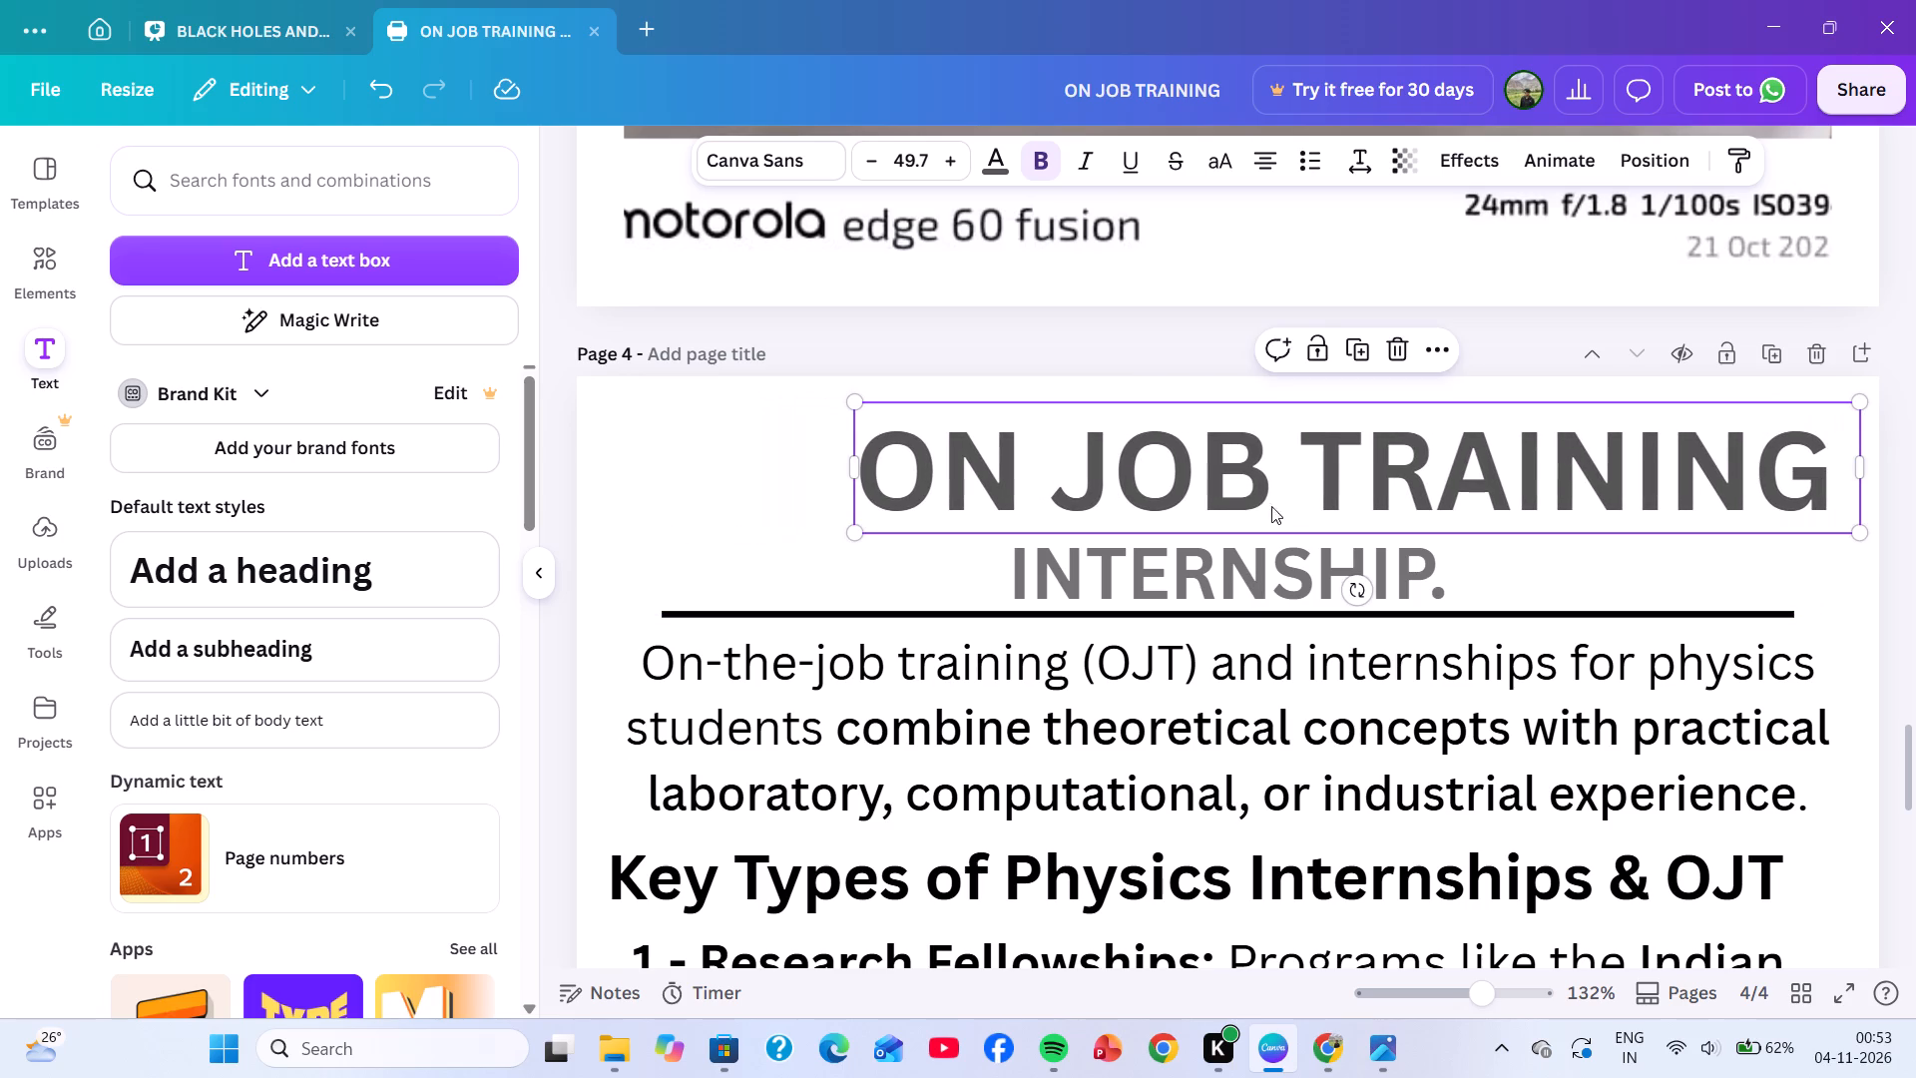
left_click_drag(849, 467, 755, 459)
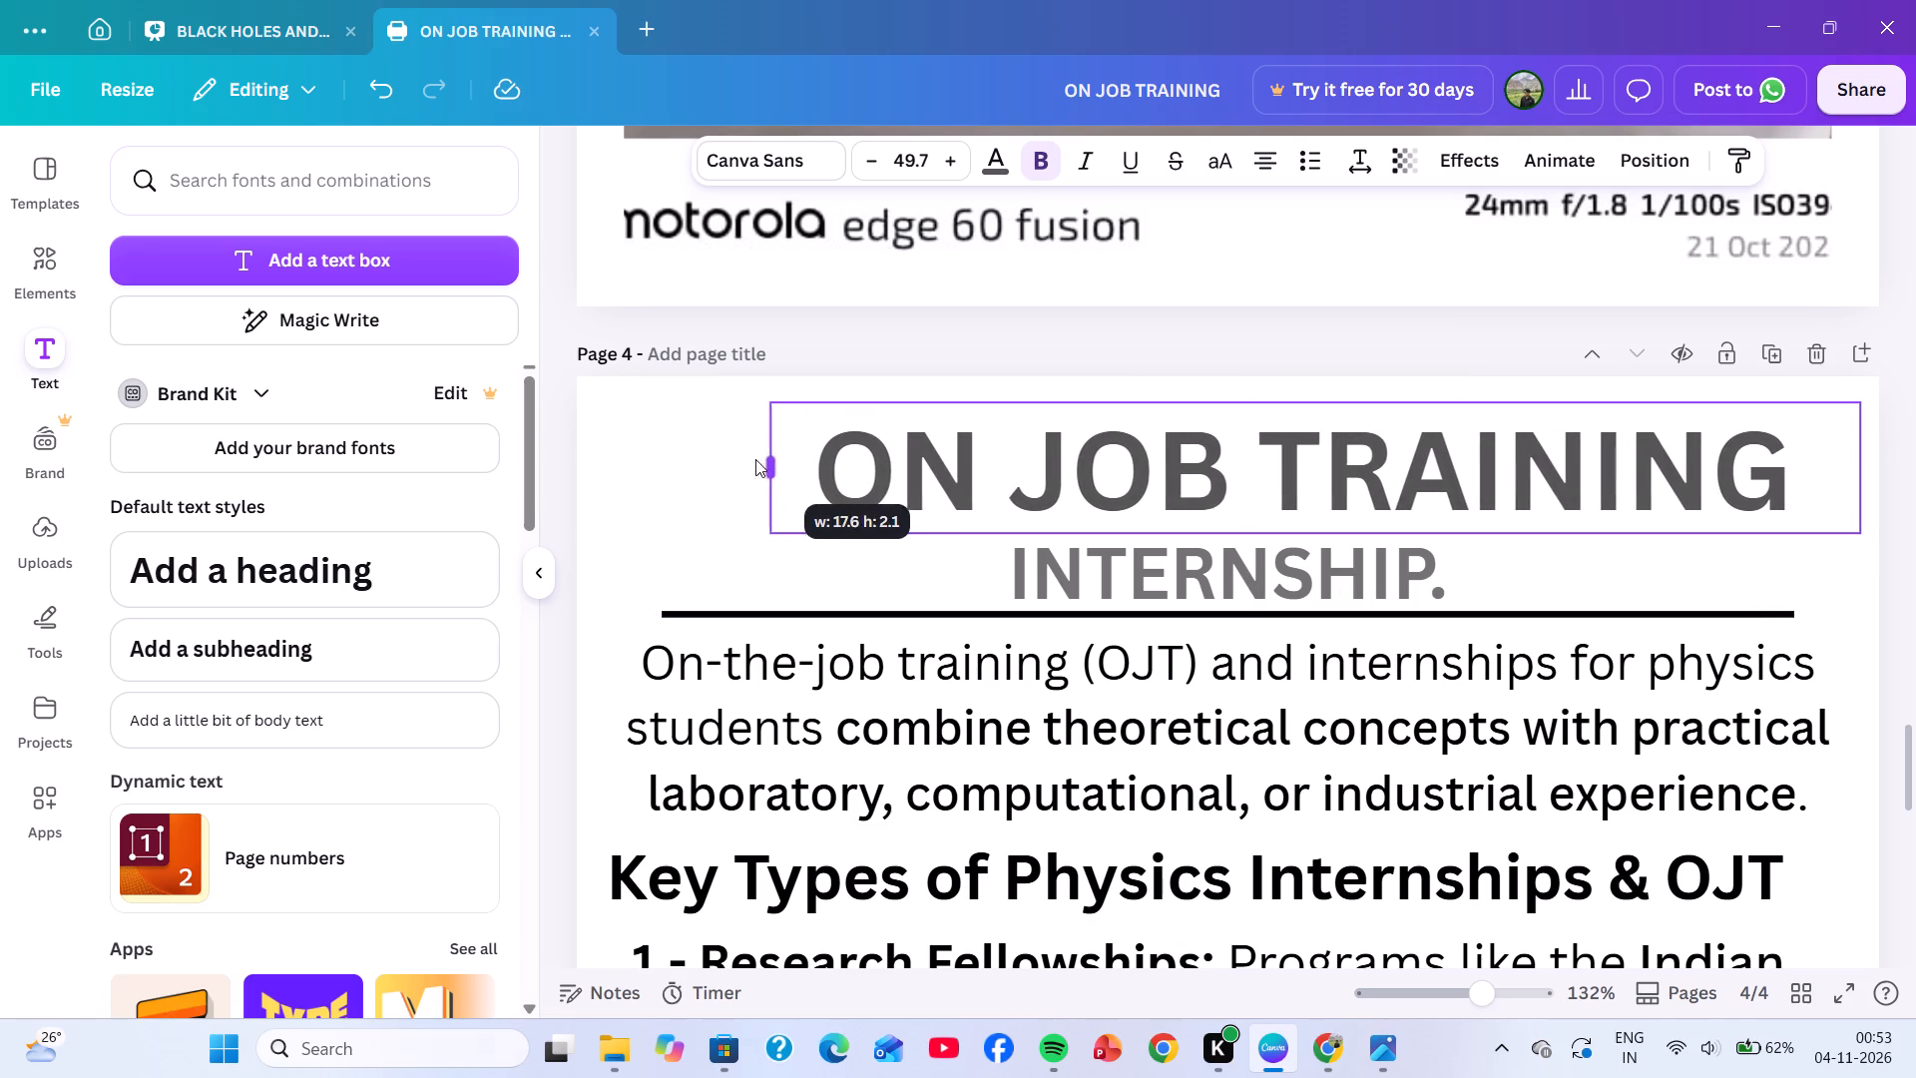
left_click_drag(755, 459, 602, 456)
left_click_drag(1103, 465, 1100, 452)
left_click(1306, 509)
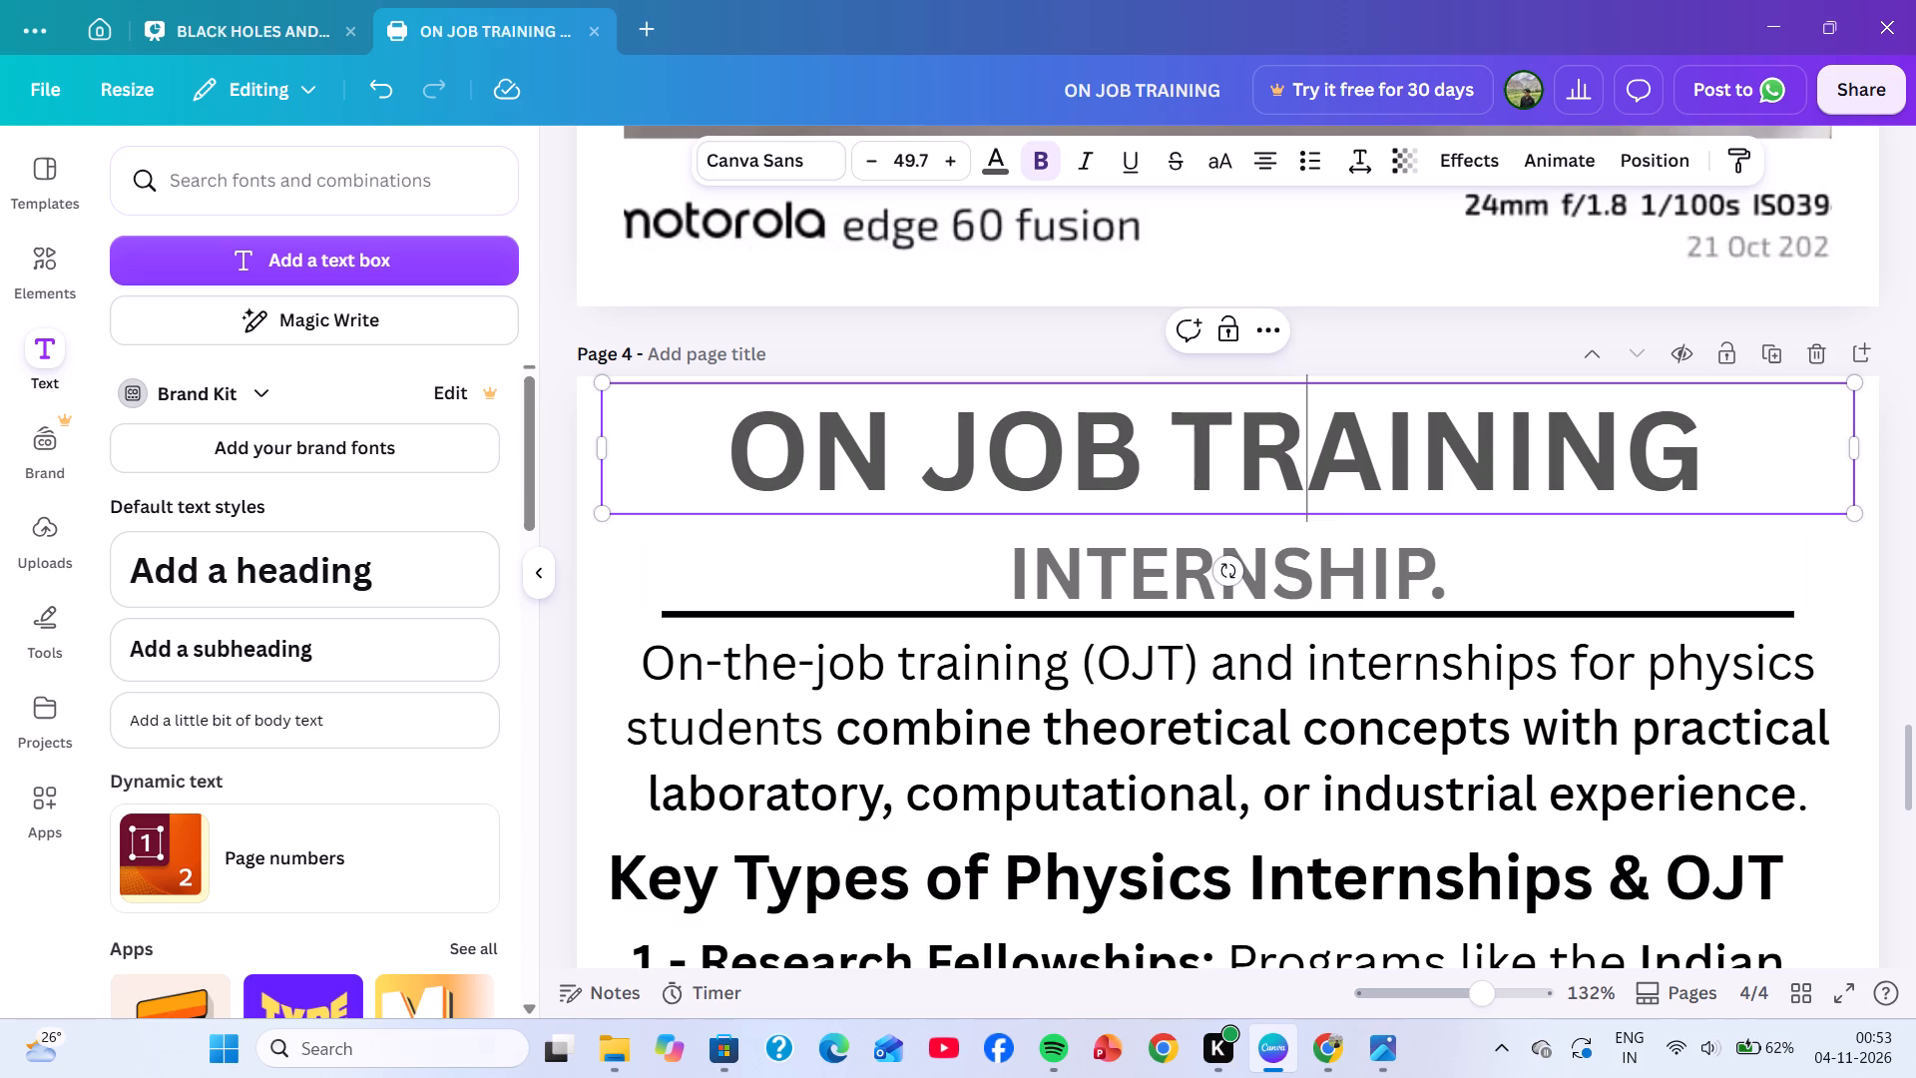
left_click(1245, 510)
left_click(1811, 492)
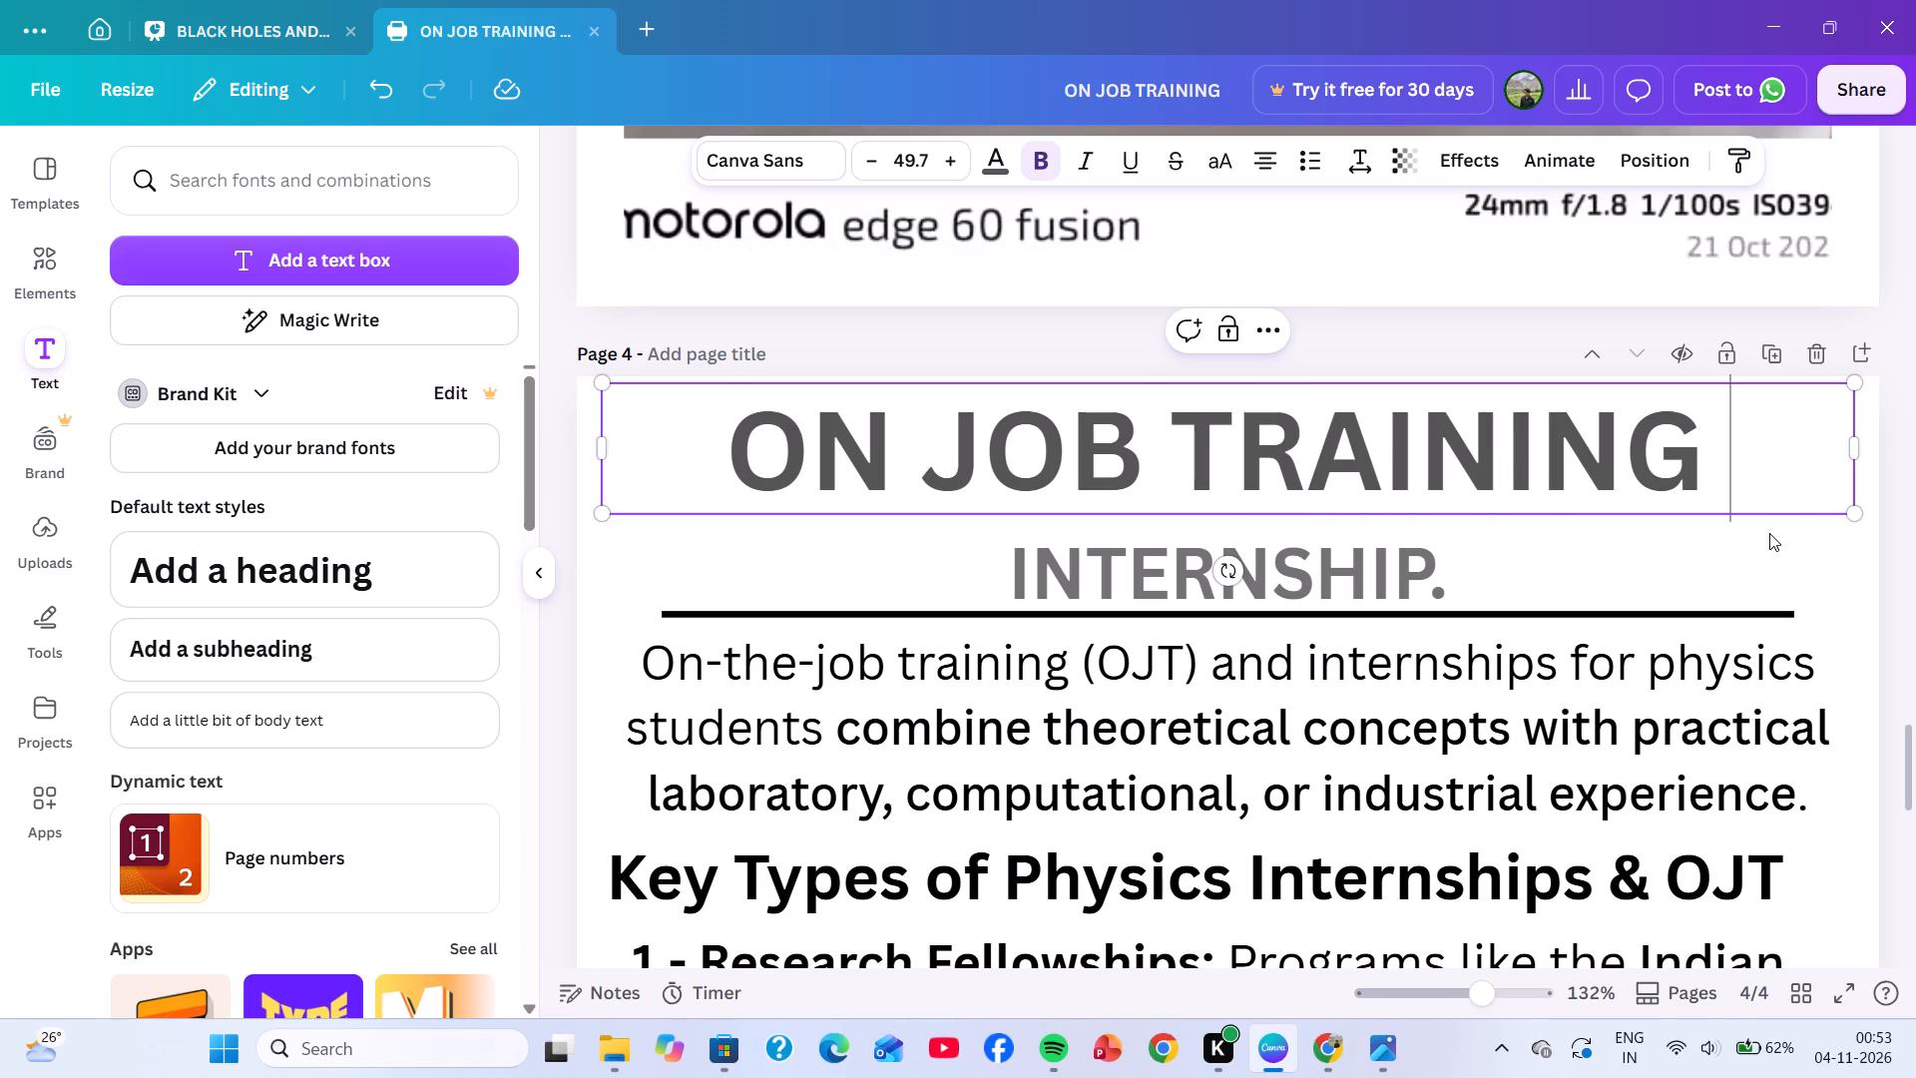
left_click(1772, 512)
left_click(1771, 515)
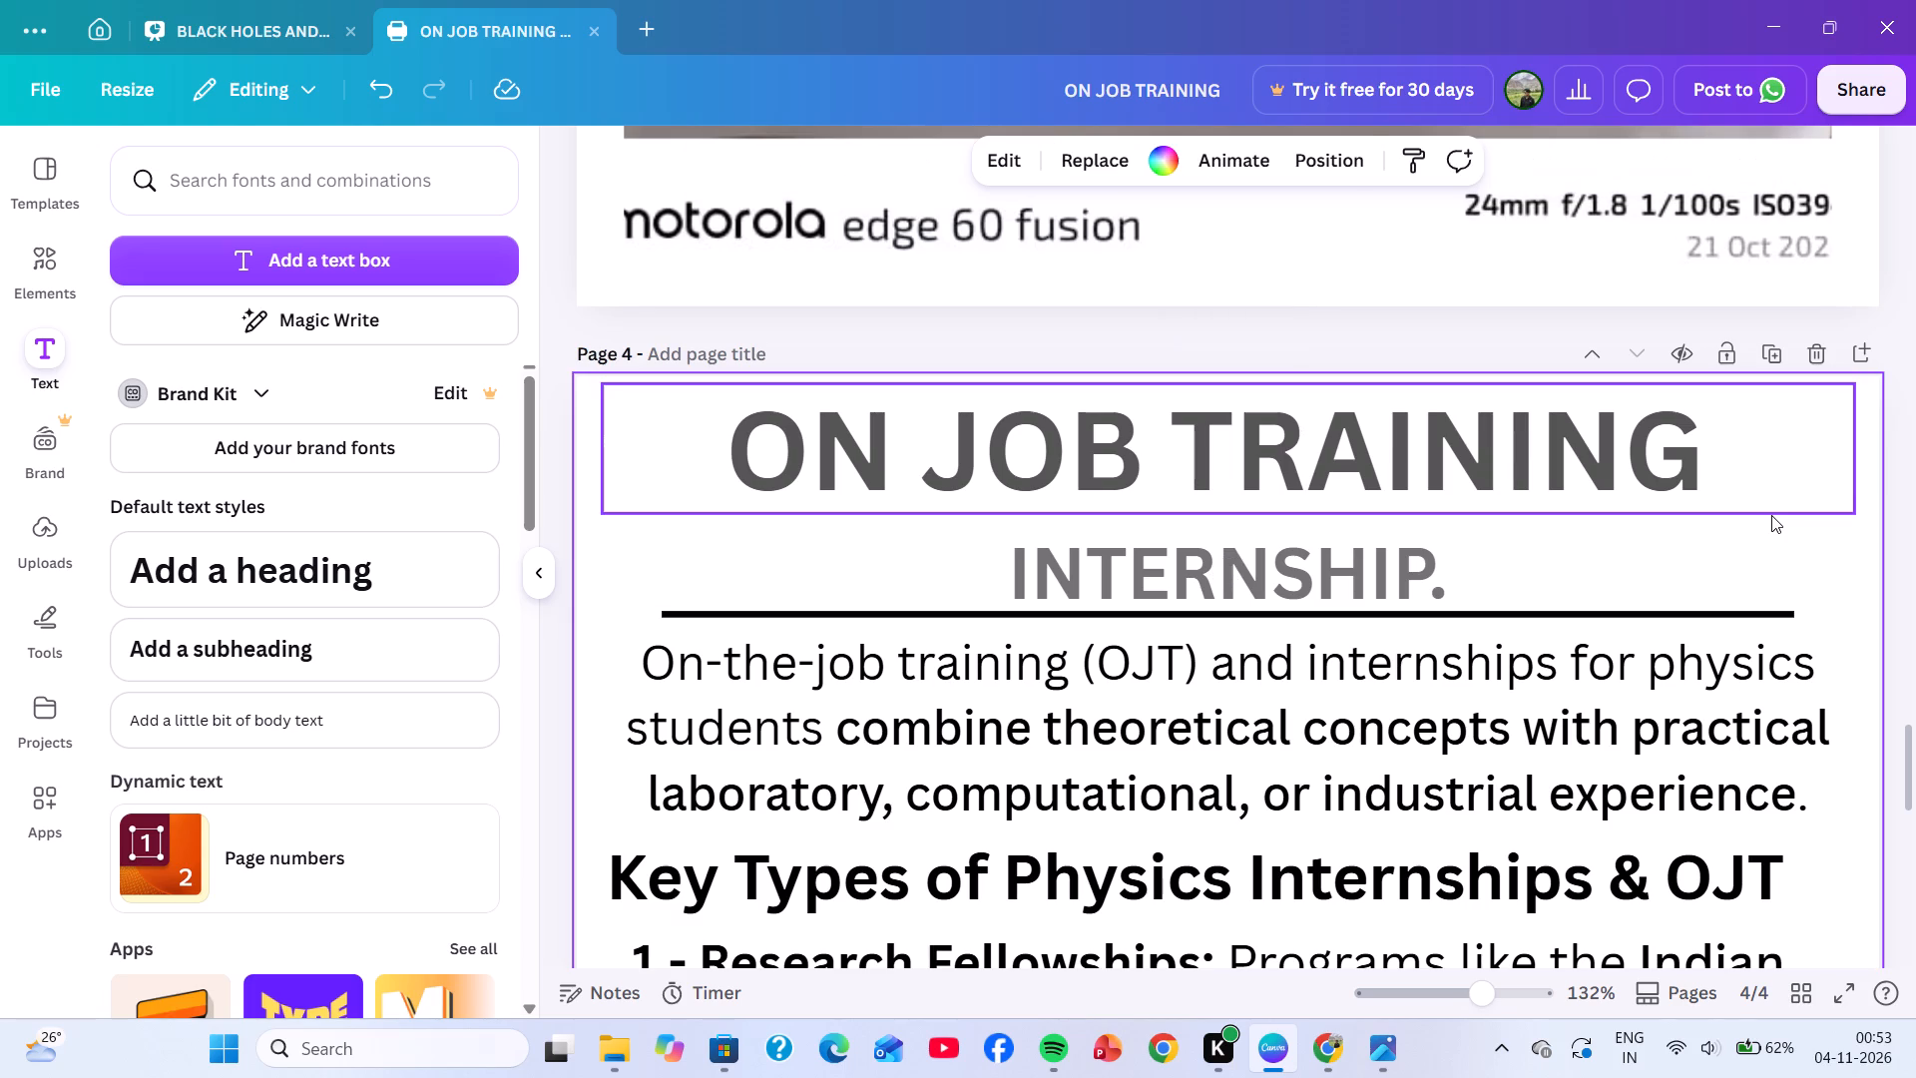
Shrink the "ON JOB TRAINING" title to a font size of about 41.9 and recentre it at the top of page 4.
left_click(1764, 495)
left_click_drag(1852, 521, 1822, 503)
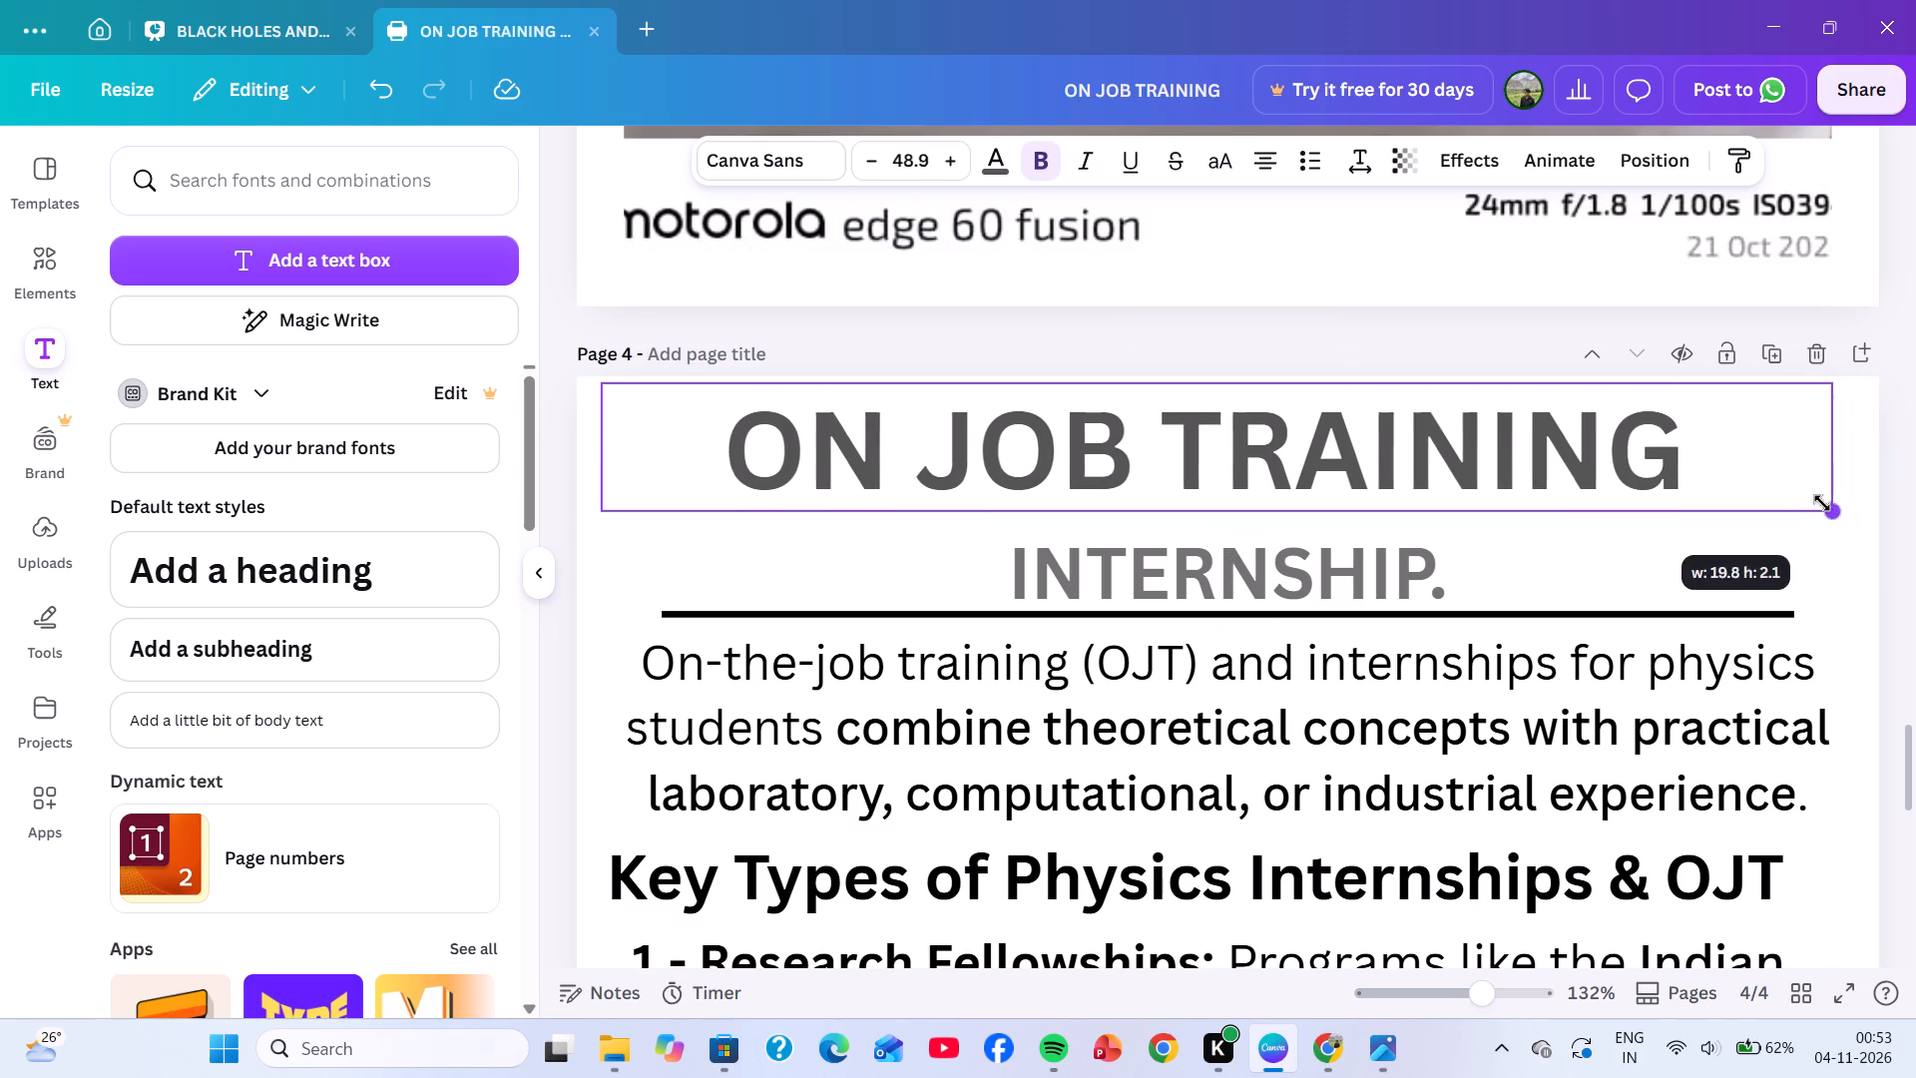
left_click_drag(1822, 503, 1658, 460)
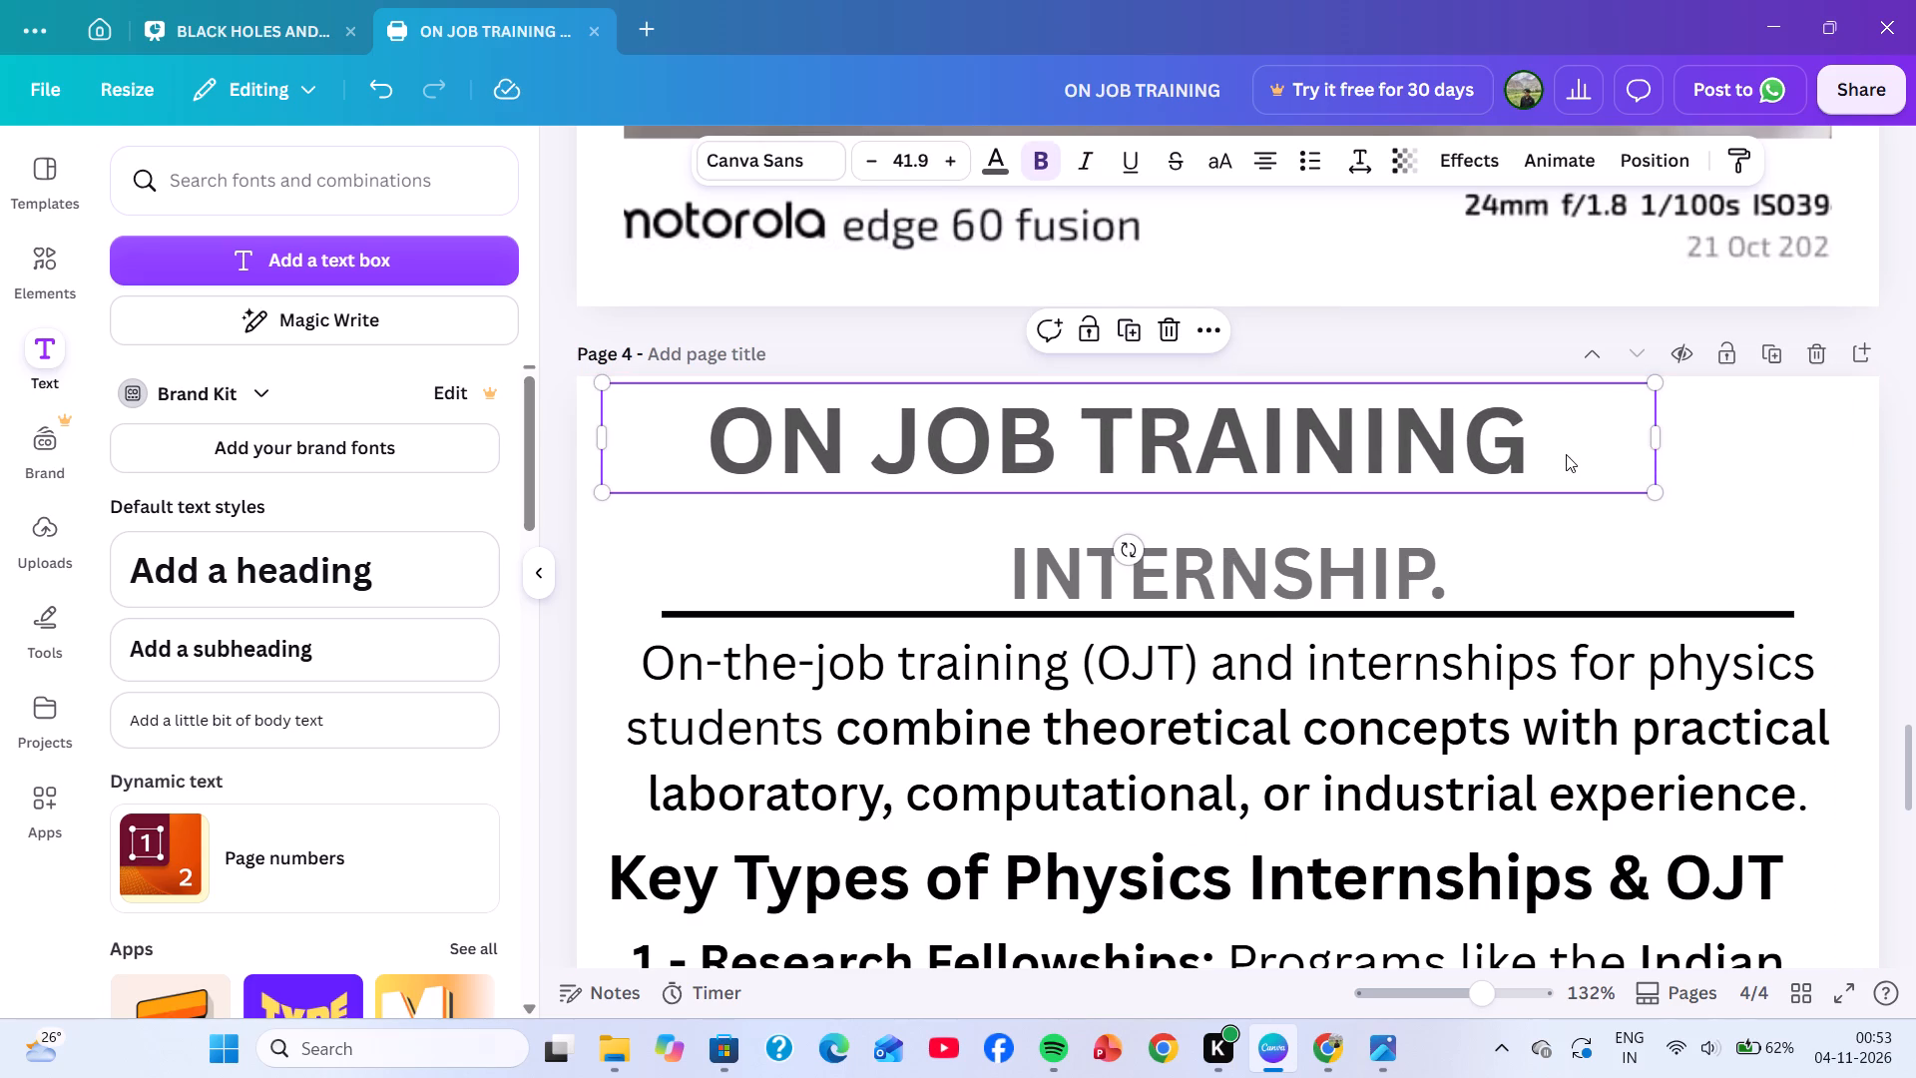
left_click_drag(1564, 455, 1622, 451)
Move the "INTERNSHIP." subtitle, the black line and the introductory OJT paragraph up to close the gaps beneath the title.
left_click_drag(1318, 568, 1316, 569)
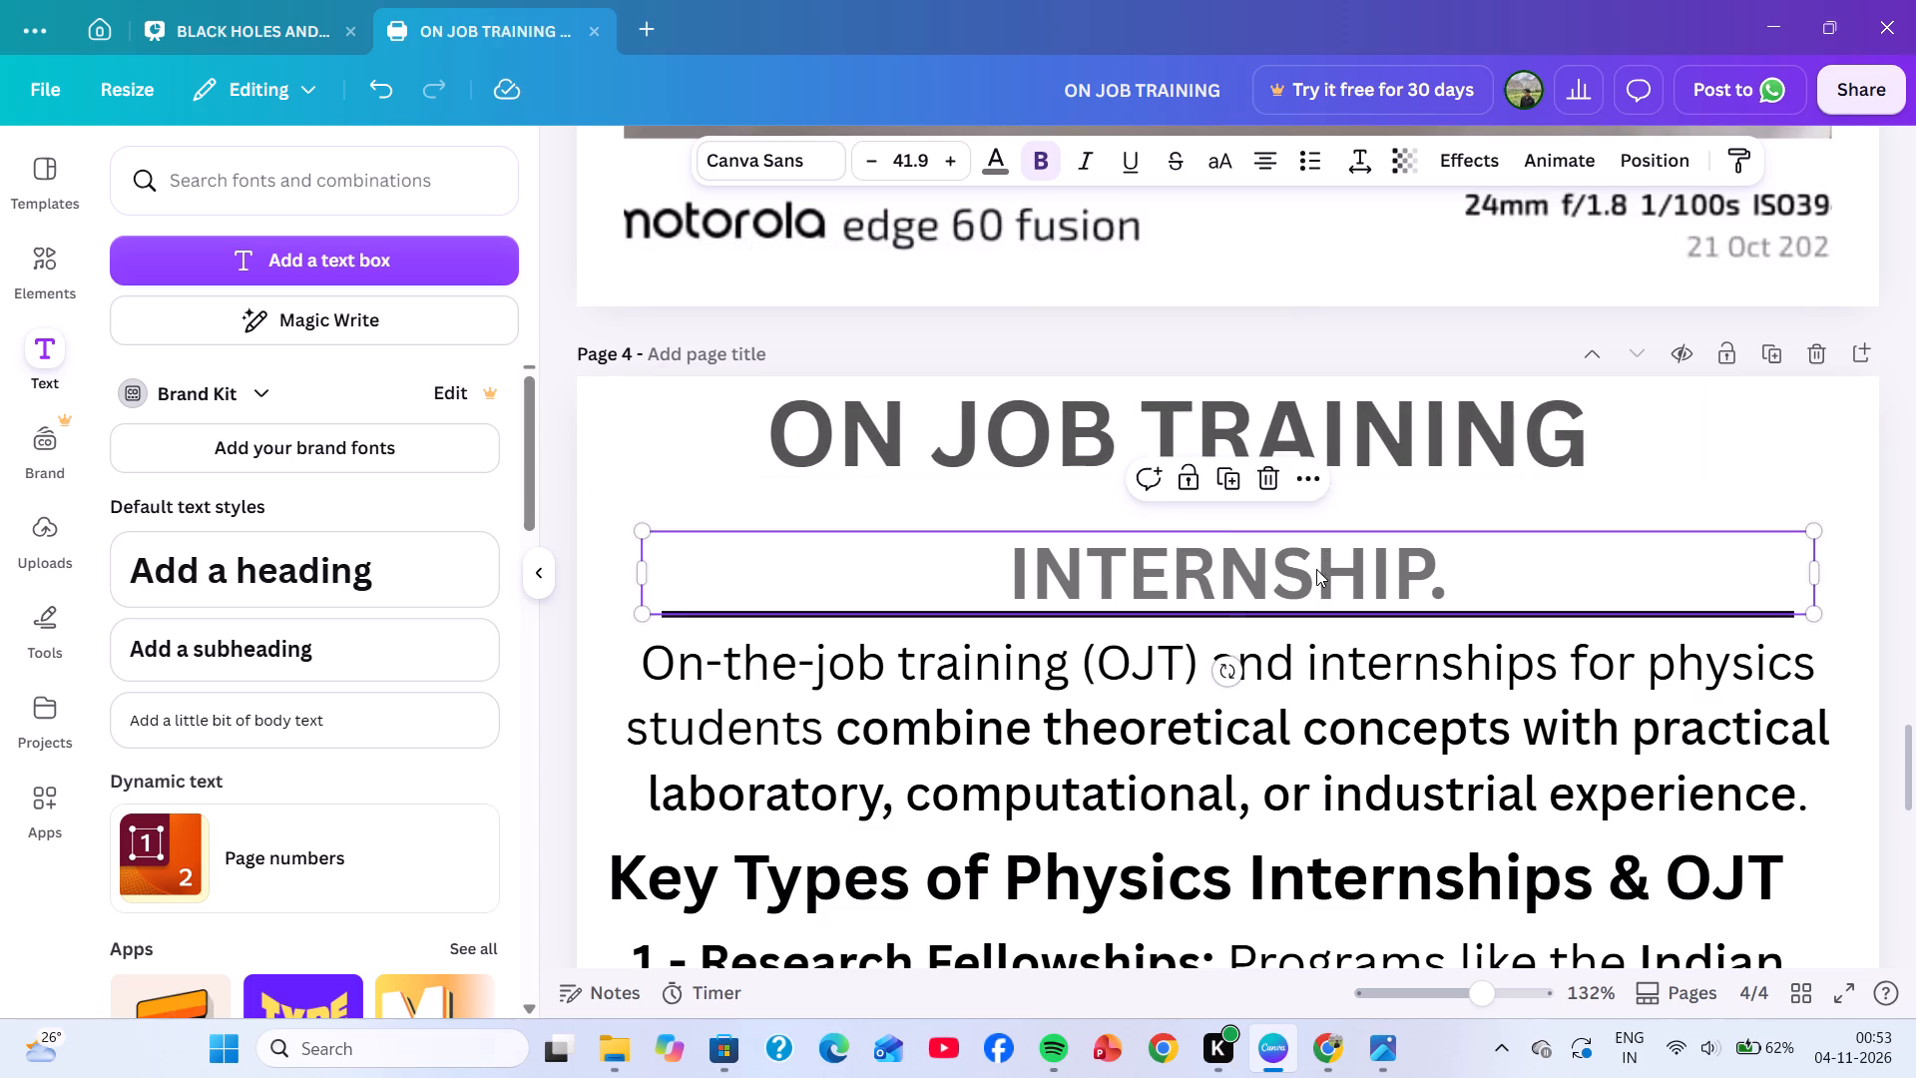
left_click_drag(1316, 569, 1296, 513)
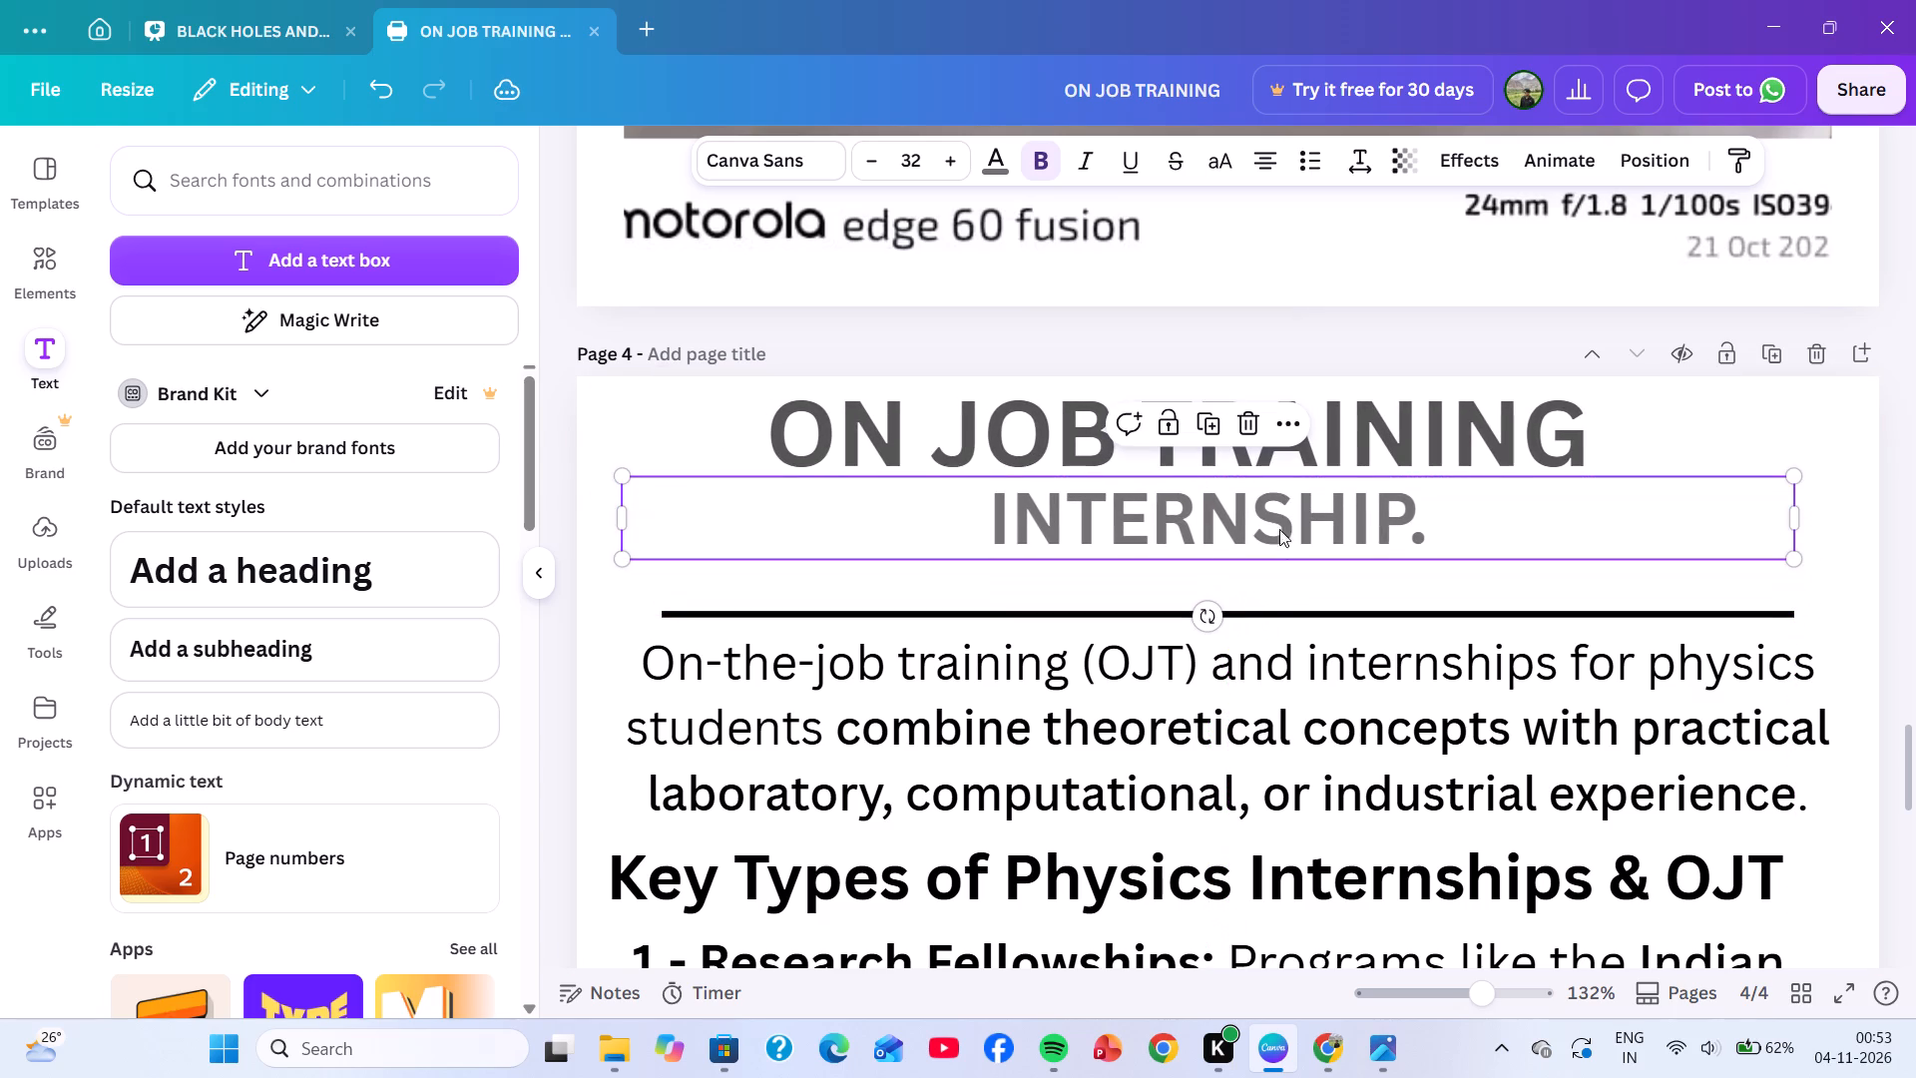
left_click_drag(1276, 613, 1276, 563)
scroll(1253, 584, "up", 1)
scroll(1253, 584, "down", 2)
left_click_drag(1293, 599, 1297, 579)
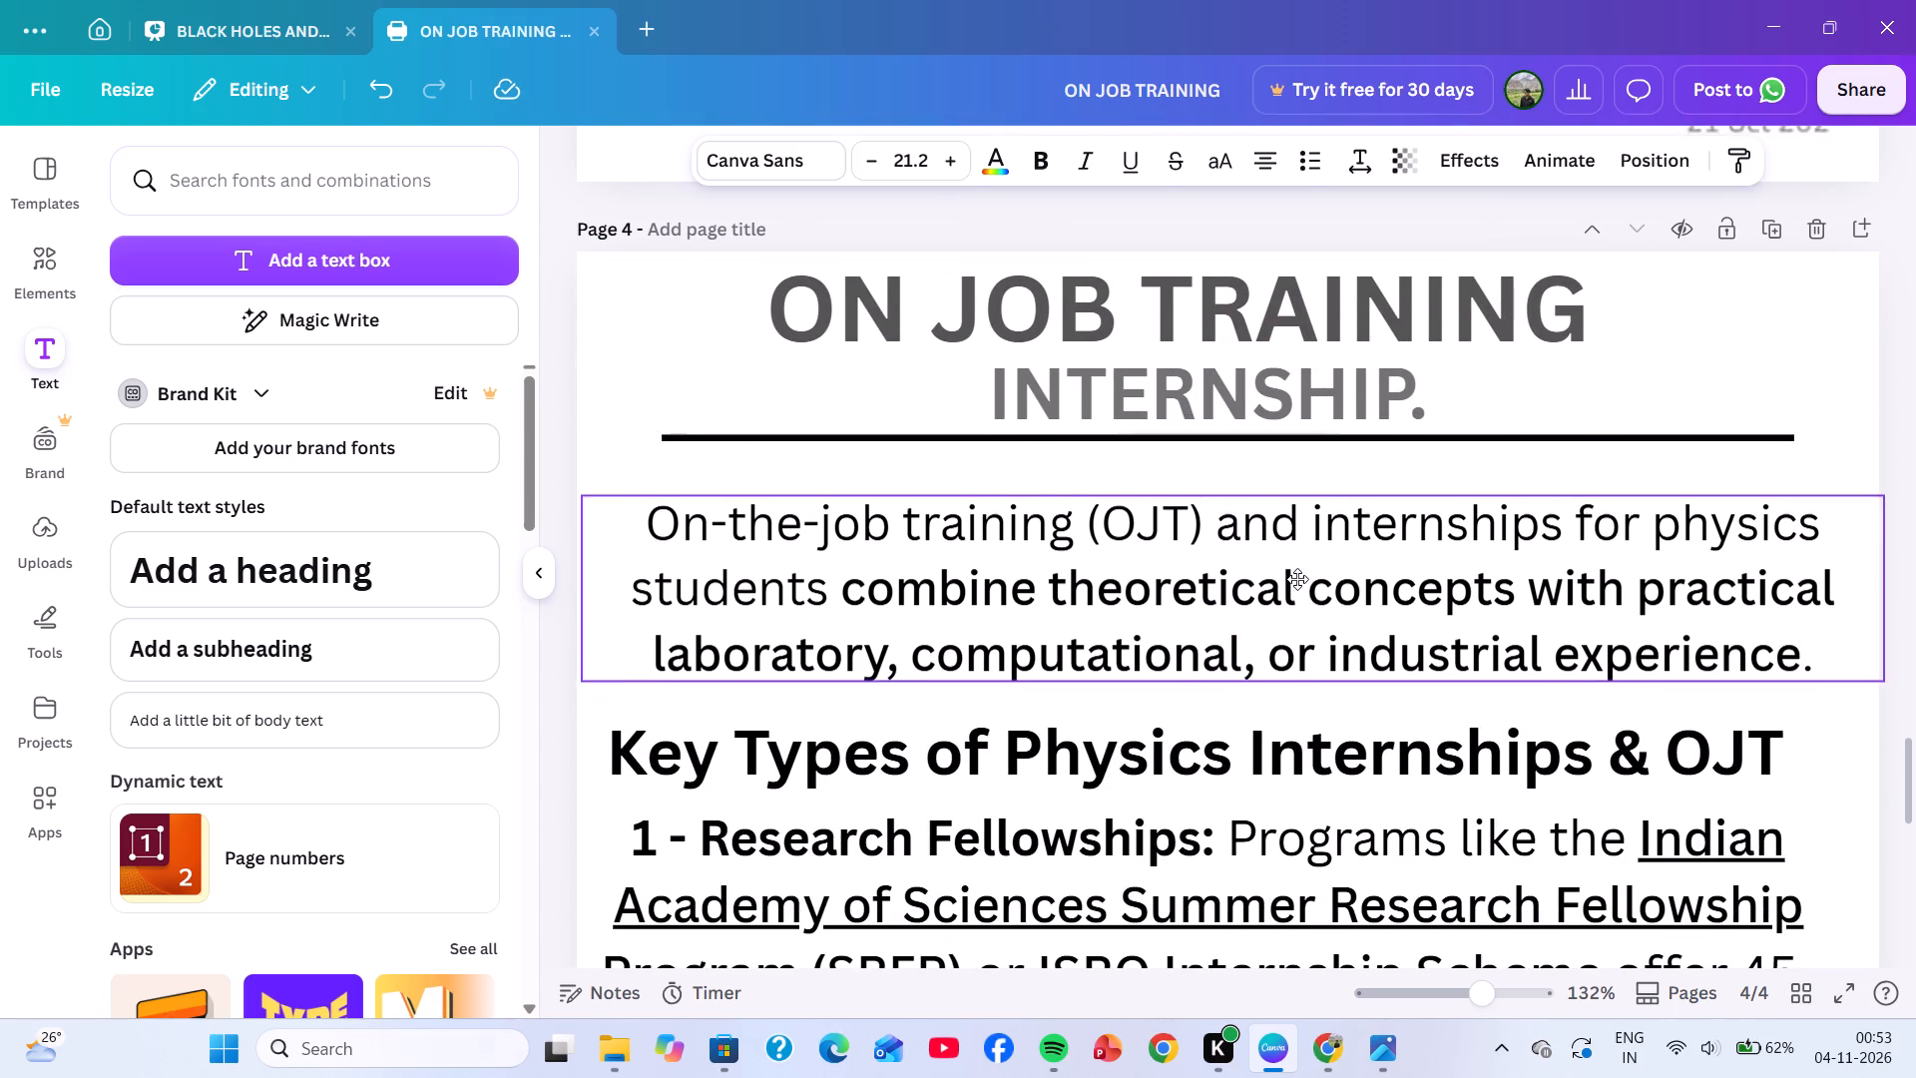
left_click_drag(1297, 579, 1301, 539)
left_click(1406, 660)
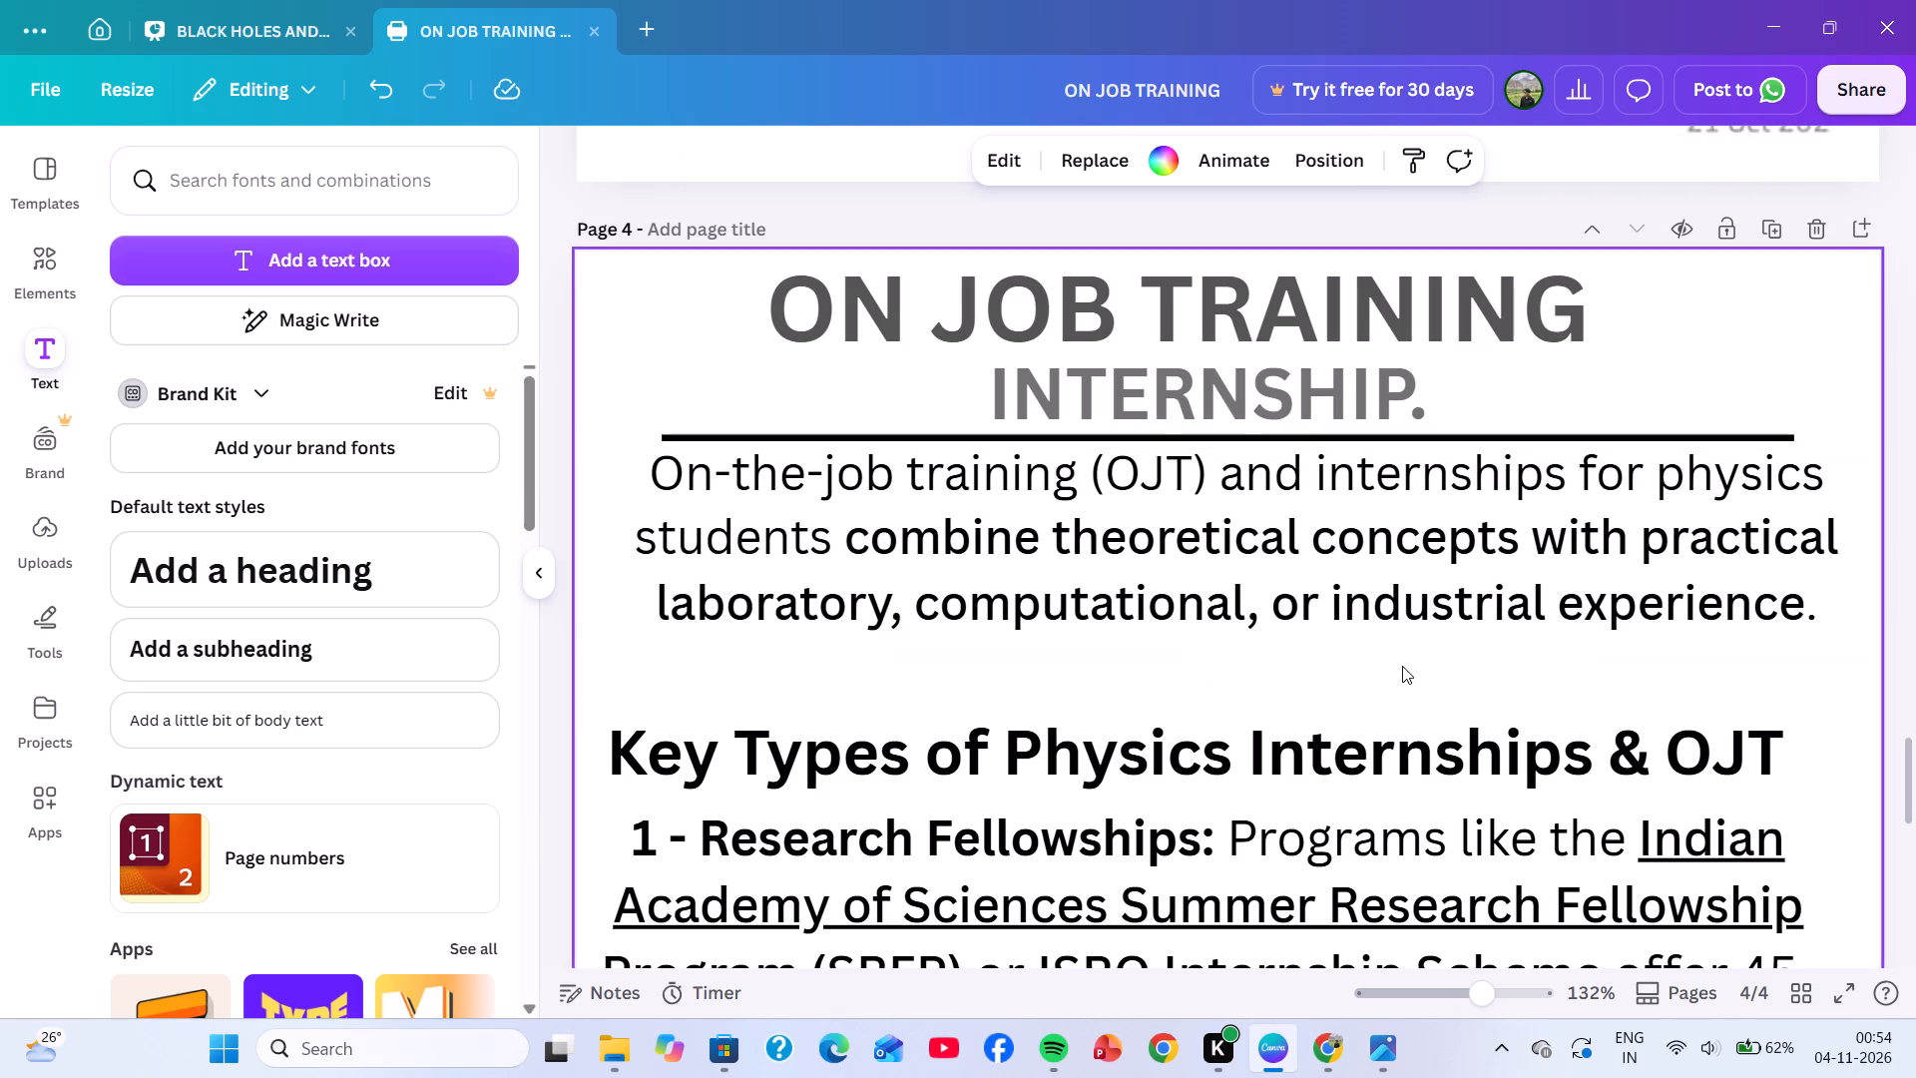
Move the "Key Types of Physics Internships & OJT" heading and numbered paragraphs 1 and 2 up, stacked closely beneath the introduction.
left_click_drag(1355, 761, 1356, 741)
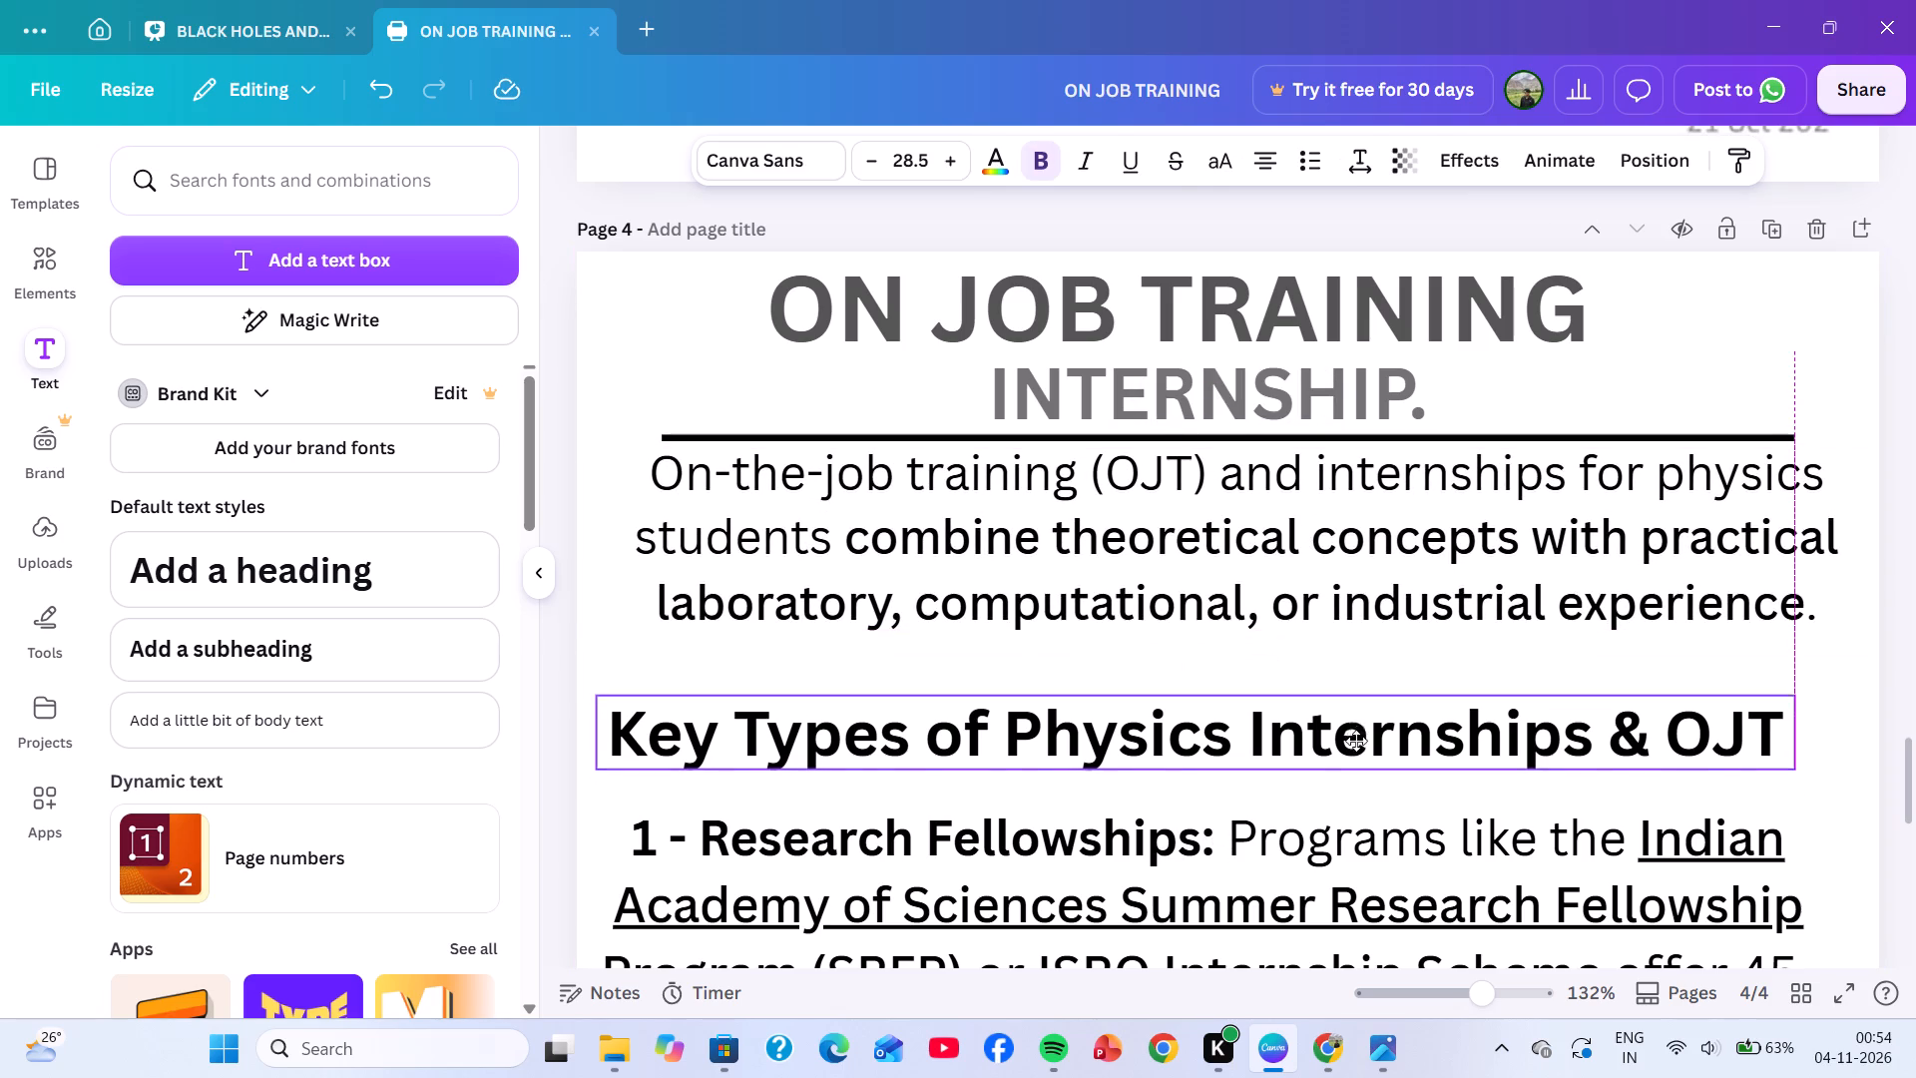
left_click_drag(1356, 741, 1365, 685)
scroll(1336, 754, "down", 2)
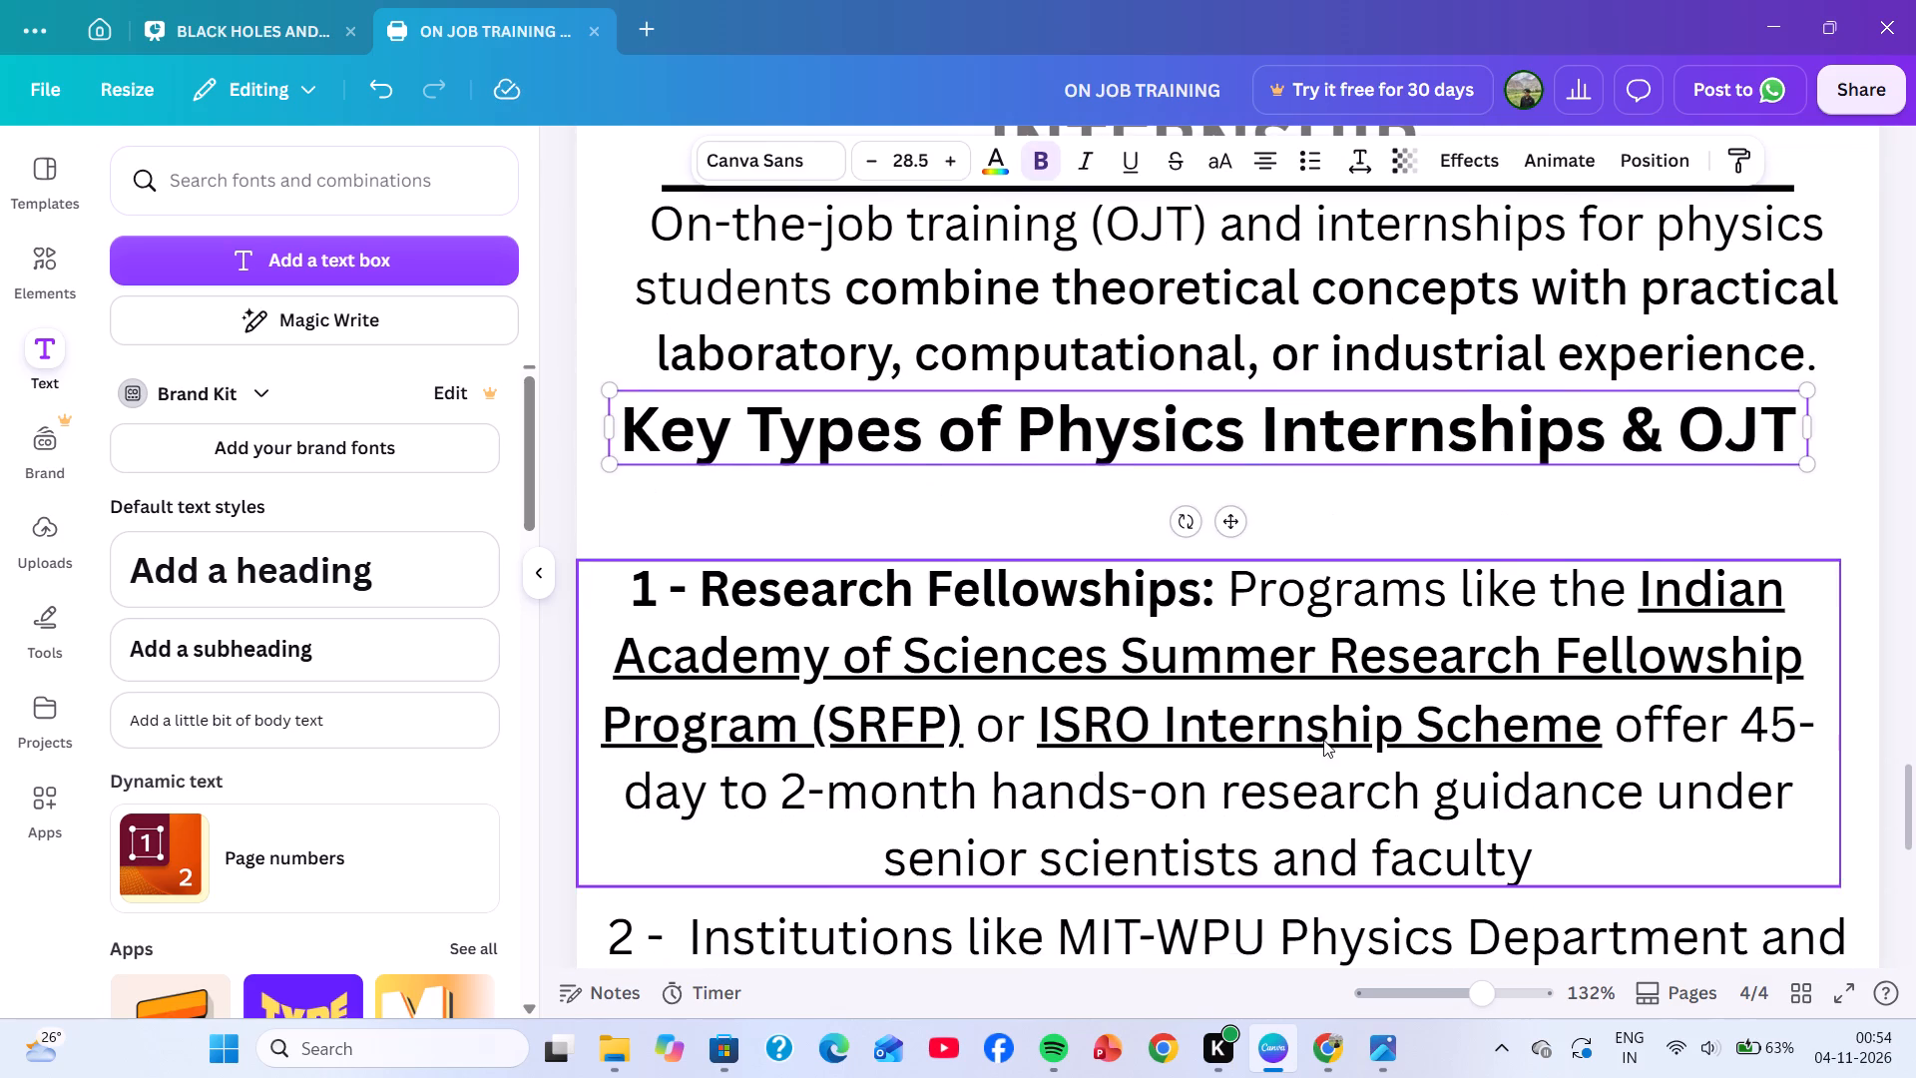
left_click_drag(1316, 726, 1313, 634)
scroll(1381, 818, "down", 2)
left_click_drag(1345, 762, 1340, 685)
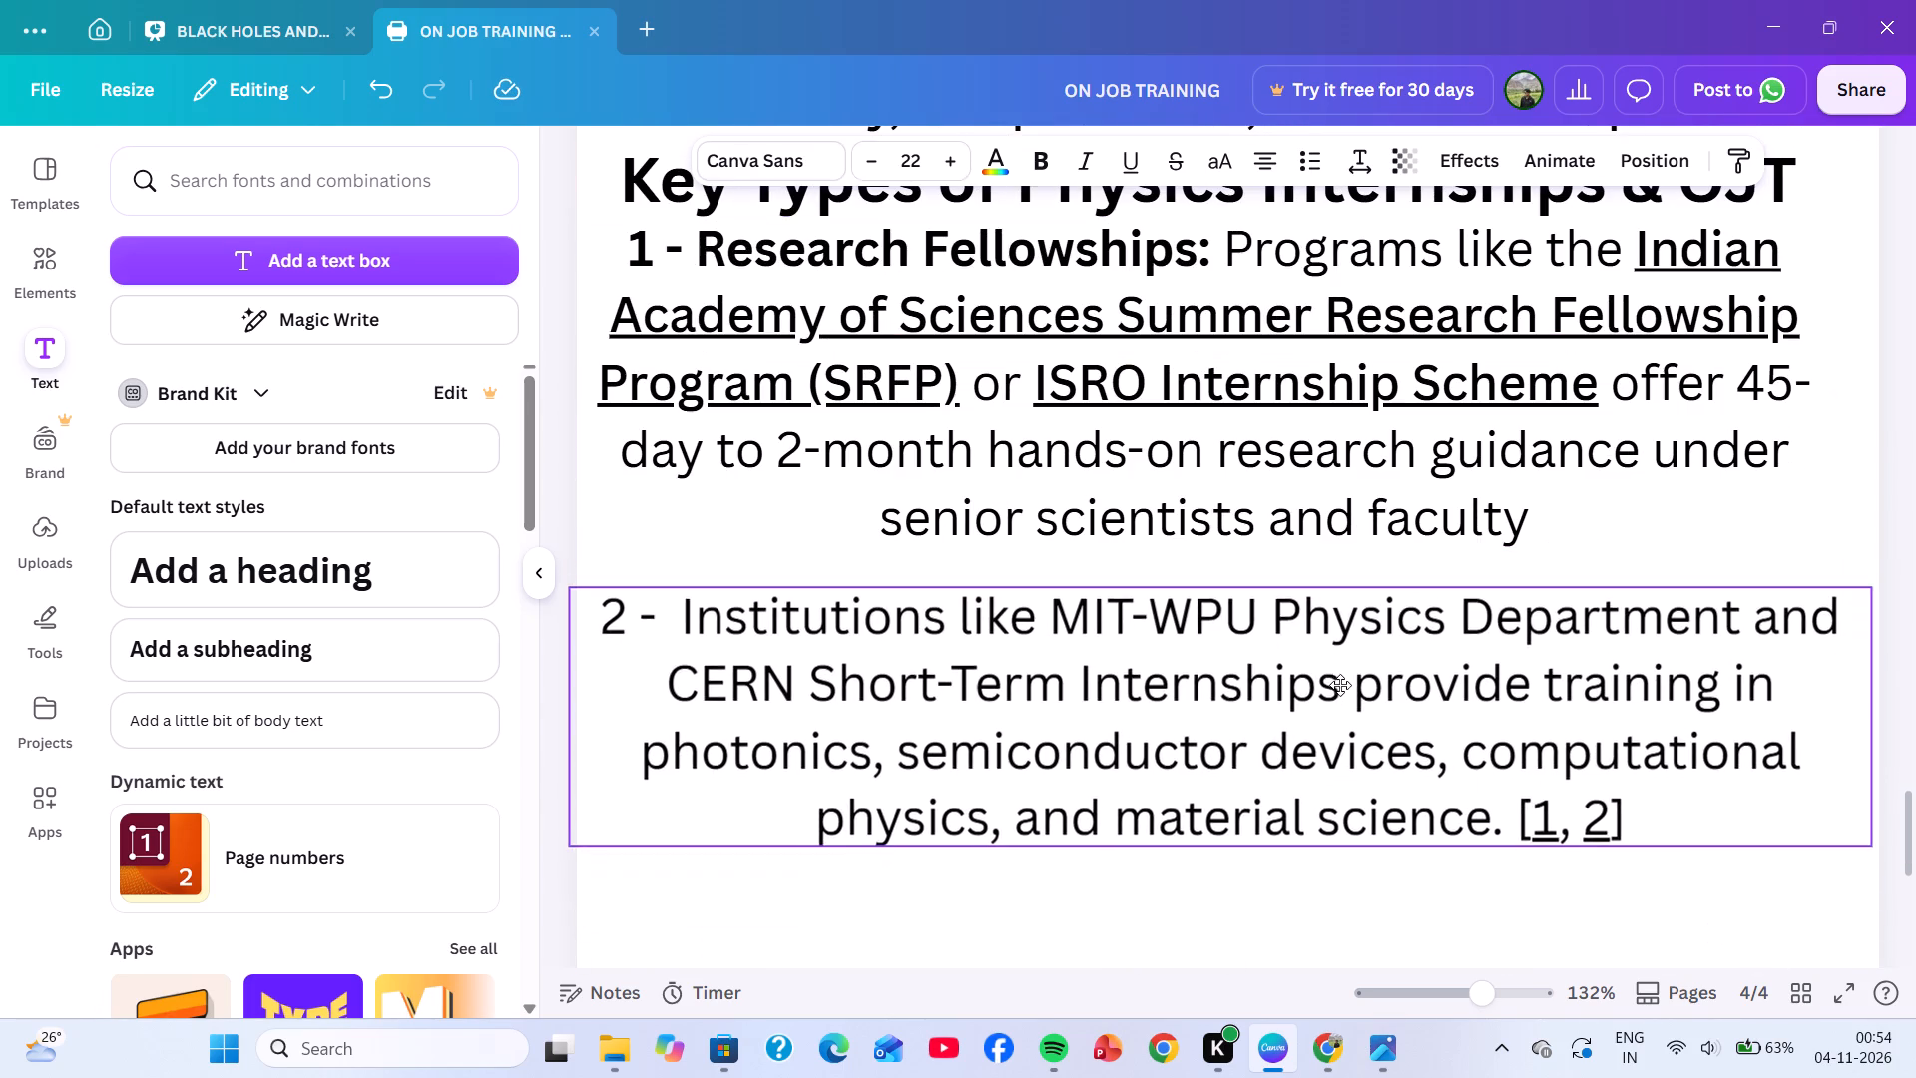
left_click_drag(1340, 685, 1343, 670)
Shift the introductory OJT paragraph slightly left and up so it is centred on the "INTERNSHIP." subtitle and the heading below.
scroll(970, 447, "down", 2)
scroll(1018, 498, "up", 3)
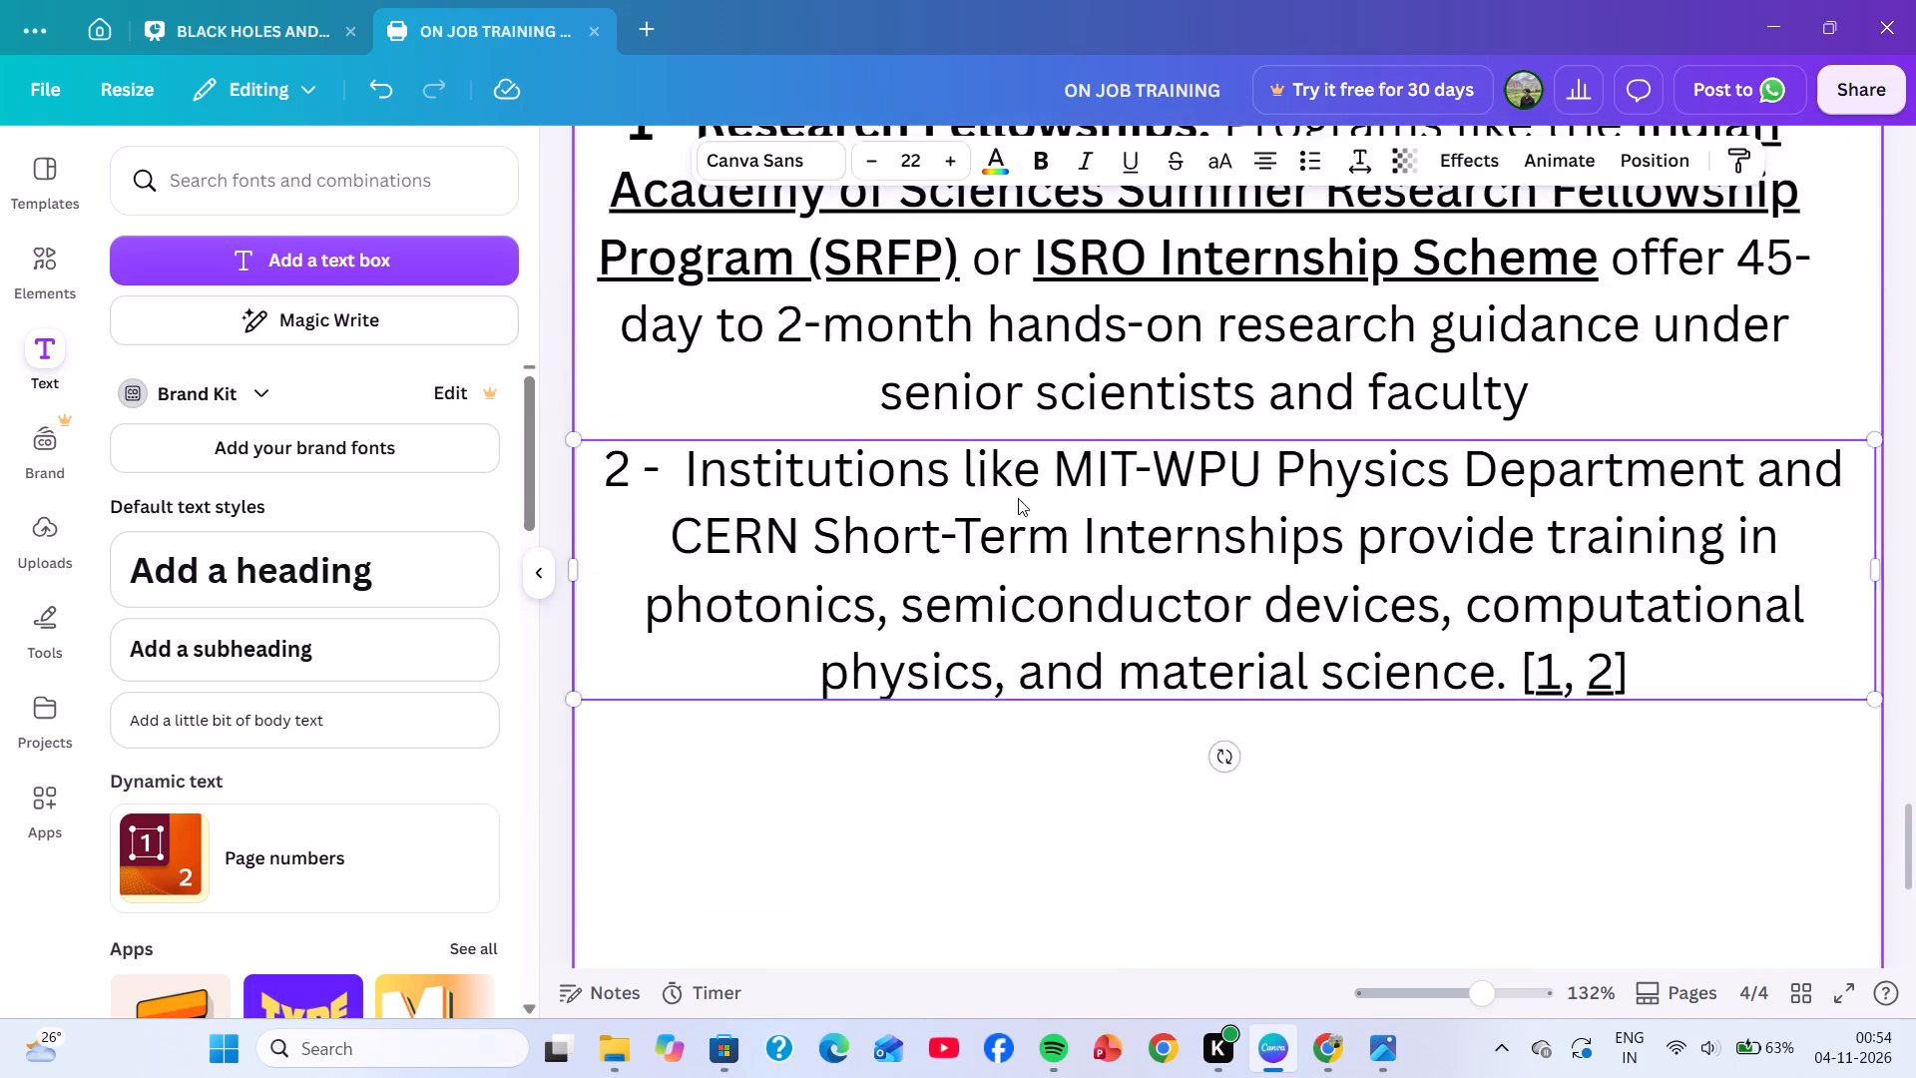
scroll(1018, 498, "up", 2)
scroll(1015, 542, "down", 4)
scroll(1018, 538, "up", 5)
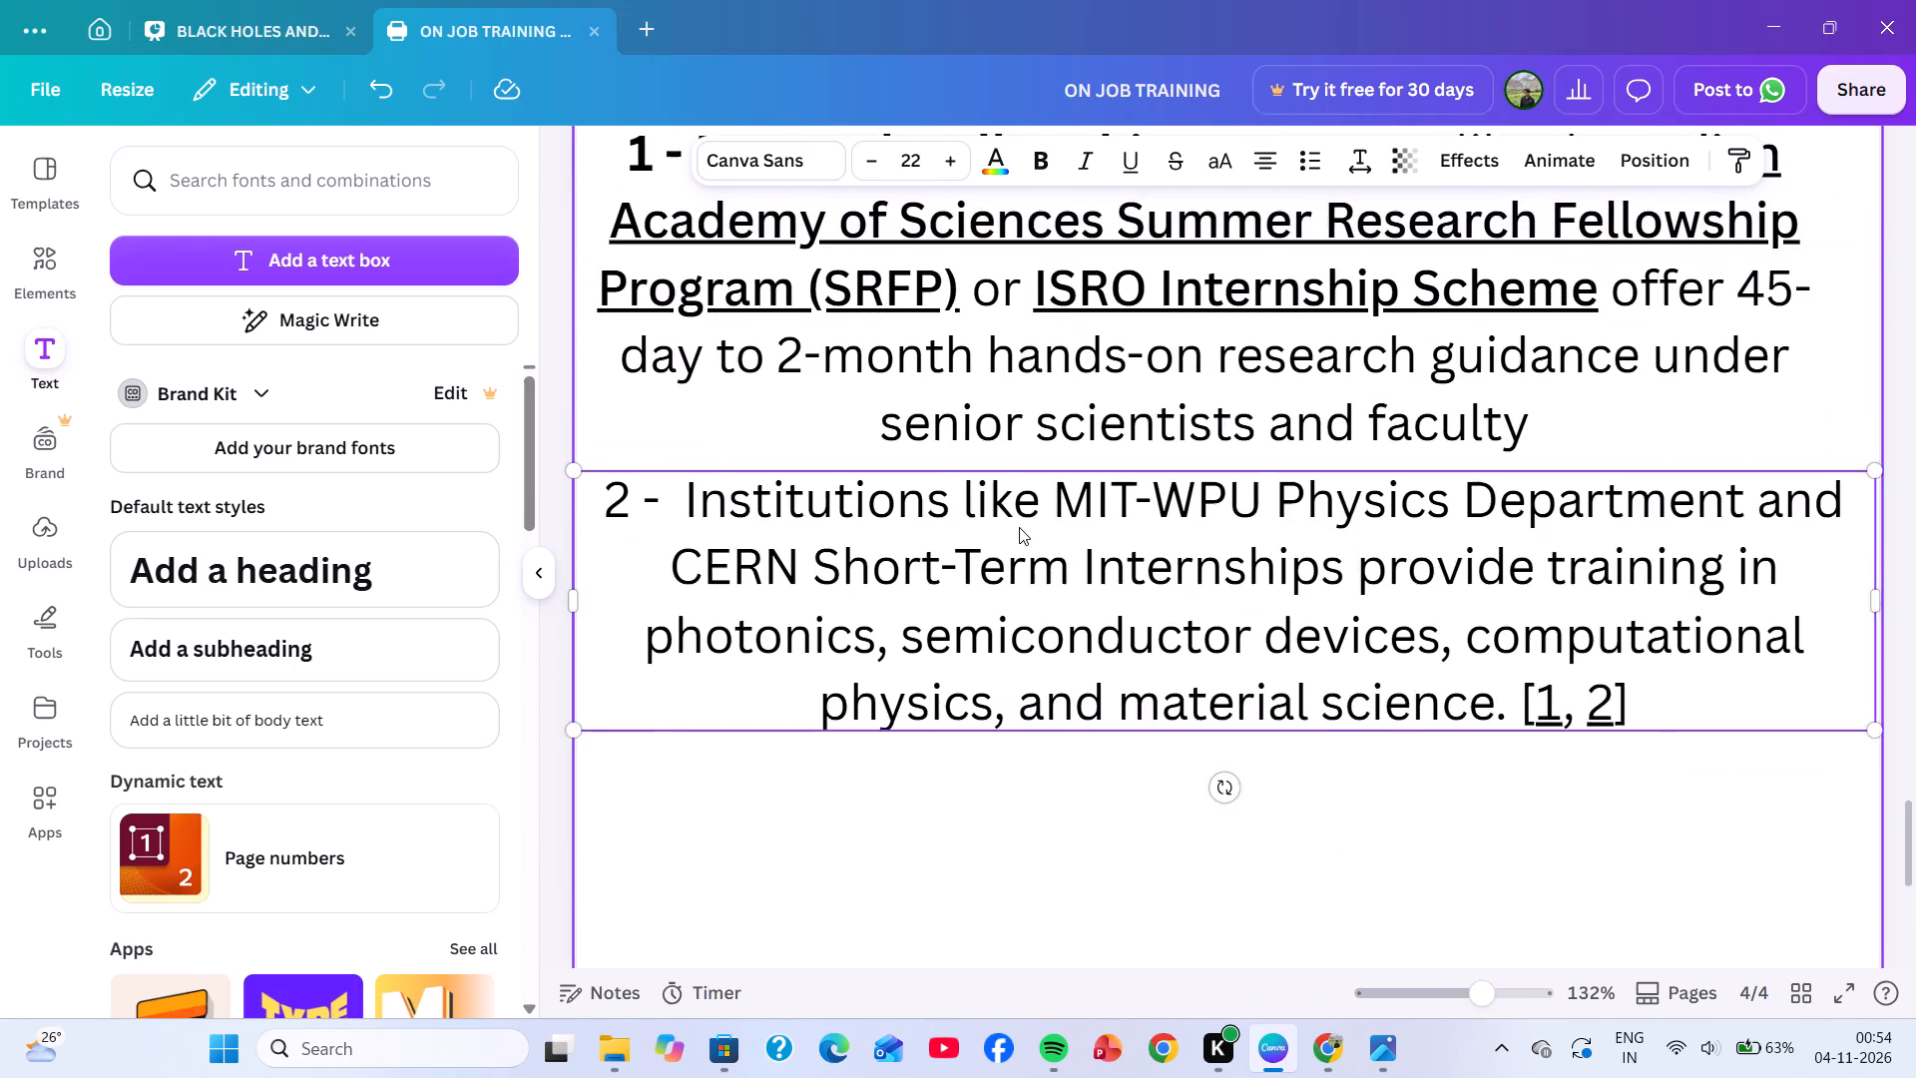
scroll(1021, 522, "up", 3)
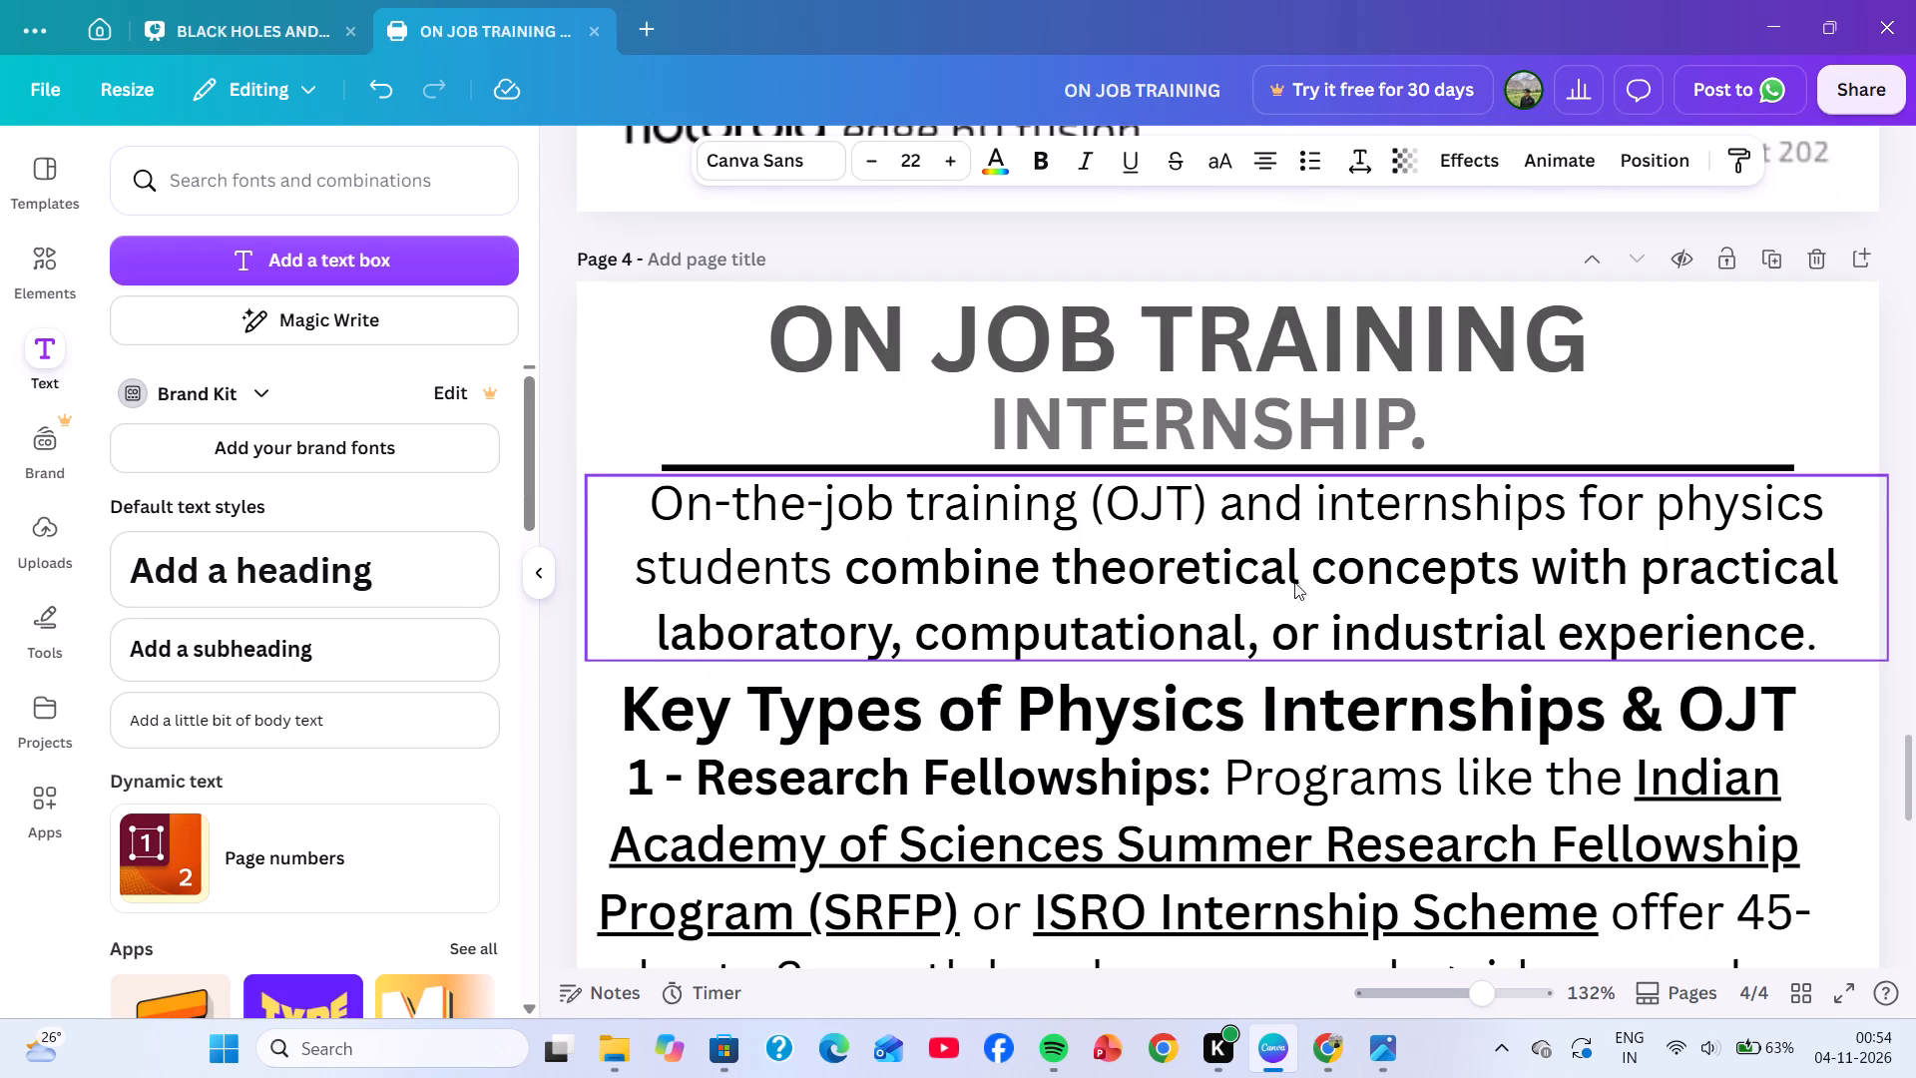
left_click_drag(1678, 602, 1654, 598)
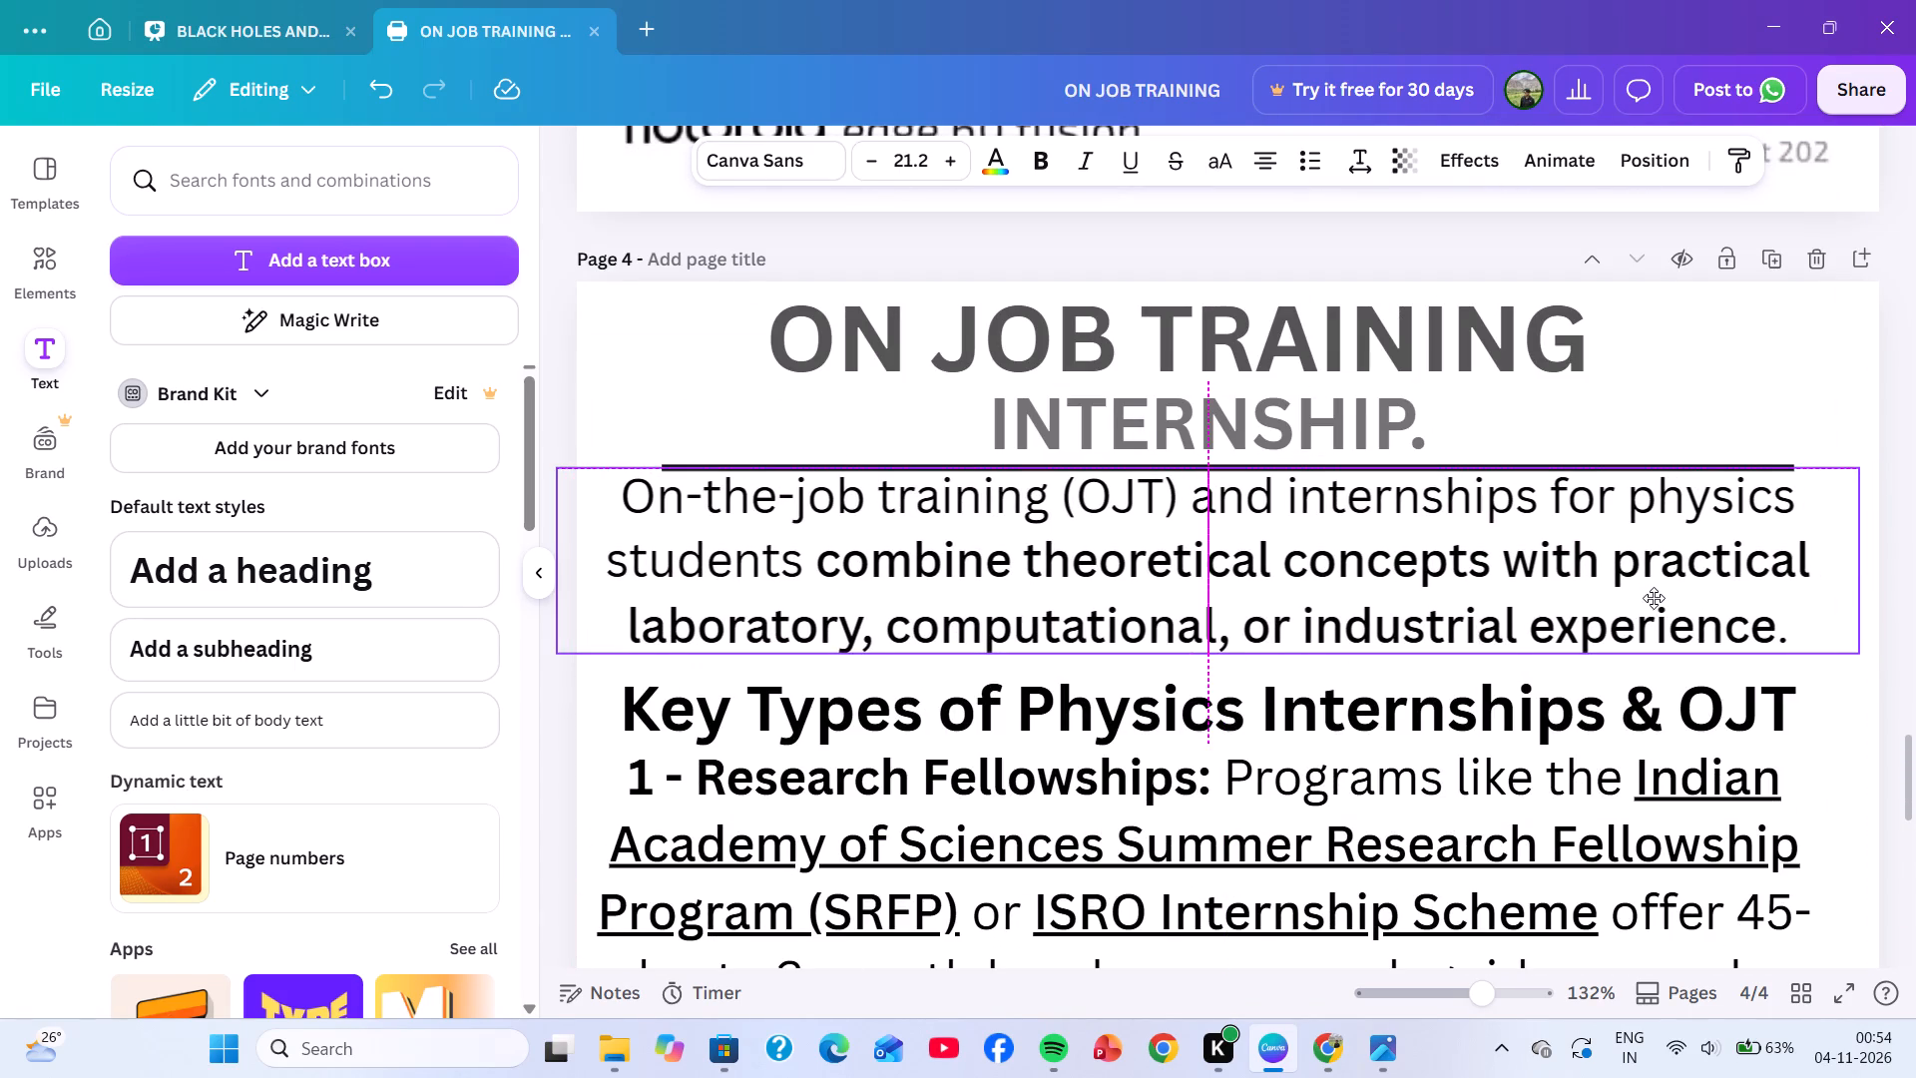
left_click_drag(1654, 598, 1649, 597)
left_click(1830, 708)
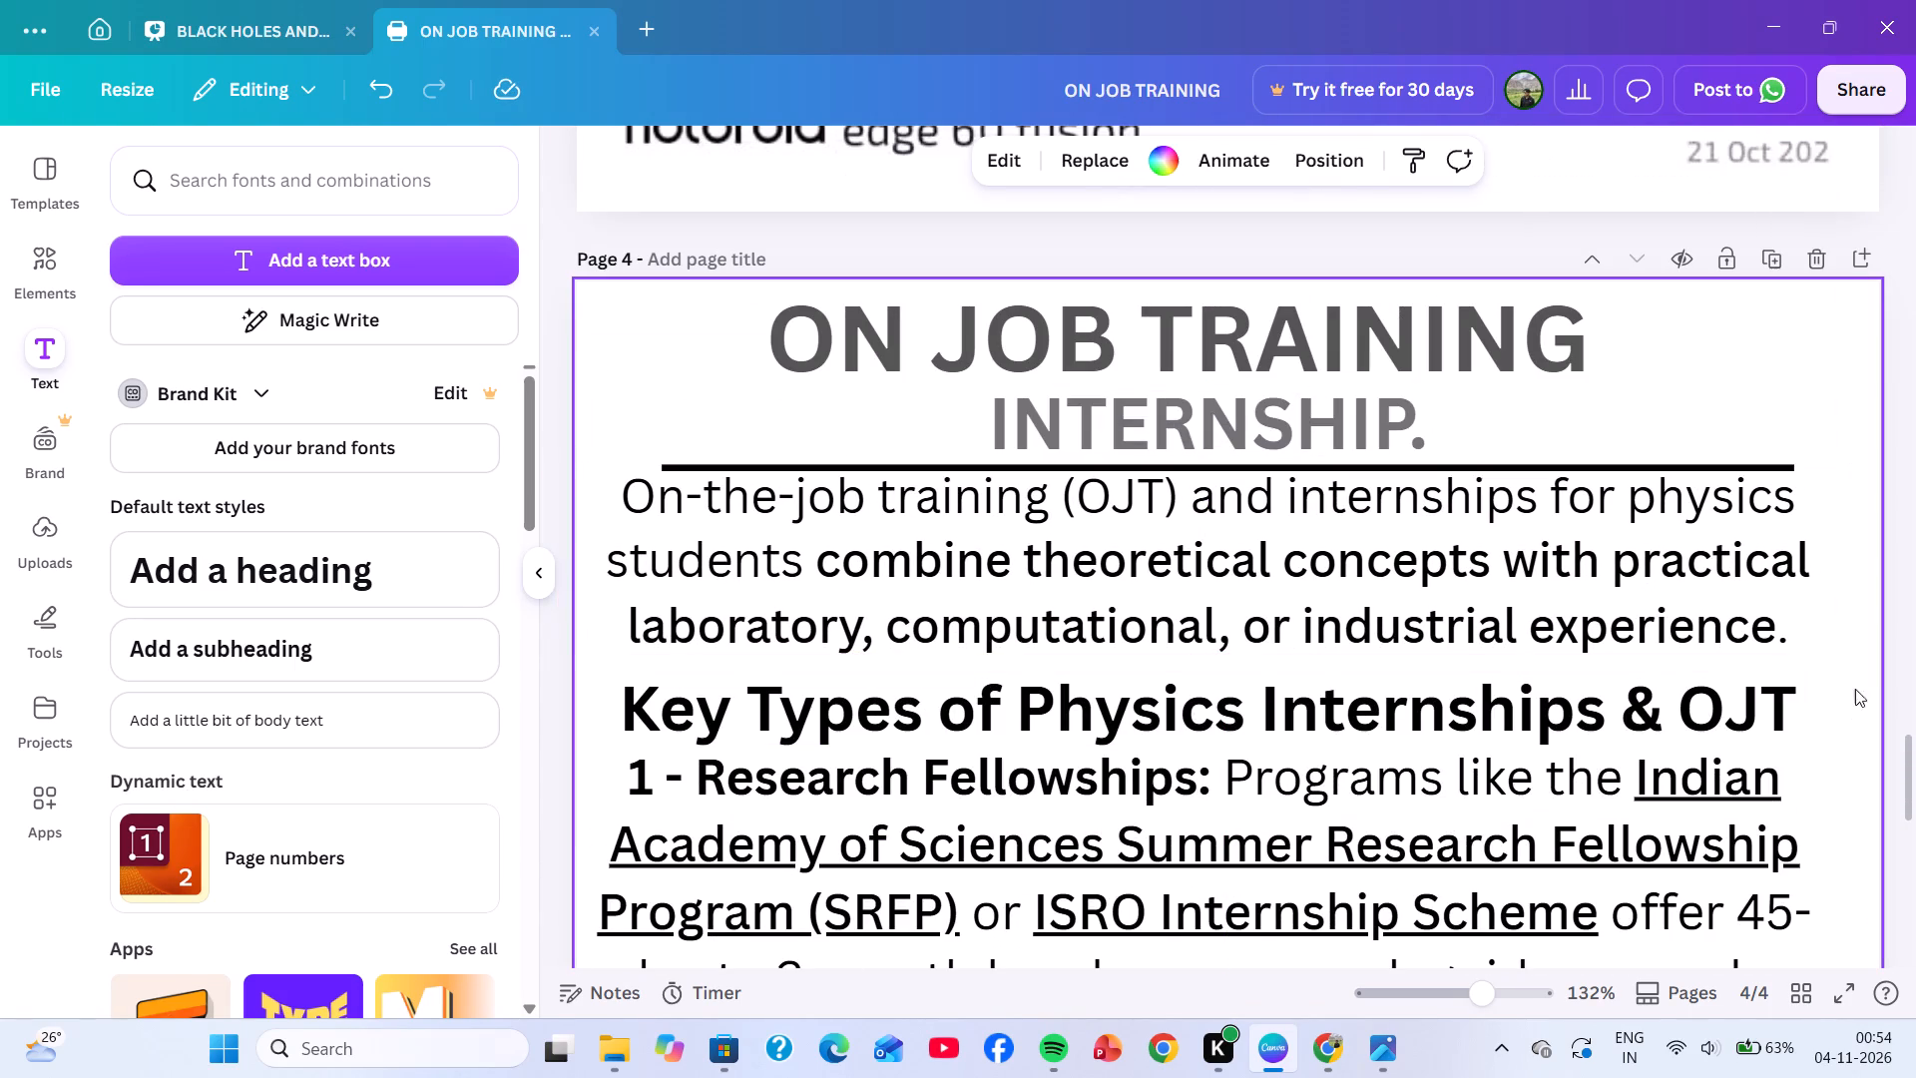
Shrink the introductory OJT paragraph to a font size of about 19.8 and widen its box so its three lines stay centred.
left_click(1746, 602)
left_click_drag(1854, 652, 1806, 619)
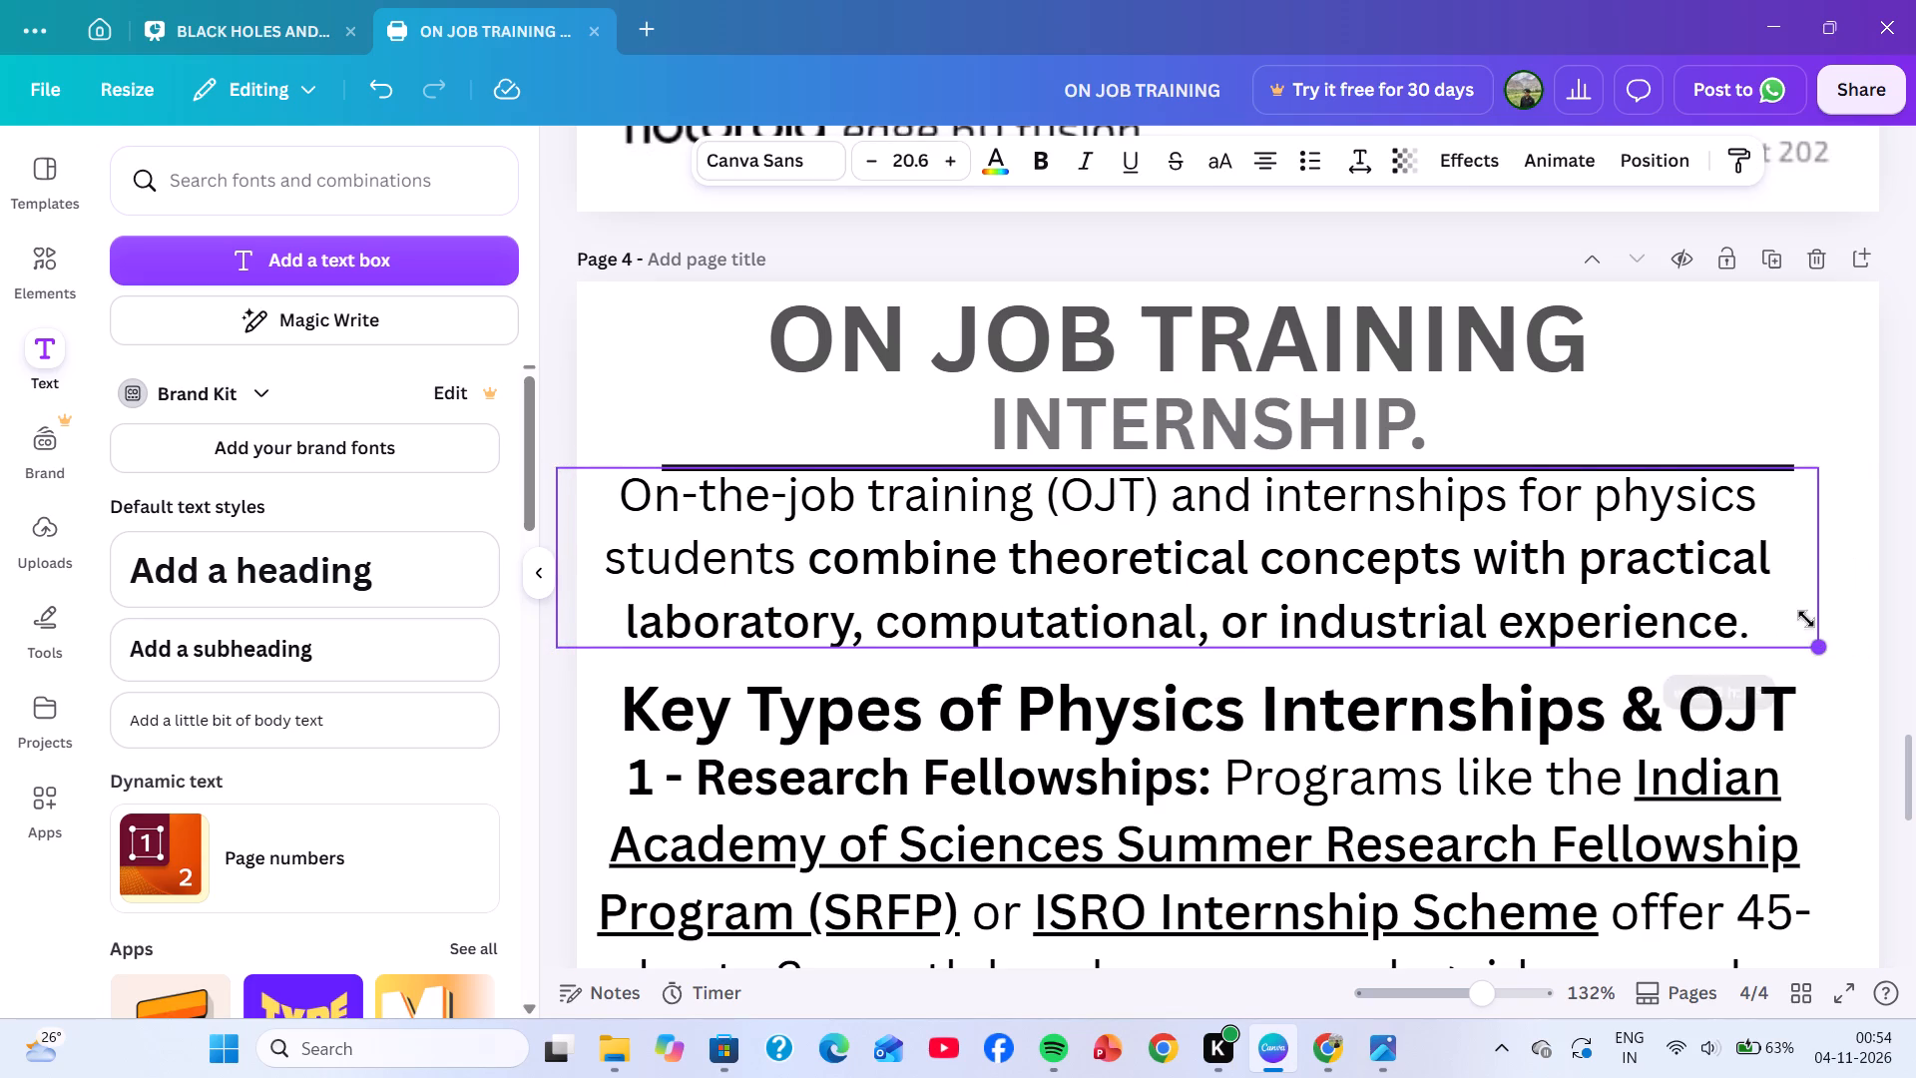
left_click_drag(1806, 619, 1771, 578)
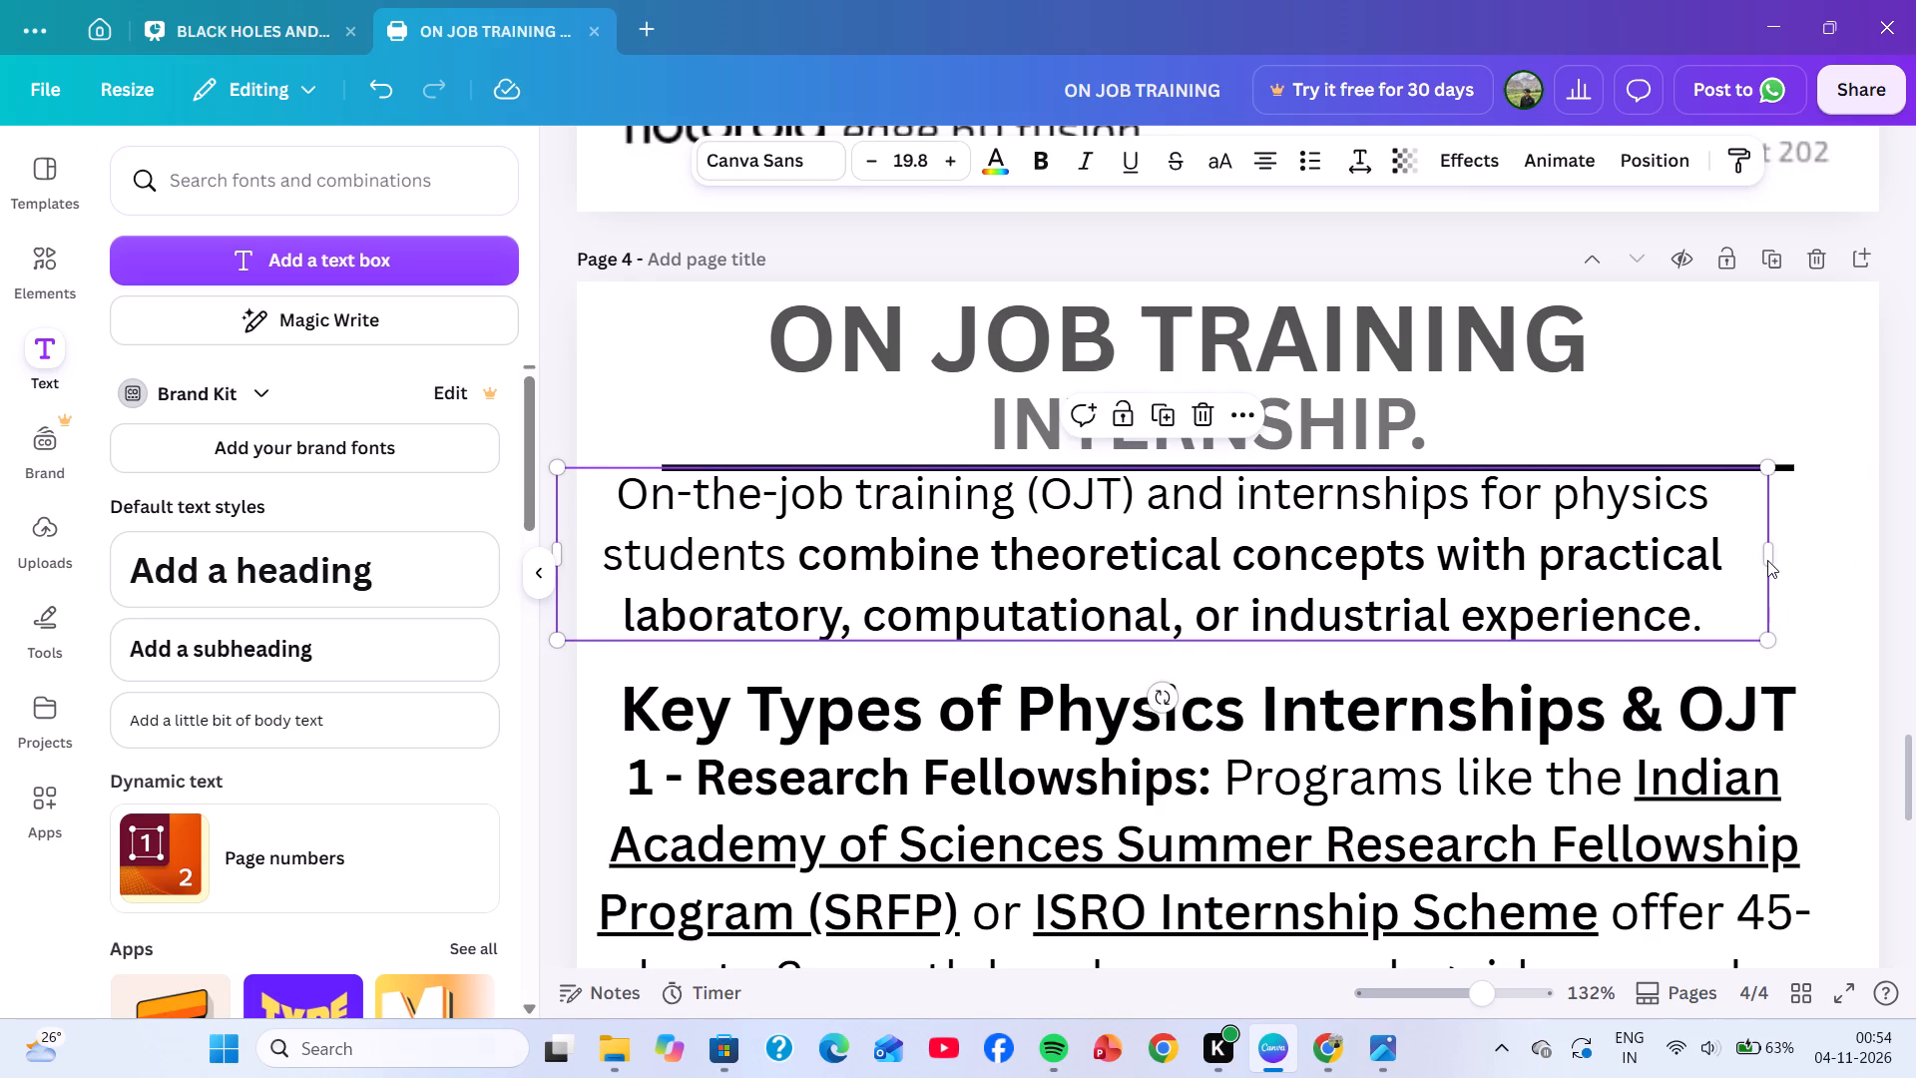
left_click(1767, 560)
left_click_drag(1775, 558, 1841, 552)
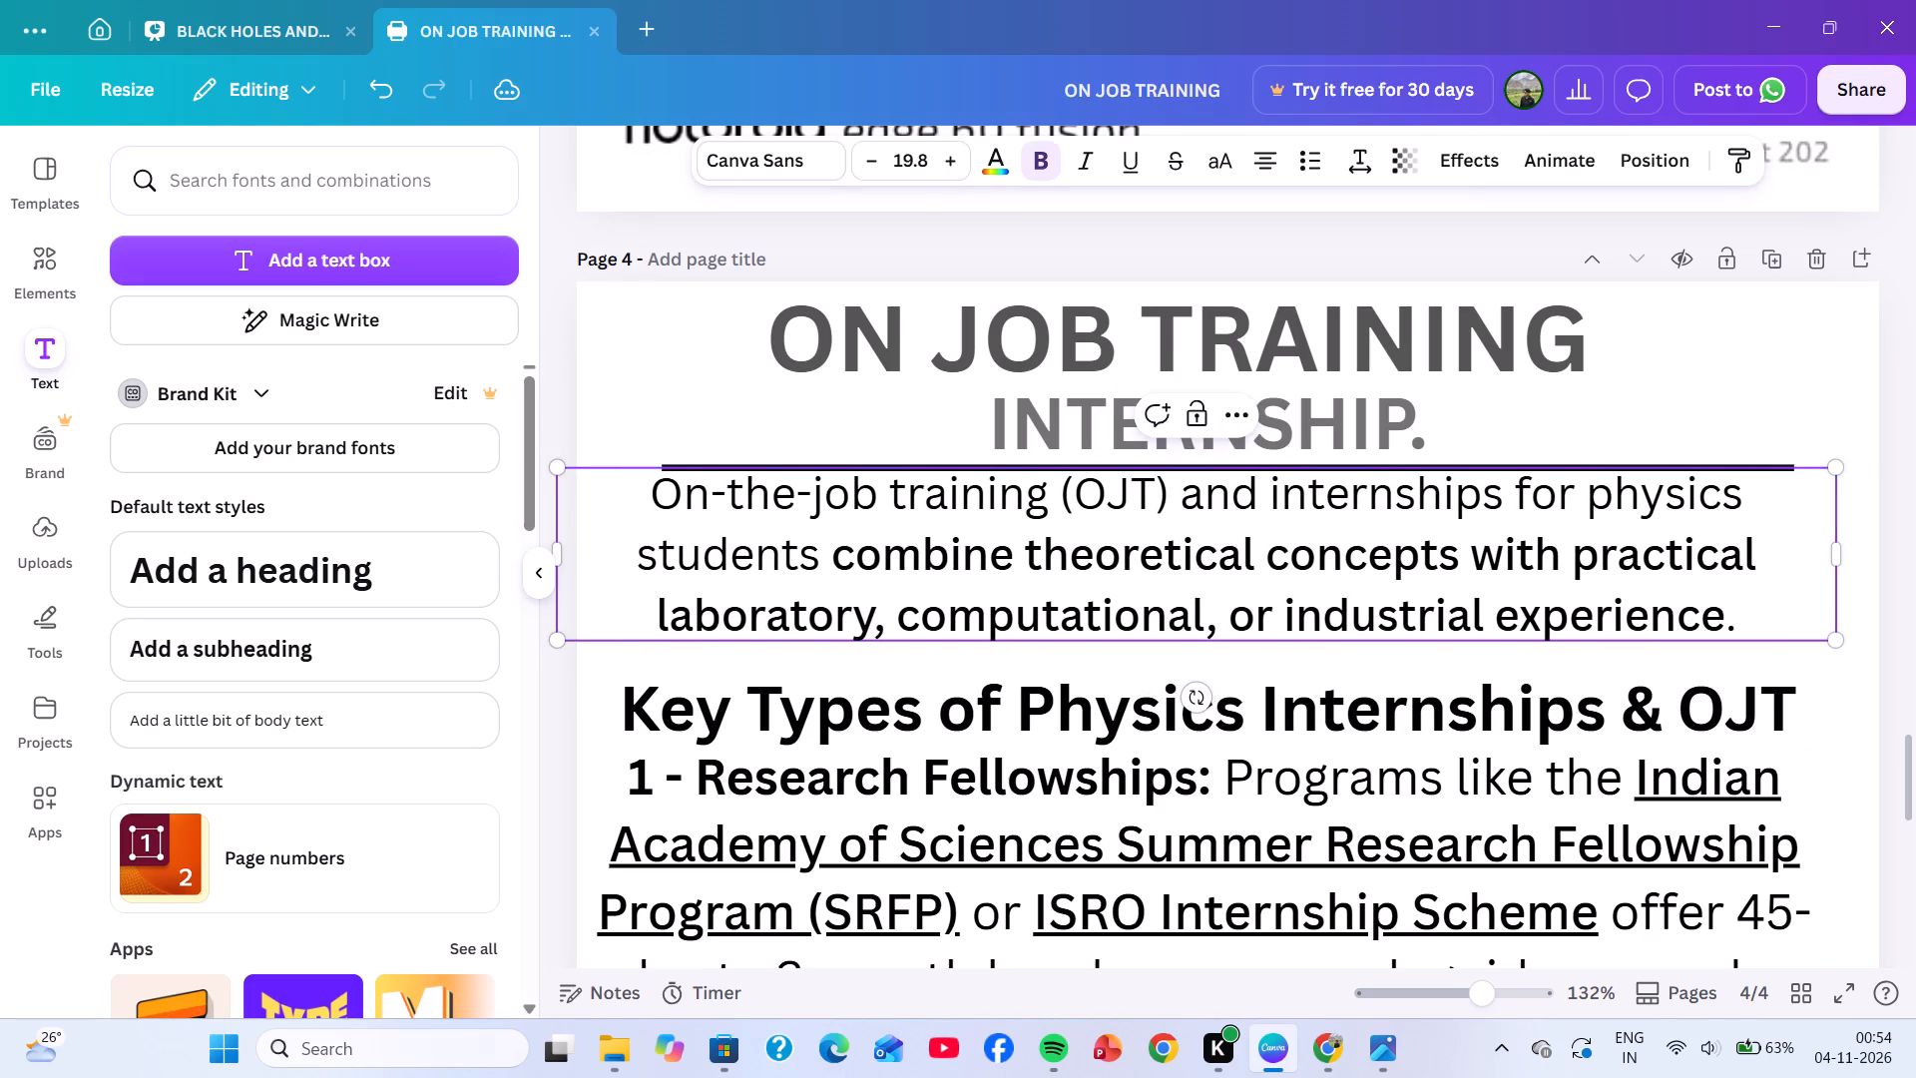
left_click_drag(1313, 561, 1329, 560)
left_click(1571, 451)
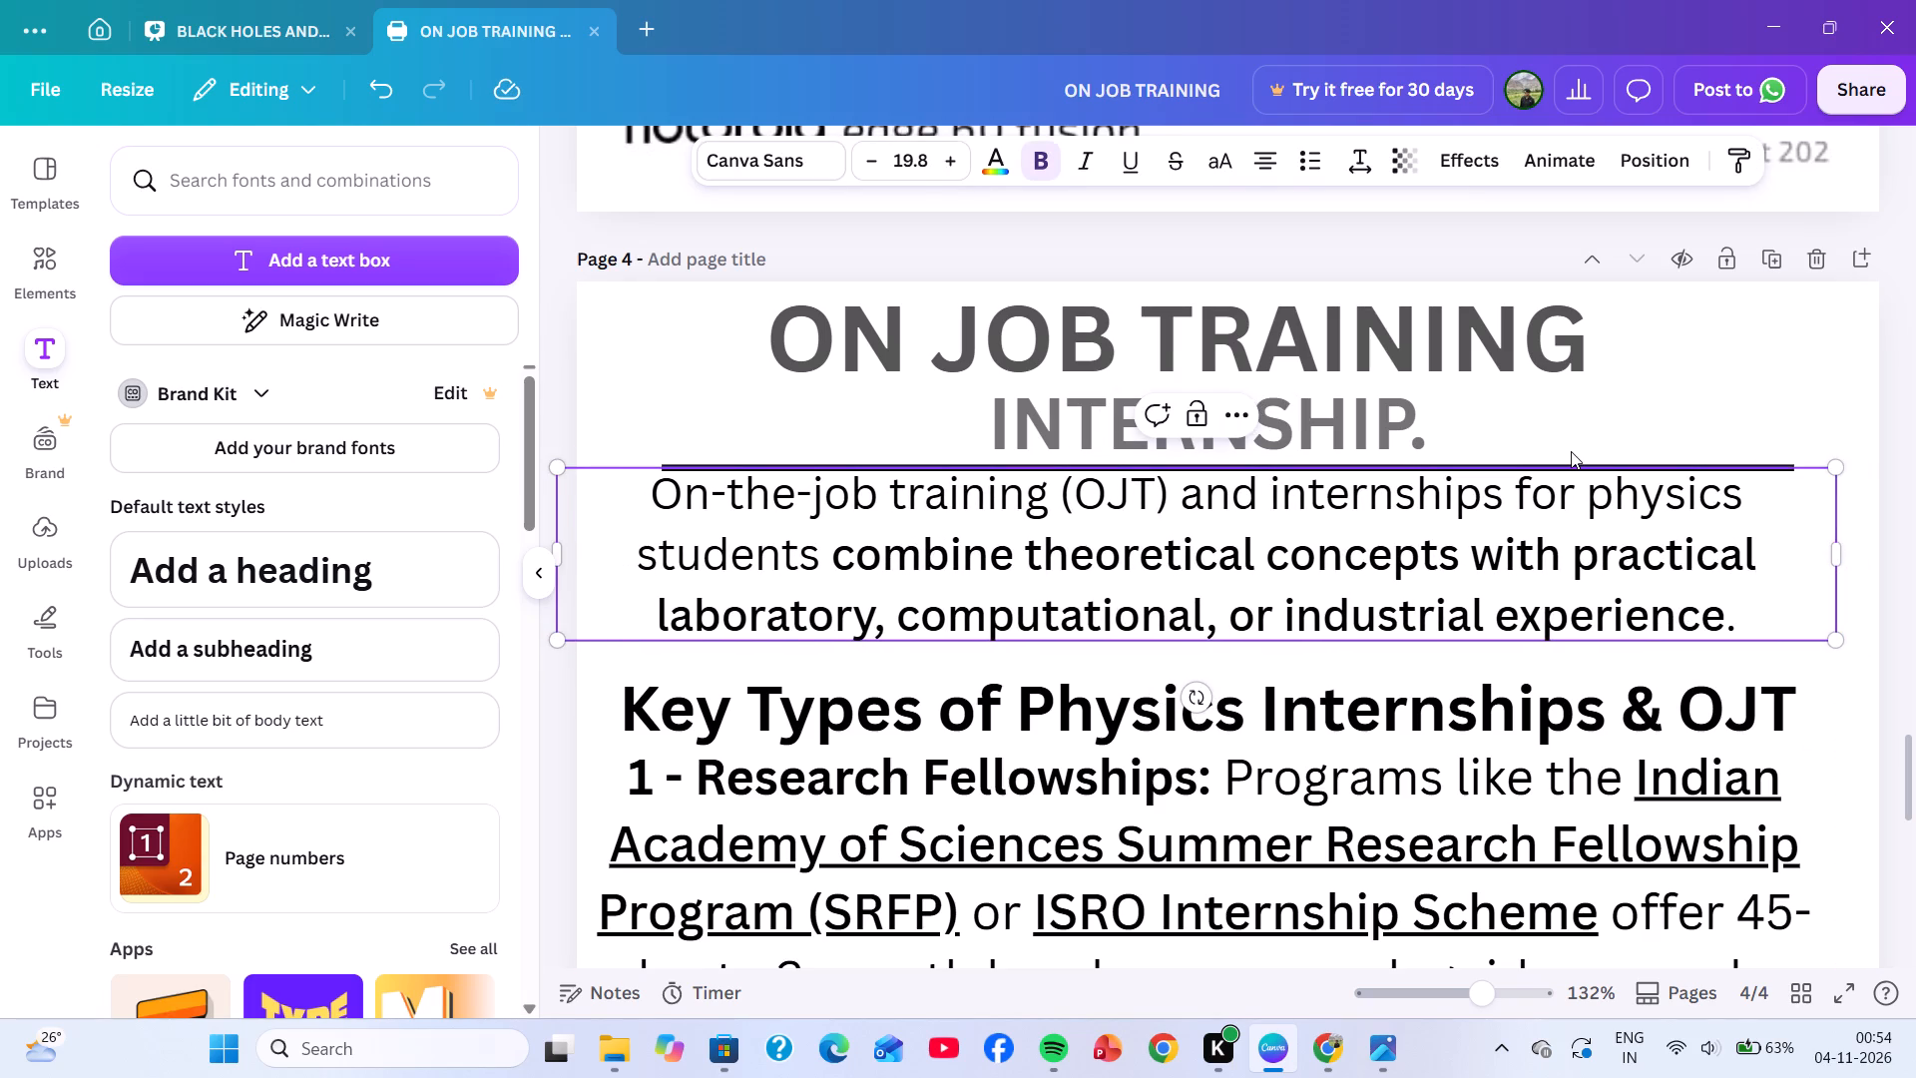
left_click_drag(1348, 563, 1348, 577)
Widen the "Key Types of Physics Internships & OJT" heading's box on both sides and nudge the heading up slightly.
scroll(1259, 578, "down", 2)
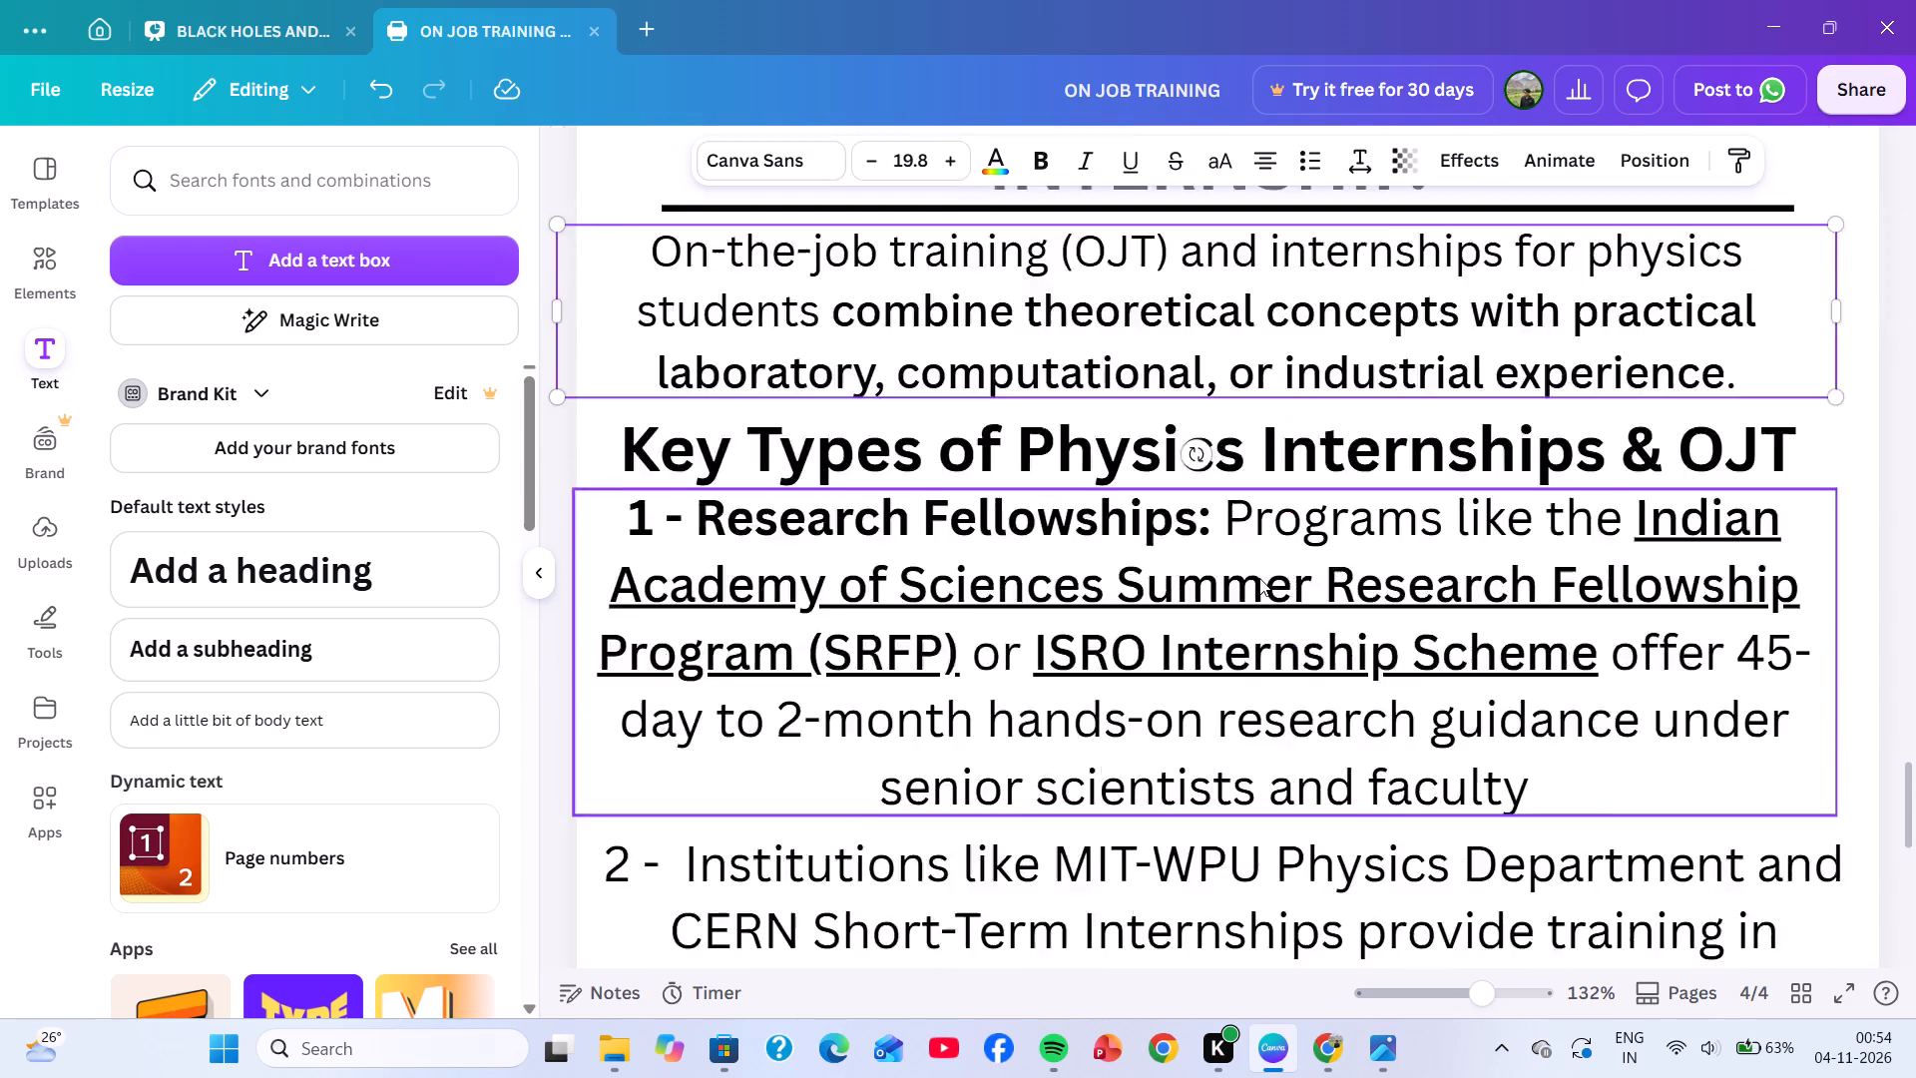
scroll(1198, 424, "up", 1)
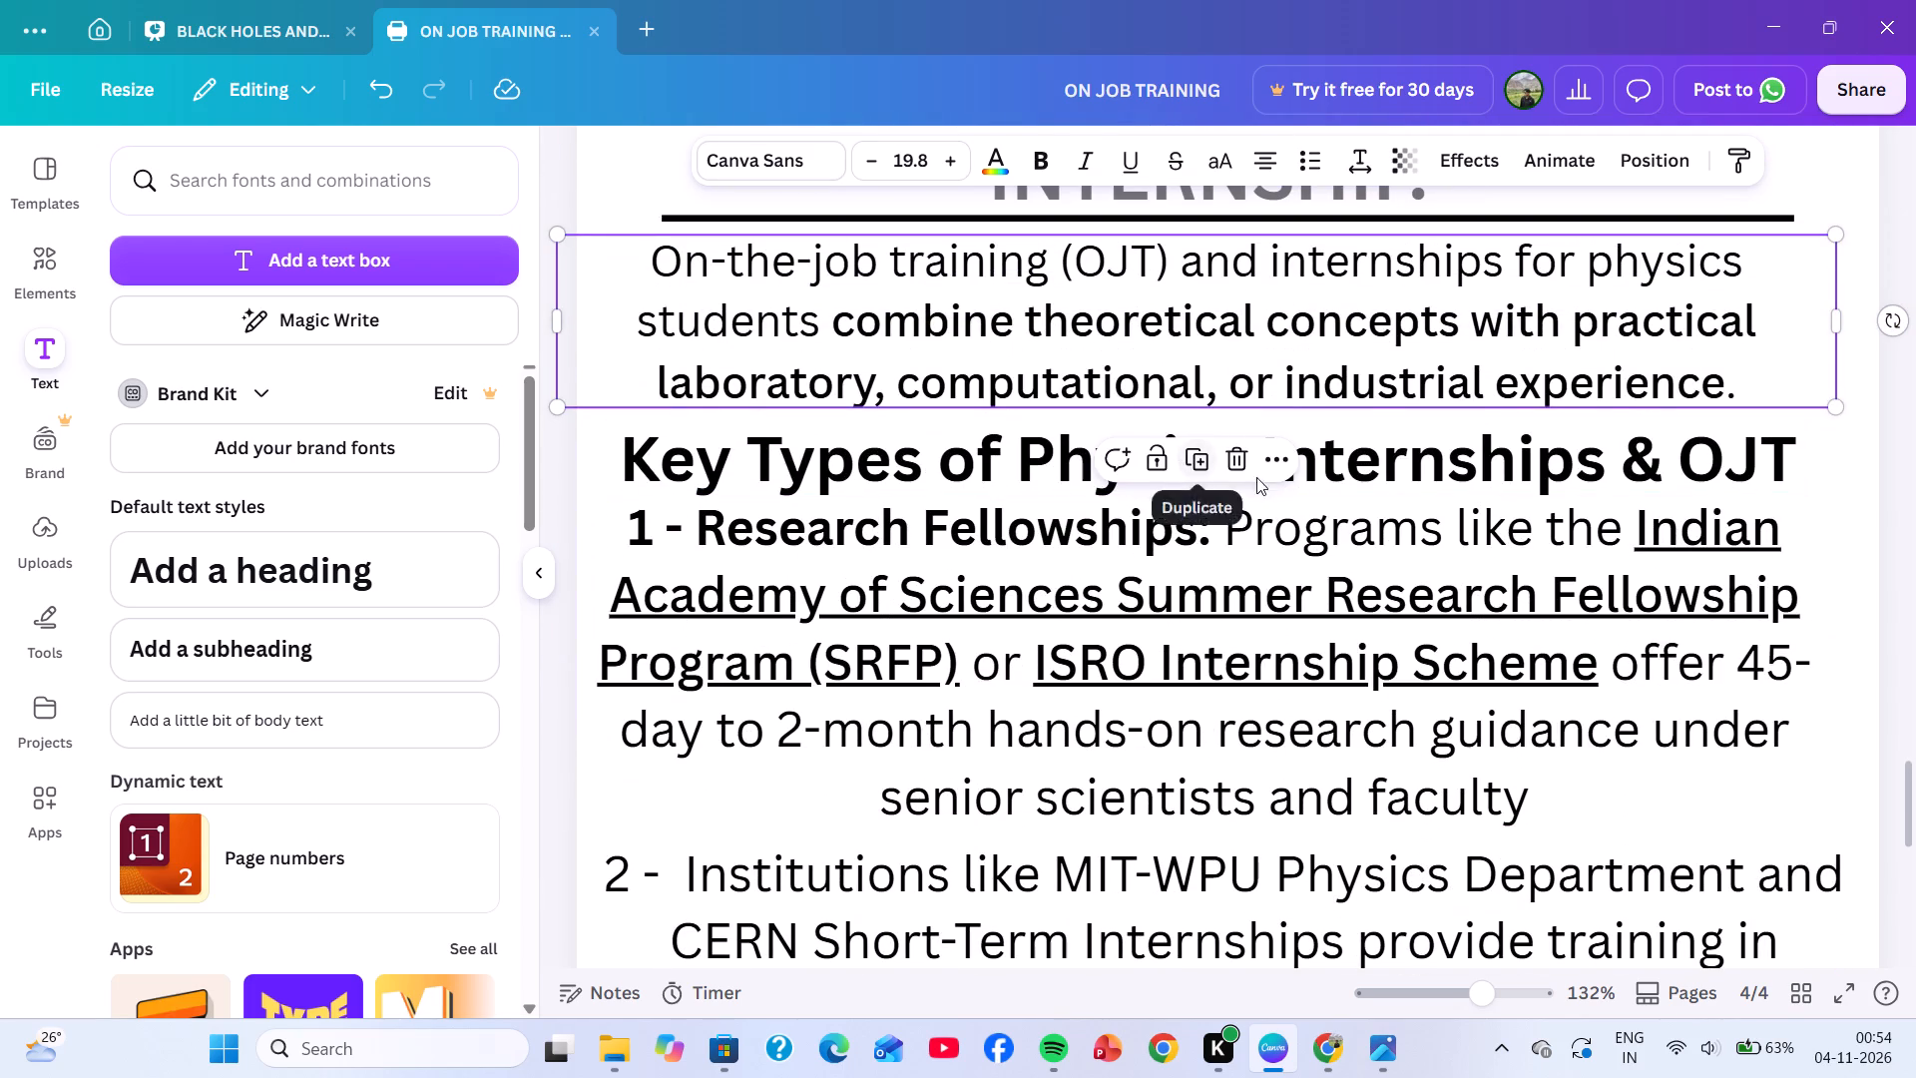
left_click(1358, 471)
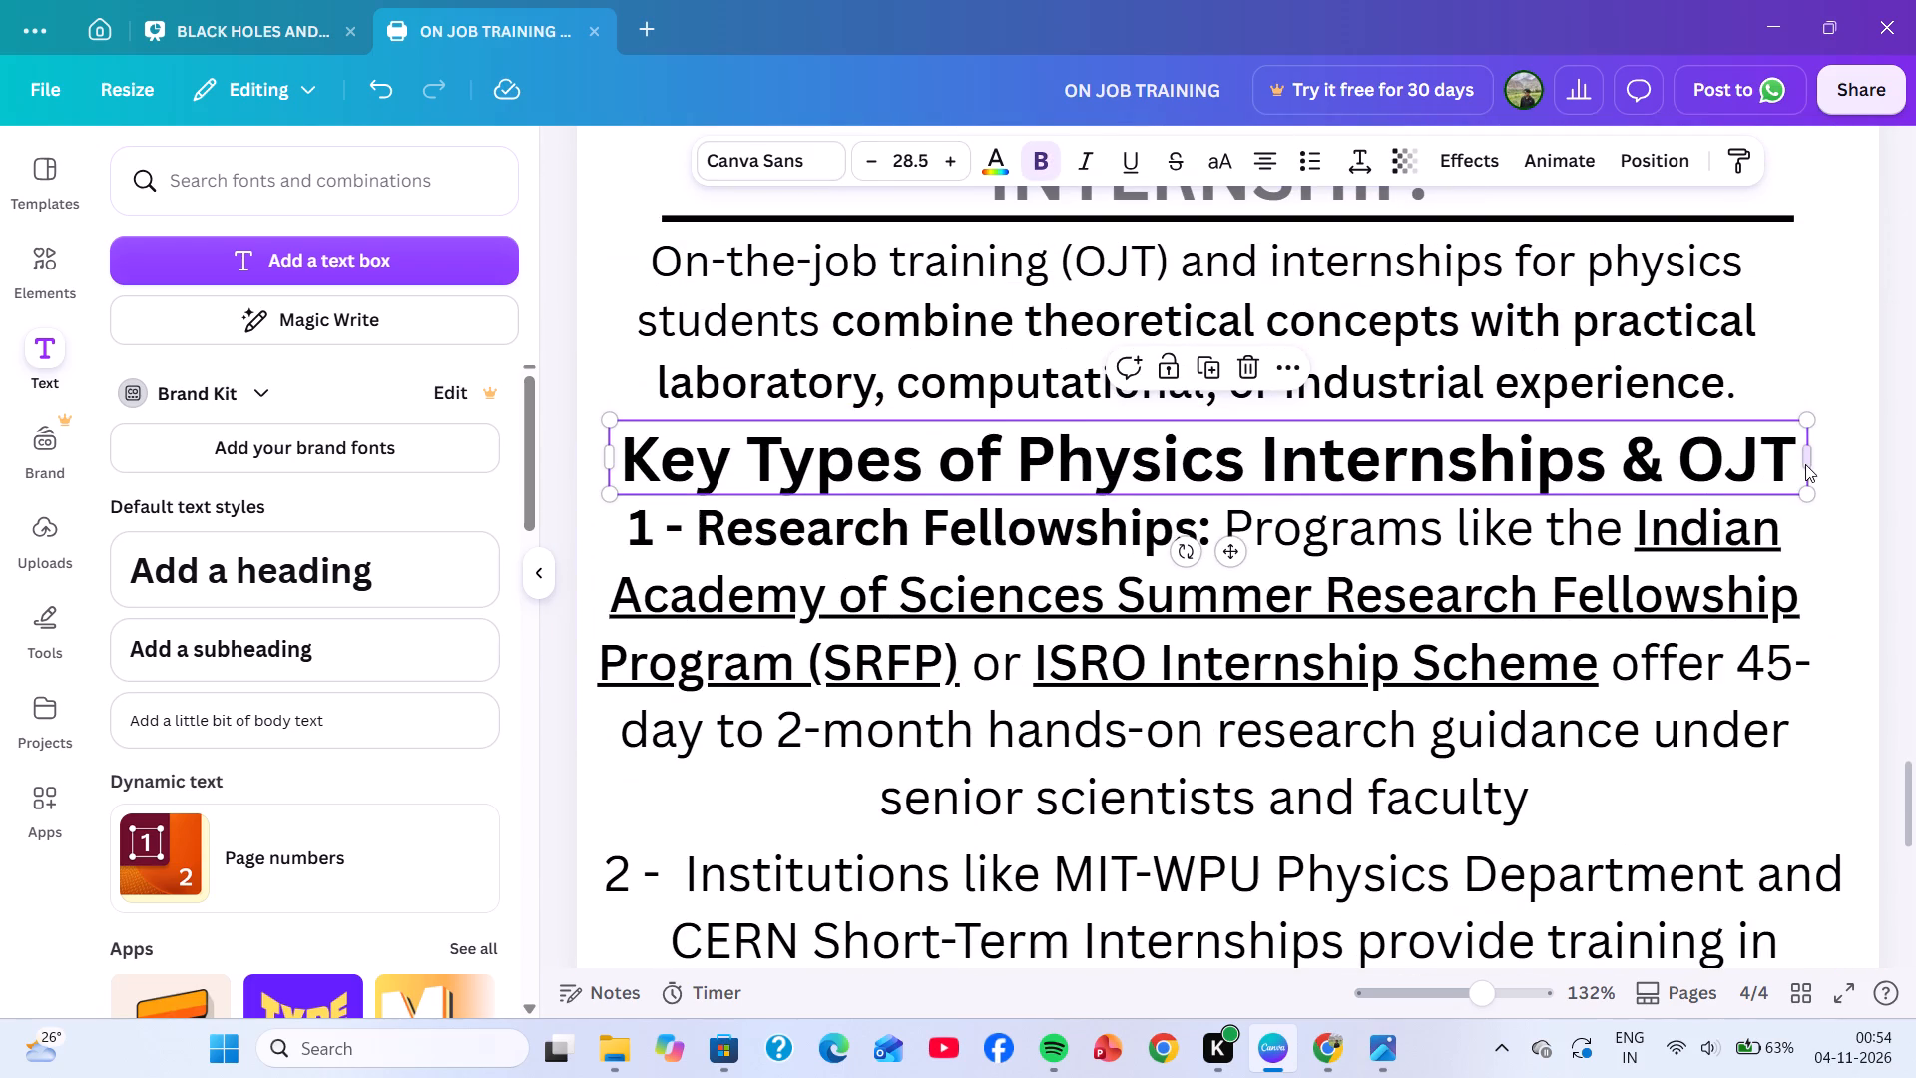
left_click_drag(1810, 461, 1845, 461)
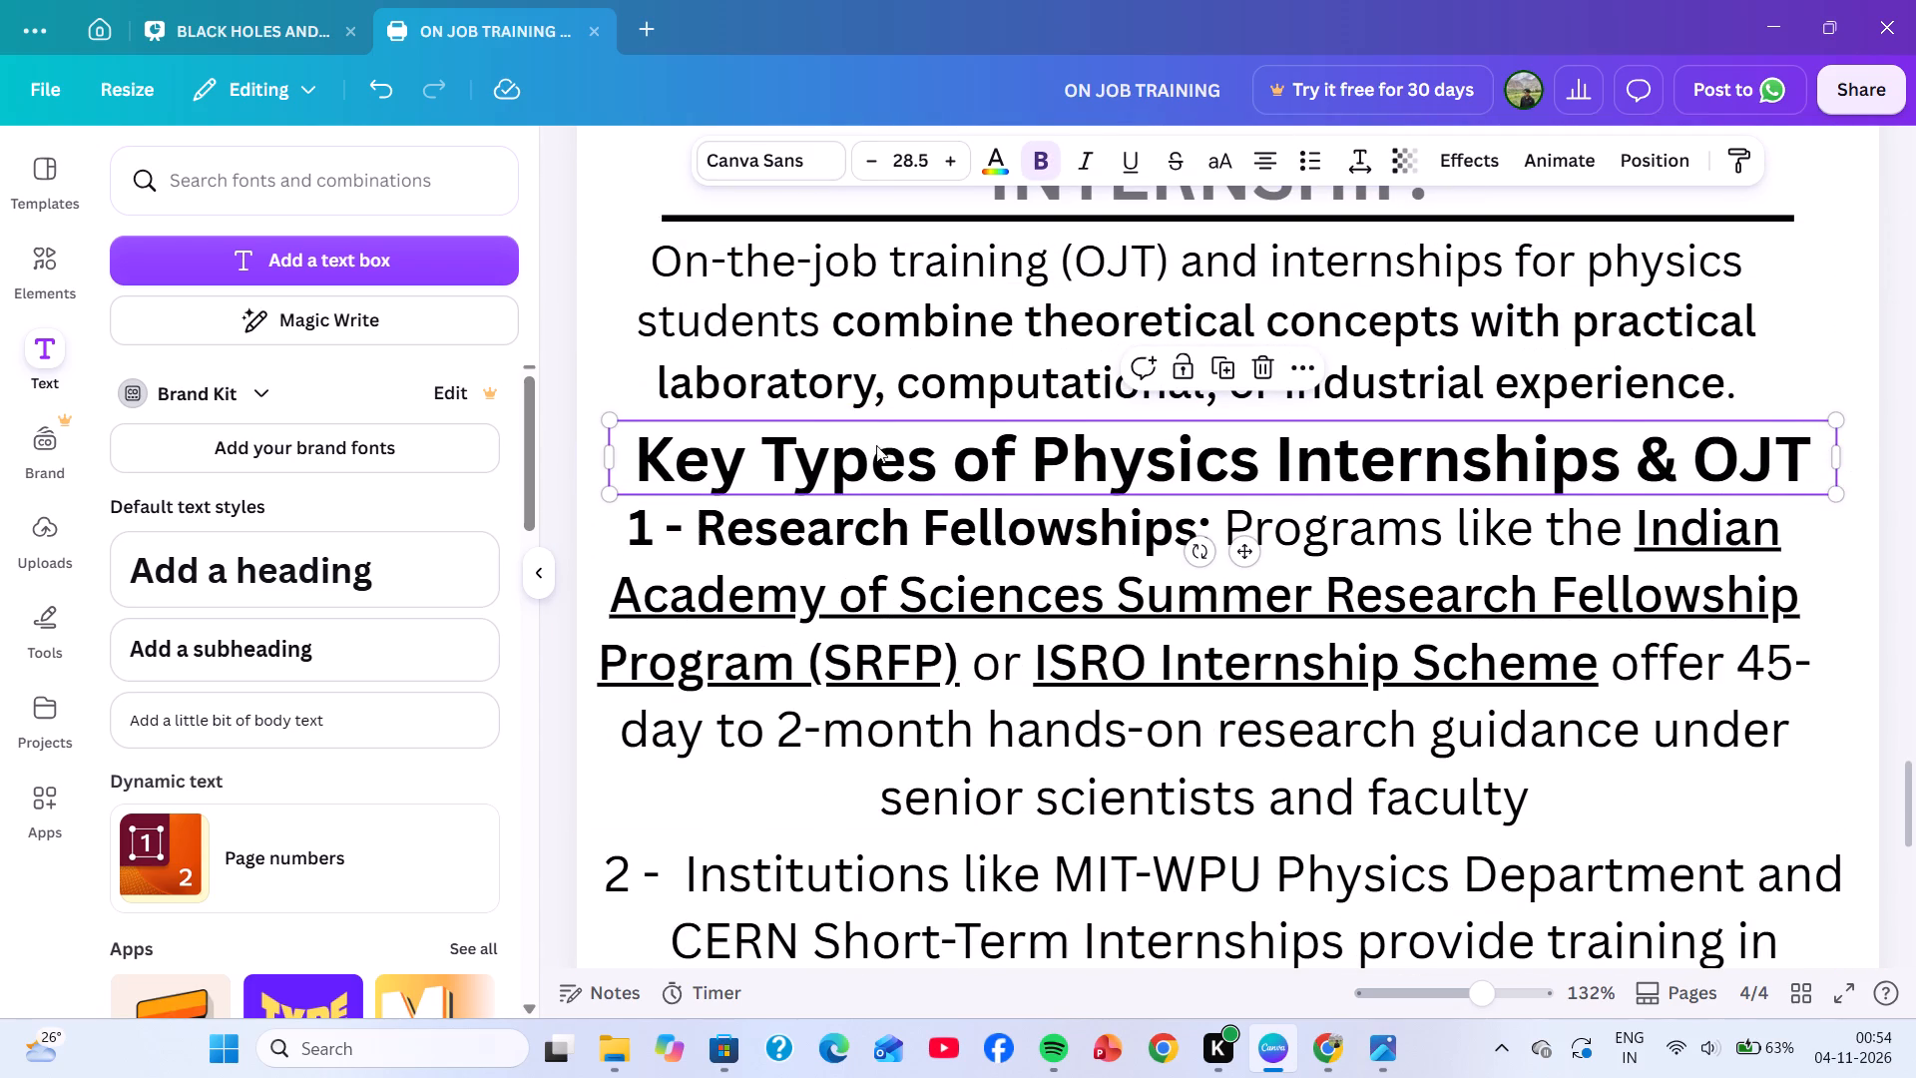
left_click_drag(606, 452, 595, 455)
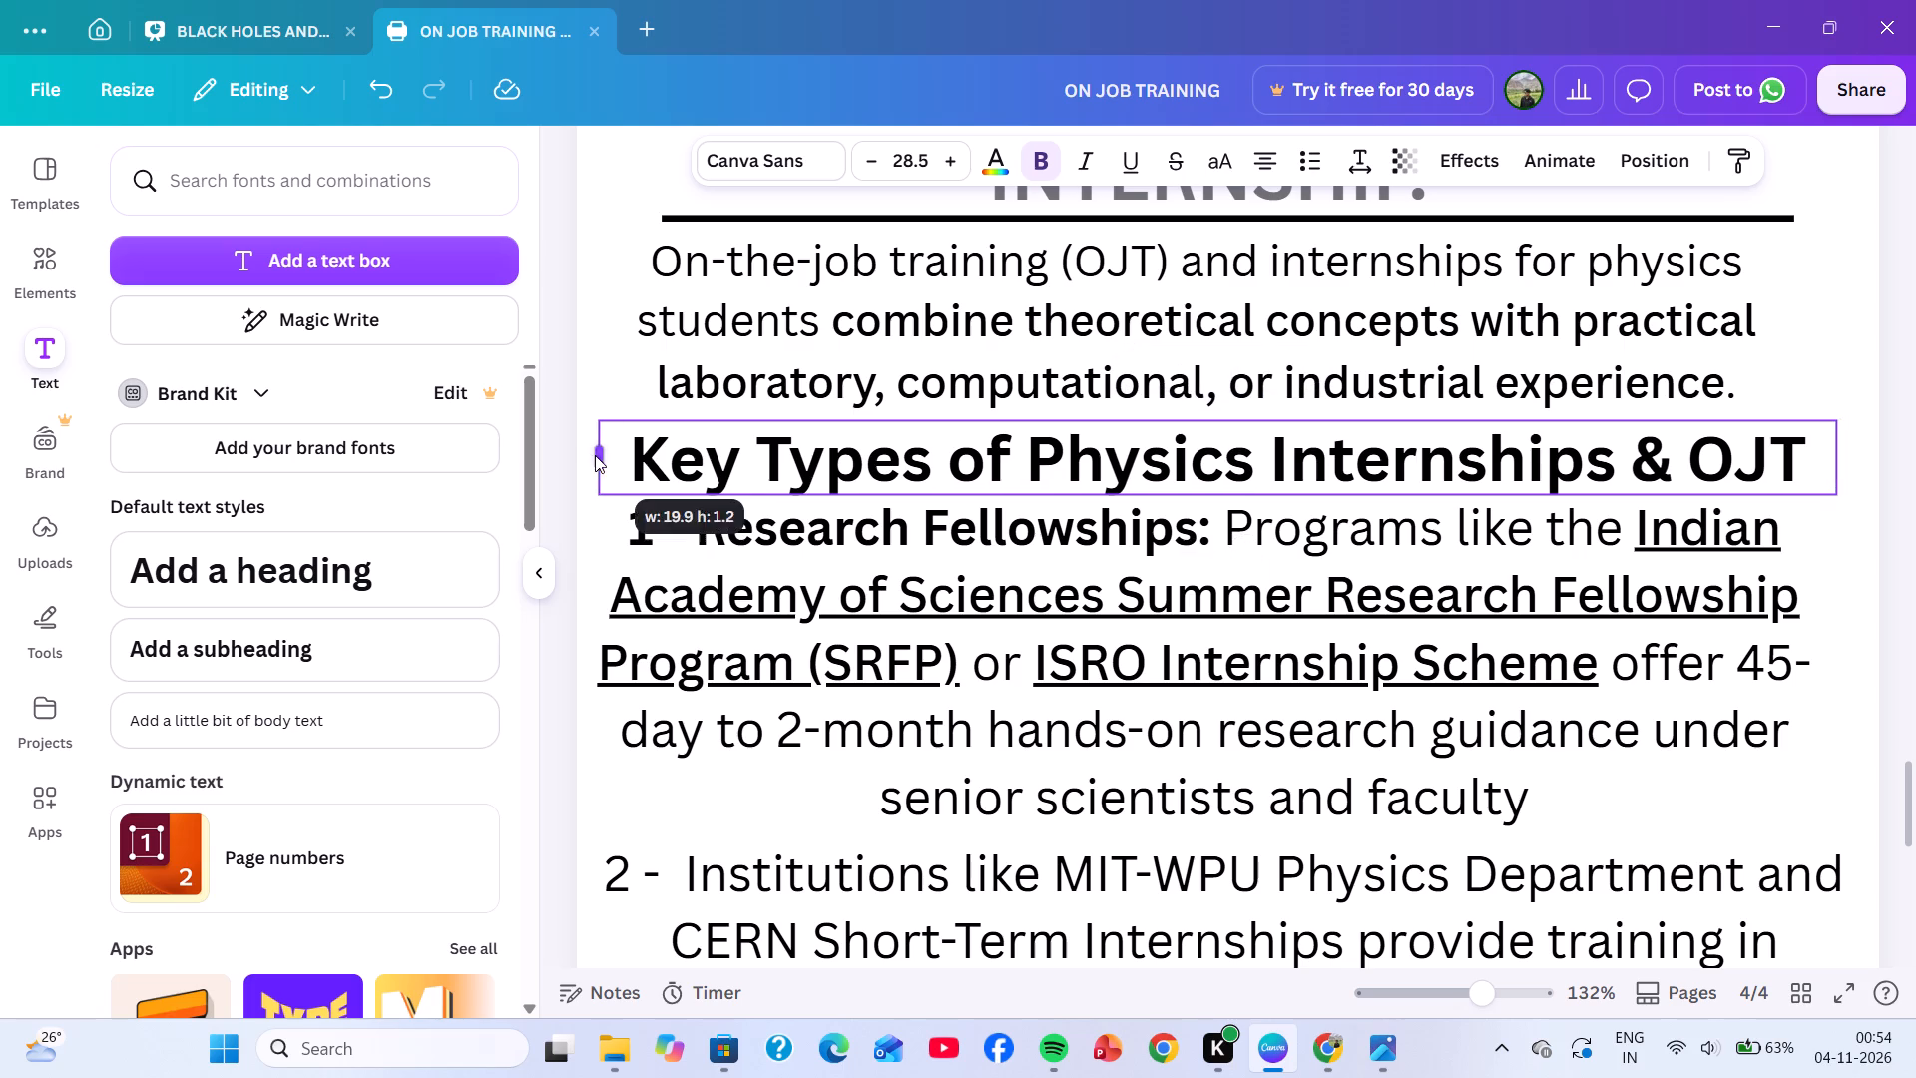
left_click_drag(595, 455, 582, 455)
left_click(967, 463)
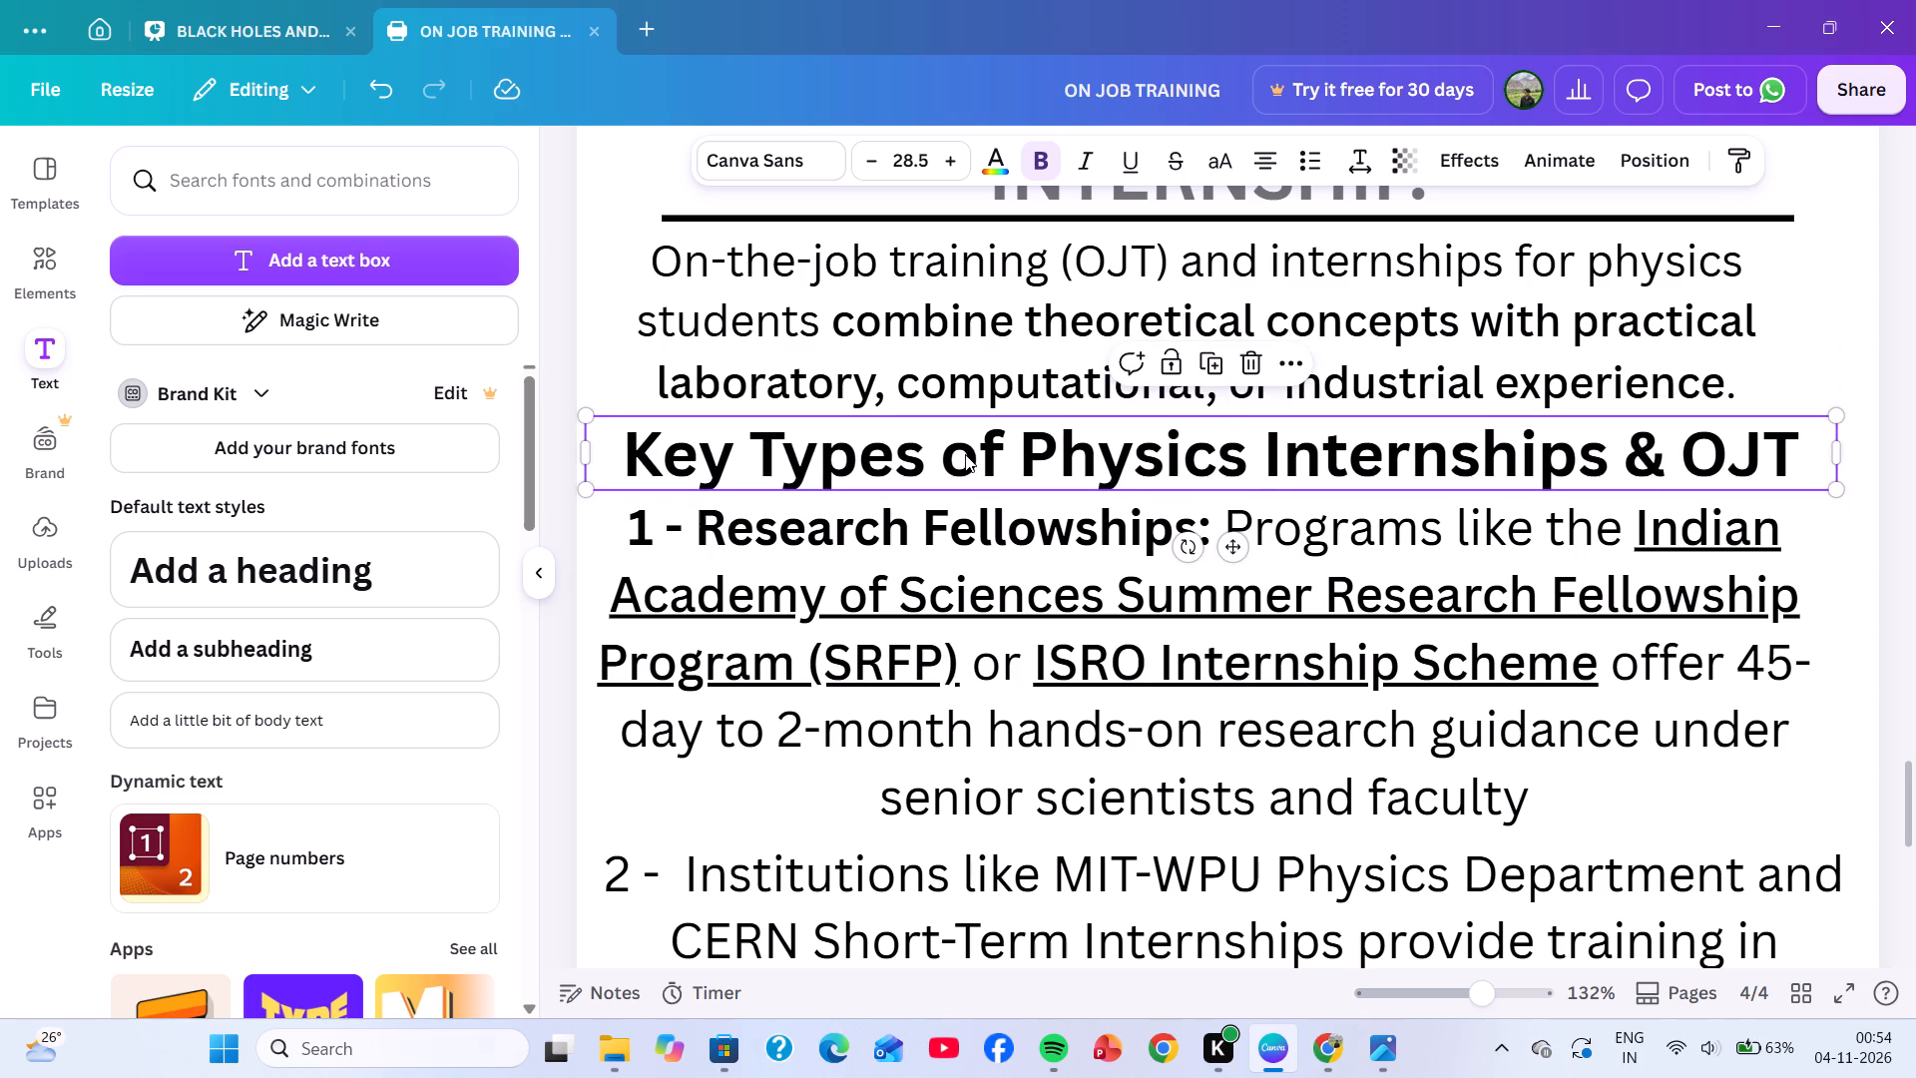
Shrink the Research Fellowships paragraph to a font size of about 12.6 and widen its box to three lines, centred under the heading.
left_click(1012, 542)
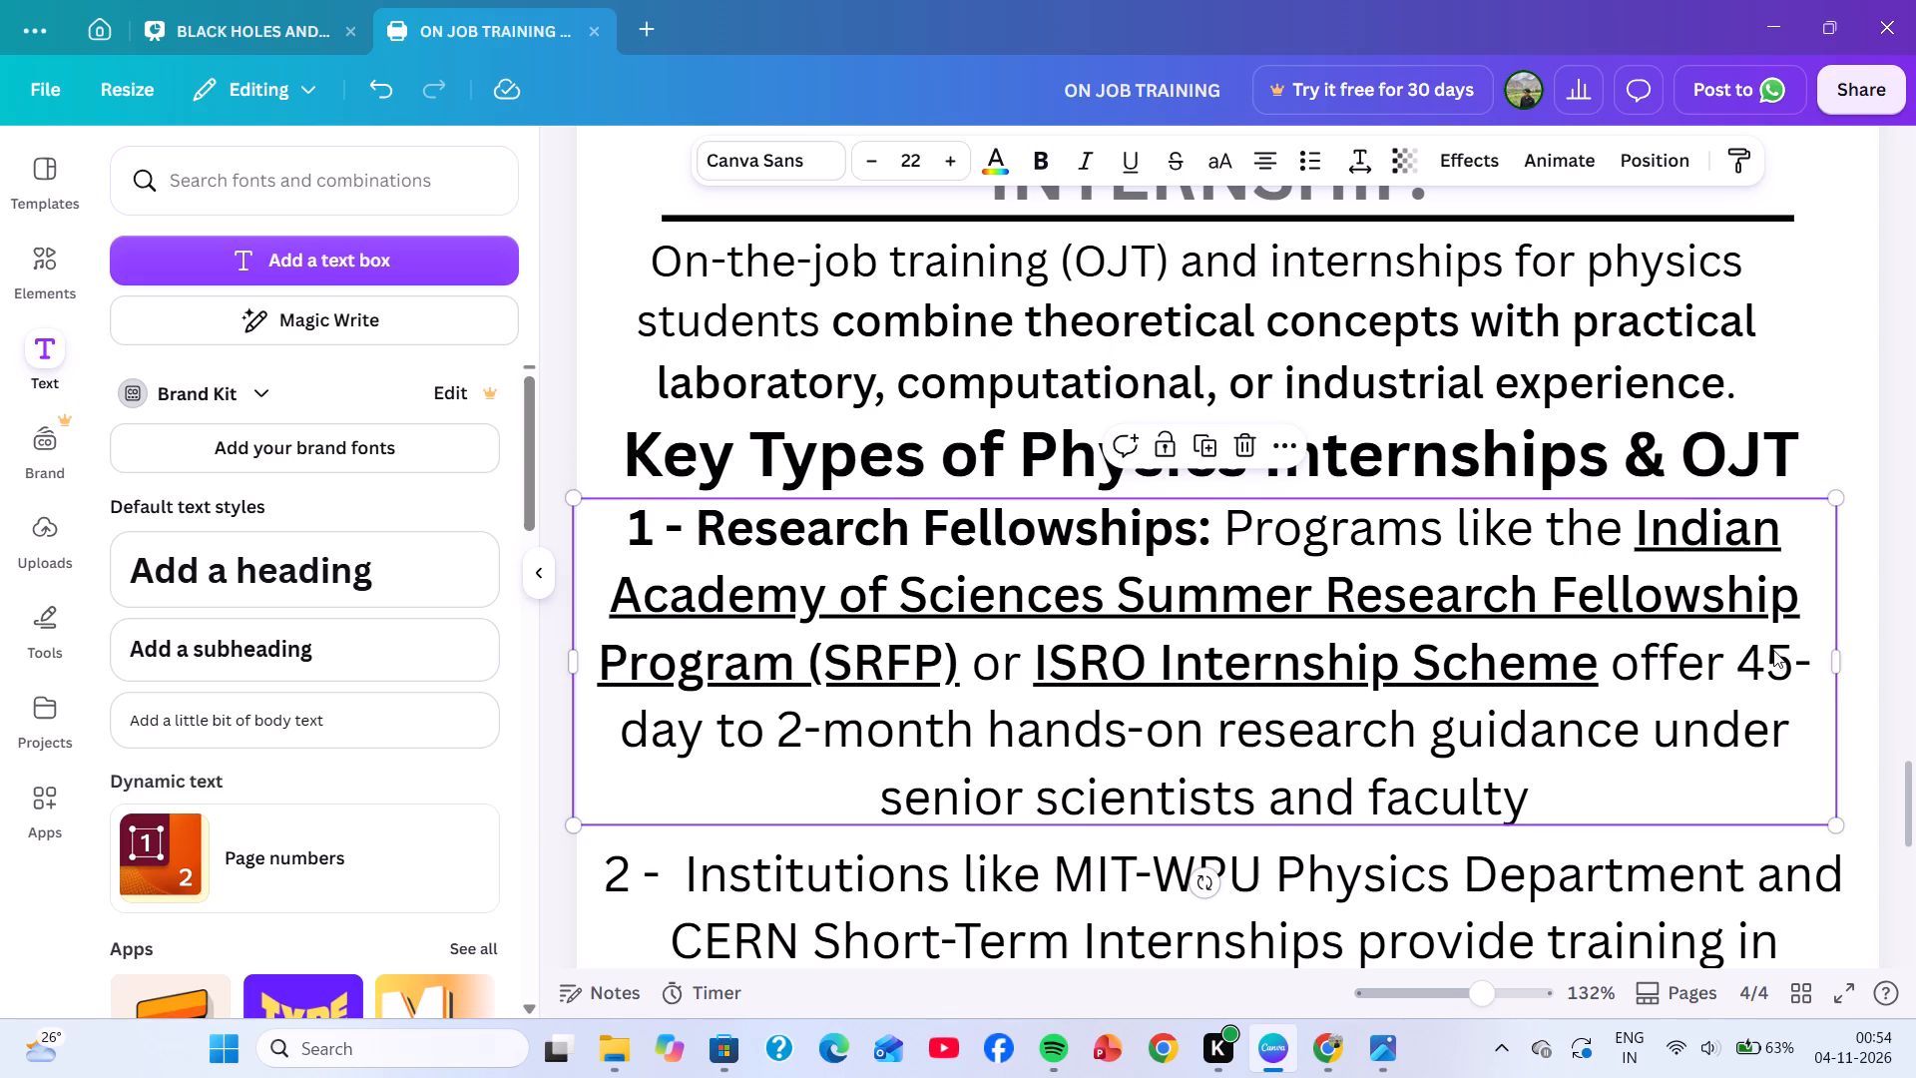
left_click_drag(1837, 656, 1859, 657)
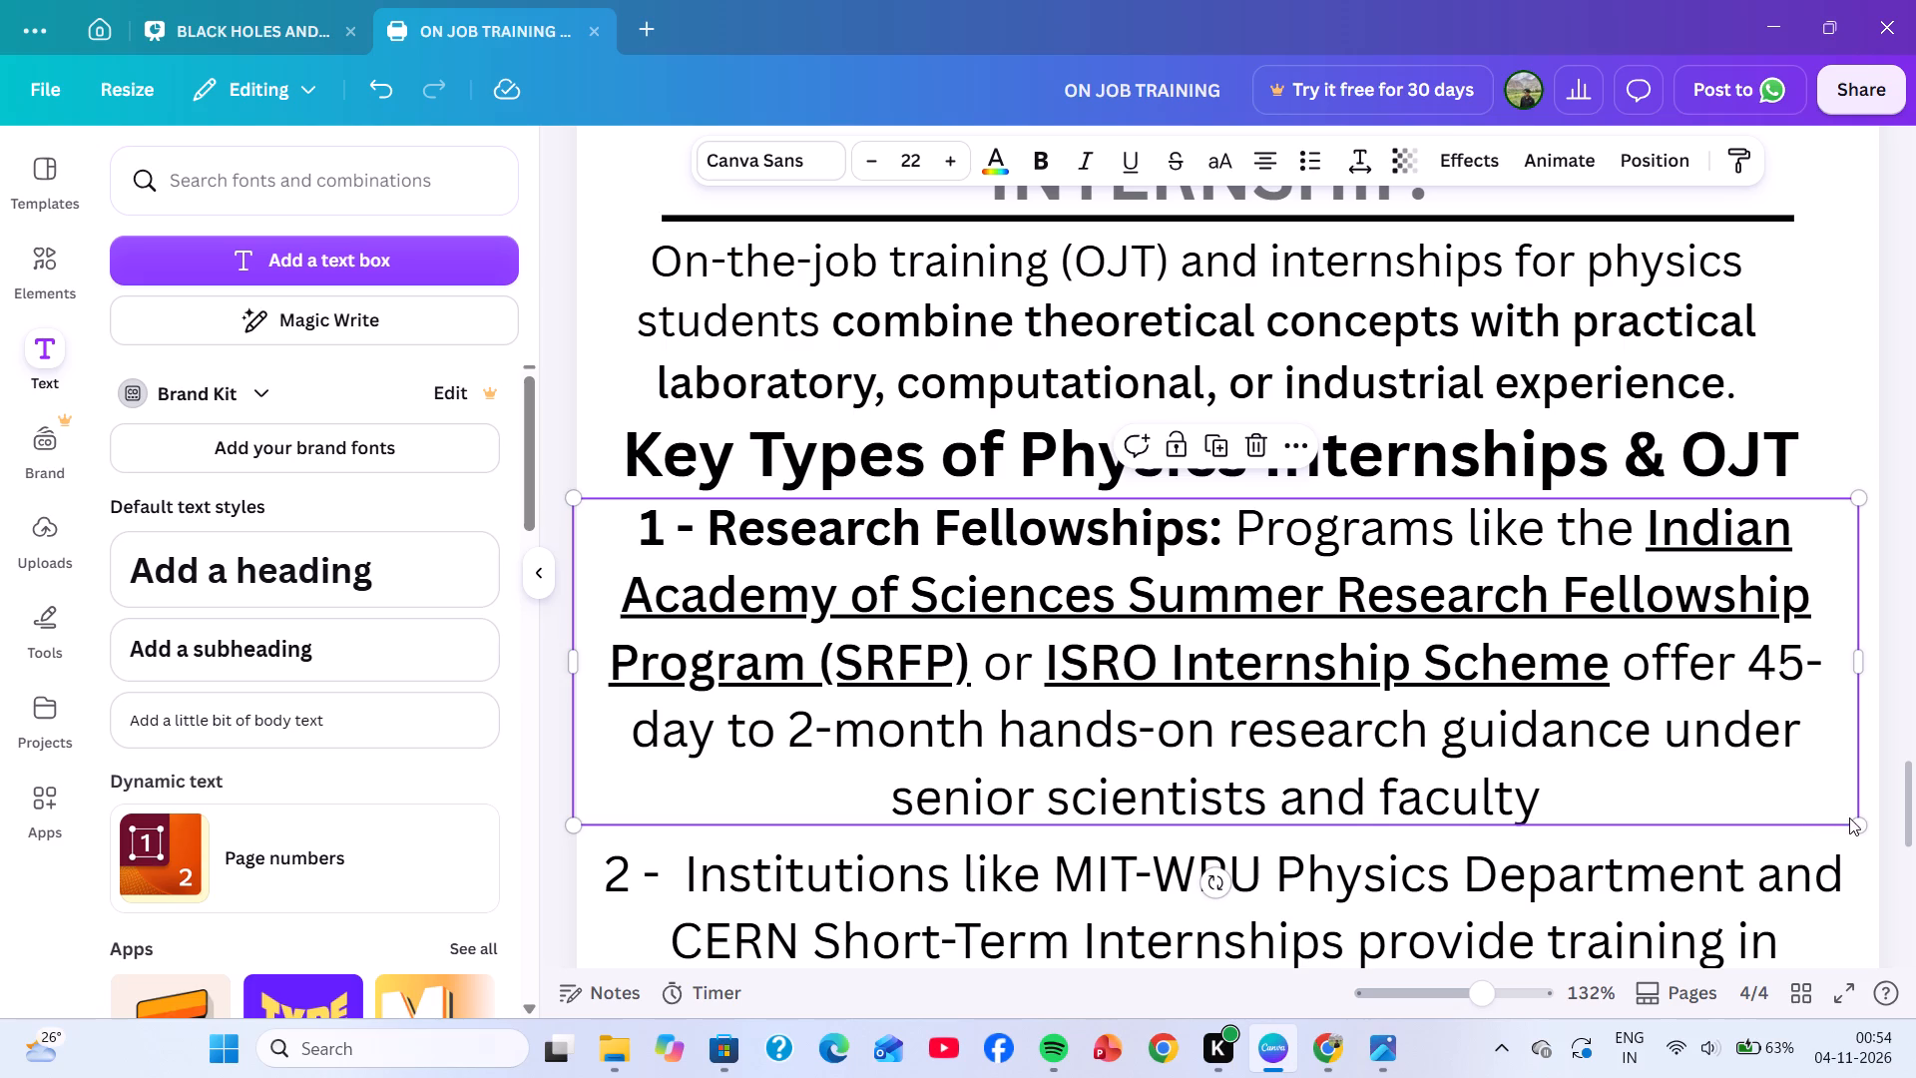
left_click_drag(1856, 821, 1646, 709)
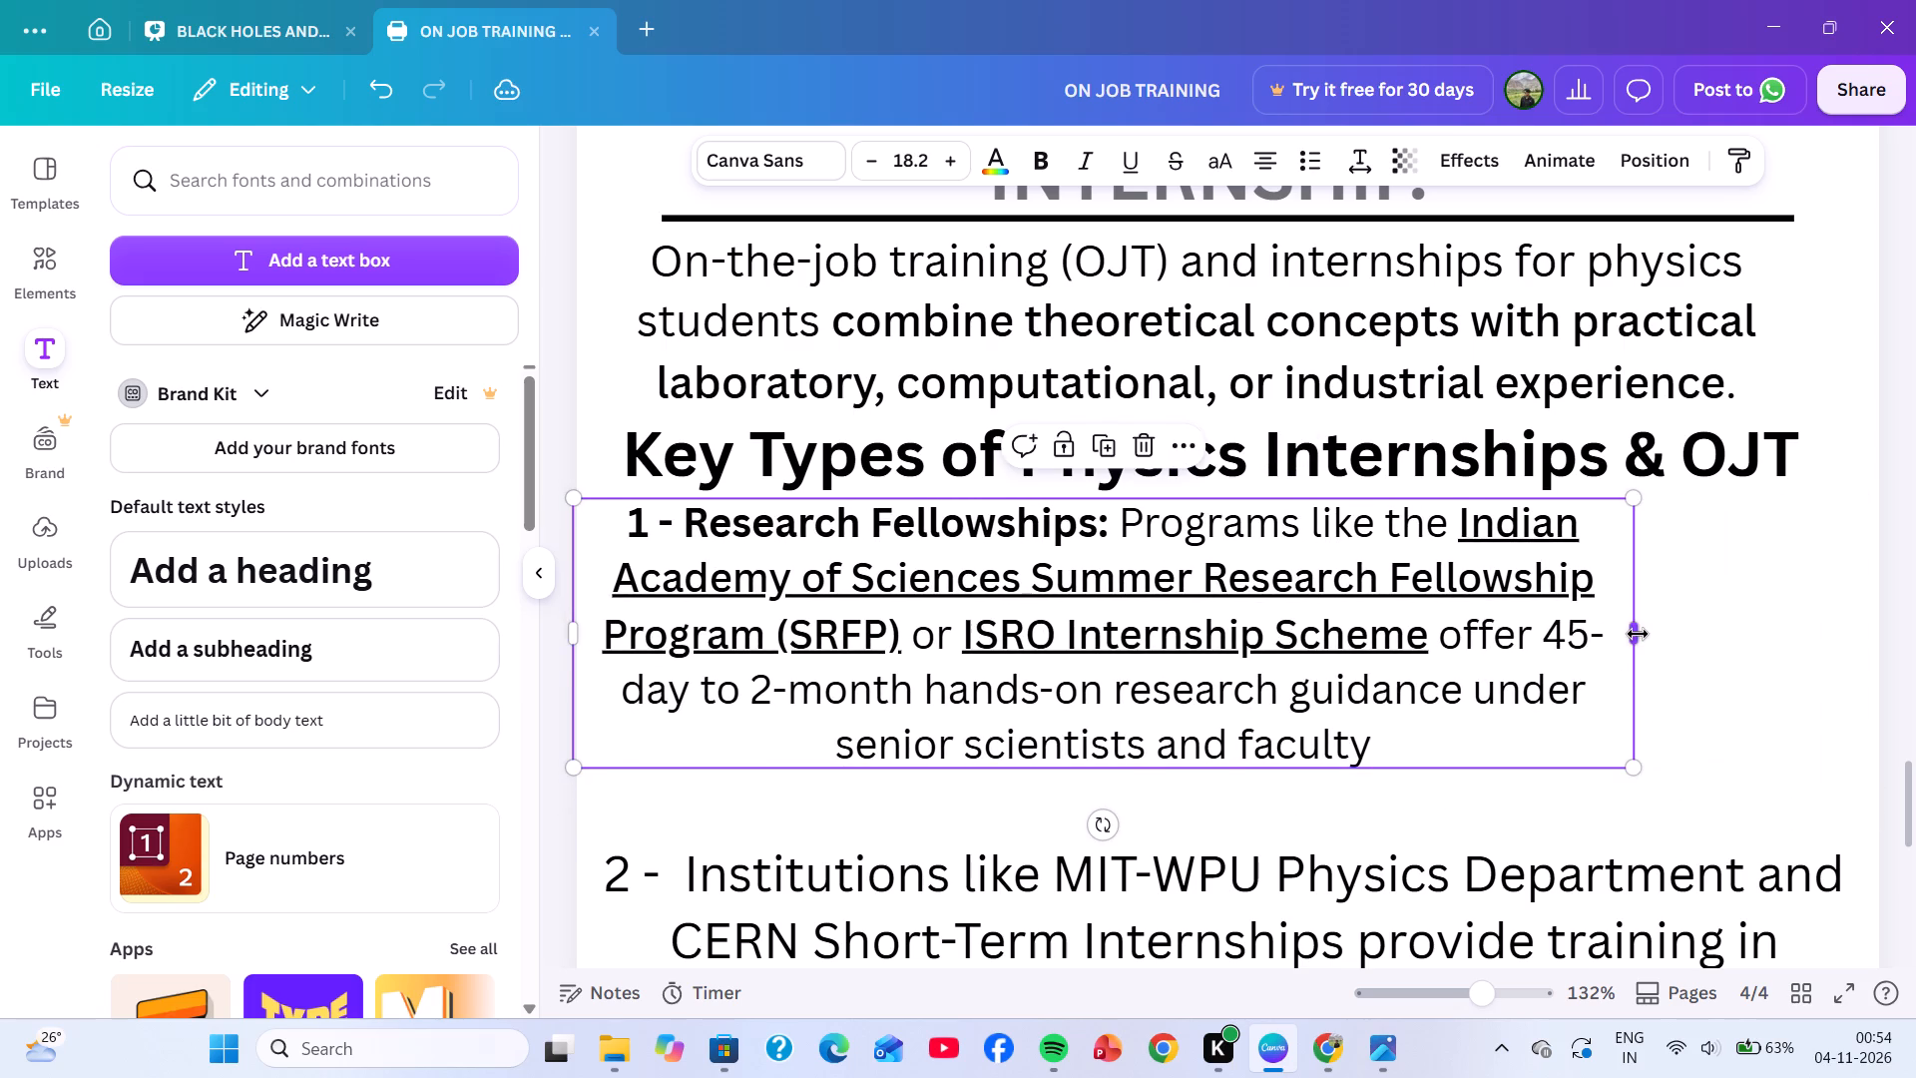
left_click_drag(1637, 632, 1831, 645)
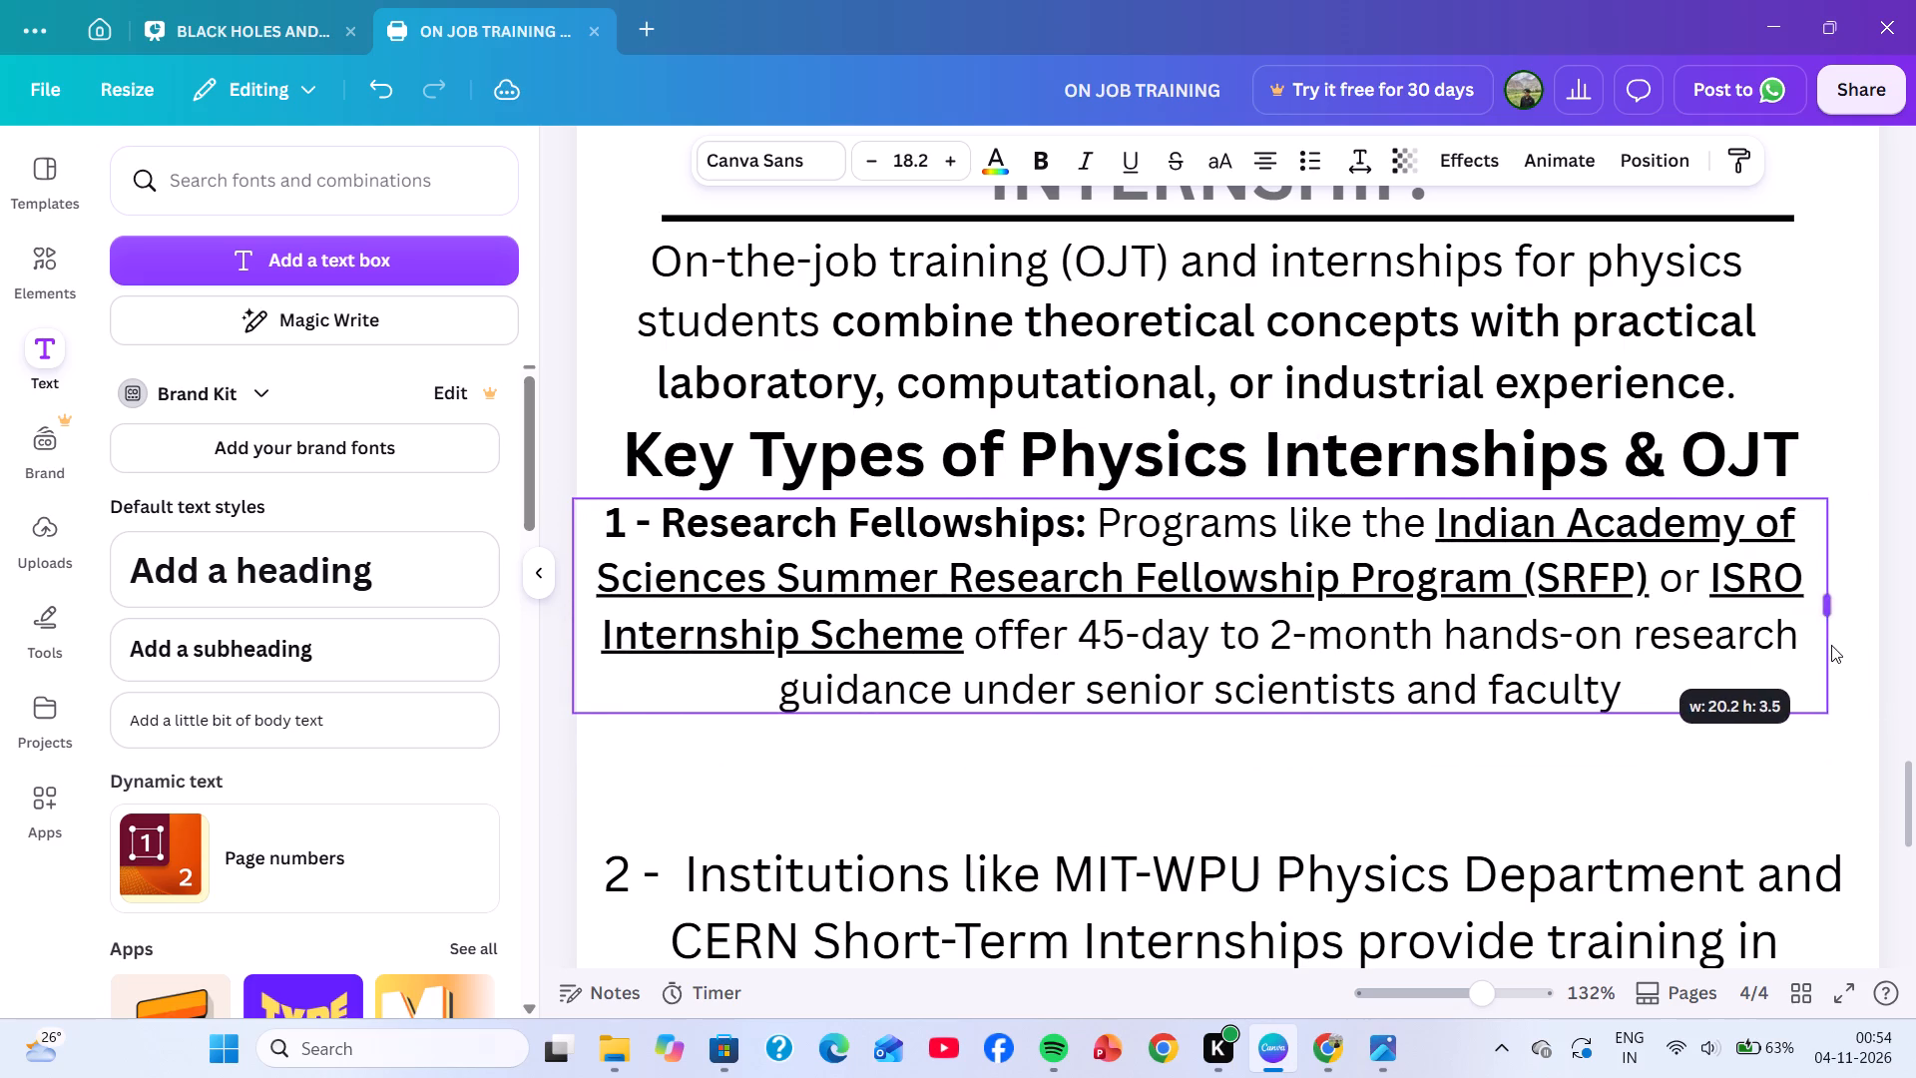
left_click_drag(1823, 708, 1584, 624)
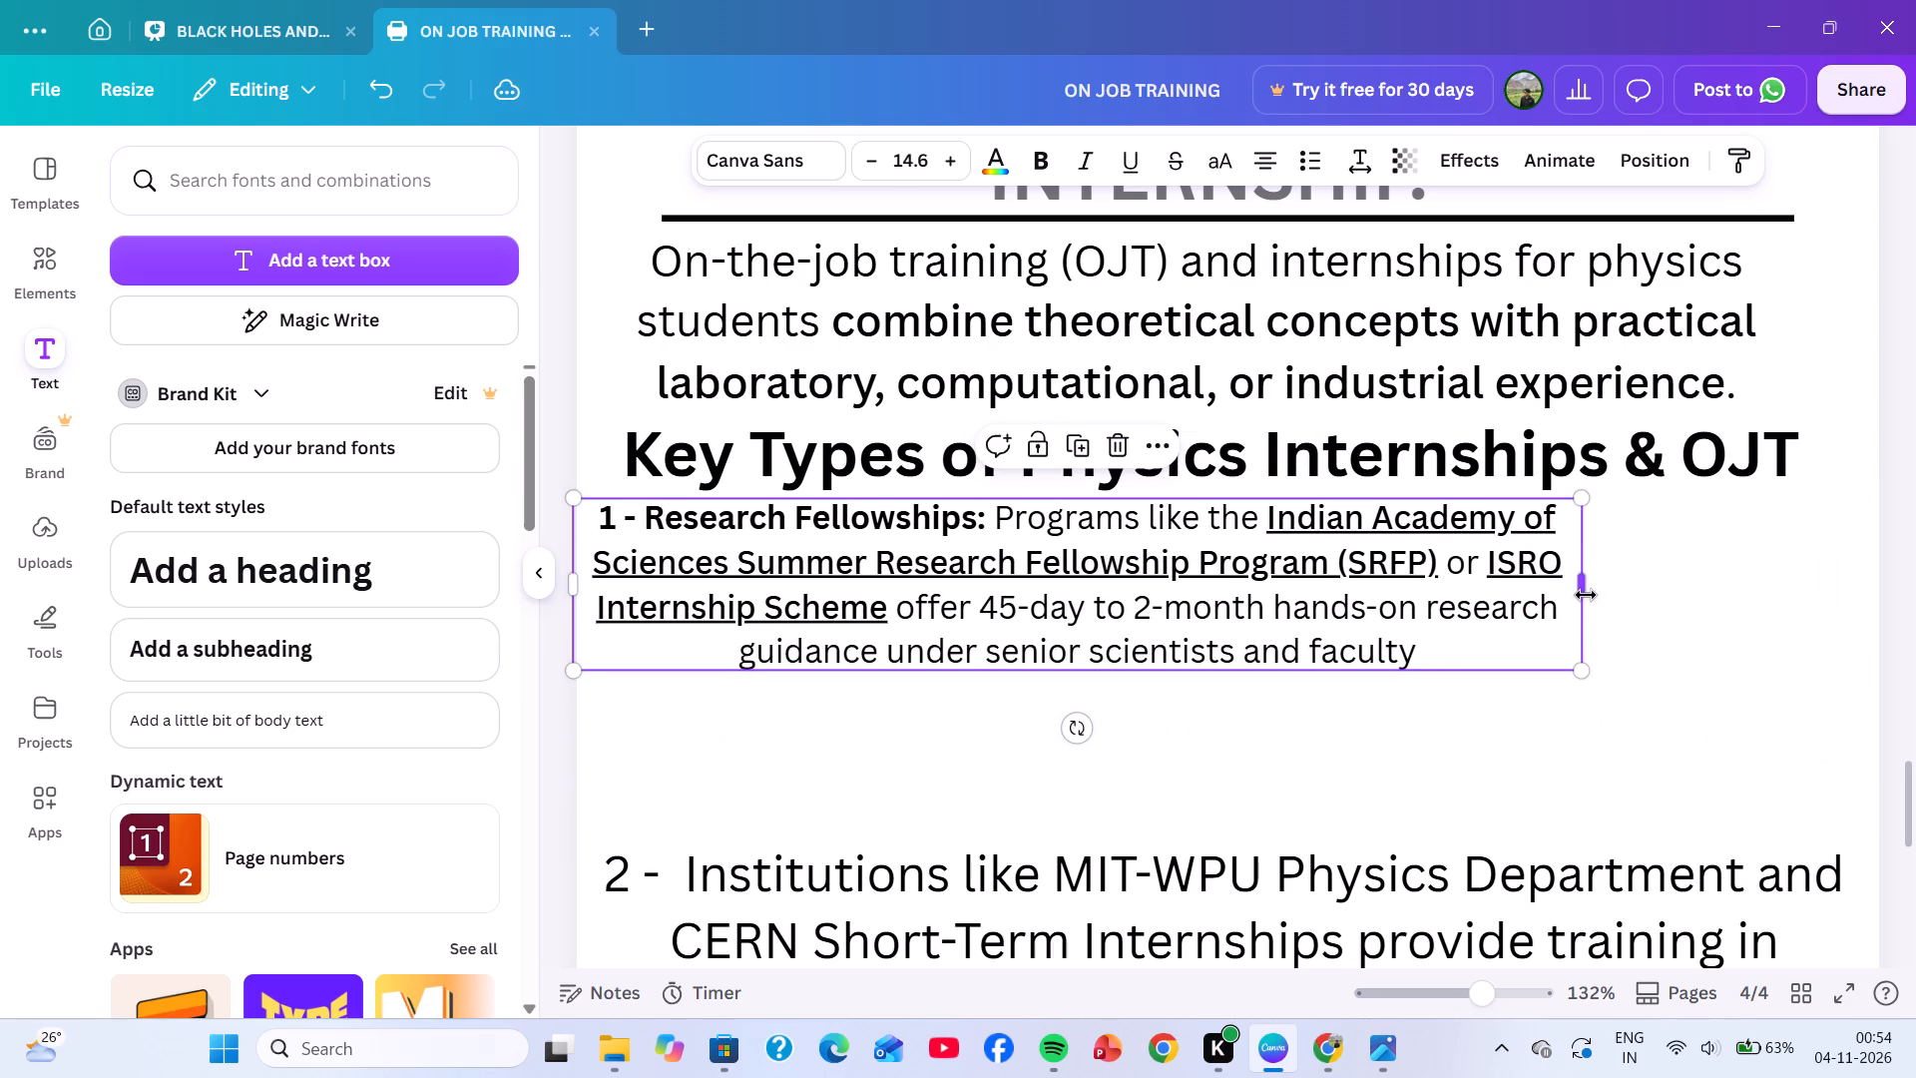
left_click_drag(1586, 594, 1811, 602)
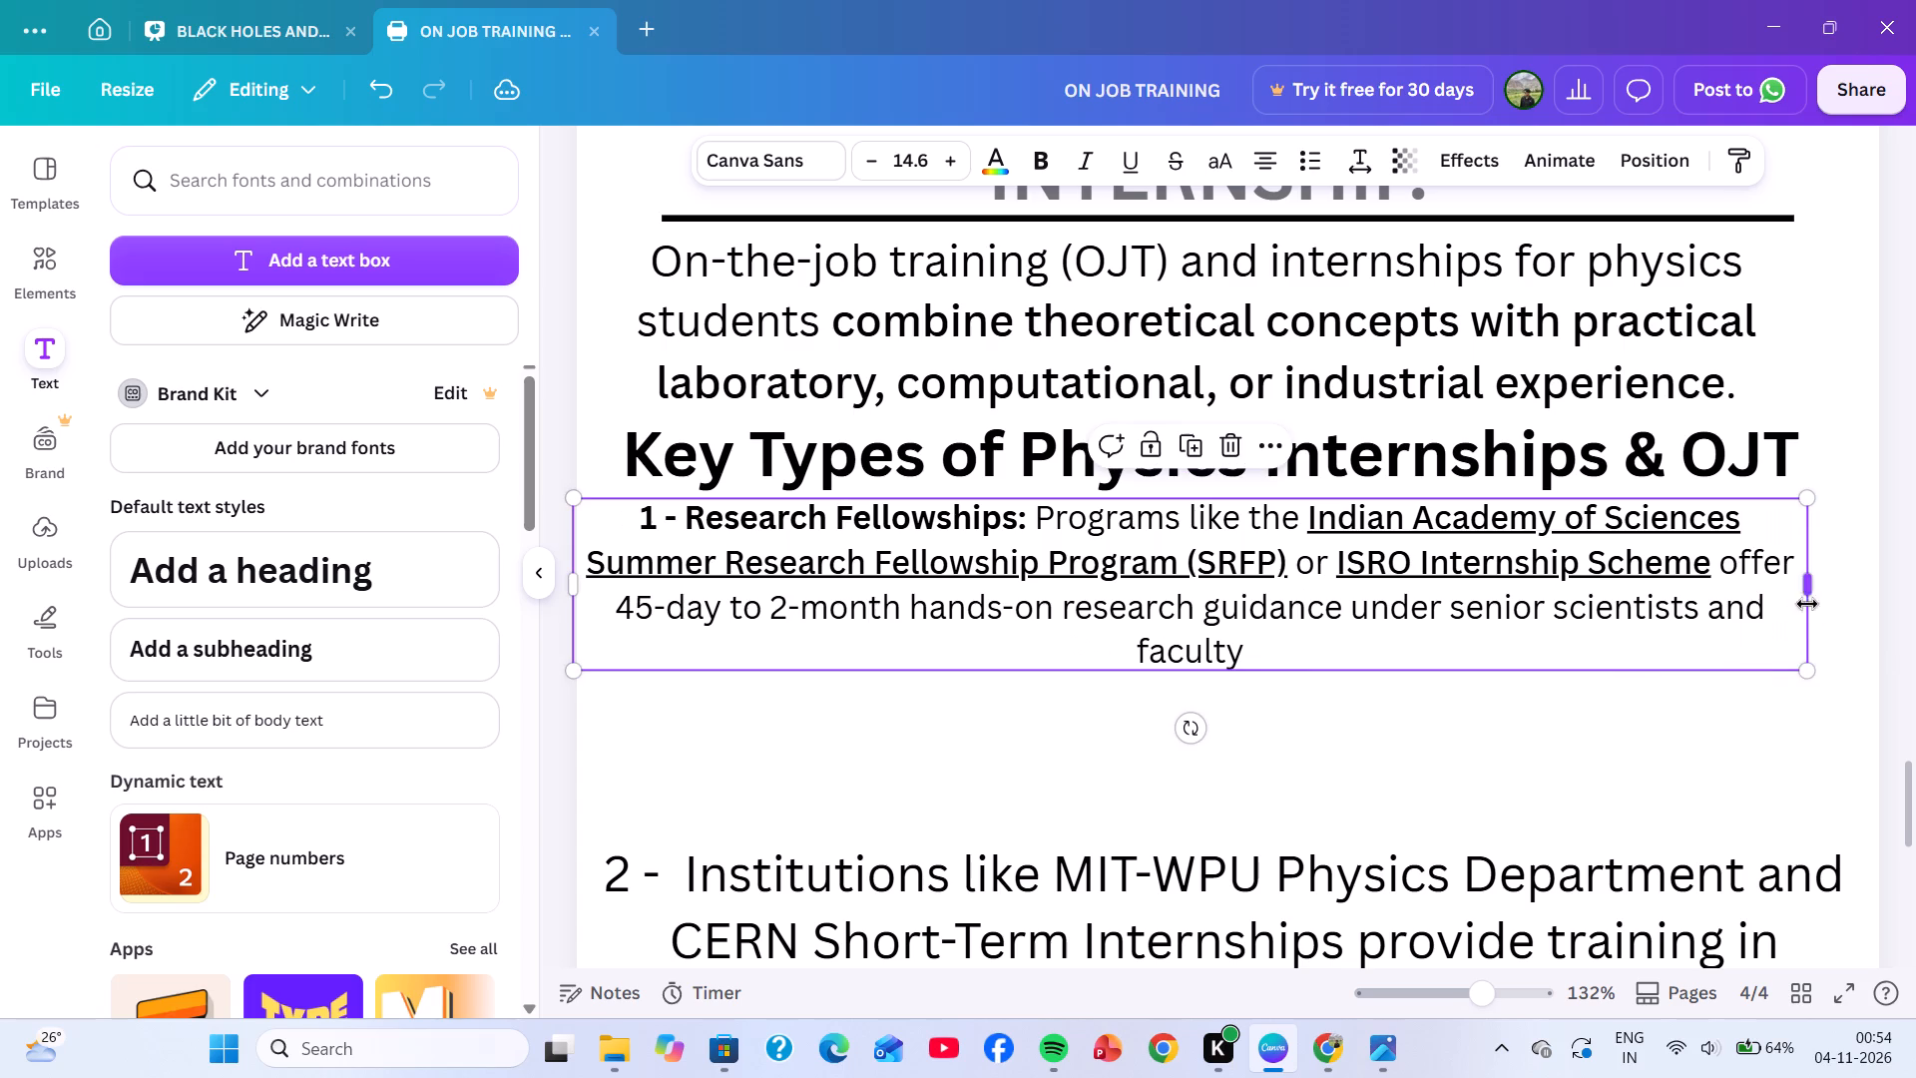
left_click_drag(1803, 664, 1639, 607)
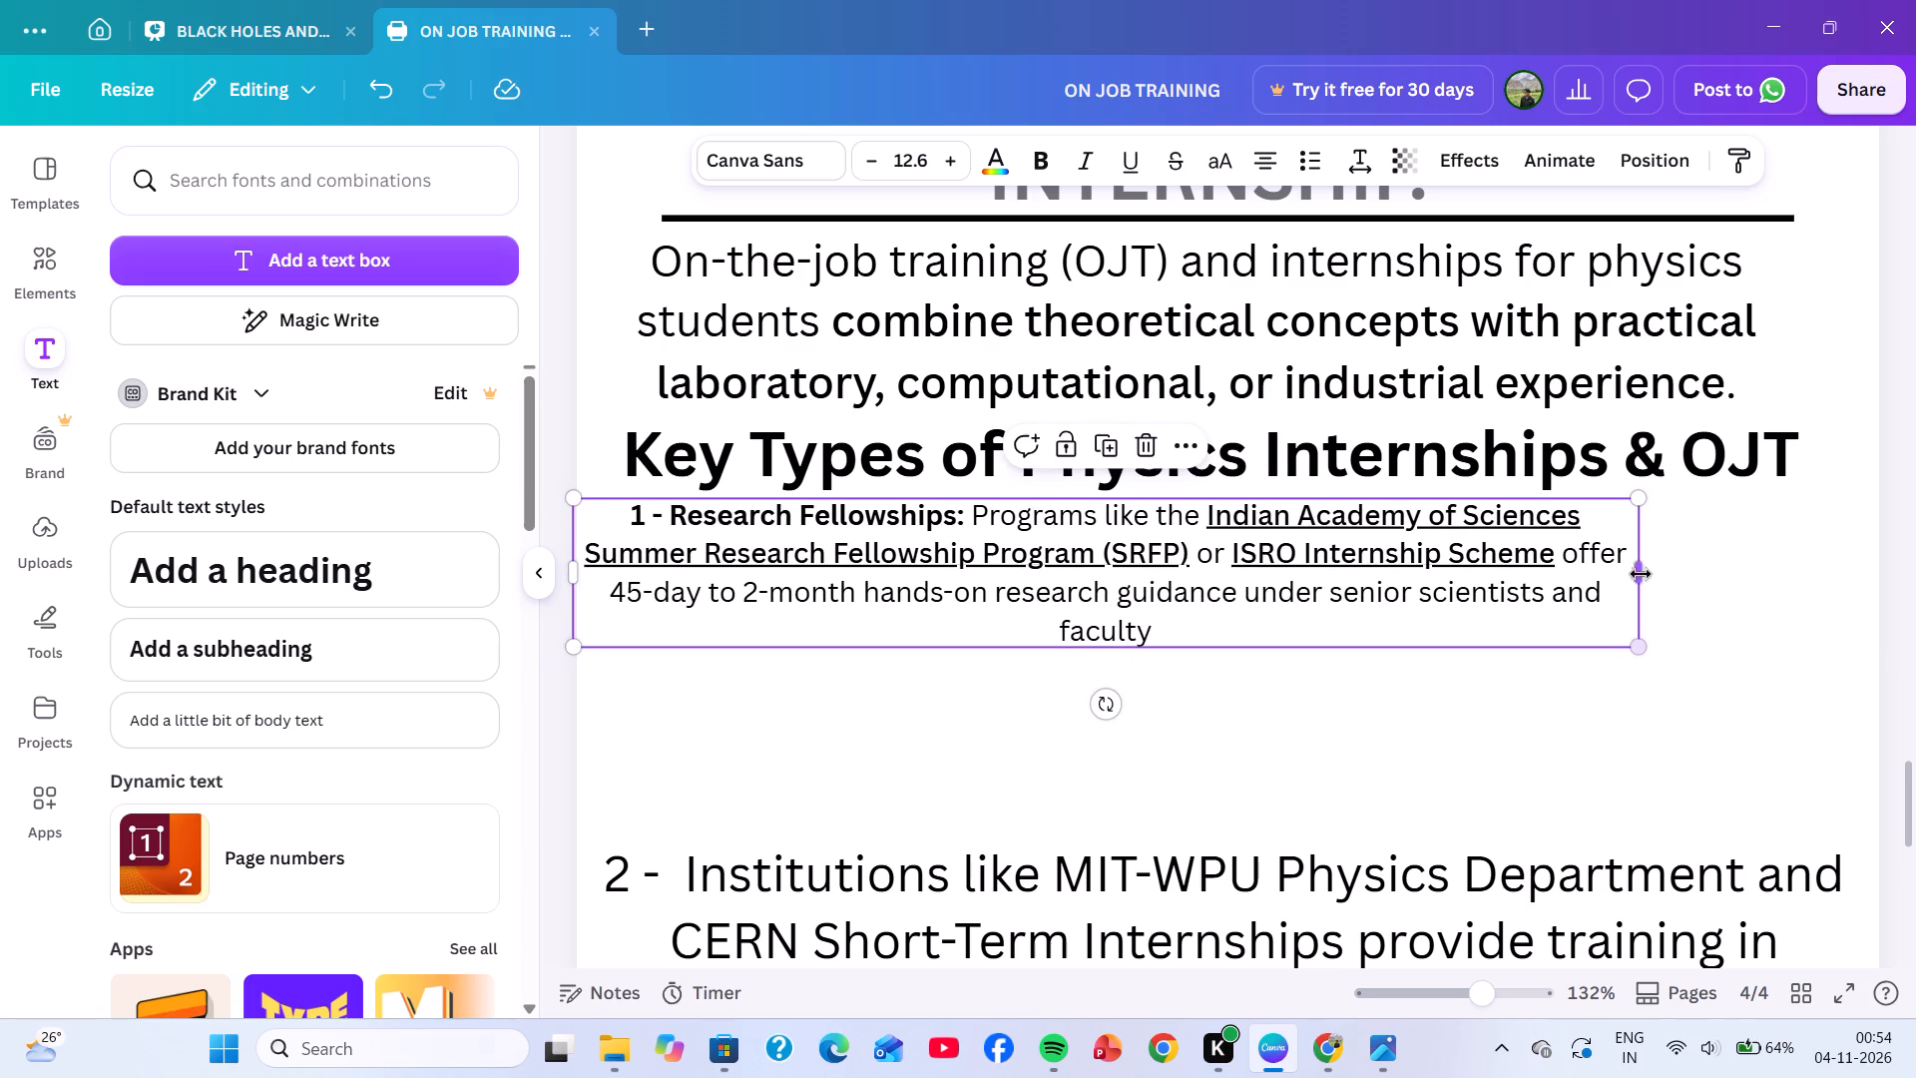
left_click_drag(1633, 573, 1763, 571)
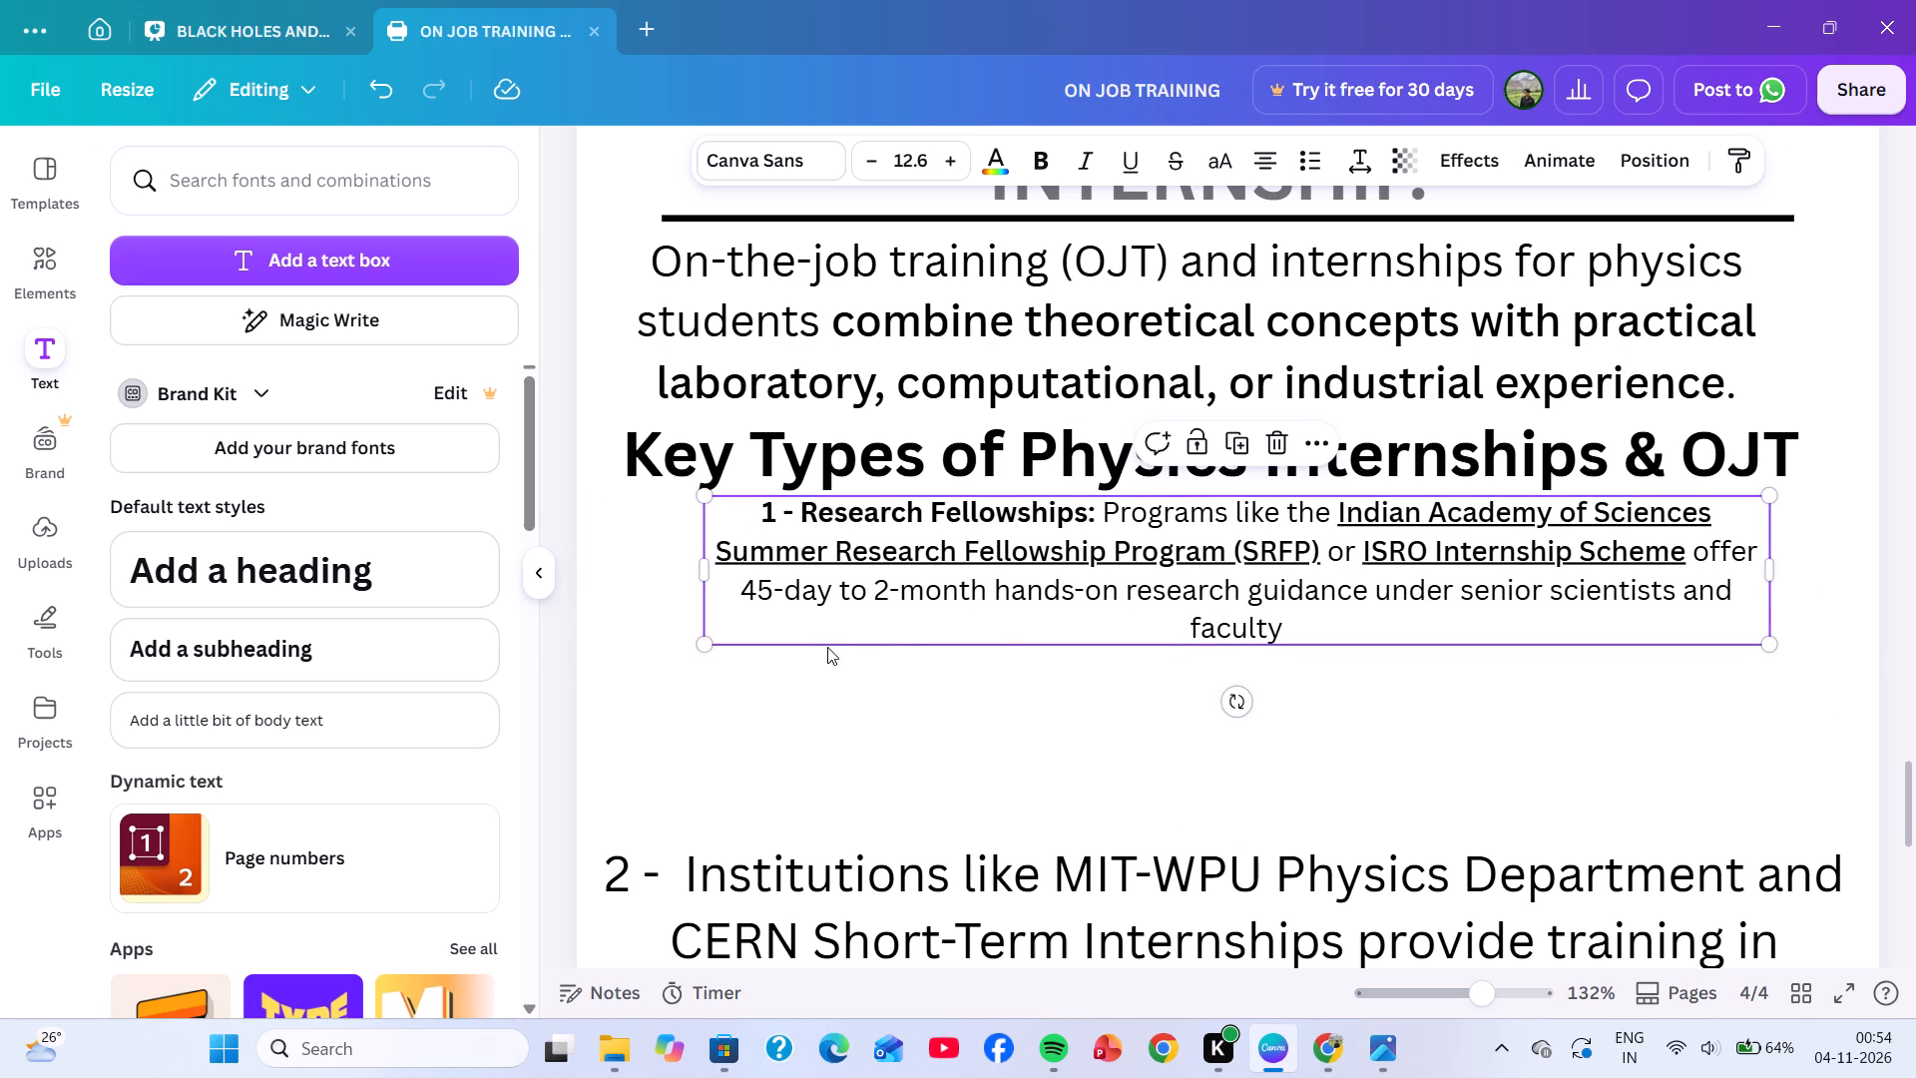
left_click_drag(699, 566, 638, 562)
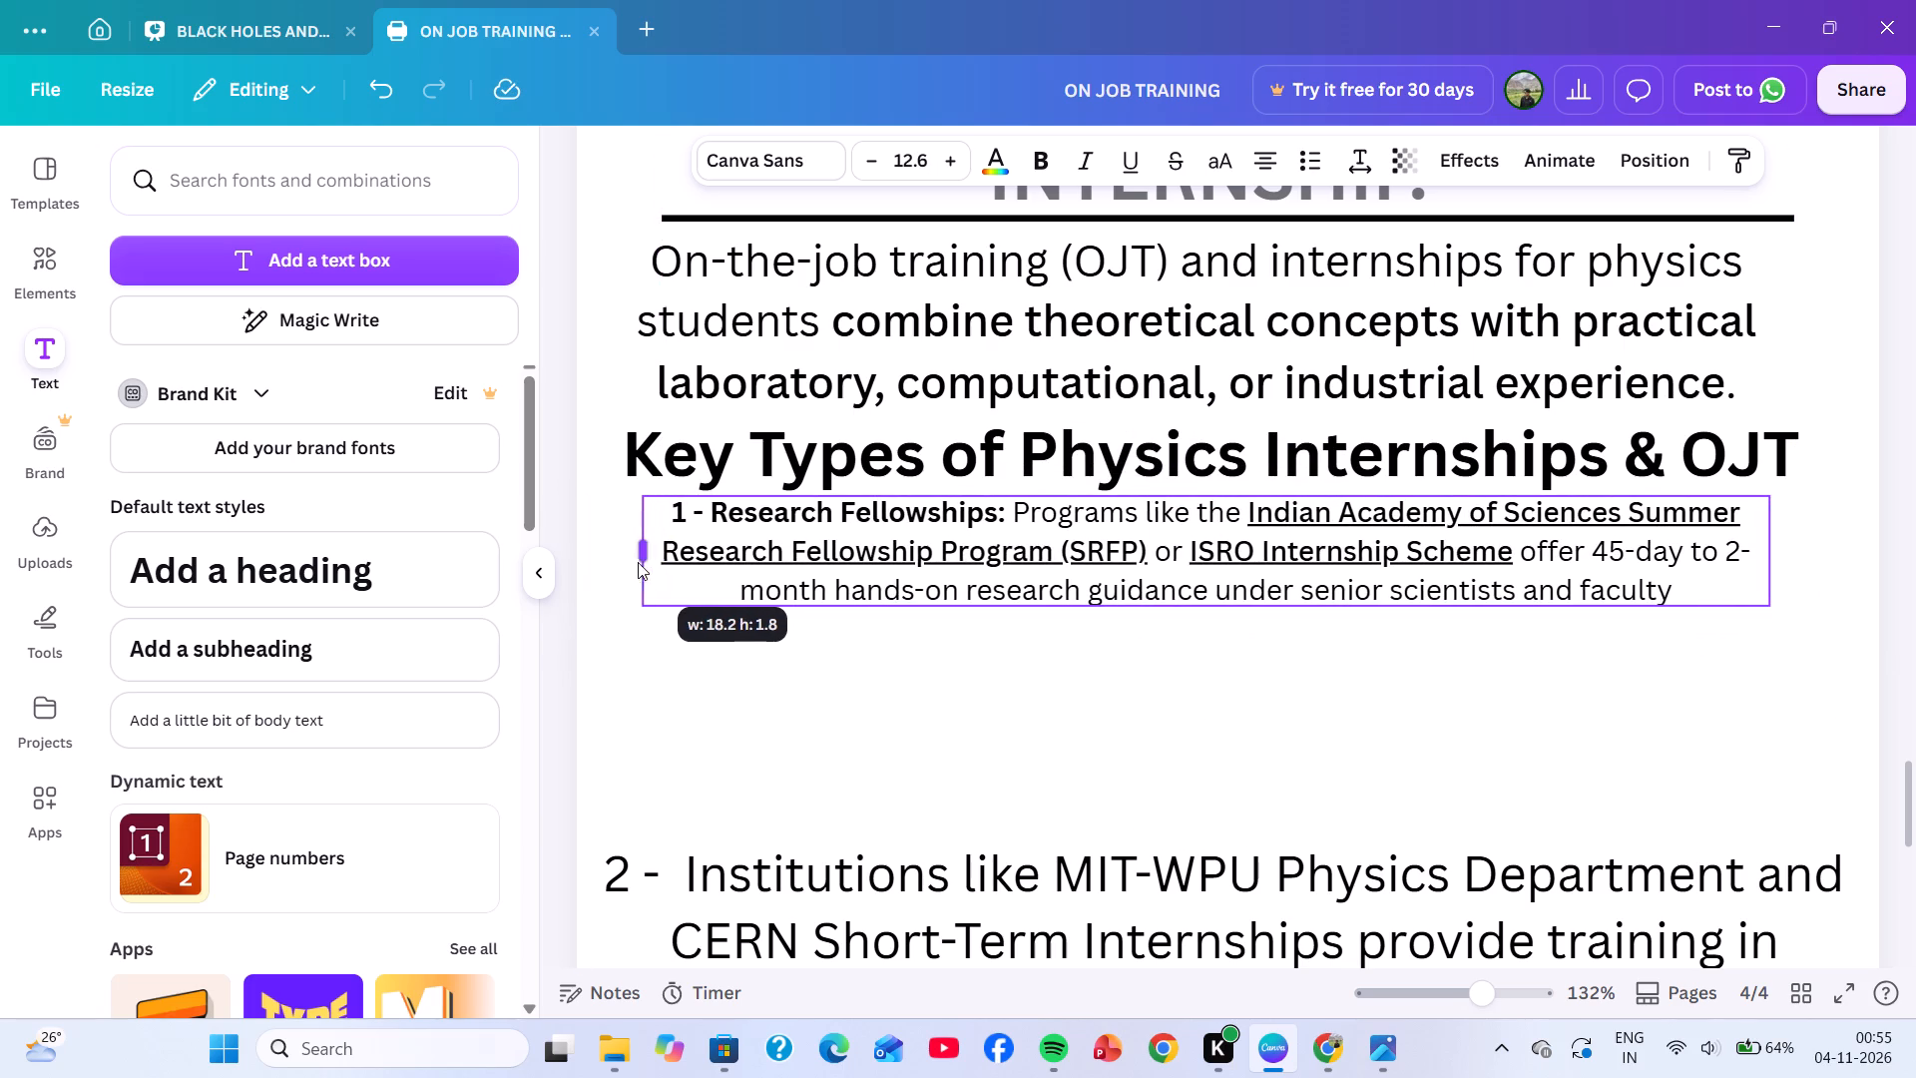
left_click_drag(638, 562, 608, 562)
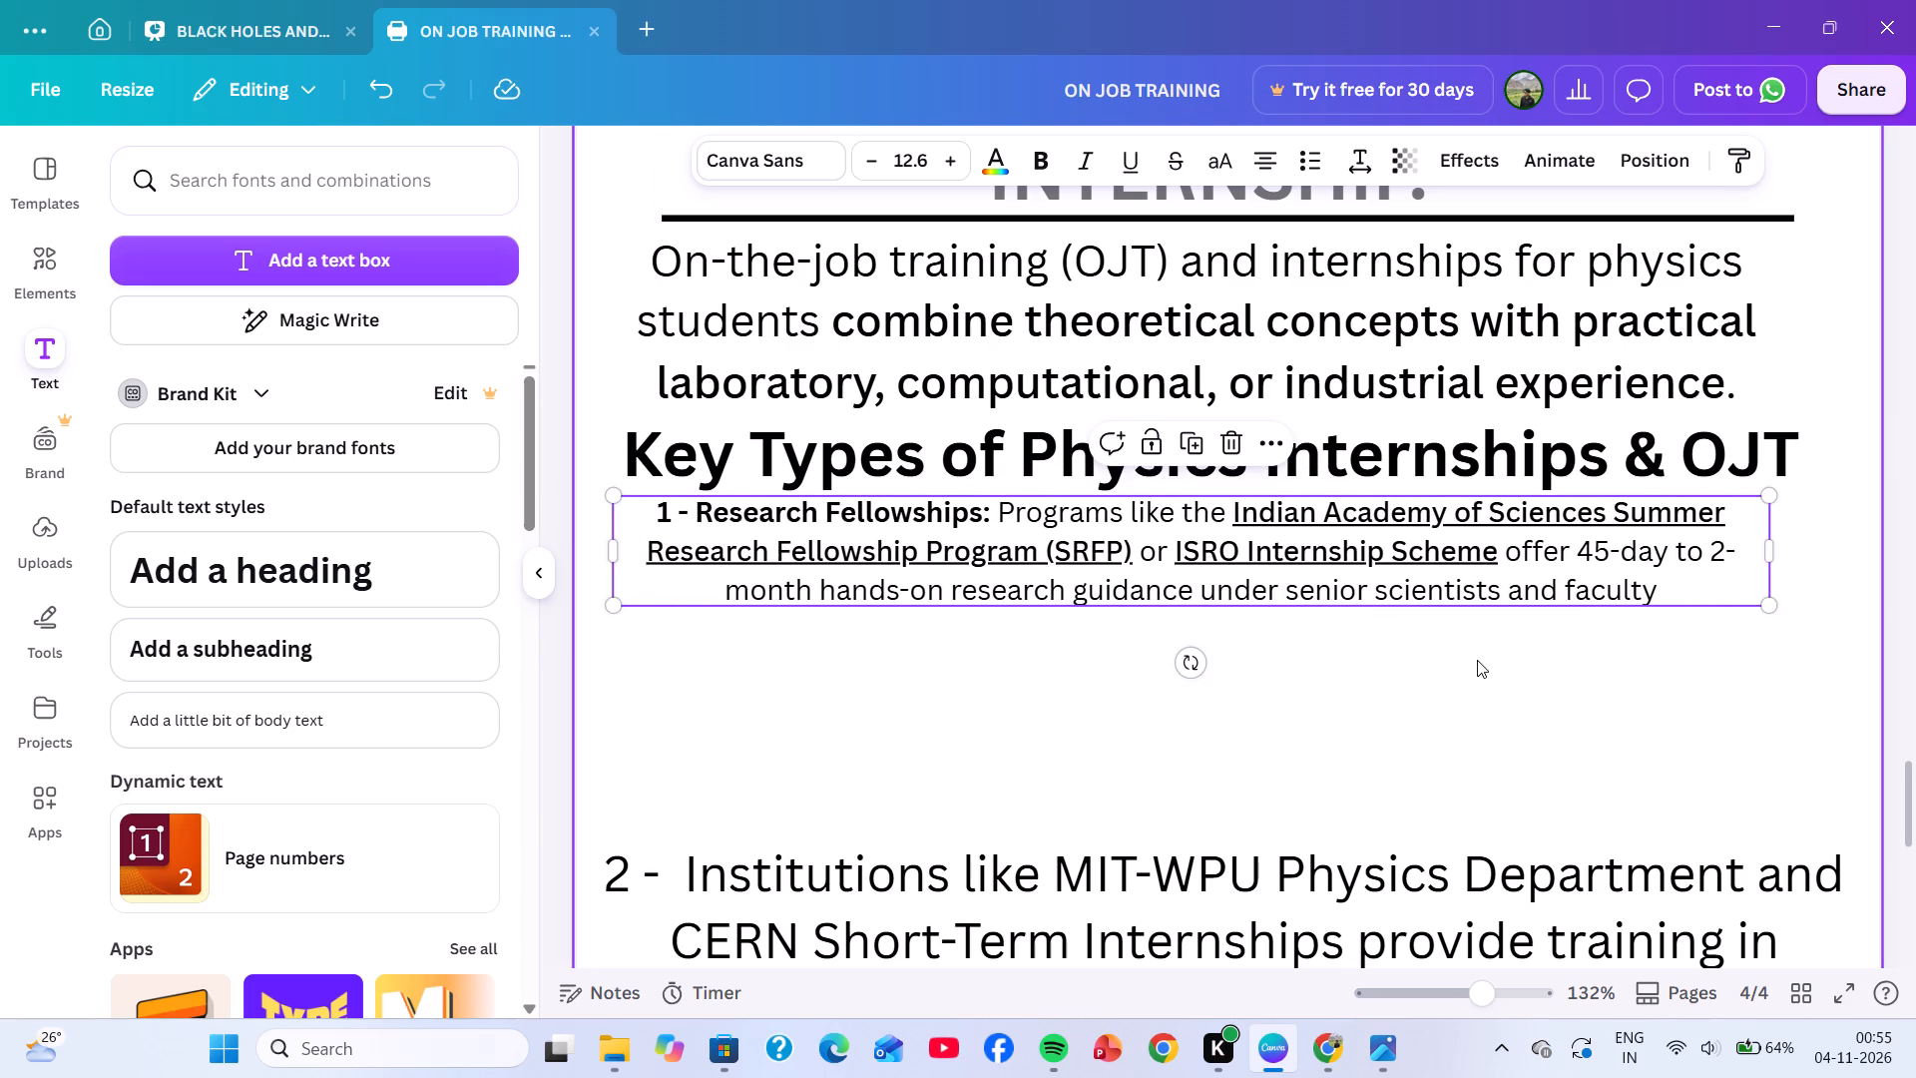
left_click_drag(1774, 548, 1793, 547)
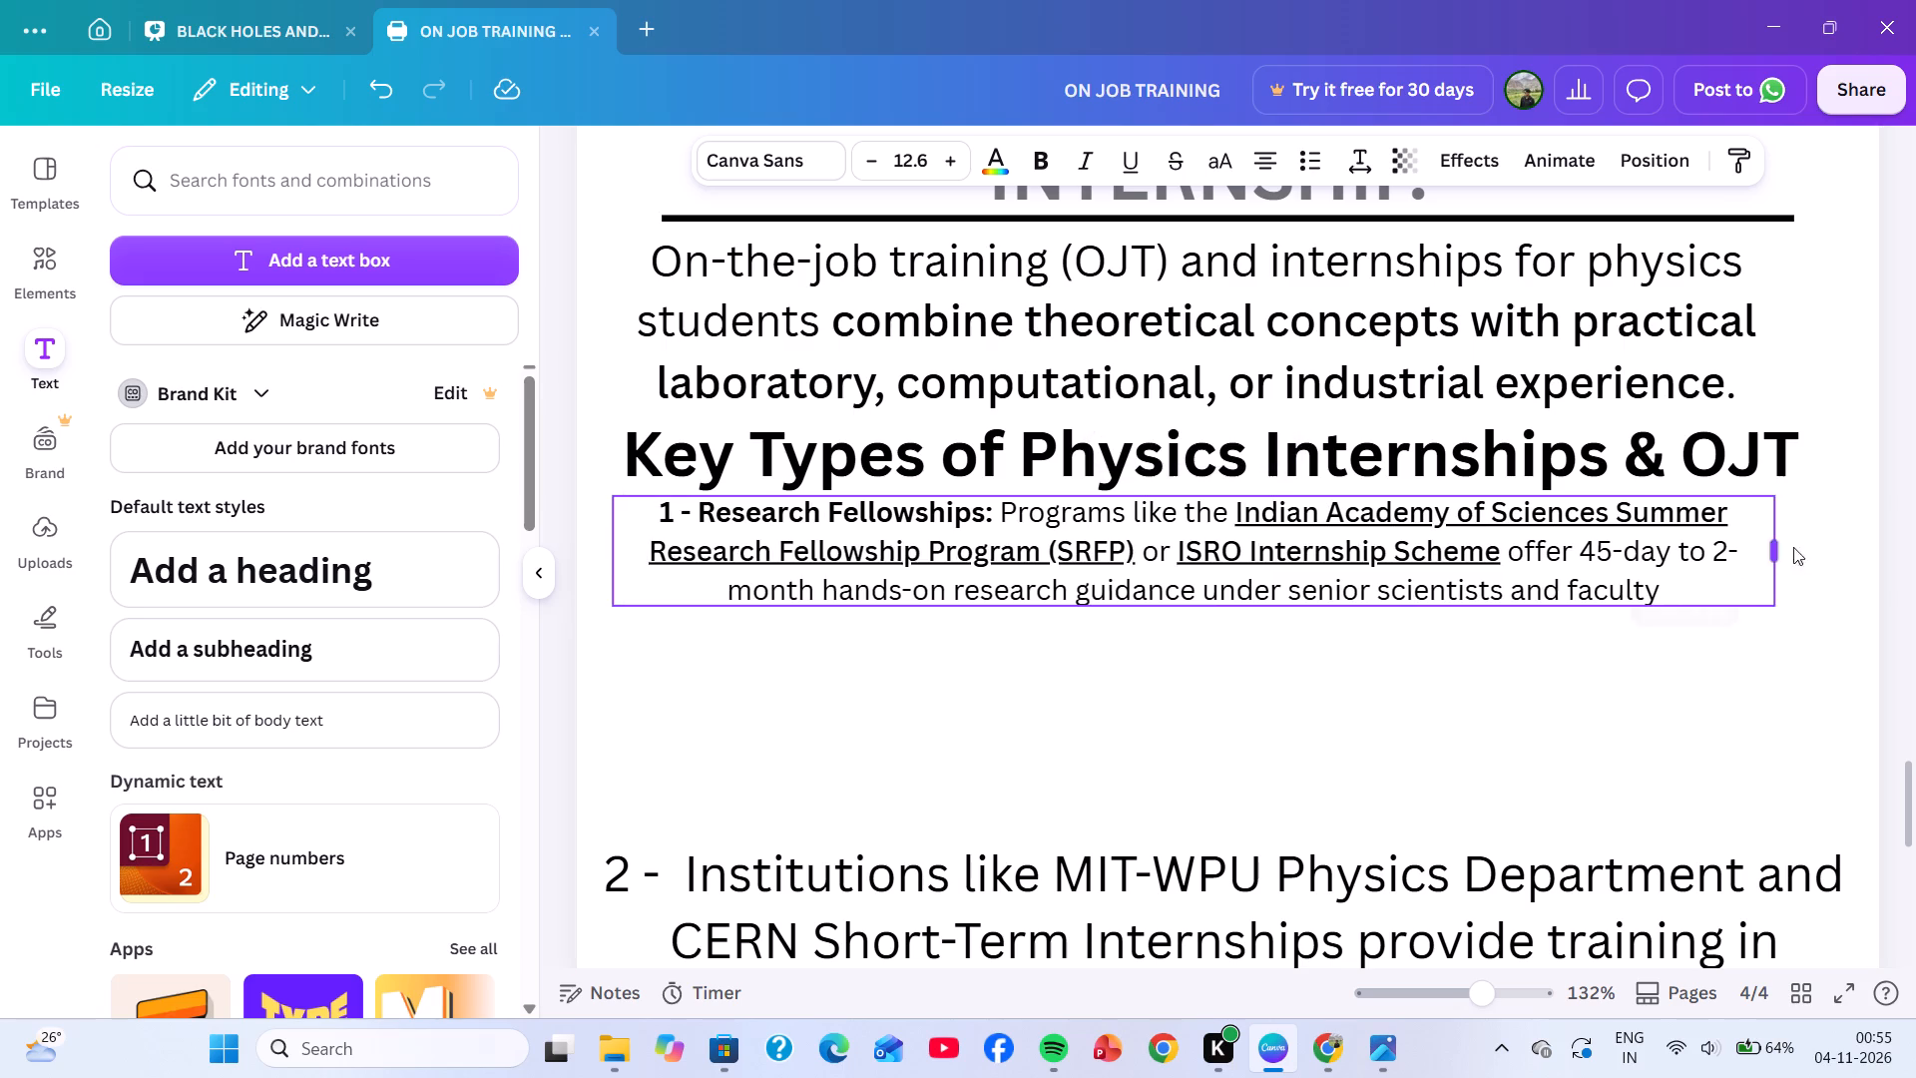
Widen the Research Fellowships paragraph's box rightward so its first line ends with "Summer Research".
left_click_drag(1793, 547, 1855, 542)
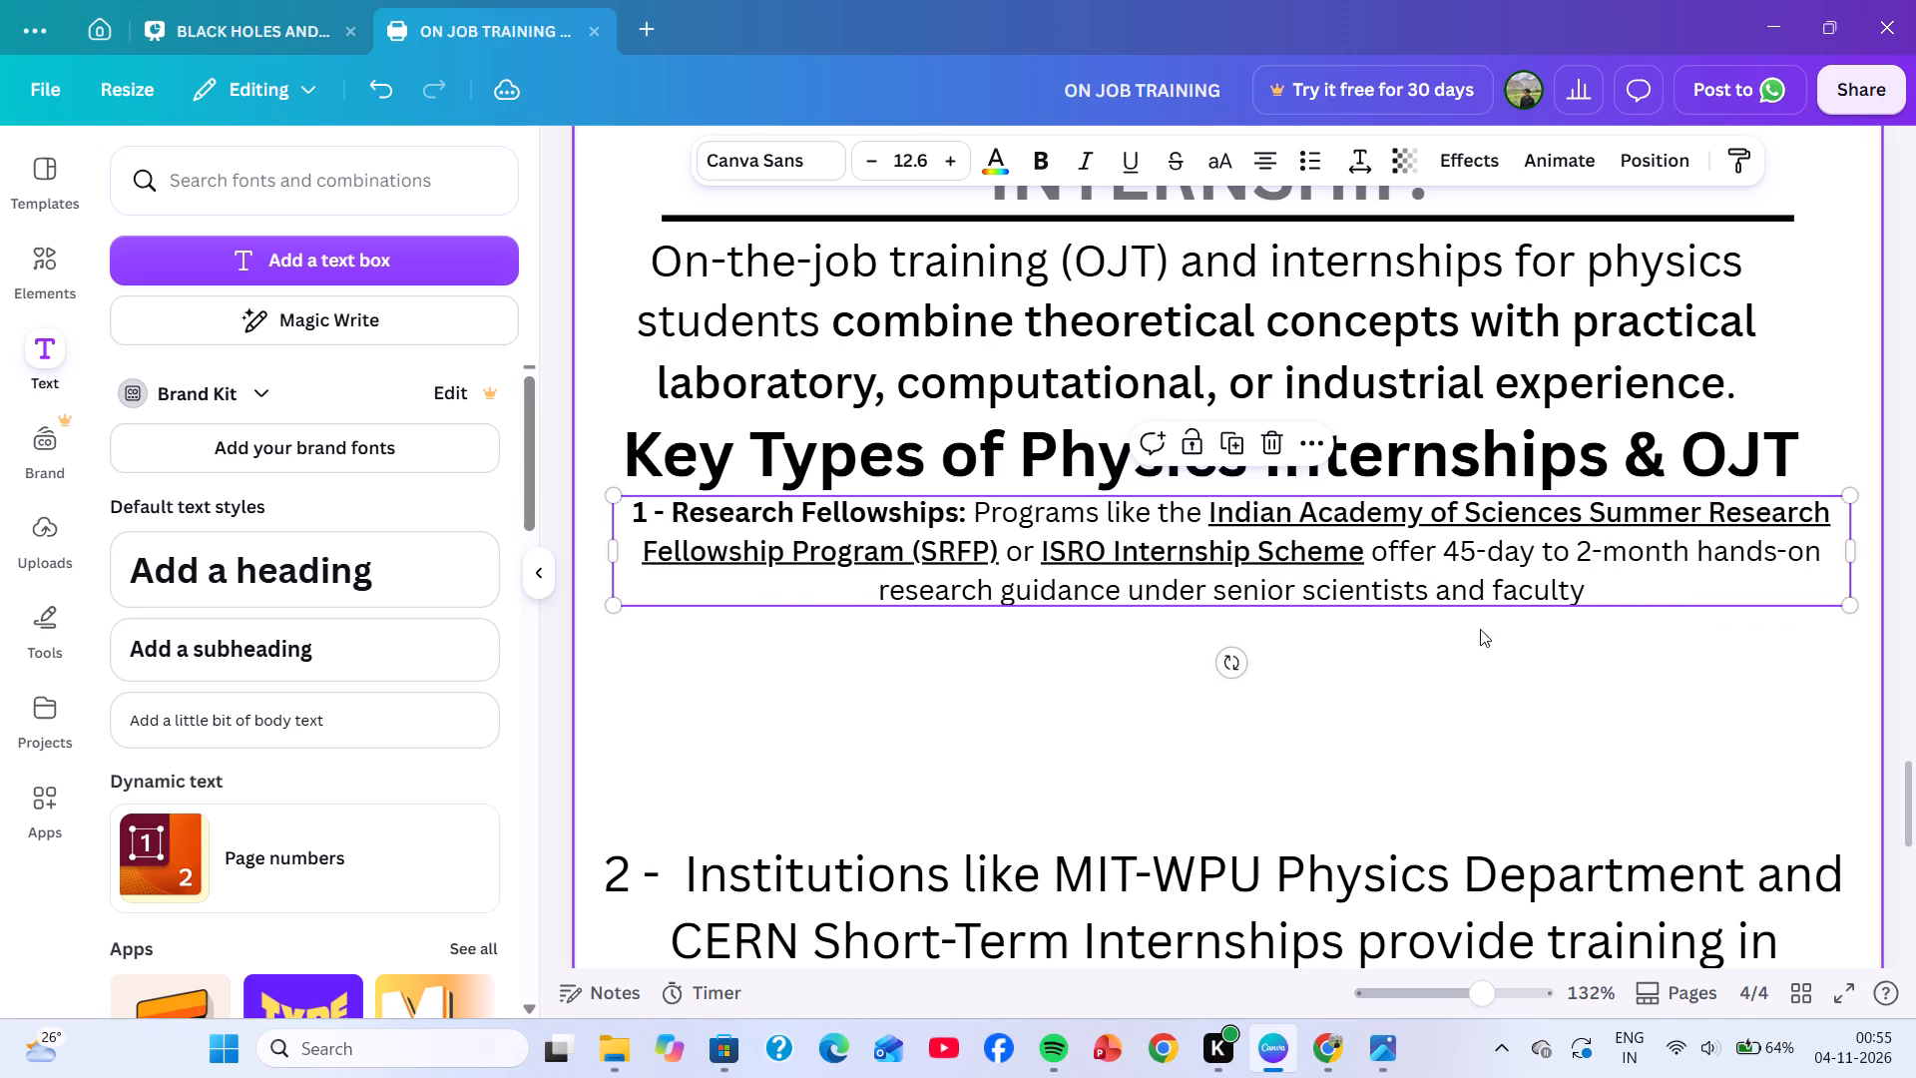
left_click(1329, 722)
Move the paragraph starting "2 - Institutions like MIT-WPU" up to sit directly beneath the Research Fellowships paragraph.
scroll(1322, 715, "down", 2)
left_click(1322, 712)
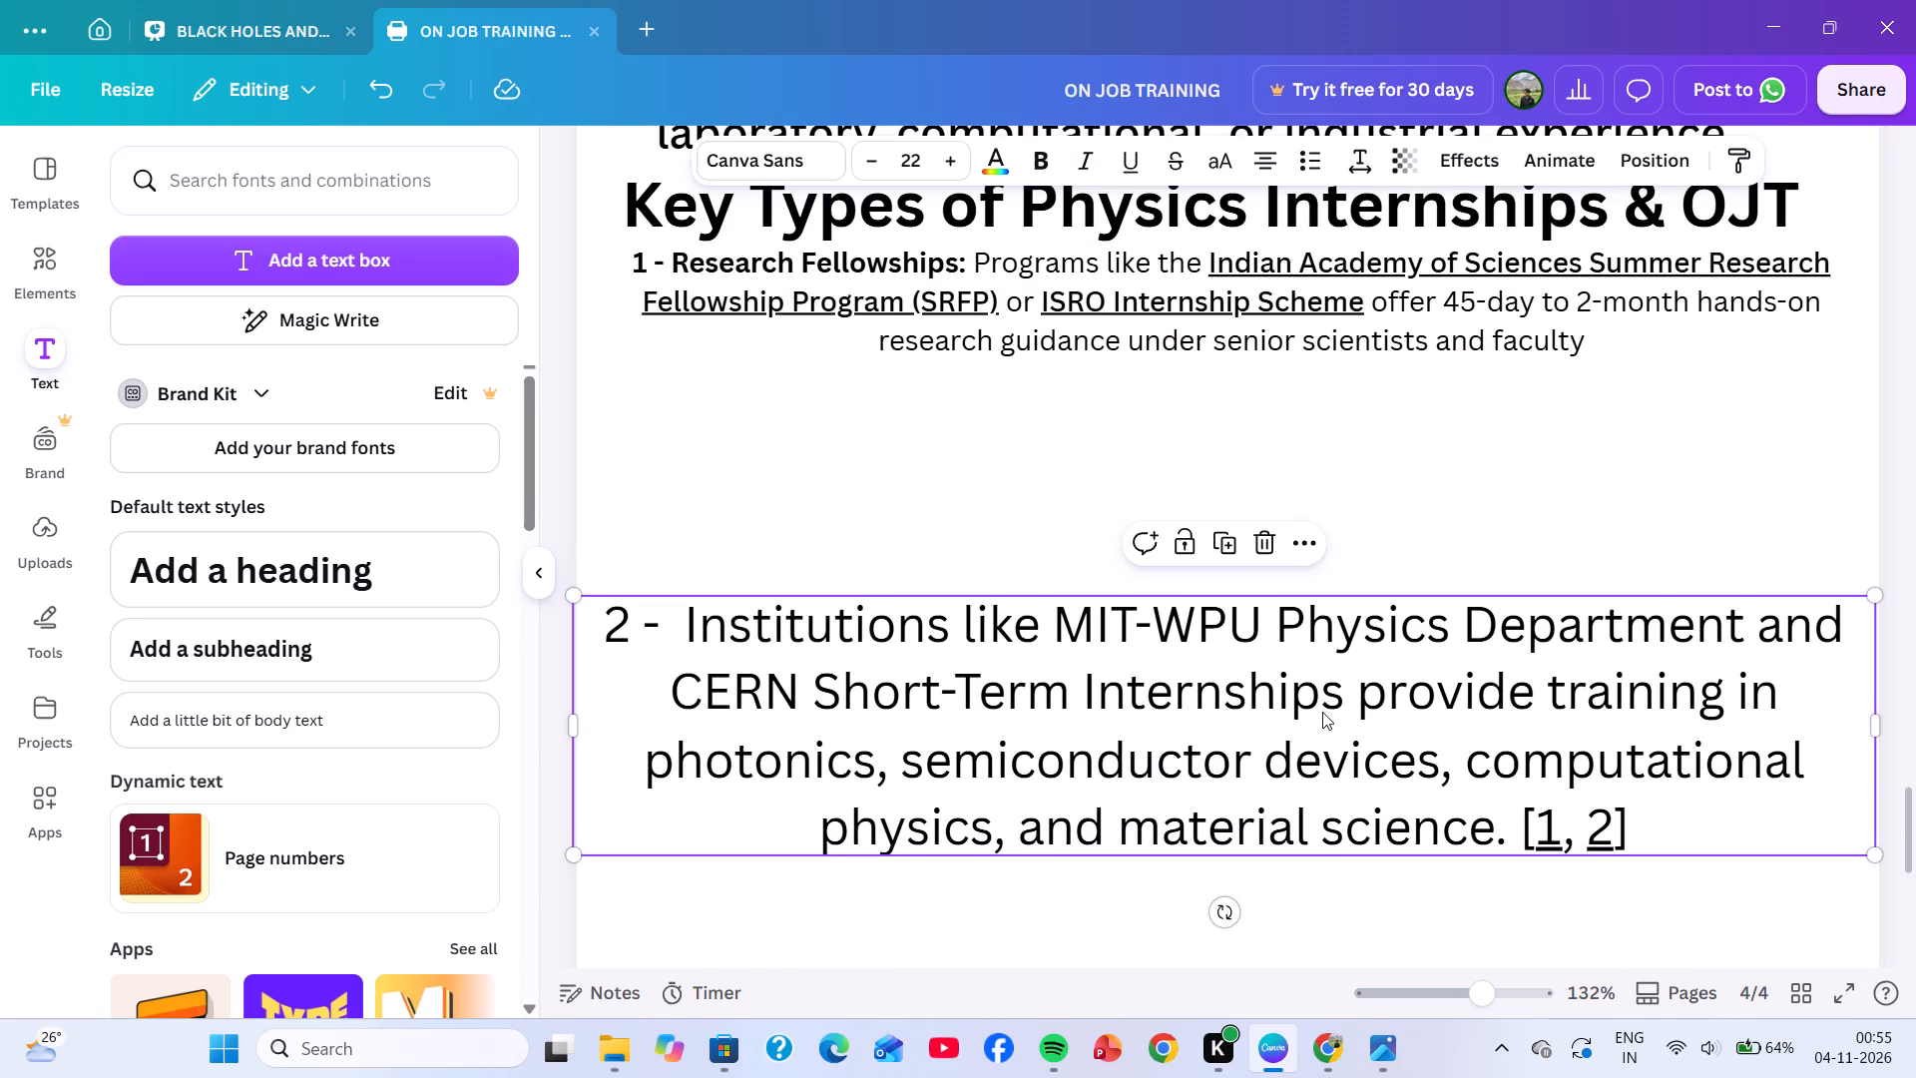
left_click_drag(1319, 675, 1335, 439)
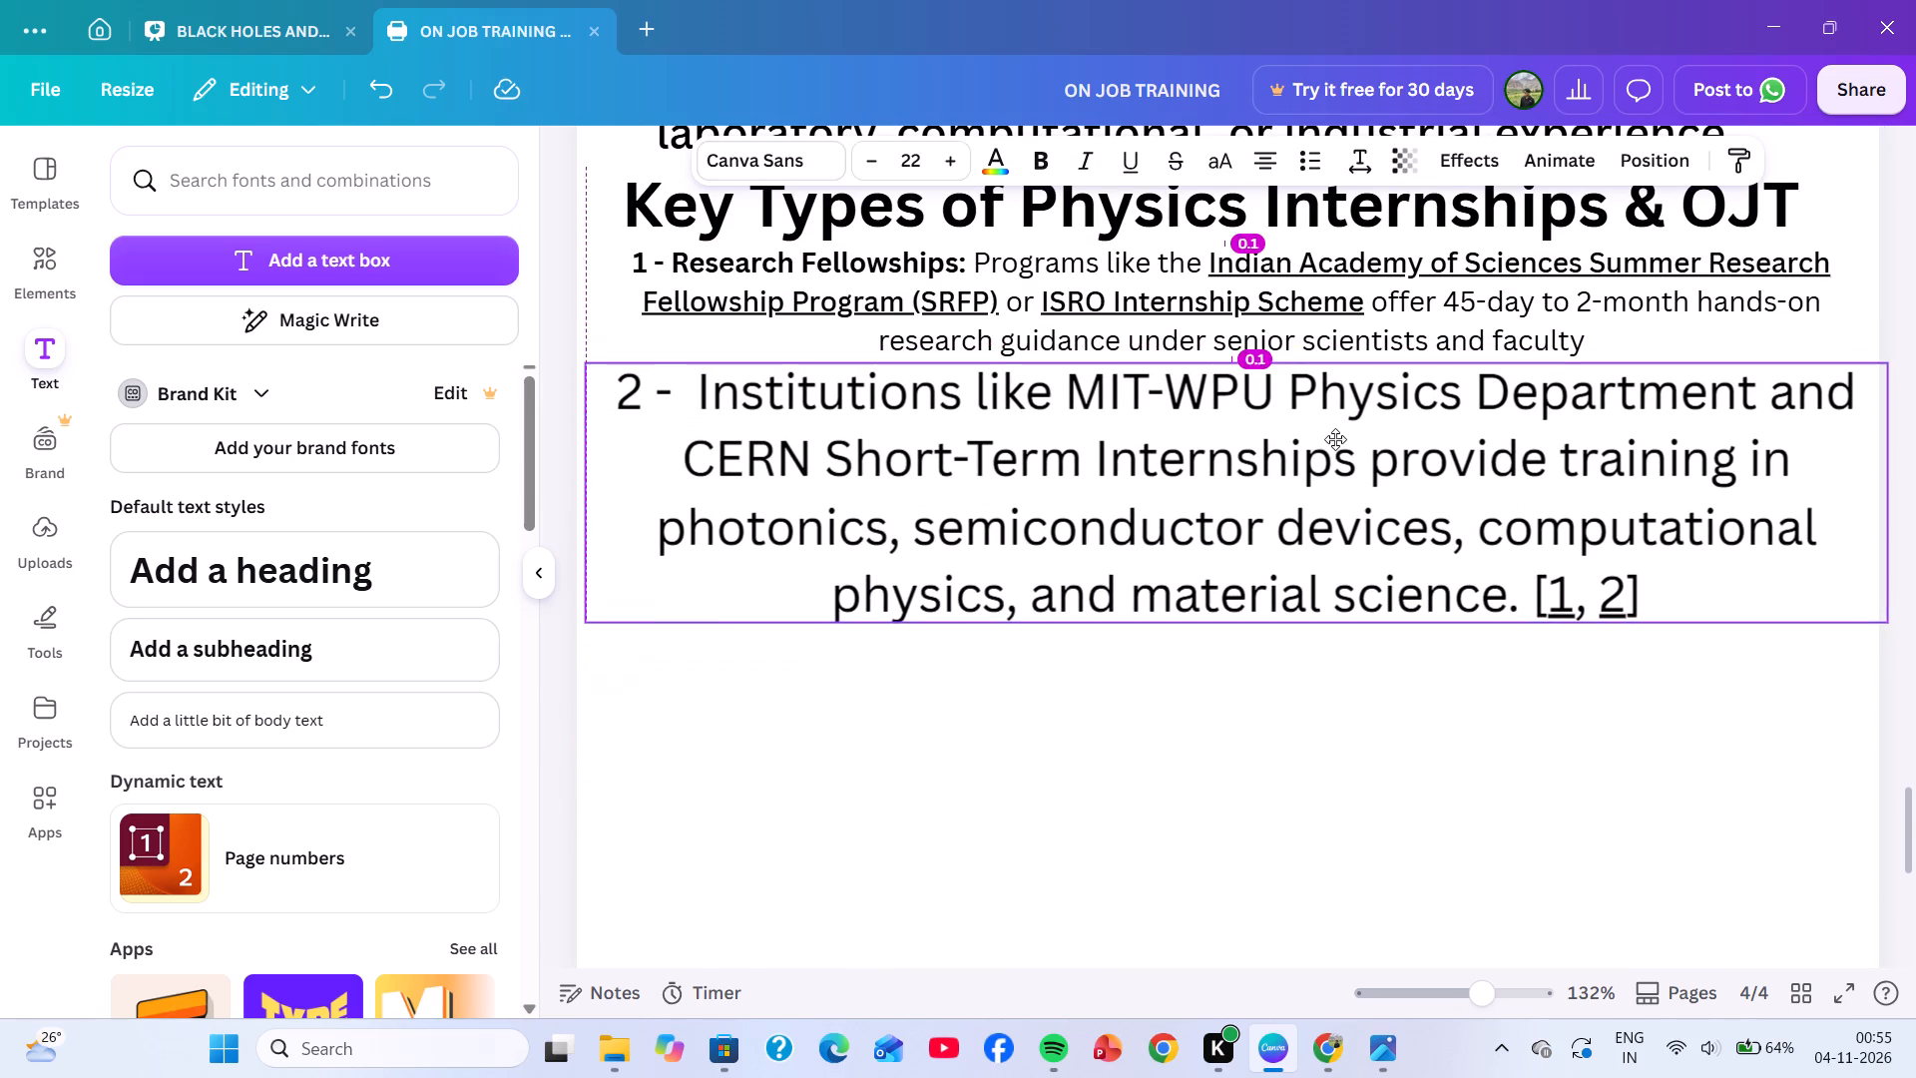
left_click_drag(1335, 439, 1334, 441)
Shrink paragraph 2 to a font size of about 14.7 and widen its box so the text fits on three lines.
left_click_drag(1892, 626, 1761, 584)
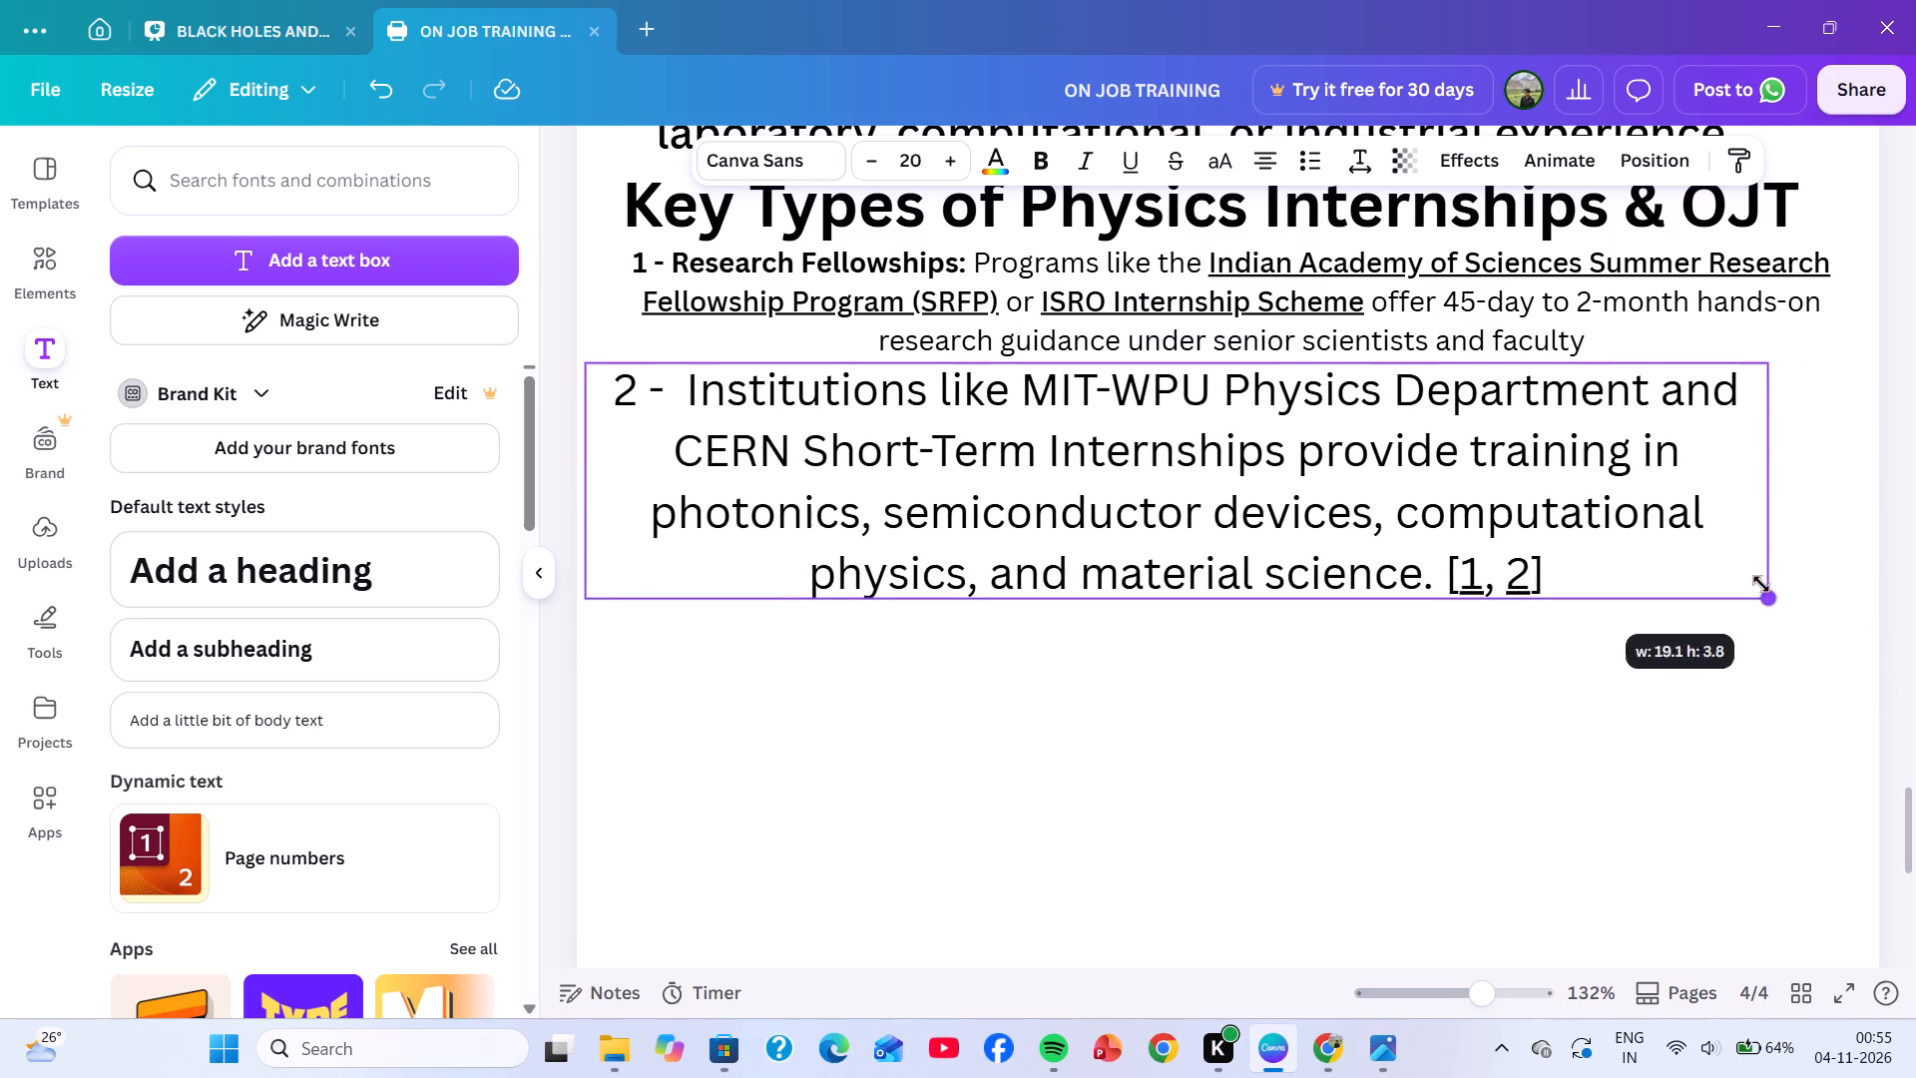
left_click_drag(1761, 584, 1660, 544)
left_click_drag(1652, 470, 1747, 470)
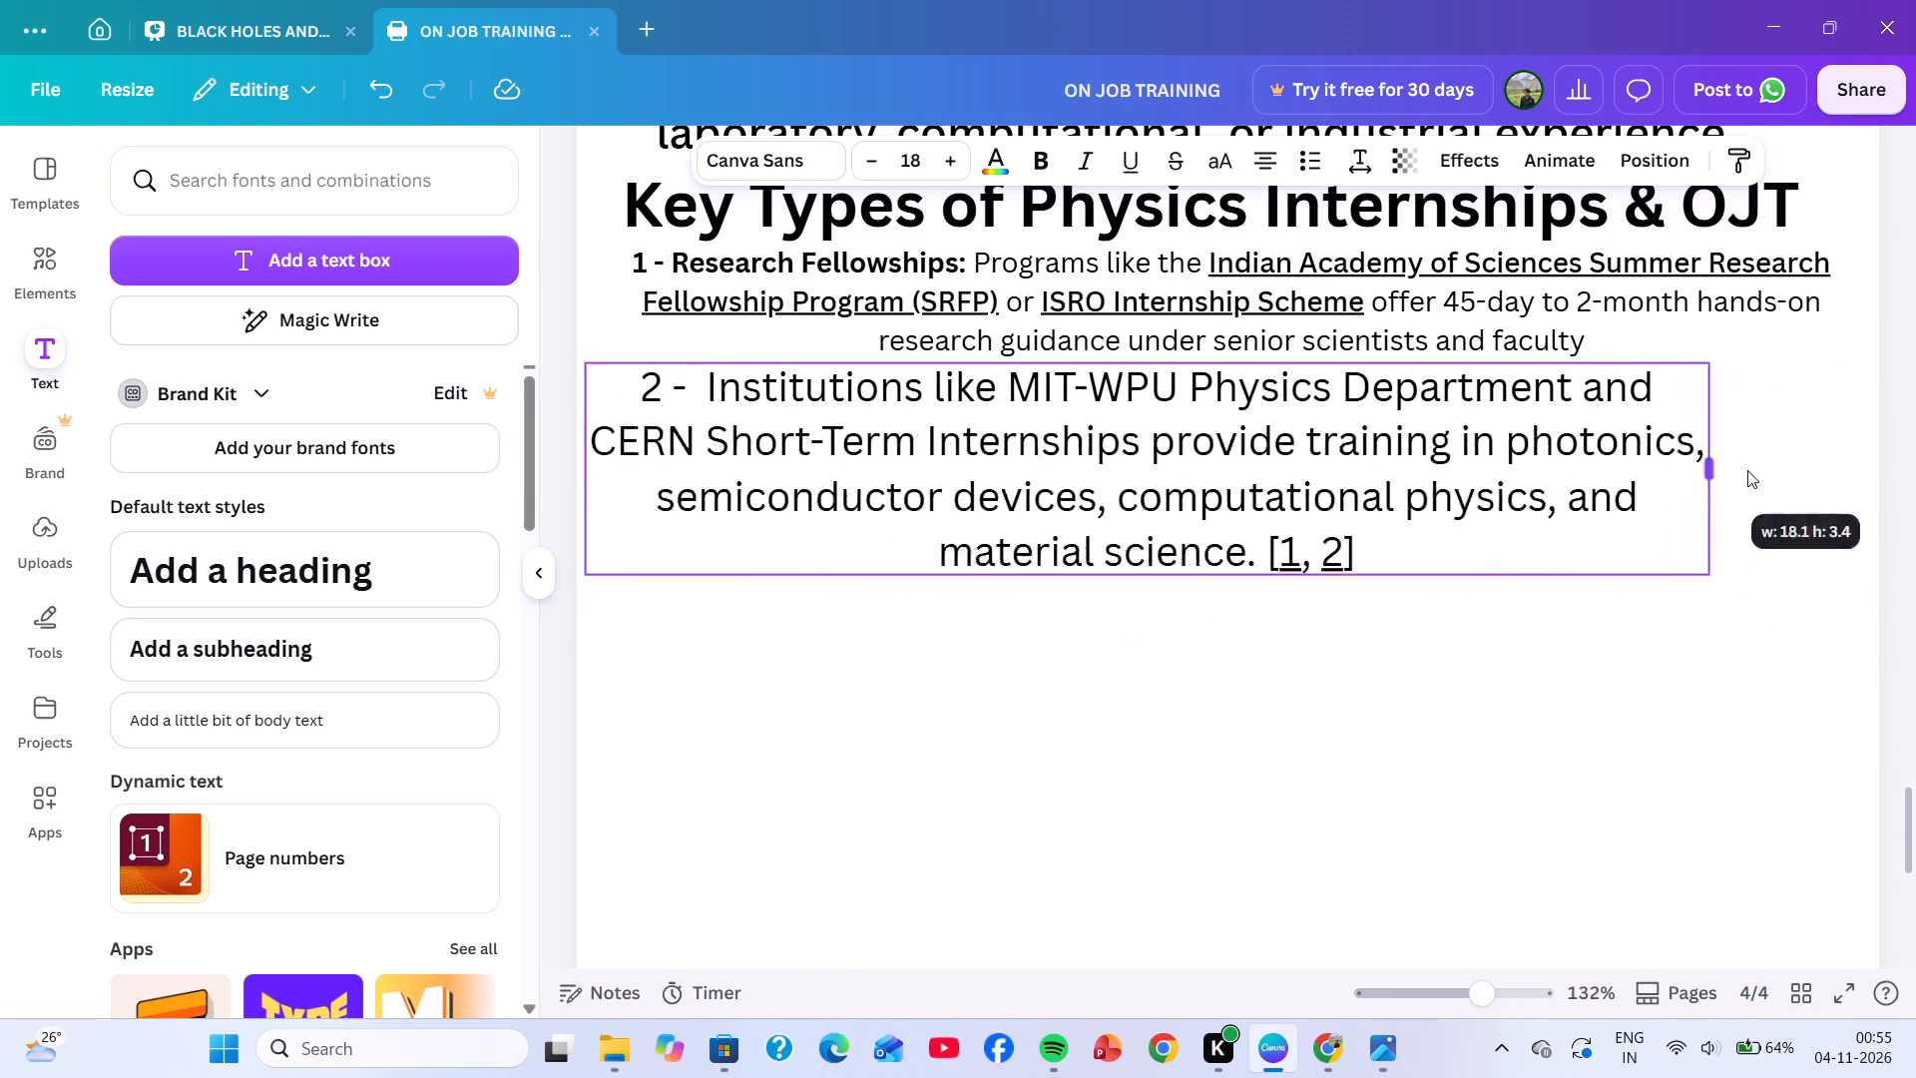
left_click_drag(1747, 470, 1851, 469)
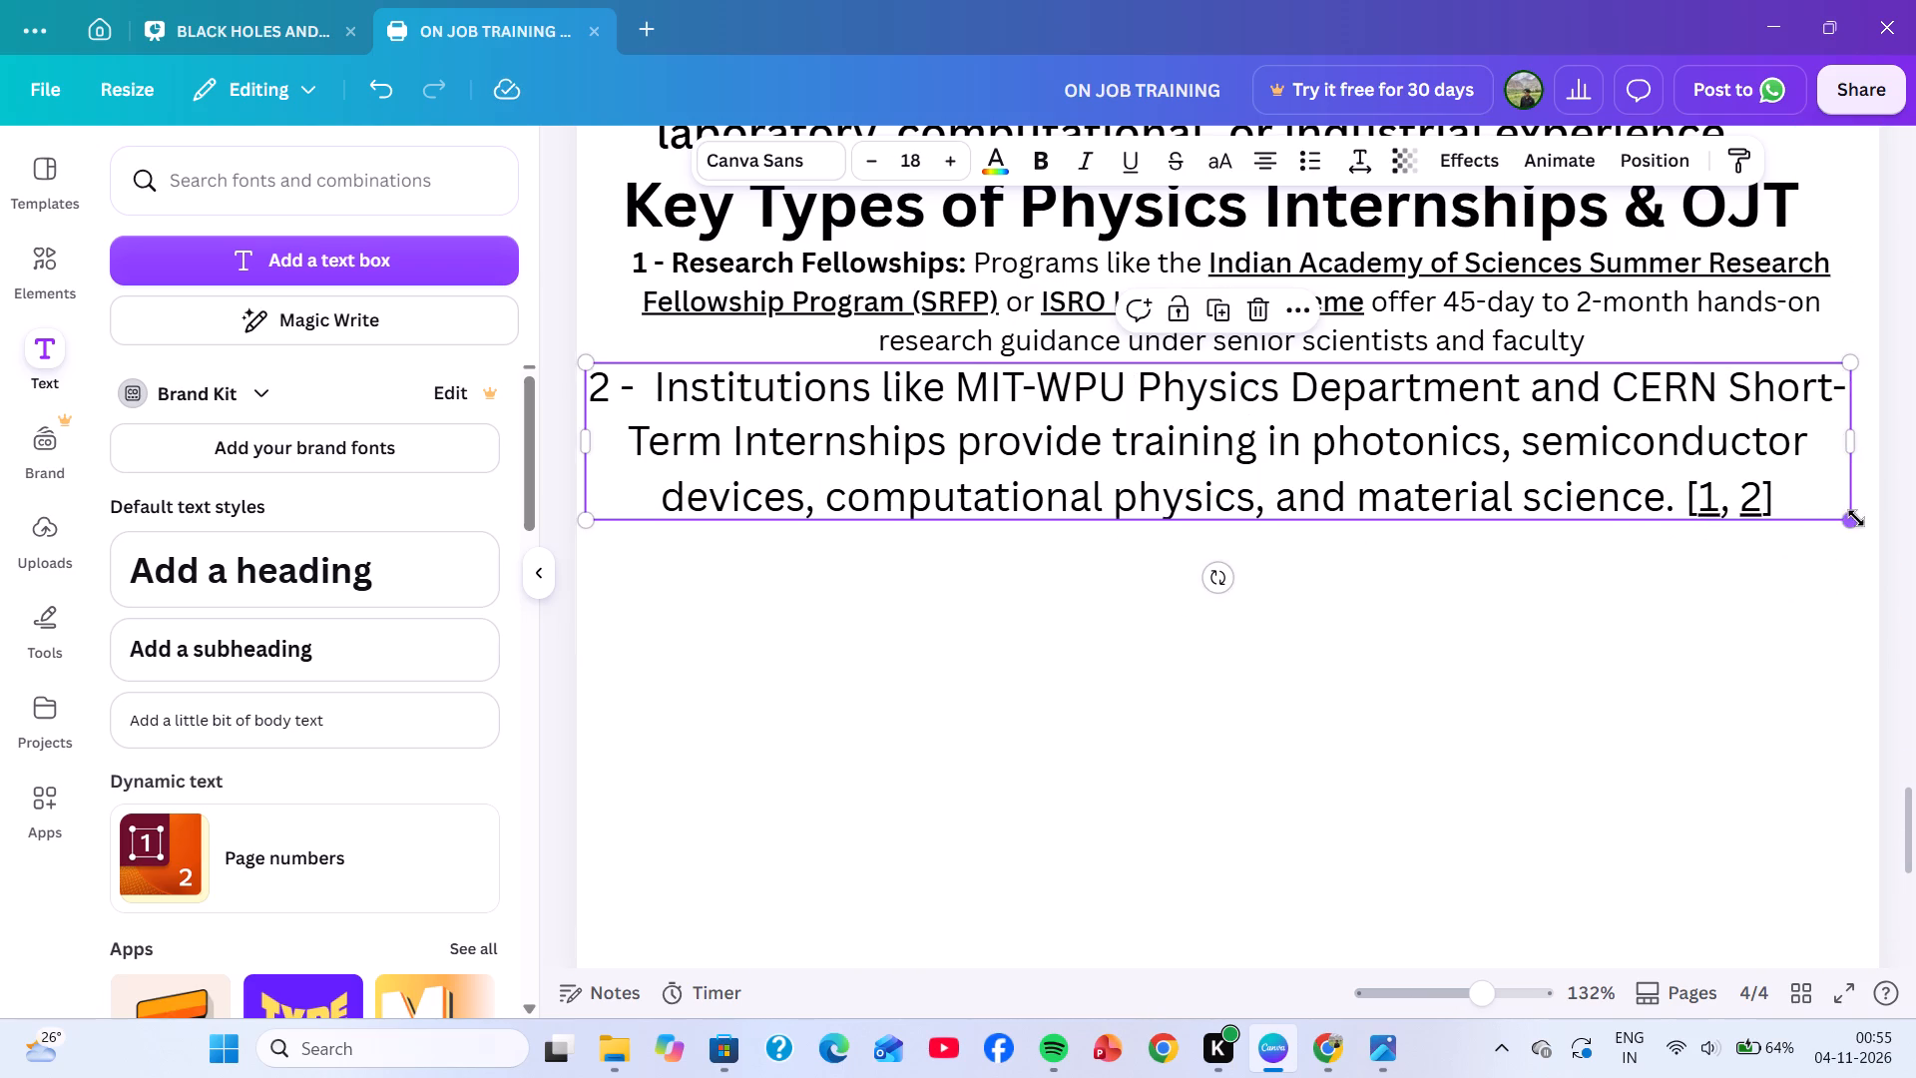
left_click_drag(1856, 518, 1630, 476)
left_click_drag(1623, 426, 1728, 434)
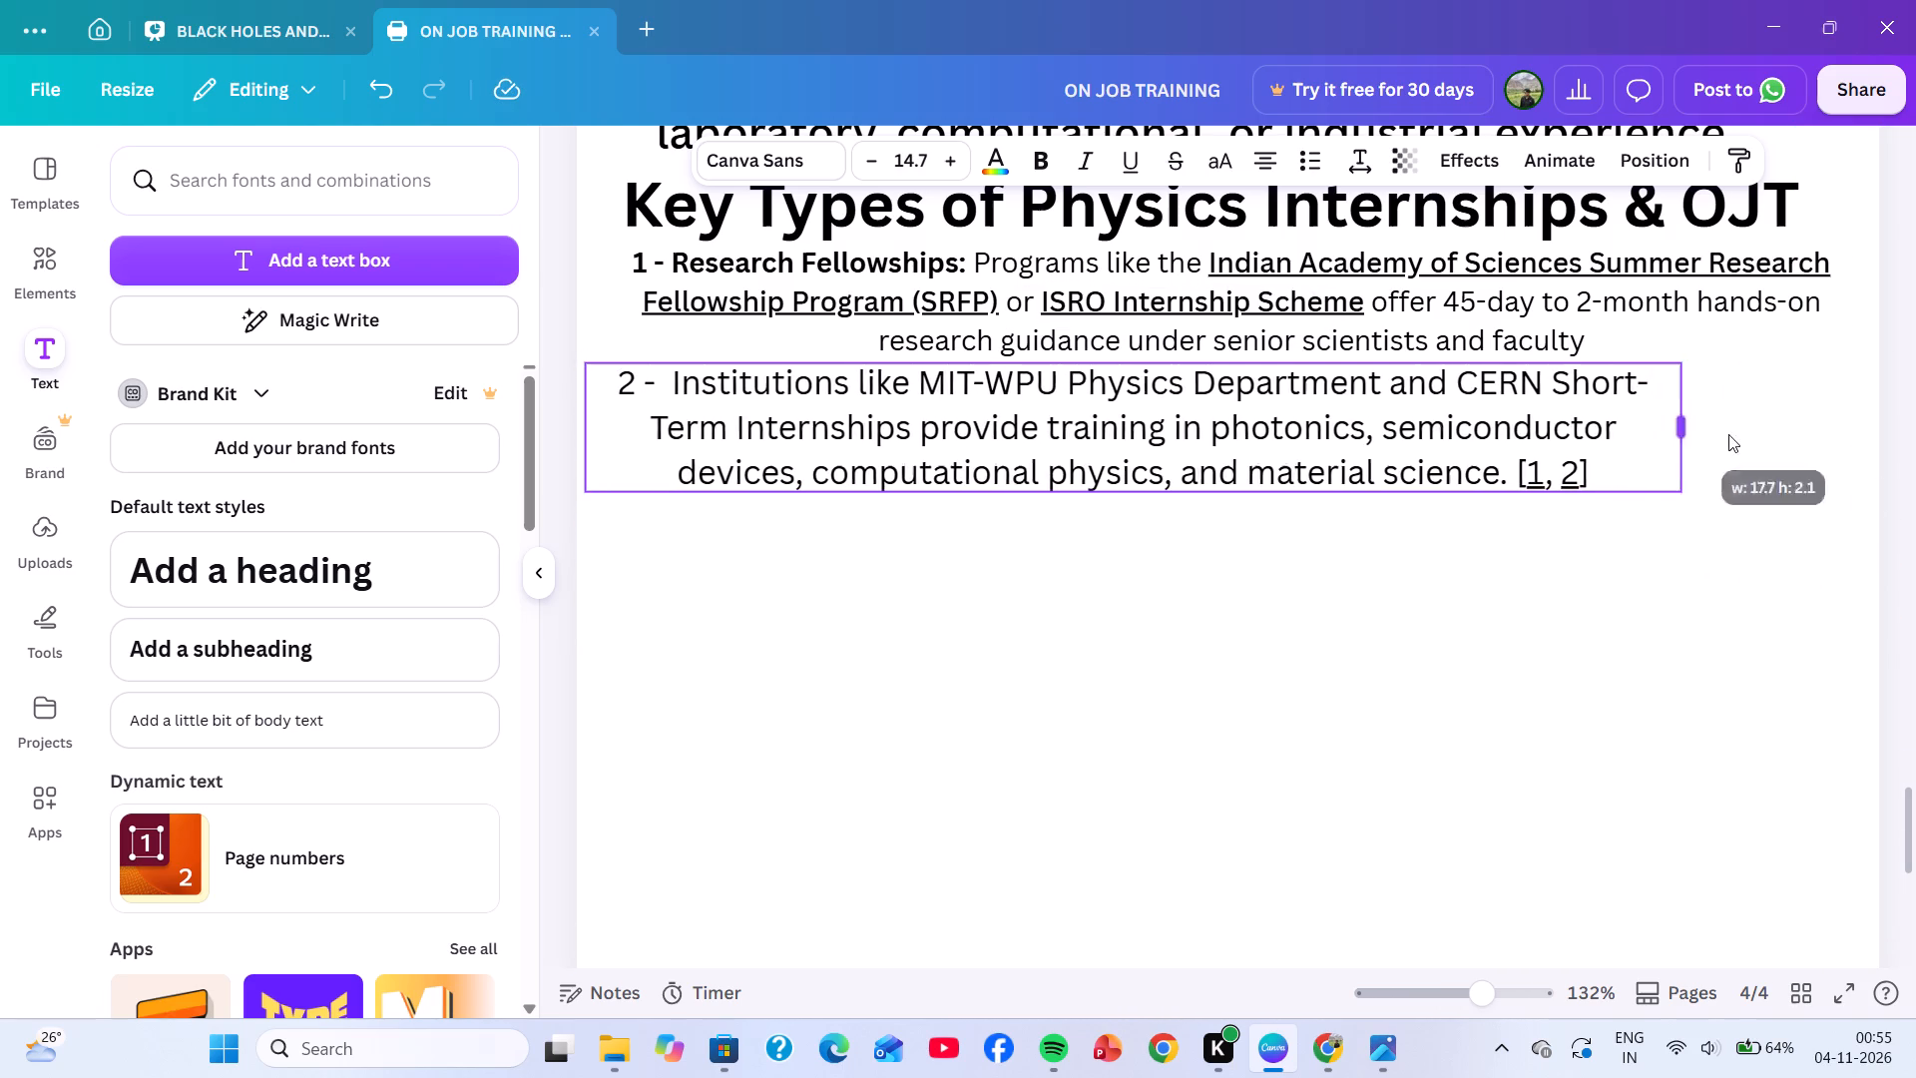
left_click_drag(1728, 434, 1847, 434)
left_click(1559, 603)
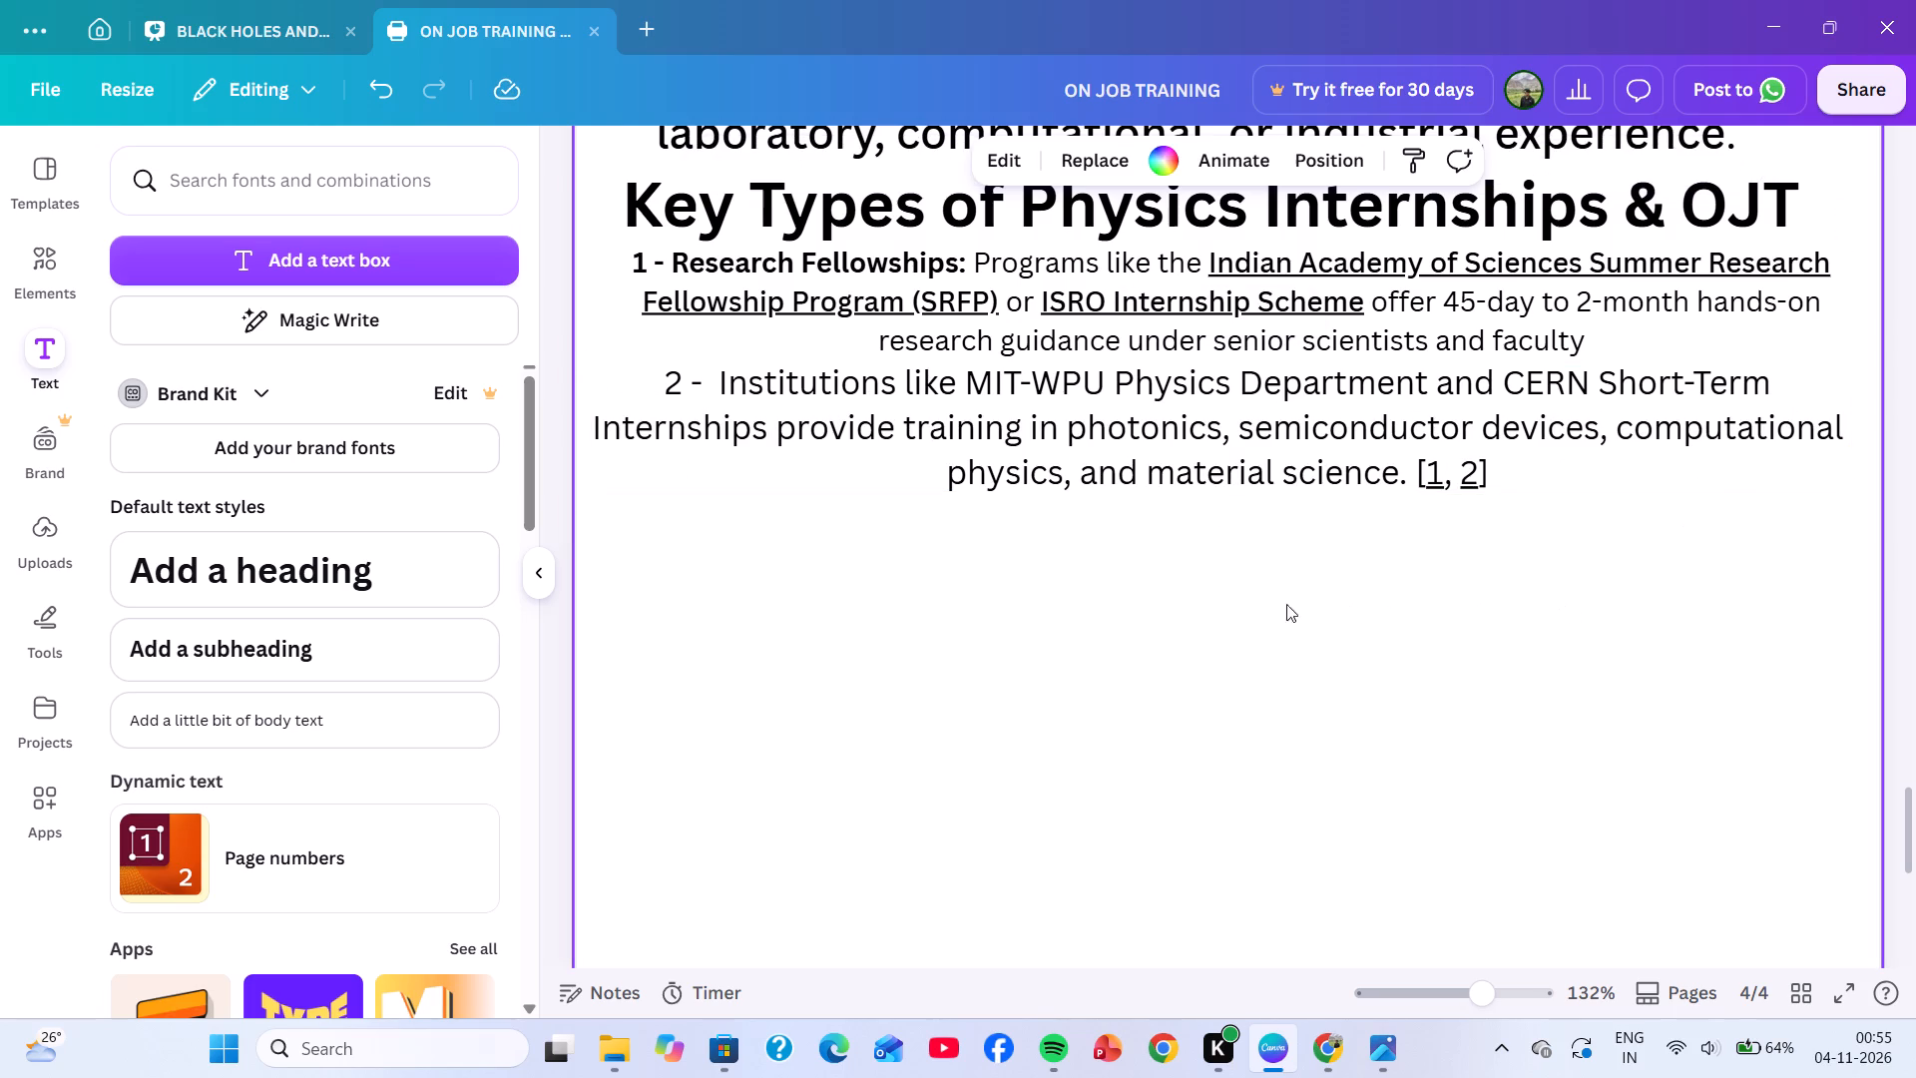
Inset paragraph 2 slightly from both page edges, with a font size of about 14.4 and a box width of about 20.
left_click(632, 372)
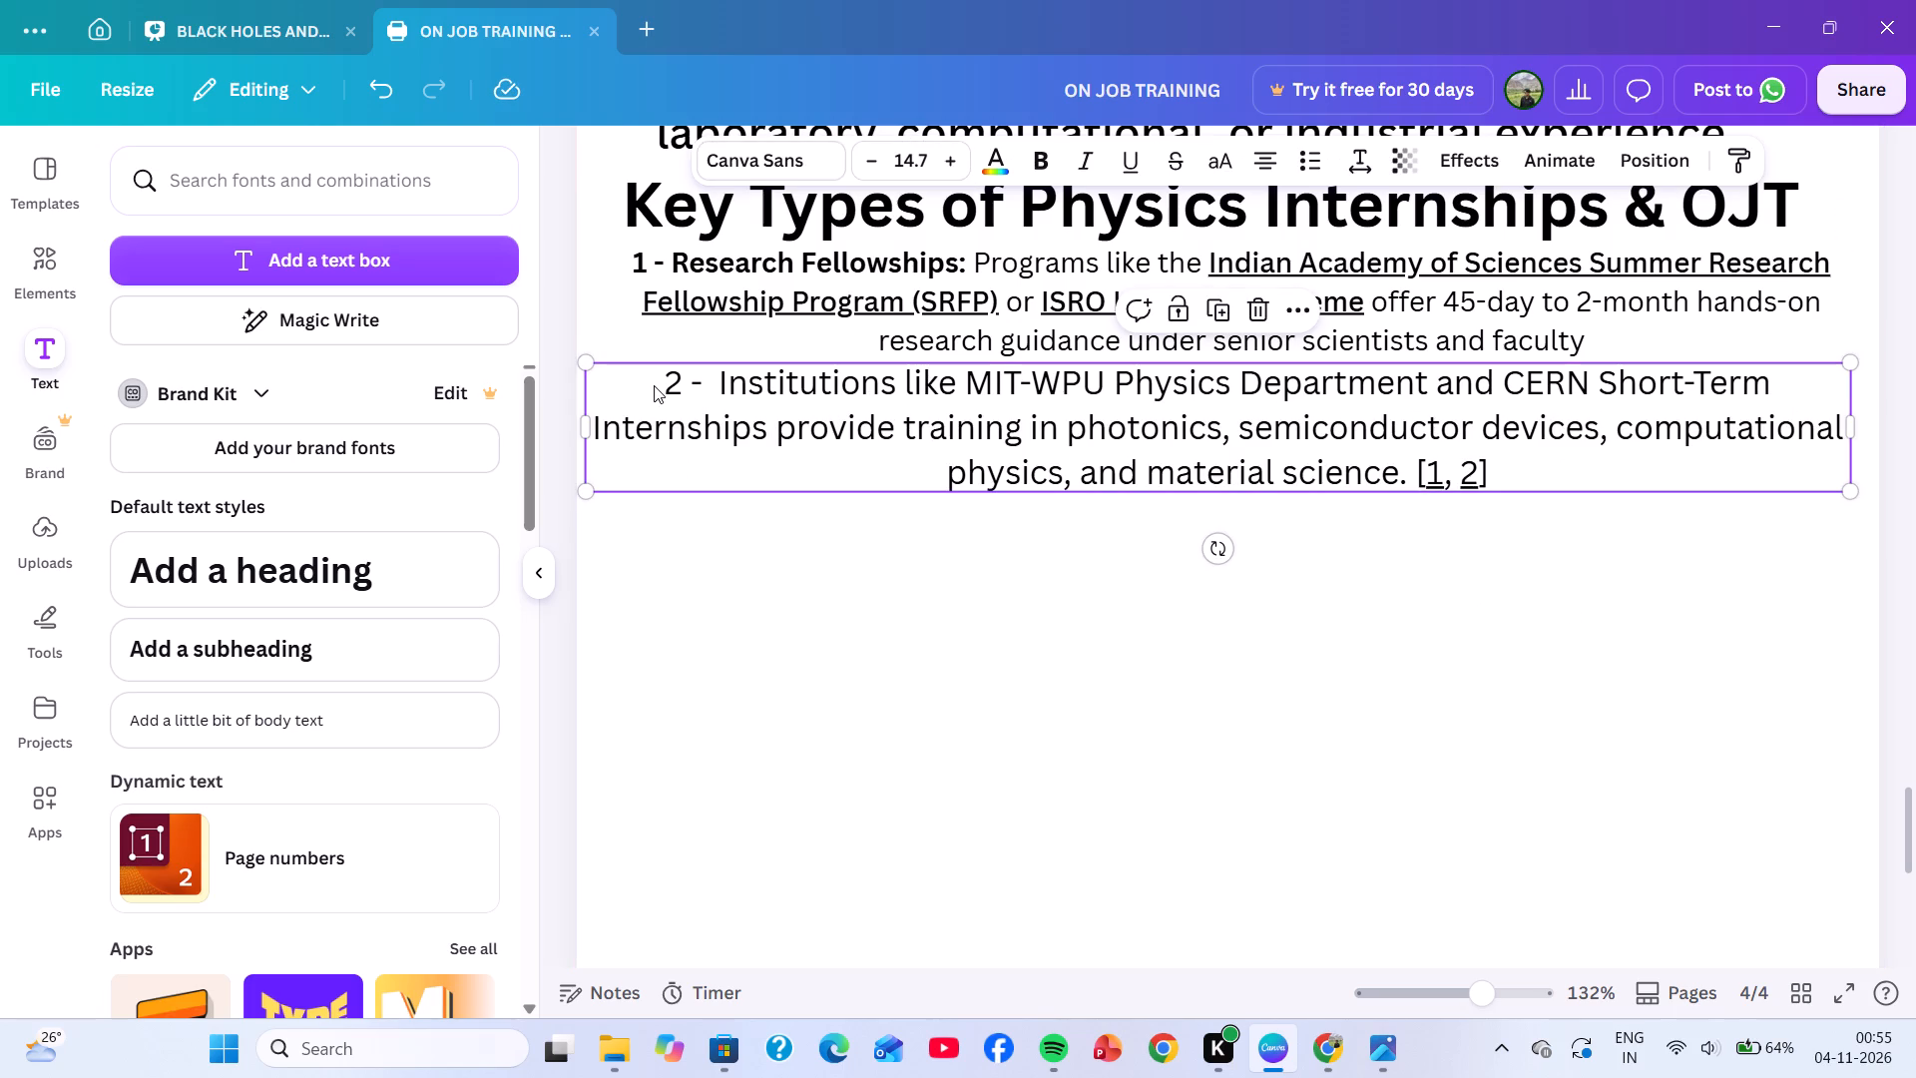
left_click_drag(899, 448, 870, 447)
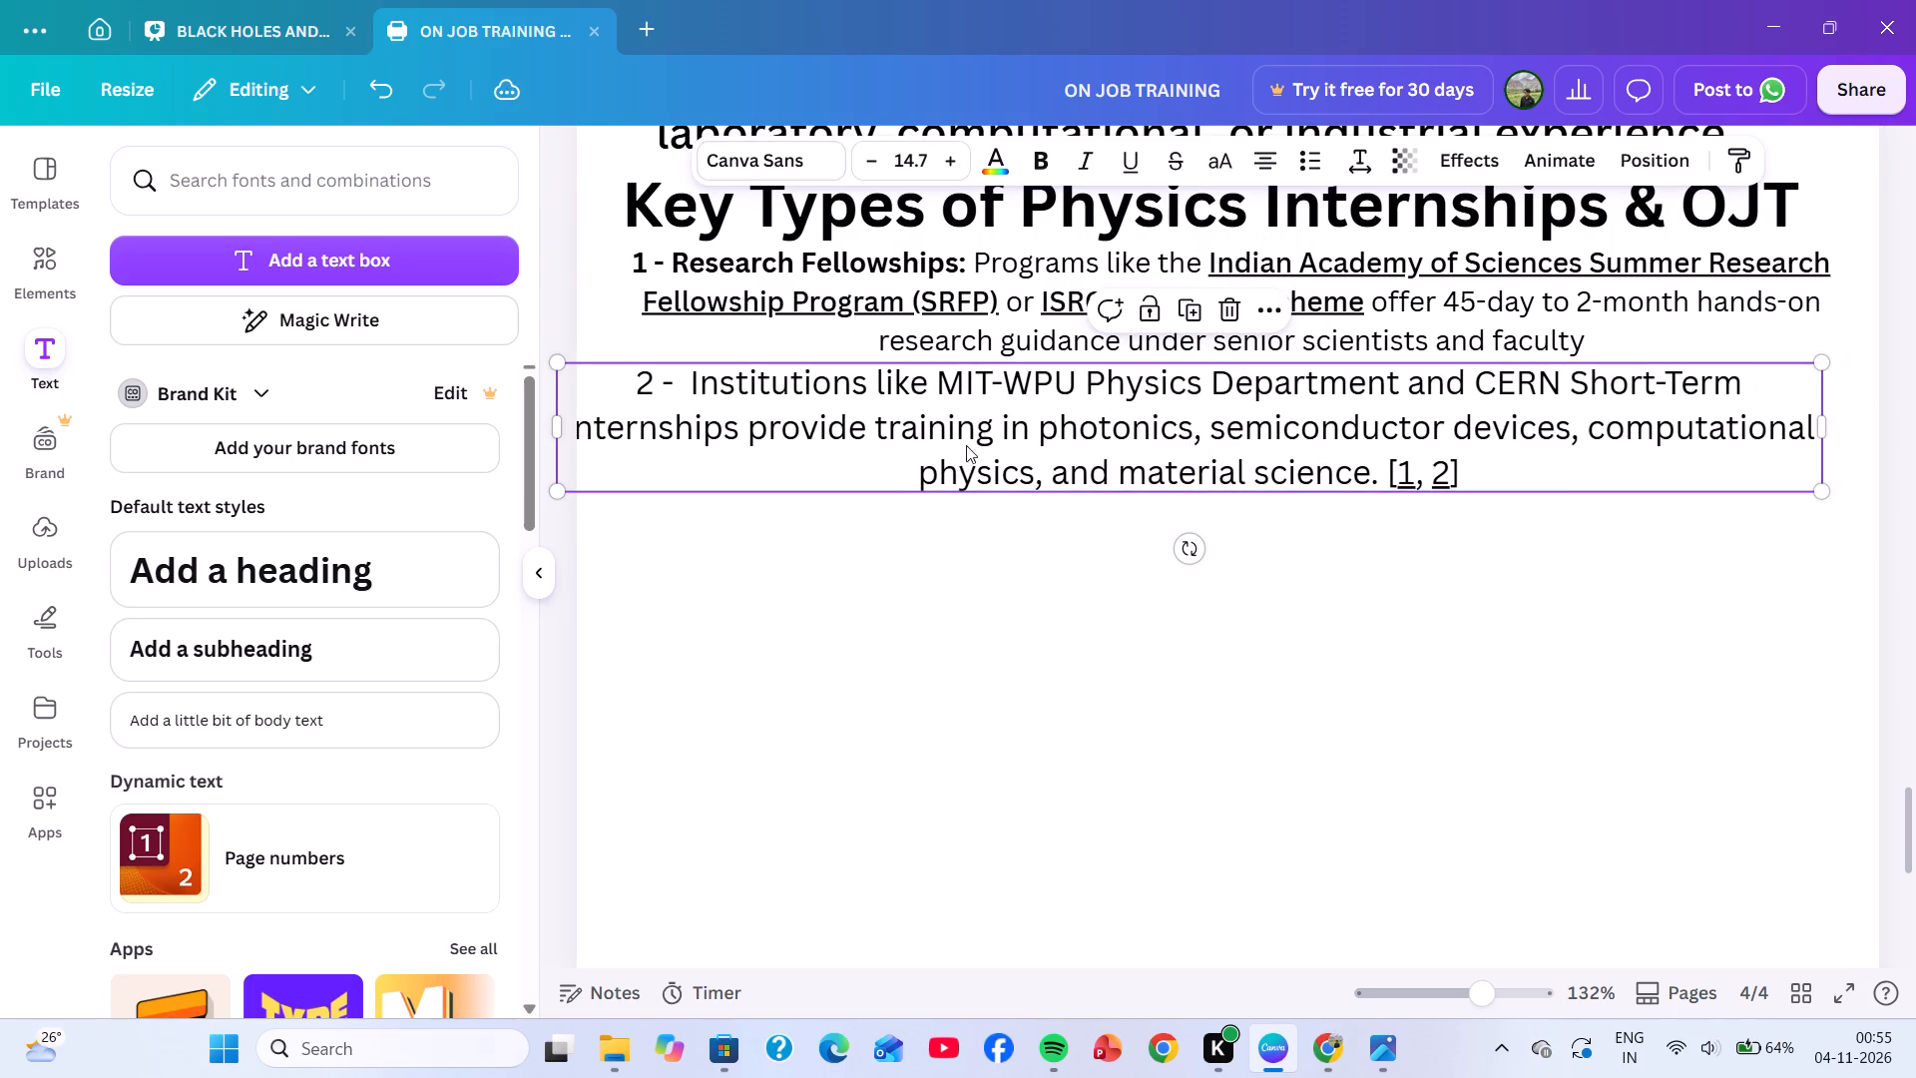
left_click_drag(554, 429, 558, 431)
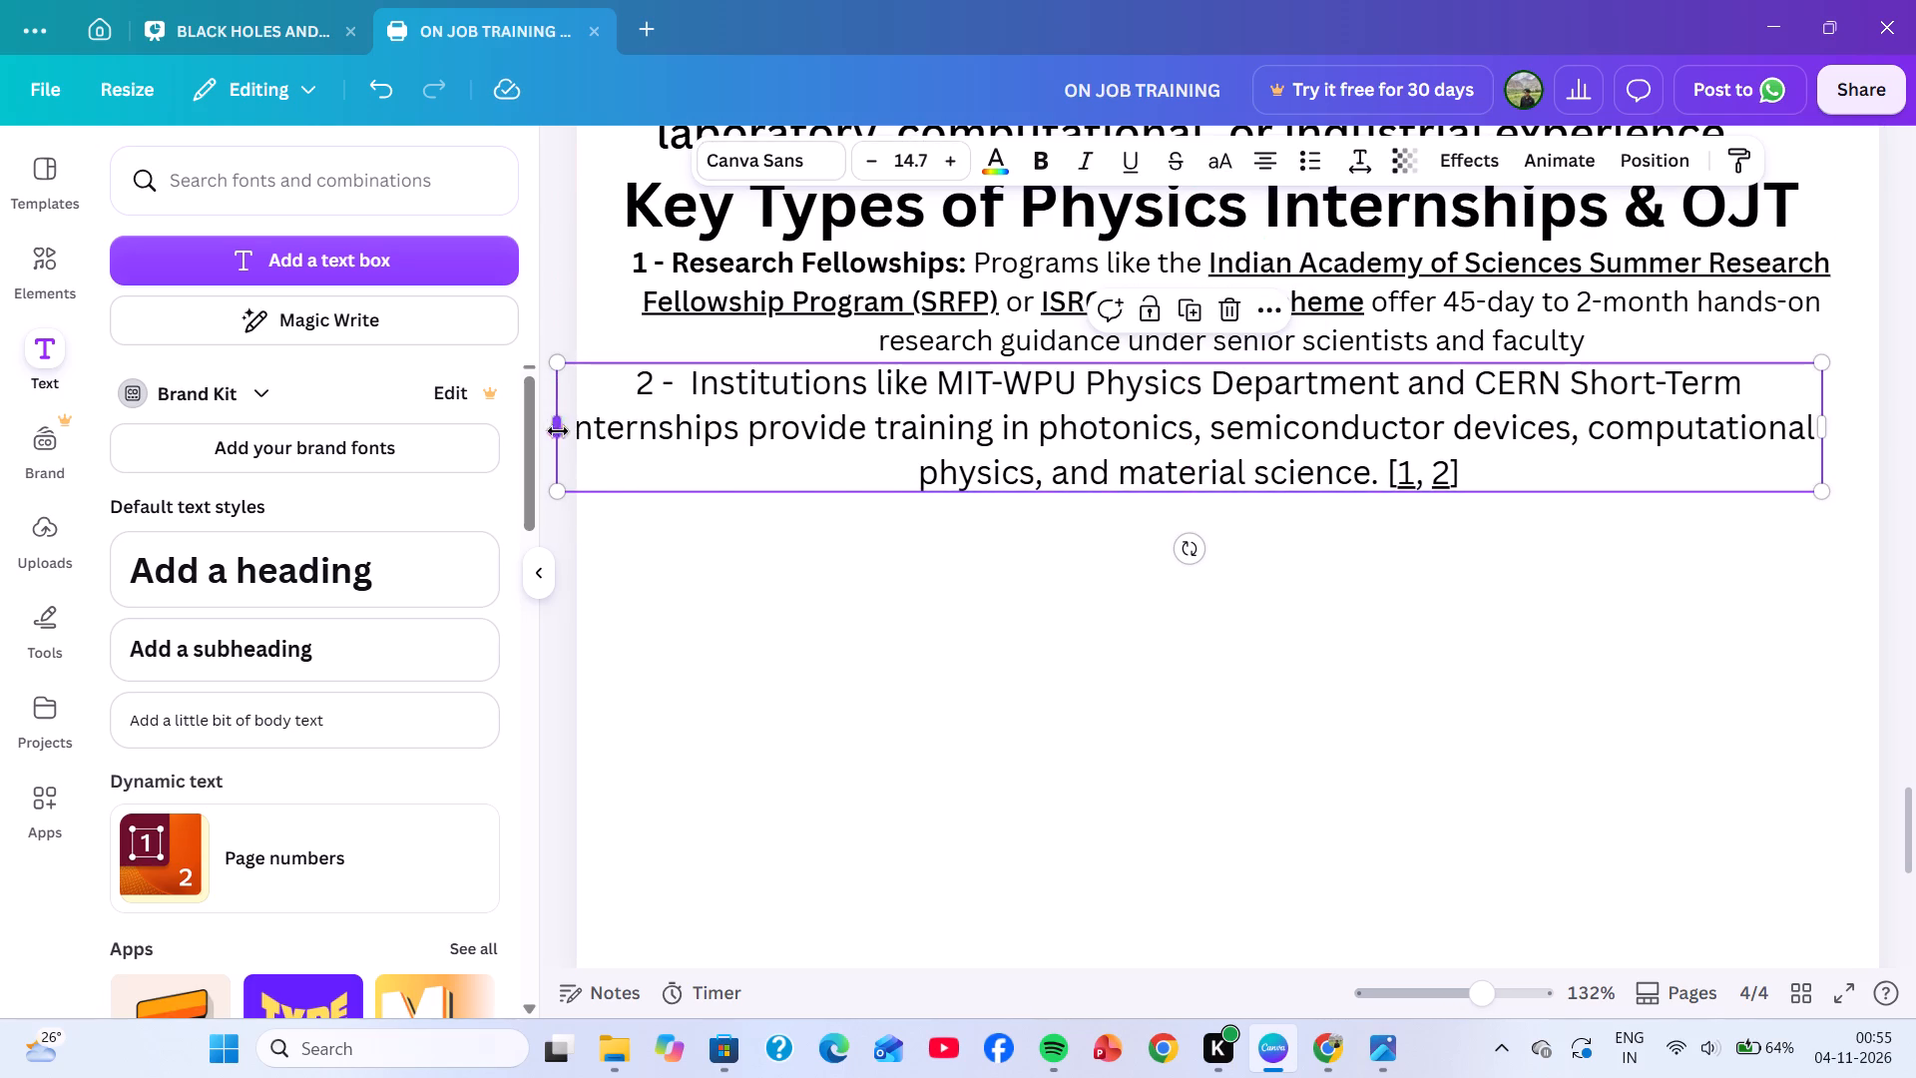
left_click_drag(558, 431, 596, 432)
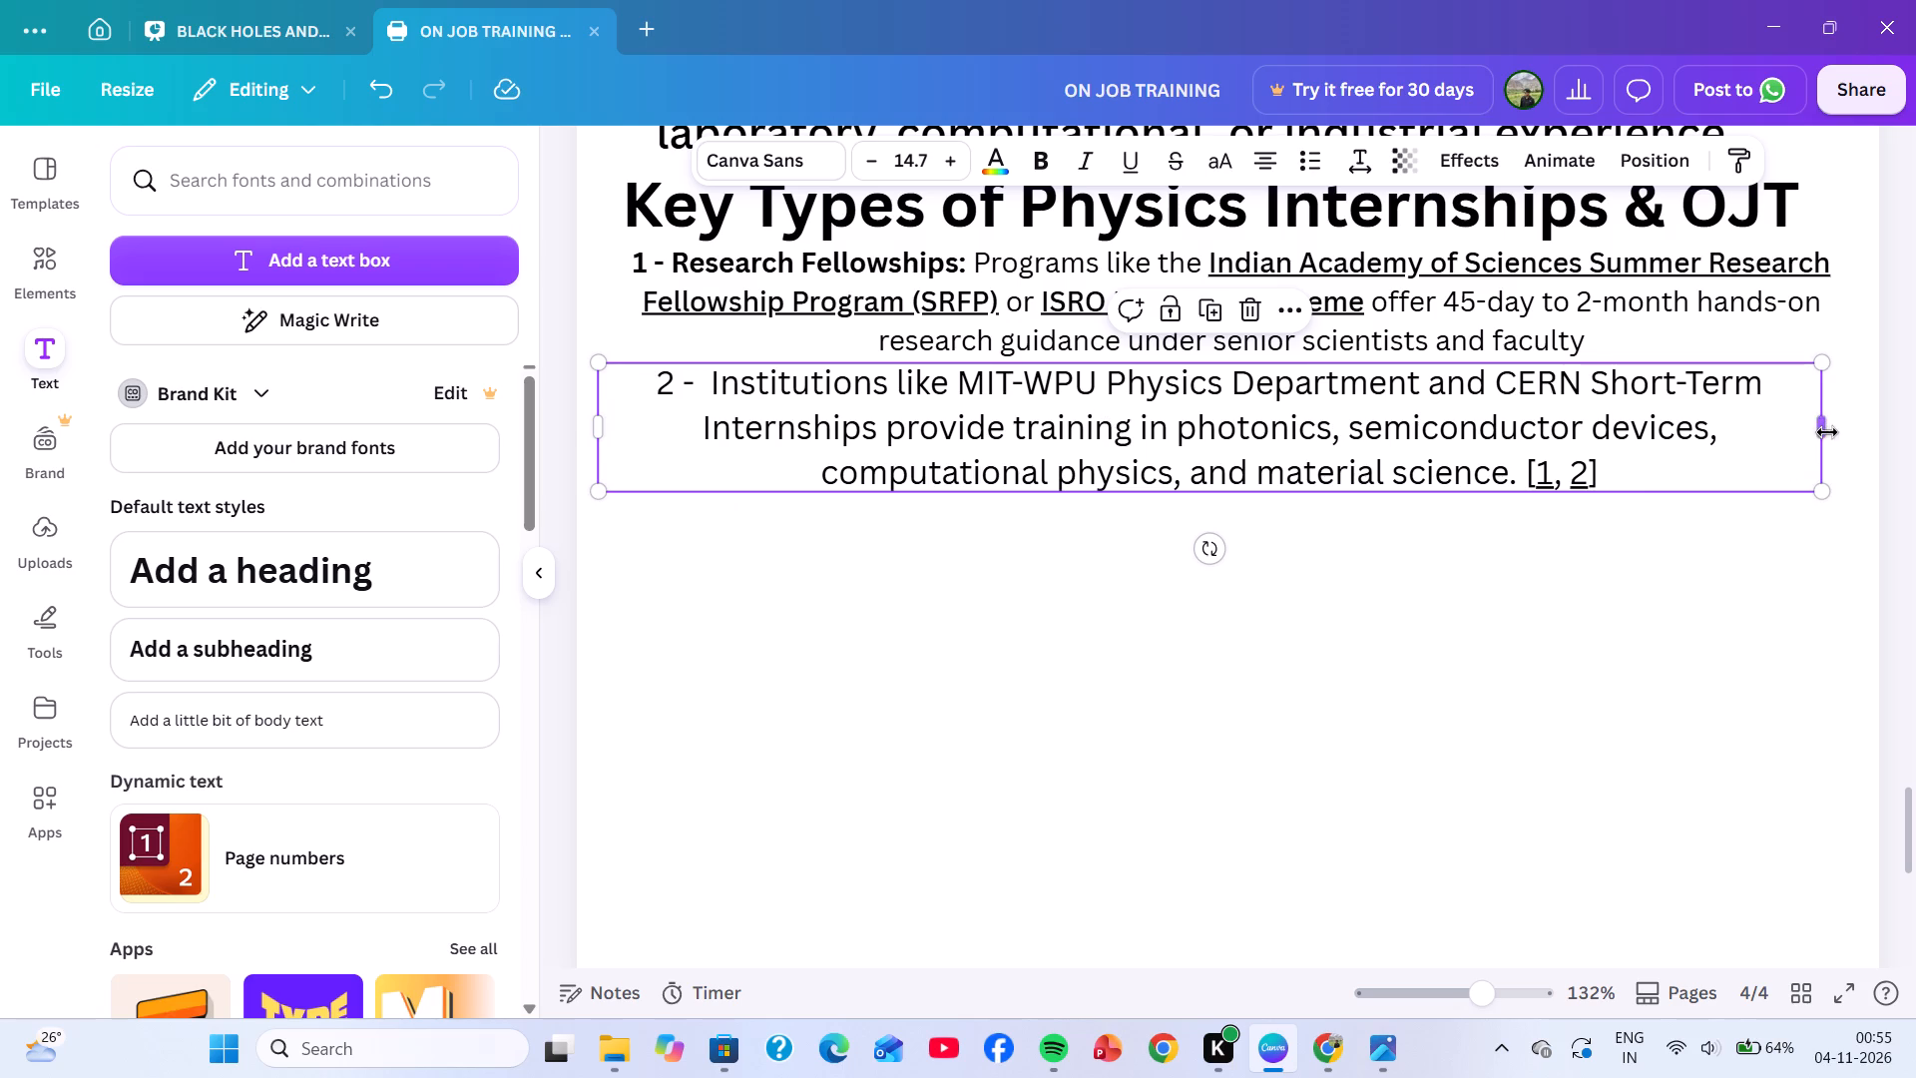
left_click_drag(1827, 432, 1696, 439)
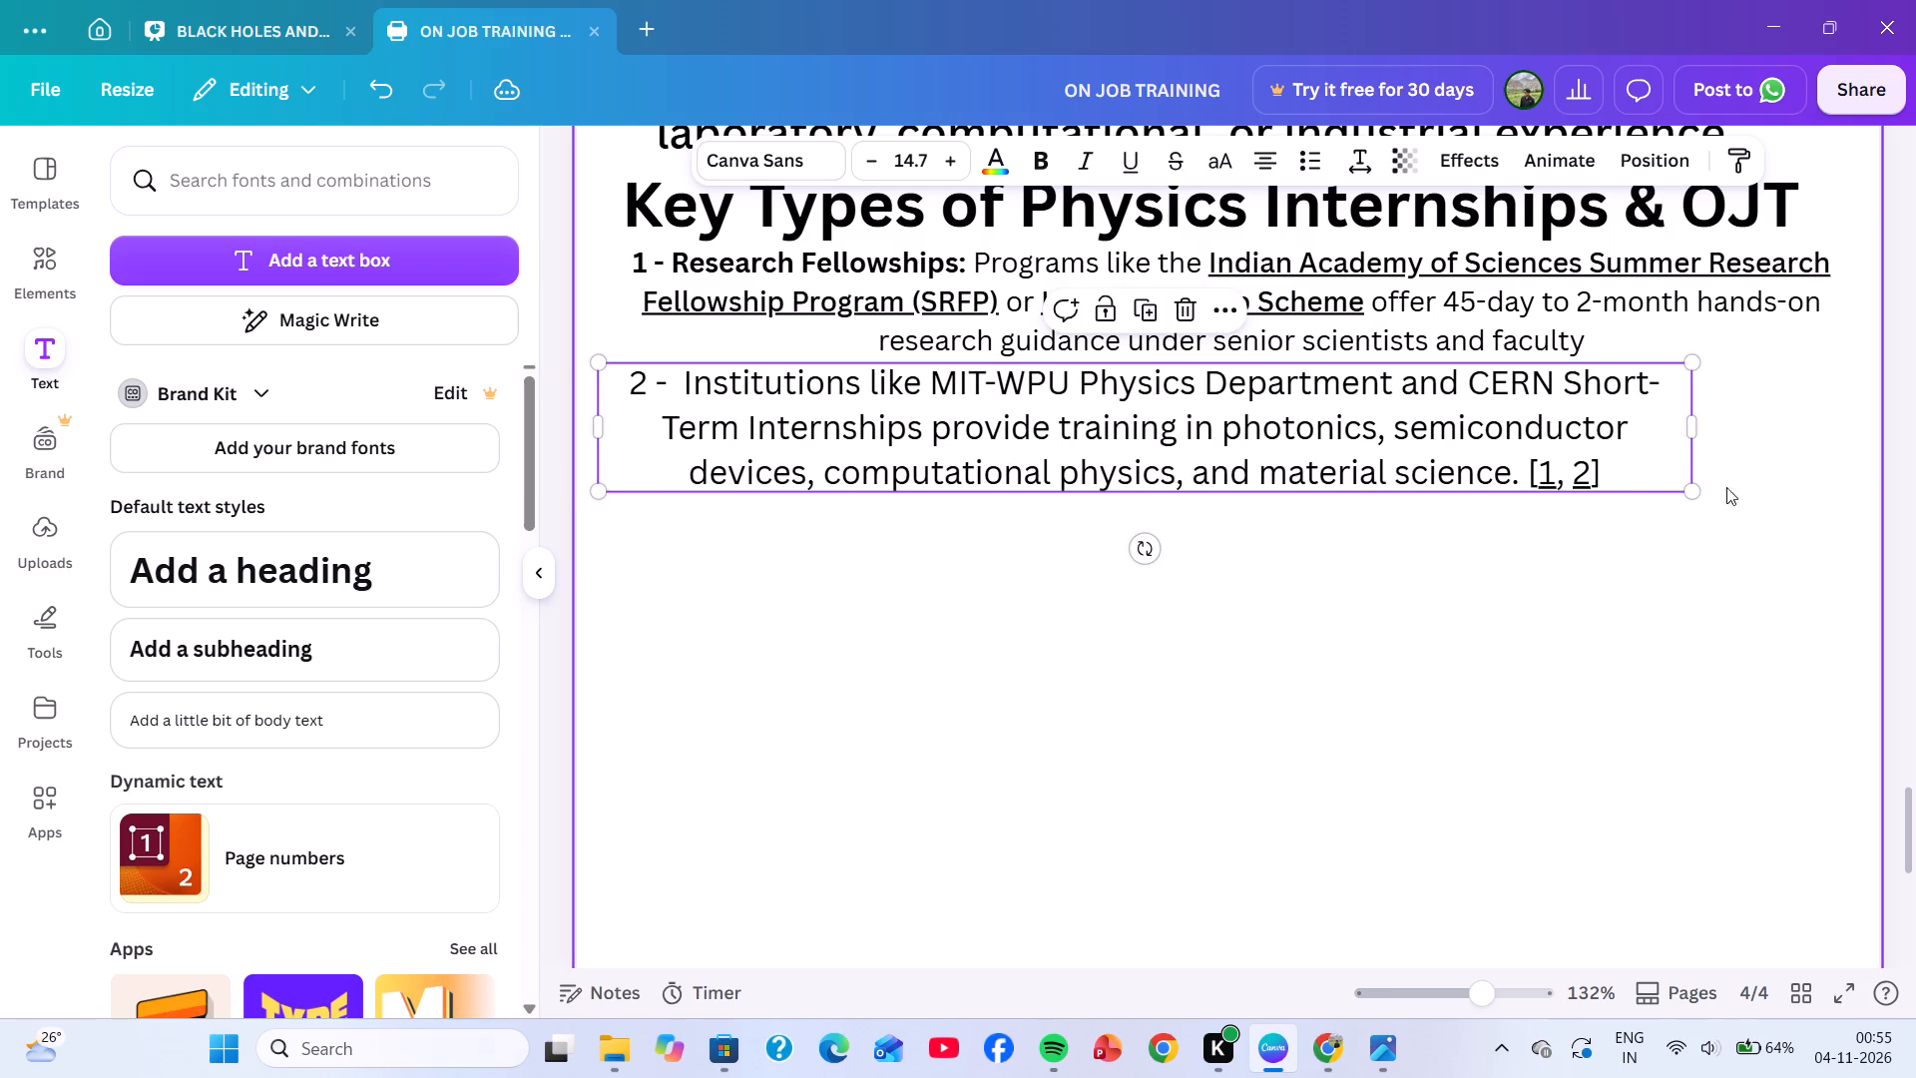
left_click_drag(1696, 494, 1797, 503)
left_click_drag(1794, 503, 1768, 503)
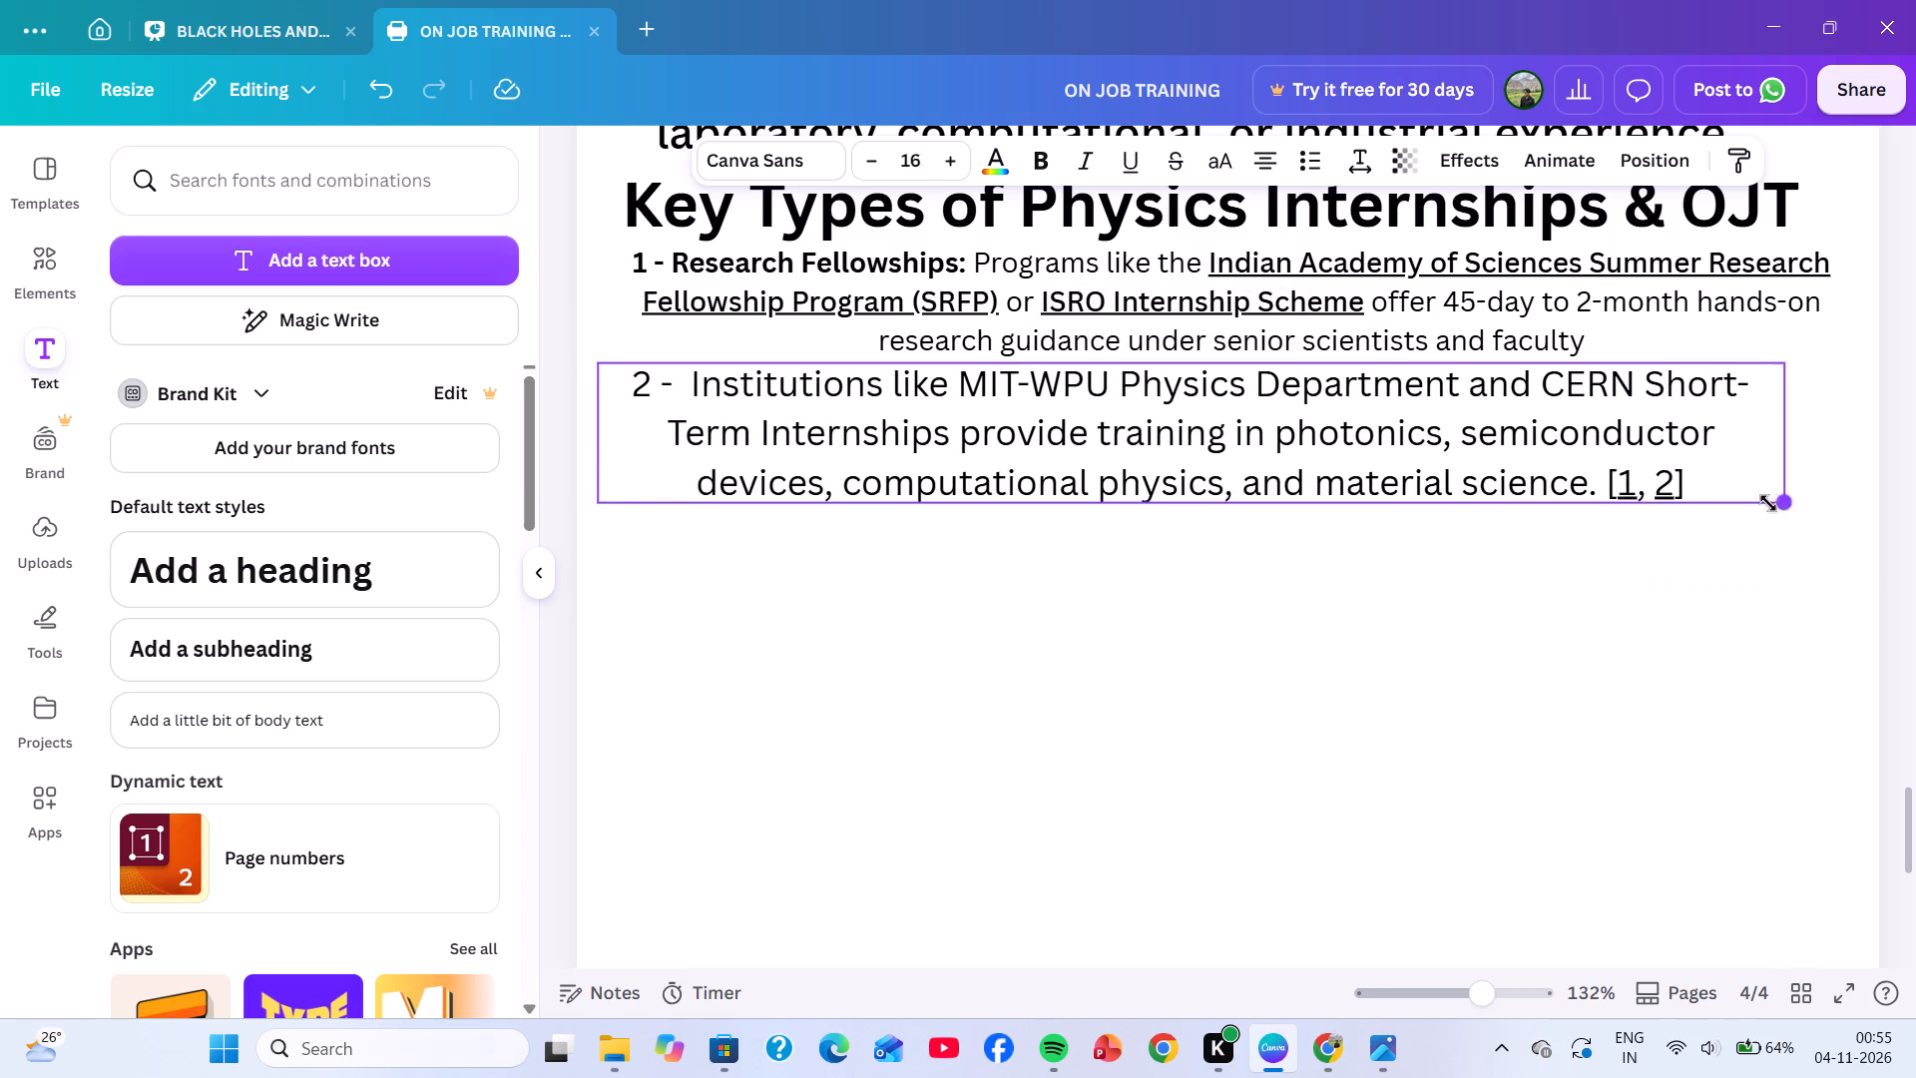
left_click_drag(1768, 503, 1669, 492)
left_click_drag(1674, 431, 1778, 433)
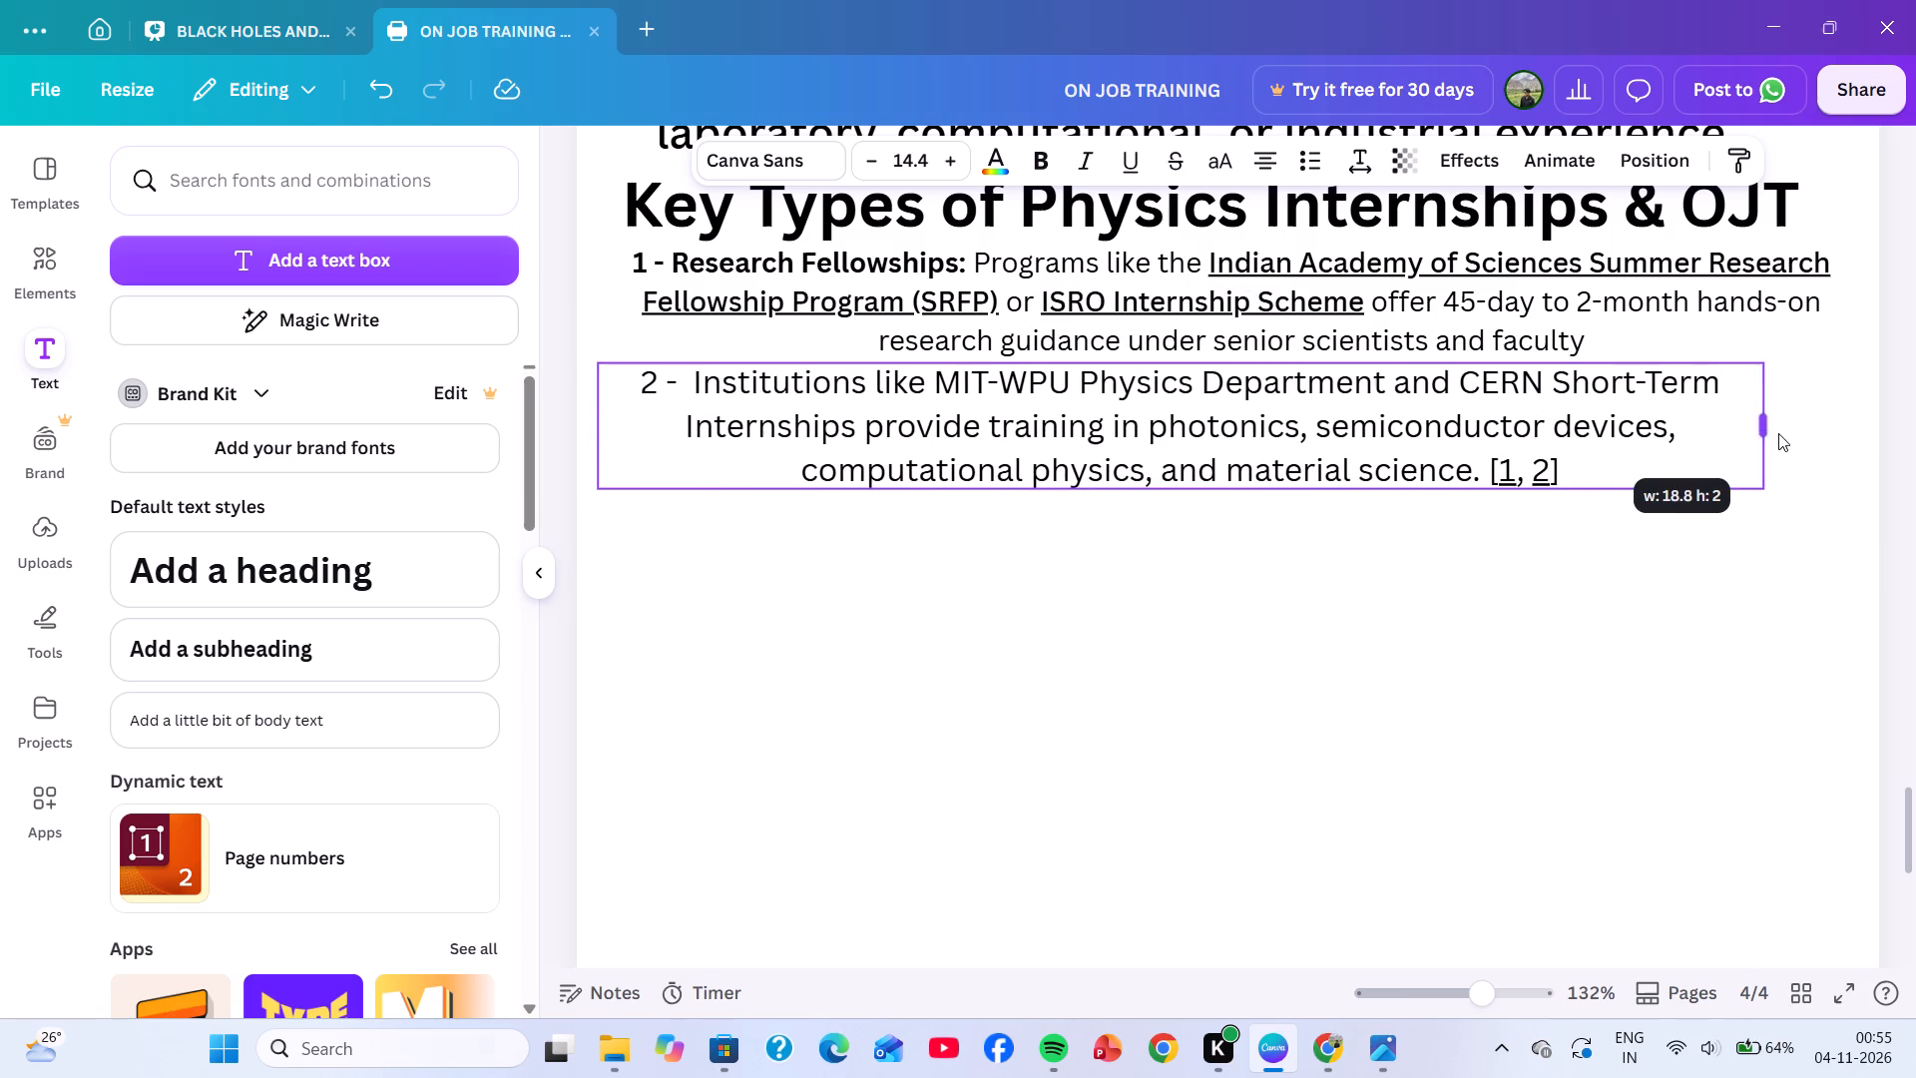
left_click_drag(1778, 433, 1838, 439)
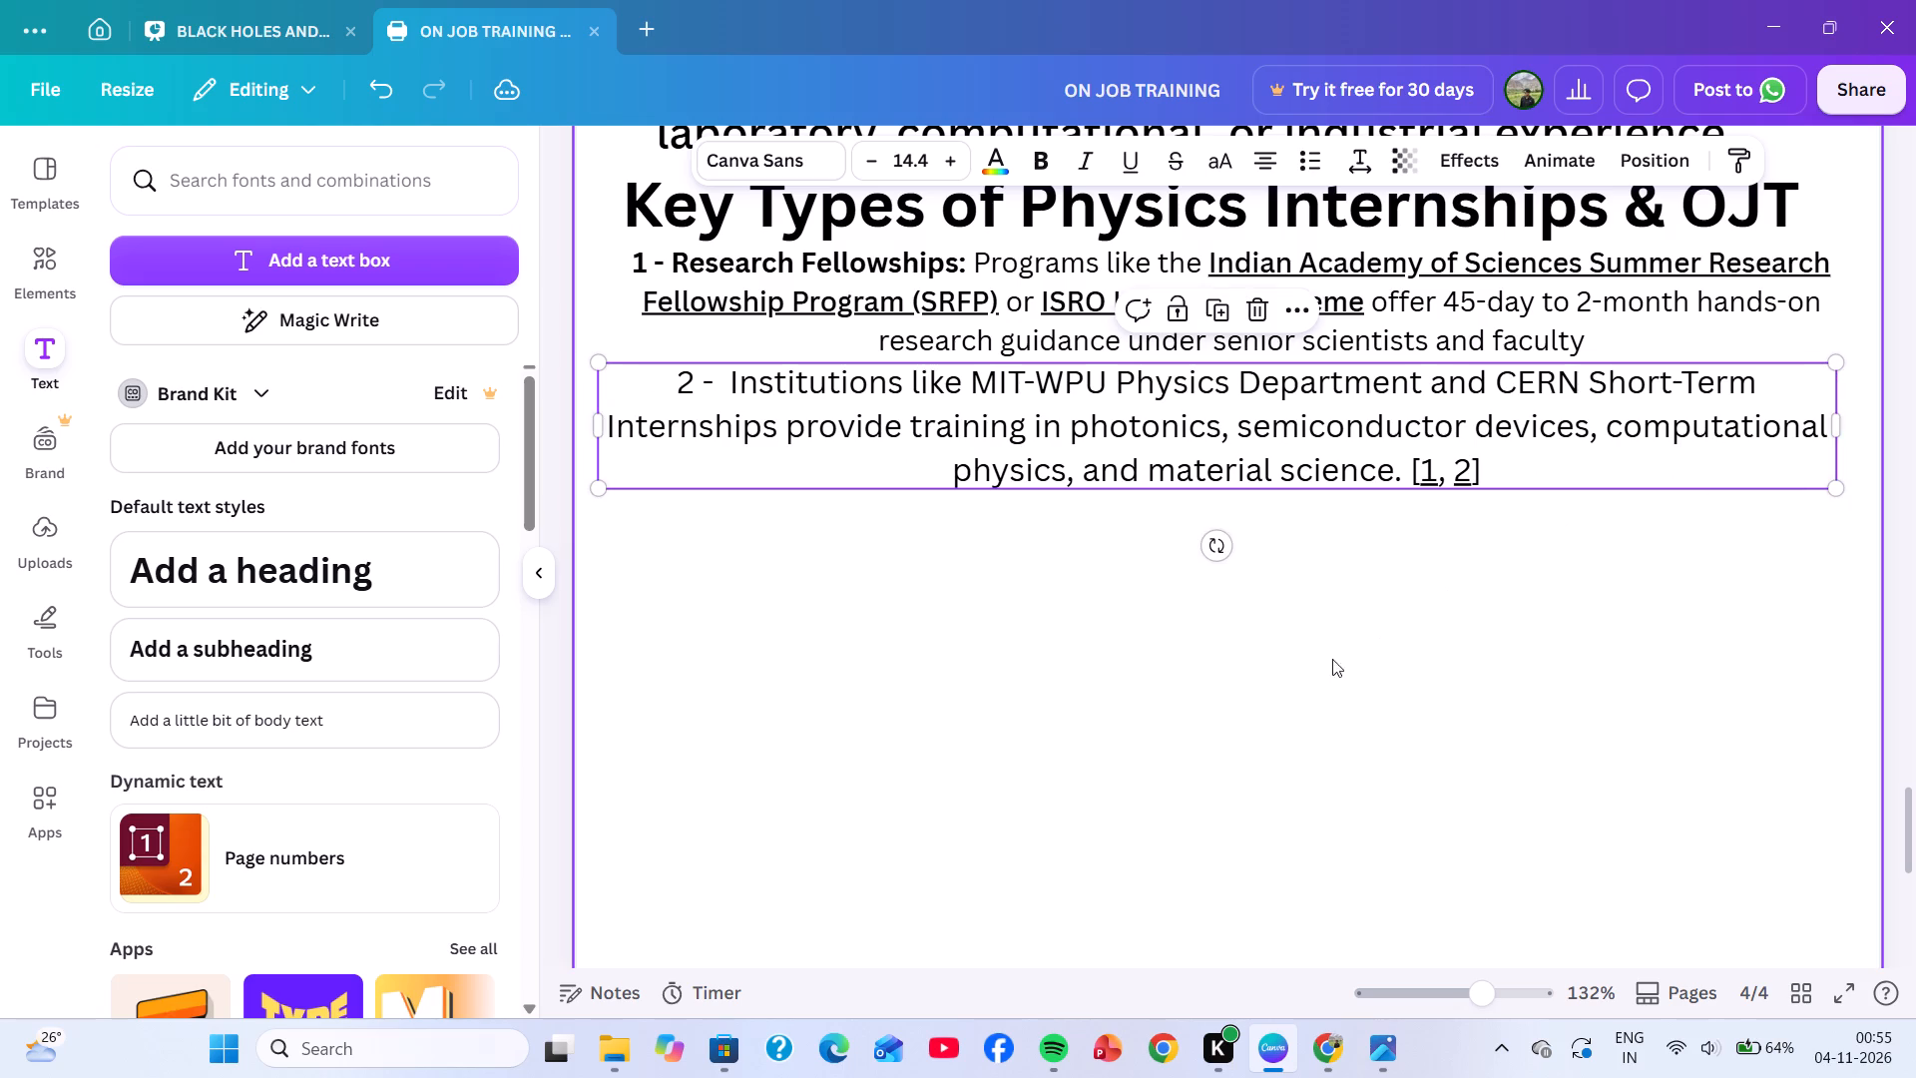
left_click(1280, 685)
Extend paragraph 2's box leftward to the page edge so its first line runs through "Short-Term Internships".
left_click(1150, 457)
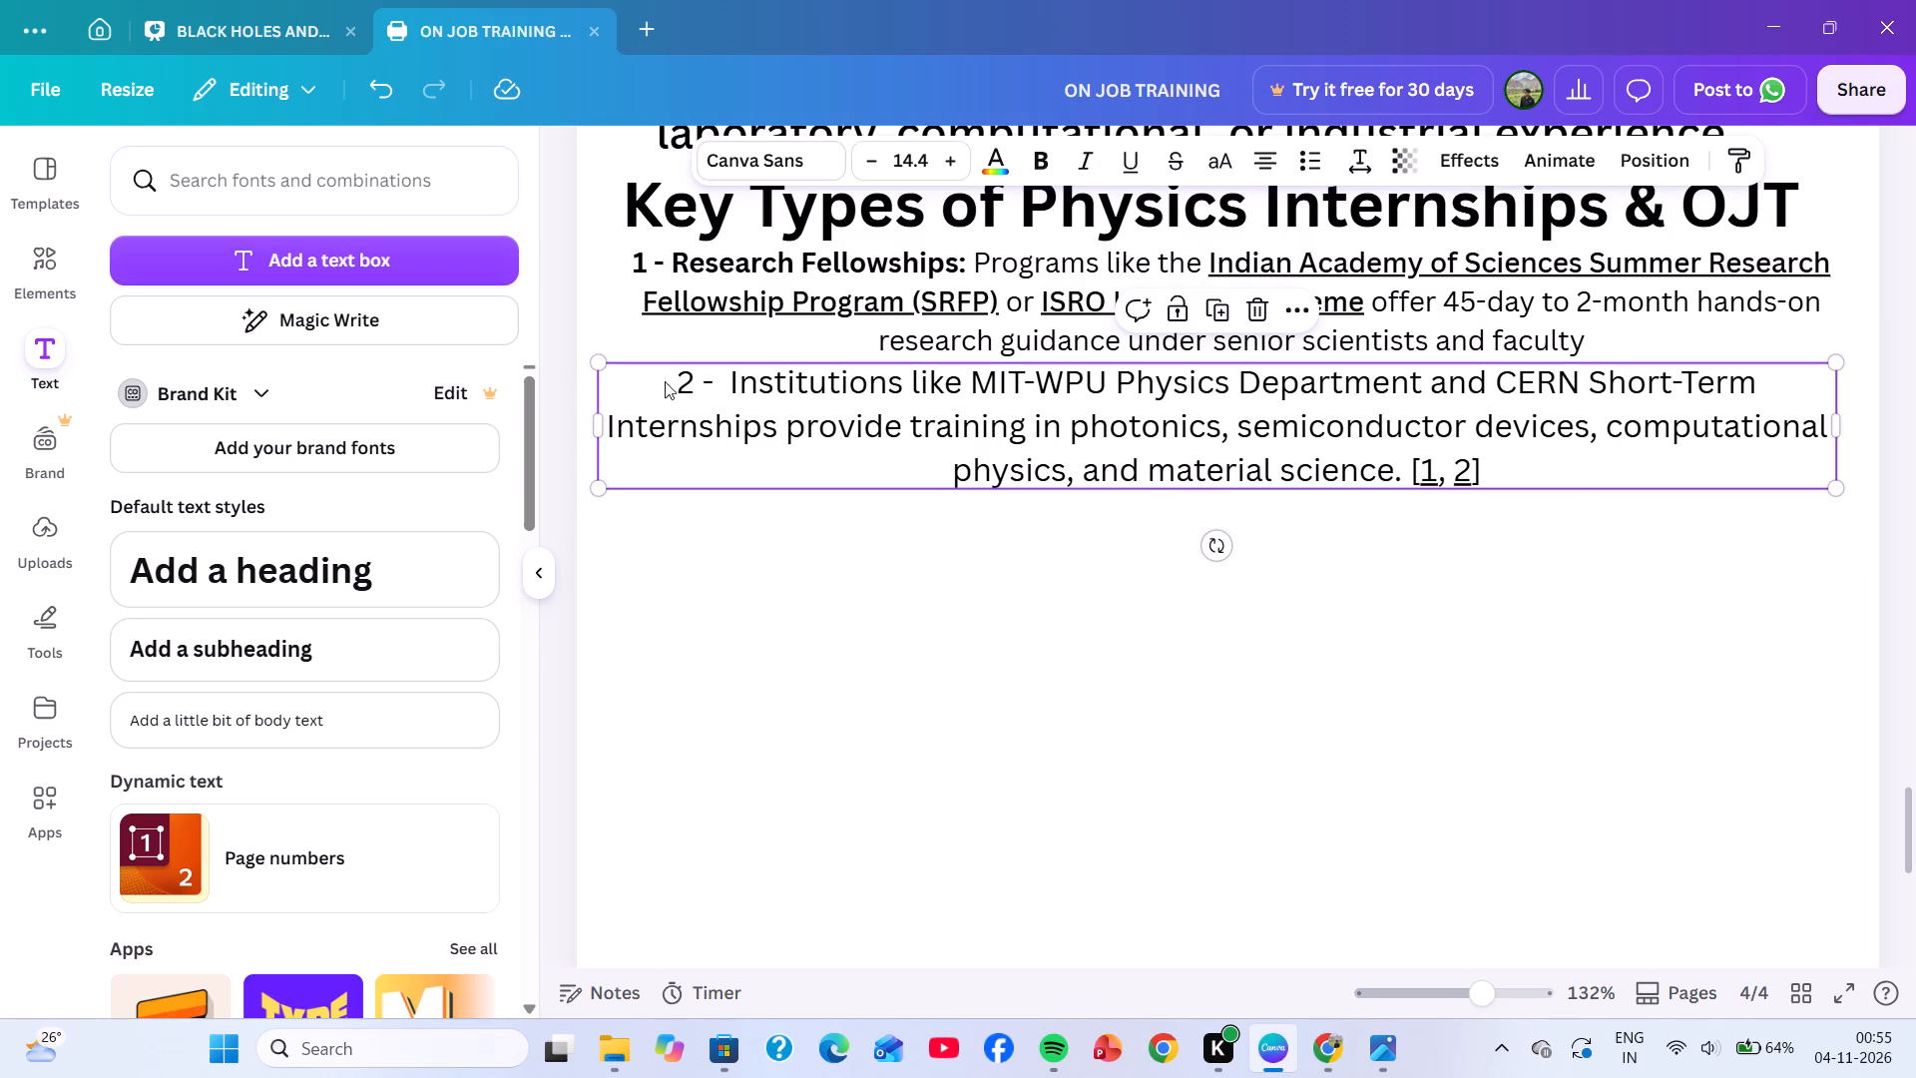
left_click(599, 425)
left_click(611, 487)
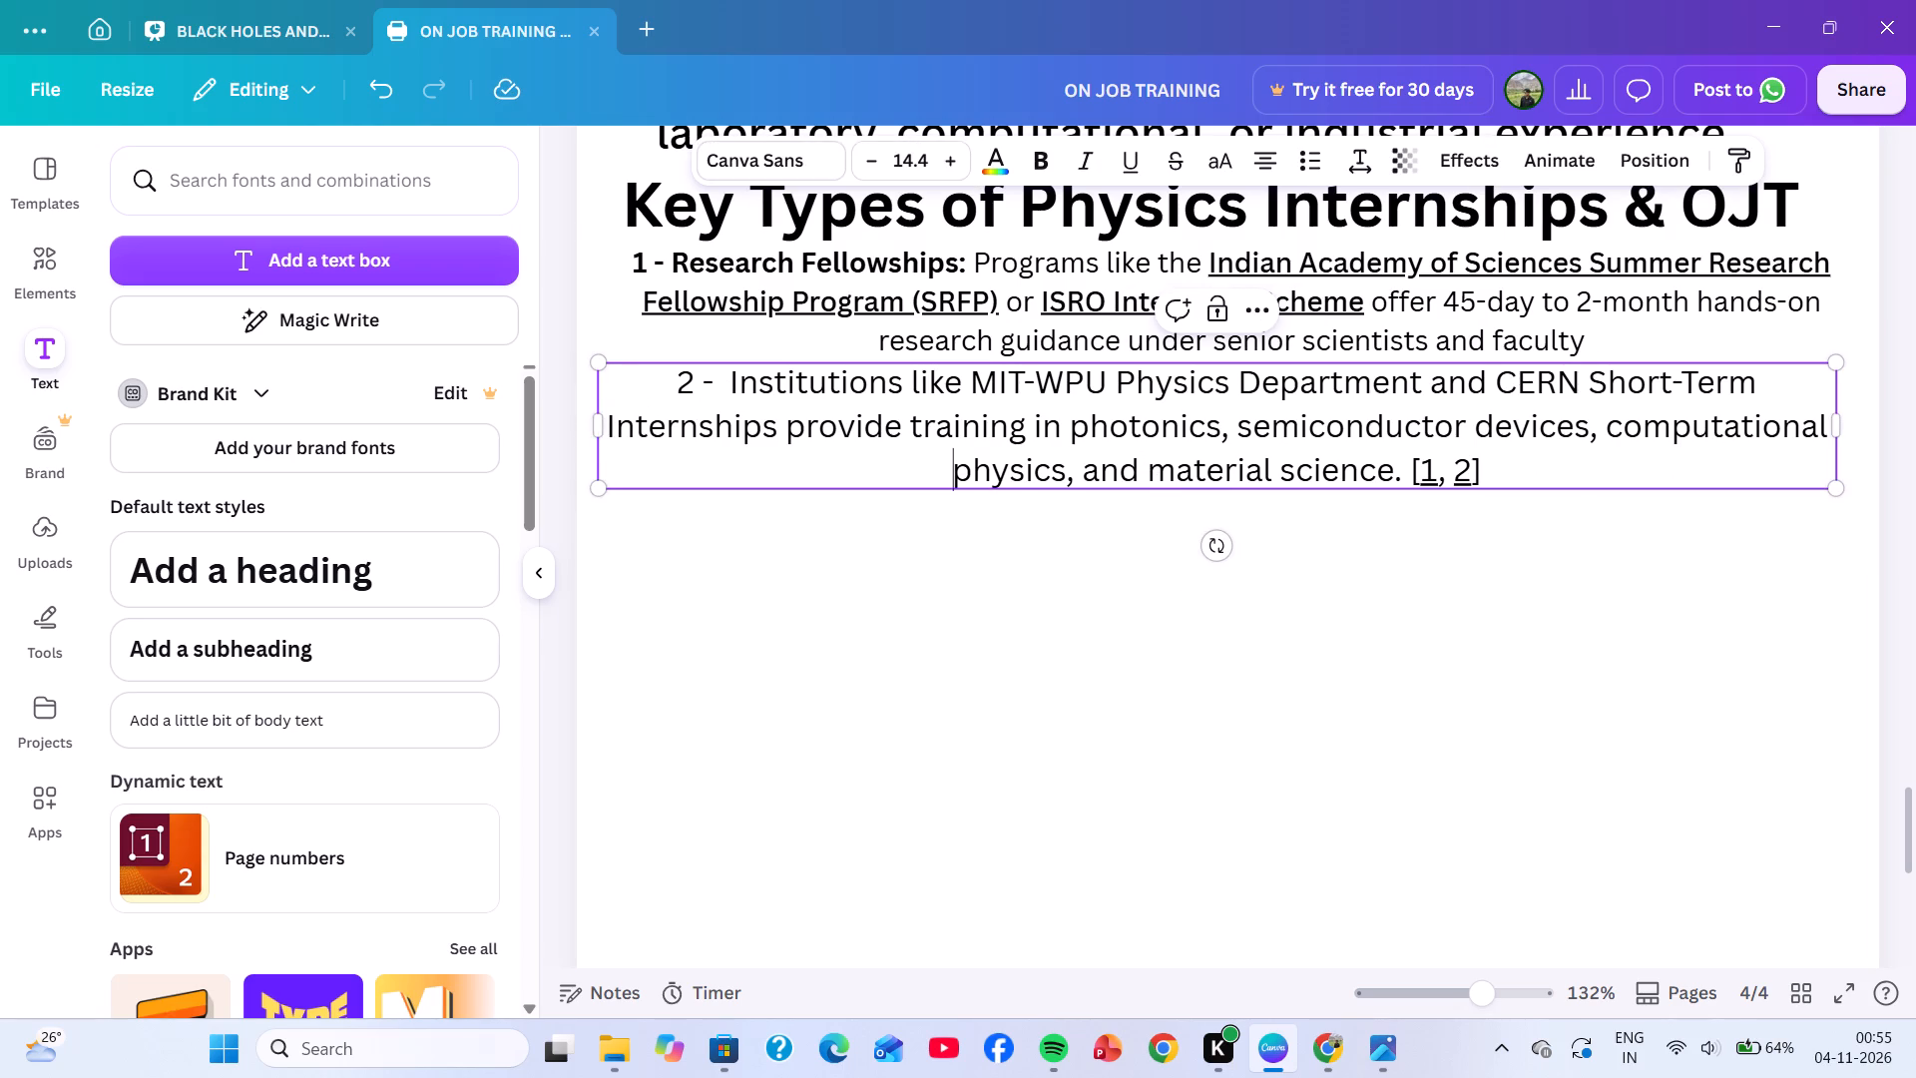
left_click_drag(590, 434, 580, 430)
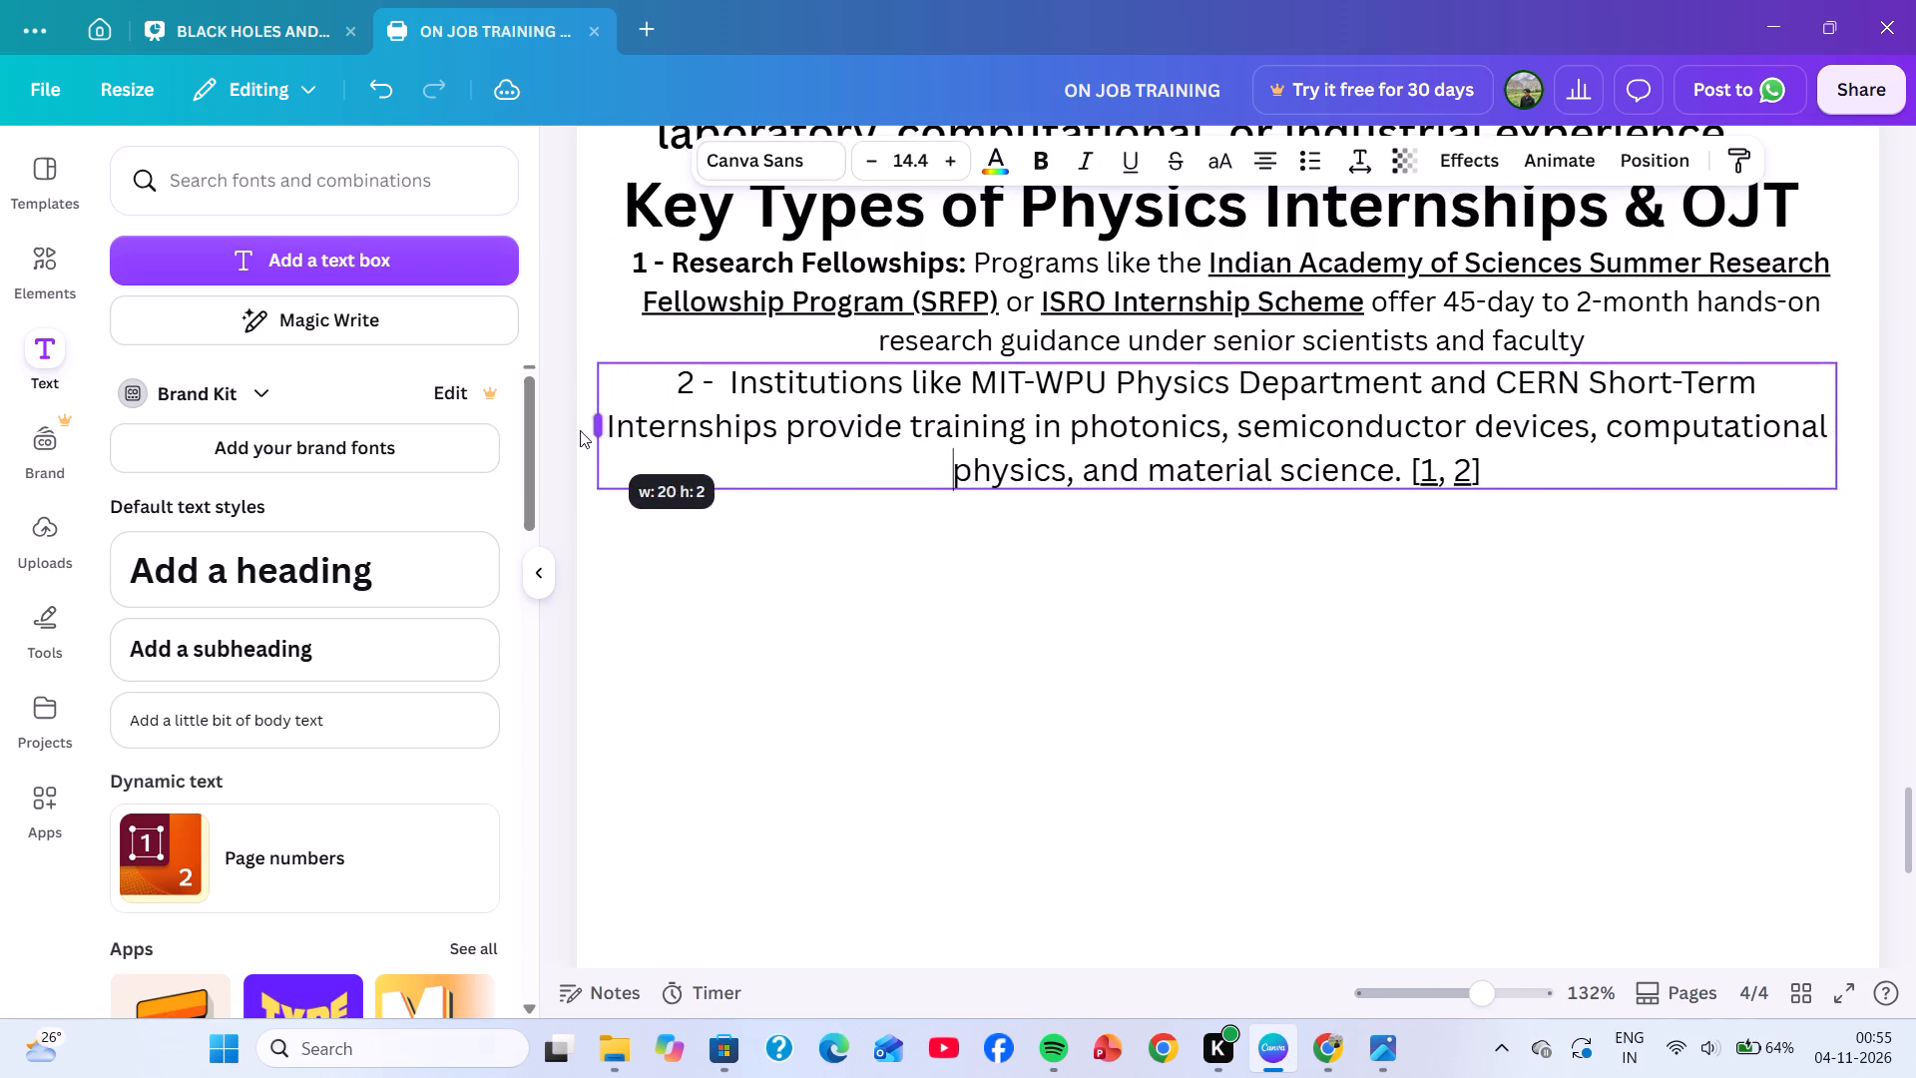
left_click_drag(580, 430, 574, 432)
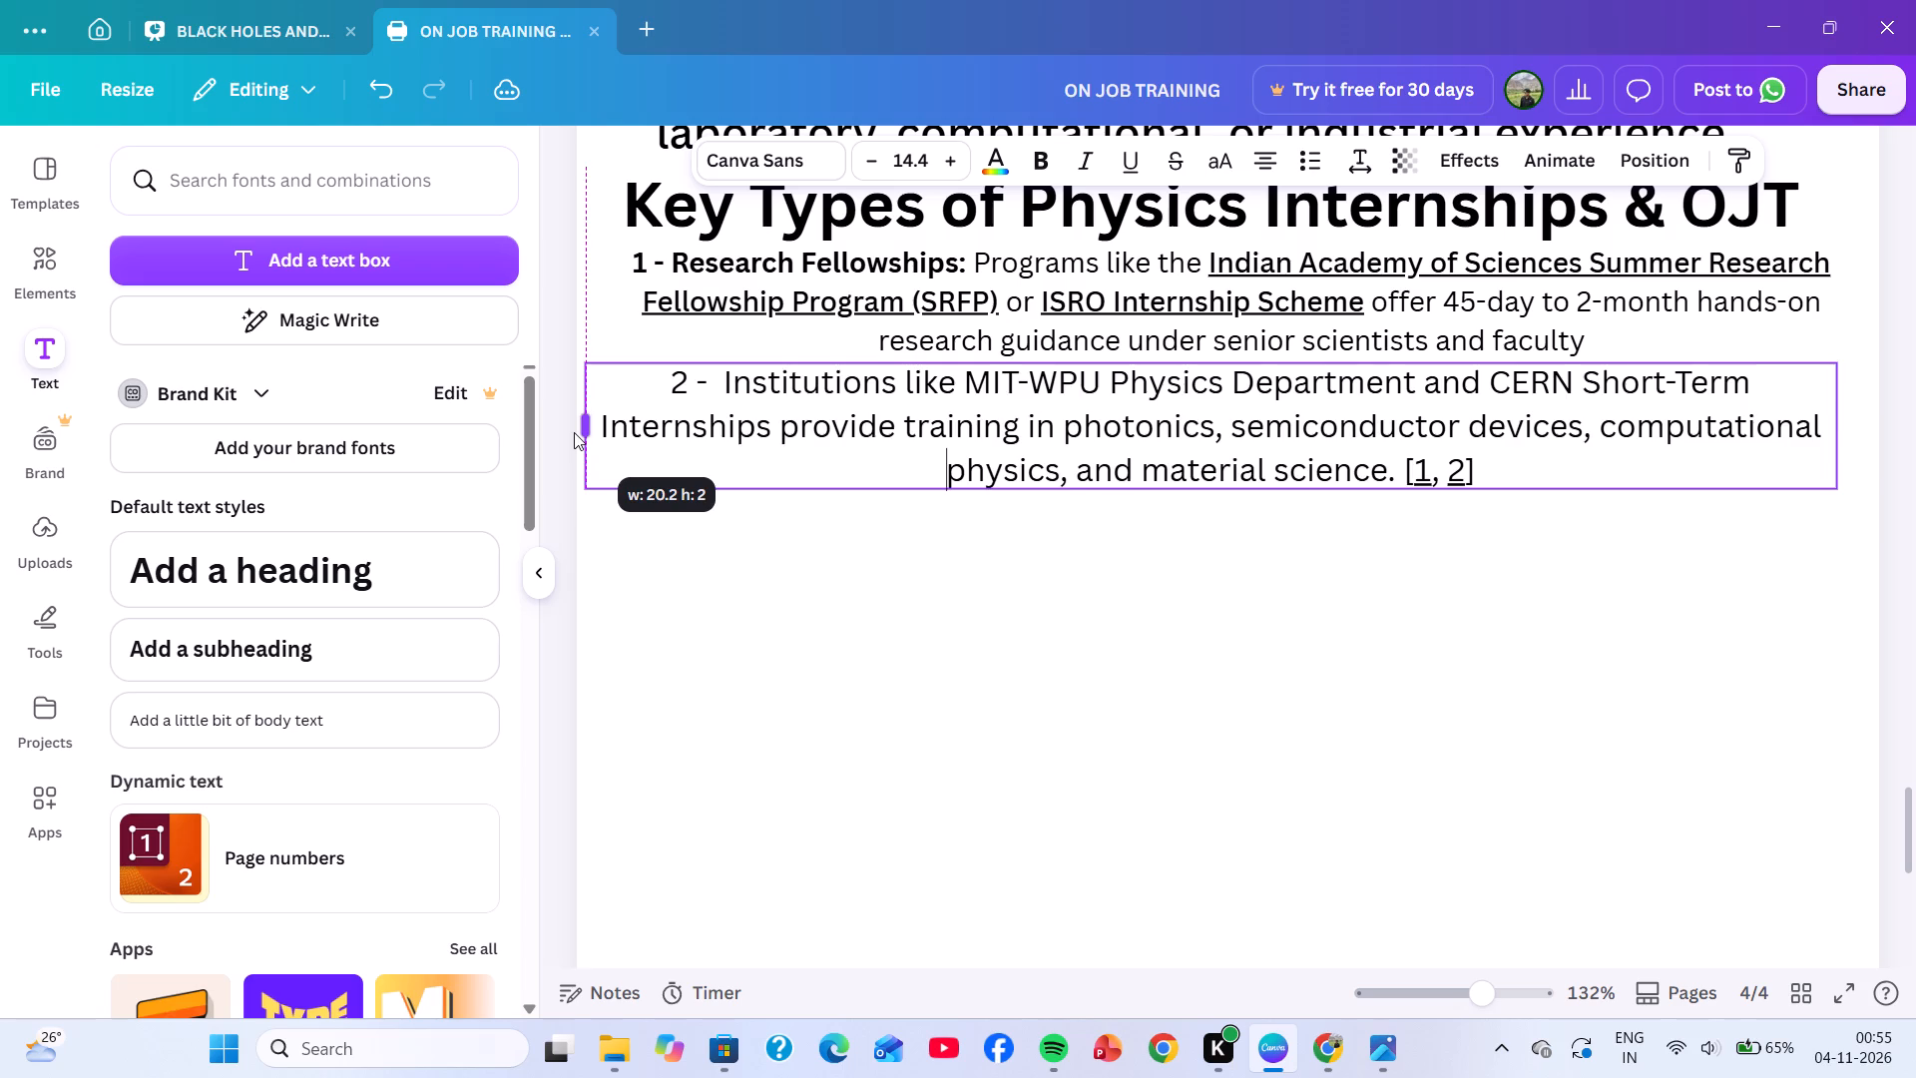
left_click_drag(574, 432, 565, 432)
left_click(996, 658)
Extend the Research Fellowships paragraph's box leftward to the page edge, in line with paragraph 2.
left_click(822, 300)
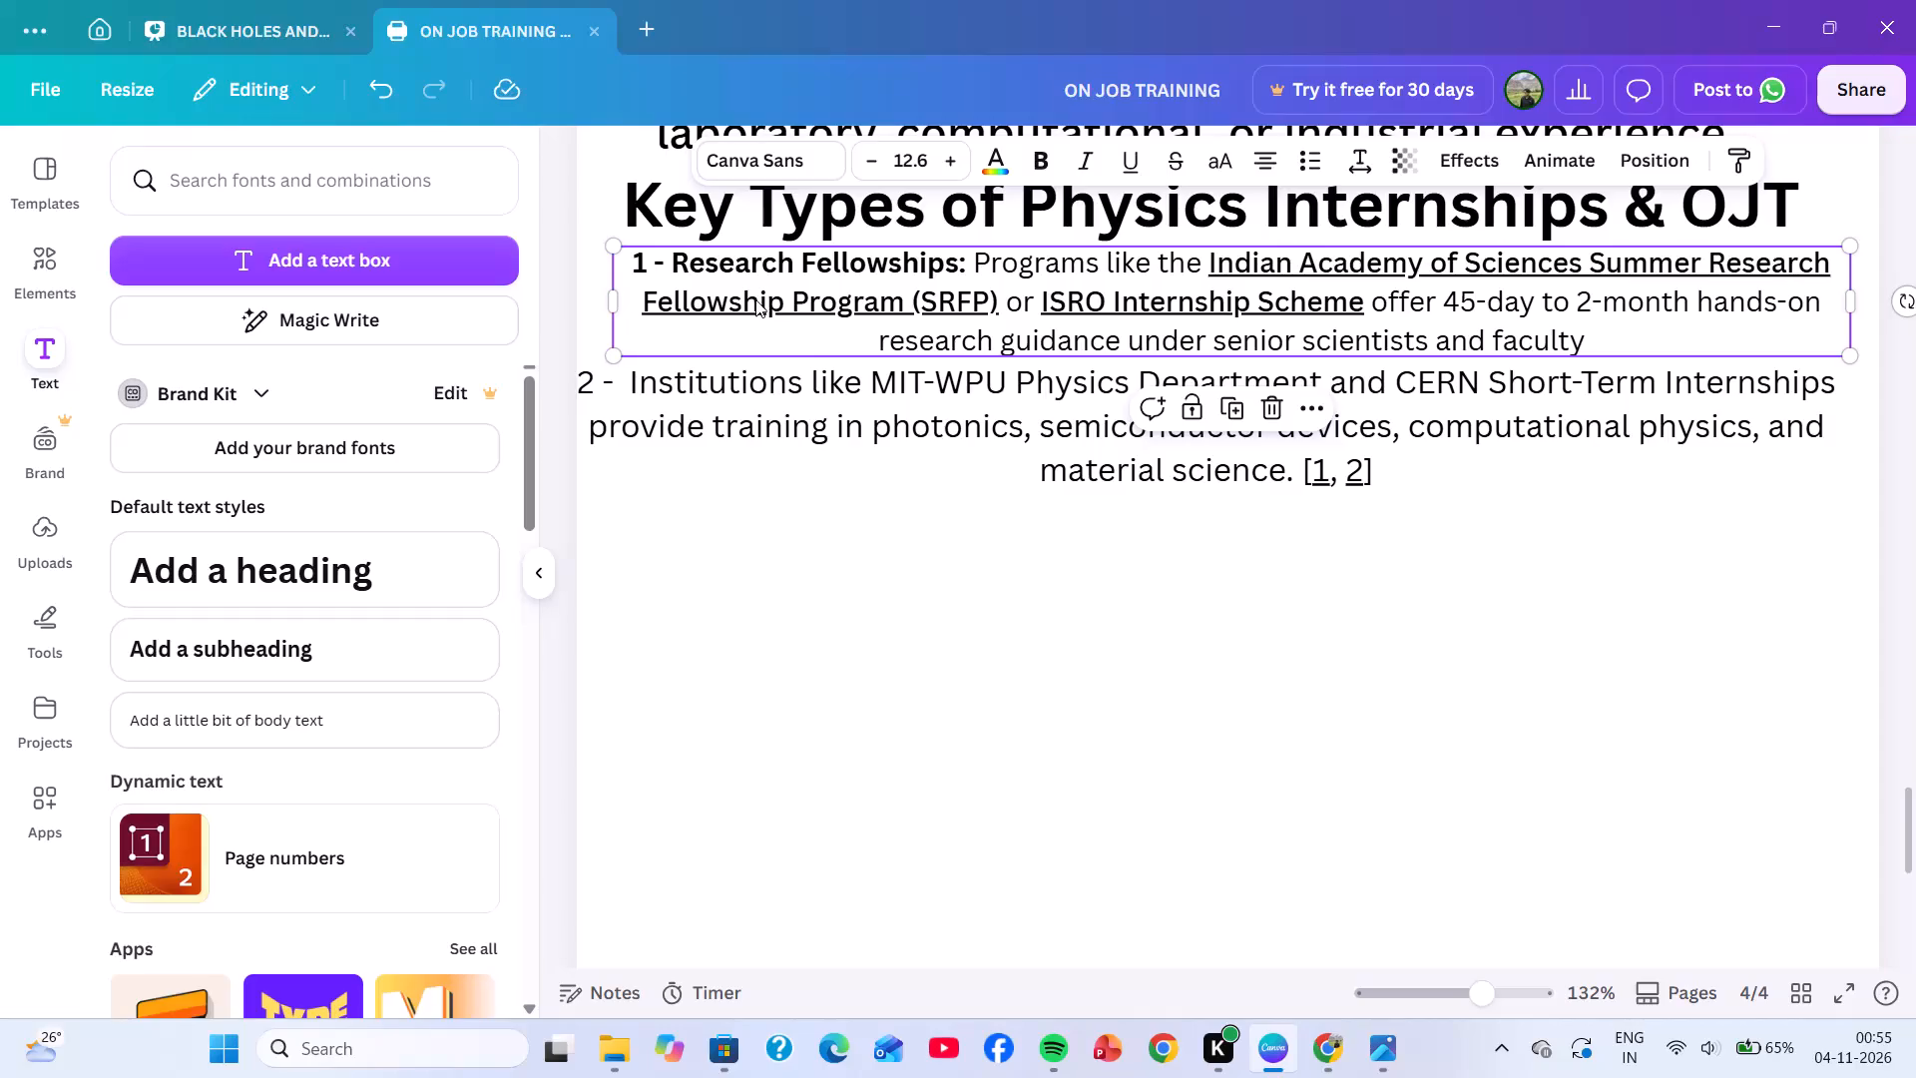
left_click(614, 300)
left_click_drag(612, 301, 597, 305)
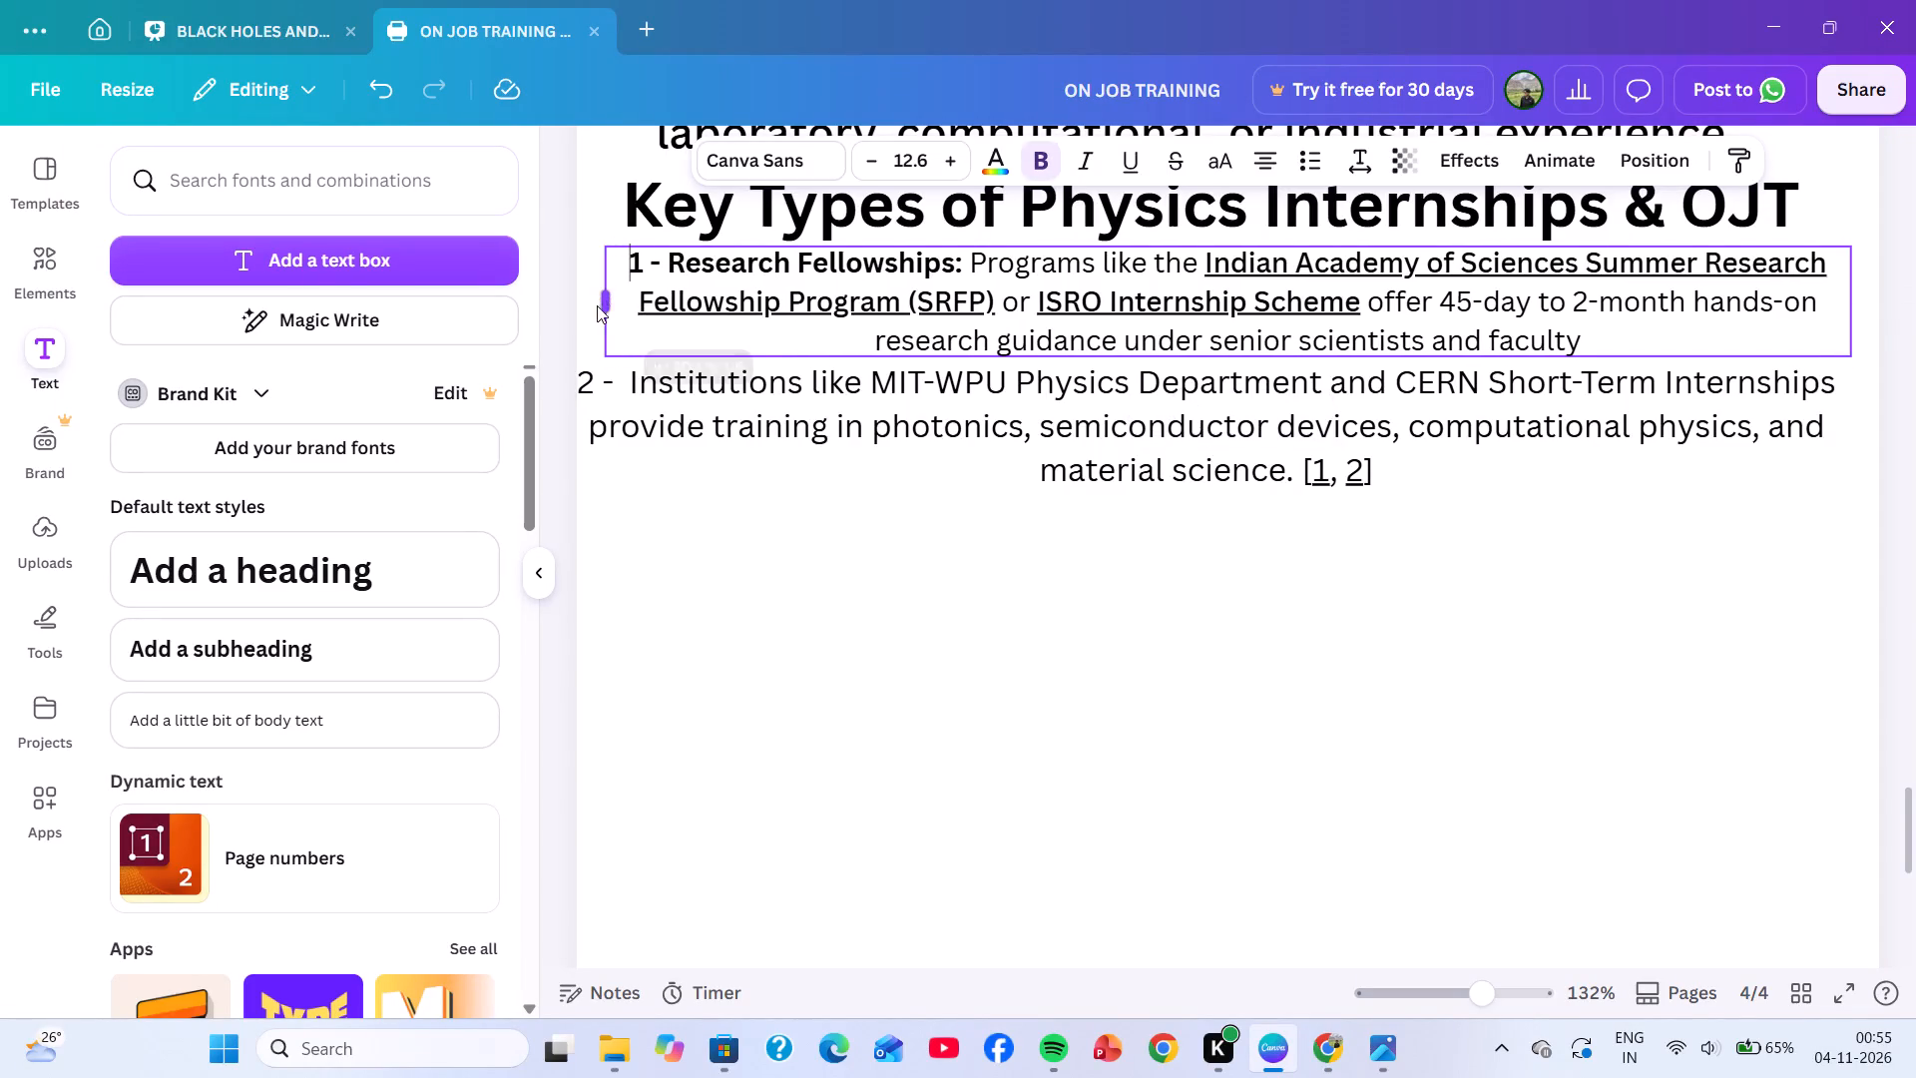
left_click_drag(597, 305, 571, 310)
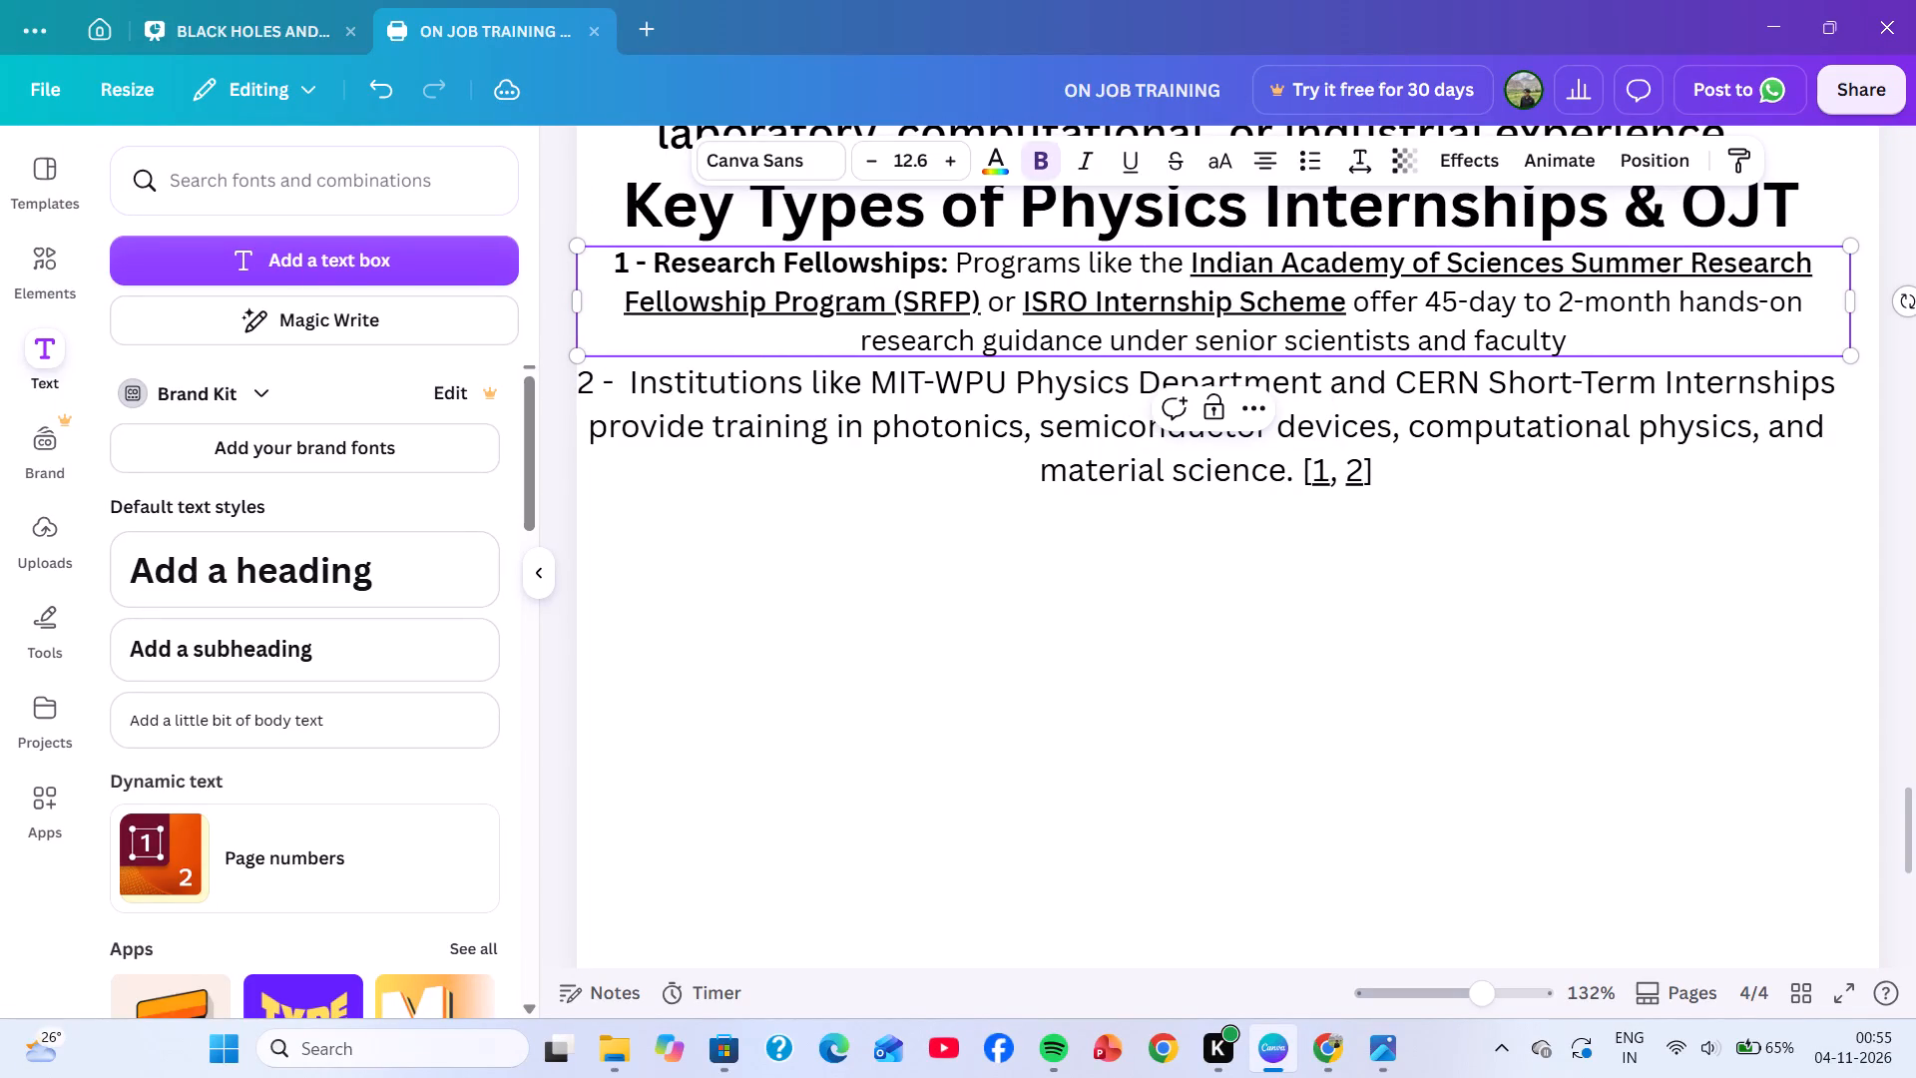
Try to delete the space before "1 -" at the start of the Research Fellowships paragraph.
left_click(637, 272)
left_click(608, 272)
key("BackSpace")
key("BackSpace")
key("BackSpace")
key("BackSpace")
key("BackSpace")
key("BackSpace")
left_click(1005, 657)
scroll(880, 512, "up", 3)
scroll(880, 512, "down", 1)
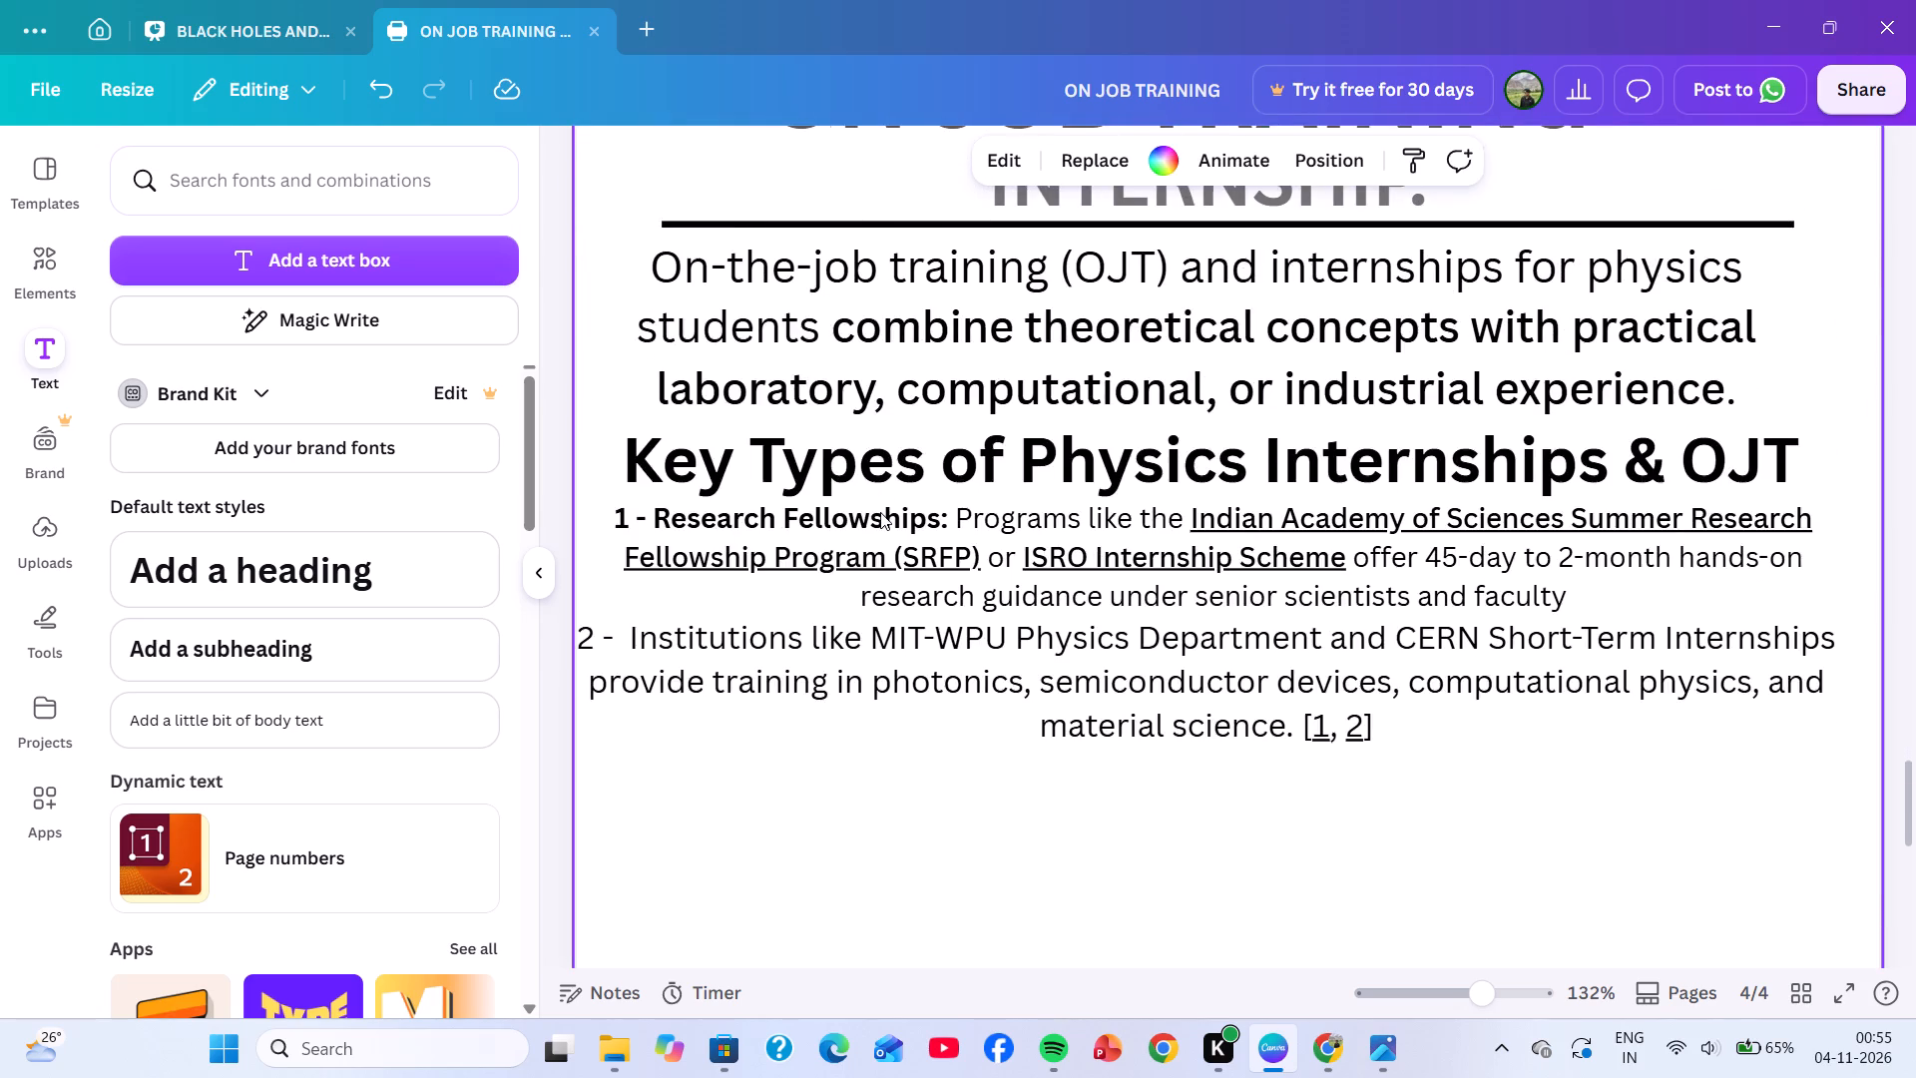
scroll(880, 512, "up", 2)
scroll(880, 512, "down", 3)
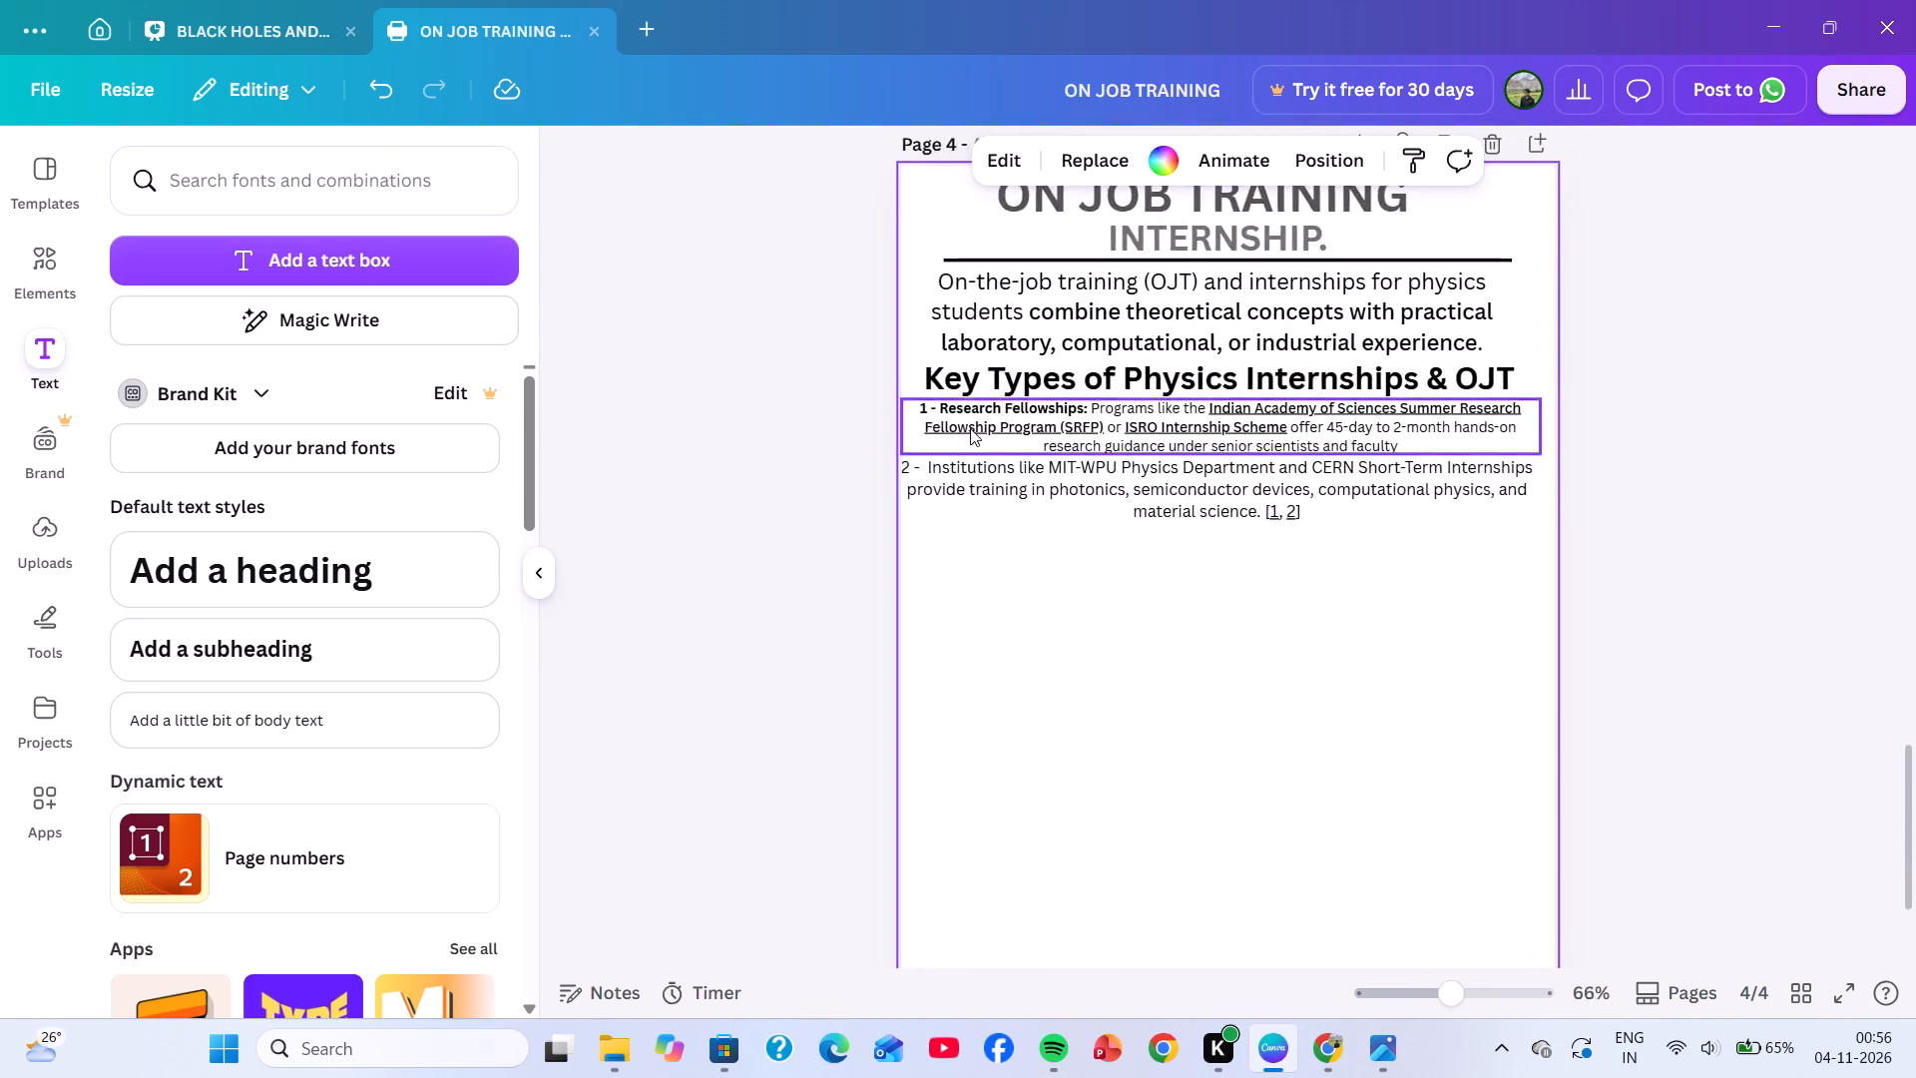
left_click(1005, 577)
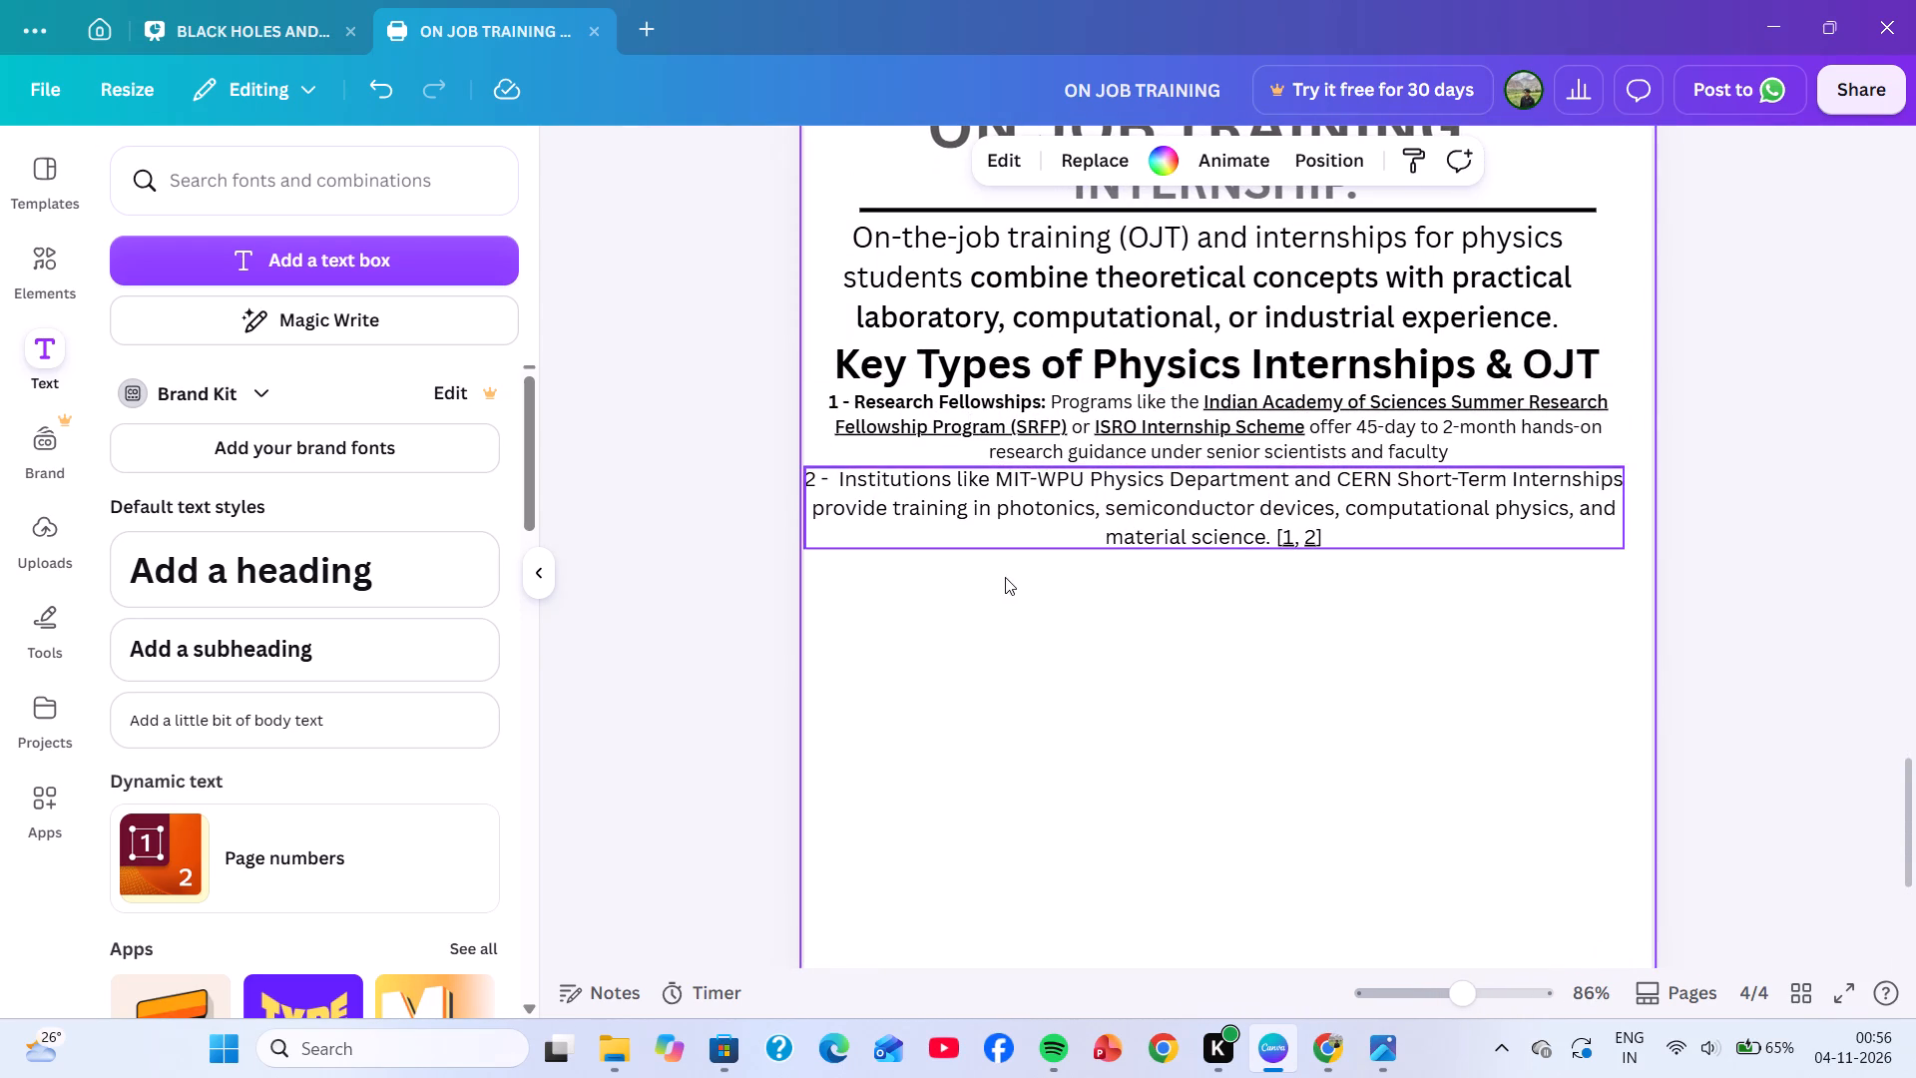
Switch to the physics on-job-training search answer in Google Chrome.
left_click(1344, 1053)
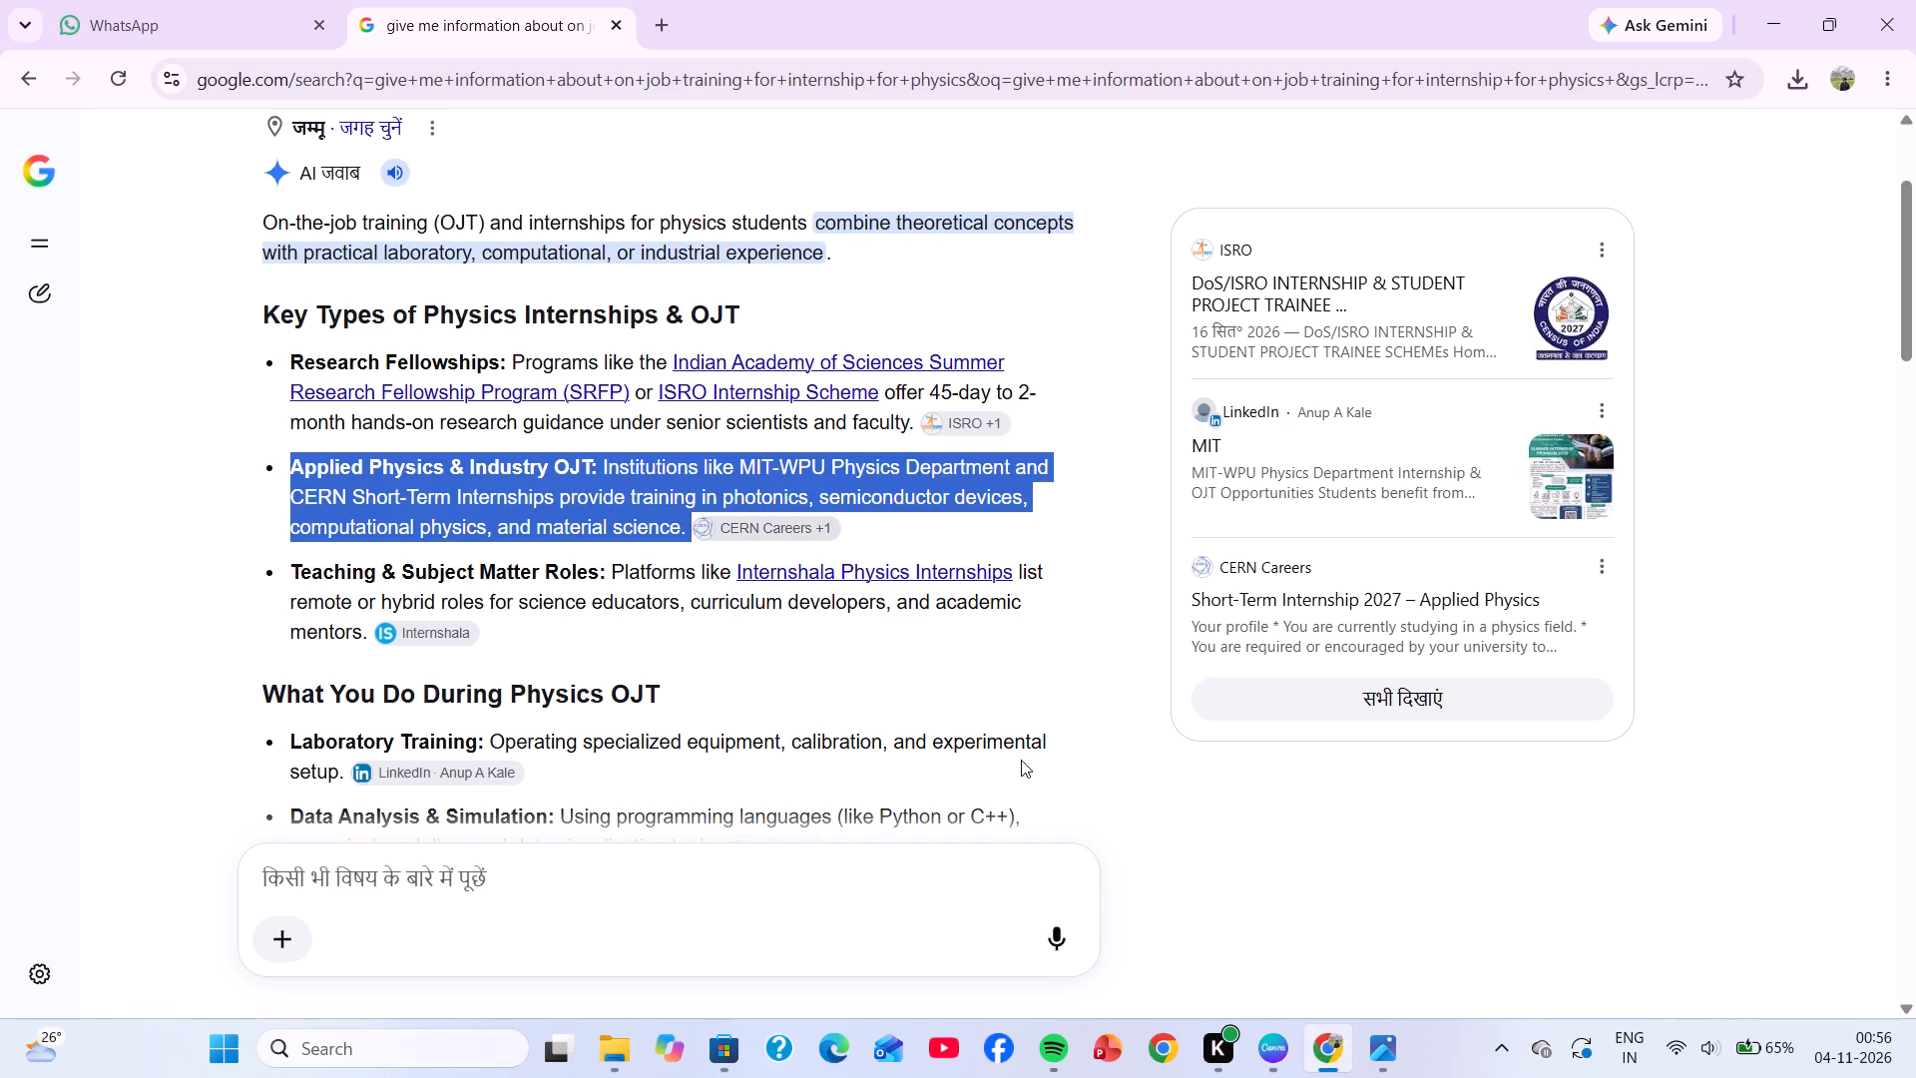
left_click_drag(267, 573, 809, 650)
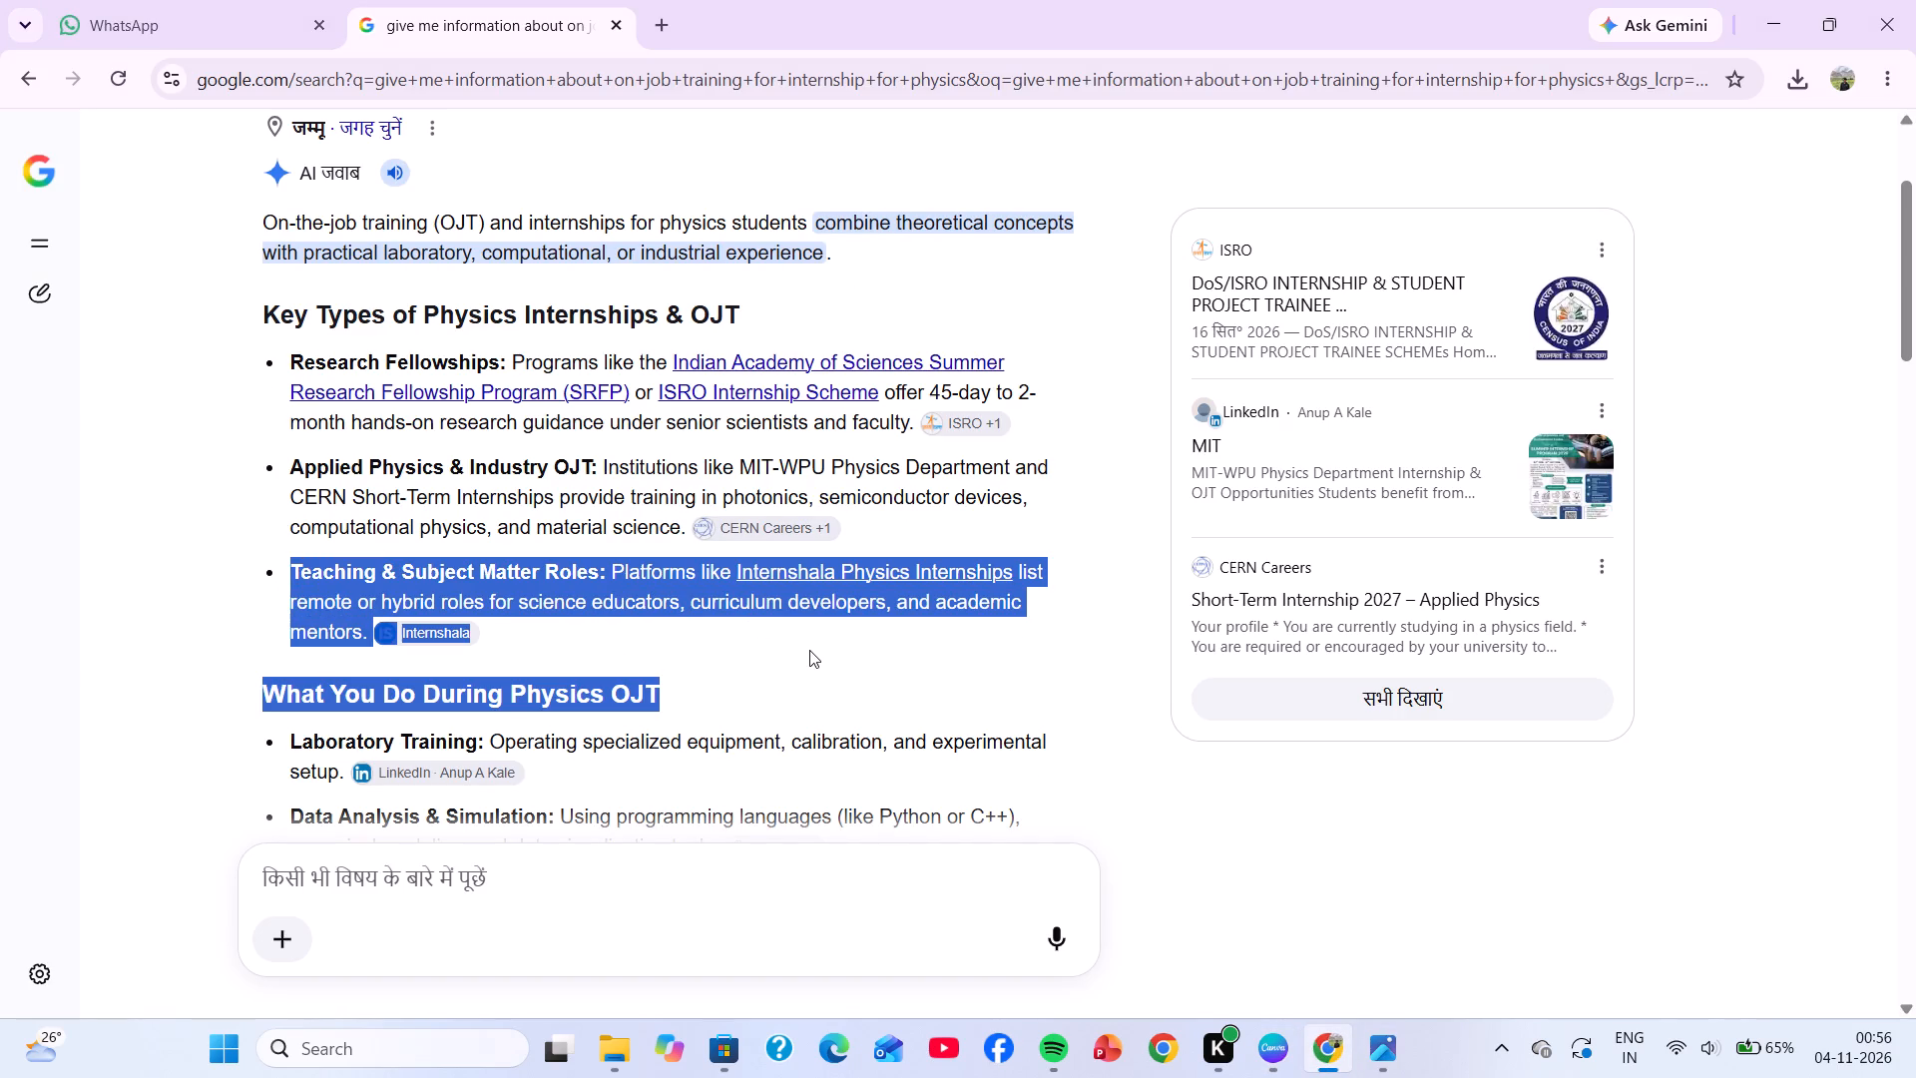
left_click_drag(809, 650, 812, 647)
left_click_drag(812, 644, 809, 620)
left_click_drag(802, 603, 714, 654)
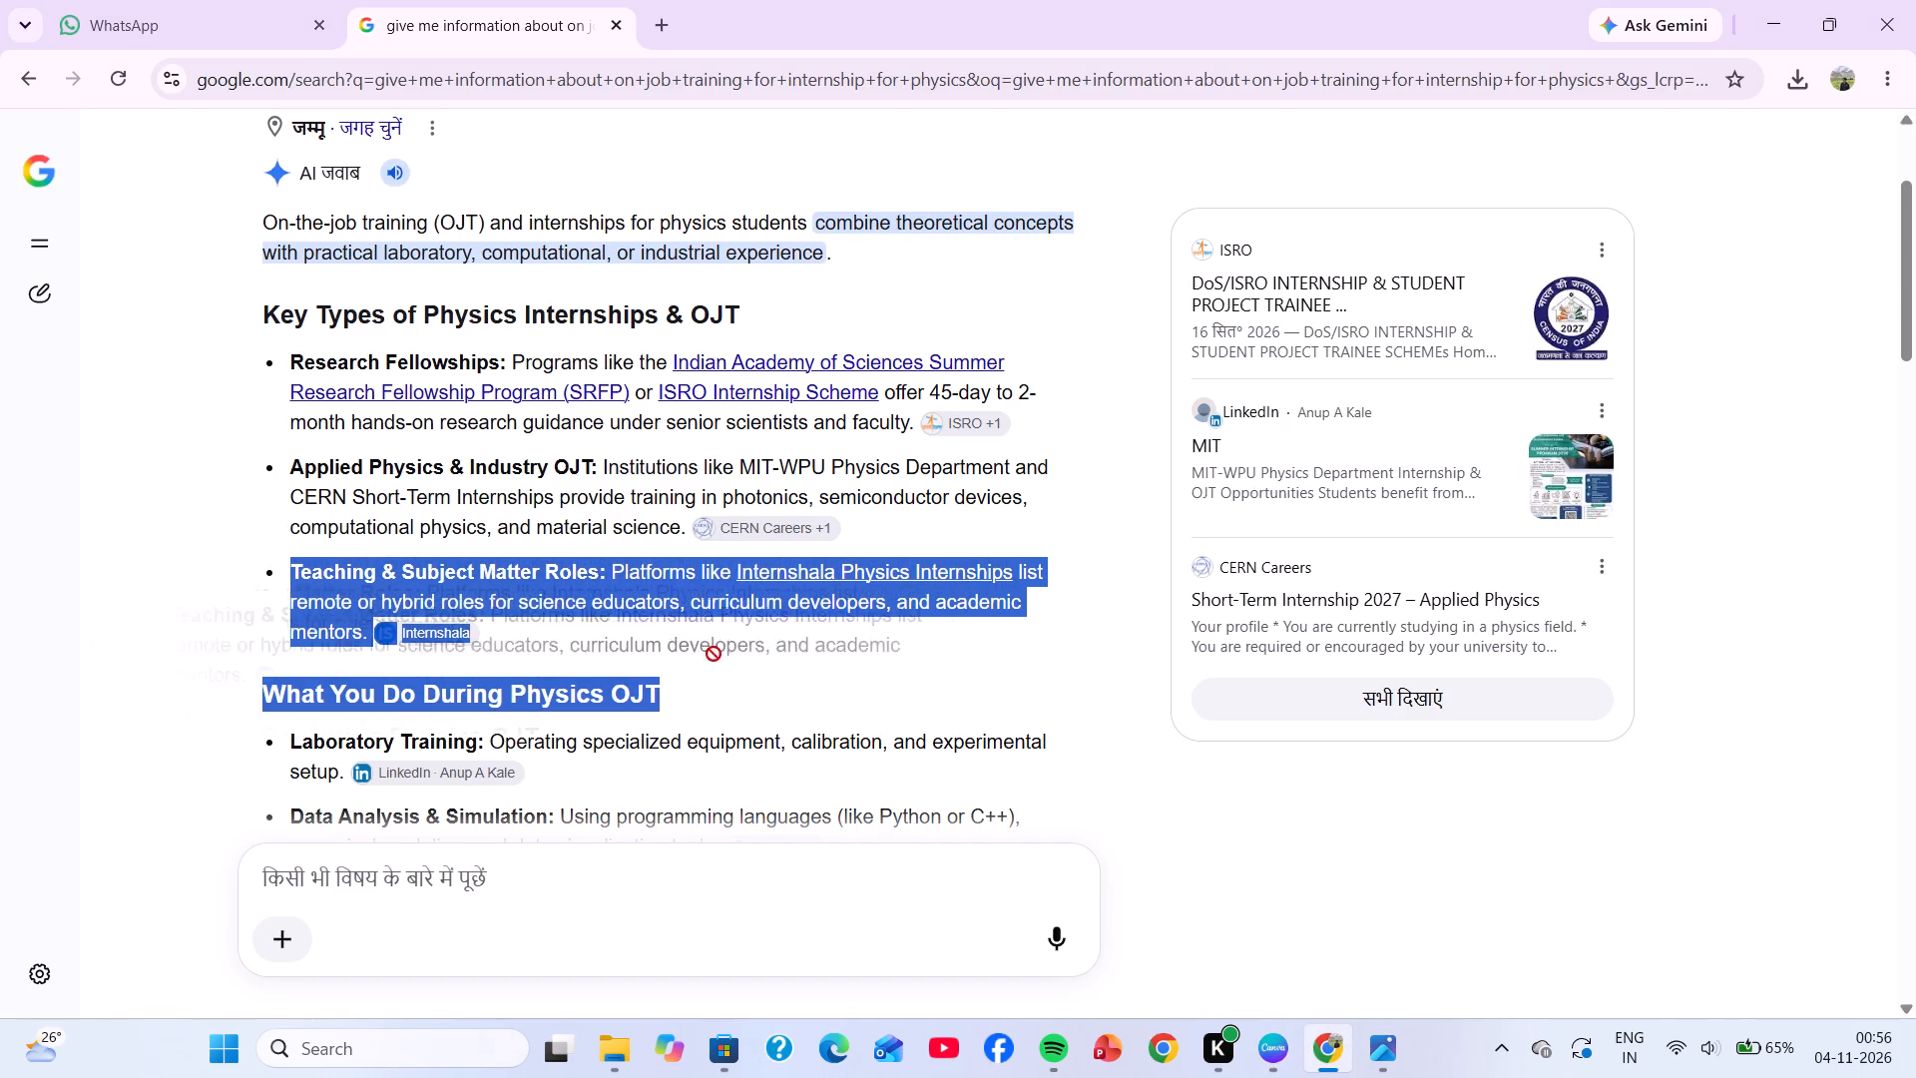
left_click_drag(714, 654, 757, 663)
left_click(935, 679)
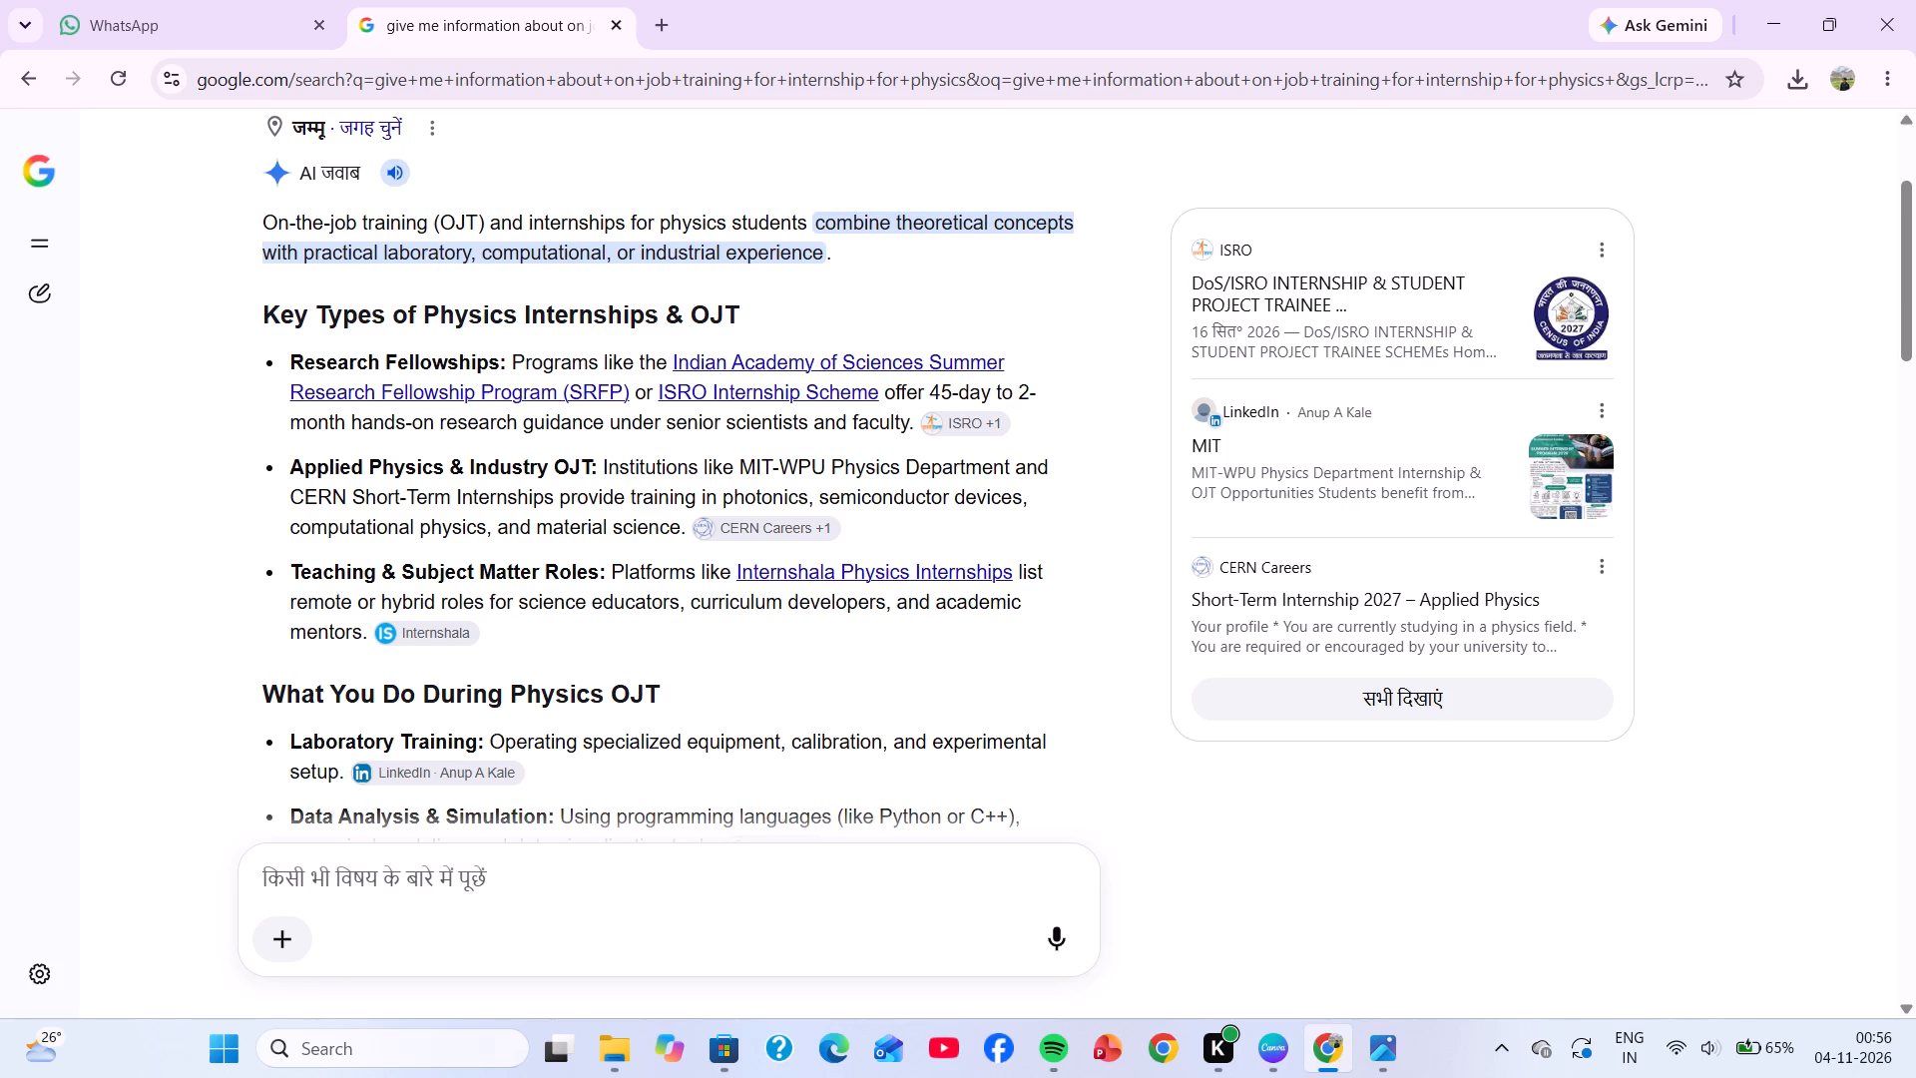
Copy the "Teaching & Subject Matter Roles" bullet text up to "mentors" and return to the Canva document.
left_click_drag(362, 628, 288, 602)
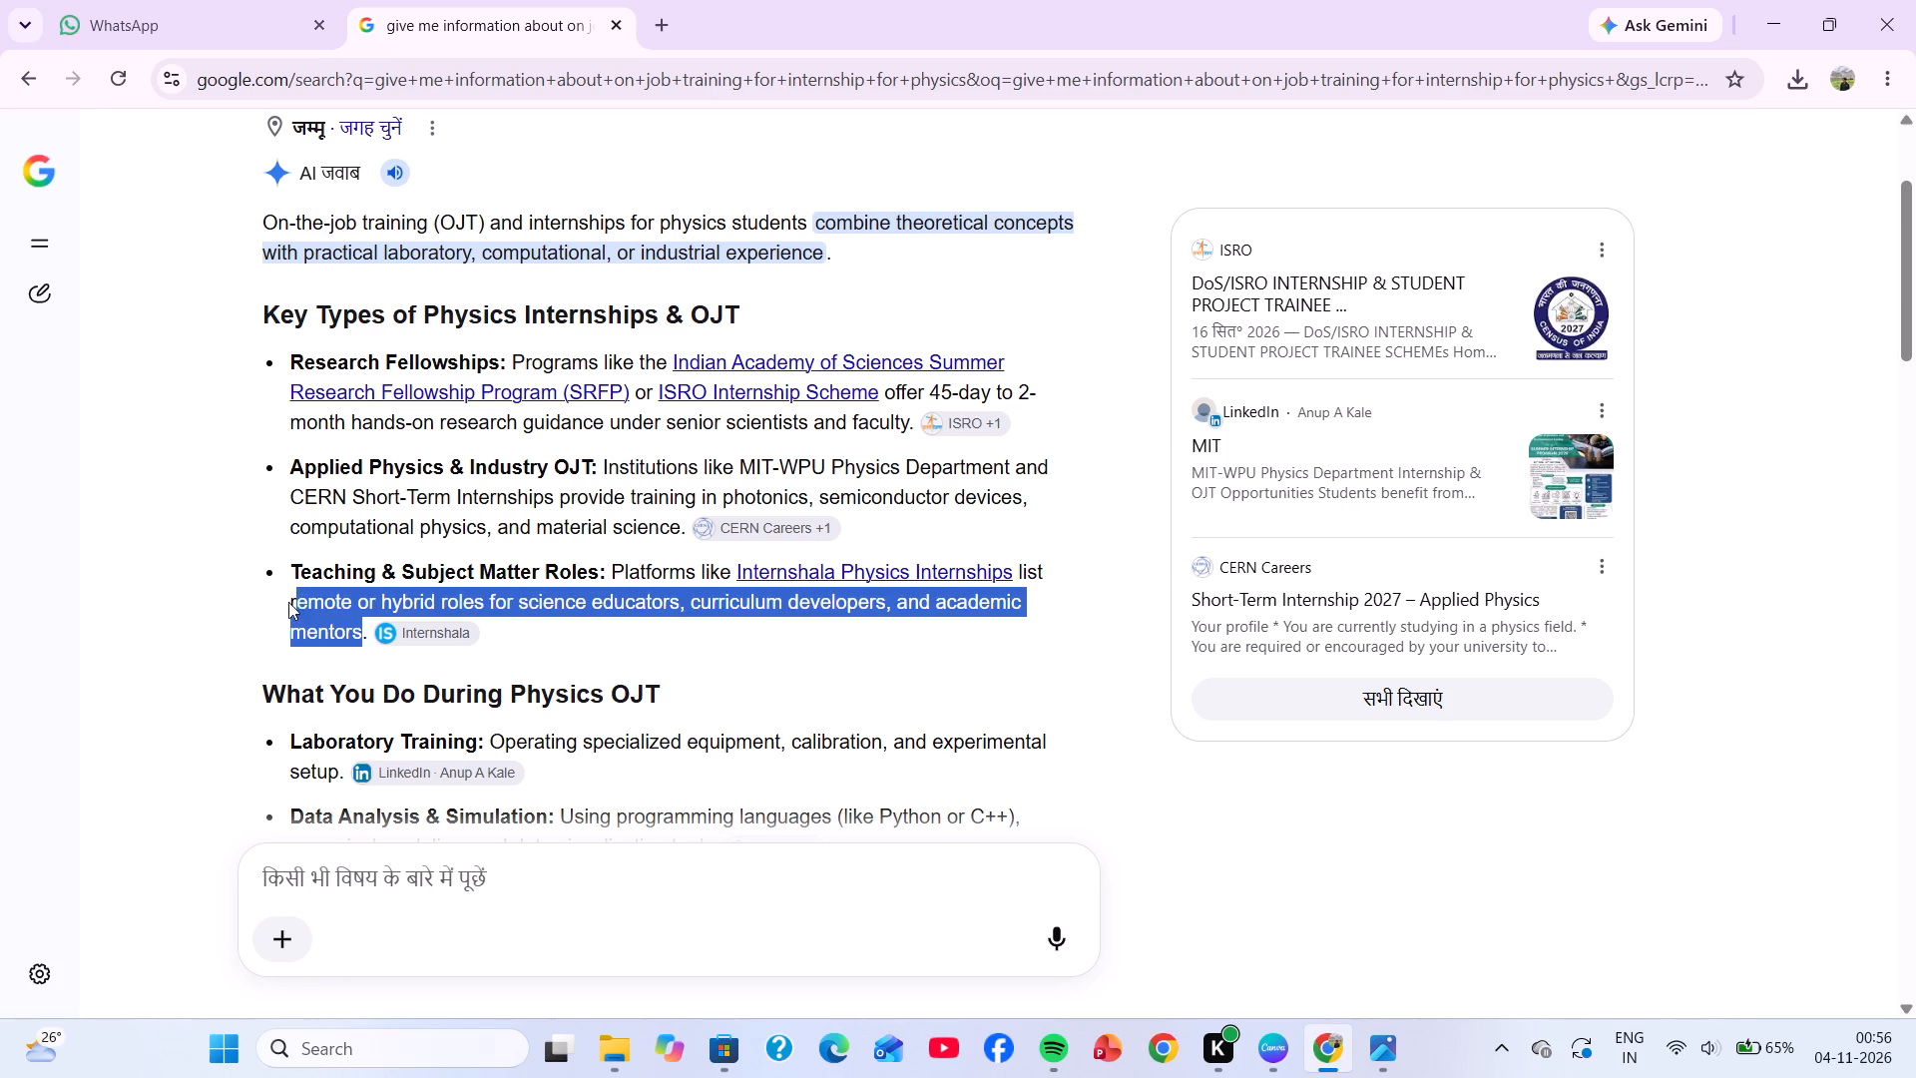
left_click_drag(288, 602, 290, 579)
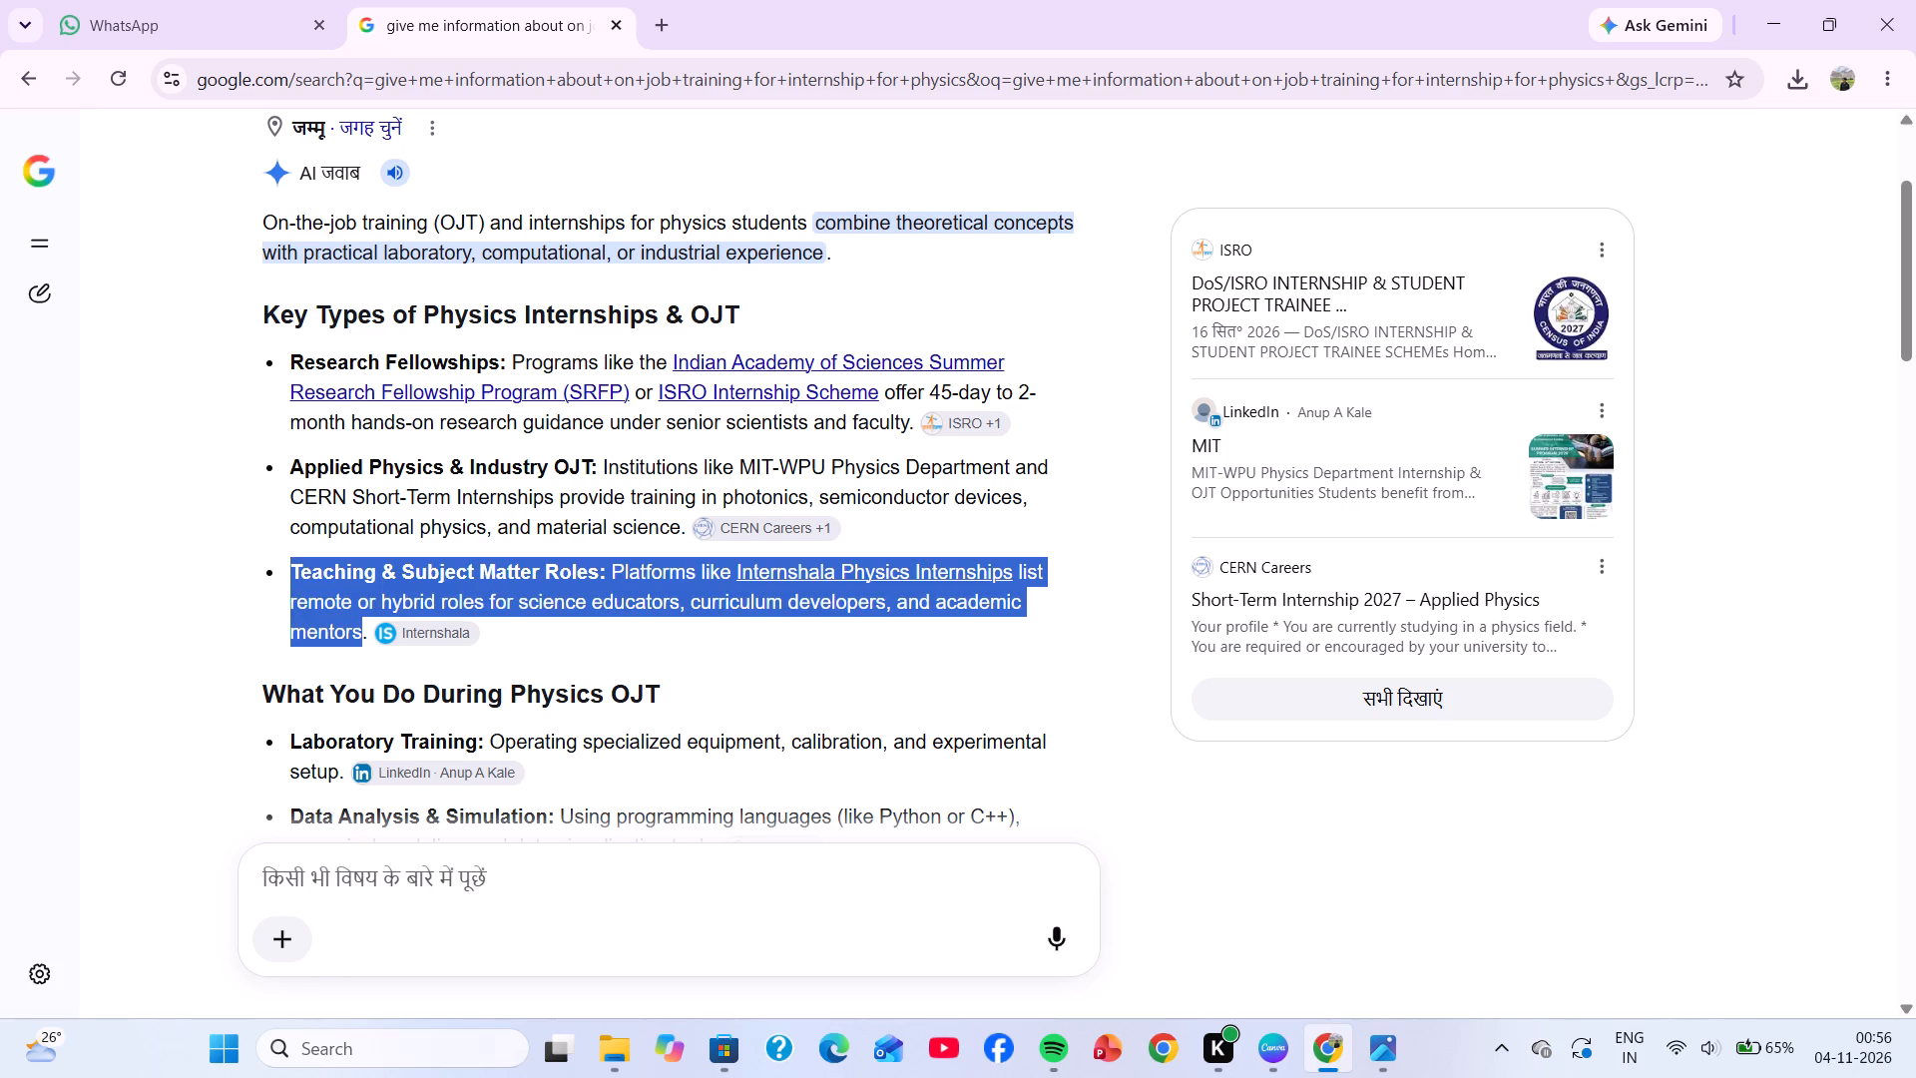
key("ctrl+c")
left_click(1276, 1043)
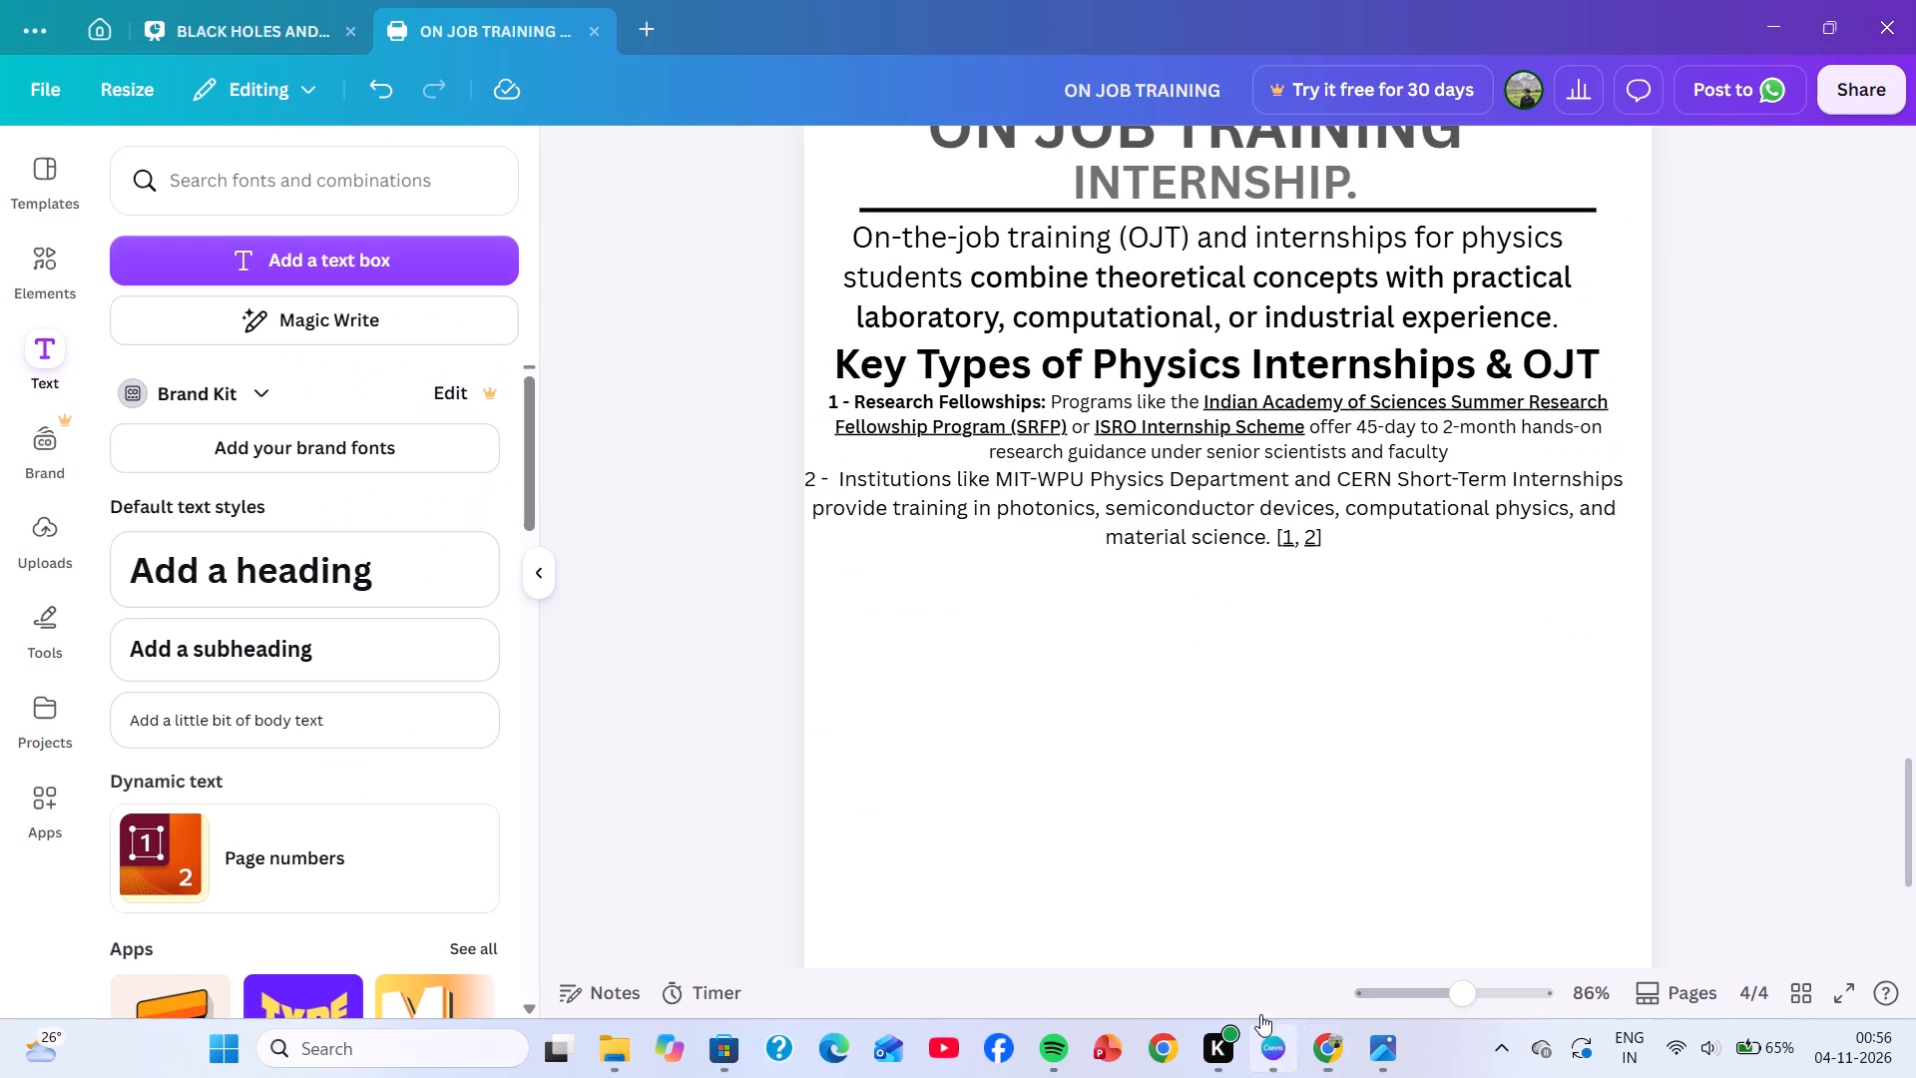
Add a body text box with the copied Teaching & Subject Matter Roles paragraph and prefix it with "3- ".
left_click(986, 677)
left_click(344, 708)
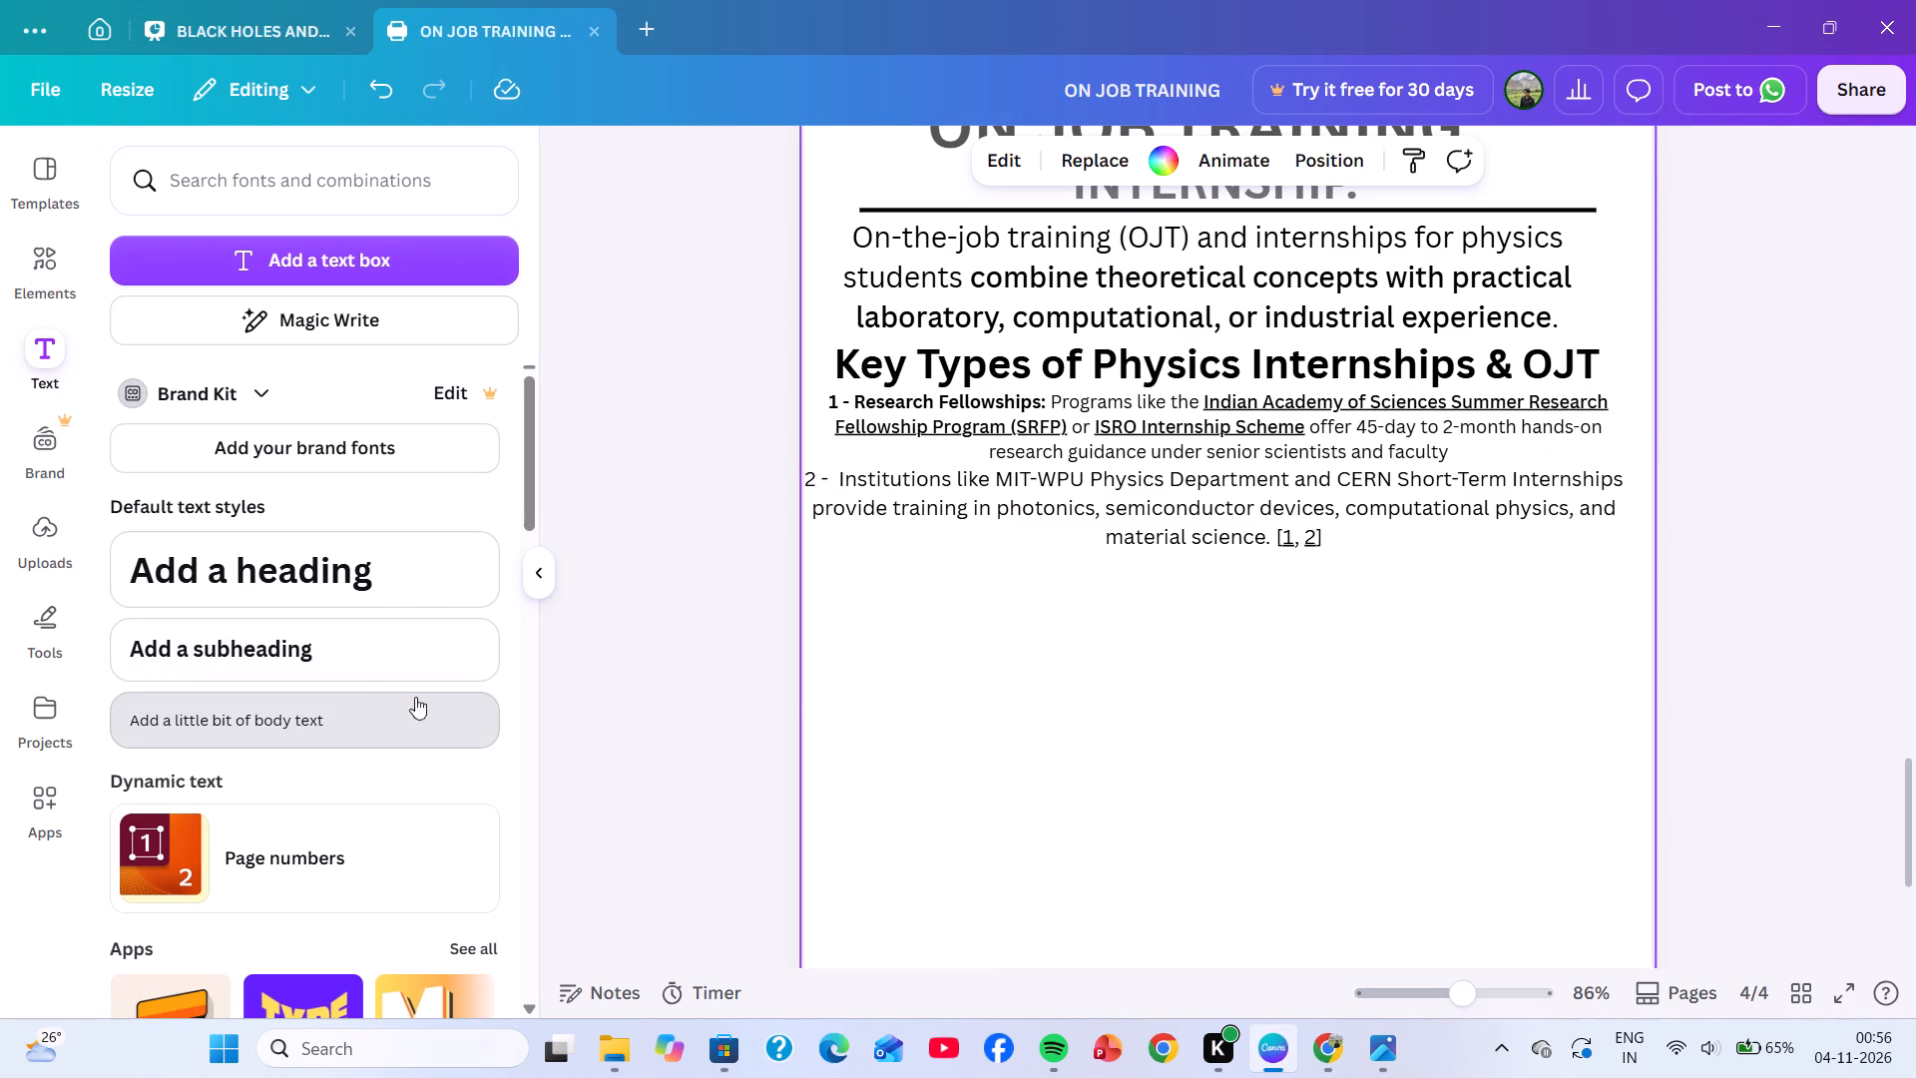
key("BackSpace")
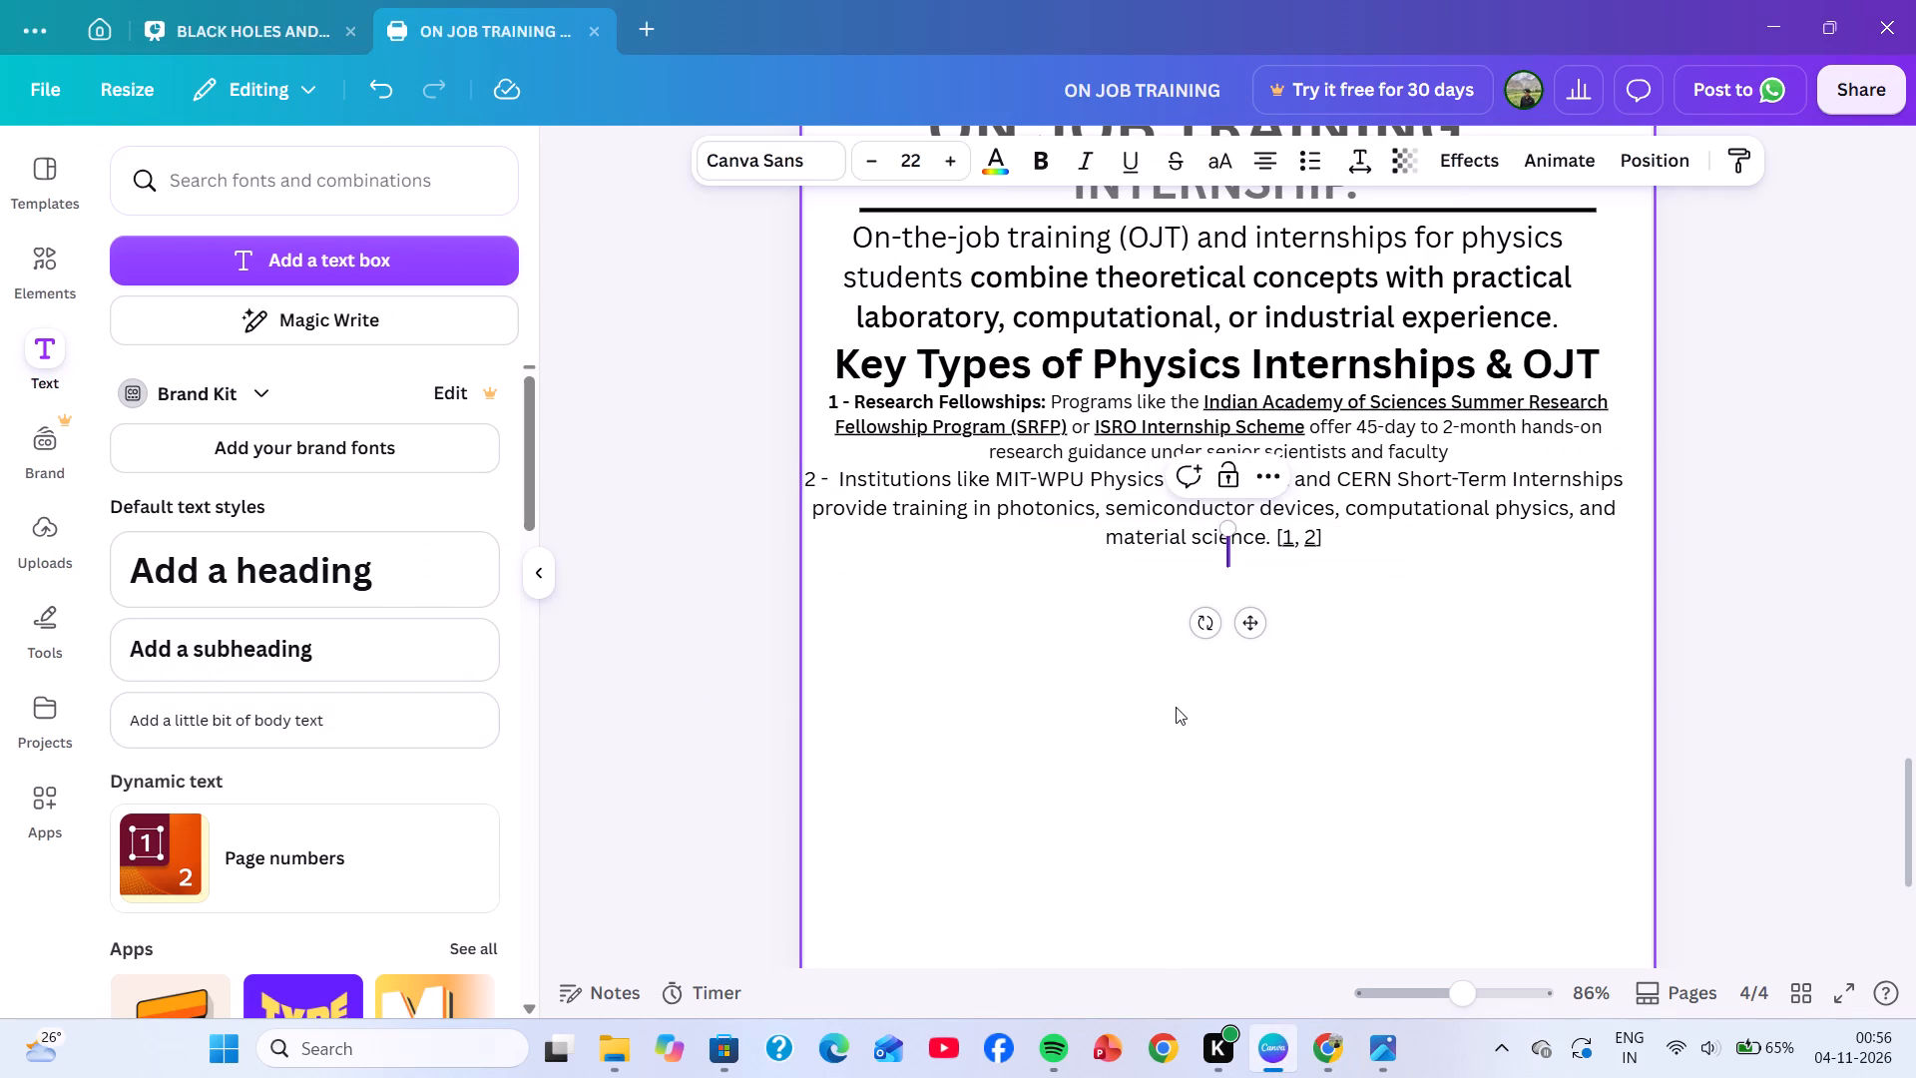
key("ctrl+v")
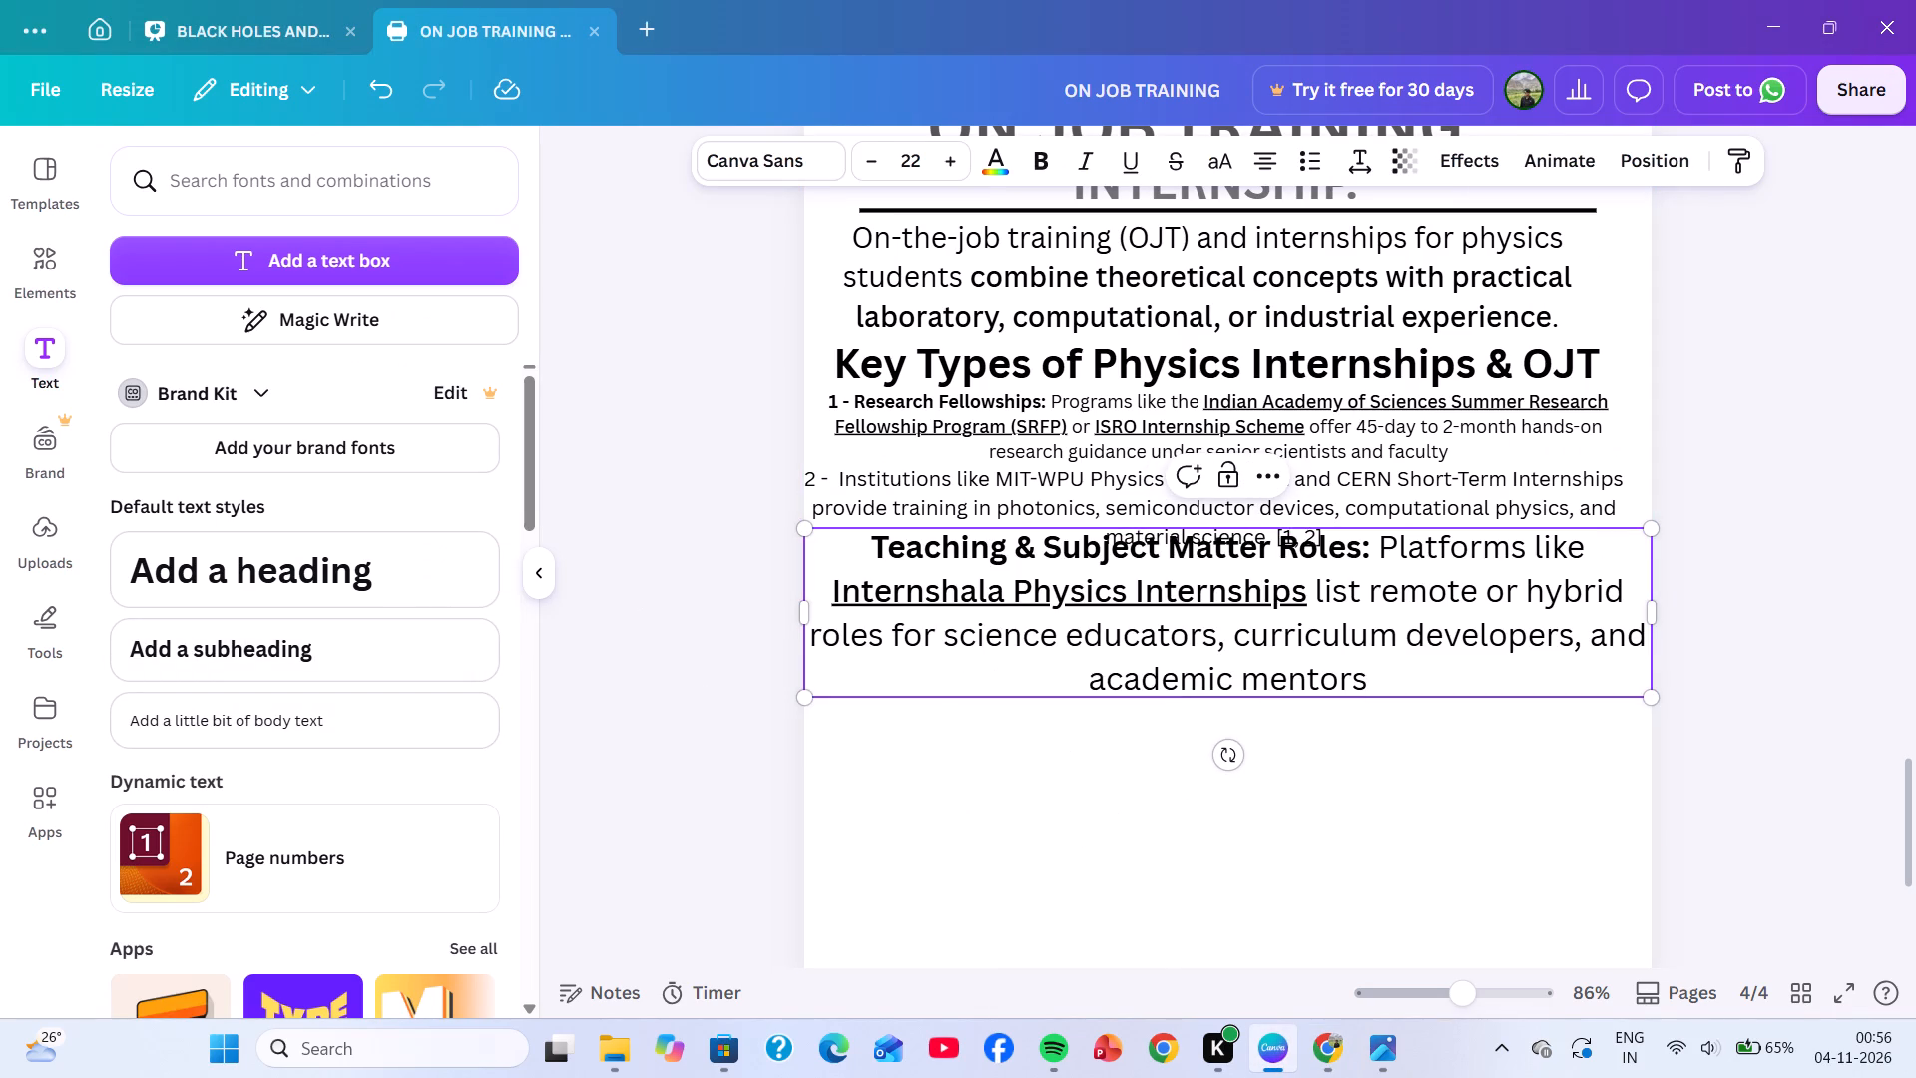
left_click(855, 543)
key("3")
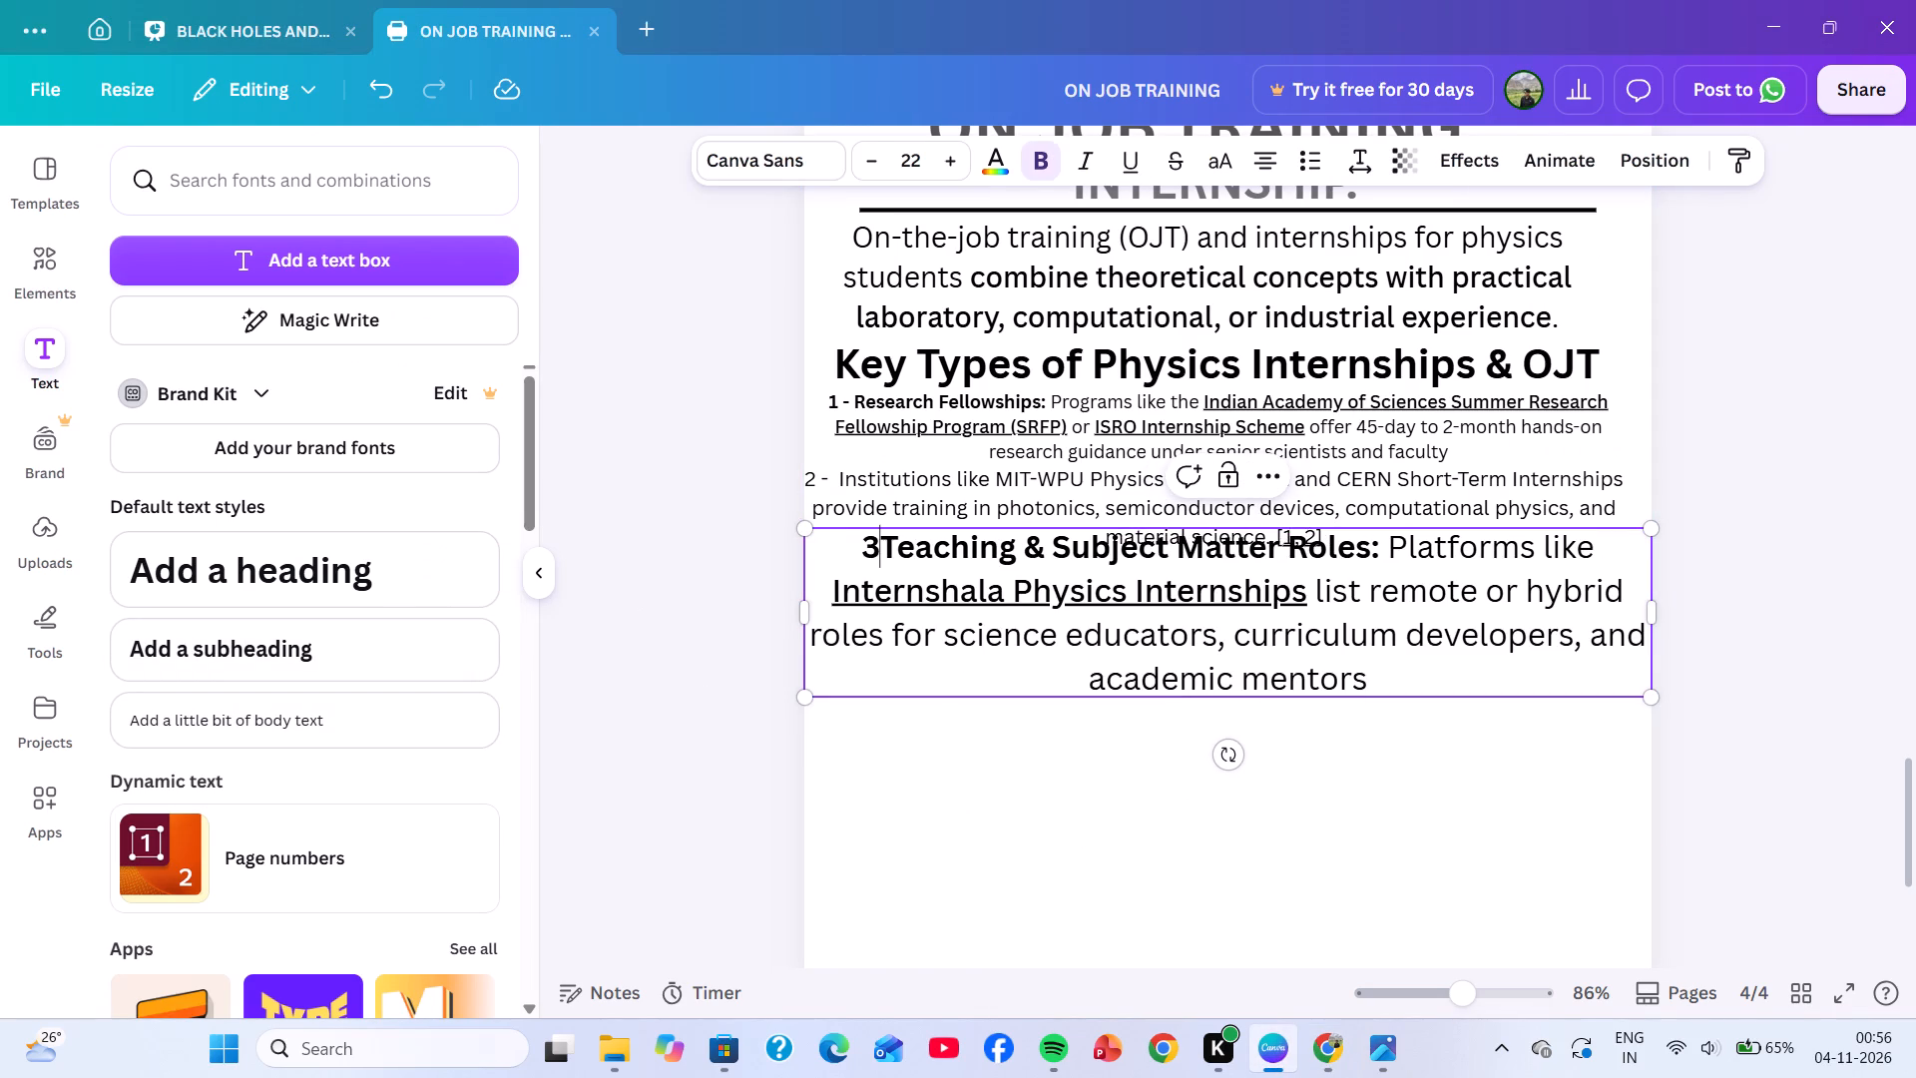
key("minus")
key("space")
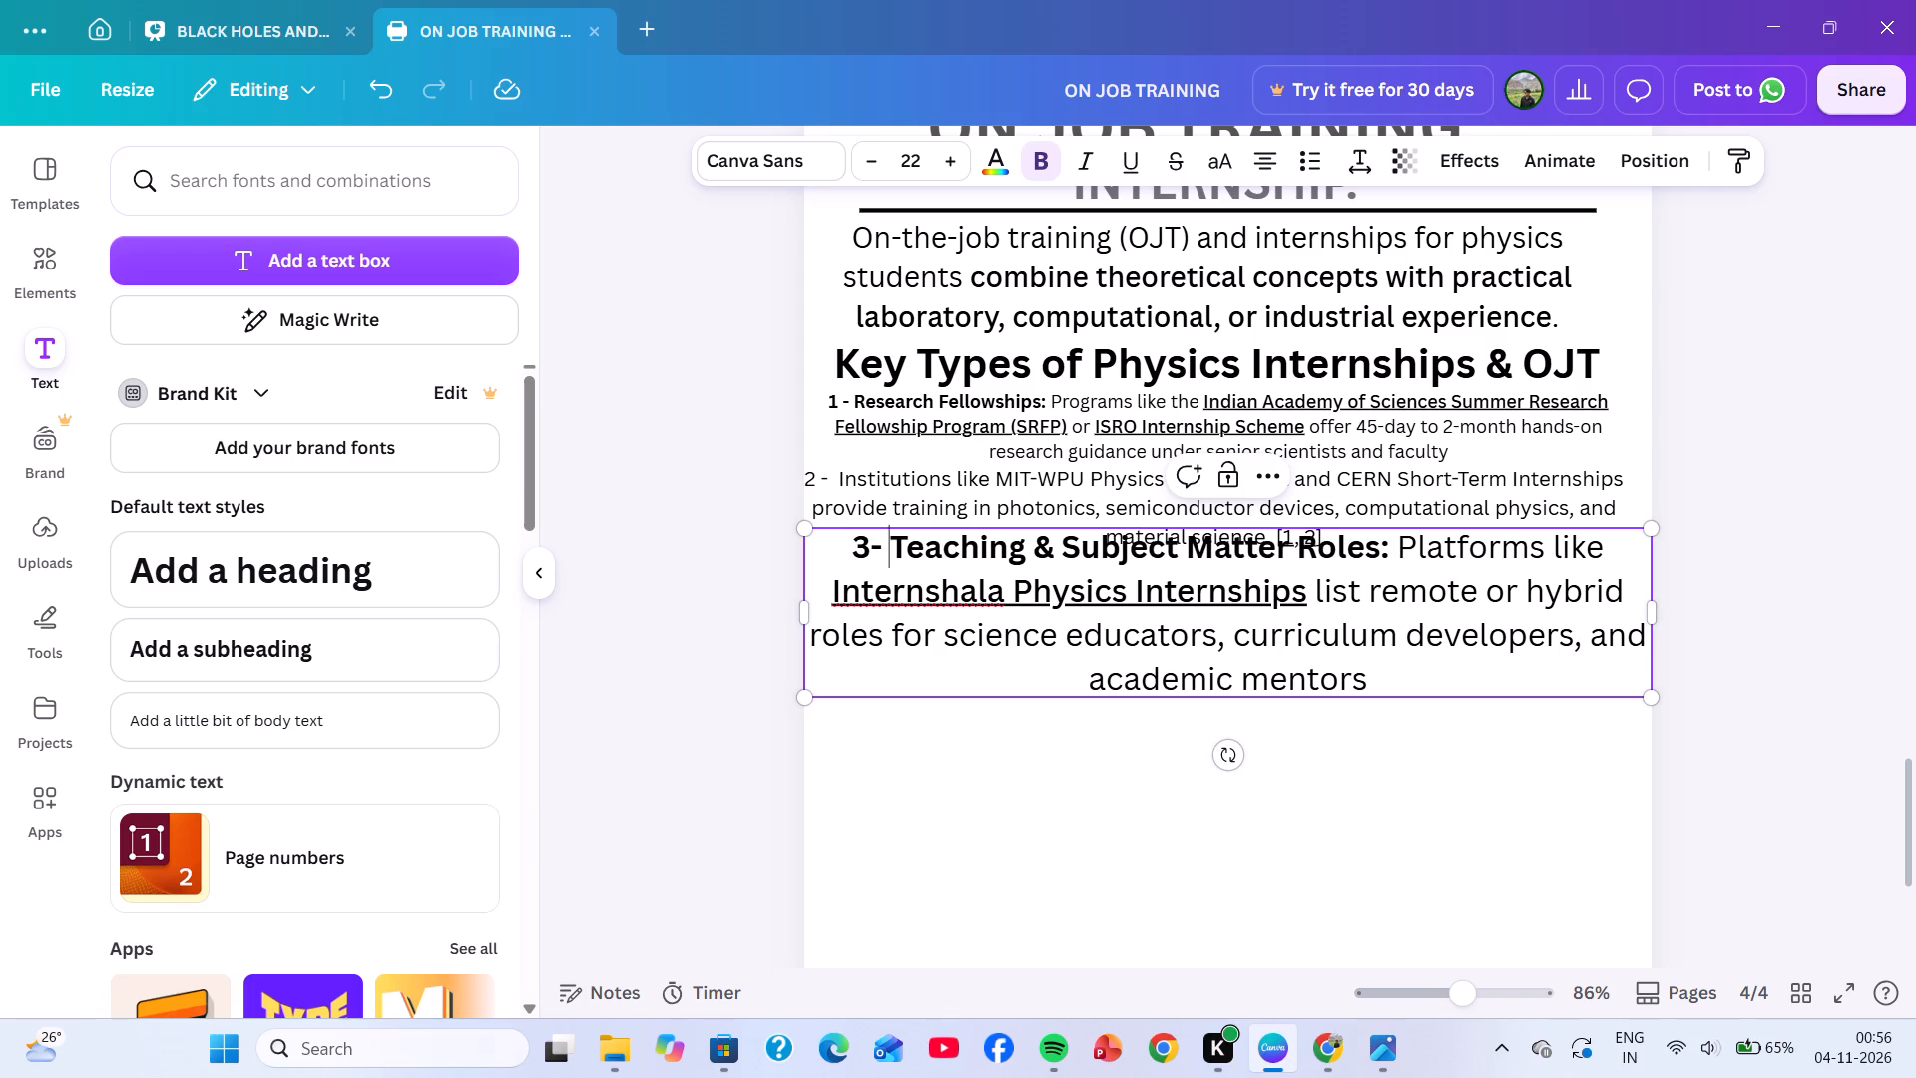
left_click(931, 839)
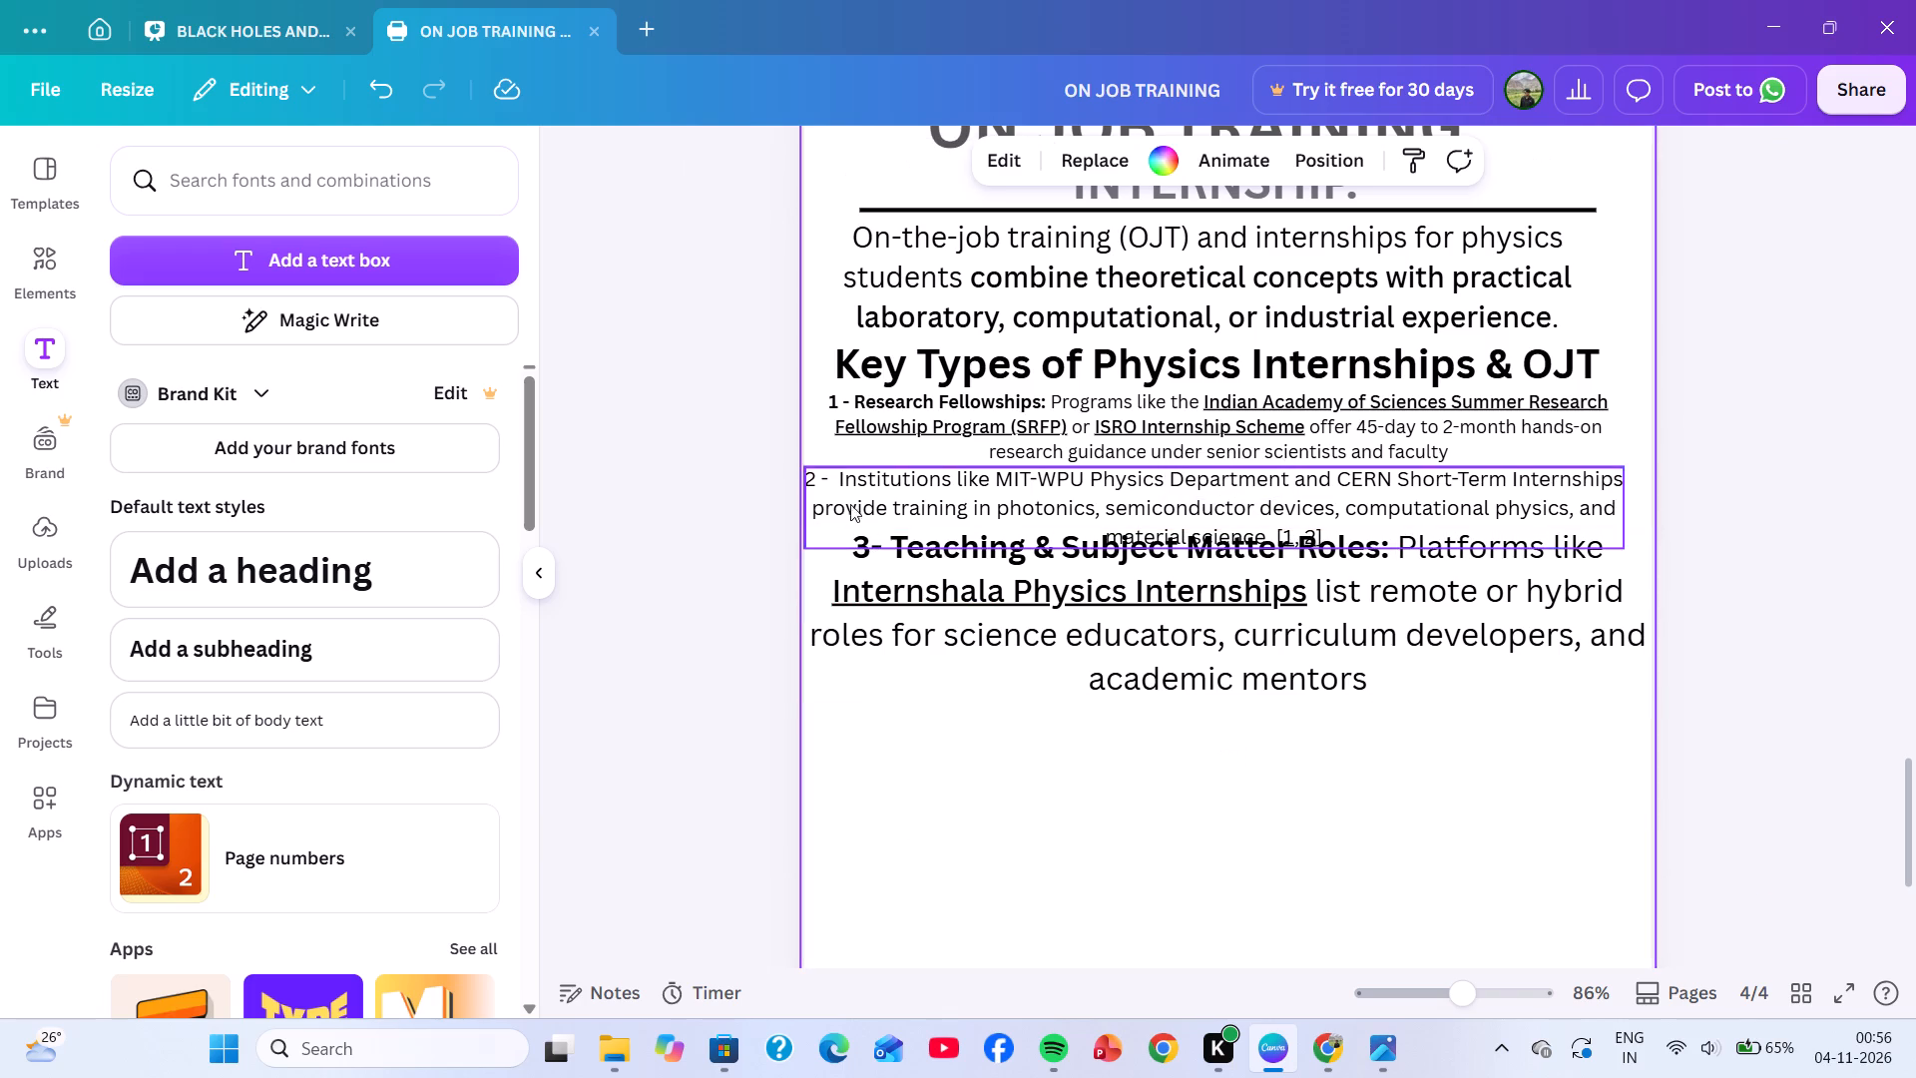
Move the Teaching & Subject Matter Roles paragraph just below paragraph 2 and scale its text down to size 16.4.
left_click_drag(985, 652, 980, 686)
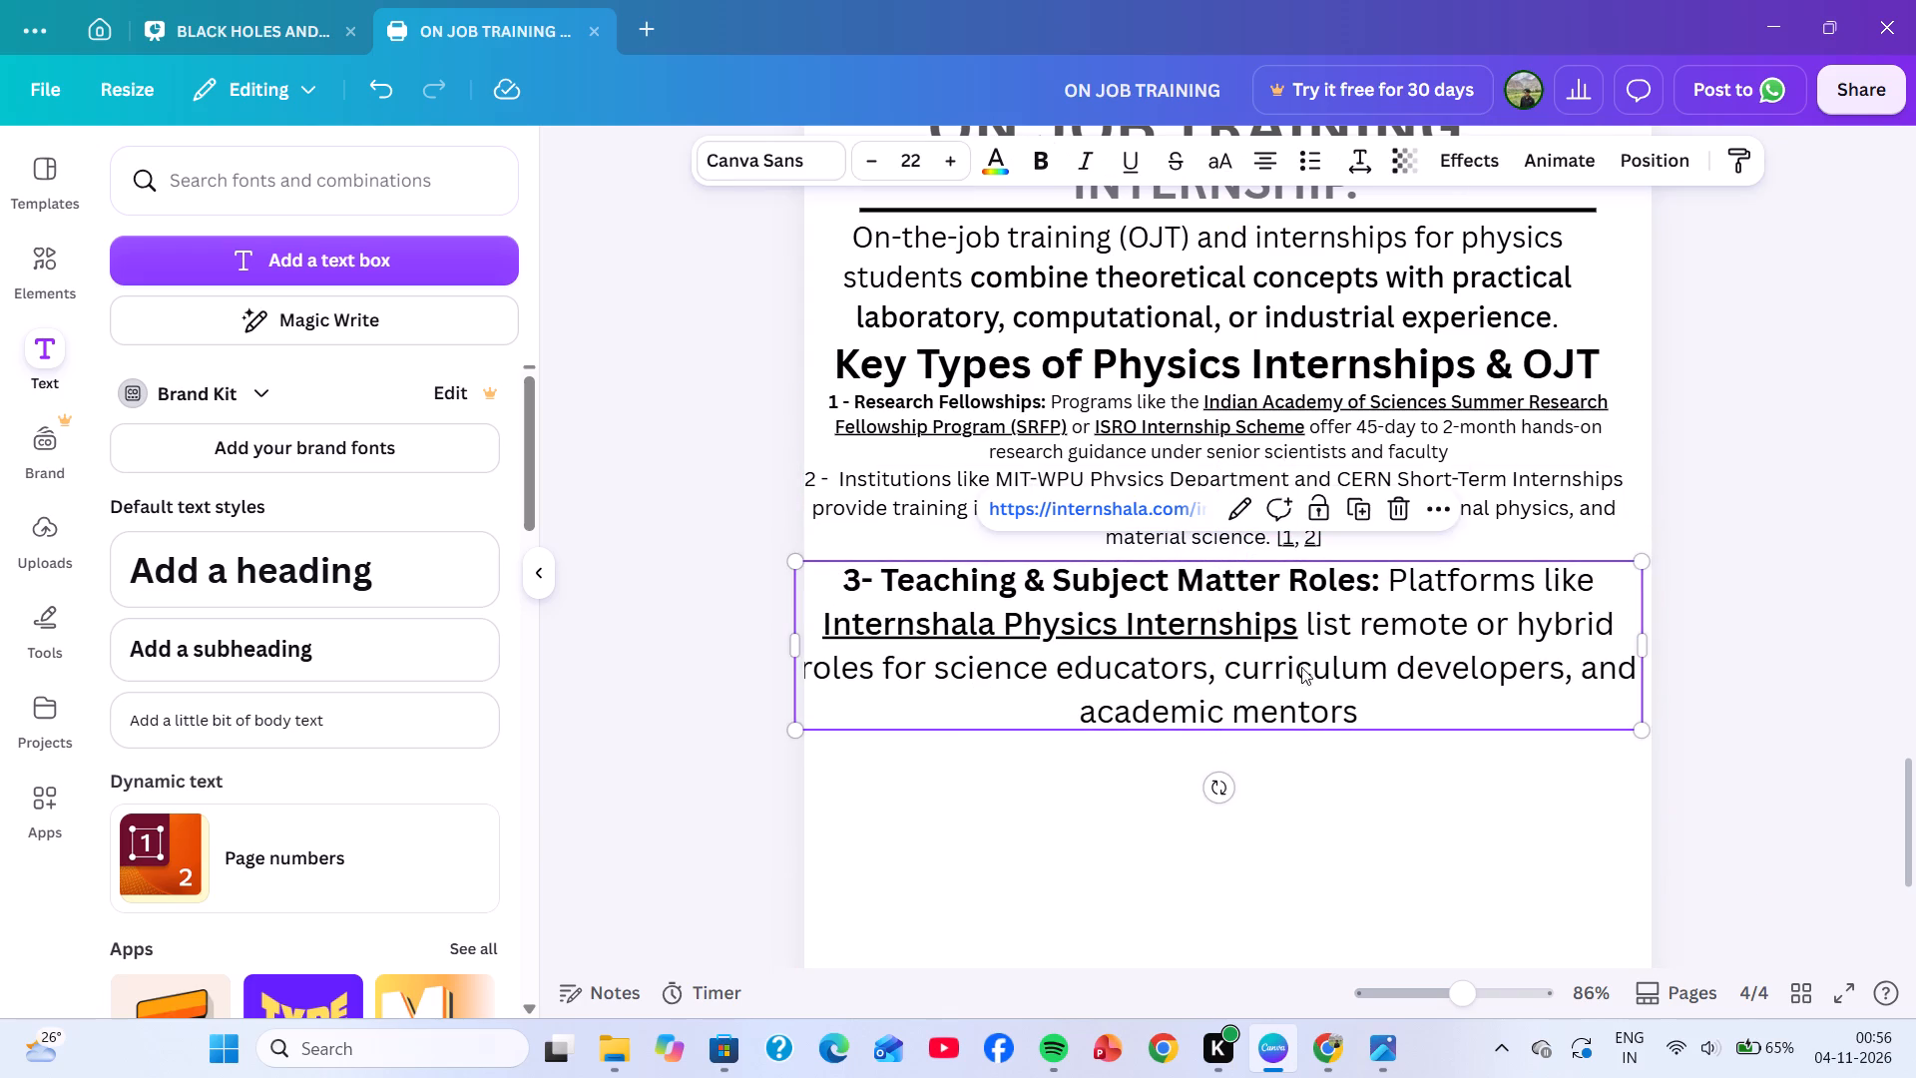
left_click_drag(1648, 736, 1479, 657)
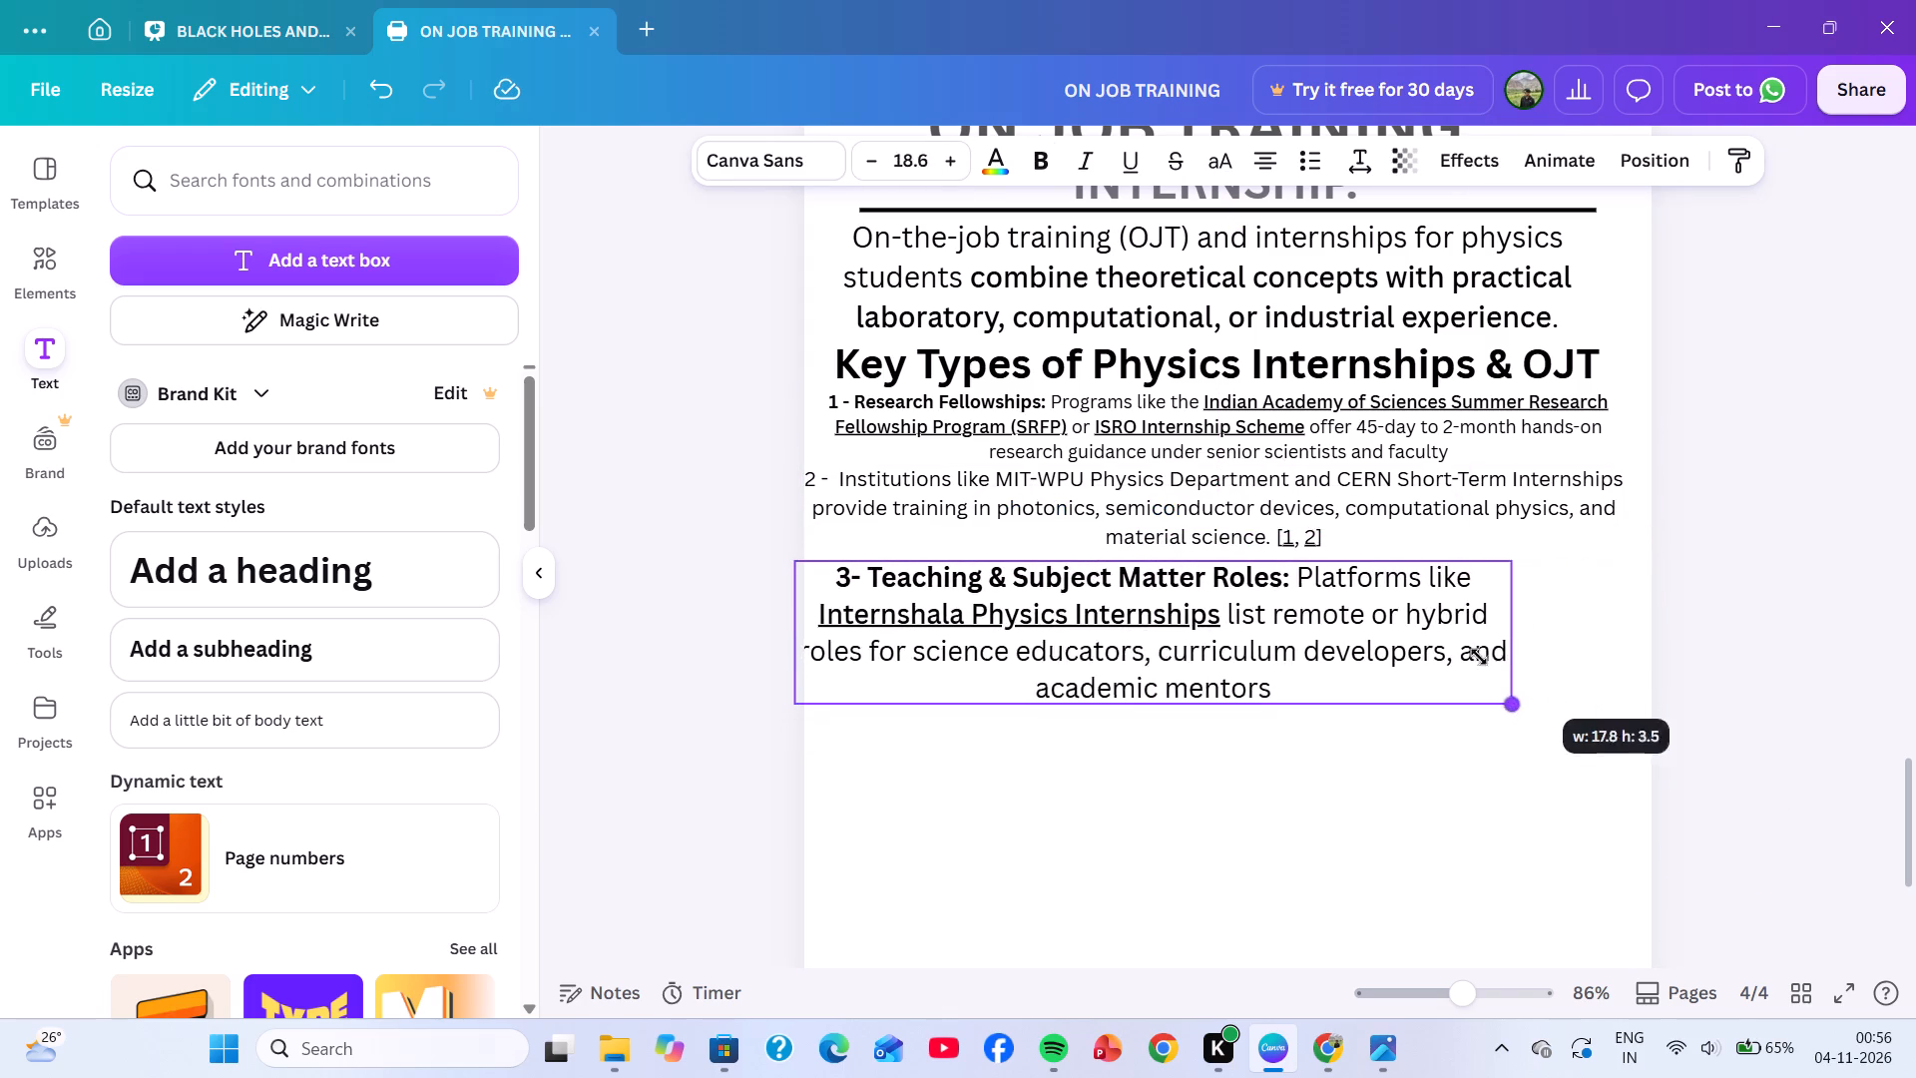
left_click_drag(1479, 657, 1442, 646)
Widen paragraph 3's box to nearly the page width and align its side edges with paragraph 2.
left_click_drag(1432, 616, 1570, 629)
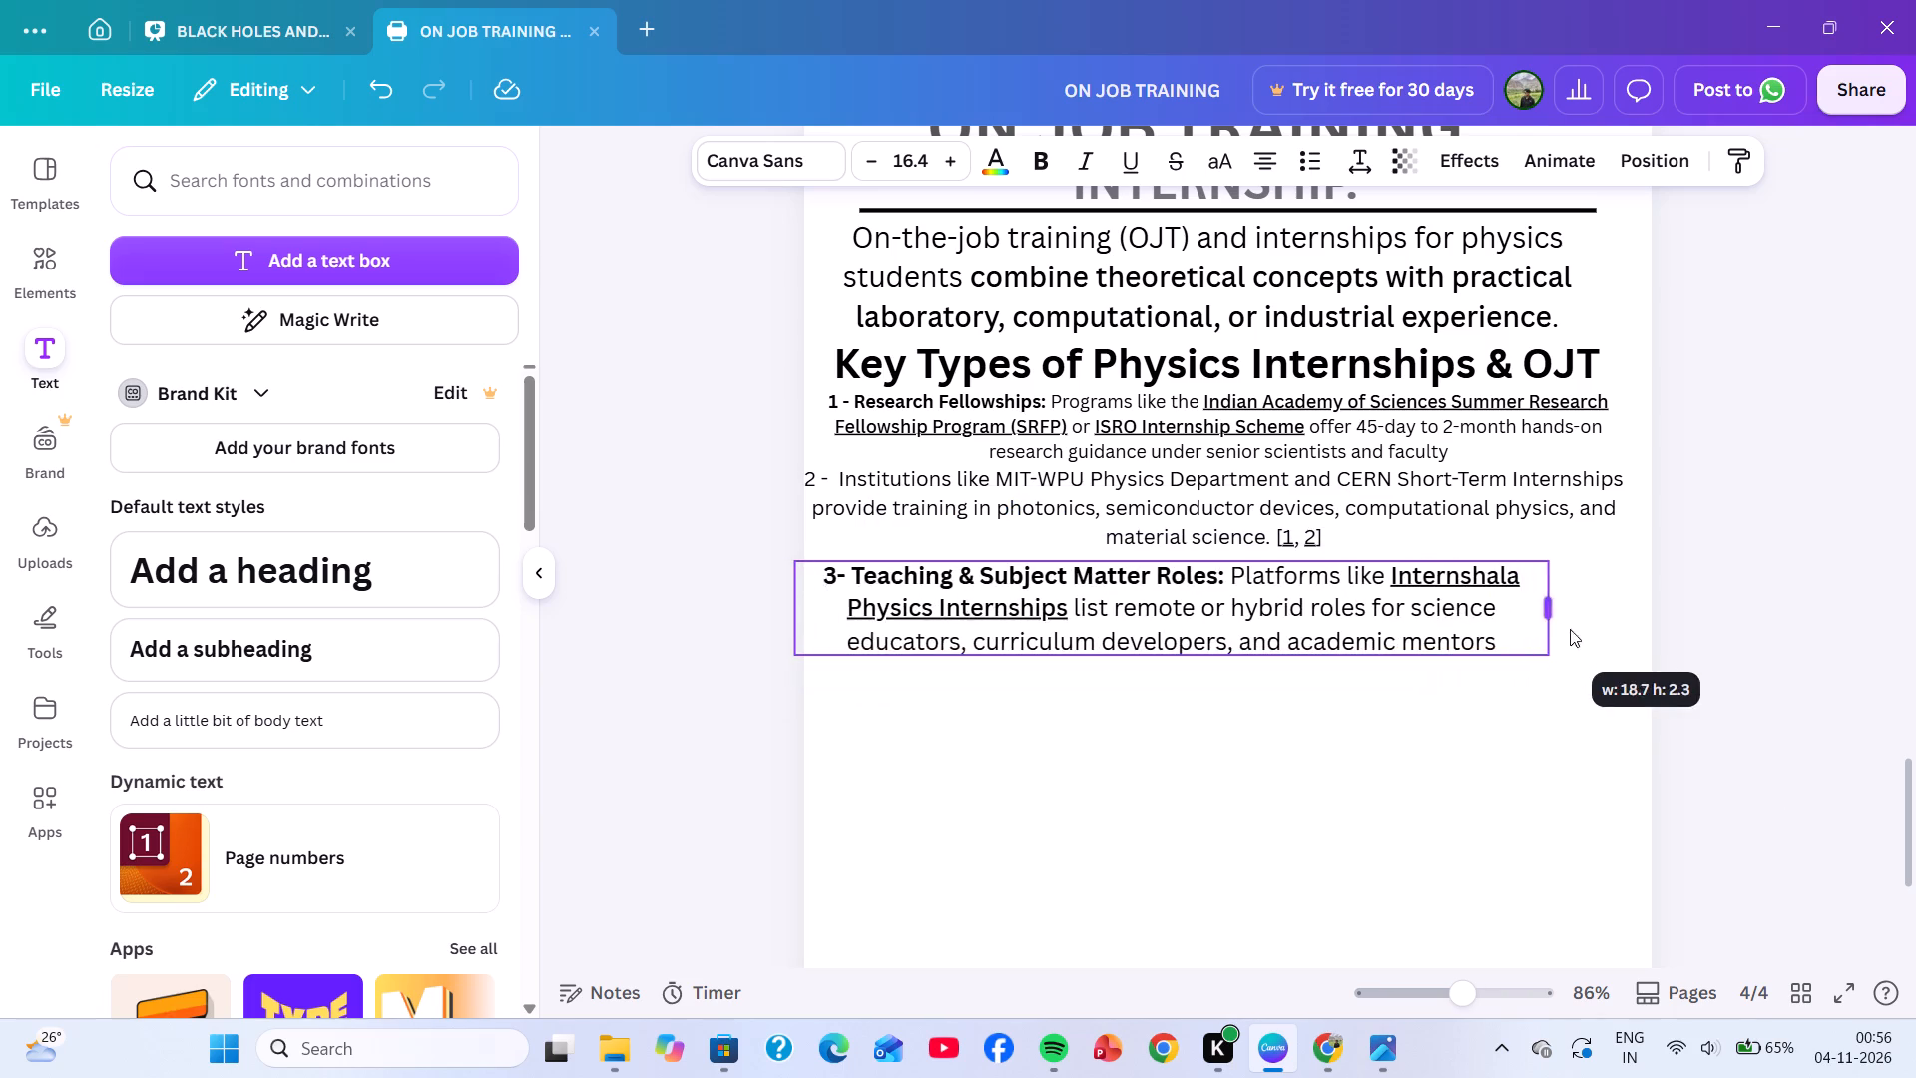
left_click_drag(1570, 629, 1638, 636)
left_click(1446, 774)
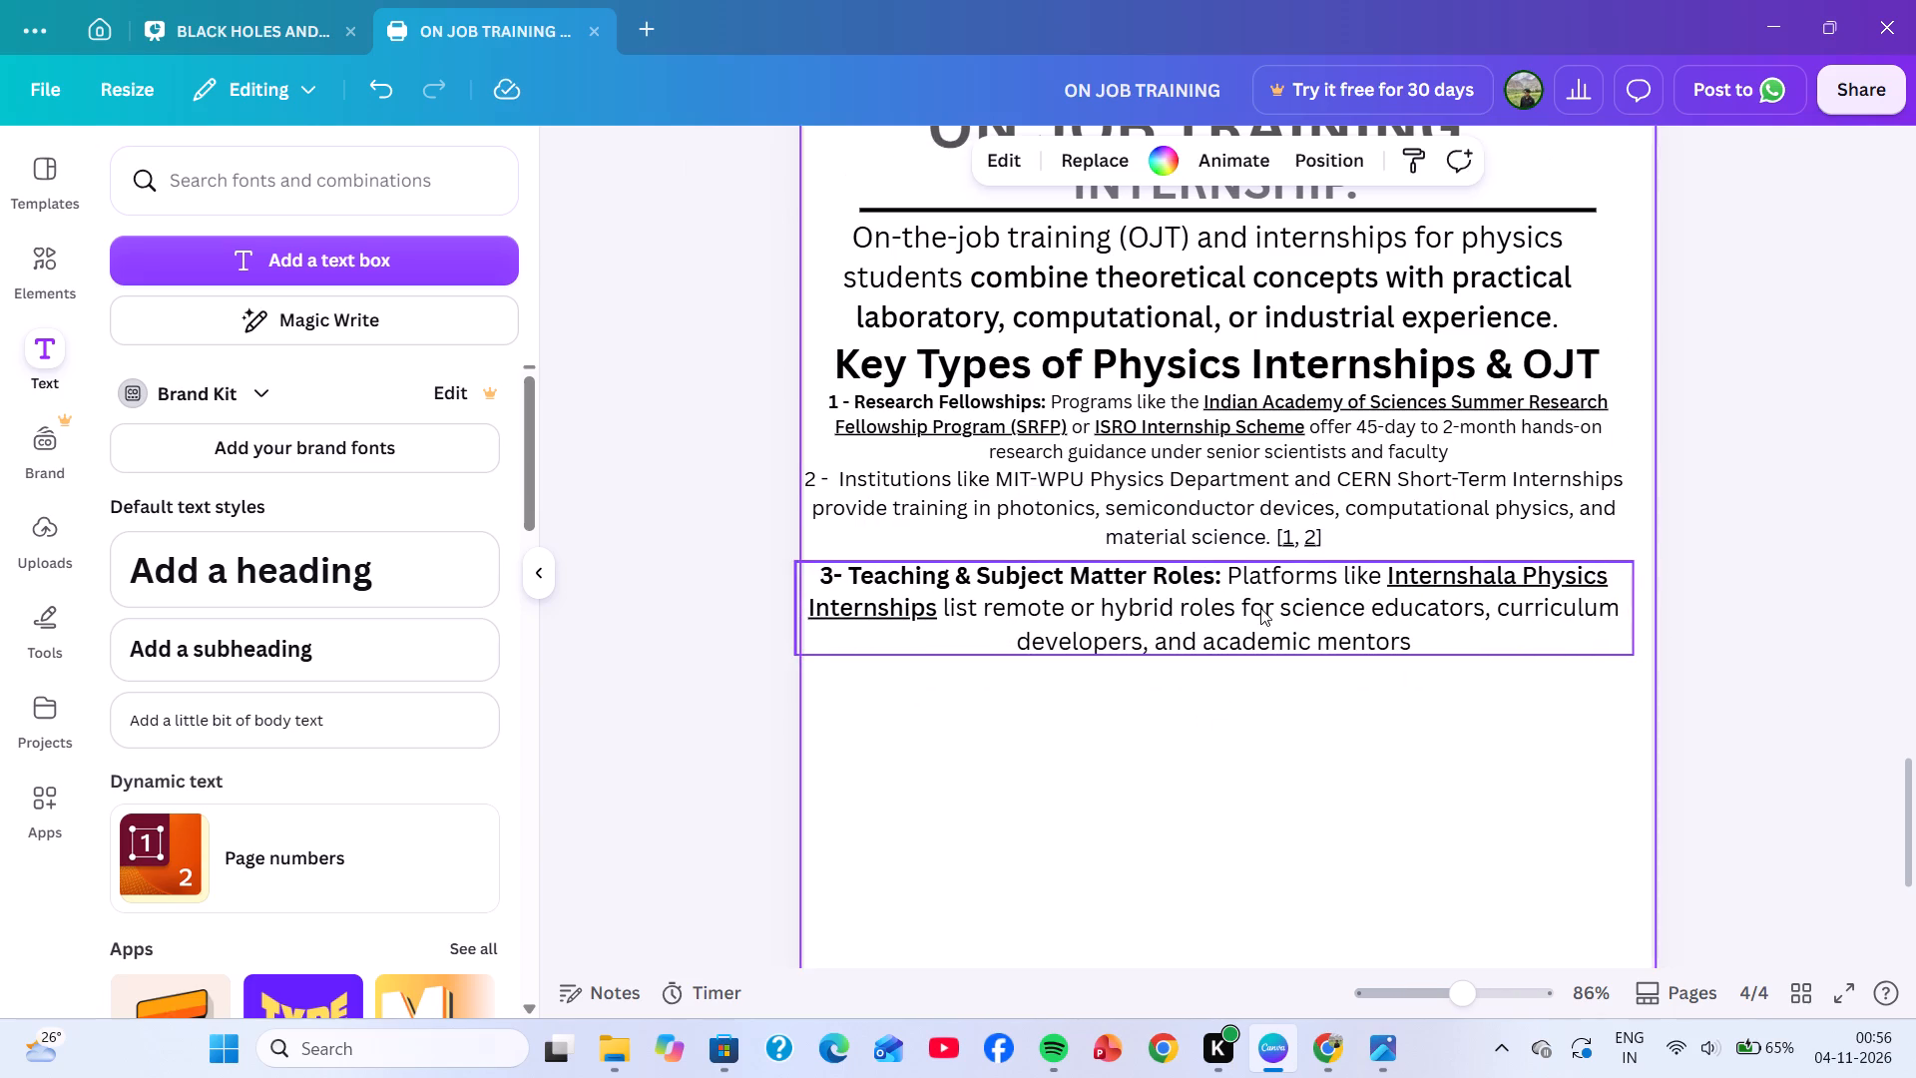
left_click(1260, 608)
left_click_drag(1262, 602, 1262, 603)
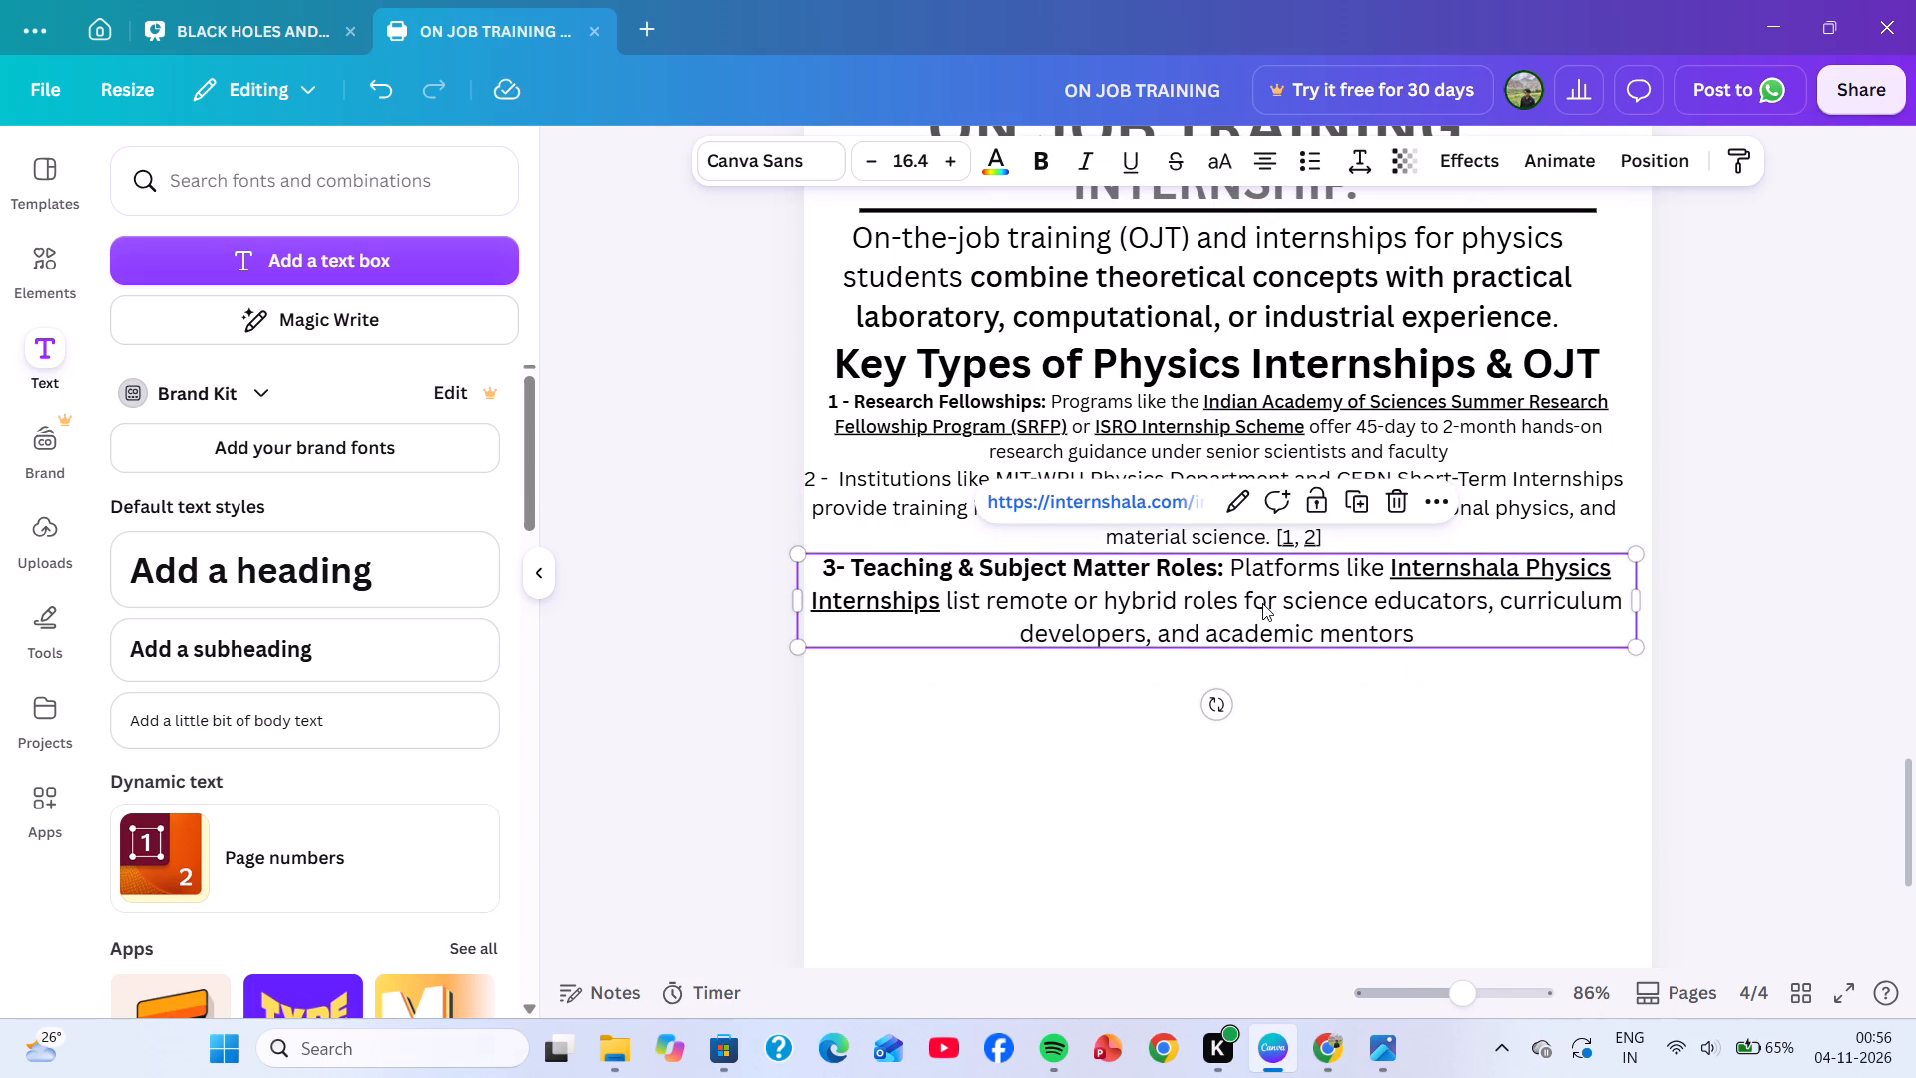
left_click_drag(1262, 603, 1250, 610)
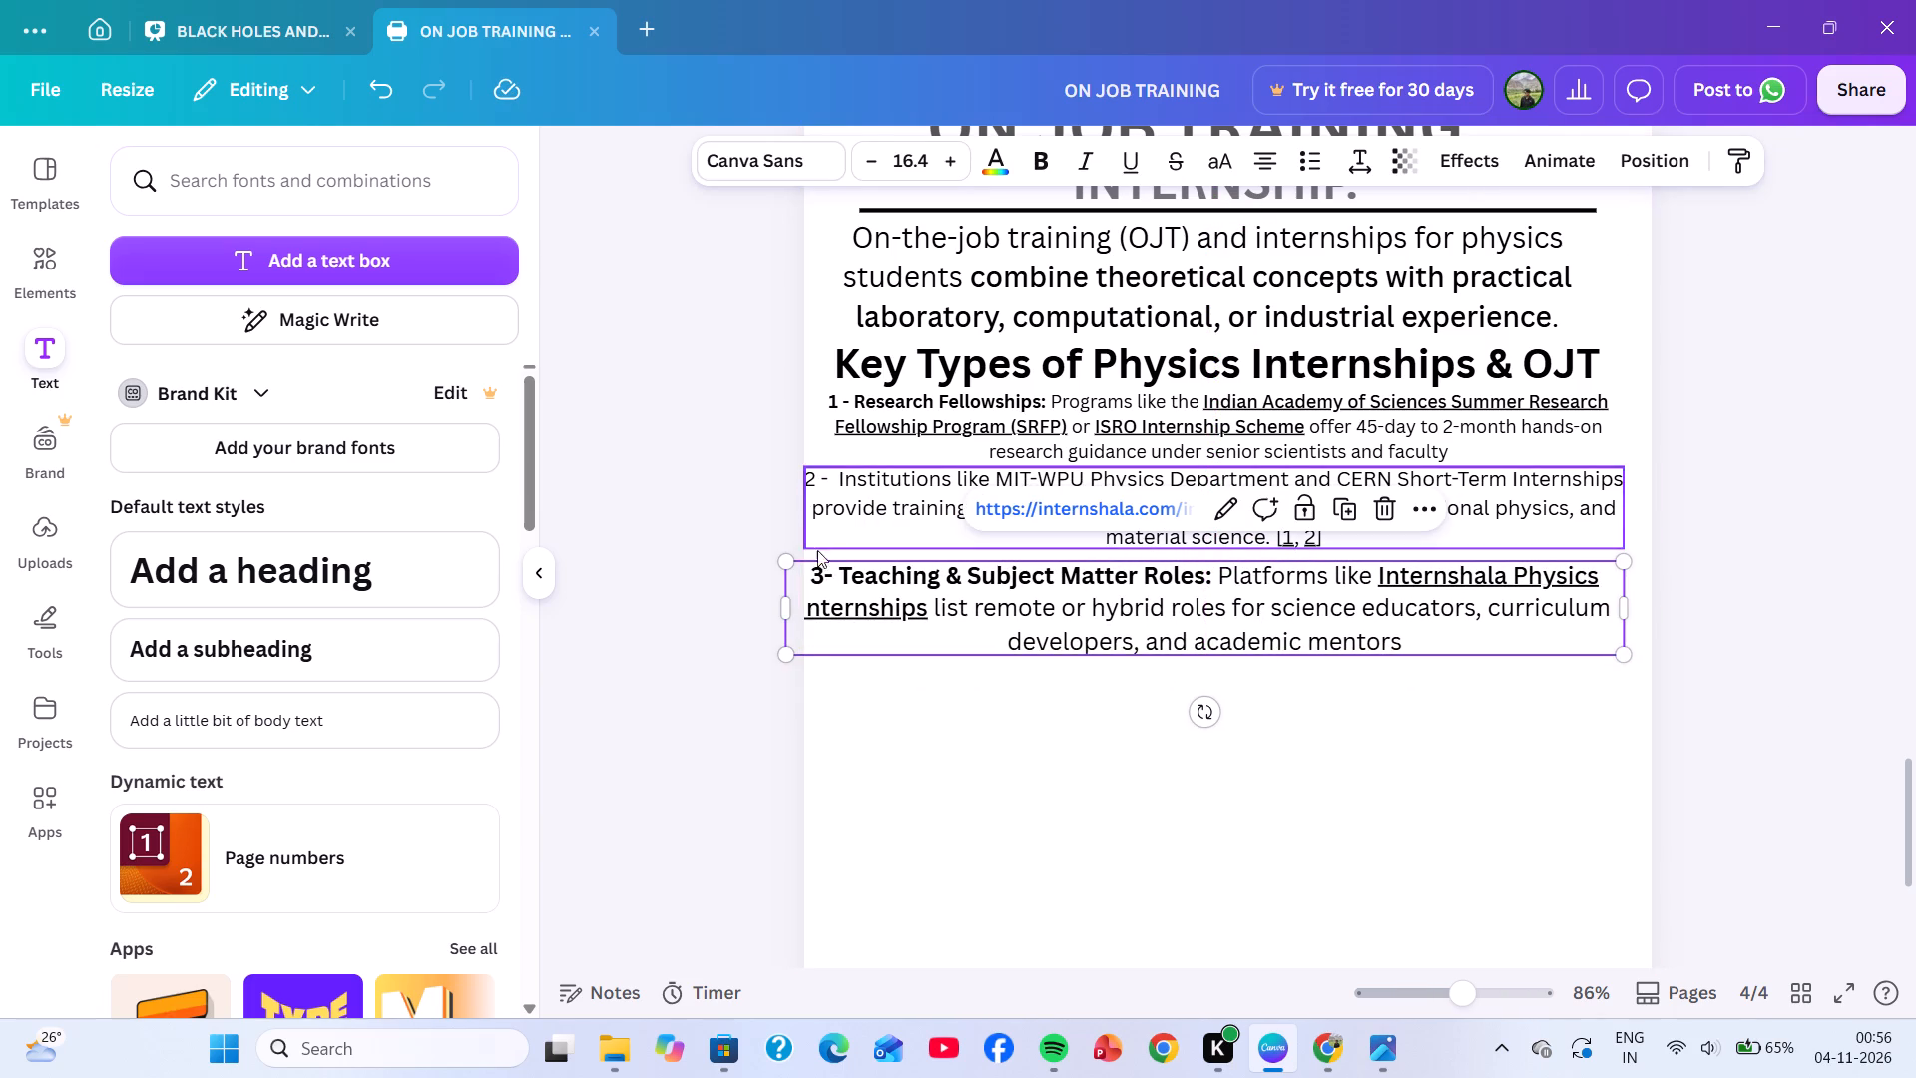
left_click_drag(781, 602, 802, 606)
left_click(1016, 722)
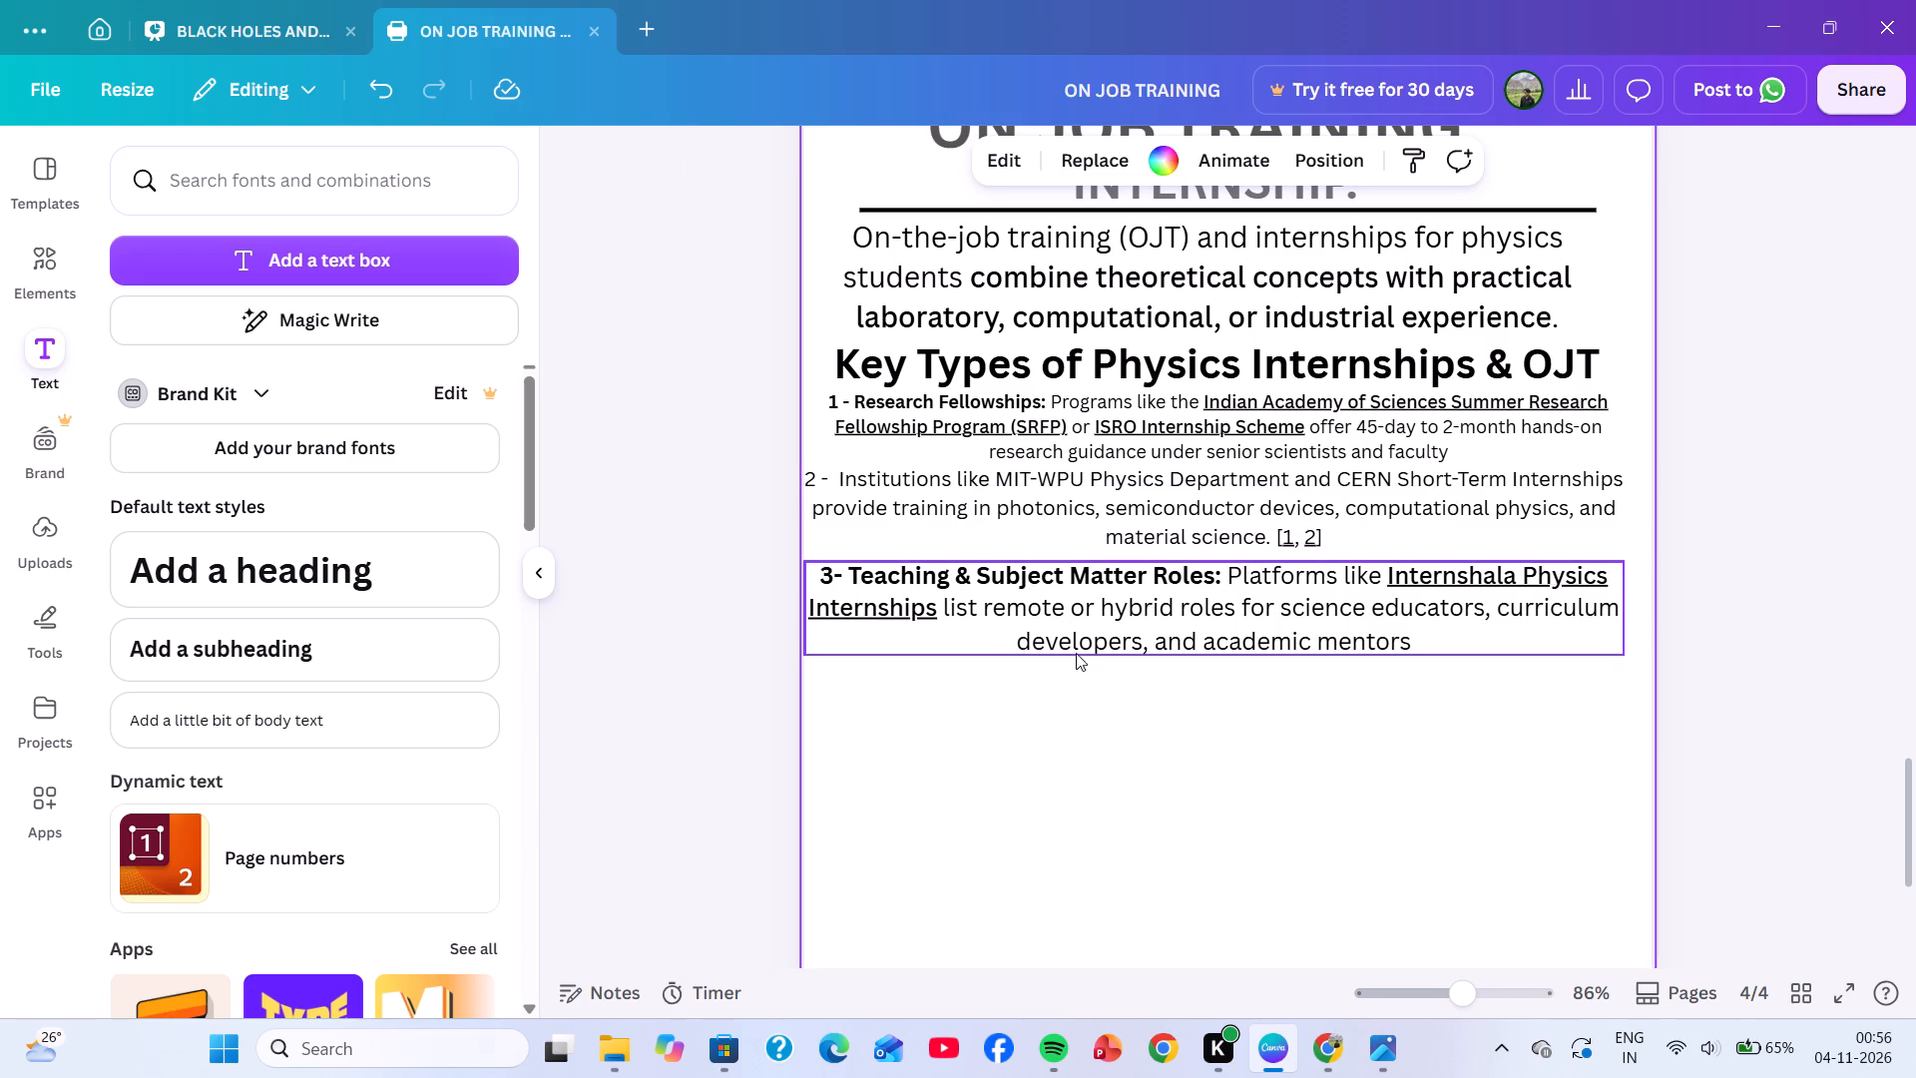
left_click(1118, 772)
Review page 4, check the section after Teaching & Subject Matter Roles in the Google Chrome answer, and return to Canva.
scroll(1103, 753, "up", 2)
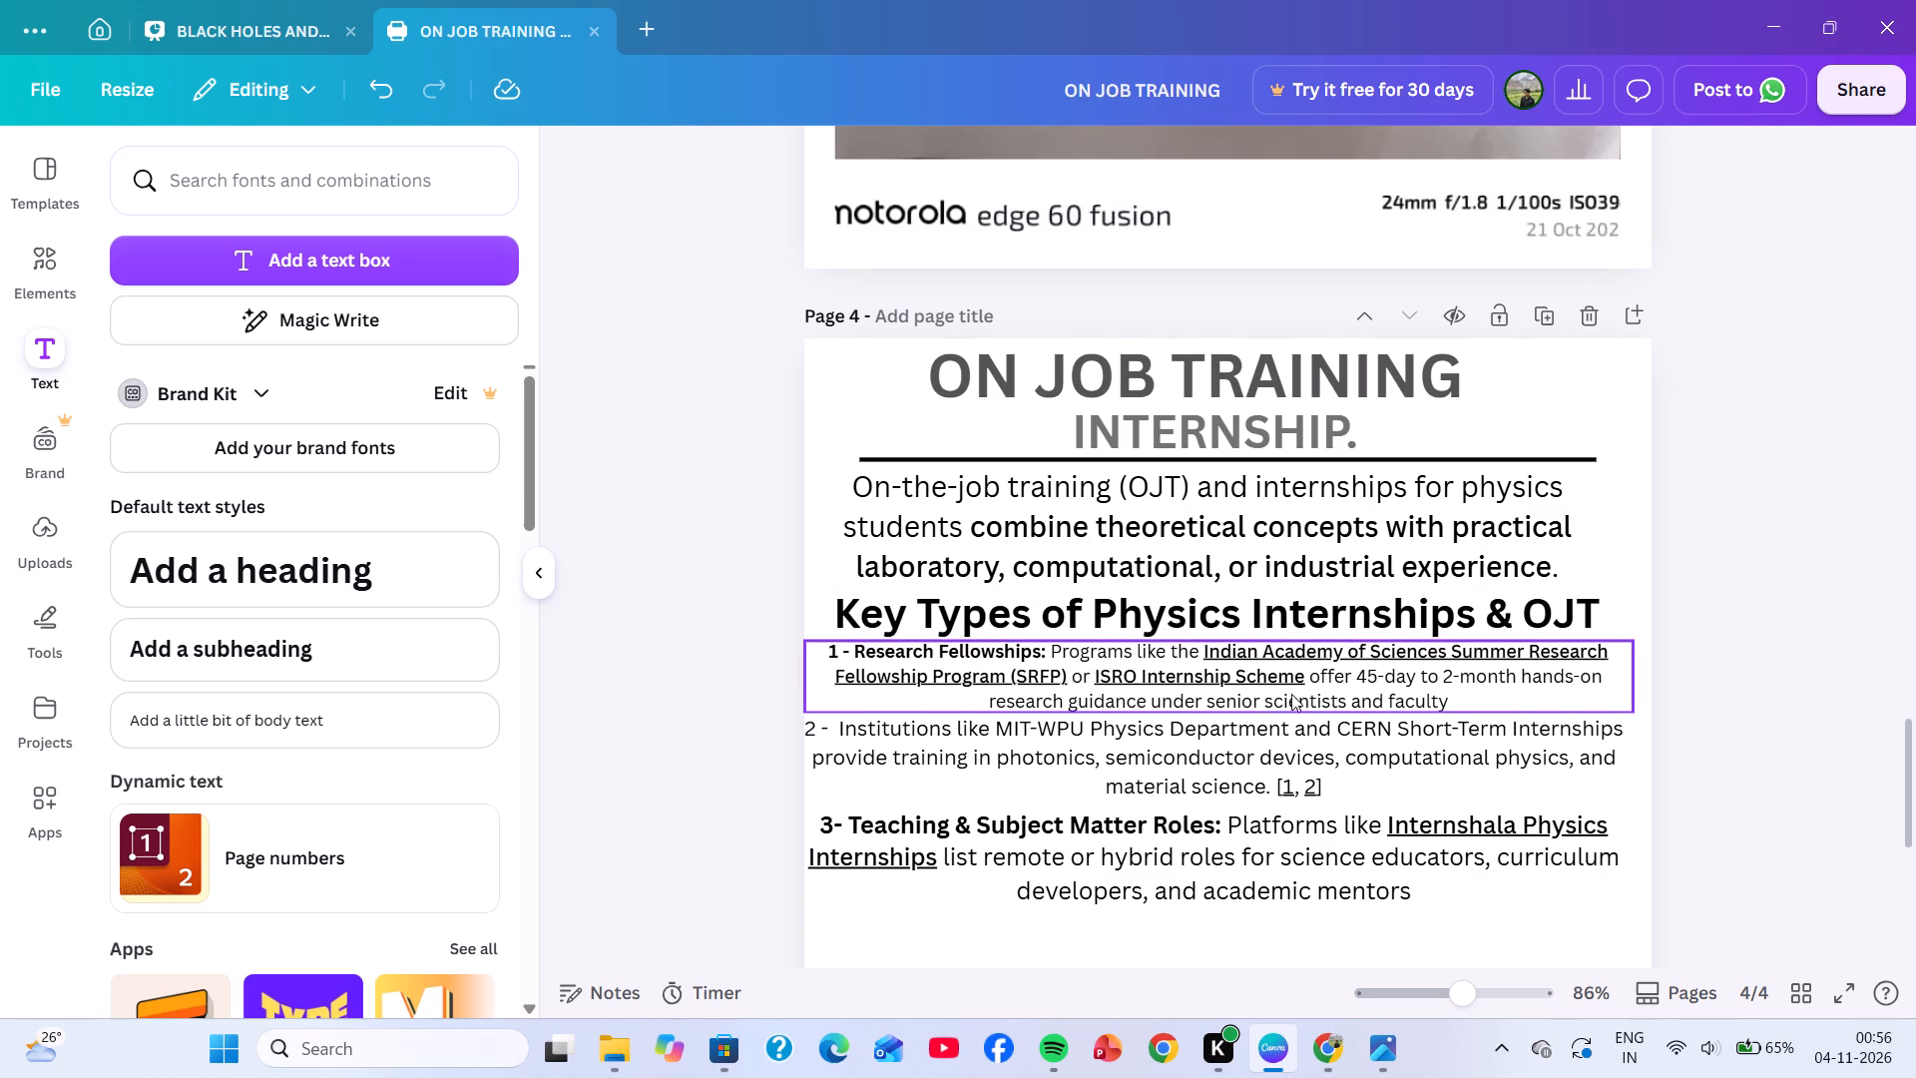
scroll(1200, 691, "down", 1)
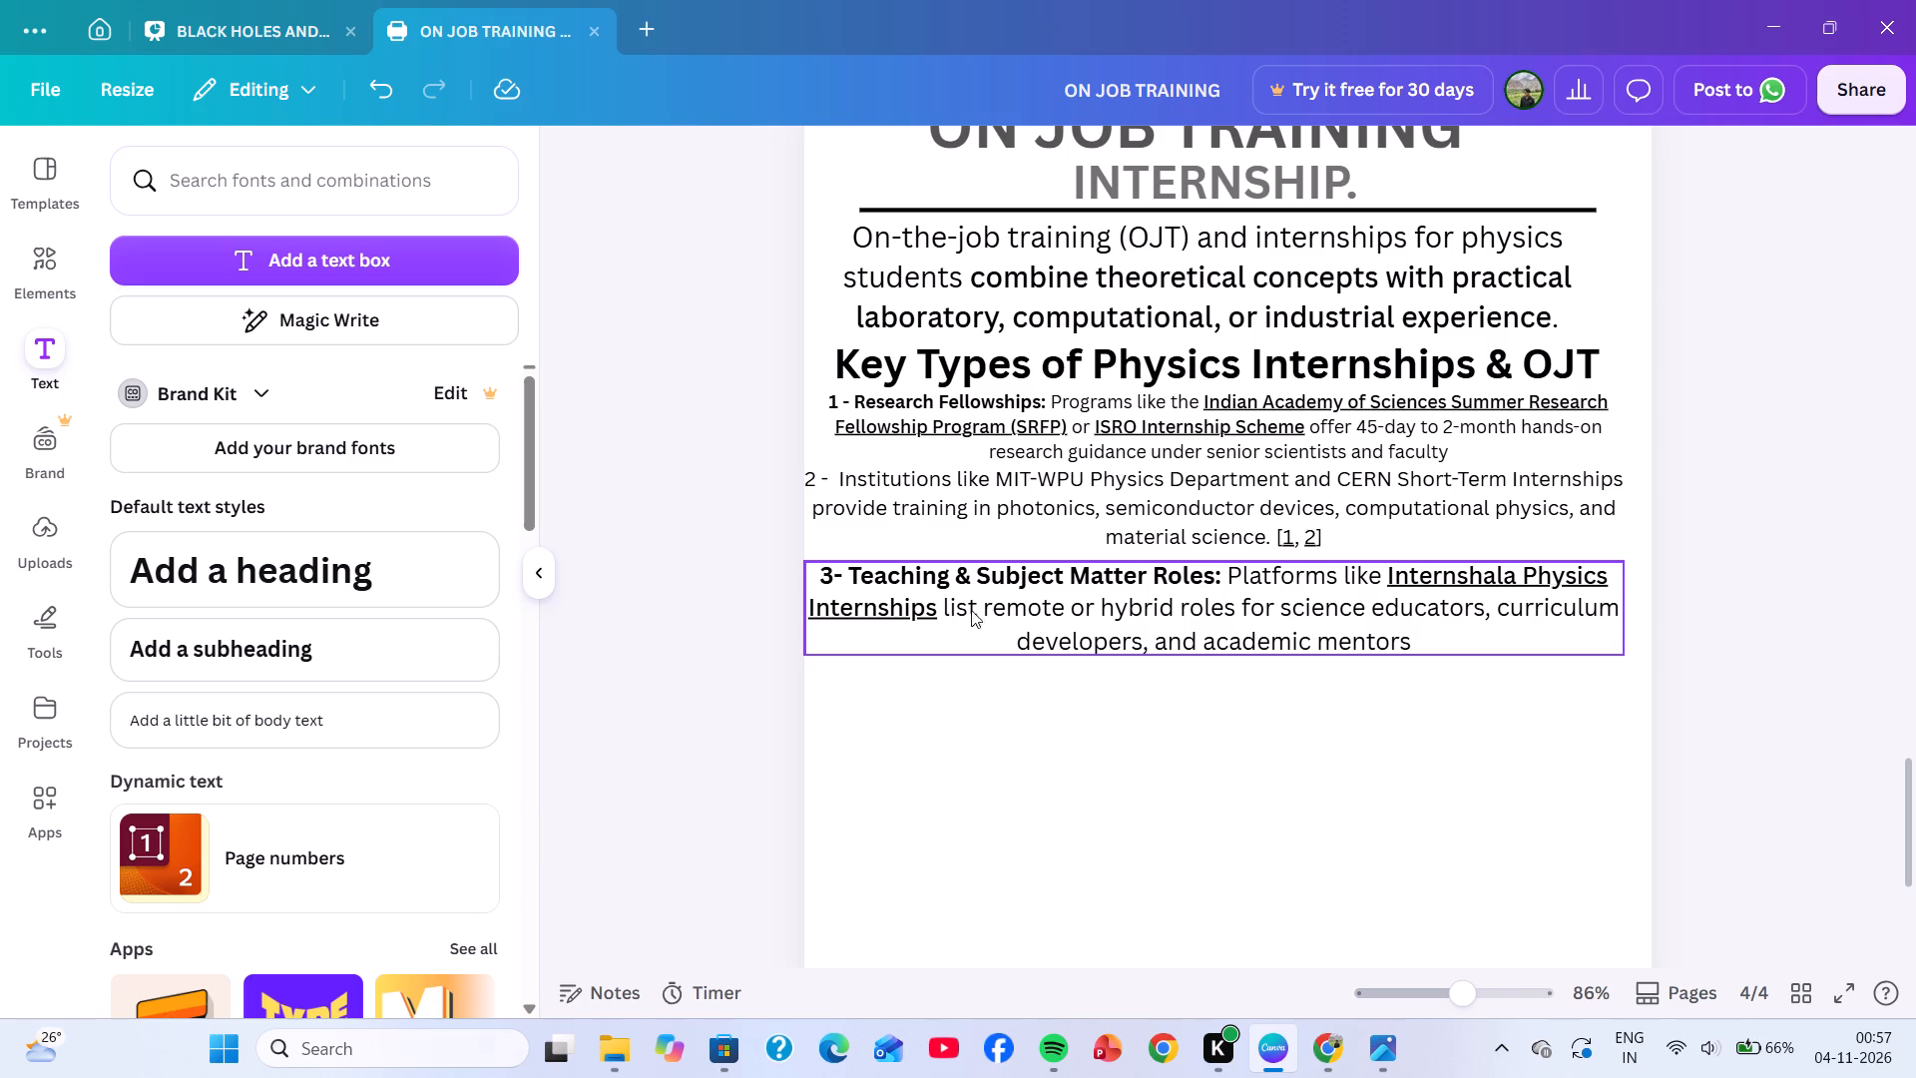
left_click(1340, 1047)
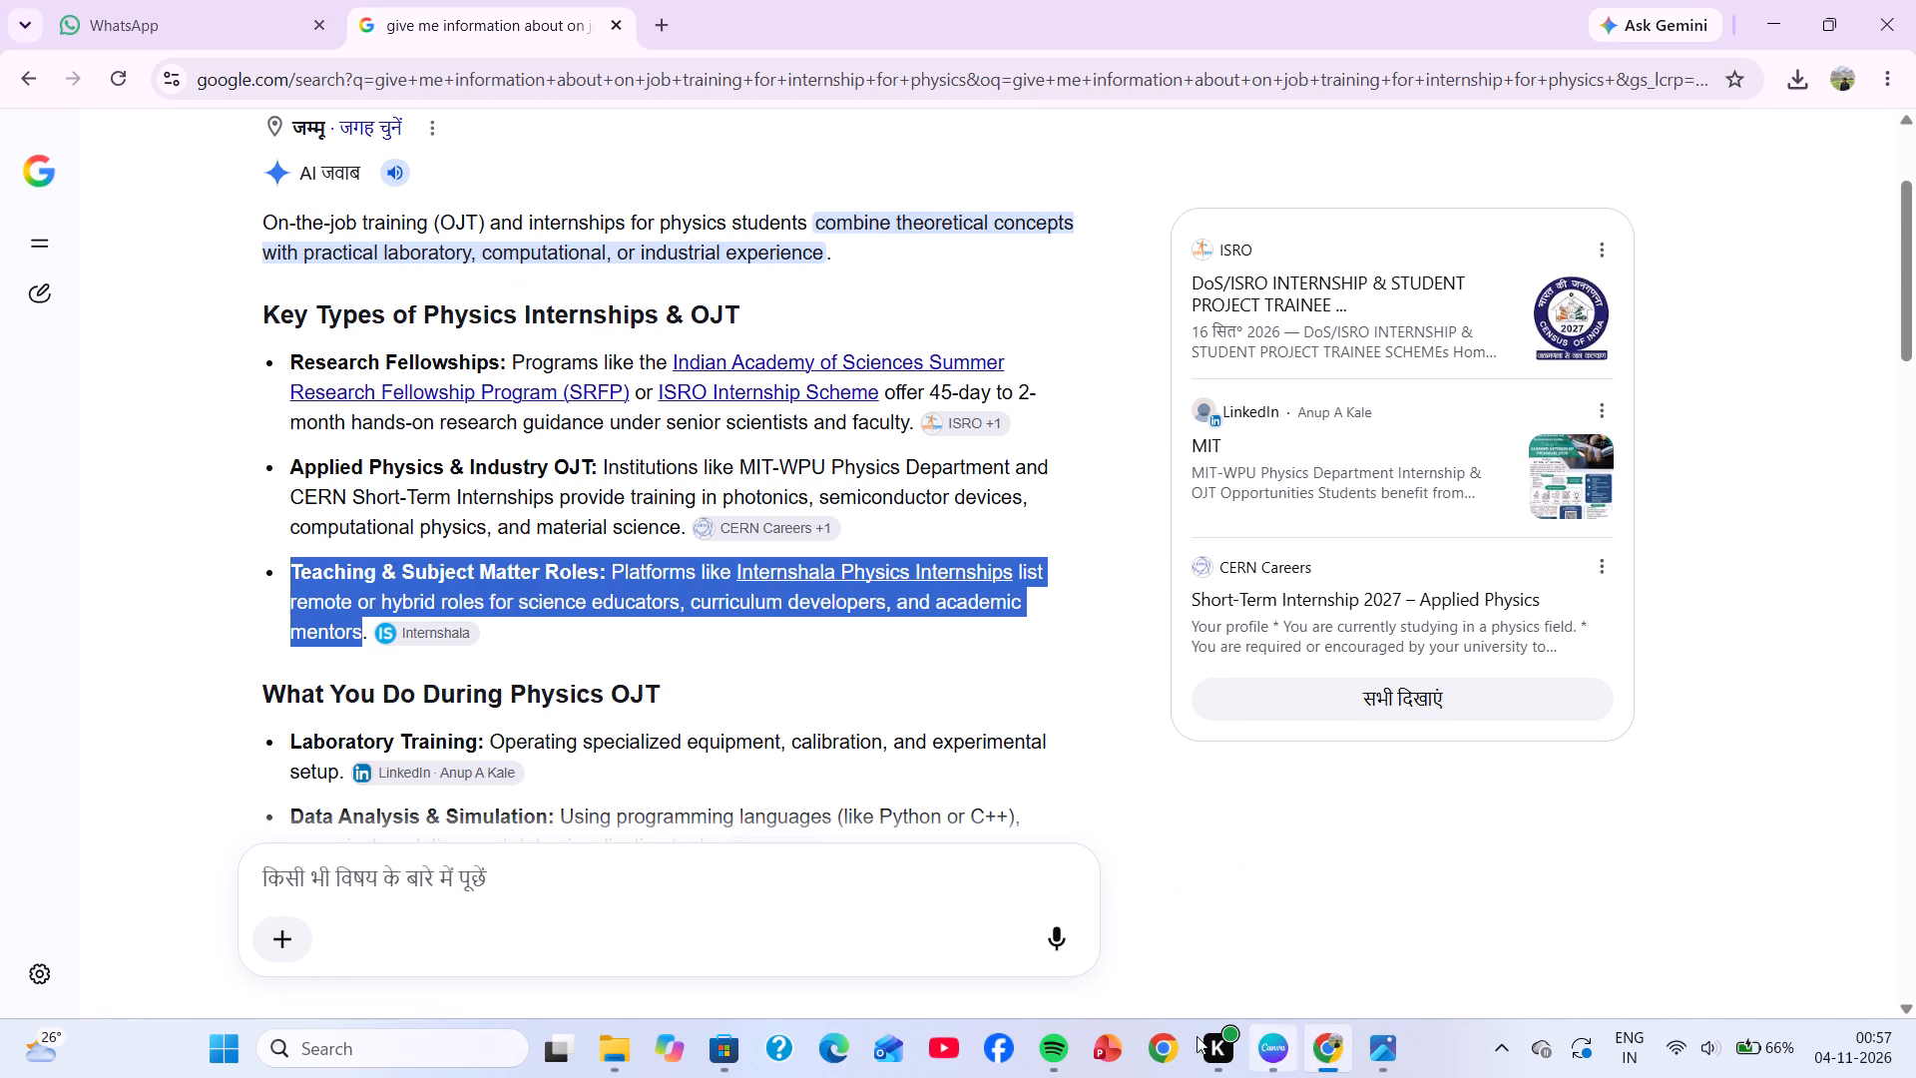
scroll(762, 654, "down", 3)
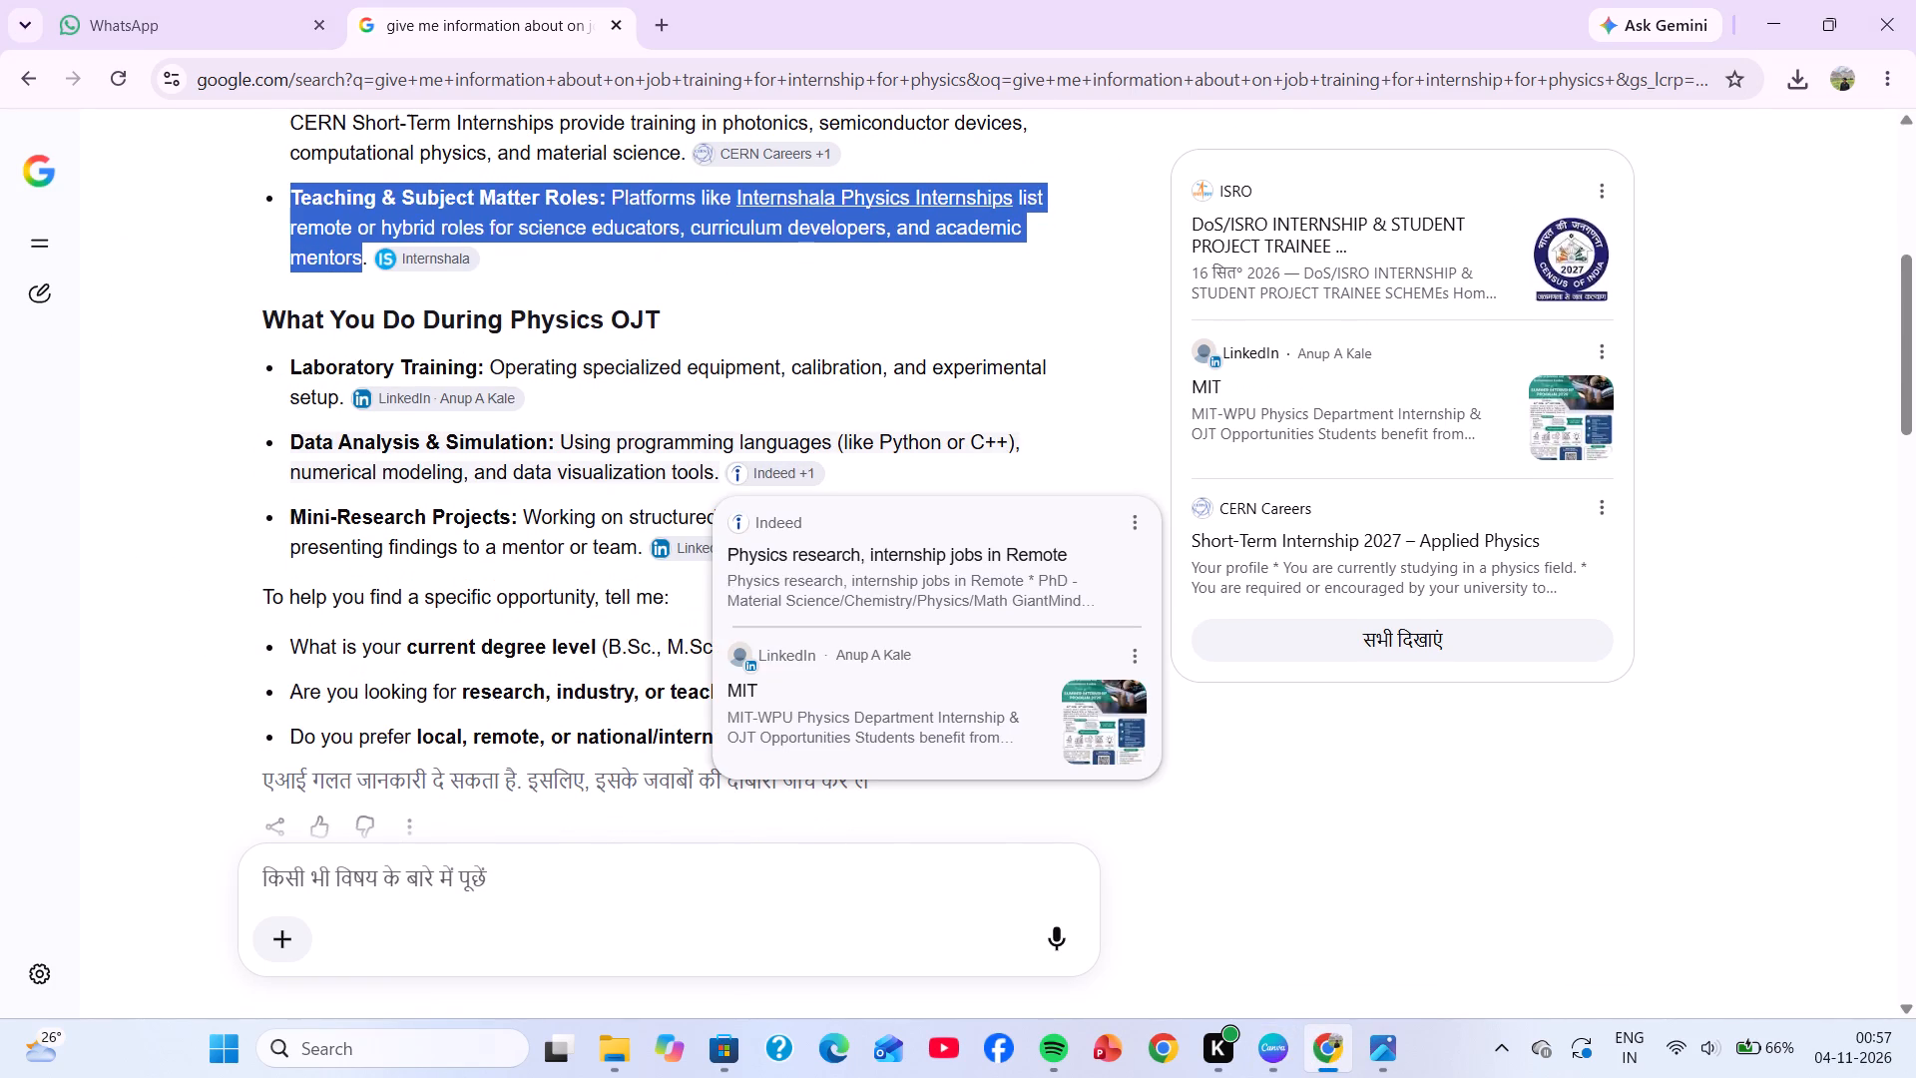
left_click(1474, 792)
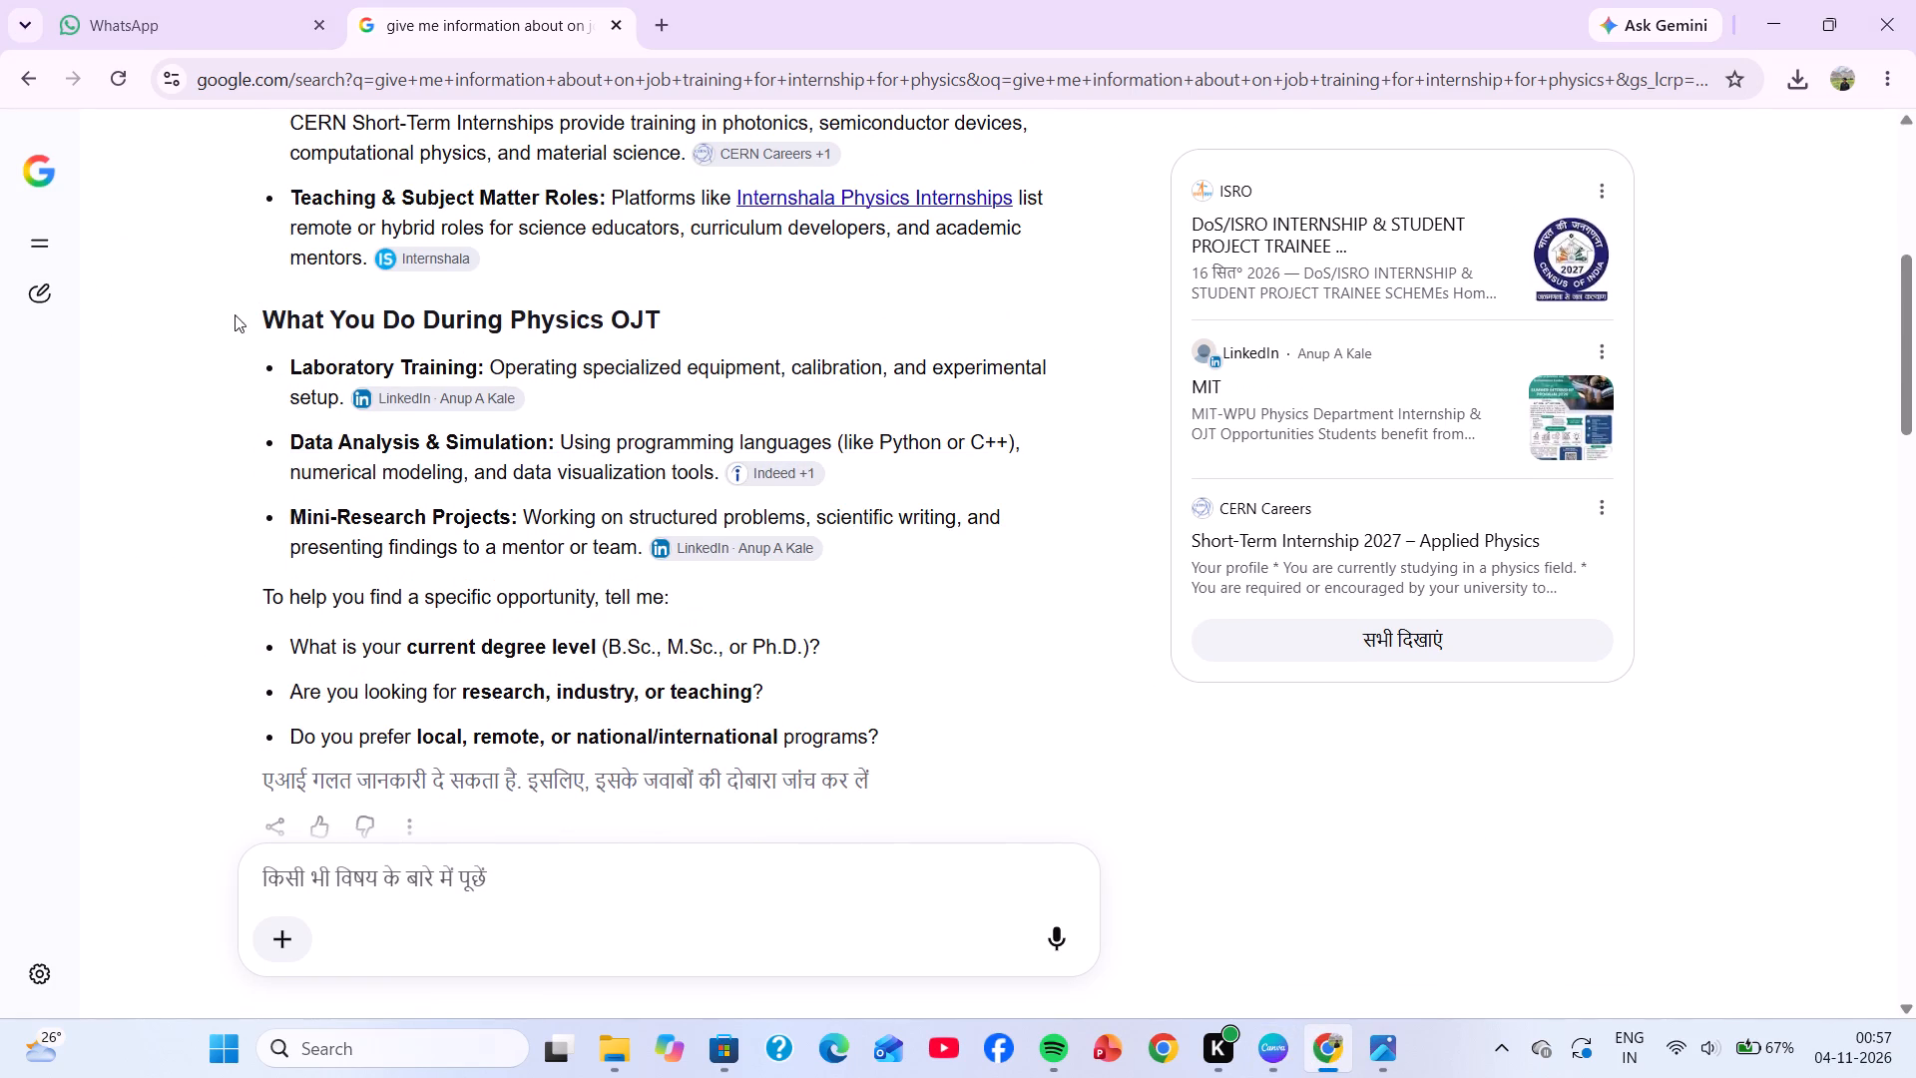
left_click(1262, 1042)
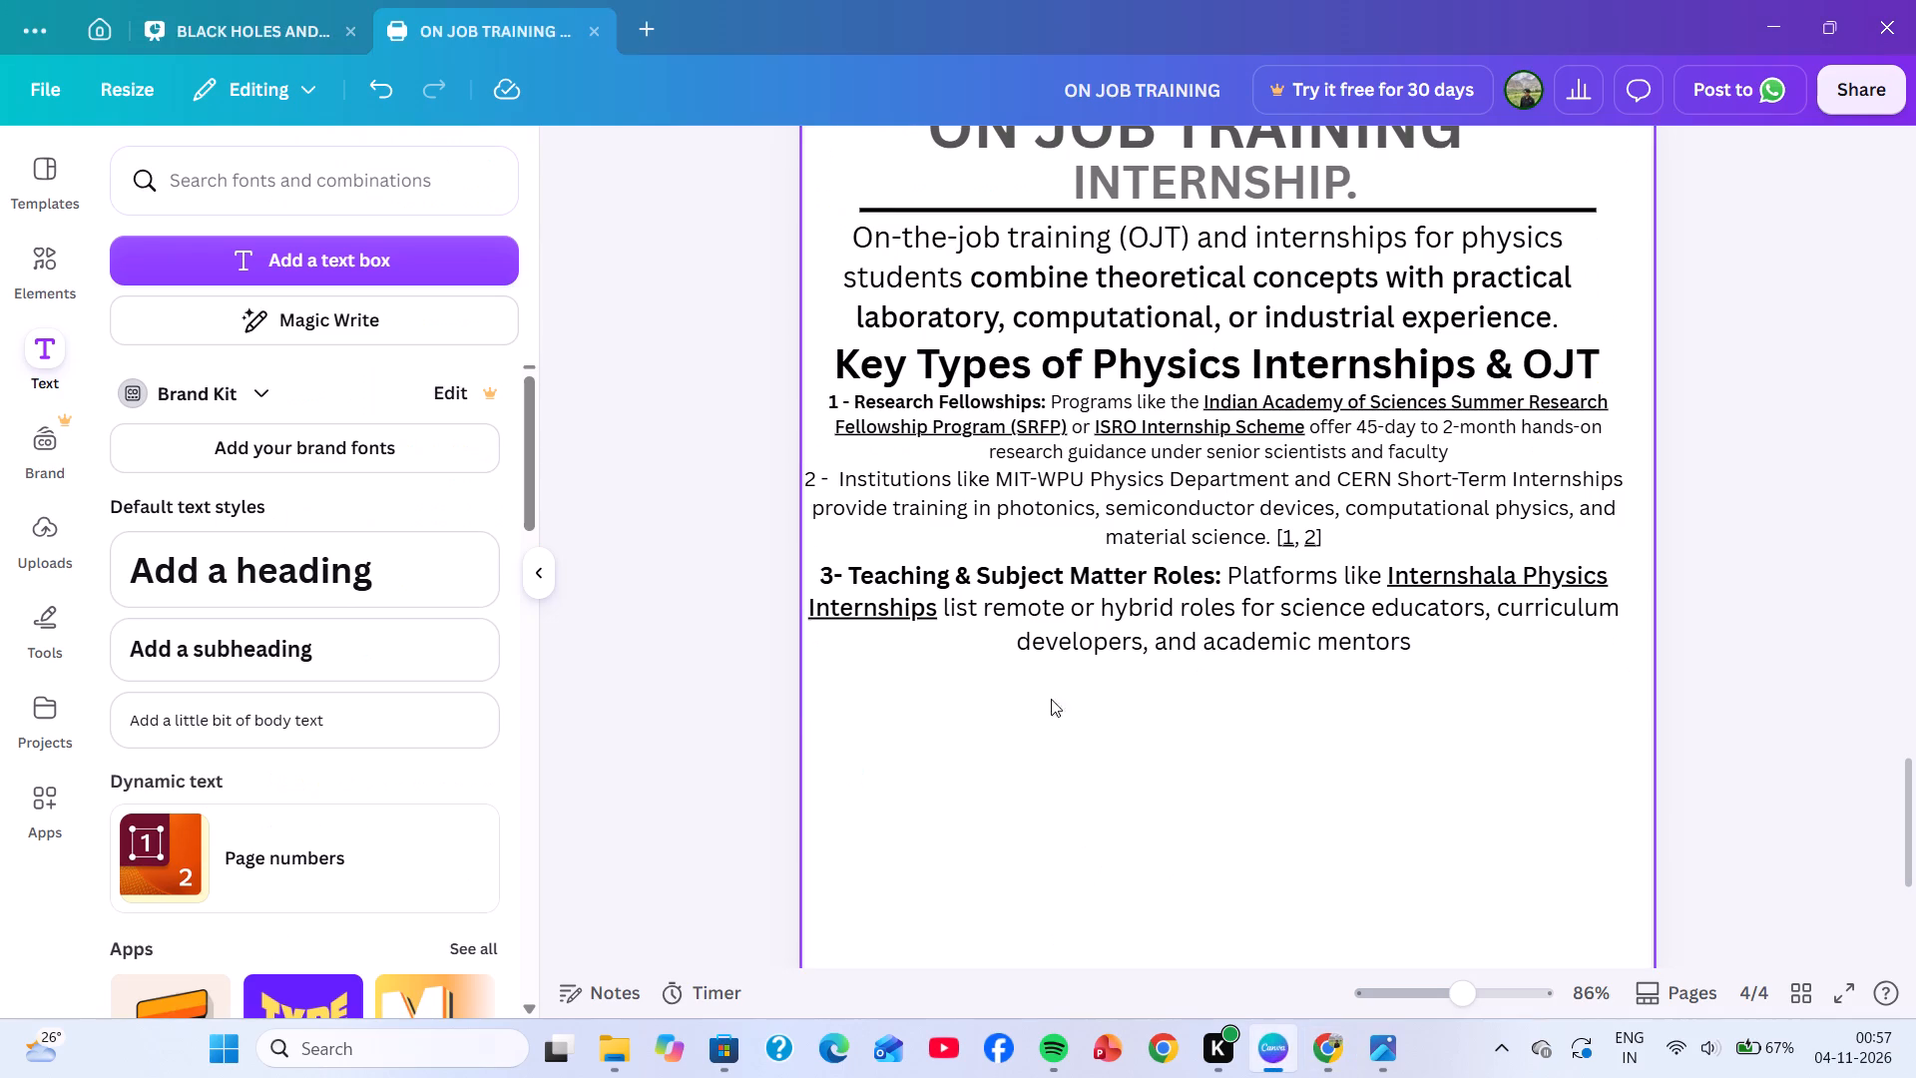
Add a subheading on page 4 reading "WHAT TO DO ON OJT".
left_click(397, 649)
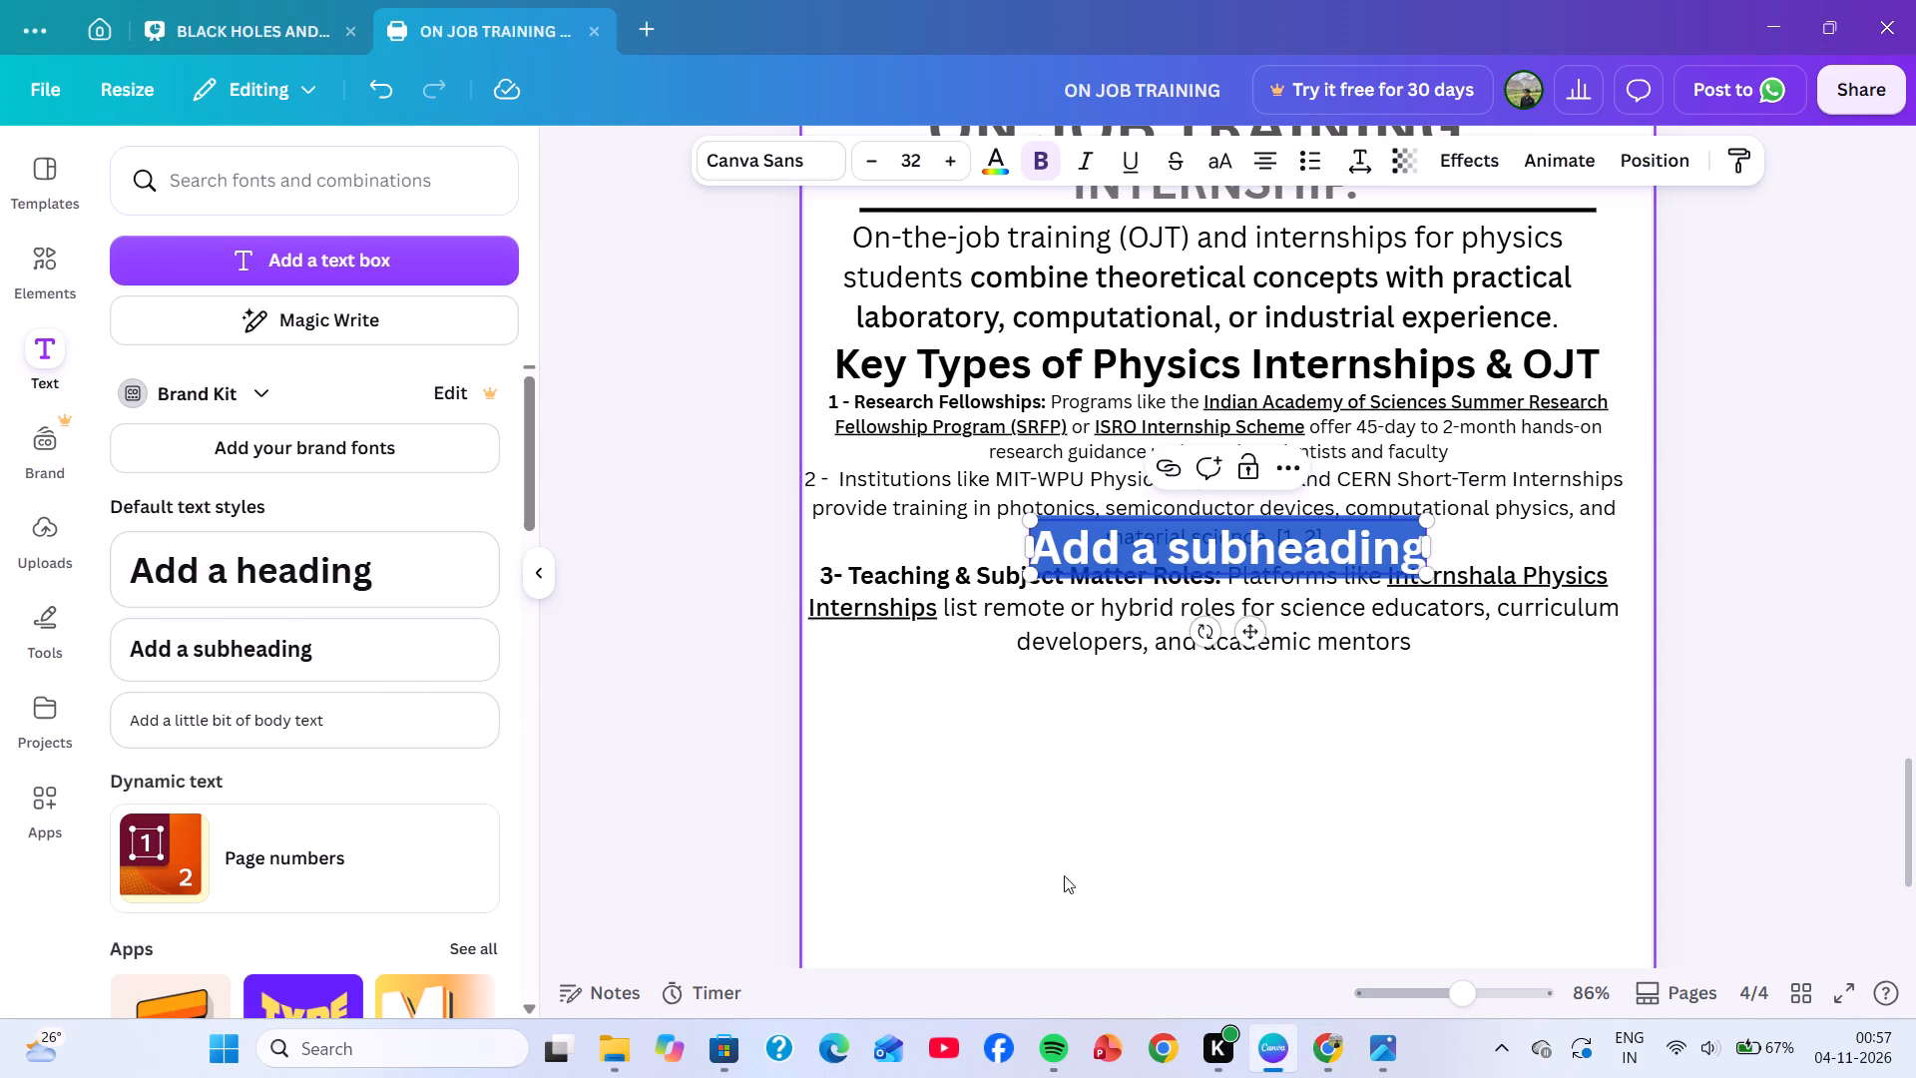
key("BackSpace")
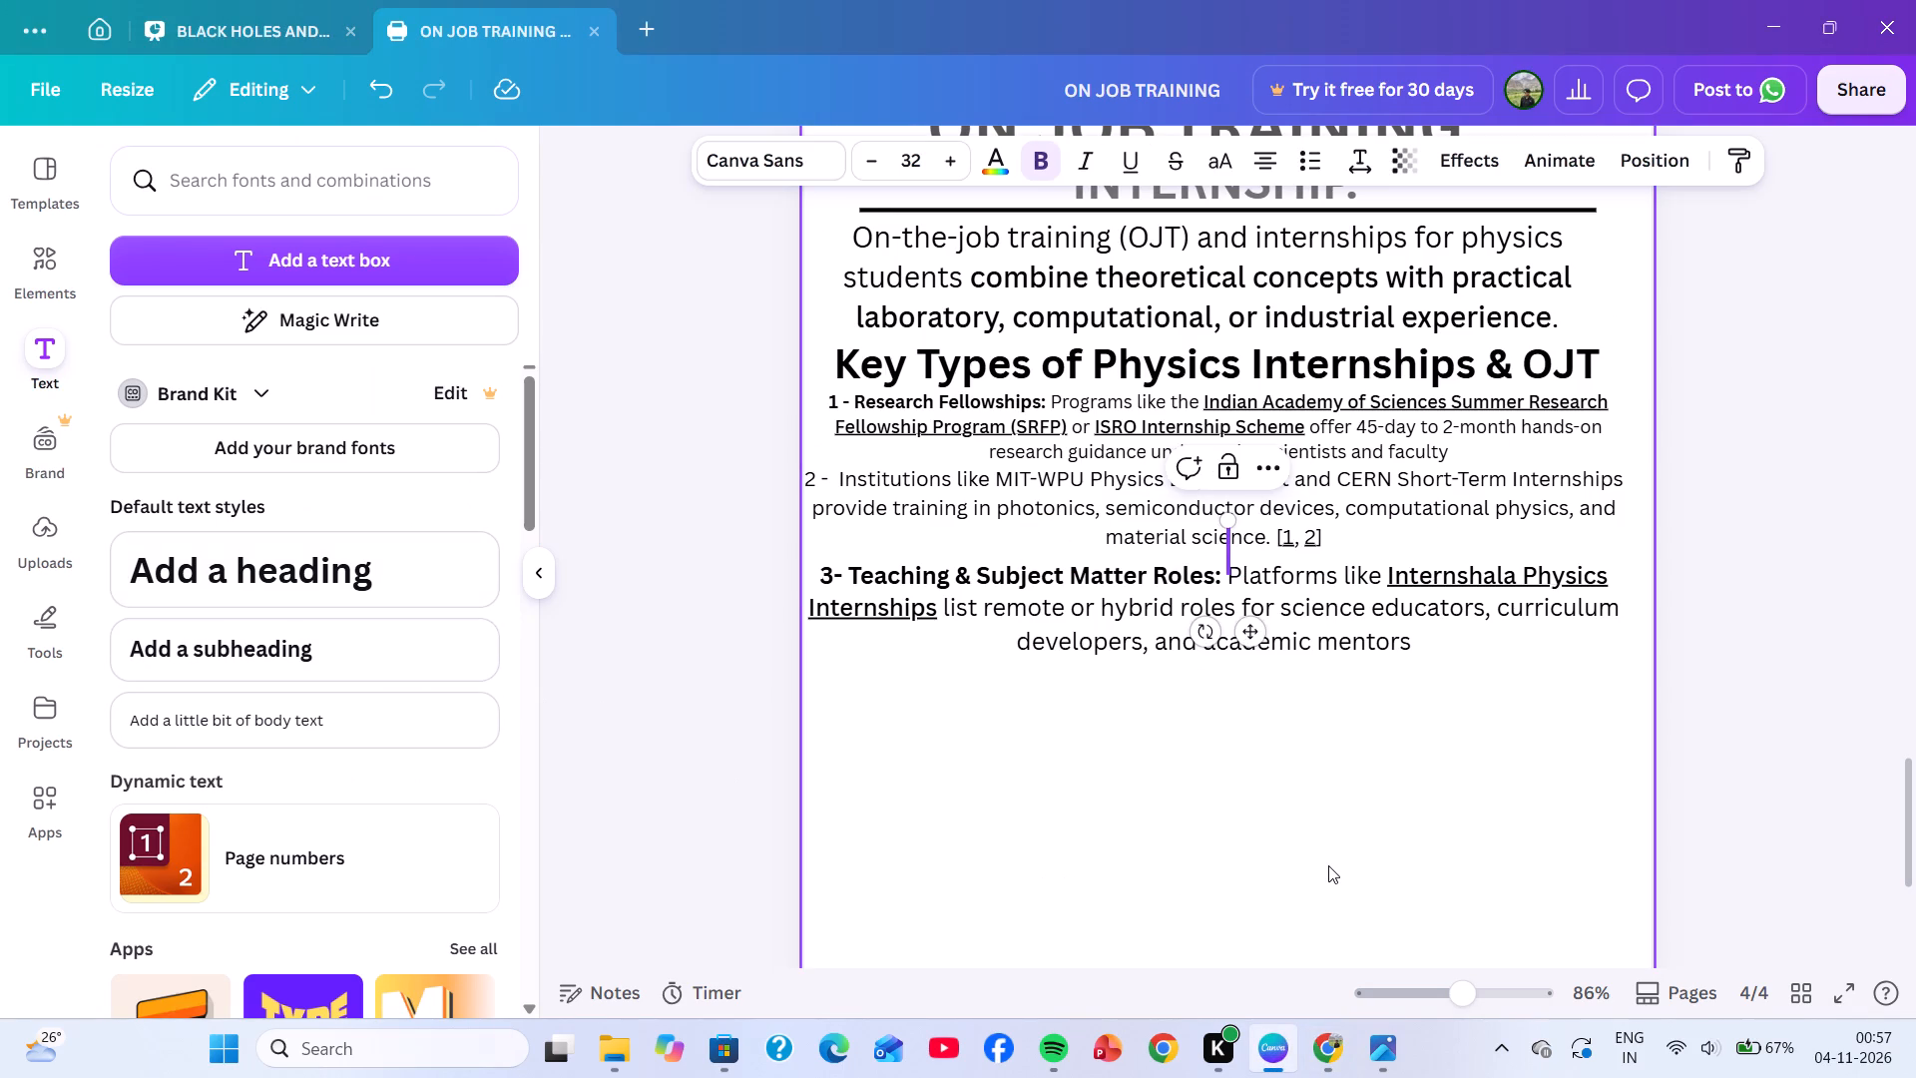
type("WHAT")
key("space")
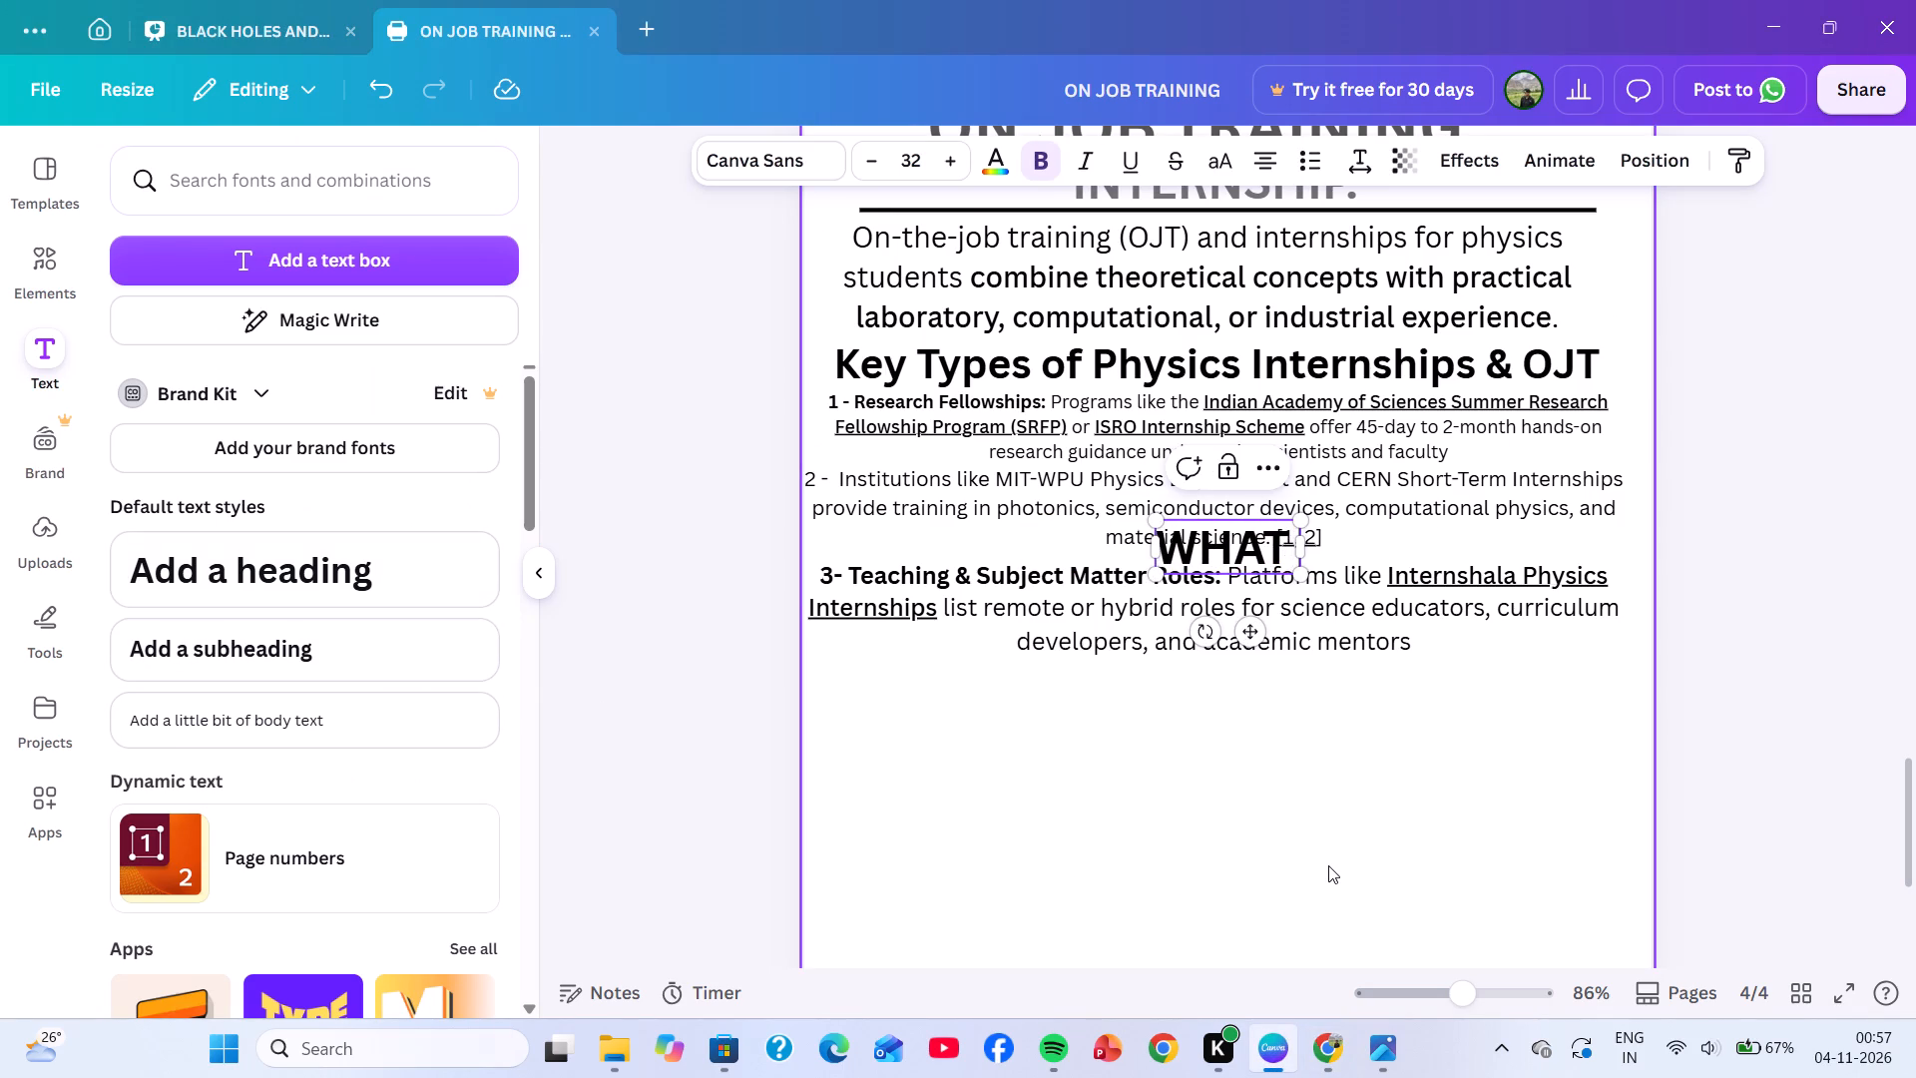
type("TO DO ON")
key("space")
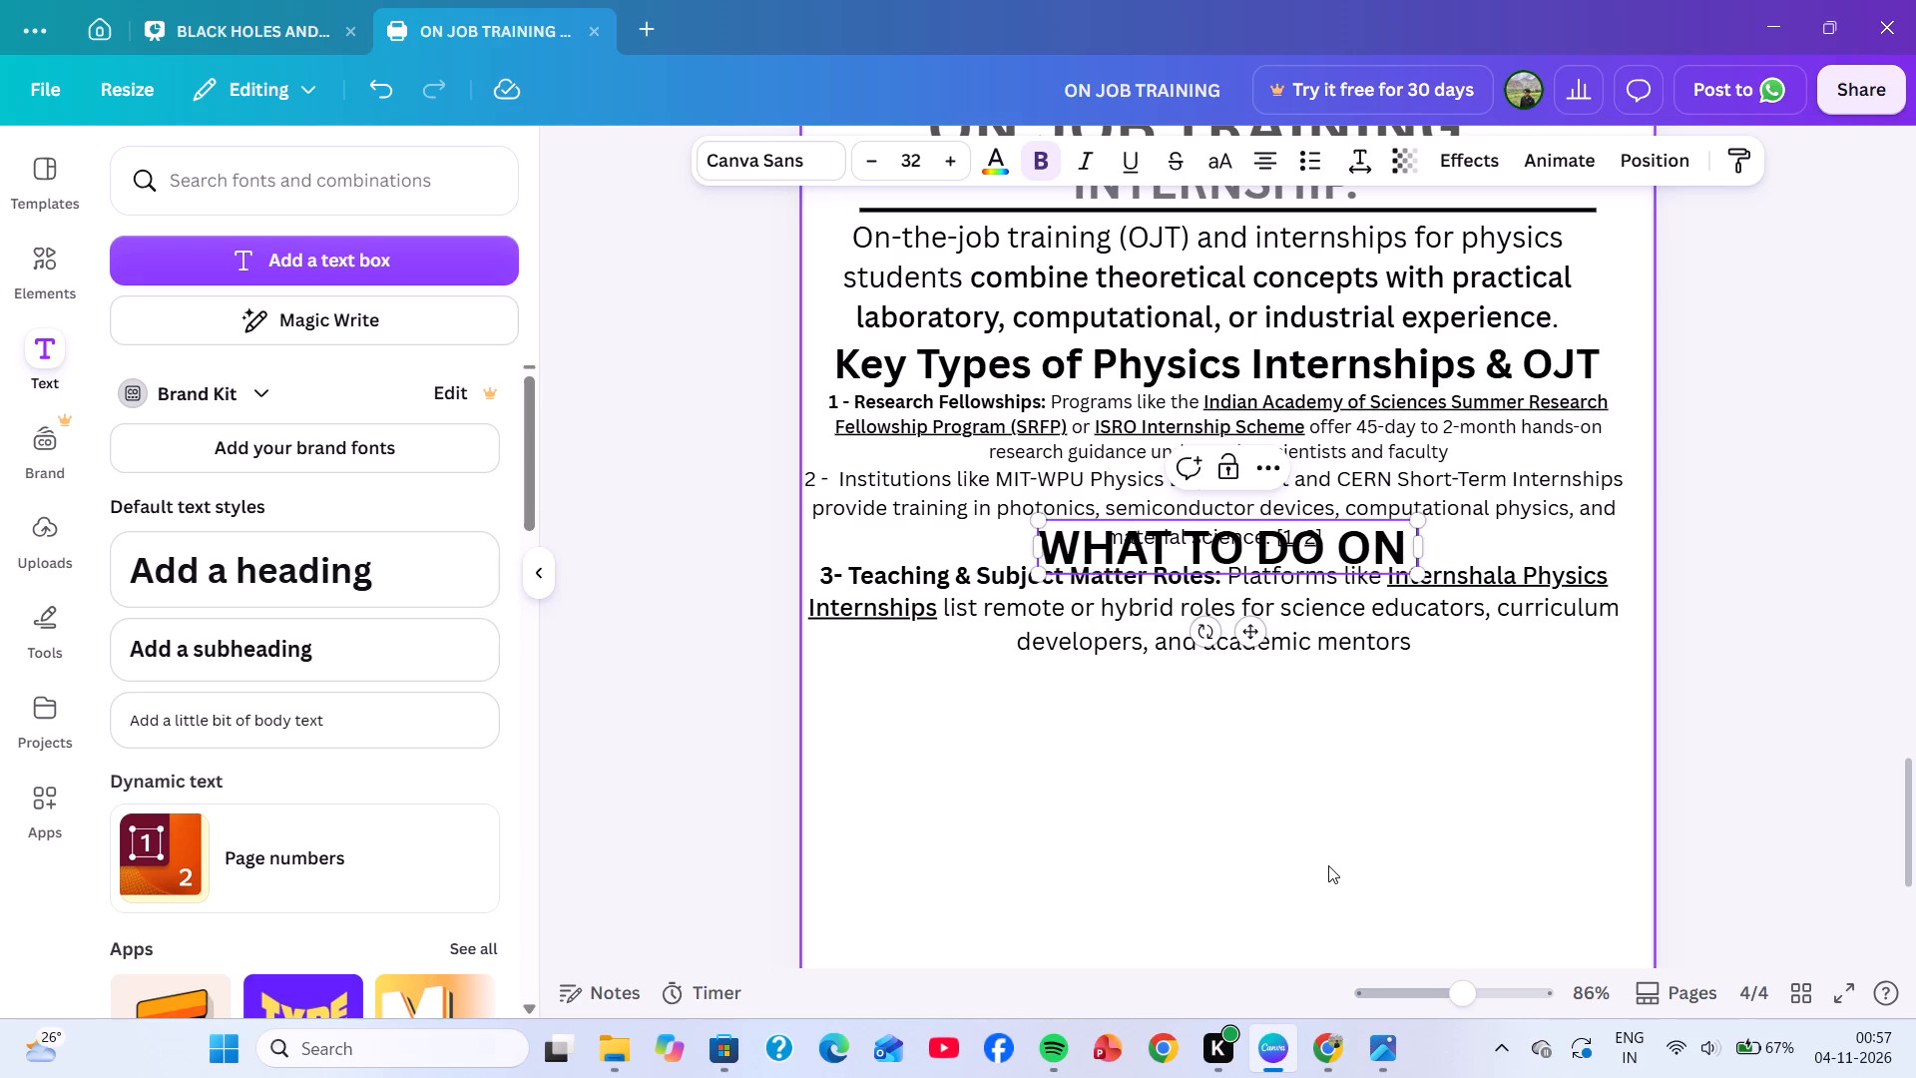
type("OJT")
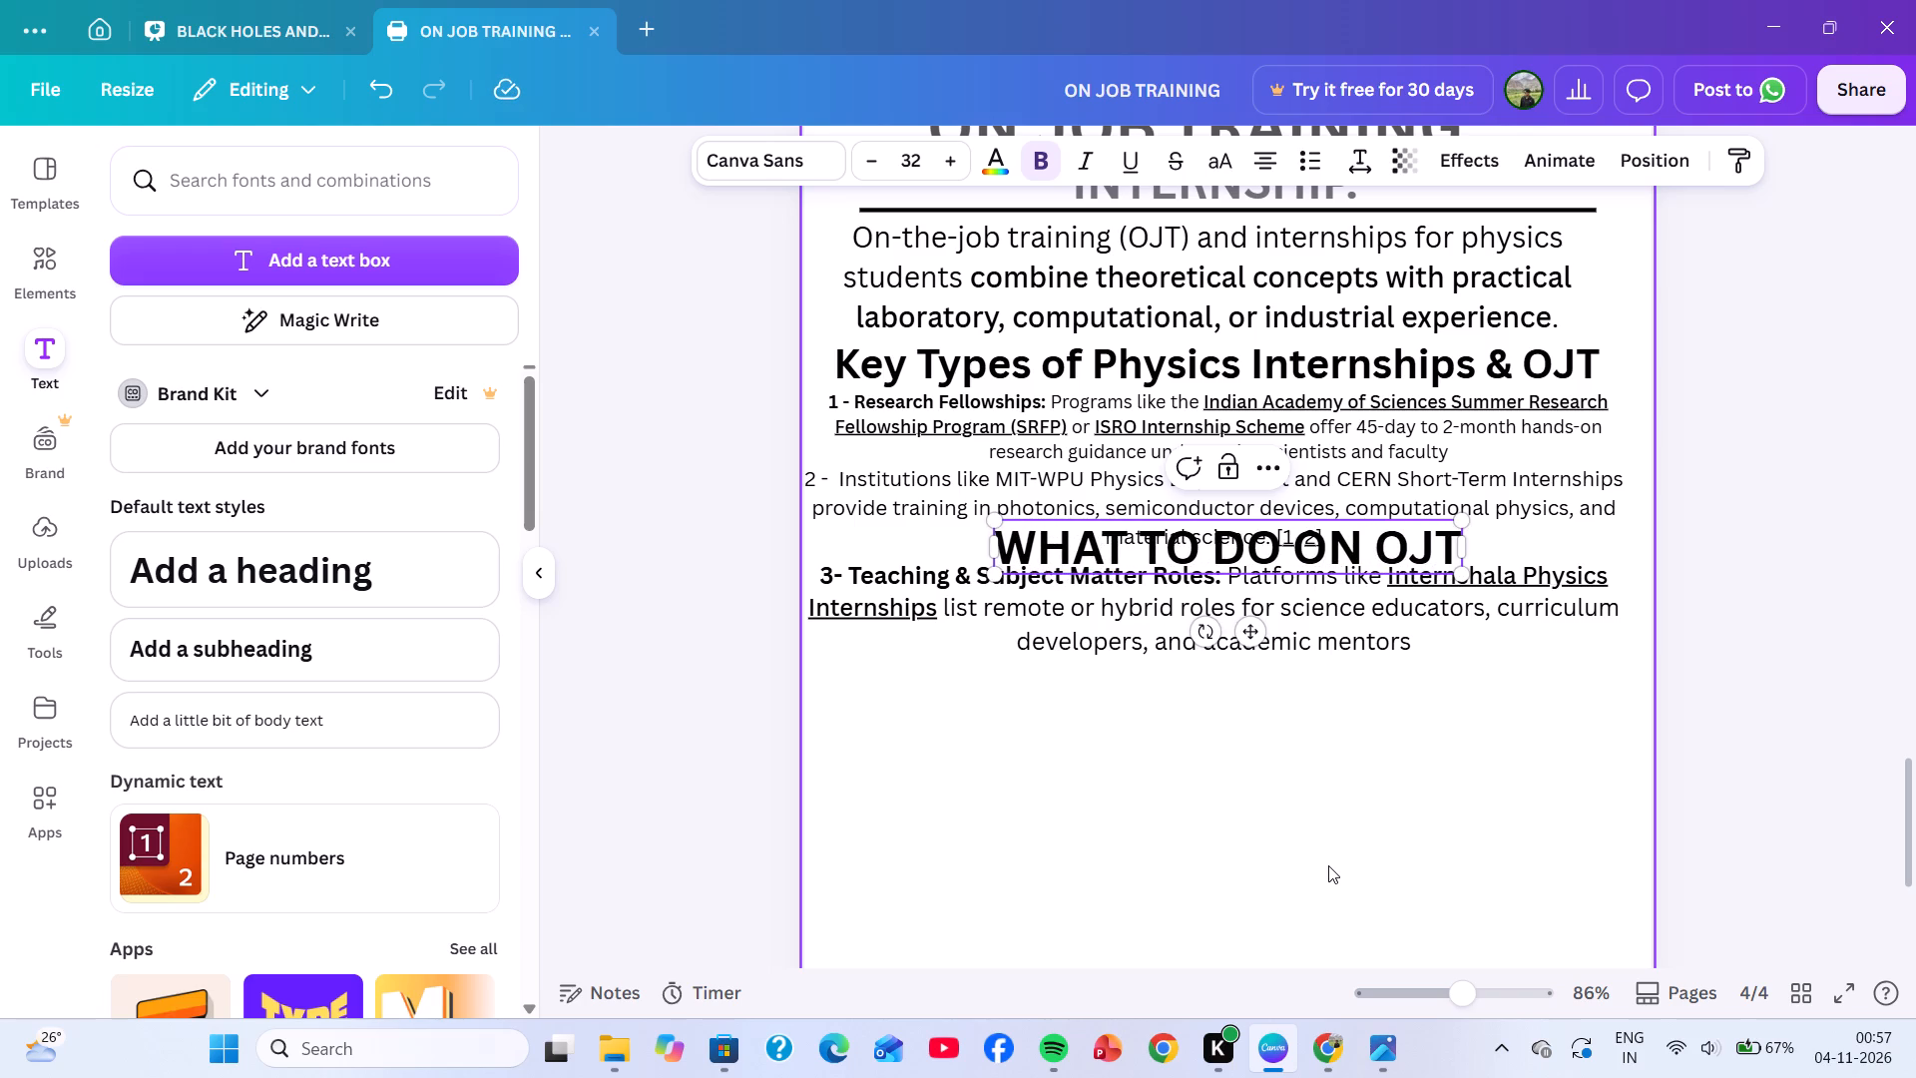
left_click(1321, 828)
Move the "WHAT TO DO ON OJT" subheading directly below paragraph 3, centred under its text.
left_click_drag(1369, 546, 1314, 627)
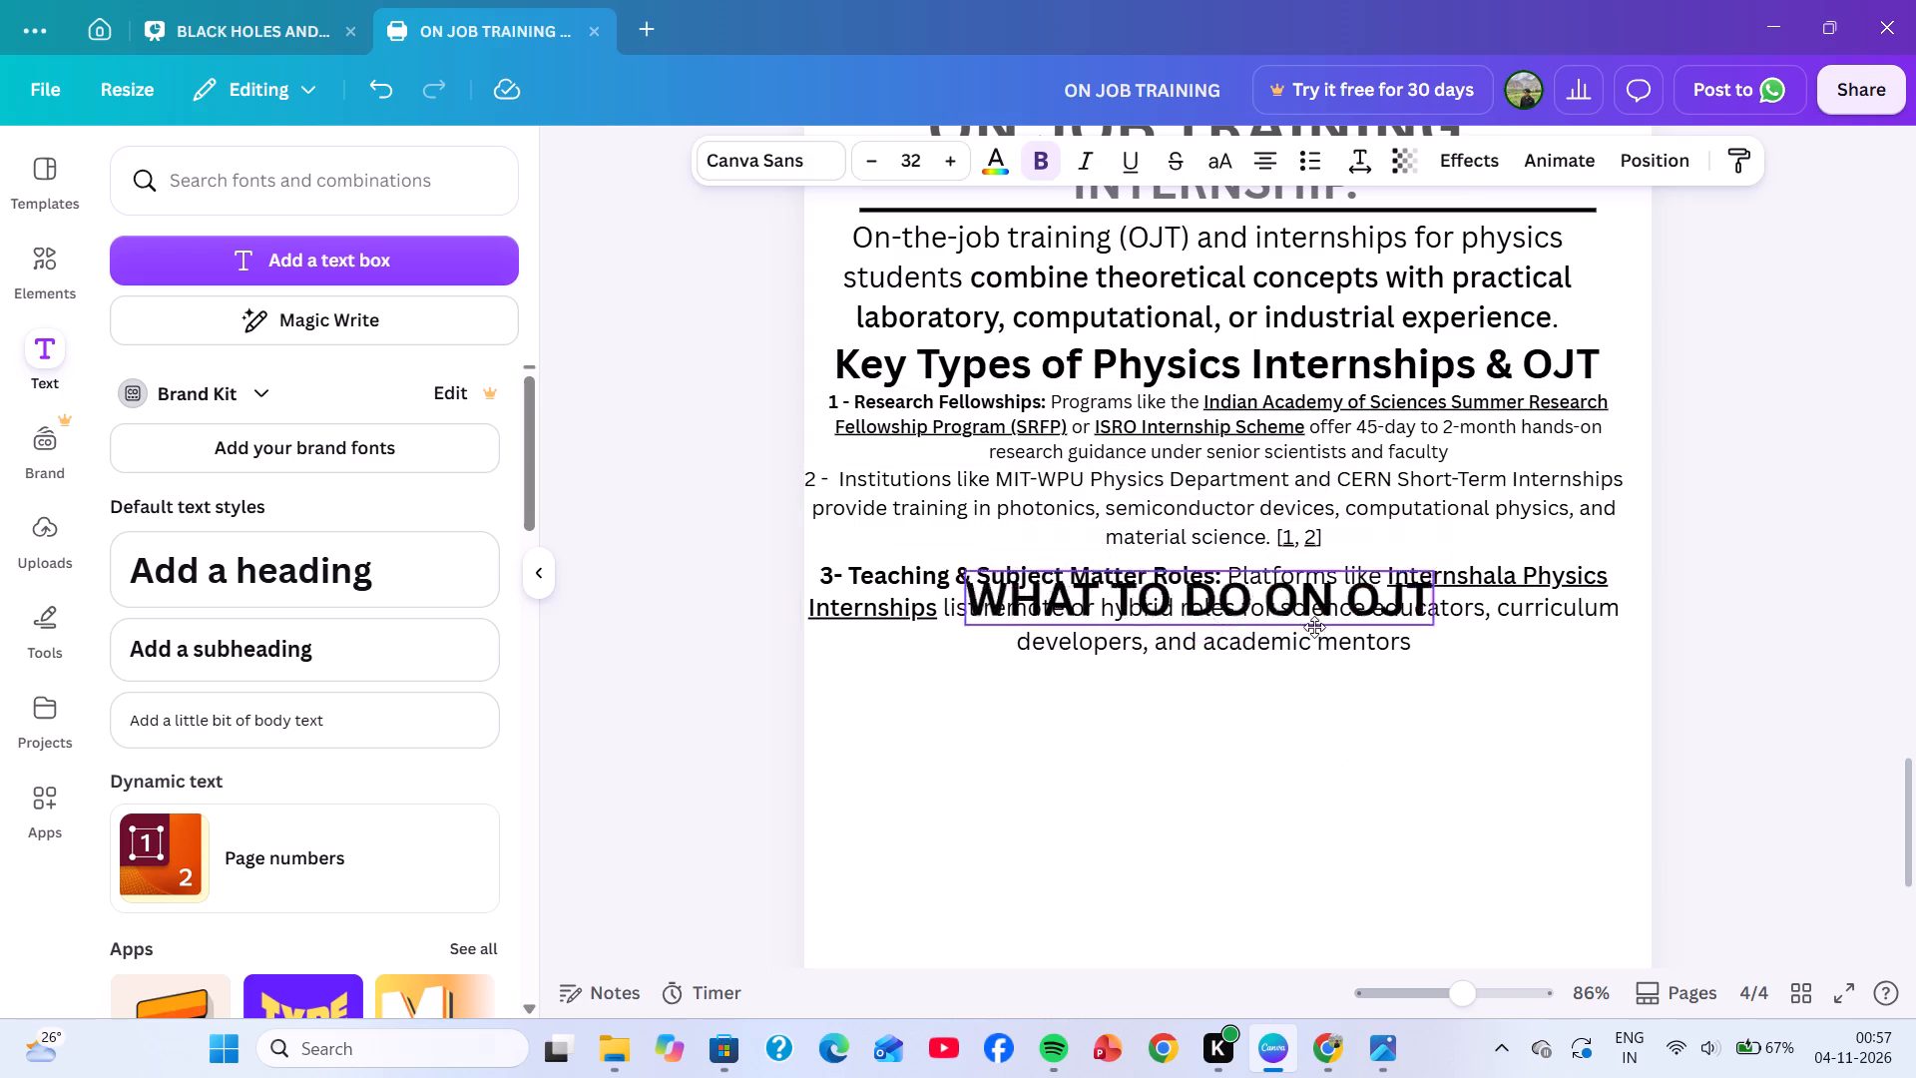
left_click_drag(1314, 627, 1360, 699)
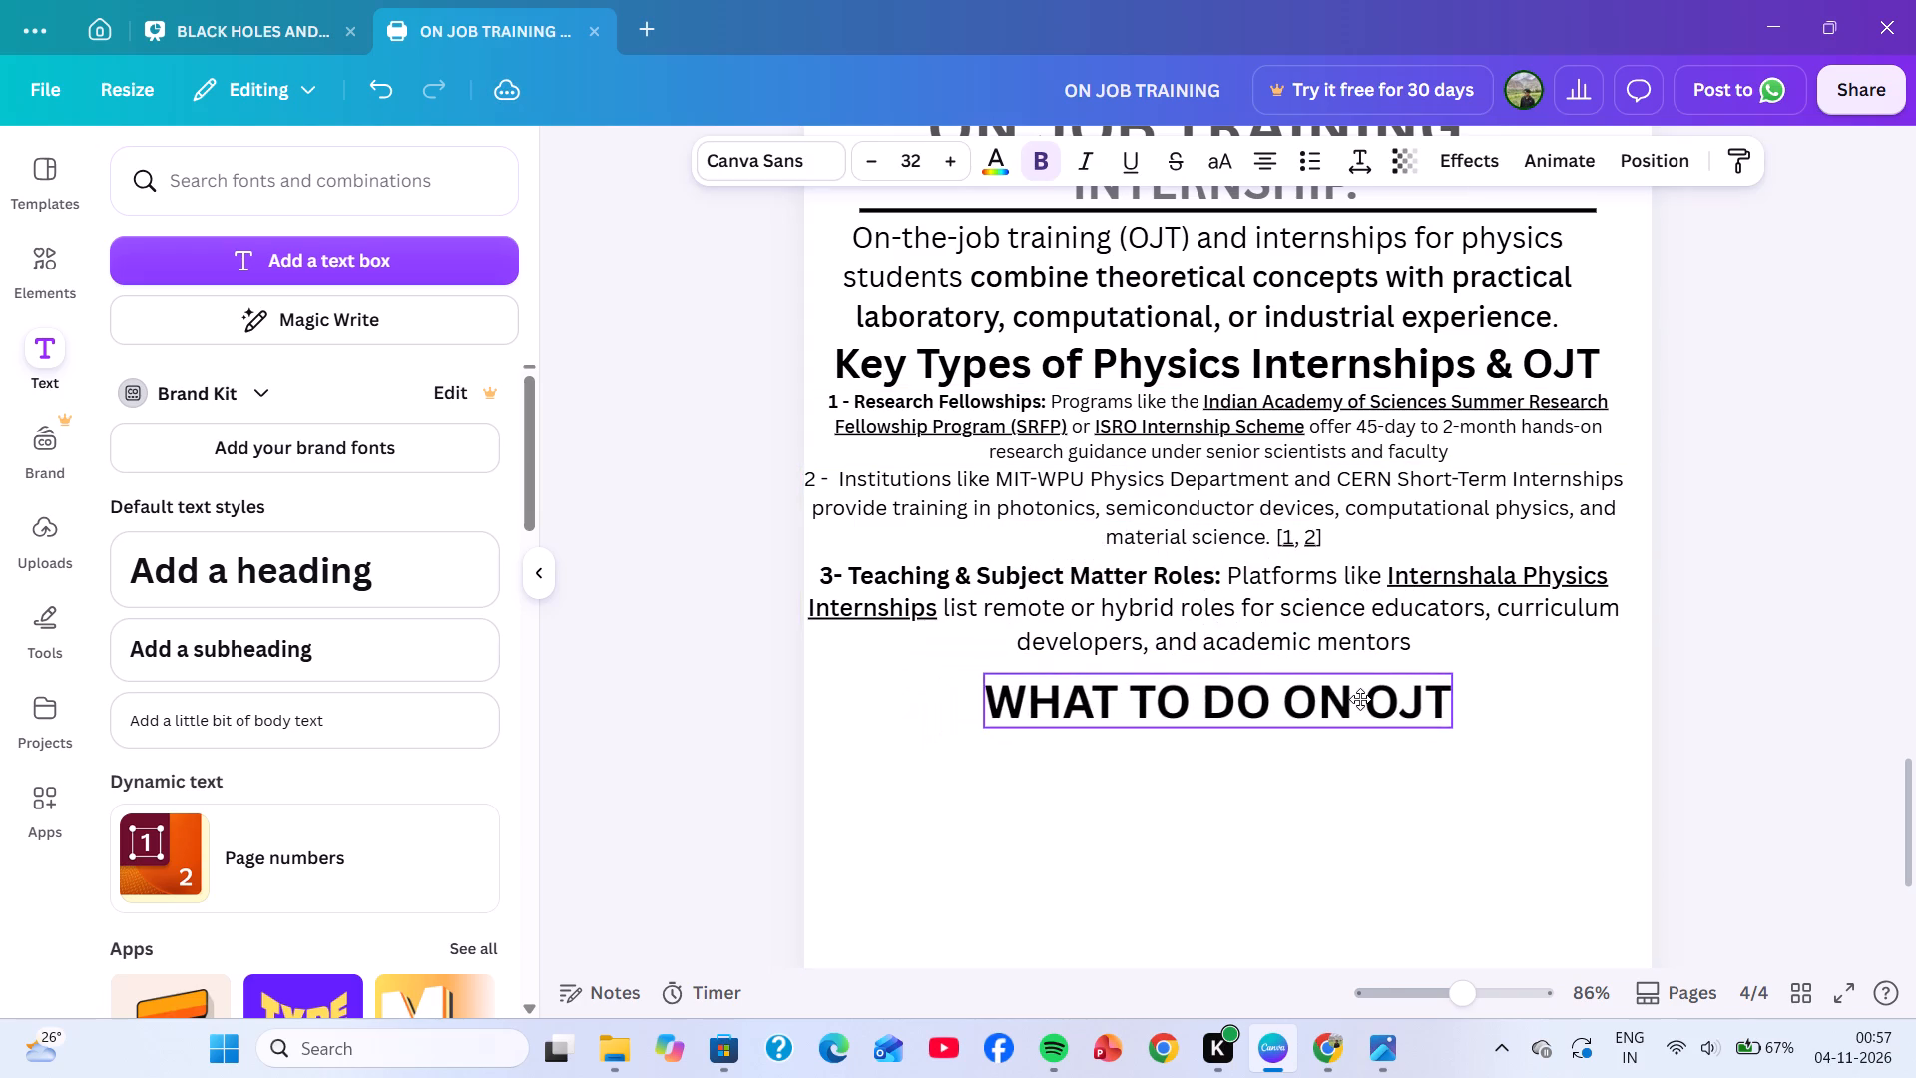
left_click_drag(1360, 699, 1364, 686)
left_click(1382, 779)
Reword the subheading below paragraph 3 to "WHAT TO DO DURING OJT".
left_click(1359, 699)
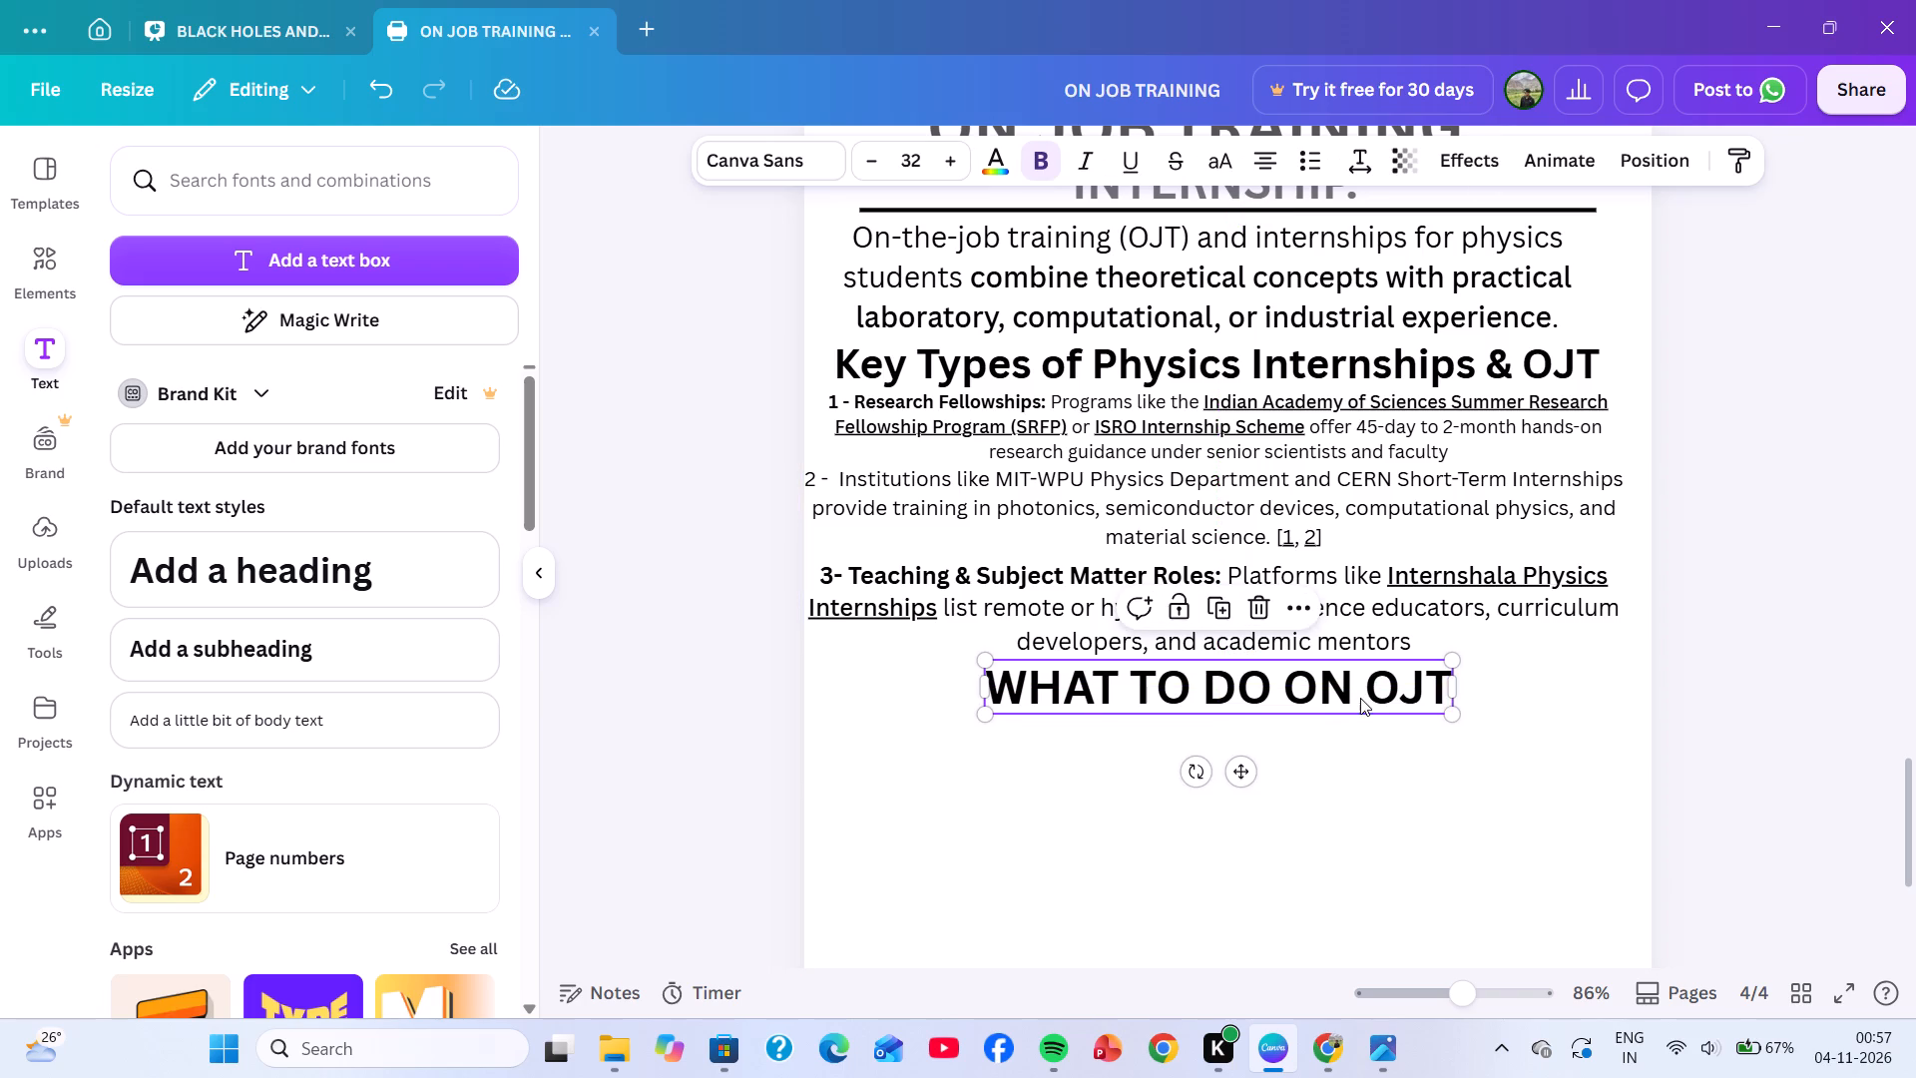
left_click(1360, 698)
key("BackSpace")
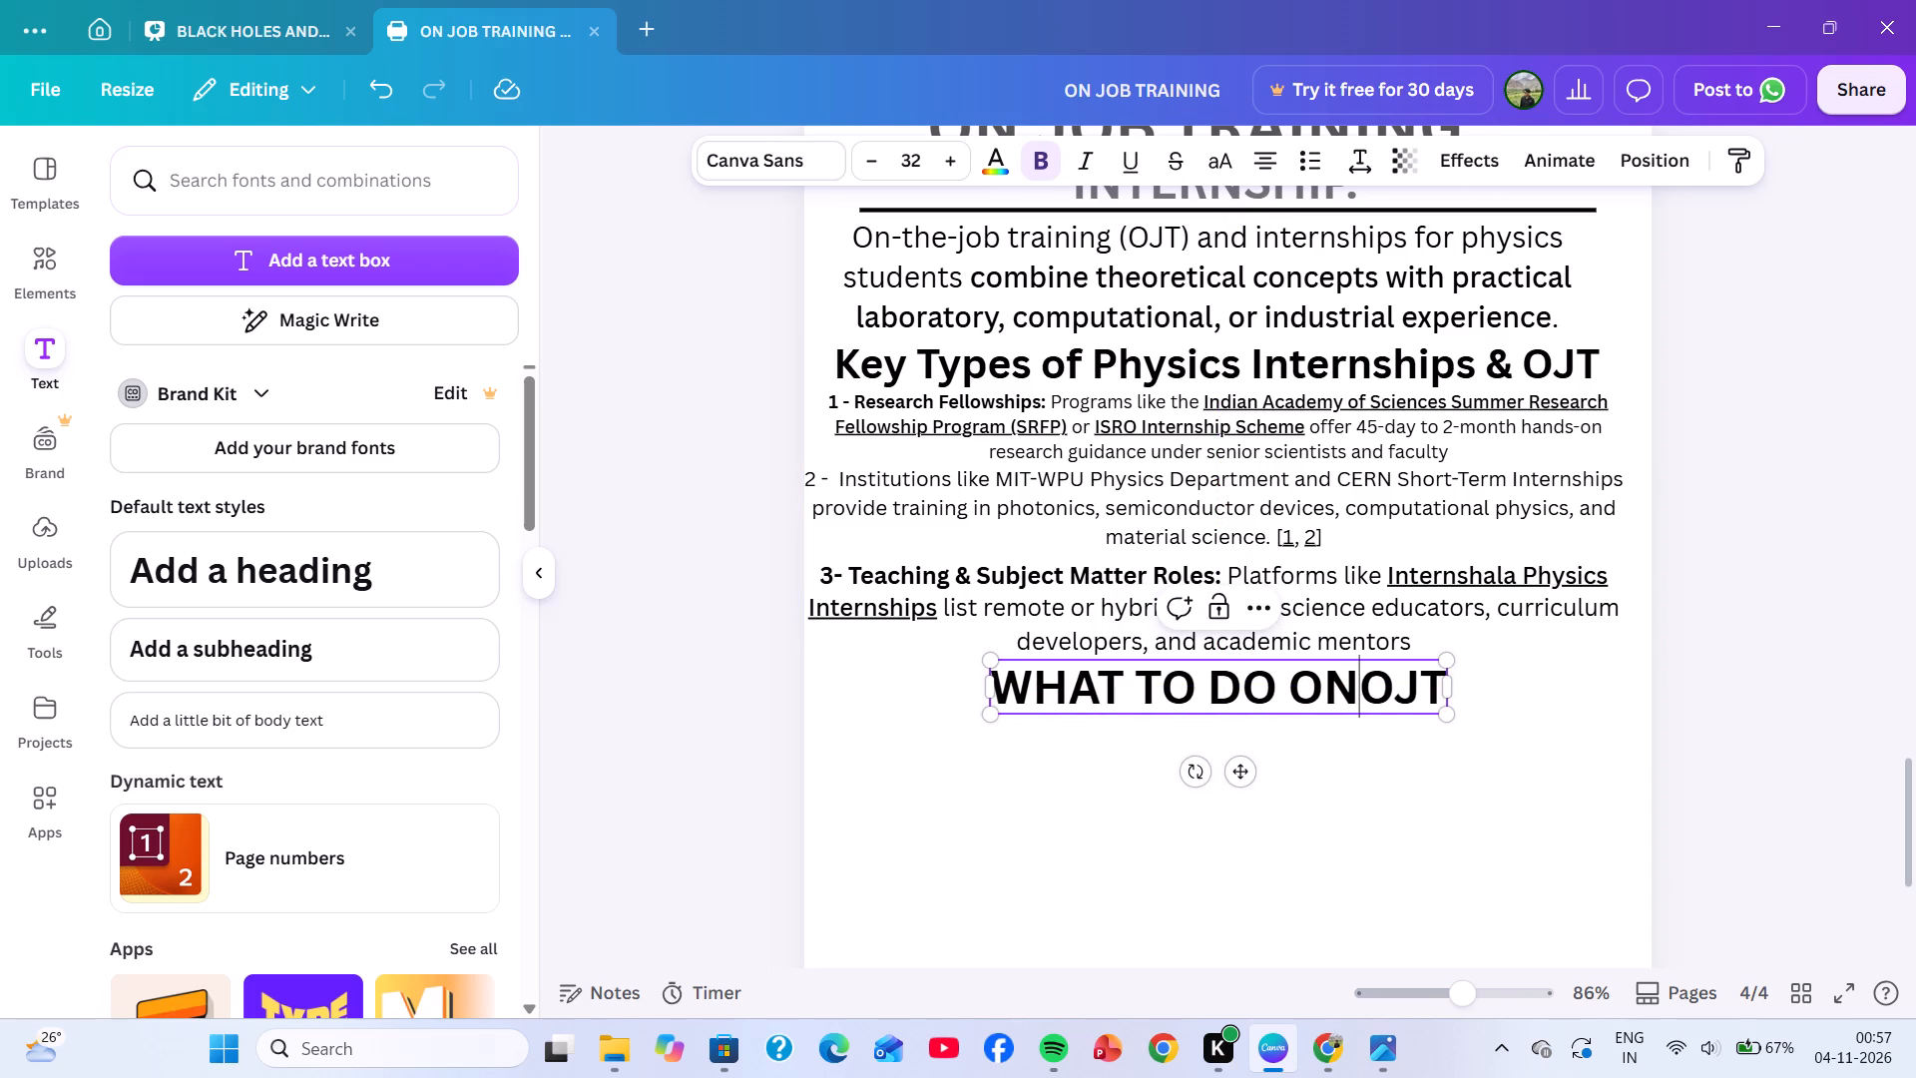
key("BackSpace")
key("BackSpace")
key("BackSpace")
key("BackSpace")
type("O DU")
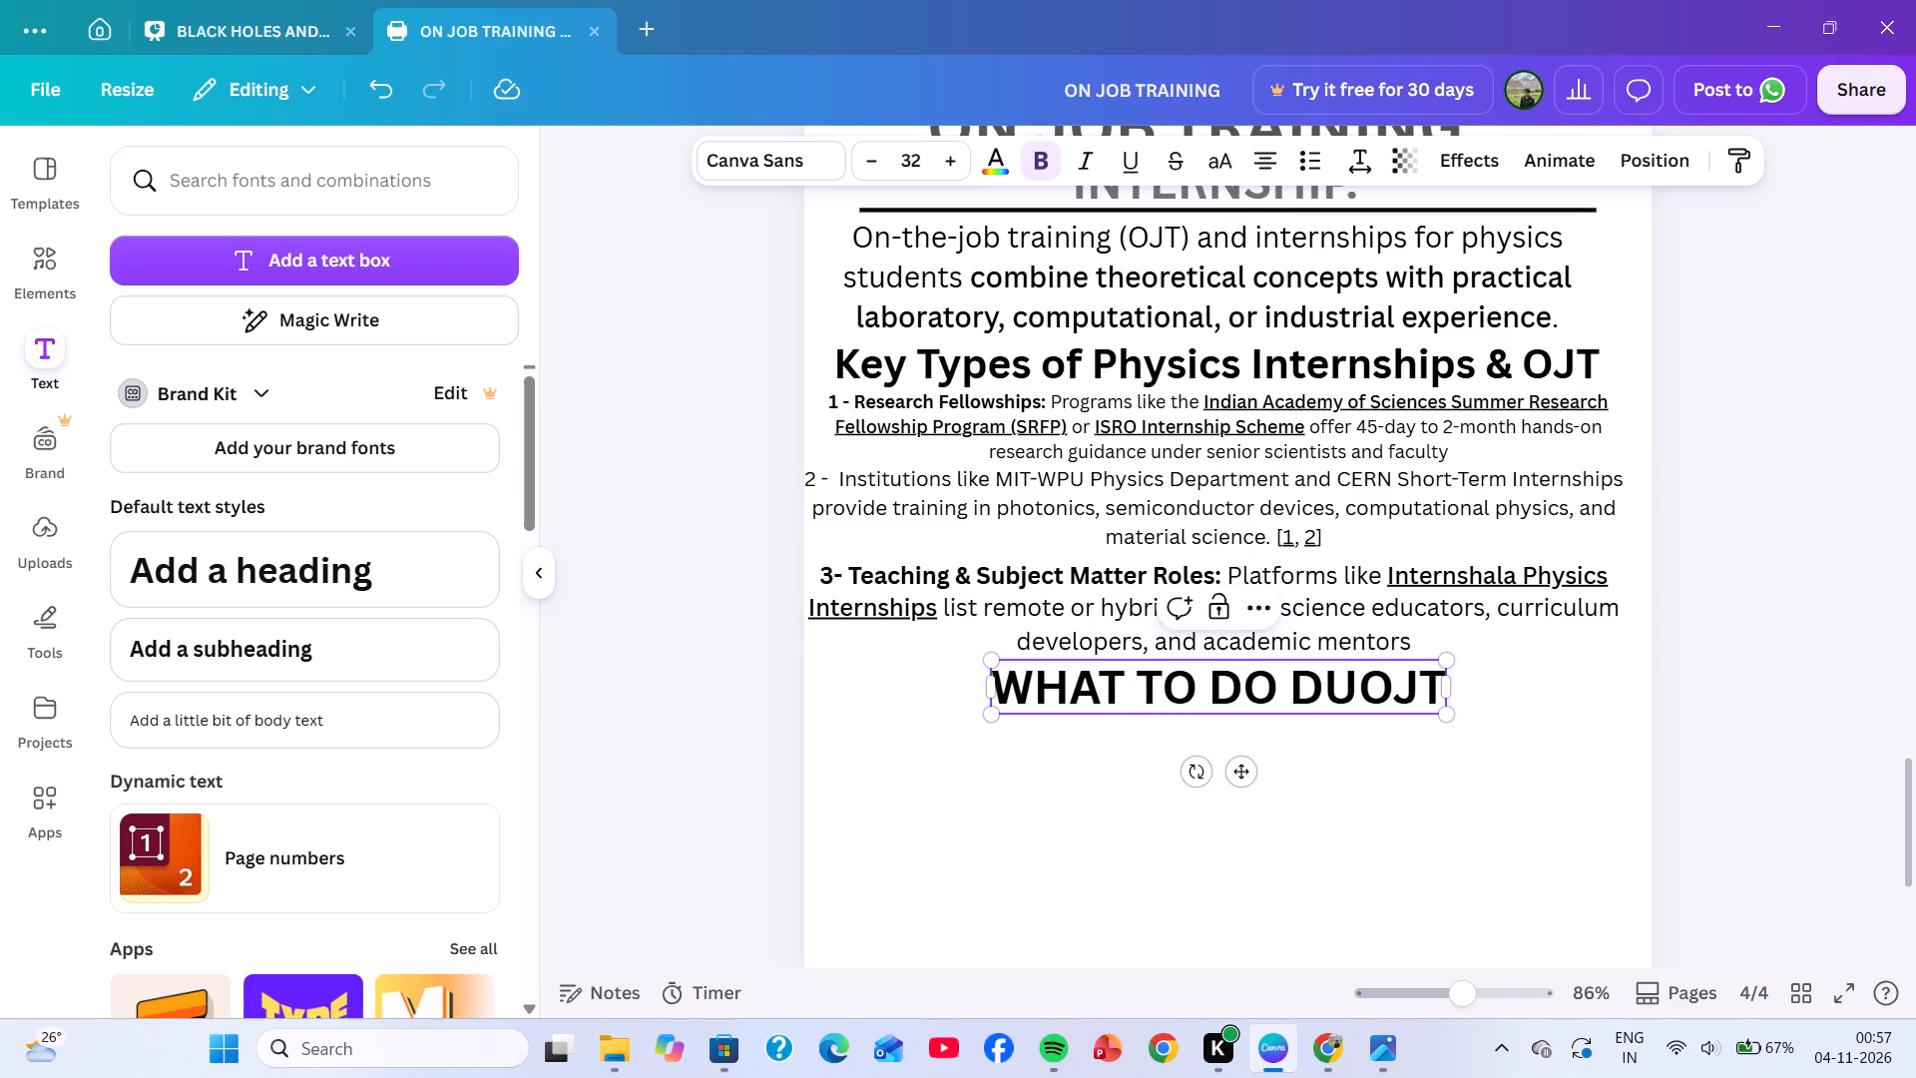
type("RING")
key("space")
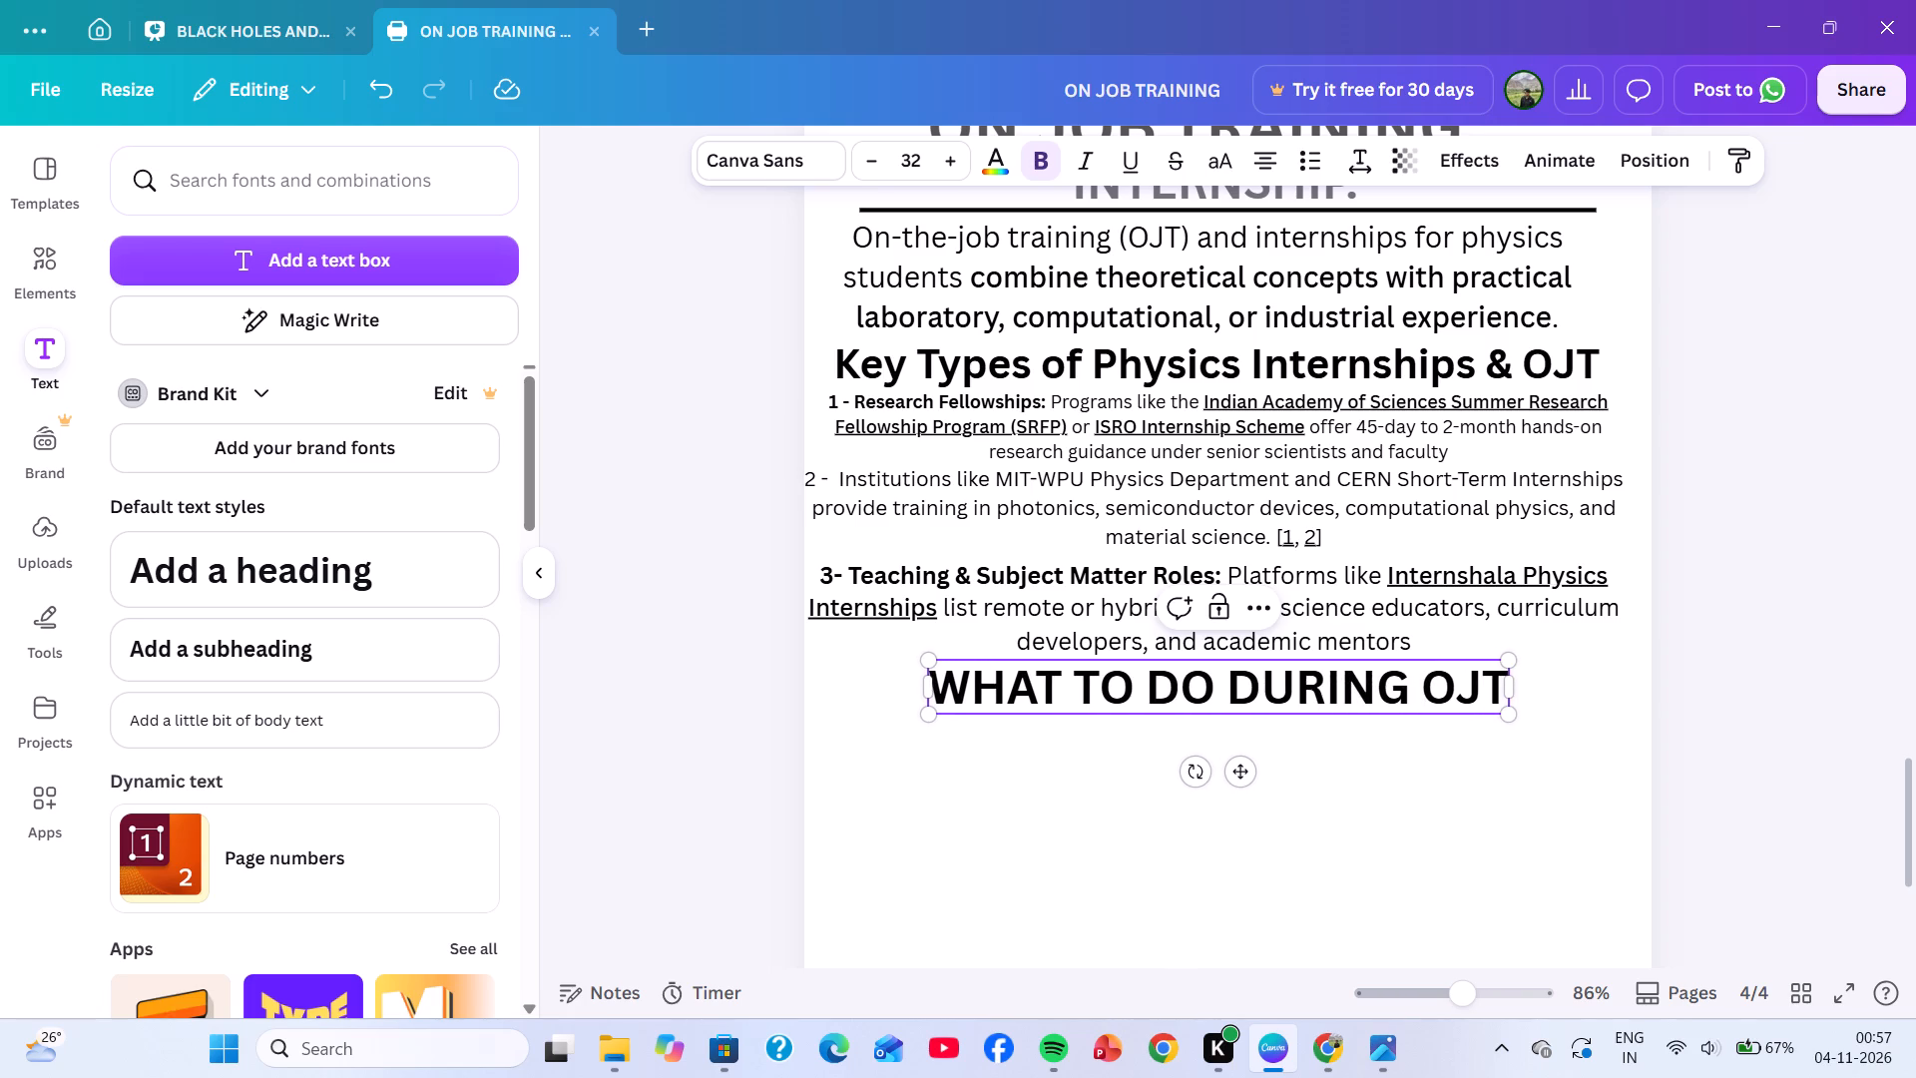
left_click(1472, 850)
left_click(1259, 692)
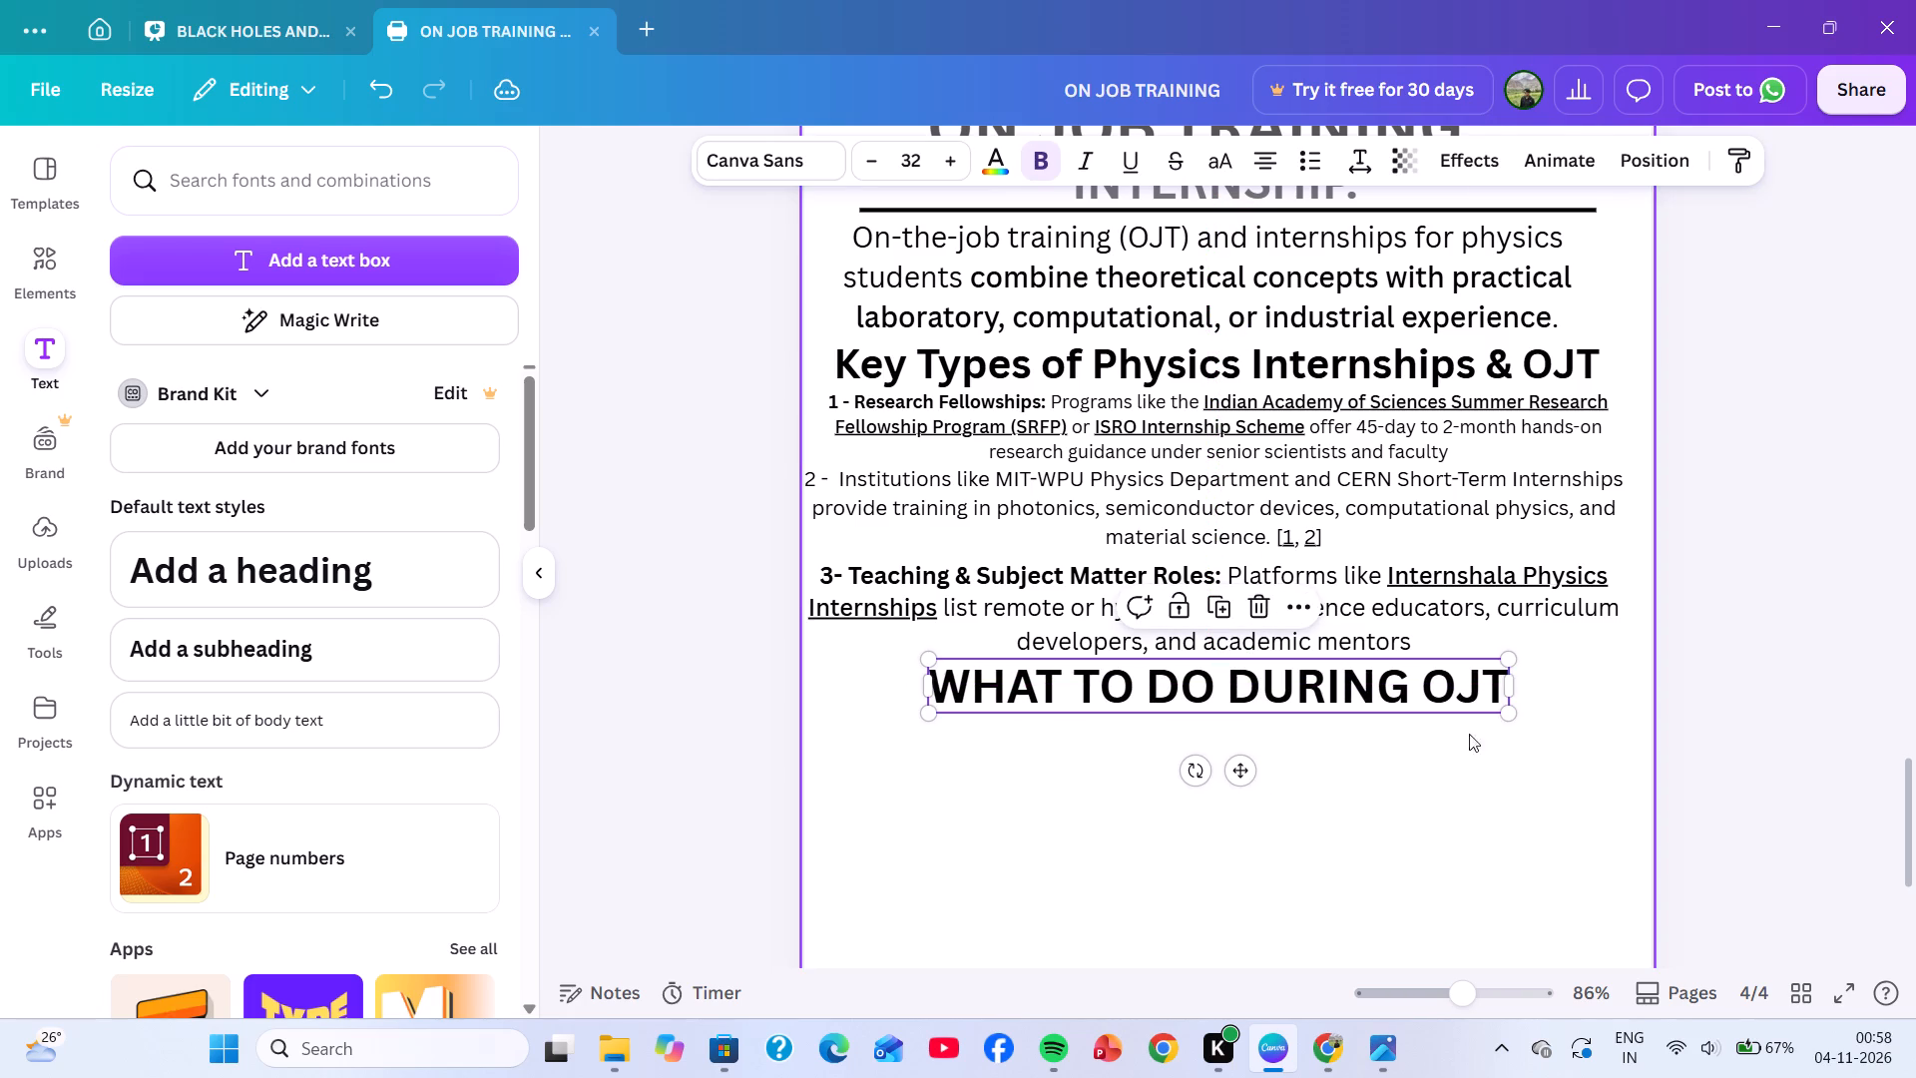
Review page 4 with its new subheading, and switch to Google Chrome to consult the "What You Do During Physics OJT" section.
left_click(1359, 861)
scroll(1223, 767, "up", 2)
scroll(1223, 767, "down", 2)
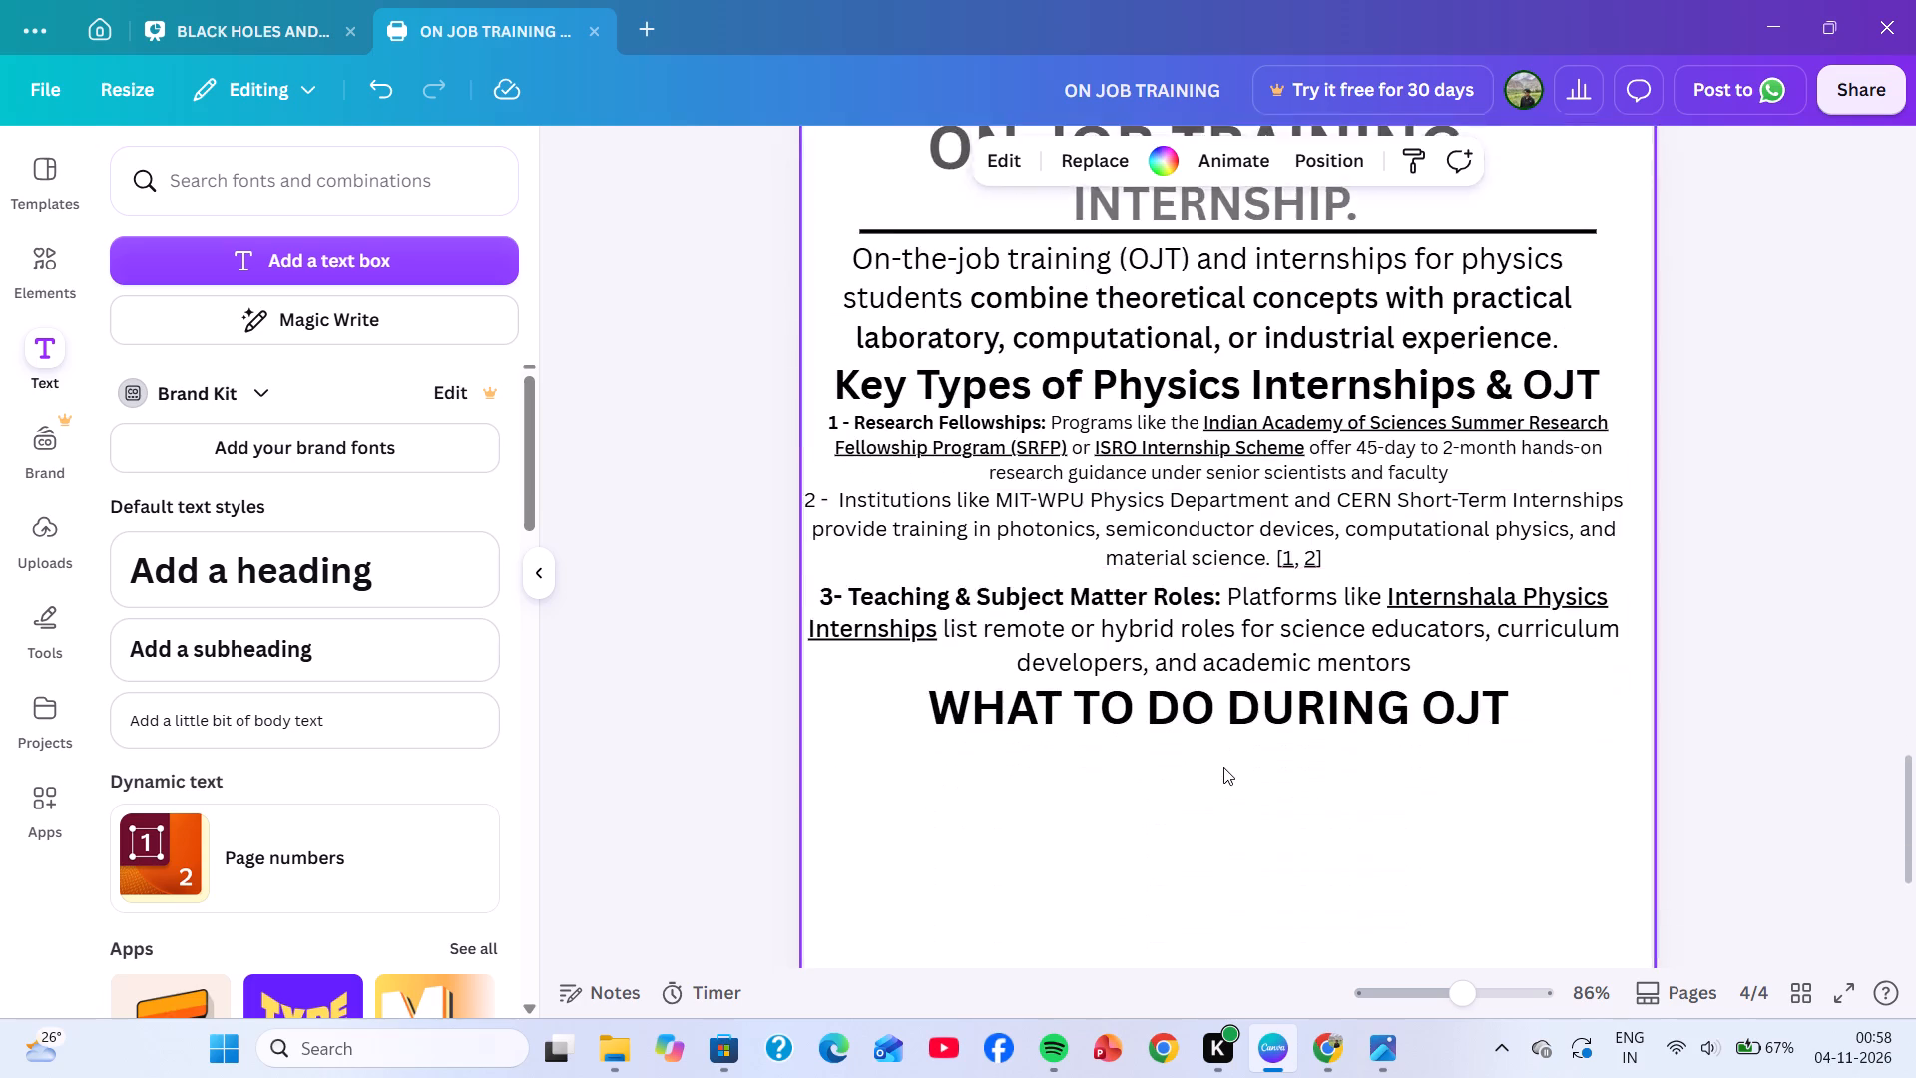
scroll(1223, 767, "down", 1)
scroll(1223, 767, "up", 2)
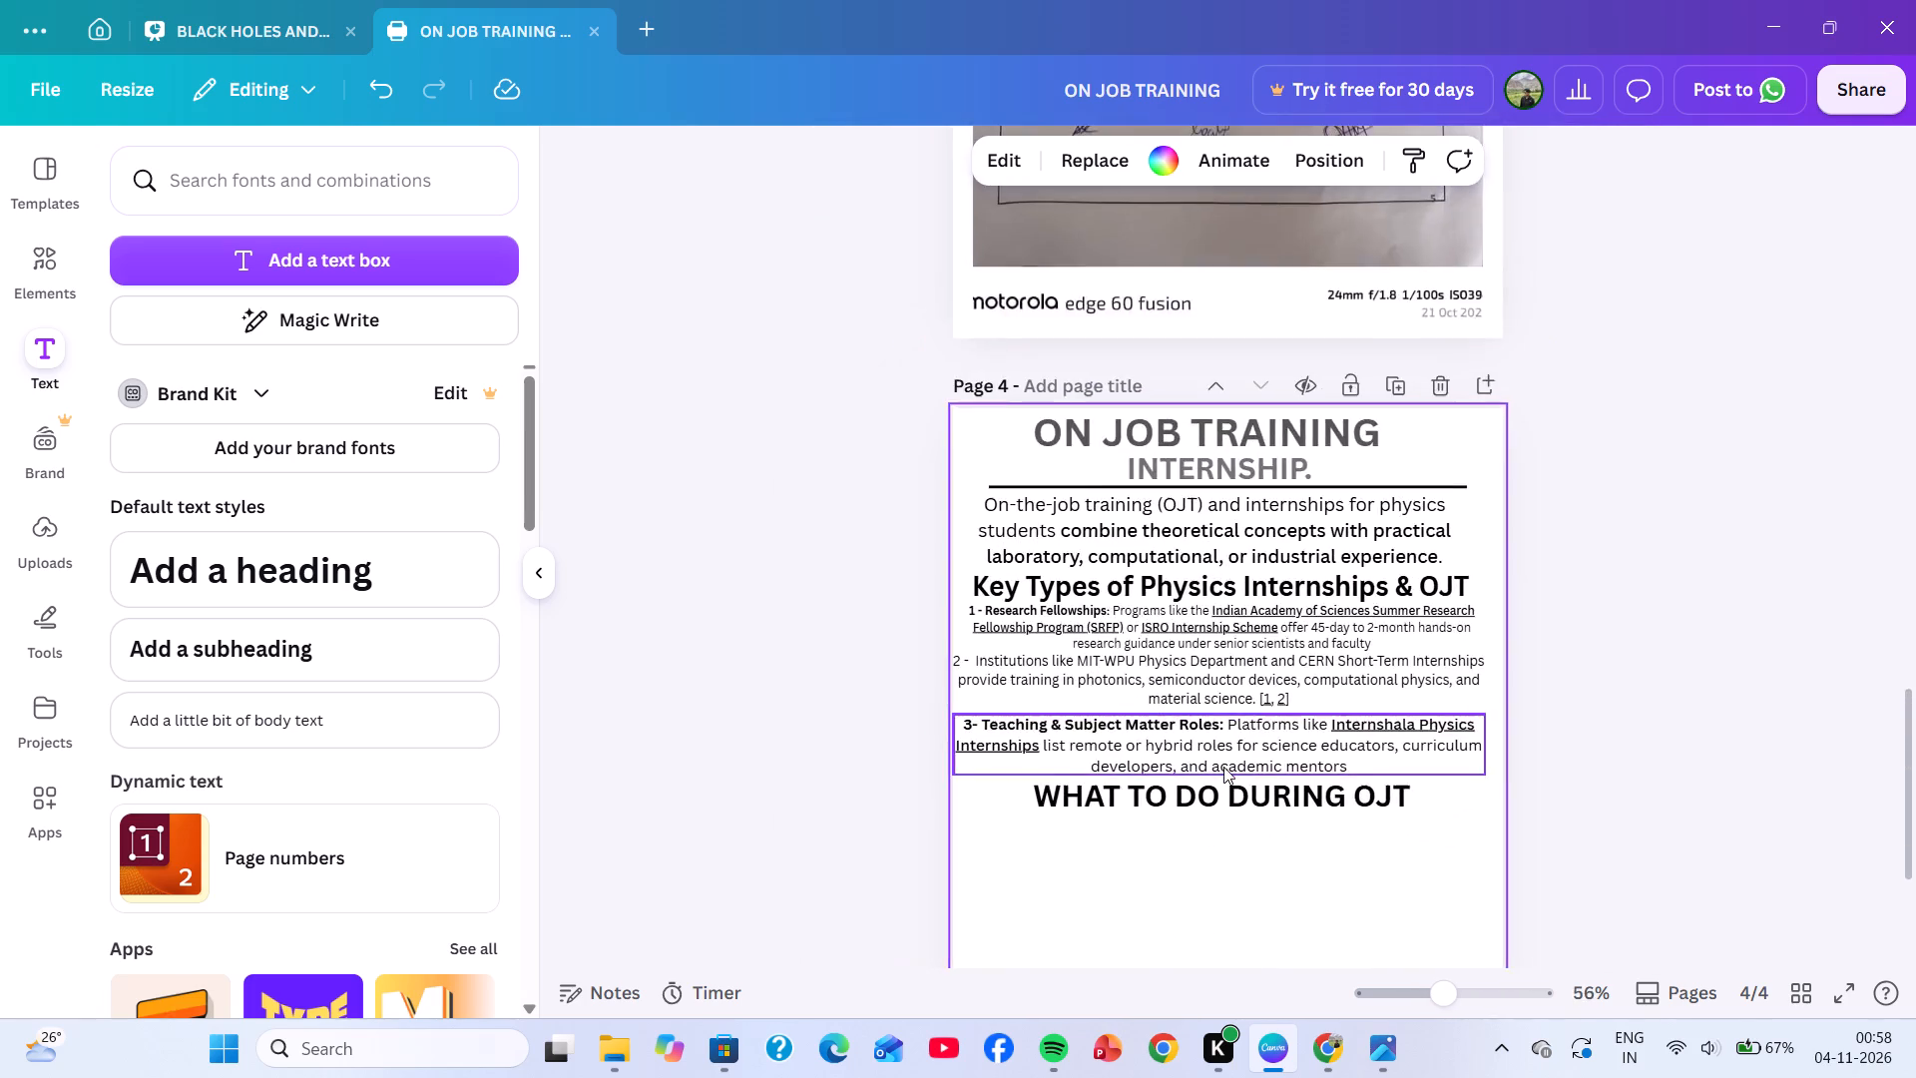
scroll(1223, 767, "down", 1)
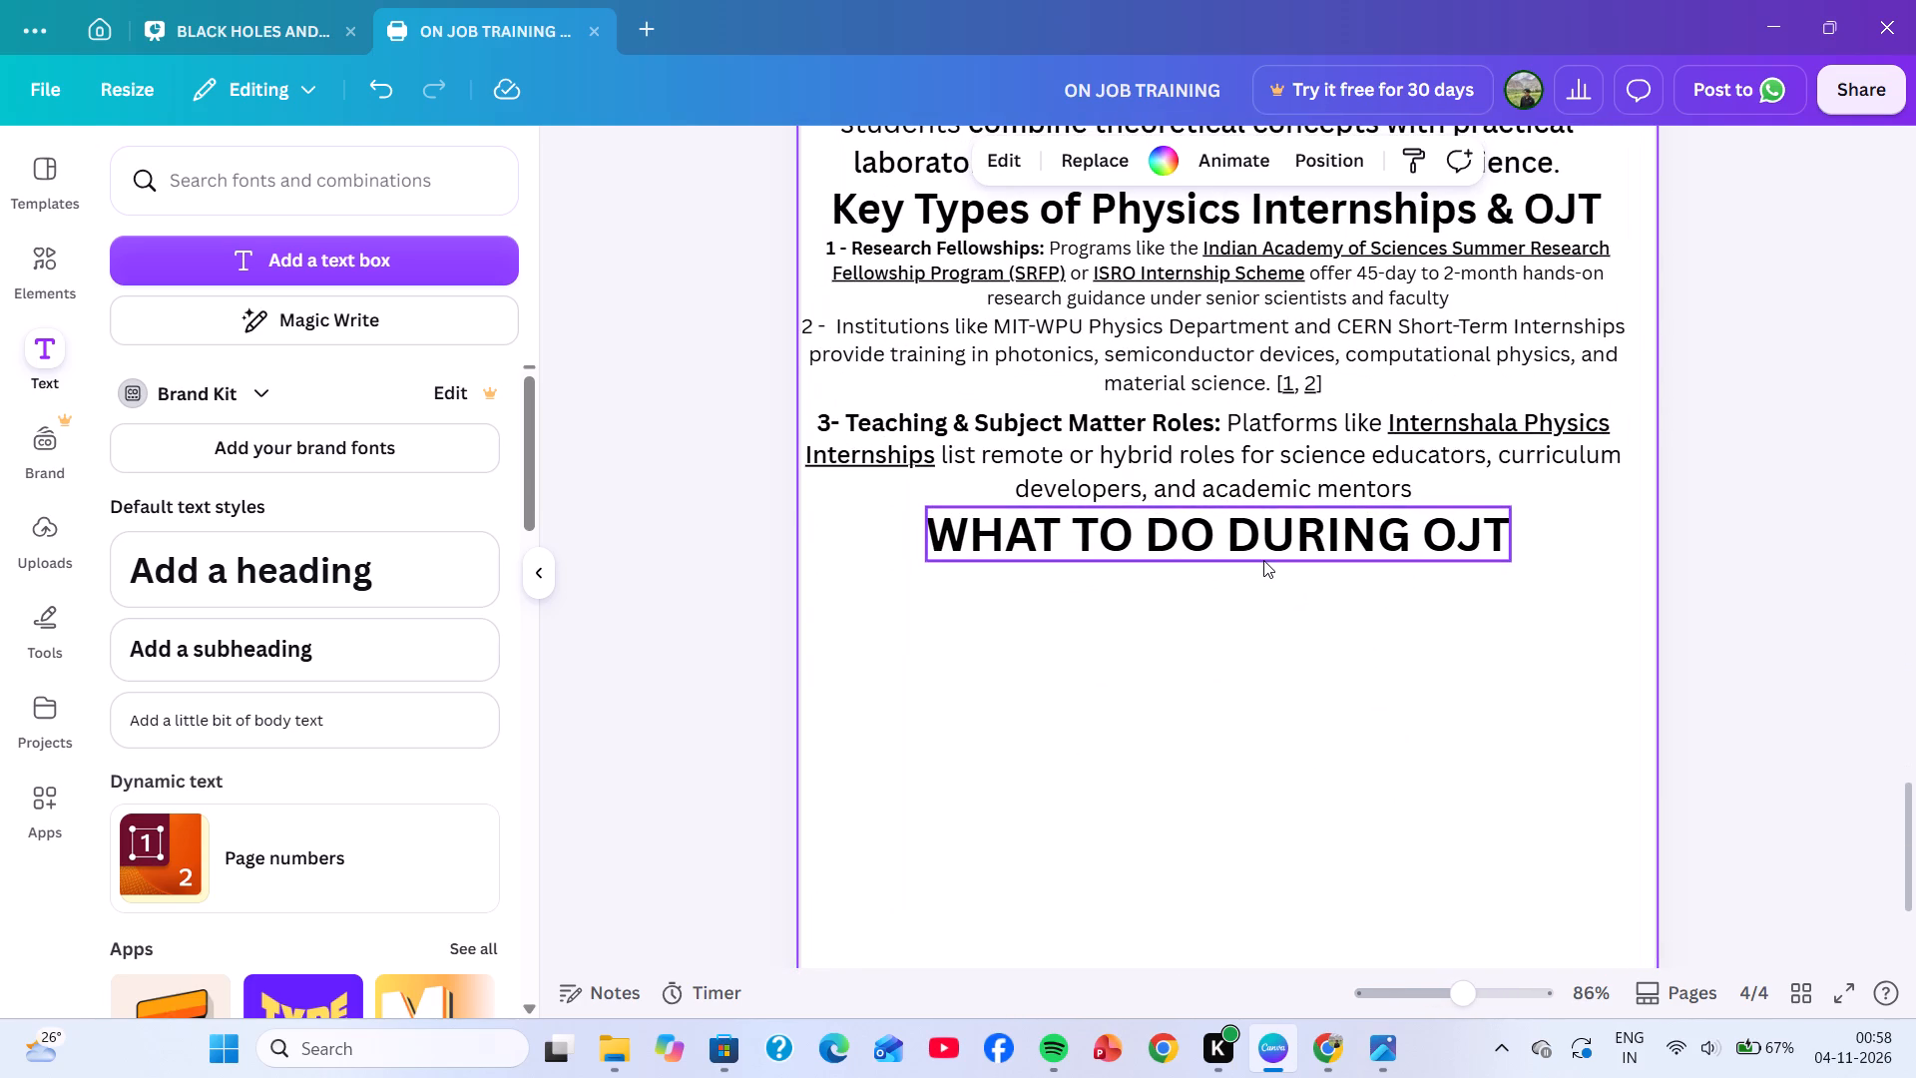
scroll(1263, 560, "up", 1)
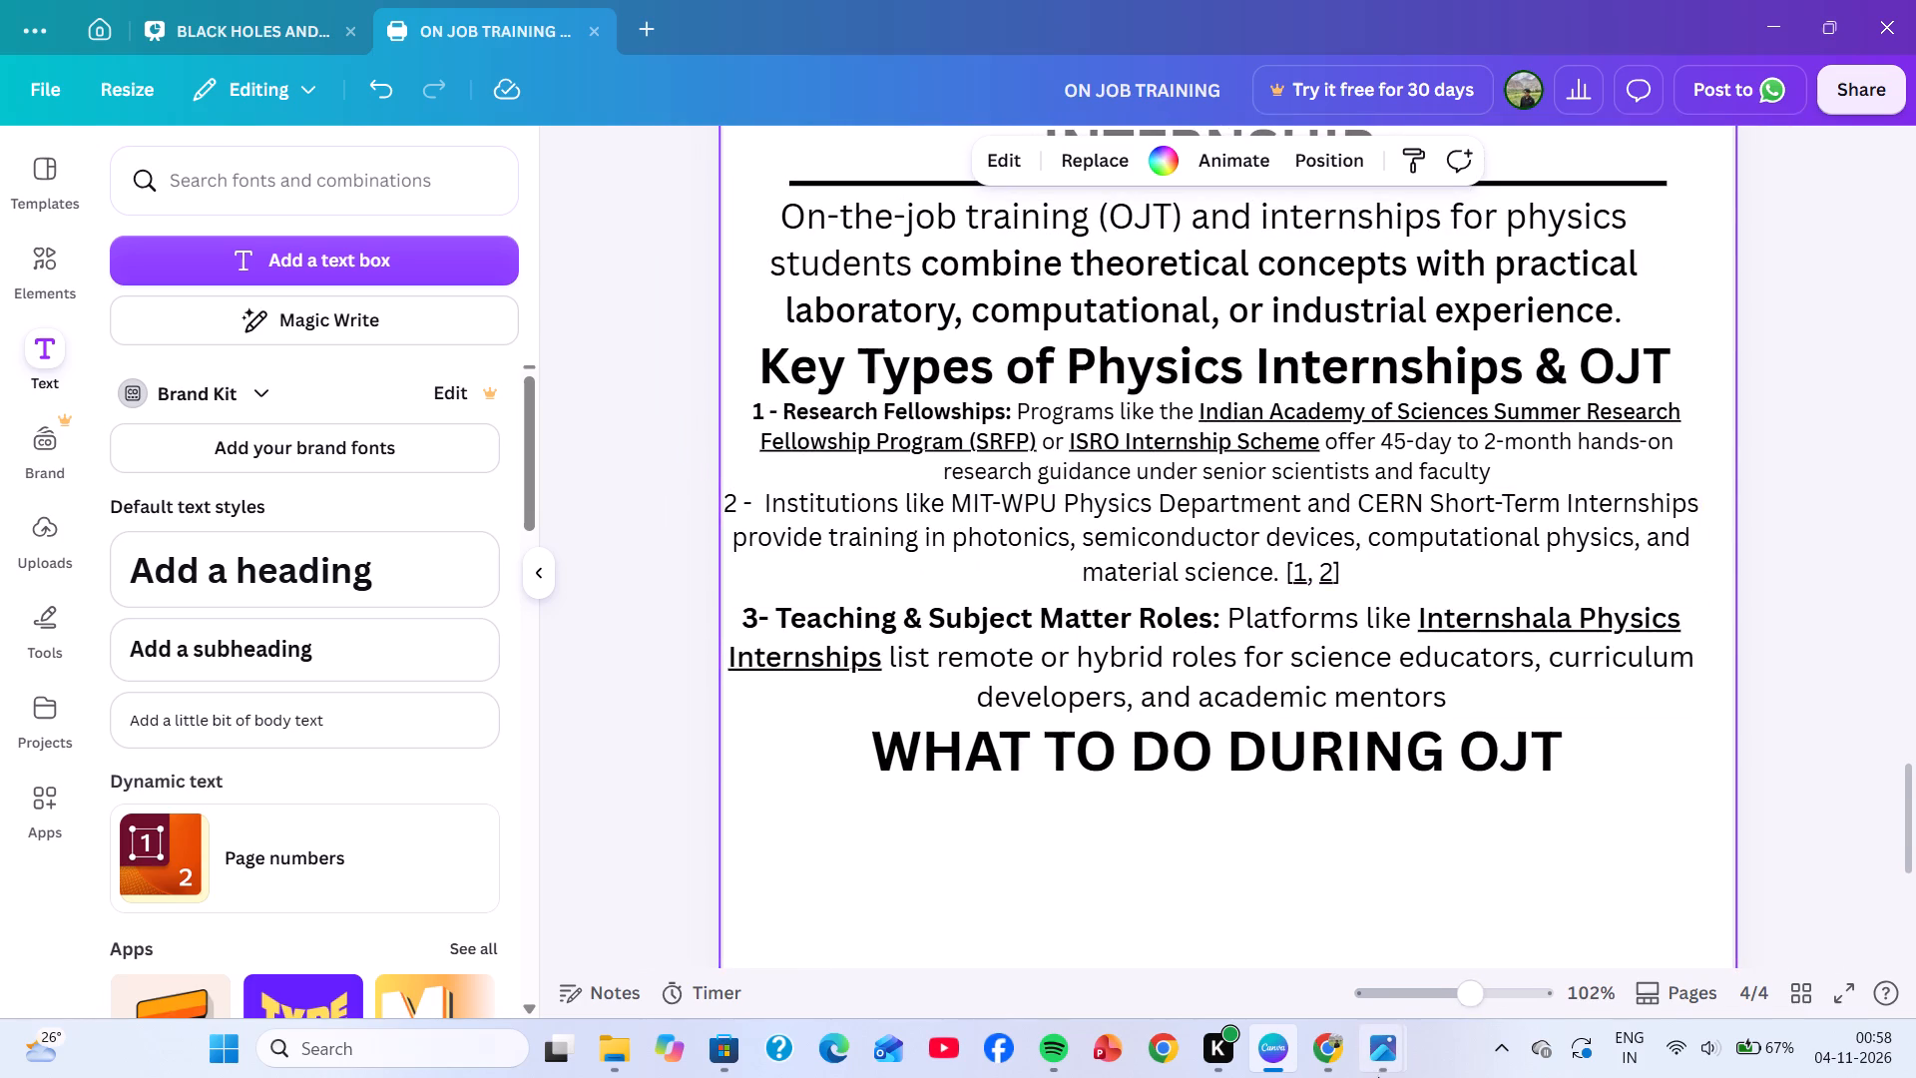
left_click(1312, 1062)
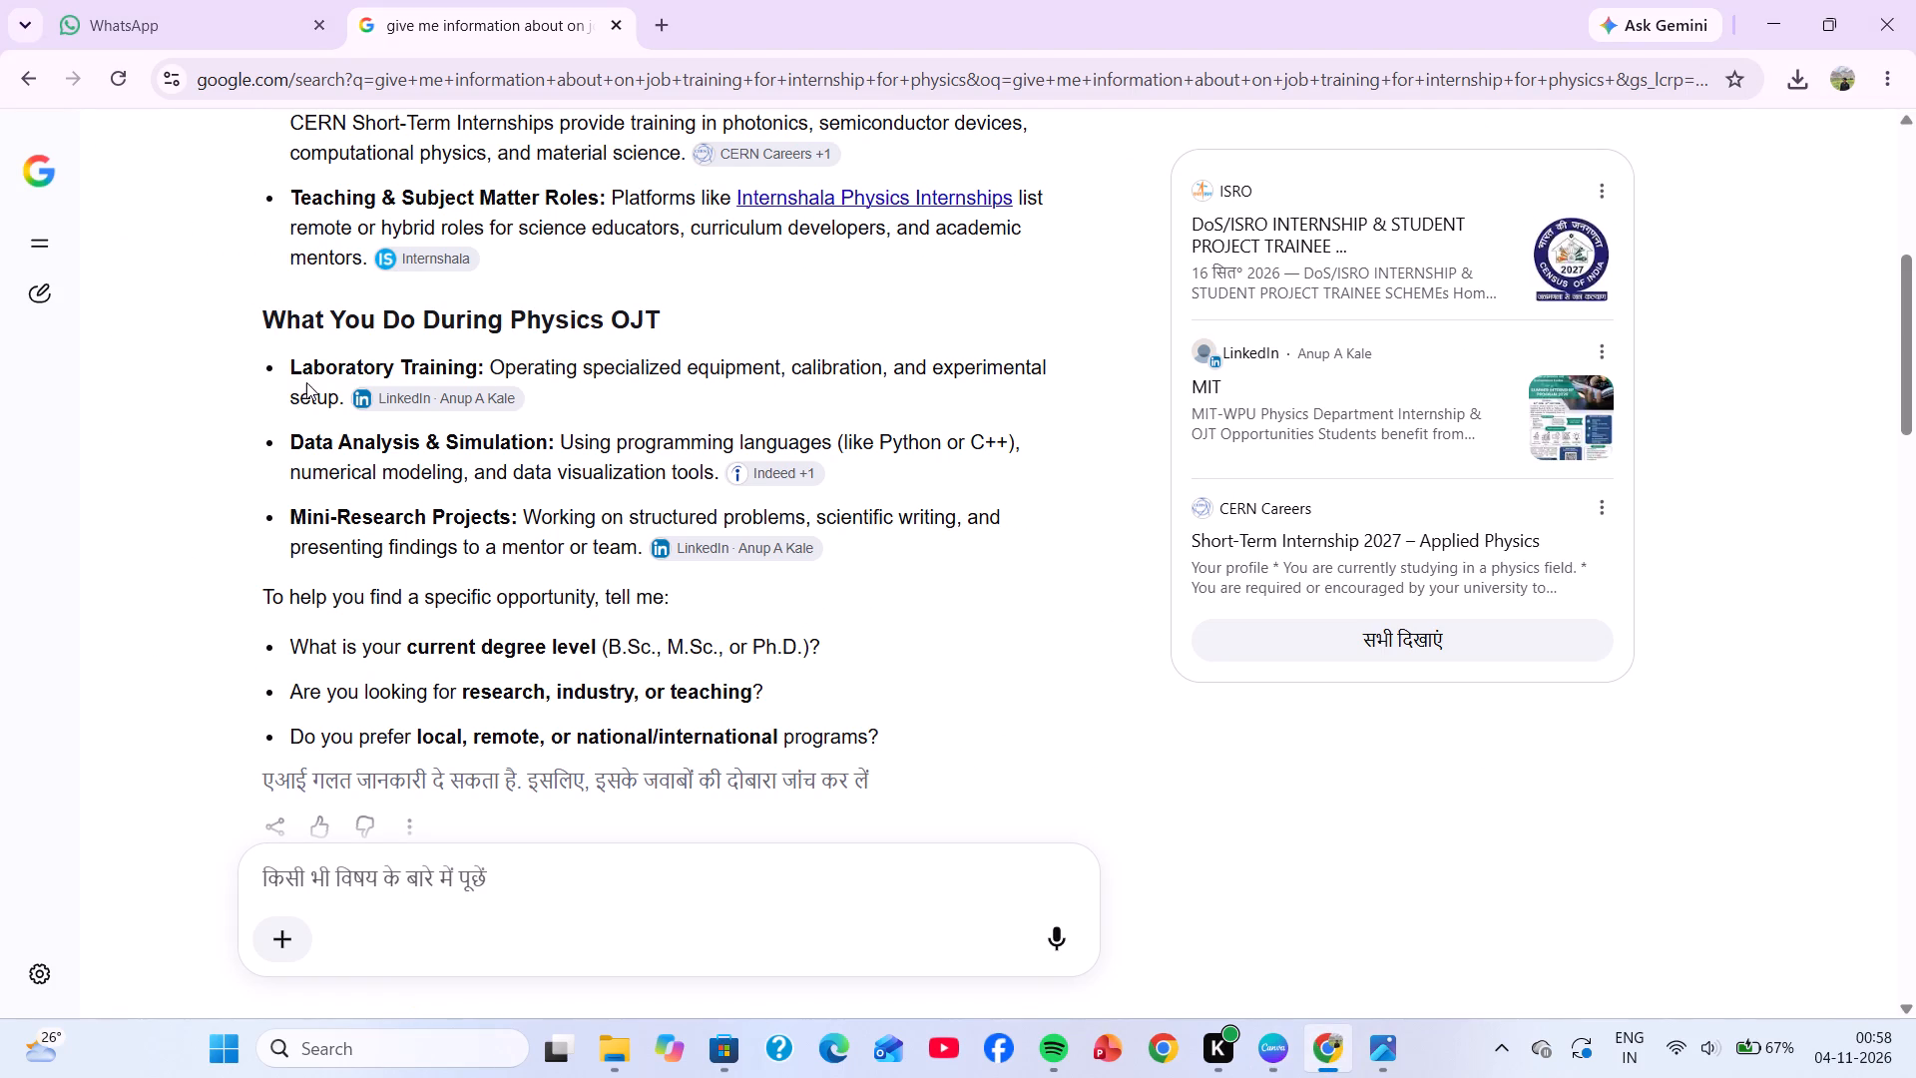
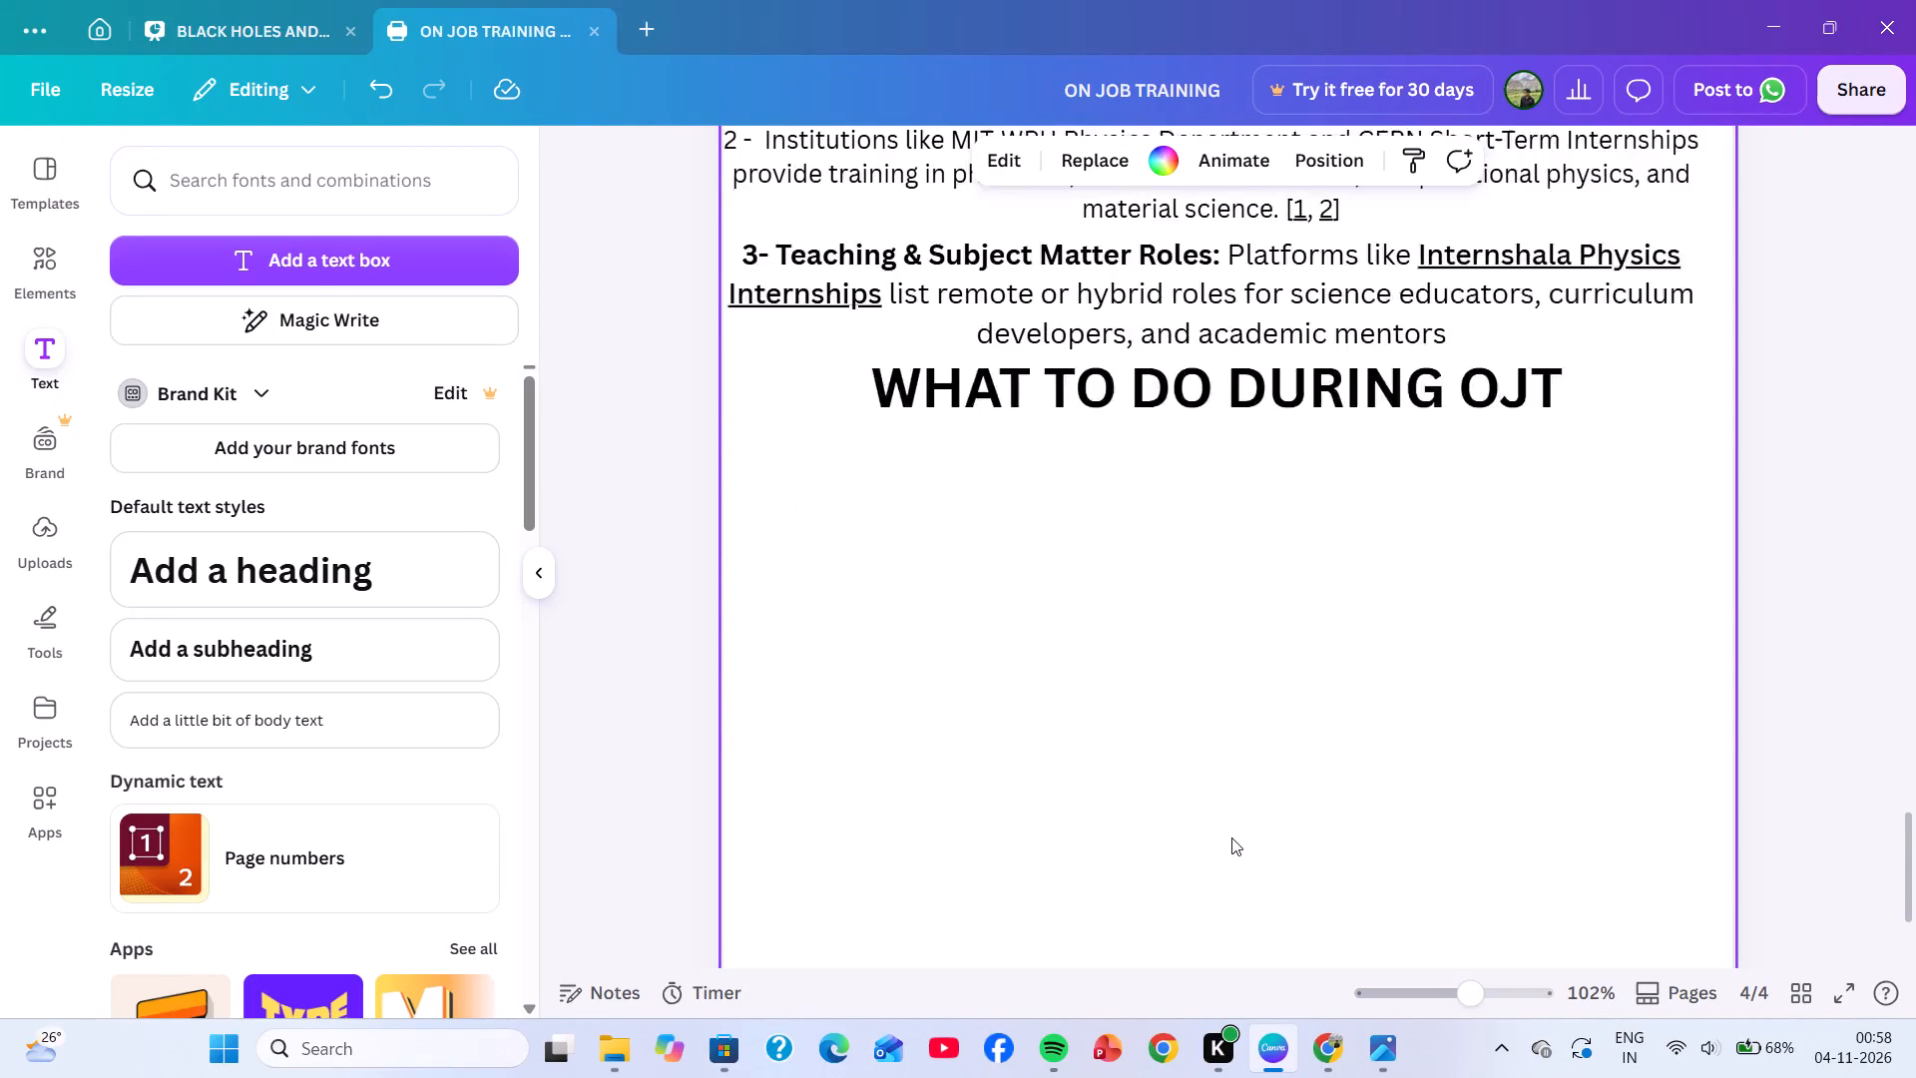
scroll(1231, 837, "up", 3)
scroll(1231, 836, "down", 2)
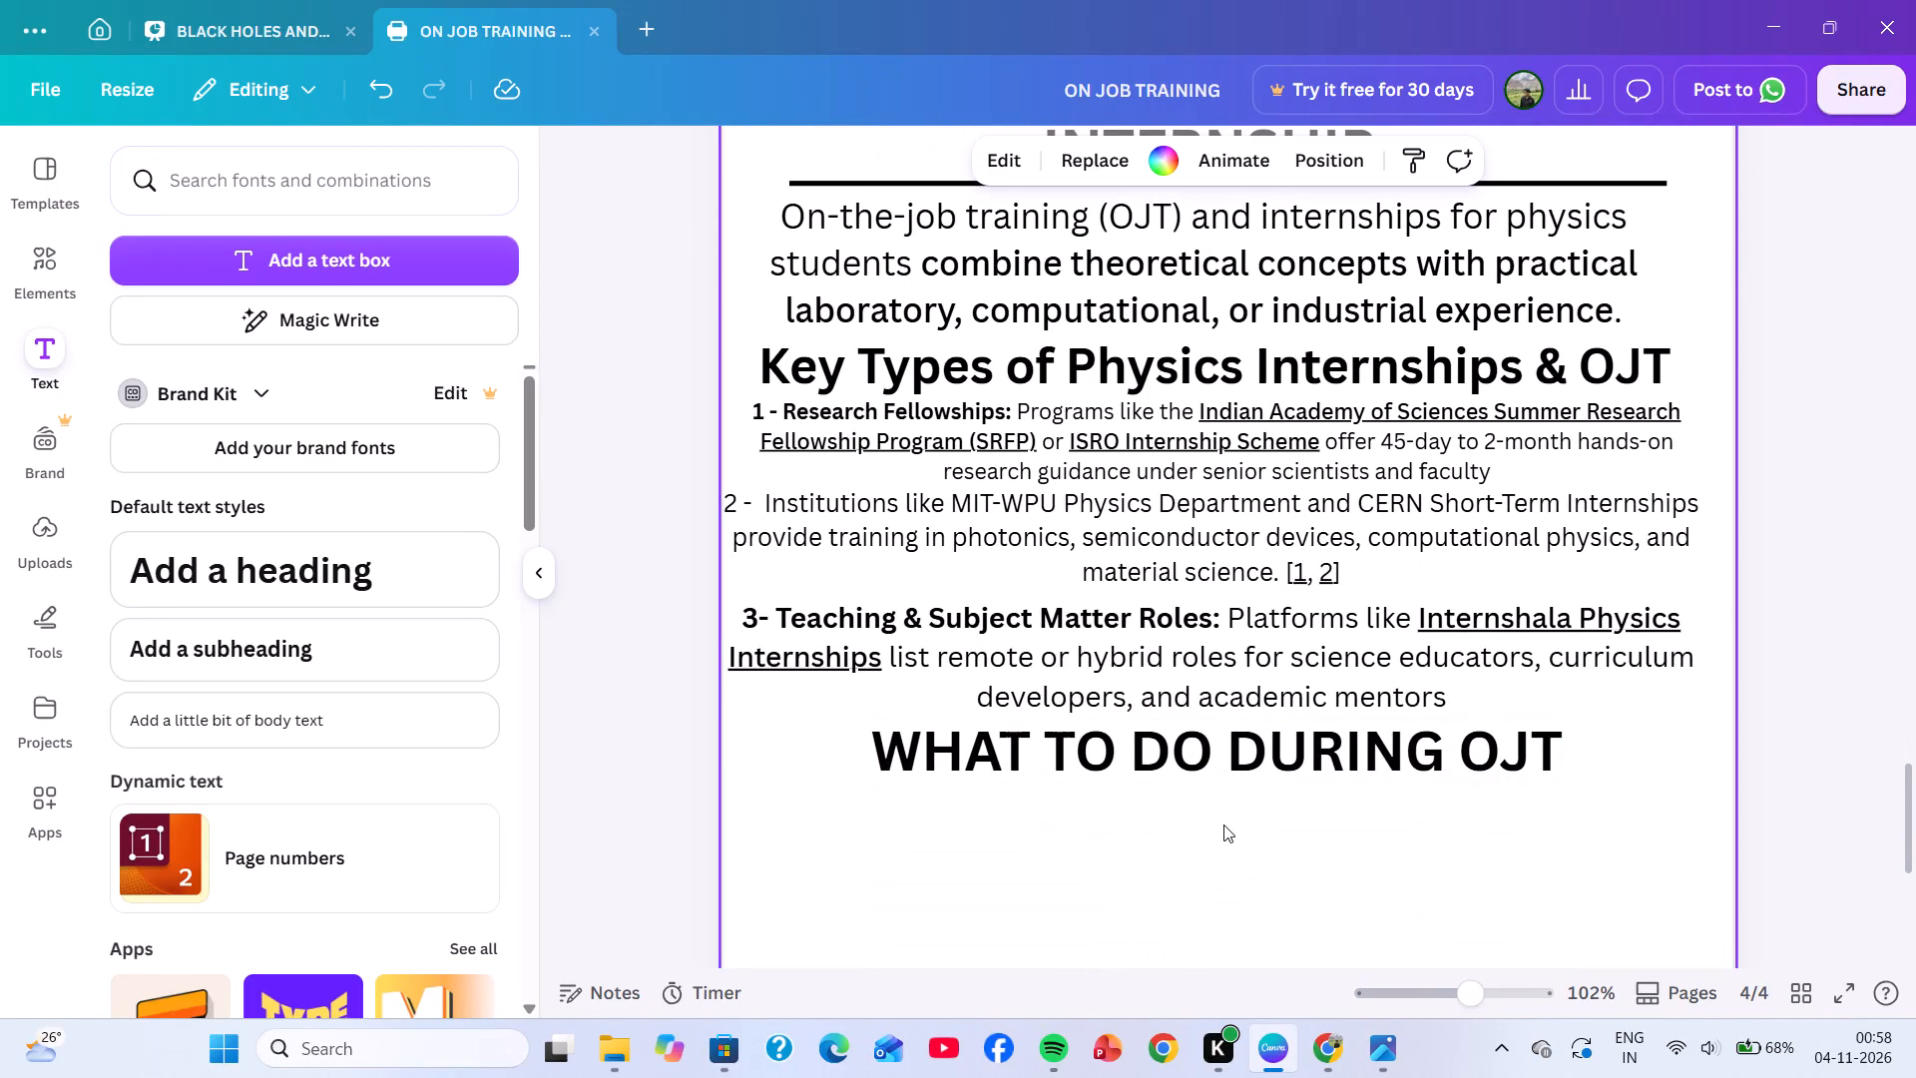
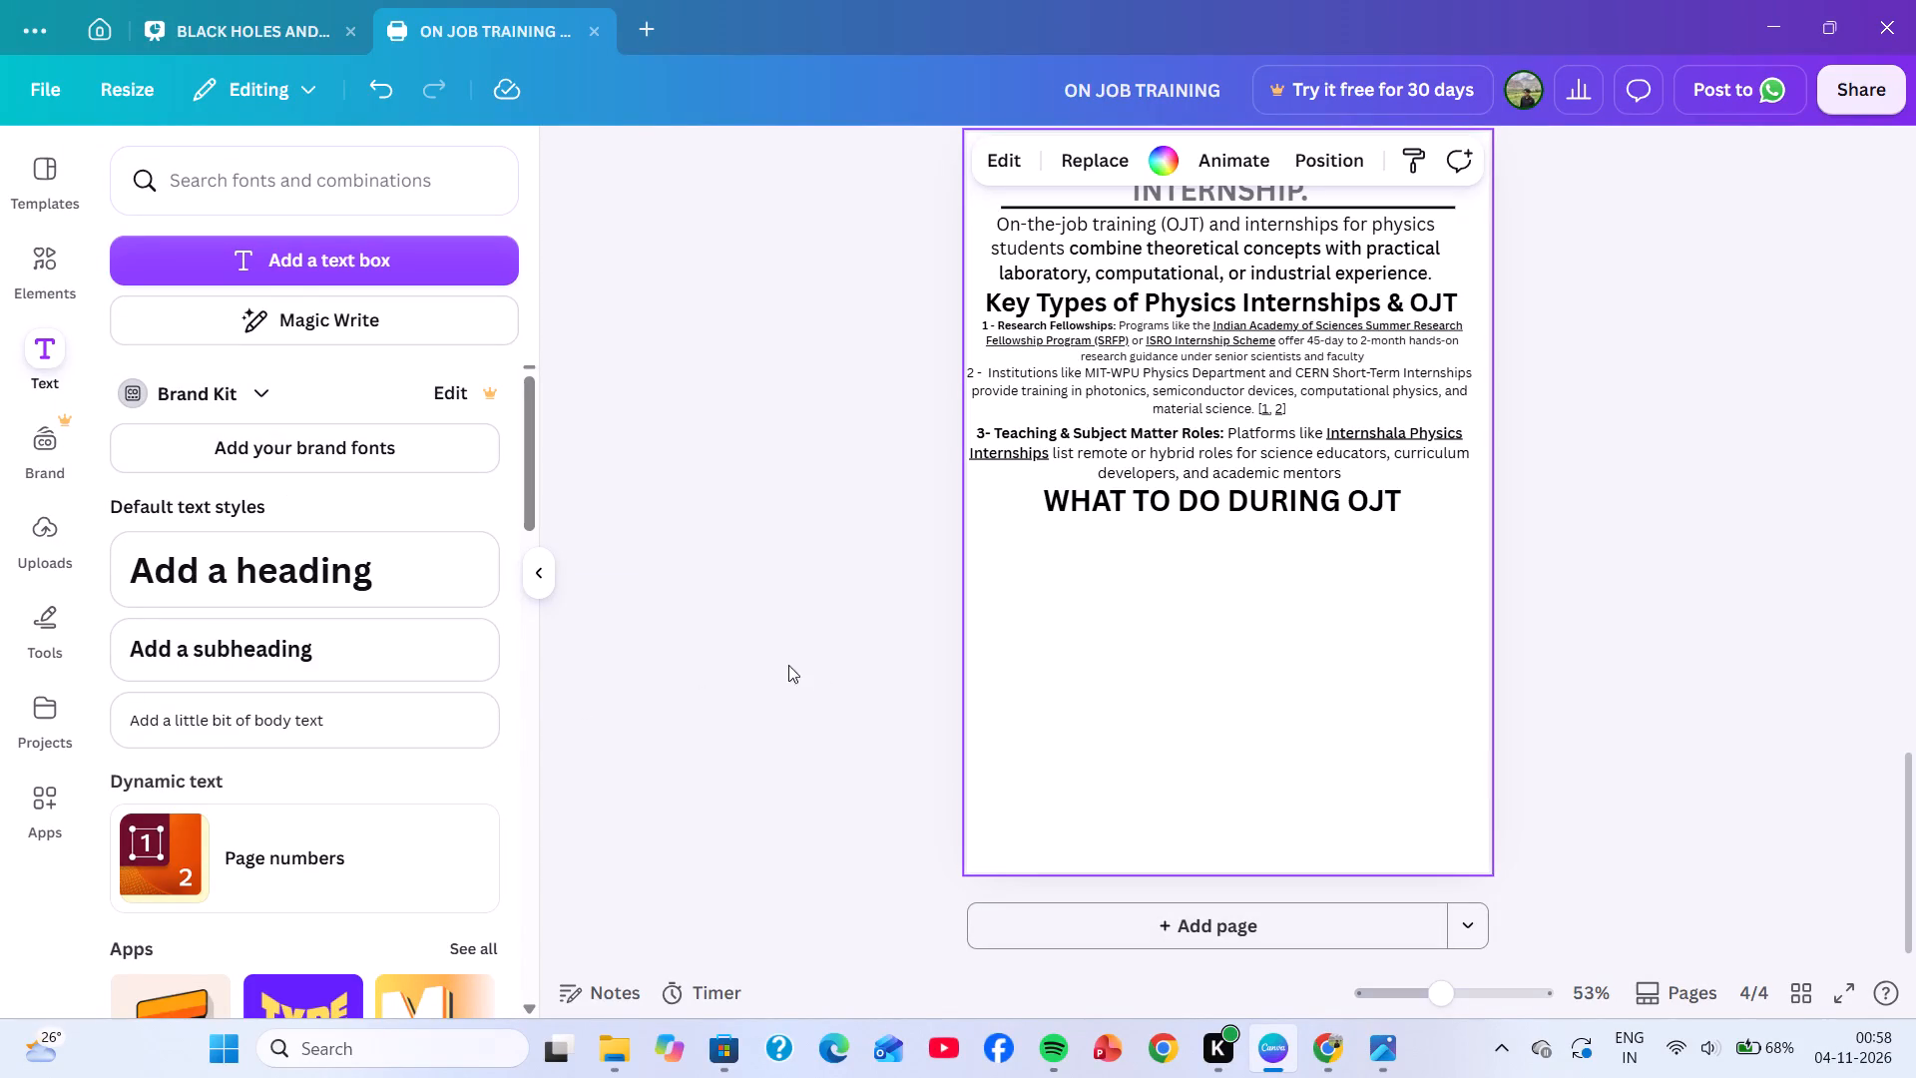
Switch to Google Chrome and open the EasyShiksha search result "Physics Internships t with Certificate 2026" below the AI answer.
left_click(1341, 1040)
scroll(911, 635, "down", 2)
scroll(911, 635, "up", 2)
scroll(911, 635, "down", 4)
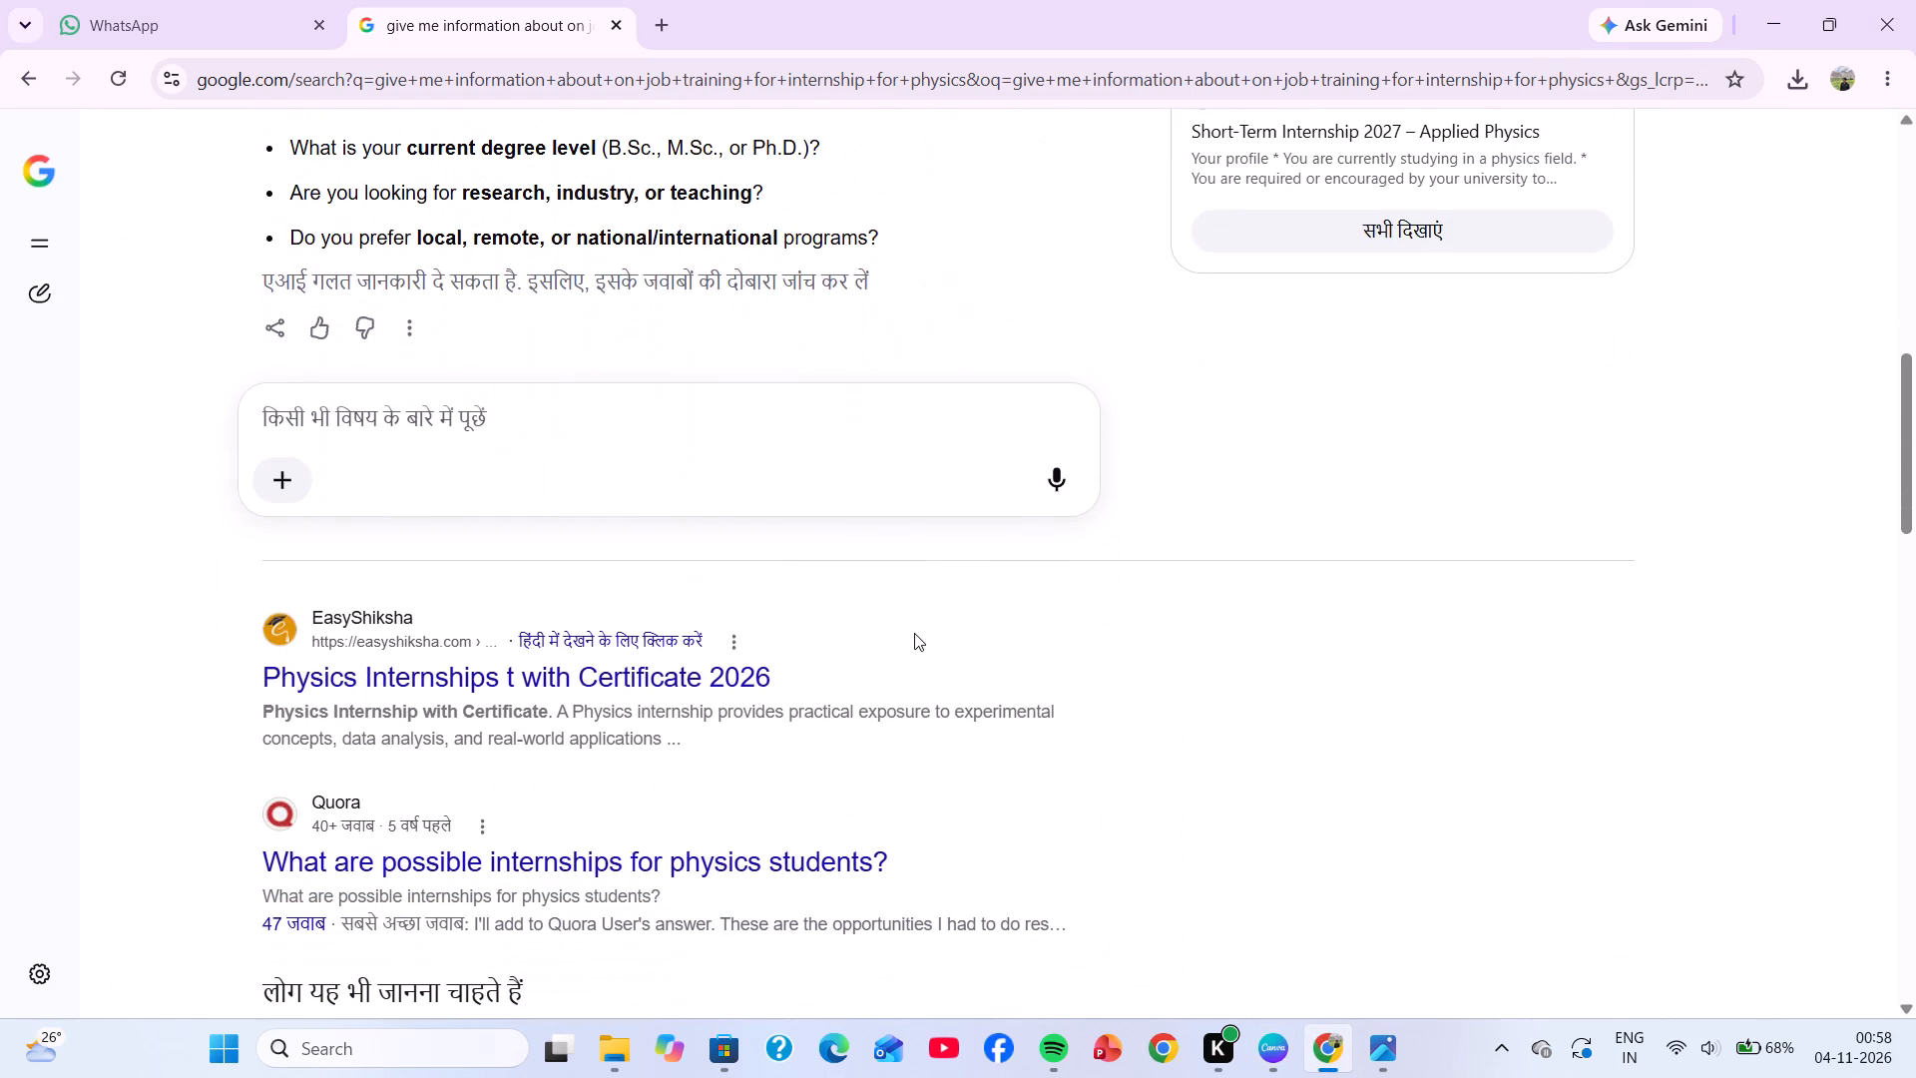
left_click(708, 684)
Sign in to the EasyShiksha physics internship page with the suggested Google account.
scroll(1060, 574, "down", 3)
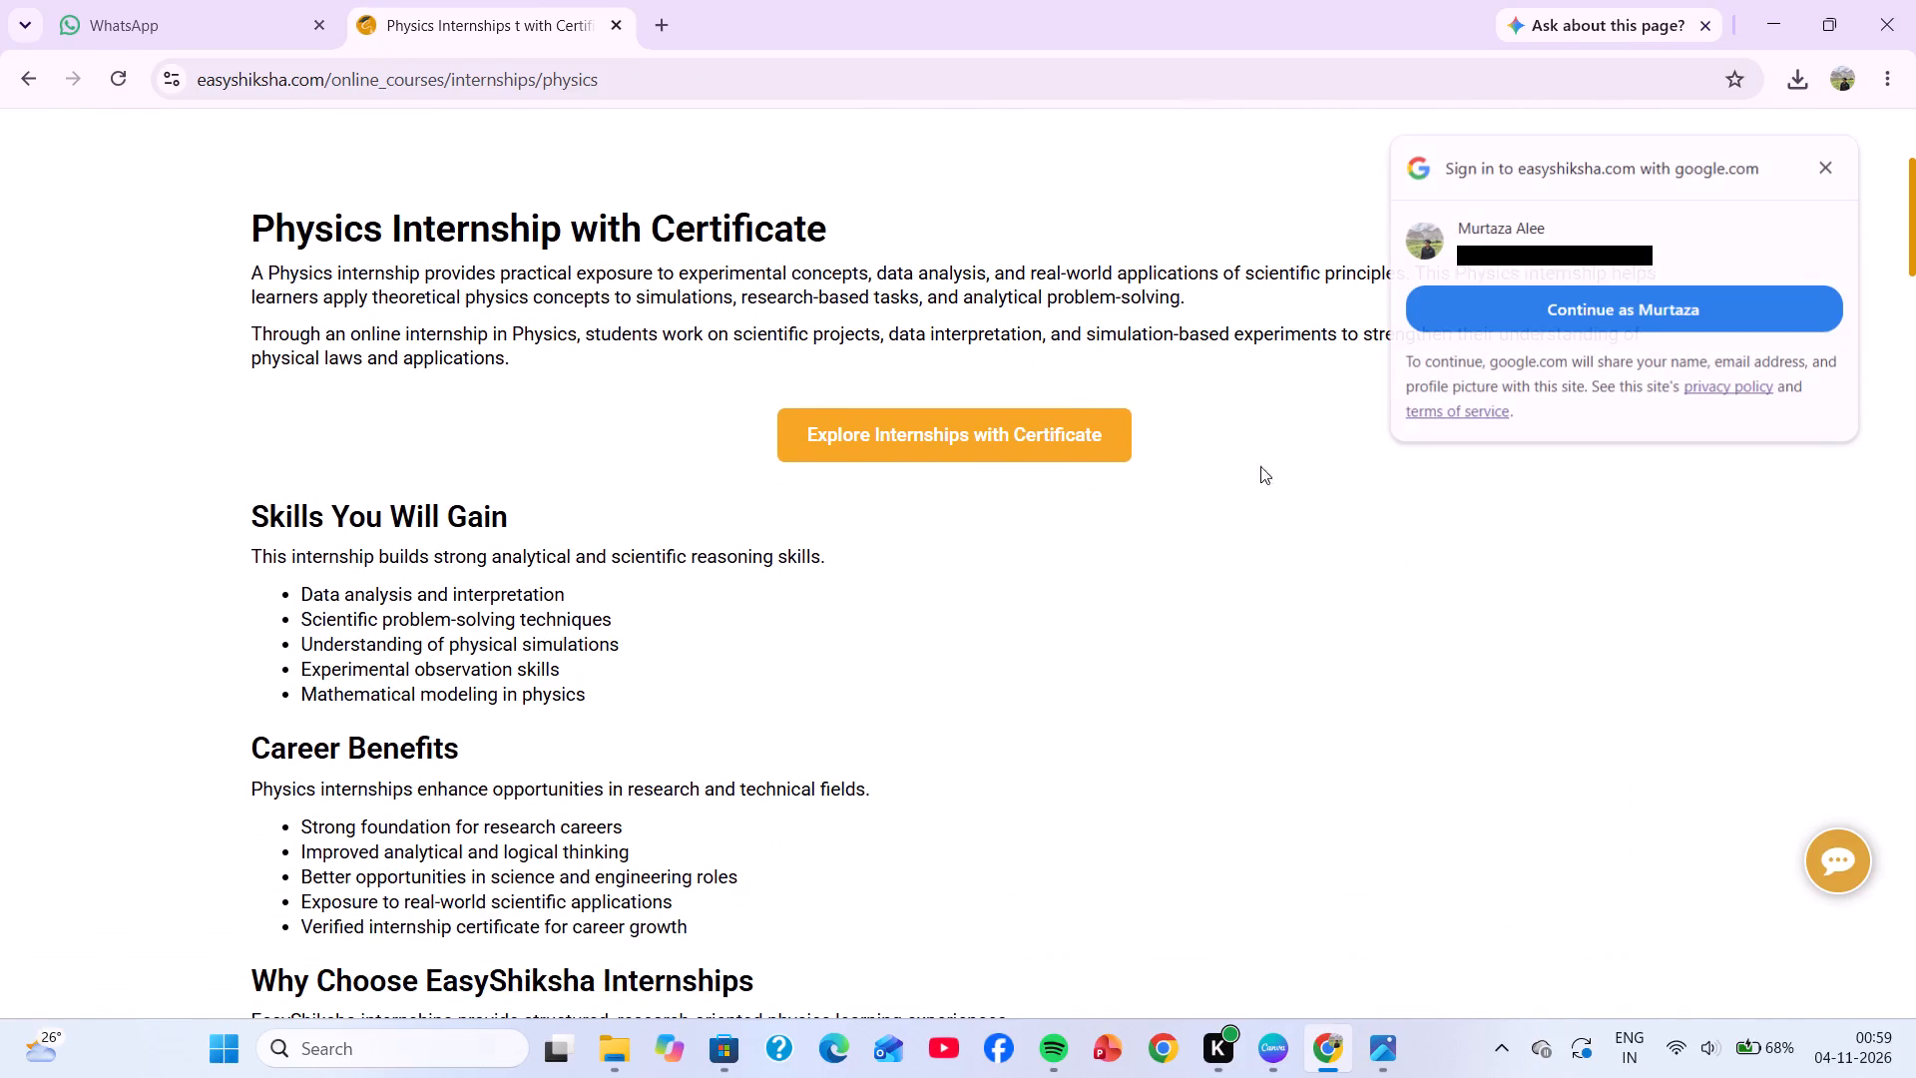
left_click(1506, 321)
Look through the internship page's sections on skills gained, career benefits and why to choose EasyShiksha internships.
scroll(1141, 600, "down", 1)
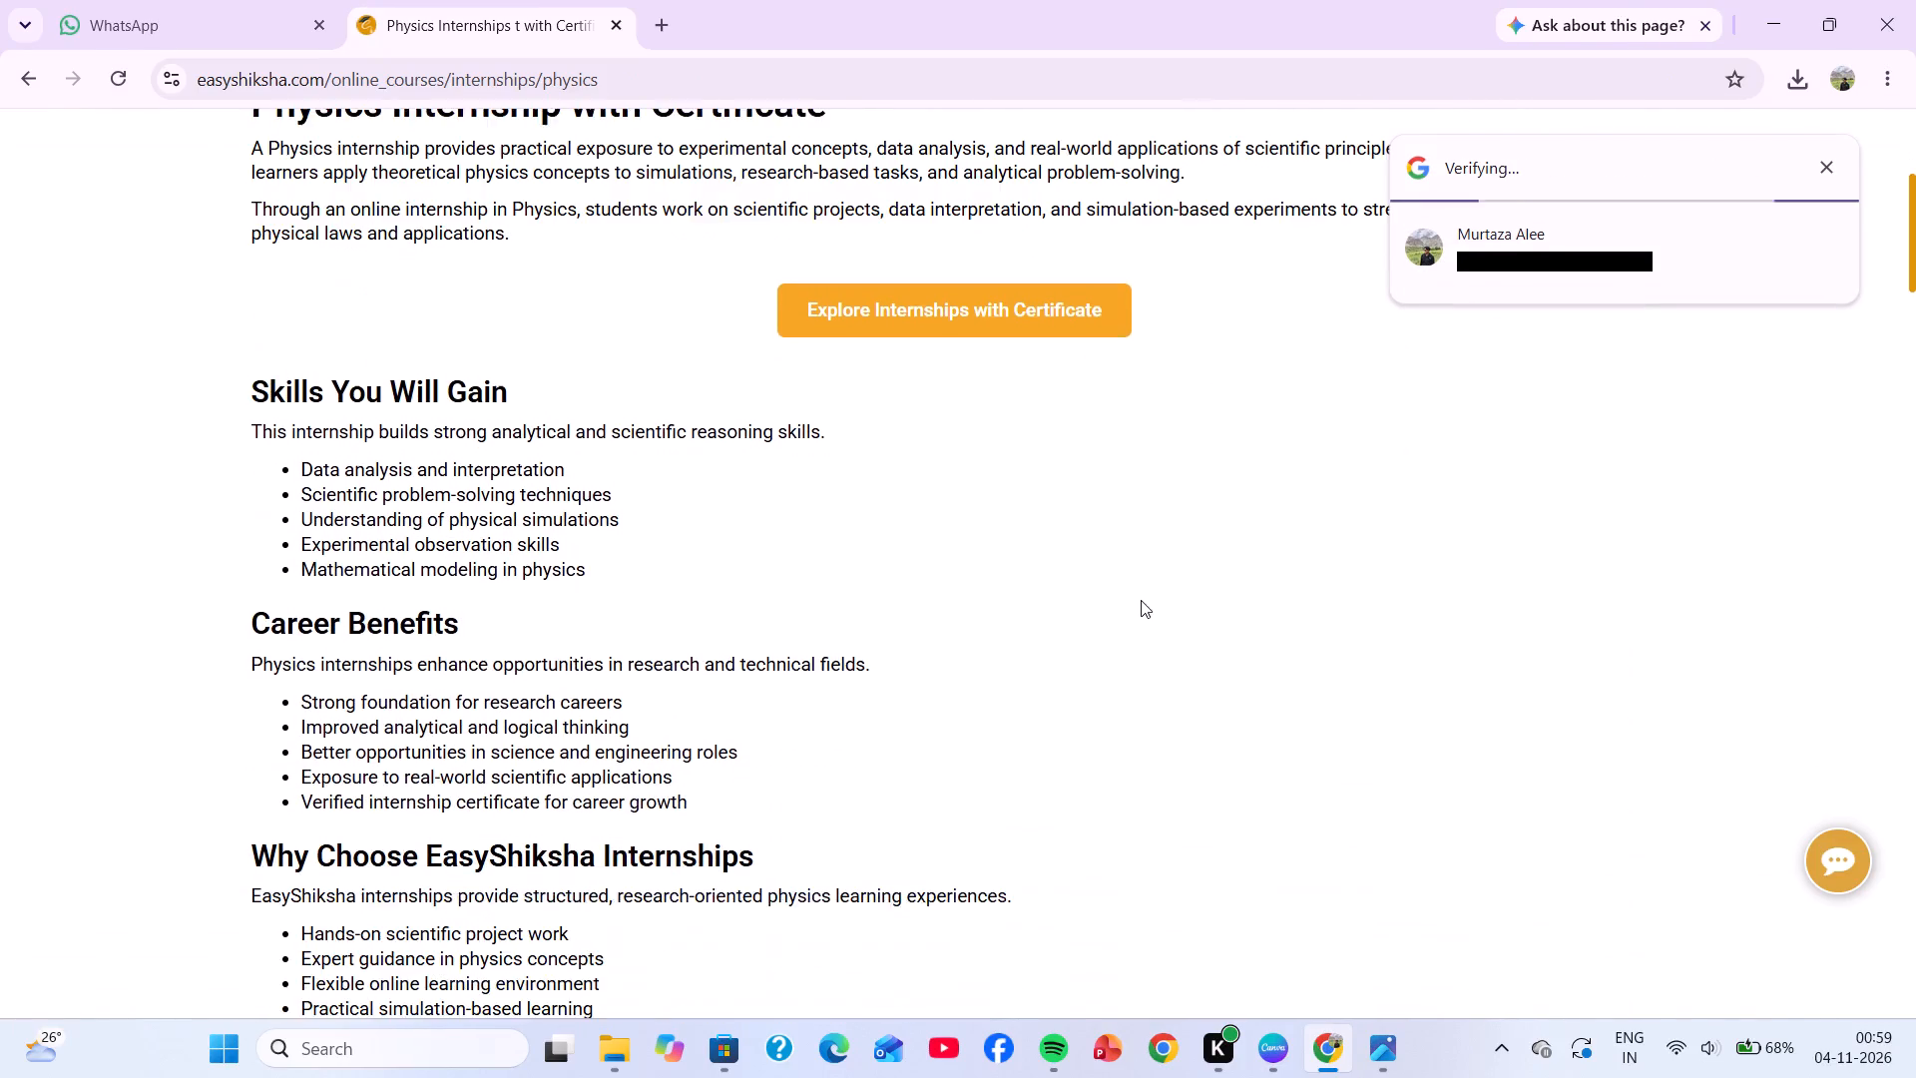
scroll(1141, 600, "down", 1)
scroll(1142, 591, "up", 1)
scroll(1142, 591, "down", 1)
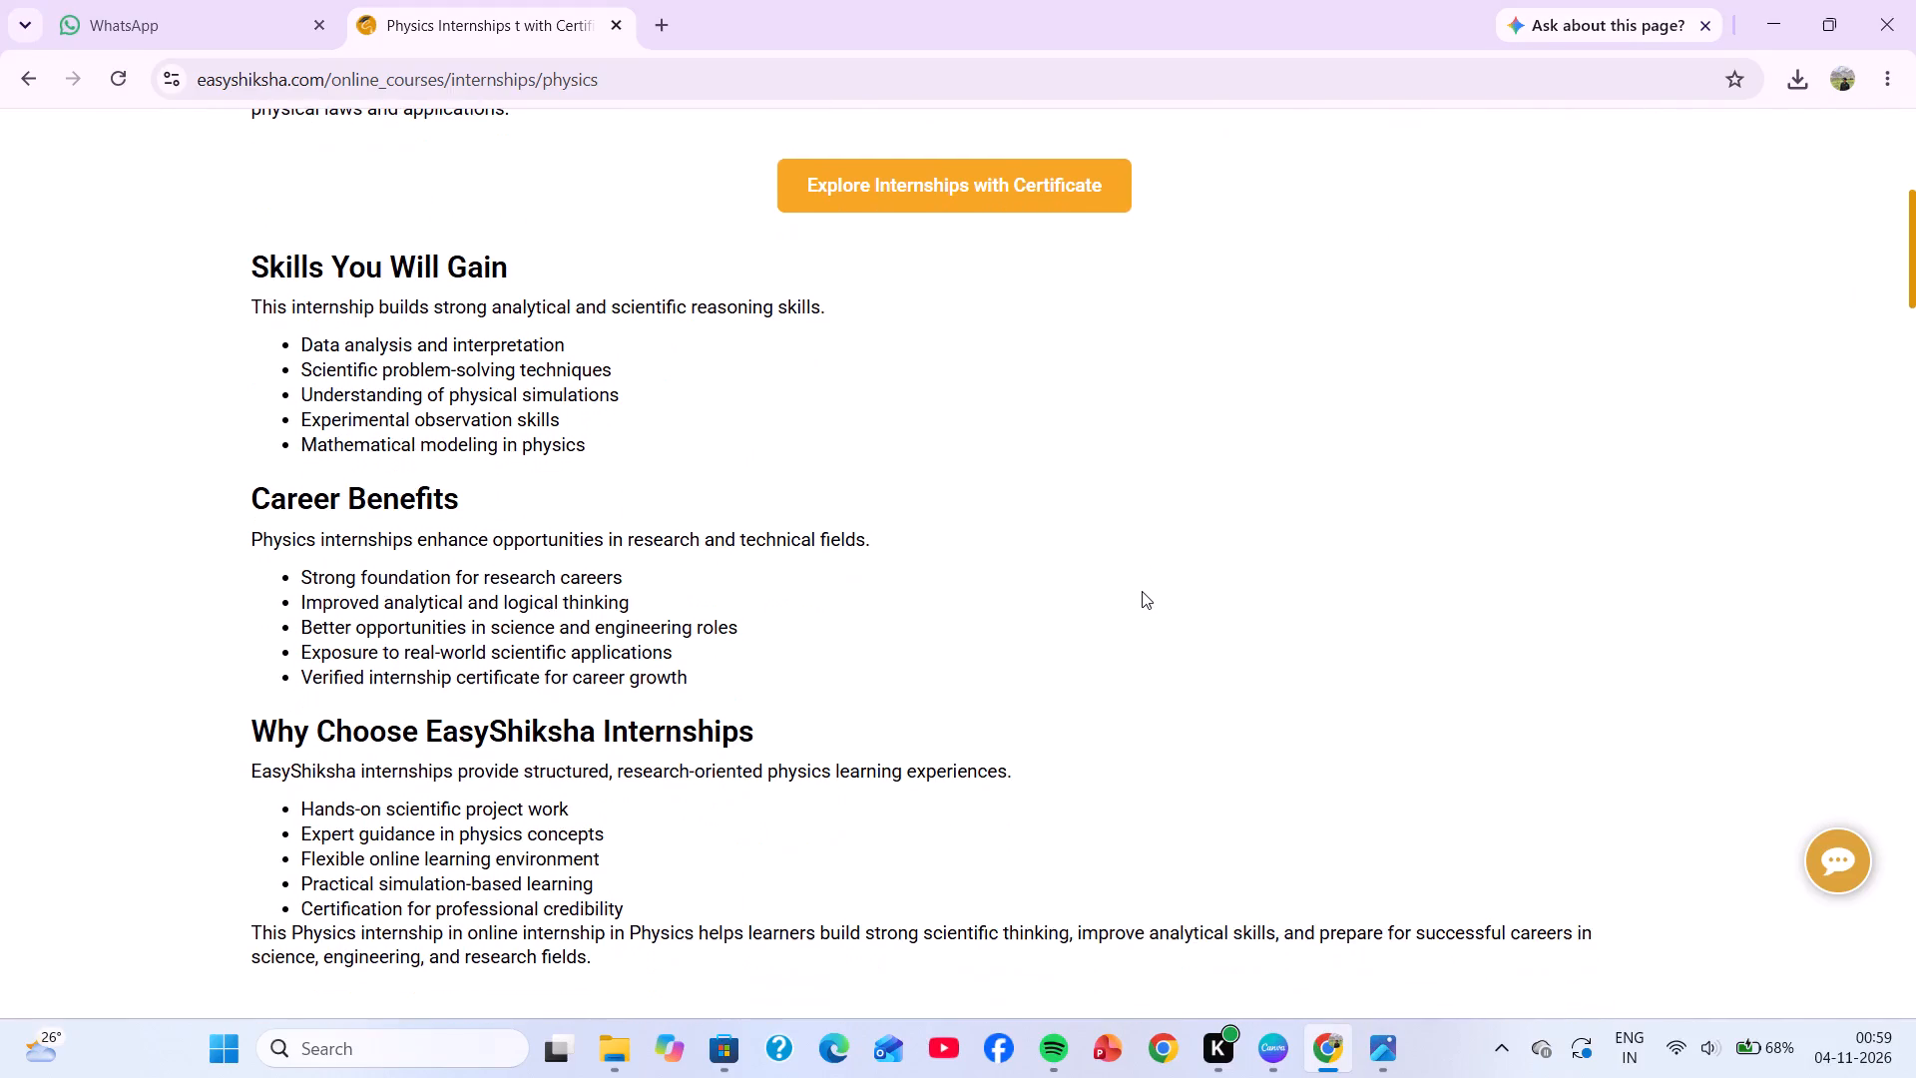
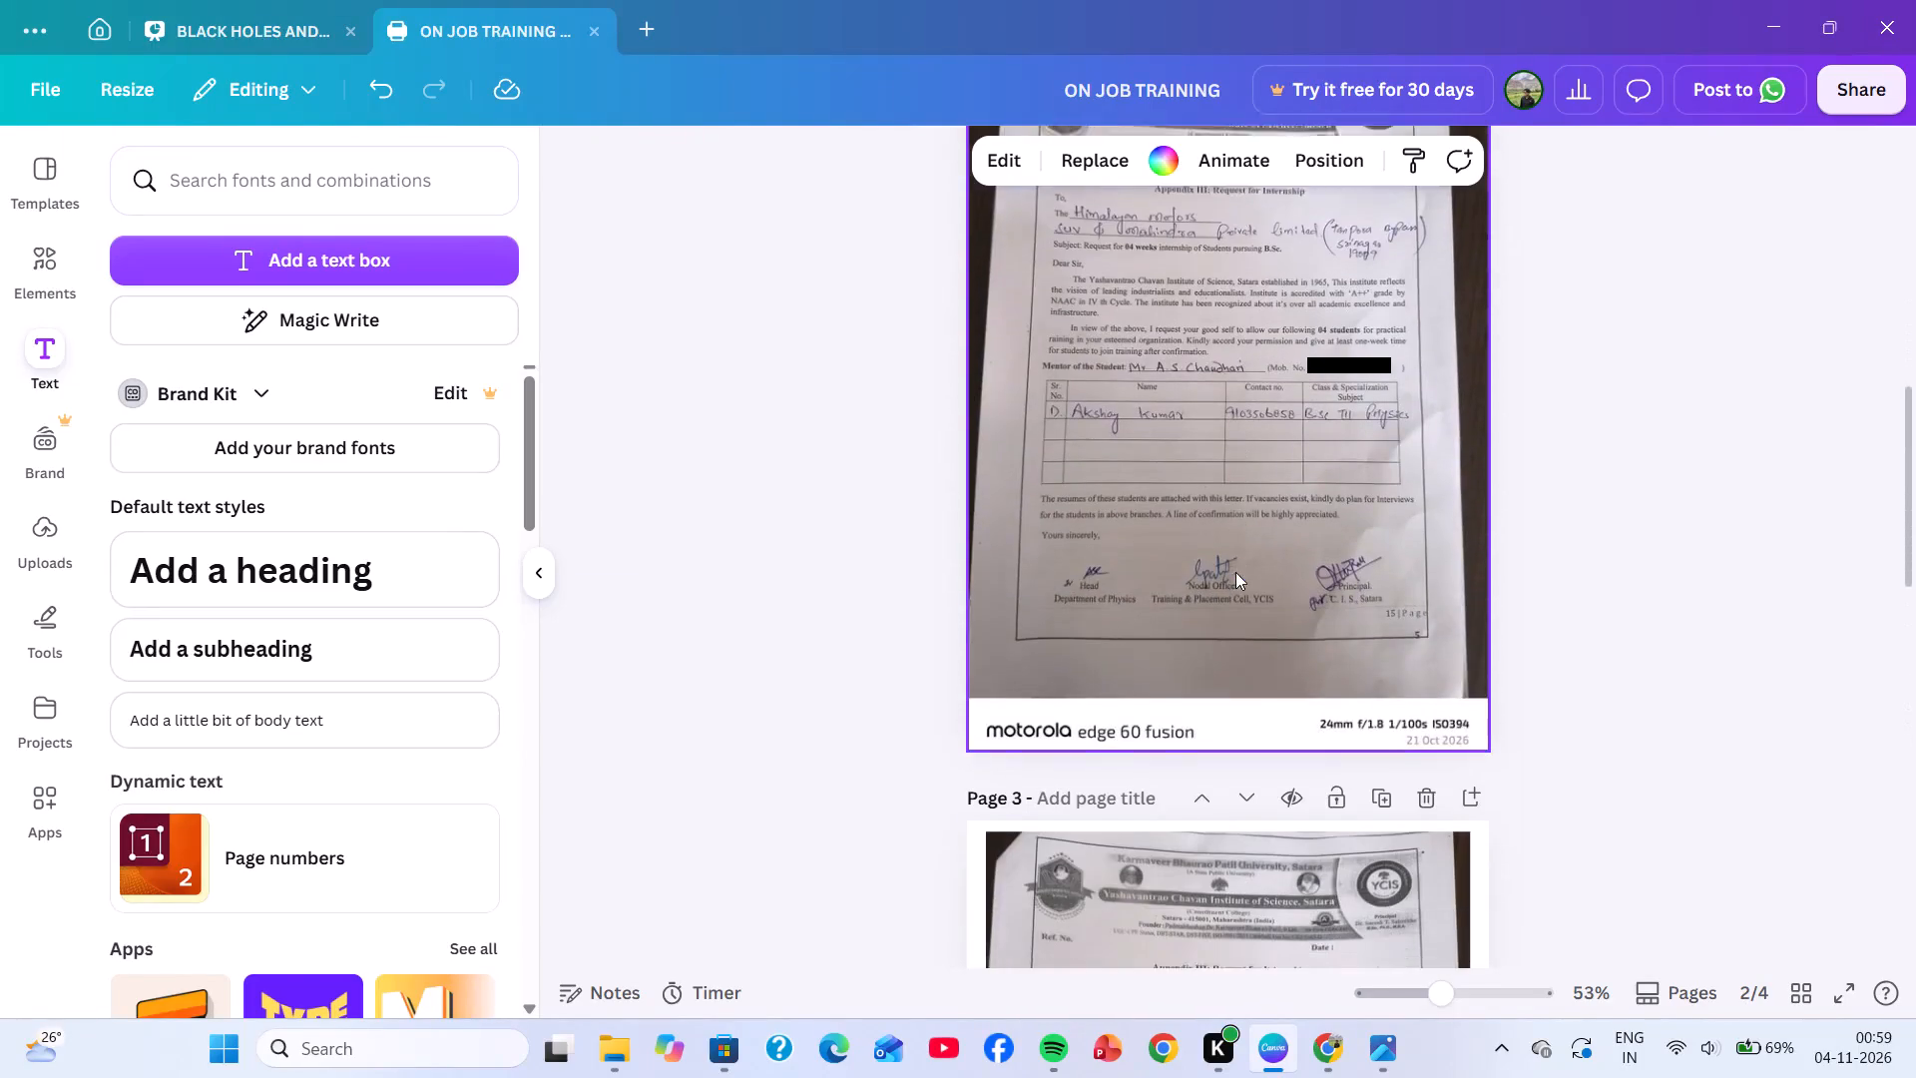
Return to page 4 and start a search of the A4 templates.
scroll(1235, 572, "down", 11)
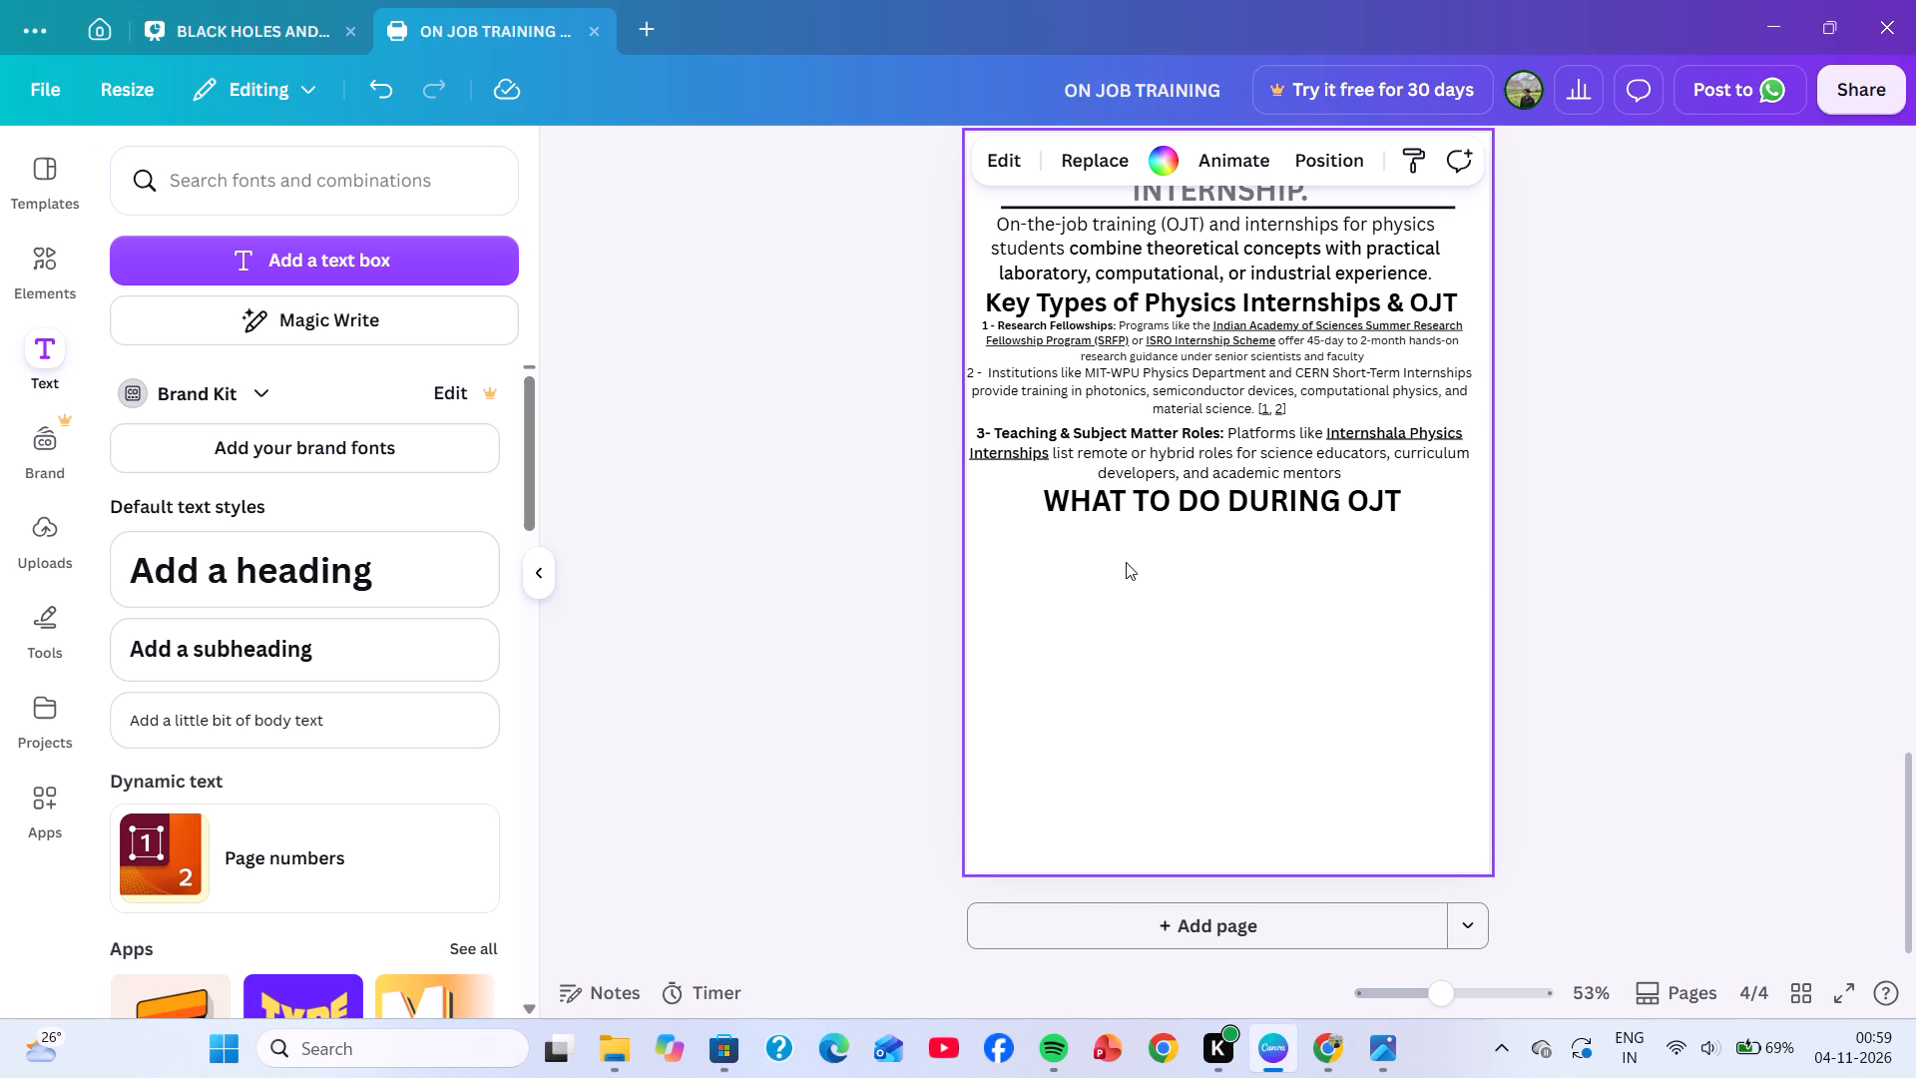
left_click(44, 195)
left_click(180, 181)
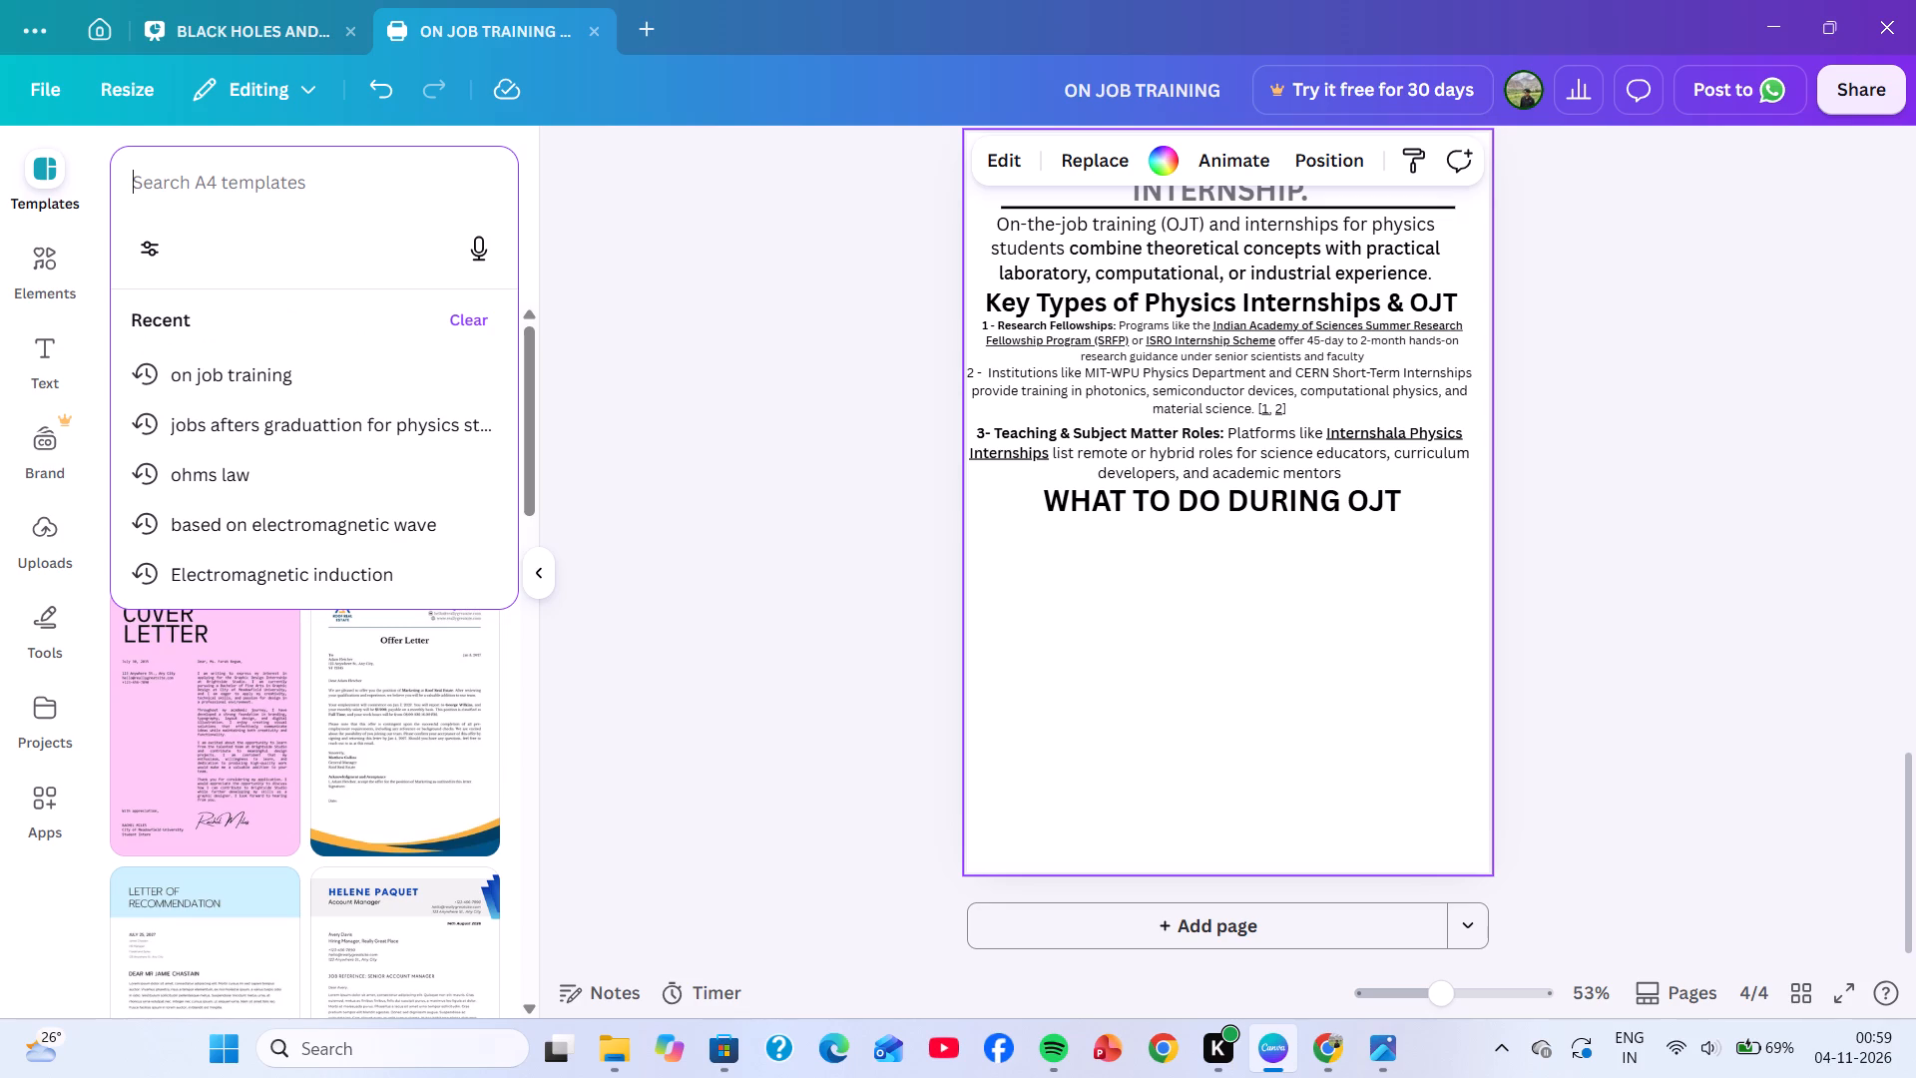
Search the A4 templates for "INTERSHIP for physics dapartment" and browse the letter and certificate designs.
type("INTER")
key("space")
key("BackSpace")
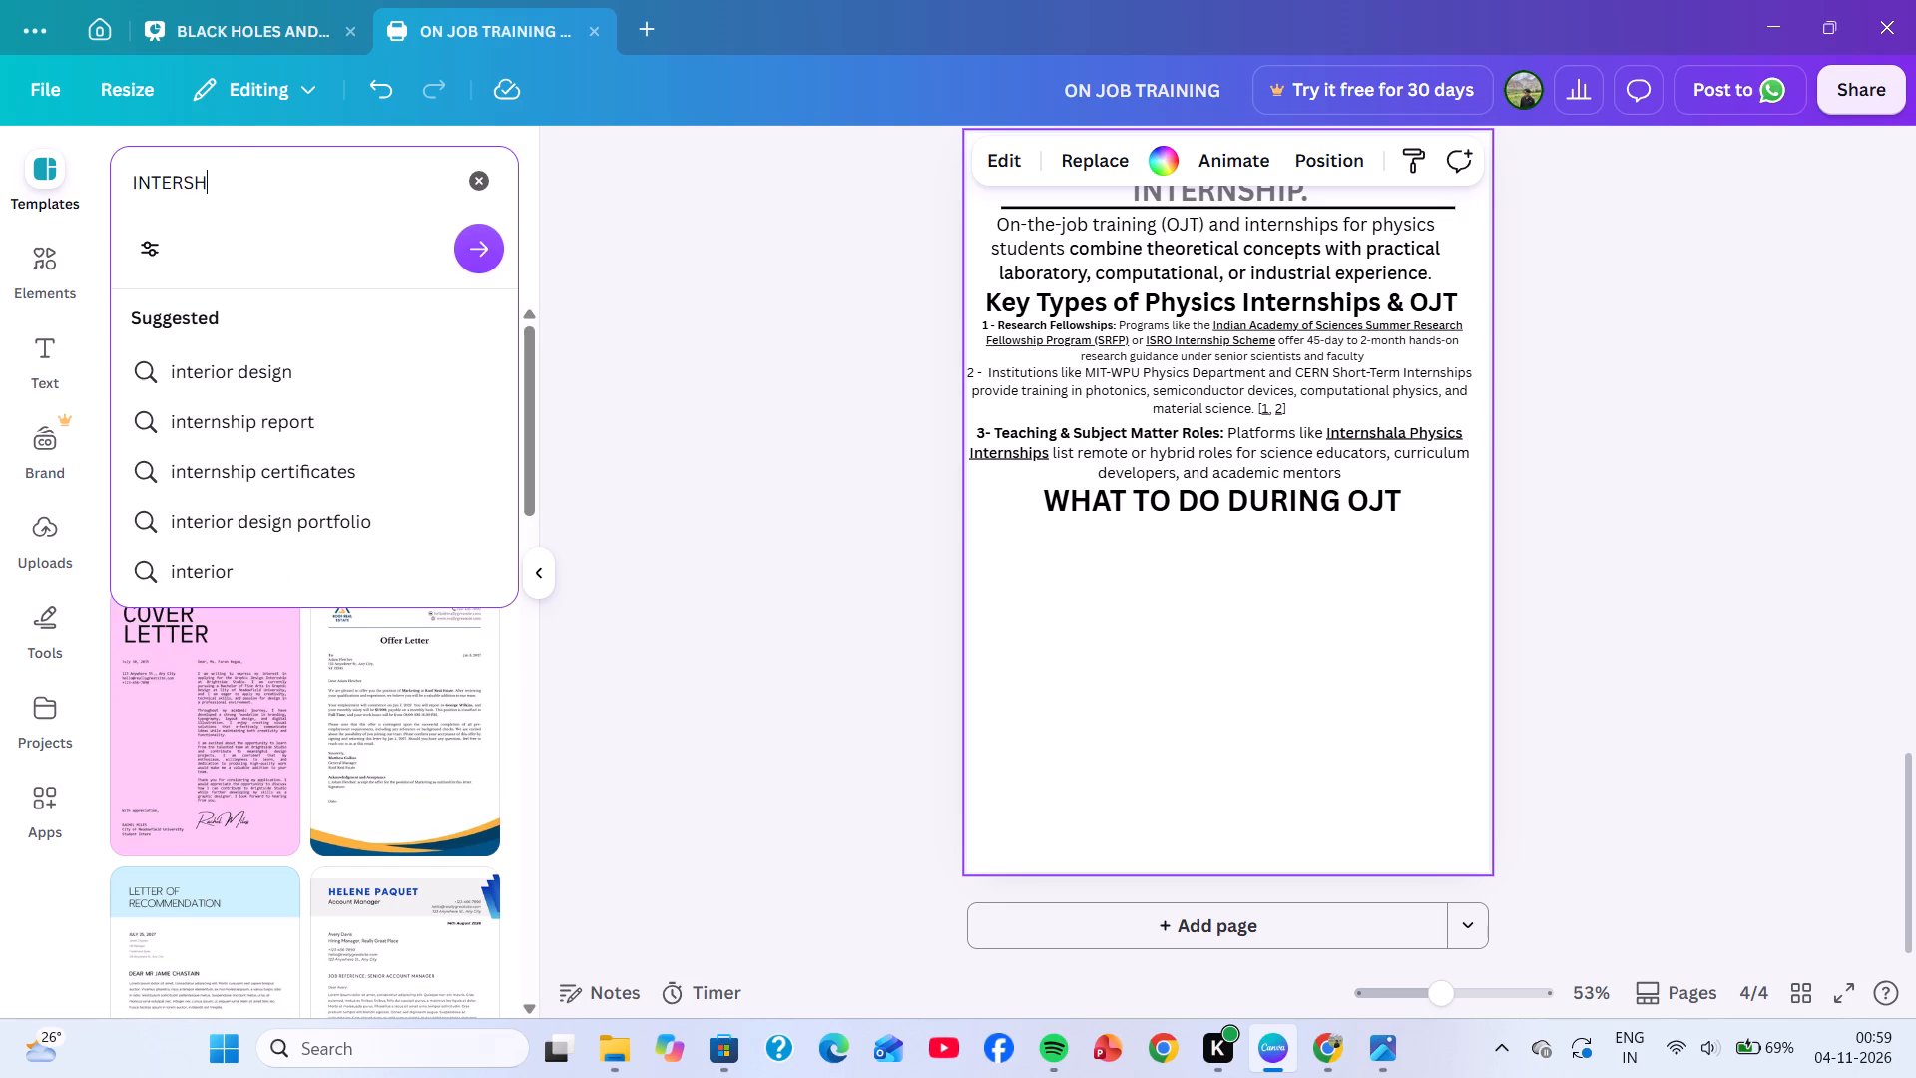
key("space")
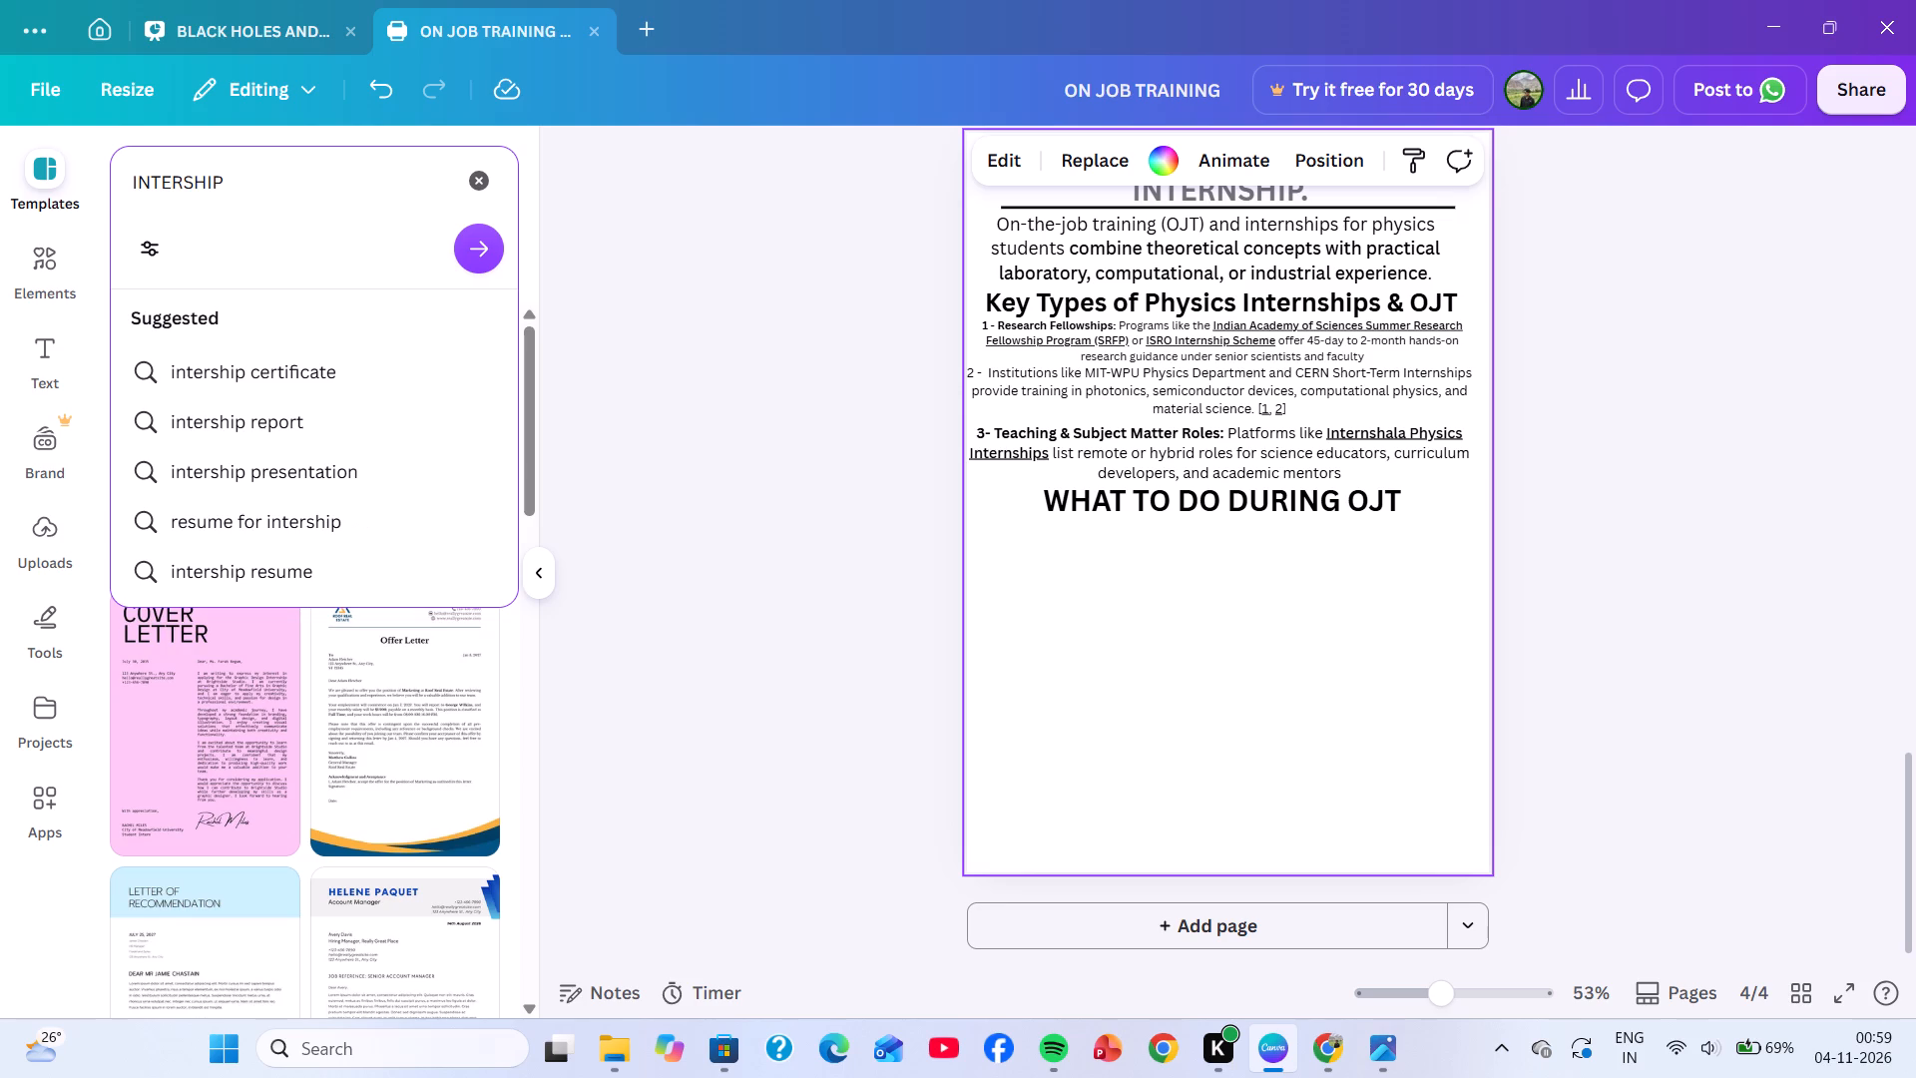
type("for")
key("space")
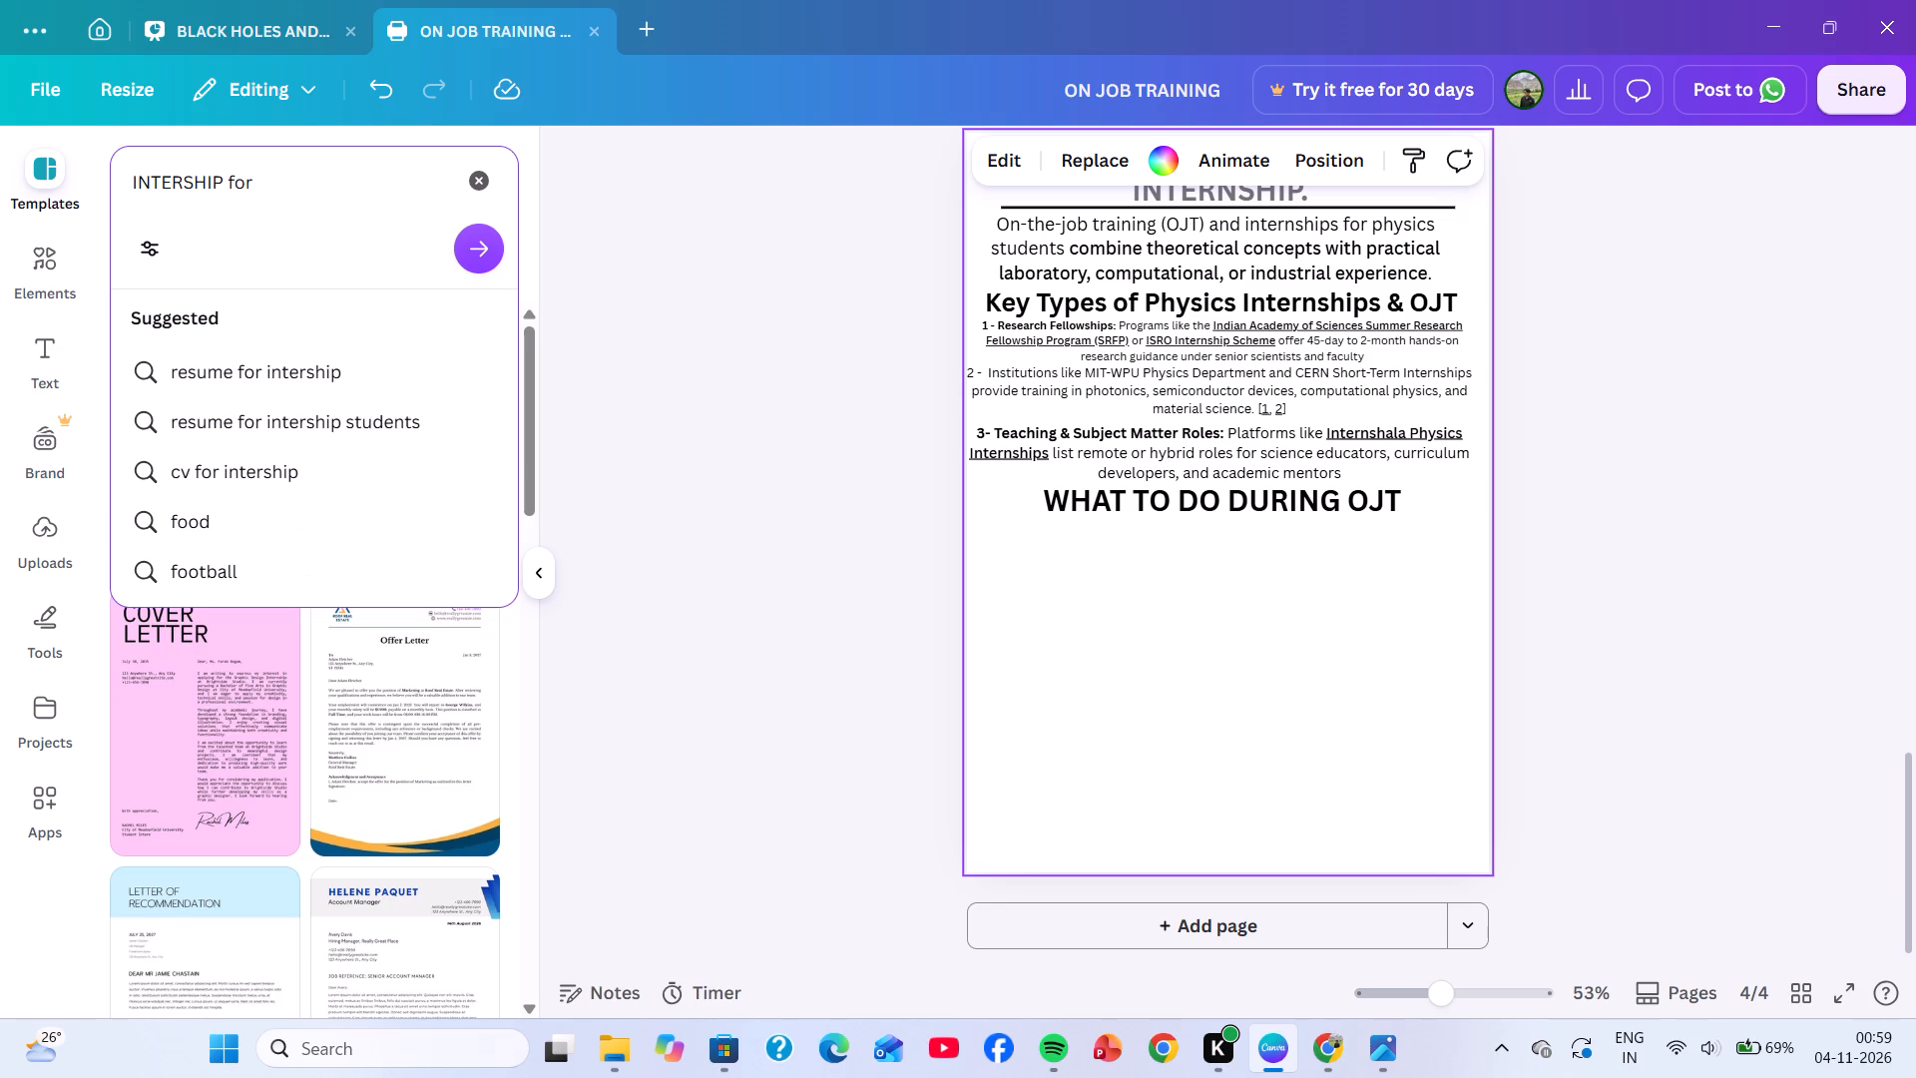
type("pht")
key("BackSpace")
type("ysics")
key("space")
type("dapar")
type("tment")
key("Return")
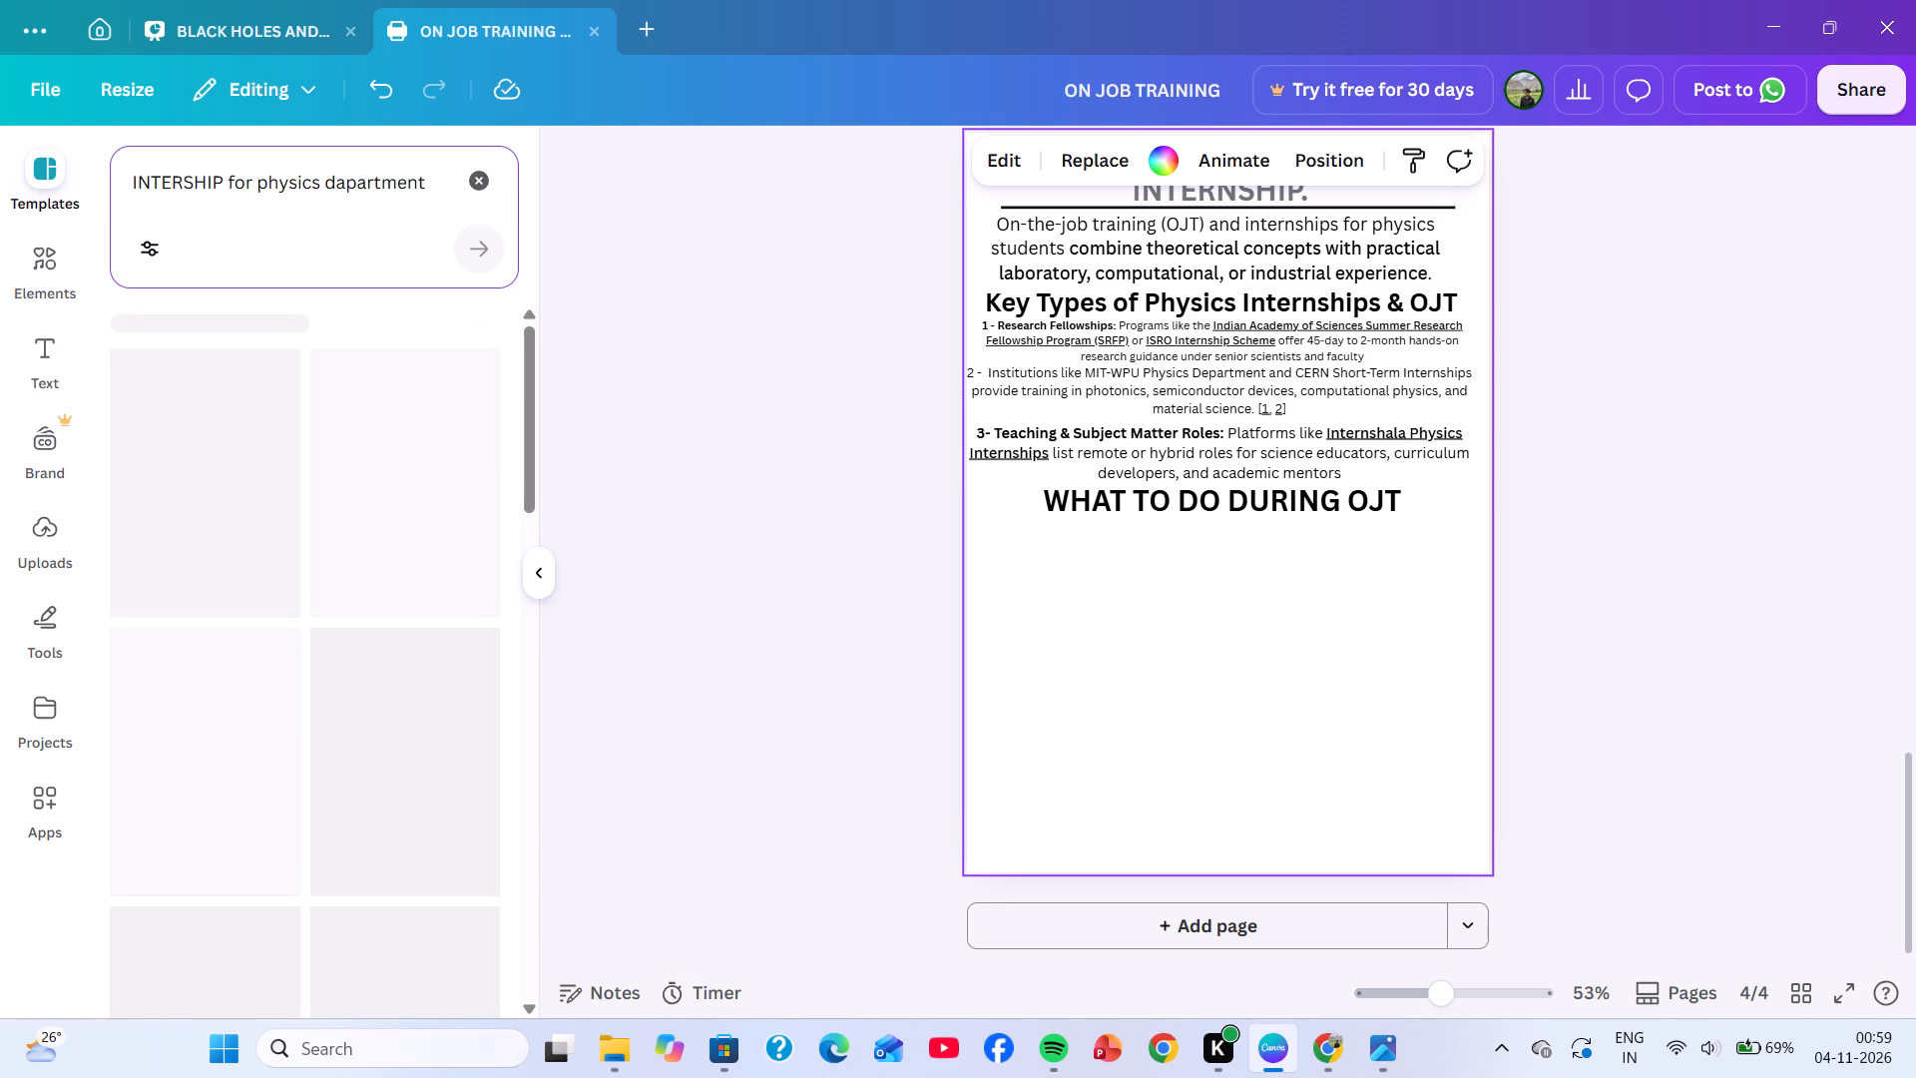
scroll(294, 468, "down", 1)
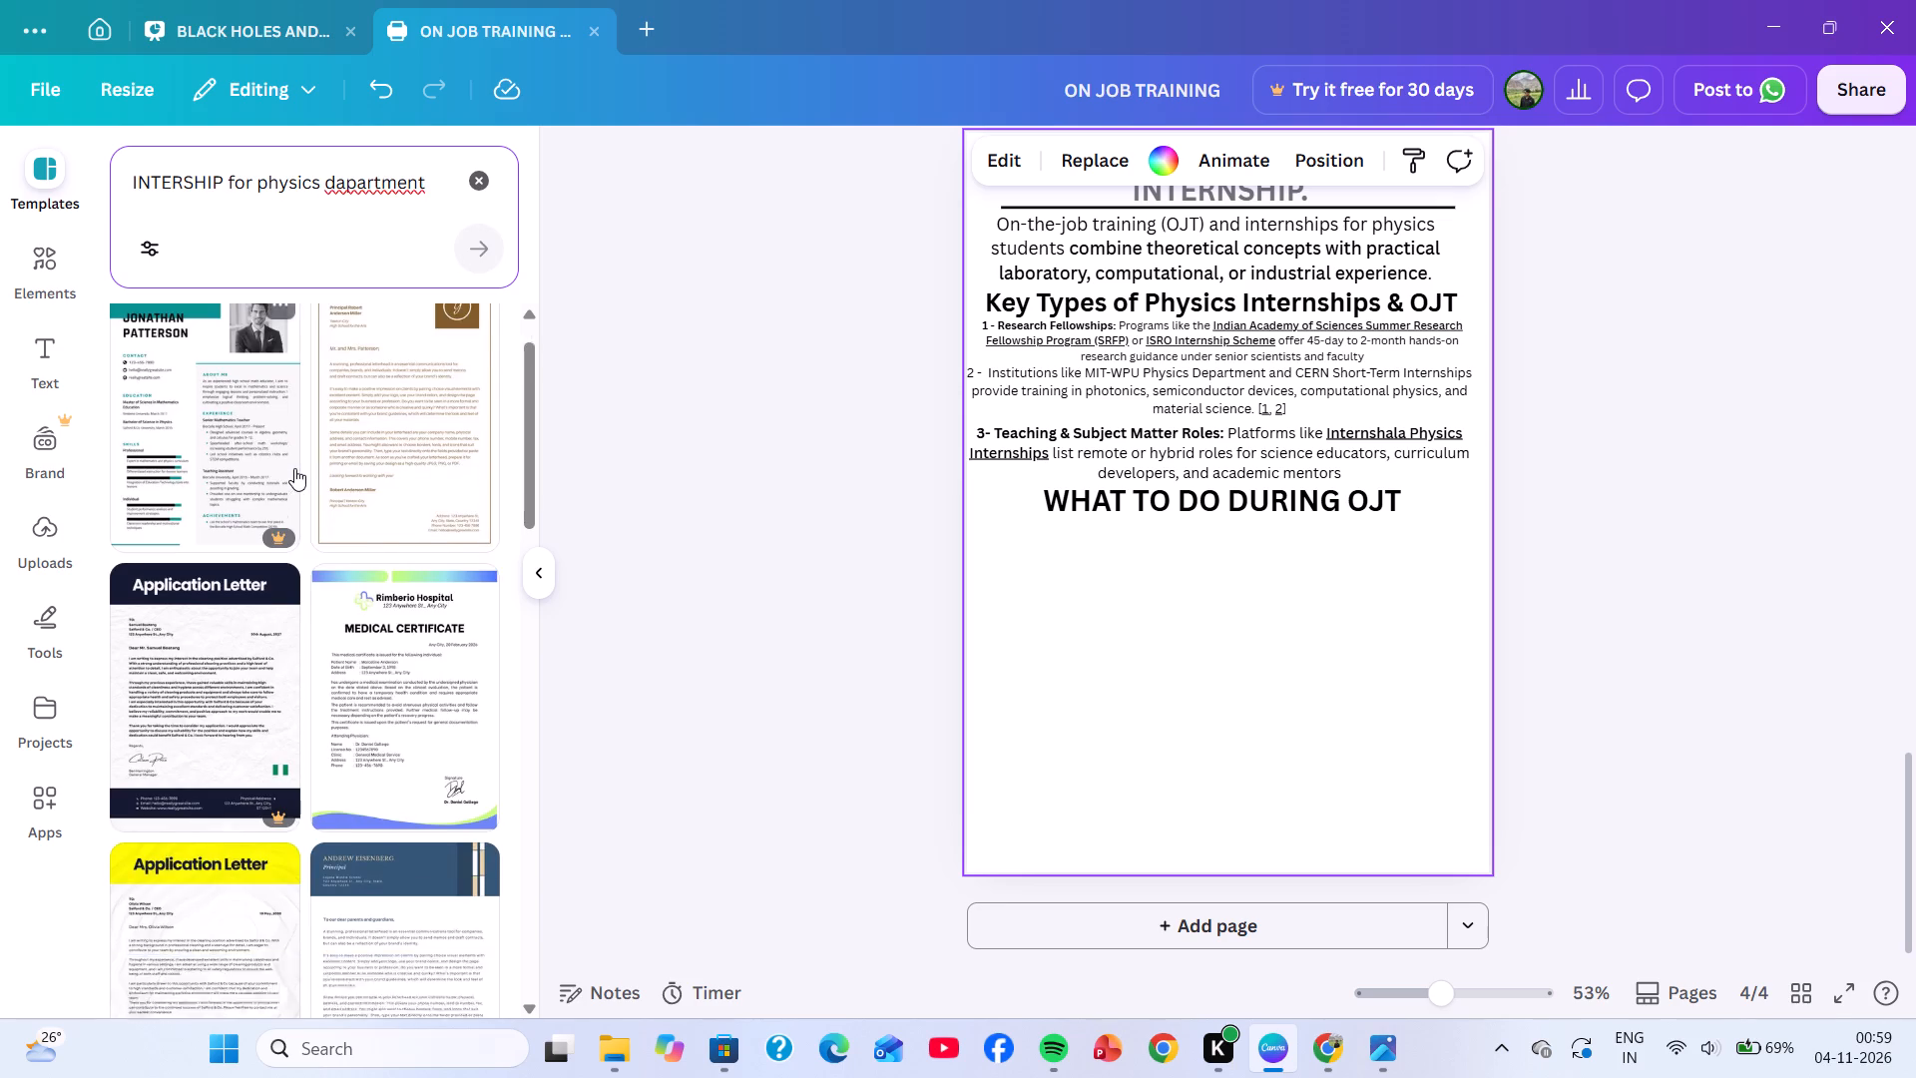
scroll(294, 468, "up", 1)
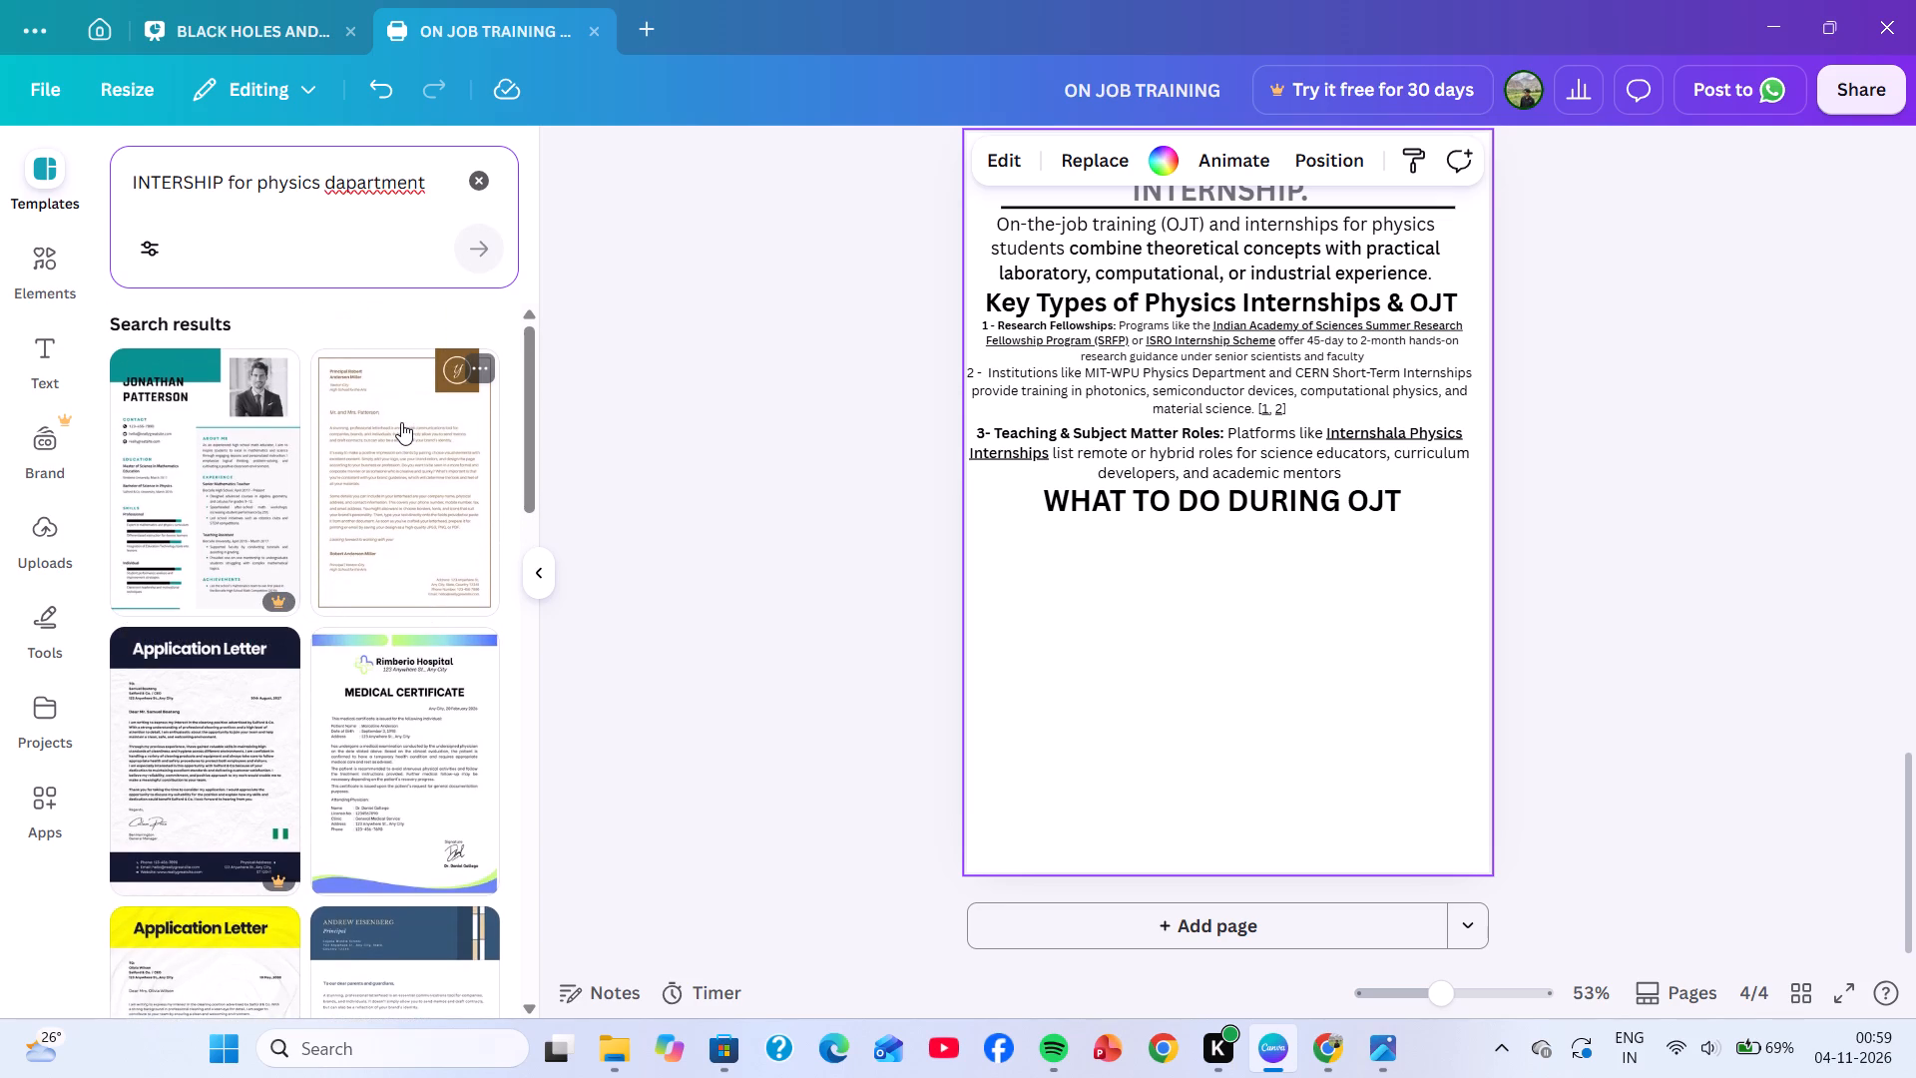
scroll(385, 432, "down", 1)
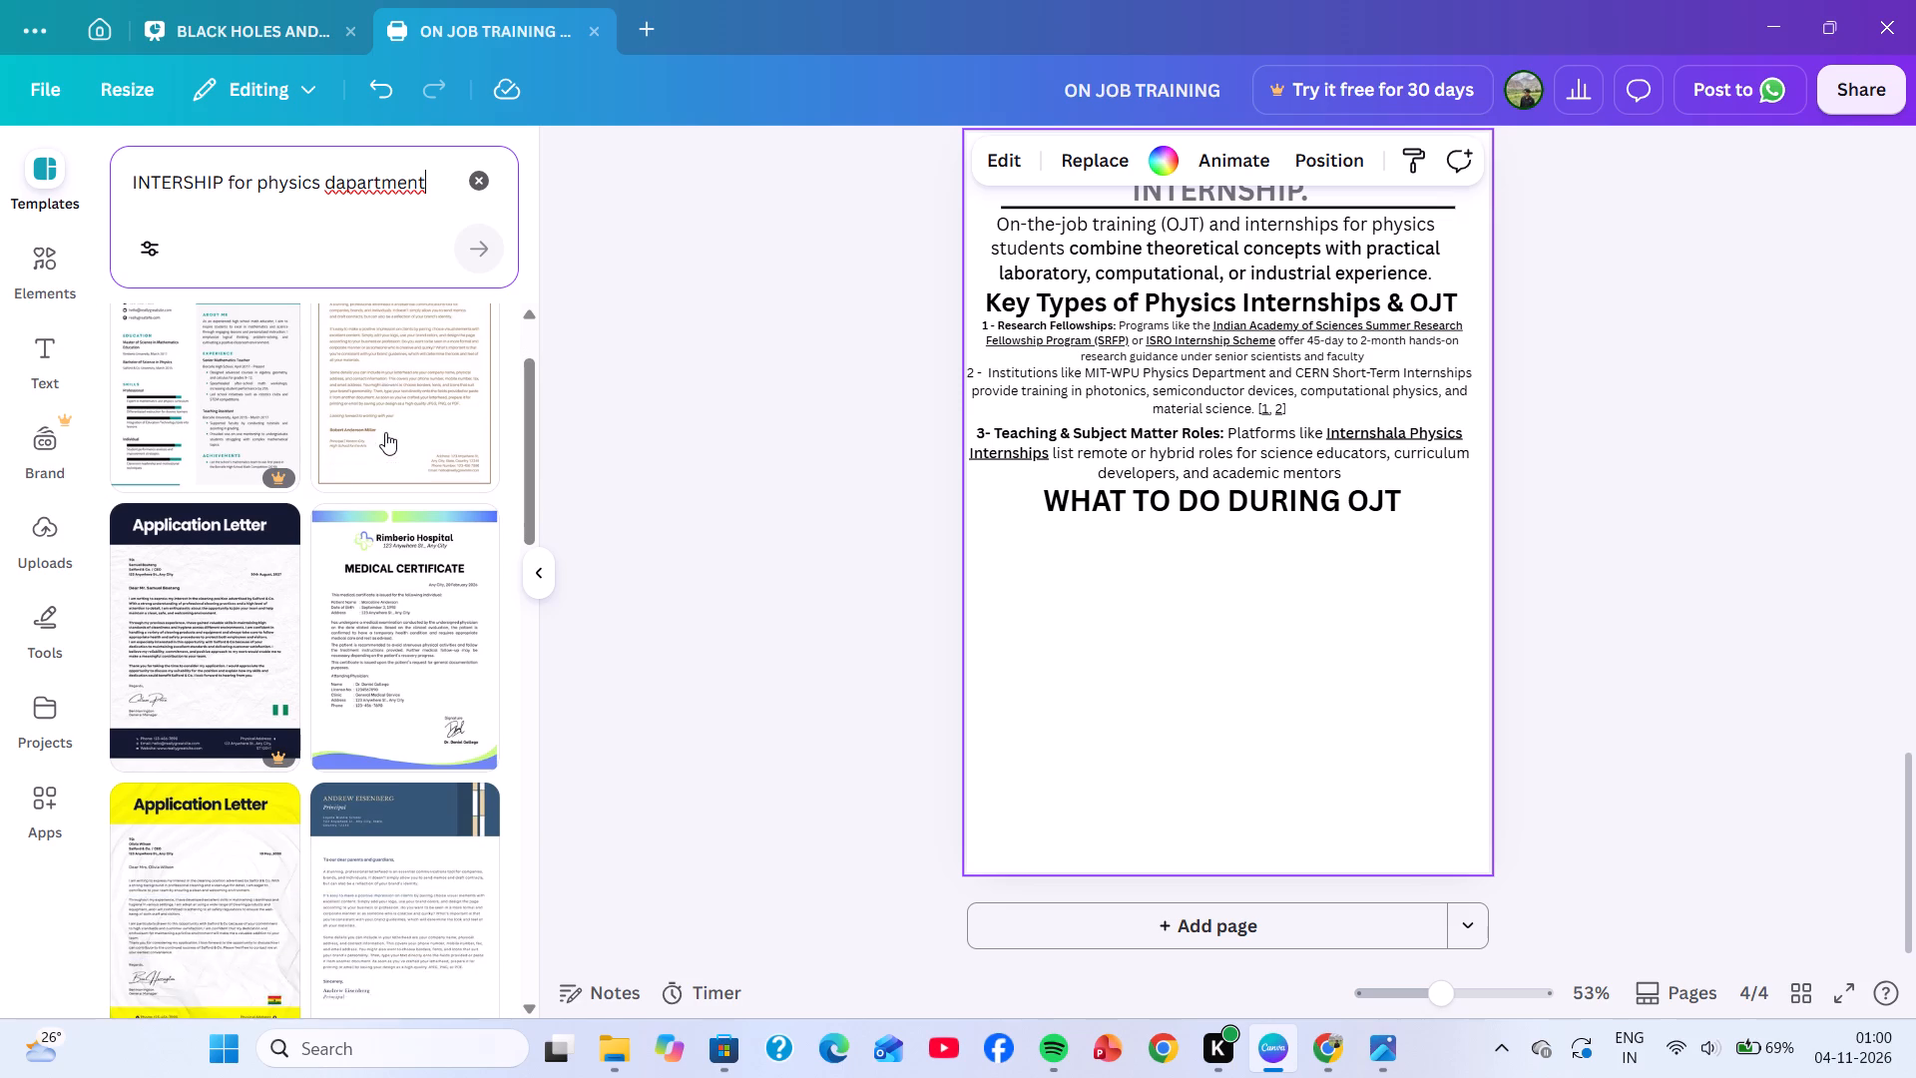
scroll(385, 432, "down", 1)
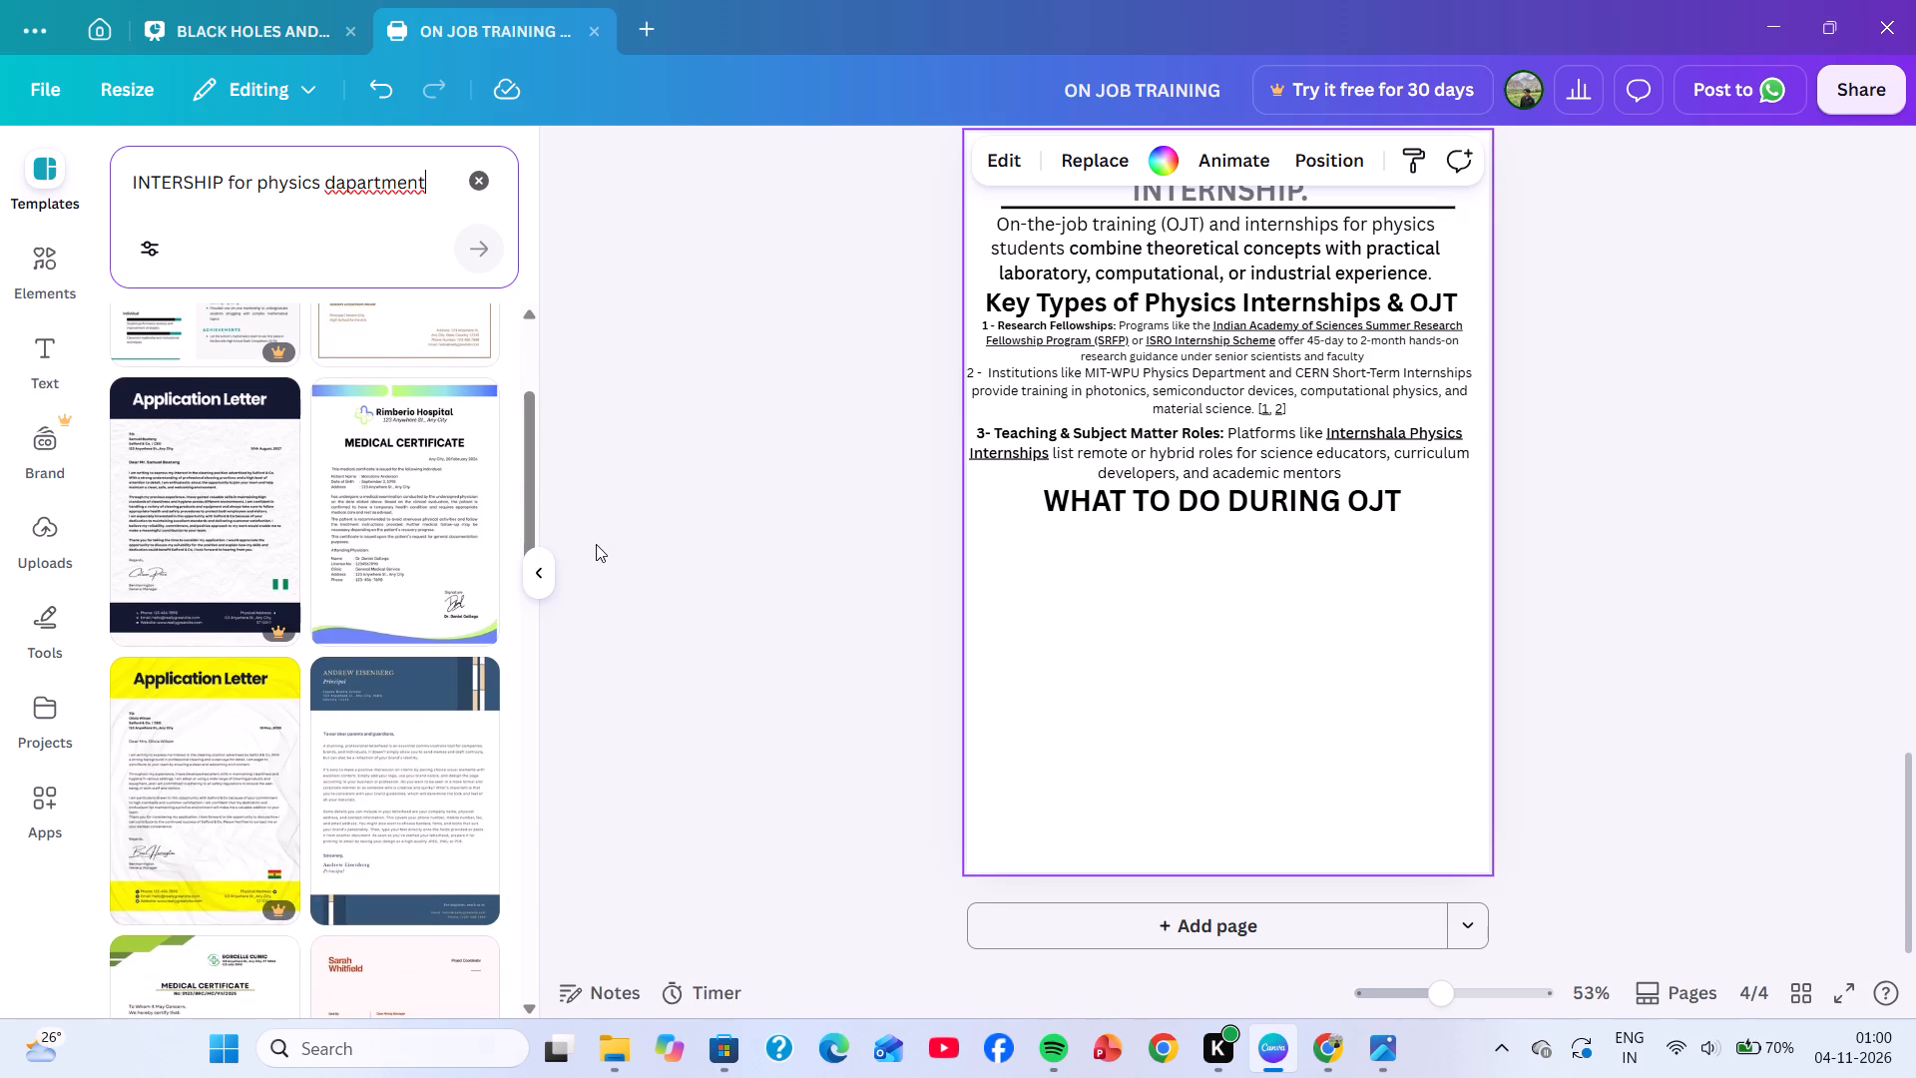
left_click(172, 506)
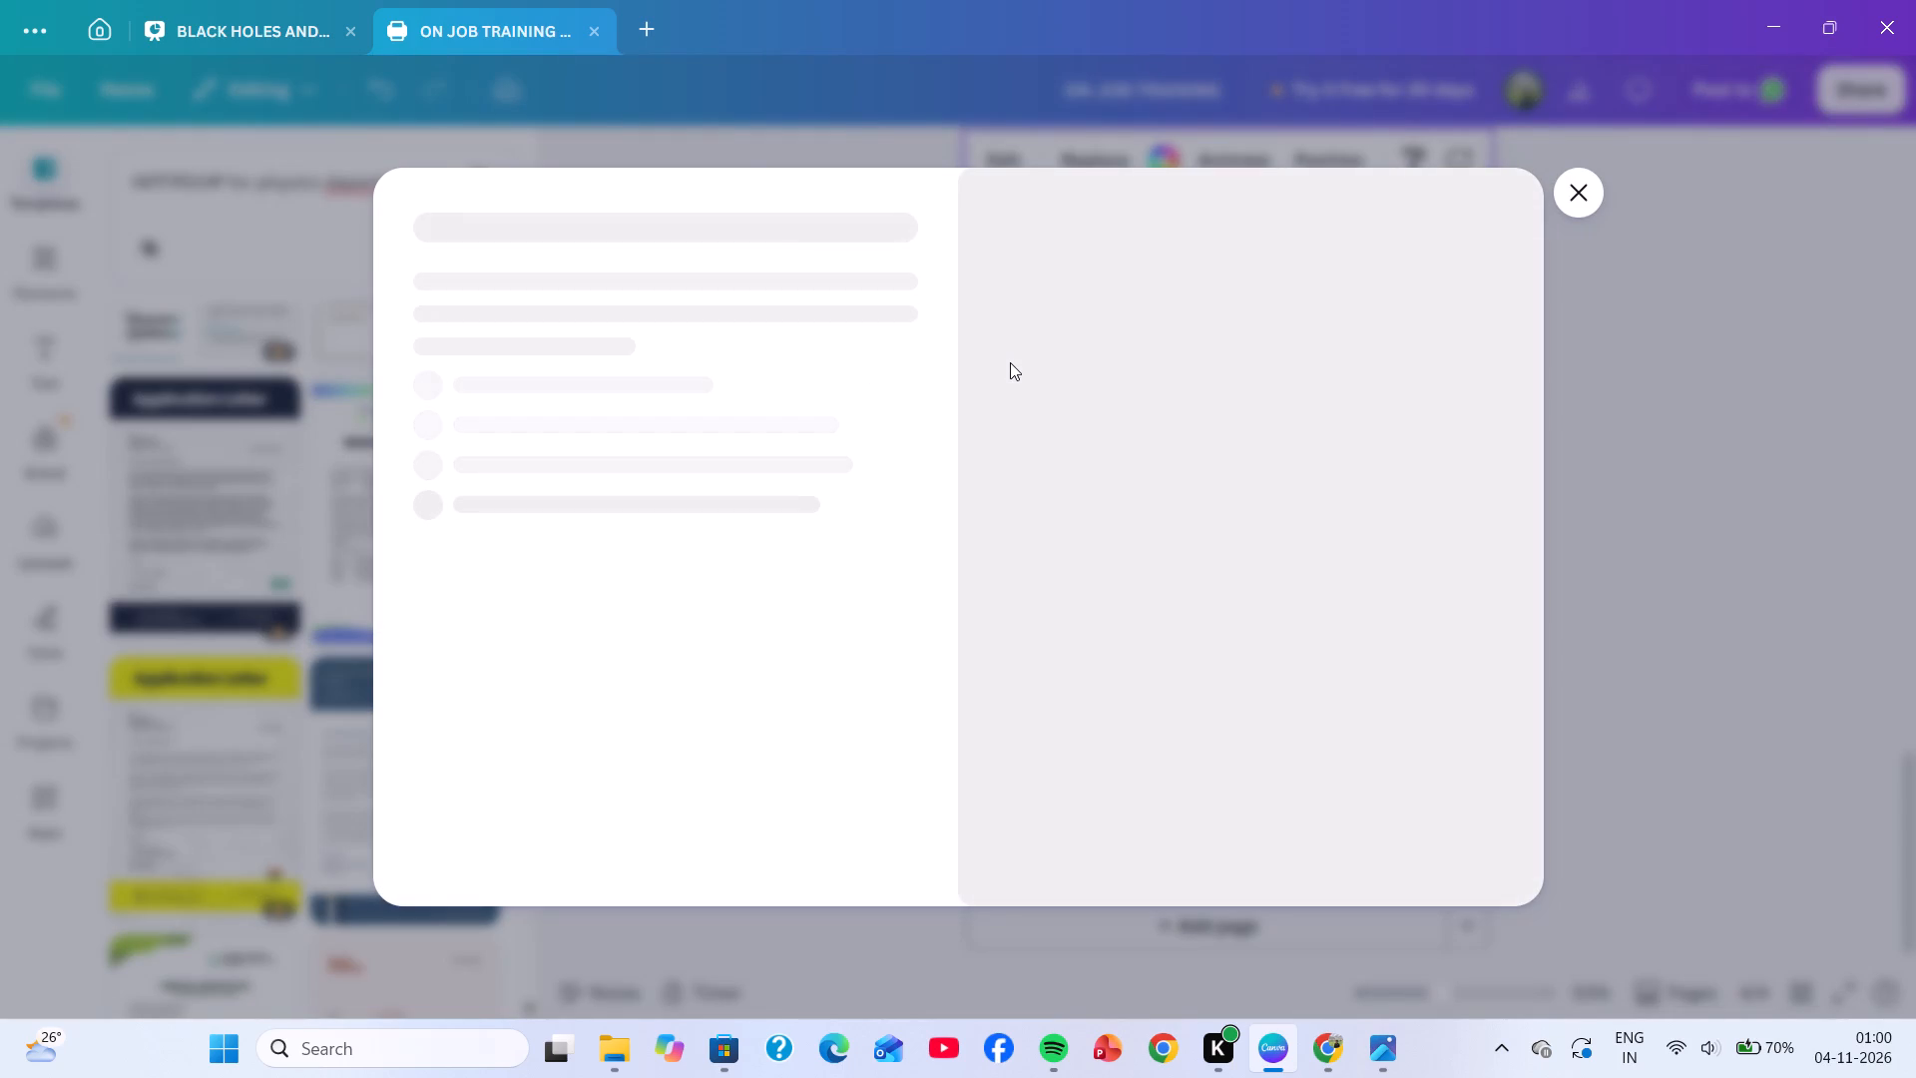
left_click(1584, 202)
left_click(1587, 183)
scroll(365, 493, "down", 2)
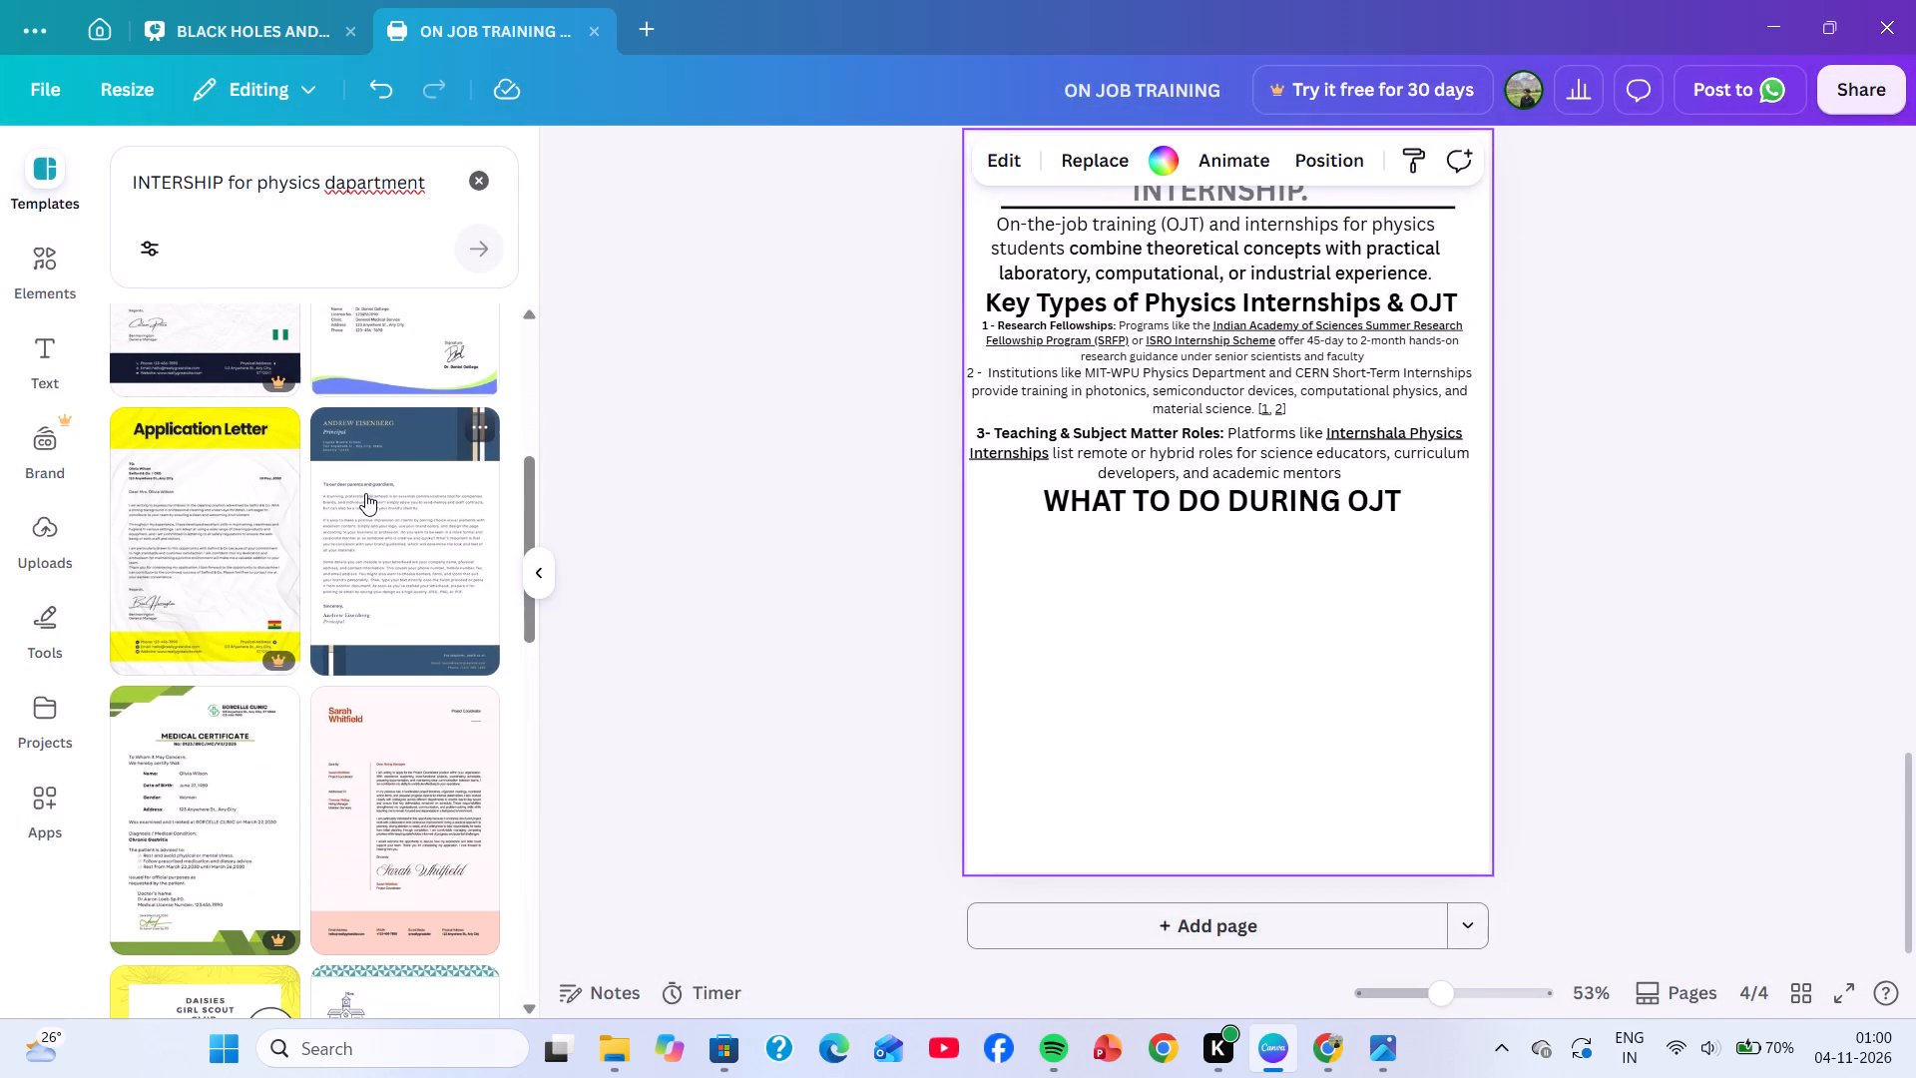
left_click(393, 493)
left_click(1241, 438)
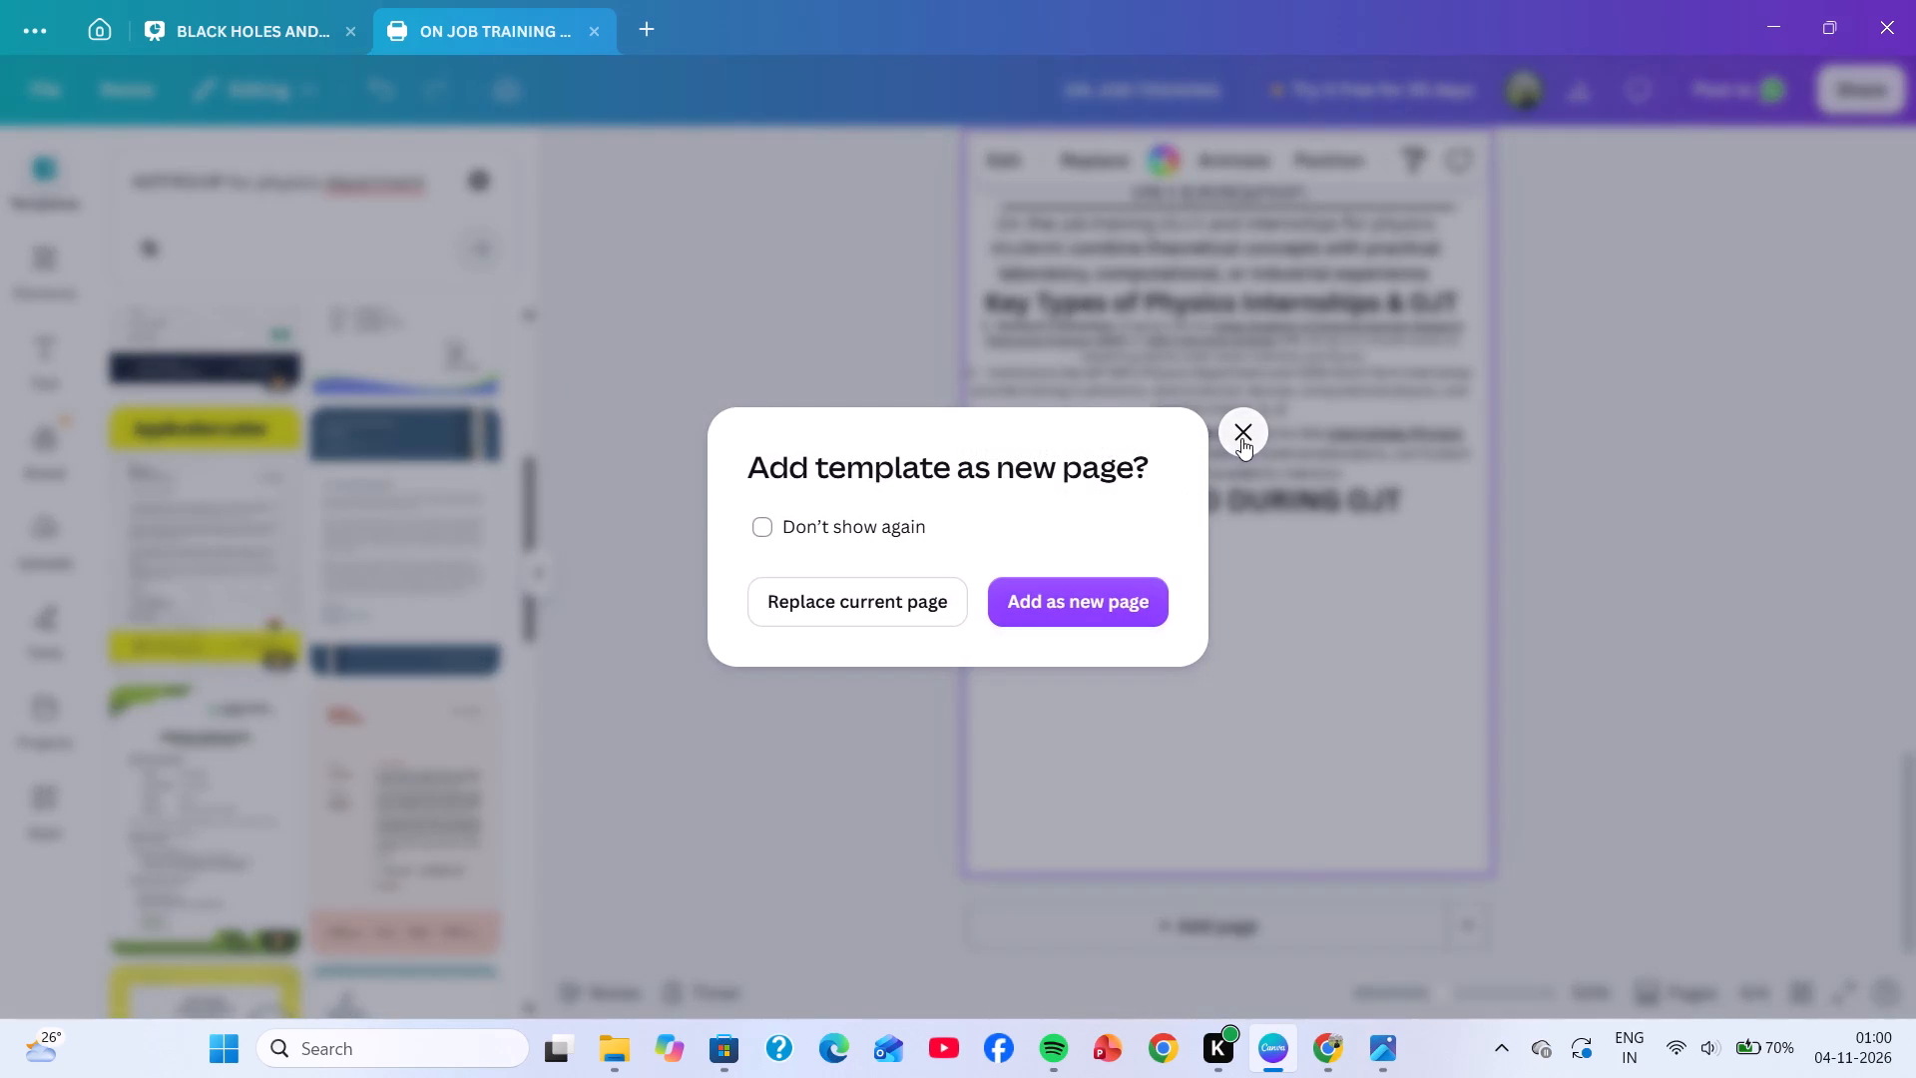
Add a blank fifth page after the page ending with "WHAT TO DO DURING OJT".
left_click(1201, 937)
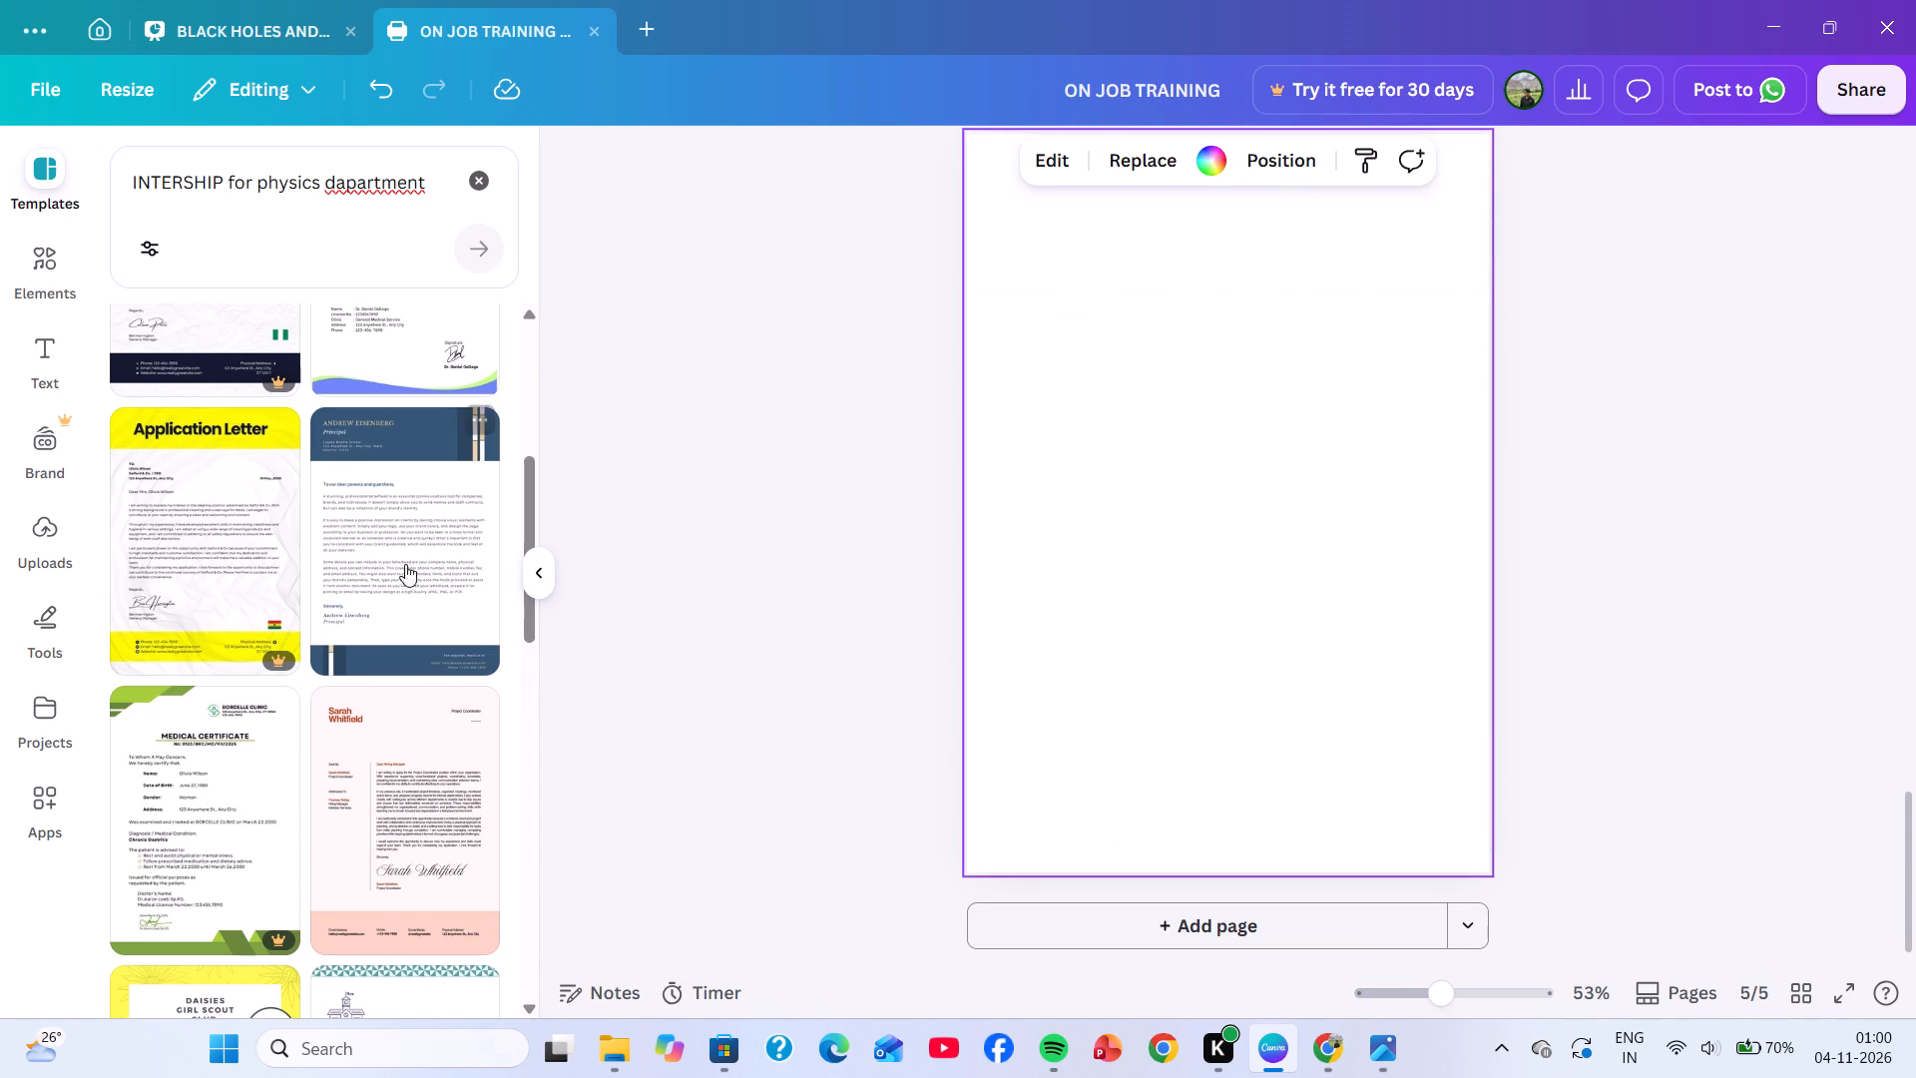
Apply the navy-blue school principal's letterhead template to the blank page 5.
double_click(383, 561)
Examine the letterhead on page 5 from header to footer, including its body text, and compare it with page 4.
scroll(1203, 610, "up", 2)
scroll(1203, 610, "down", 2)
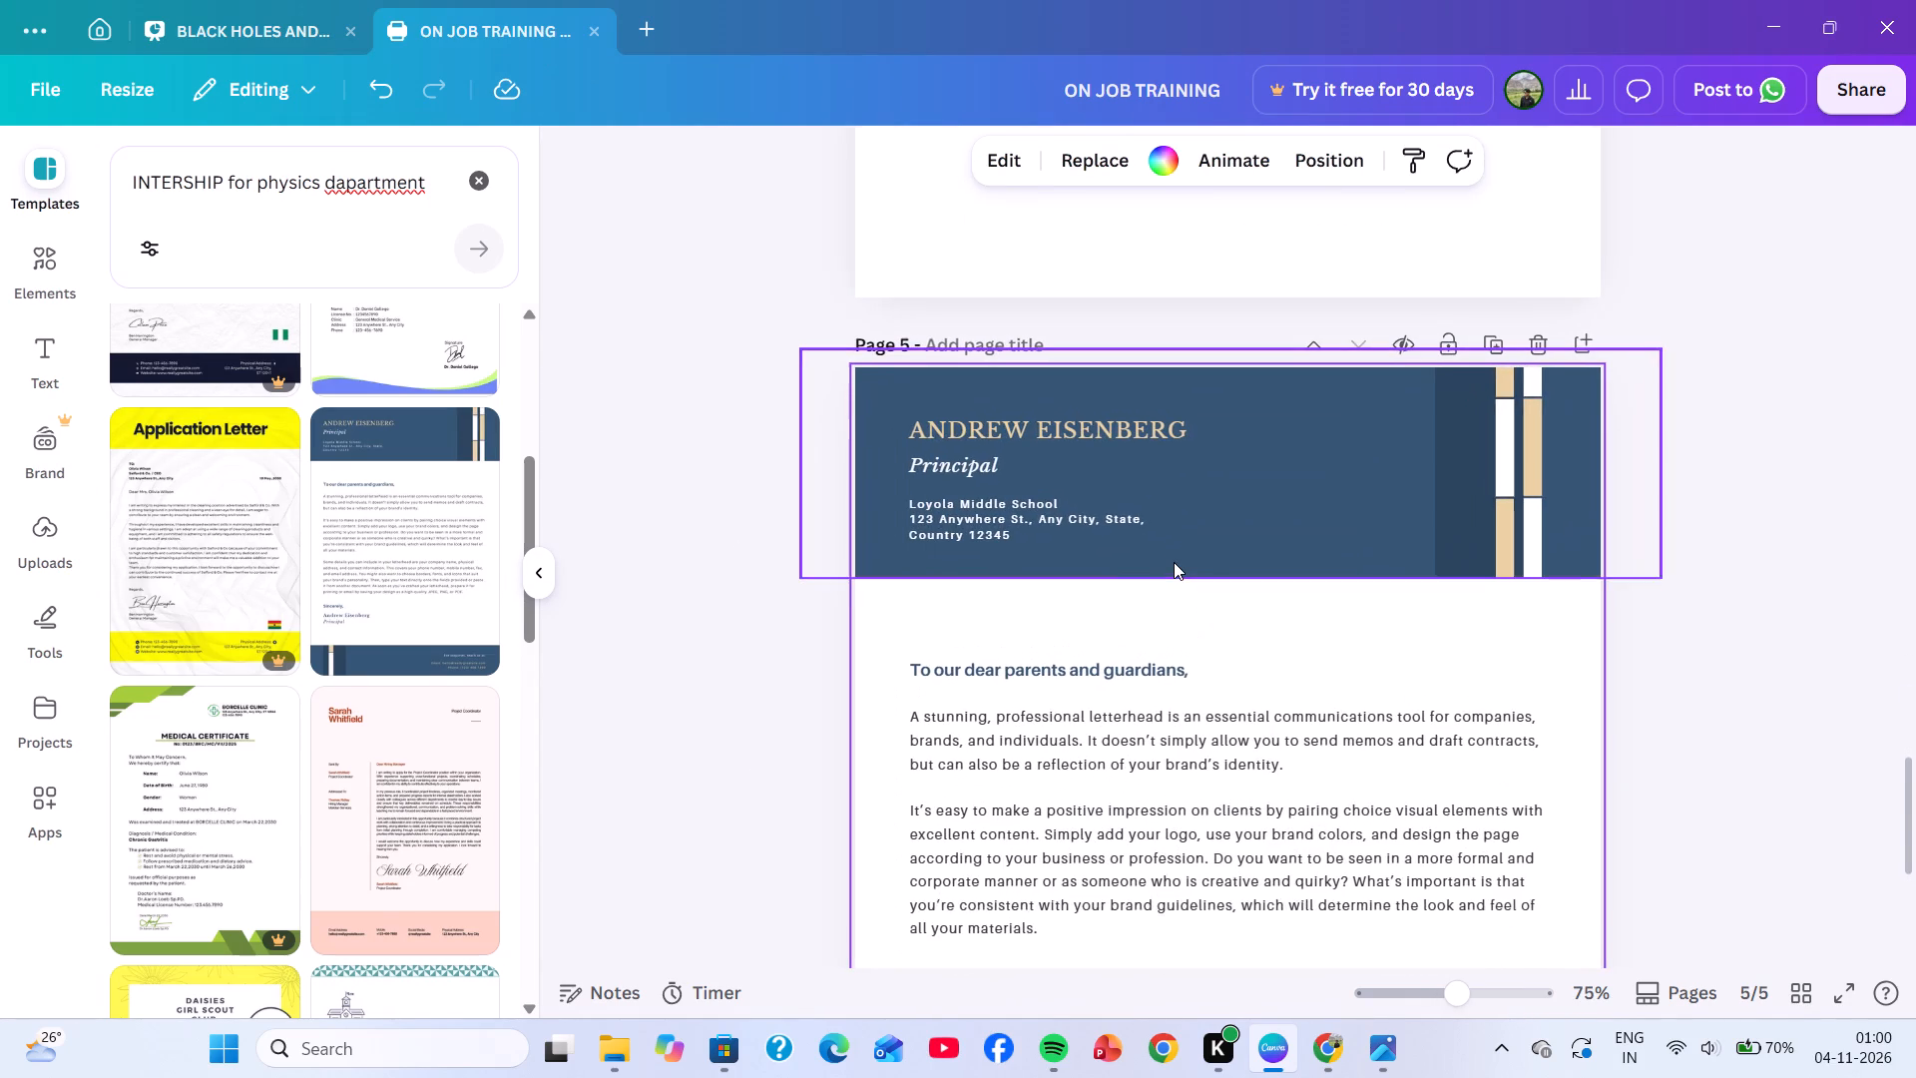
scroll(1174, 562, "up", 1)
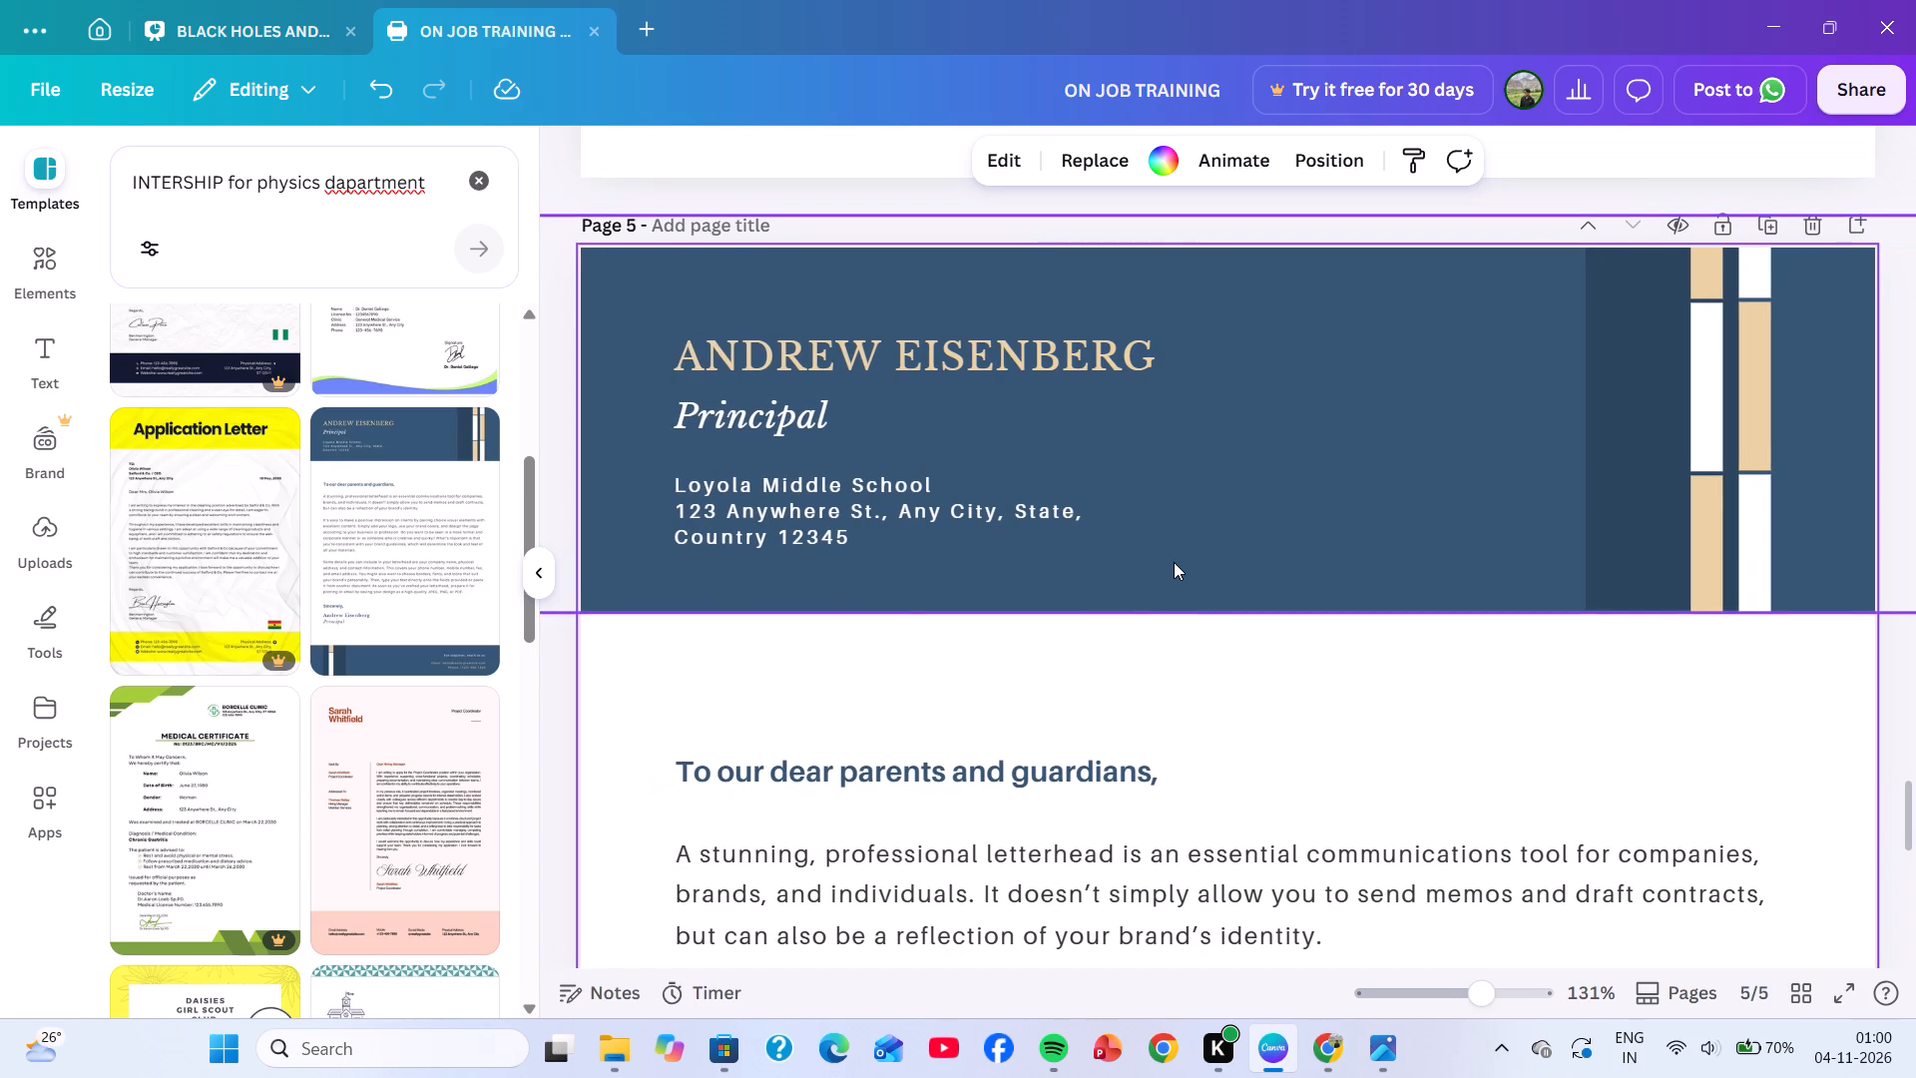
scroll(1180, 556, "down", 3)
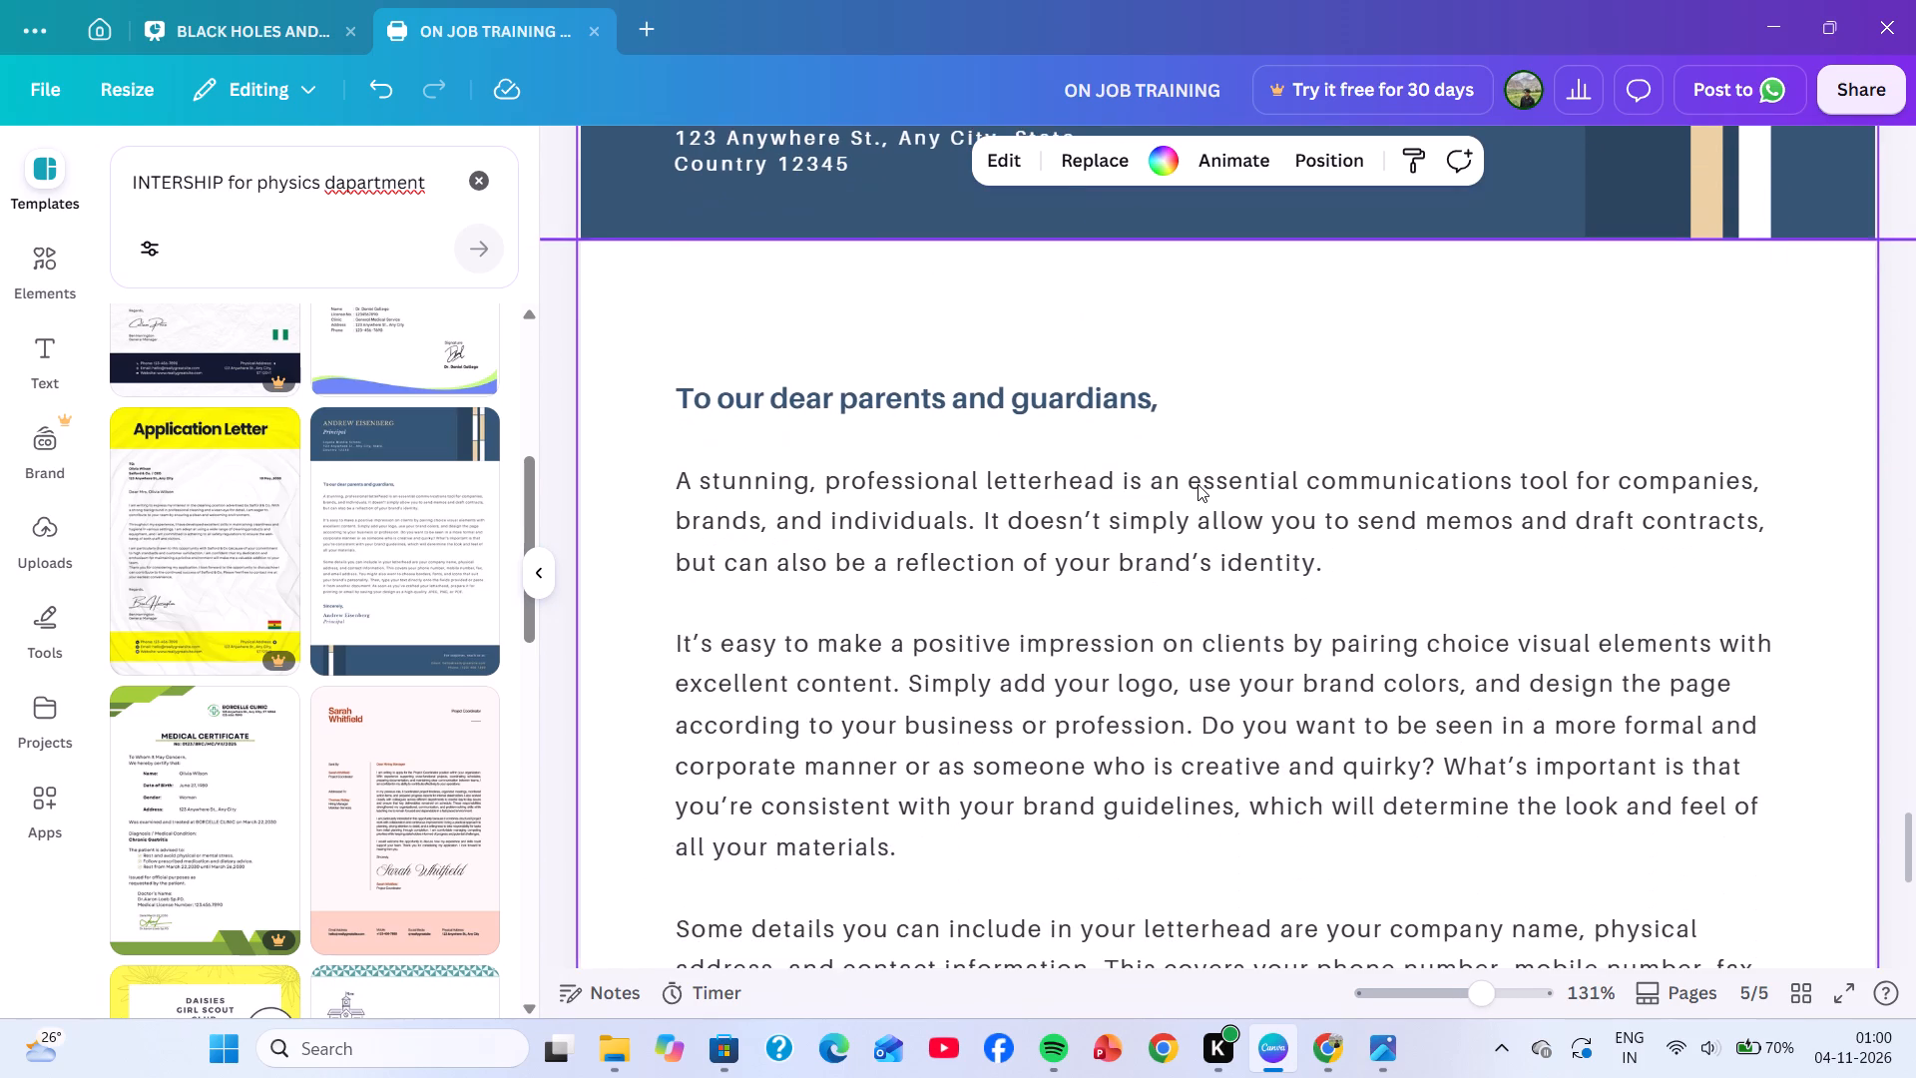
scroll(1197, 483, "down", 1)
scroll(1197, 483, "up", 1)
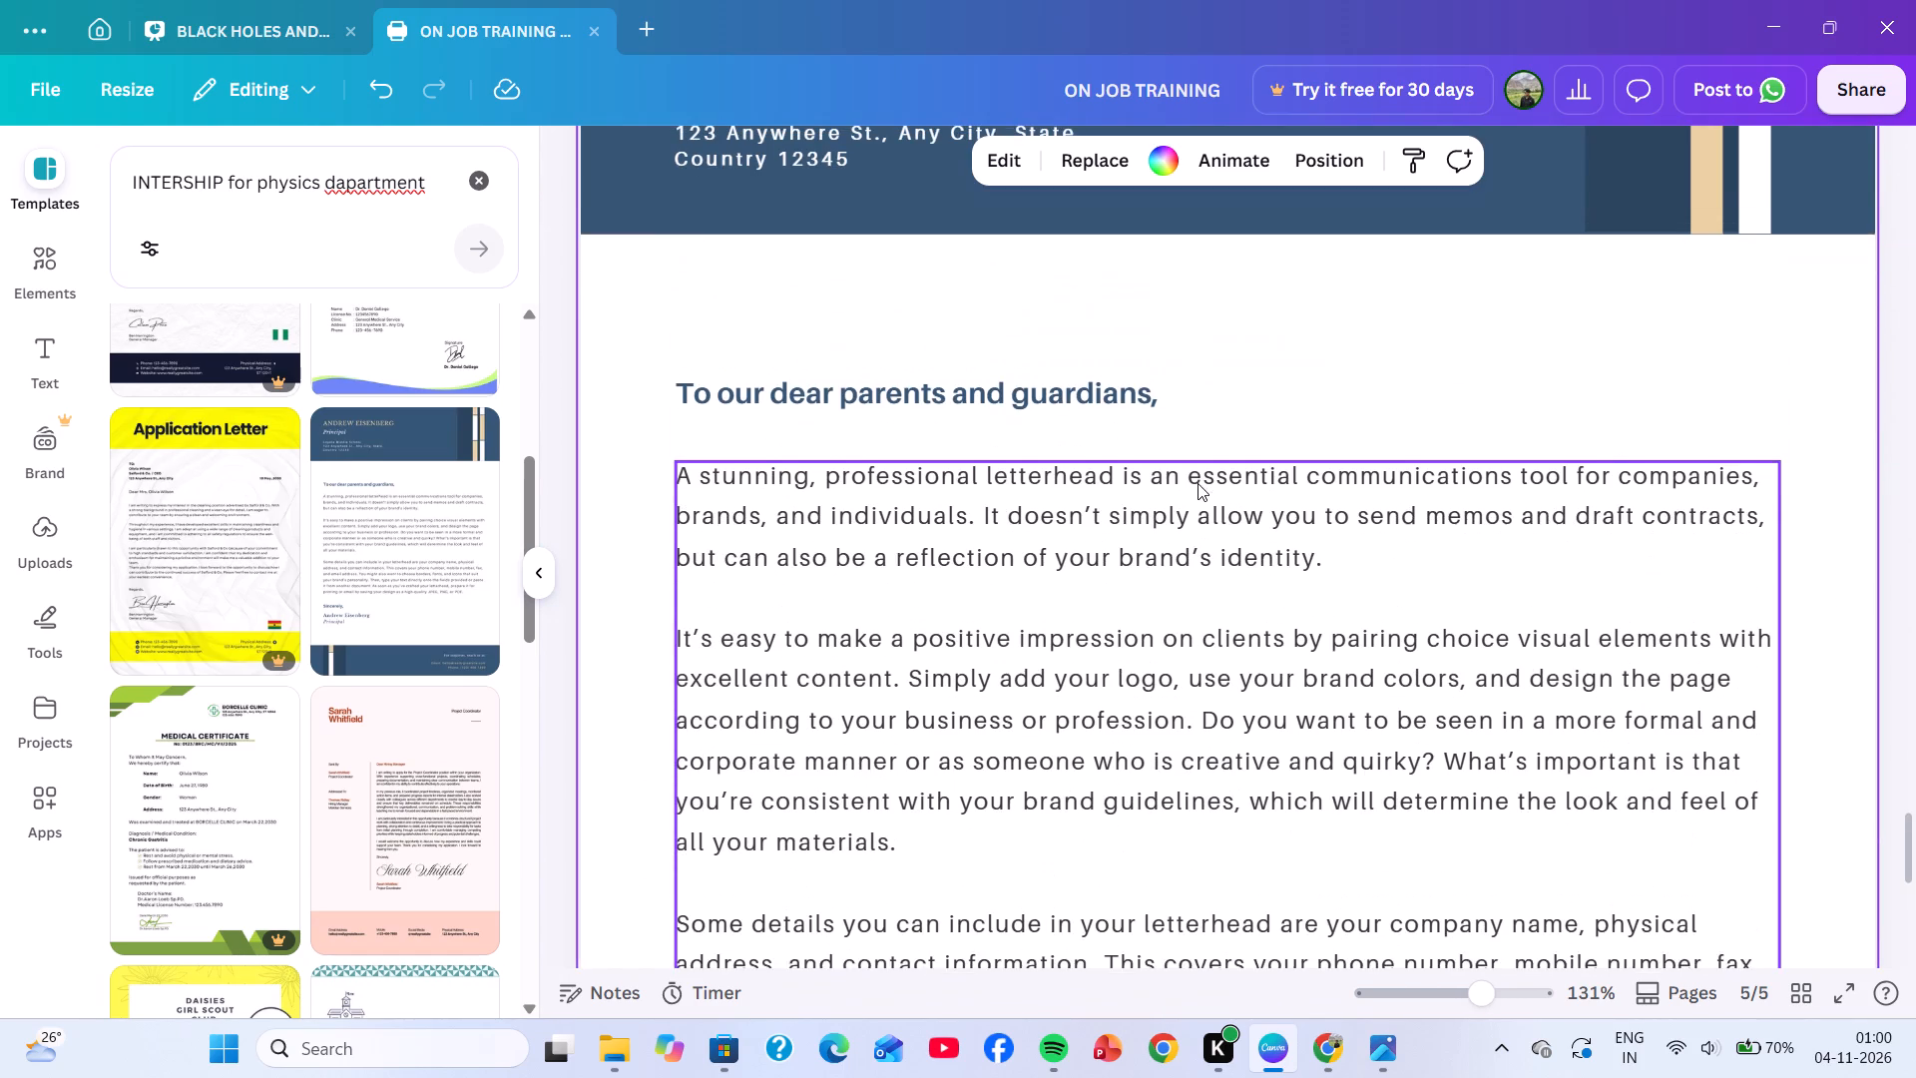
scroll(1197, 481, "down", 1)
scroll(1197, 481, "up", 2)
scroll(1197, 481, "down", 3)
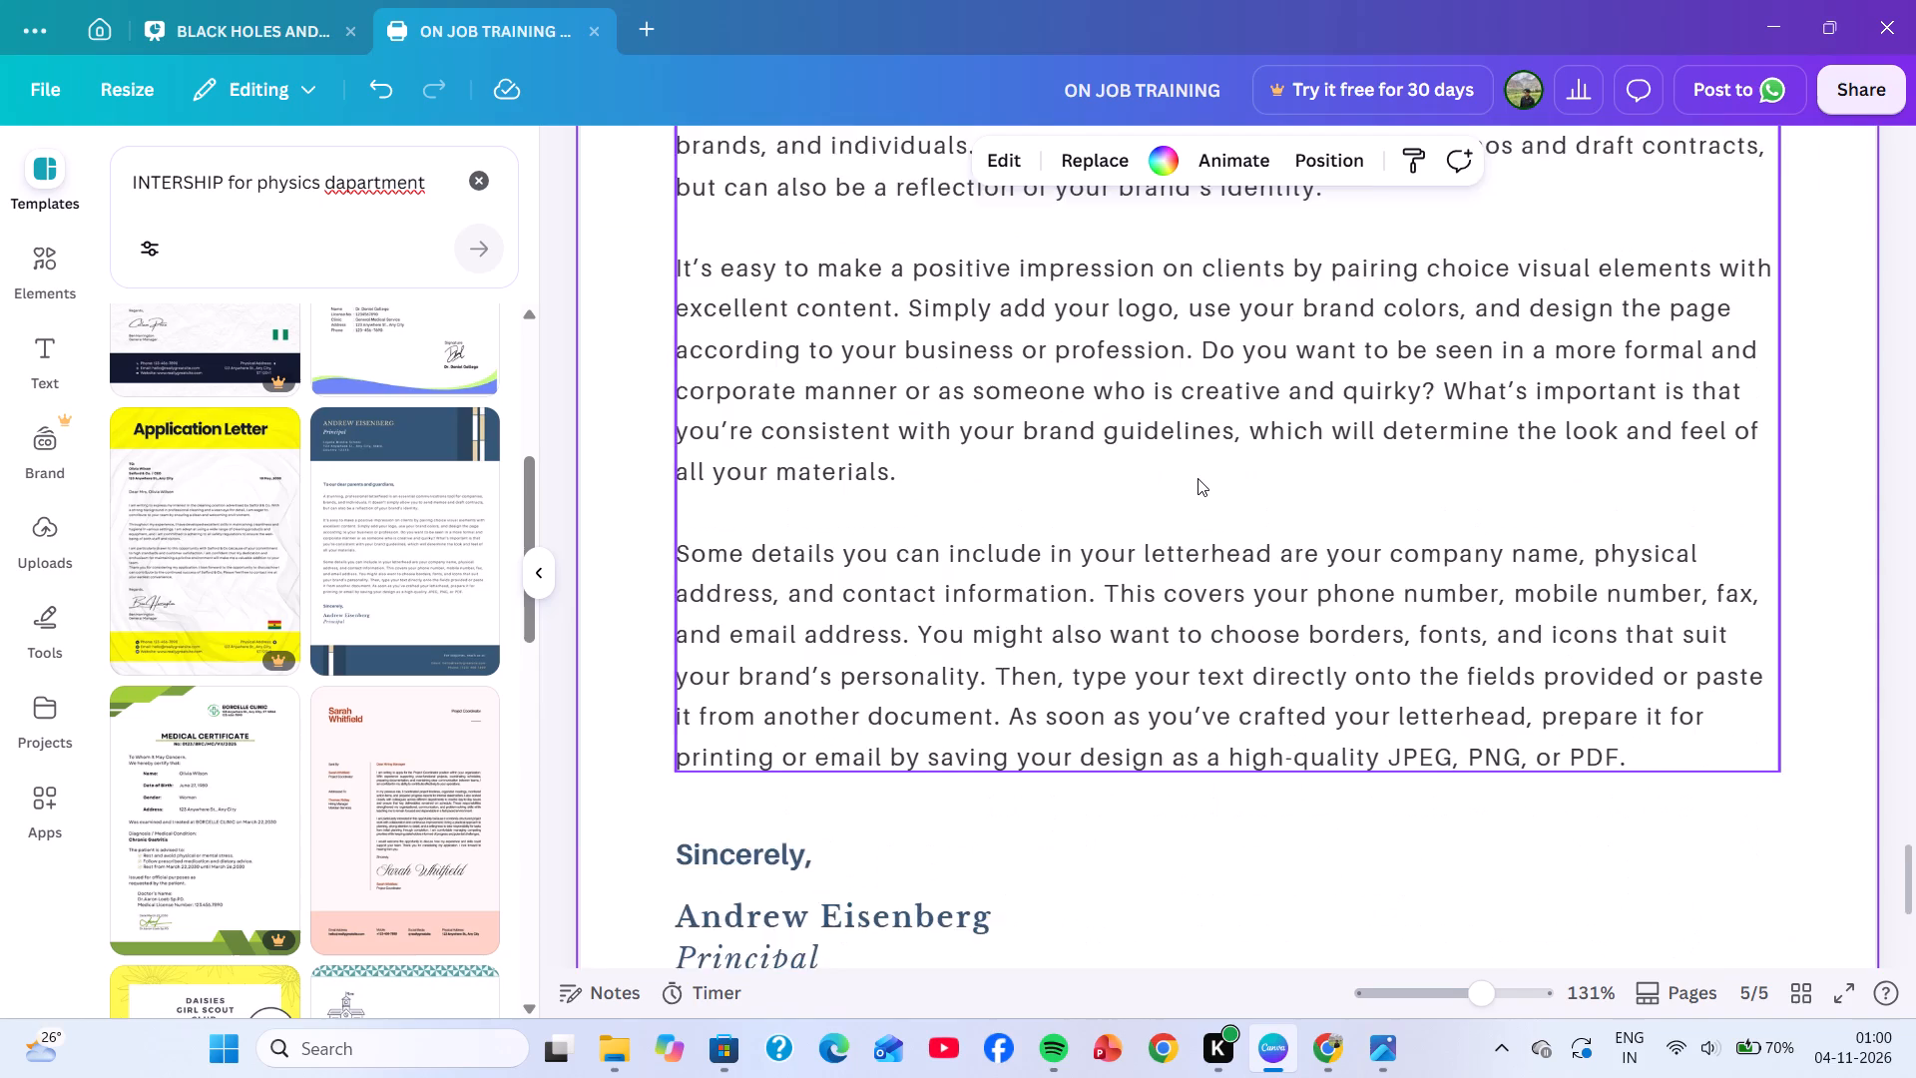
scroll(1197, 478, "down", 6)
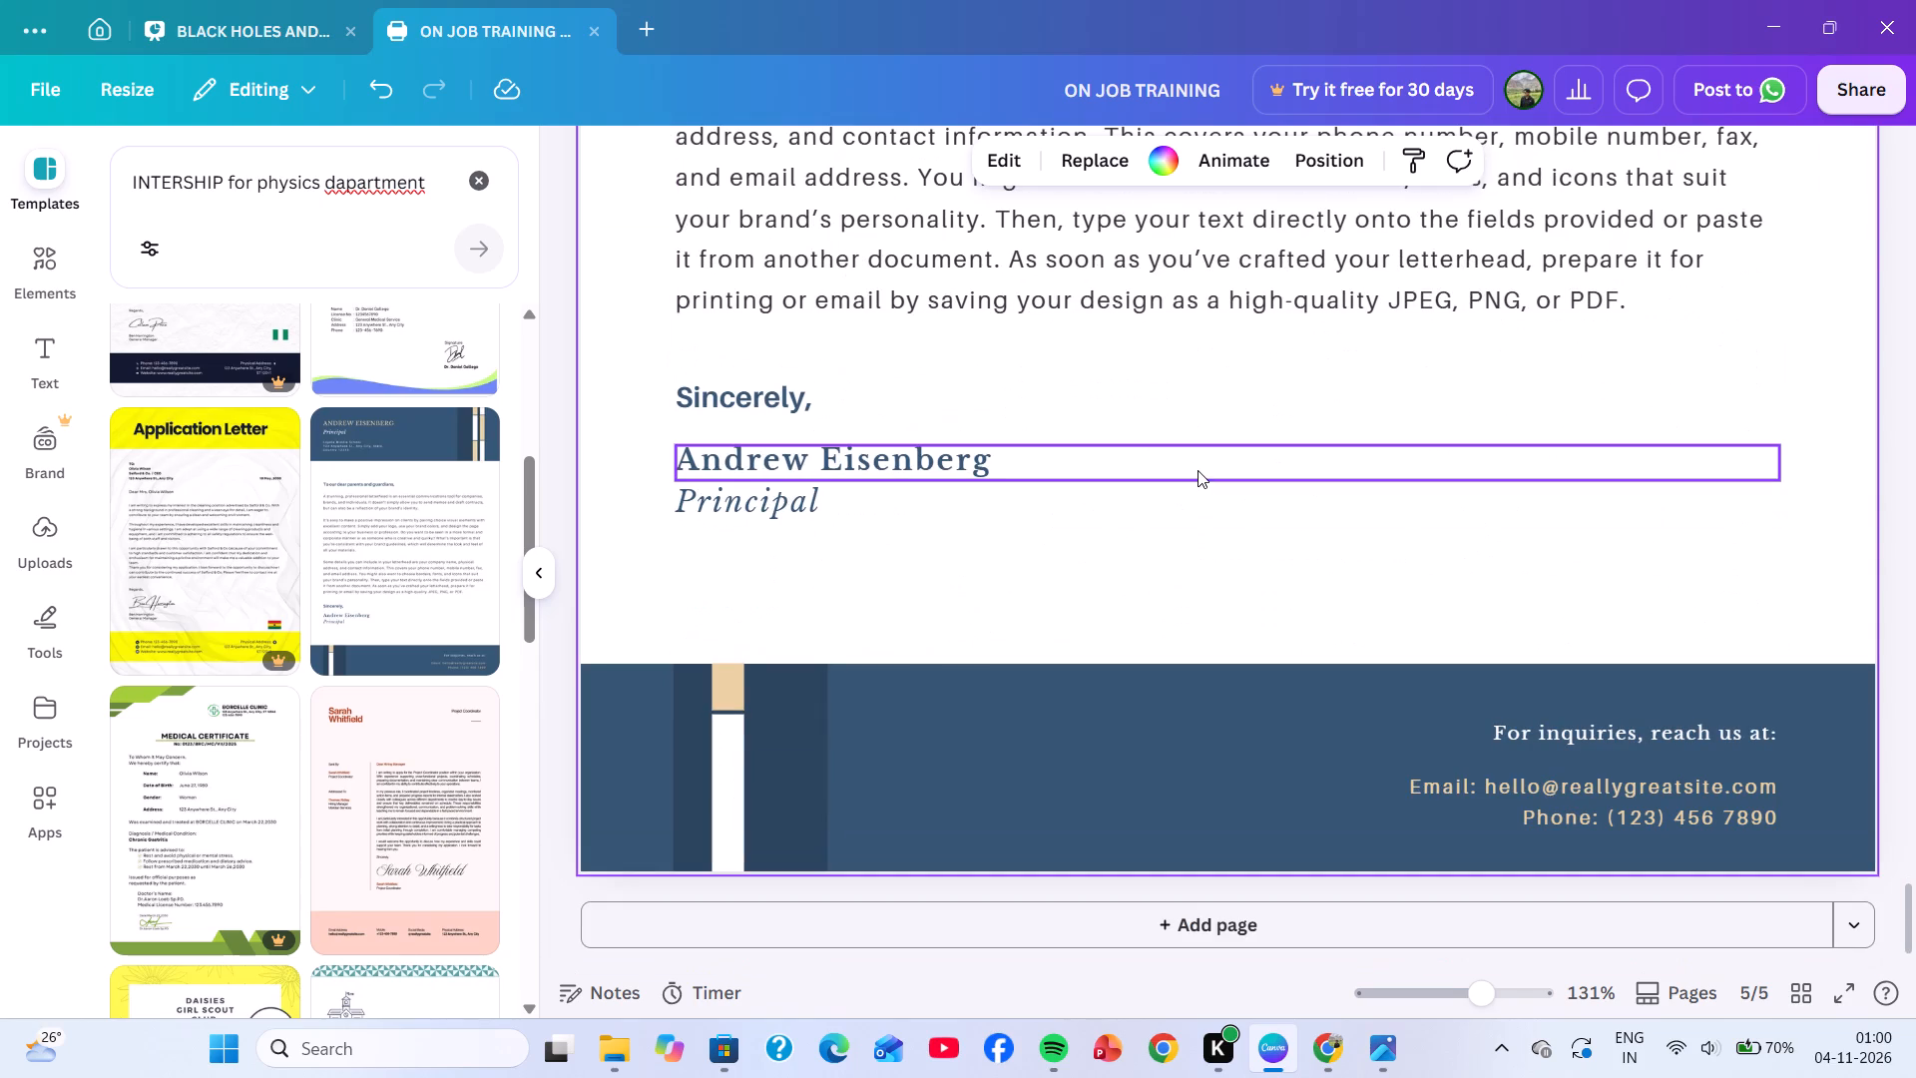
scroll(1197, 470, "up", 3)
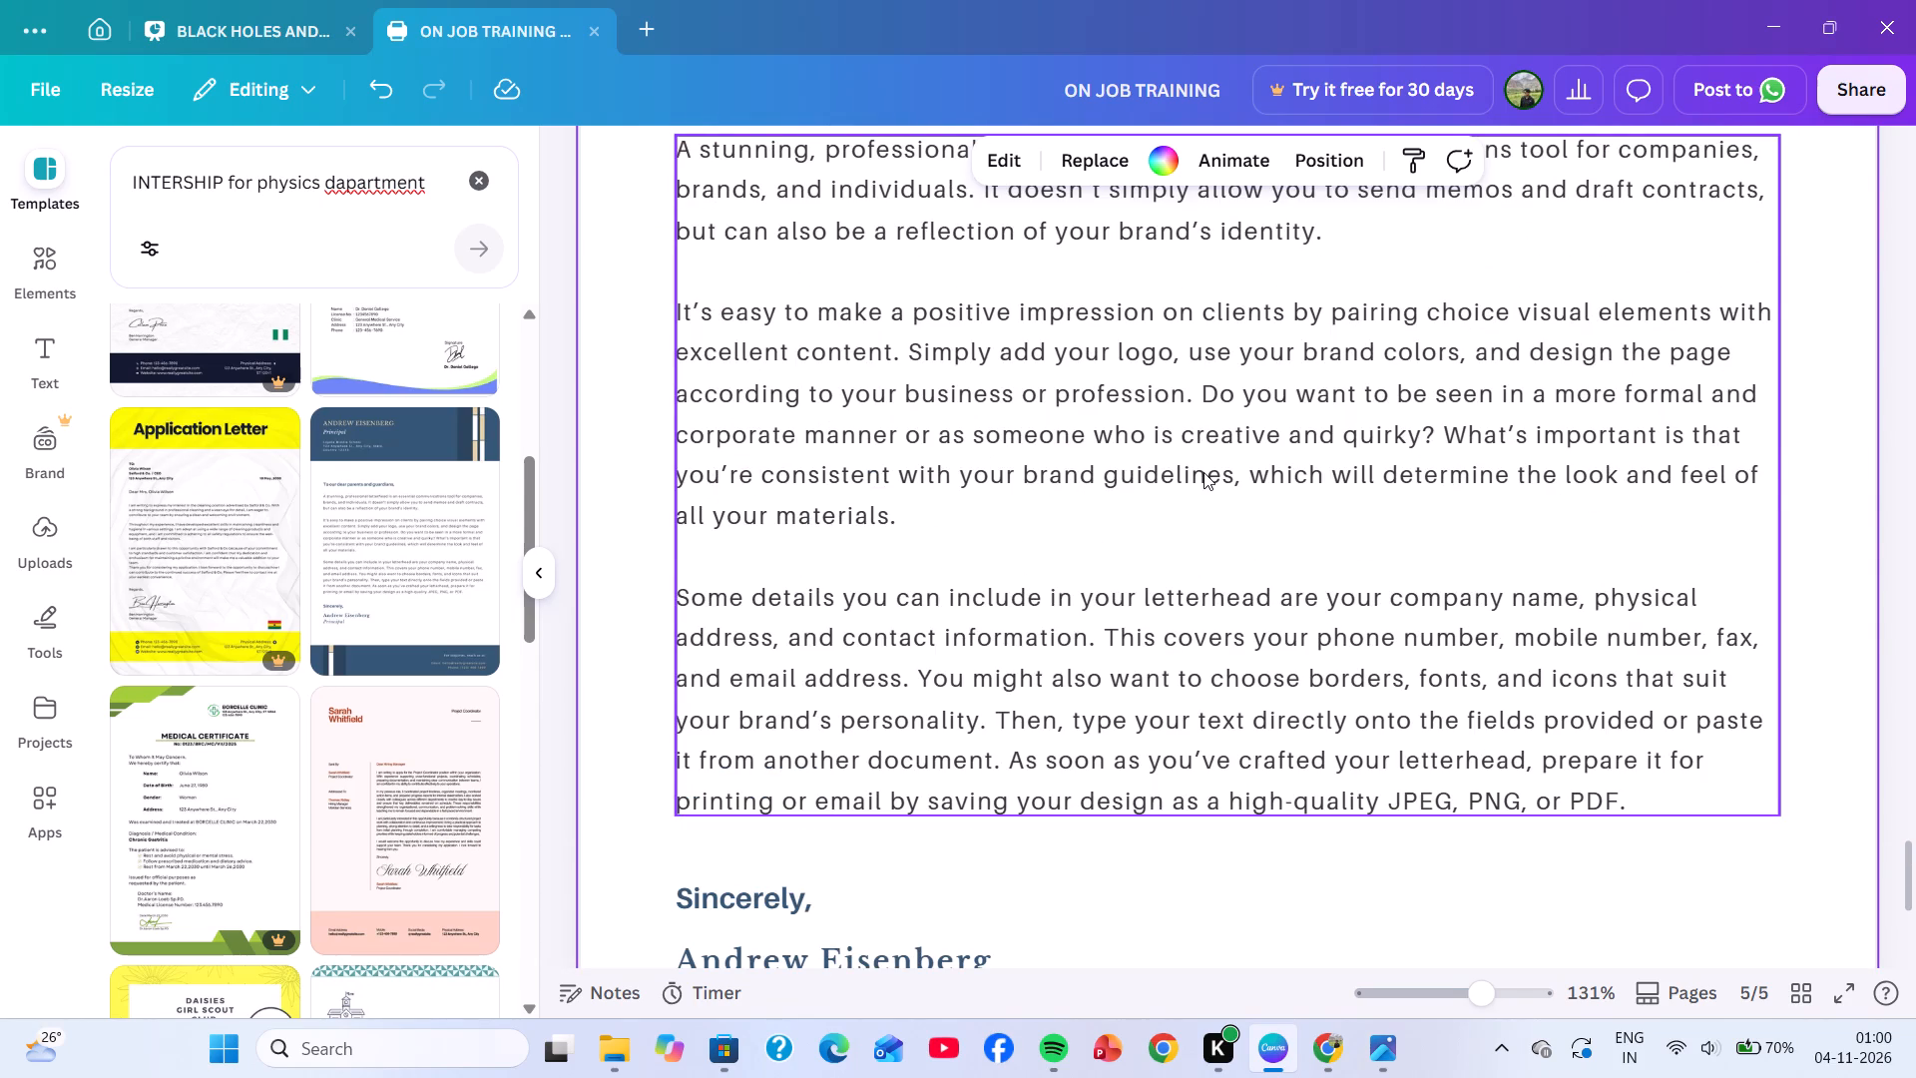
scroll(1203, 472, "up", 1)
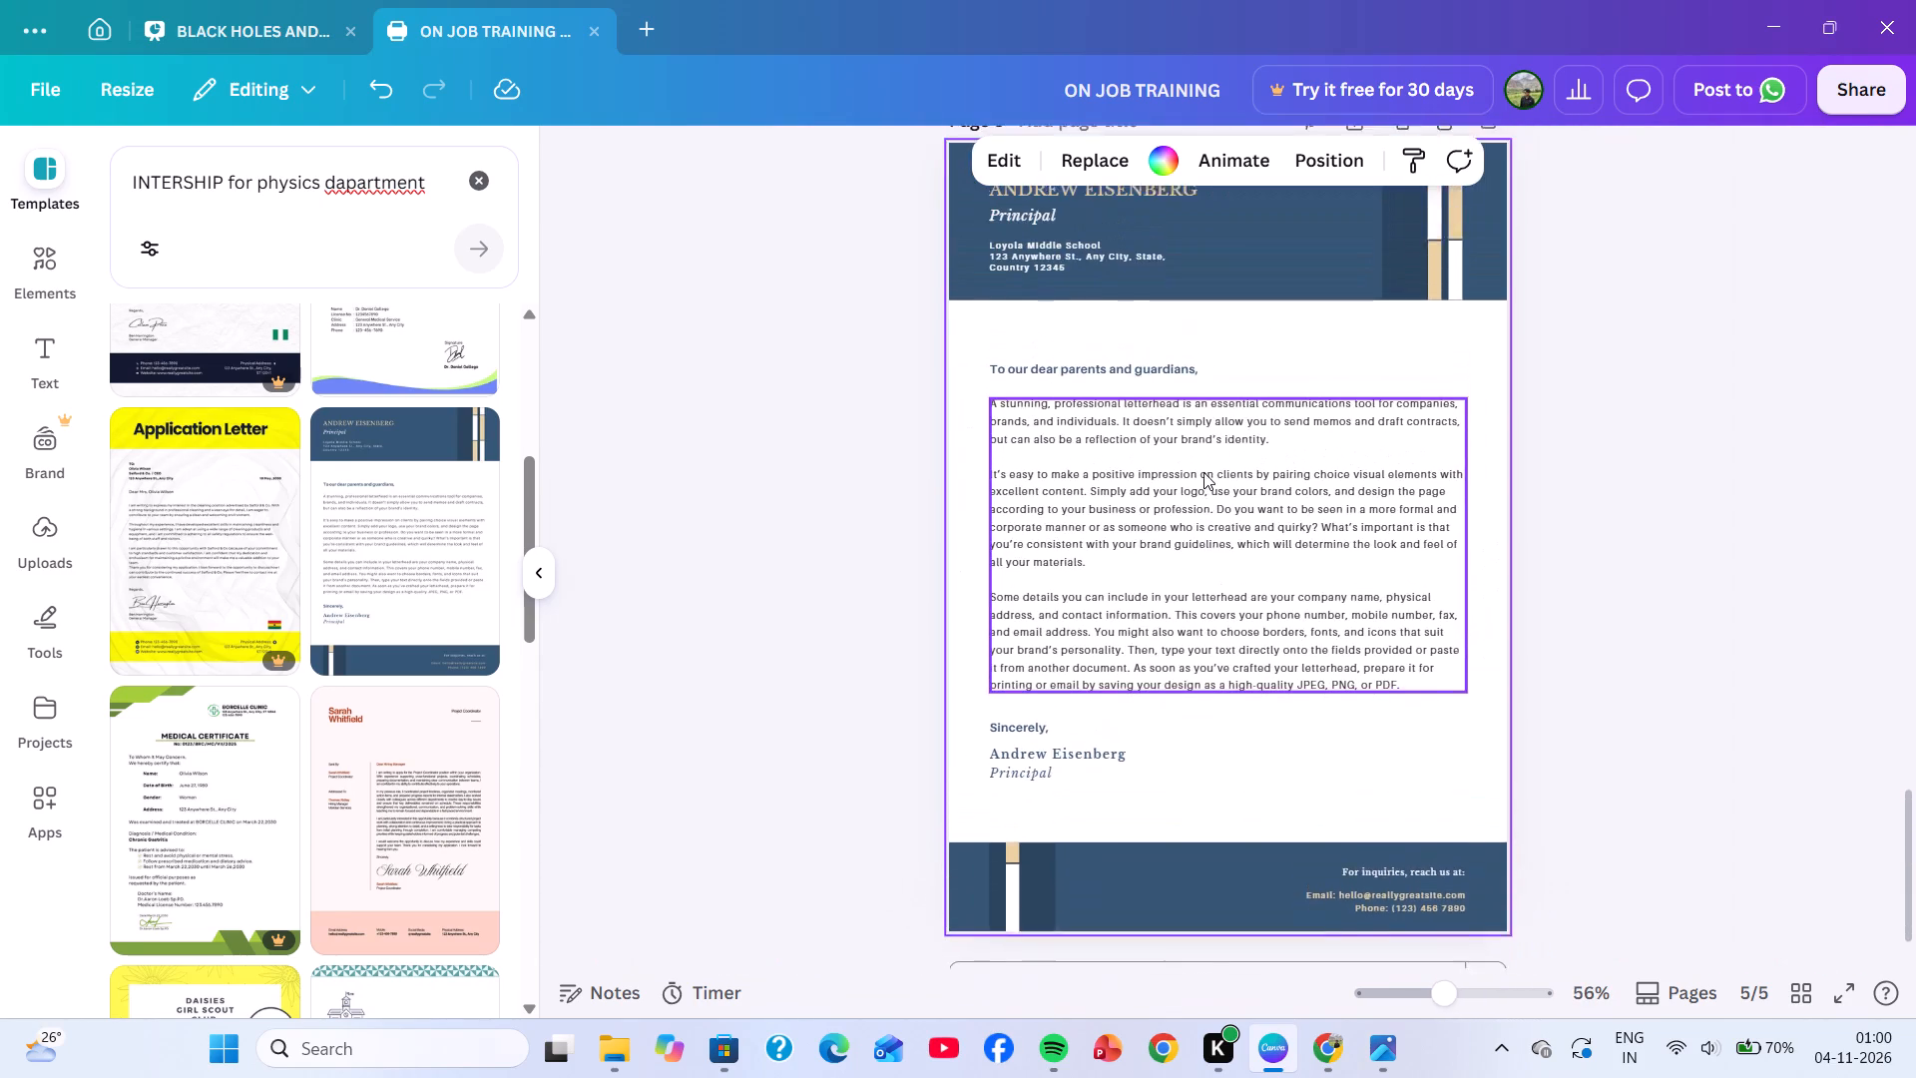
scroll(1203, 472, "up", 3)
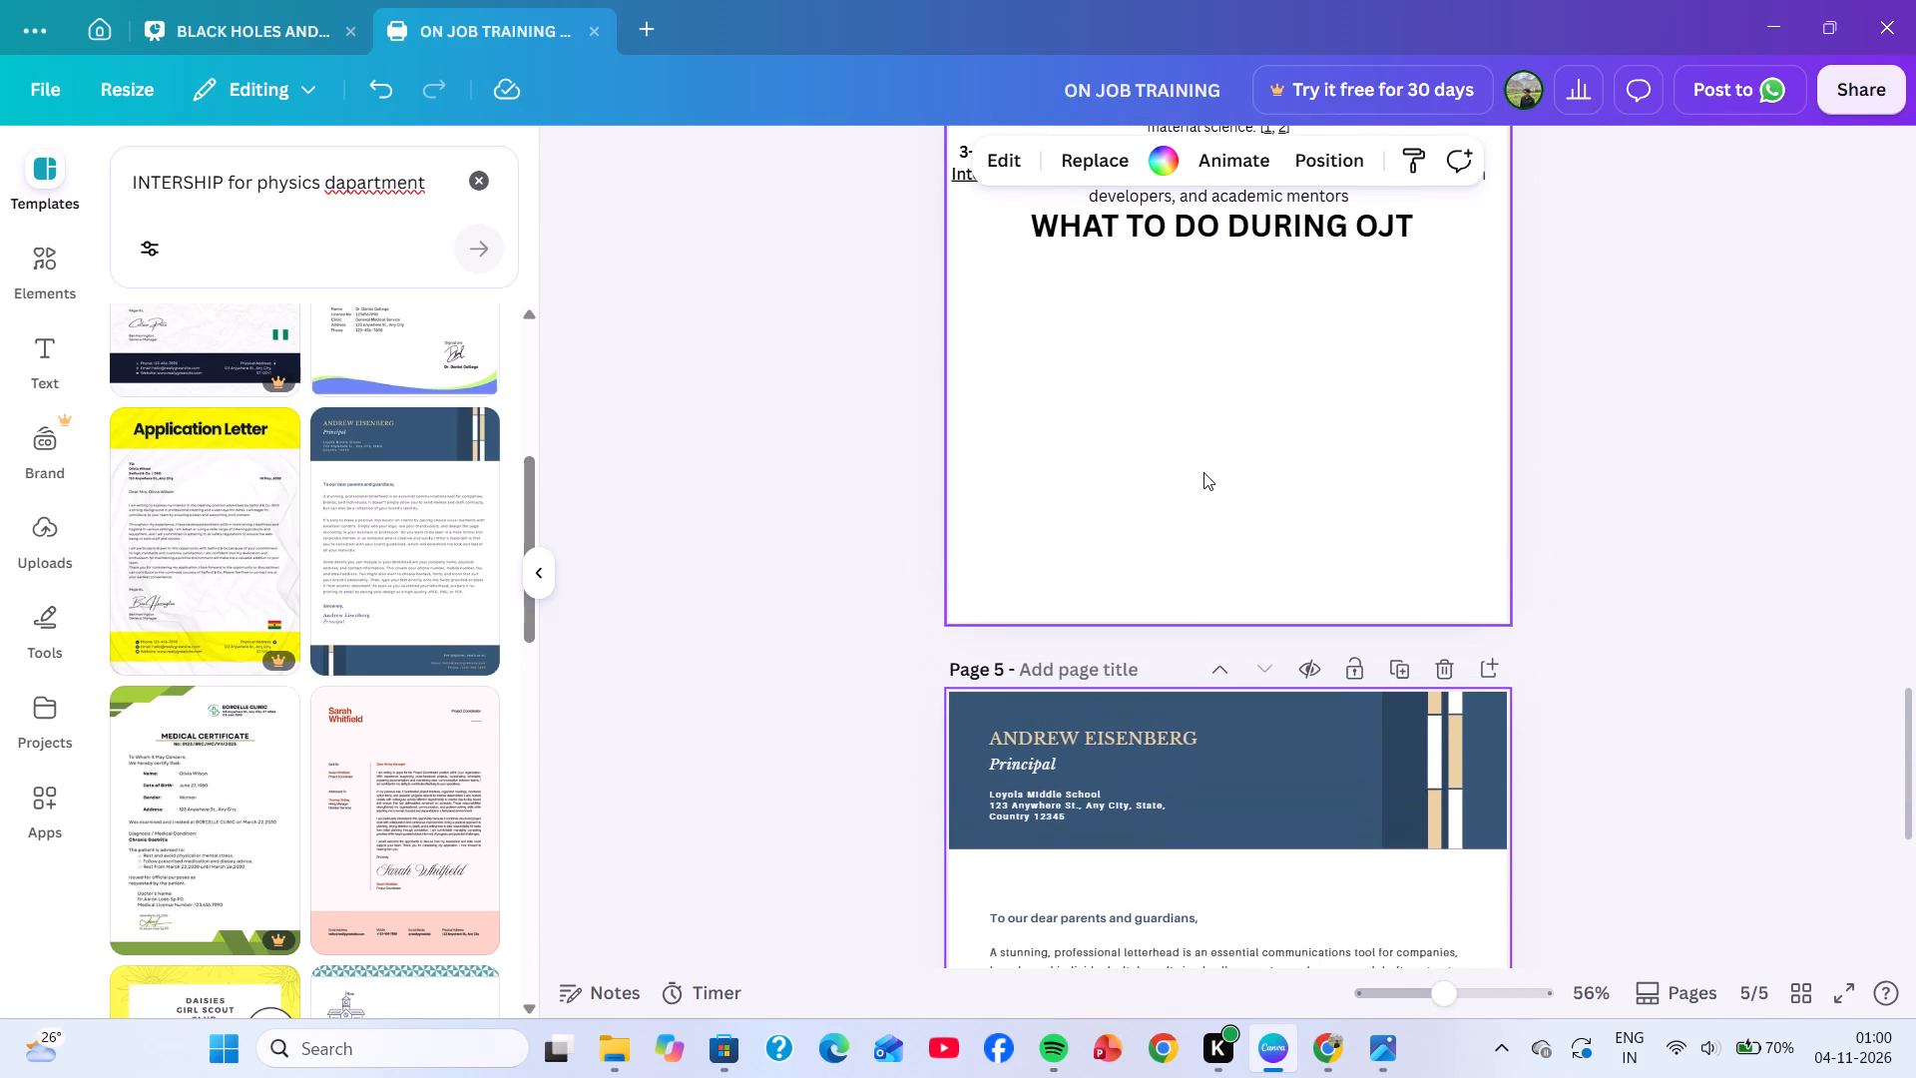
Replace the template search with "on job training rules for physics student" and run it.
left_click(477, 171)
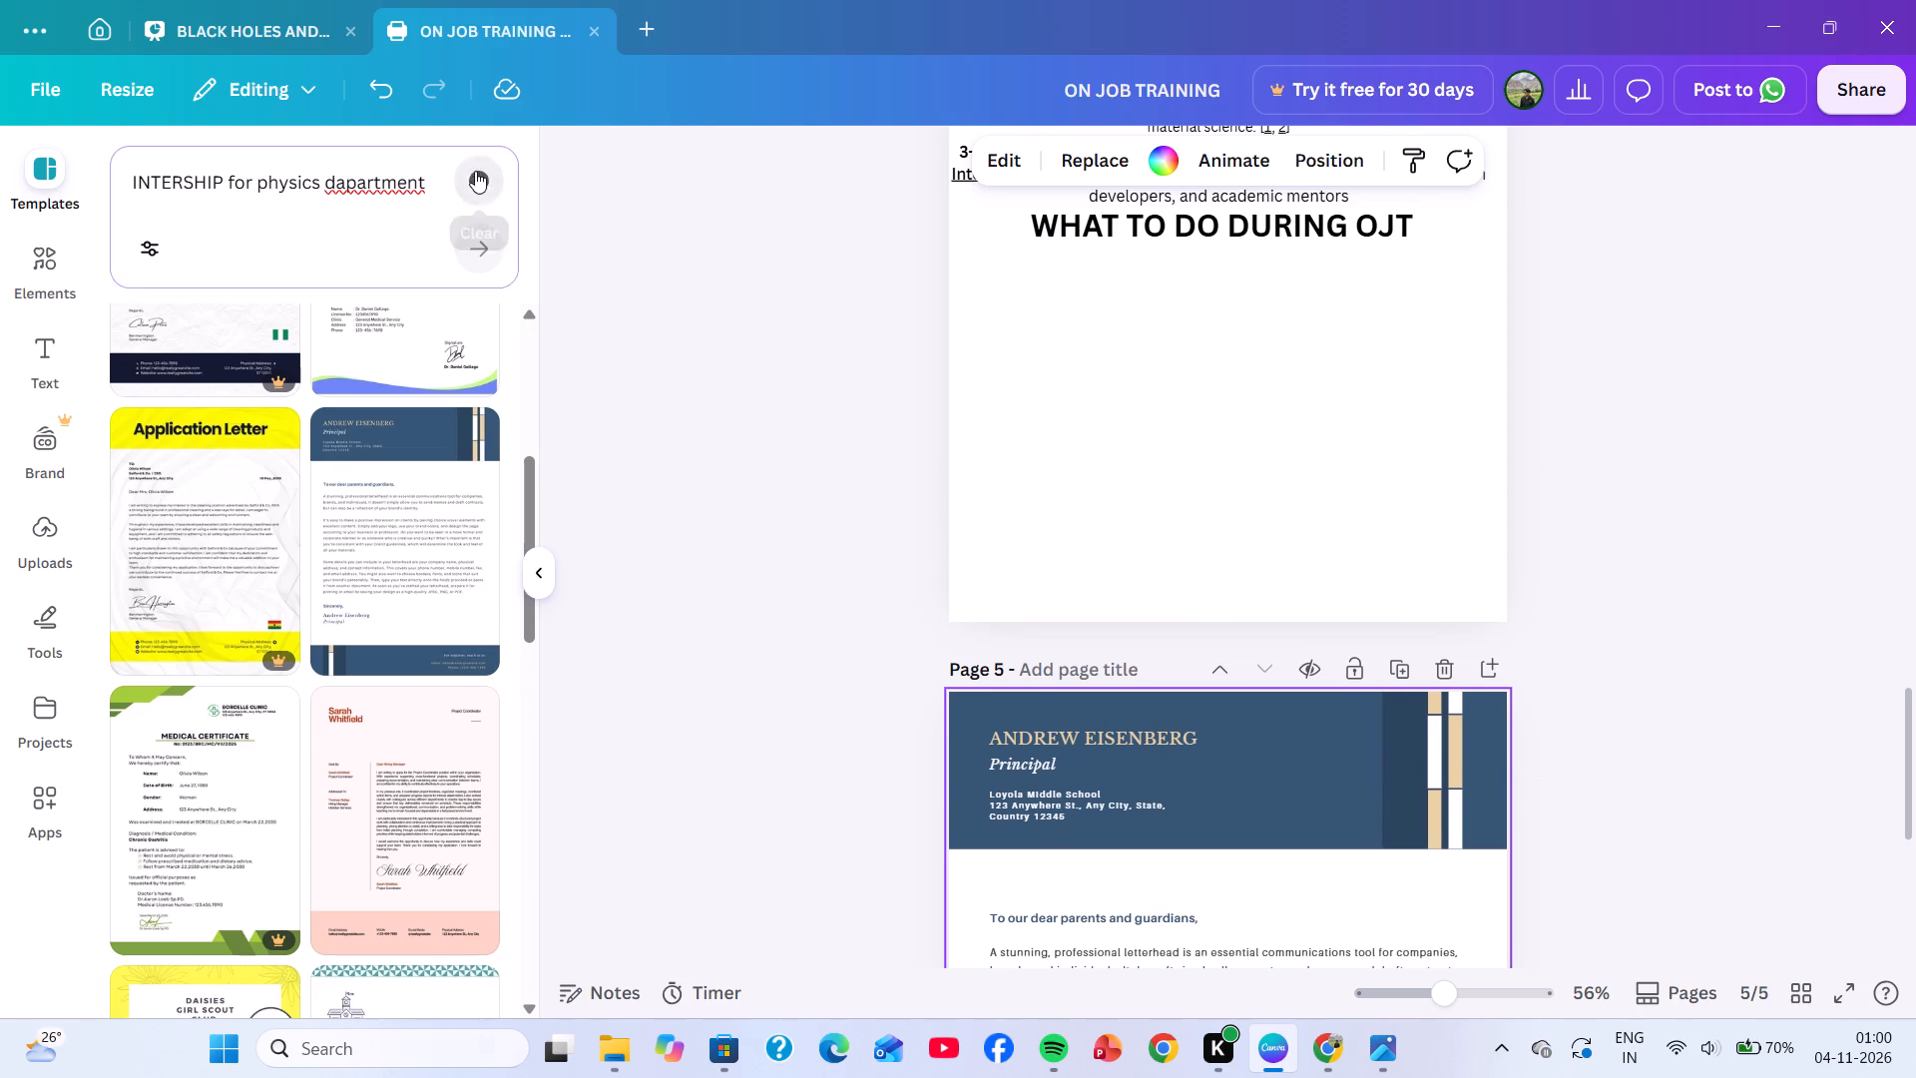
type("on")
key("space")
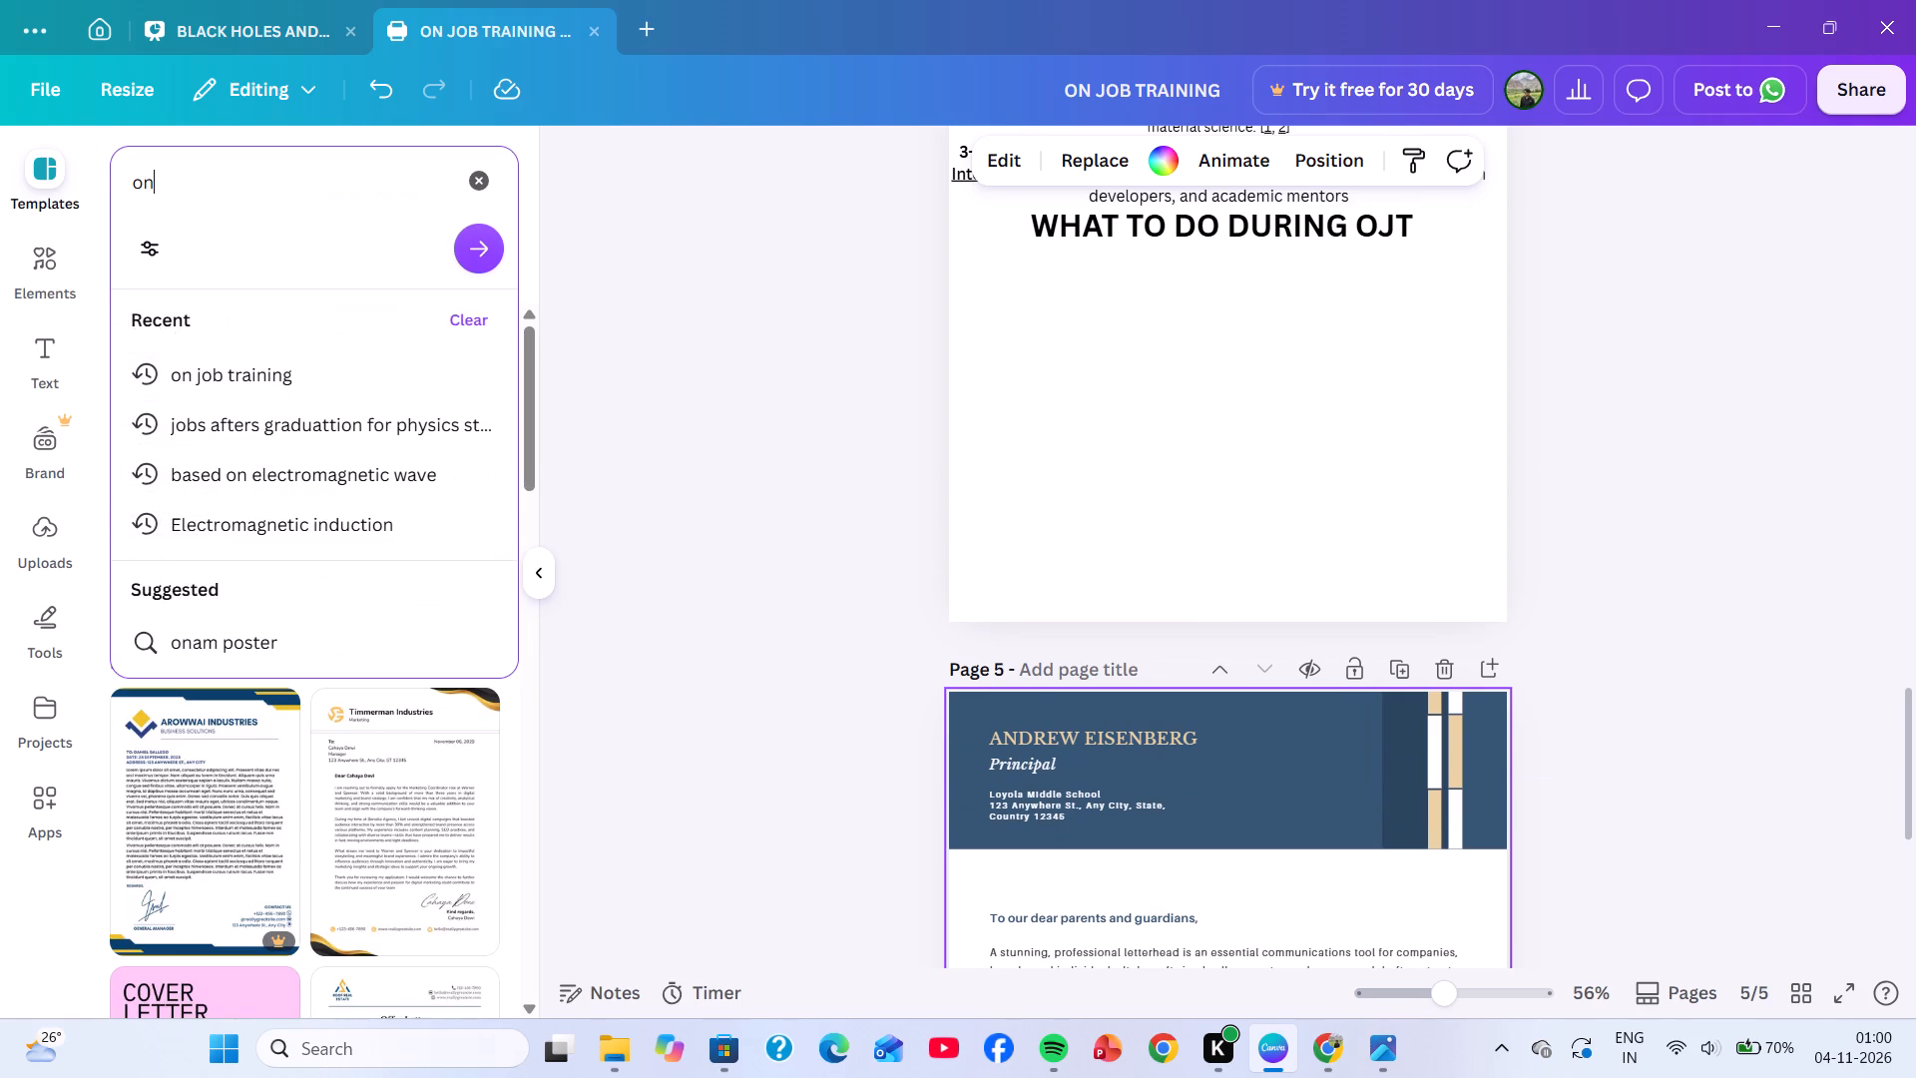
type("job trainig")
key("space")
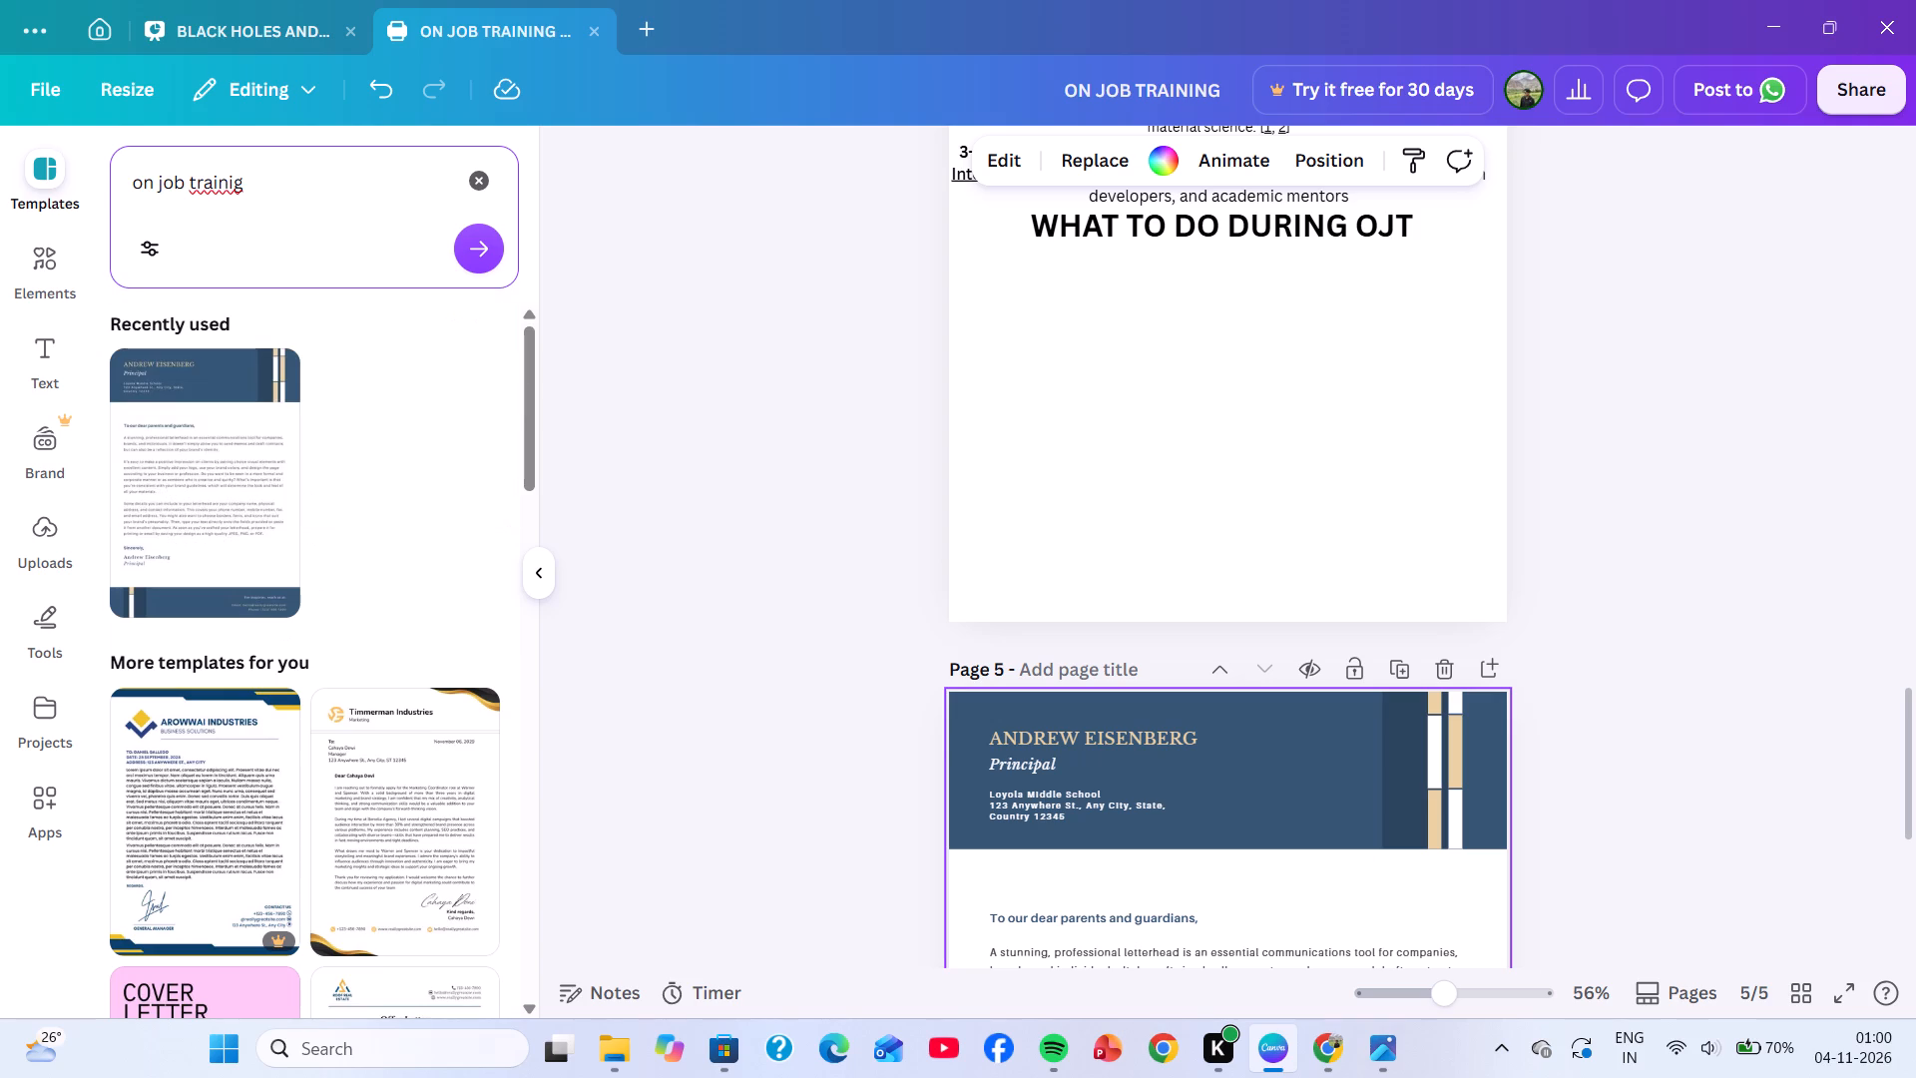
key("BackSpace")
key("BackSpace")
key("BackSpace")
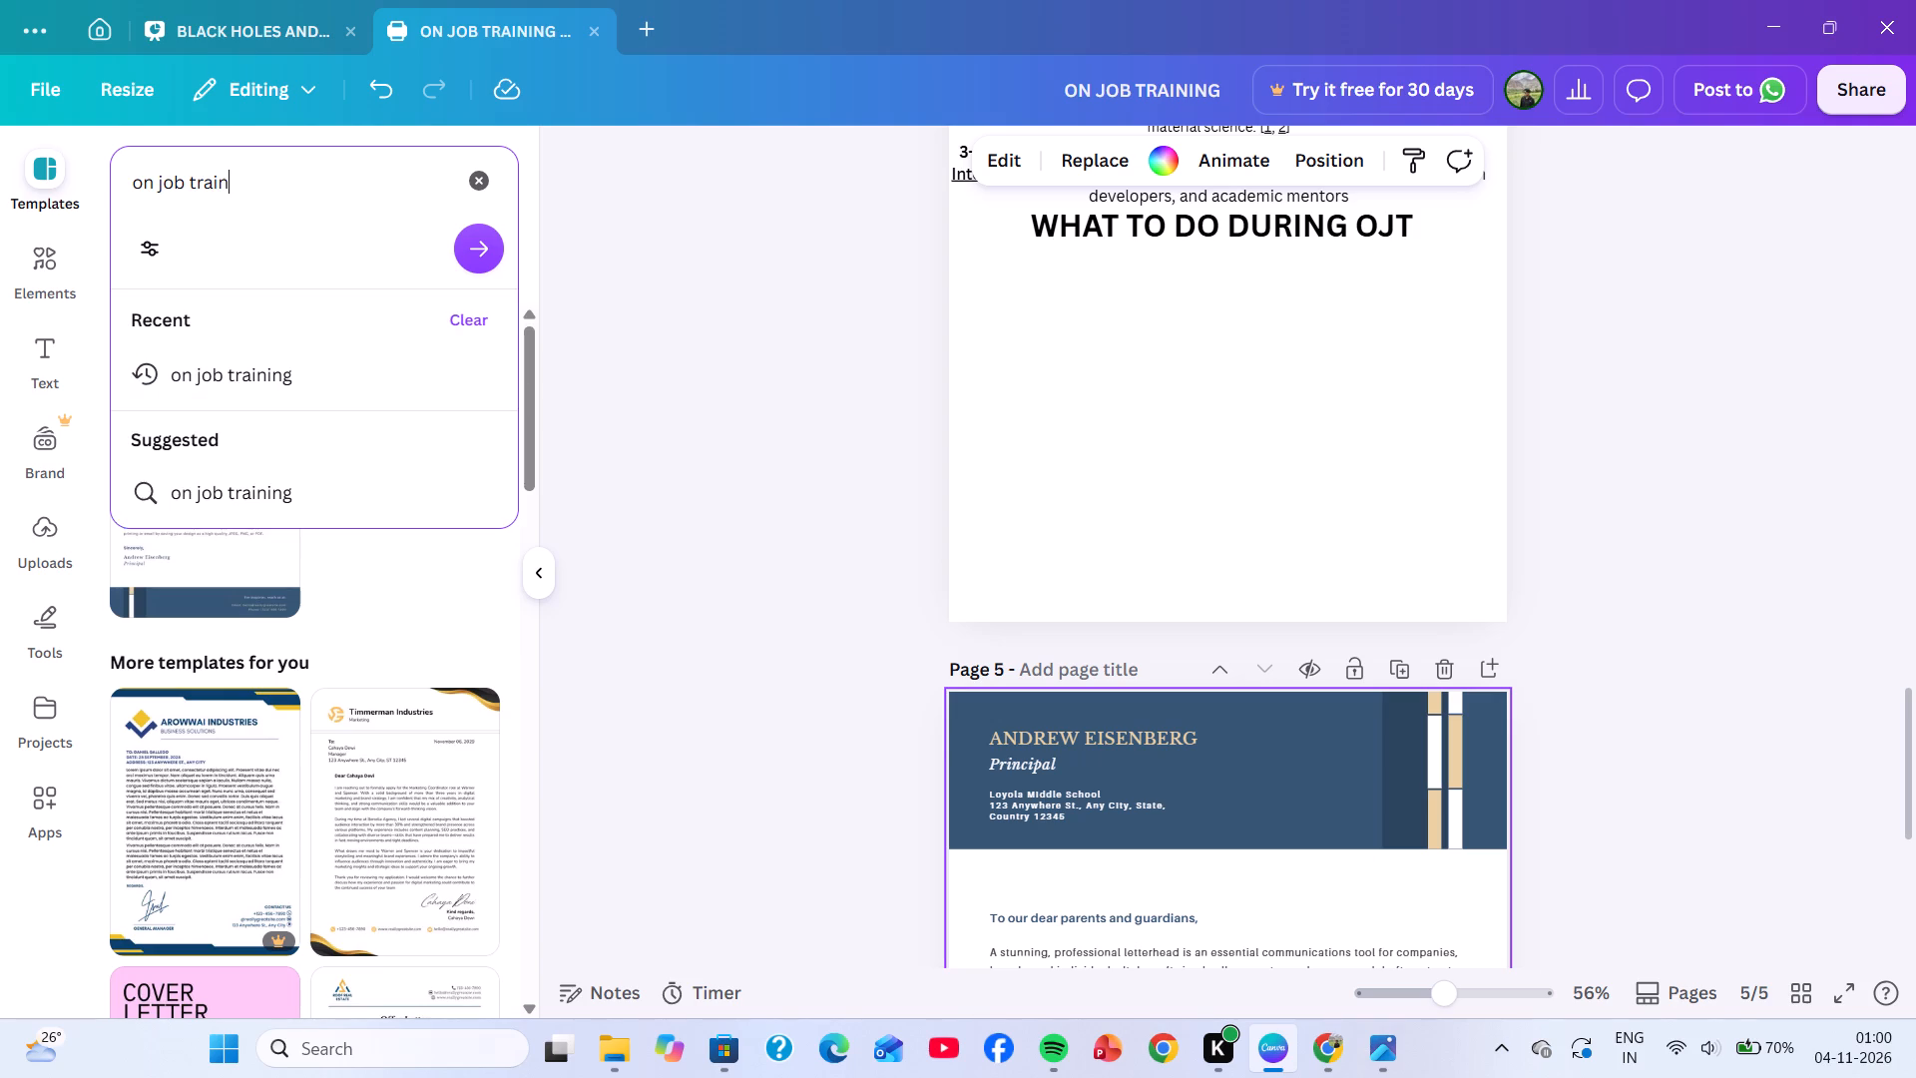
type("ng")
key("space")
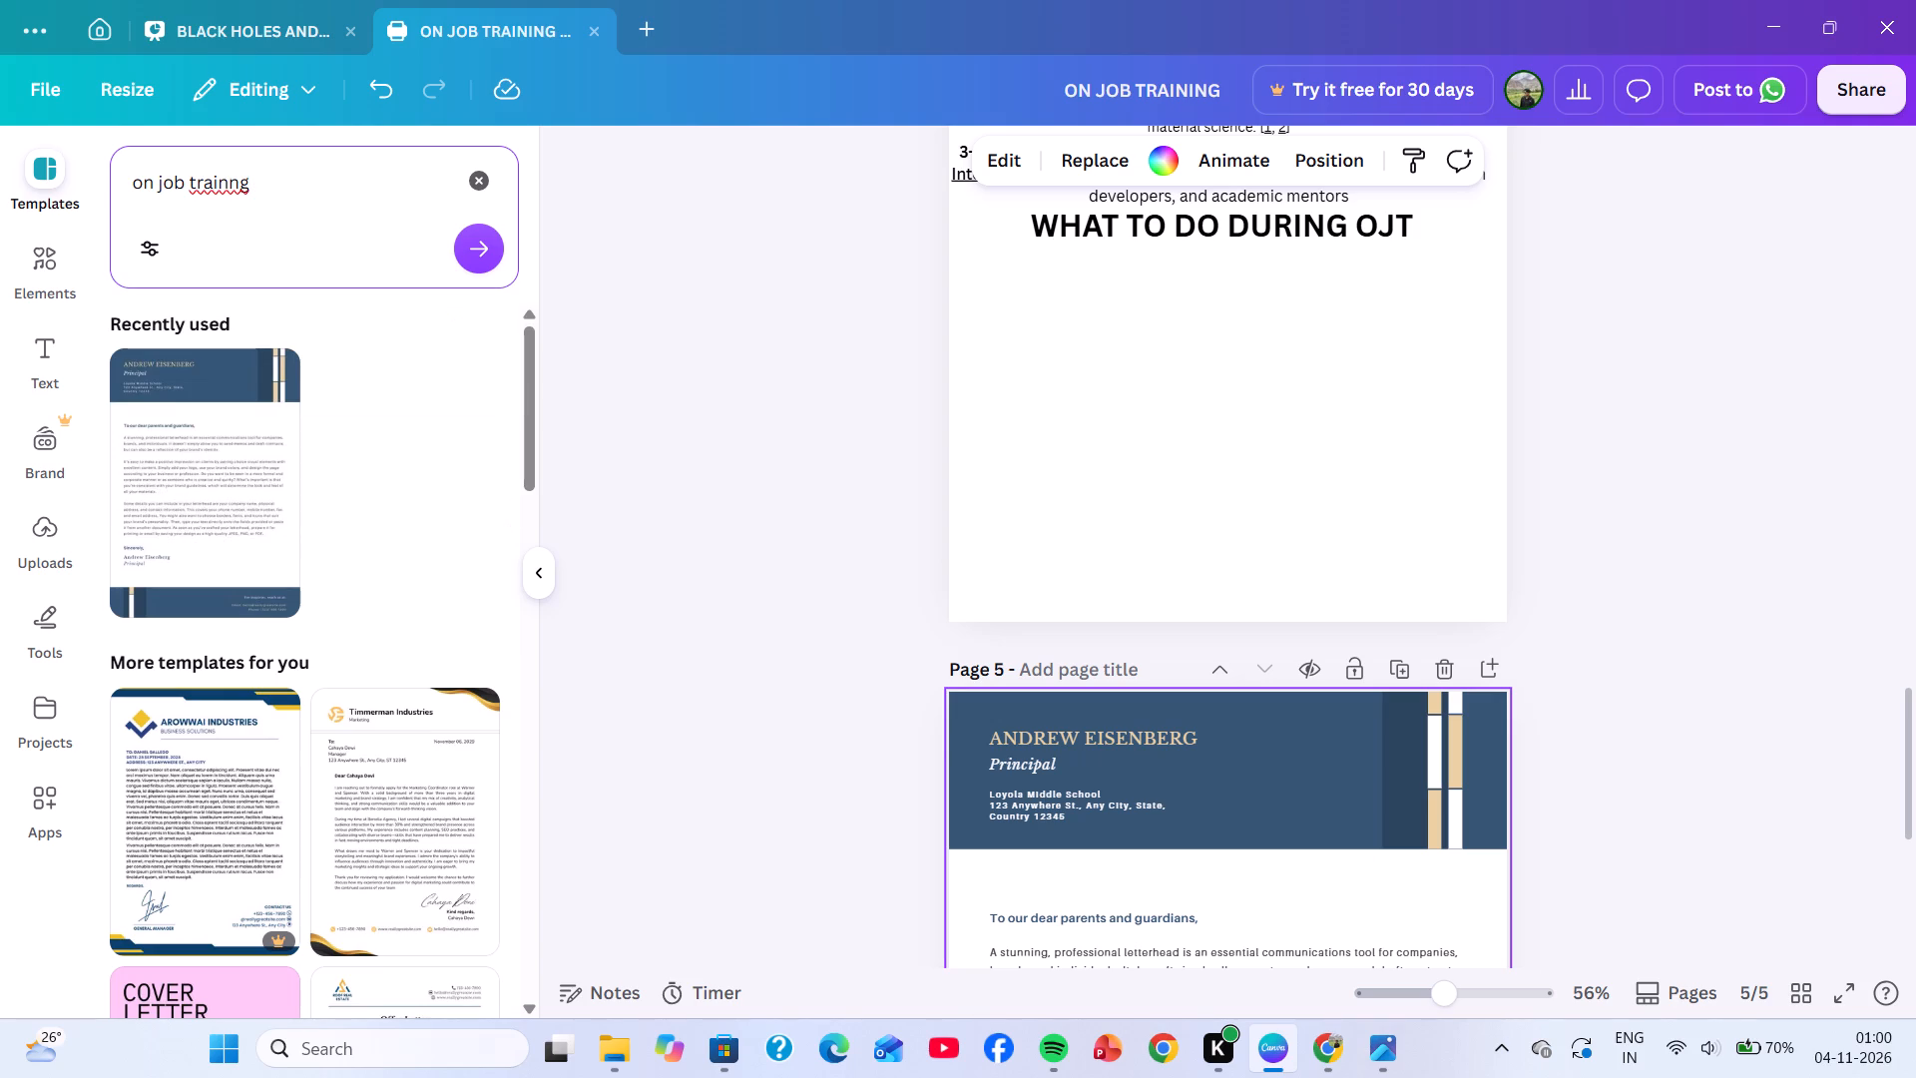
key("BackSpace")
key("BackSpace")
key("BackSpace")
key("BackSpace")
key("BackSpace")
type("ining")
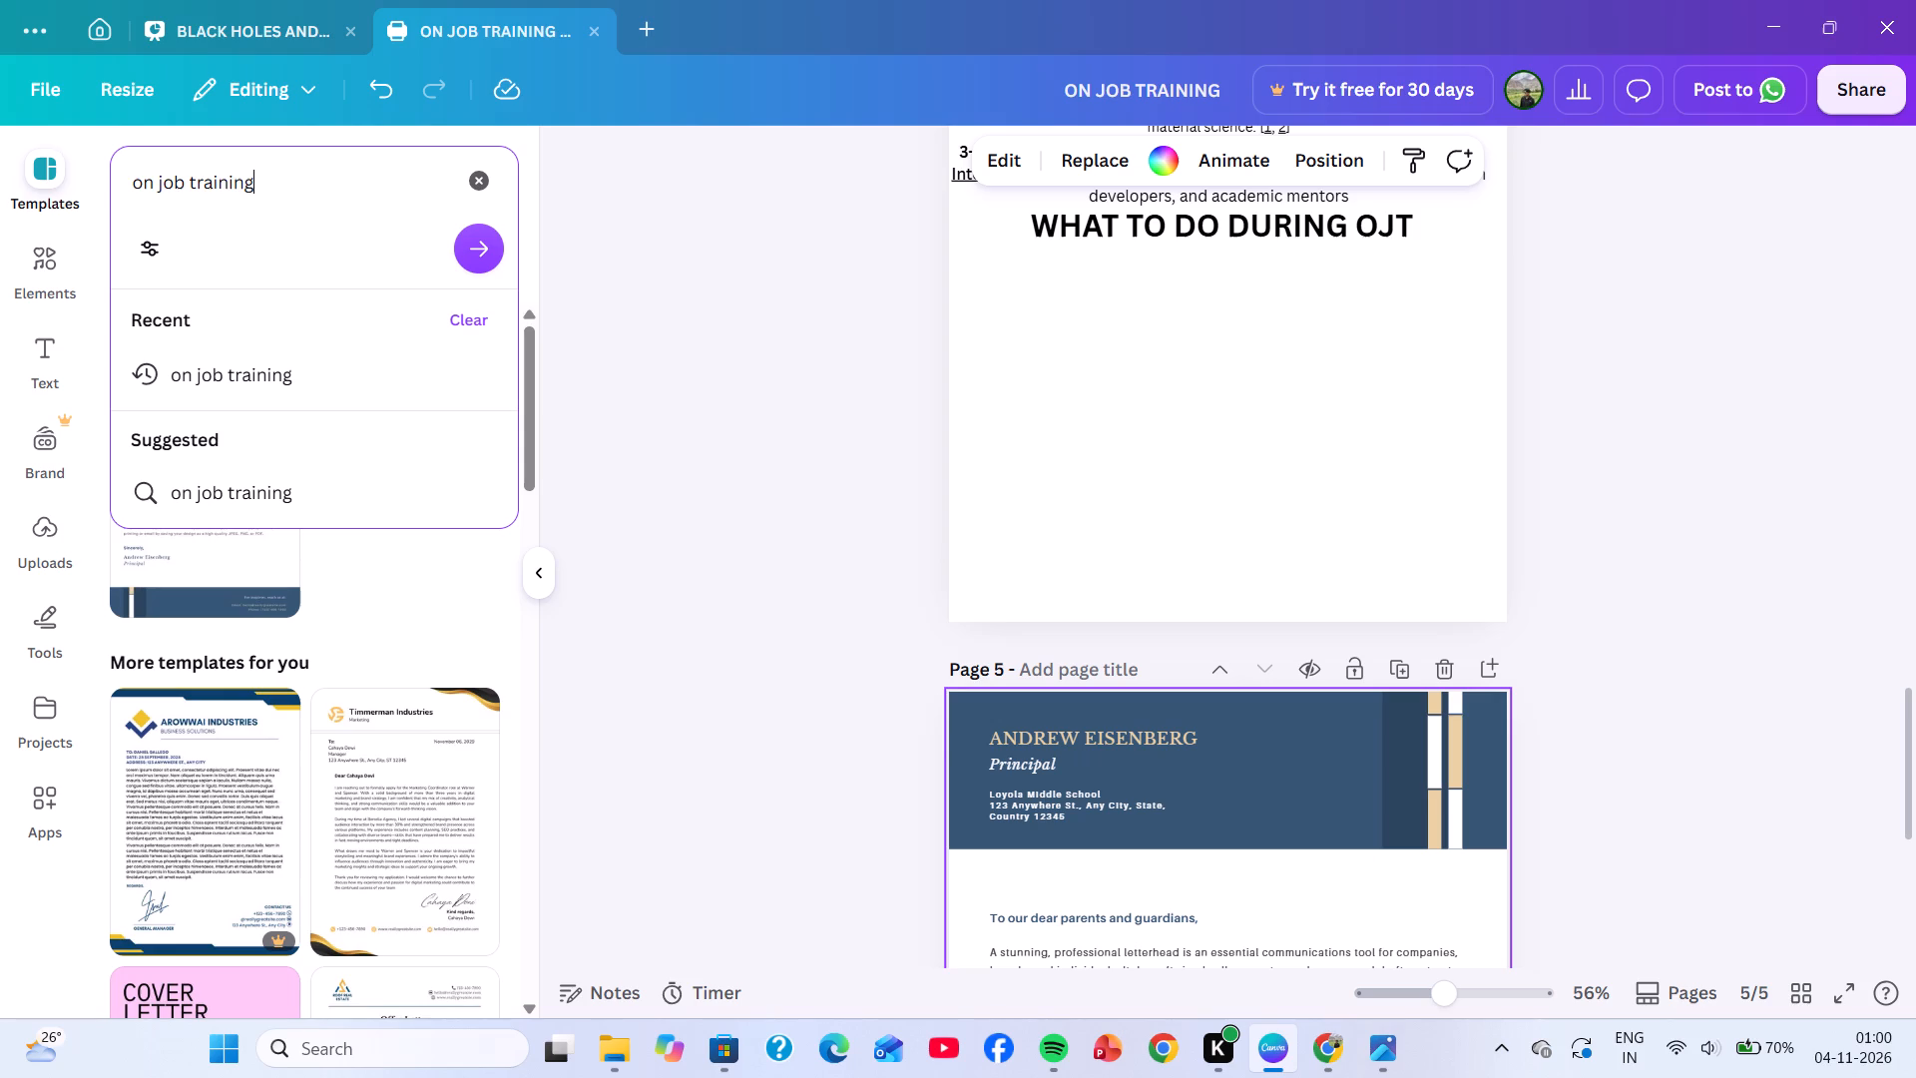
key("space")
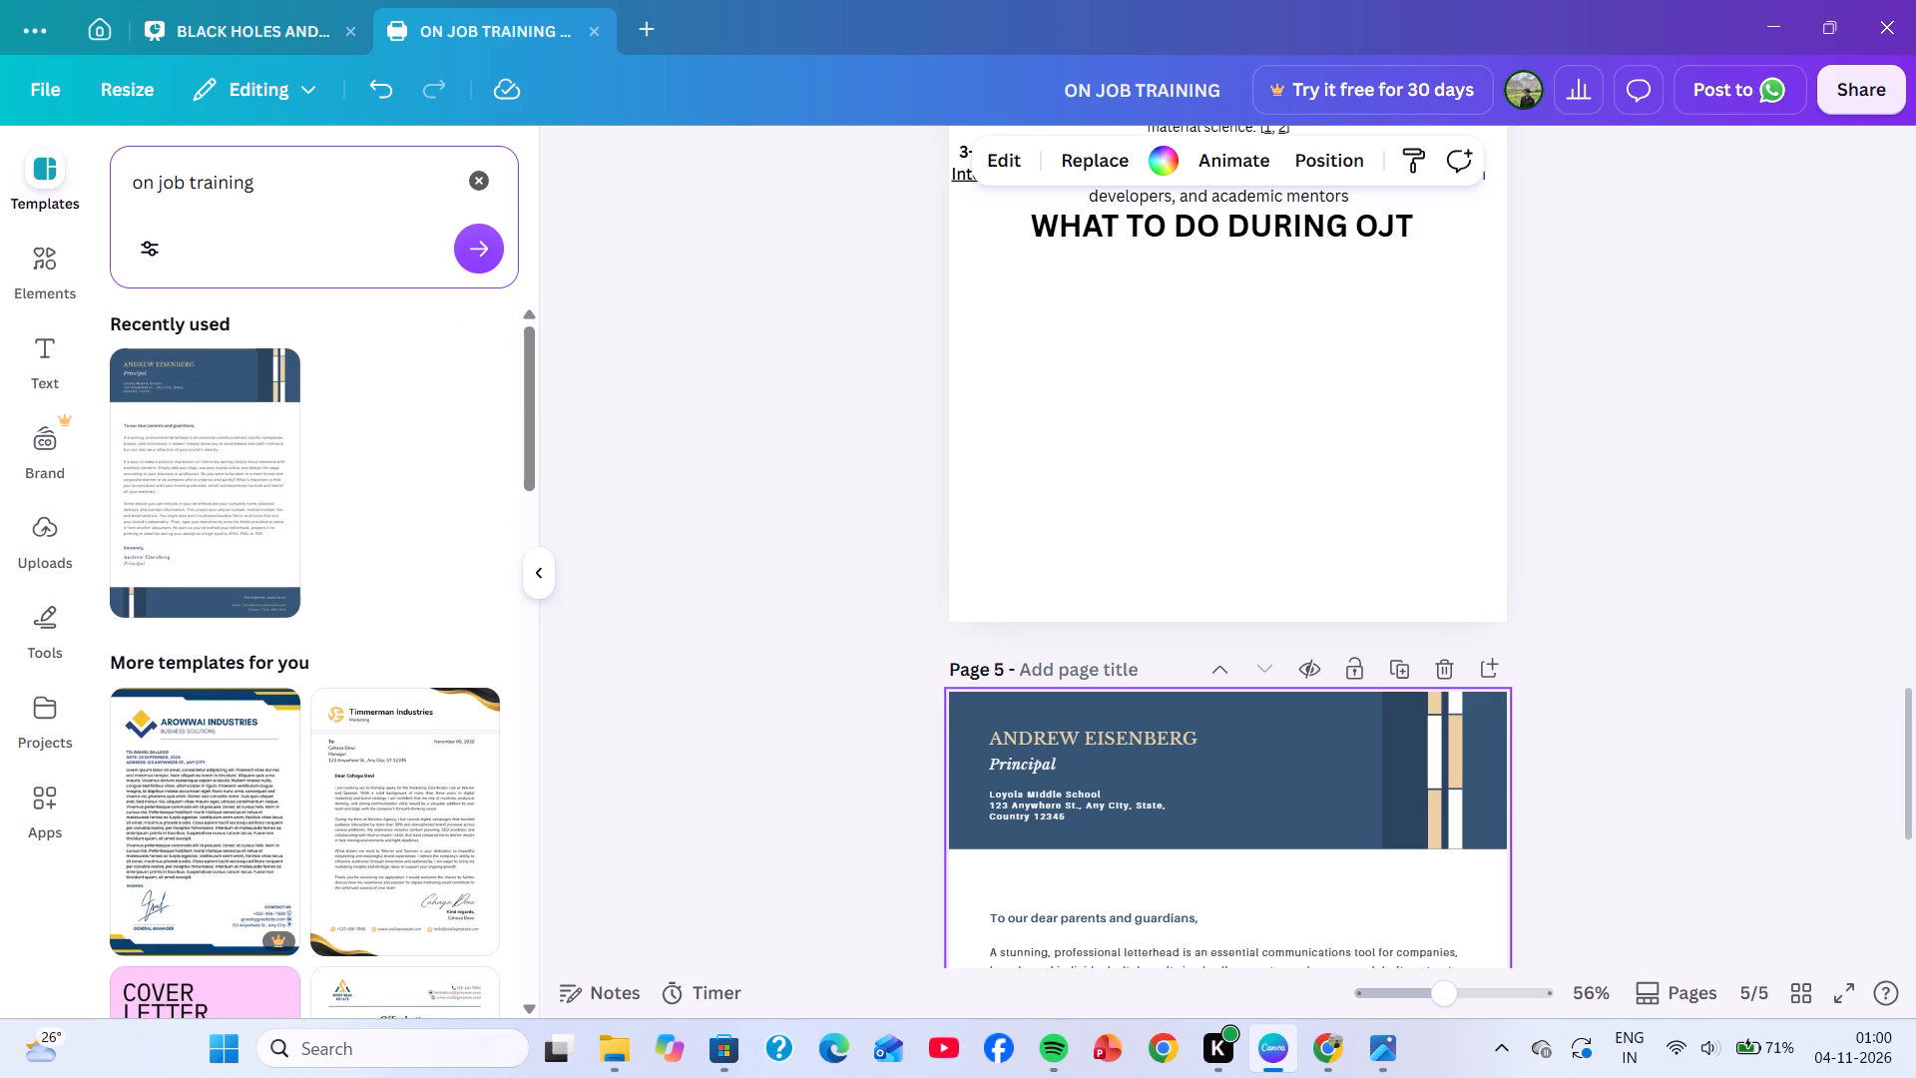
type("rules for")
key("space")
type("physics student")
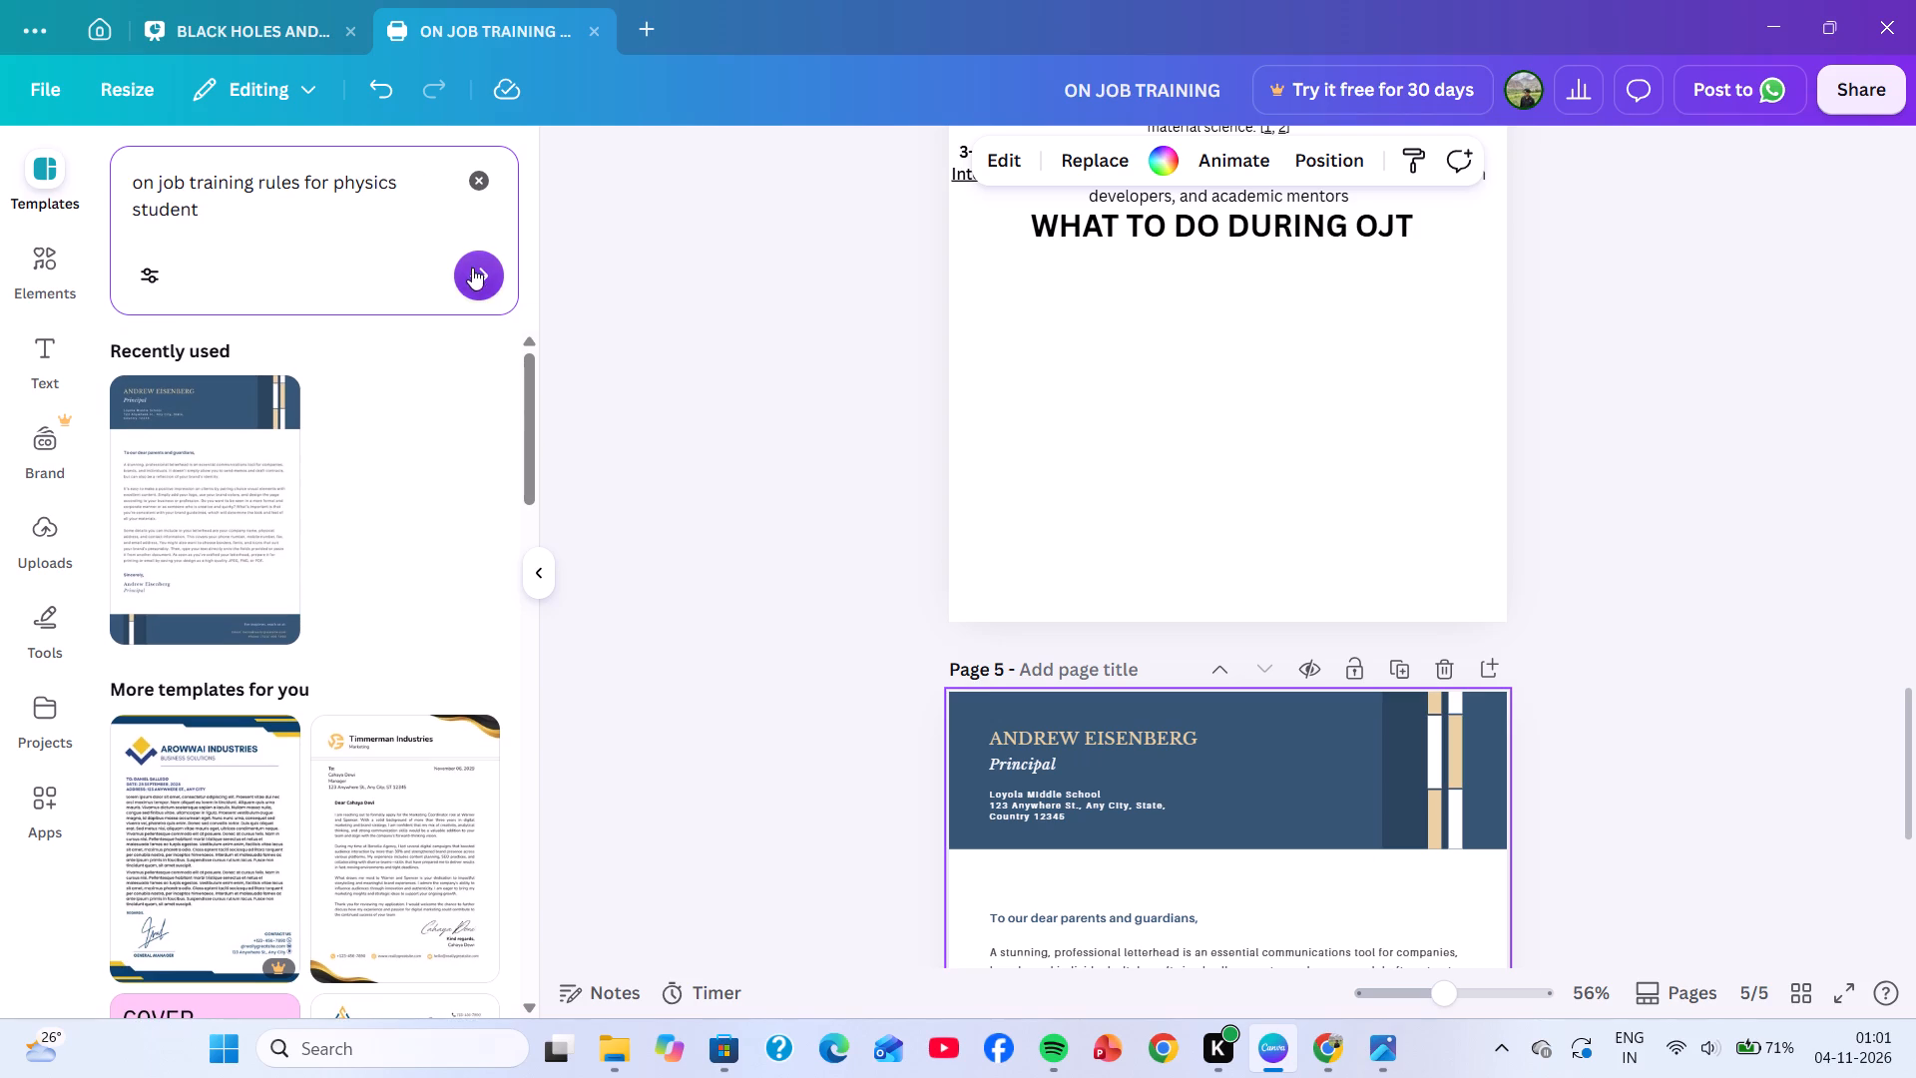
left_click(472, 269)
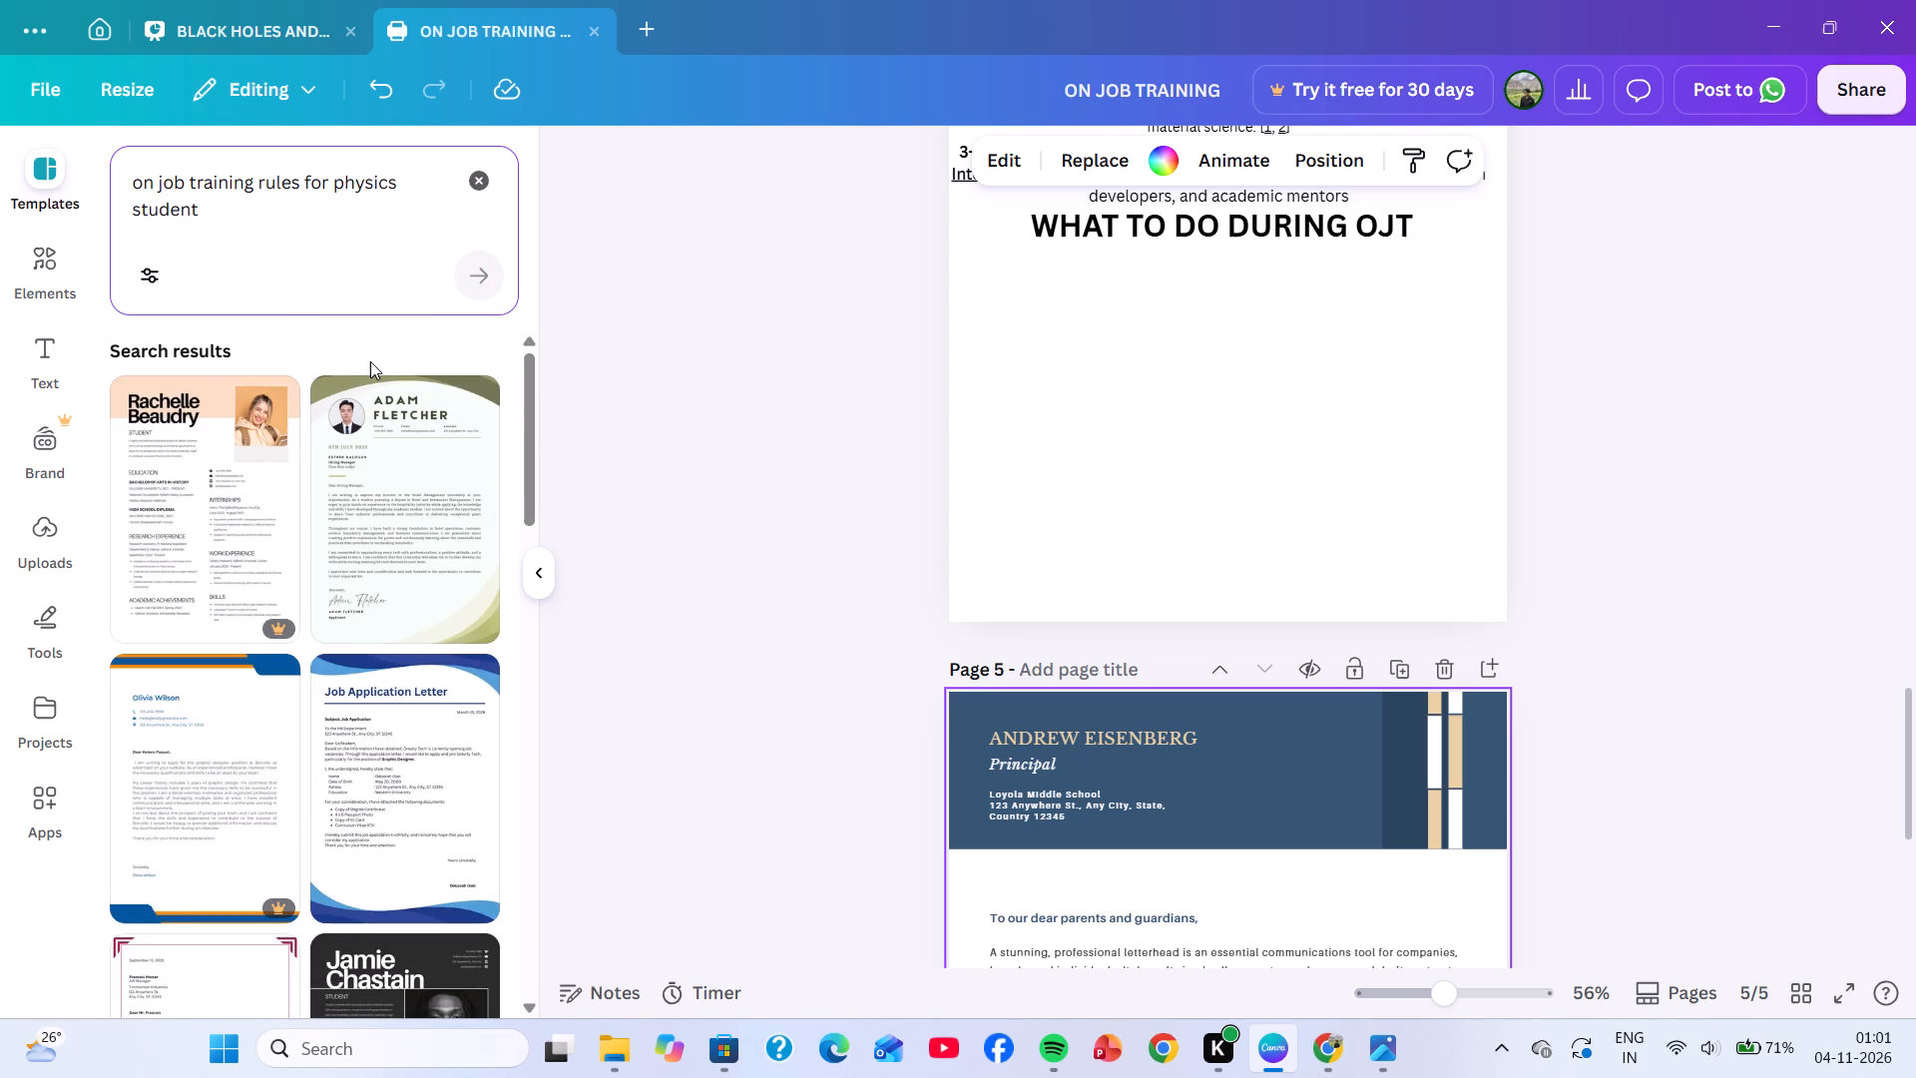
Replace page 5's design with the olive-green internship application letter template featuring a round portrait photo.
left_click(393, 473)
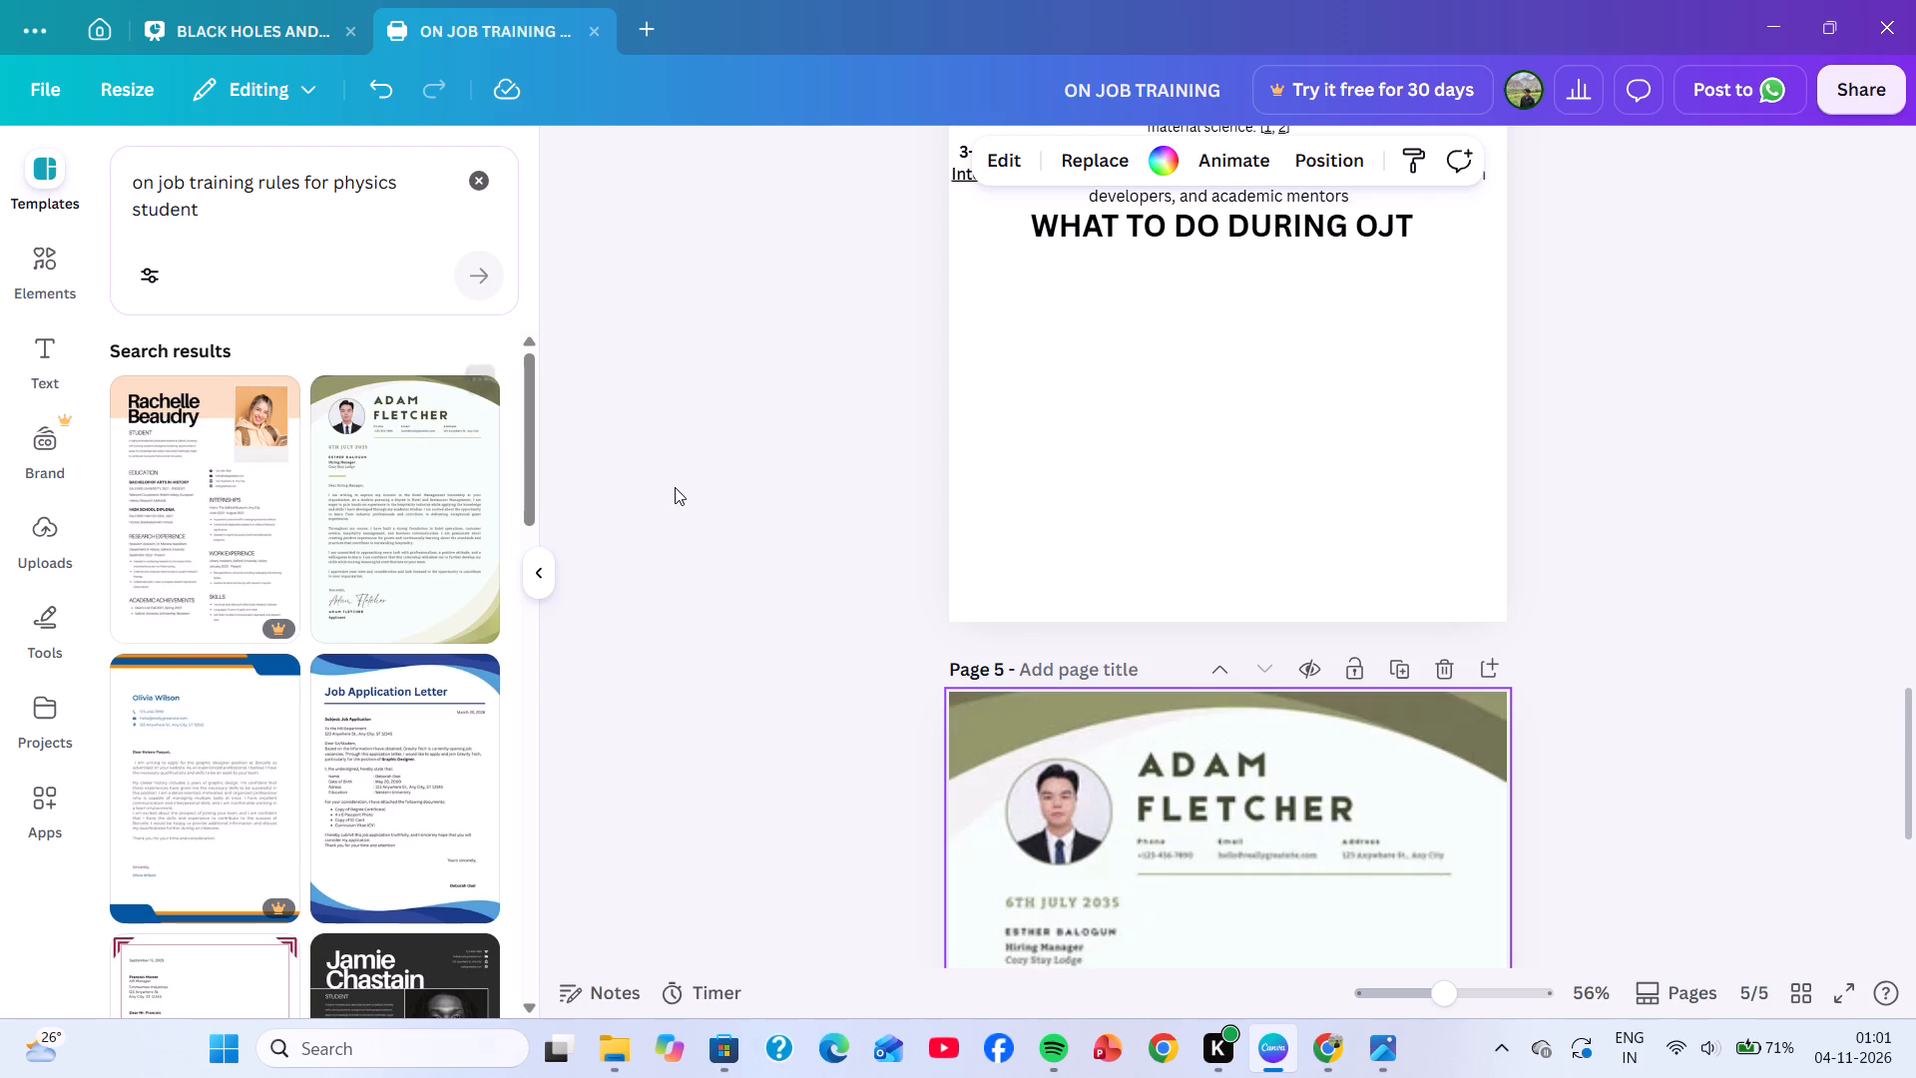
scroll(679, 487, "down", 3)
scroll(843, 476, "down", 2)
scroll(1097, 512, "up", 1)
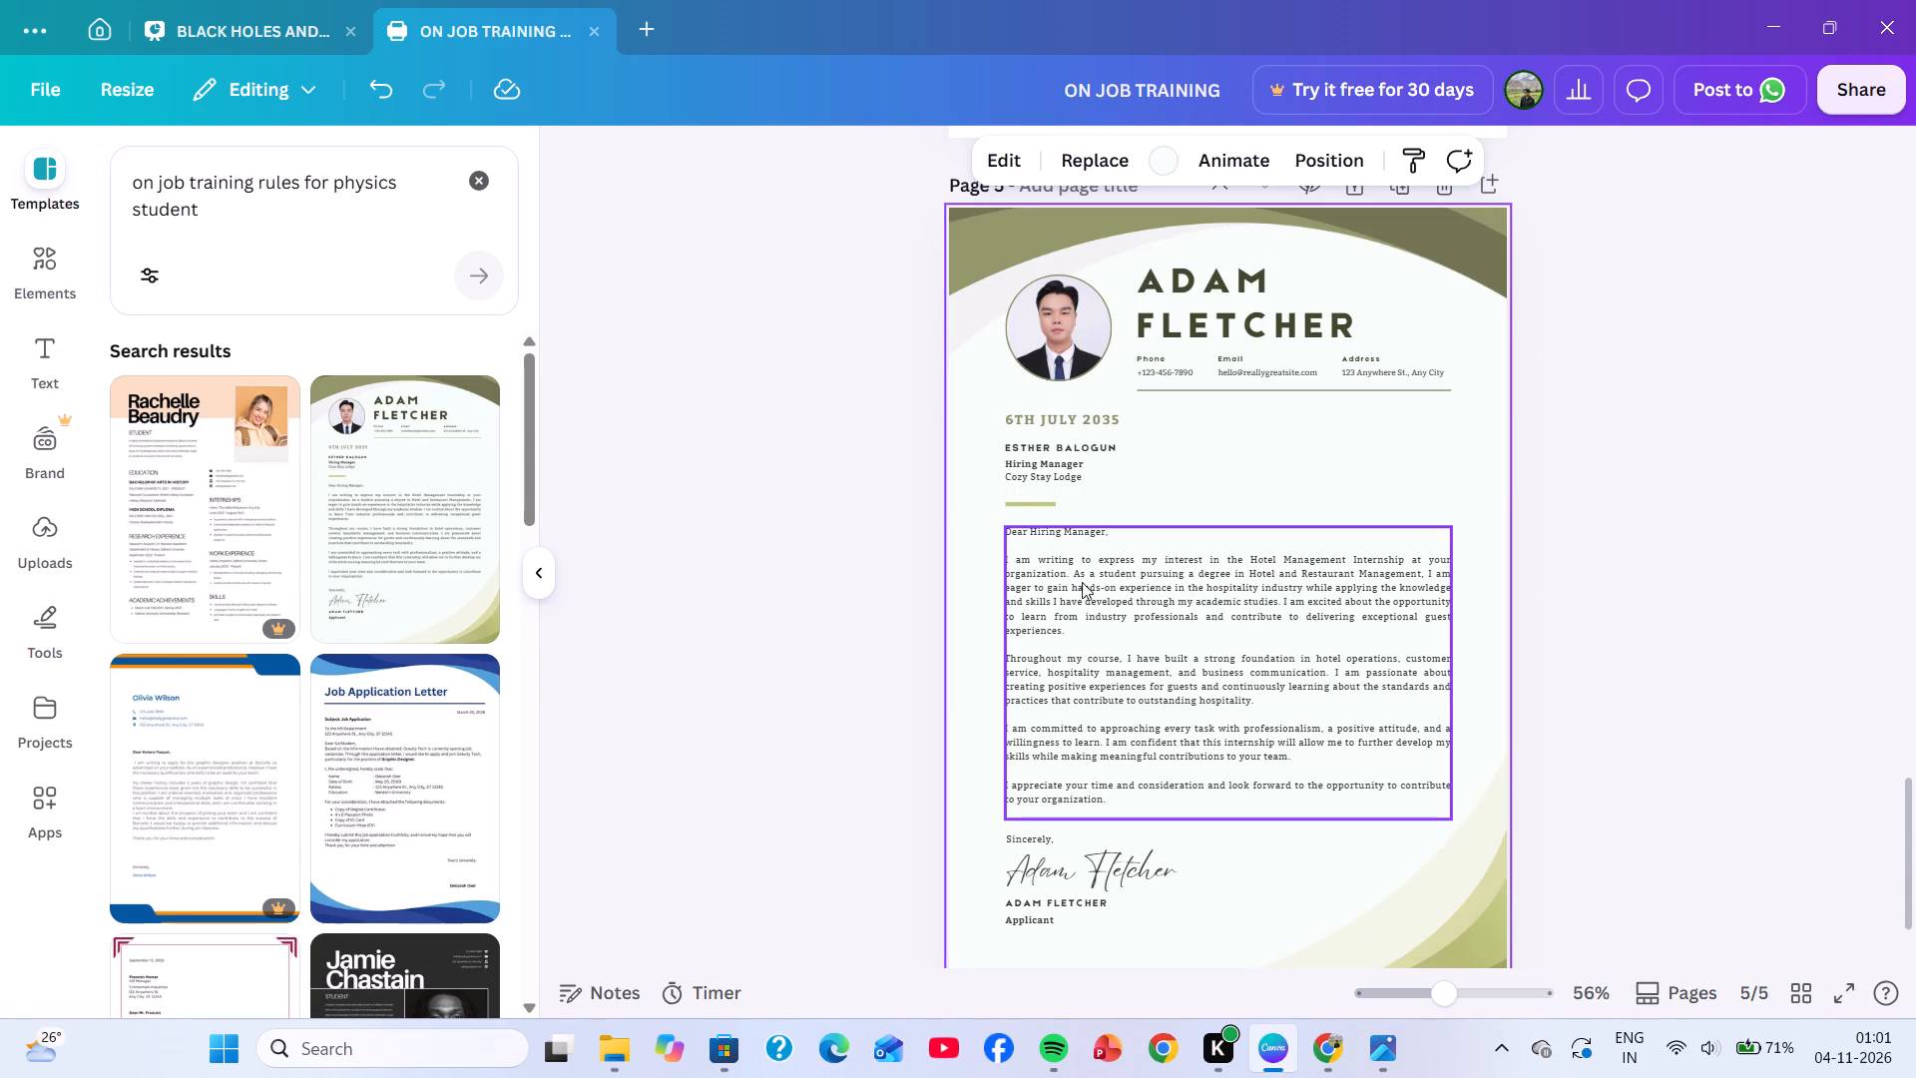
Copy page 5's letter body and paste it over the placeholder of a new body text box under "WHAT TO DO DURING OJT" on page 4.
right_click(1166, 597)
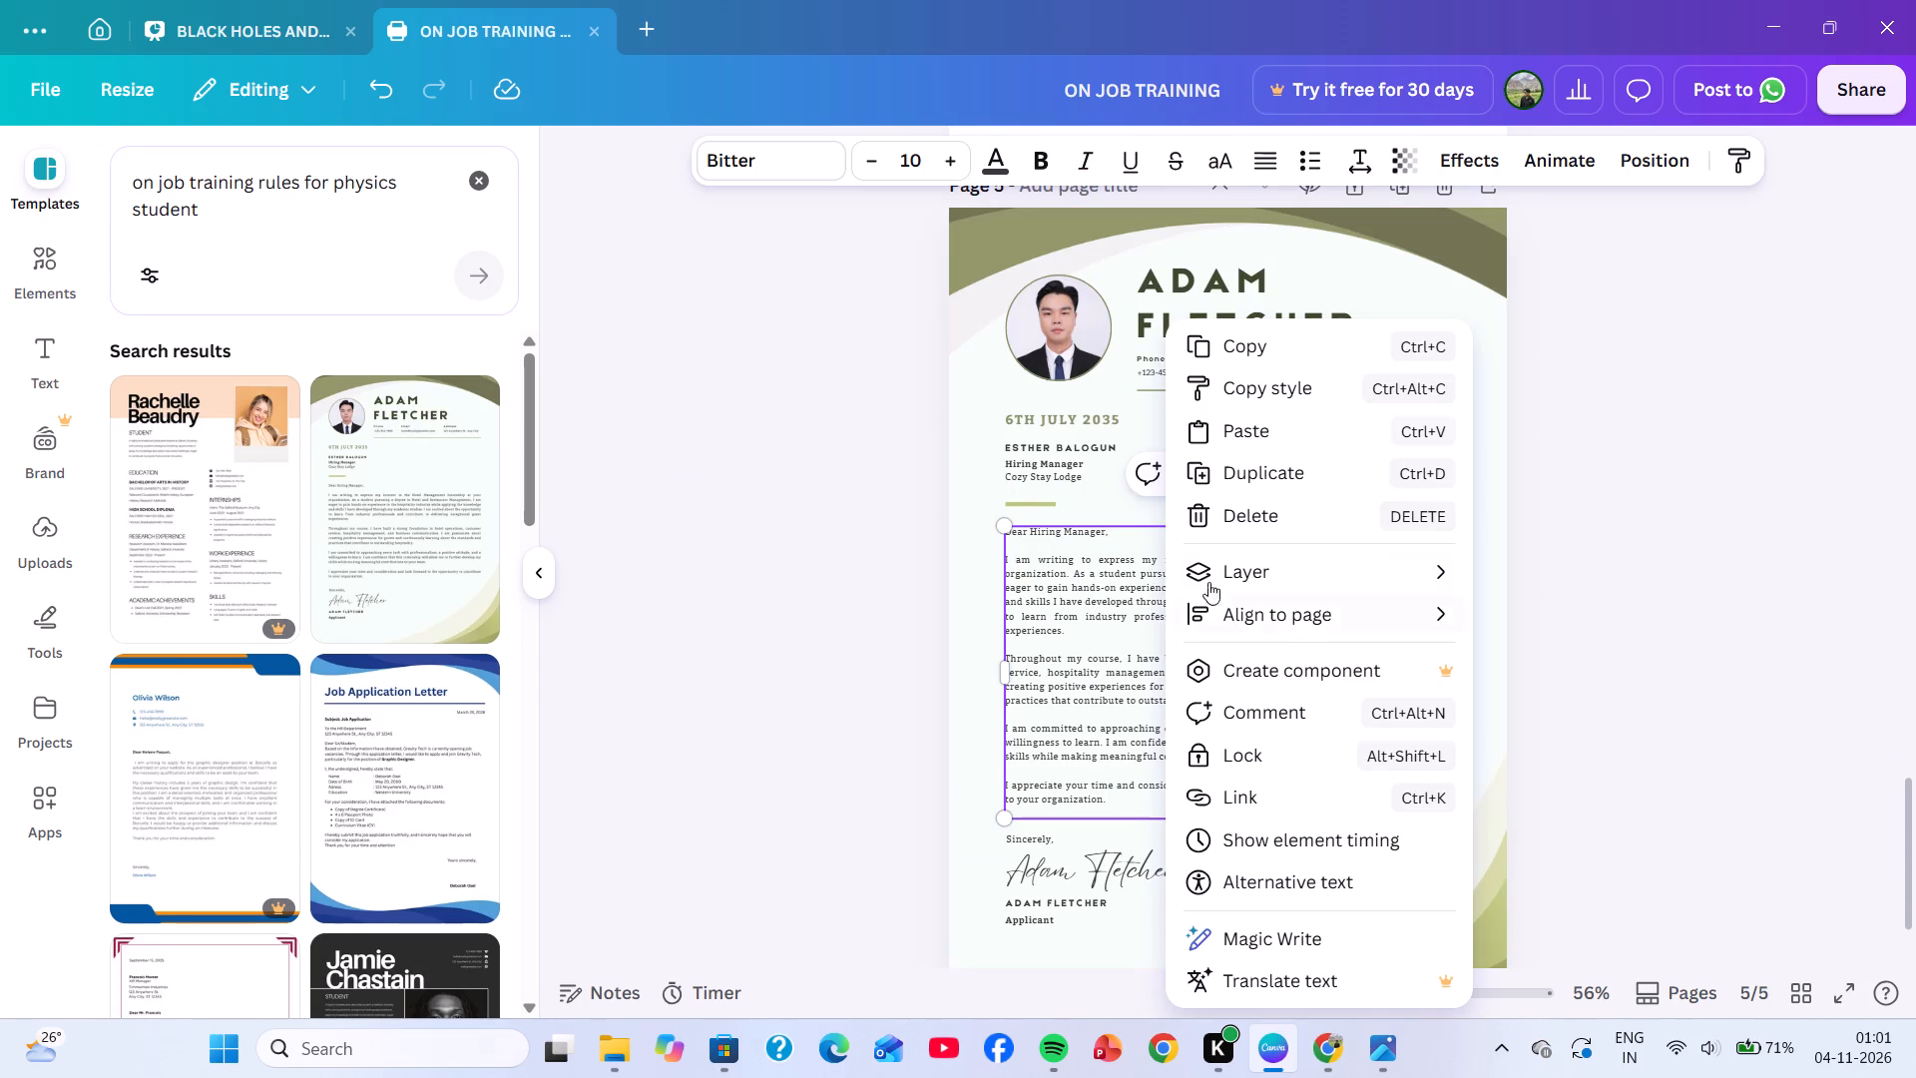
left_click(1236, 343)
scroll(1220, 429, "up", 4)
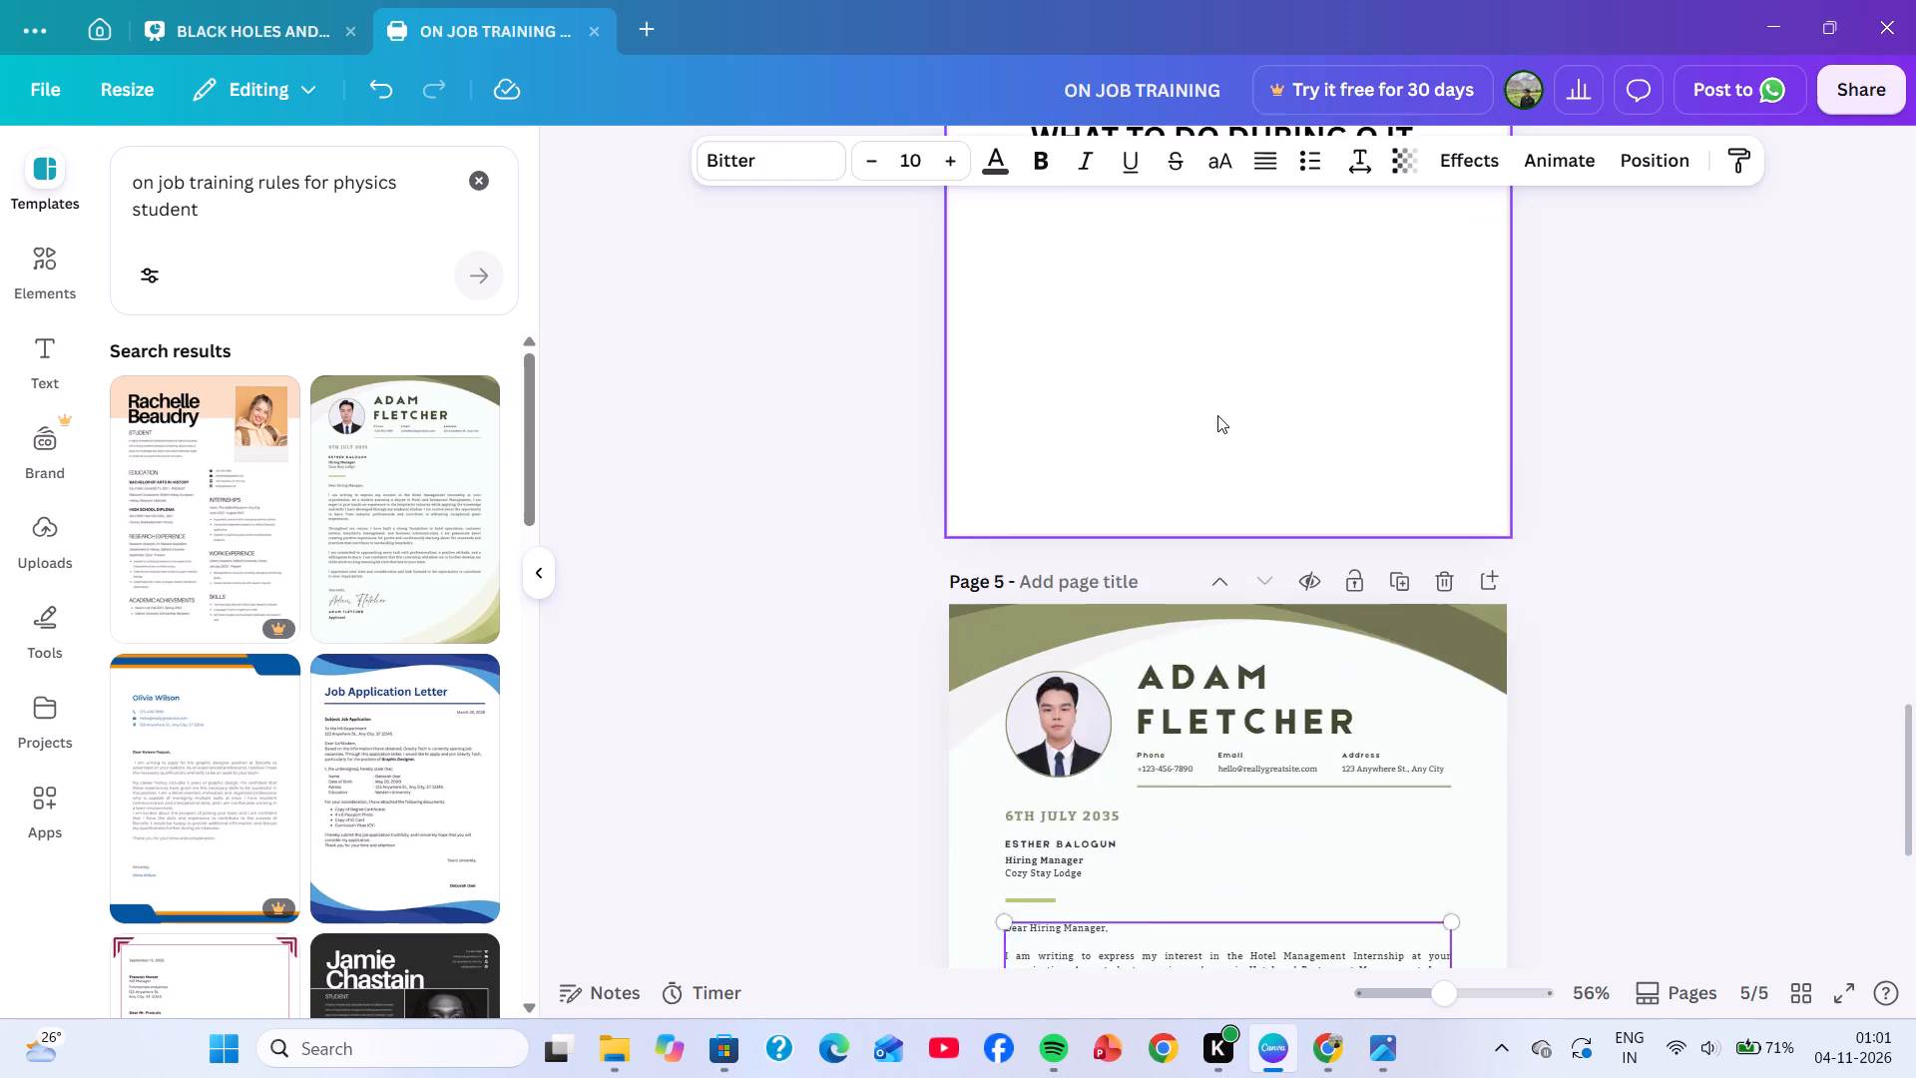
left_click(1217, 415)
scroll(1214, 415, "up", 2)
left_click(4, 340)
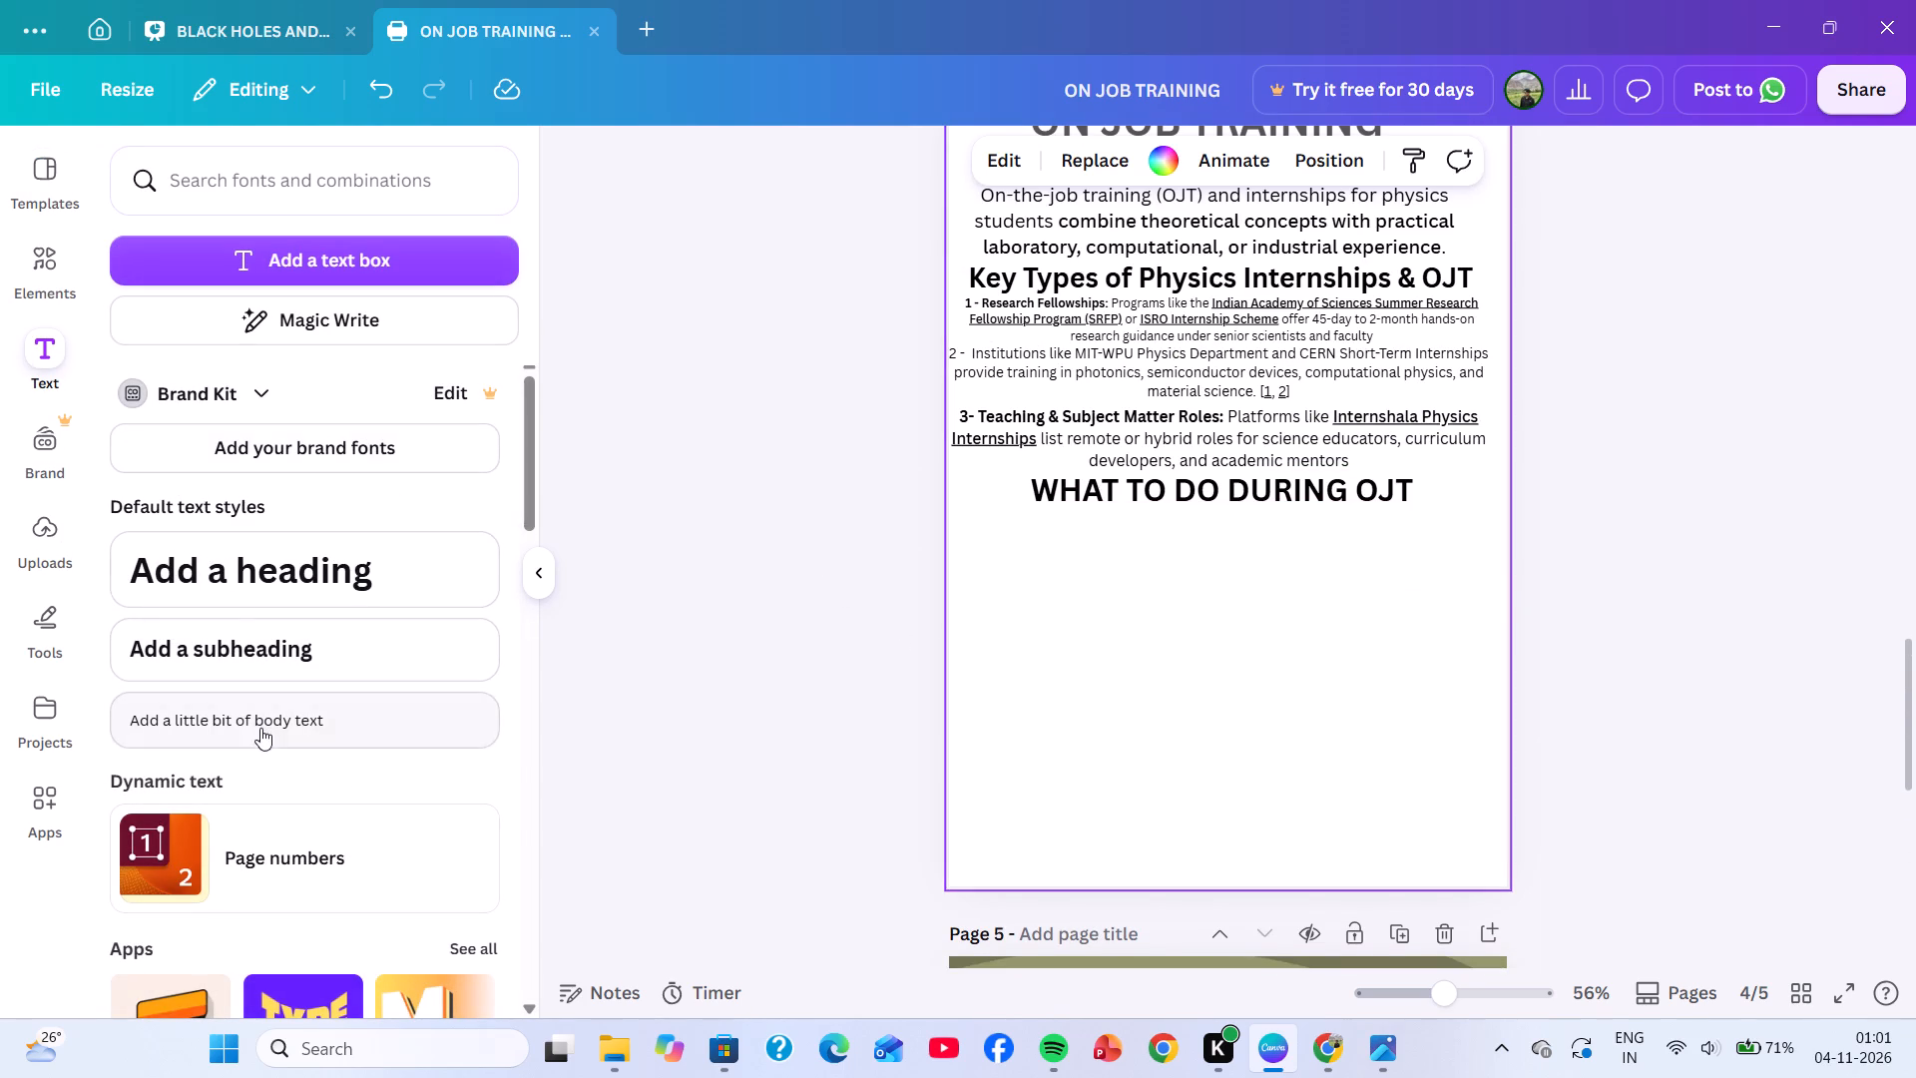
left_click(260, 728)
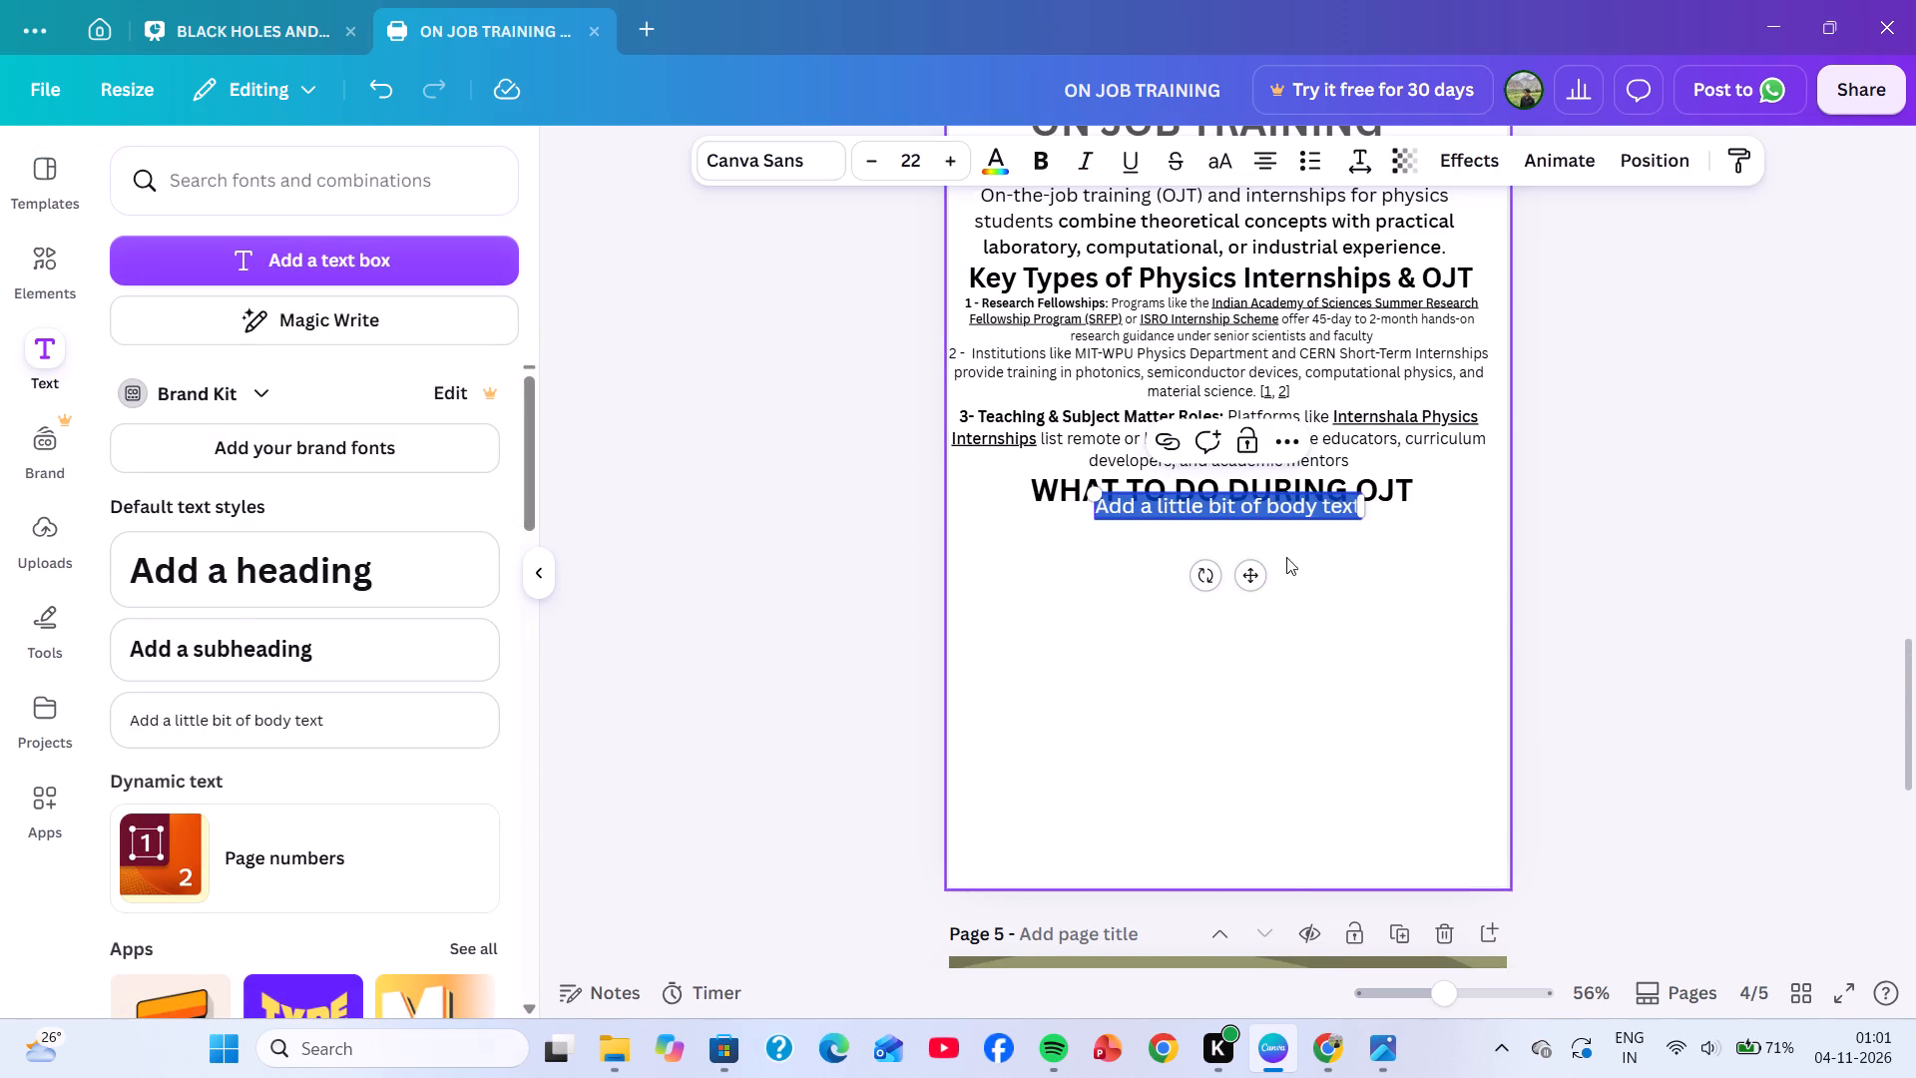
left_click_drag(1255, 584, 1254, 651)
left_click(1338, 570)
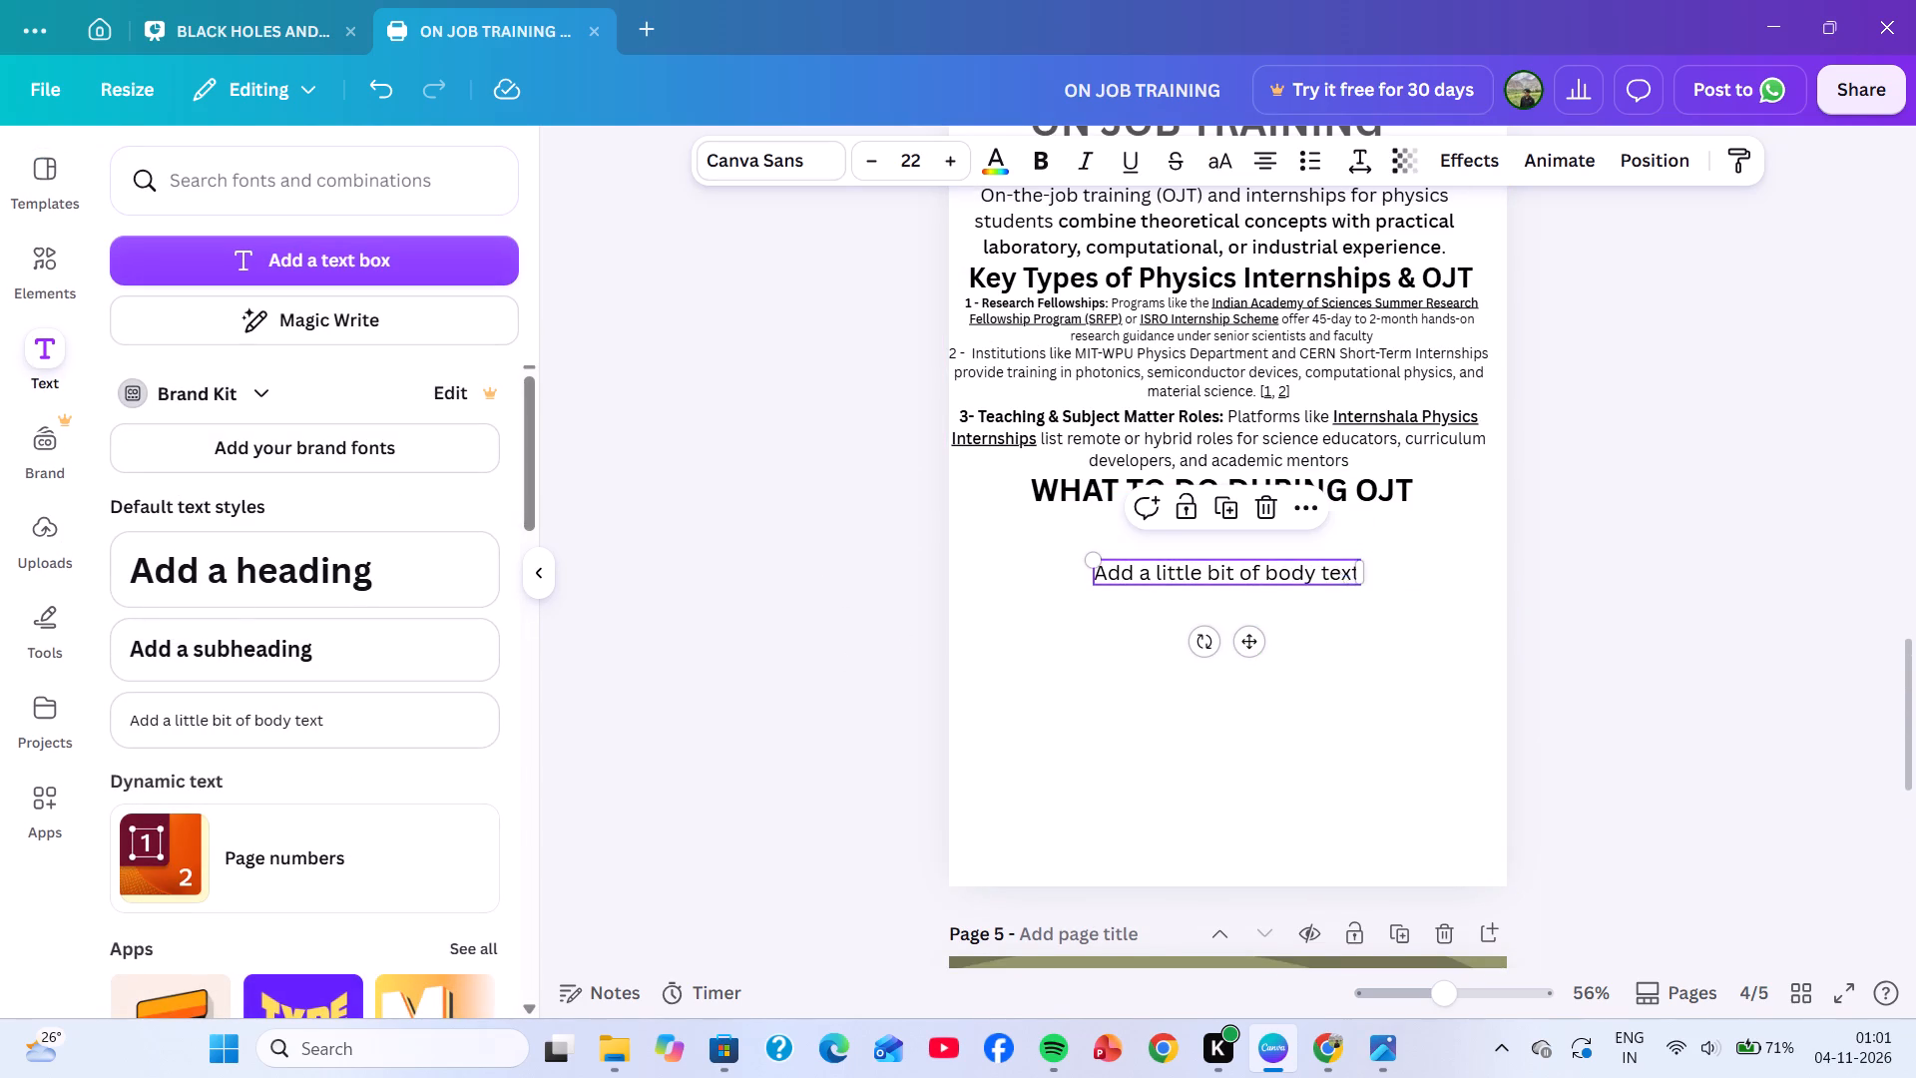
key("BackSpace")
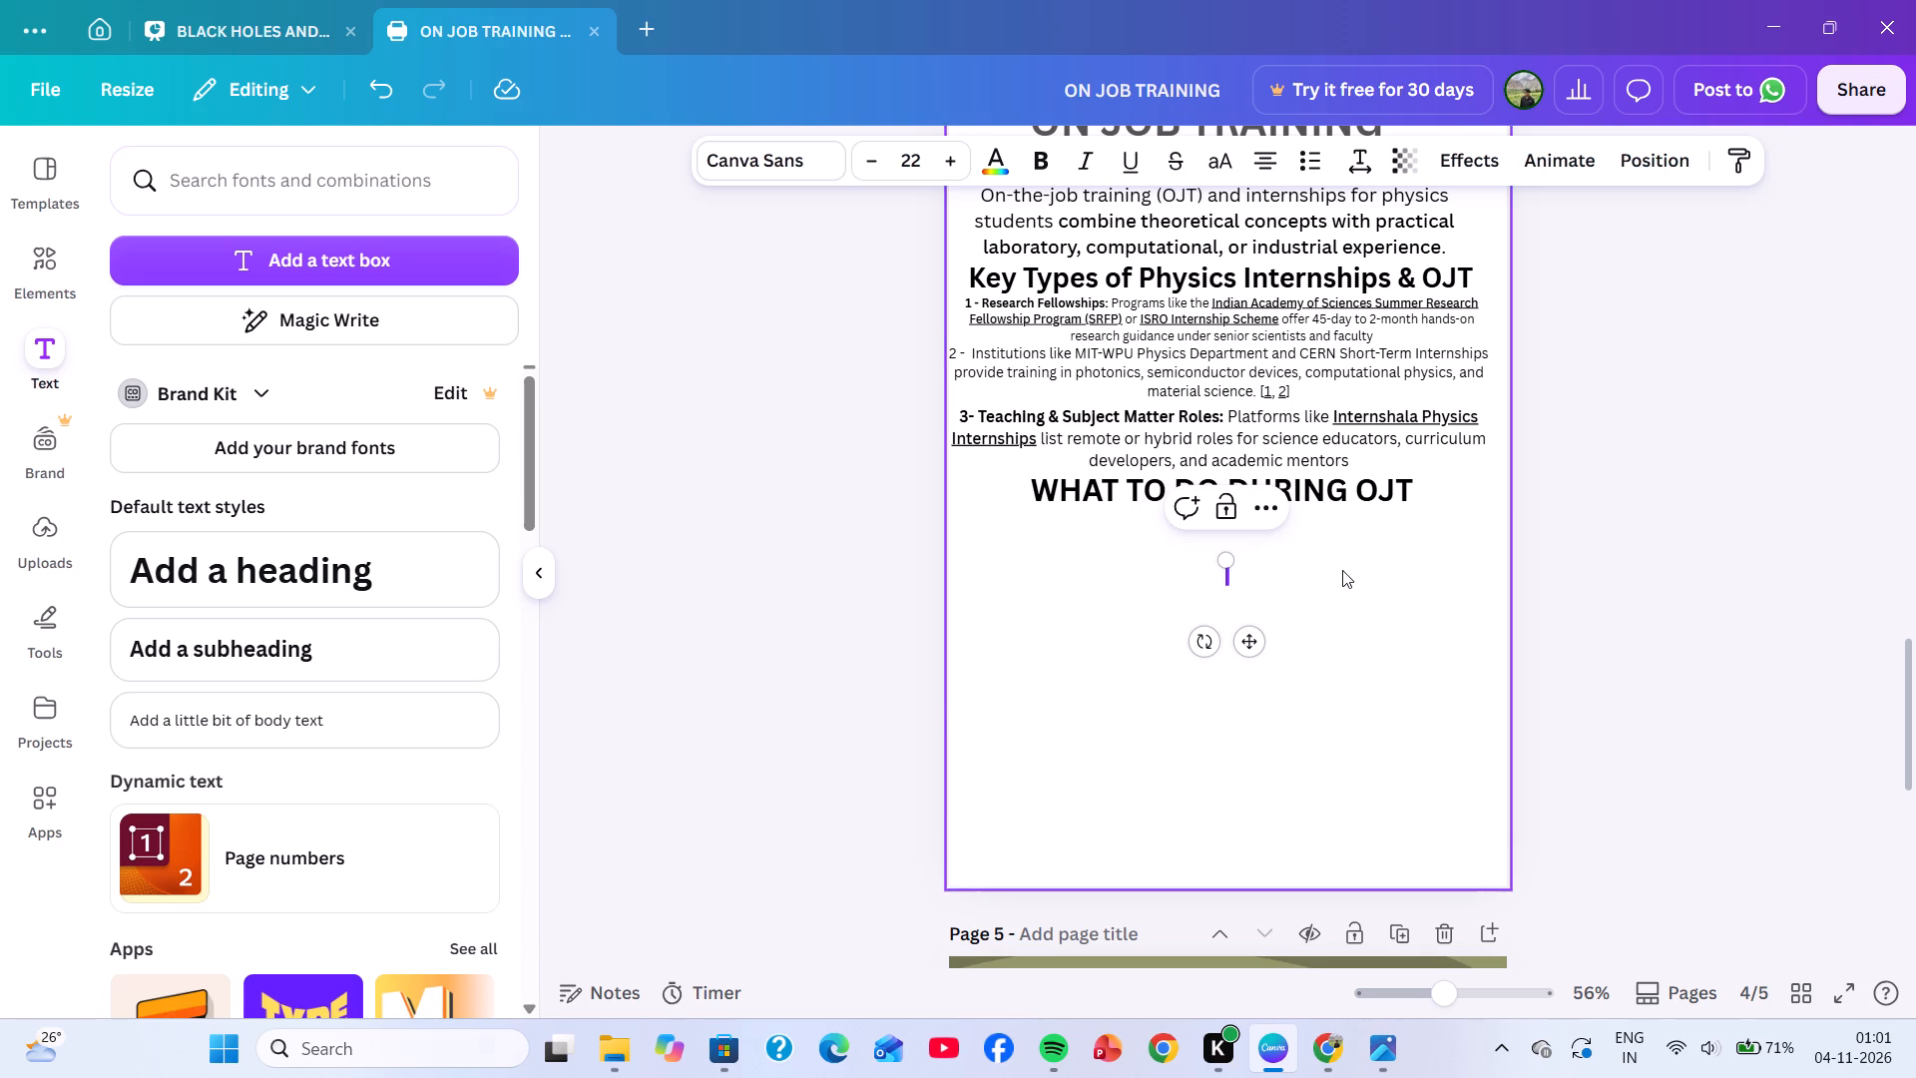
key("ctrl+v")
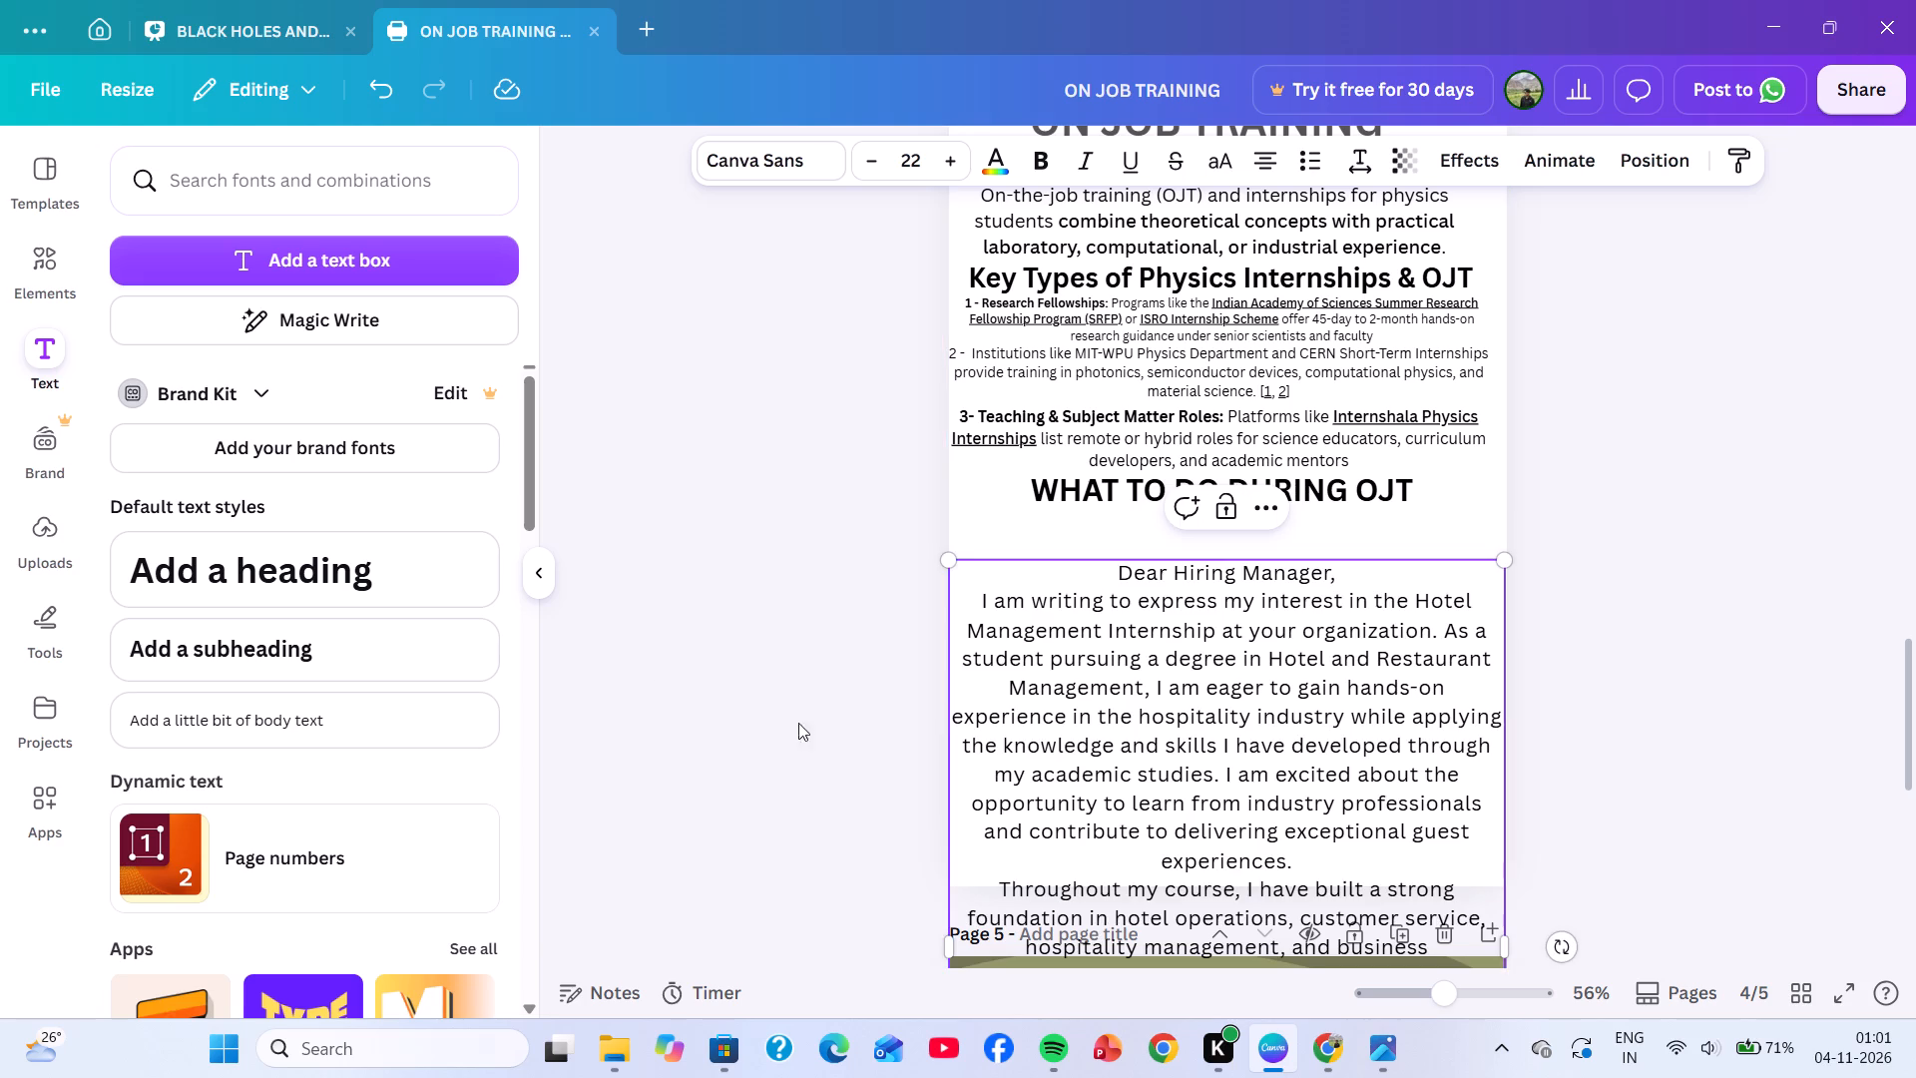
left_click(648, 659)
Scale the pasted letter text down to about font size 10.2 and place it directly below the "WHAT TO DO DURING OJT" heading.
scroll(1242, 705, "down", 1)
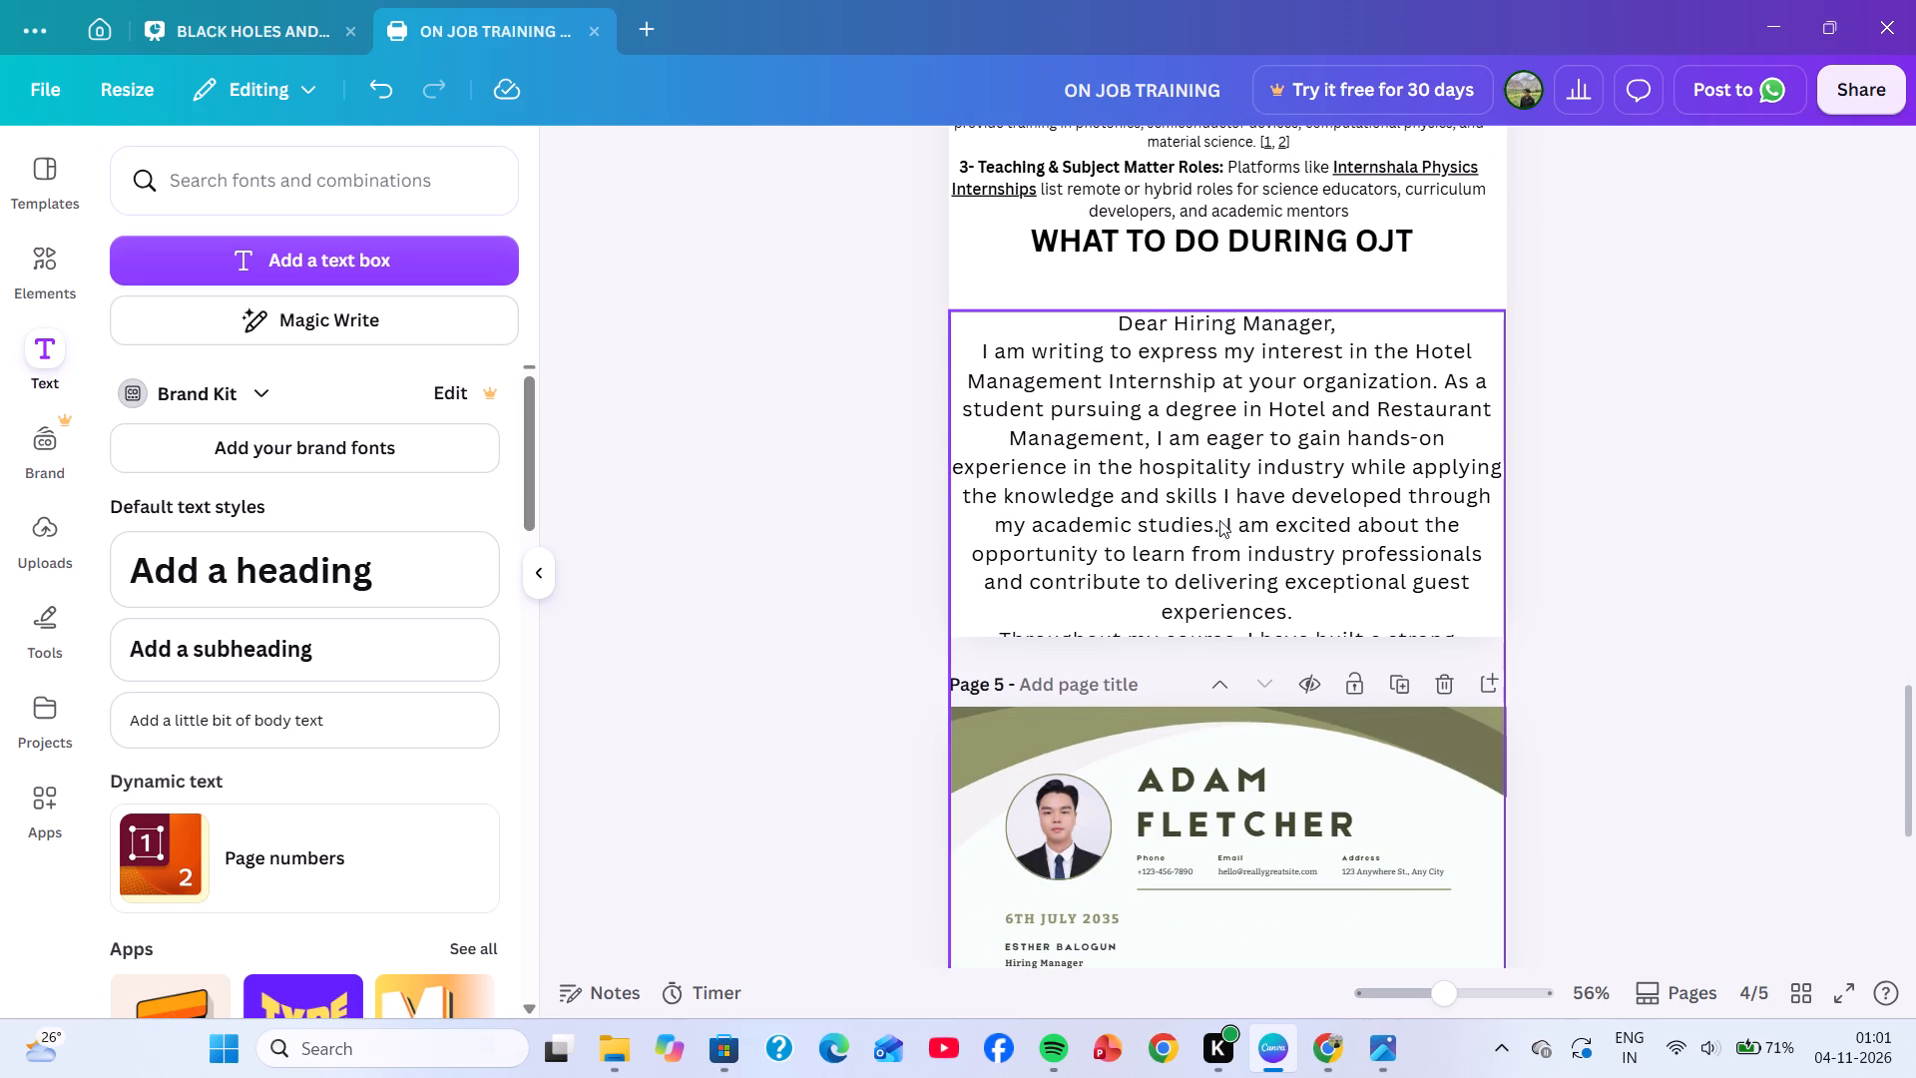
left_click_drag(1221, 511, 1222, 459)
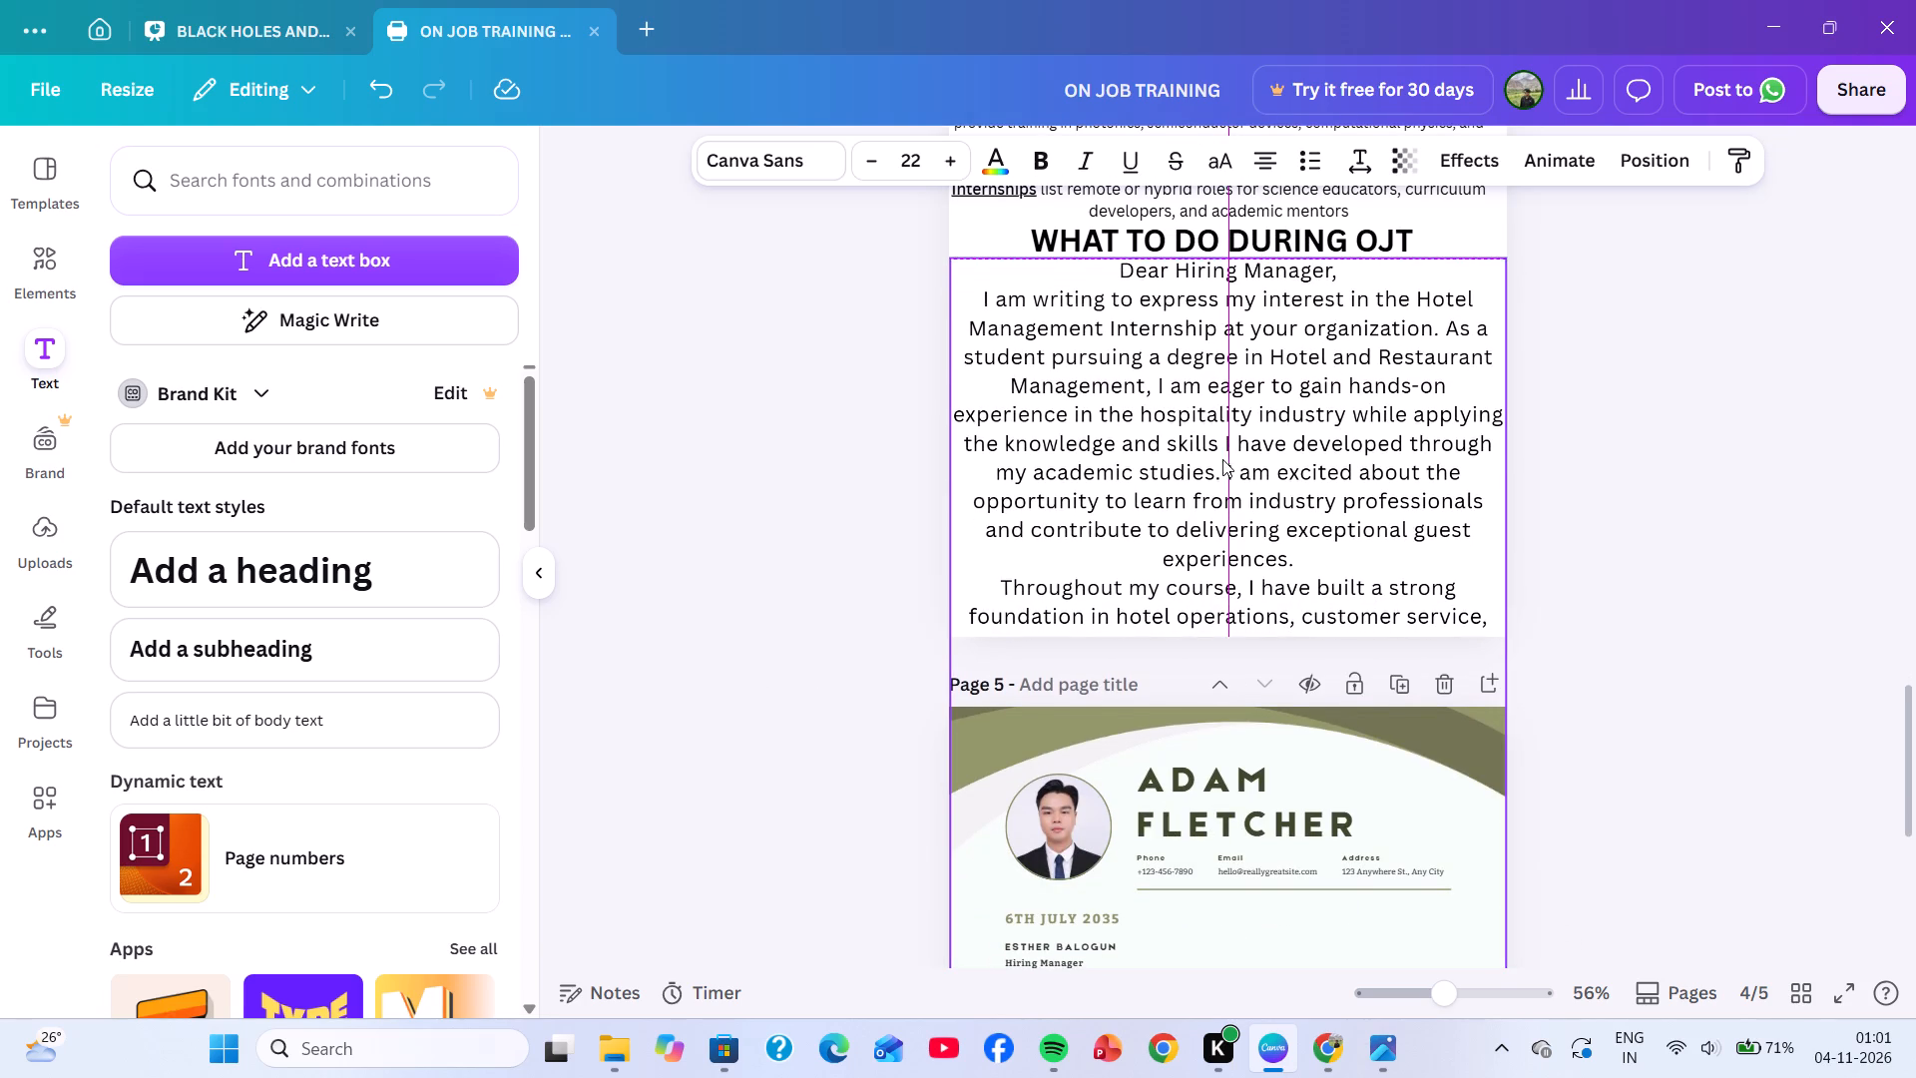
left_click_drag(1131, 495, 1138, 428)
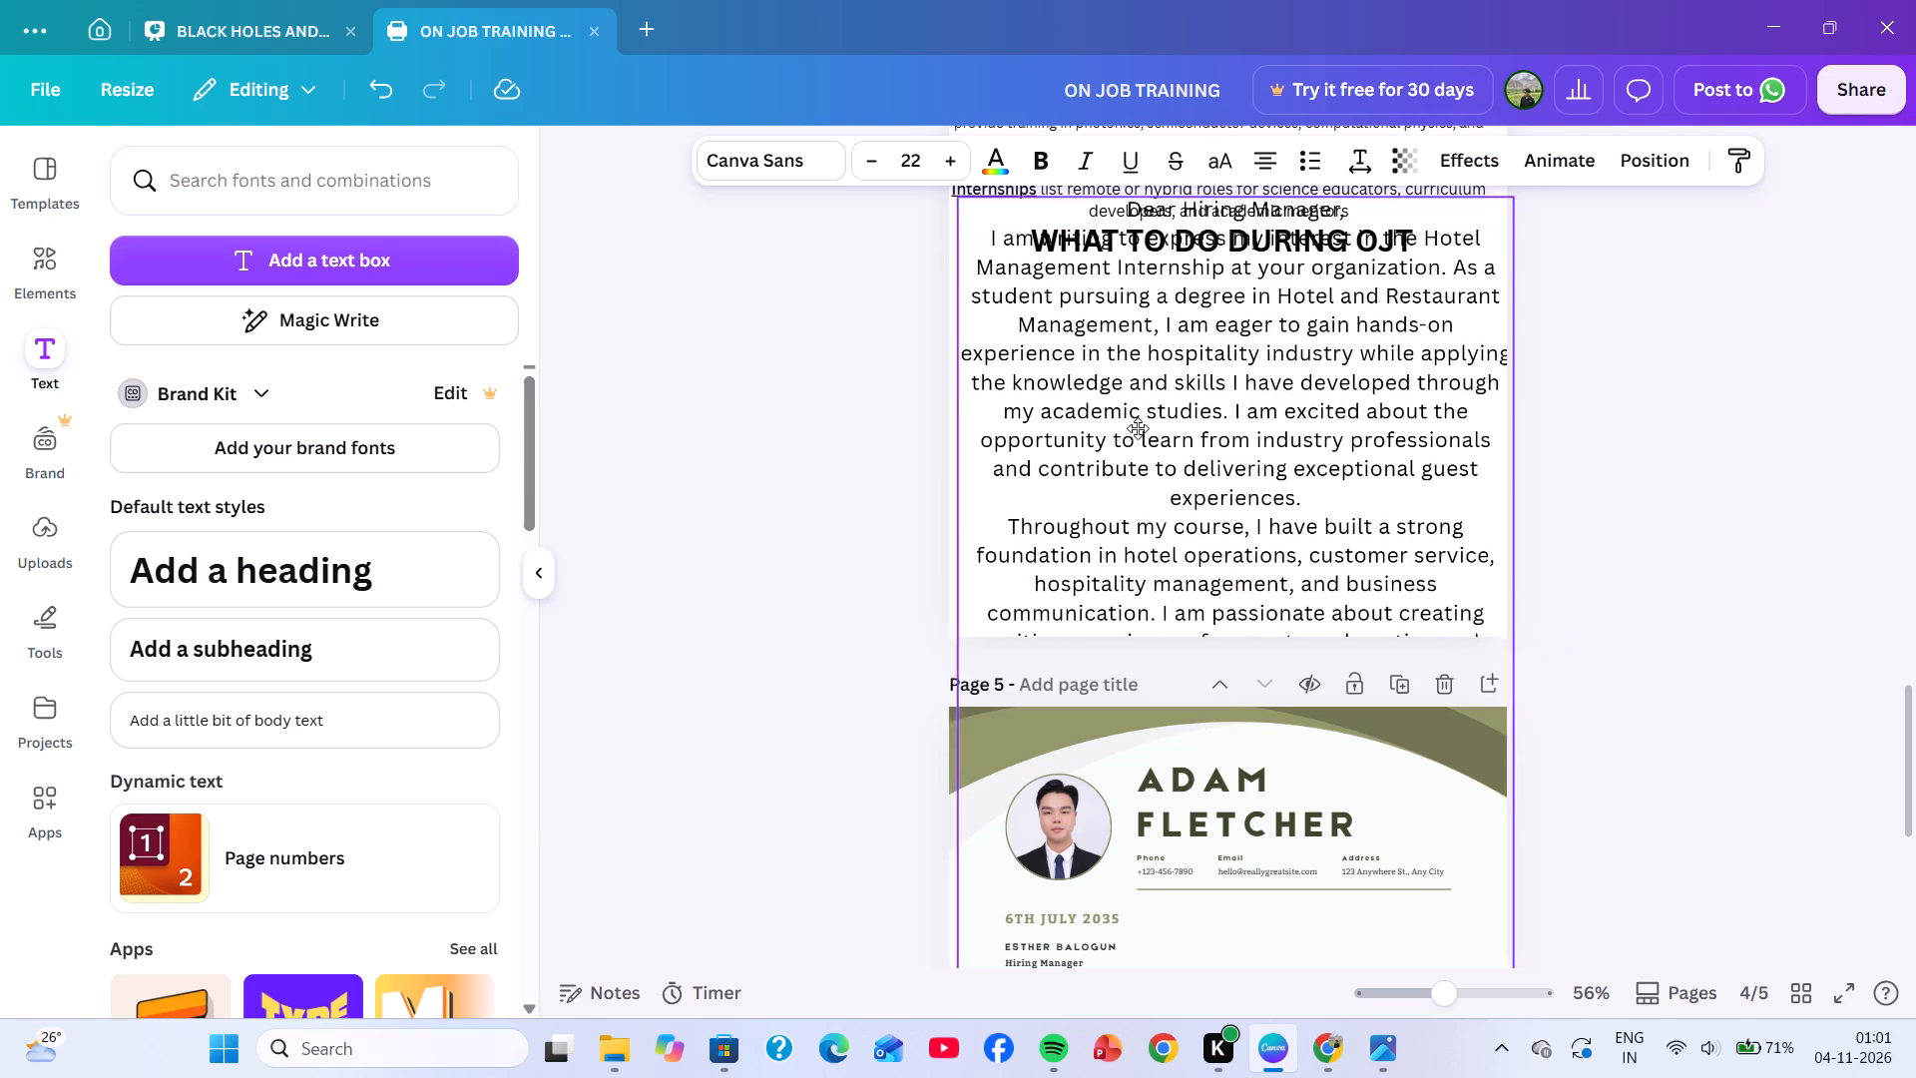
left_click_drag(1138, 428, 1137, 341)
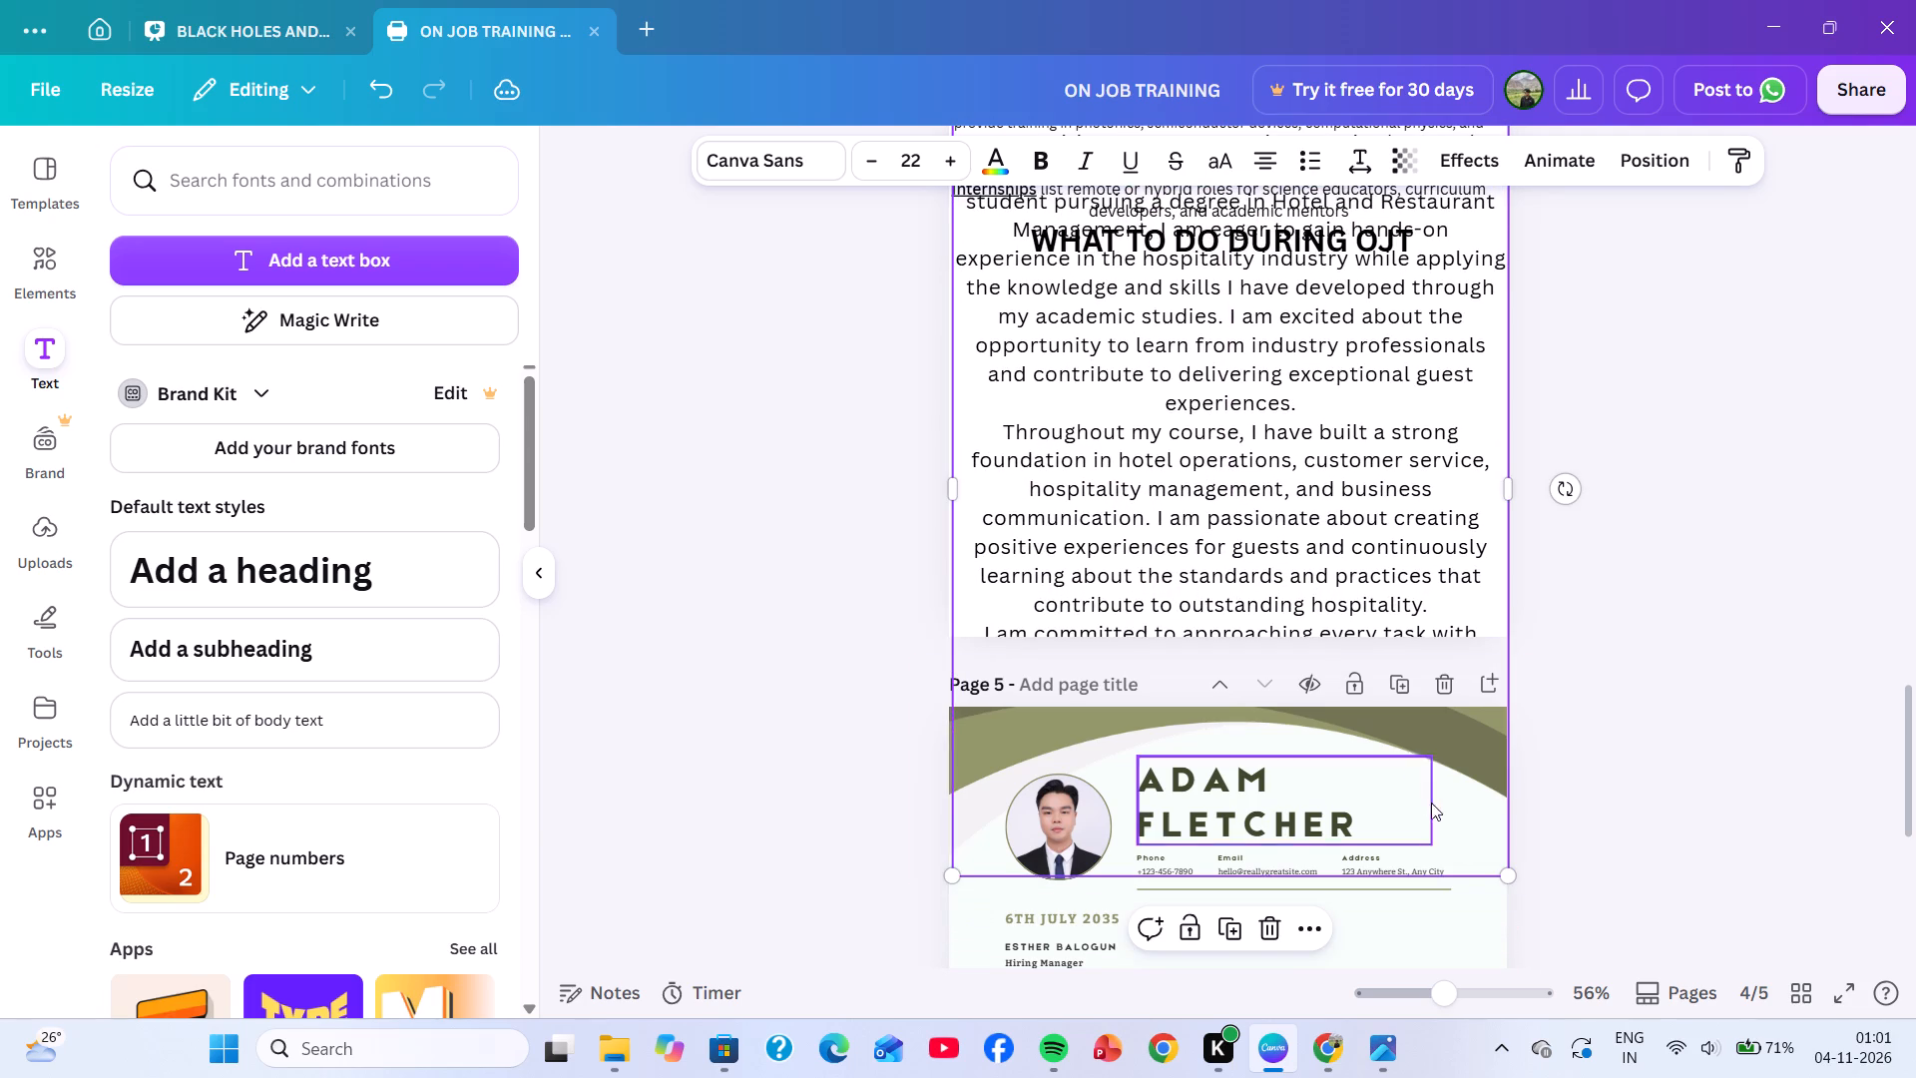
left_click_drag(1508, 883, 1378, 602)
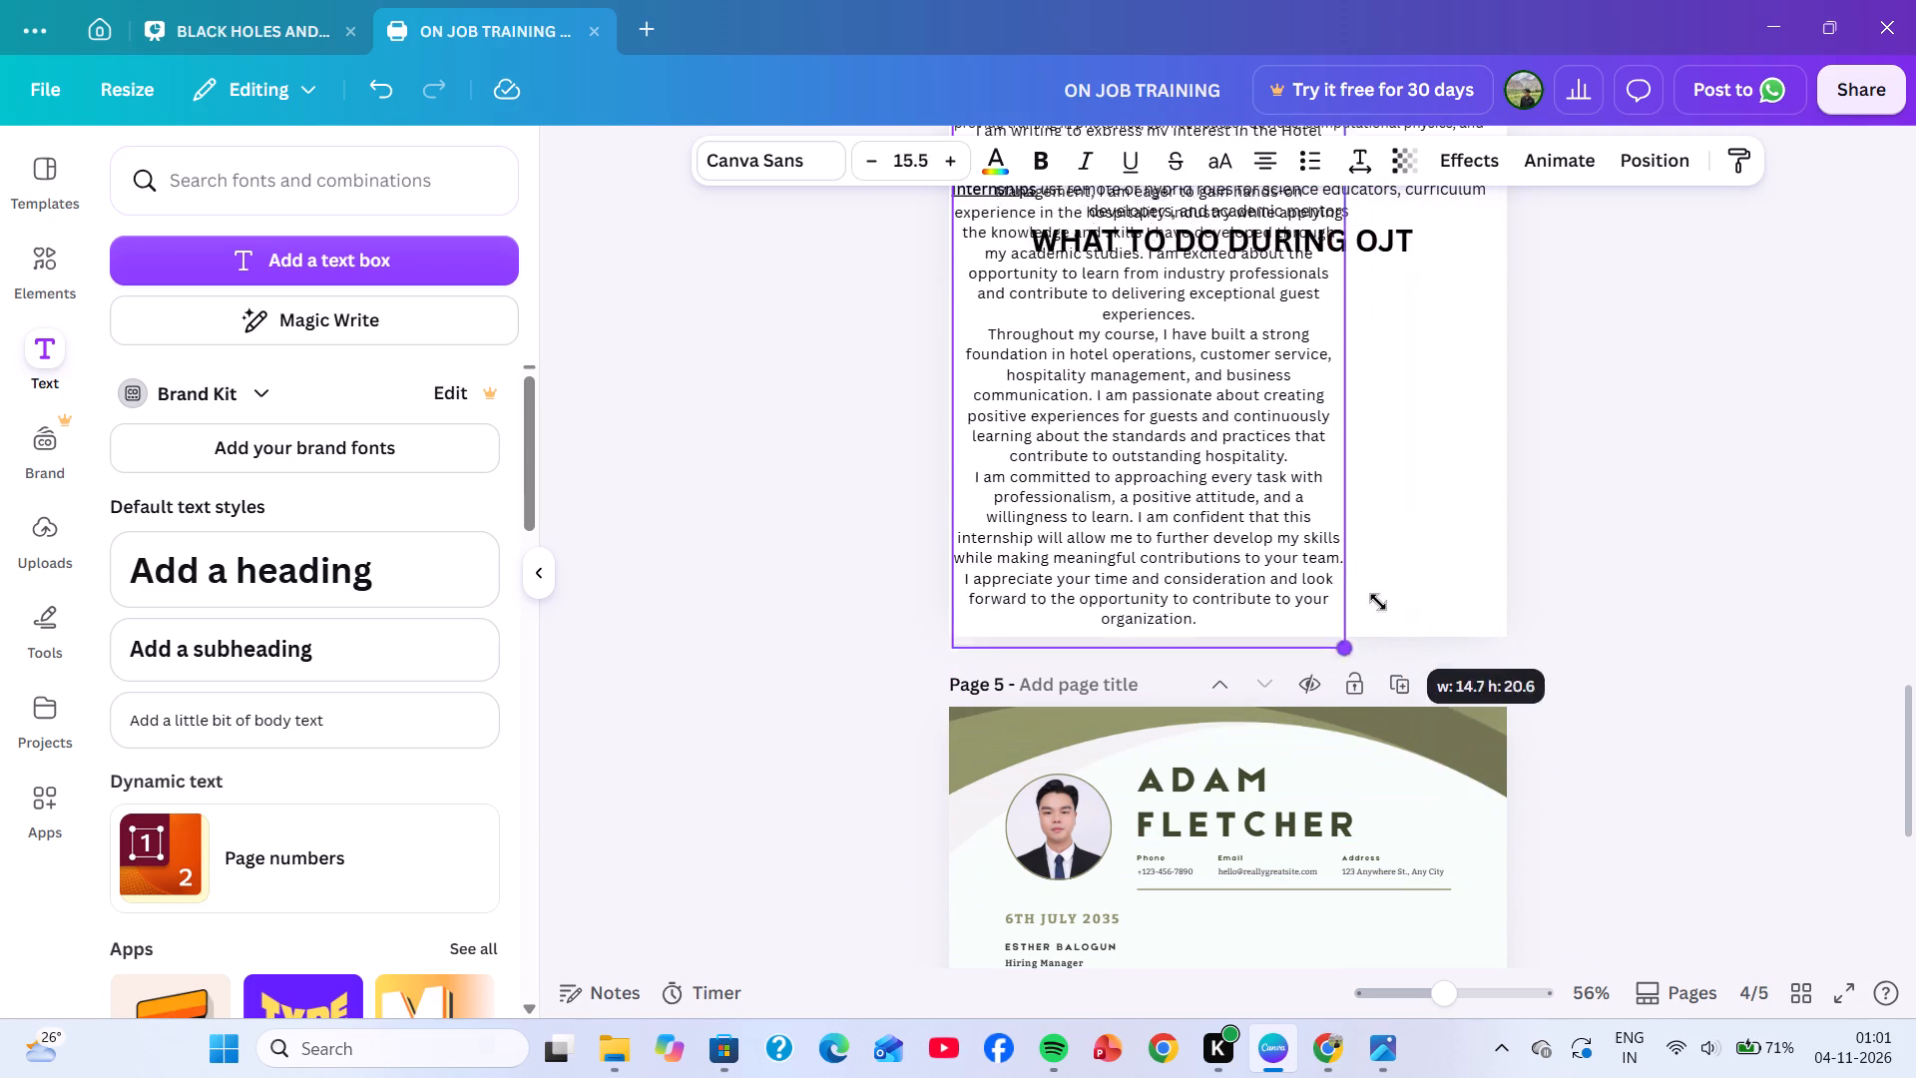
left_click_drag(1378, 602, 1352, 560)
scroll(1295, 516, "up", 1)
left_click_drag(1171, 661, 1257, 681)
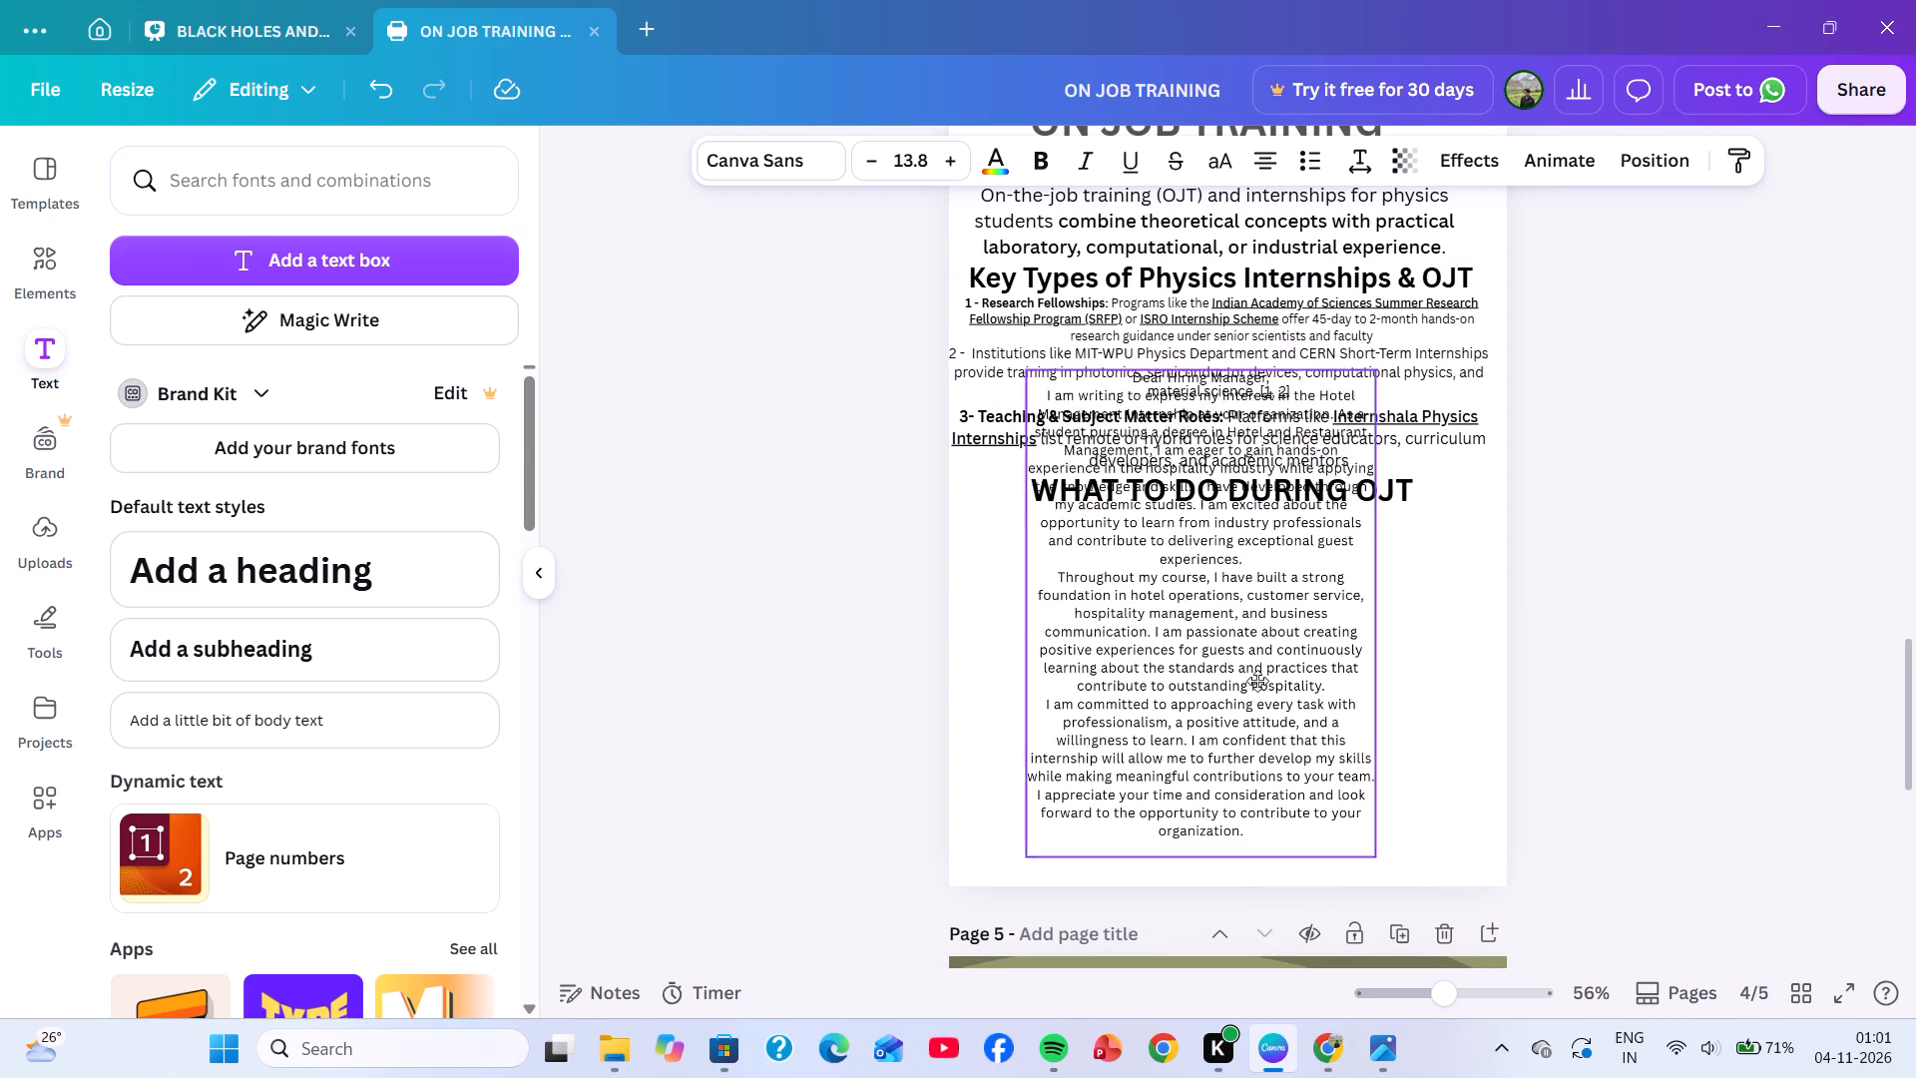
left_click_drag(1257, 681, 1273, 684)
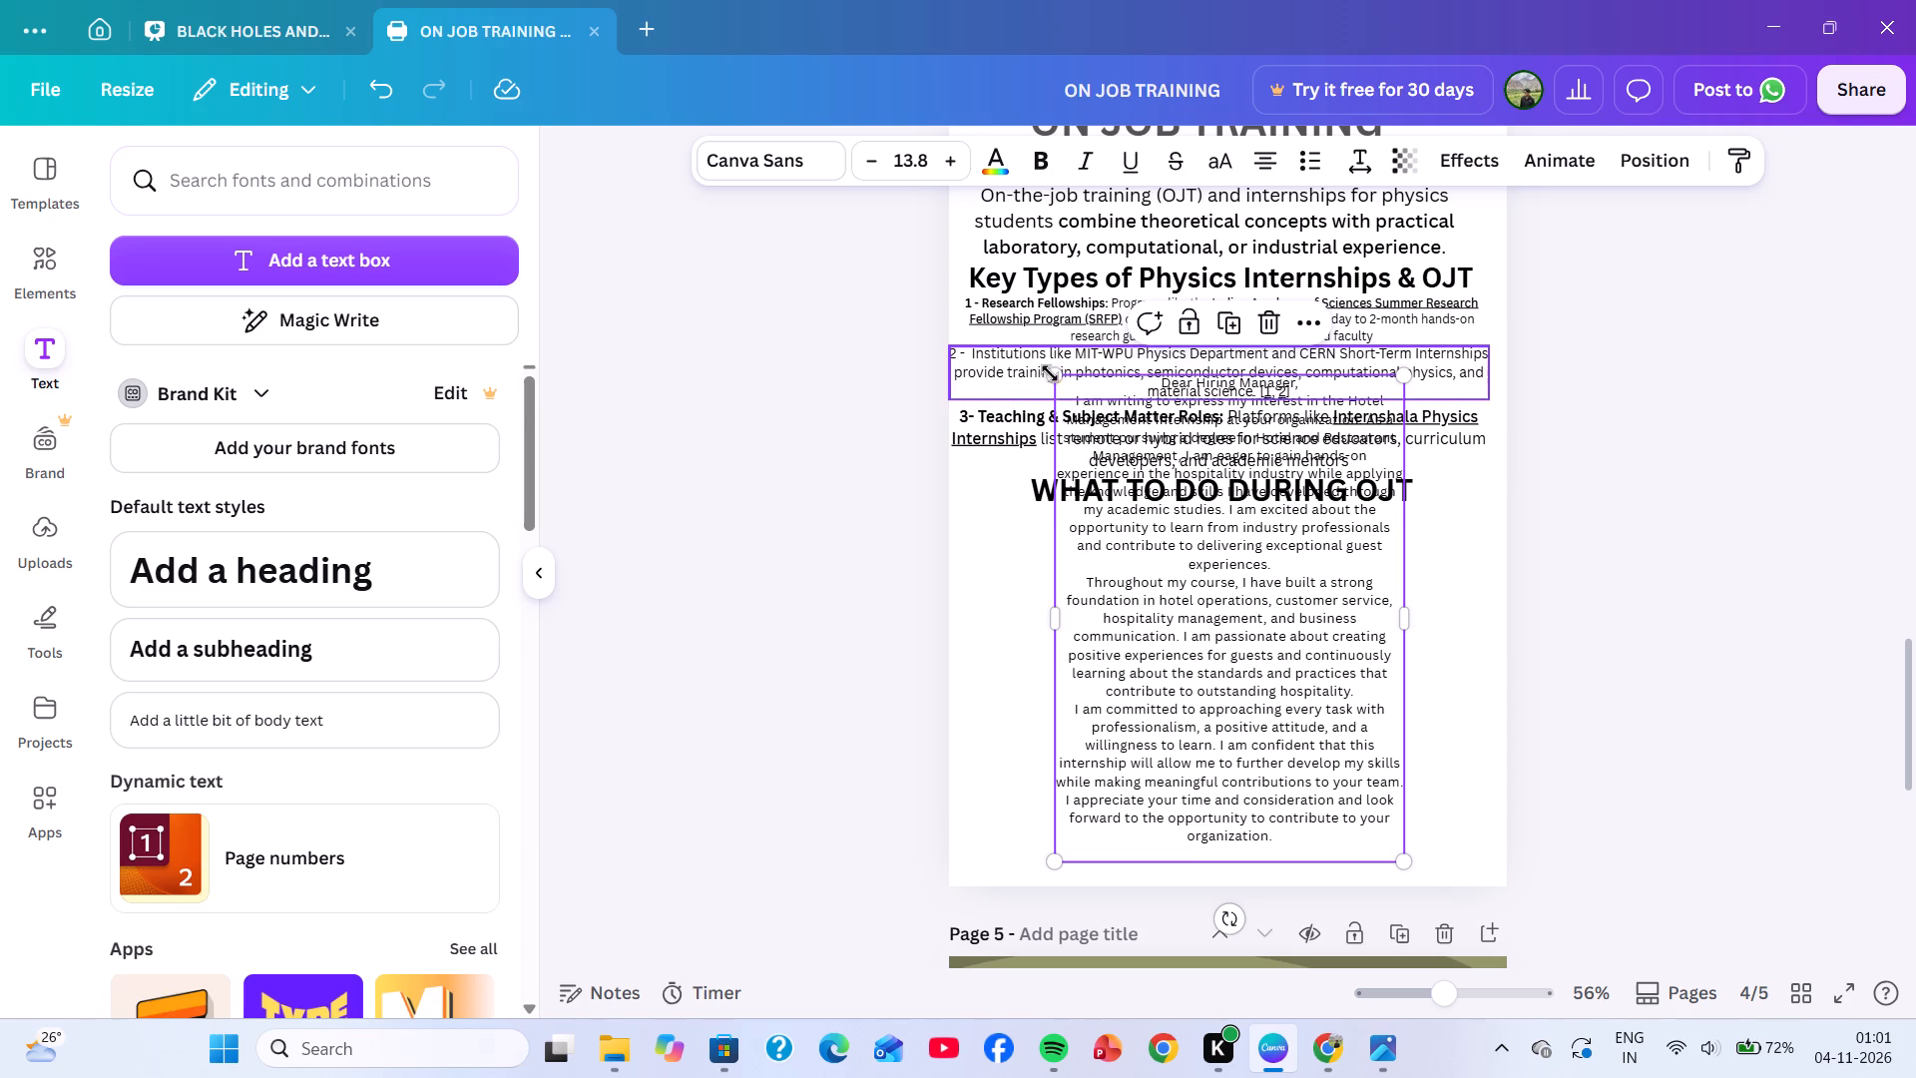
left_click_drag(1055, 372, 1067, 546)
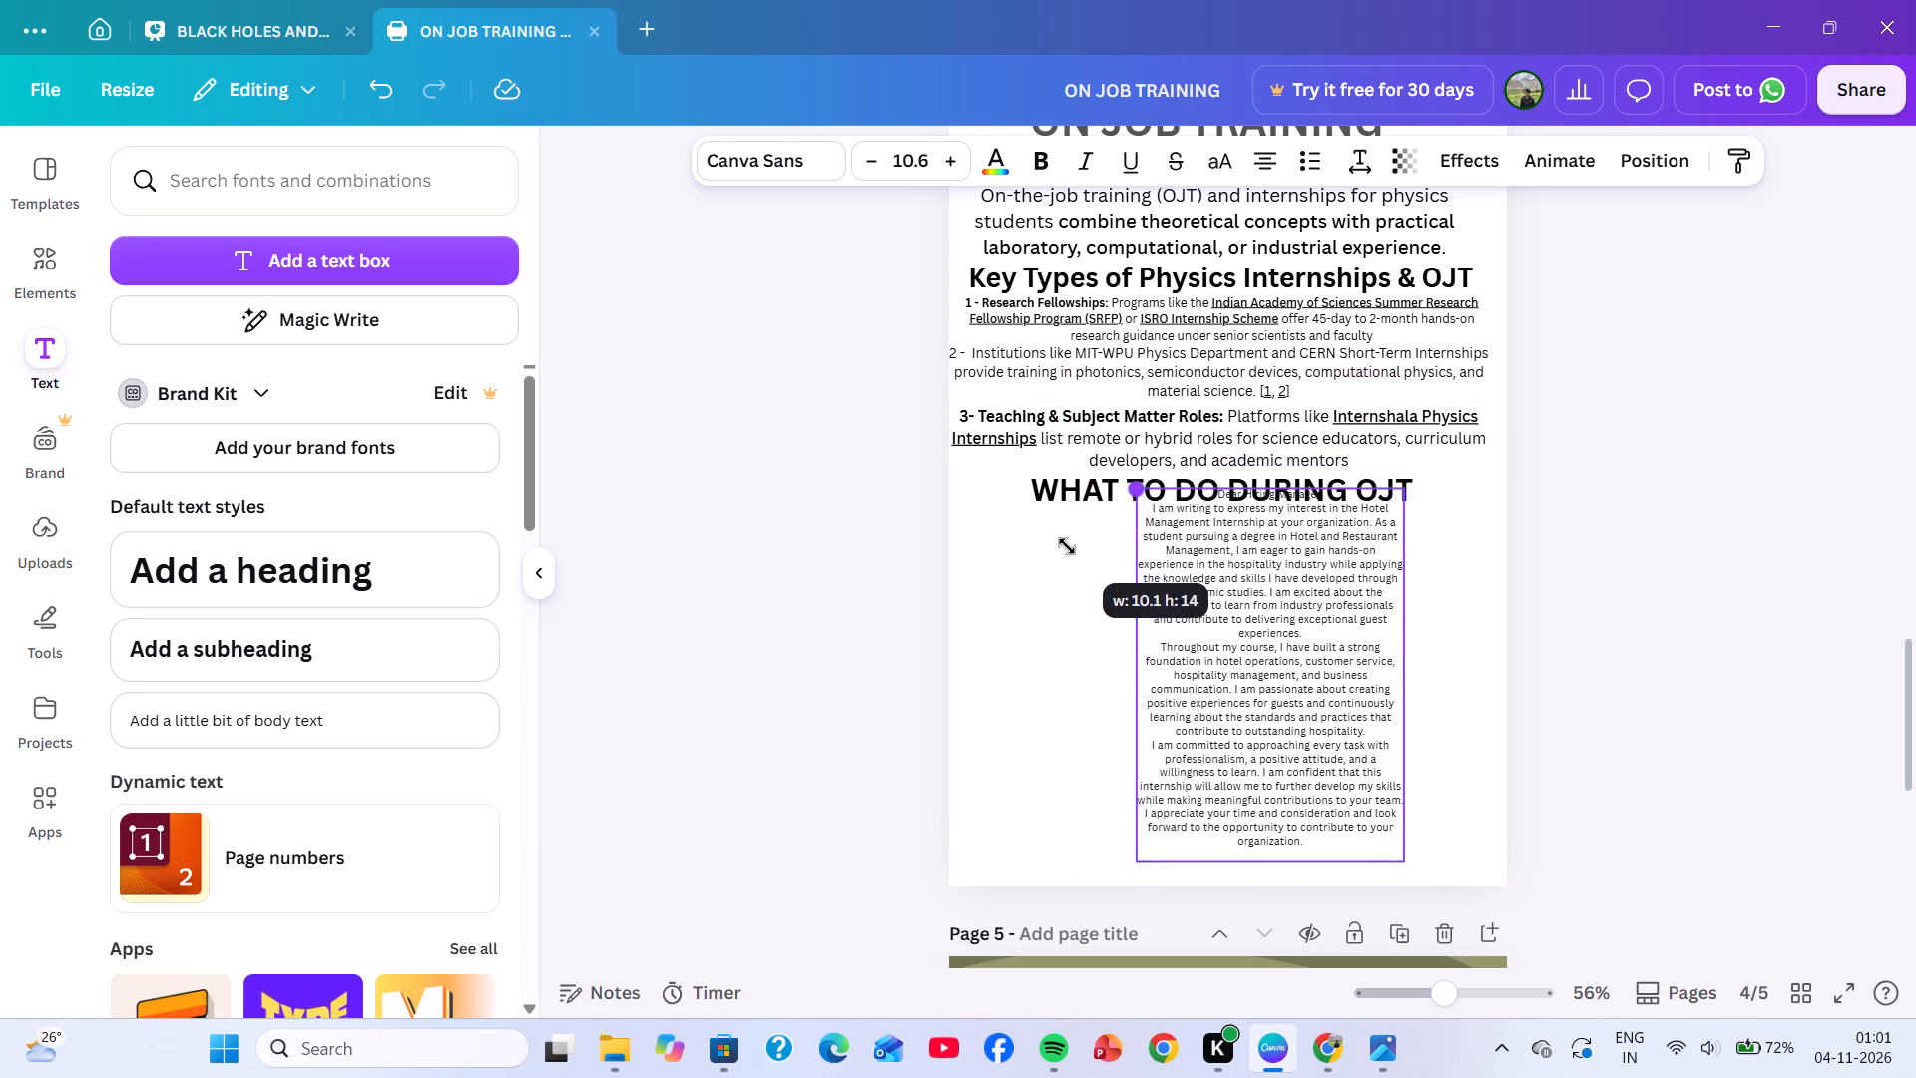
left_click_drag(1067, 546, 1069, 549)
left_click_drag(1256, 586, 1225, 591)
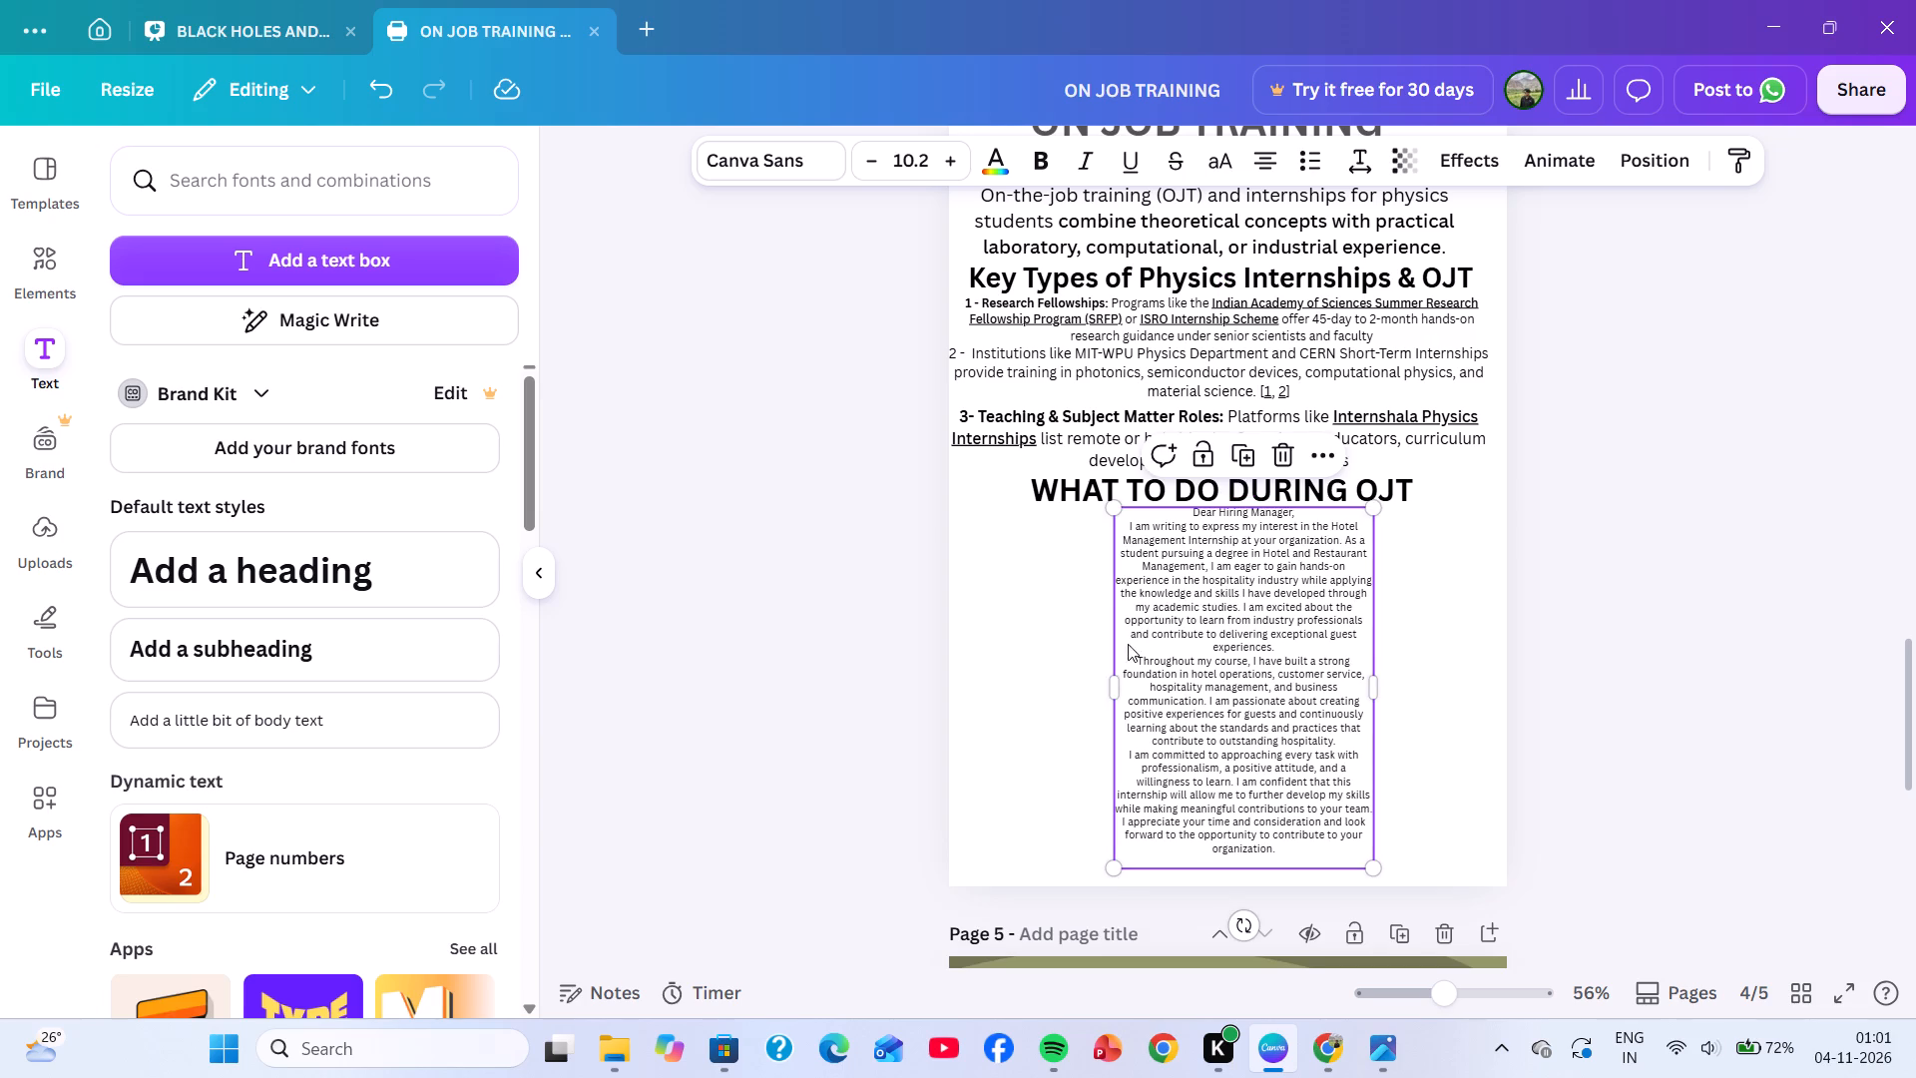
Widen page 4's letter text box on both sides and centre it beneath the "WHAT TO DO DURING OJT" heading.
left_click_drag(1109, 686, 987, 686)
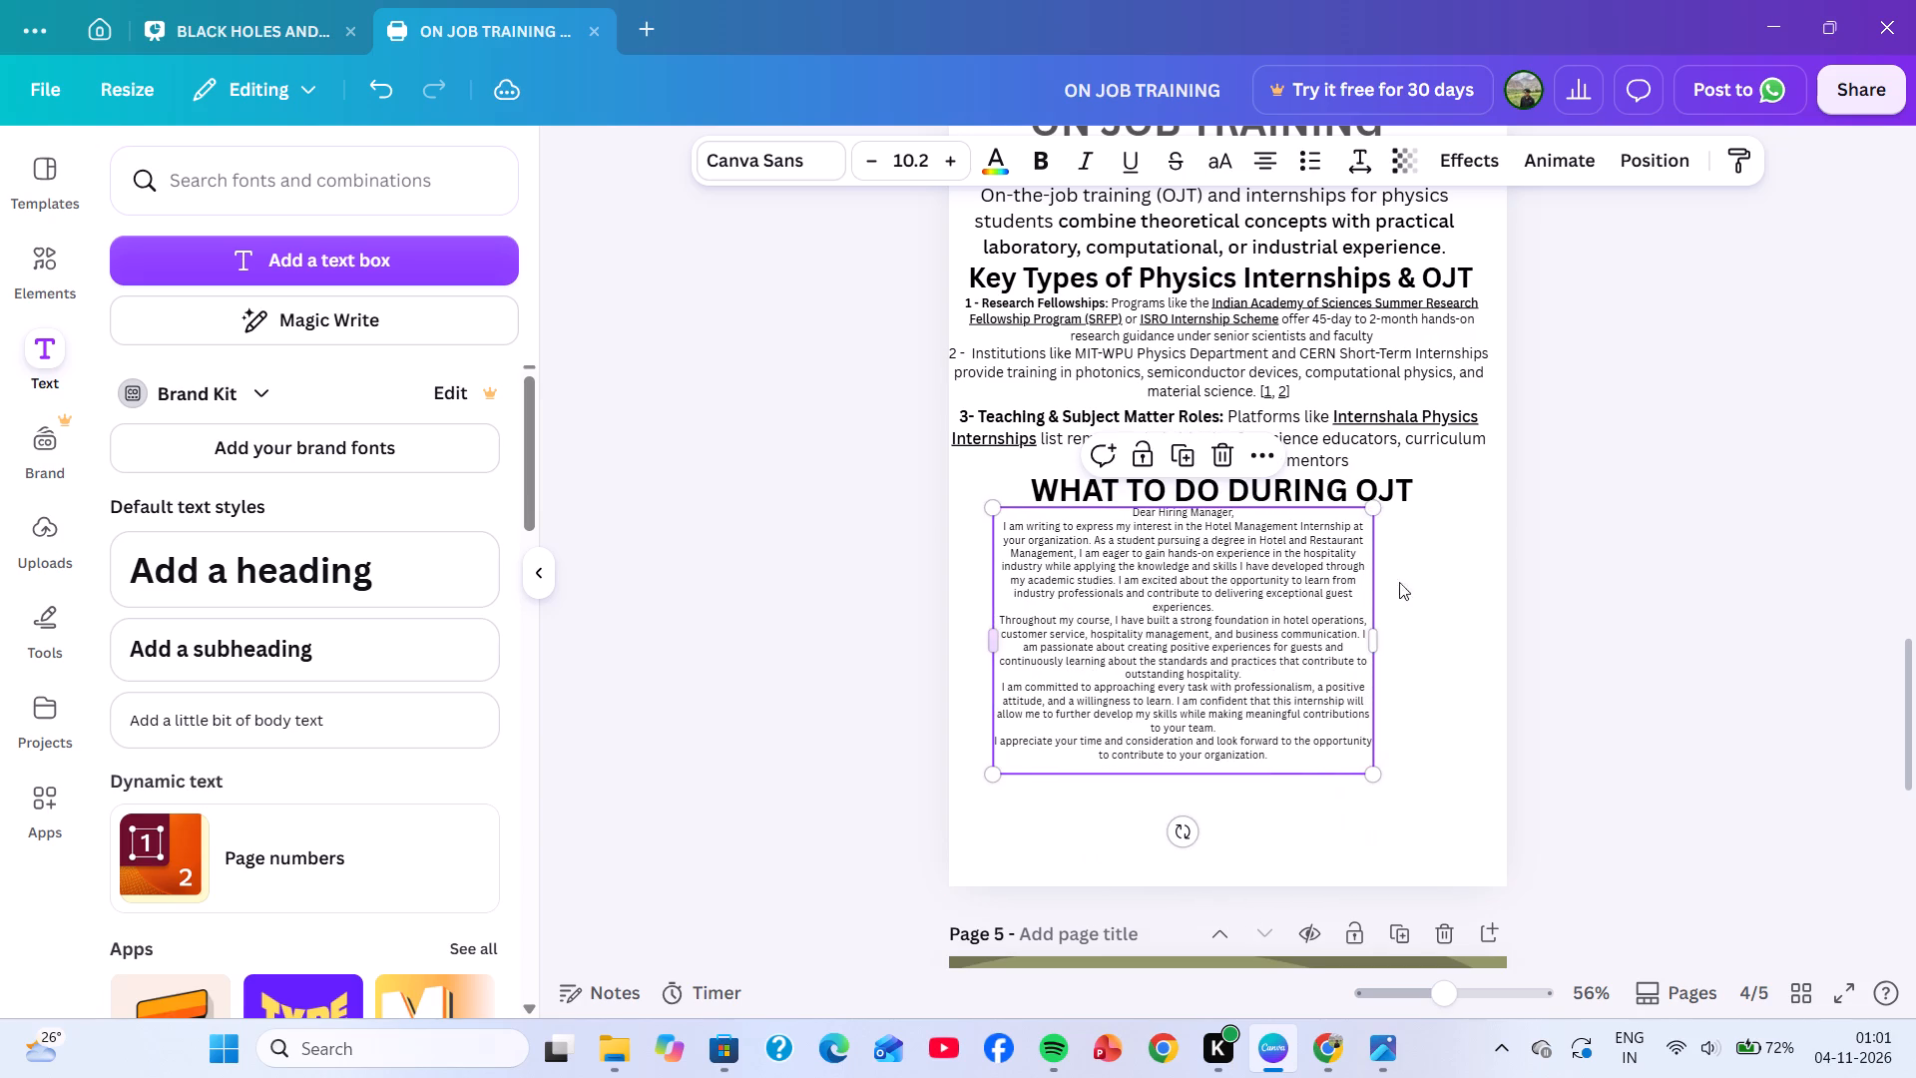
left_click_drag(1385, 637, 1475, 645)
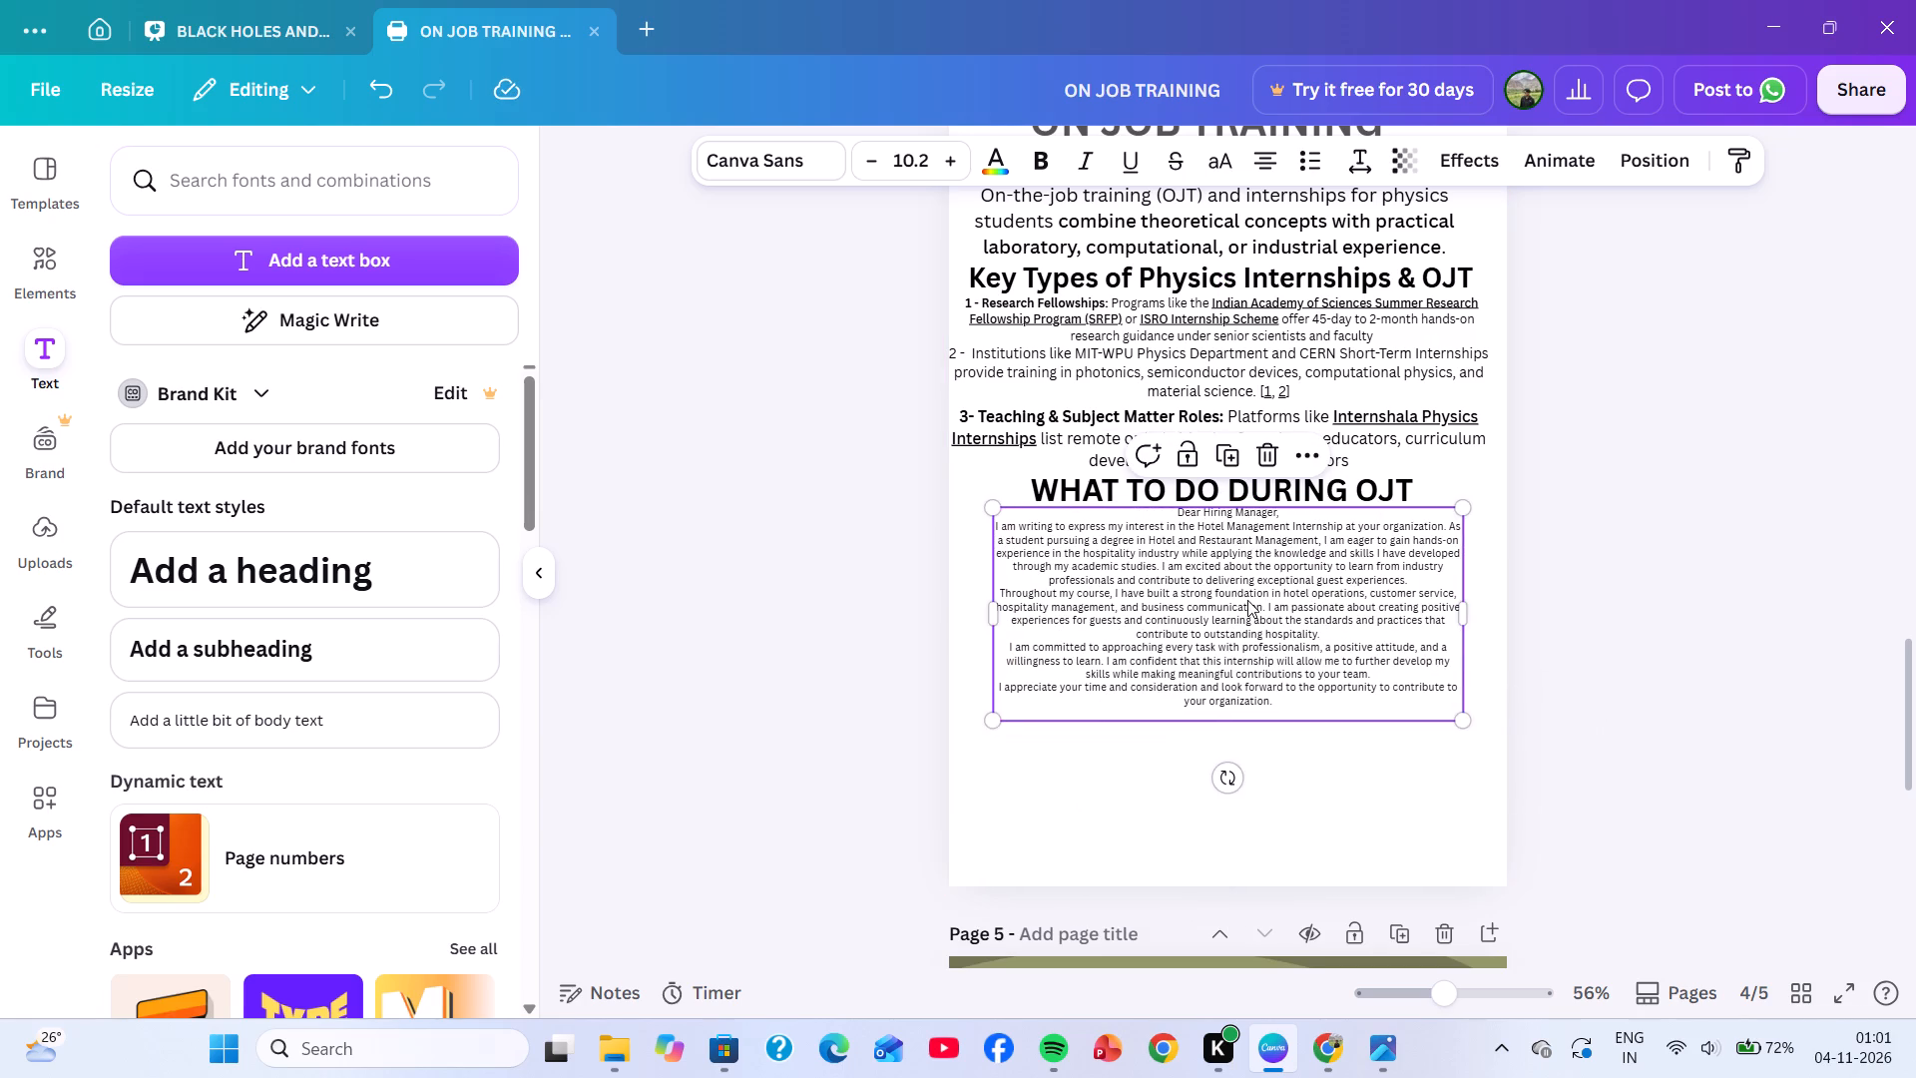
left_click_drag(1247, 600, 1241, 611)
left_click(1313, 746)
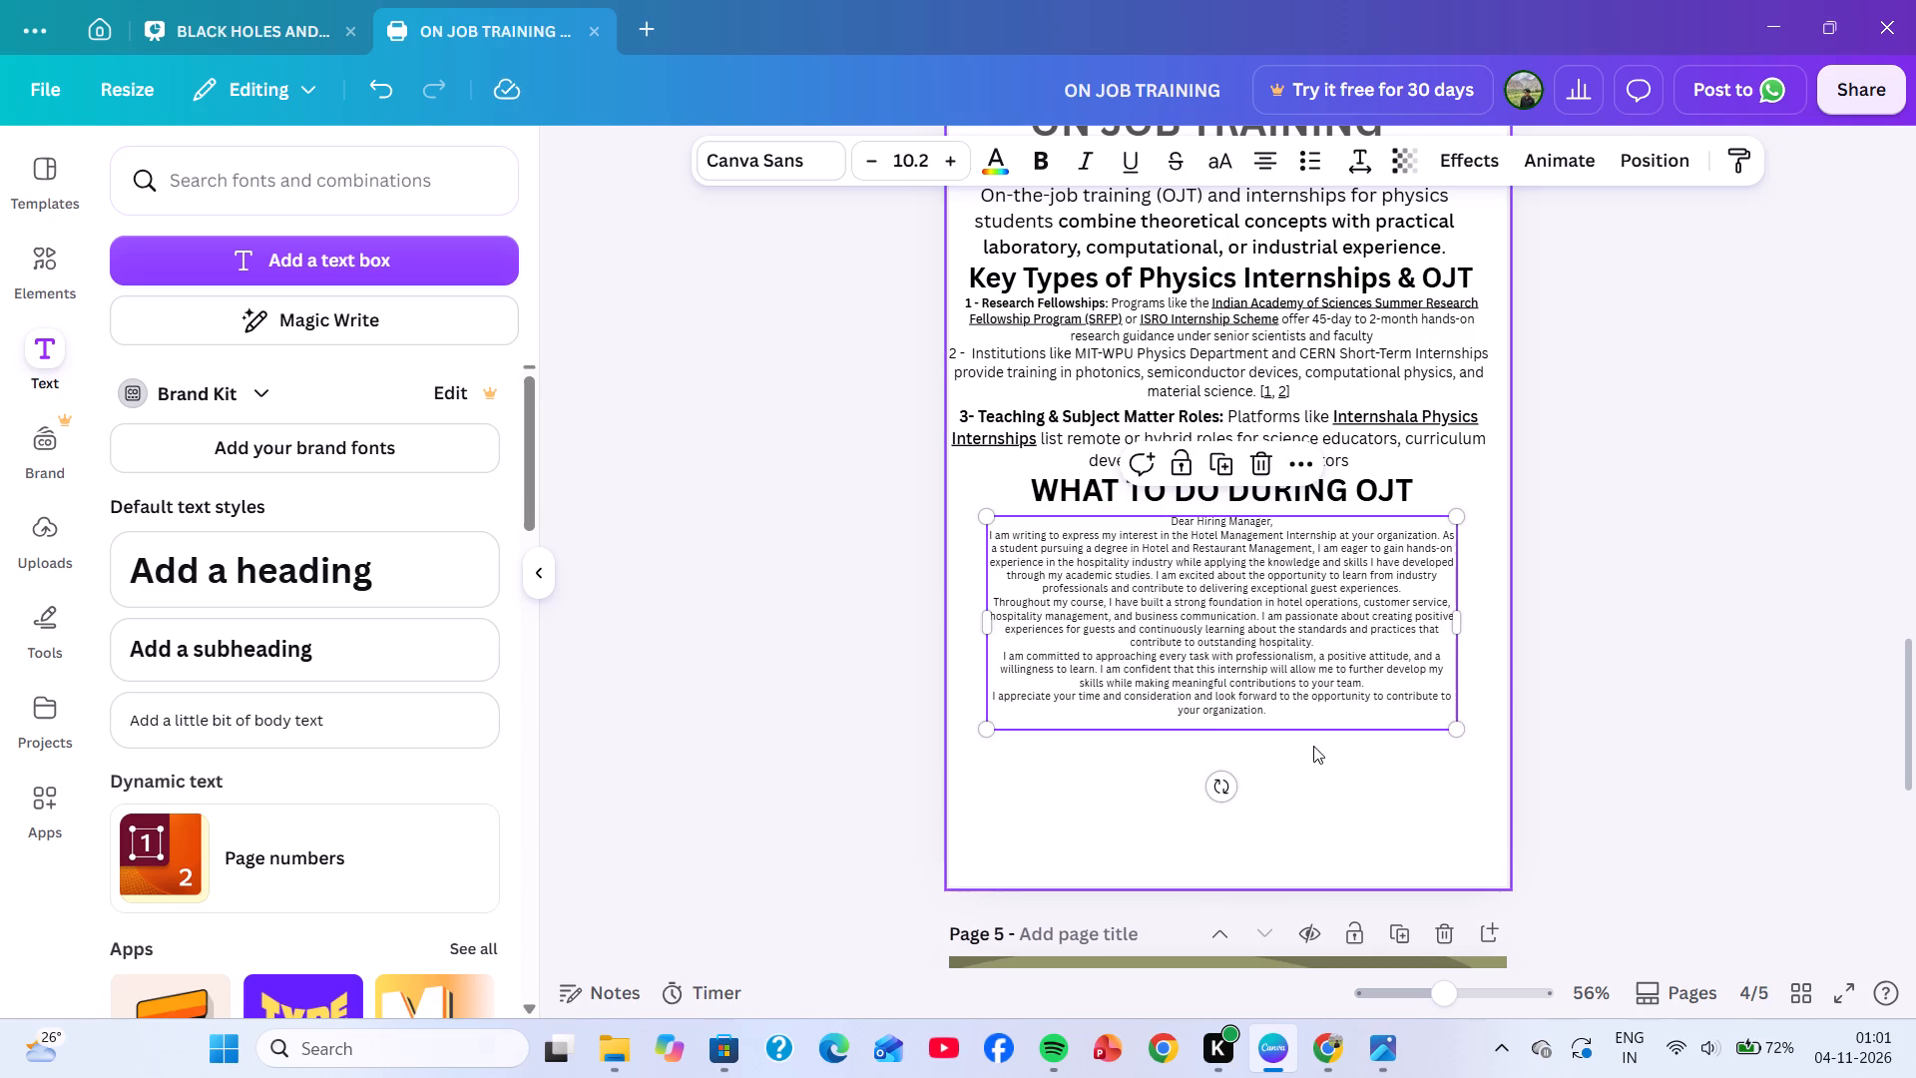
Lower page 4's letter text to leave a gap below the heading, enlarge it to about size 11.2, and widen it to nearly the page width.
scroll(1279, 602, "up", 4)
scroll(1279, 602, "down", 5)
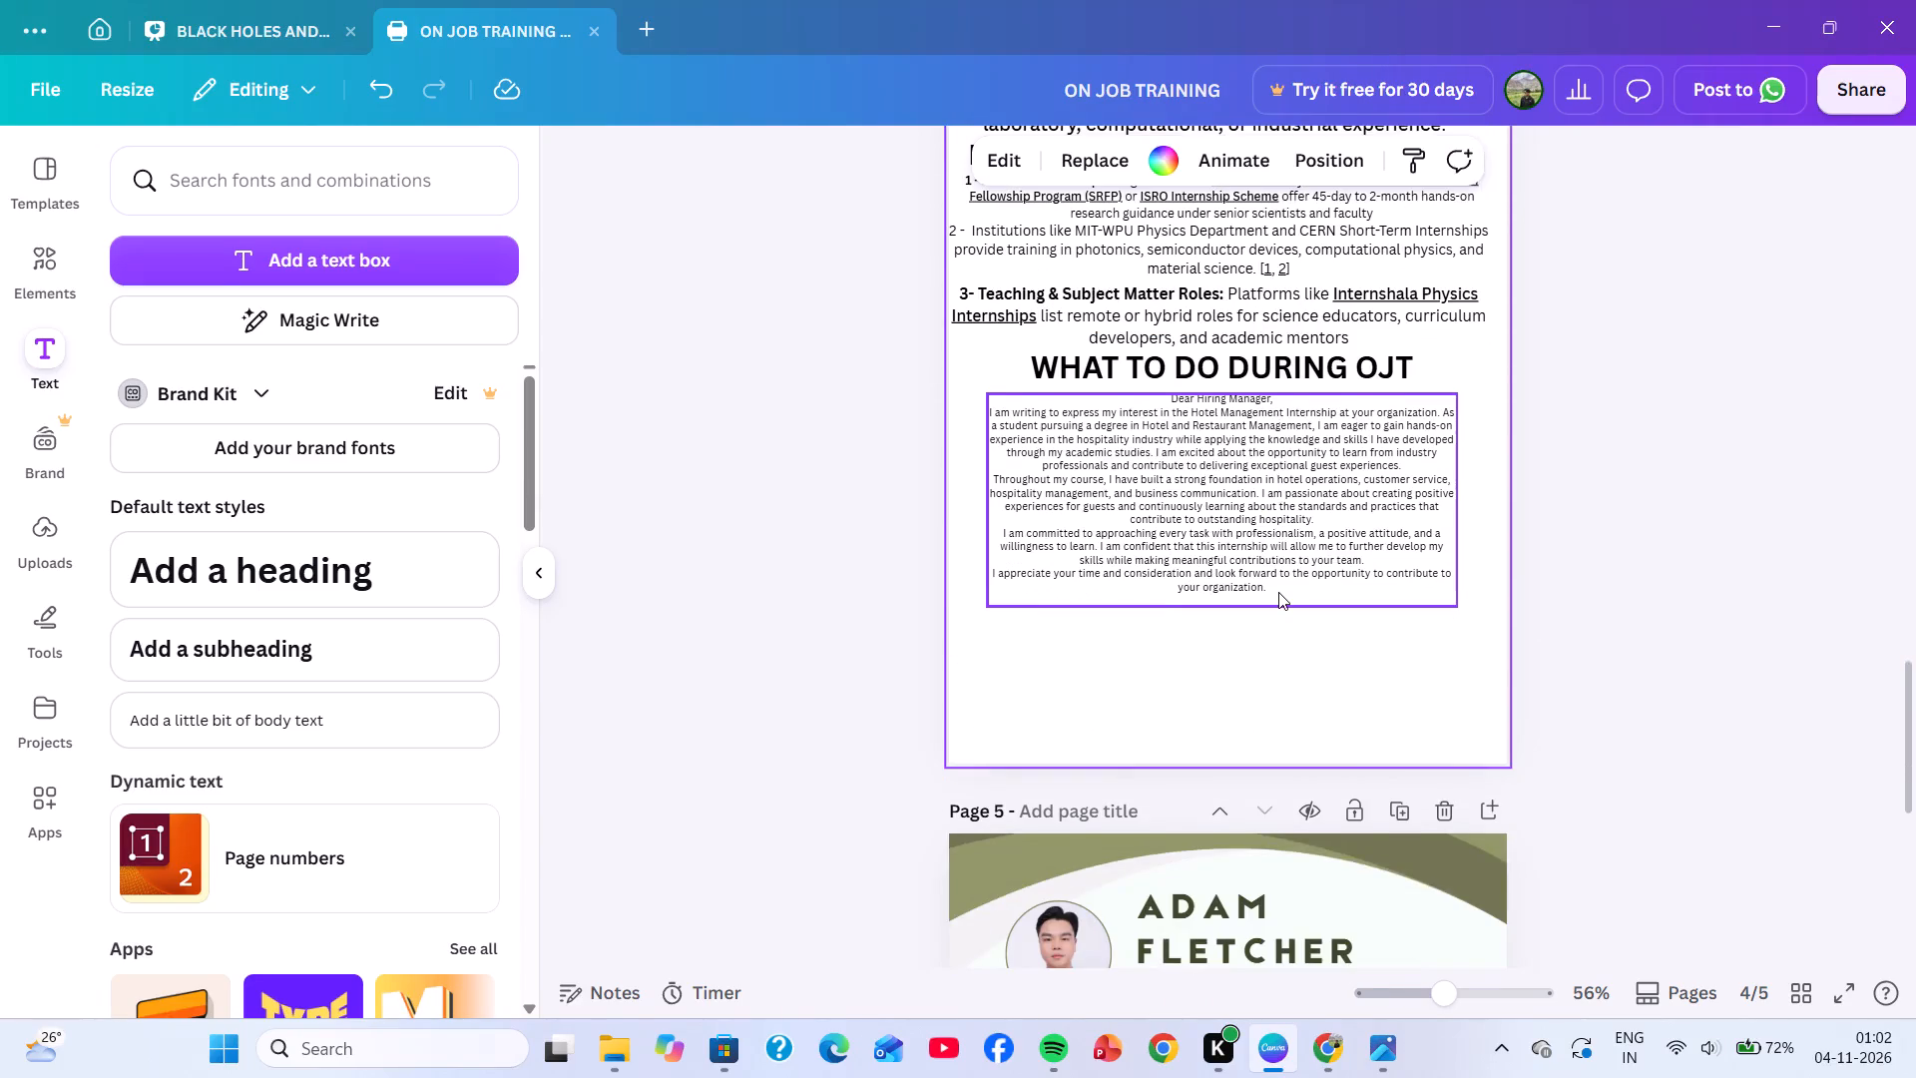
scroll(1278, 592, "down", 1)
scroll(1278, 592, "up", 1)
left_click(1266, 413)
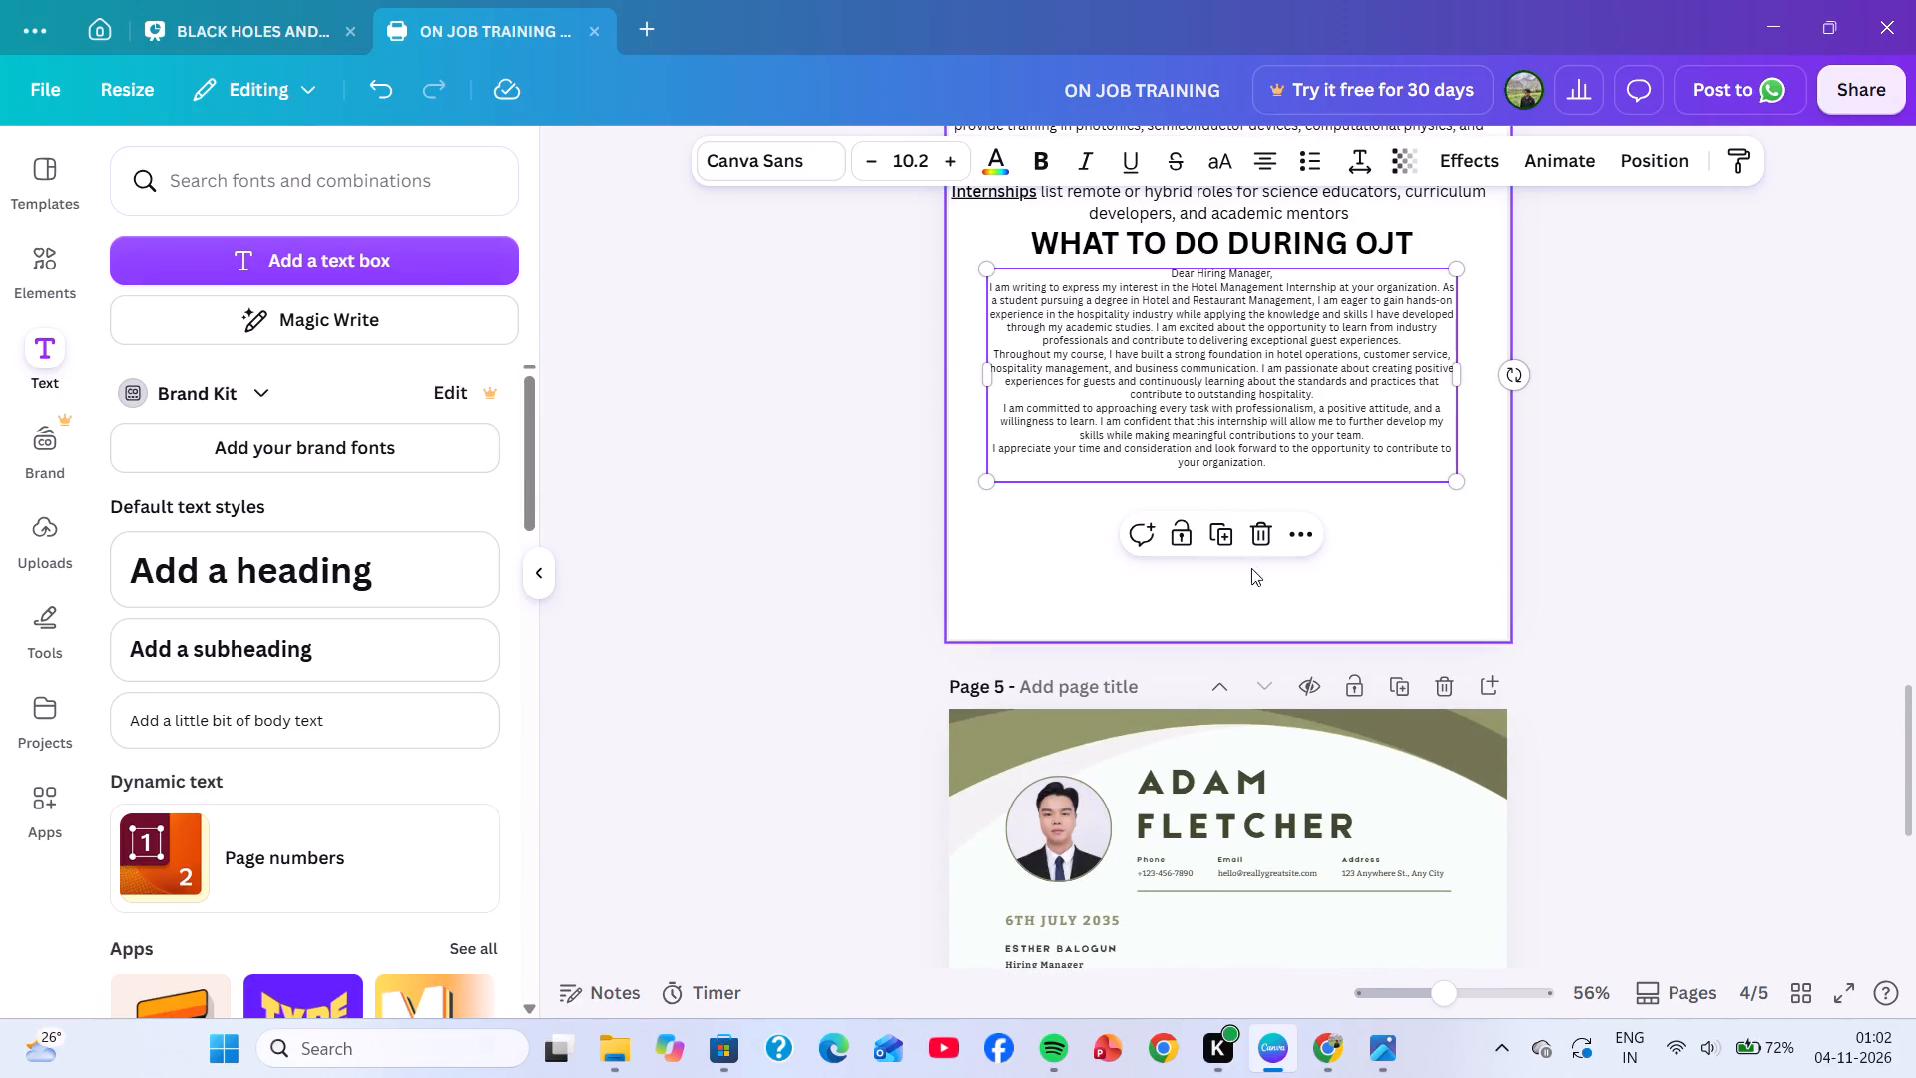
left_click(1232, 479)
left_click(1231, 479)
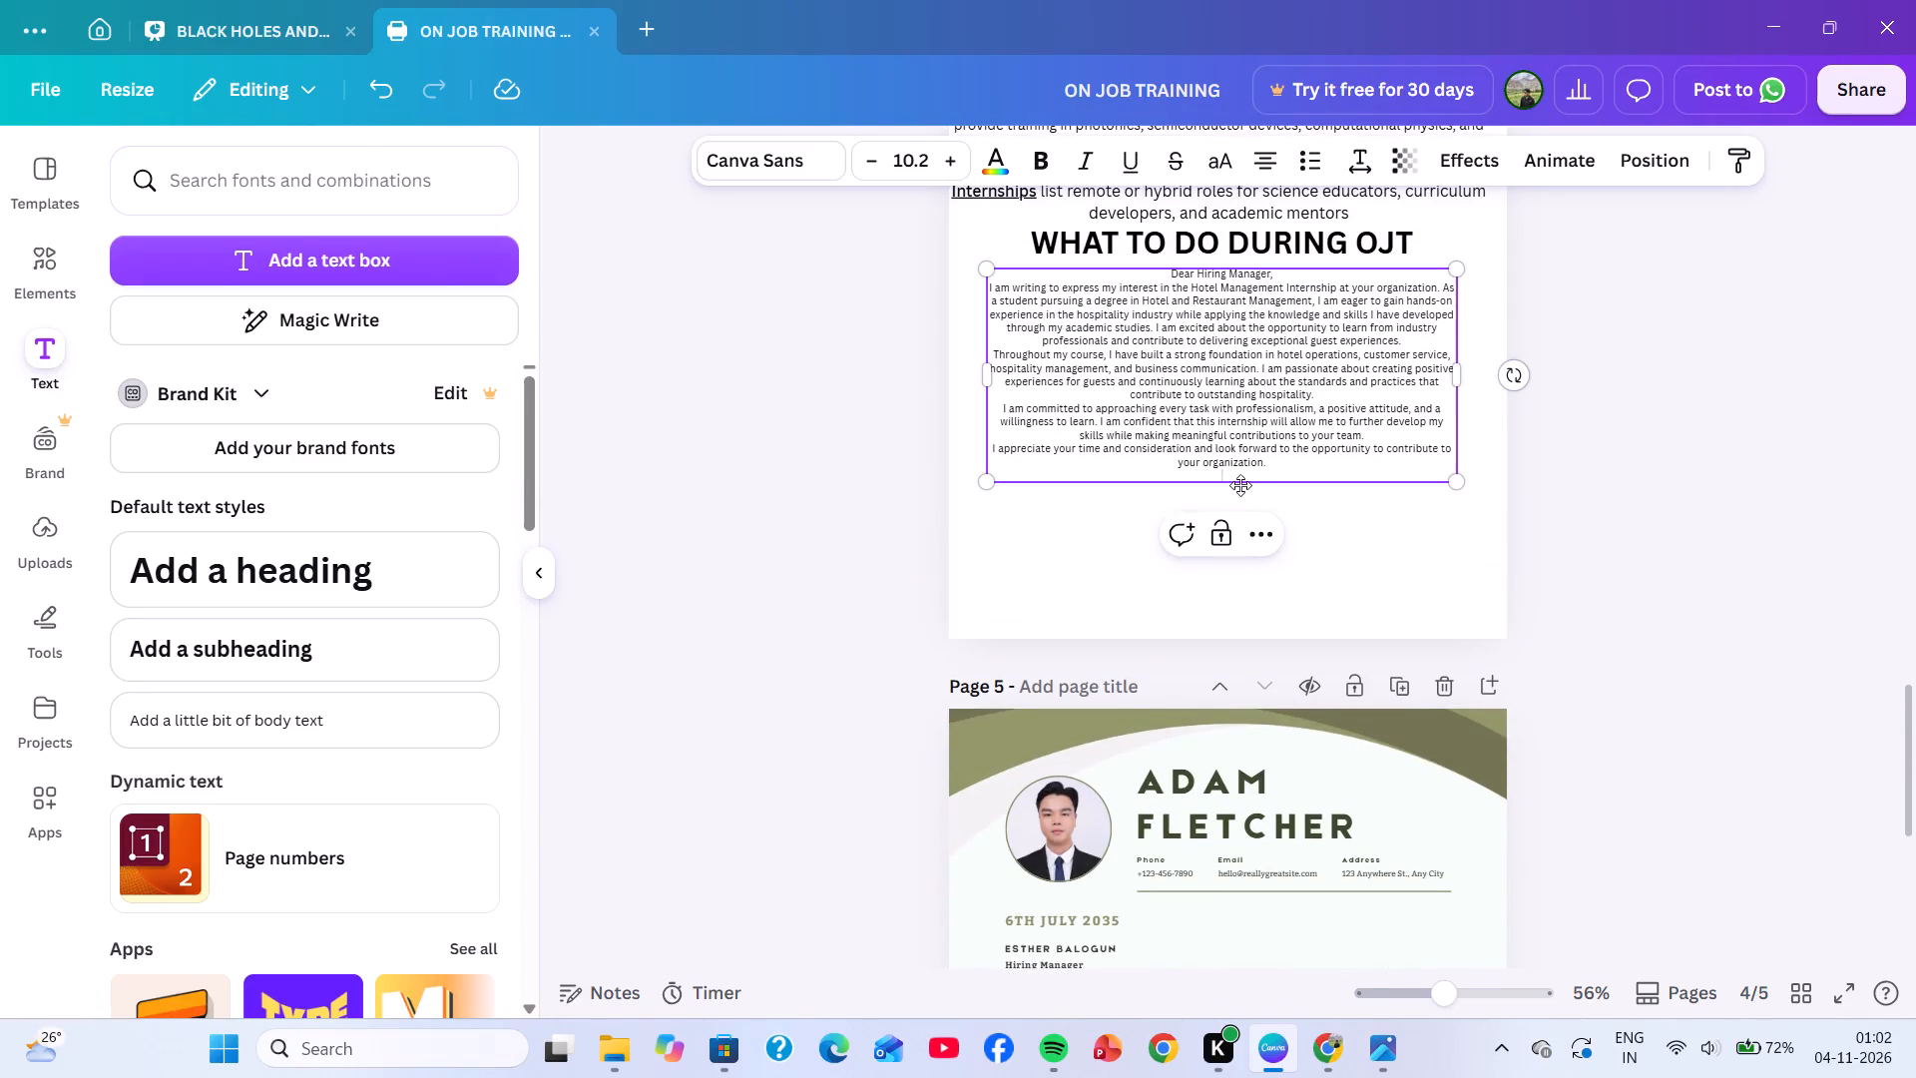
left_click_drag(1253, 486, 1252, 532)
left_click(1263, 470)
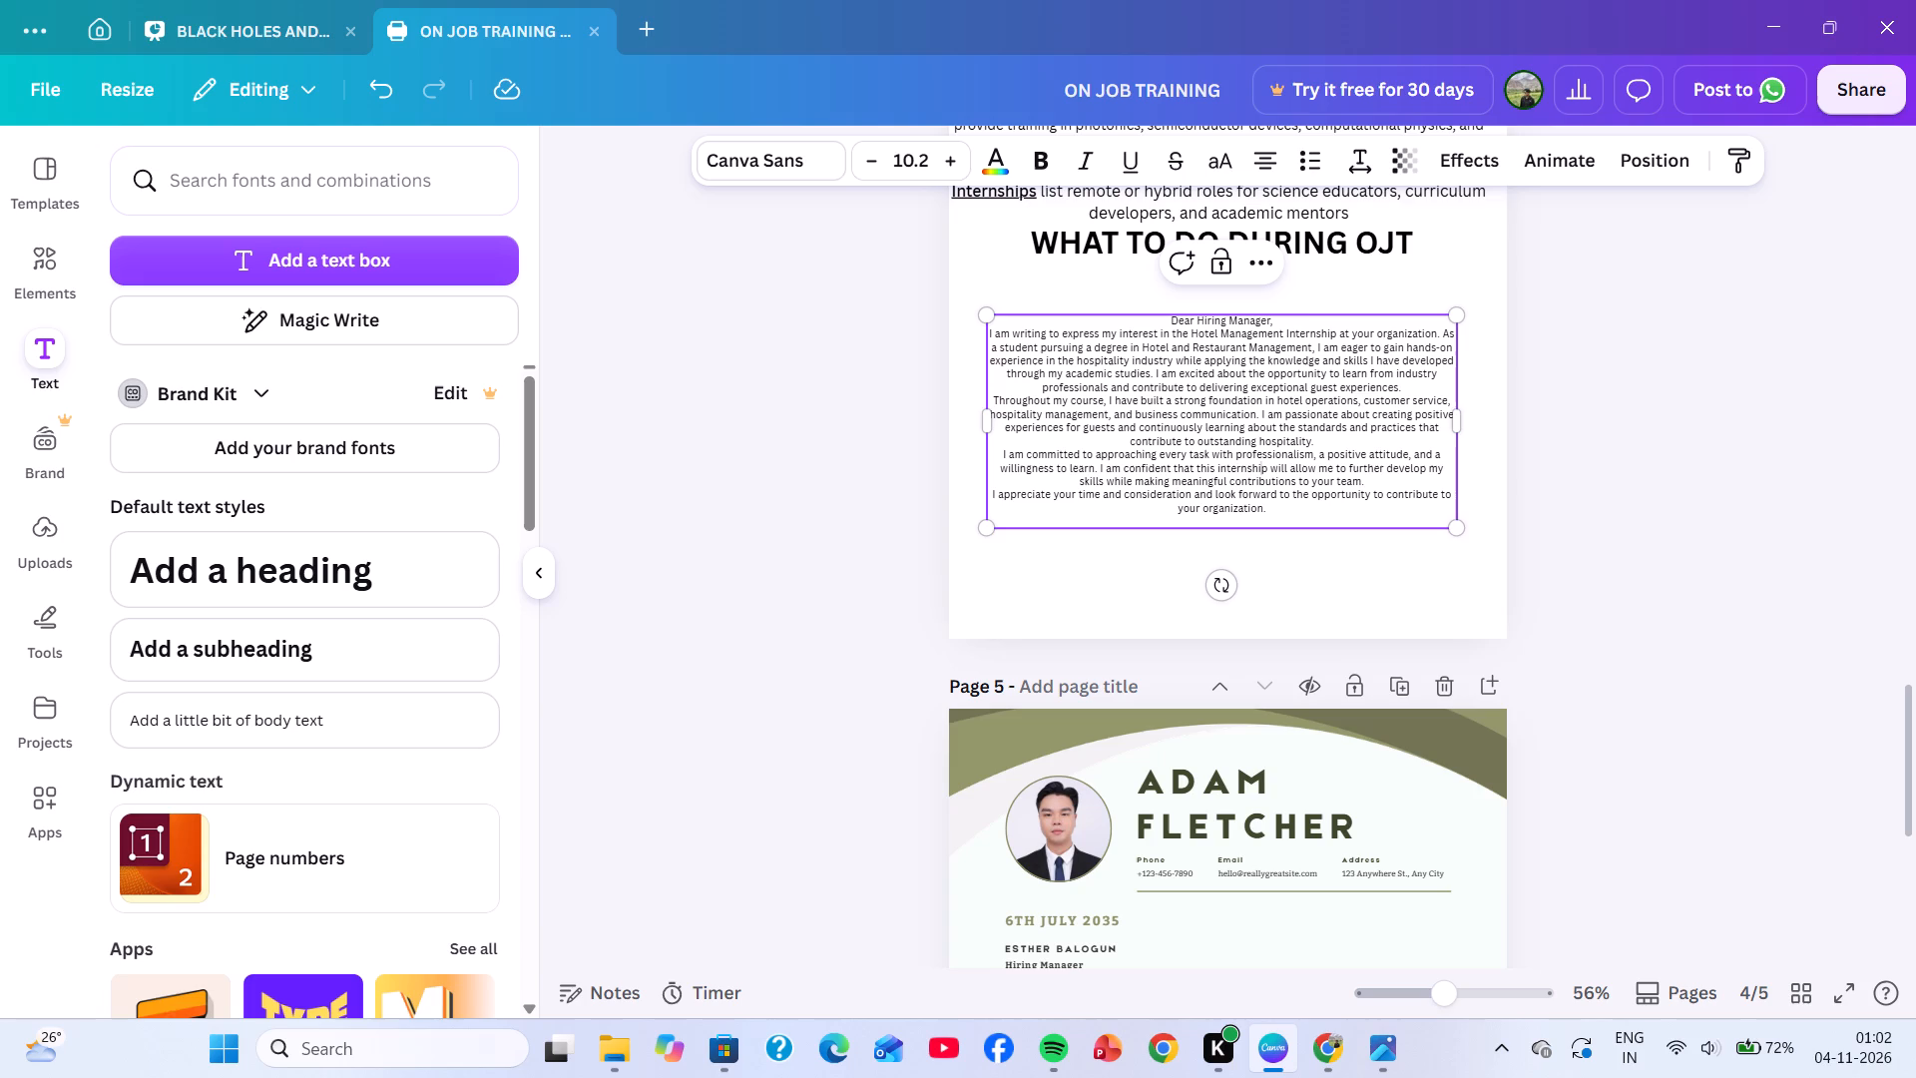
left_click_drag(1463, 318, 1489, 266)
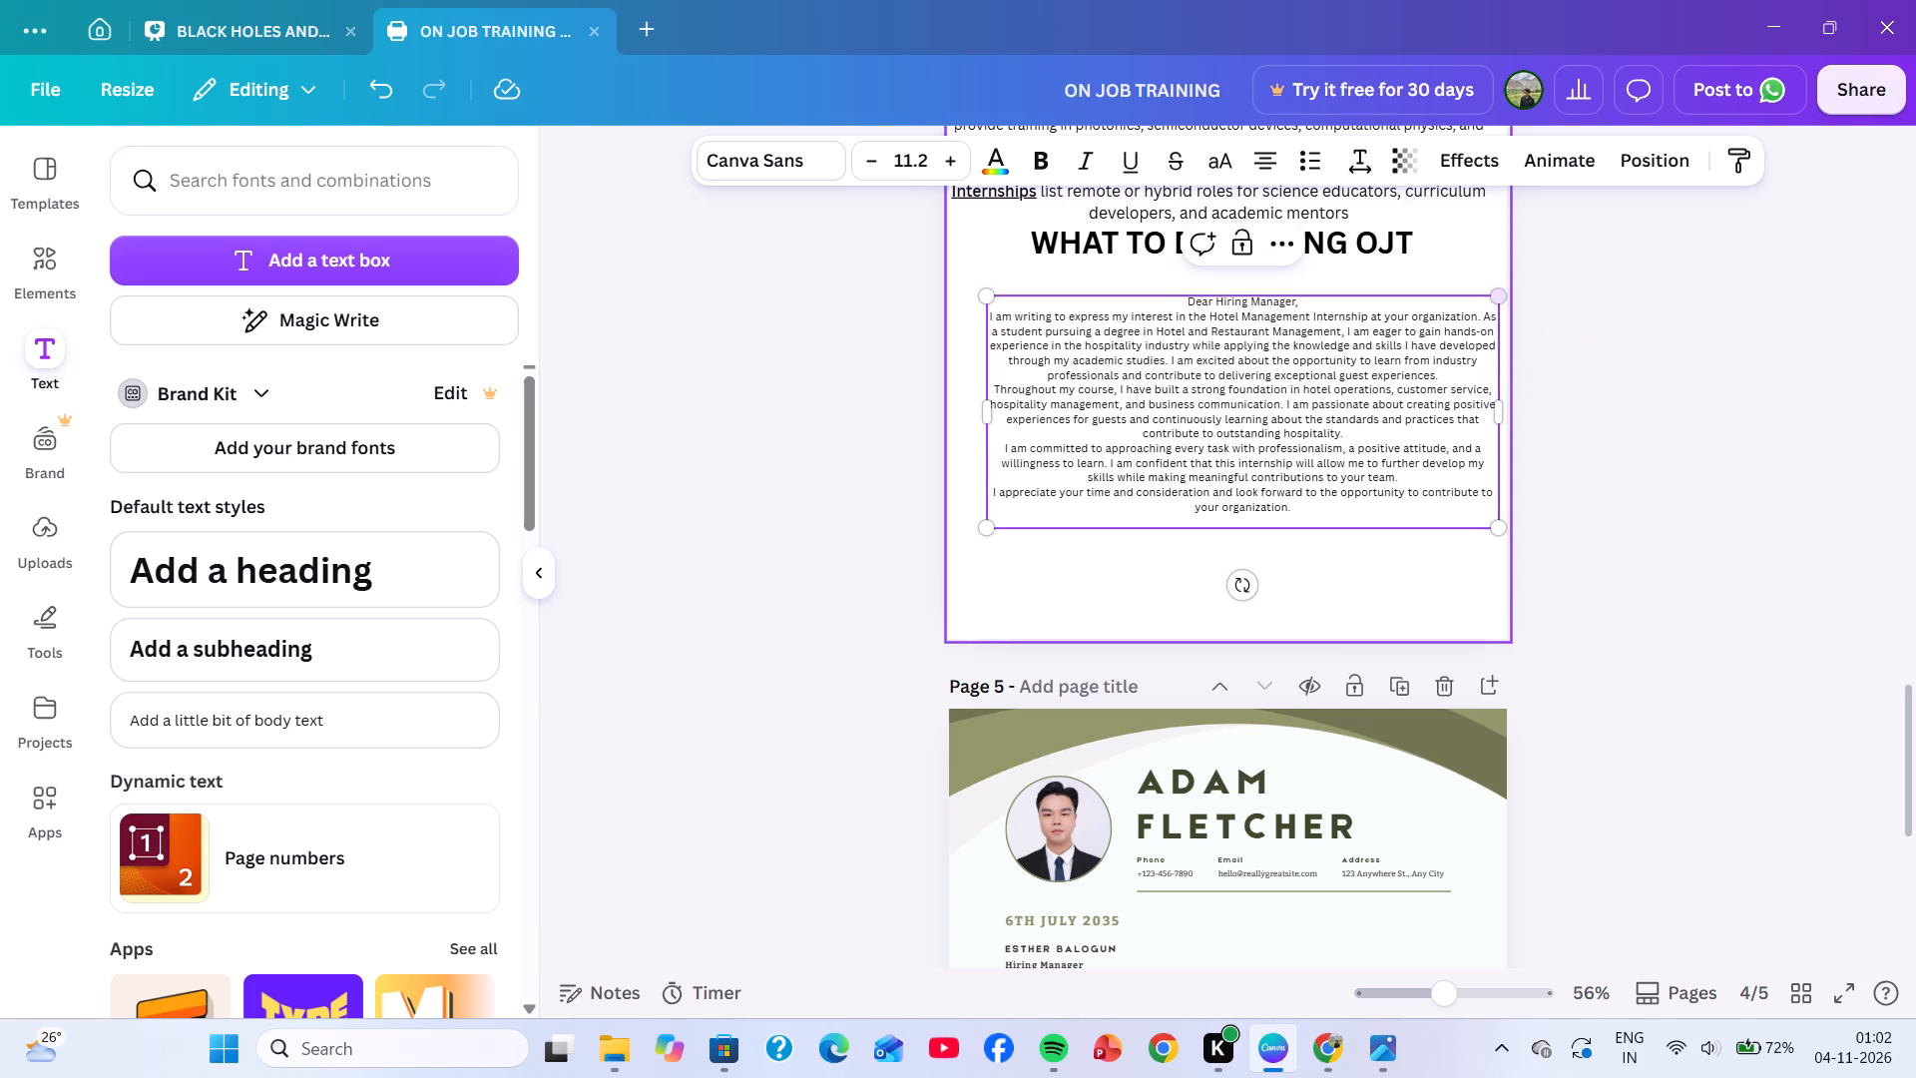
left_click_drag(985, 414, 957, 418)
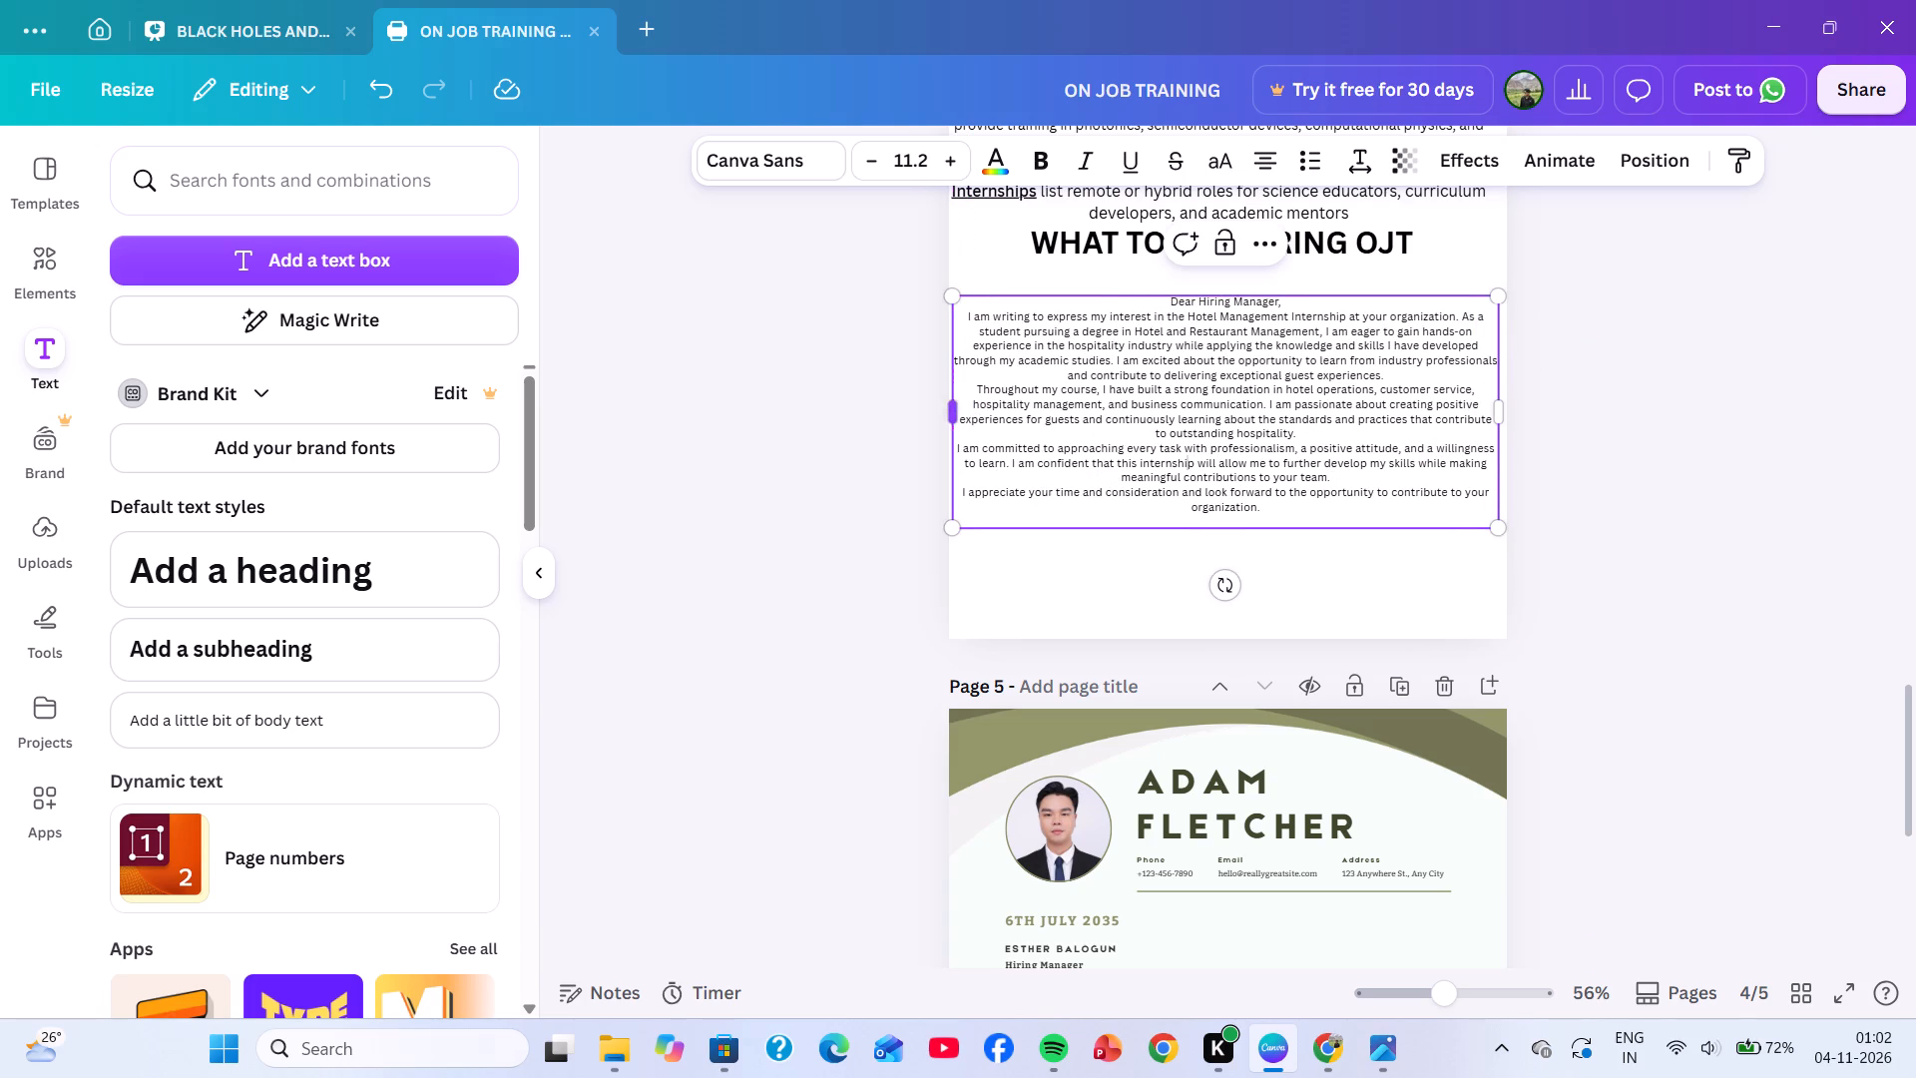
left_click(1471, 583)
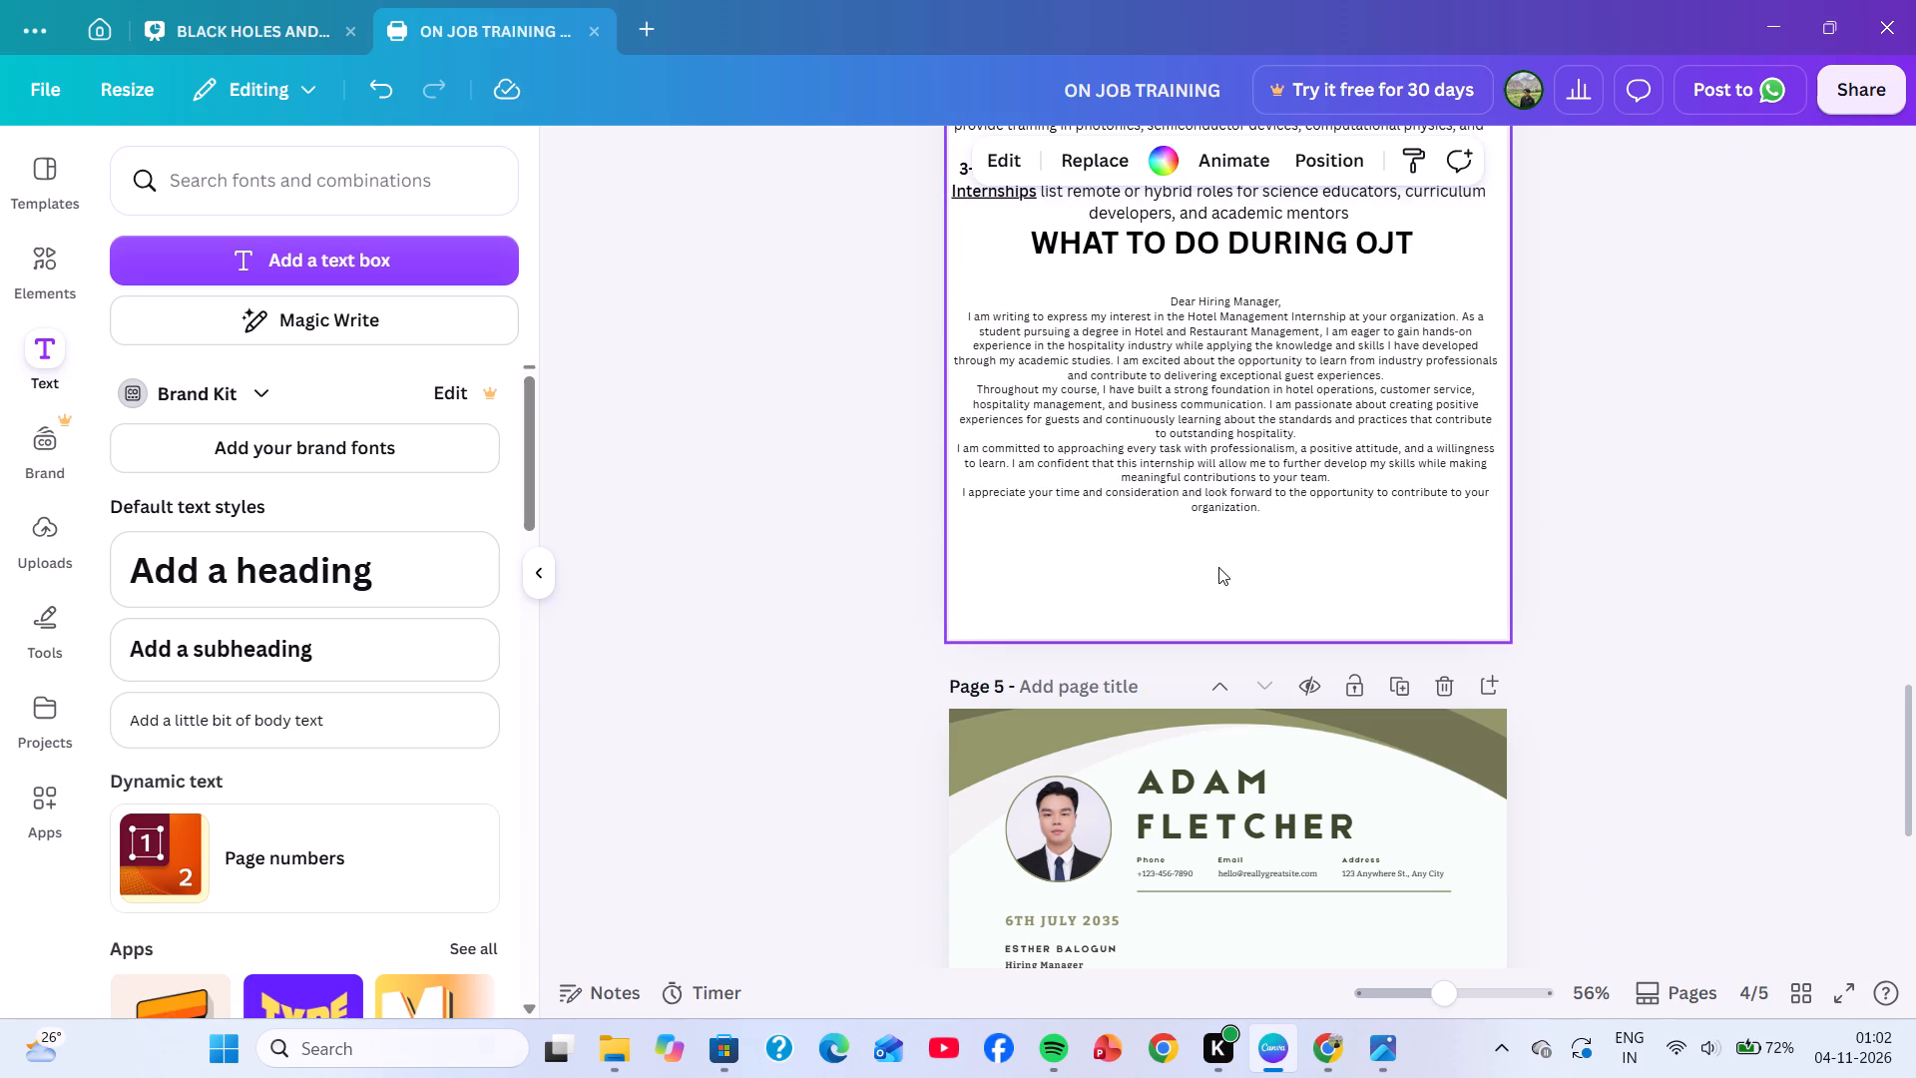
Add a new blank page 6 after the olive-green internship letter.
scroll(1177, 569, "up", 4)
scroll(1177, 568, "down", 8)
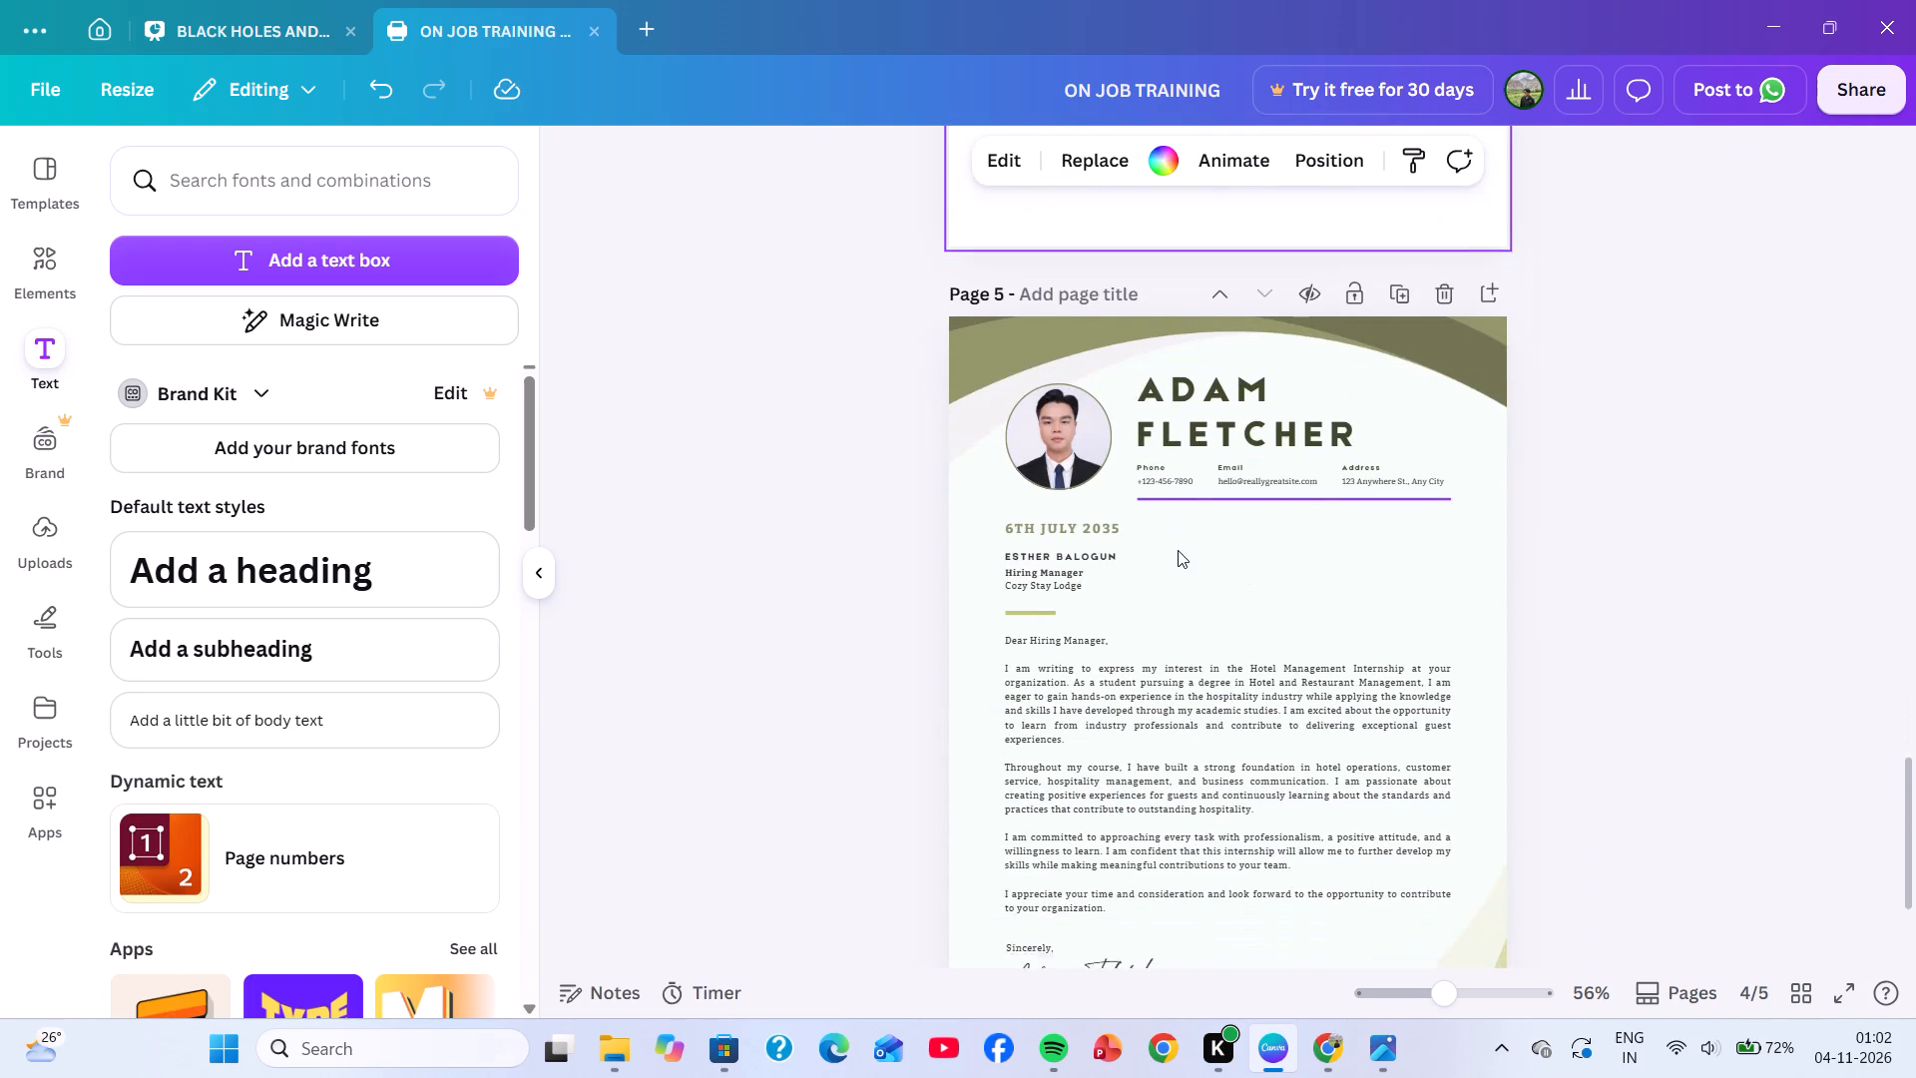
scroll(1197, 465, "down", 1)
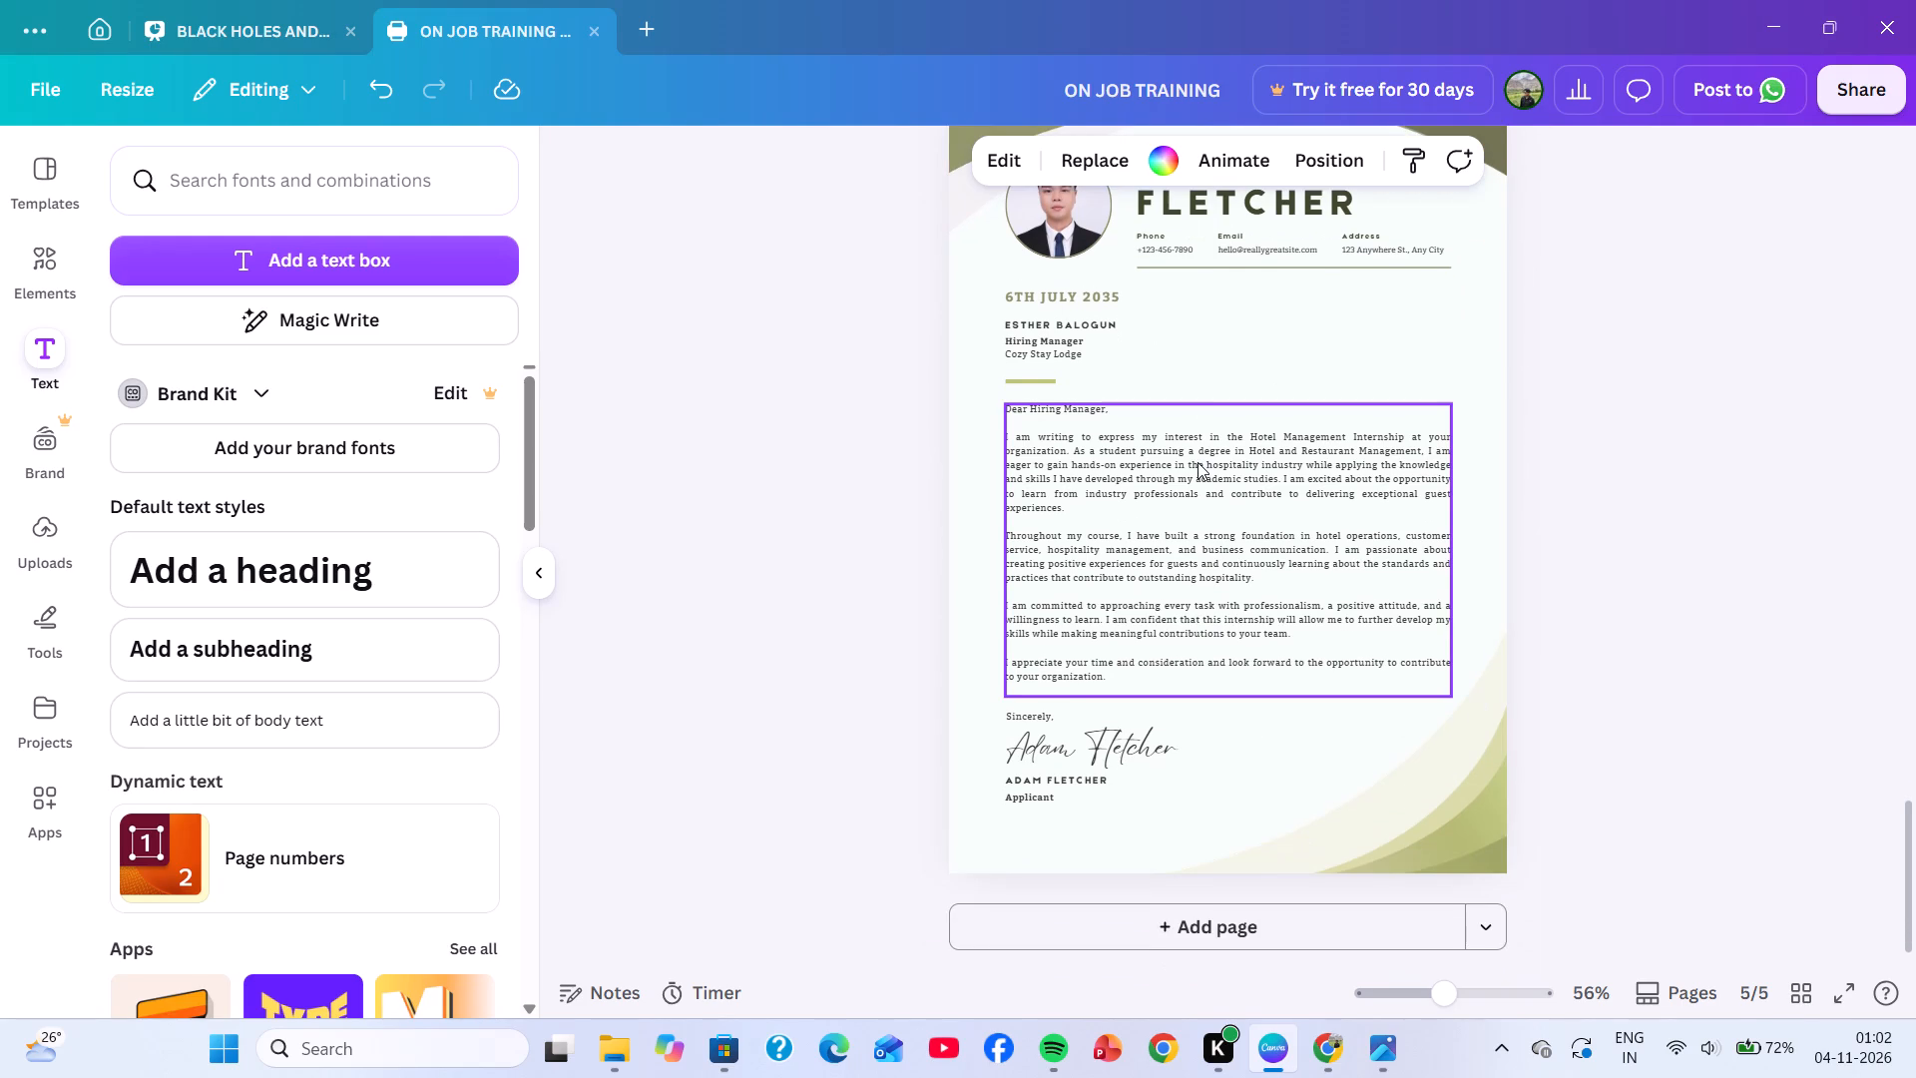
scroll(1197, 462, "down", 4)
left_click(1243, 921)
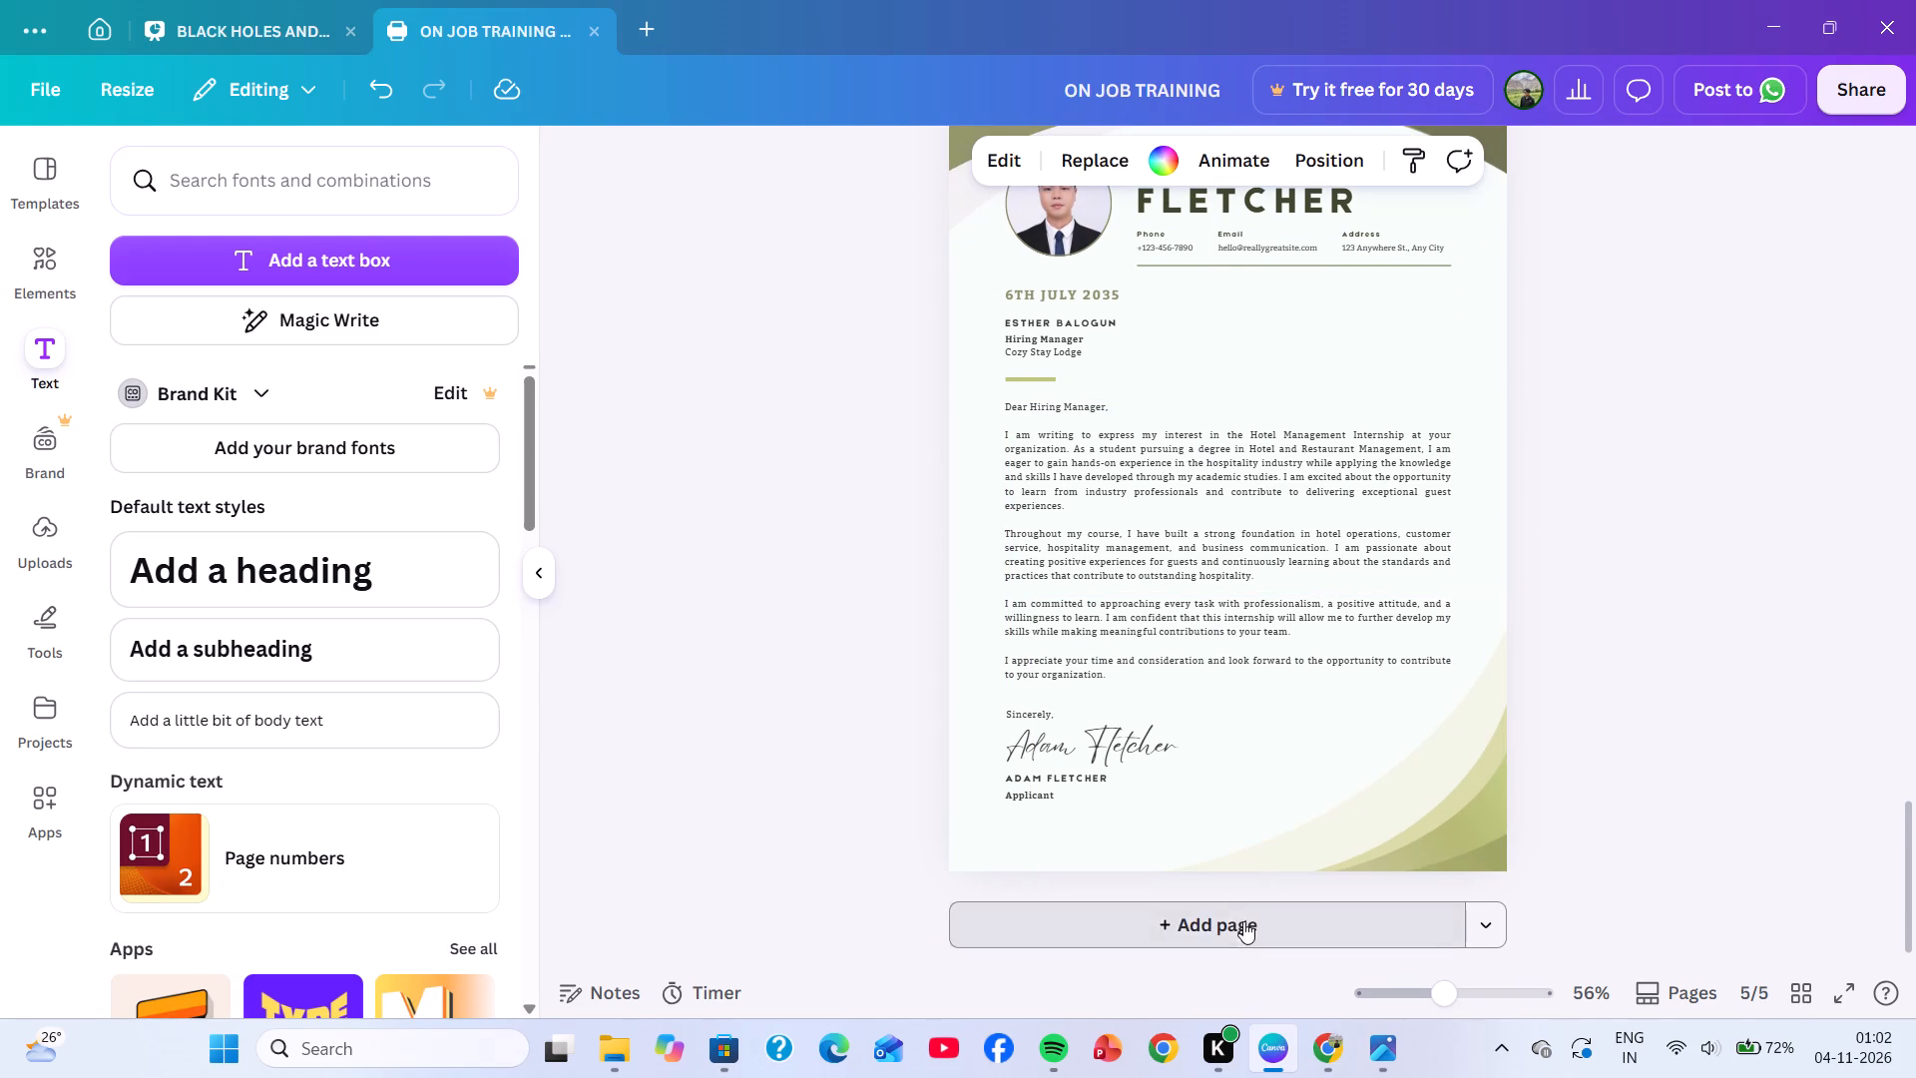
Apply the black-and-white student resume template with the square portrait photo to page 6.
left_click(70, 172)
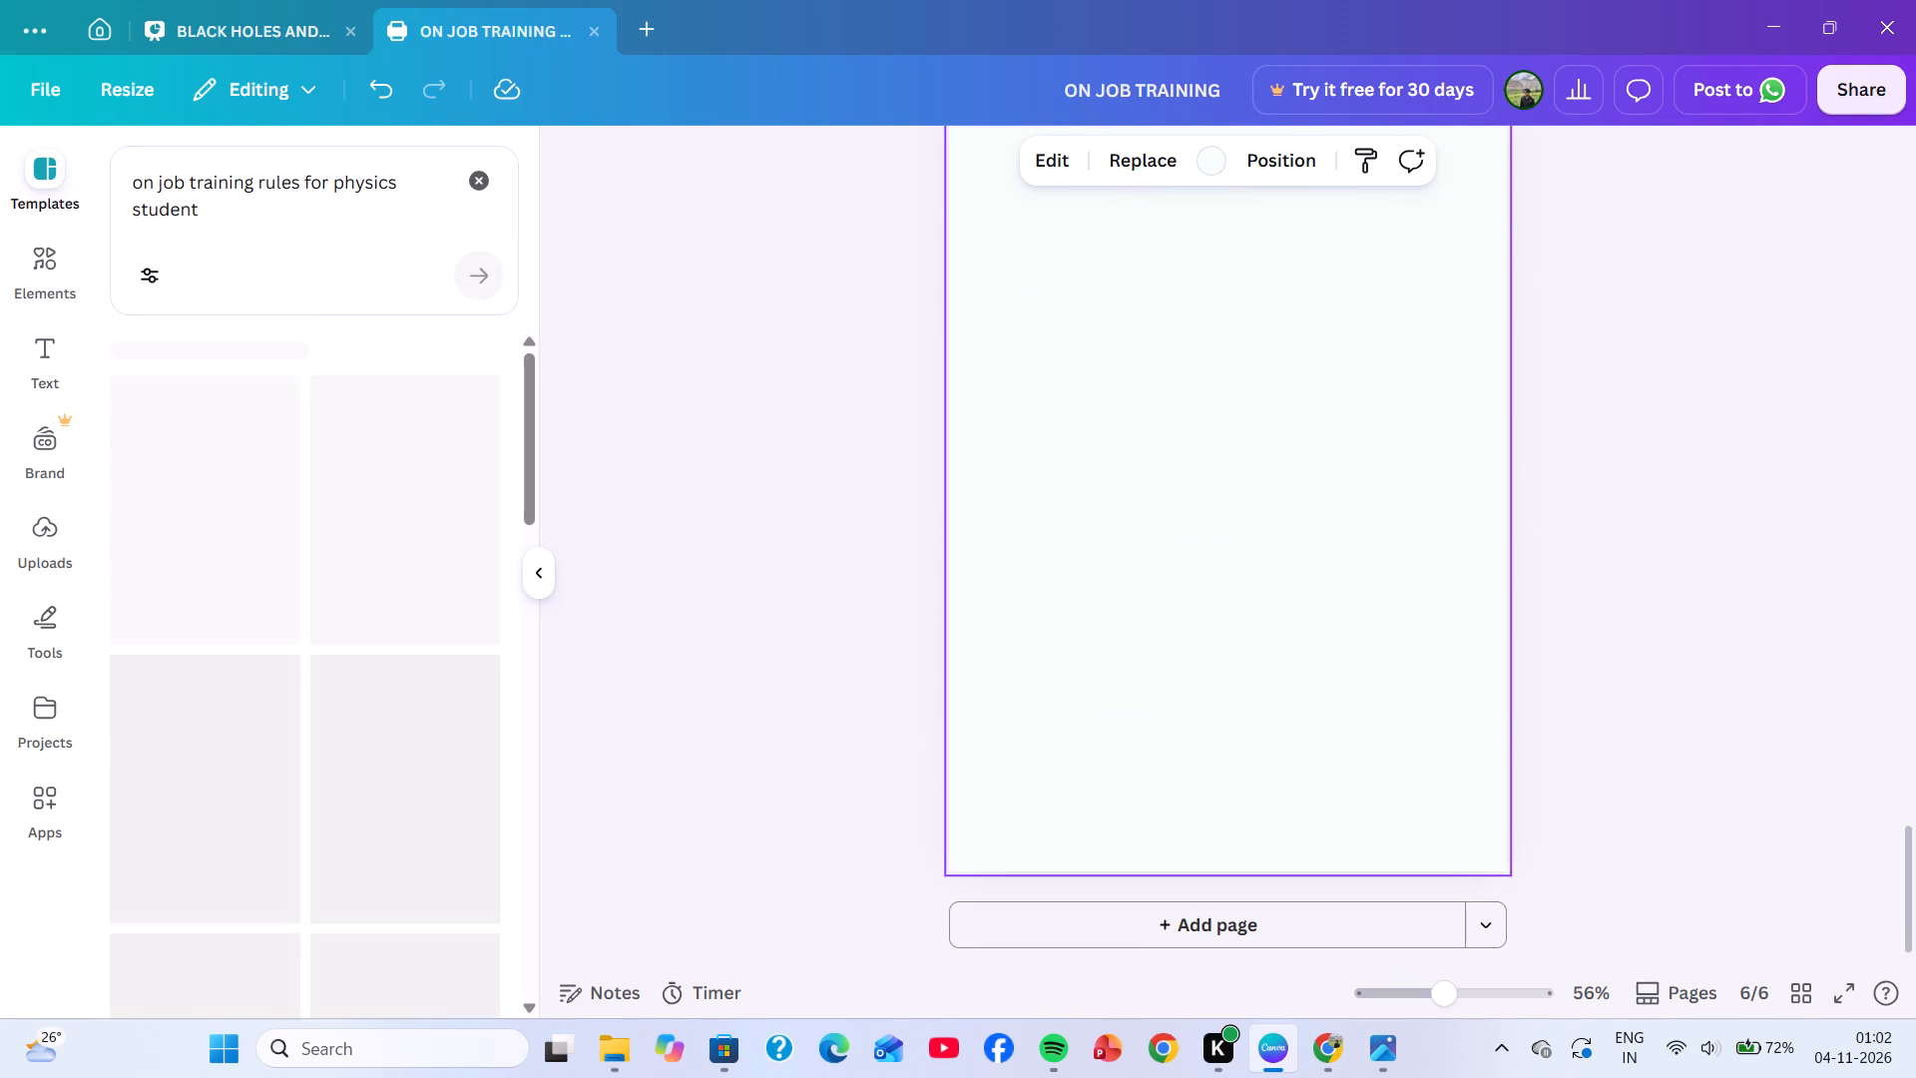
scroll(333, 265, "down", 2)
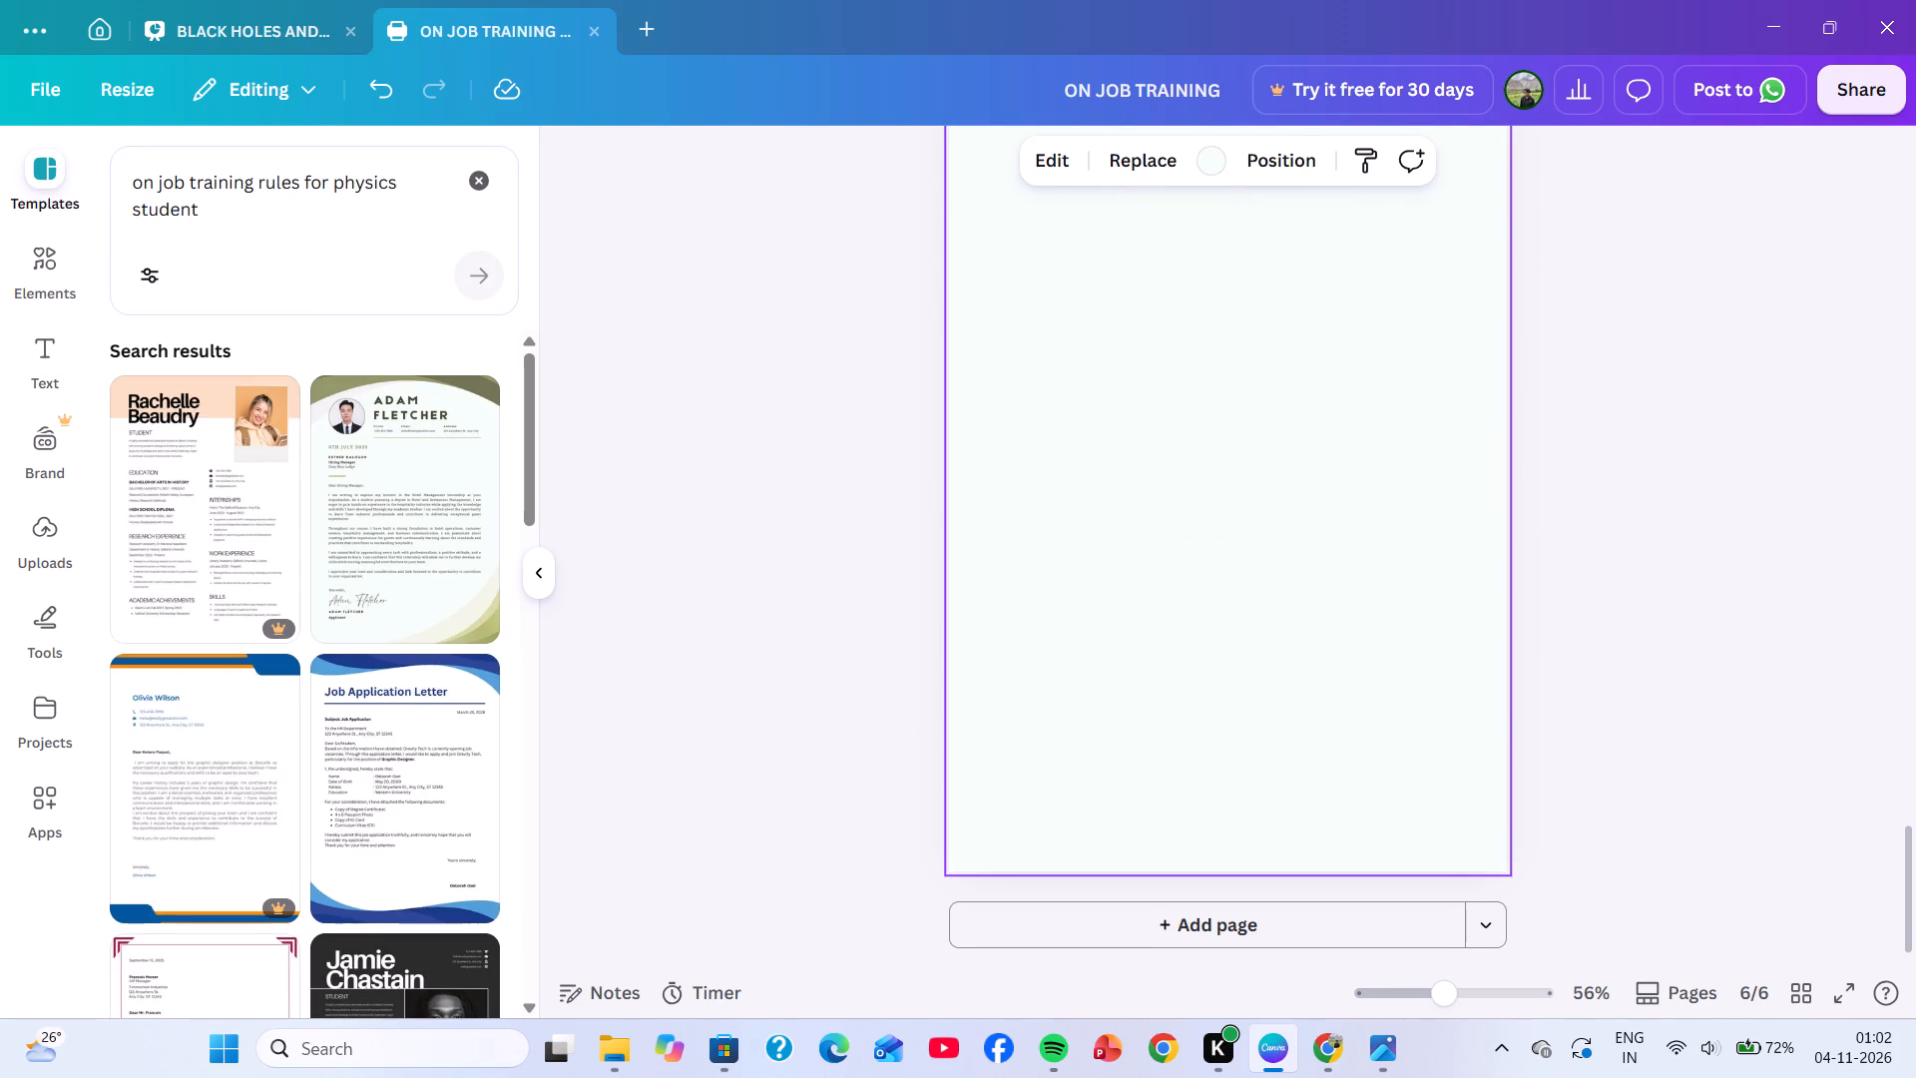
scroll(345, 539, "down", 3)
left_click(361, 593)
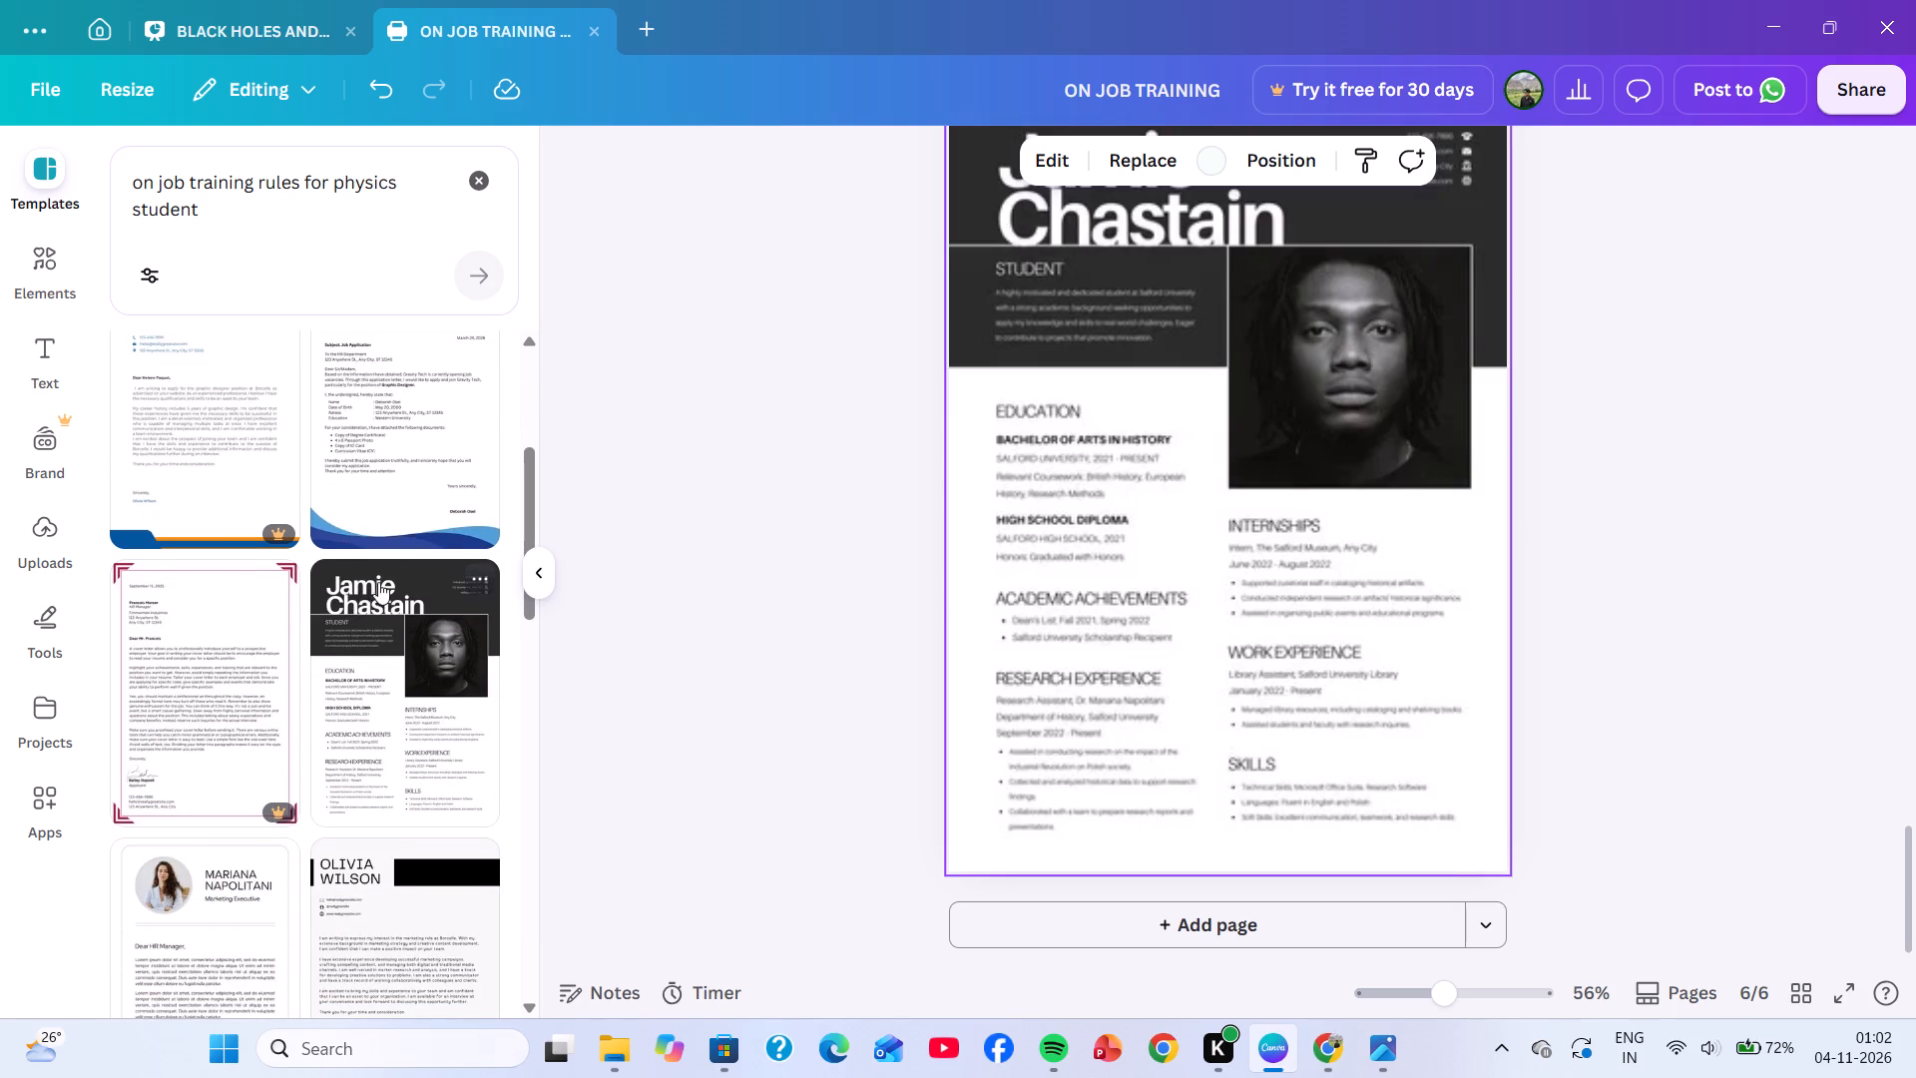
Shift page 6's large name heading slightly up and left, and nudge the contact details group slightly left and down.
scroll(1321, 418, "up", 2)
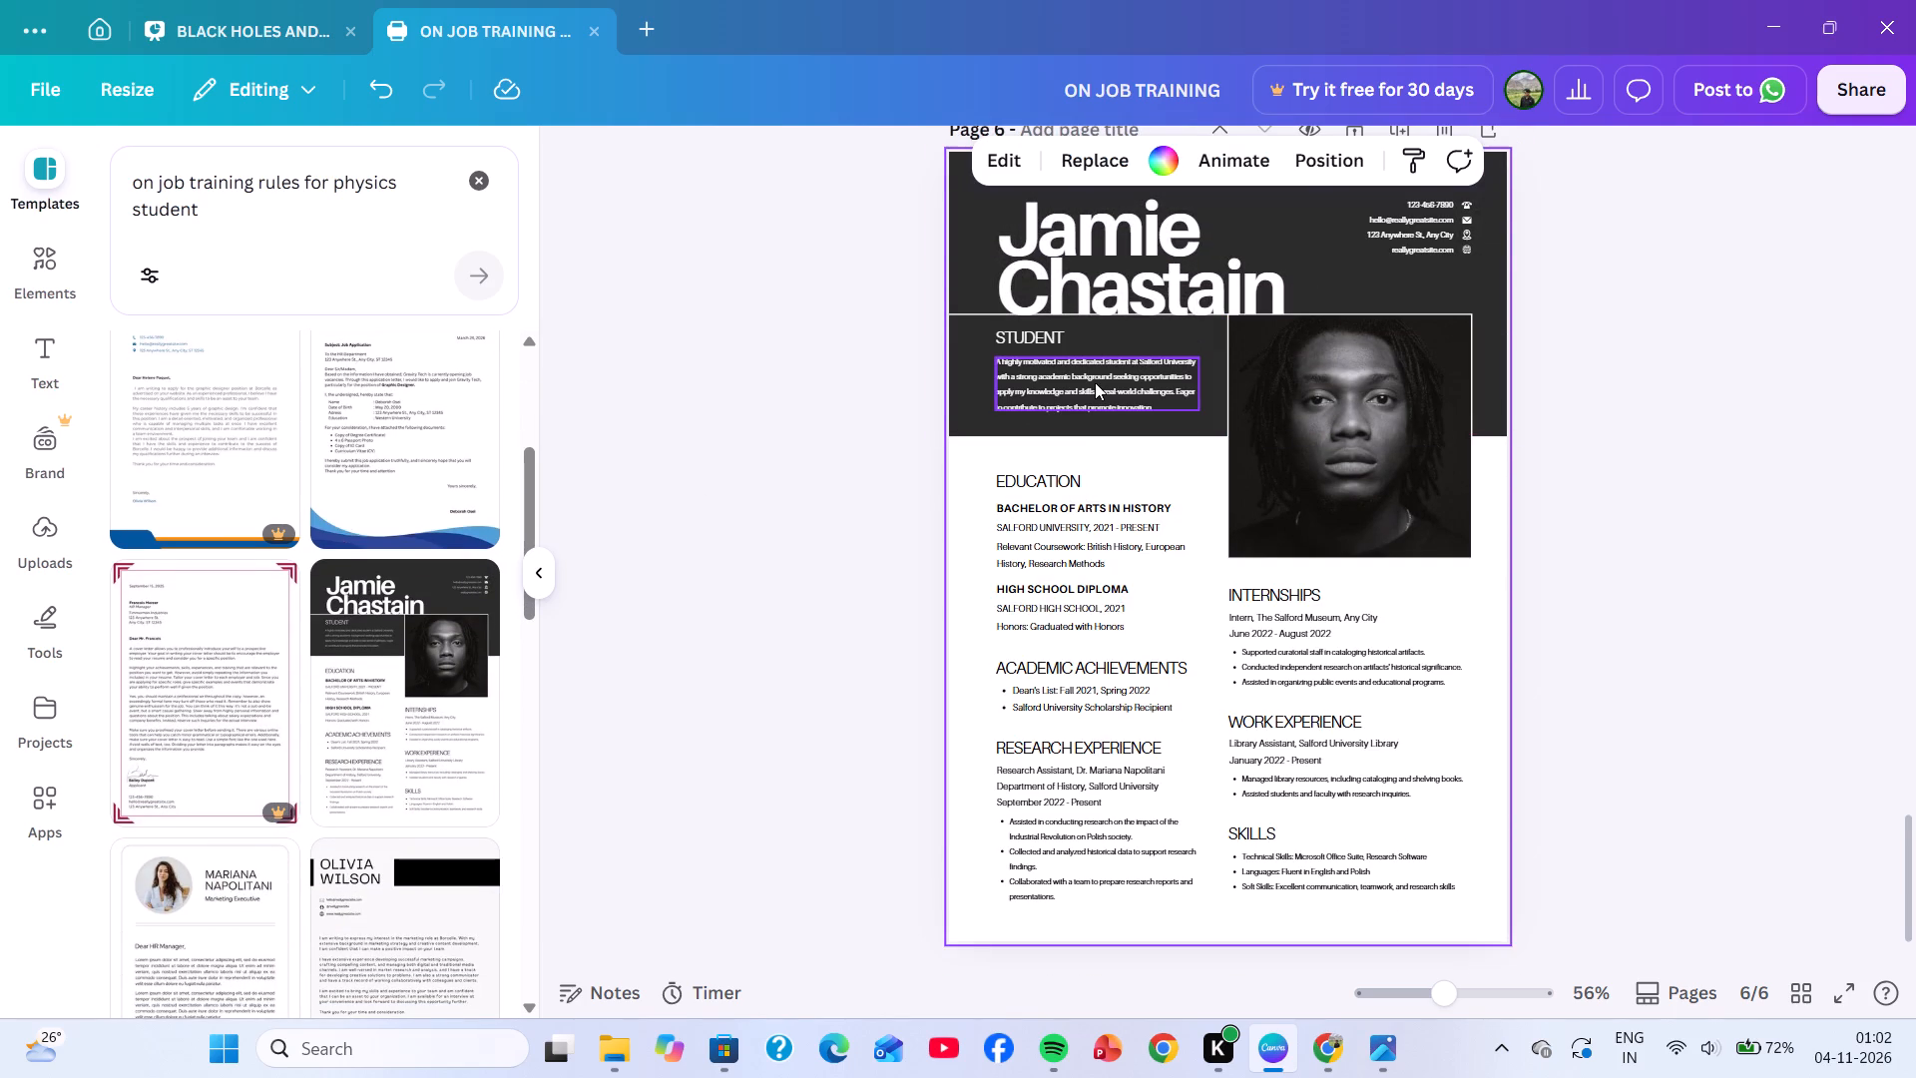
scroll(1142, 479, "up", 1)
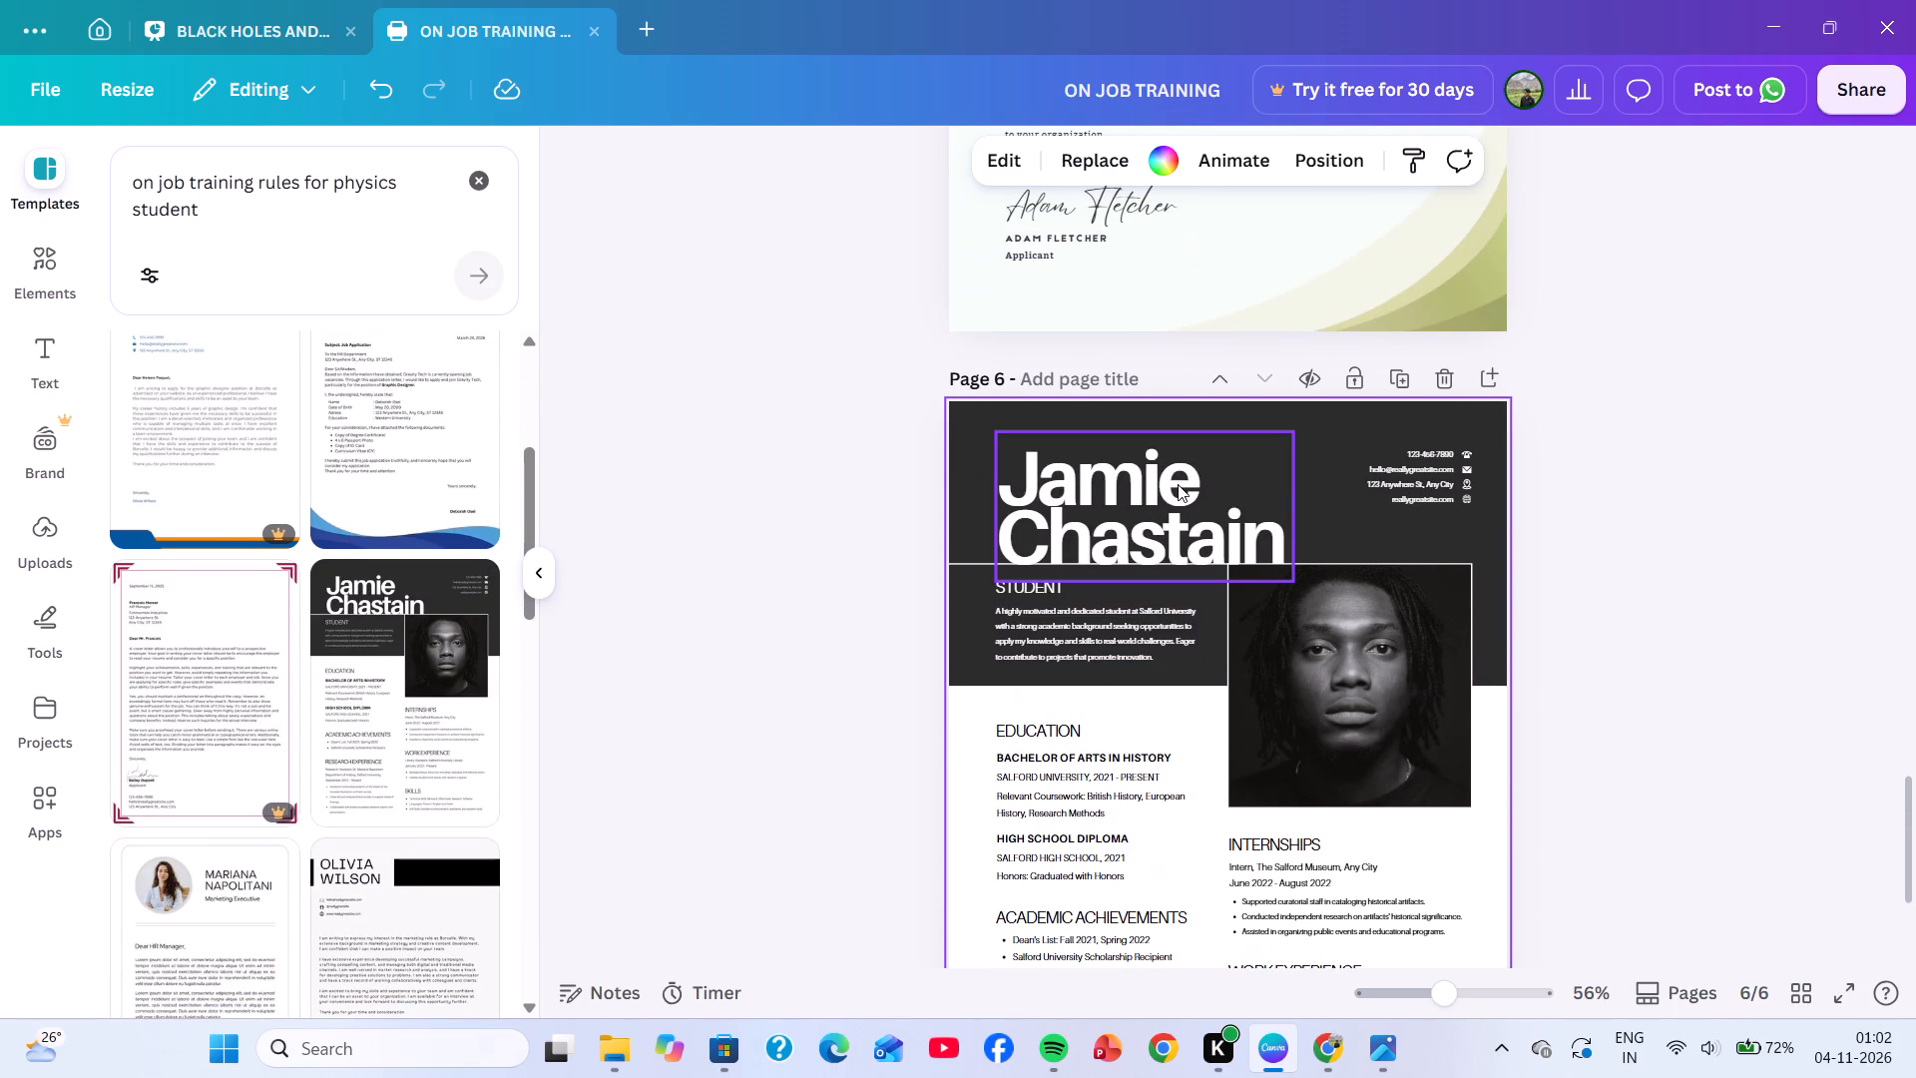
left_click_drag(1178, 484, 1167, 456)
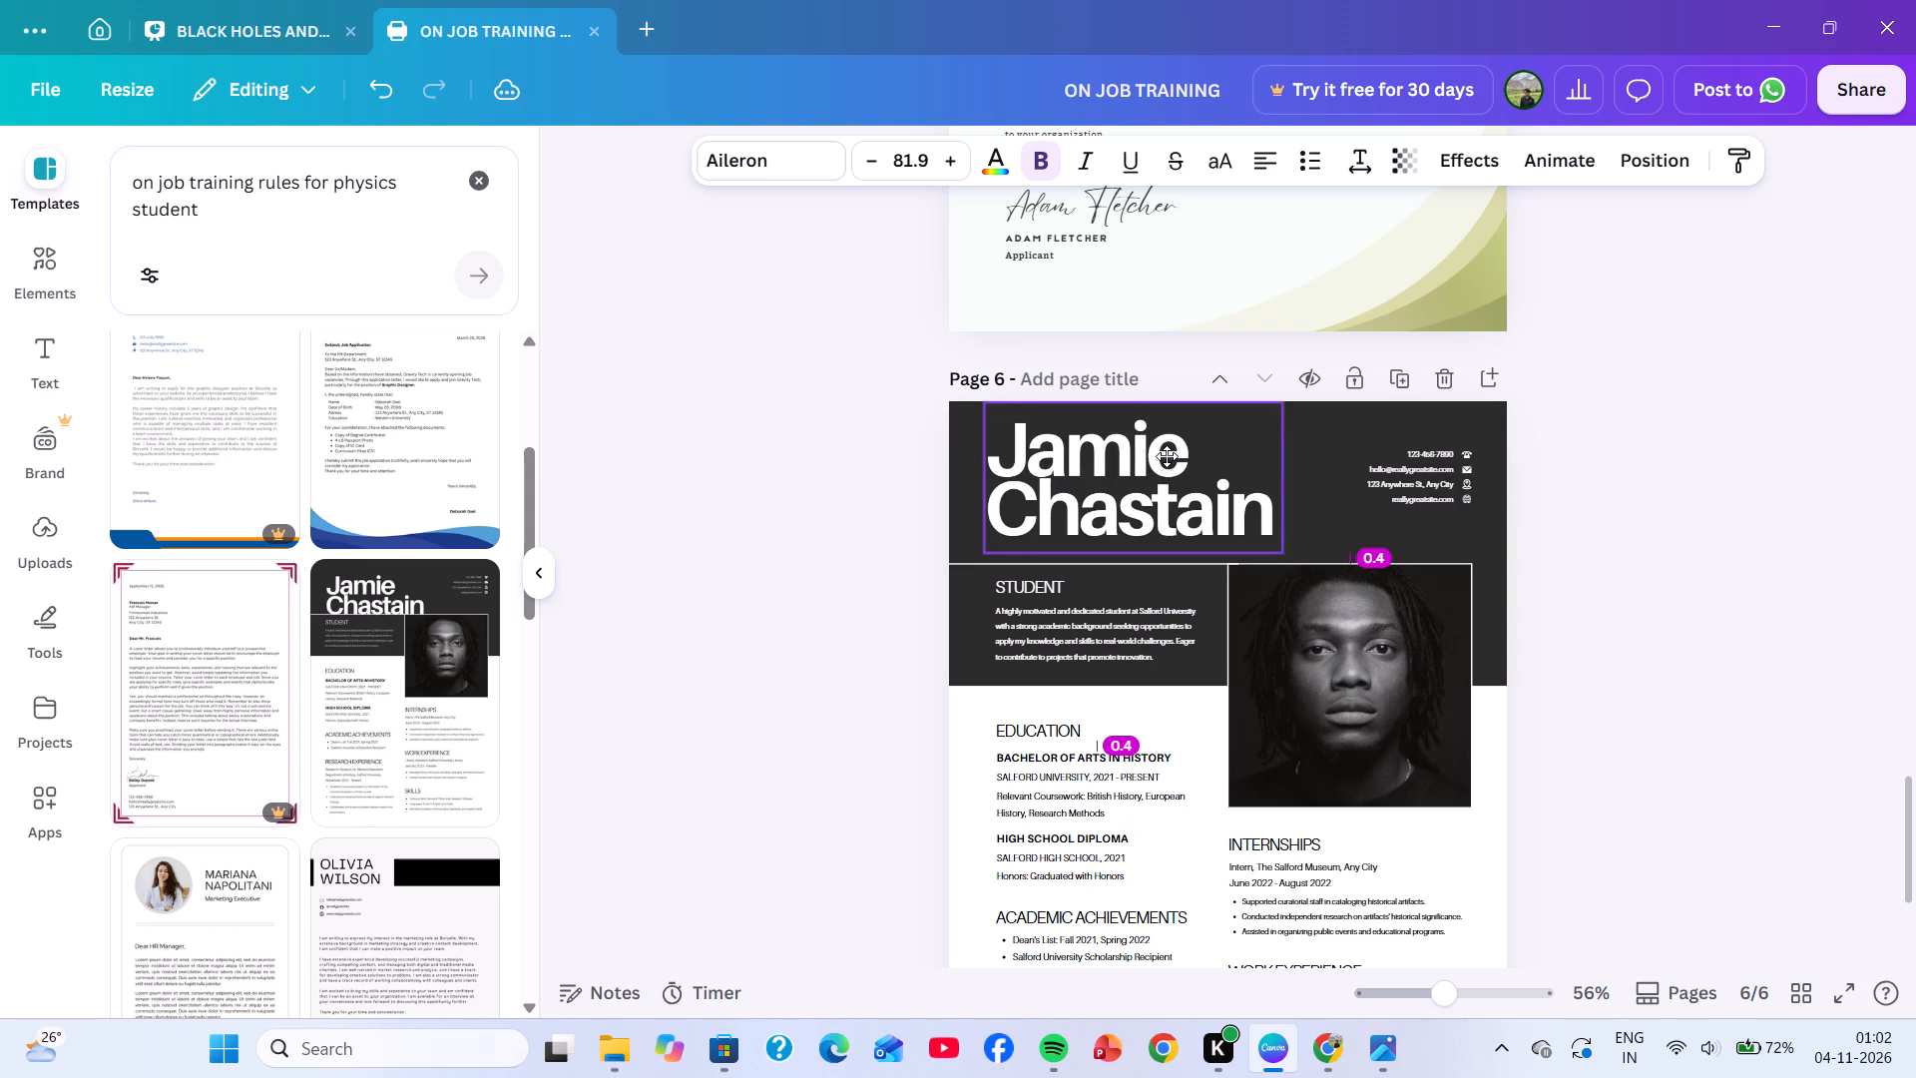
left_click_drag(1167, 456, 1168, 476)
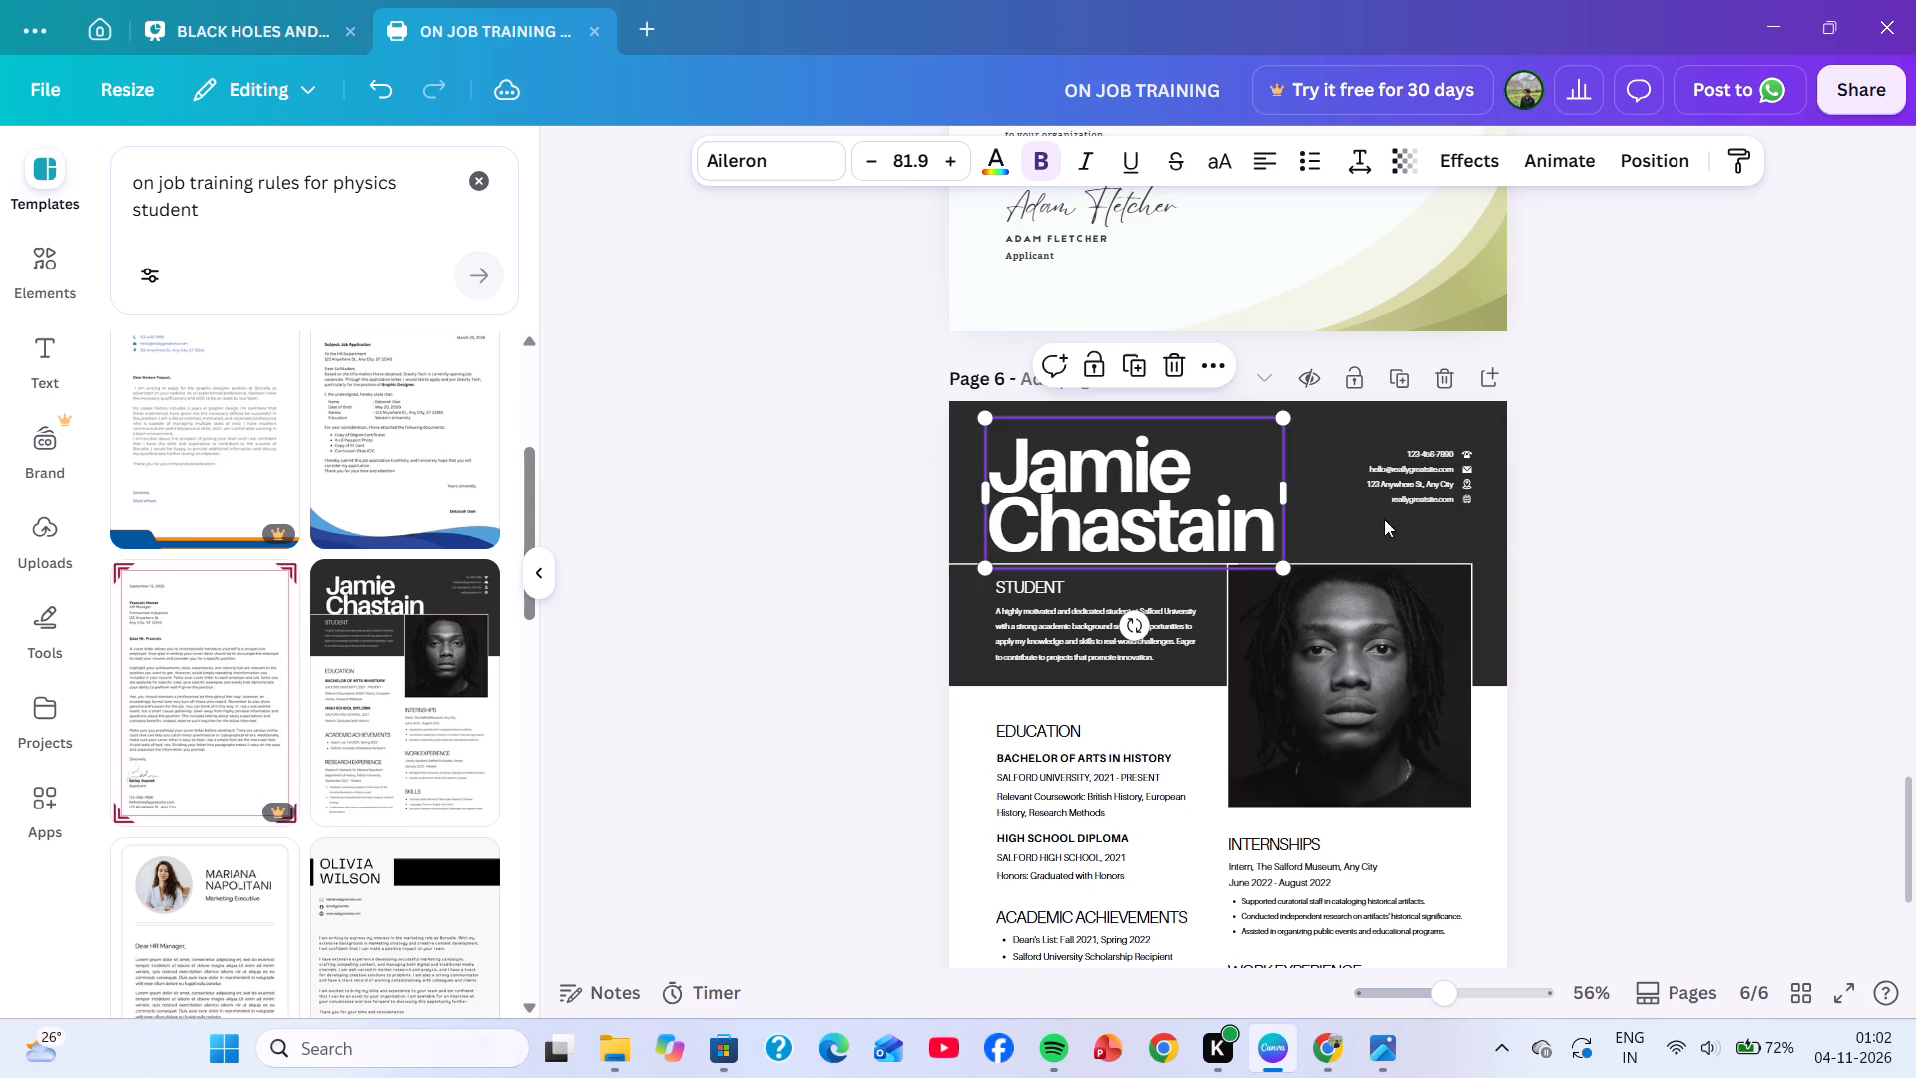
left_click(1518, 549)
left_click_drag(1431, 485, 1421, 484)
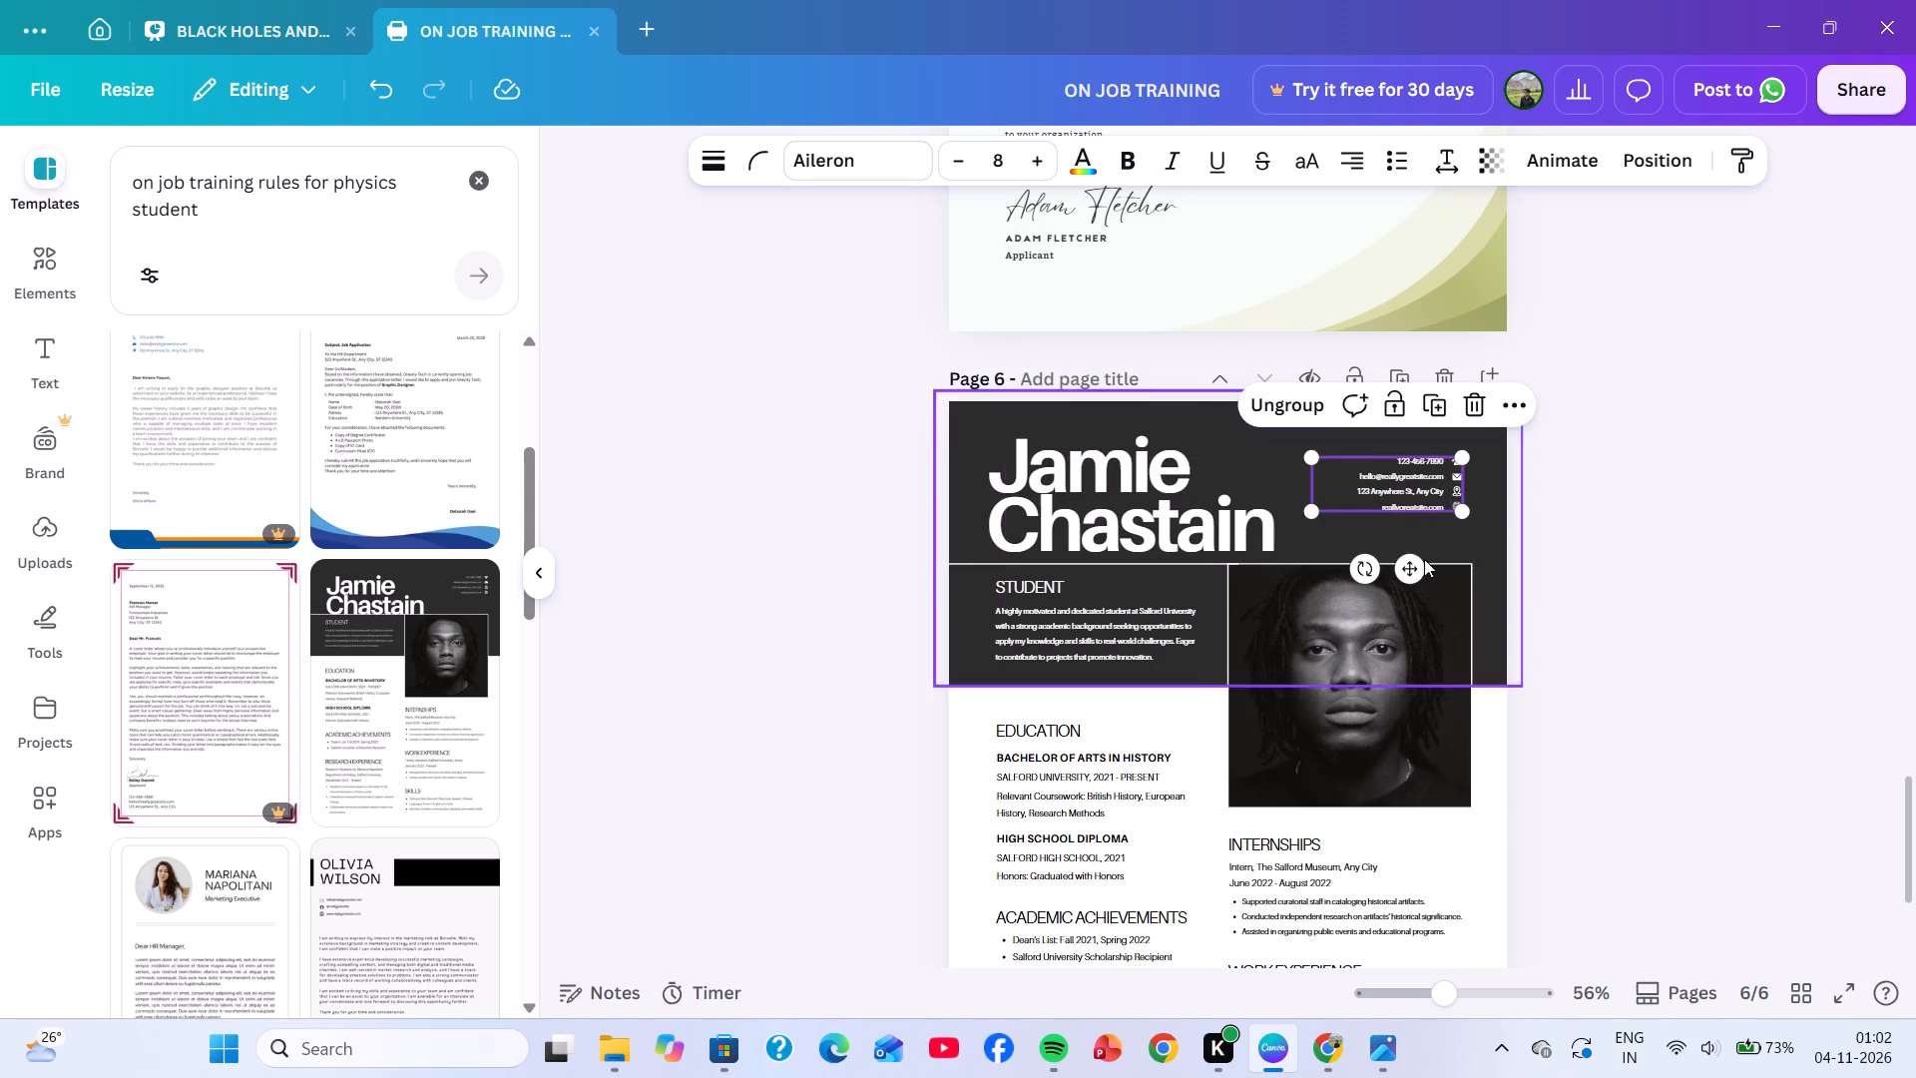
Move page 6's square portrait photo to the right so it sits close to the page's right edge.
left_click_drag(1381, 643, 1396, 649)
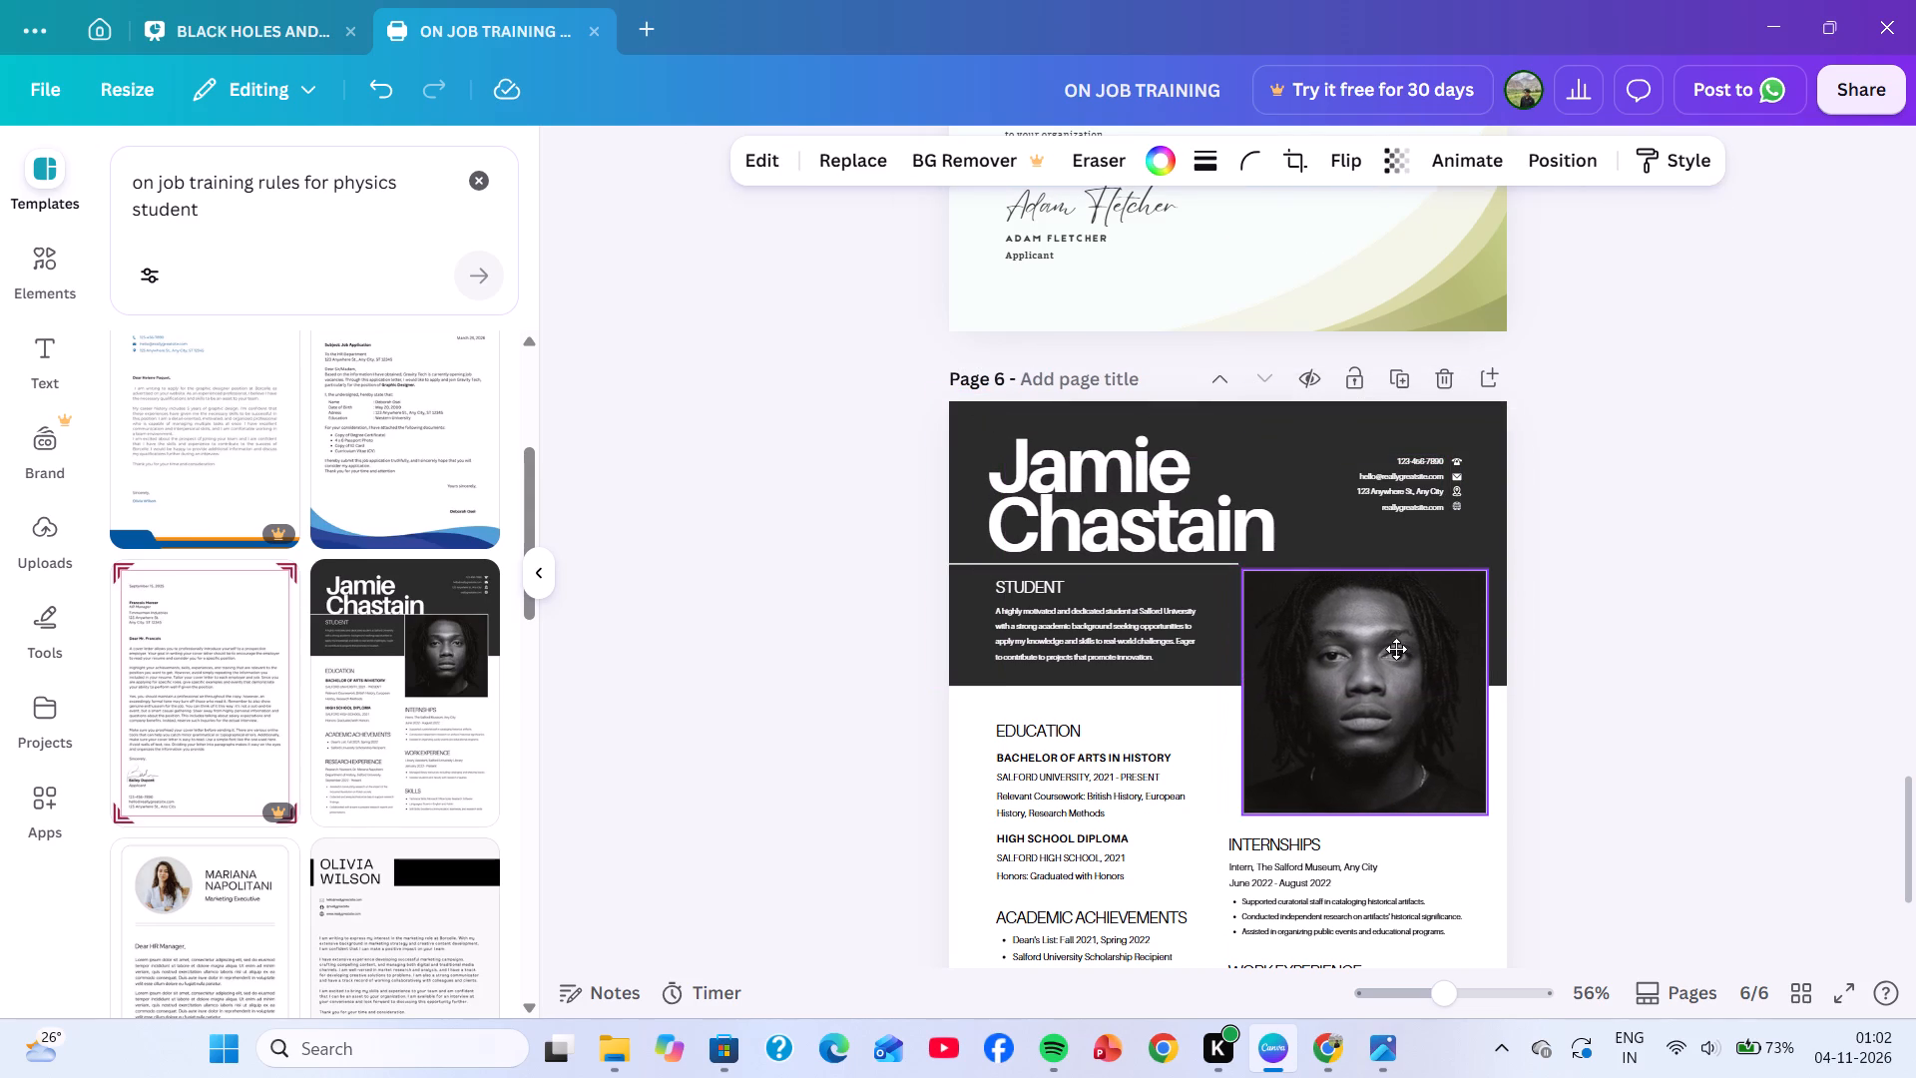
left_click_drag(1396, 649, 1404, 641)
left_click(1135, 621)
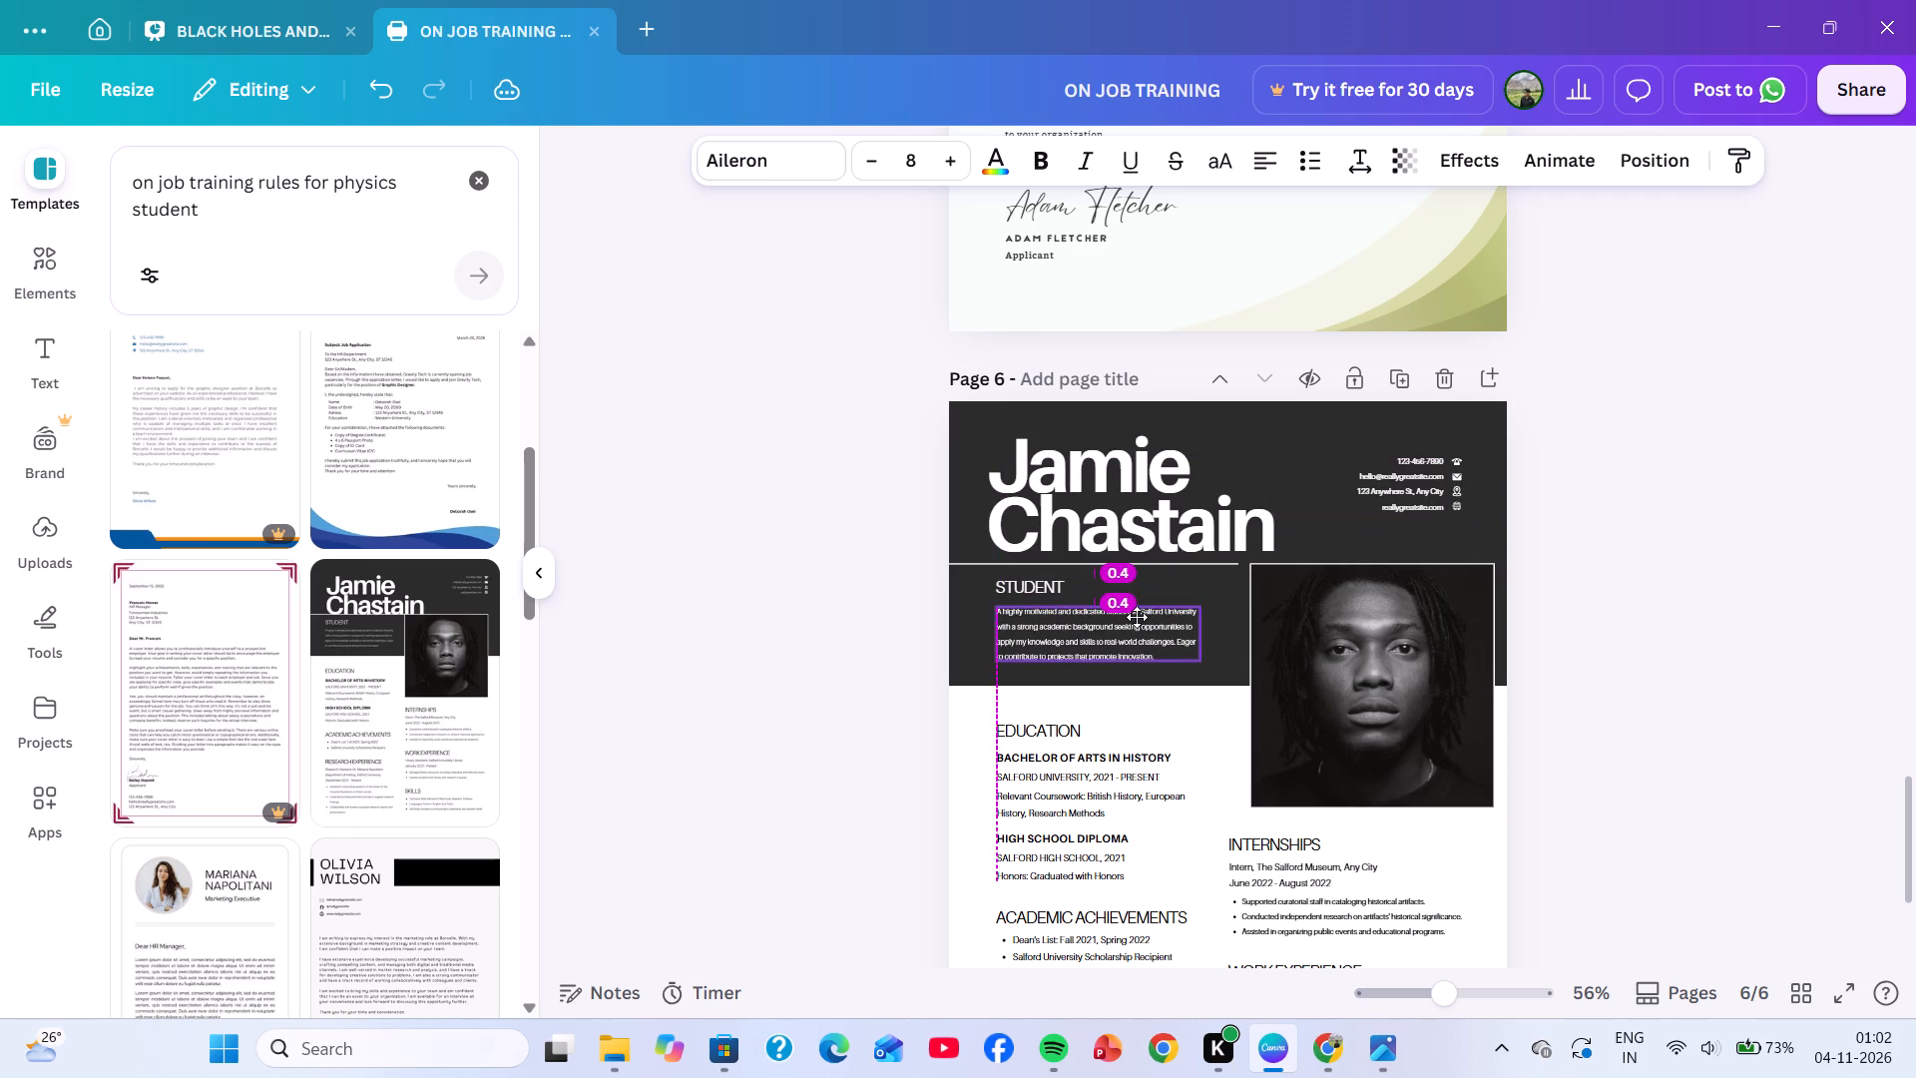
Add a new blank page 7 after the black-and-white student resume.
scroll(1149, 540, "up", 1)
scroll(1149, 540, "down", 4)
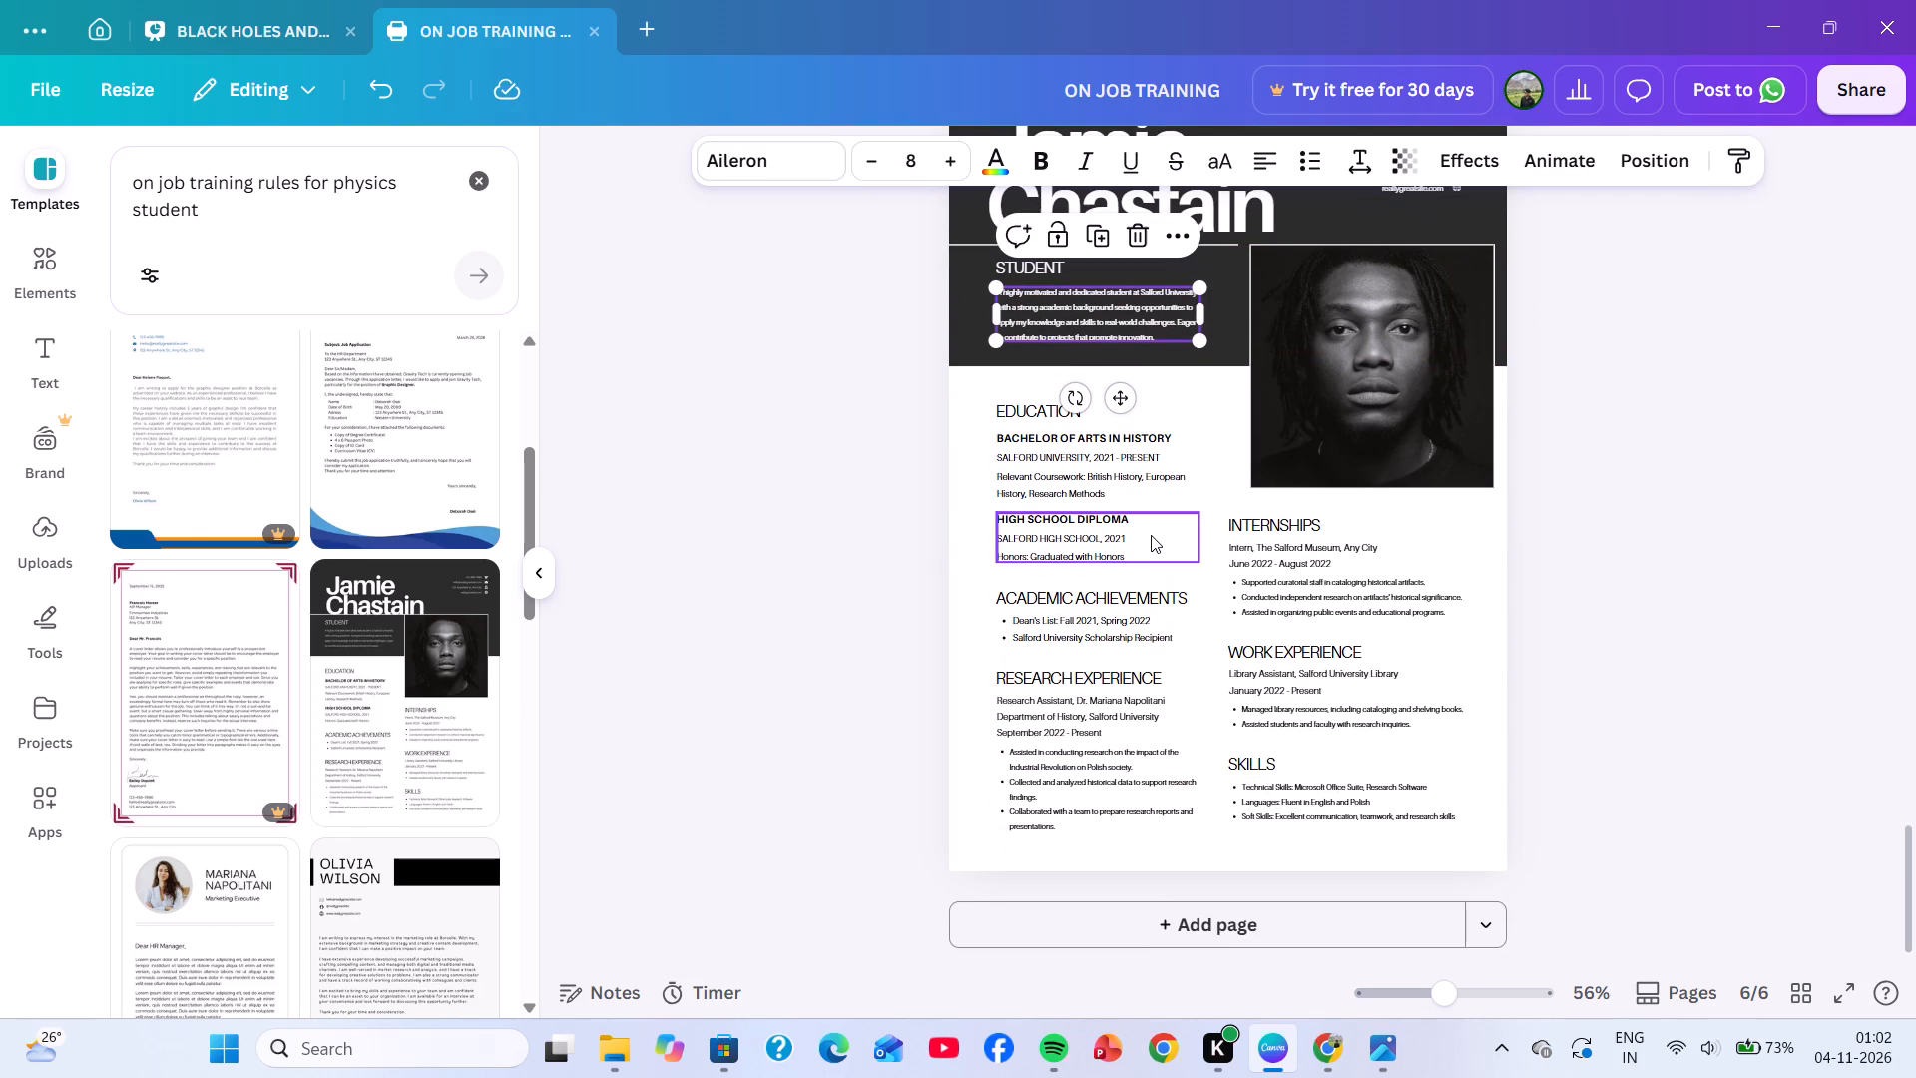
scroll(1151, 535, "down", 2)
left_click(1235, 915)
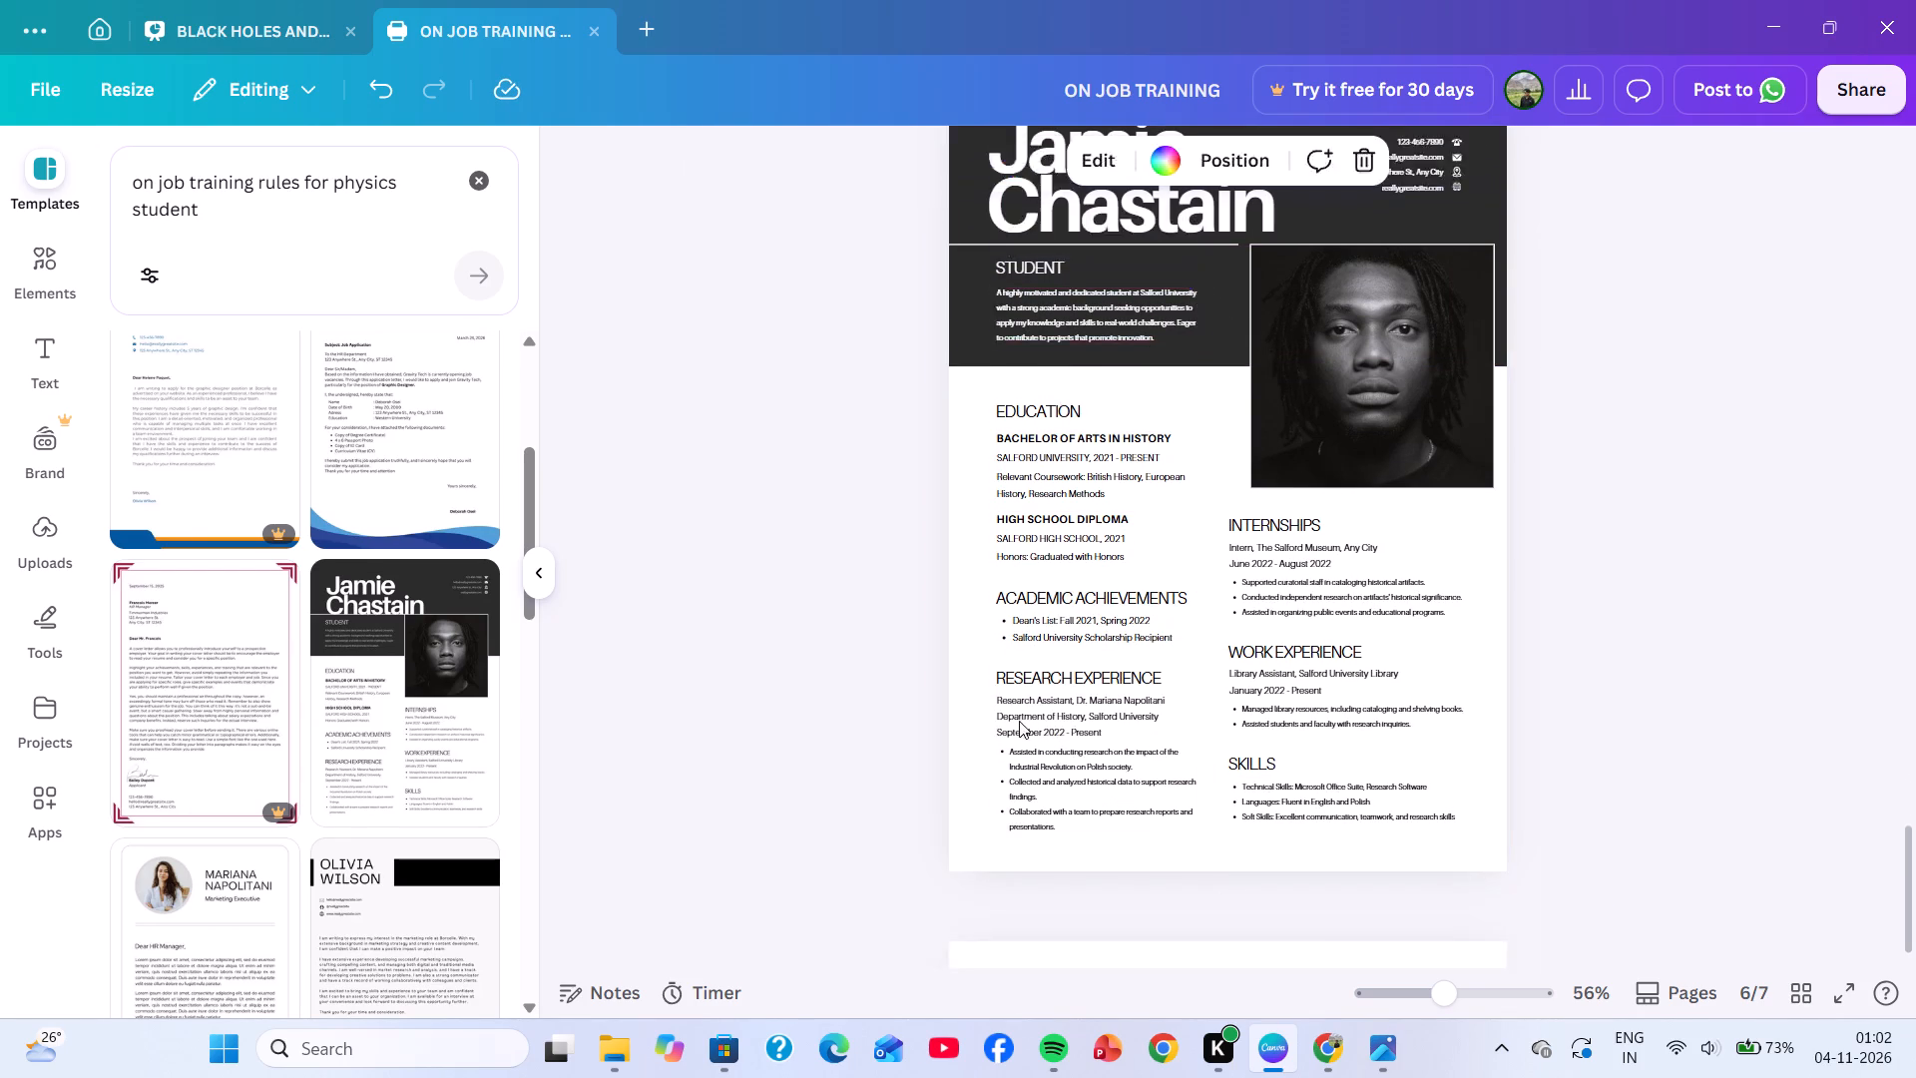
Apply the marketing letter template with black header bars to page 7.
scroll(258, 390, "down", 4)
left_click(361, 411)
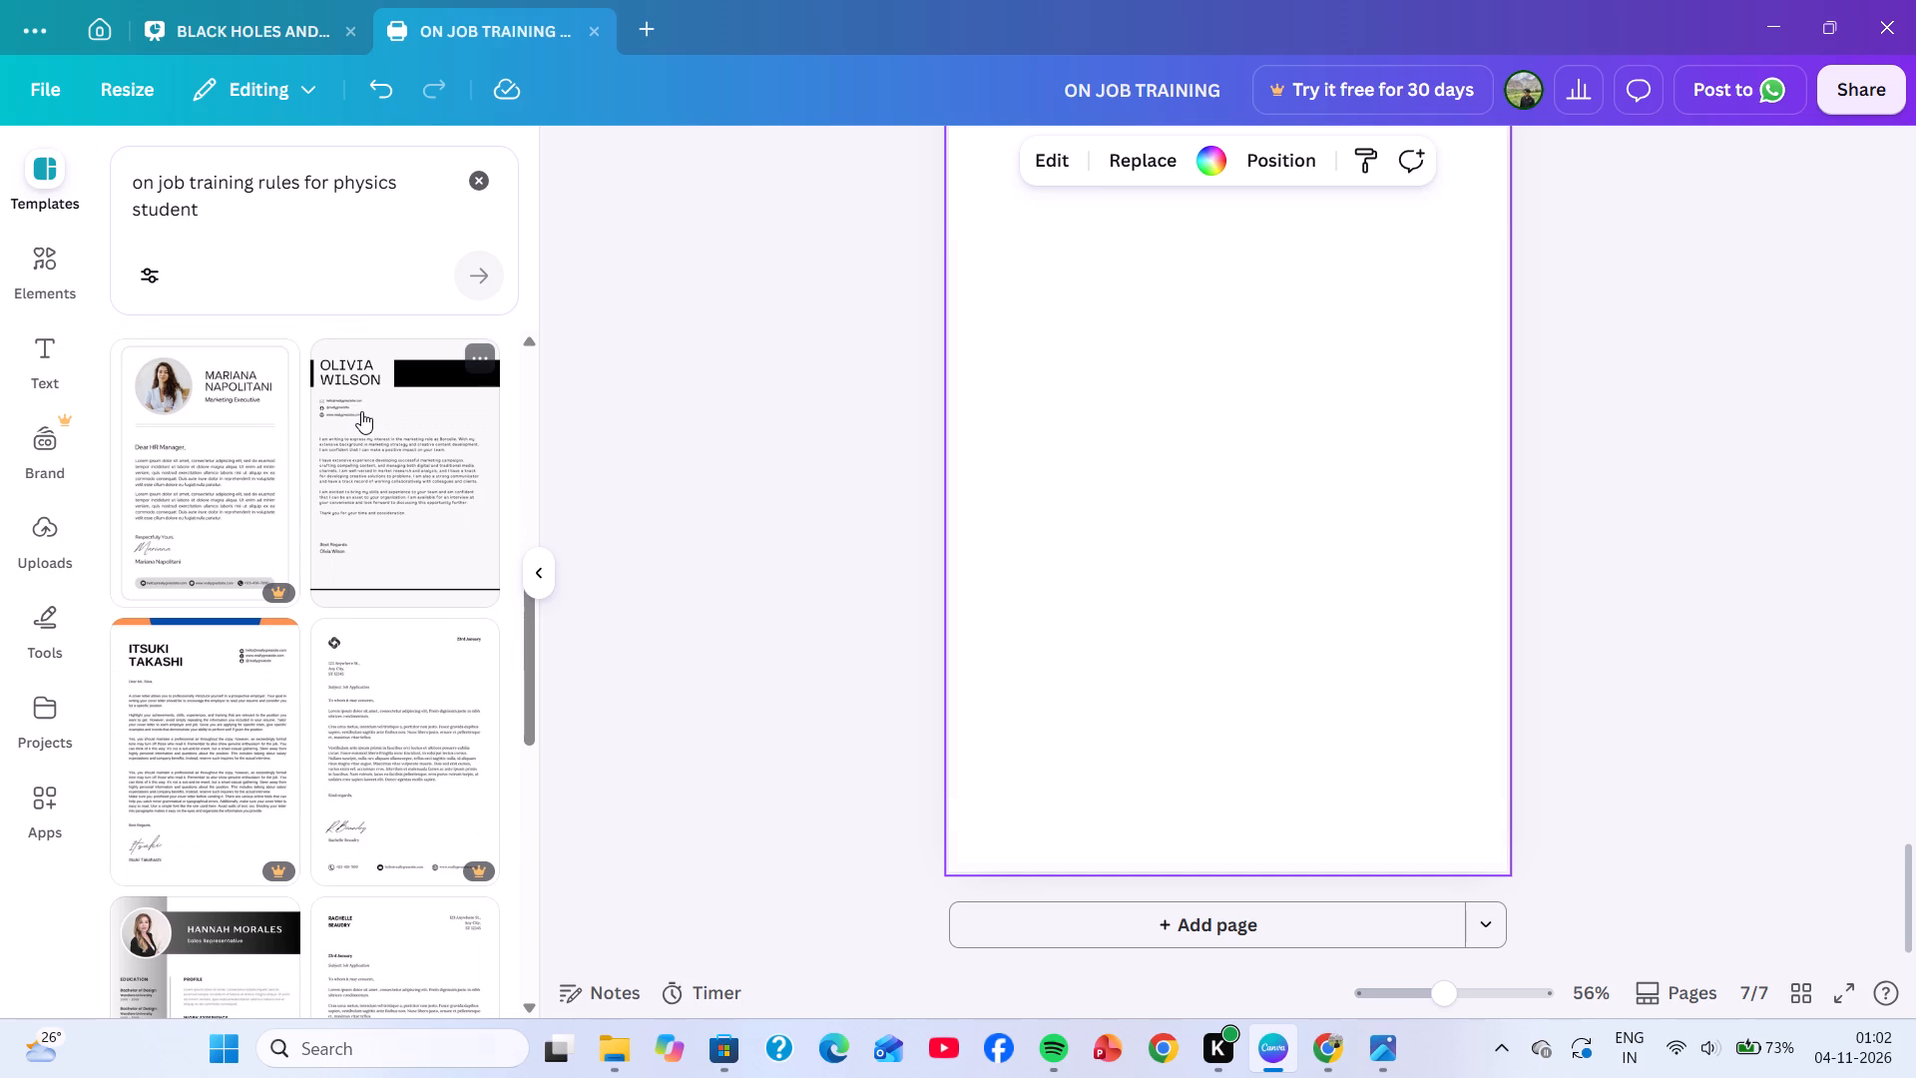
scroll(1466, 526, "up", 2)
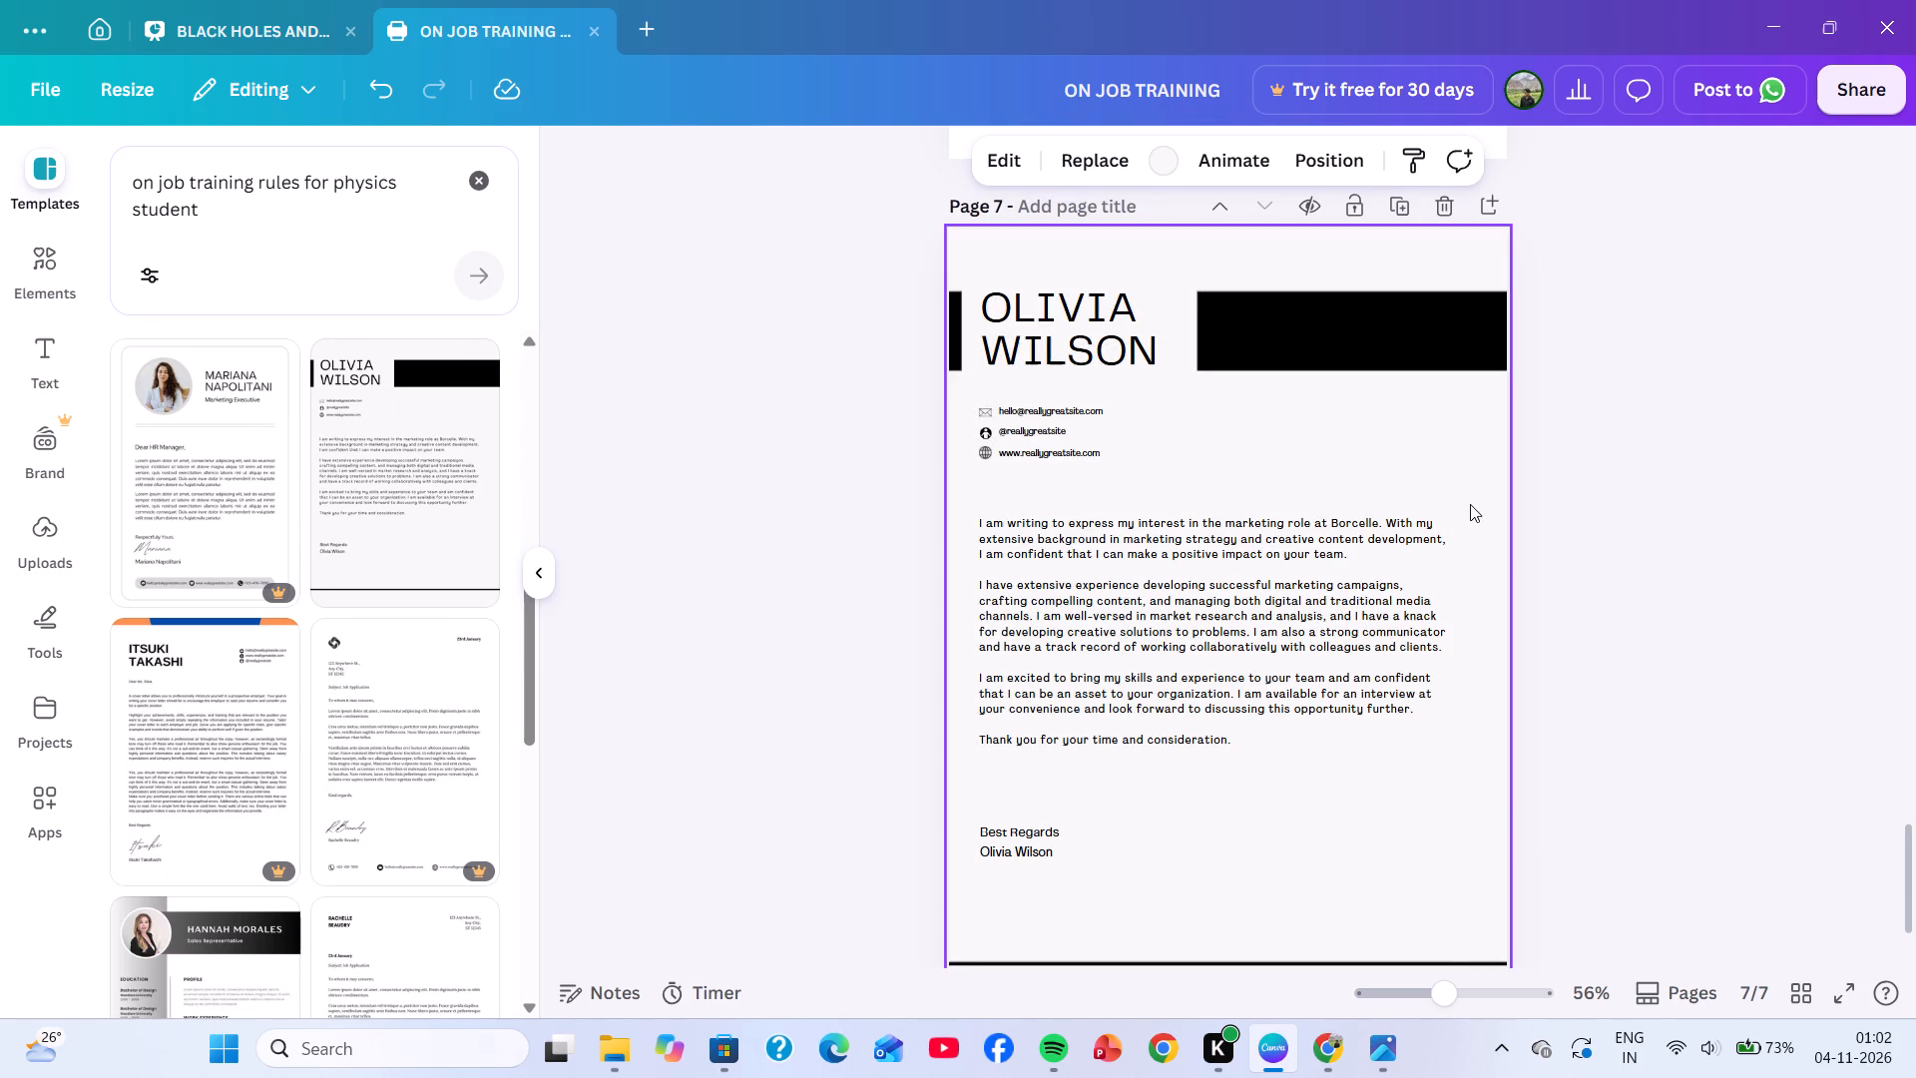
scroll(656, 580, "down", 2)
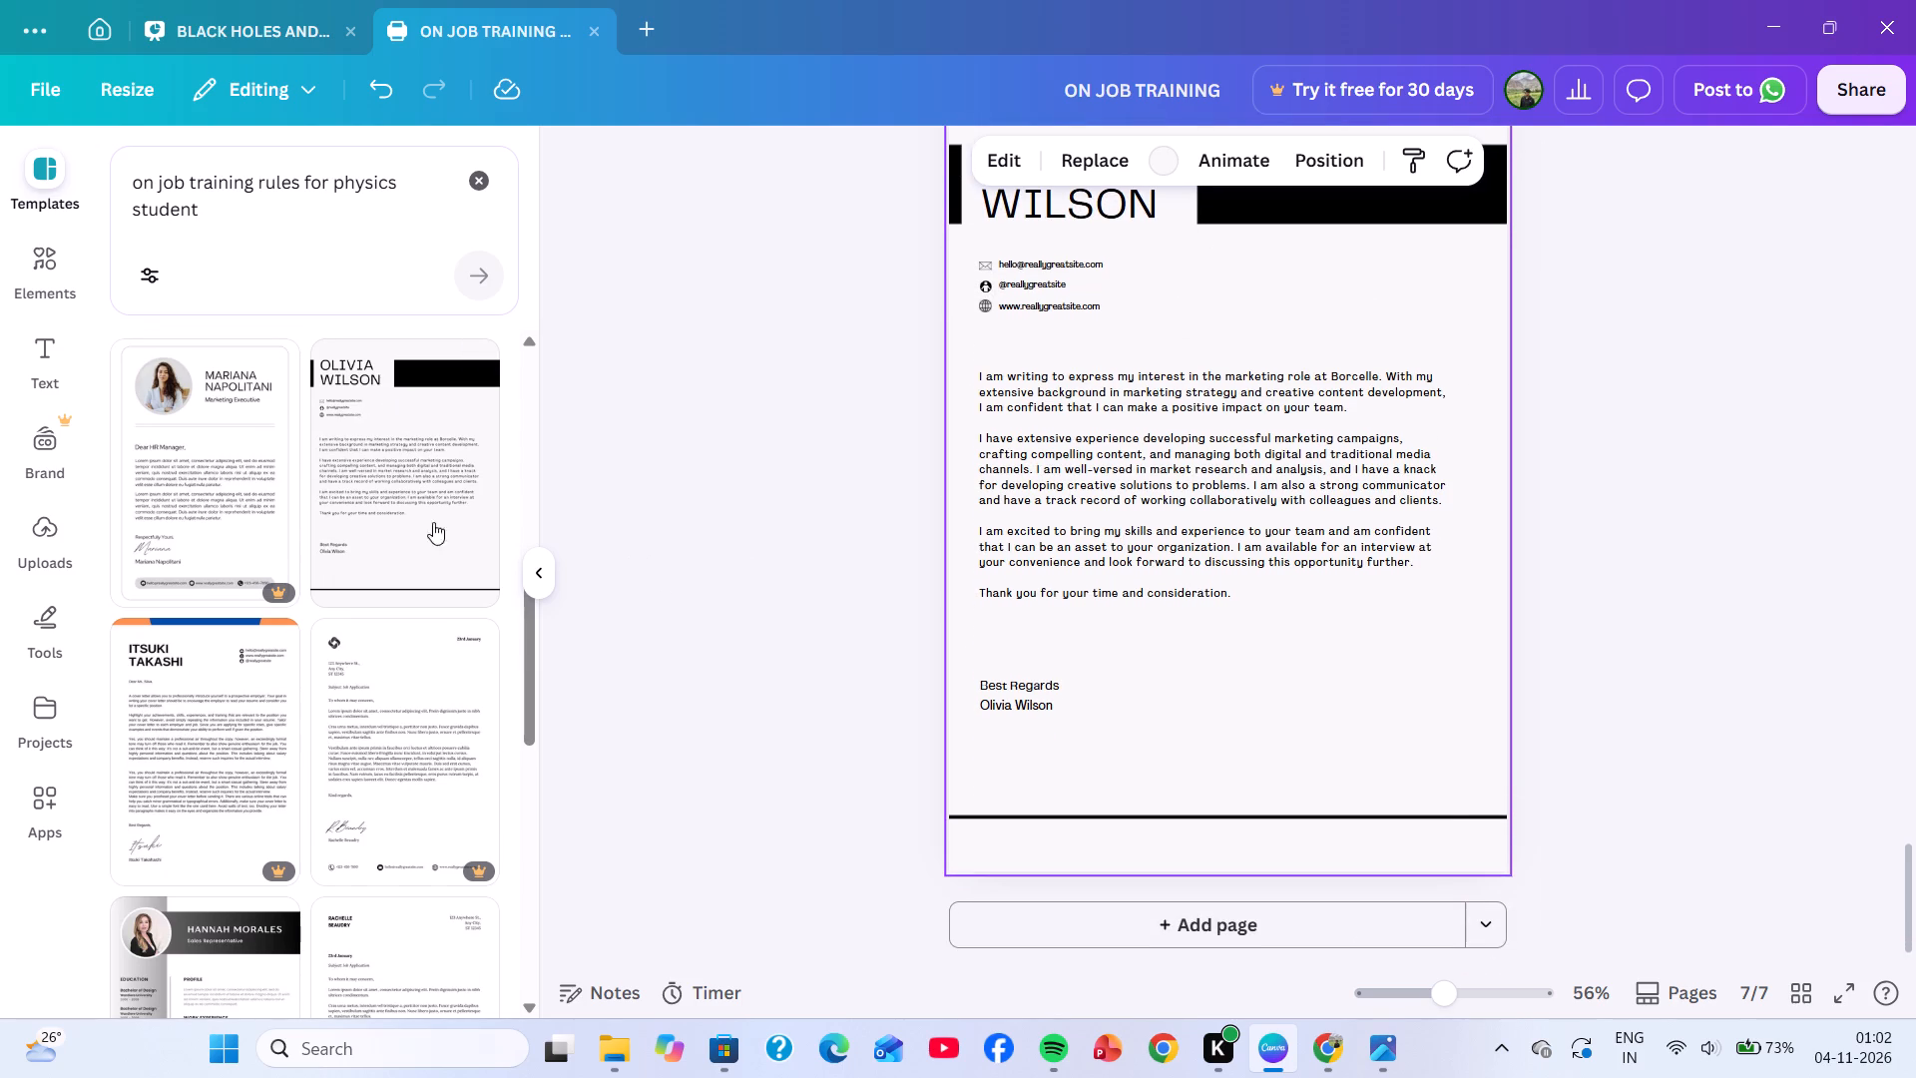
Apply the plain white job application letter template dated 23rd January, with contact lines below the signature, to page 7.
scroll(337, 504, "down", 5)
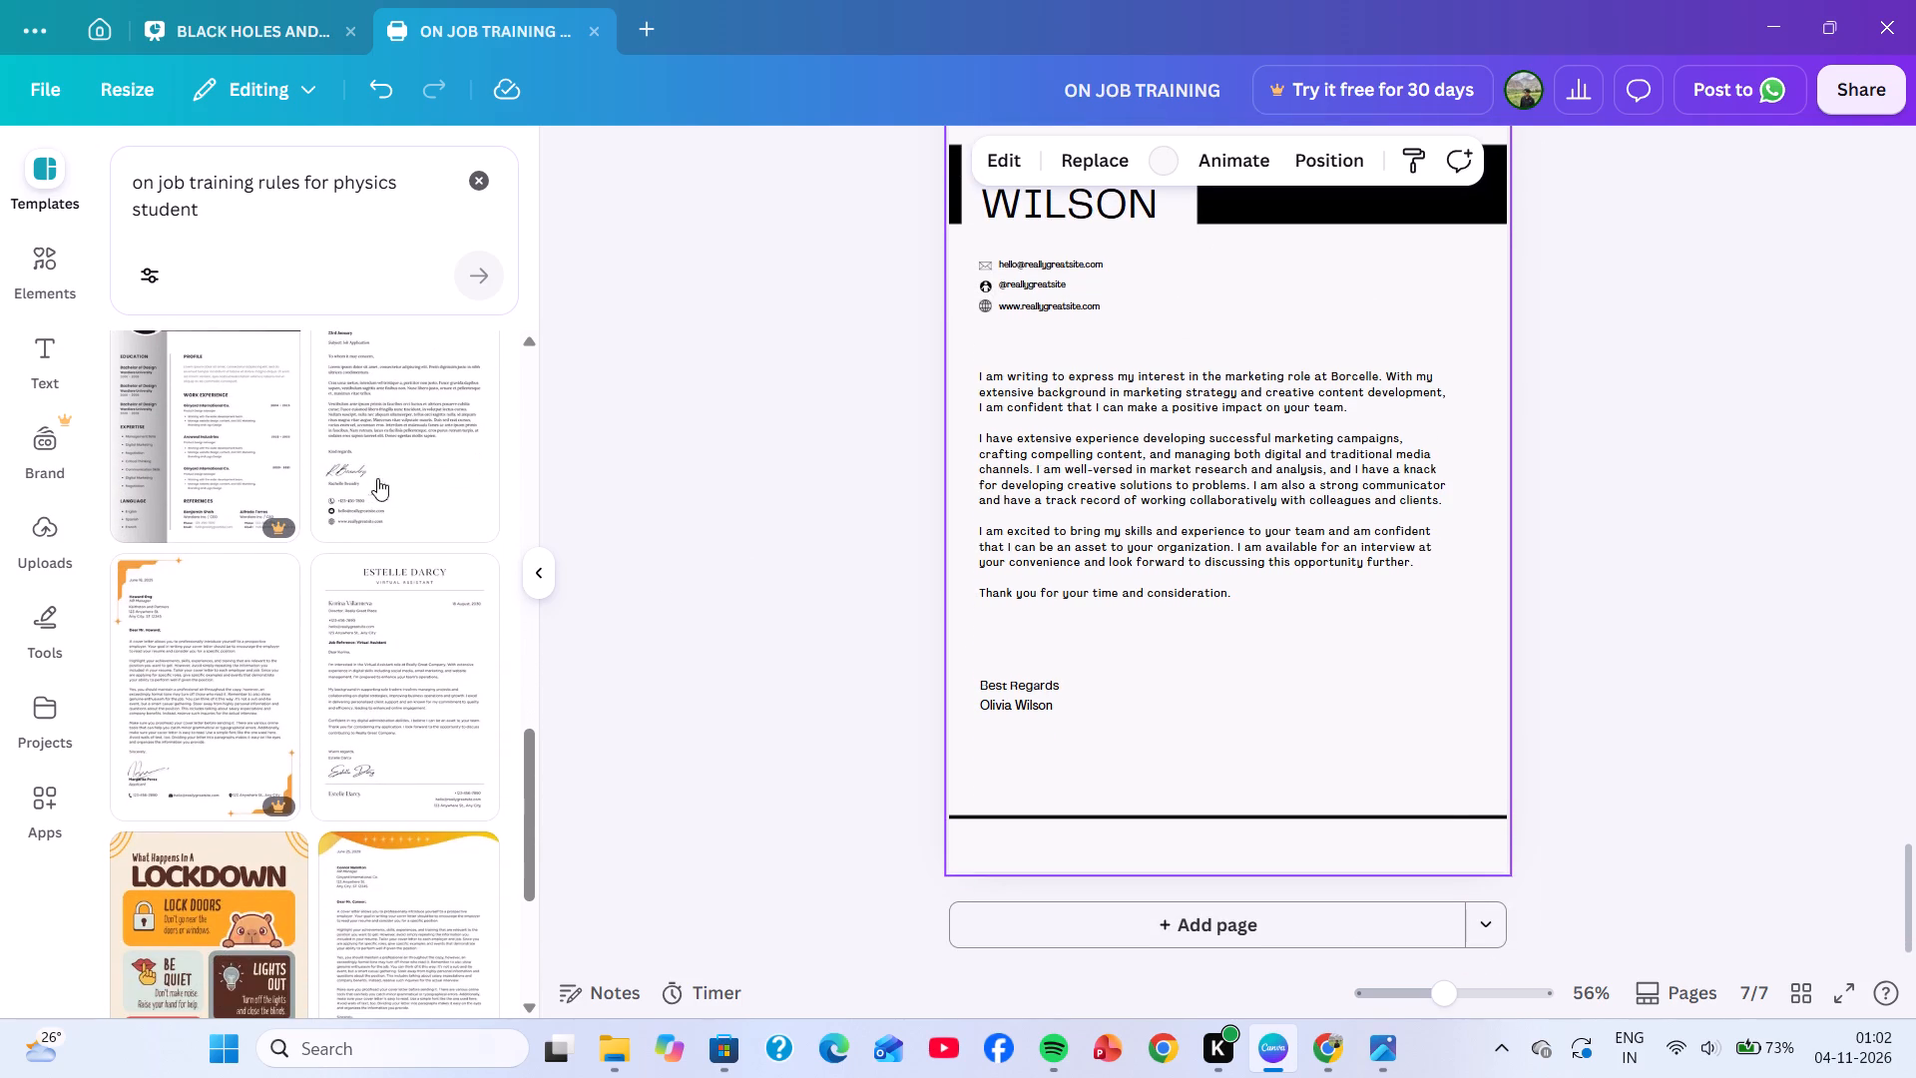
left_click(406, 454)
scroll(1000, 399, "up", 3)
scroll(1000, 399, "down", 1)
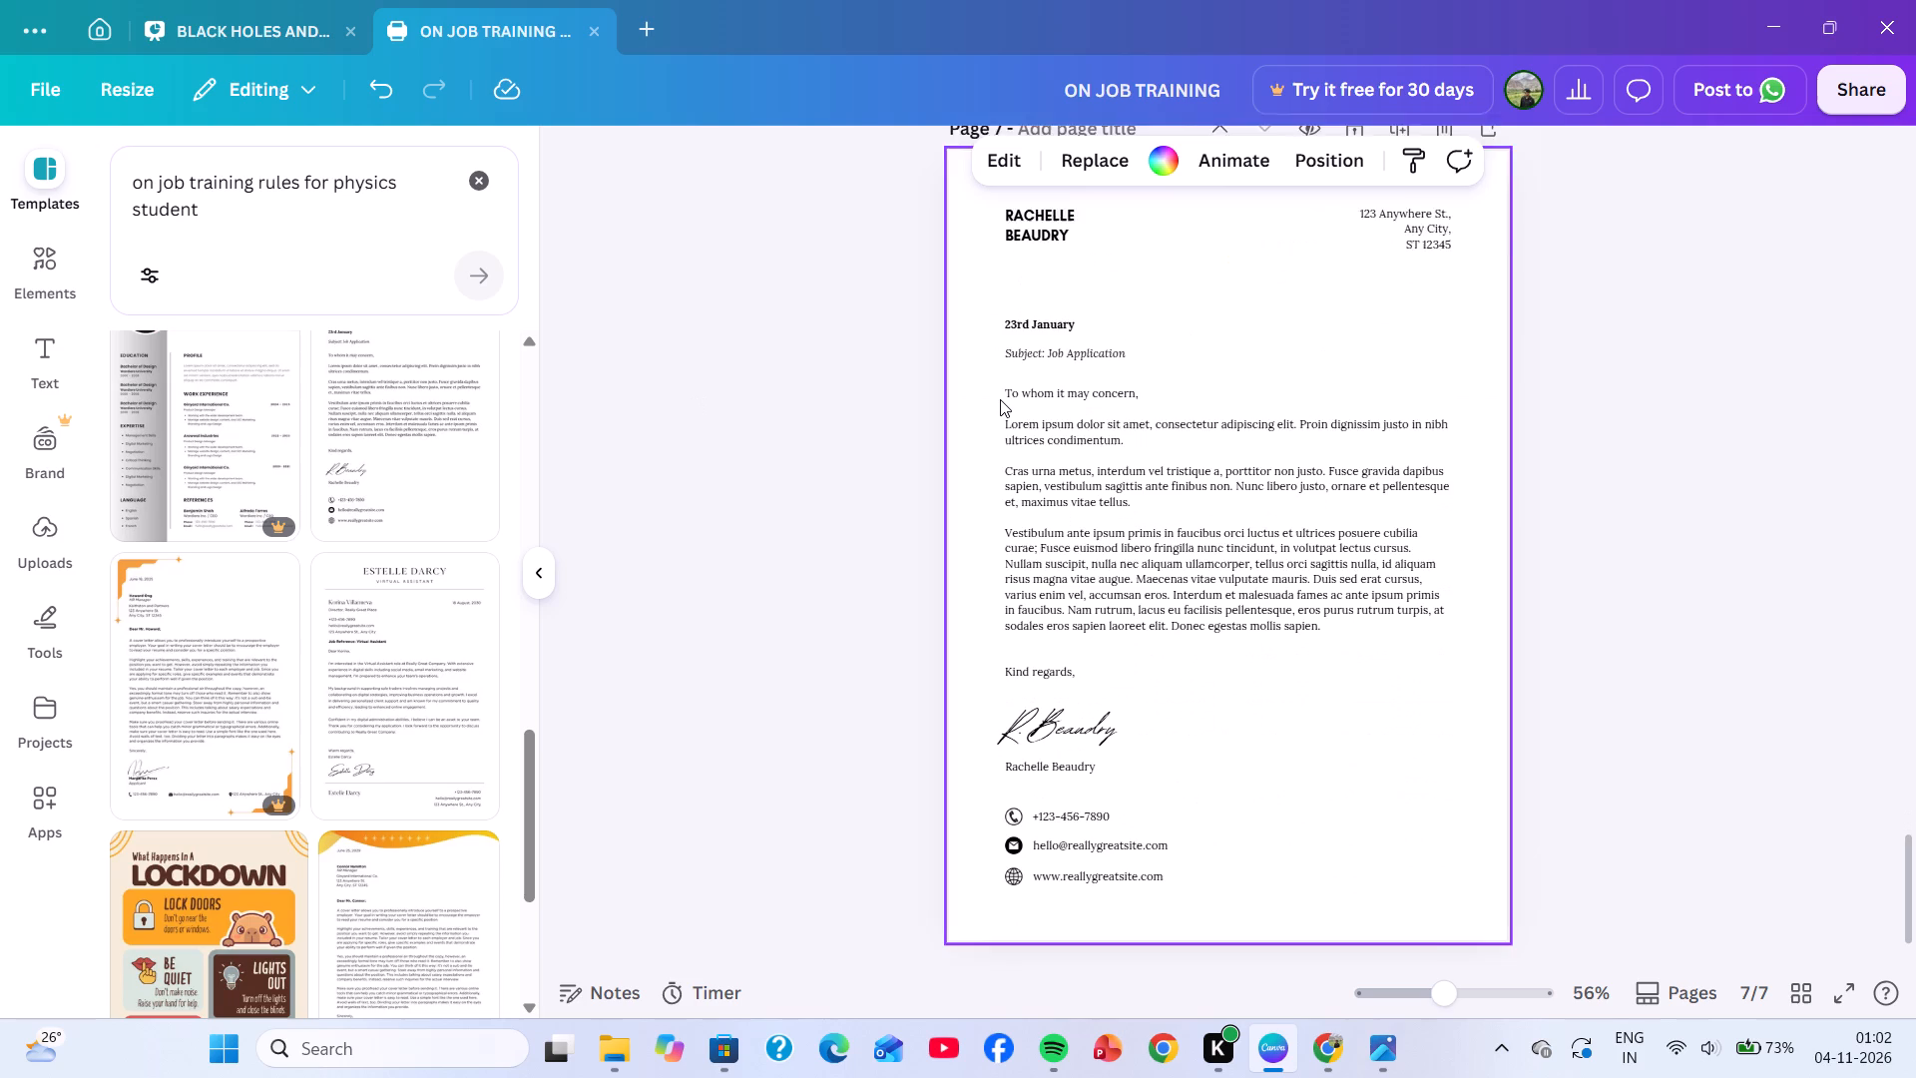
scroll(1000, 399, "down", 2)
Add three new blank pages, 8 to 10, after the plain white job application letter.
scroll(1000, 399, "up", 9)
scroll(1000, 399, "down", 2)
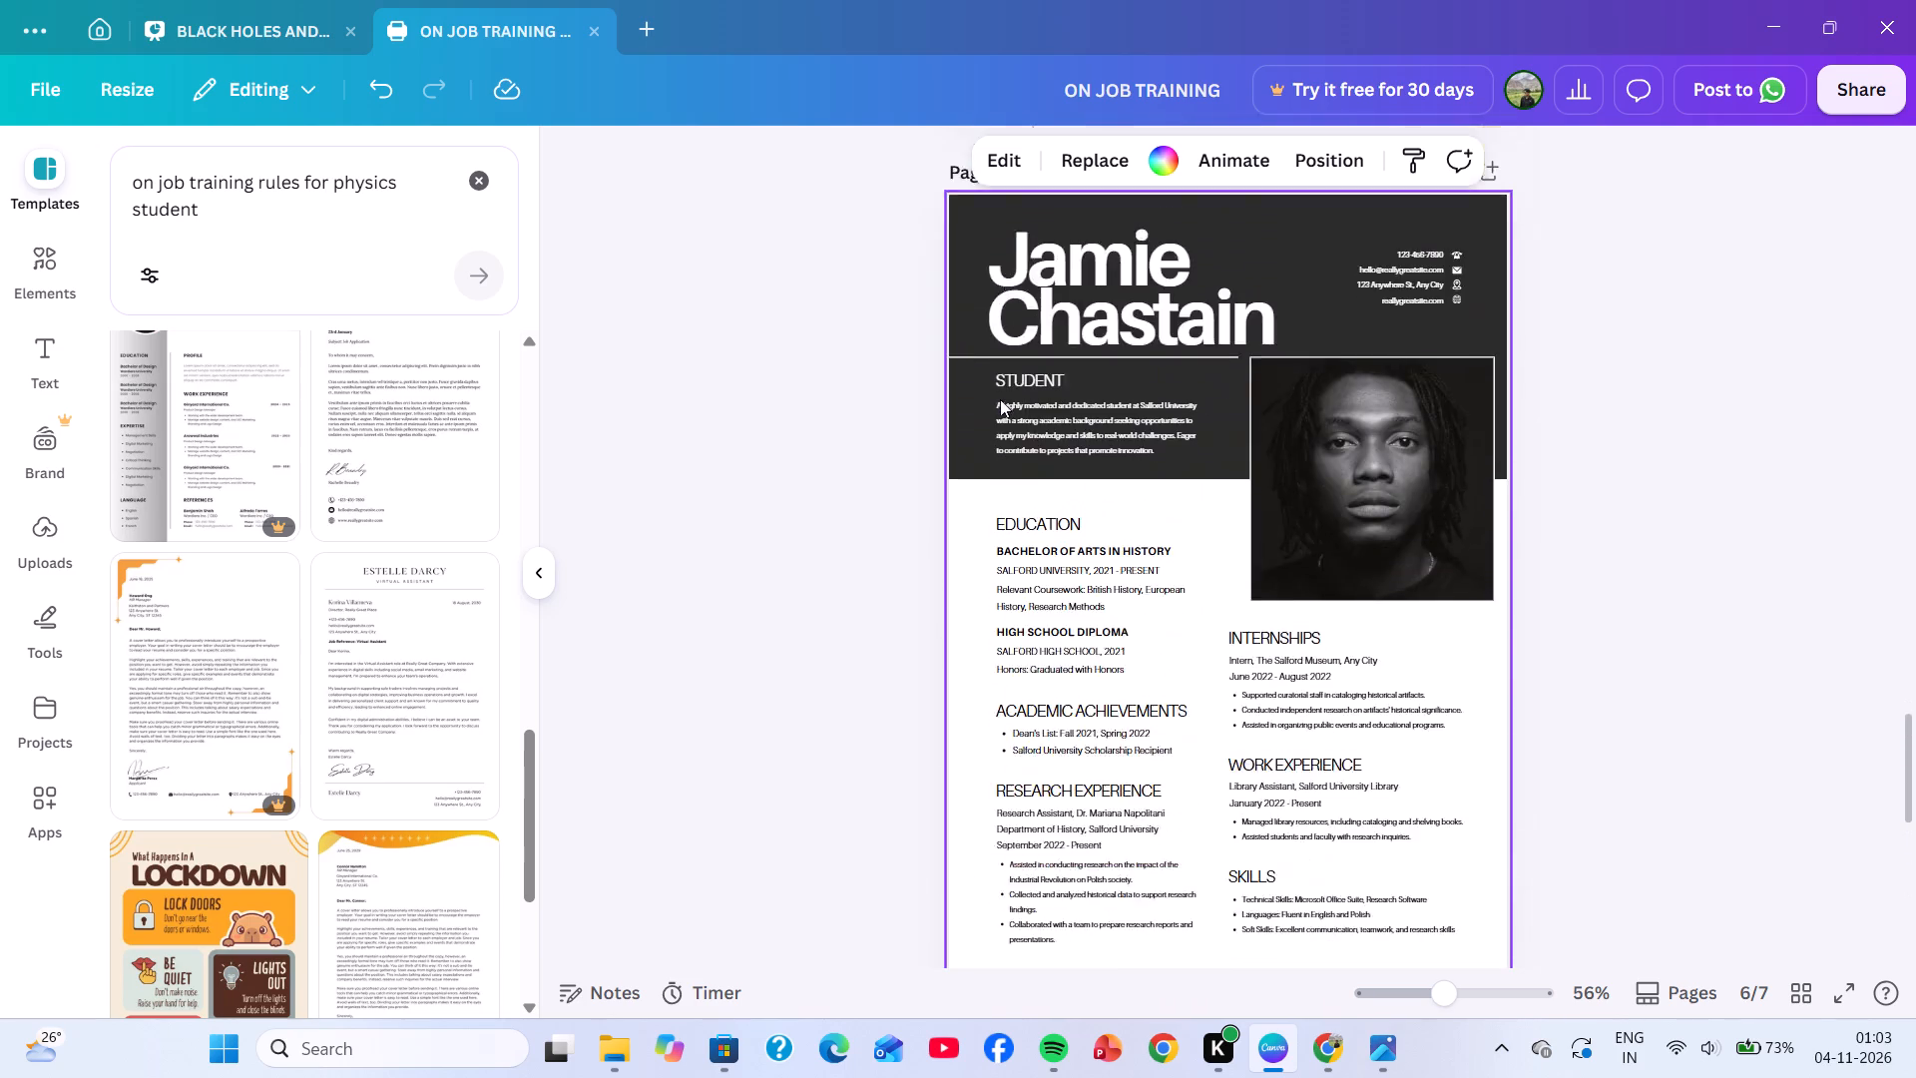
scroll(1000, 399, "down", 10)
left_click(1176, 919)
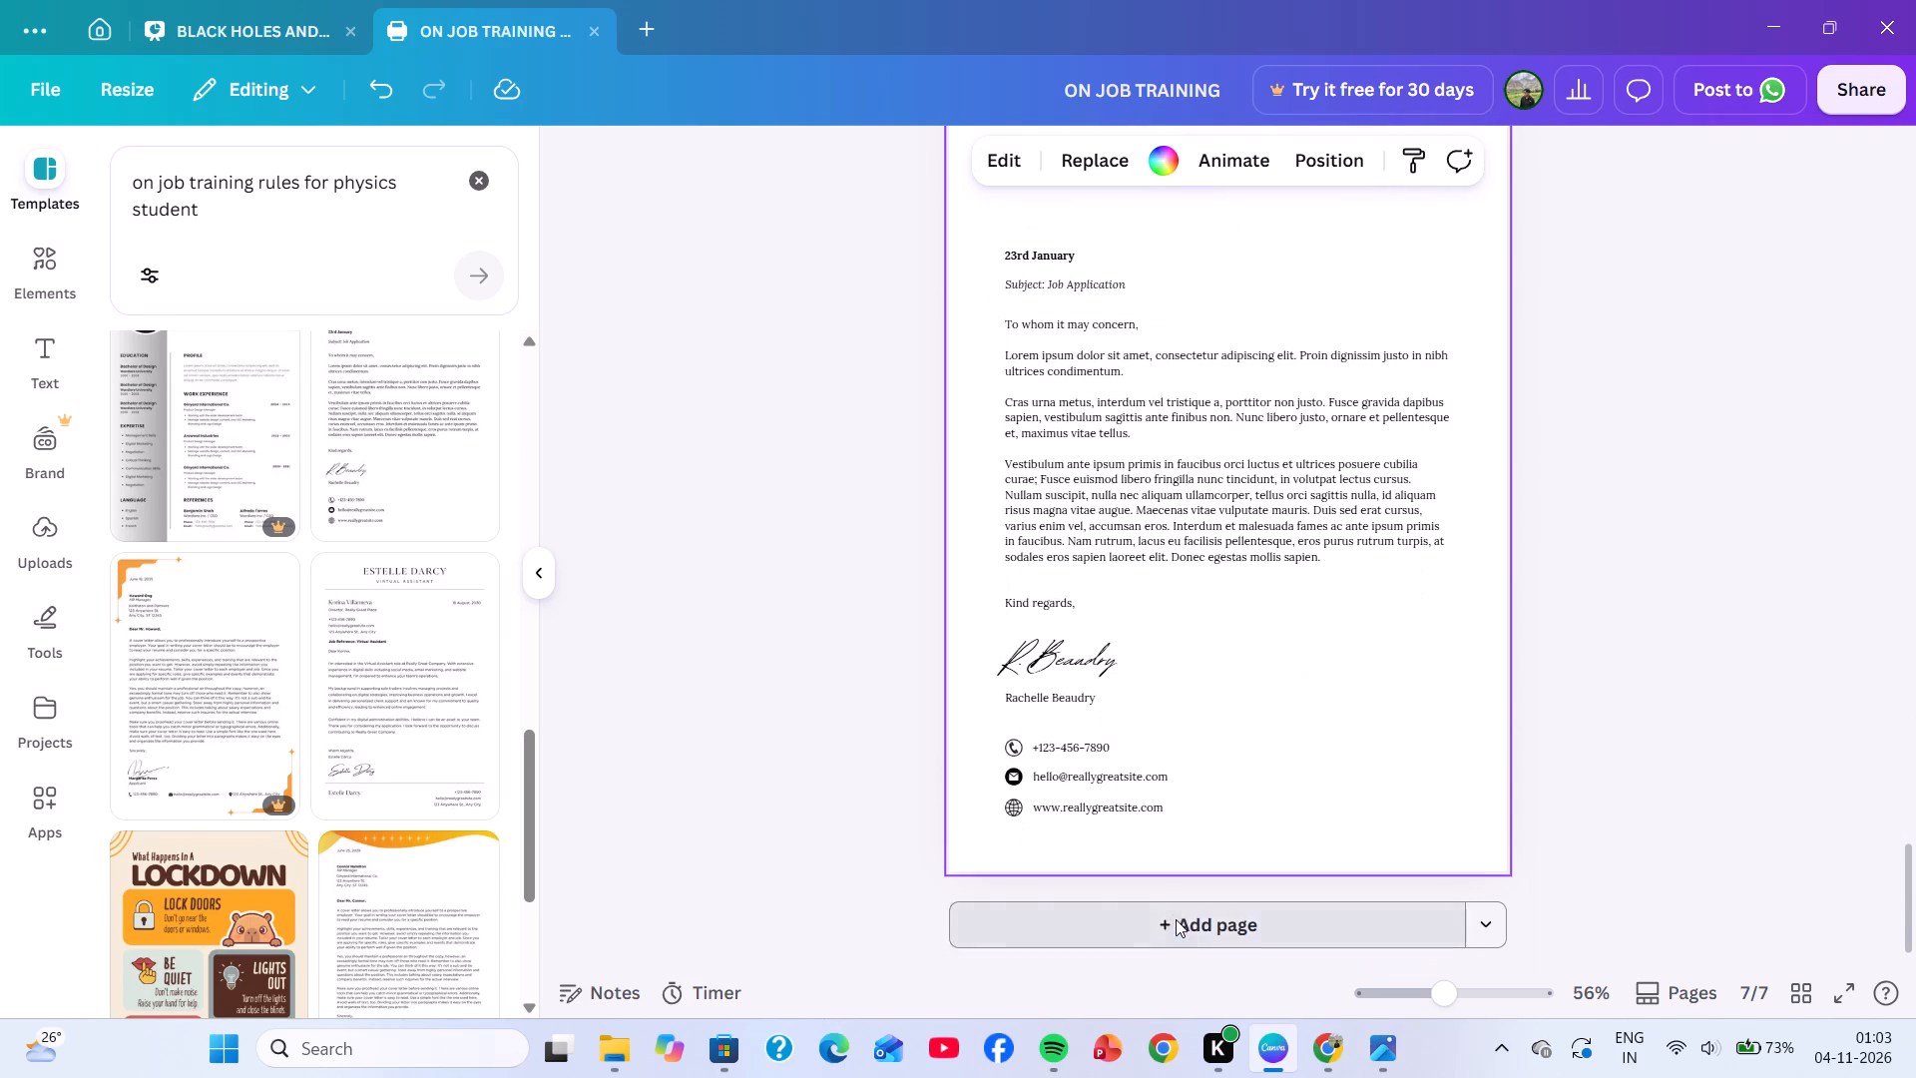
left_click(1180, 917)
left_click(1181, 917)
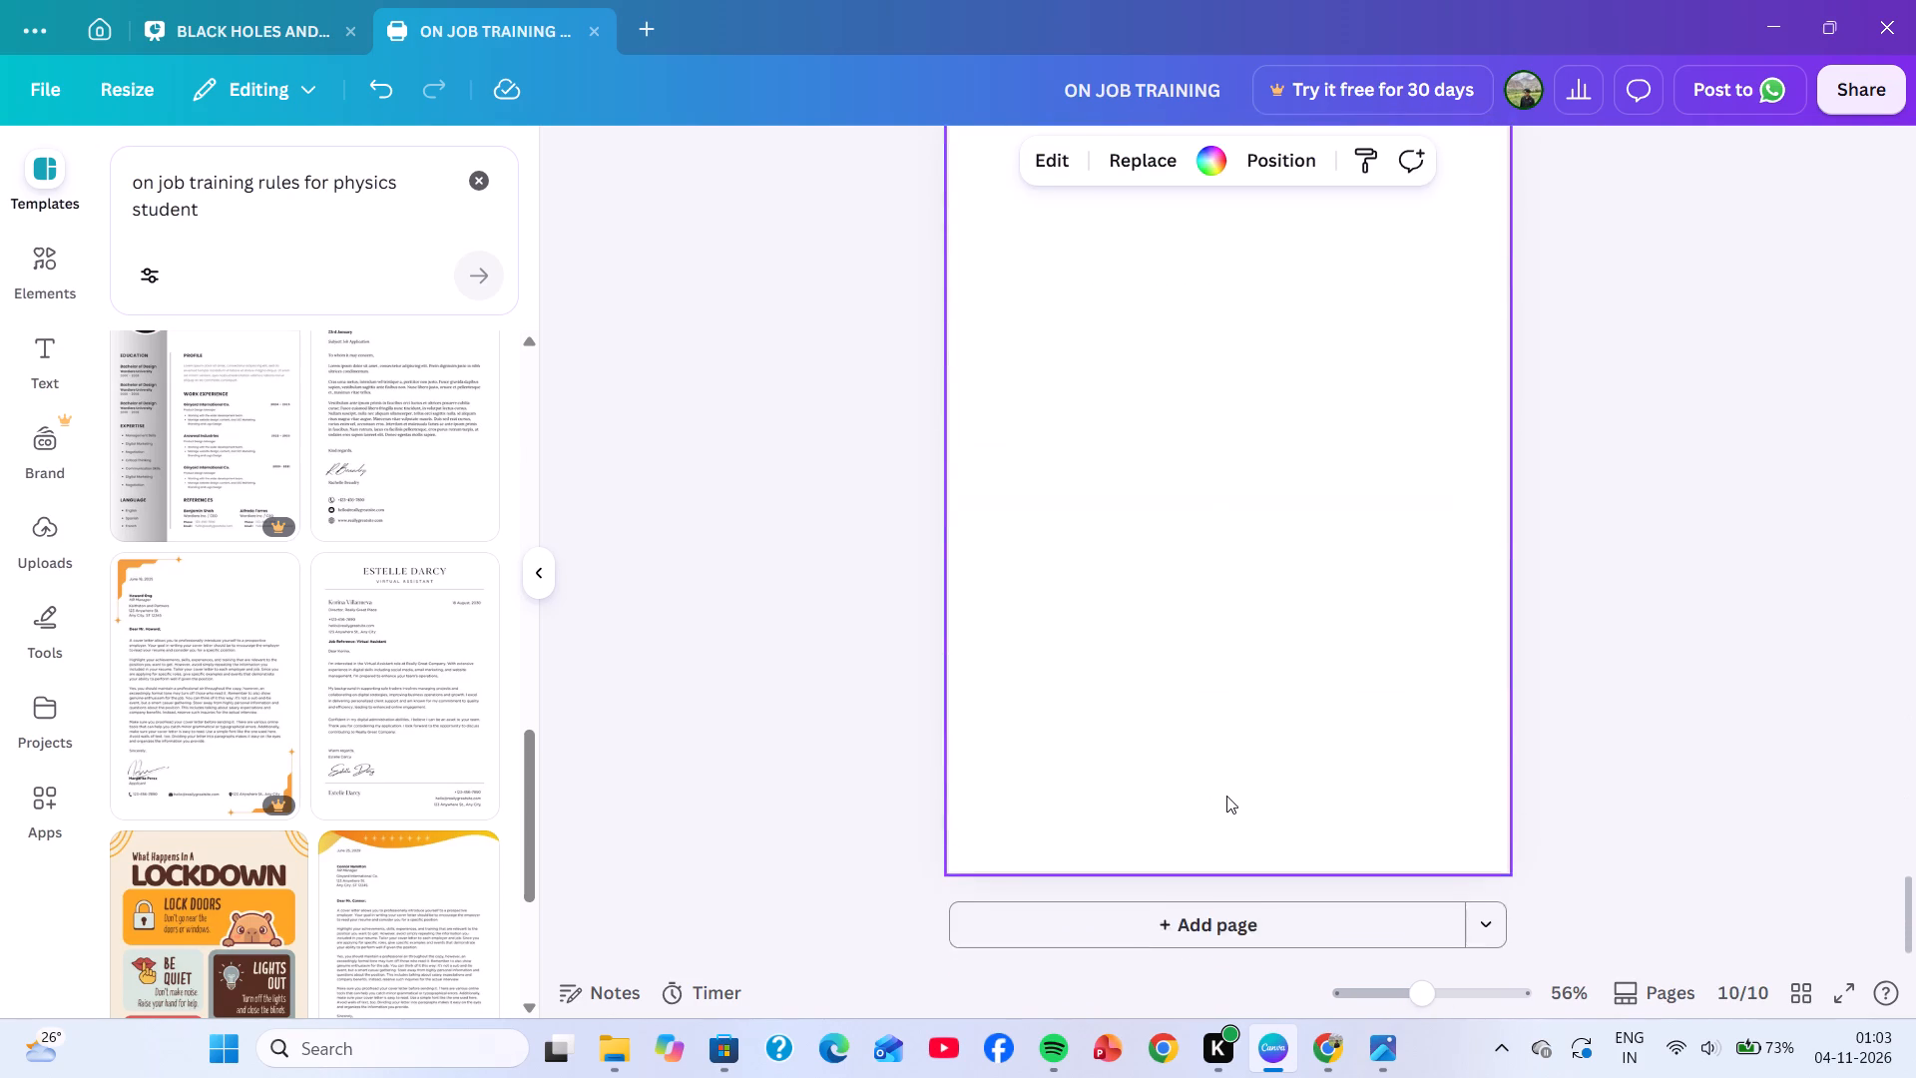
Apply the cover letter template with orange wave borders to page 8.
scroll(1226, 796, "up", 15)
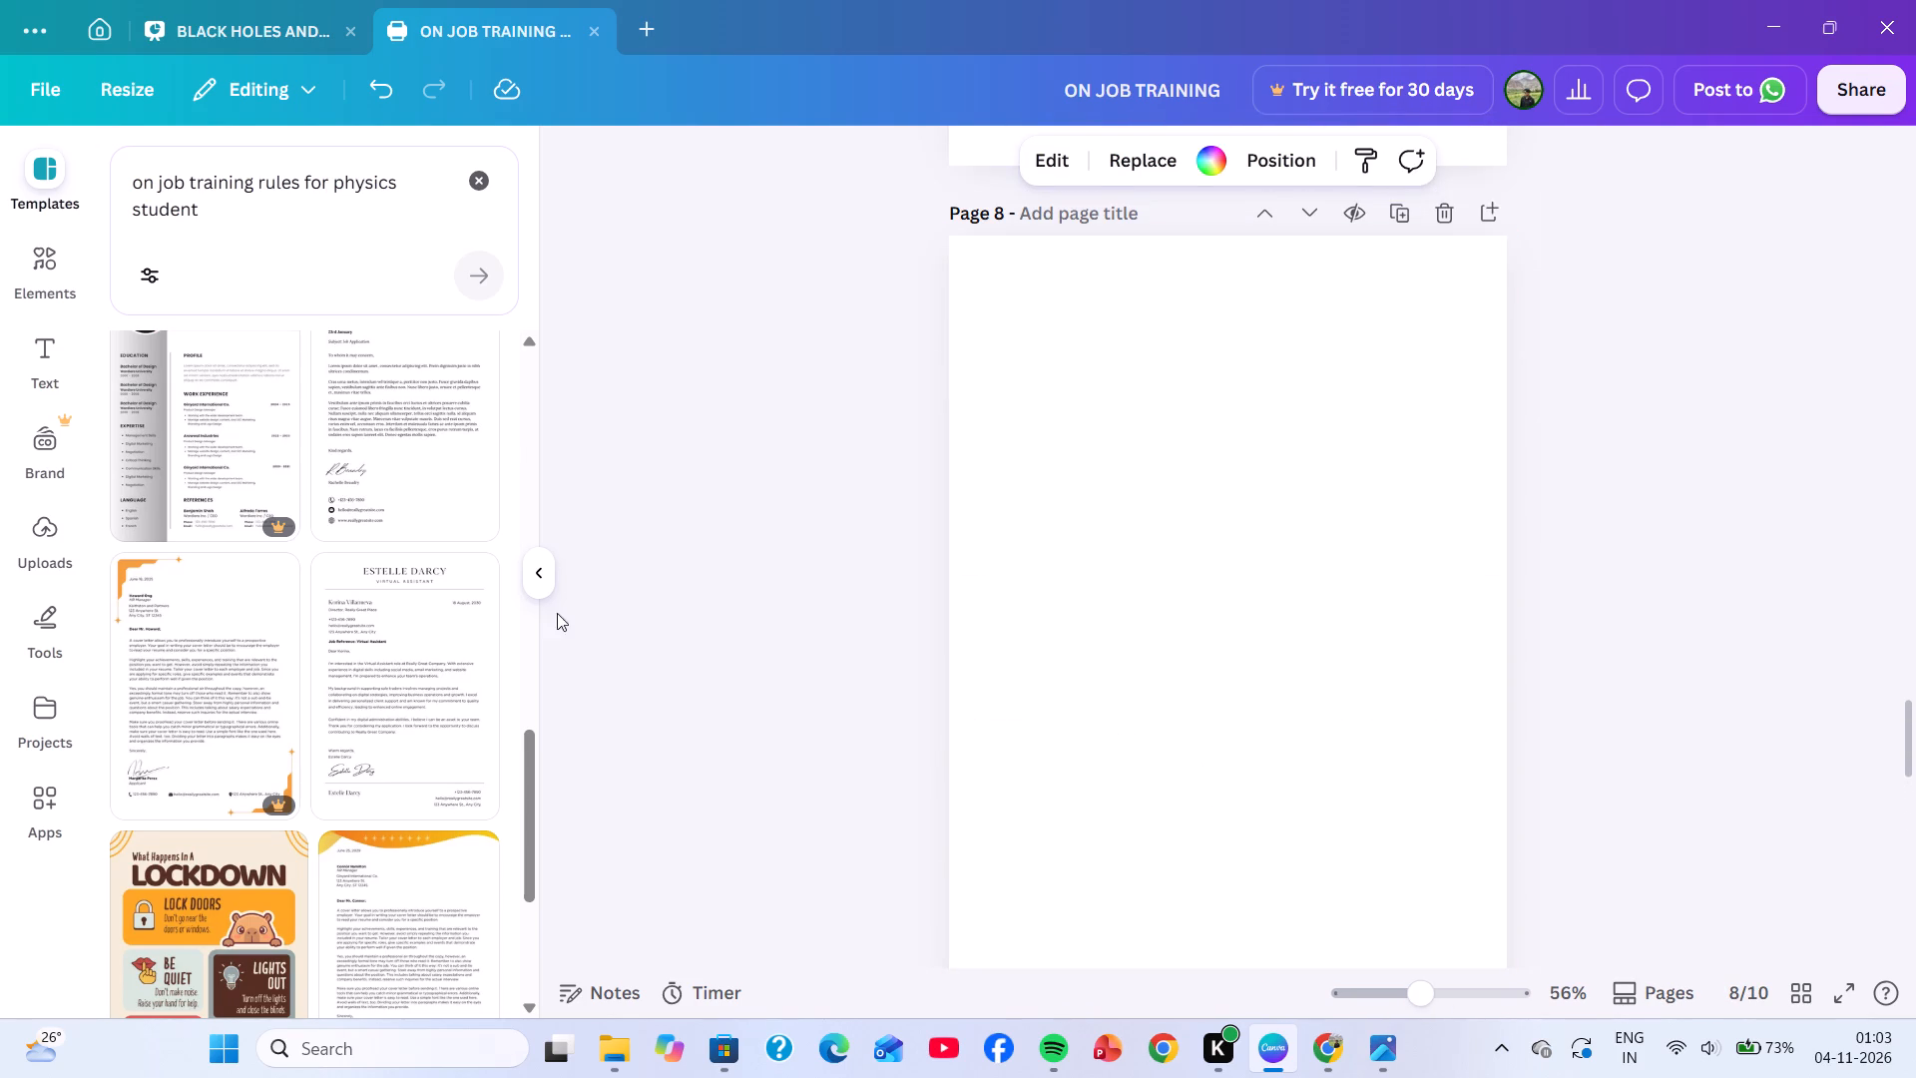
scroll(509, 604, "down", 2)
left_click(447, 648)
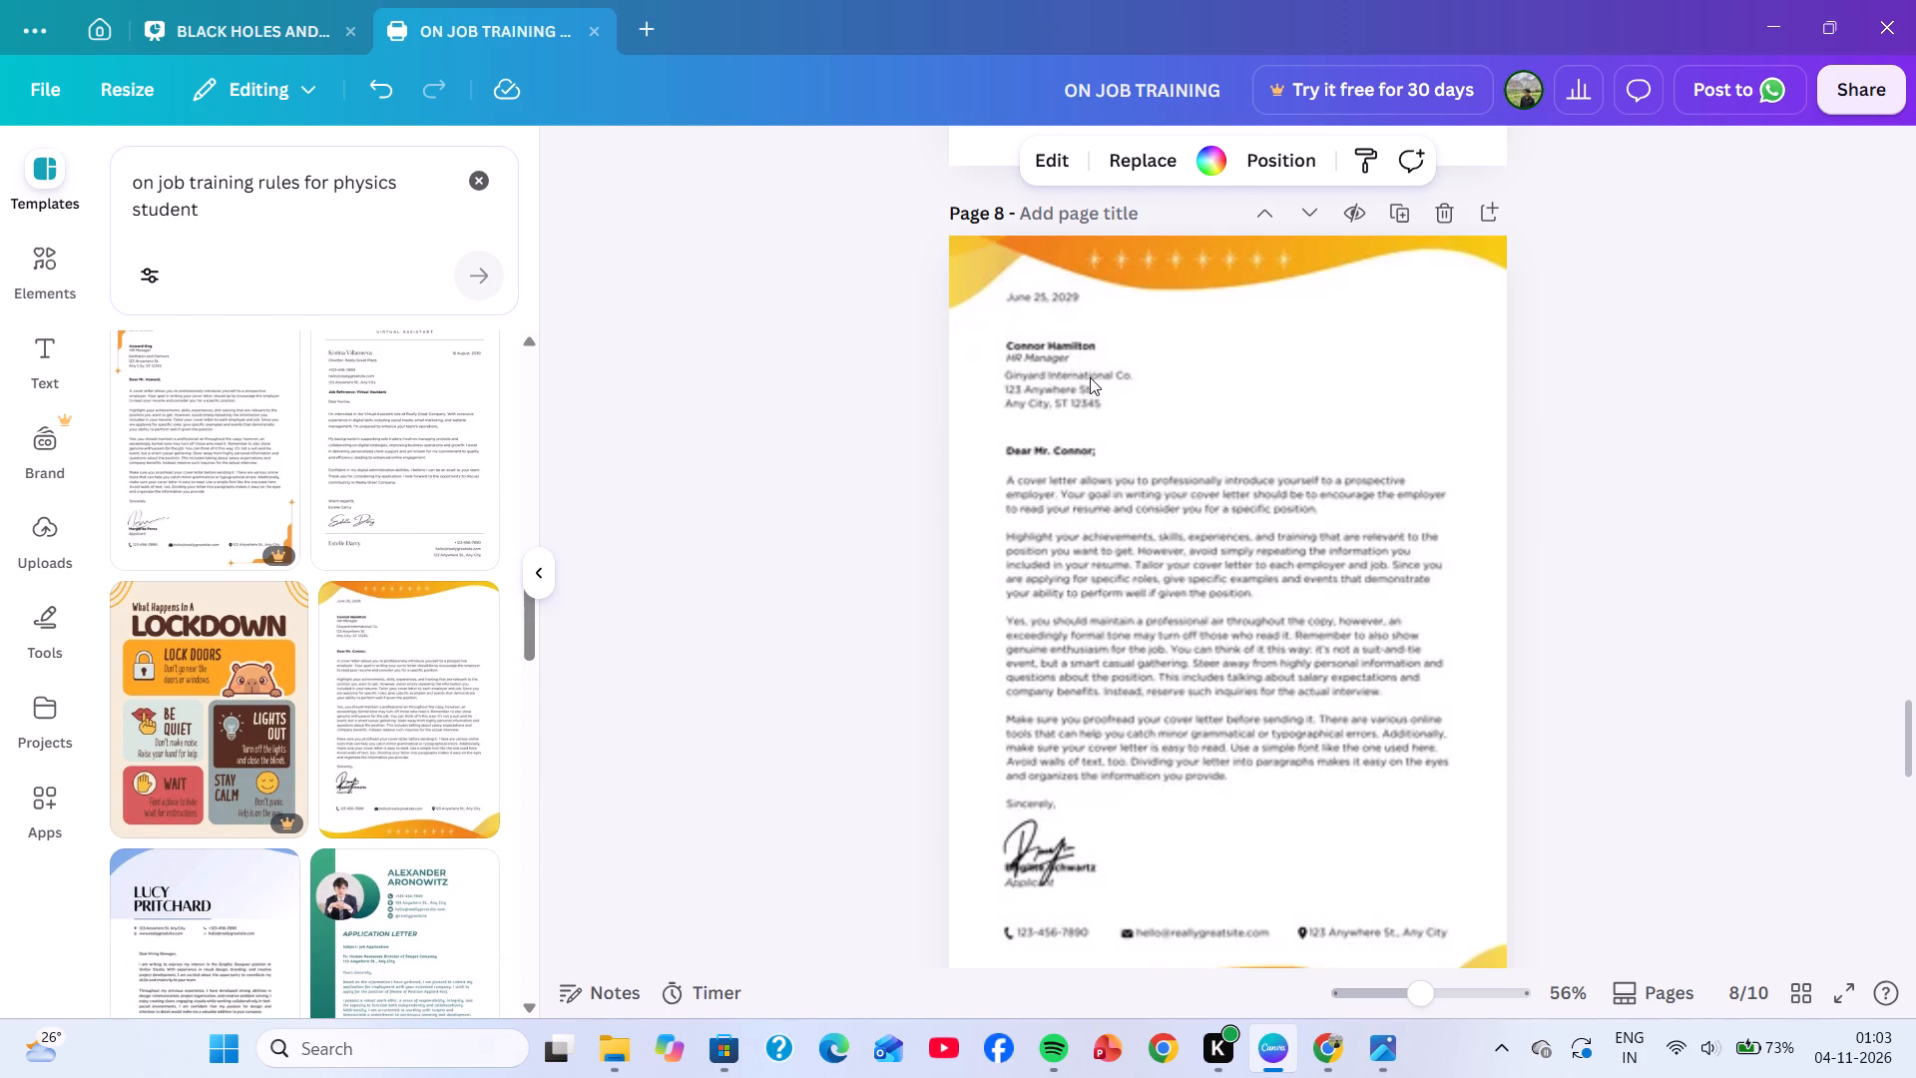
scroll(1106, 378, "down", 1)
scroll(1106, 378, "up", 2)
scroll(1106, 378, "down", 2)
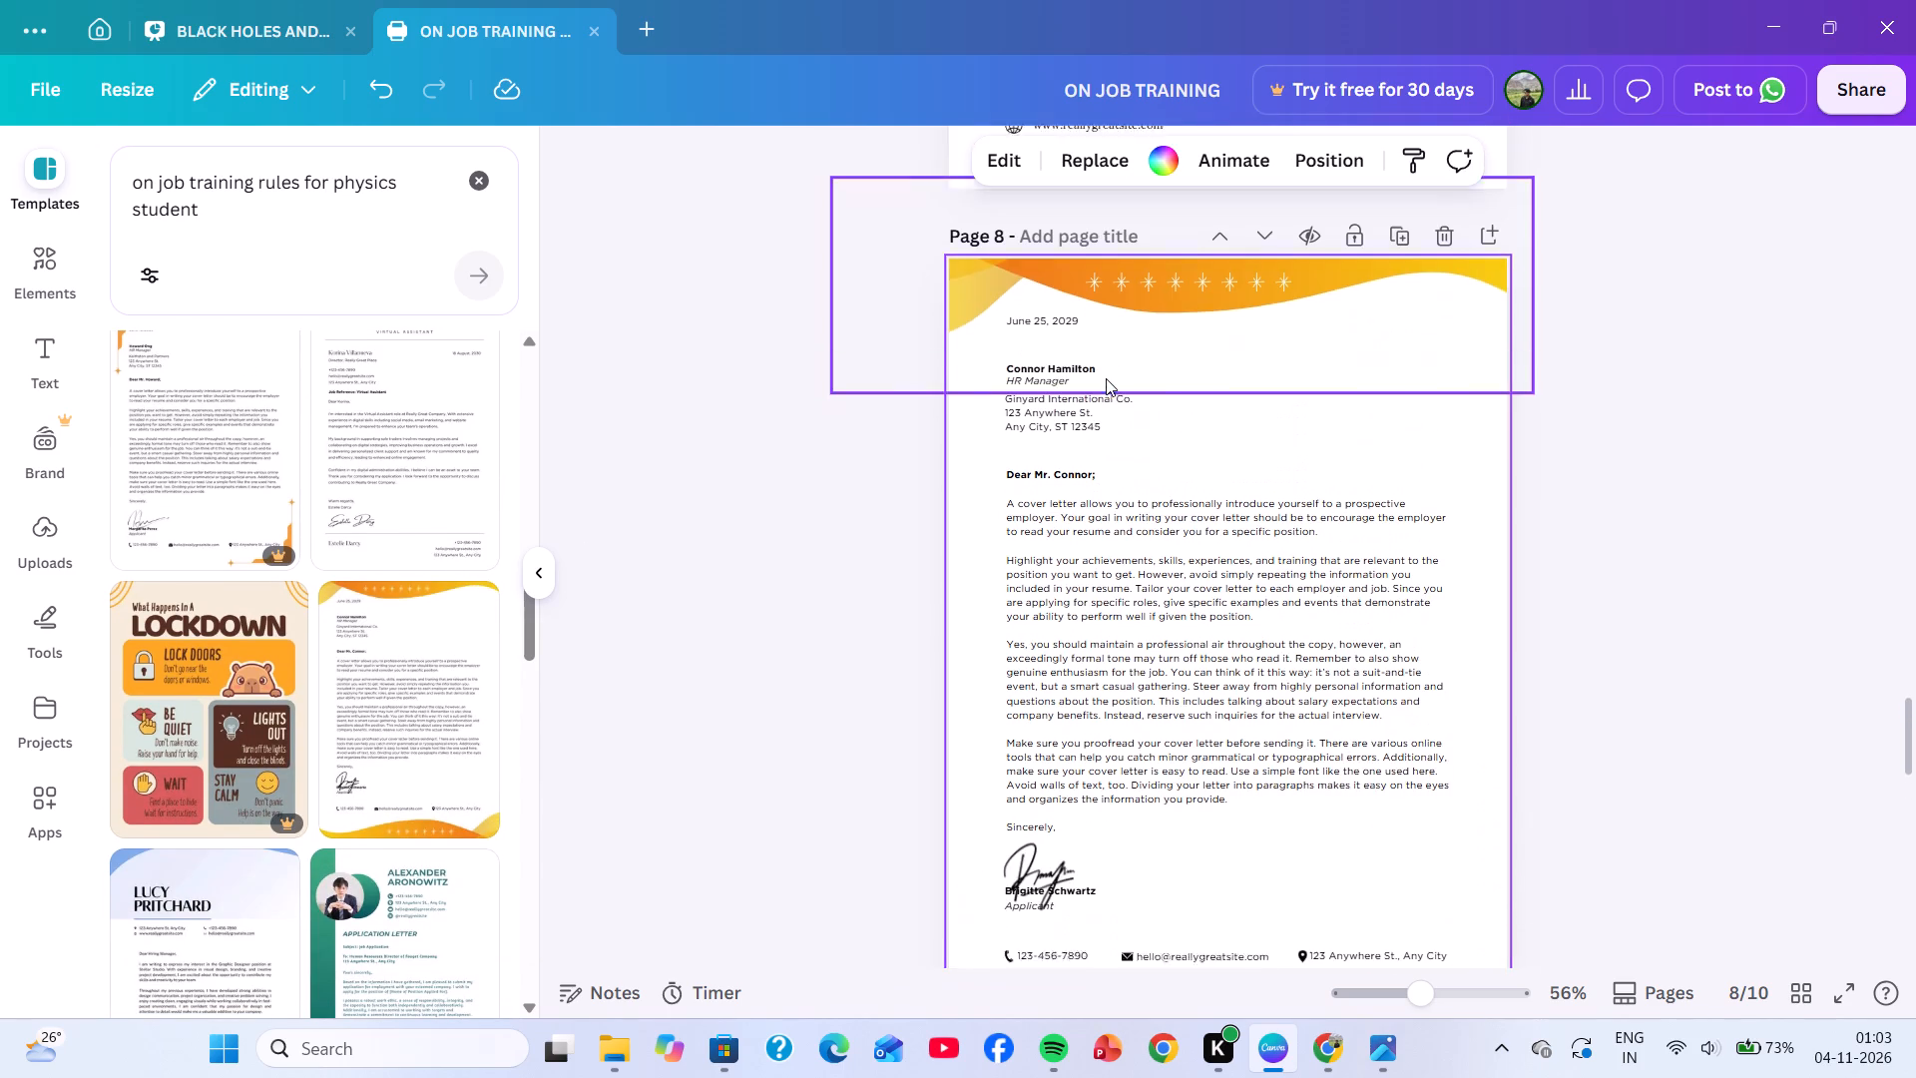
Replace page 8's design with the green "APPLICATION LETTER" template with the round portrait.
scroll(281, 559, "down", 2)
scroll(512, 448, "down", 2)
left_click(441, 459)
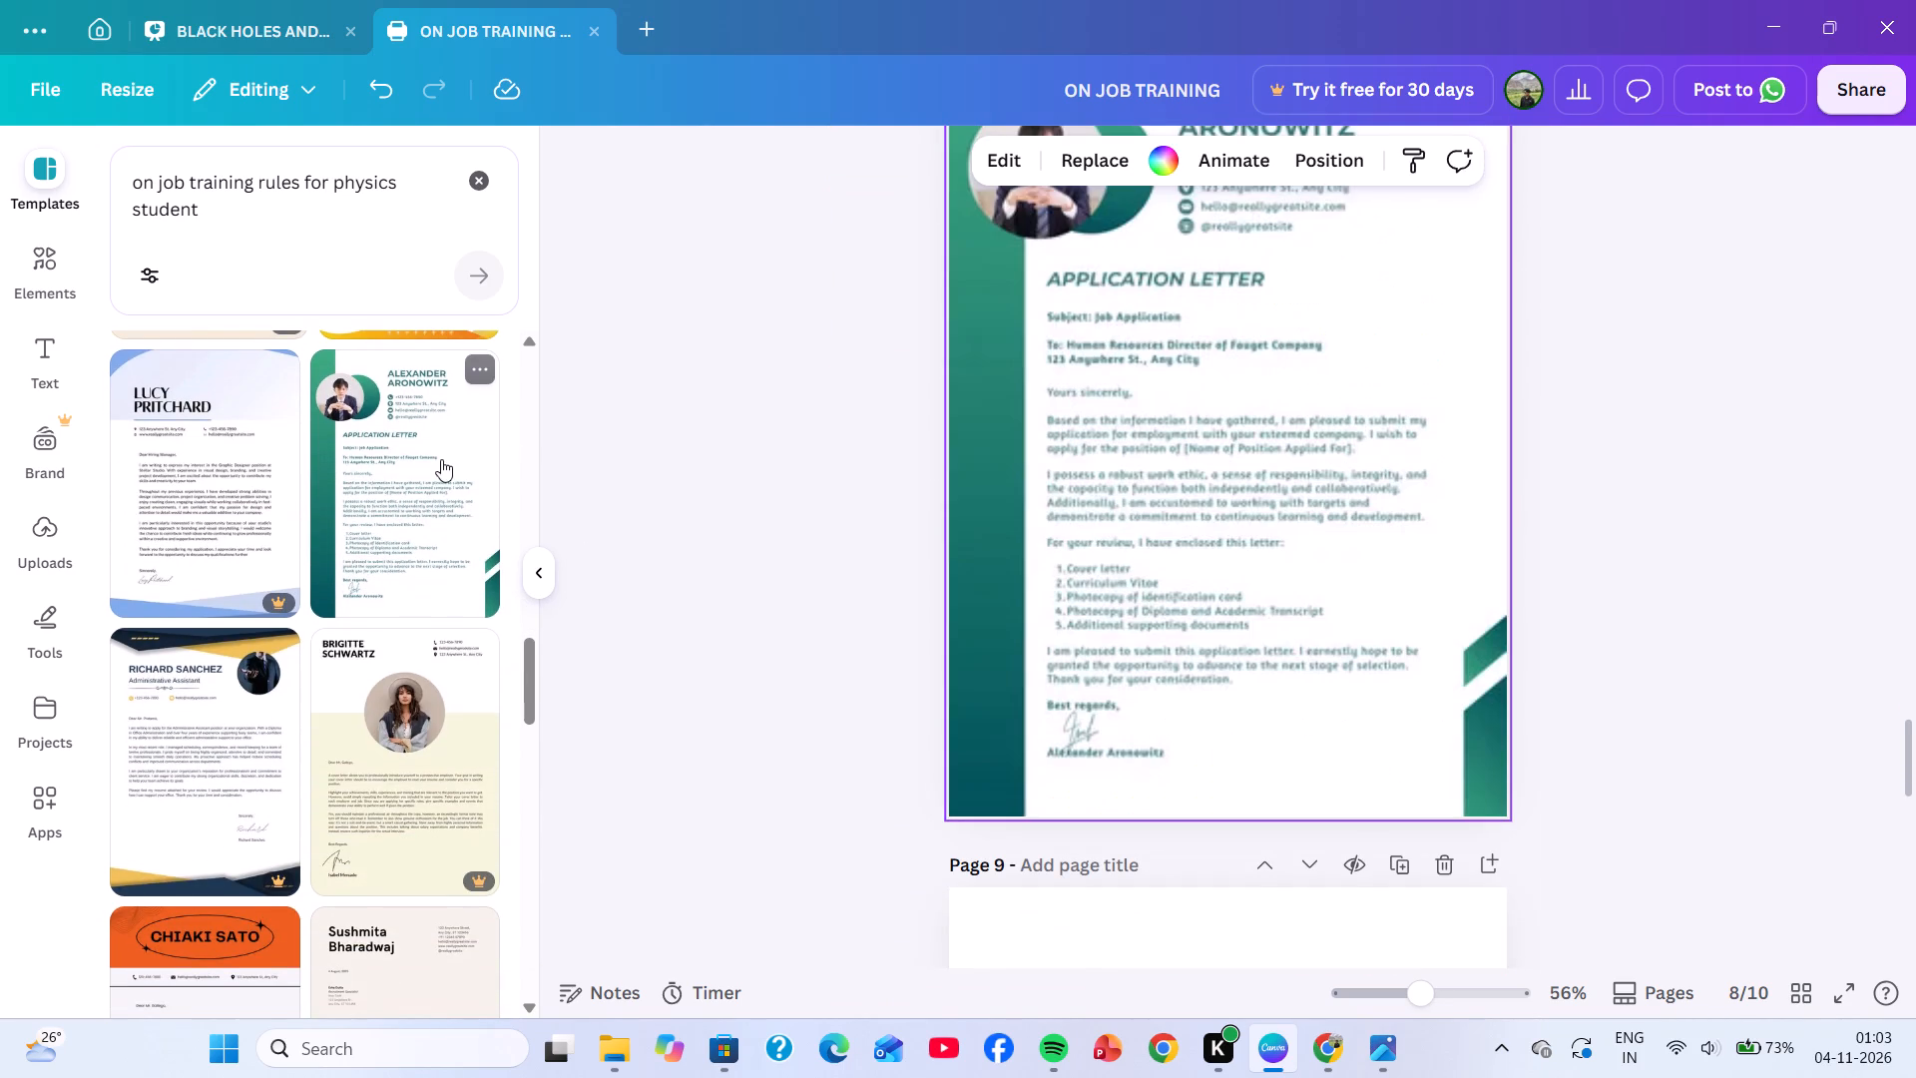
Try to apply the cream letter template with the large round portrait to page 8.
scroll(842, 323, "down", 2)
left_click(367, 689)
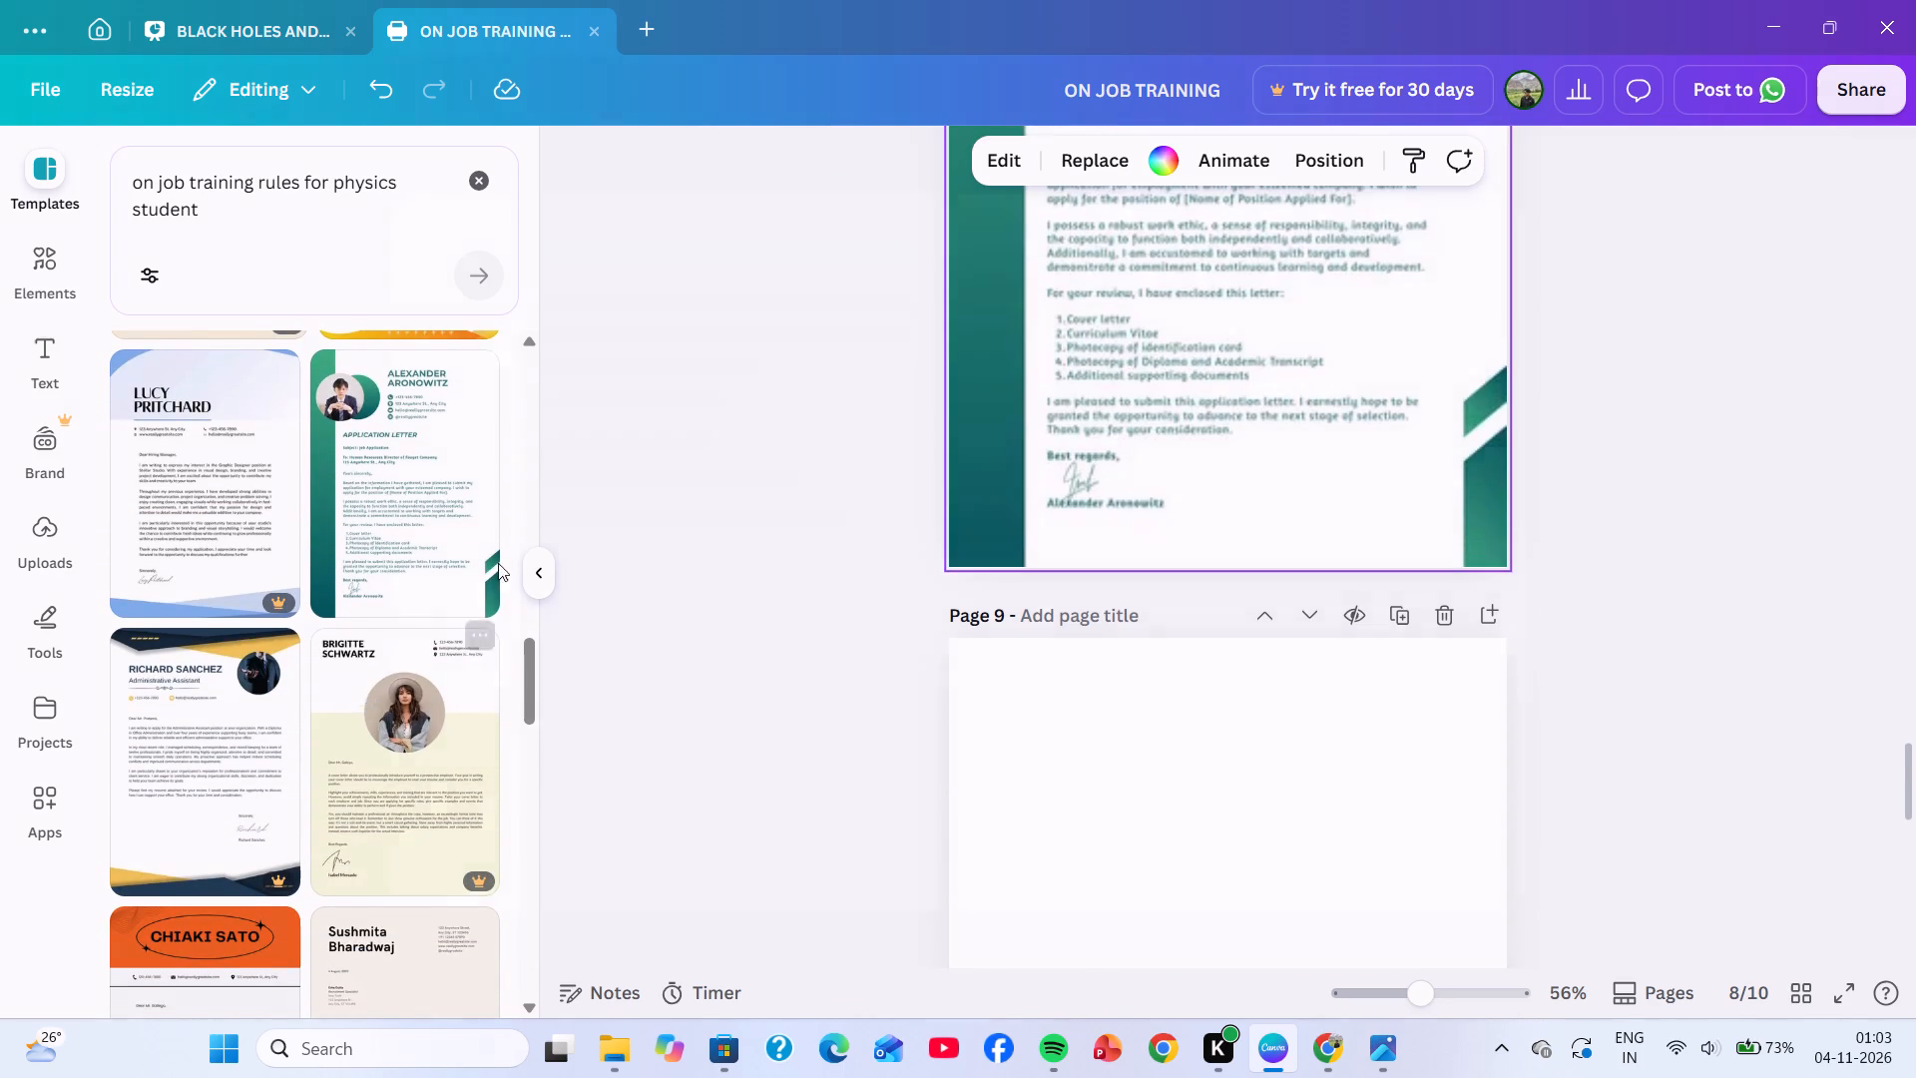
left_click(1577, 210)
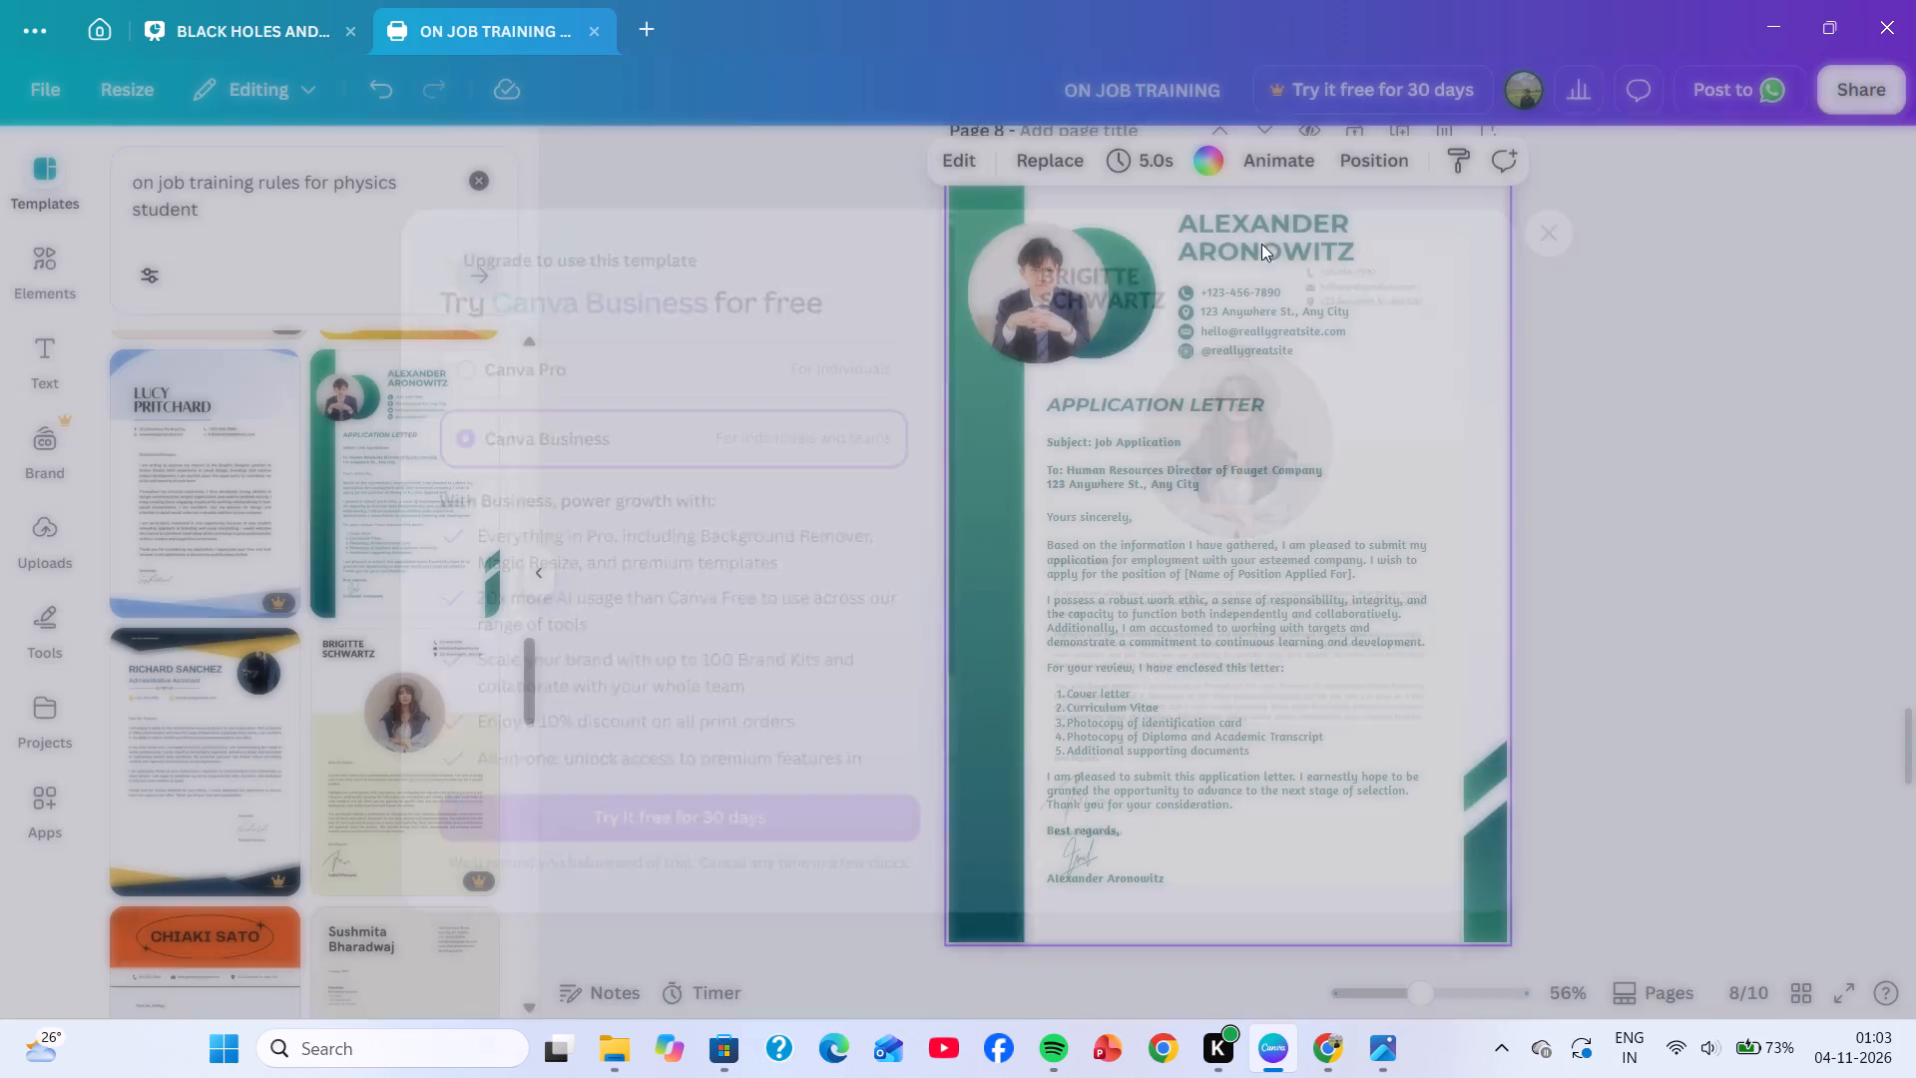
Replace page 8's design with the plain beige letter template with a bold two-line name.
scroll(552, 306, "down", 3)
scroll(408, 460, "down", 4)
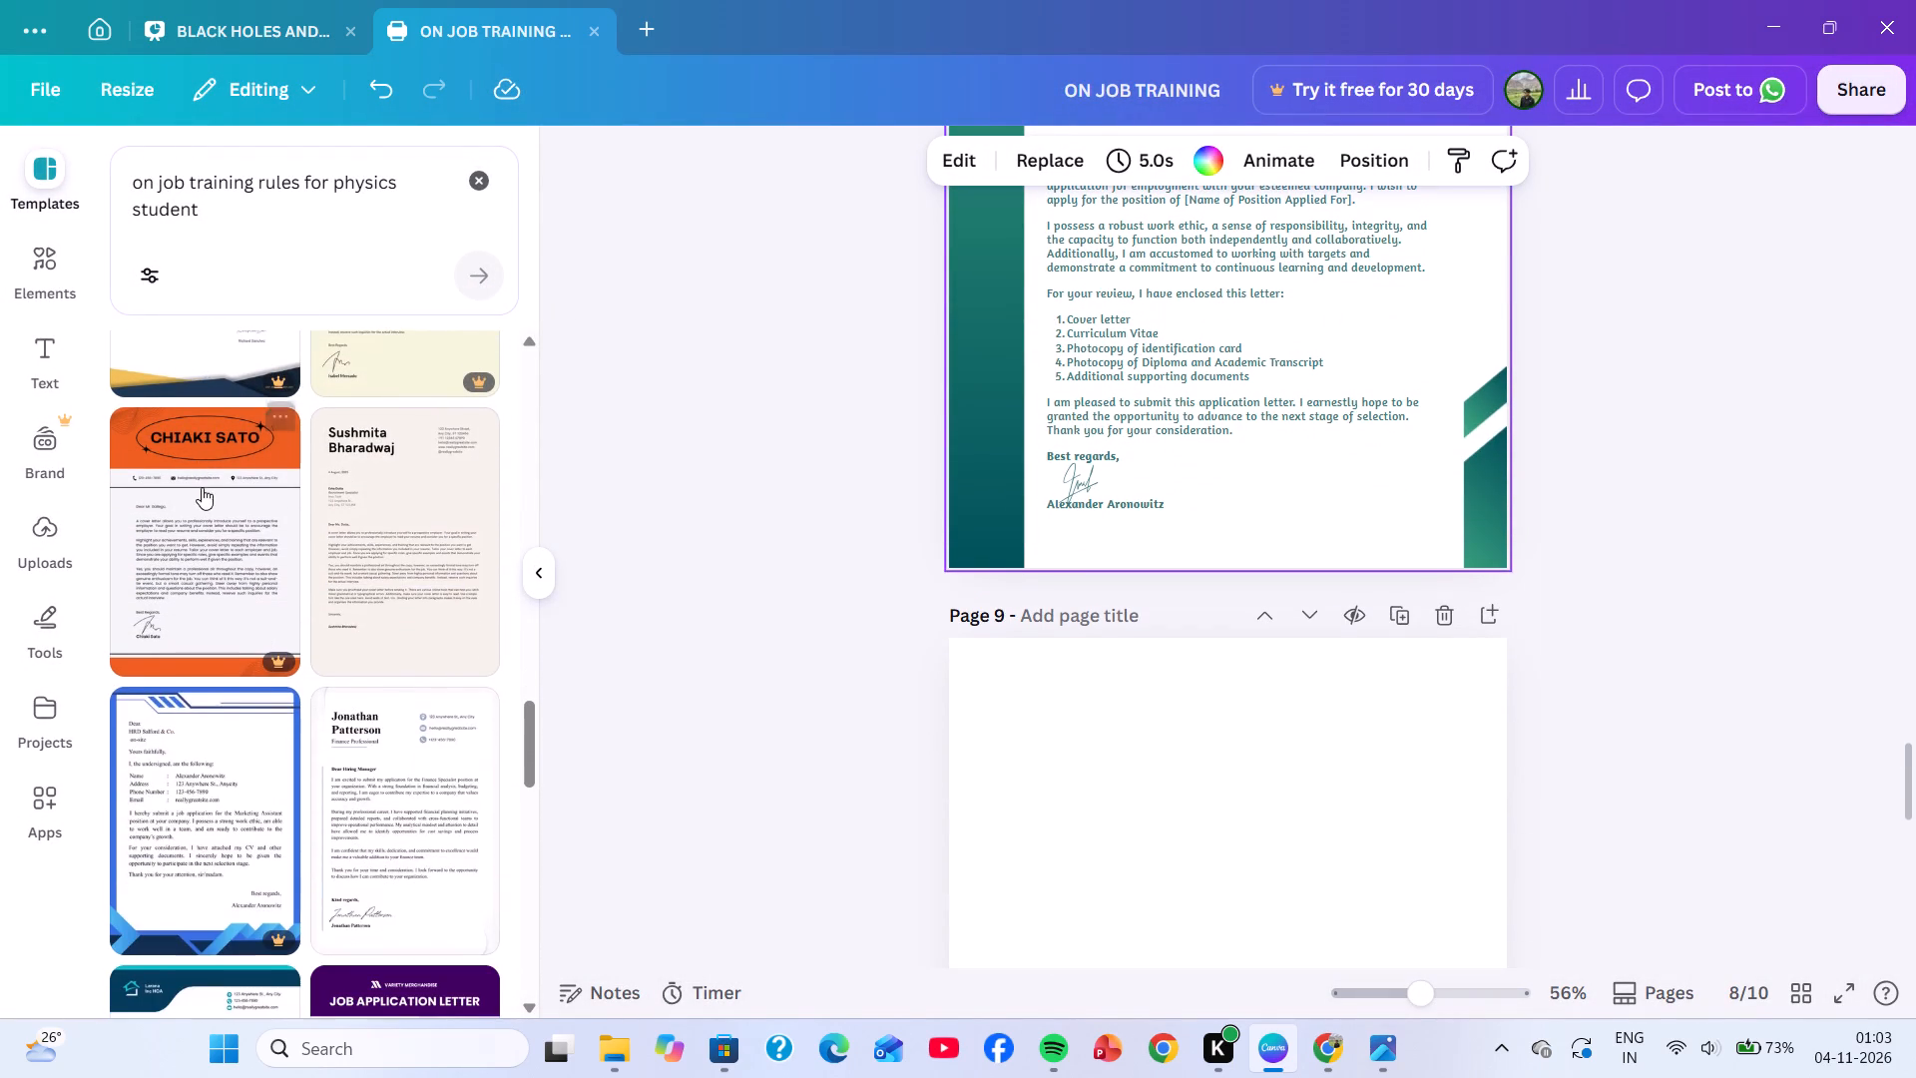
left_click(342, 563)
Apply the white Finance Professional cover letter template with the signature to page 8.
scroll(740, 352, "down", 3)
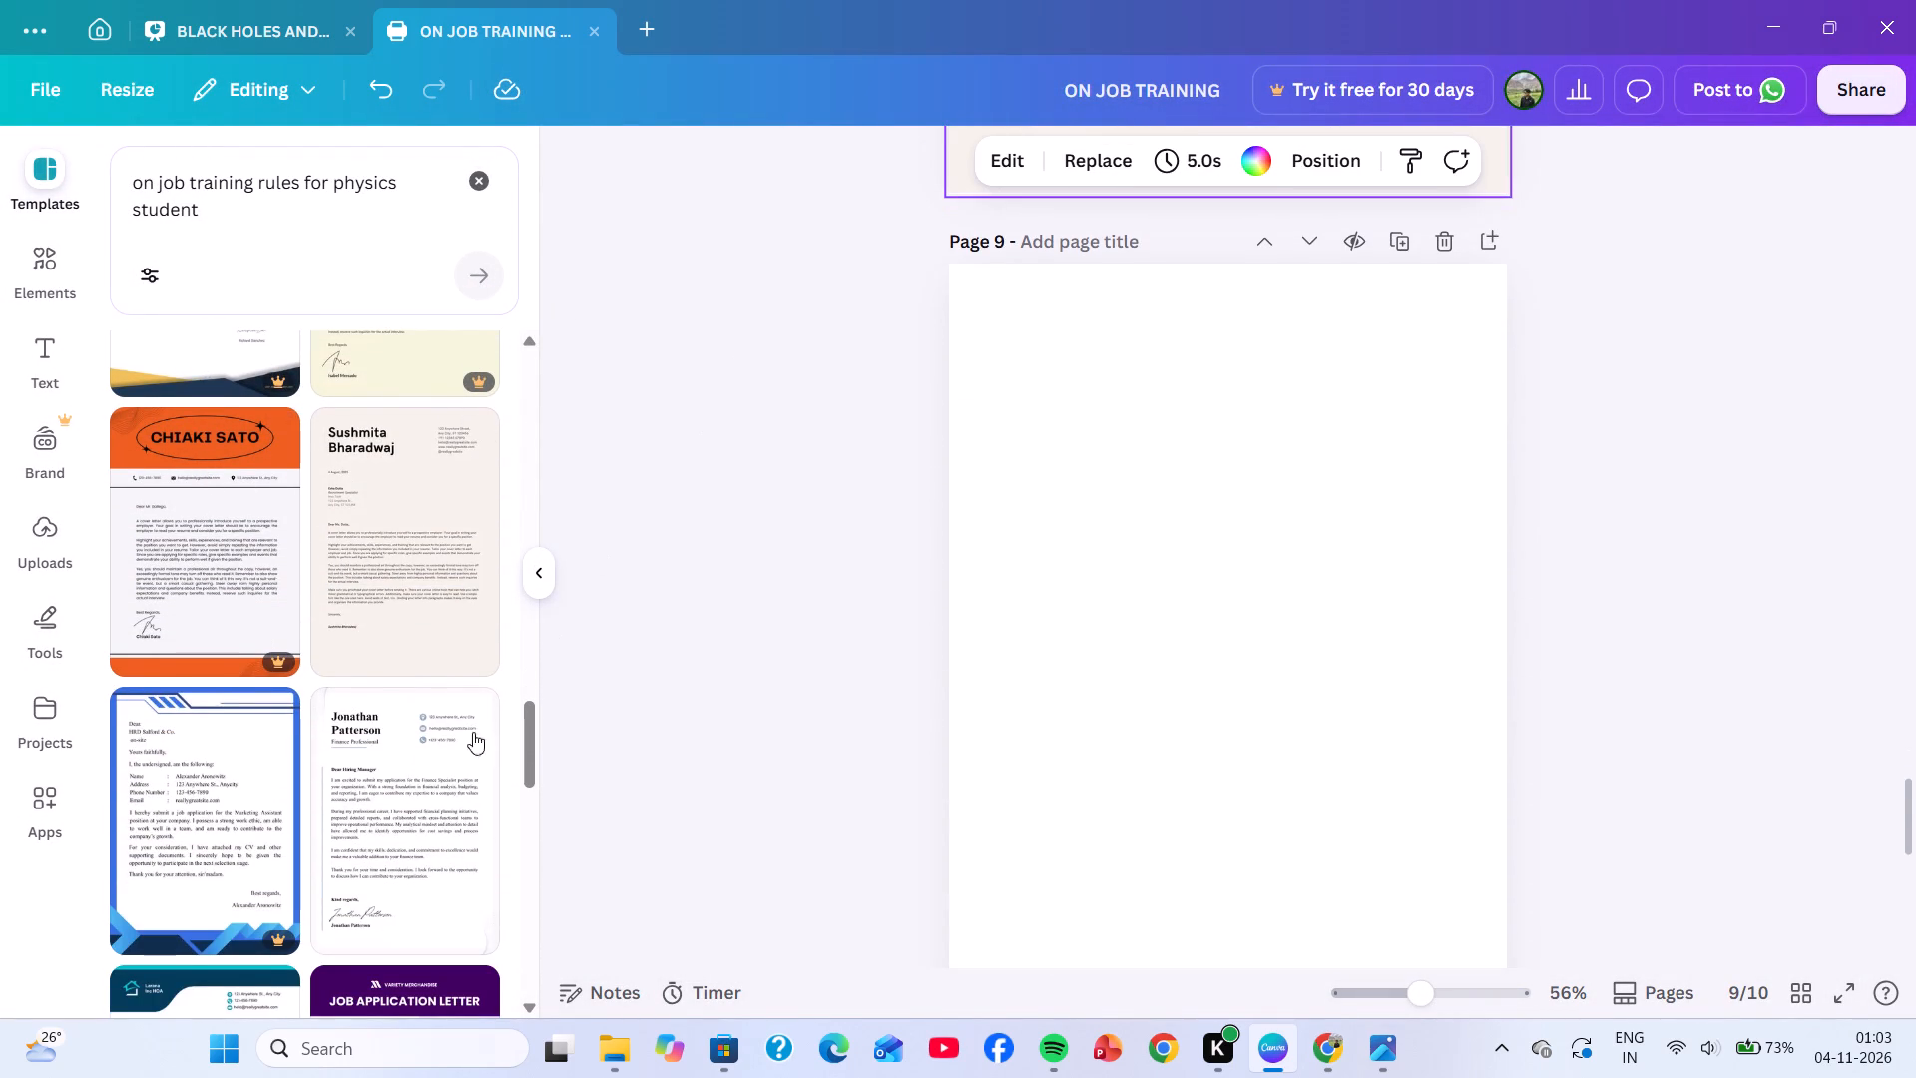
left_click(421, 784)
scroll(743, 491, "down", 8)
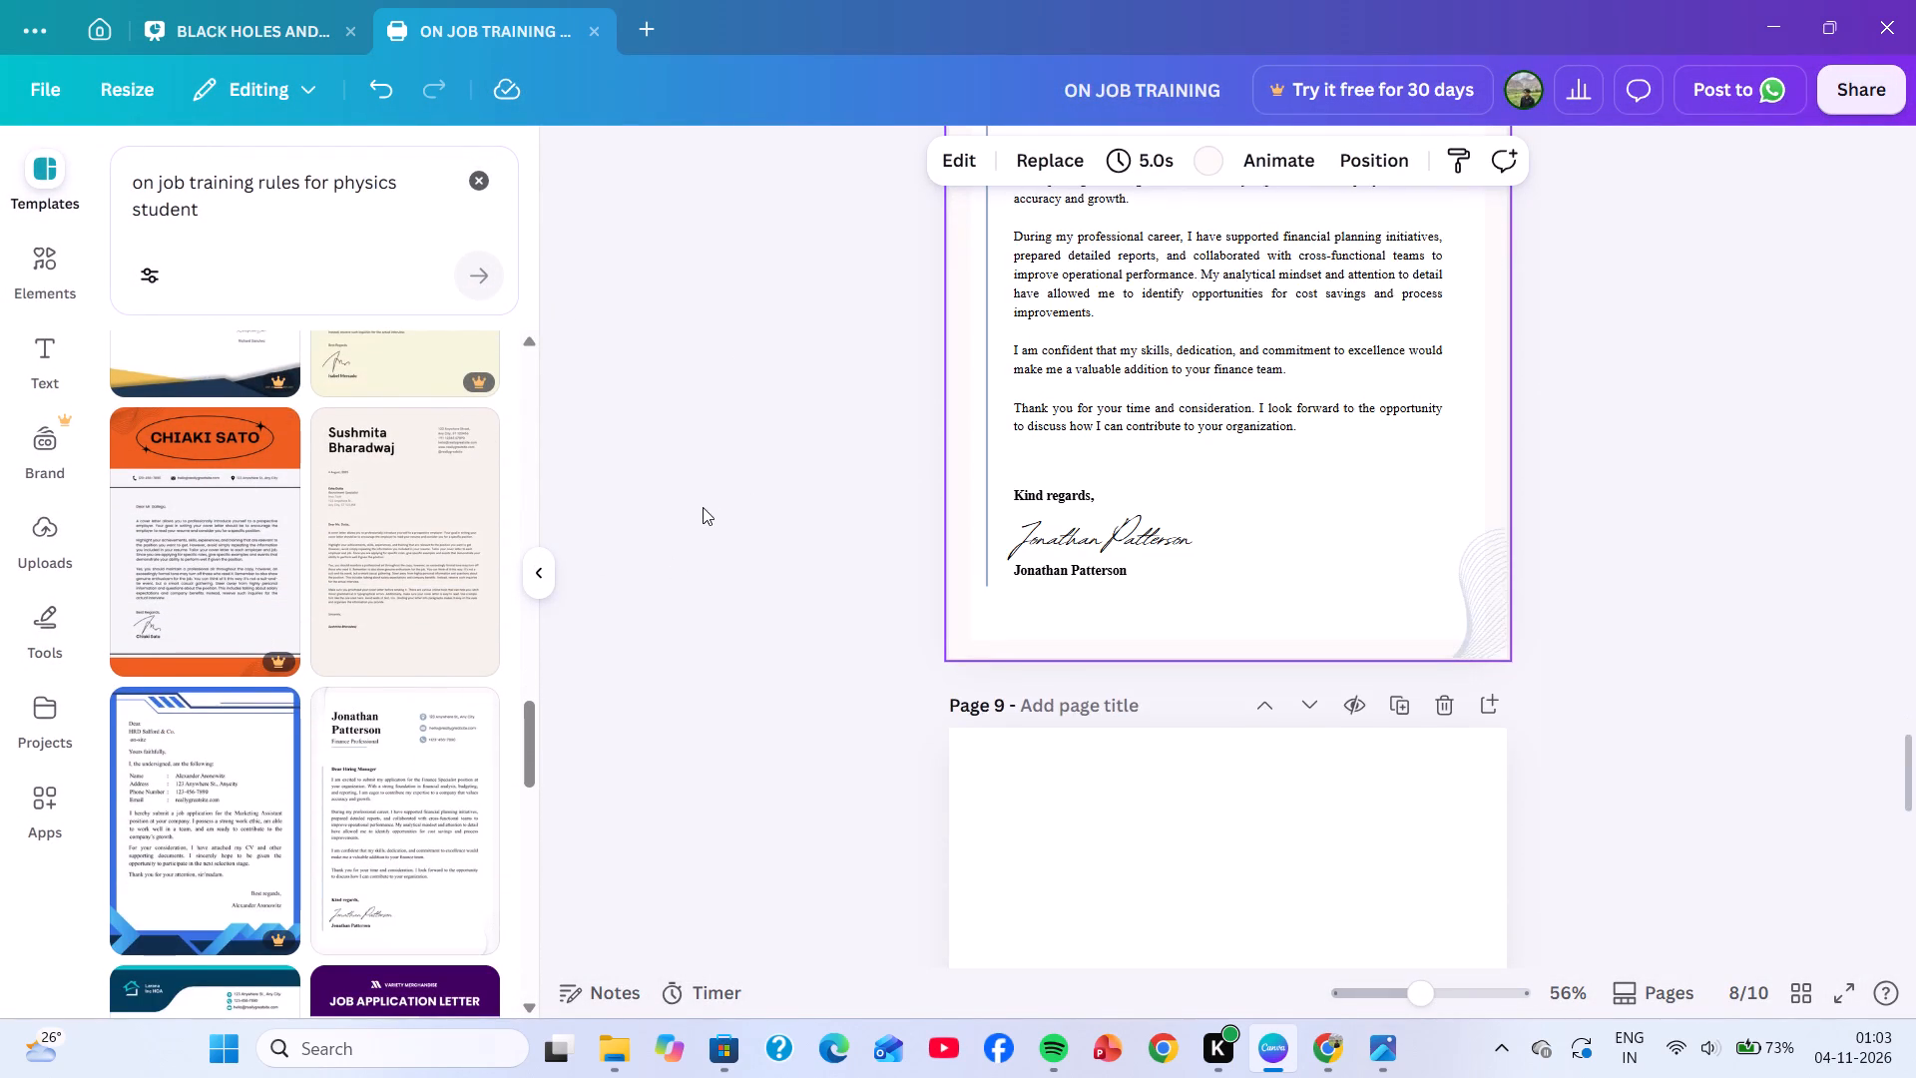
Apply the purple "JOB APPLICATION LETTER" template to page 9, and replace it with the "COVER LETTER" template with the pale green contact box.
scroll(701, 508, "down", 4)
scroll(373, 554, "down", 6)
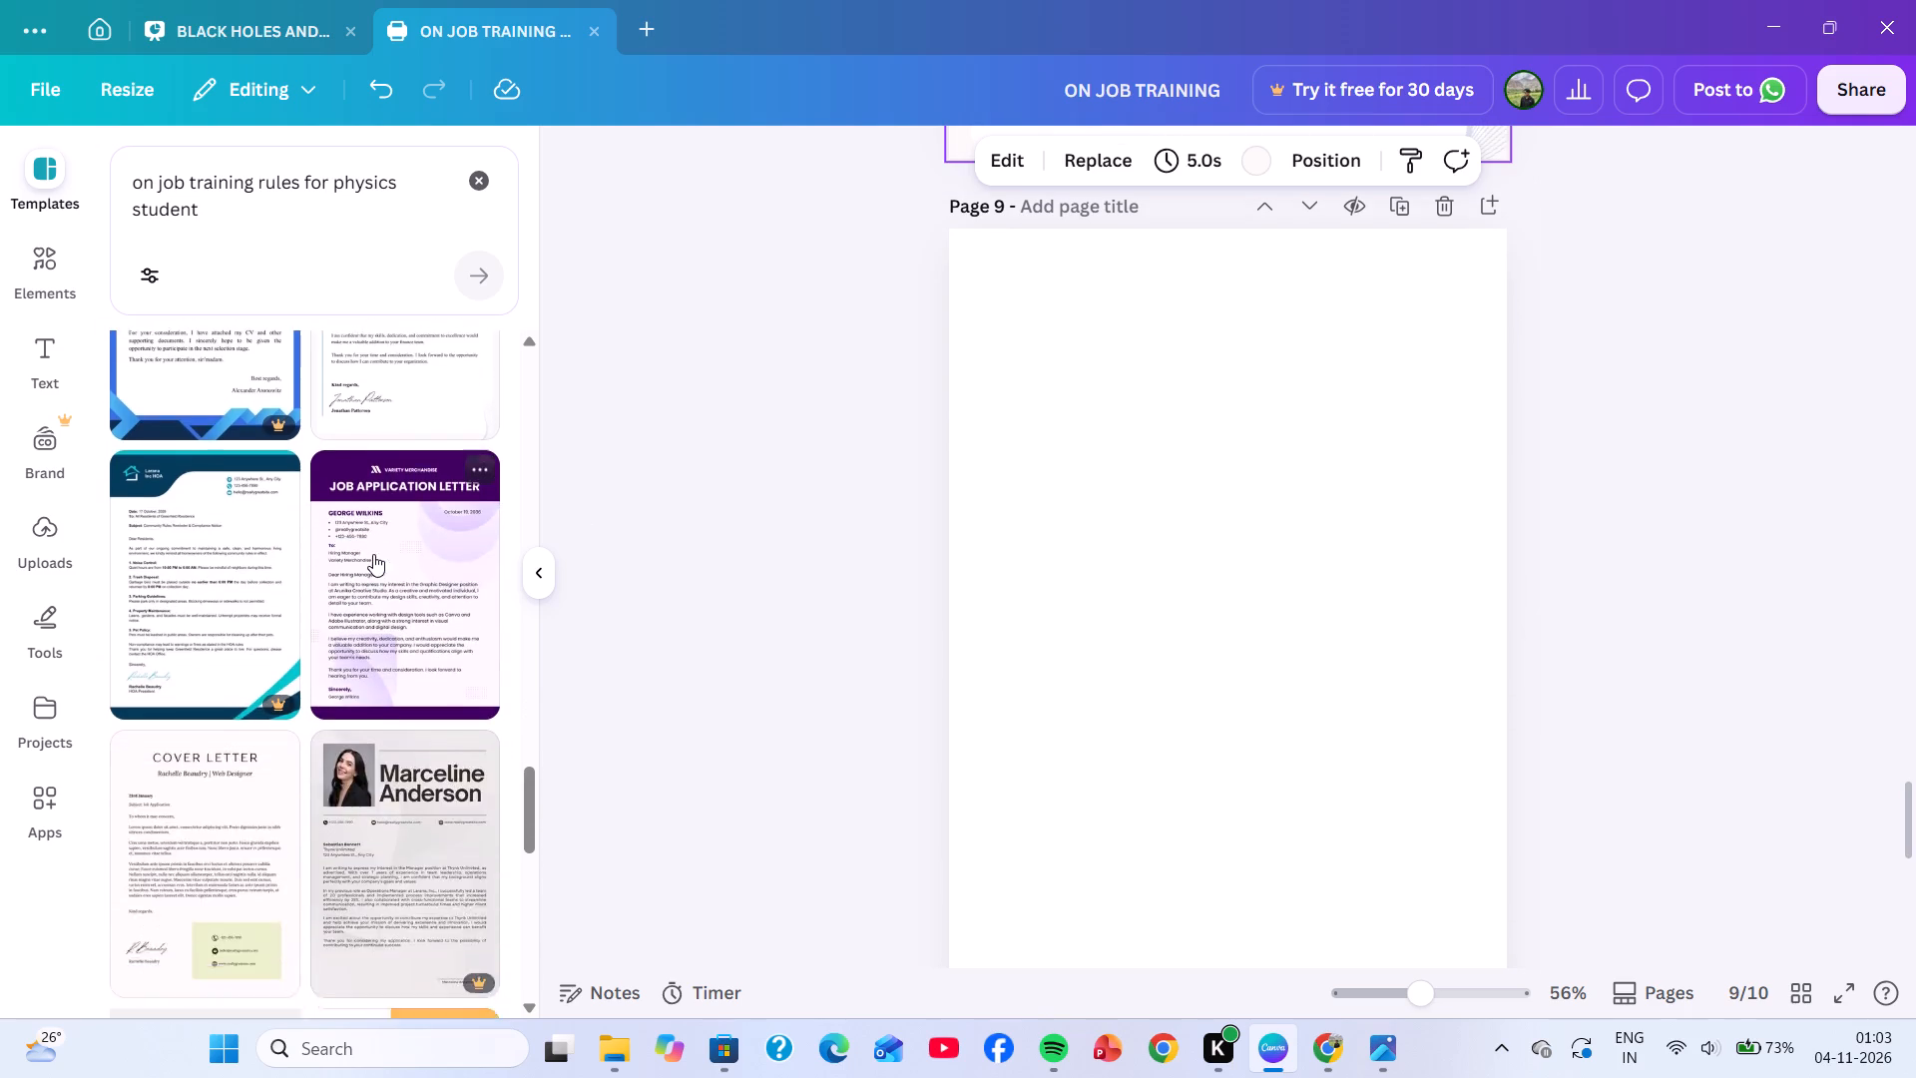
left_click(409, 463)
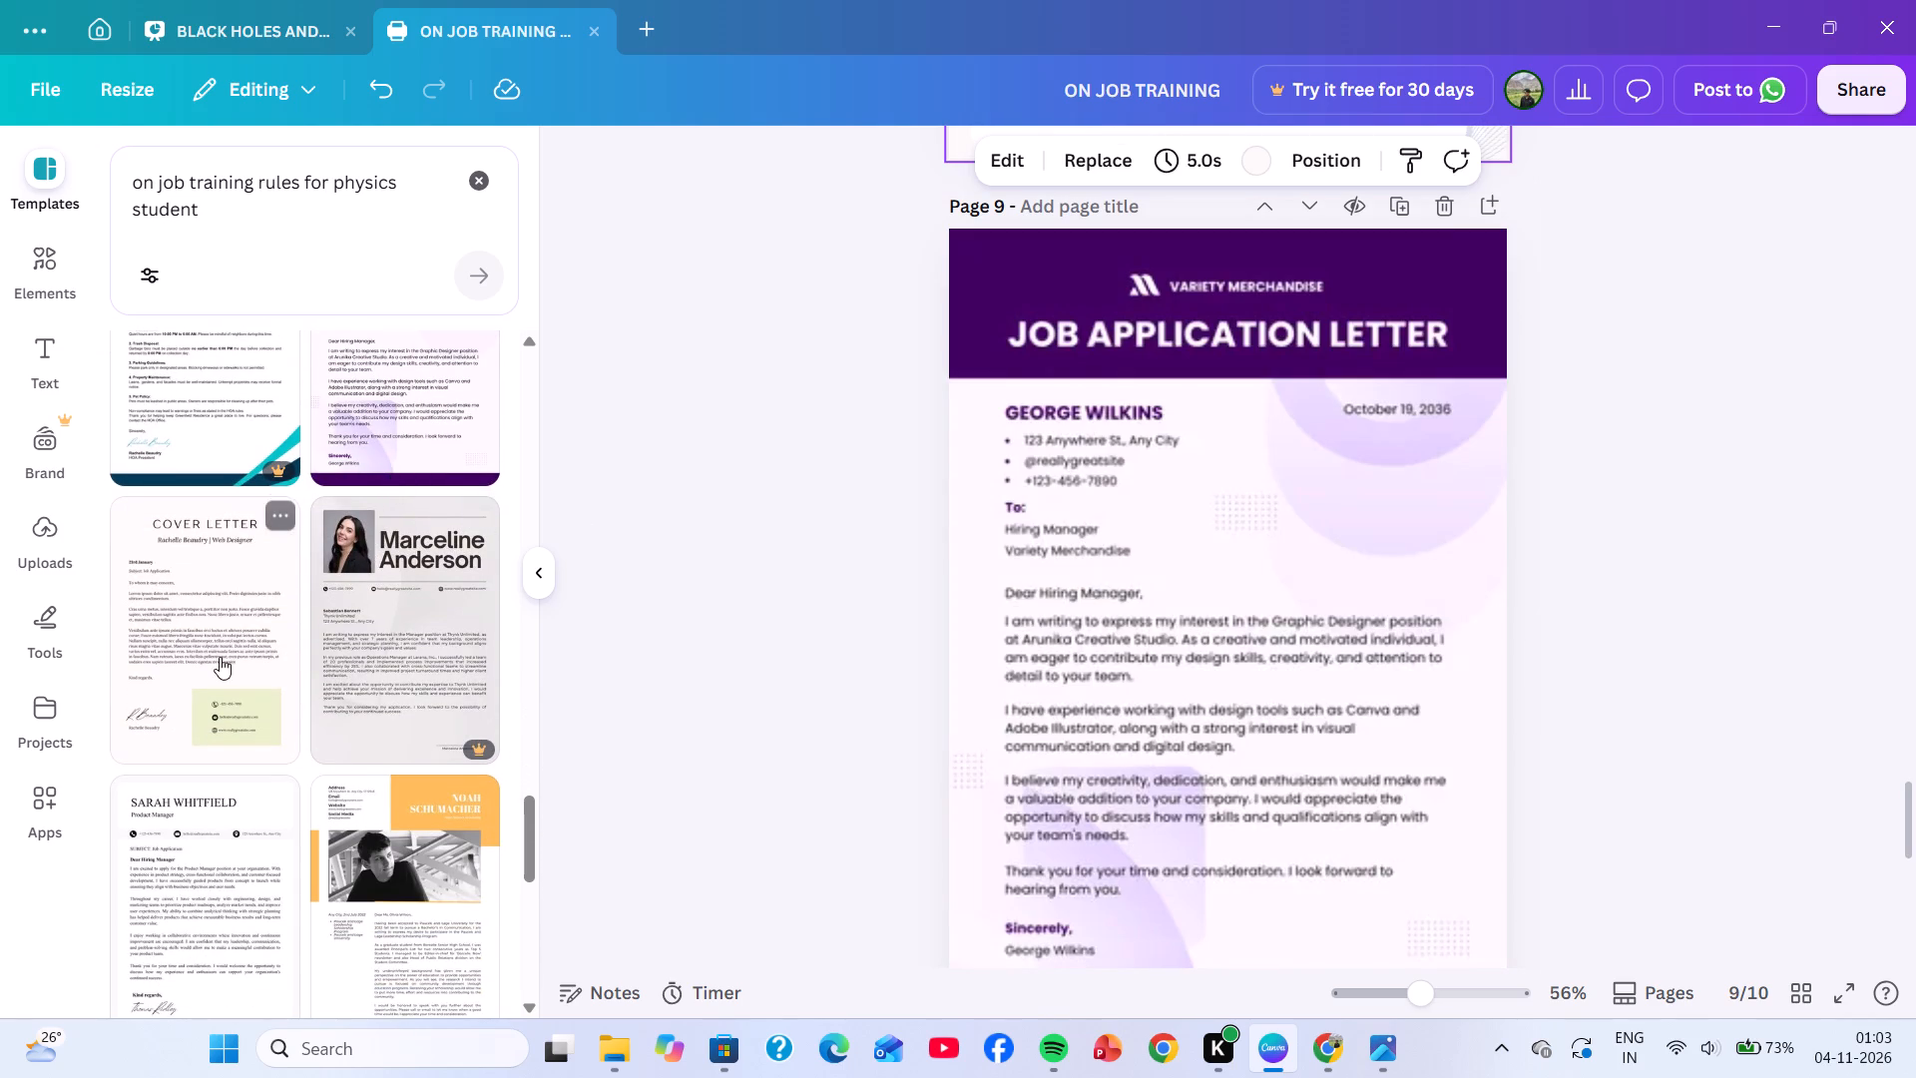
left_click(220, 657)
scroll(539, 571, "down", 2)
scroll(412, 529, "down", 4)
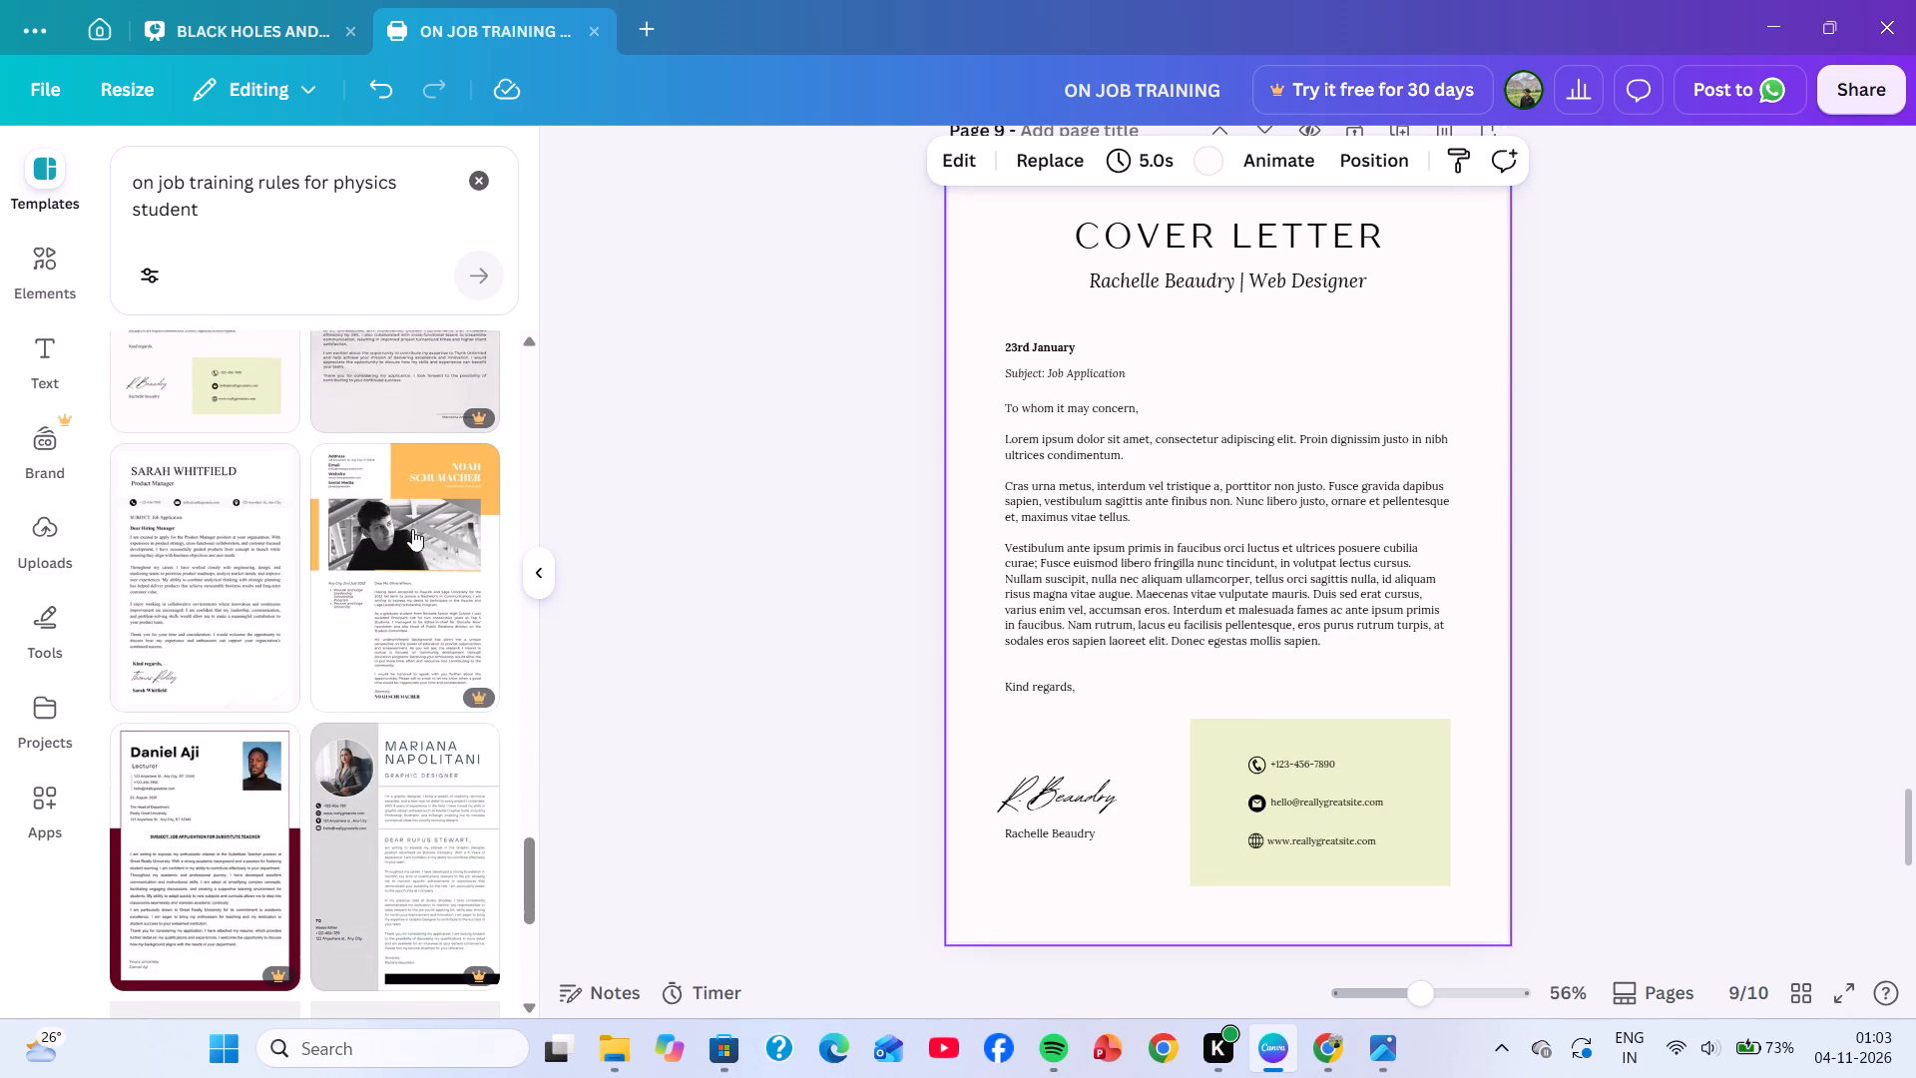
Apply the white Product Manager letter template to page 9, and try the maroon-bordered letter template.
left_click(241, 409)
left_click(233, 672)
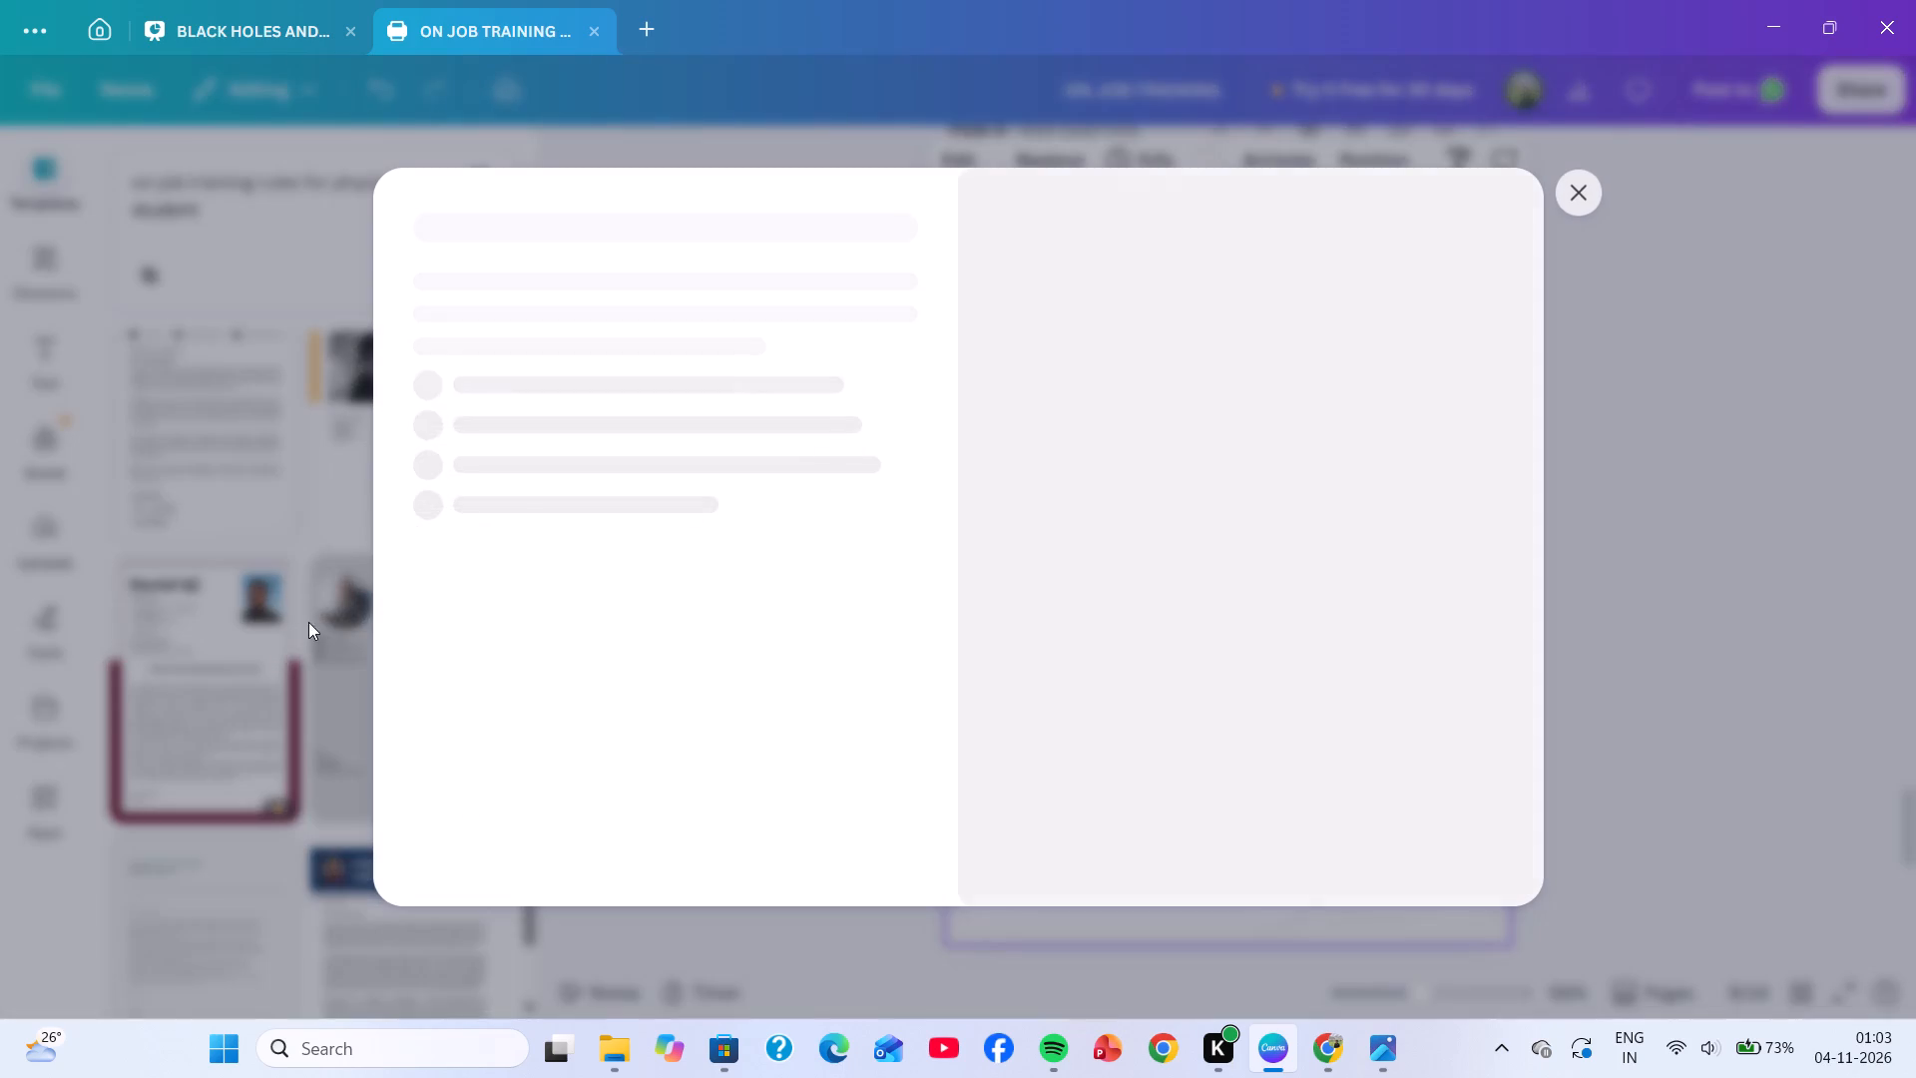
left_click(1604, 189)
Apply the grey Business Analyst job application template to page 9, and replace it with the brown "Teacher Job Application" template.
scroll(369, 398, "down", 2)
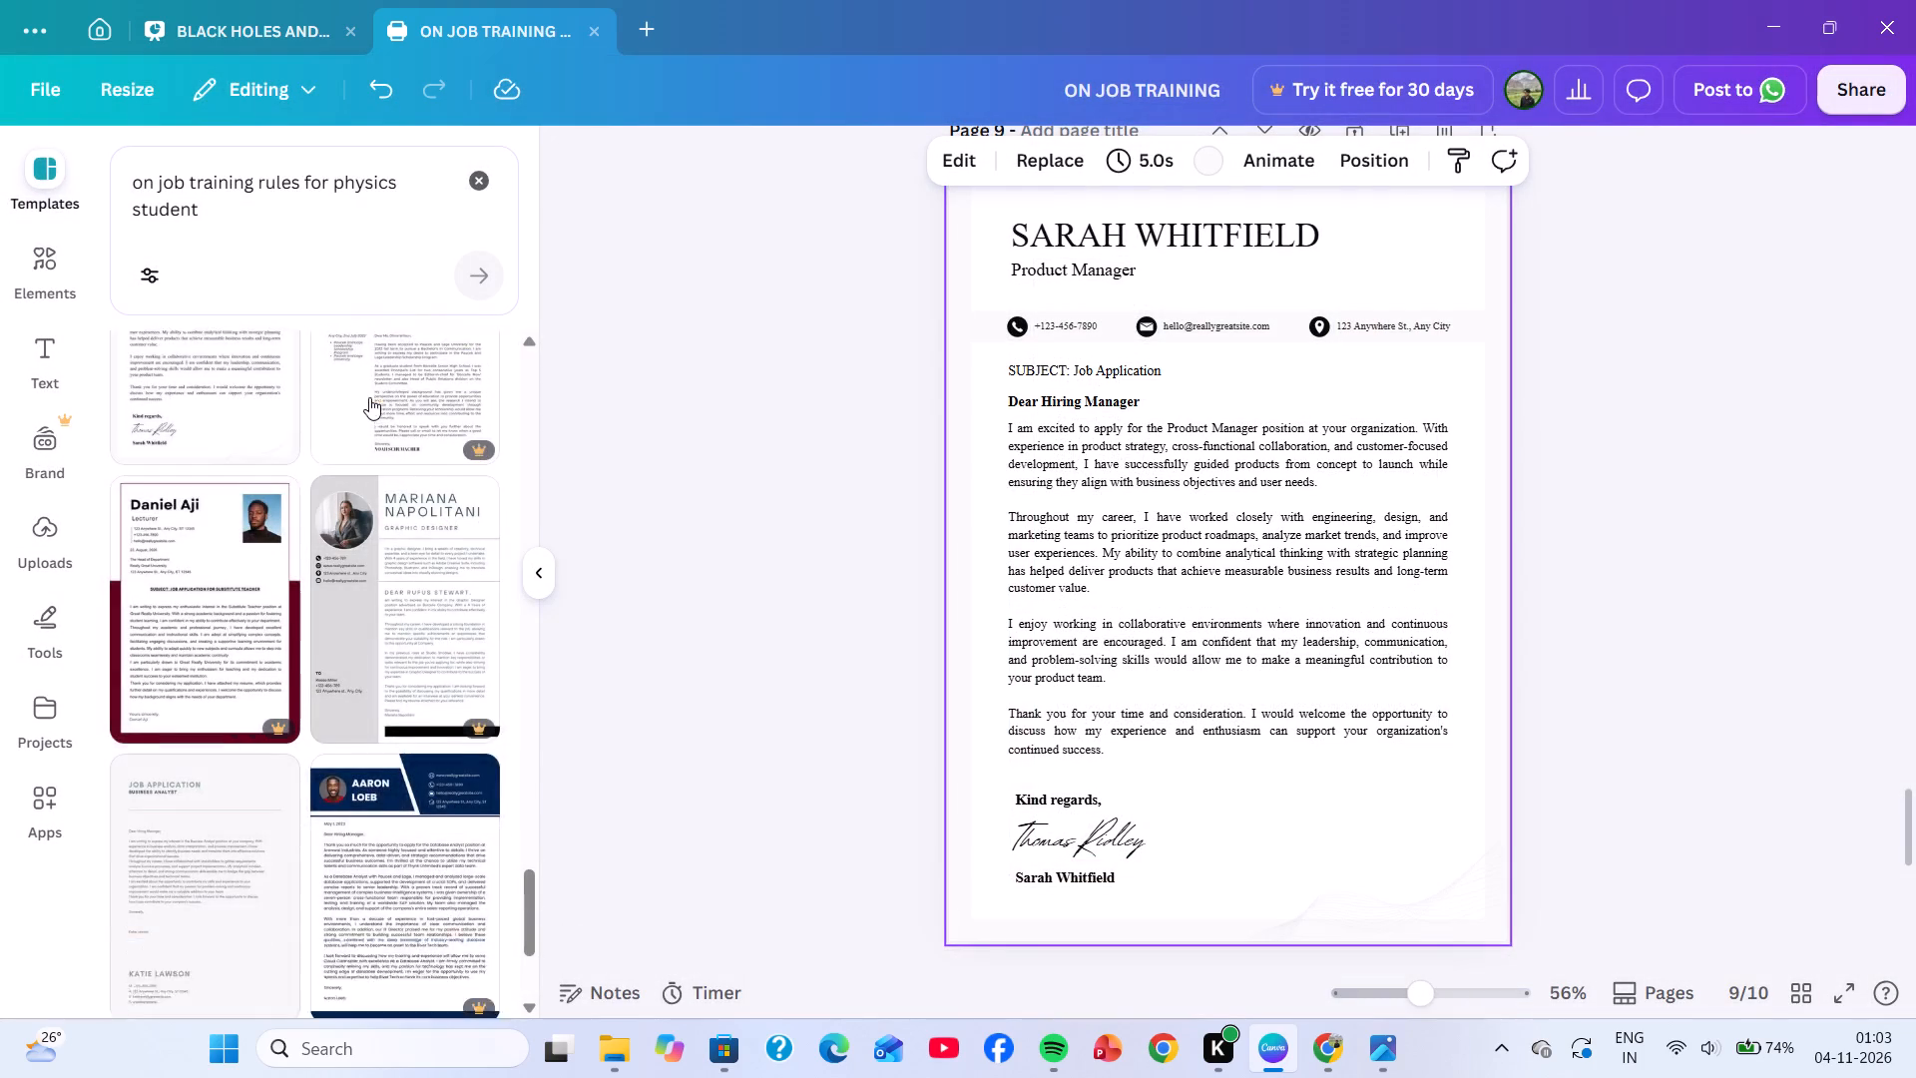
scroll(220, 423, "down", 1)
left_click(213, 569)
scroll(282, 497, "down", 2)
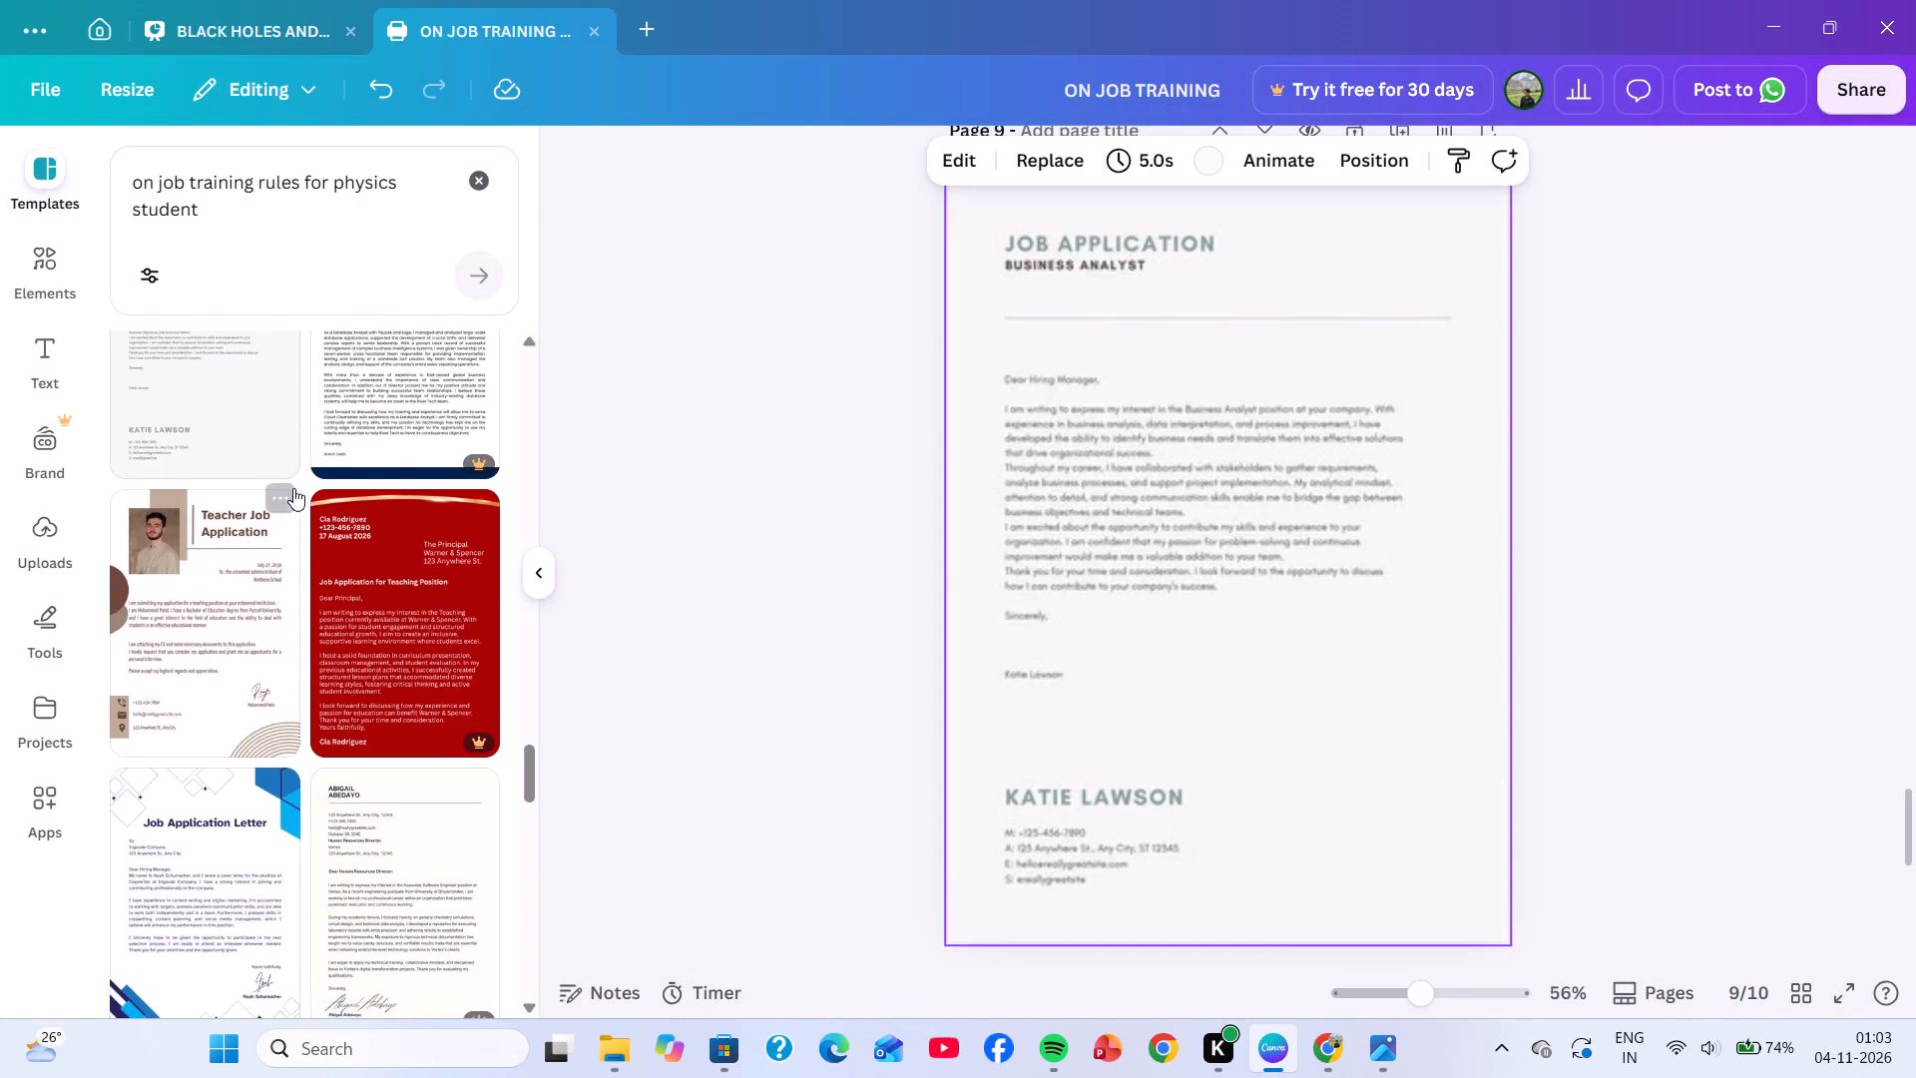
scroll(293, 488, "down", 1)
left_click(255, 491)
Apply the Borcelle "Candidate Evaluation Form" template to page 9.
scroll(327, 446, "down", 3)
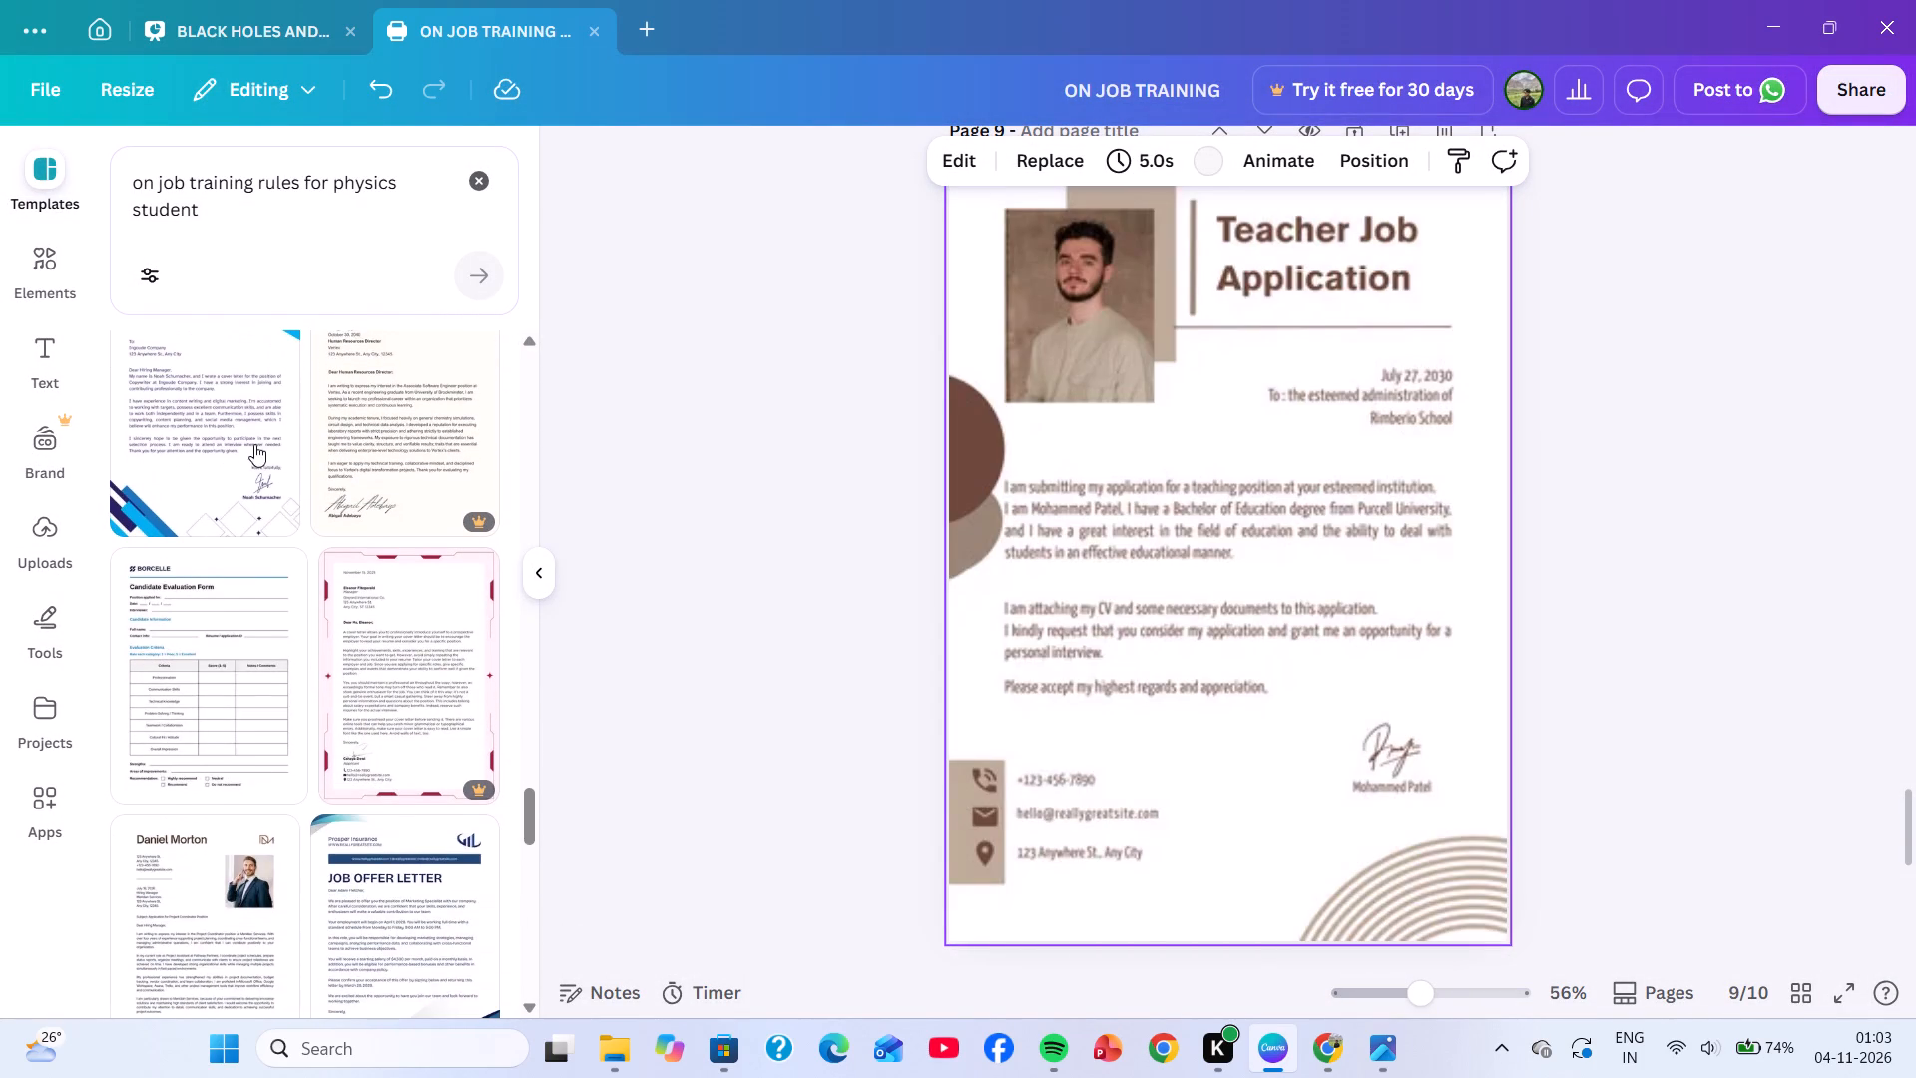
left_click(246, 445)
scroll(343, 421, "down", 2)
left_click(238, 447)
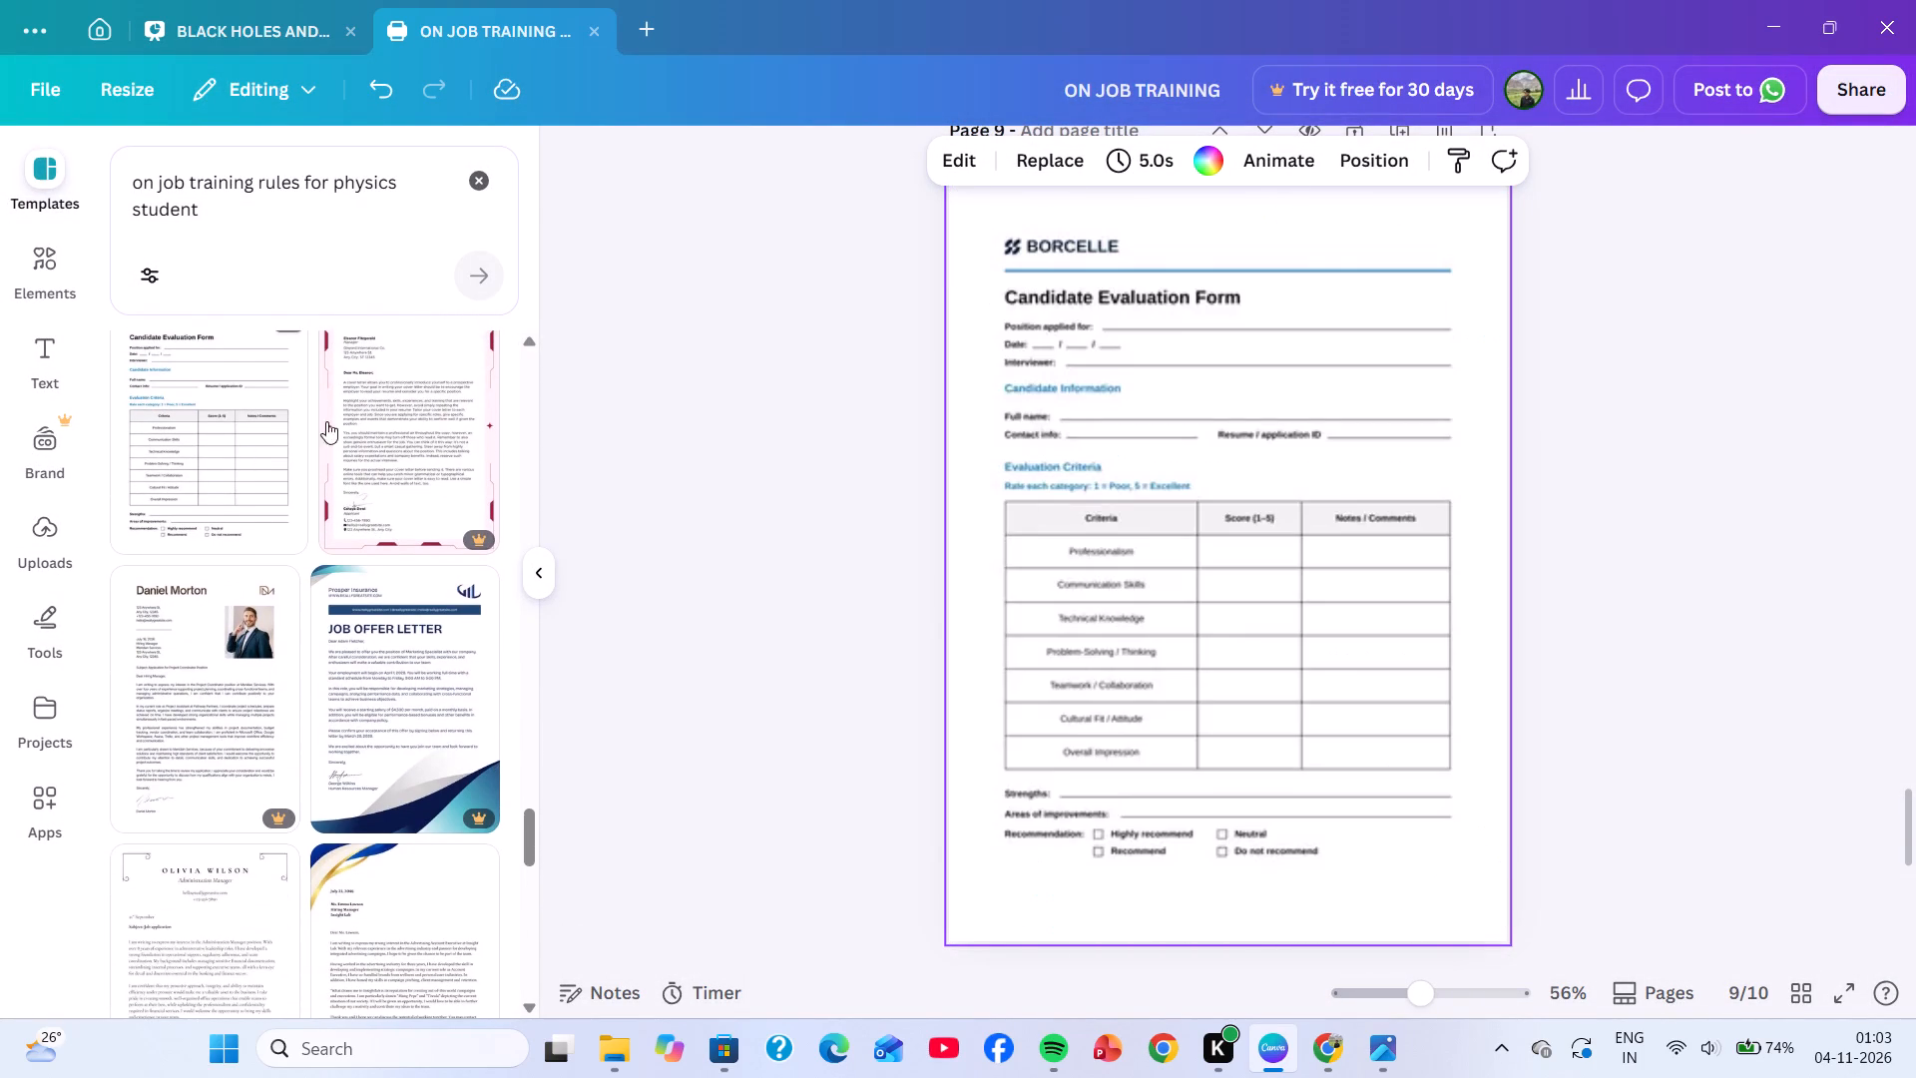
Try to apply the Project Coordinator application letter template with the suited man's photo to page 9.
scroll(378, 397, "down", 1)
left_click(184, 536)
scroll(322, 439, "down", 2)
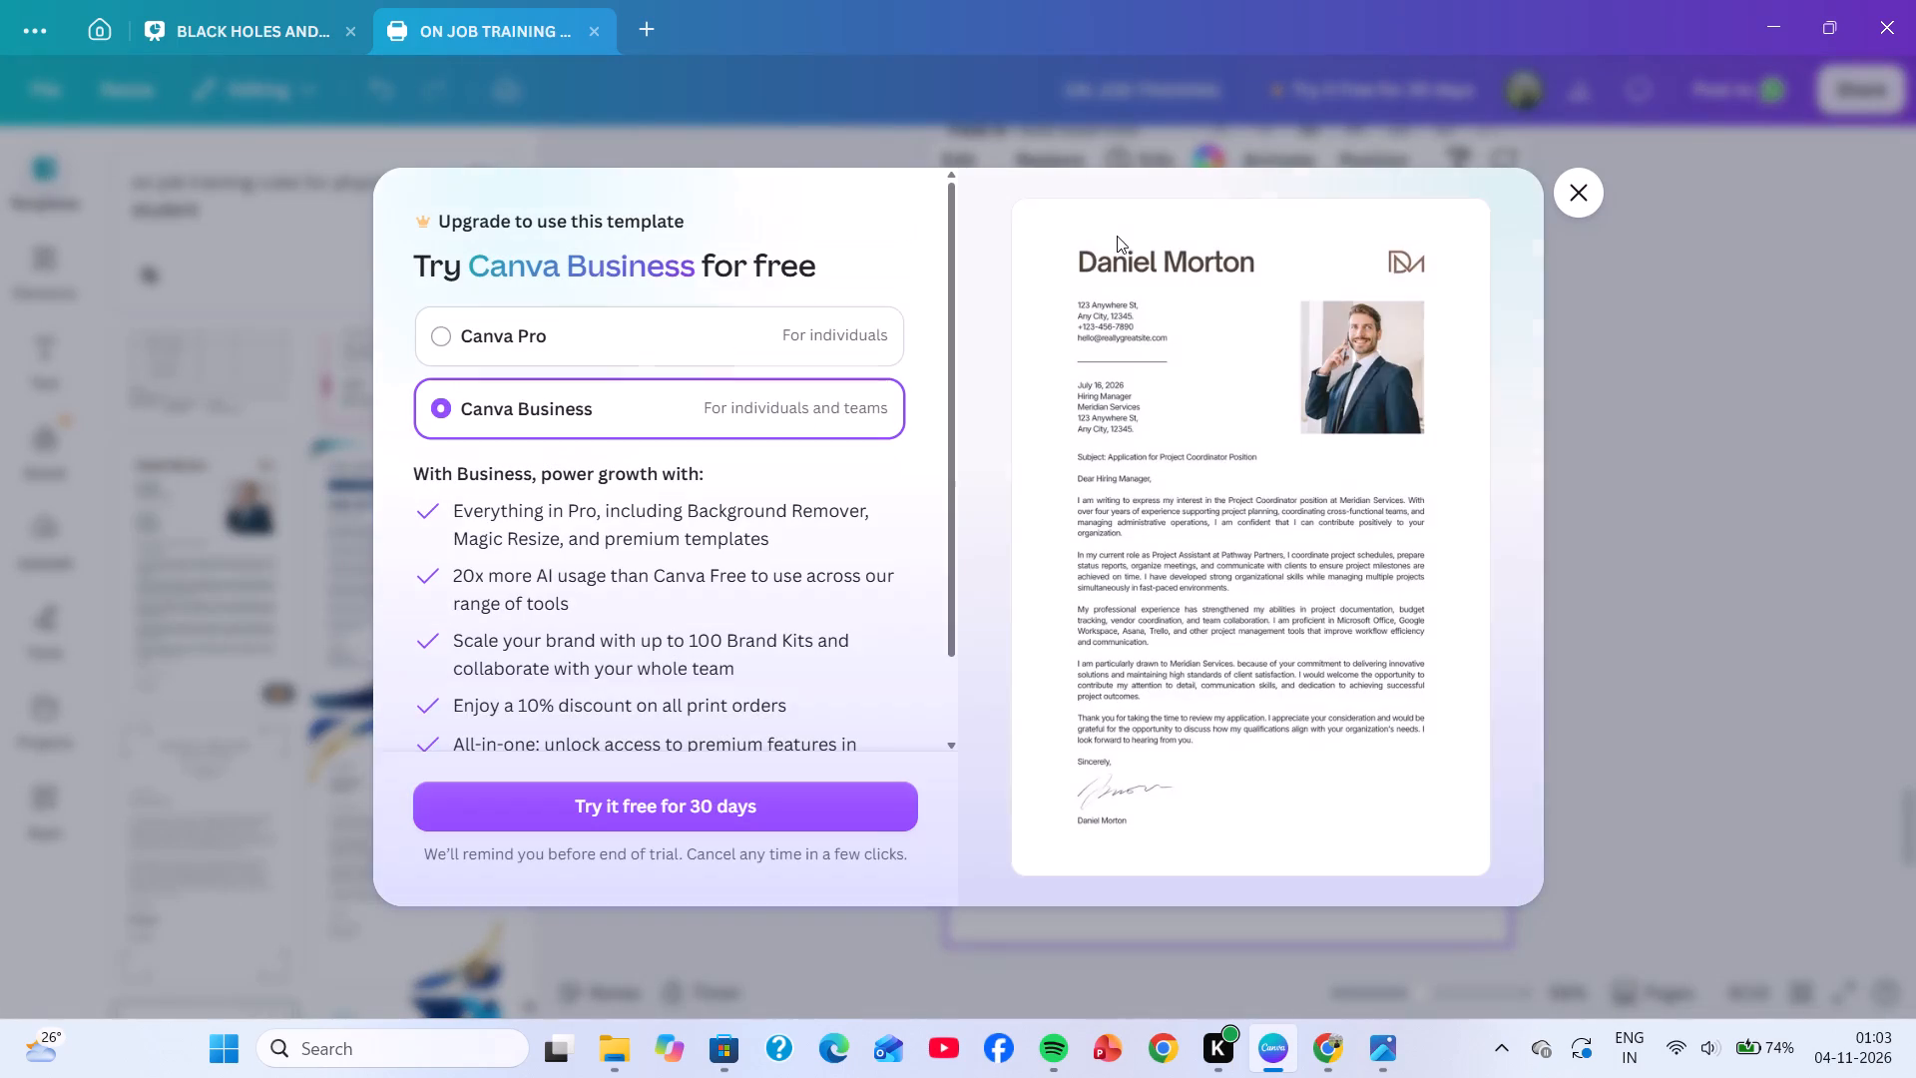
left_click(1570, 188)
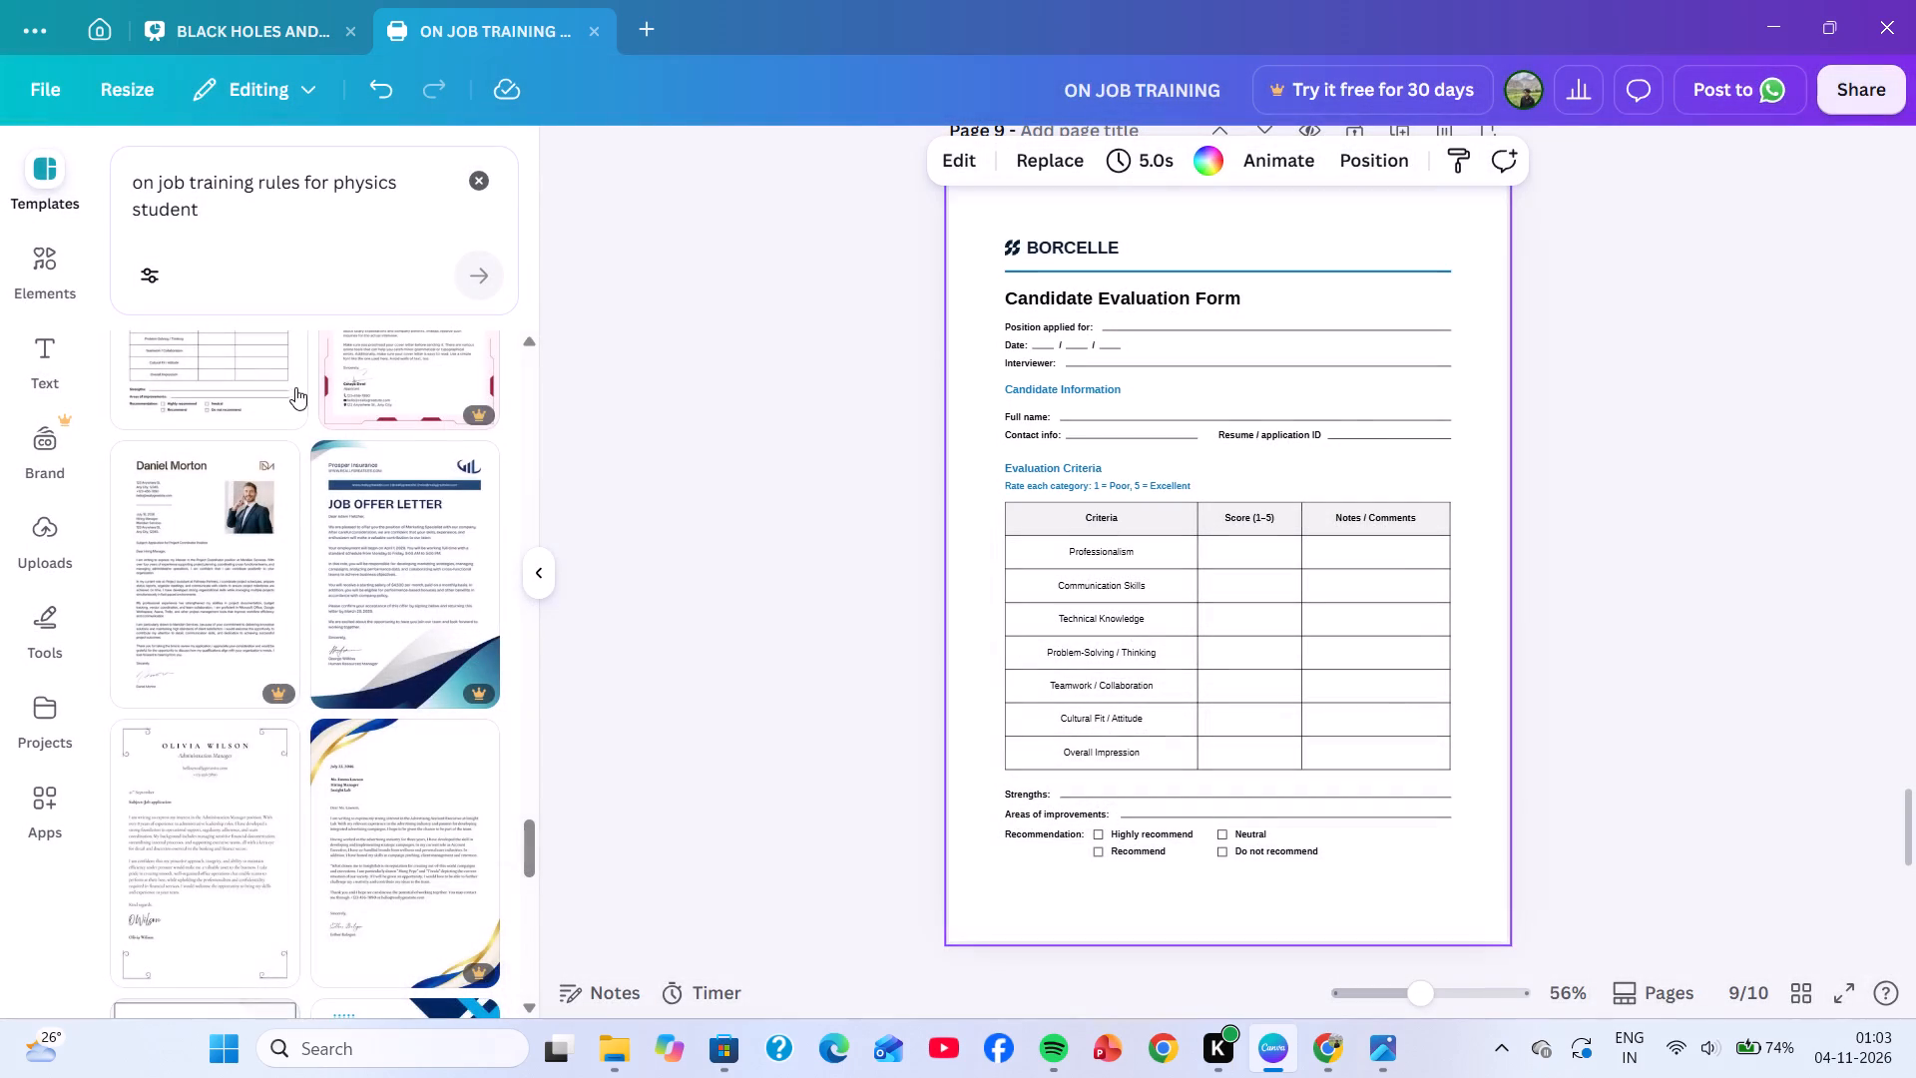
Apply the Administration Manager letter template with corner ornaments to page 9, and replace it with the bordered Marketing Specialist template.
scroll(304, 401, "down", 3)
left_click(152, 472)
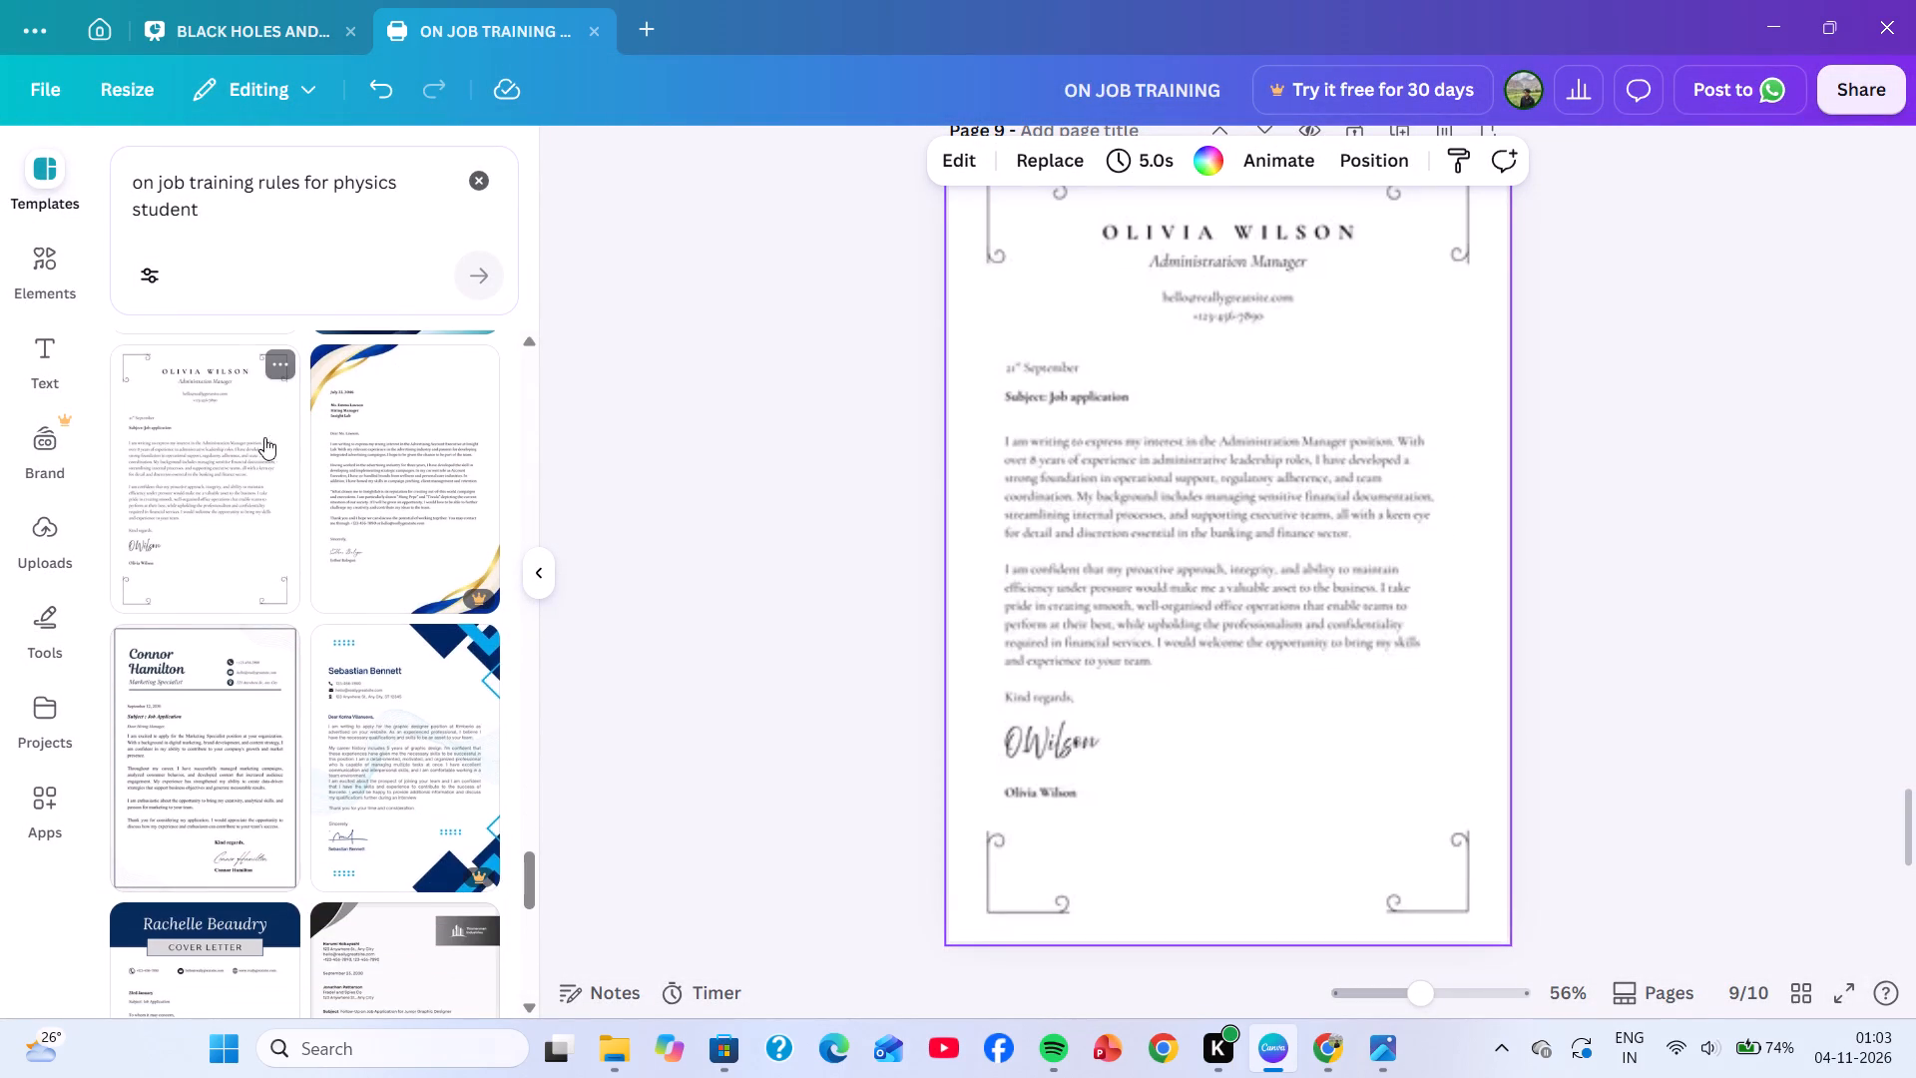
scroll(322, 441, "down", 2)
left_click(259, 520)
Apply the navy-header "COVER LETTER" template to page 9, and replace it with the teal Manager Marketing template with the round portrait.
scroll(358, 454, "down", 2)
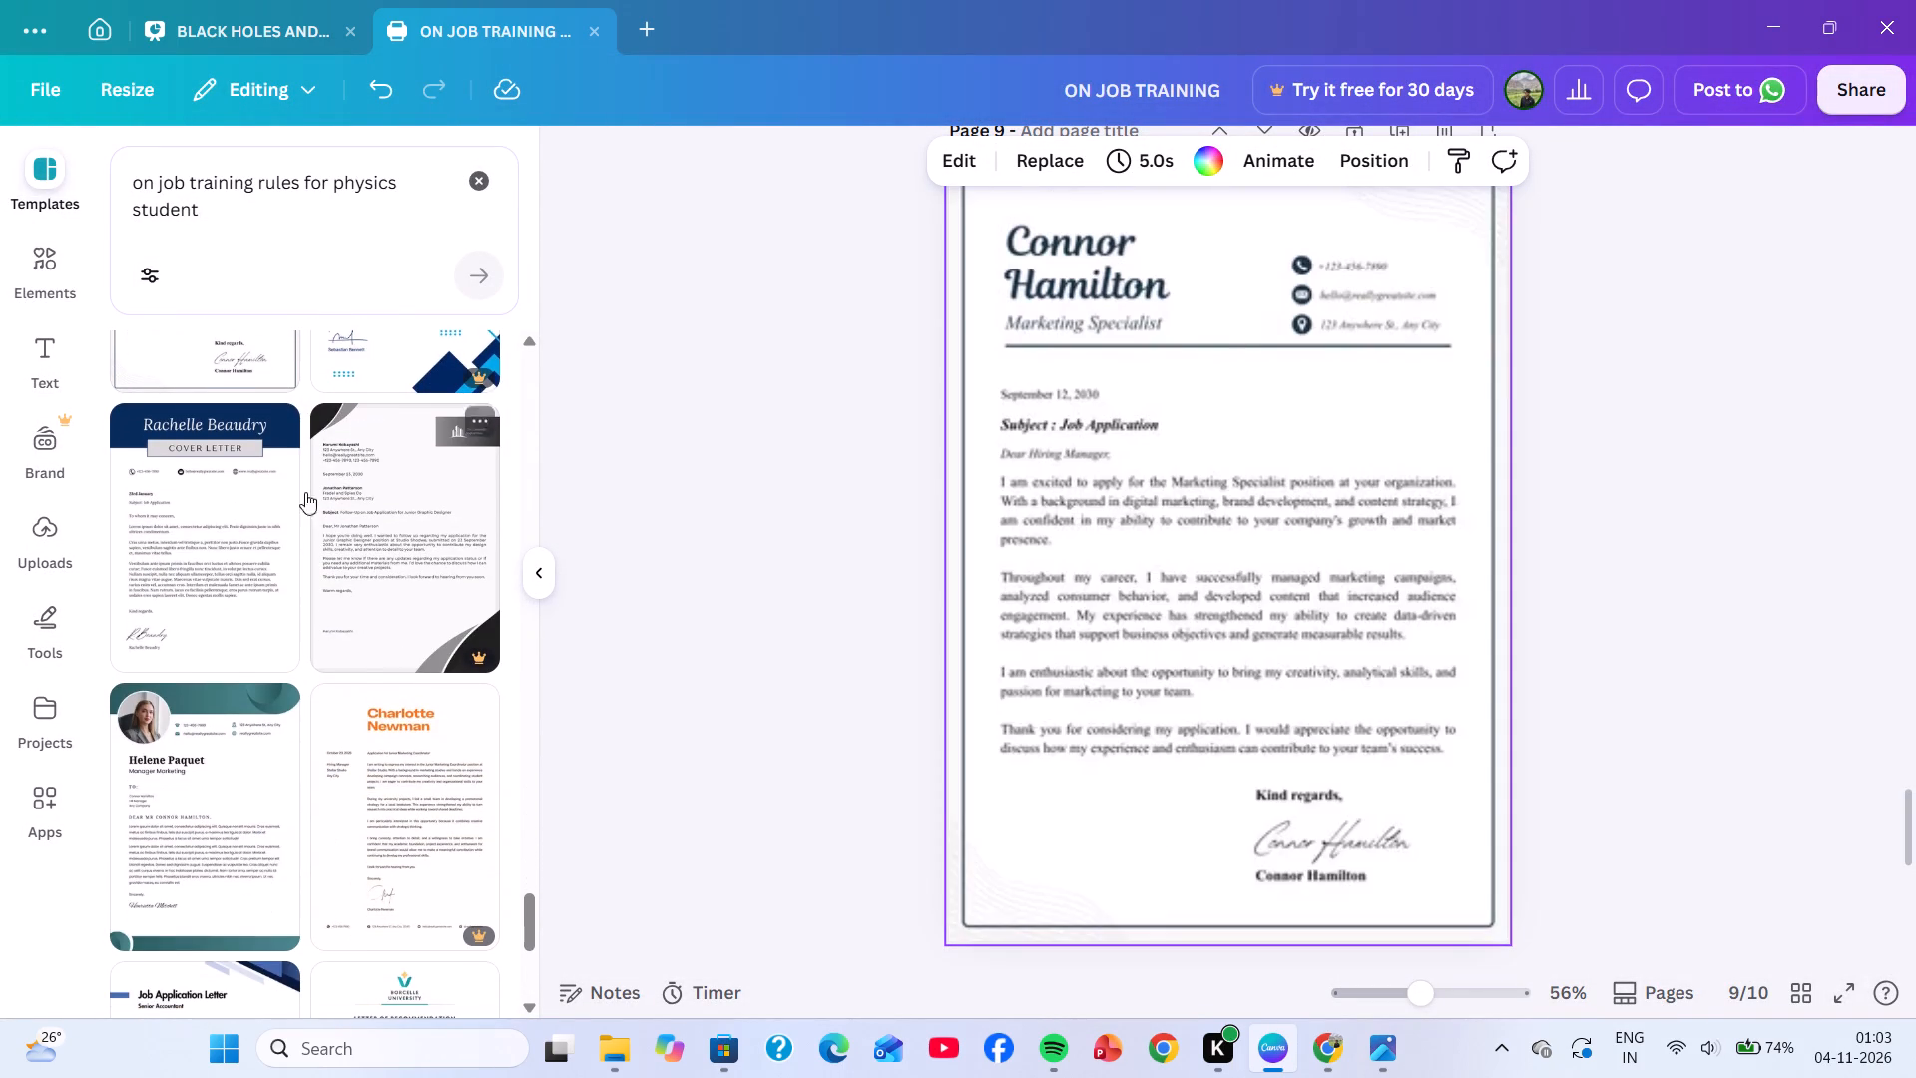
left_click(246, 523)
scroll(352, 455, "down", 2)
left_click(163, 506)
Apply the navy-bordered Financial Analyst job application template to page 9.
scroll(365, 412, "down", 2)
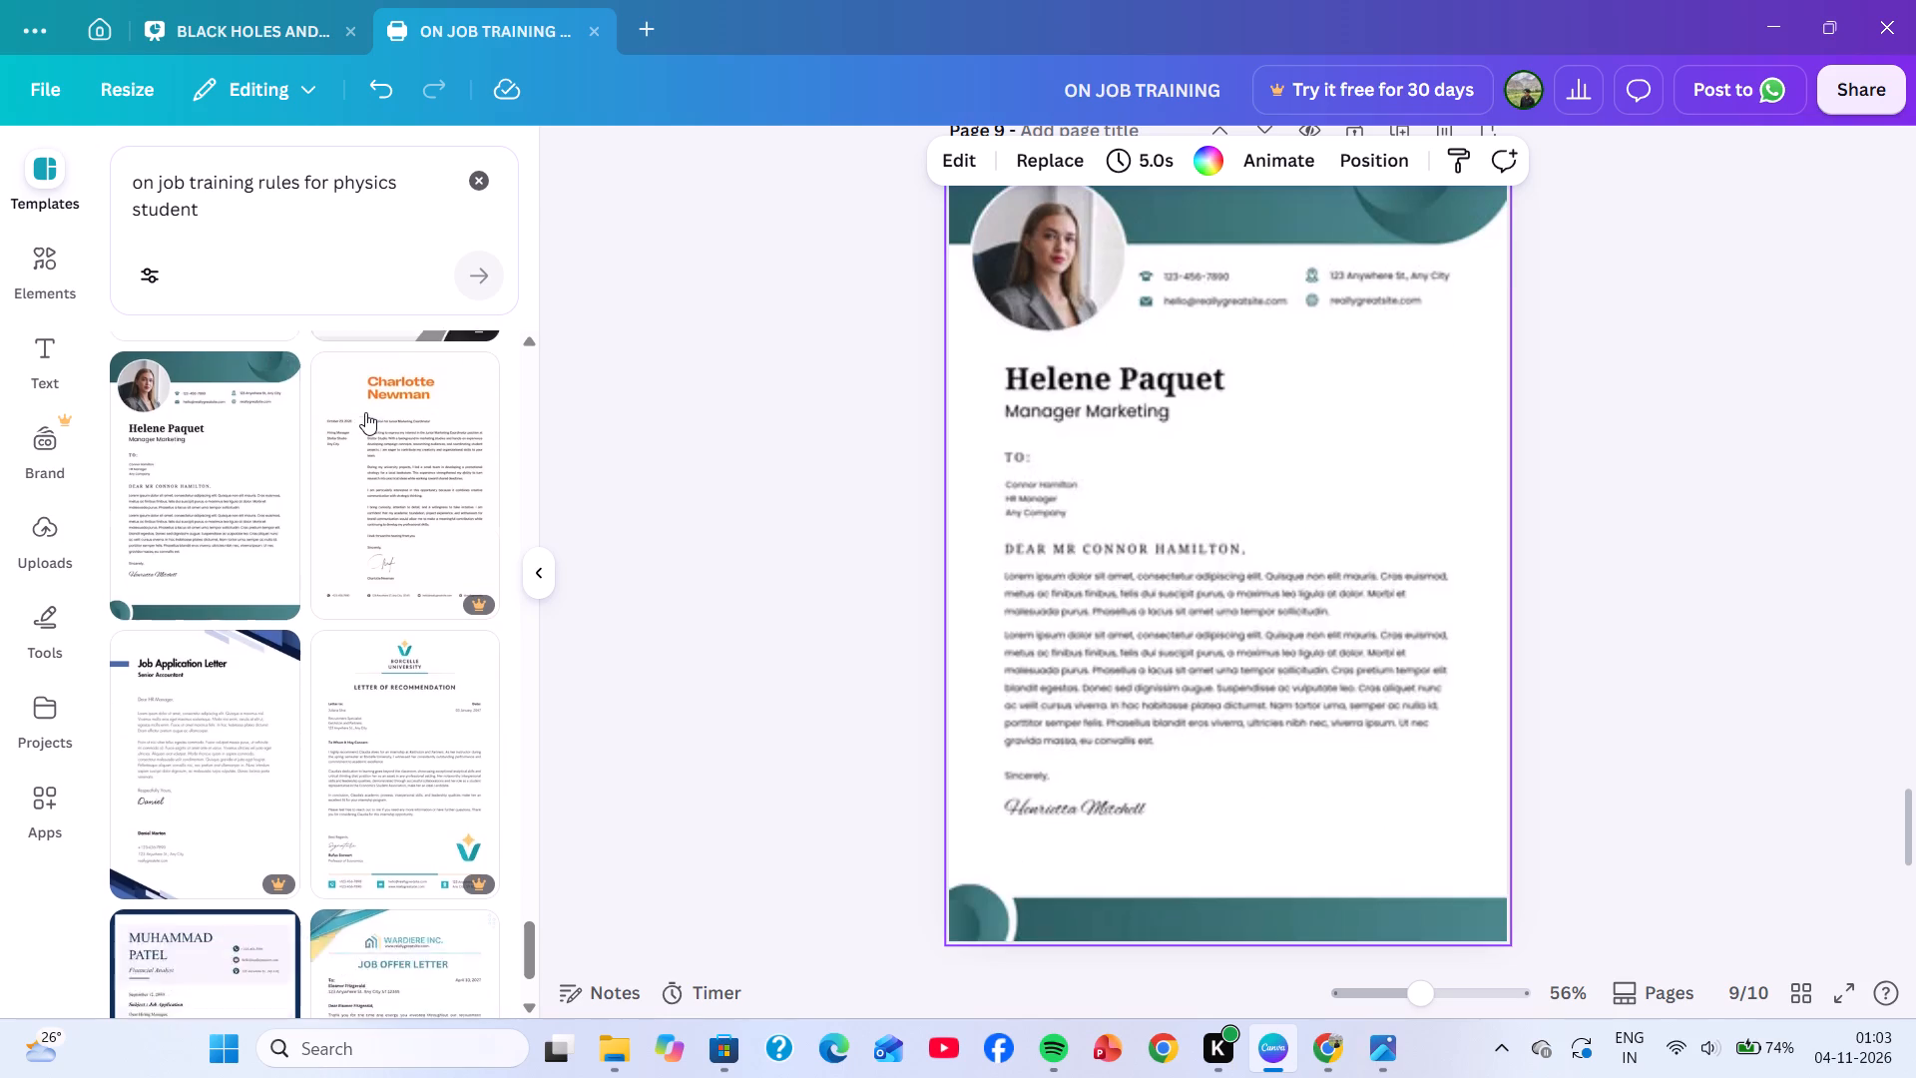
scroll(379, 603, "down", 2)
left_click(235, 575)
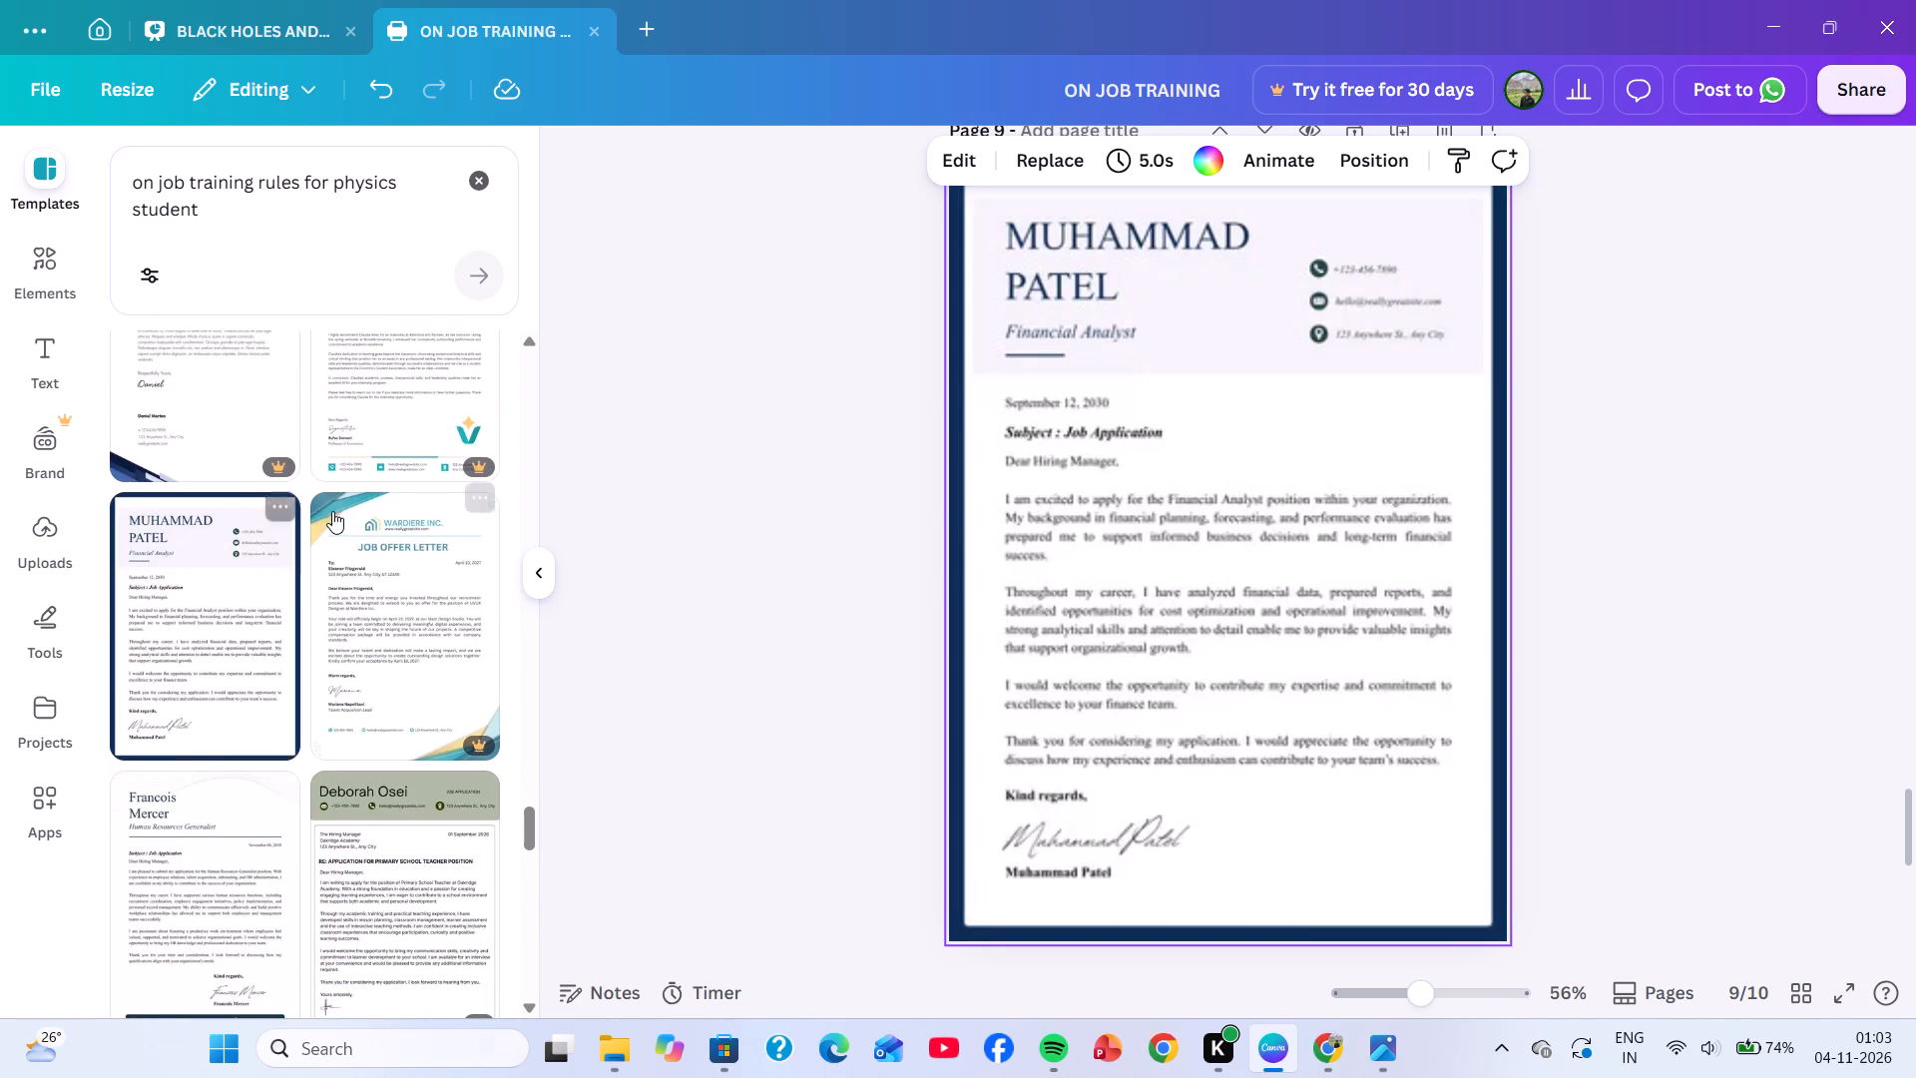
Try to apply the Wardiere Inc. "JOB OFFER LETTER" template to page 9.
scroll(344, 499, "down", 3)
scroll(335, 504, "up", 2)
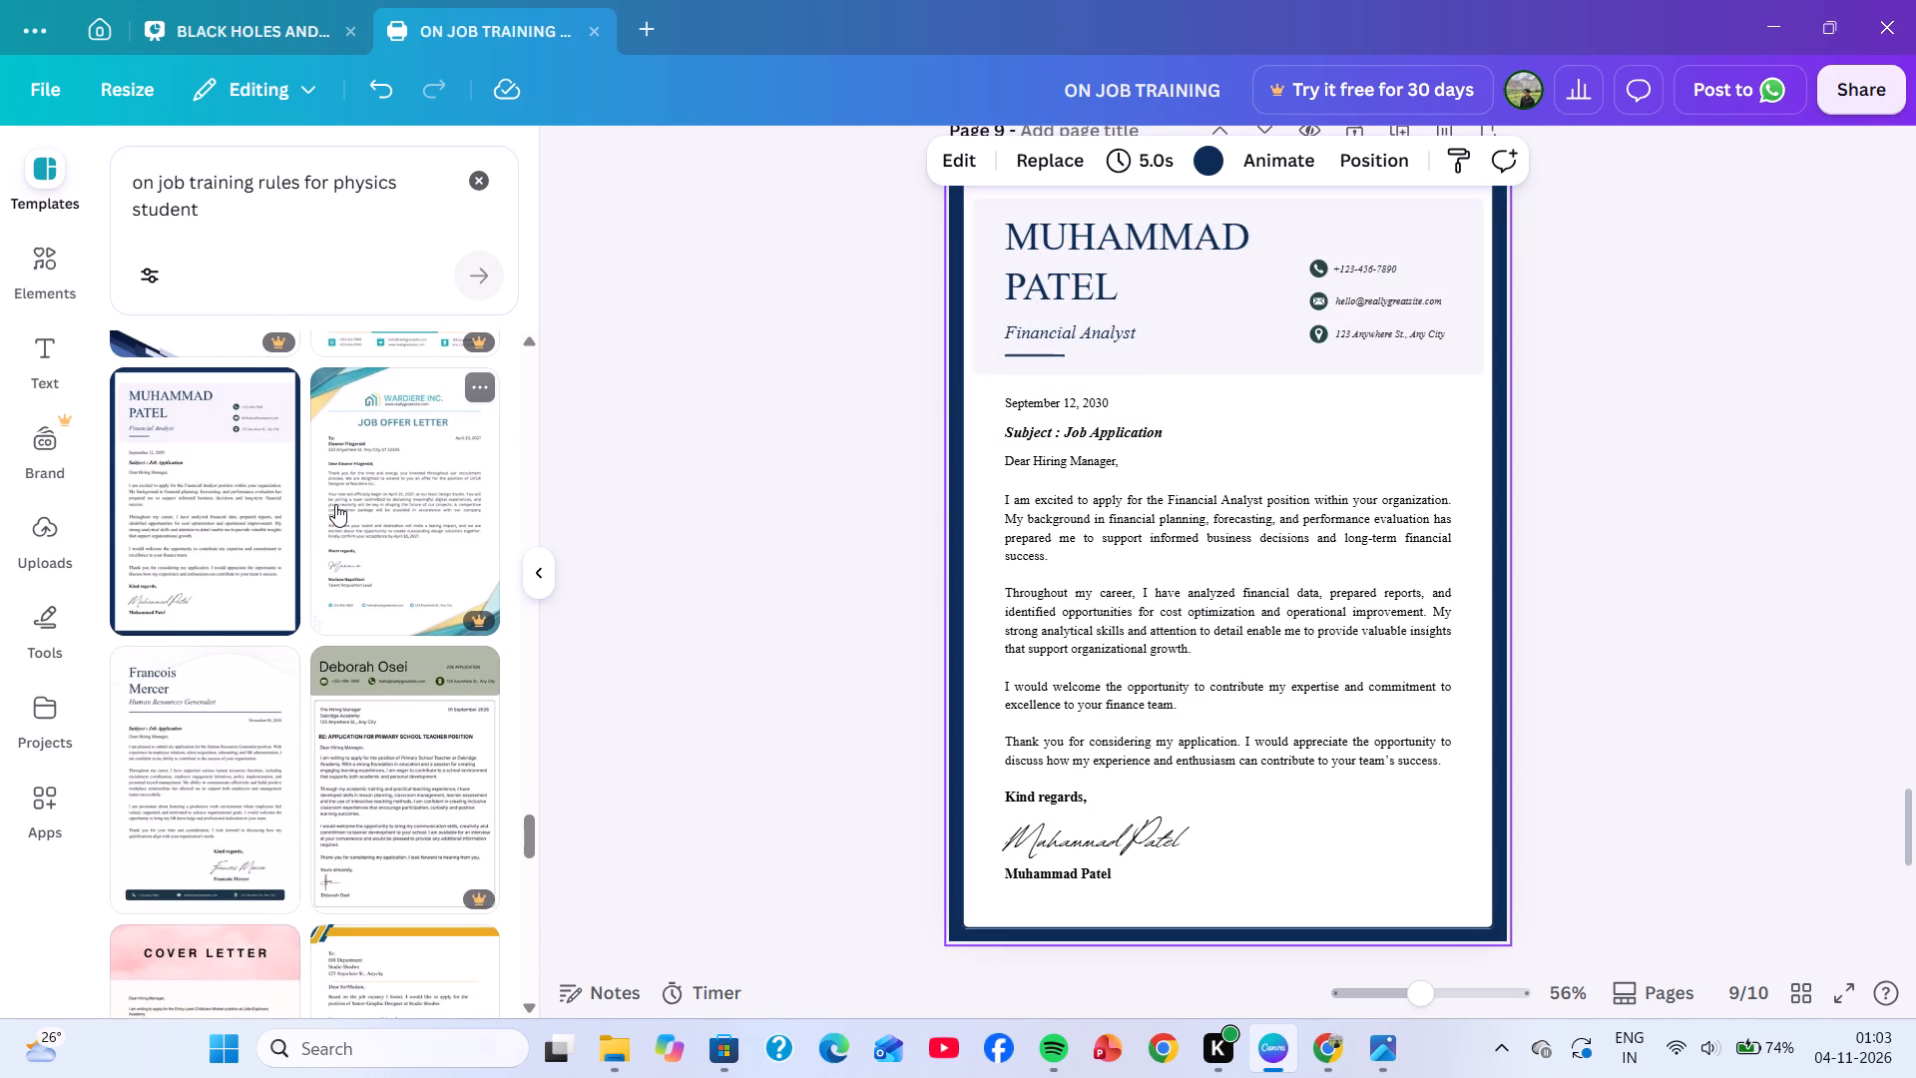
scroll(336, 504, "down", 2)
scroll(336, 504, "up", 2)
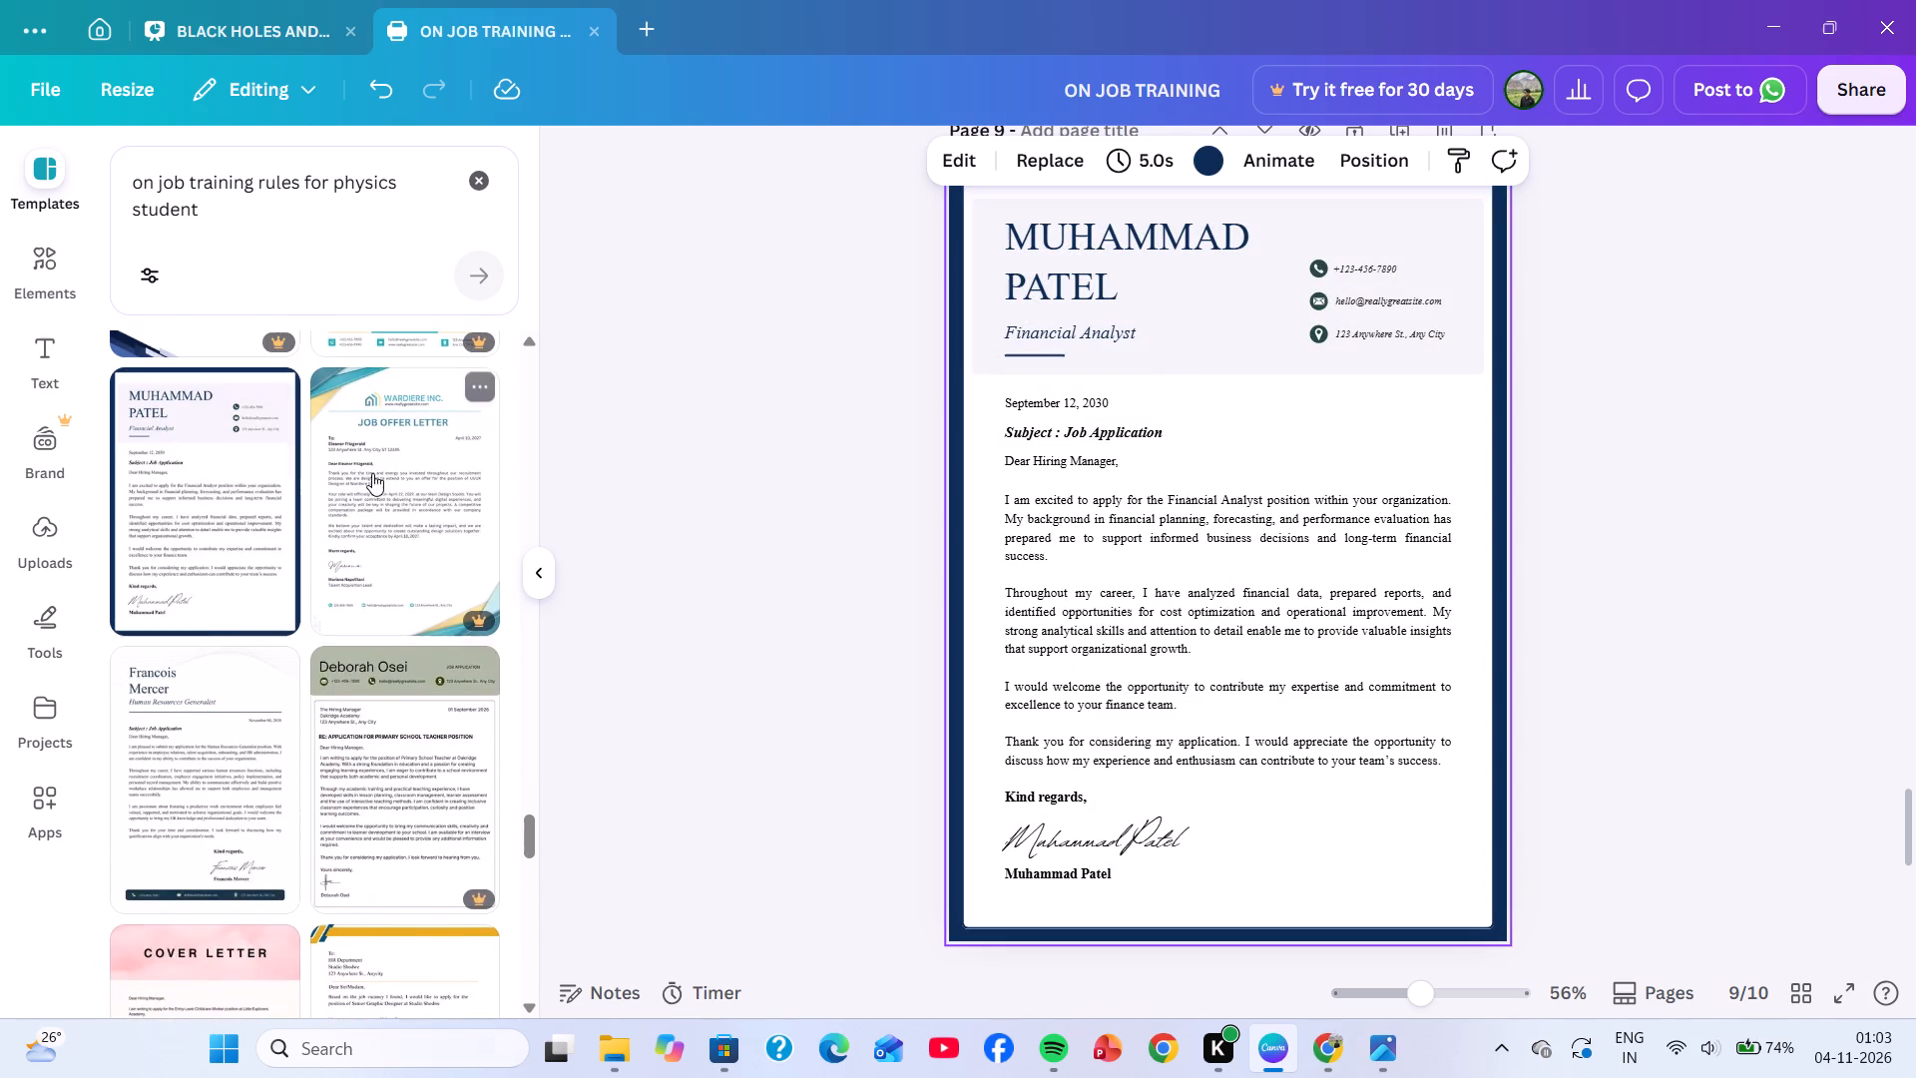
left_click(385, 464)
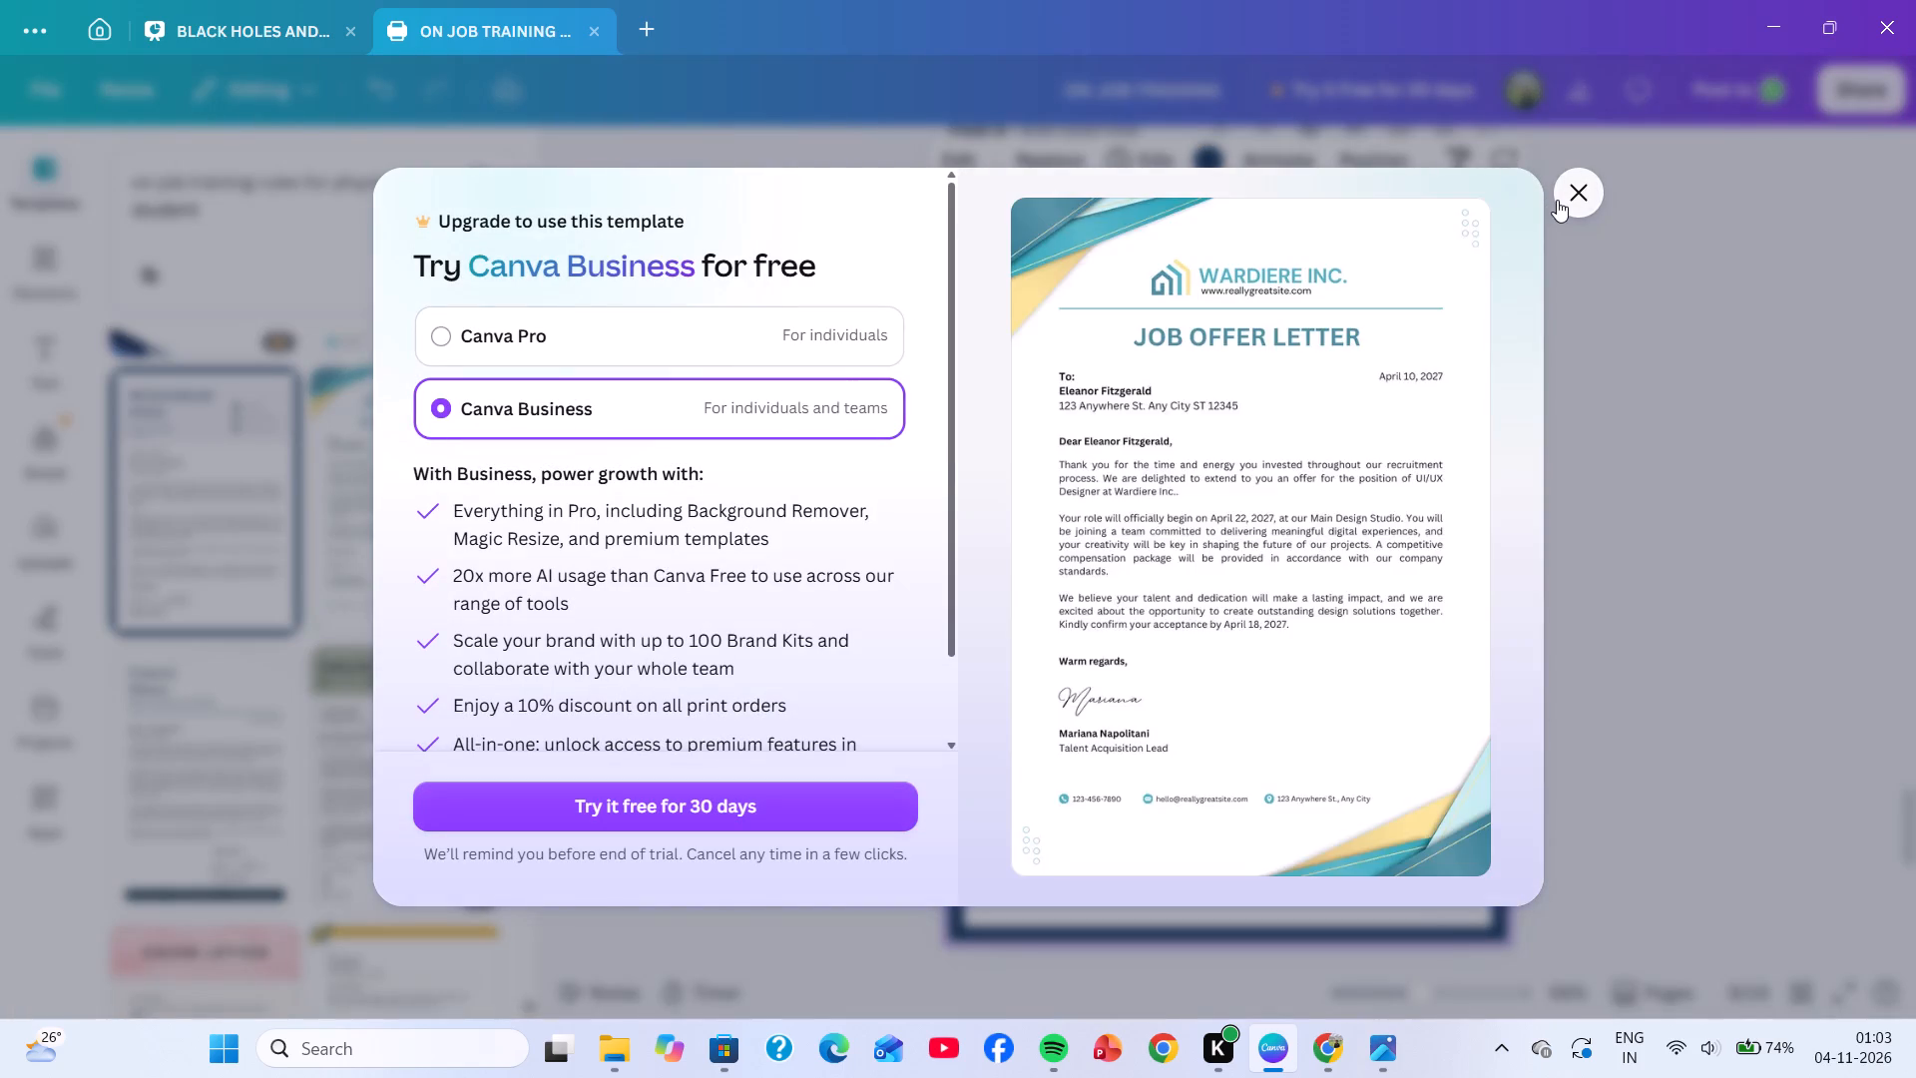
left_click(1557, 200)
Apply the Human Resources Generalist job application template with the dark contact bar to page 9.
scroll(402, 457, "down", 2)
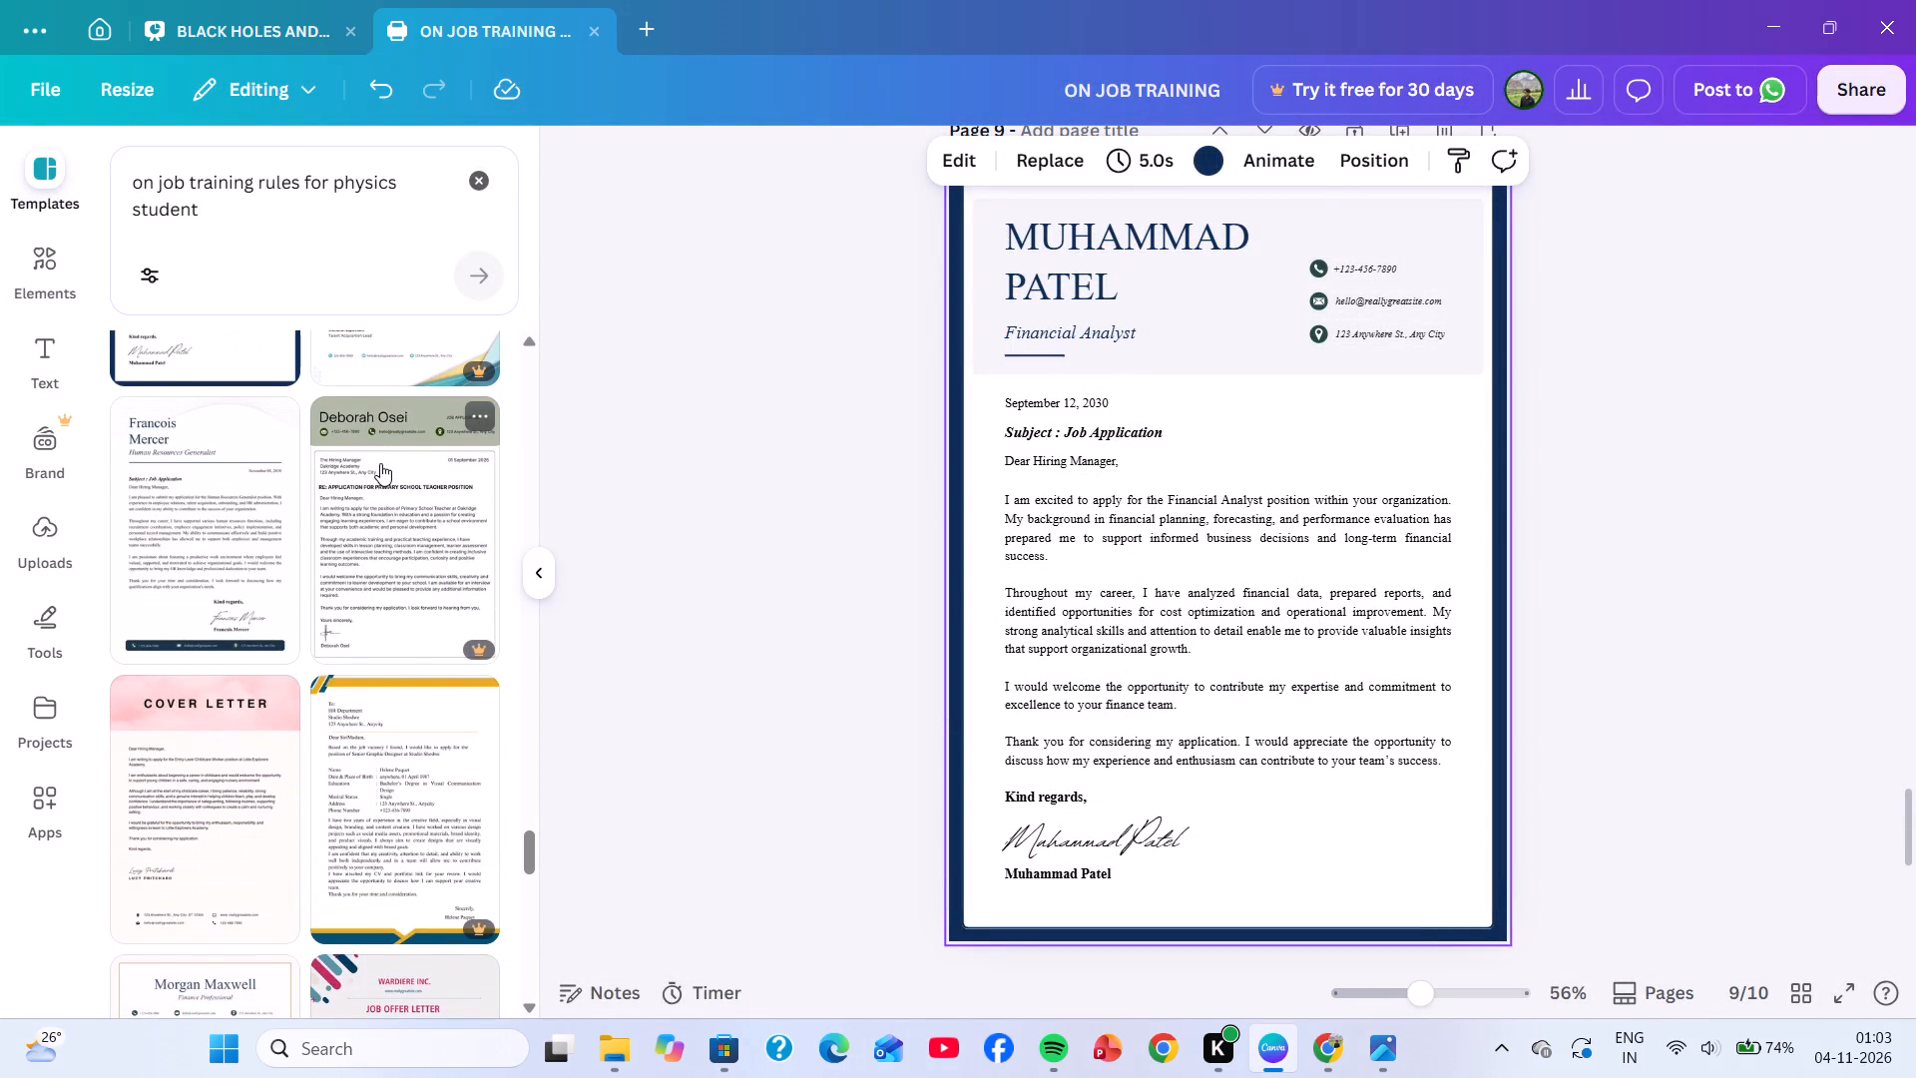
left_click(208, 506)
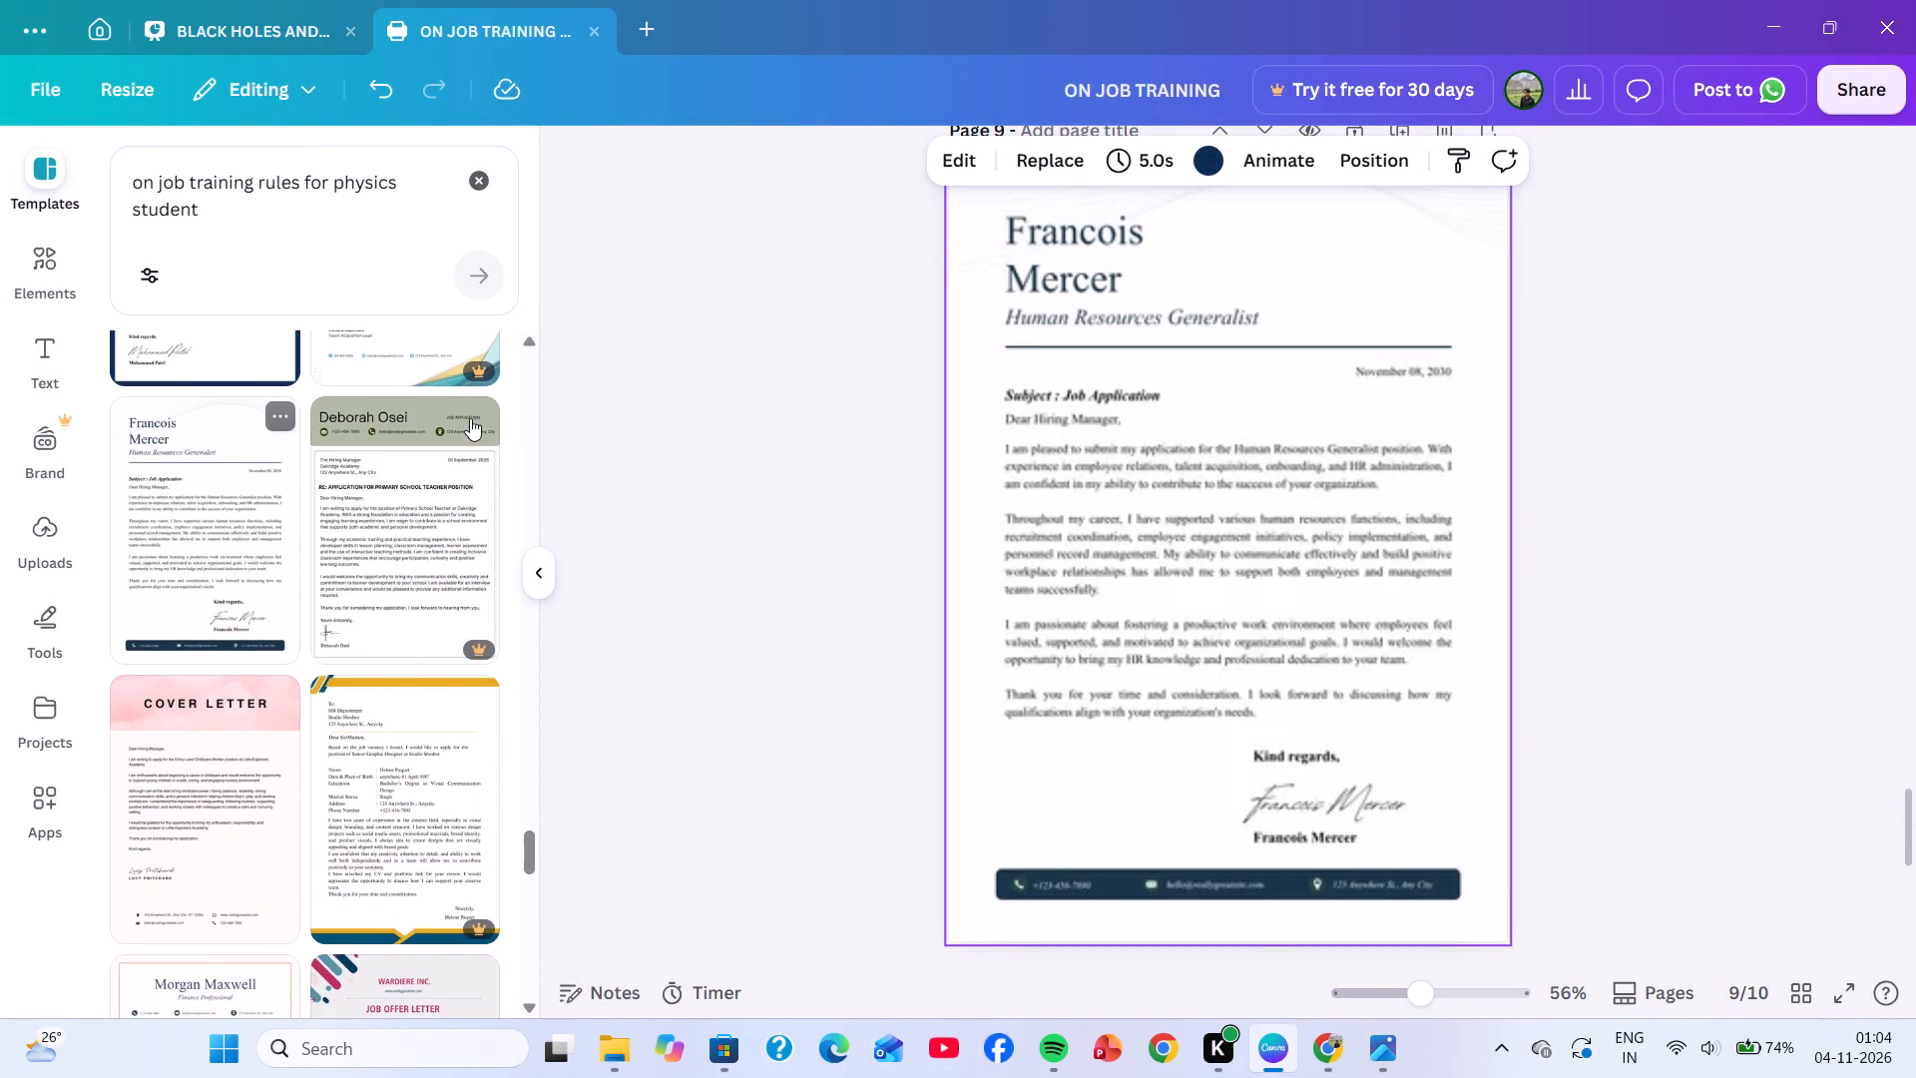
Move the decorative wavy line pattern at the top of page 9 slightly down and to the right, and deselect it.
scroll(1191, 376, "up", 1)
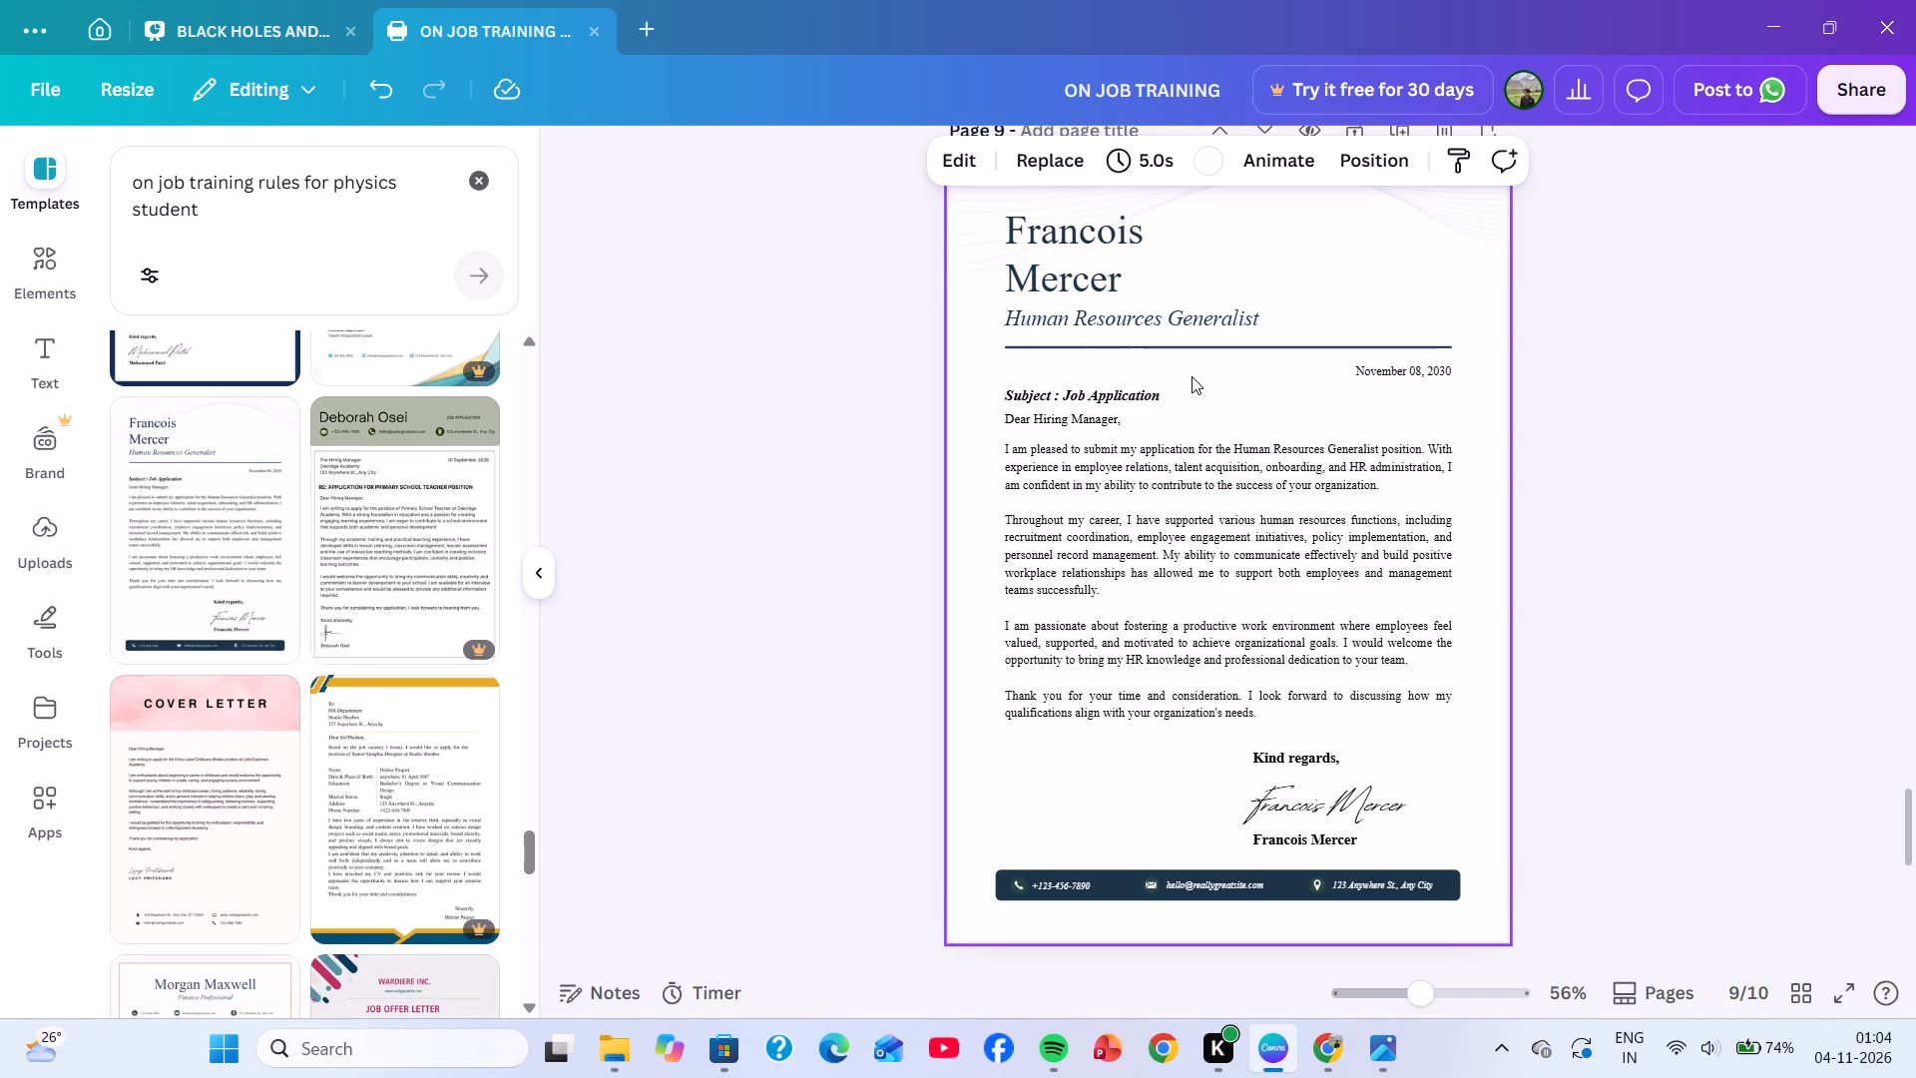
scroll(1192, 376, "up", 1)
scroll(1192, 376, "down", 1)
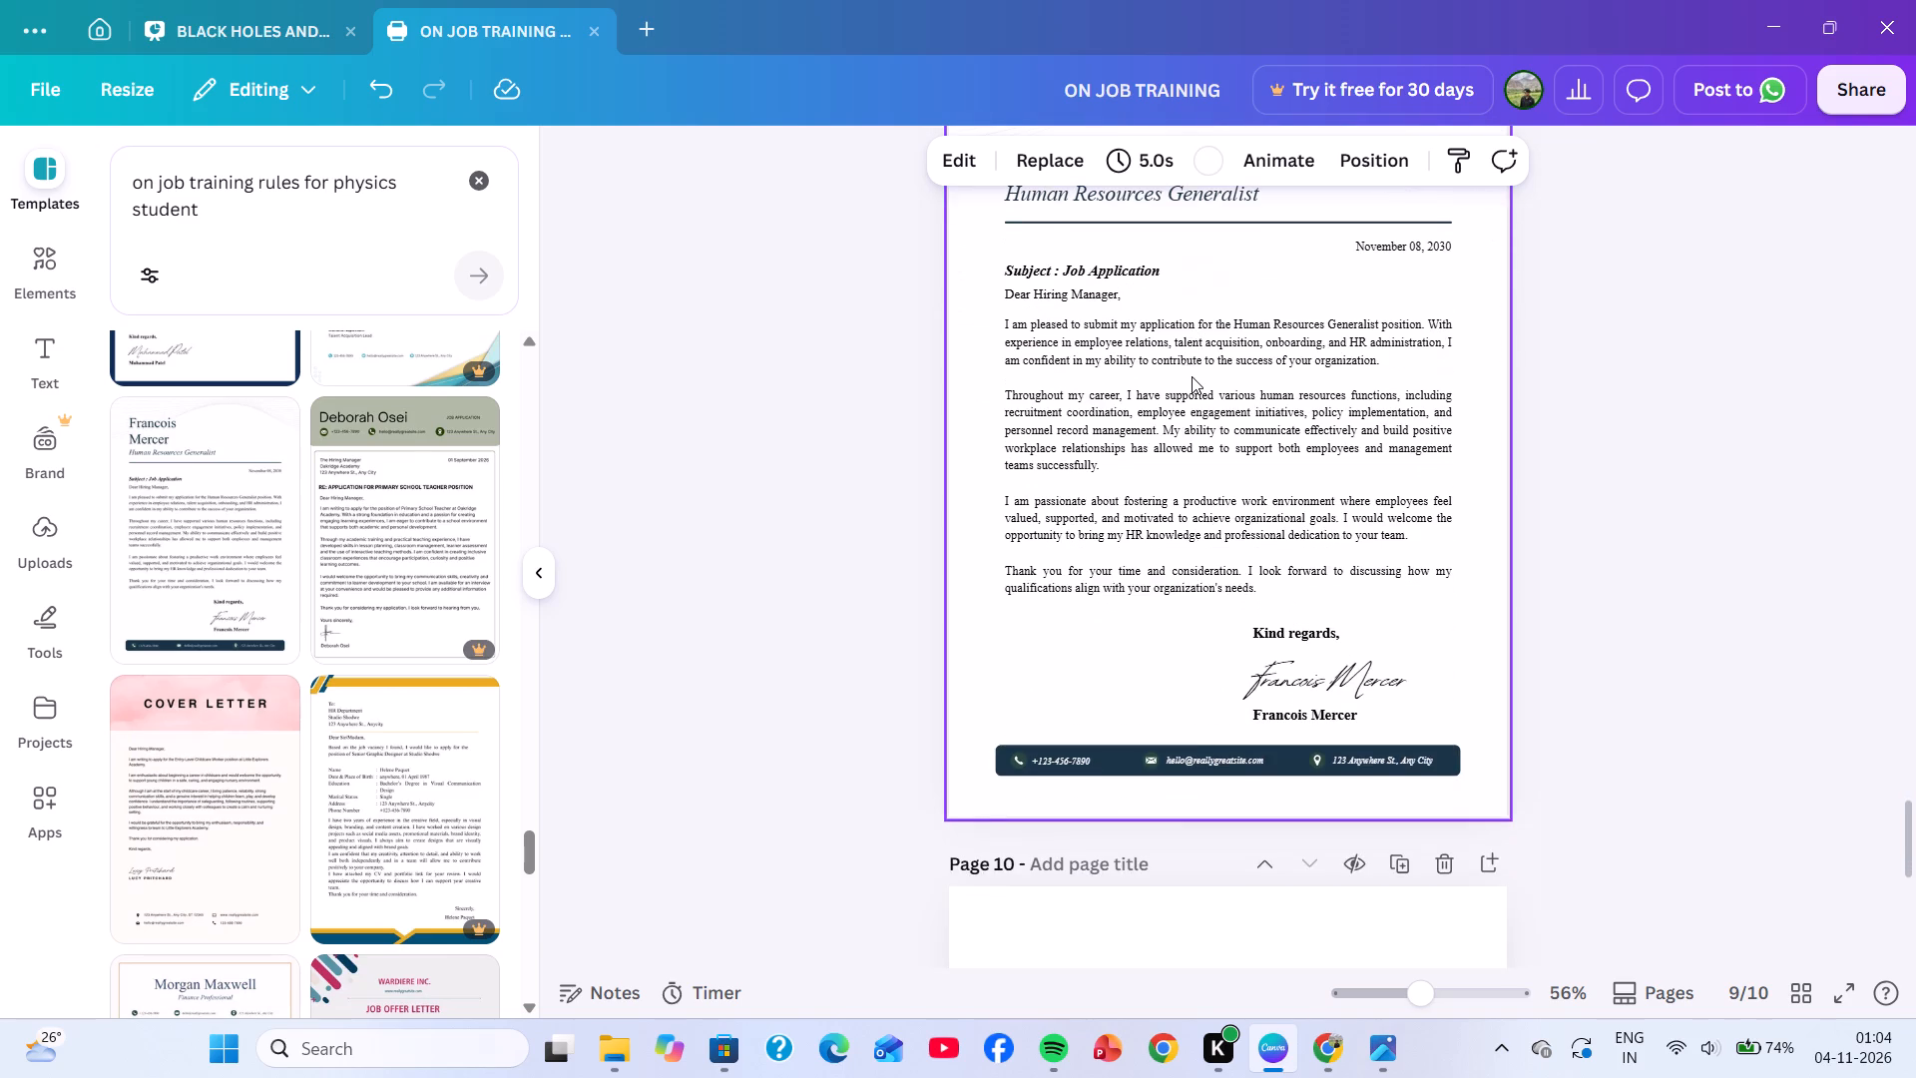
scroll(1192, 376, "up", 1)
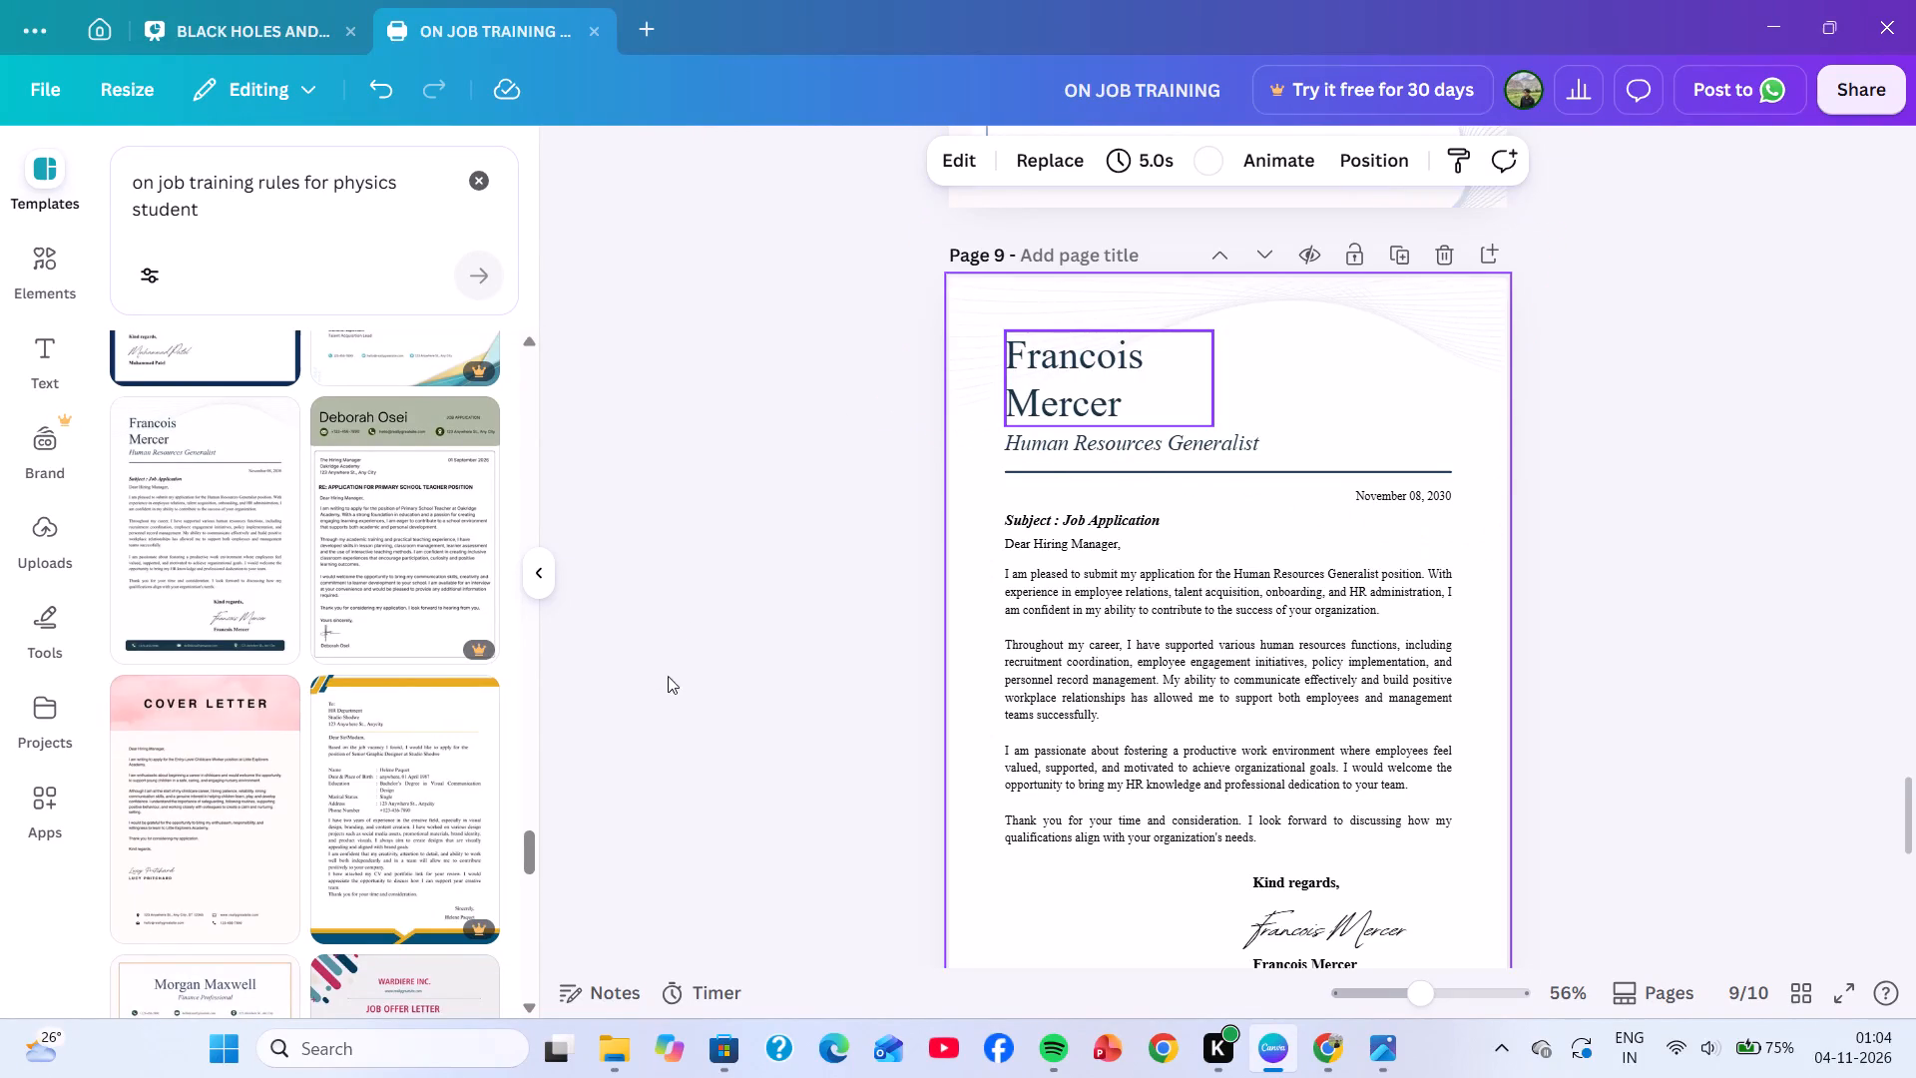
scroll(1278, 437, "up", 2)
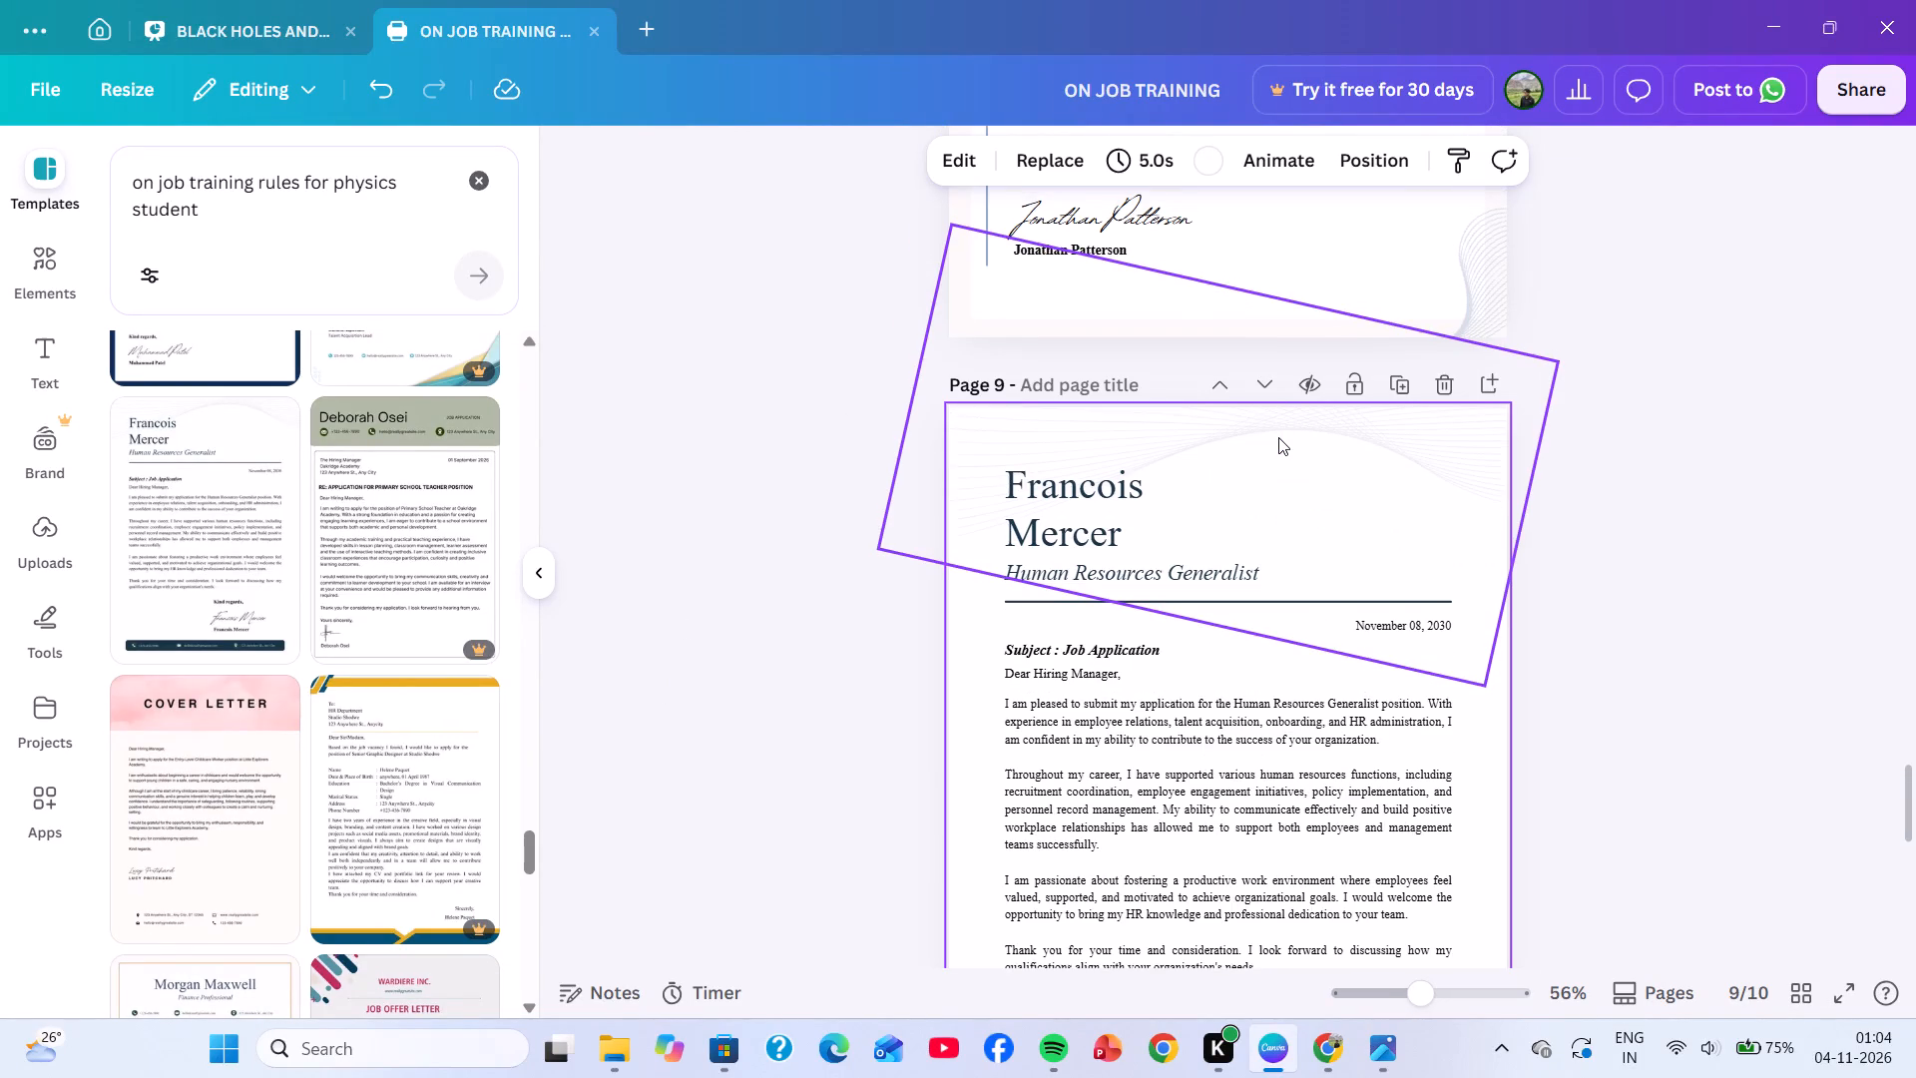
left_click_drag(1316, 496, 1321, 519)
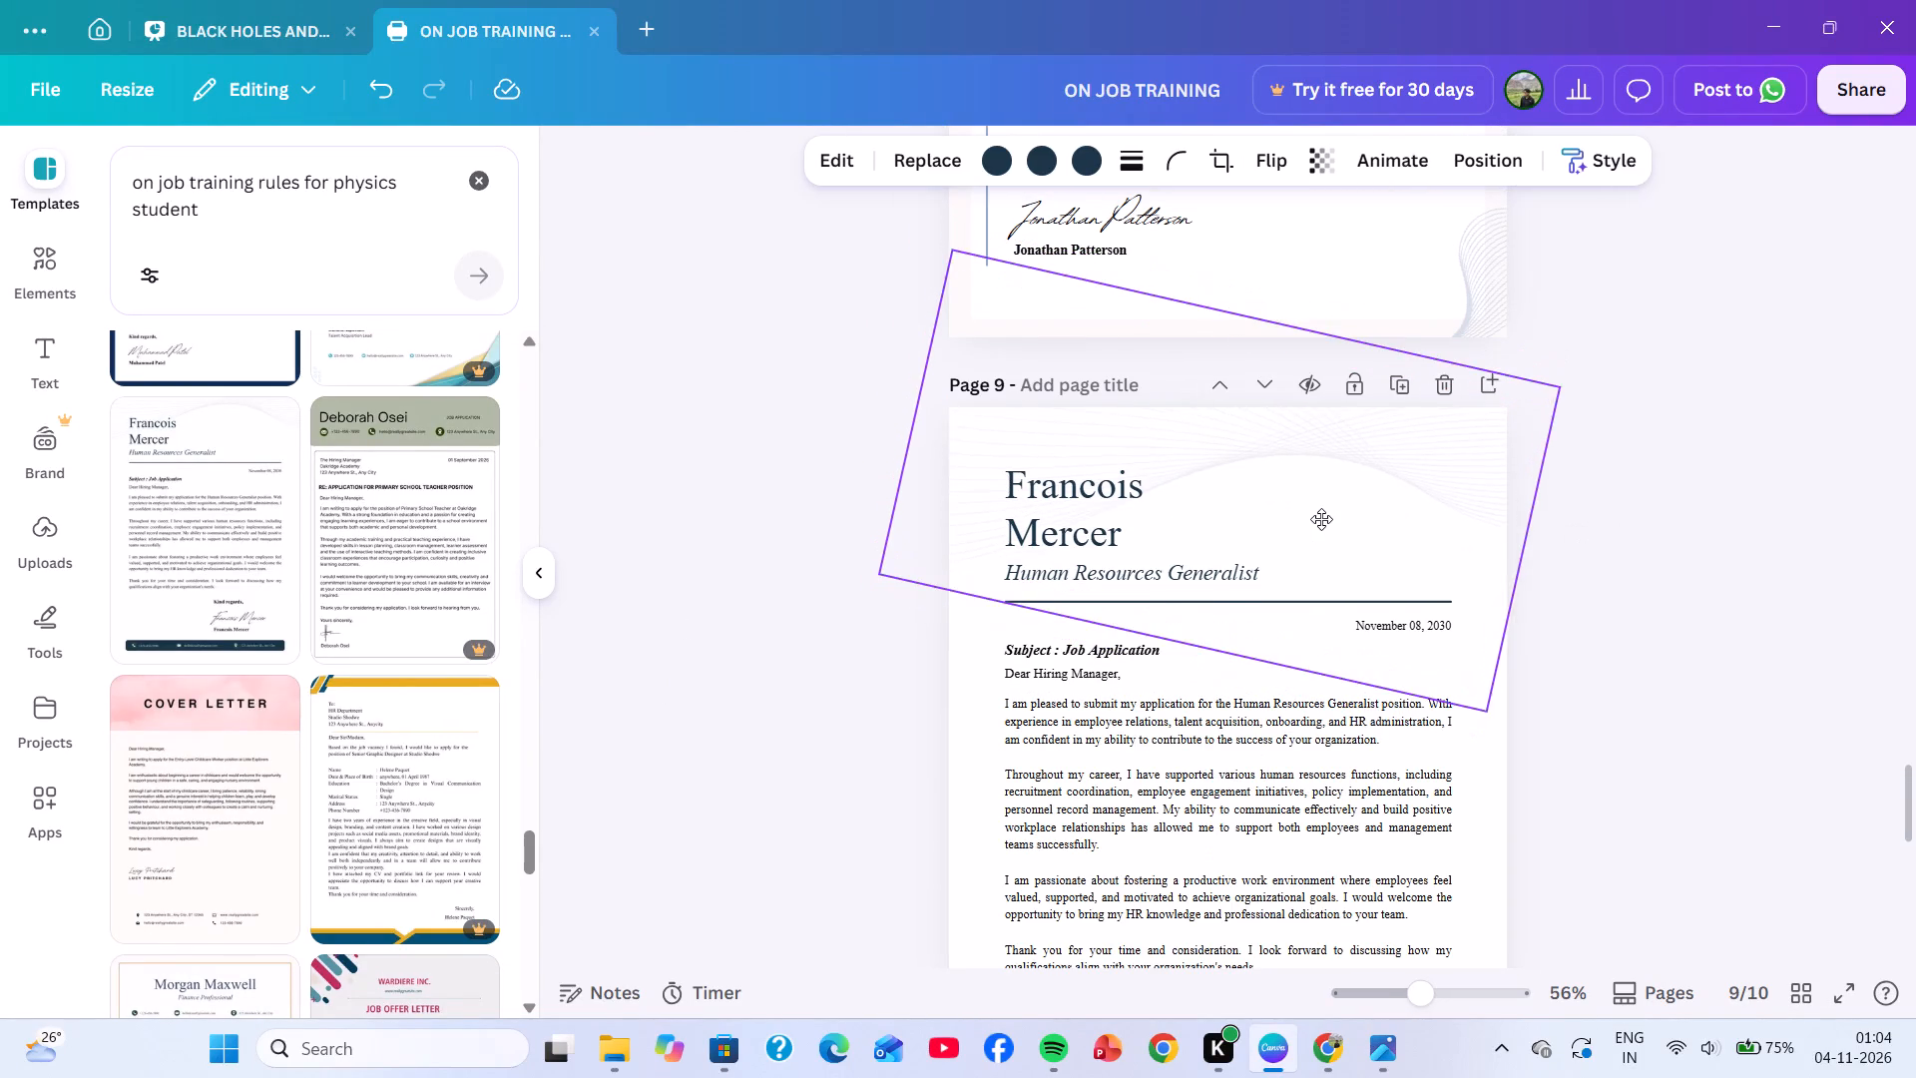
left_click_drag(1321, 519, 1338, 557)
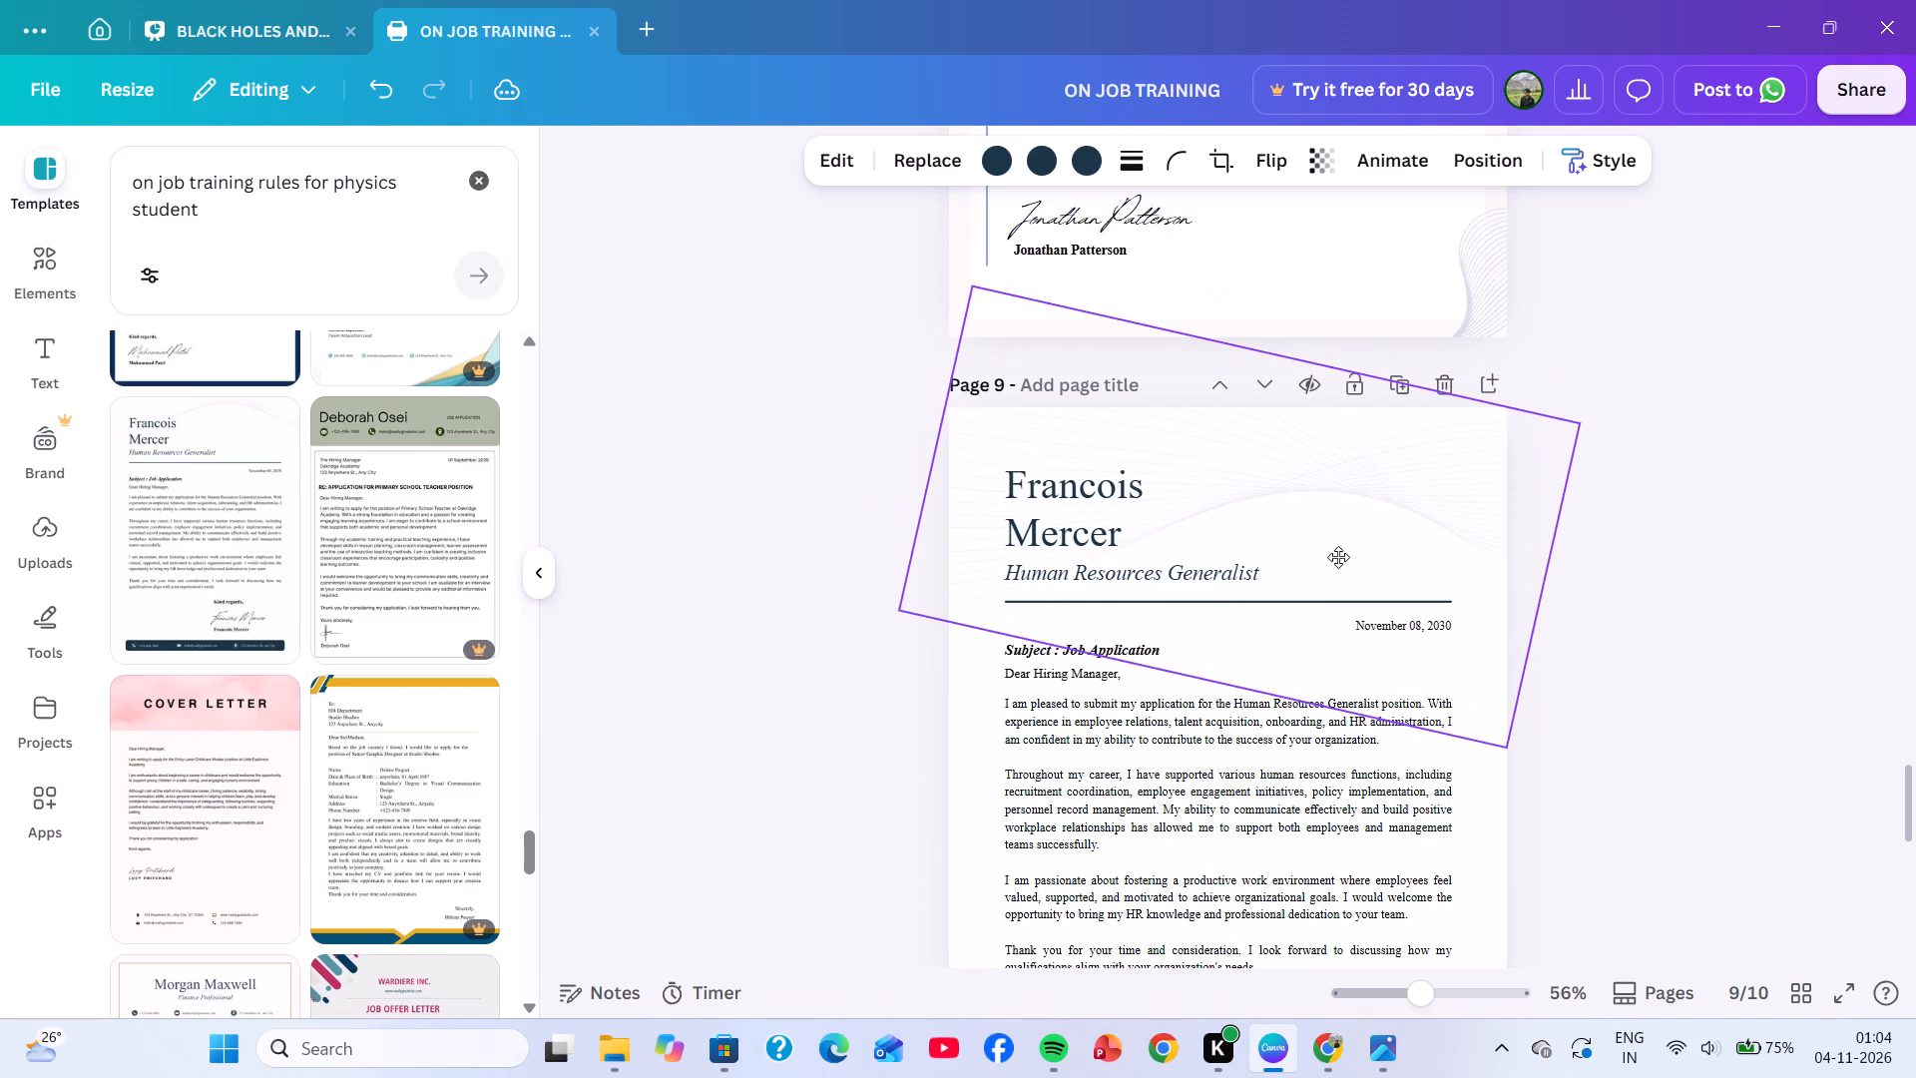
left_click_drag(1338, 557, 1337, 557)
left_click(1247, 543)
left_click(1682, 570)
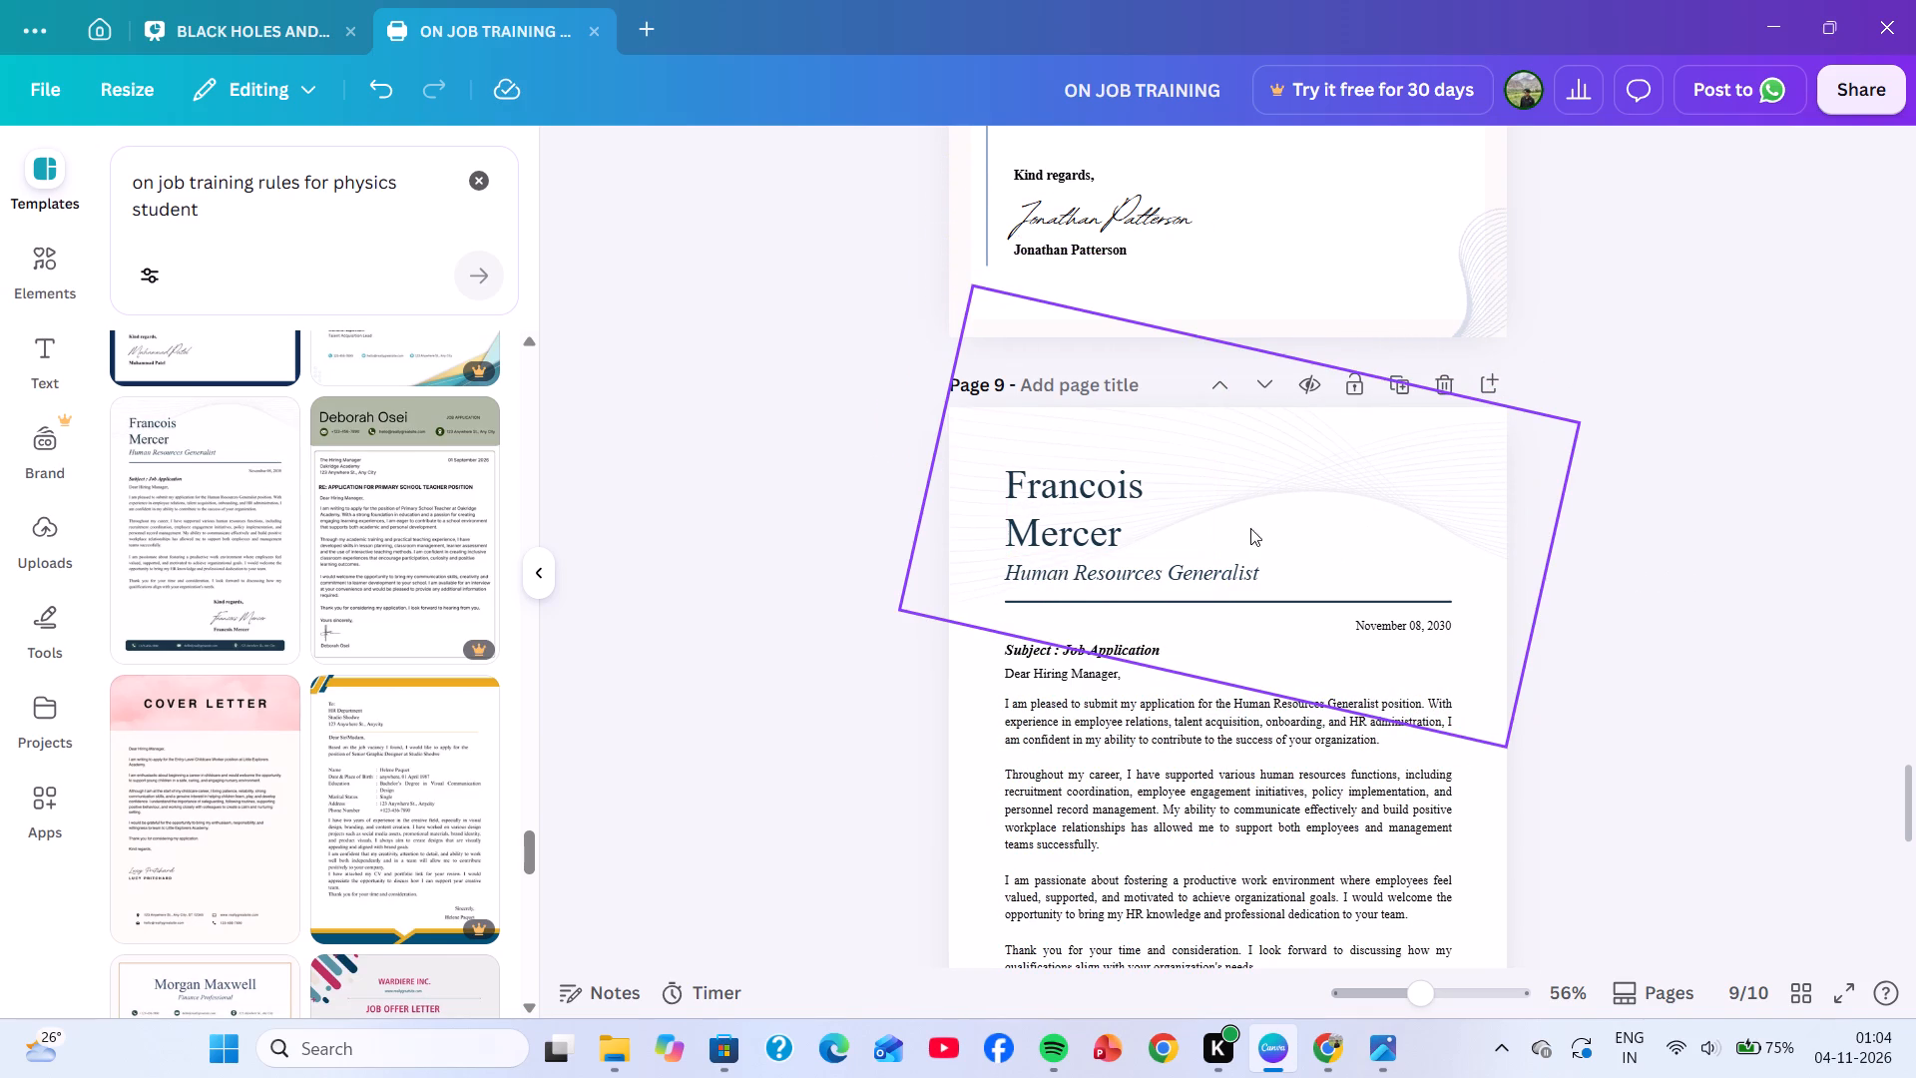
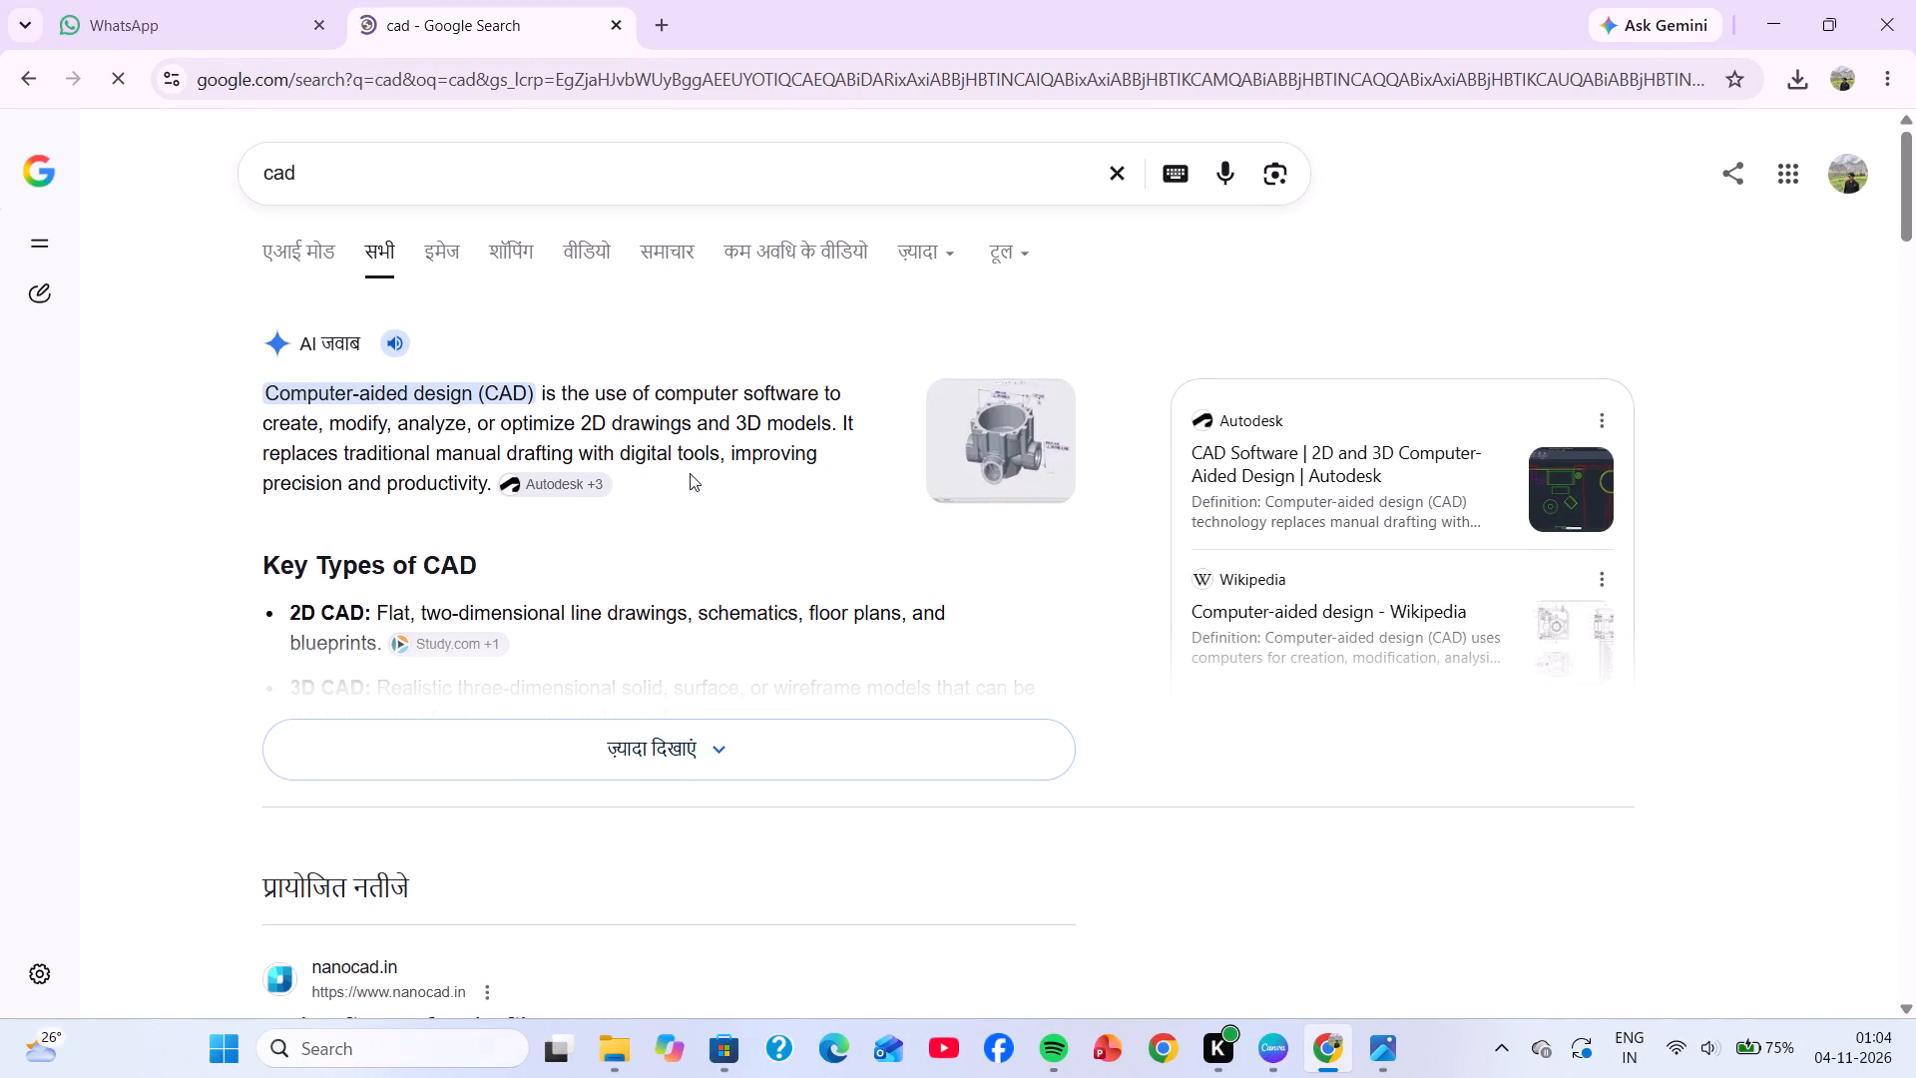
Read the Google results for "cad", examining the AI overview's CAD types, applications and popular software, down to the sponsored results.
scroll(691, 474, "down", 1)
left_click(684, 602)
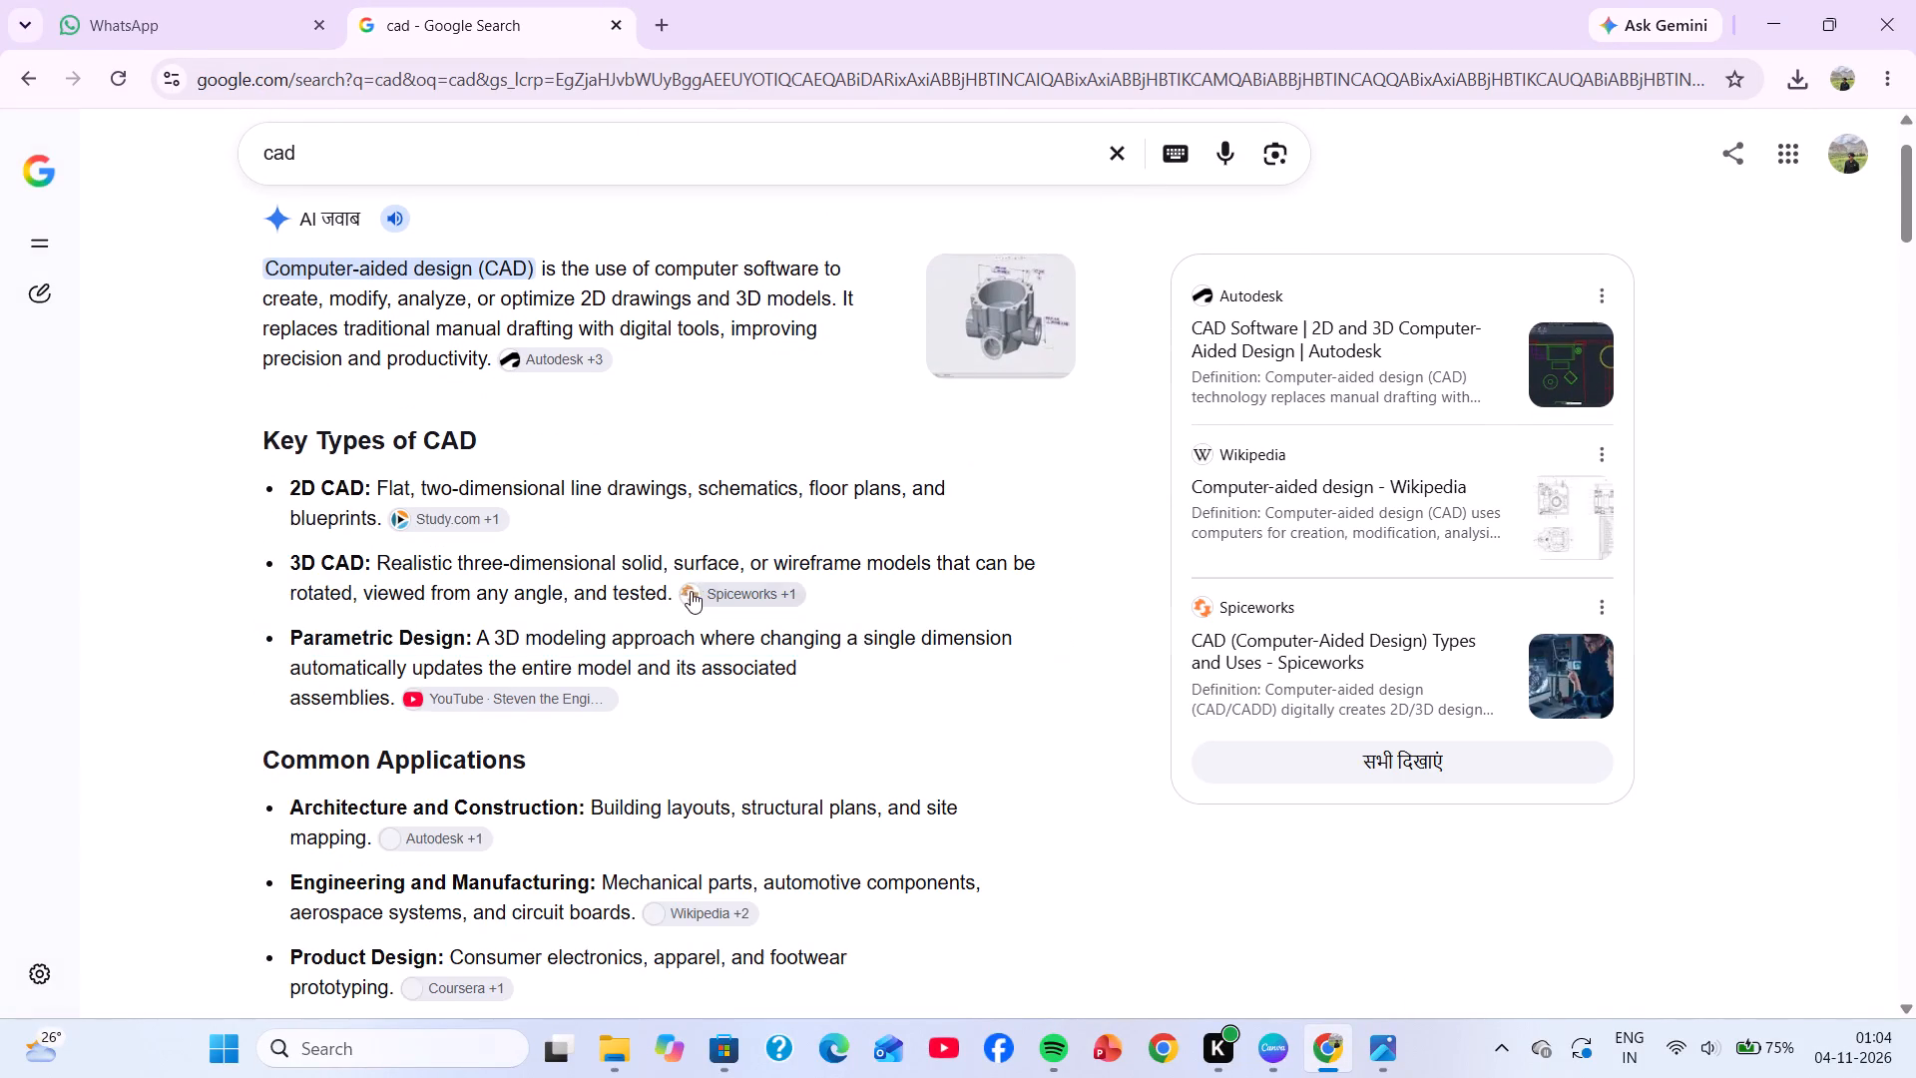
scroll(699, 512, "up", 2)
scroll(700, 506, "down", 4)
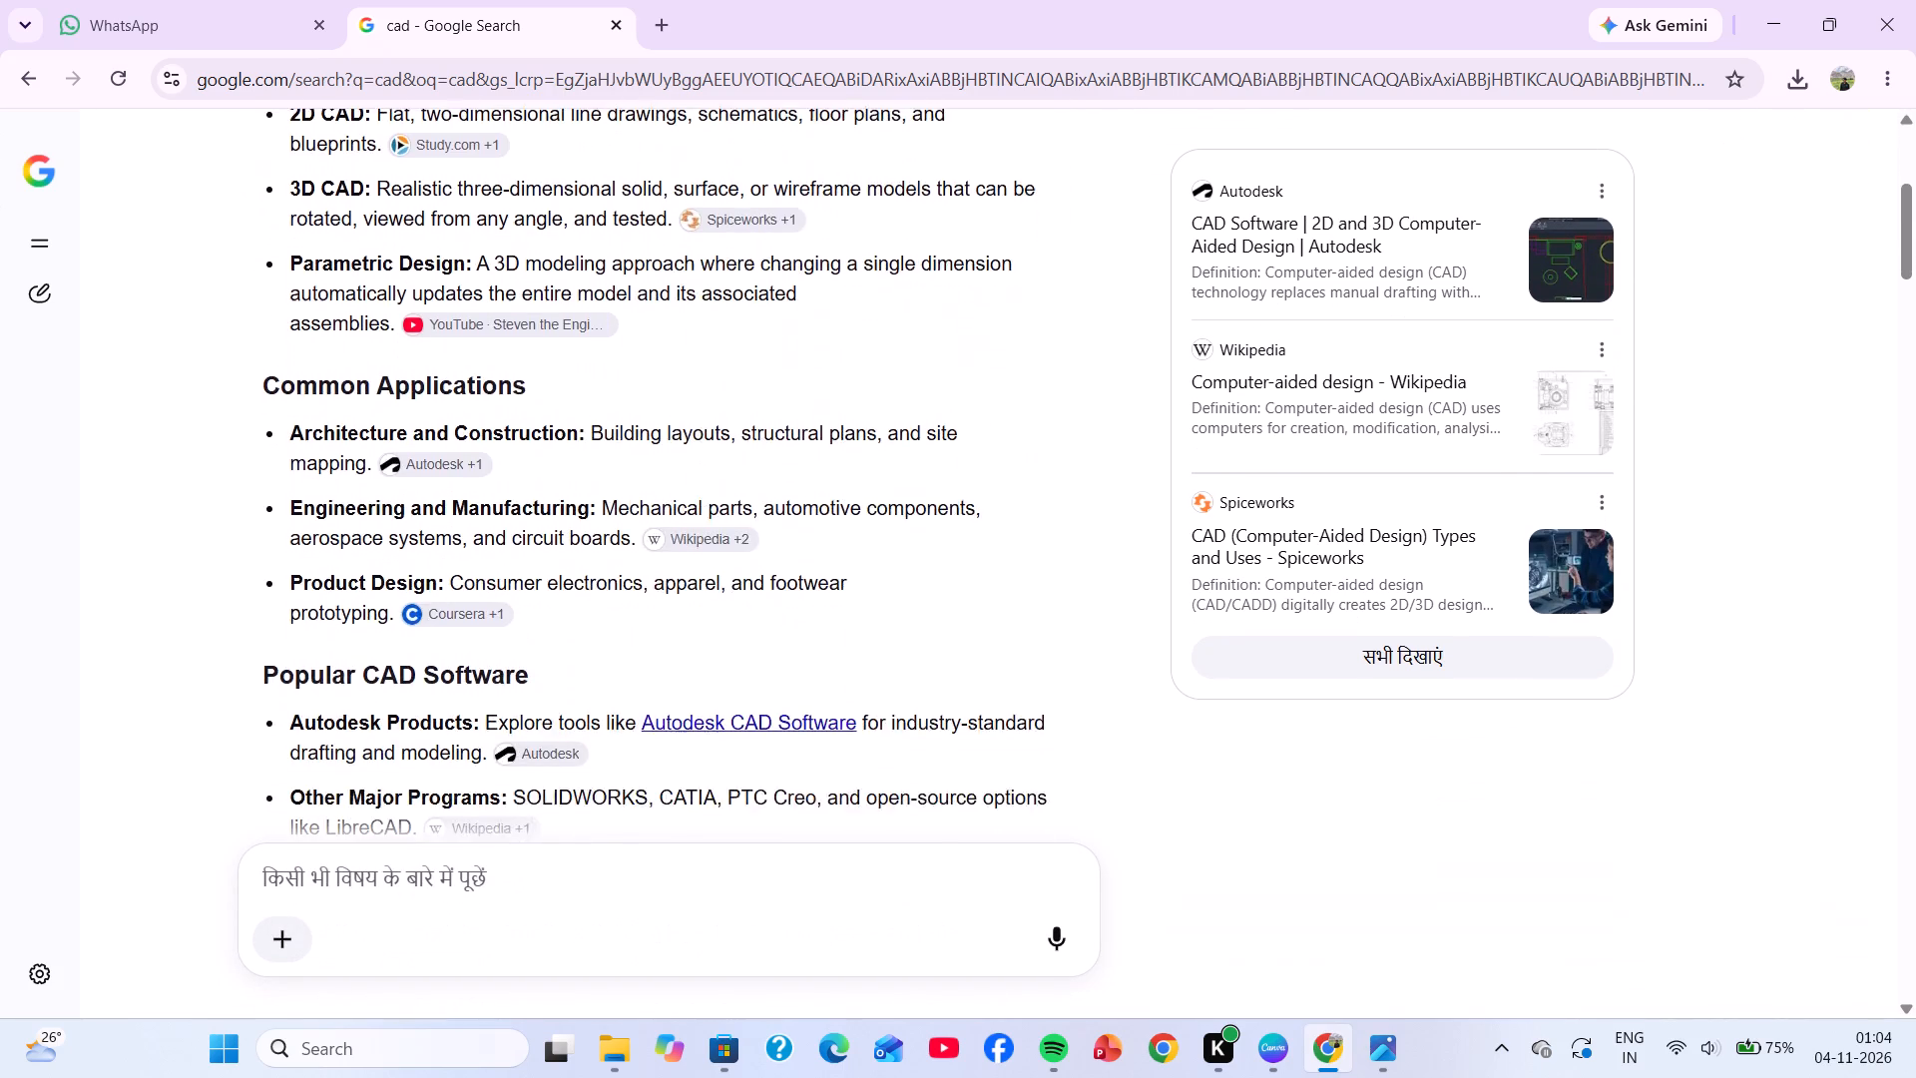
scroll(700, 505, "down", 3)
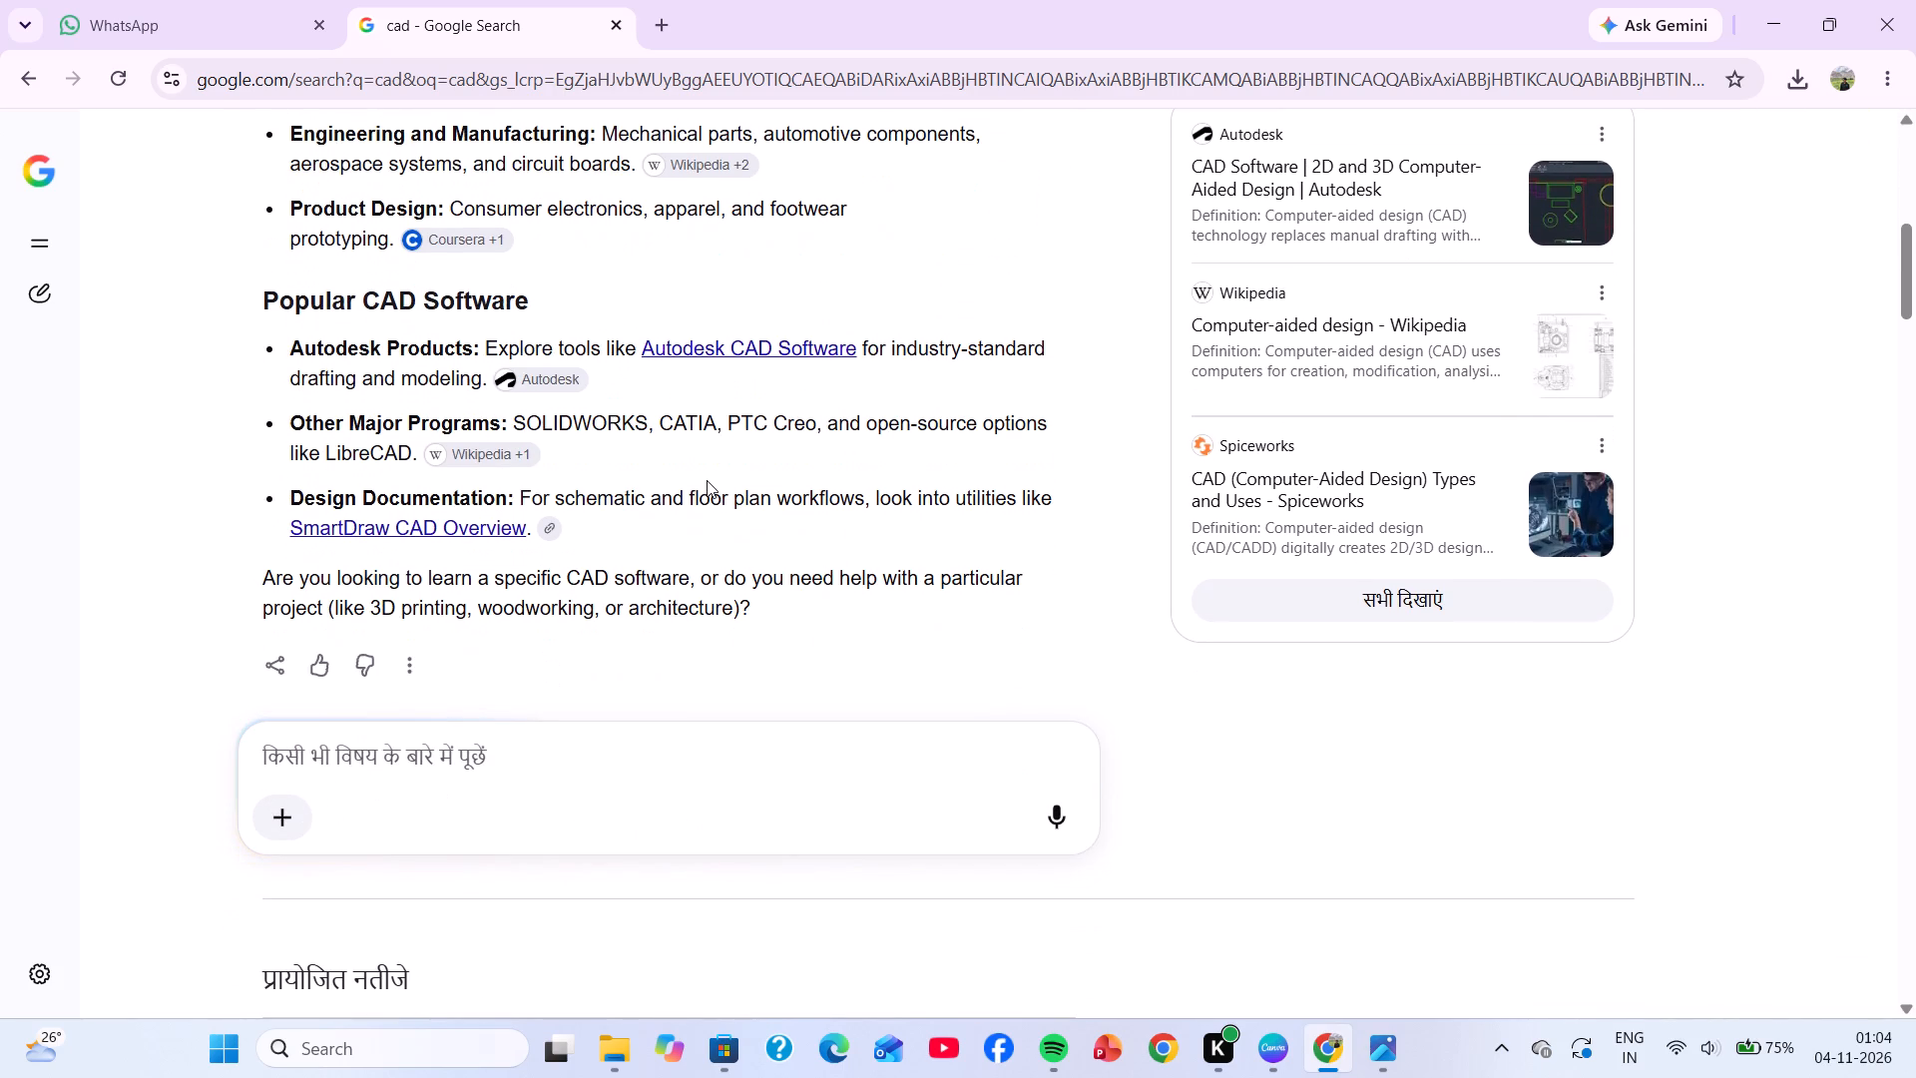
scroll(708, 478, "down", 1)
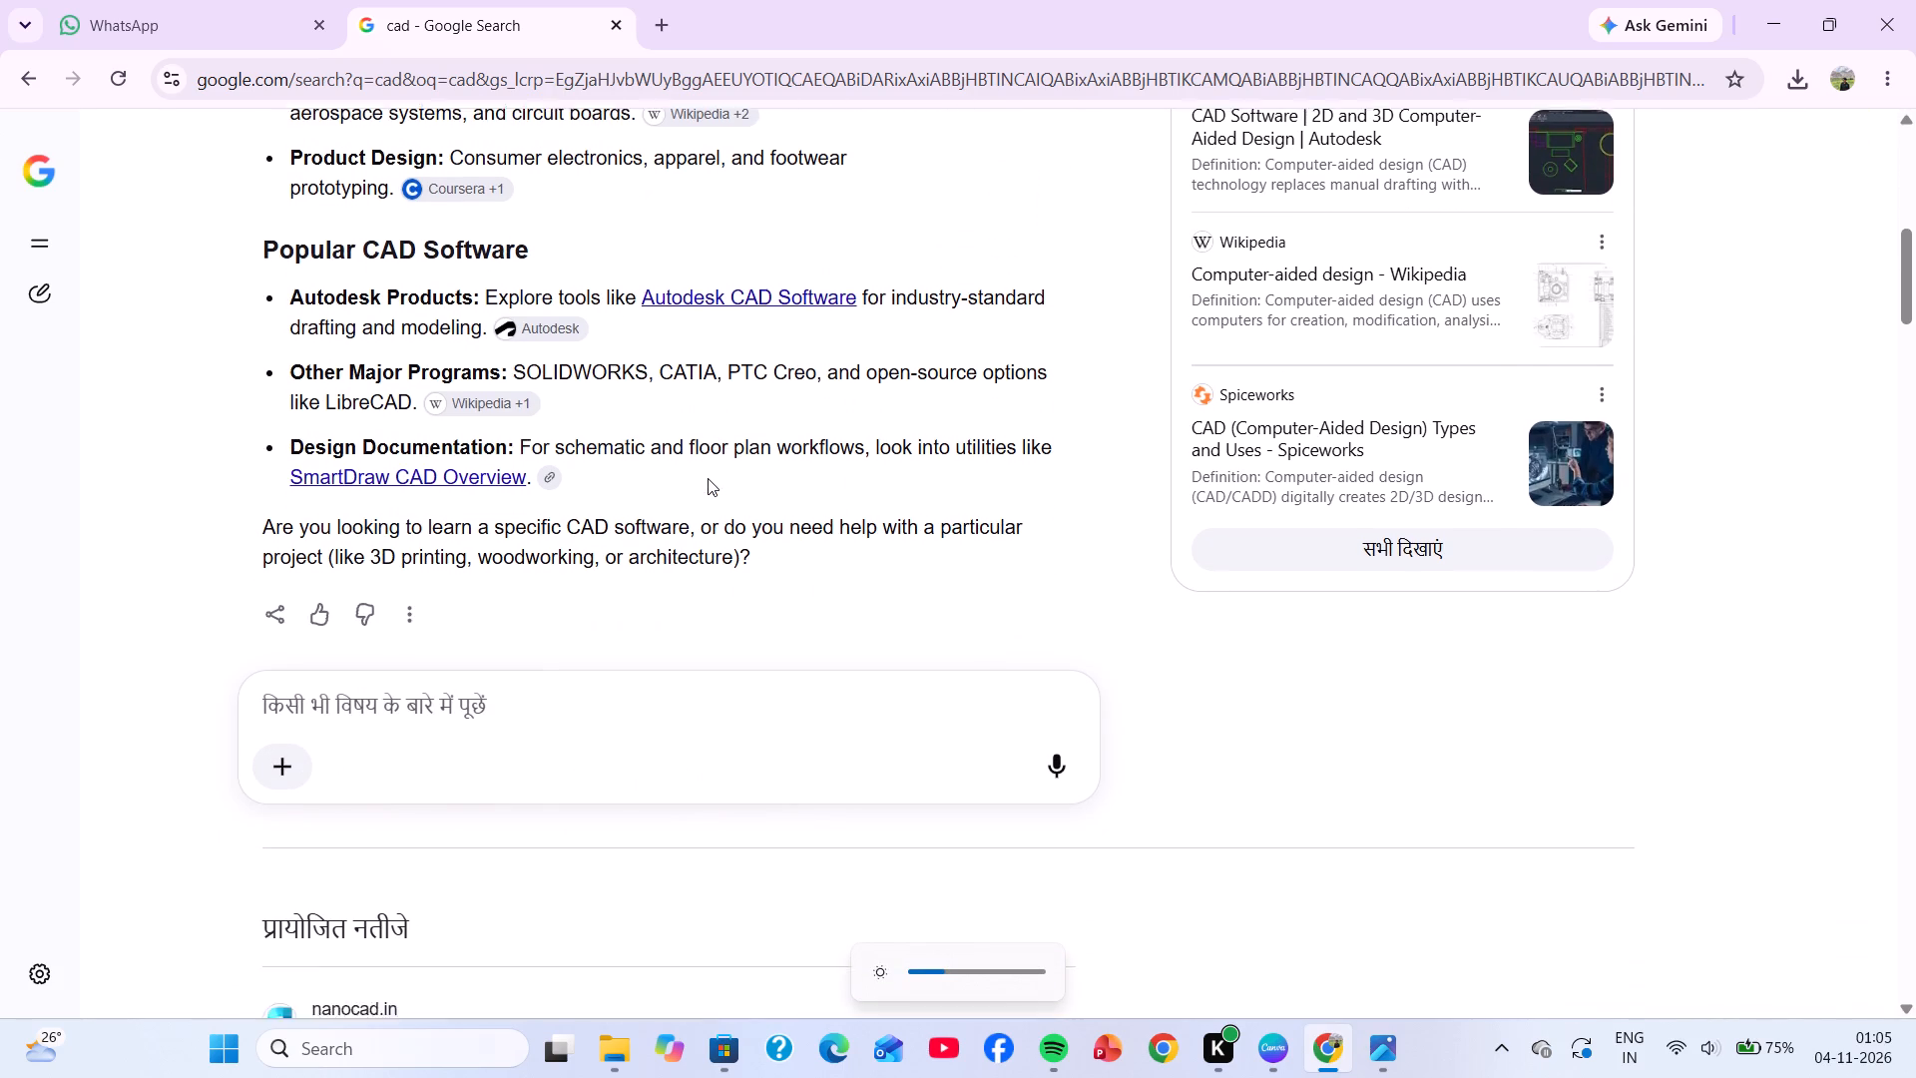
scroll(708, 478, "down", 3)
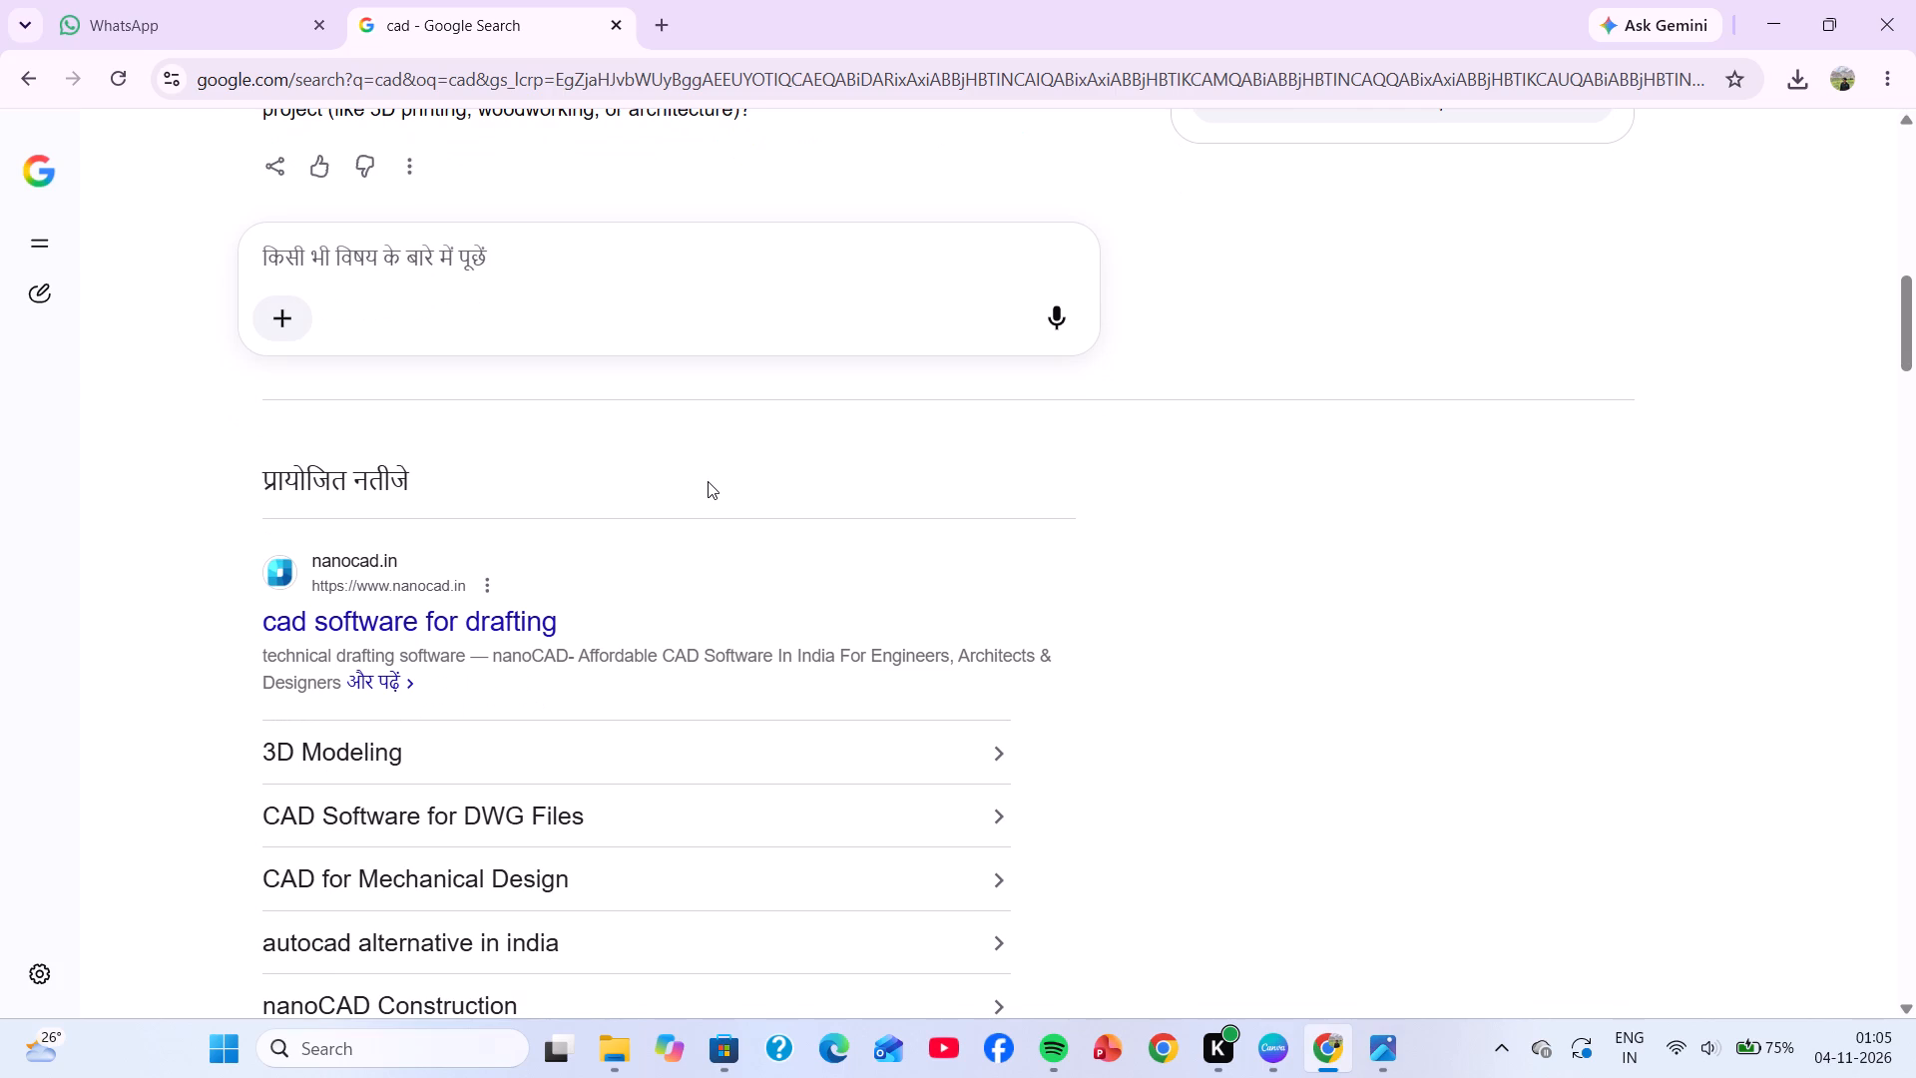
Visit the sponsored nanoCAD result "cad software for drafting" and dismiss the Diwali offer pop-up.
left_click(501, 625)
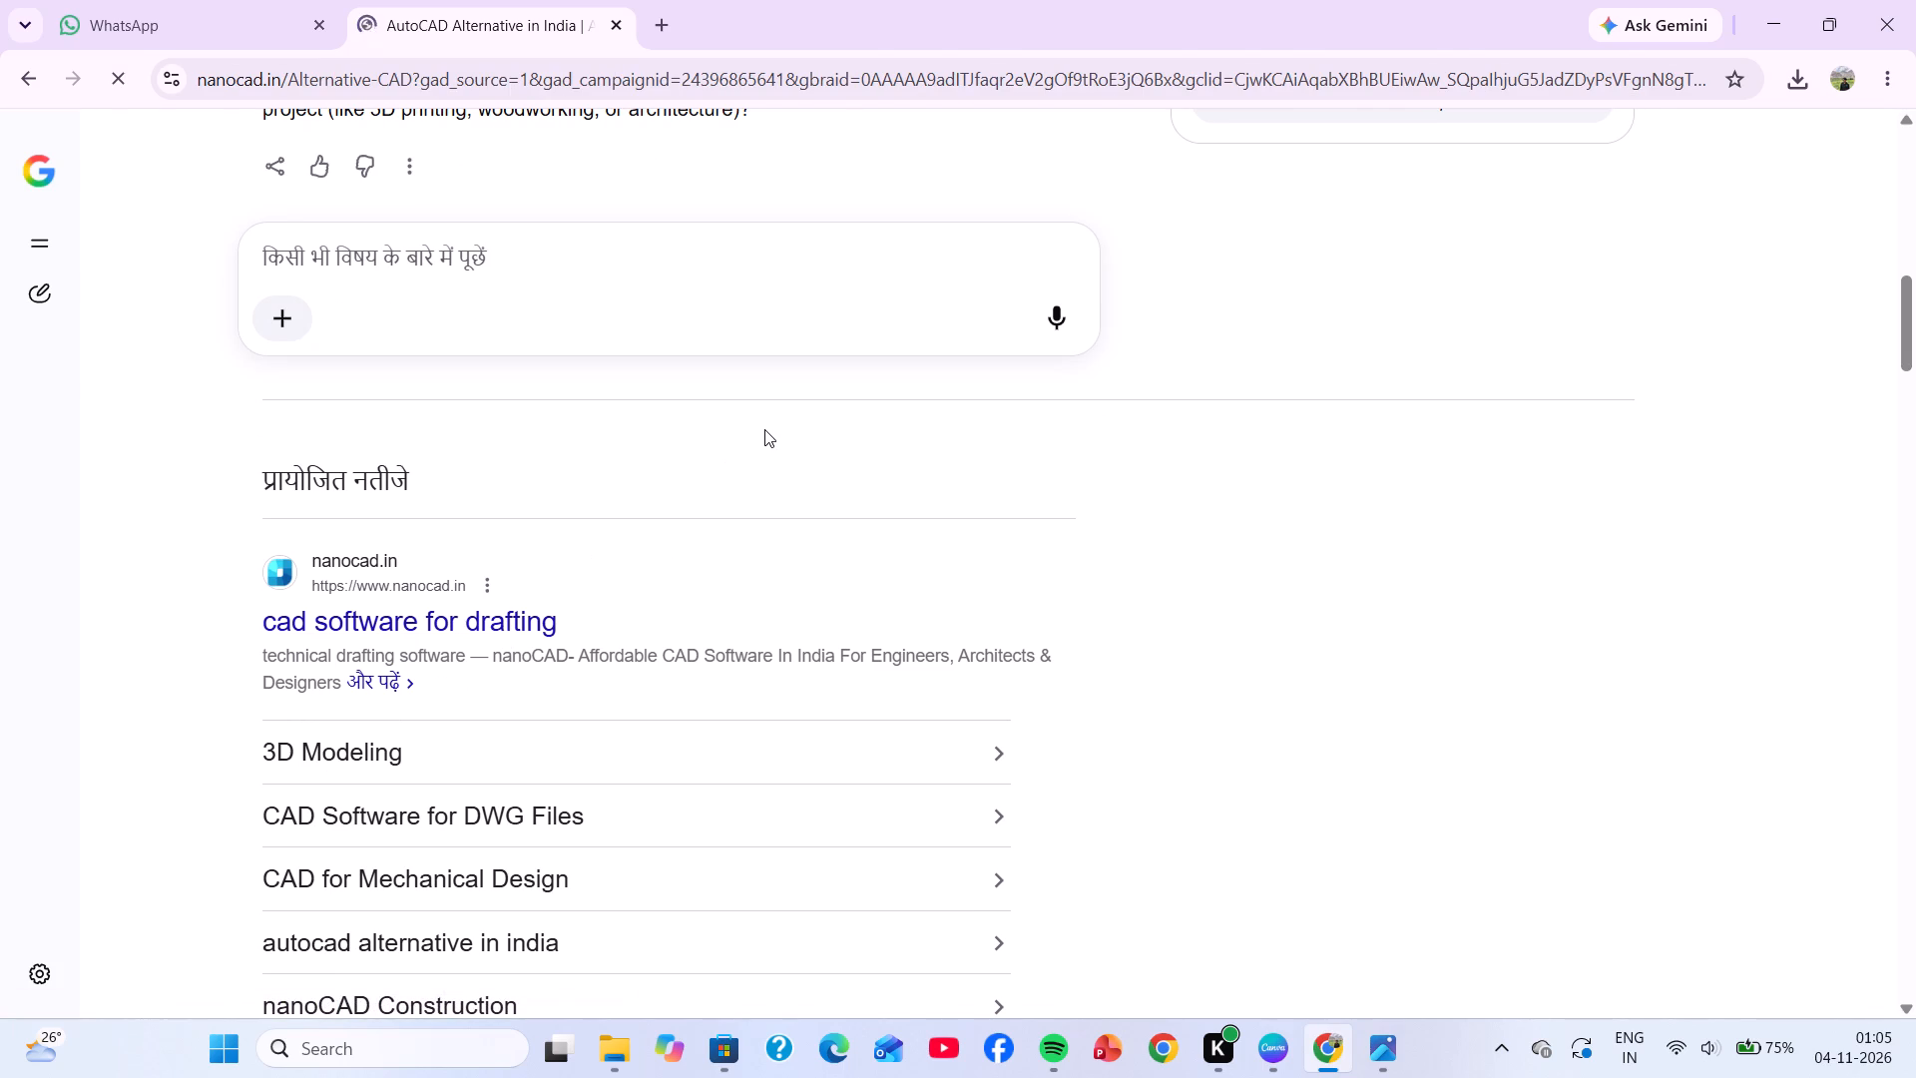
scroll(764, 429, "down", 1)
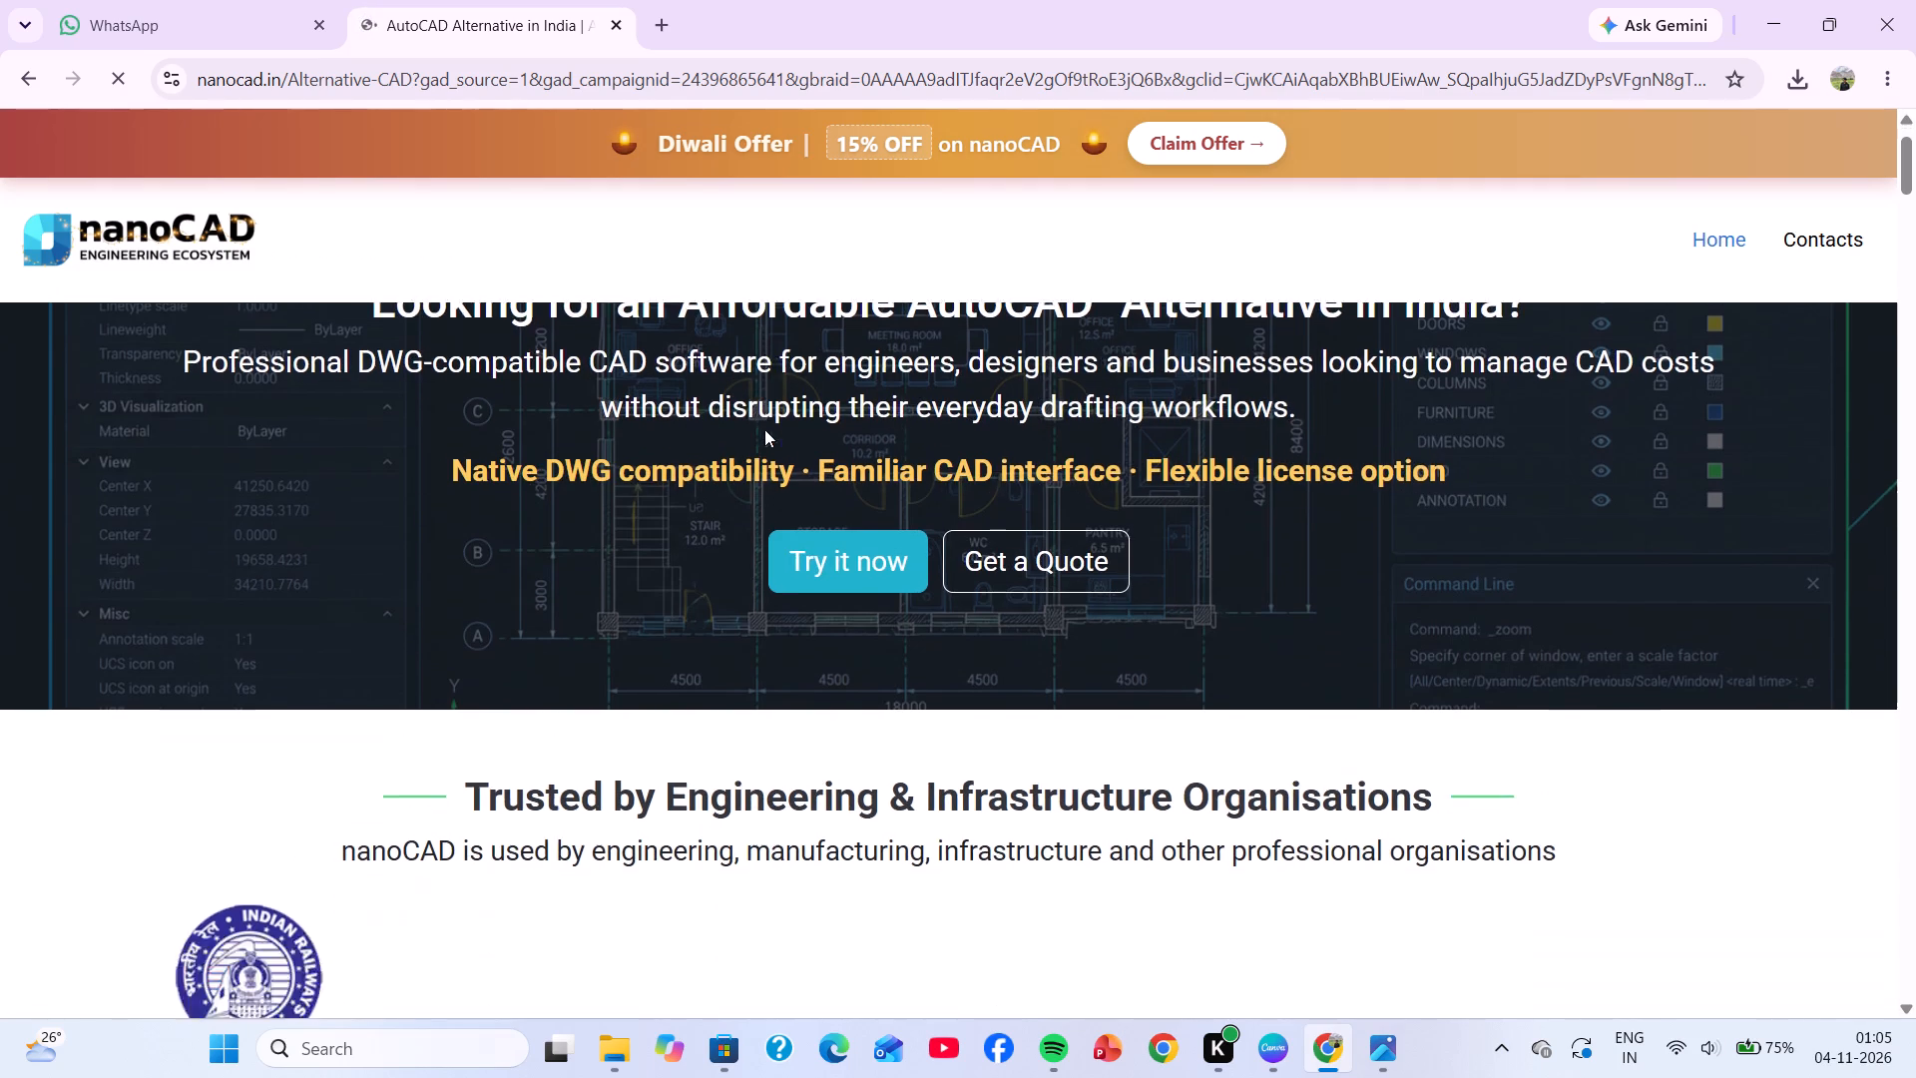
scroll(1169, 359, "down", 4)
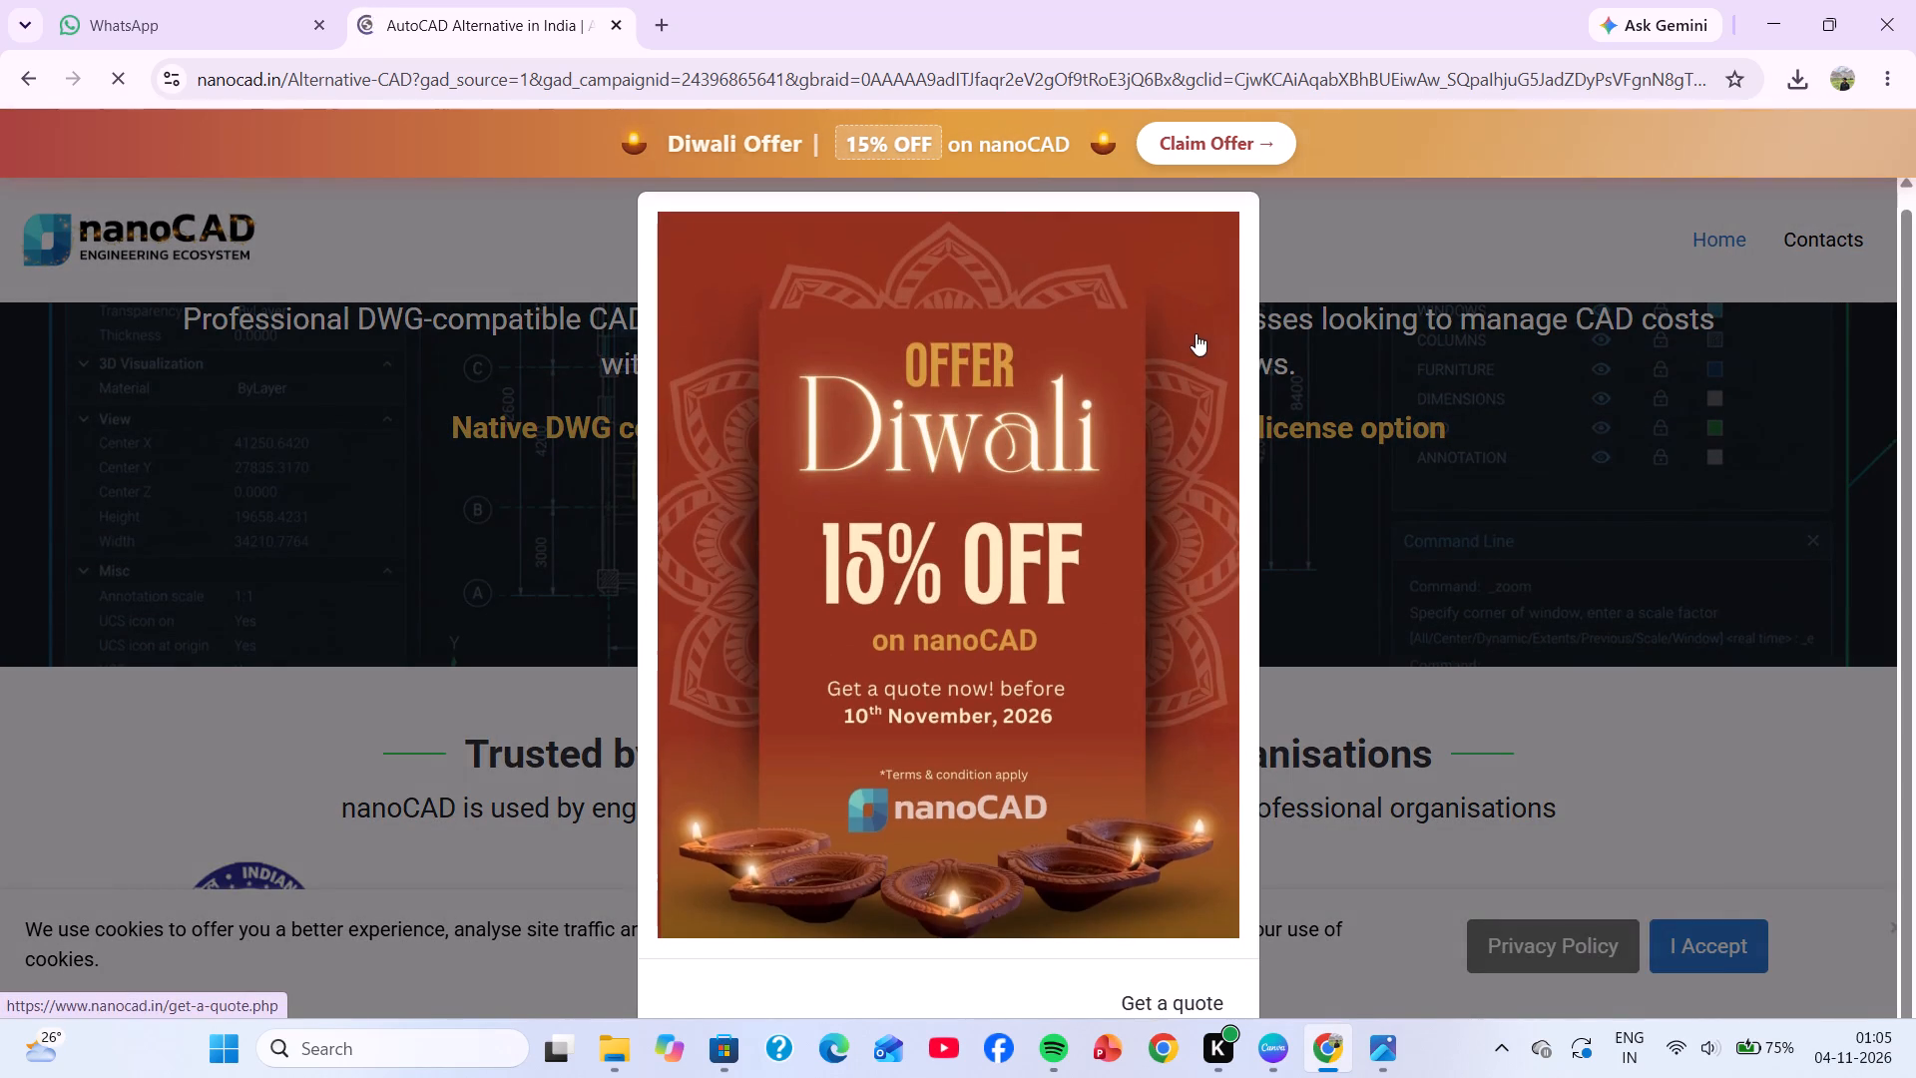
left_click(1484, 222)
View nanoCAD's quote request page through the Diwali offer claim, and return to the AutoCAD alternative page.
left_click(1214, 144)
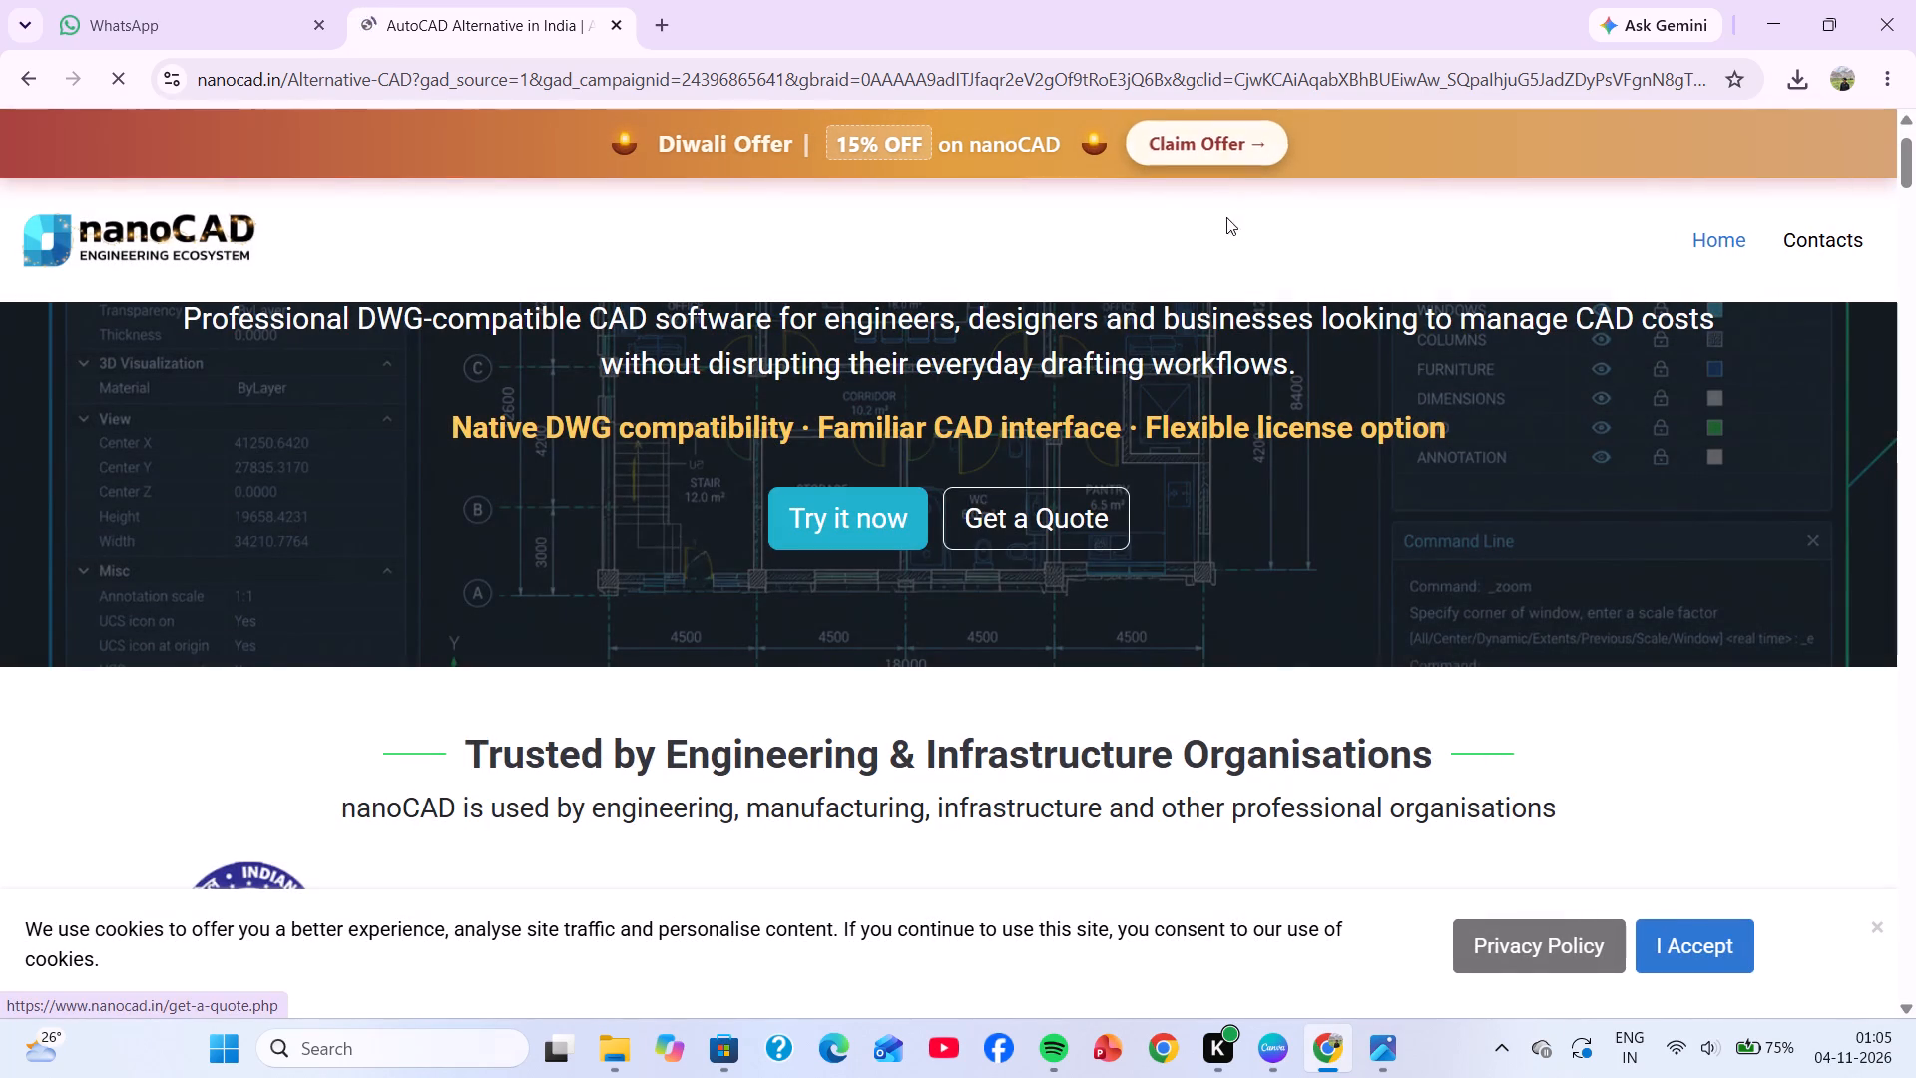
scroll(1202, 265, "down", 2)
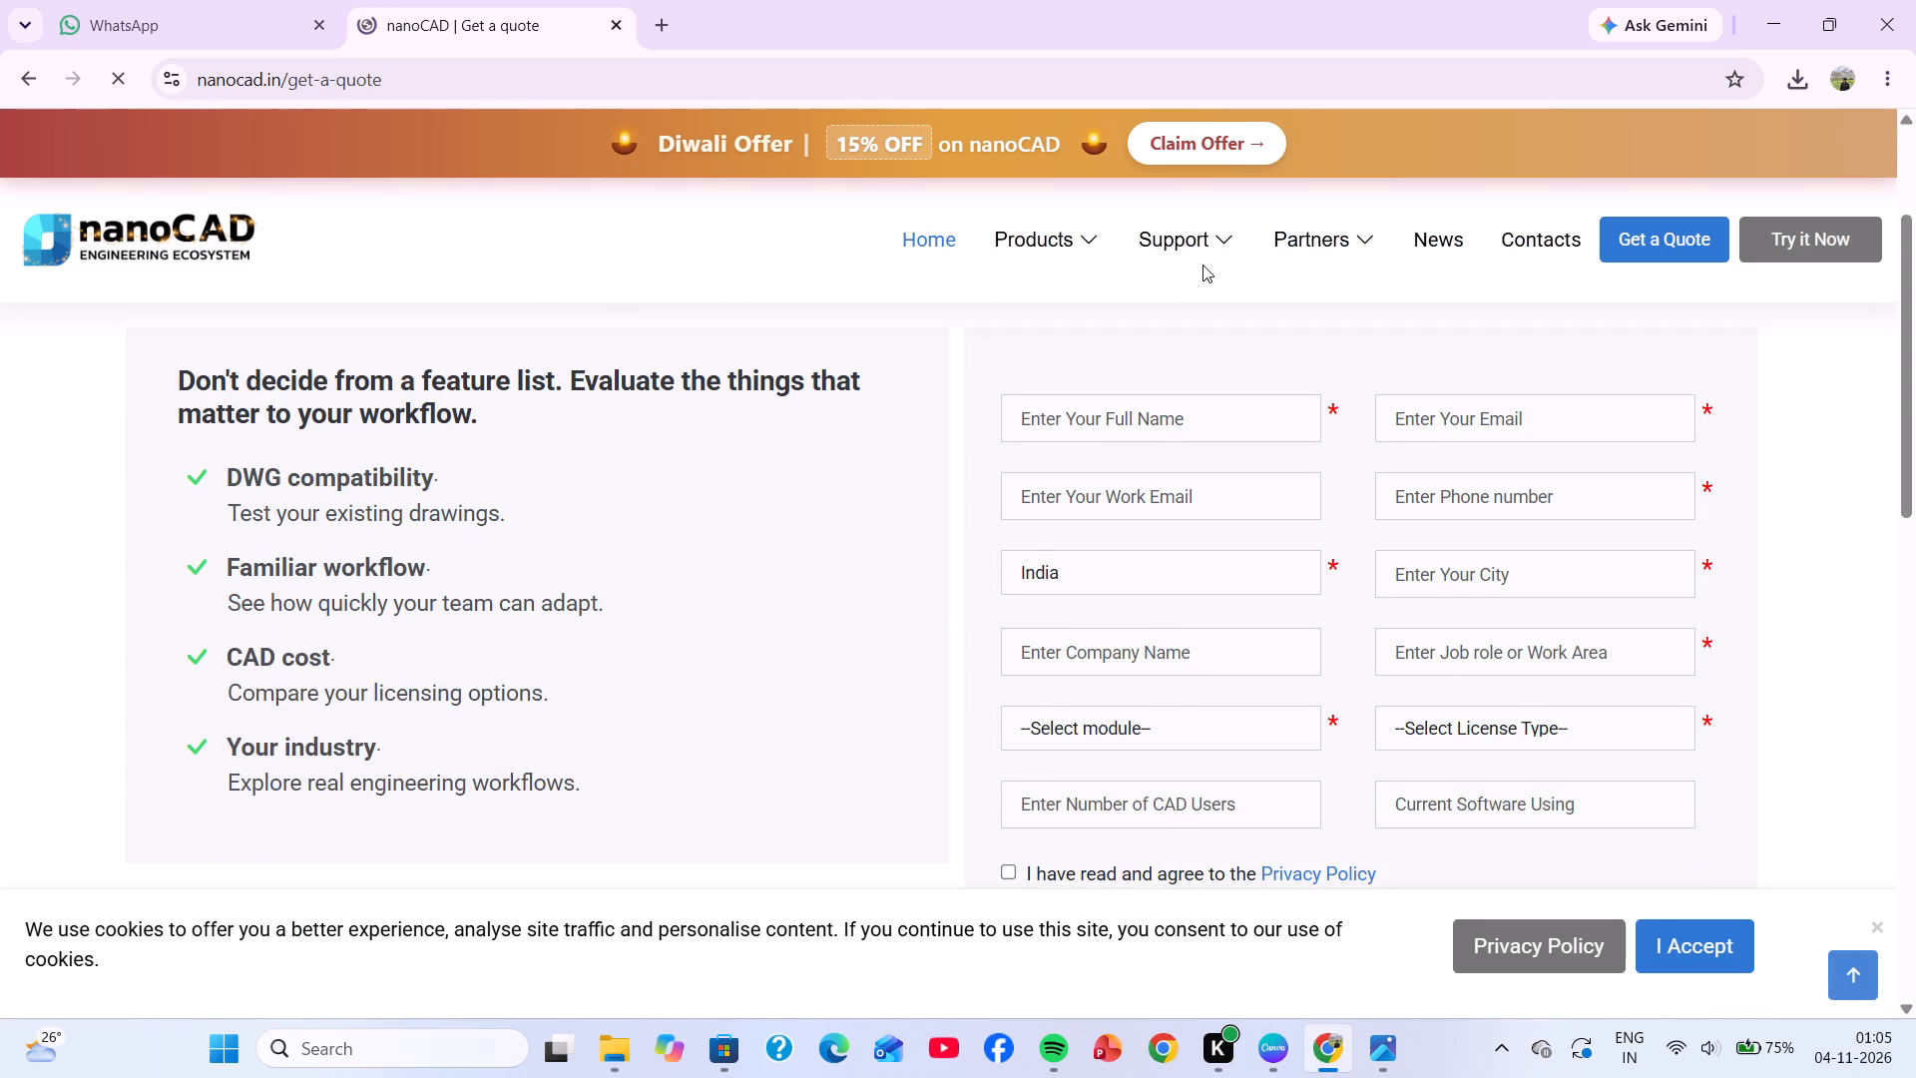
scroll(1202, 265, "down", 1)
scroll(1202, 265, "up", 2)
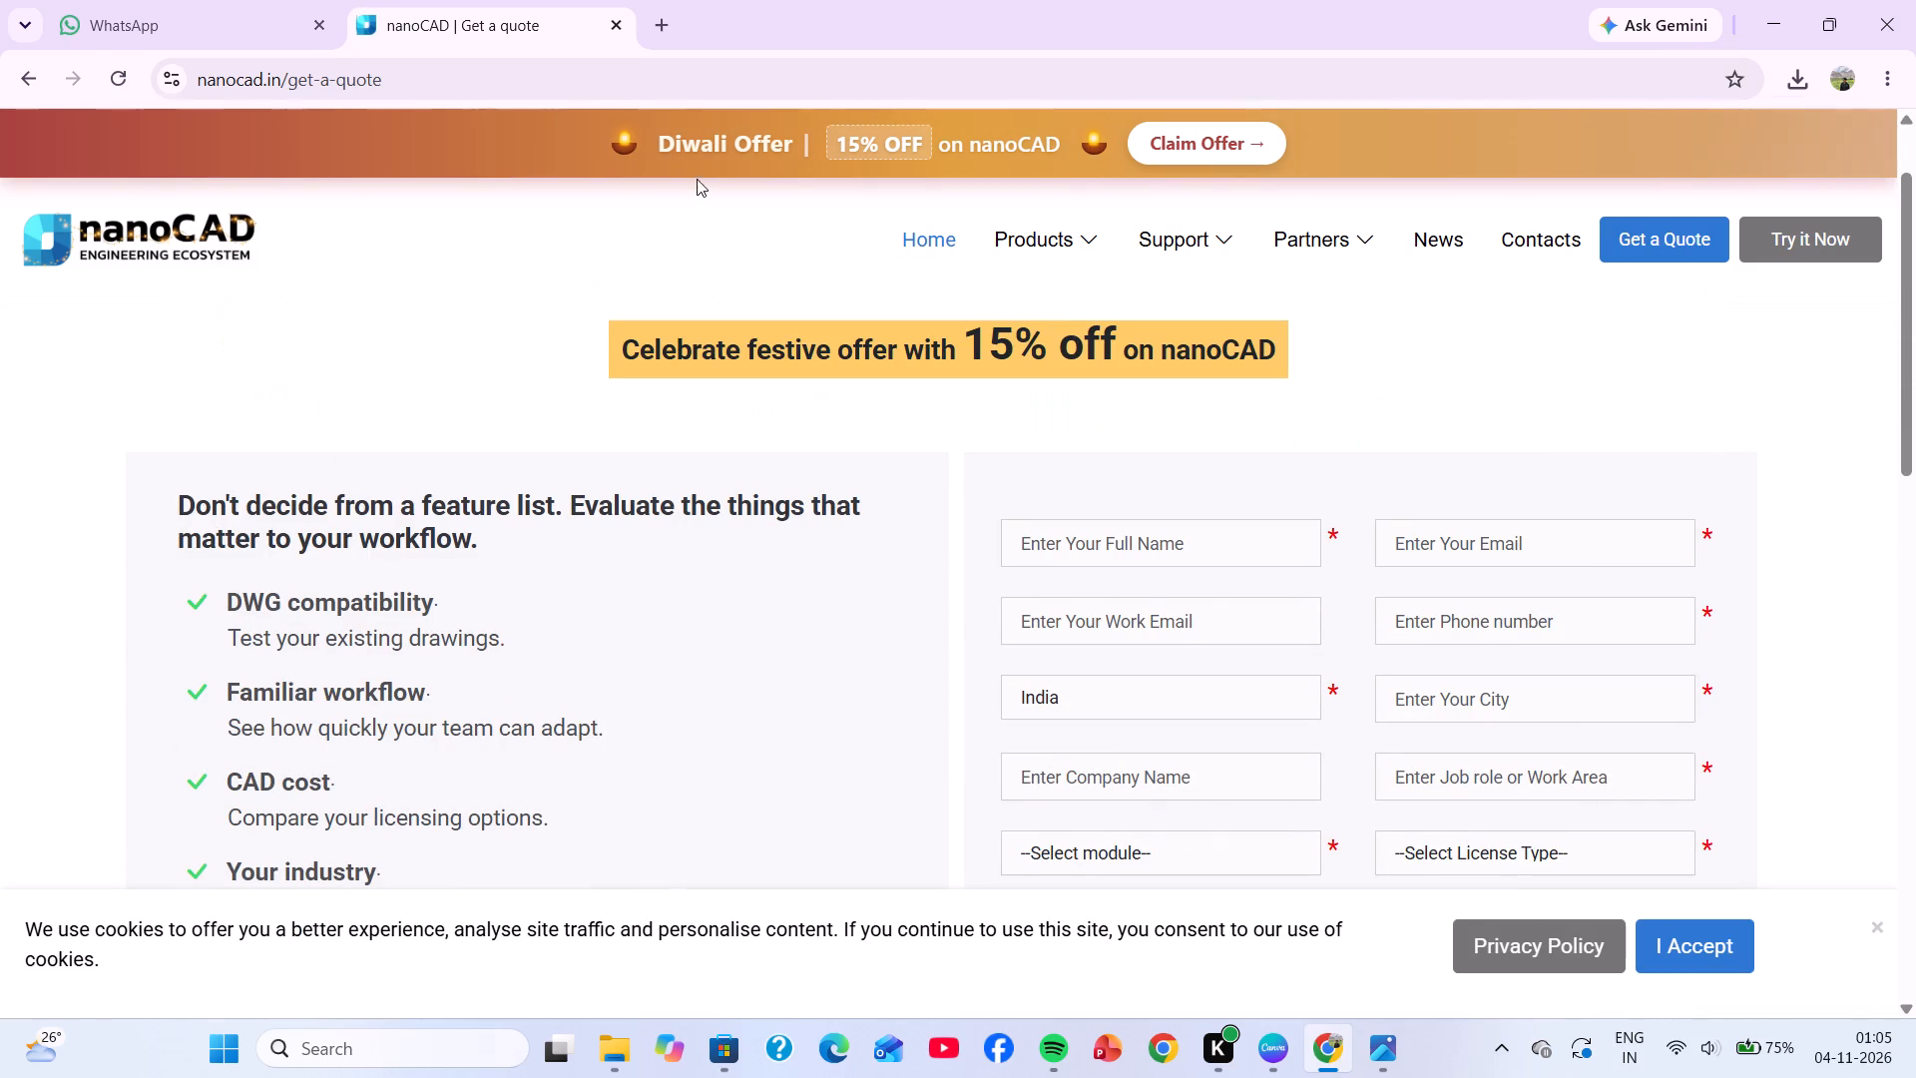
left_click(20, 89)
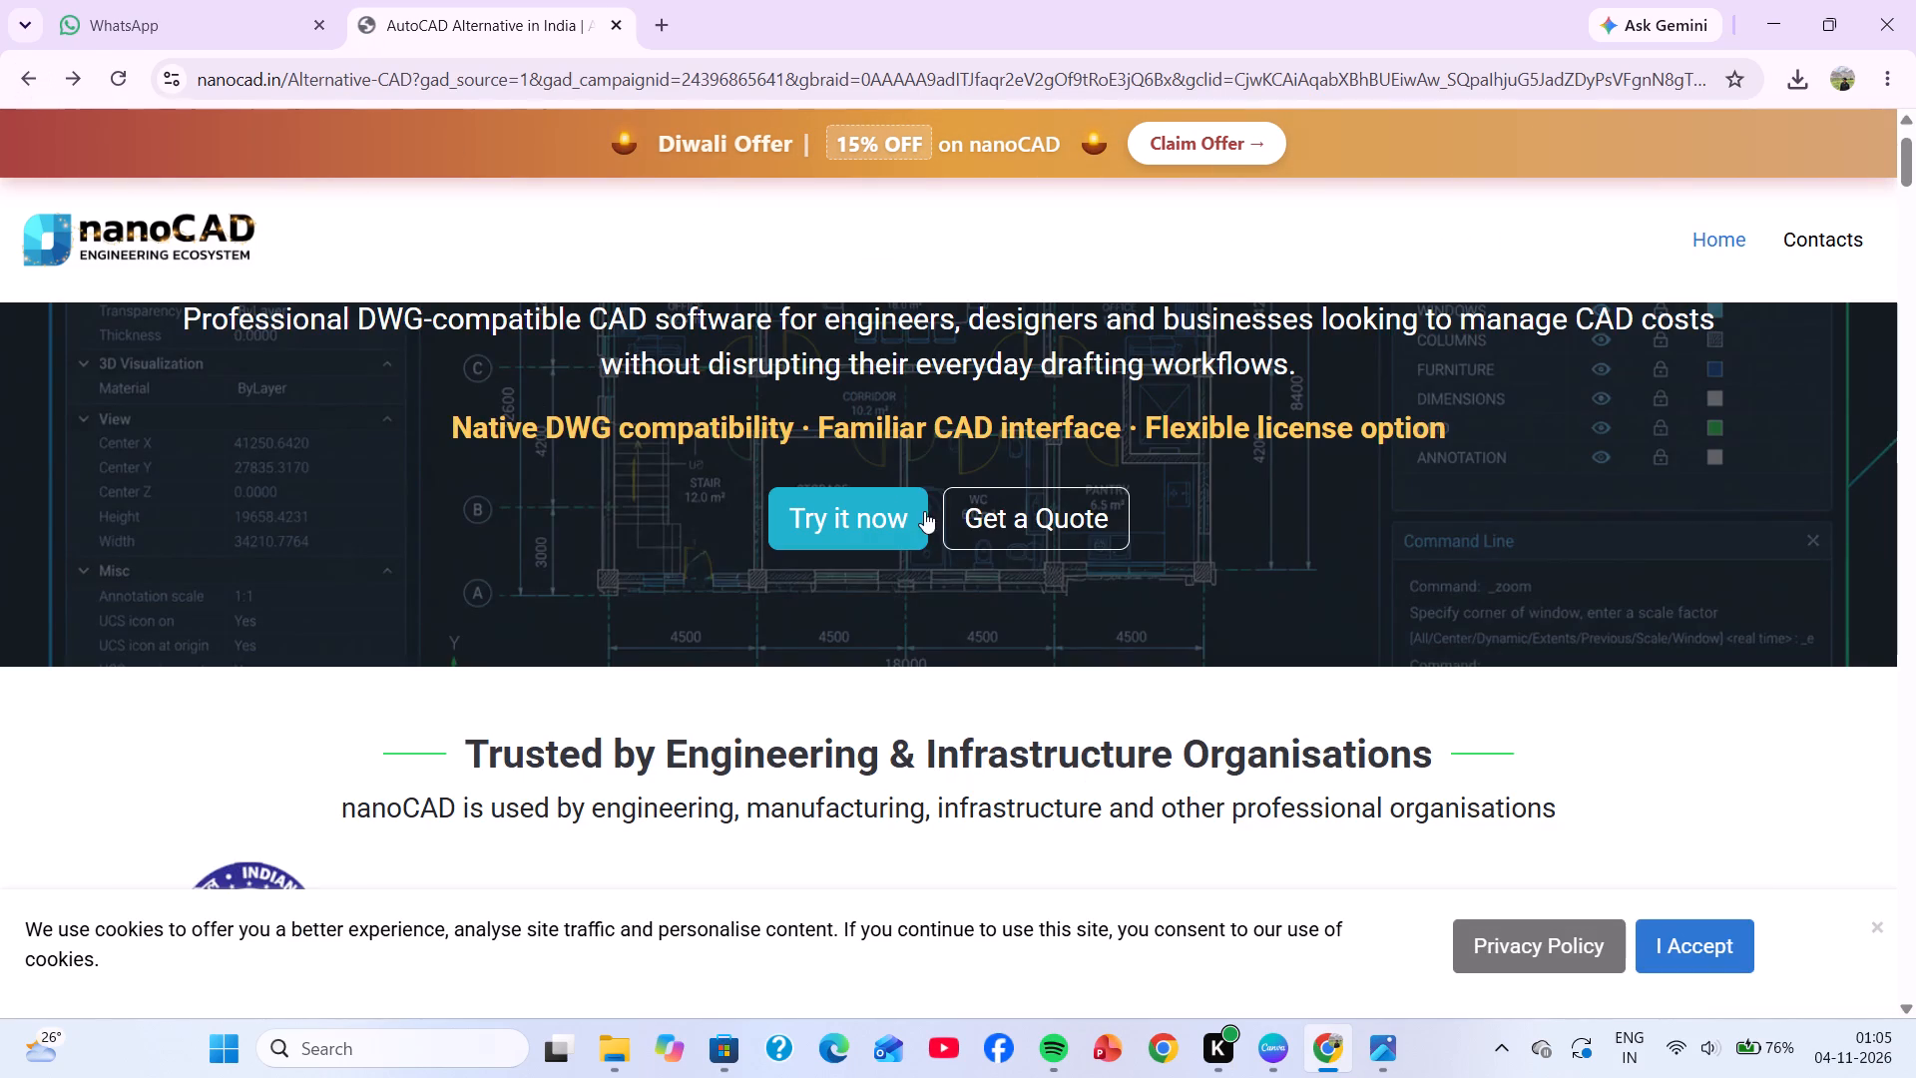
Visit nanoCAD's trial evaluation page, accept its cookies, and examine the evaluation checklist and request form.
left_click(888, 534)
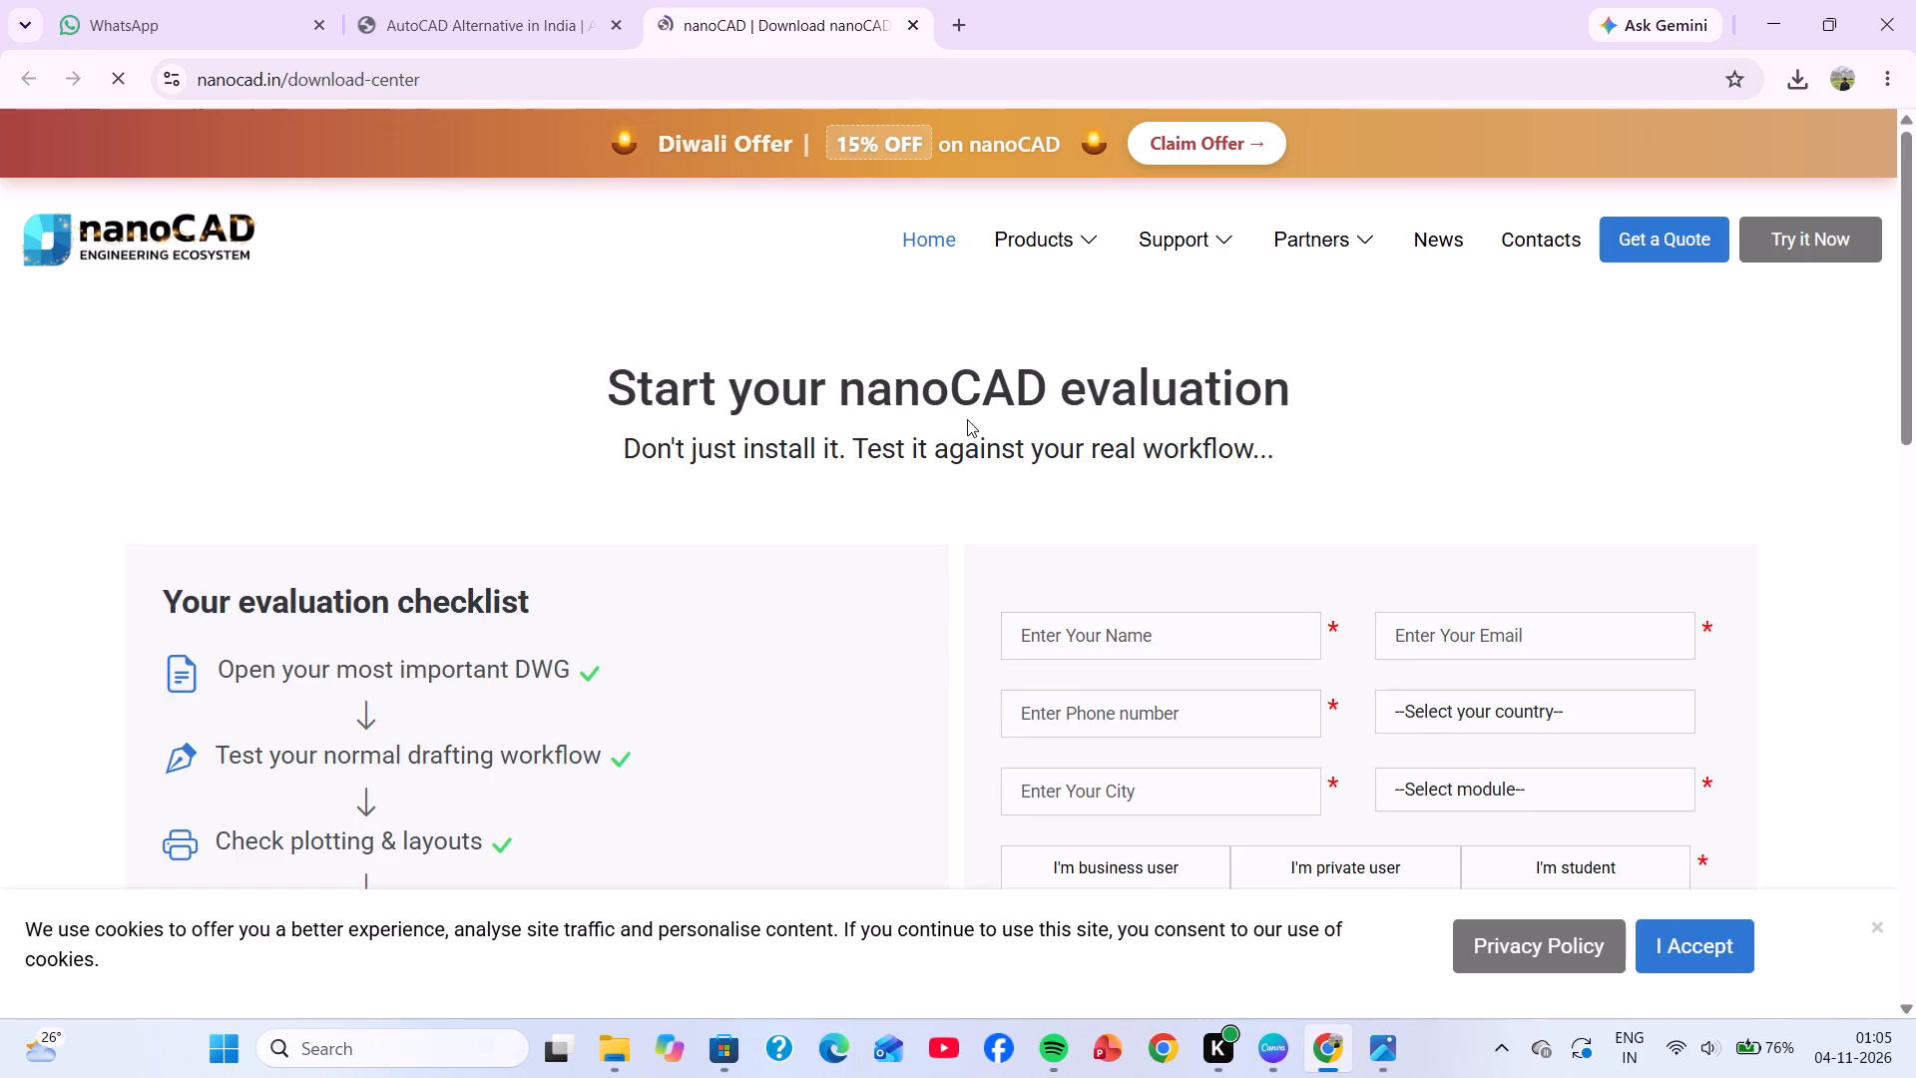
scroll(967, 419, "down", 3)
scroll(967, 419, "up", 2)
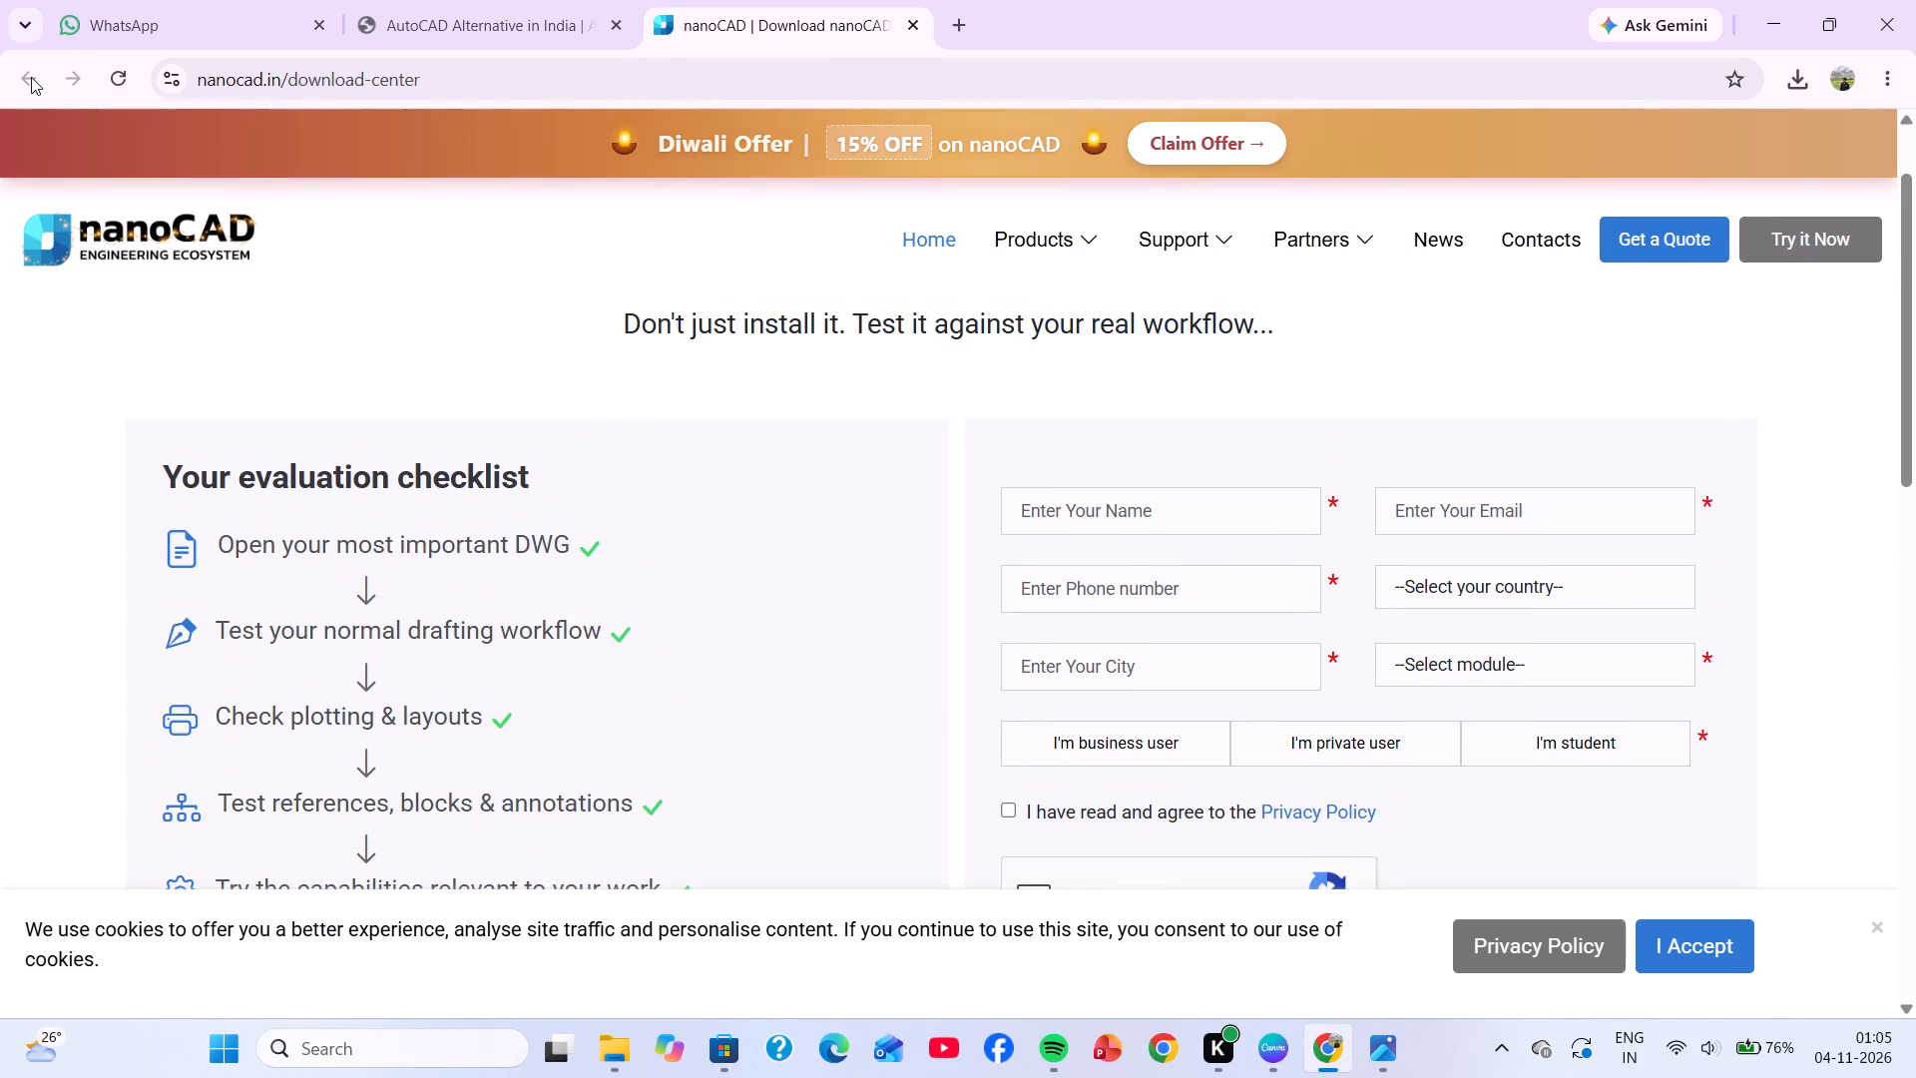
left_click(31, 77)
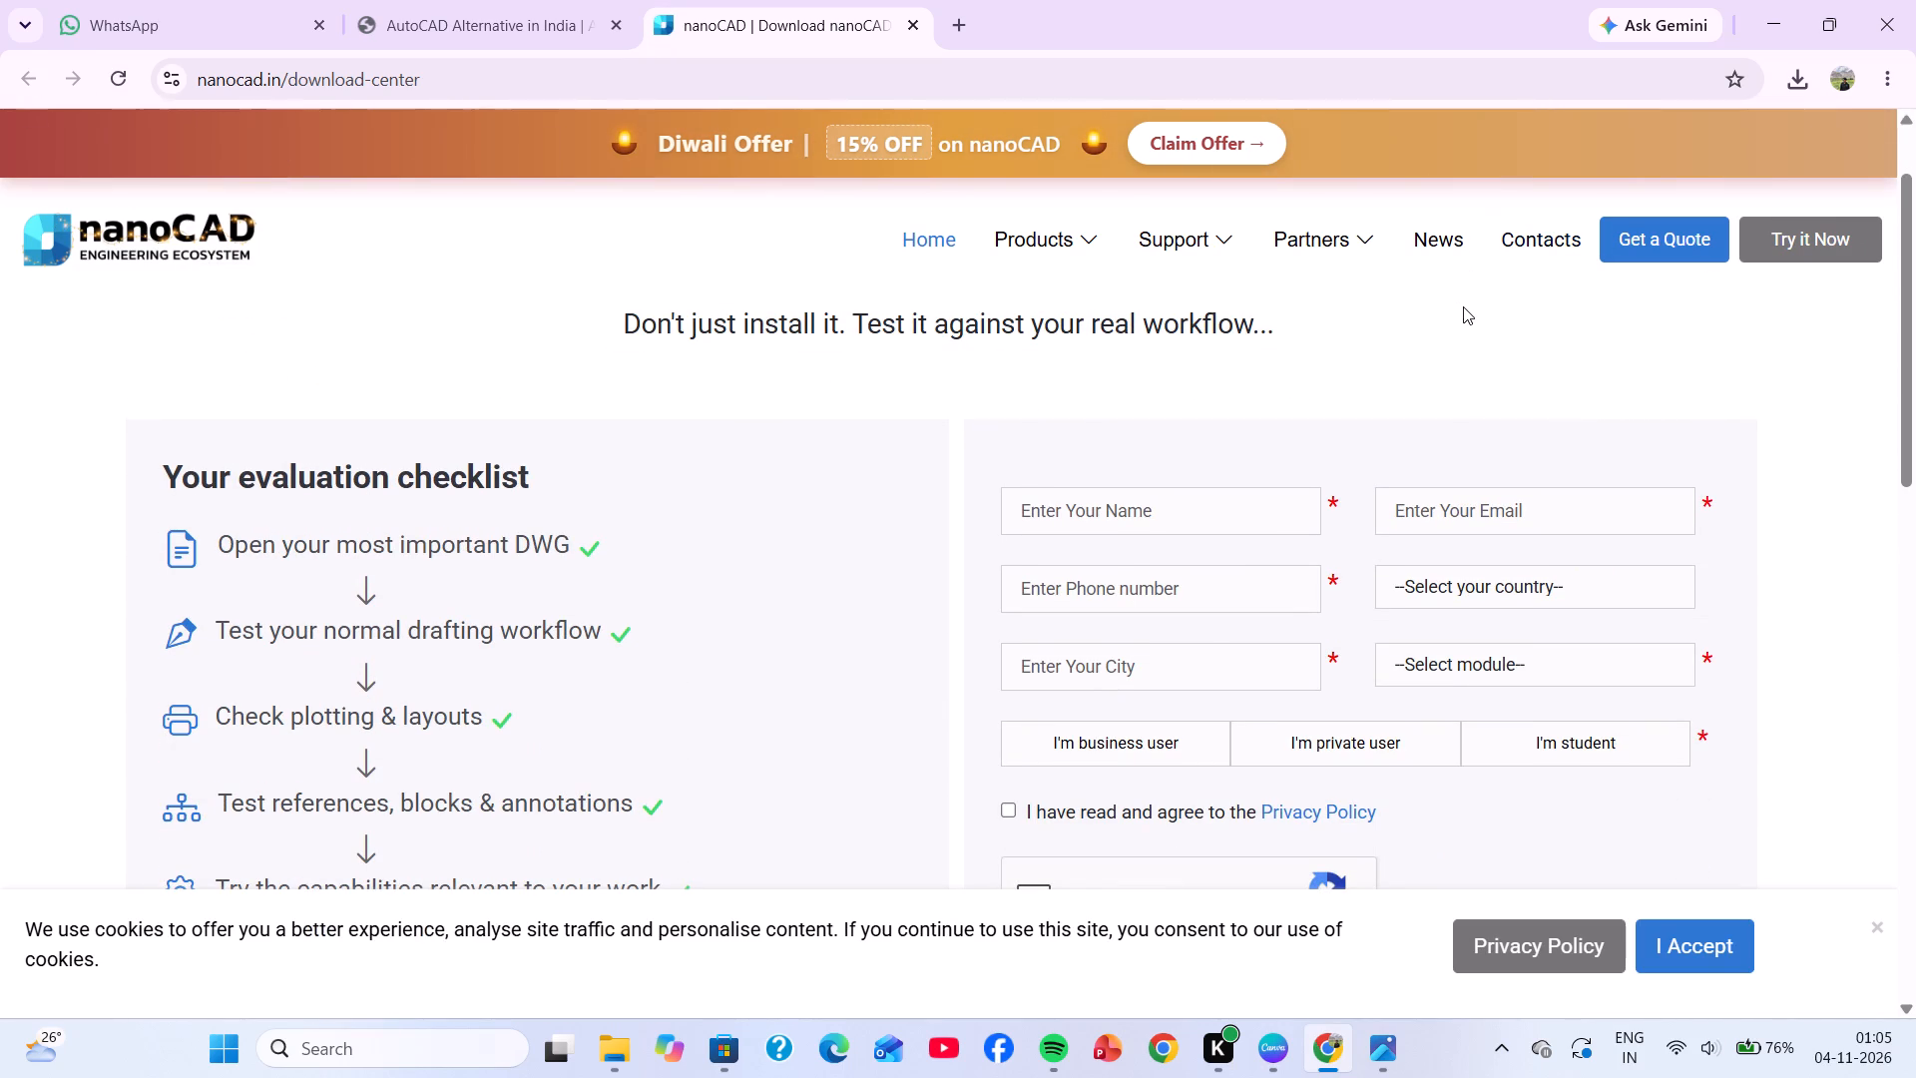
left_click(1709, 962)
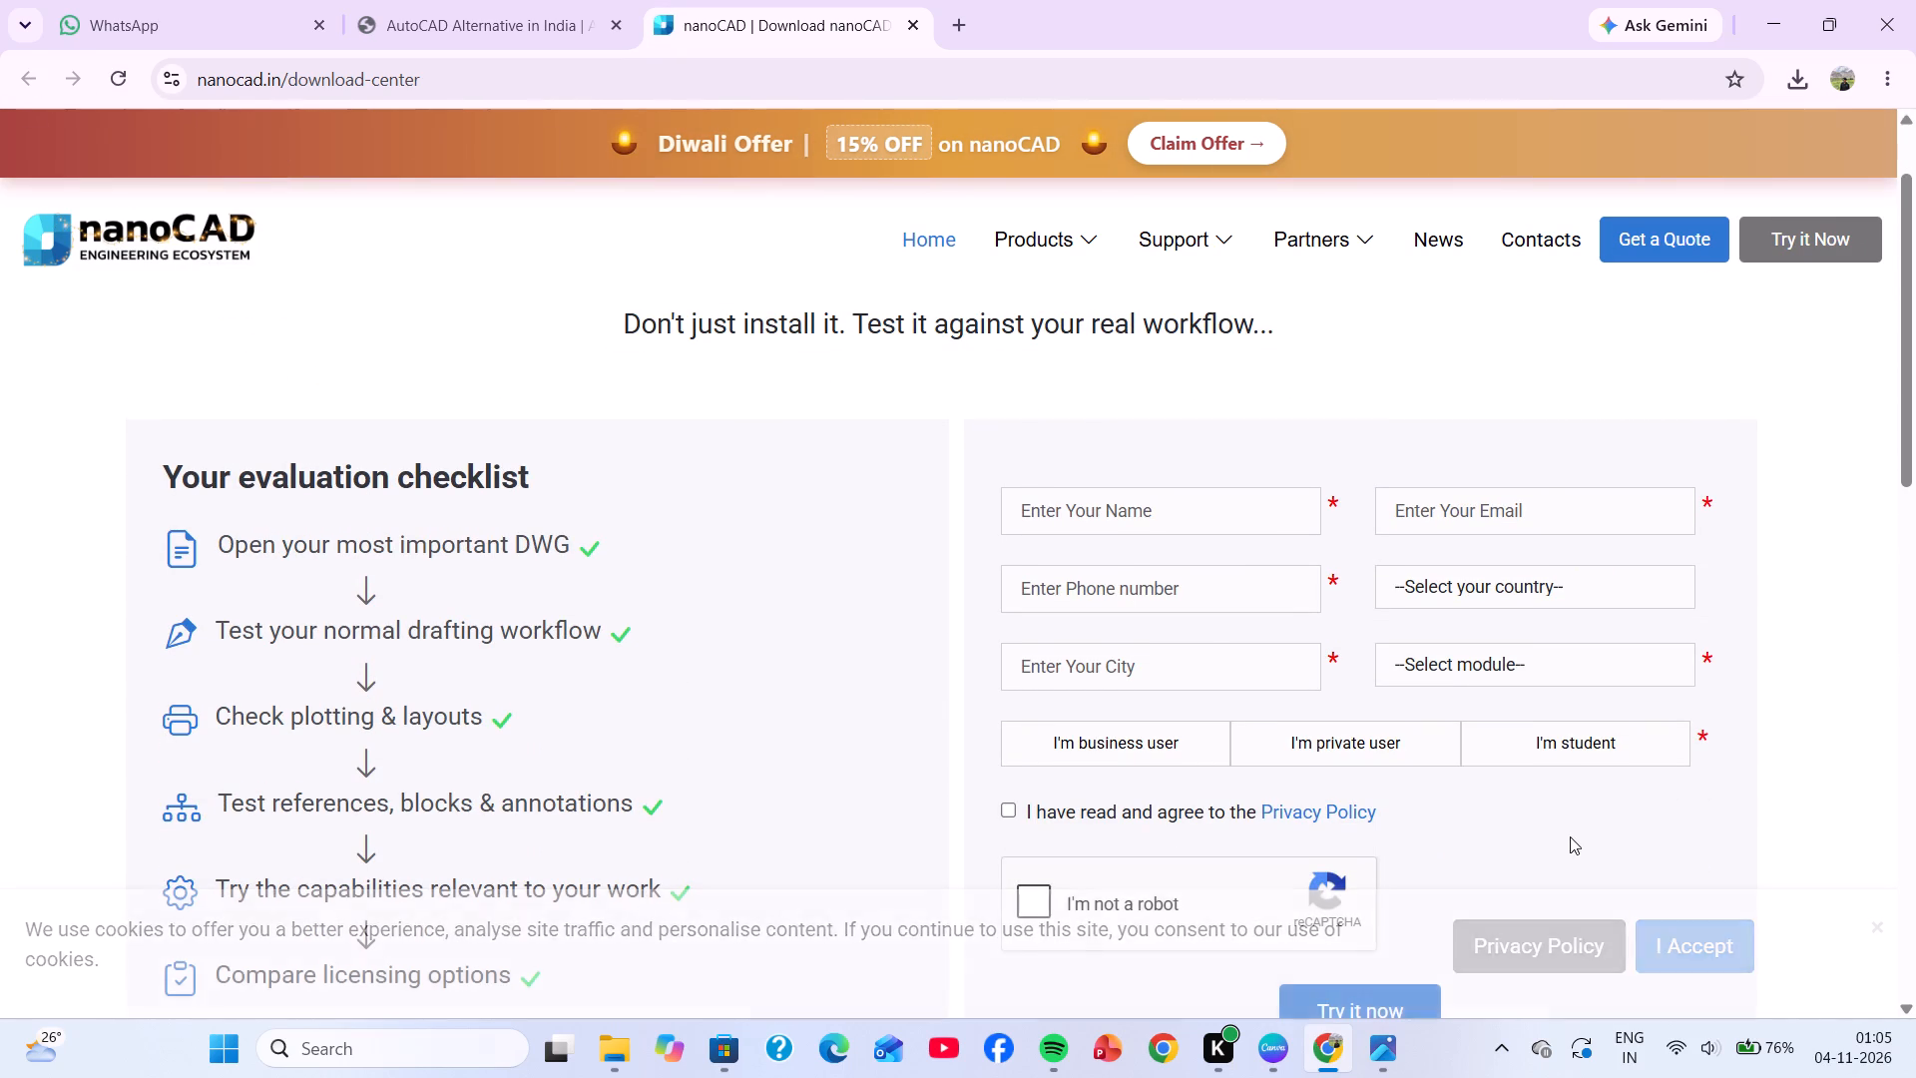
scroll(972, 764, "down", 1)
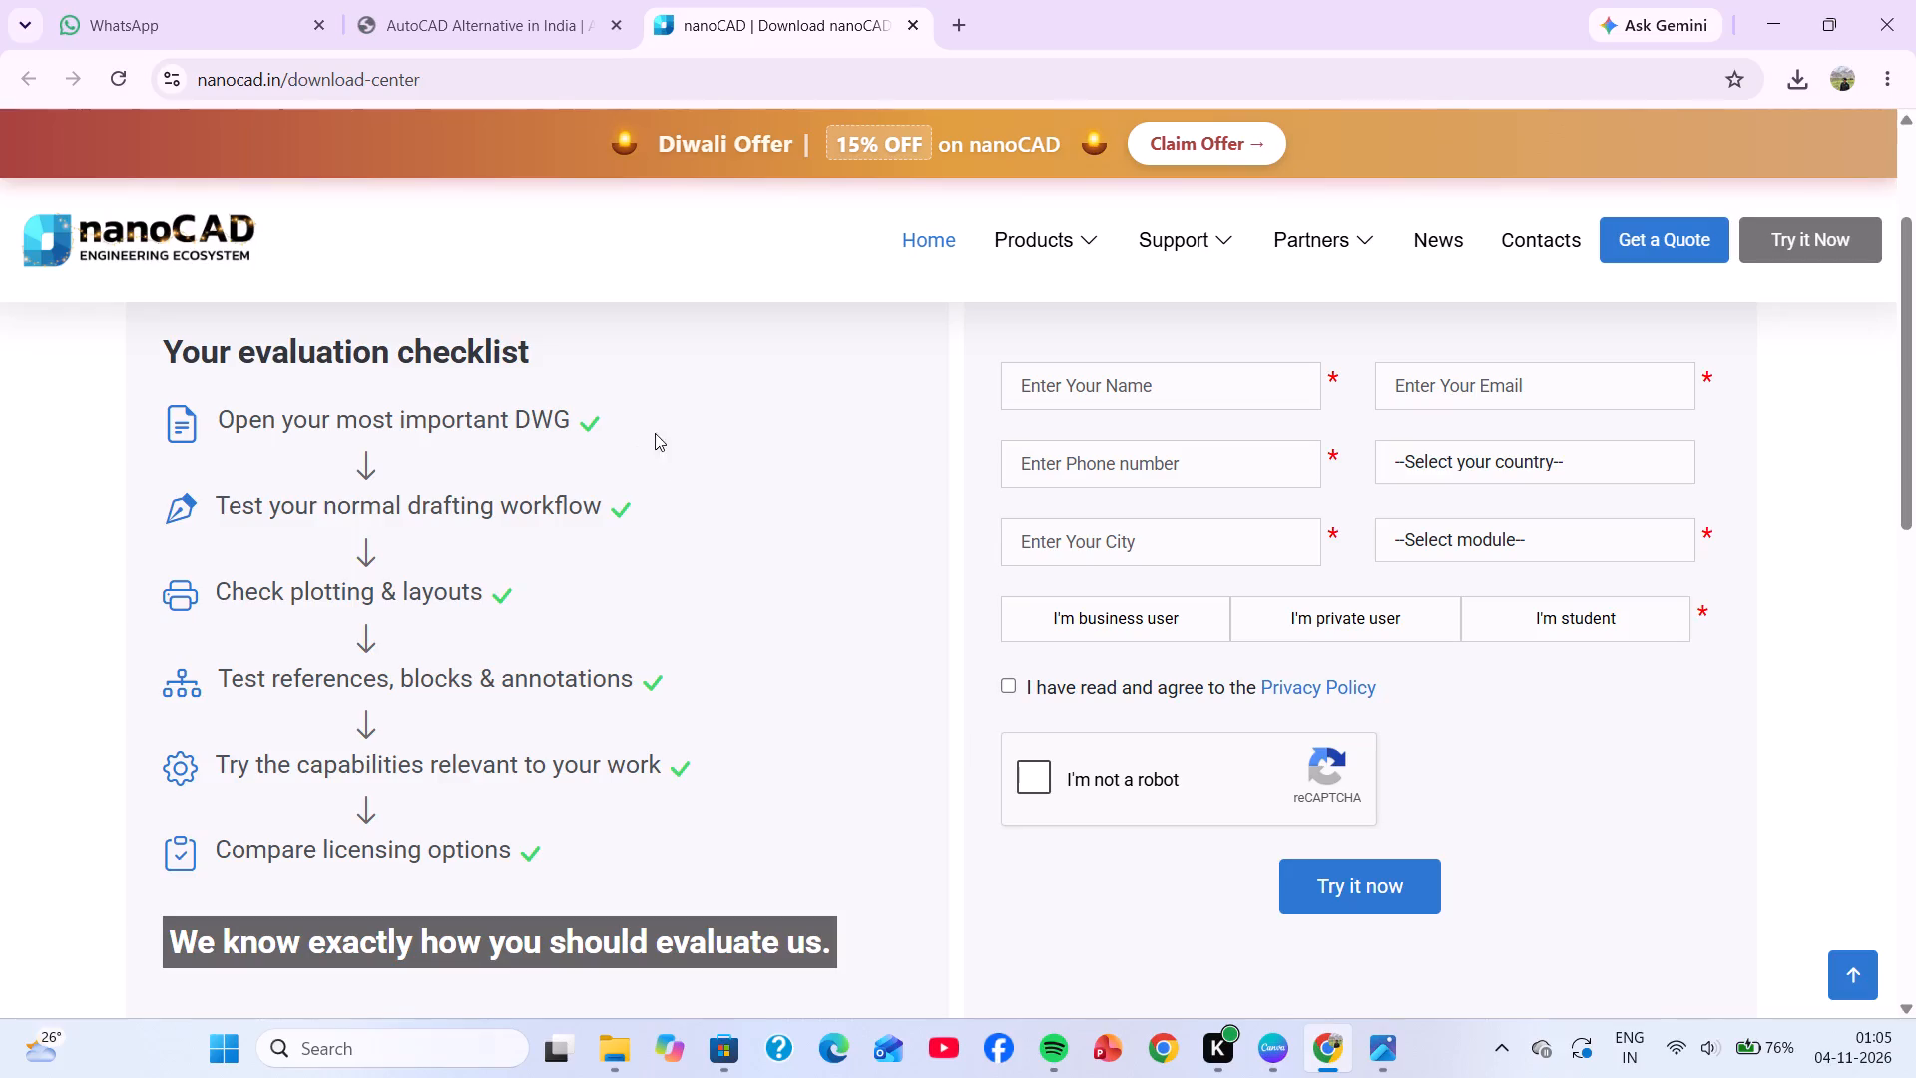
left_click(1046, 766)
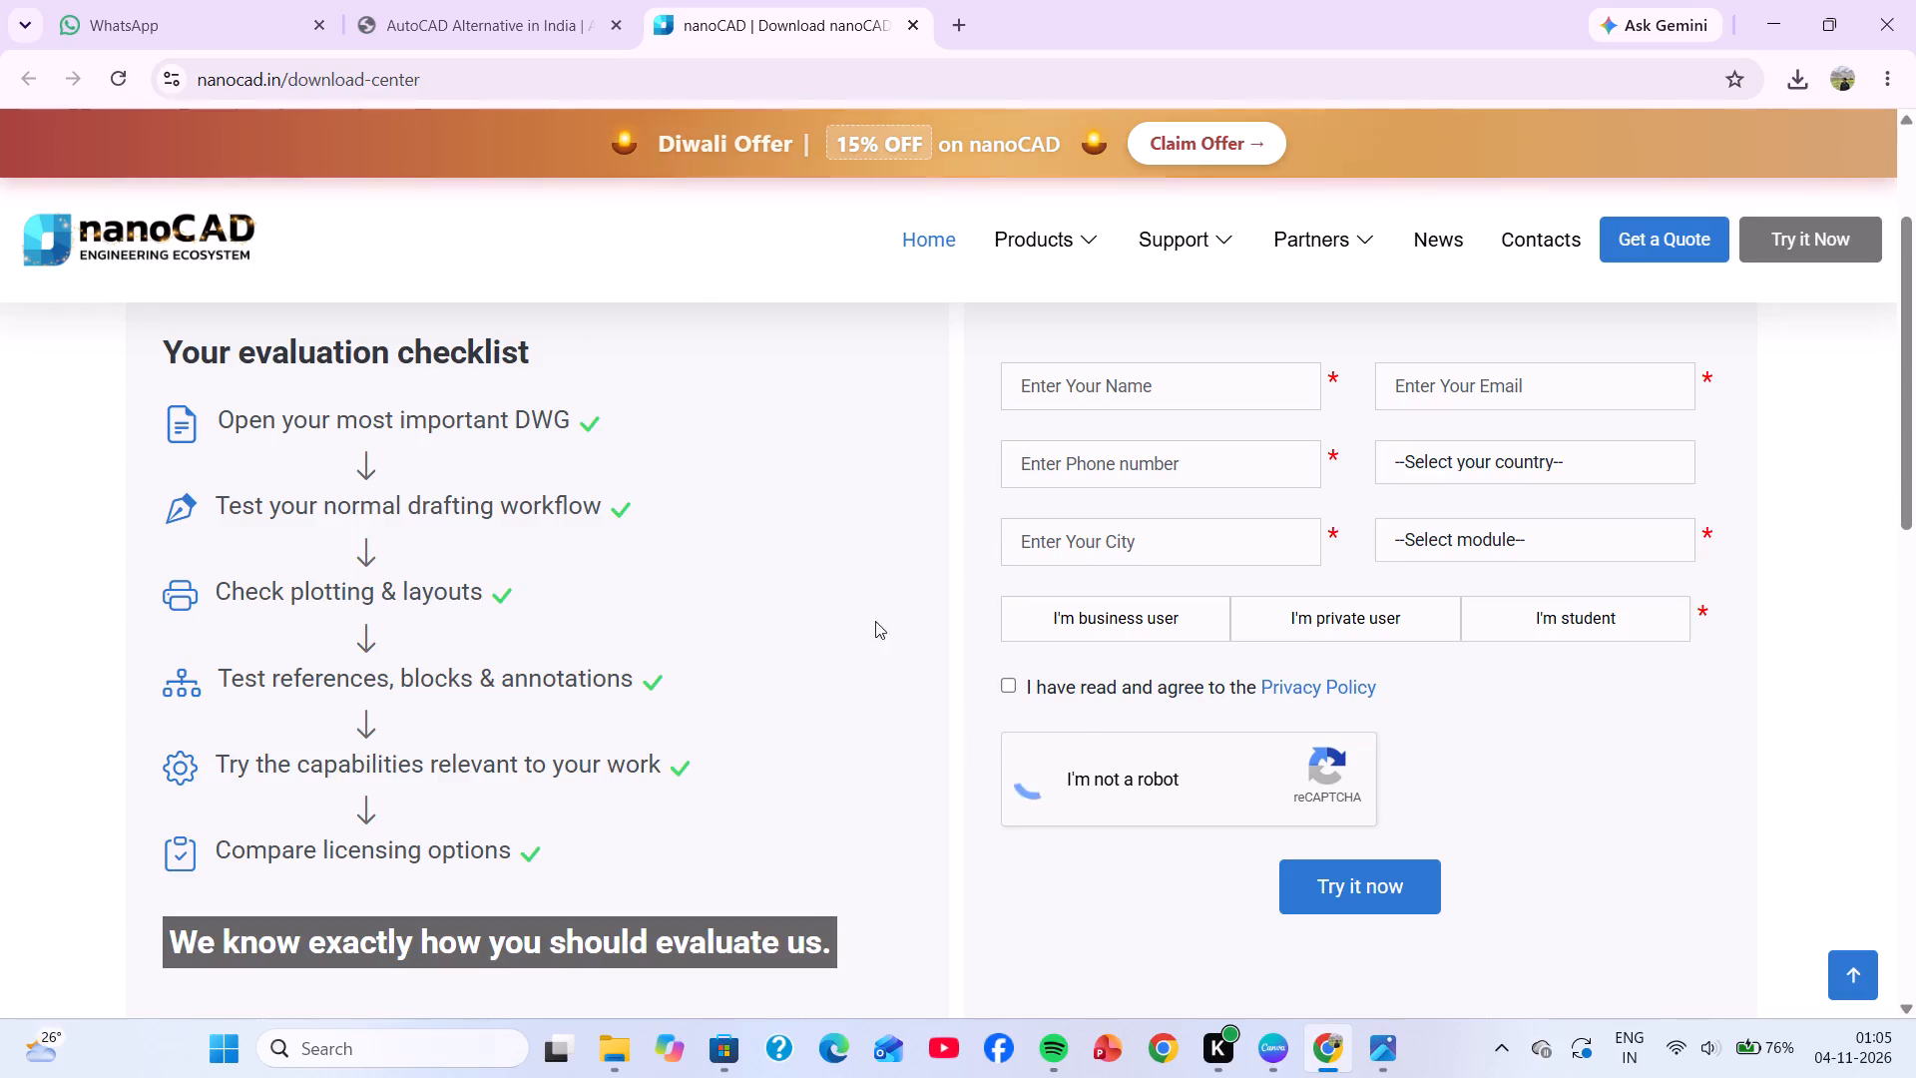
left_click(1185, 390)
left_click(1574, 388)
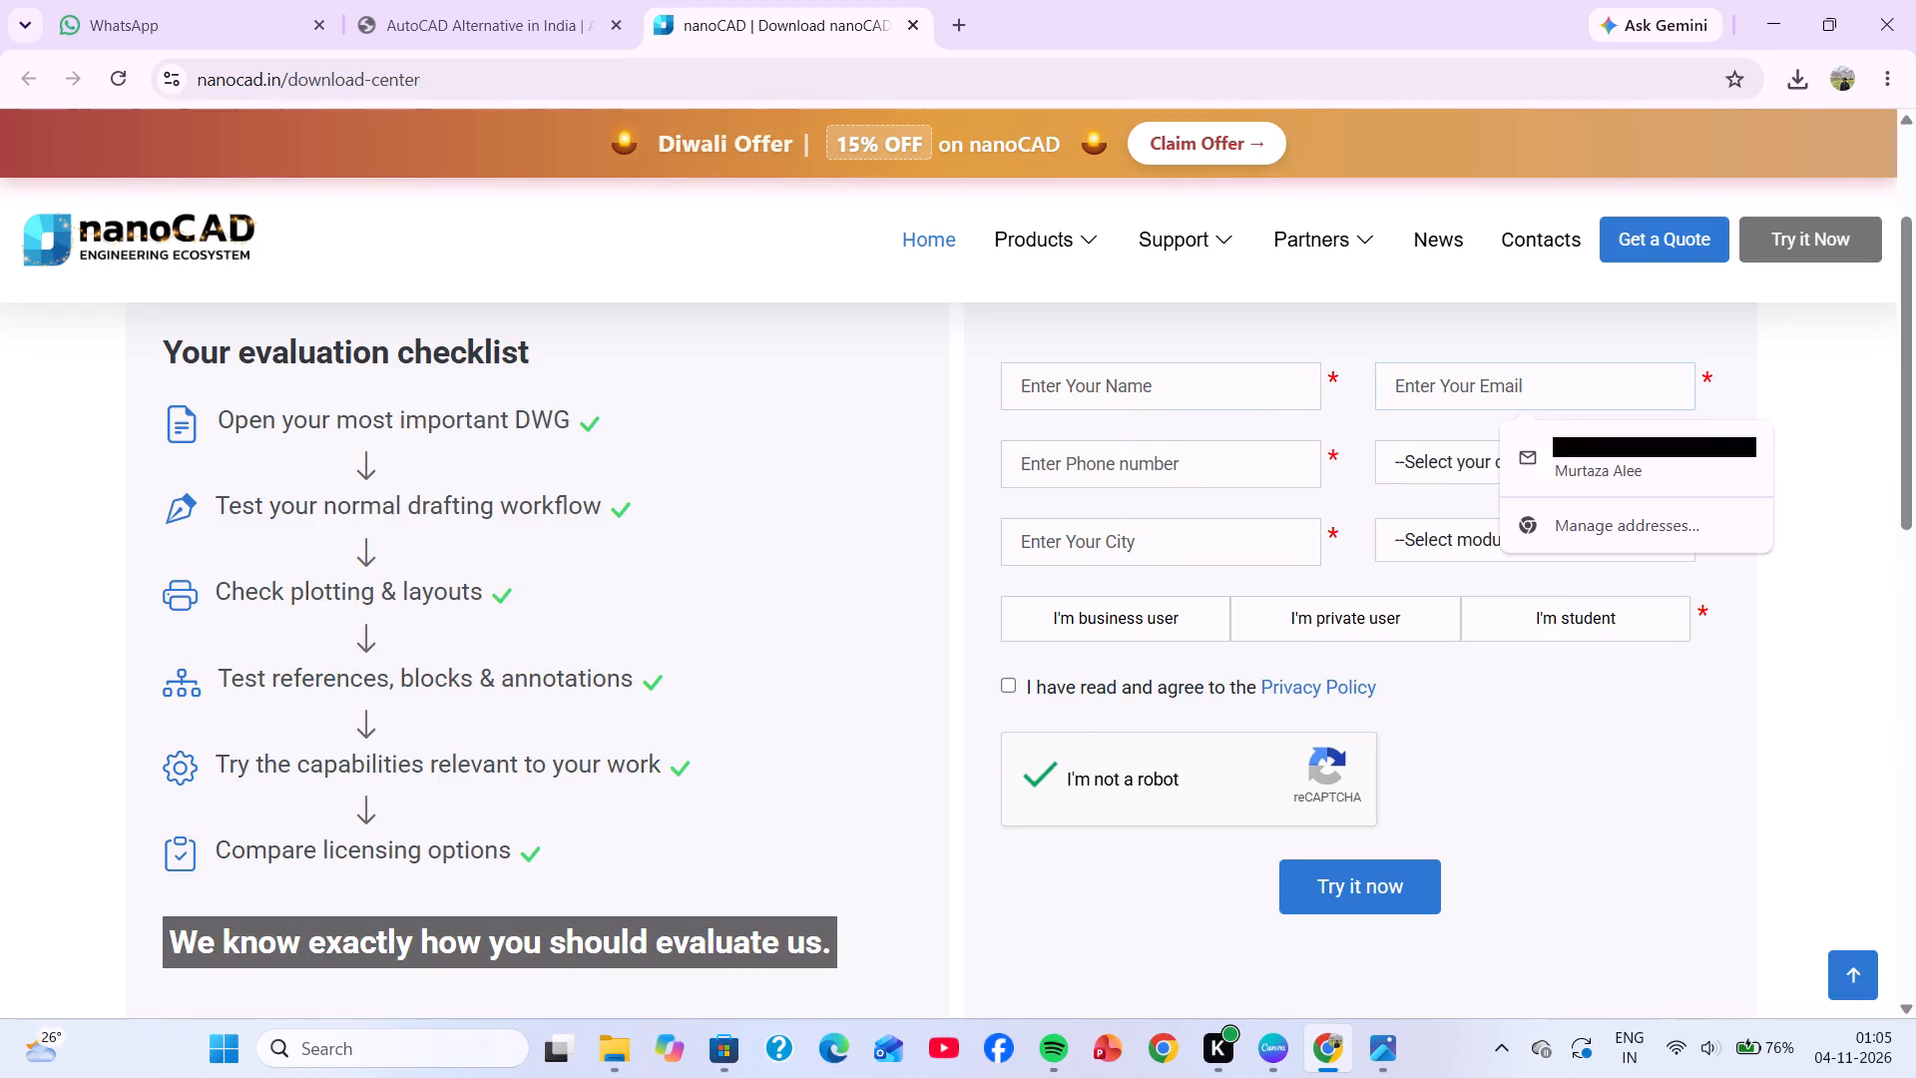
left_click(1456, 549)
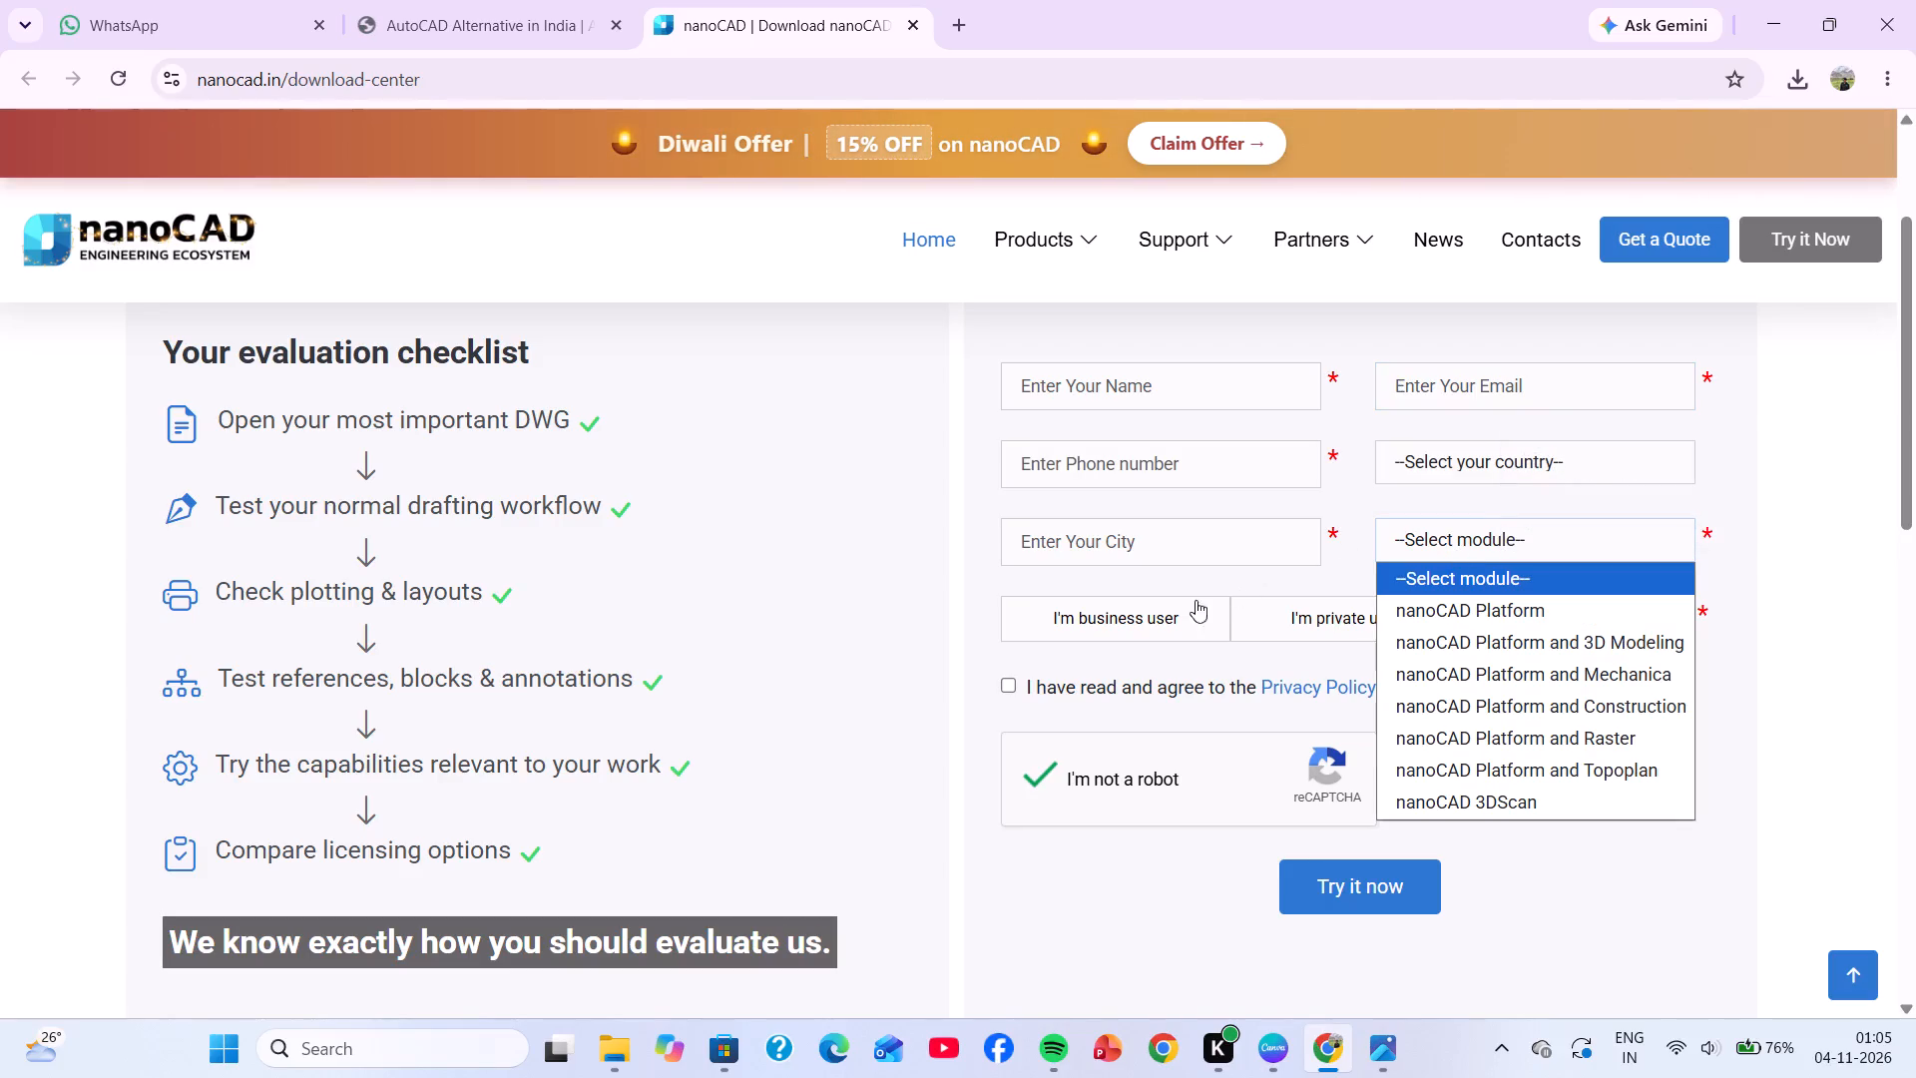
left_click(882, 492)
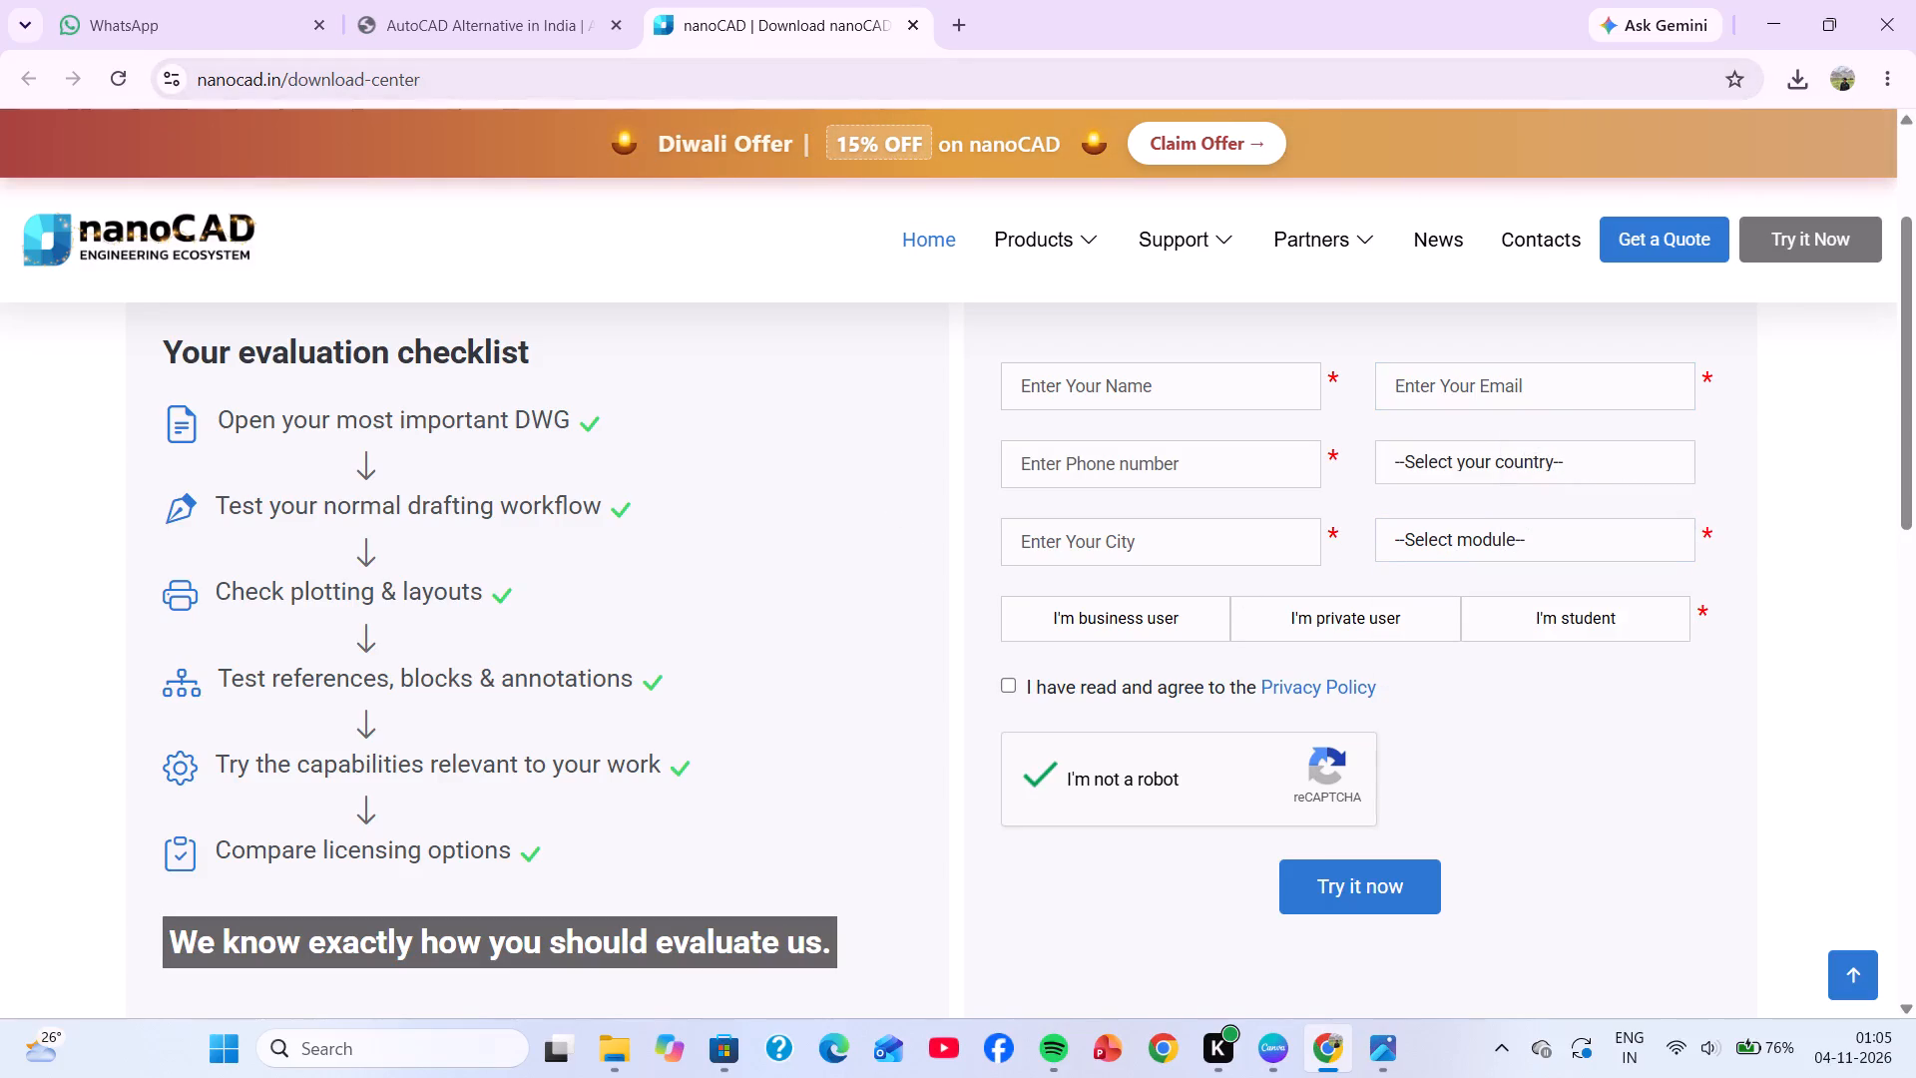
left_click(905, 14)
Search Google for "cad" again in a new tab, revisit the sponsored nanoCAD result and dismiss its offer pop-up.
left_click(656, 26)
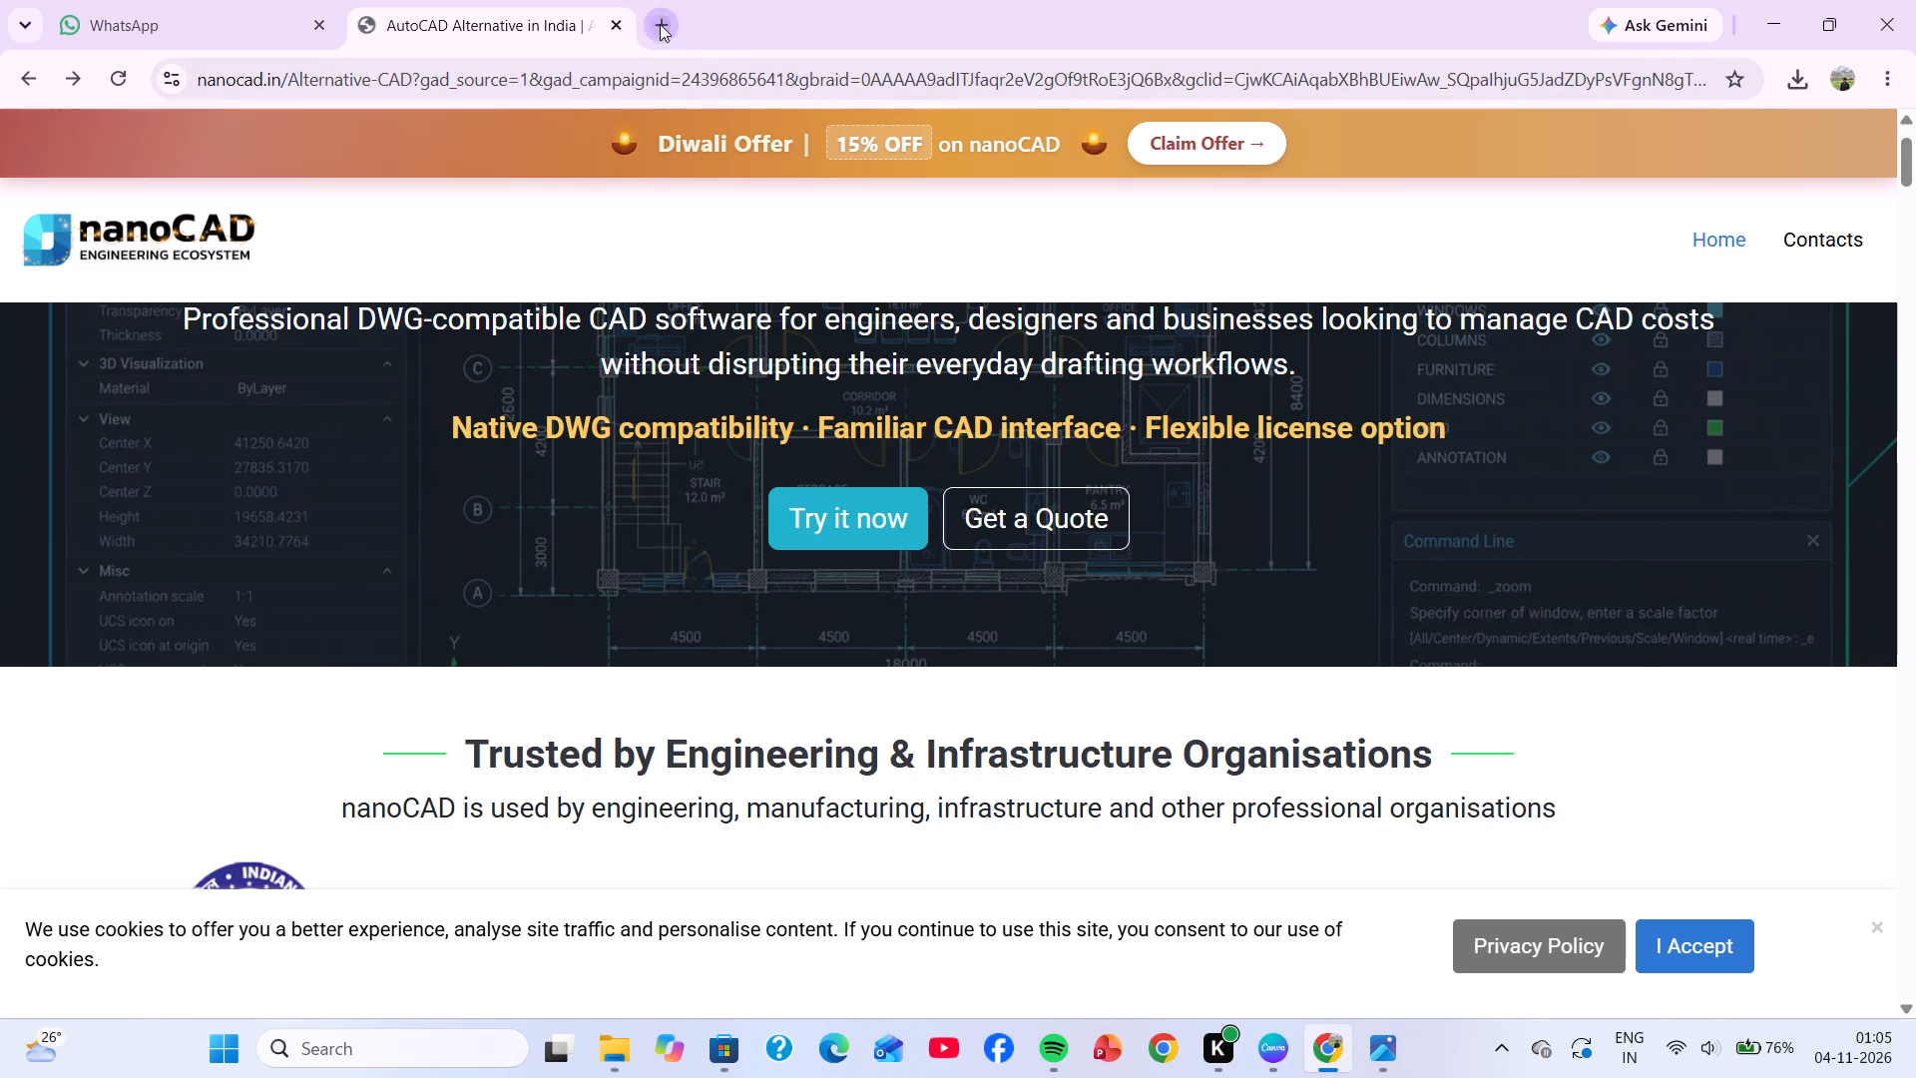
left_click(585, 459)
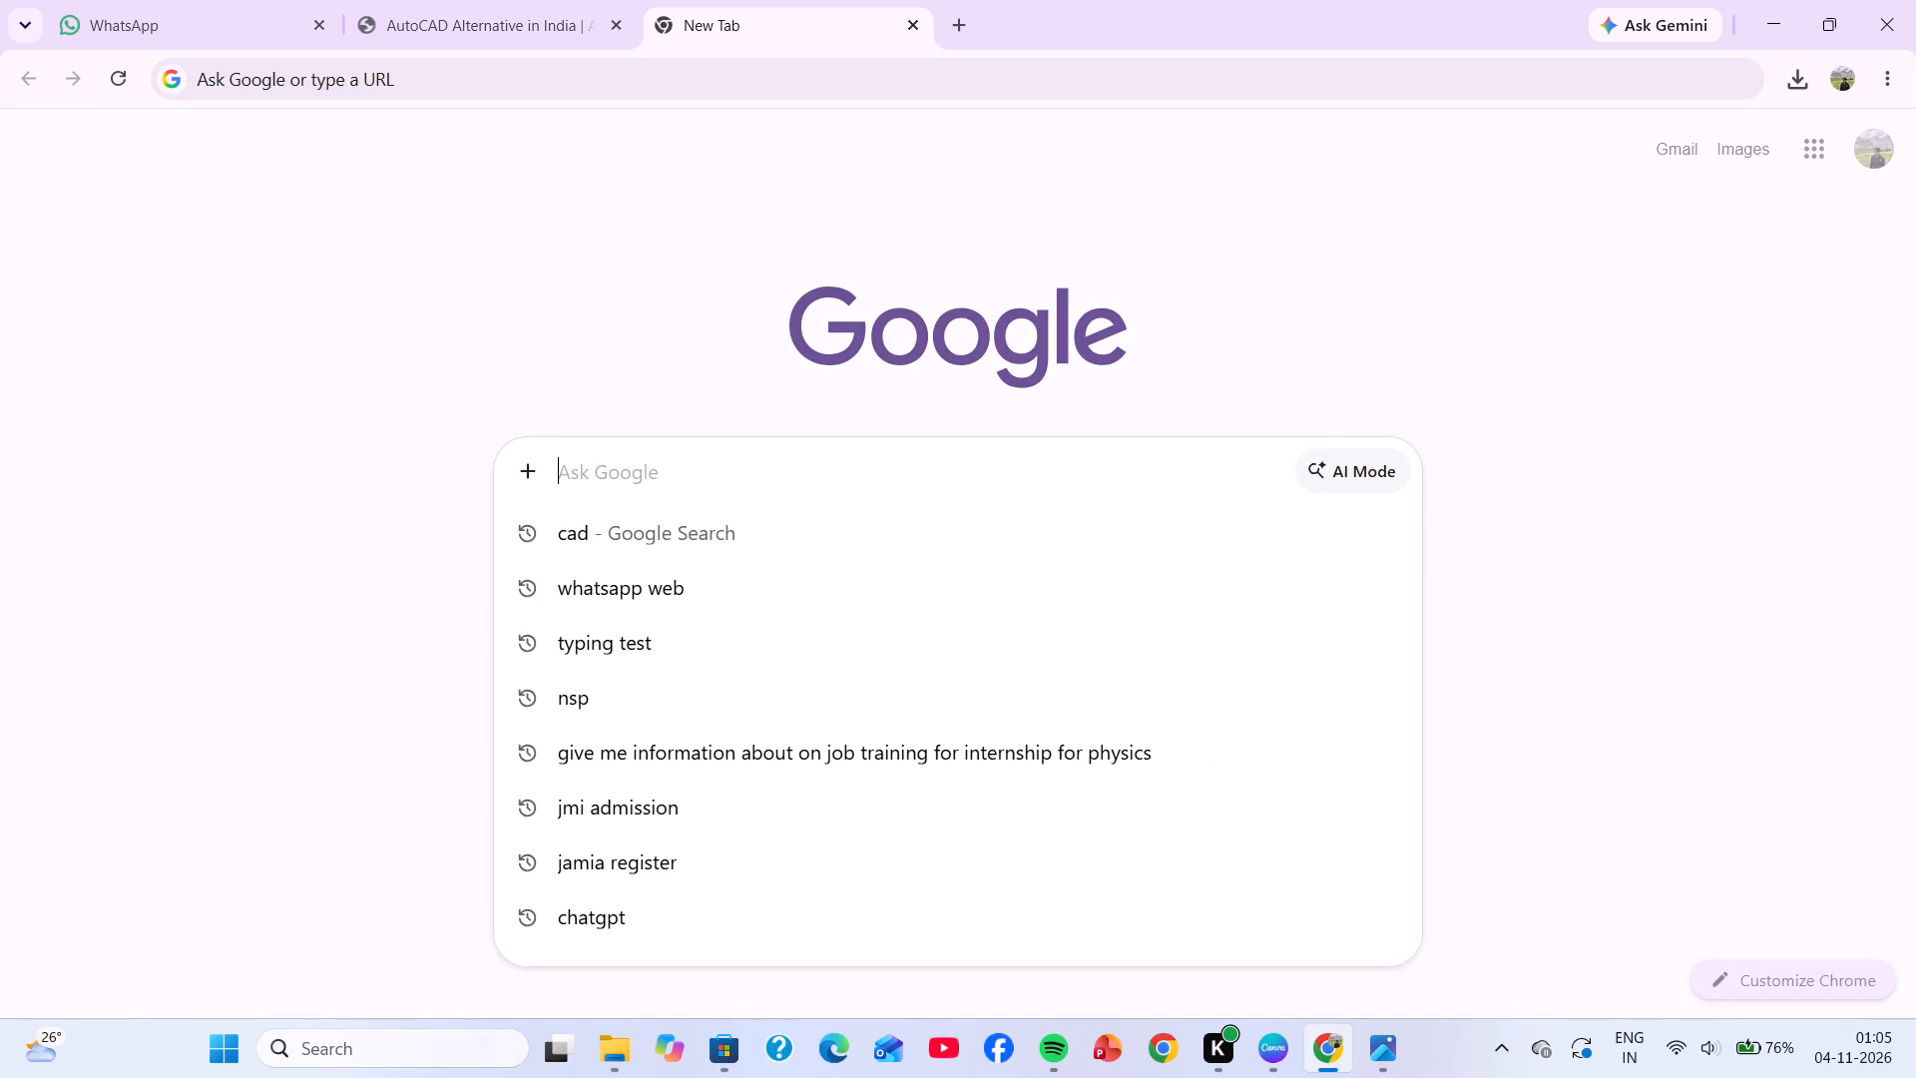
left_click(559, 543)
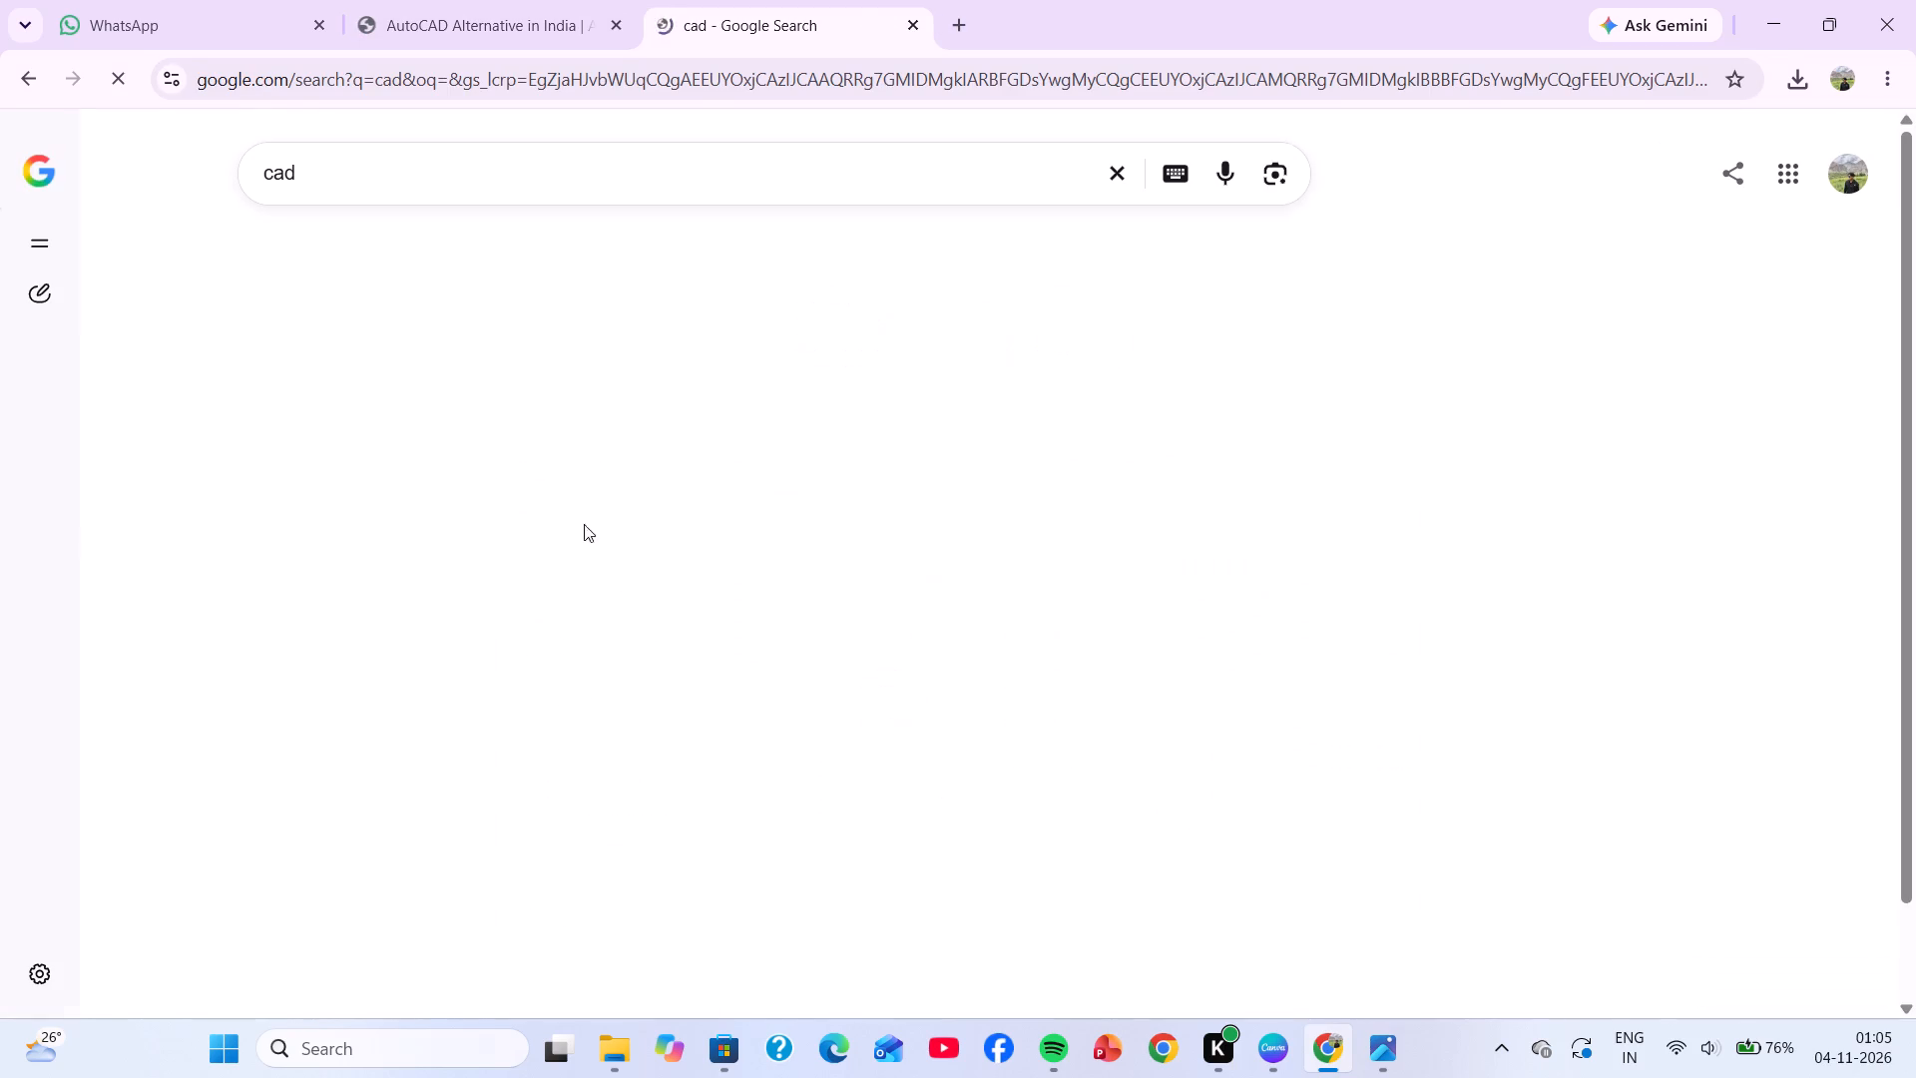
scroll(767, 329, "down", 5)
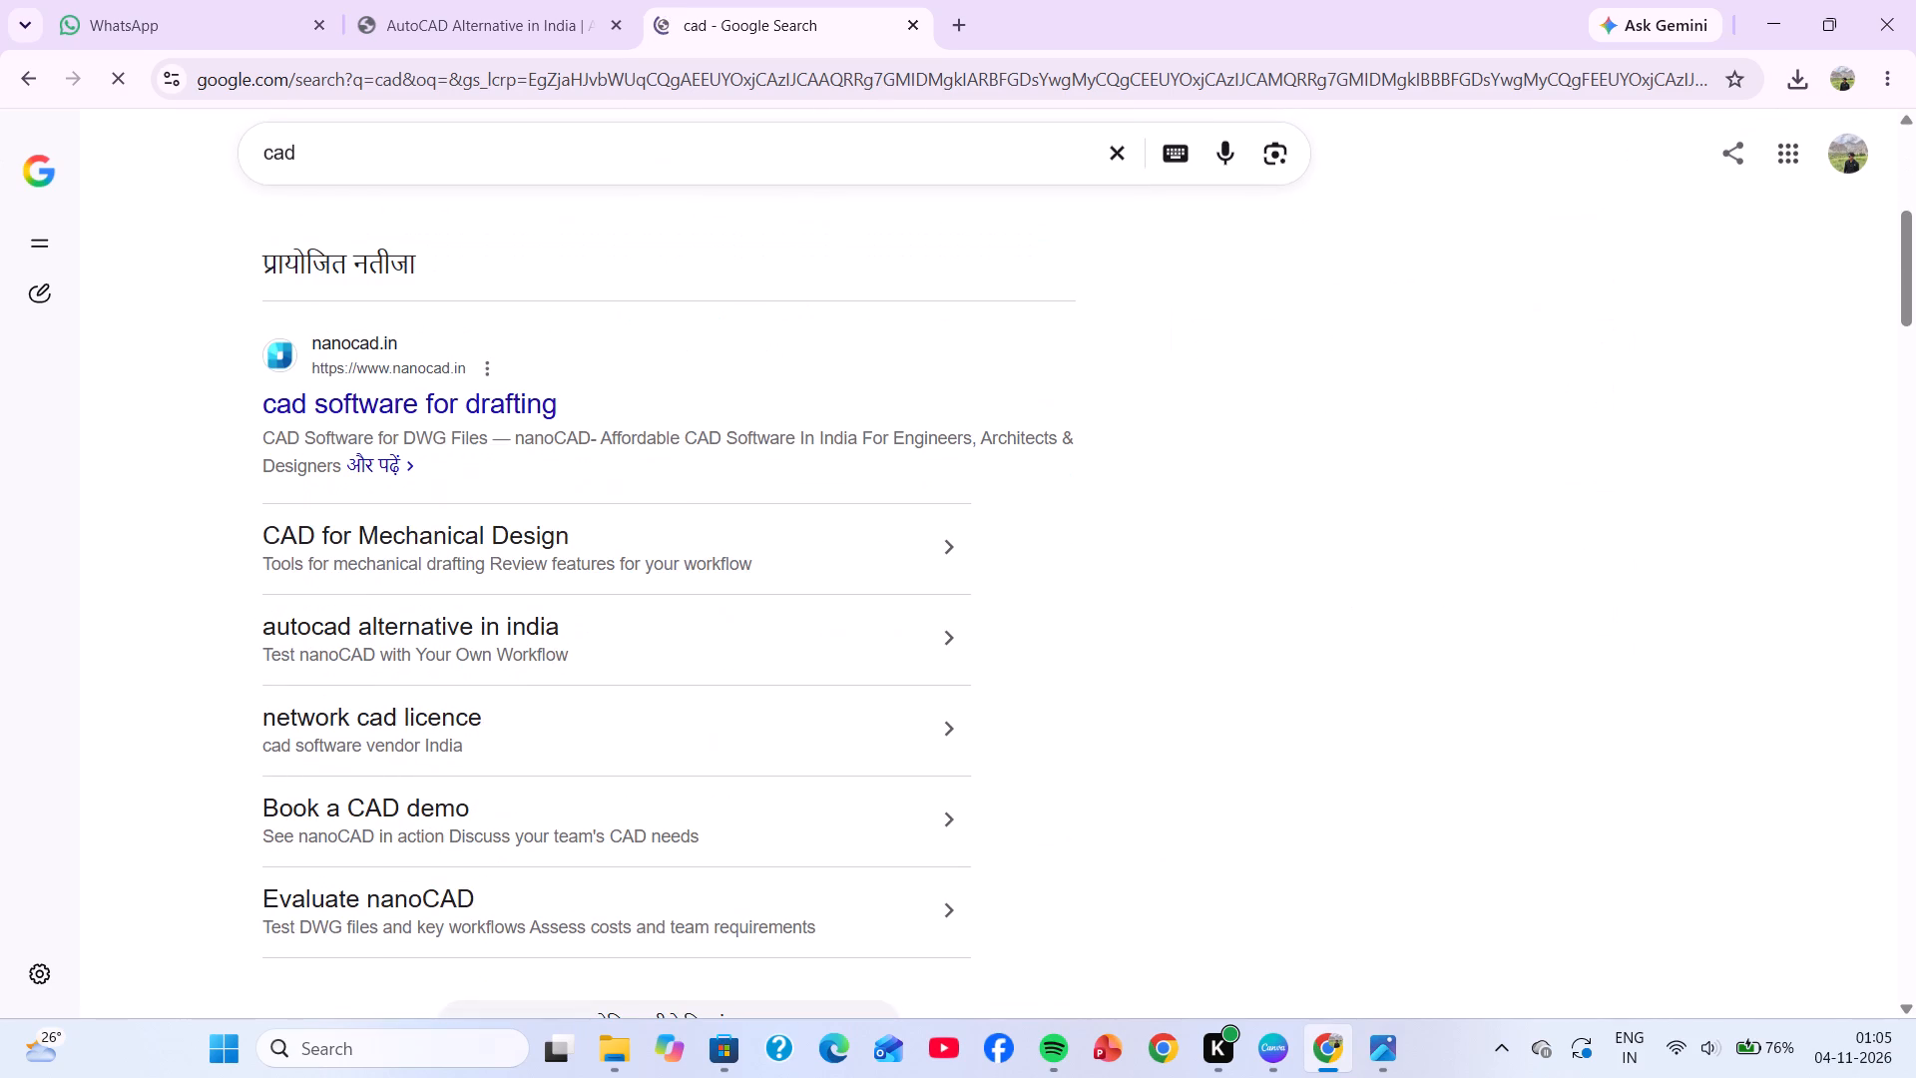
left_click(407, 410)
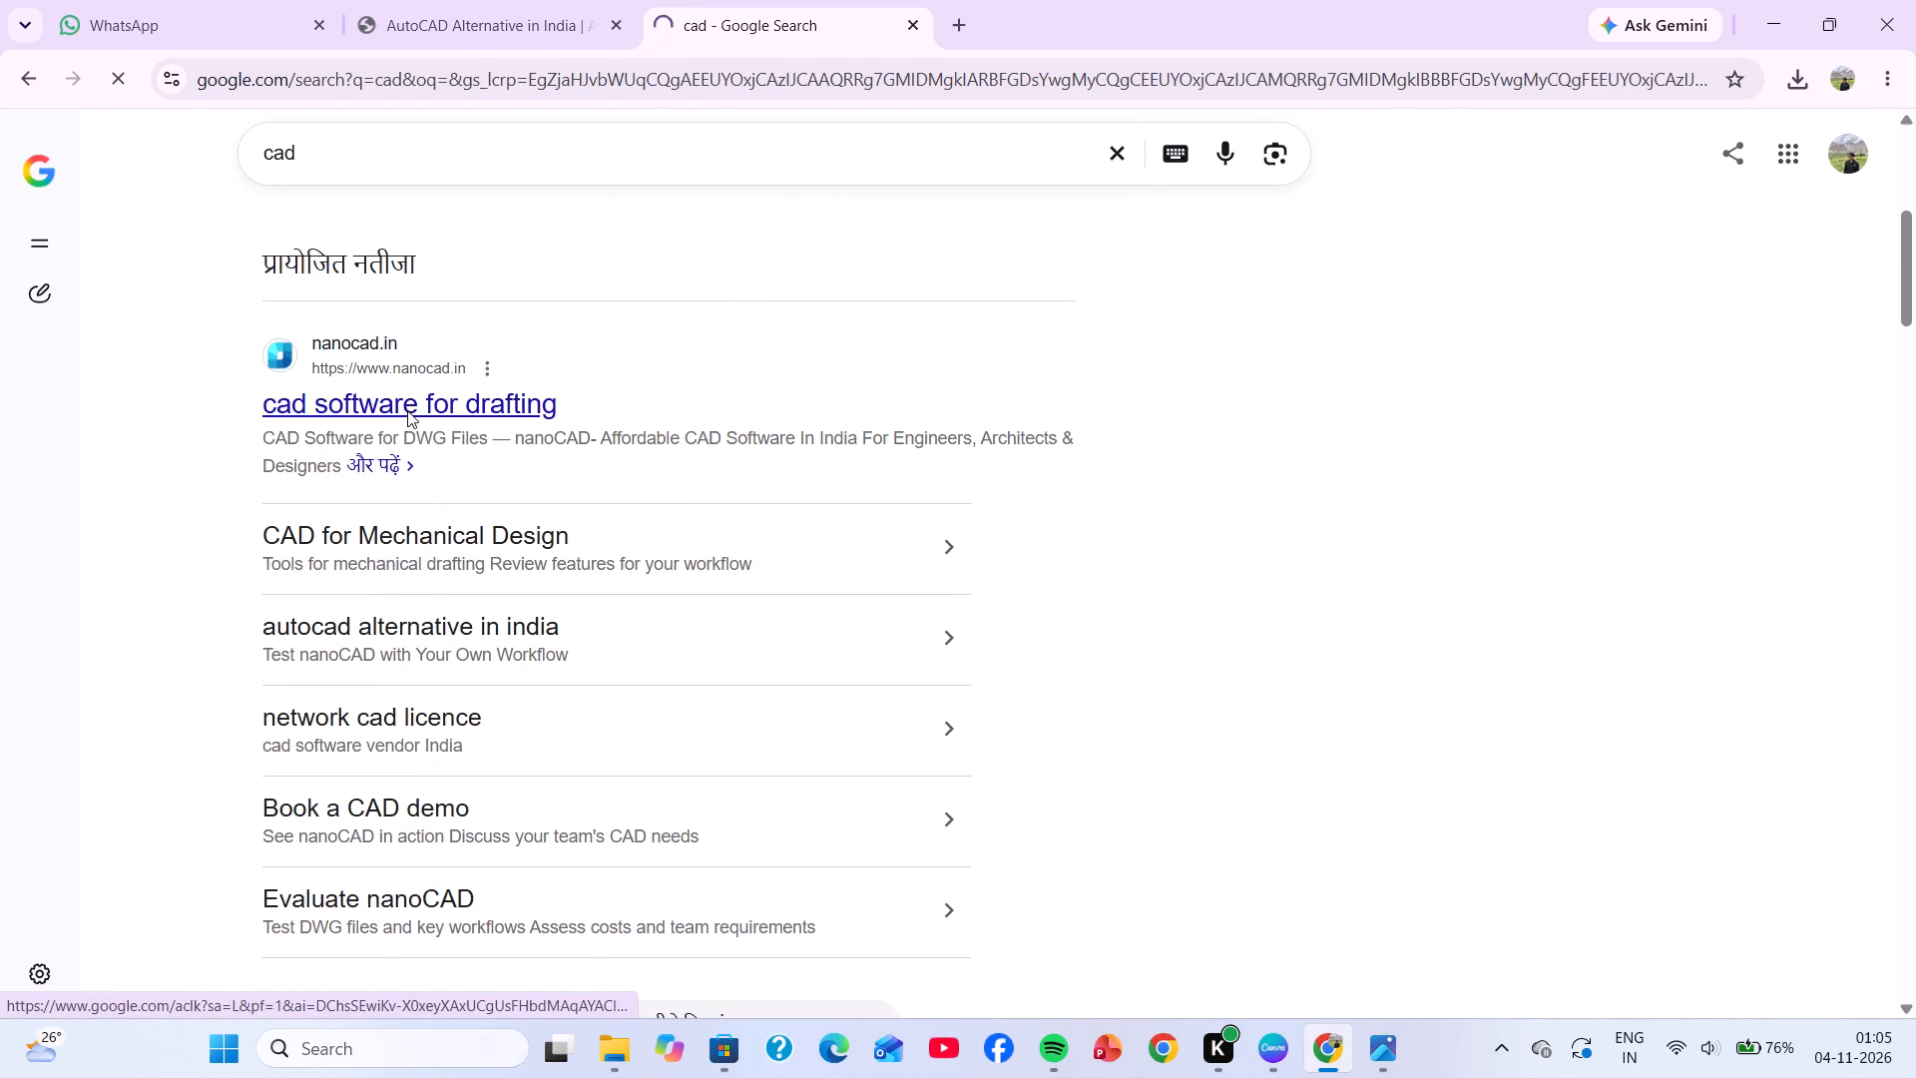
scroll(706, 579, "down", 2)
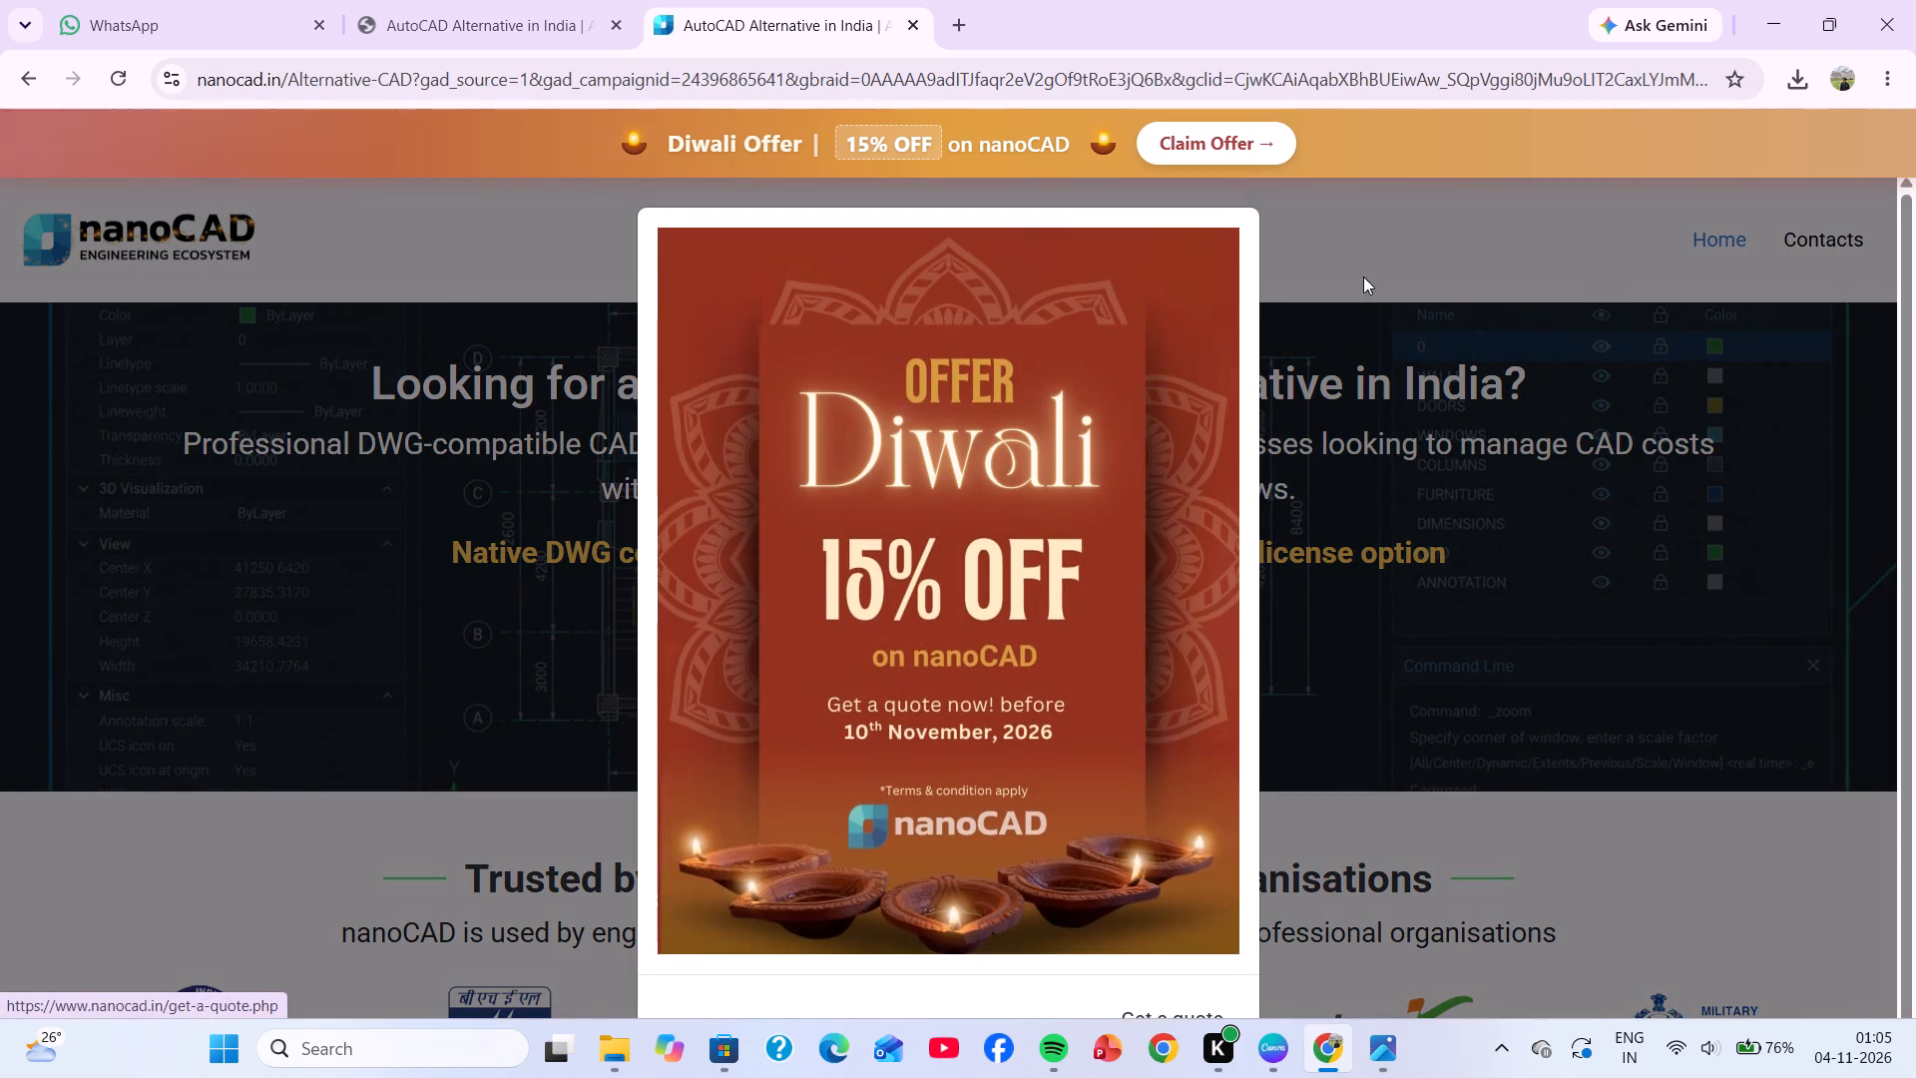
left_click(1611, 273)
Examine nanoCAD's client organisations and the Native DWG Workflow and Familiar CAD Interface sections.
scroll(1148, 500, "down", 4)
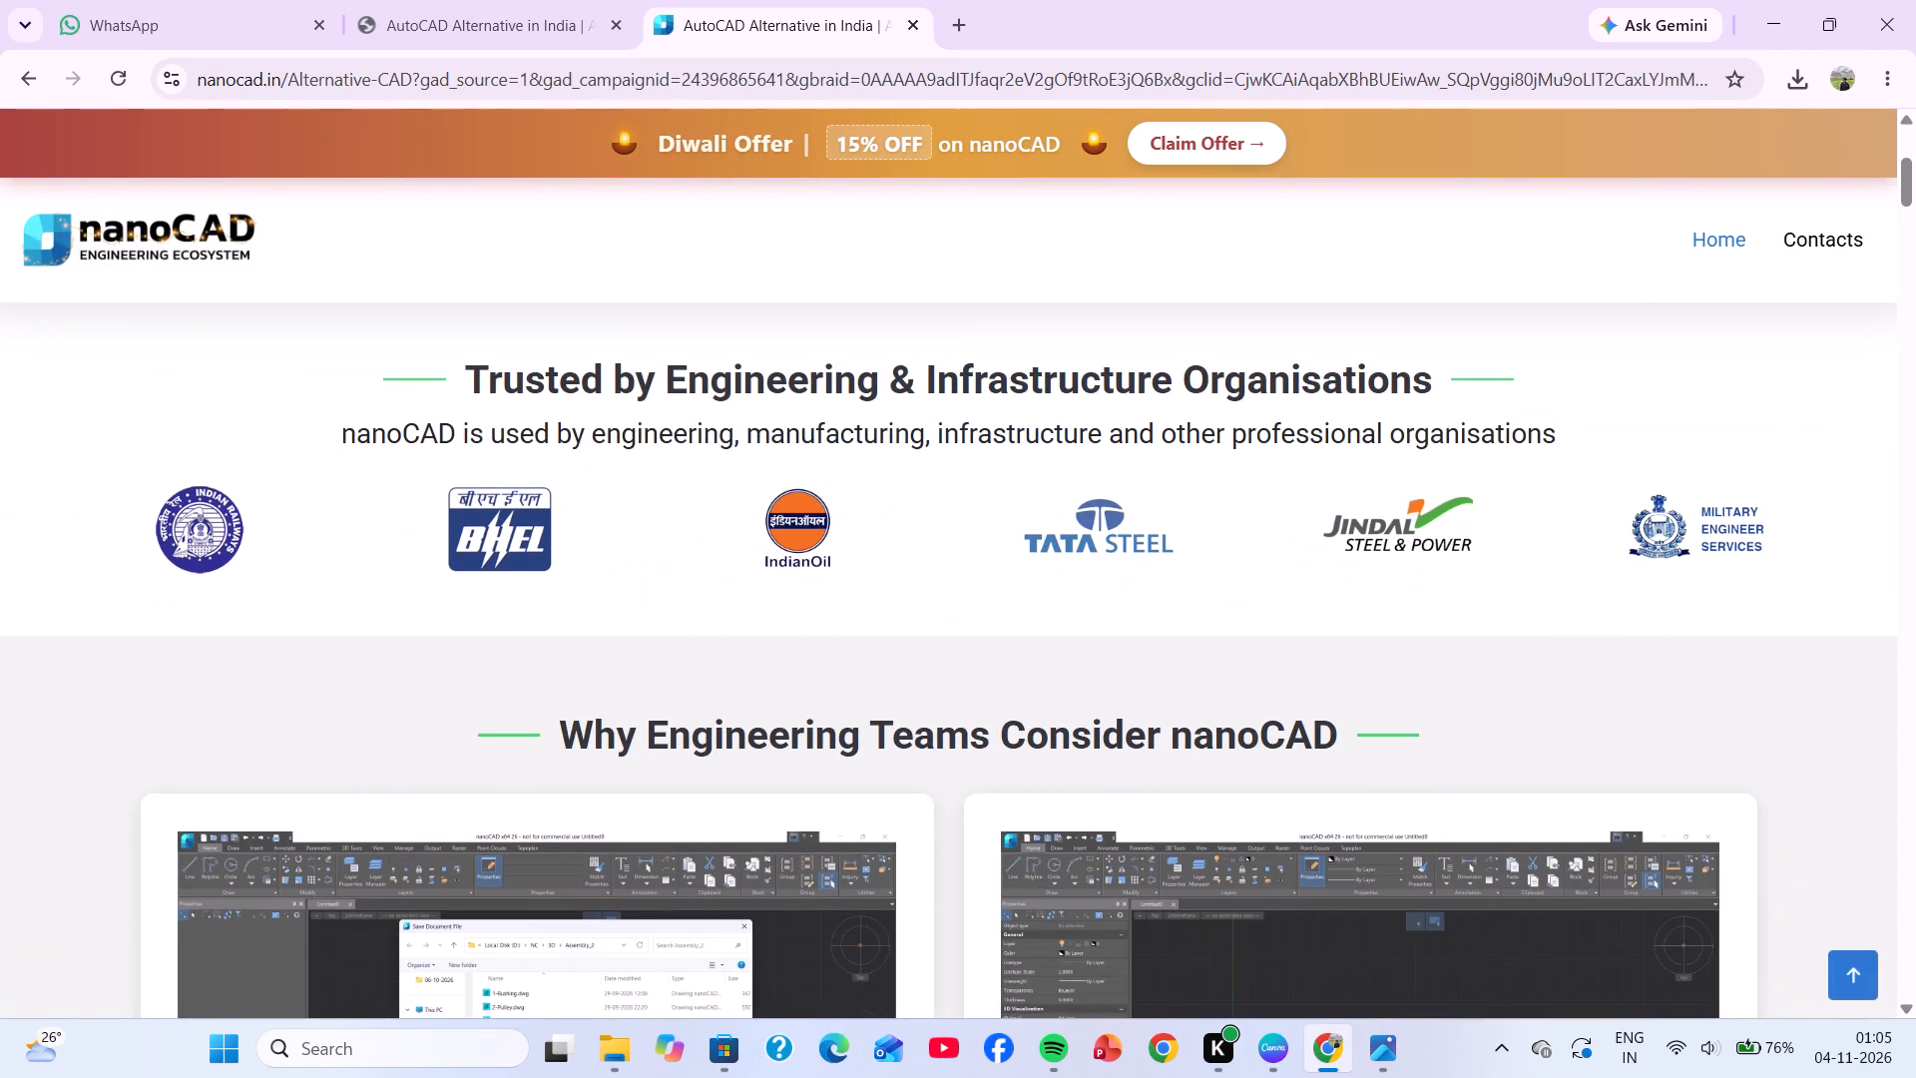
scroll(1156, 485, "down", 2)
scroll(1156, 485, "up", 1)
scroll(1156, 485, "down", 3)
scroll(1156, 485, "up", 1)
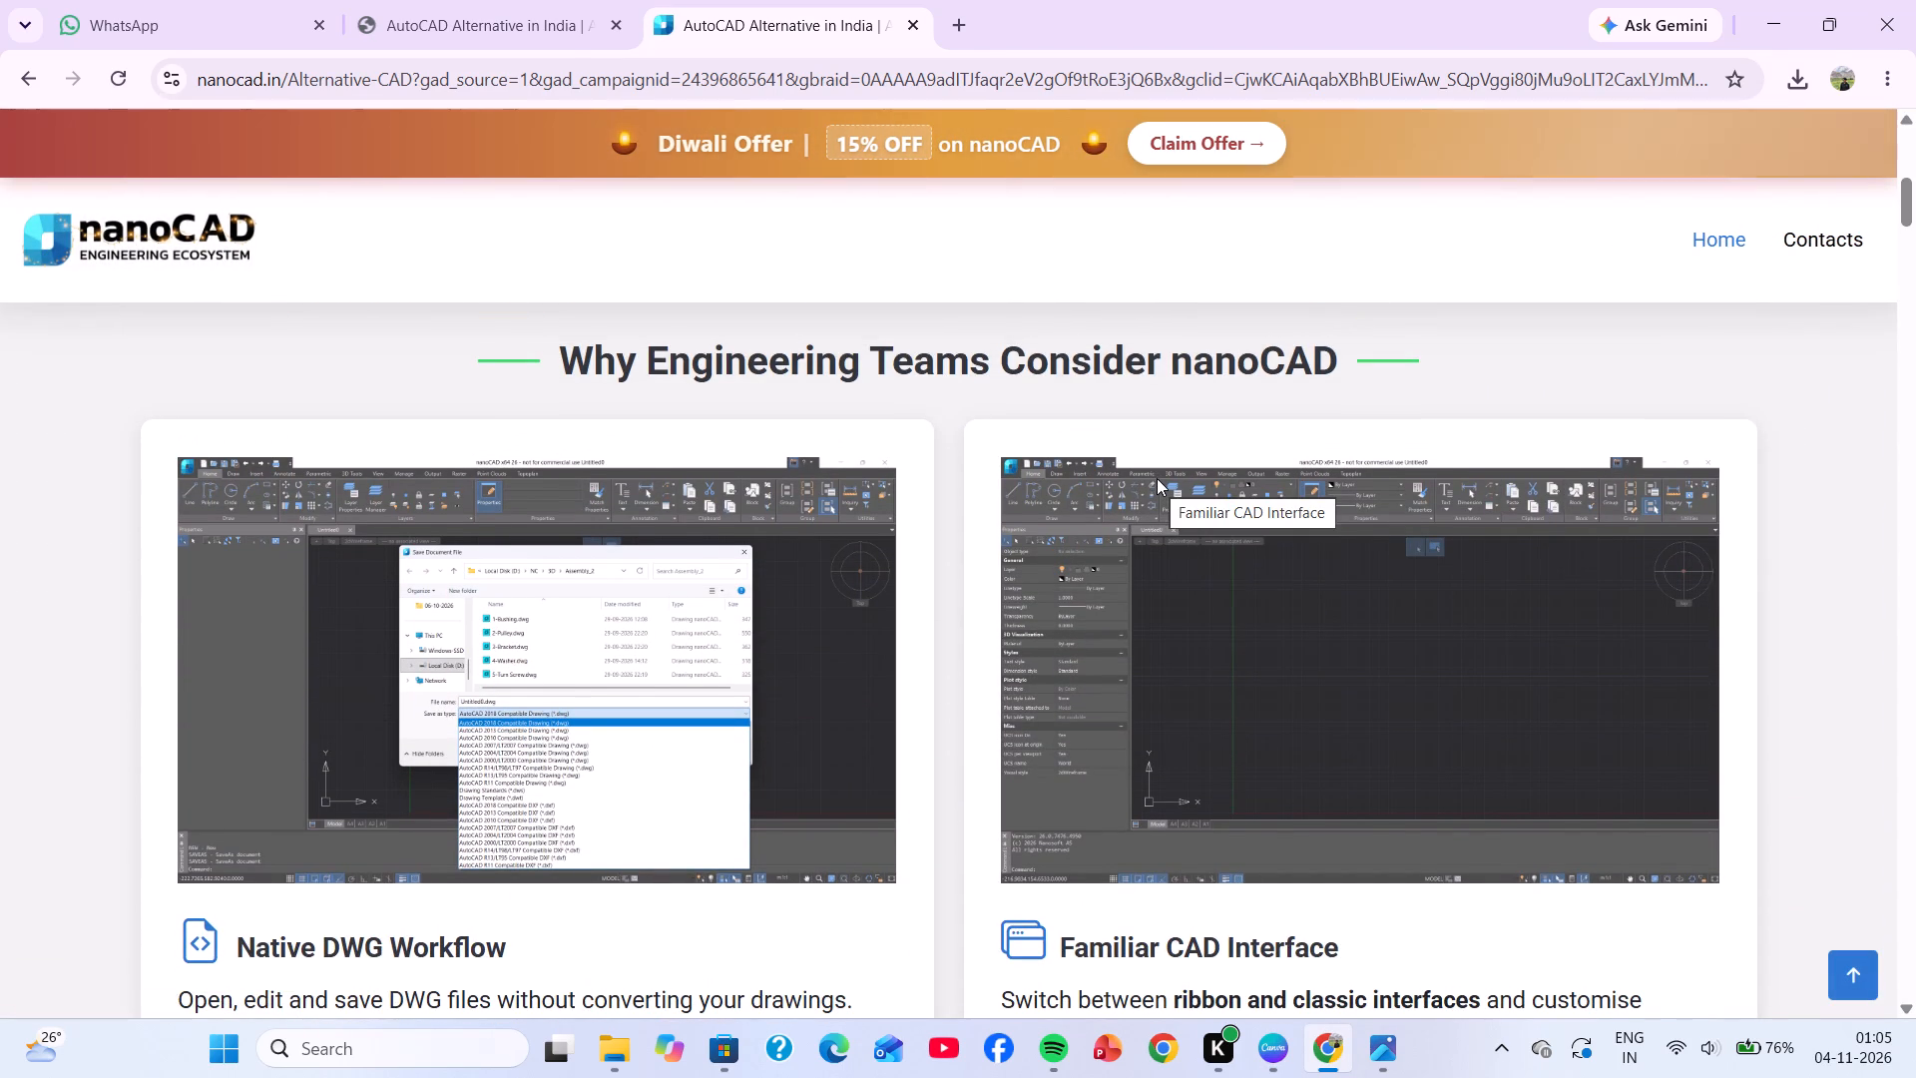
scroll(1157, 478, "down", 5)
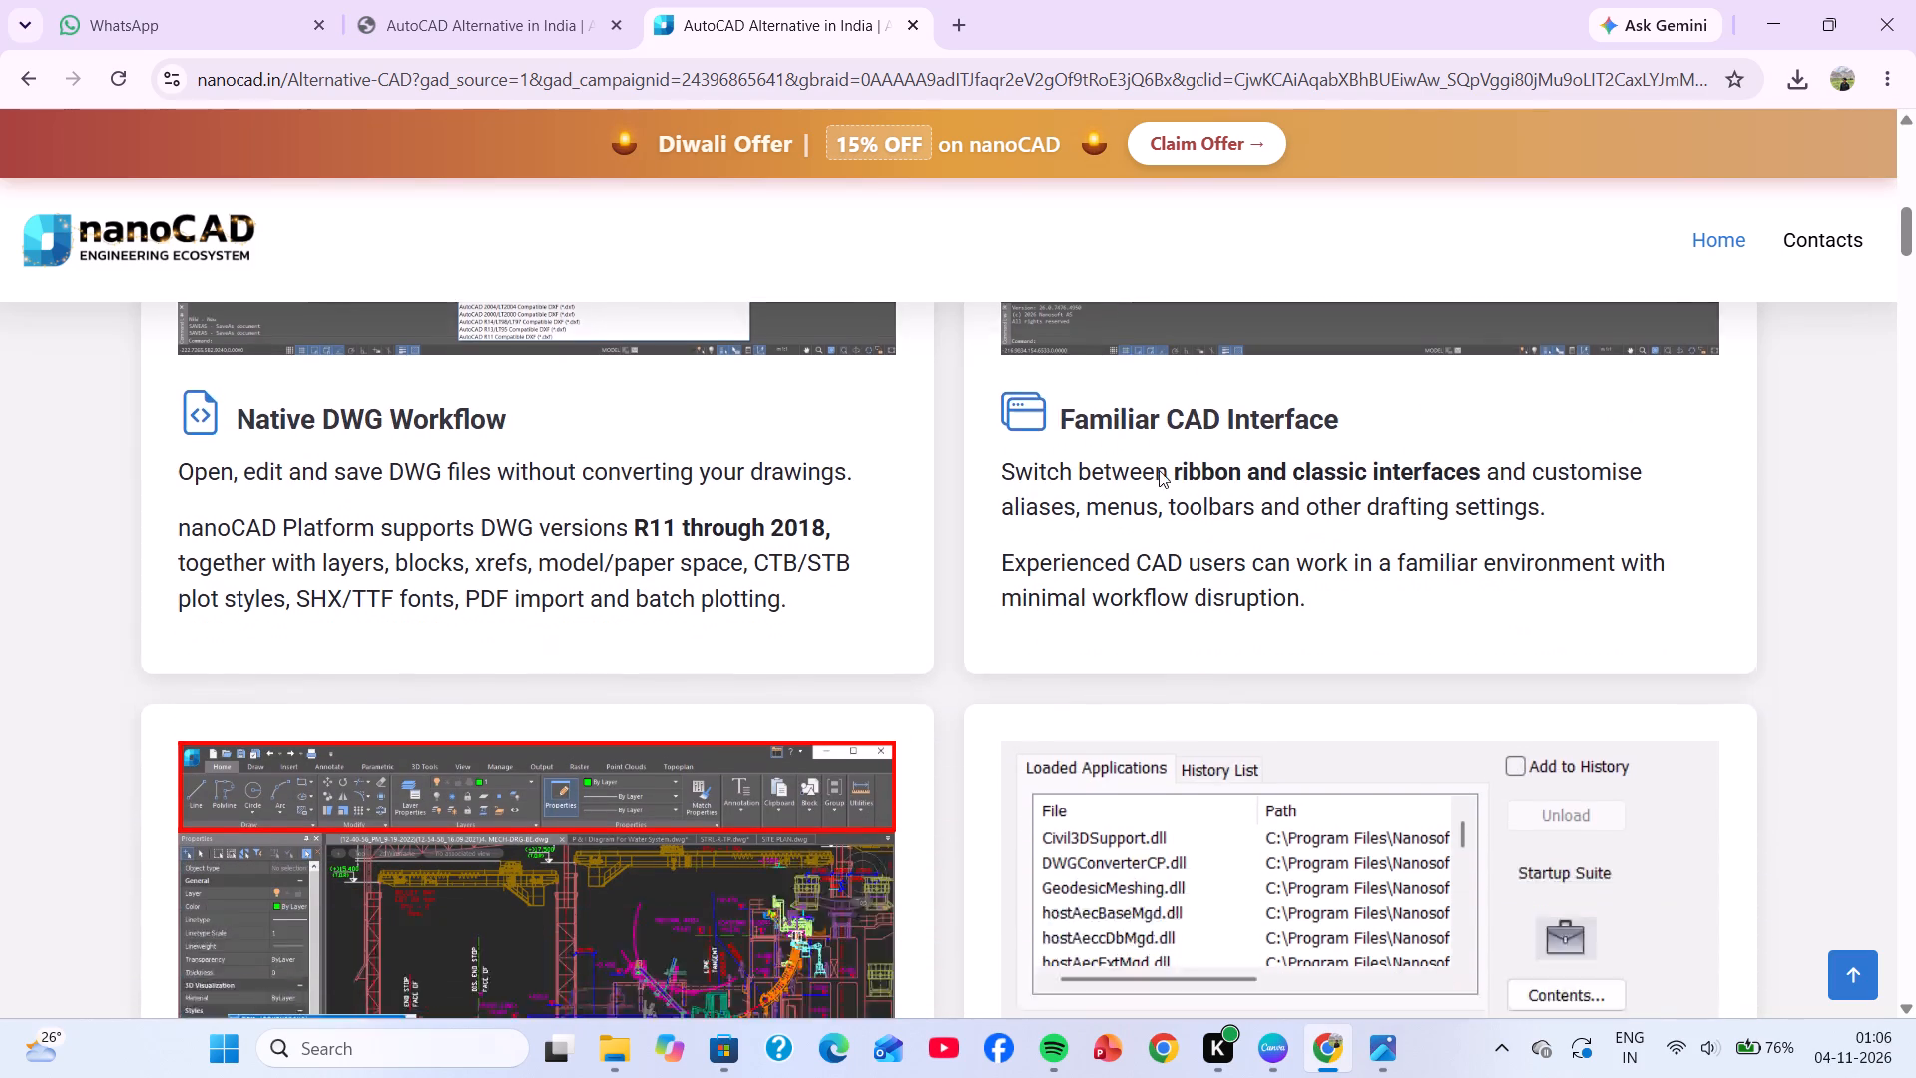
Read the nanoCAD sections on 2D drafting tools, automation and API support, specialized modules, flexible licensing and technical support.
scroll(1159, 470, "down", 1)
left_click(518, 614)
scroll(558, 574, "down", 1)
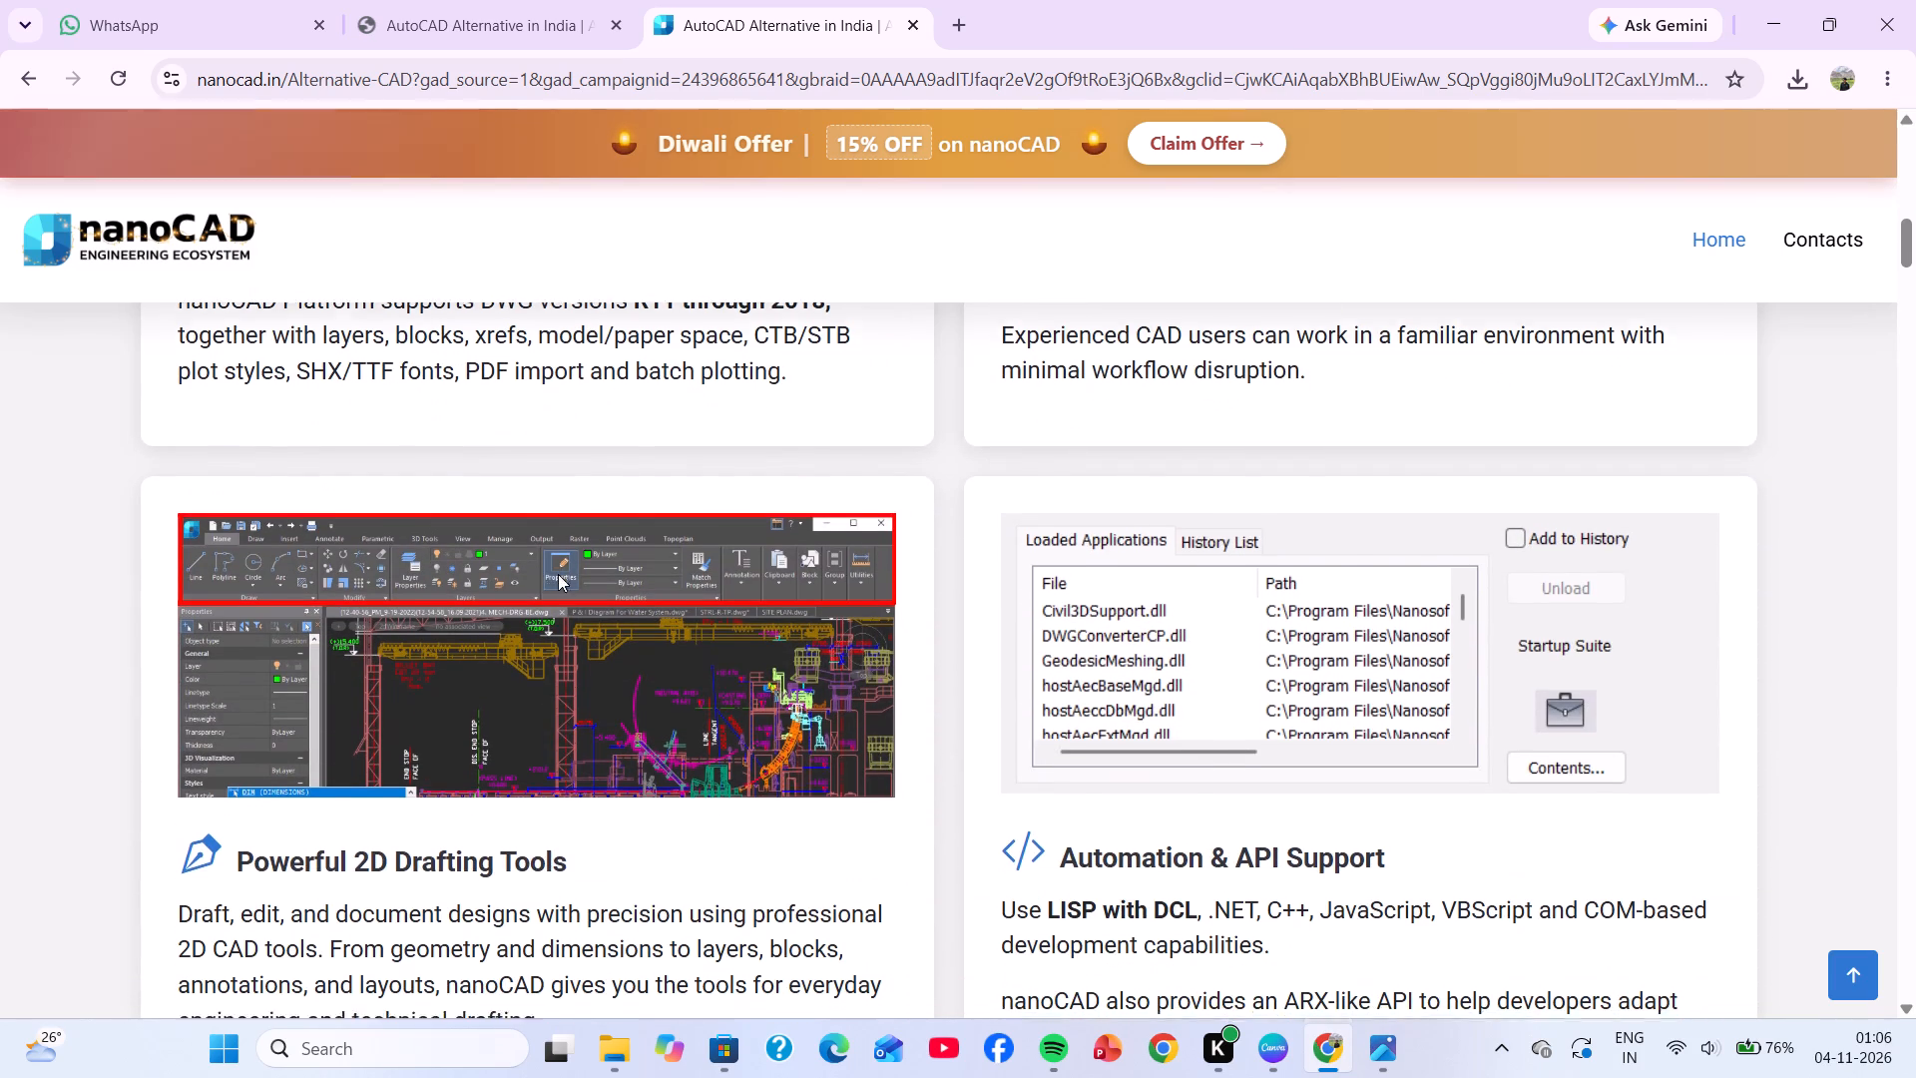
scroll(558, 574, "down", 1)
scroll(570, 564, "up", 5)
scroll(584, 552, "down", 3)
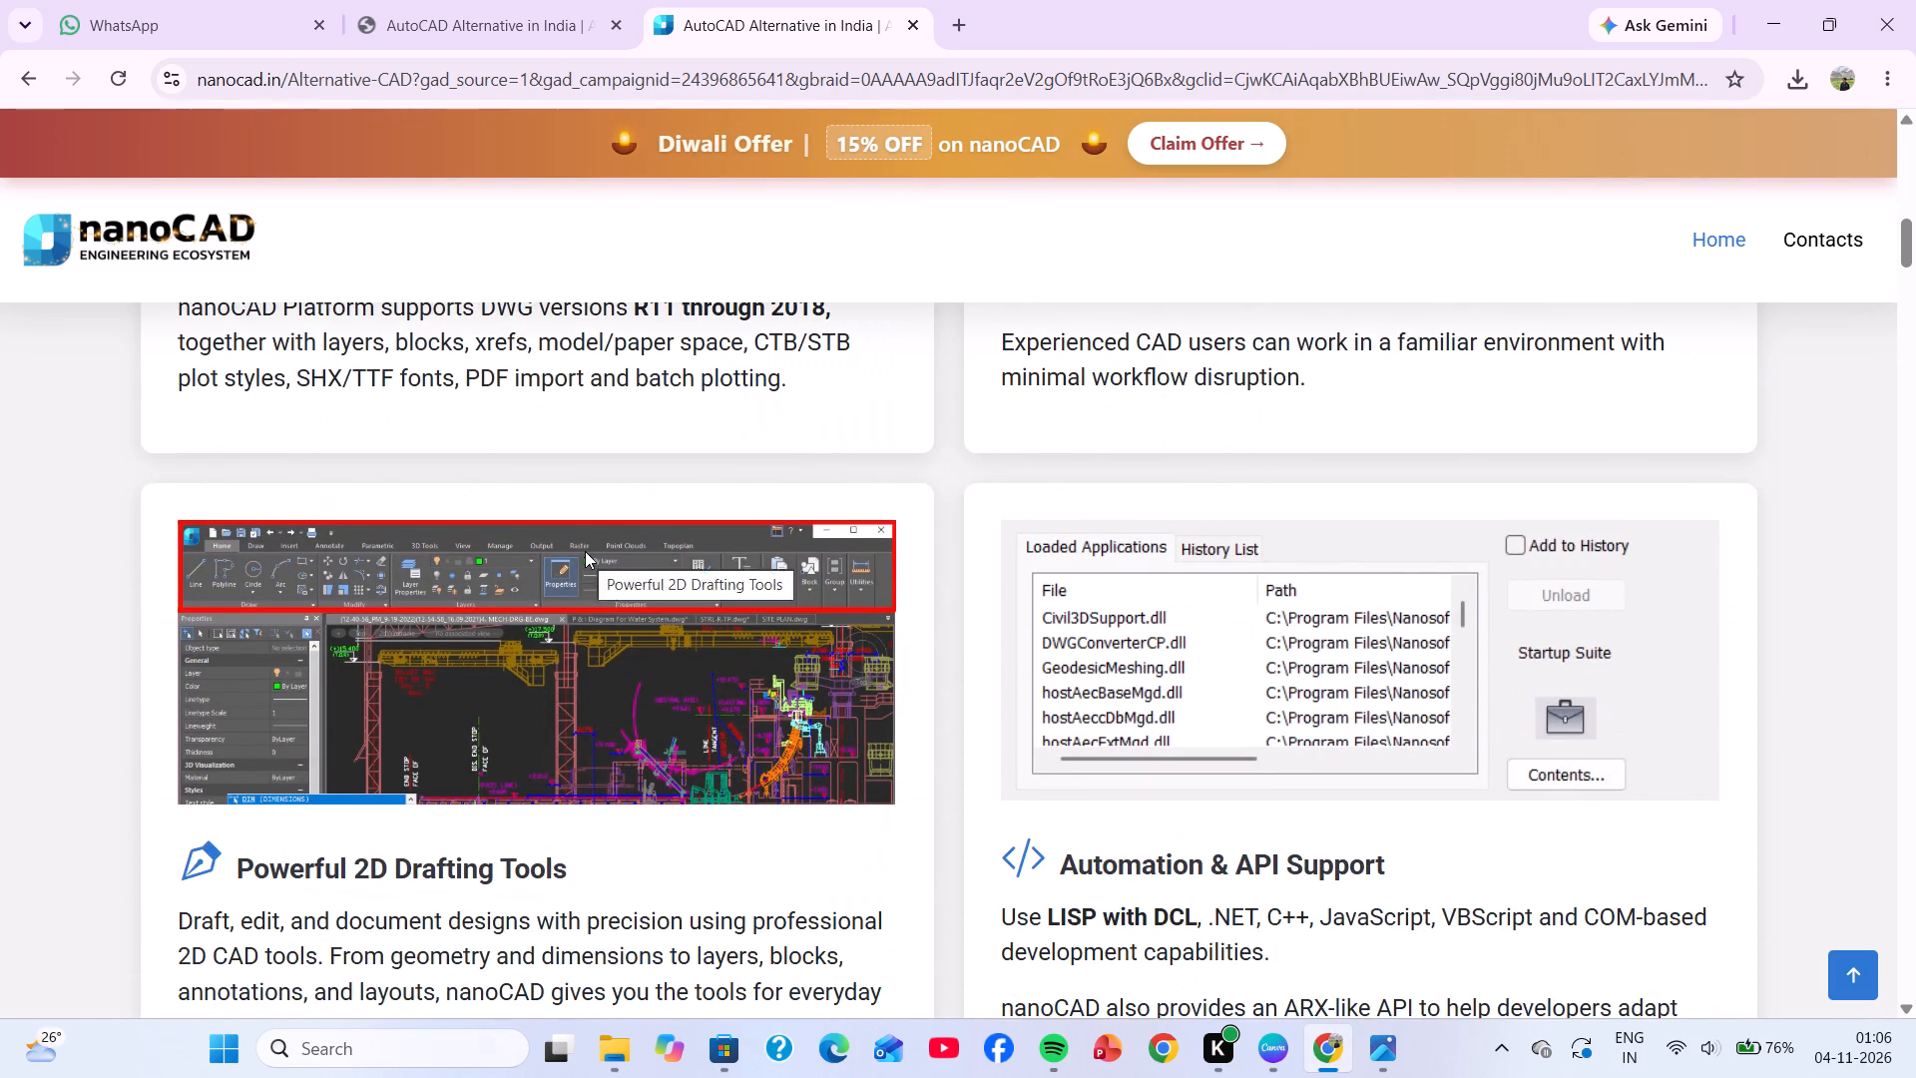
scroll(585, 551, "down", 4)
scroll(590, 545, "up", 3)
scroll(592, 543, "down", 7)
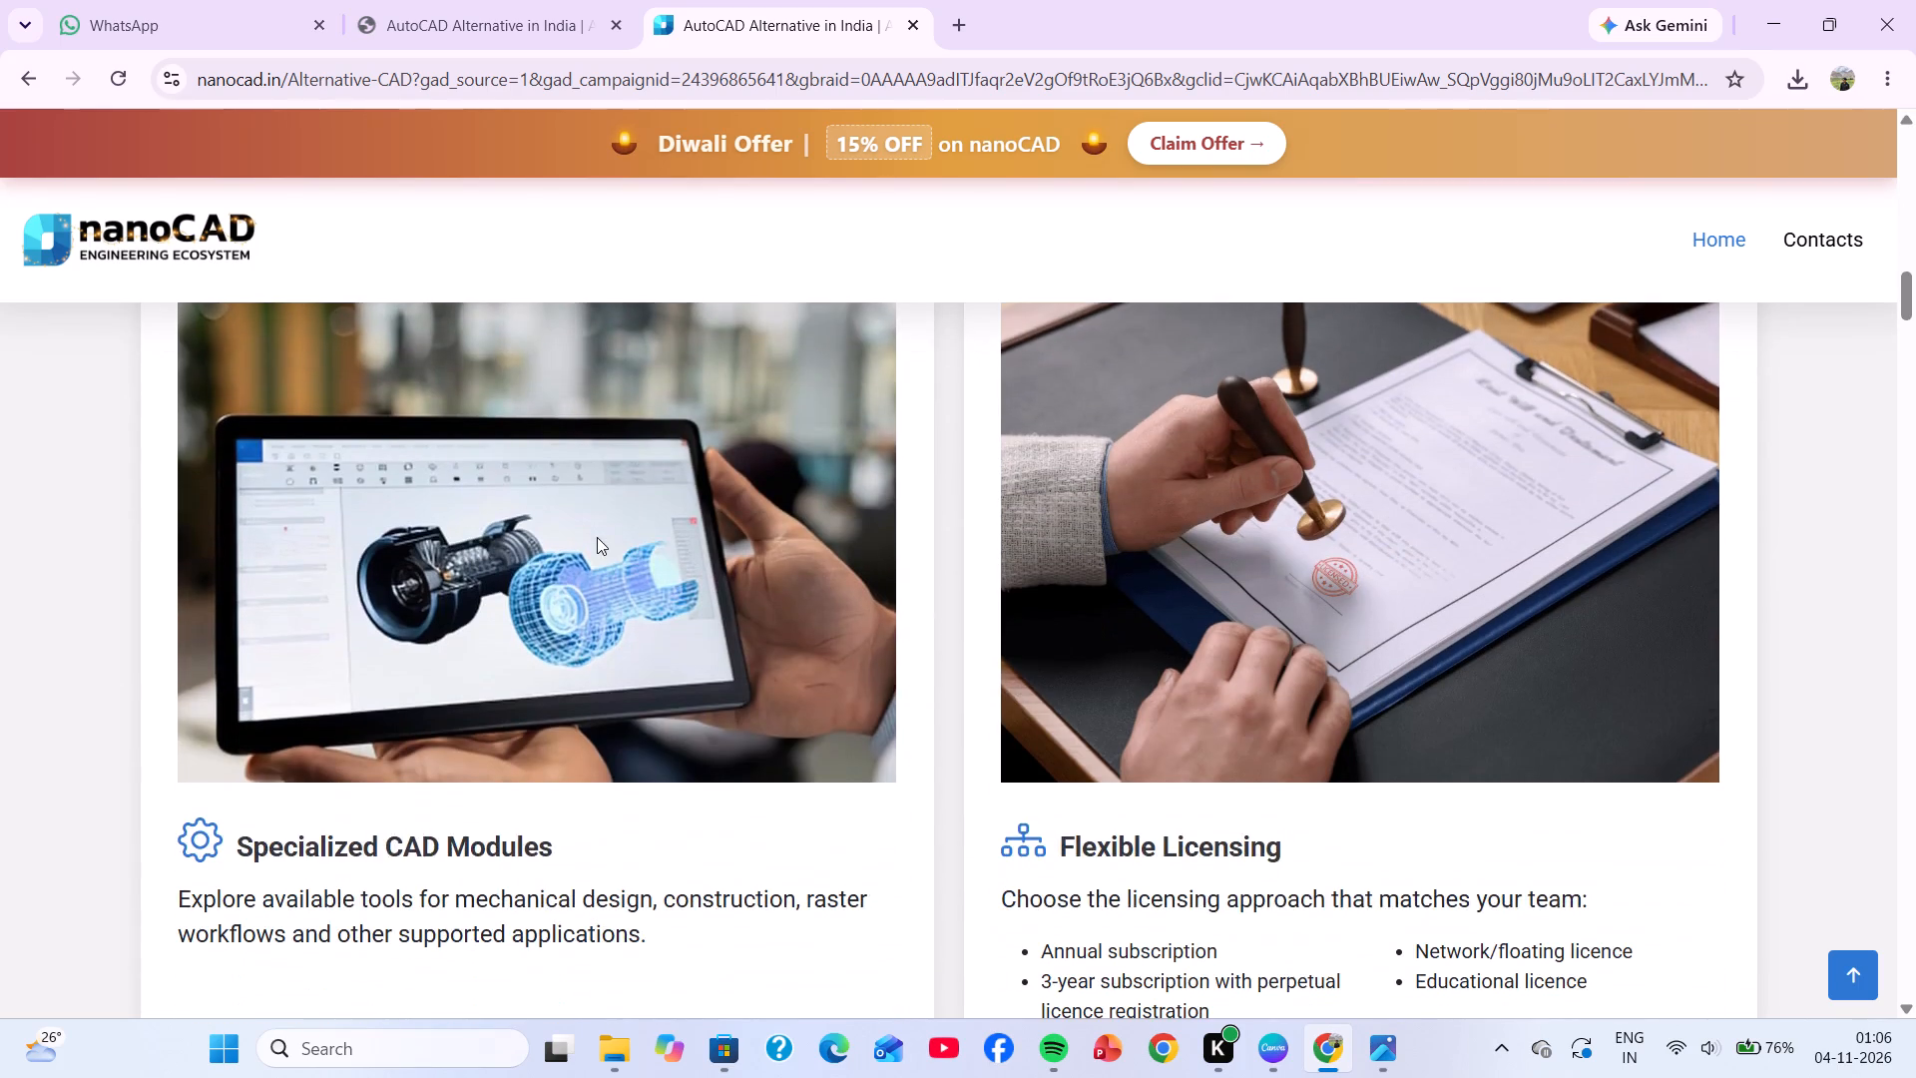
scroll(597, 537, "down", 9)
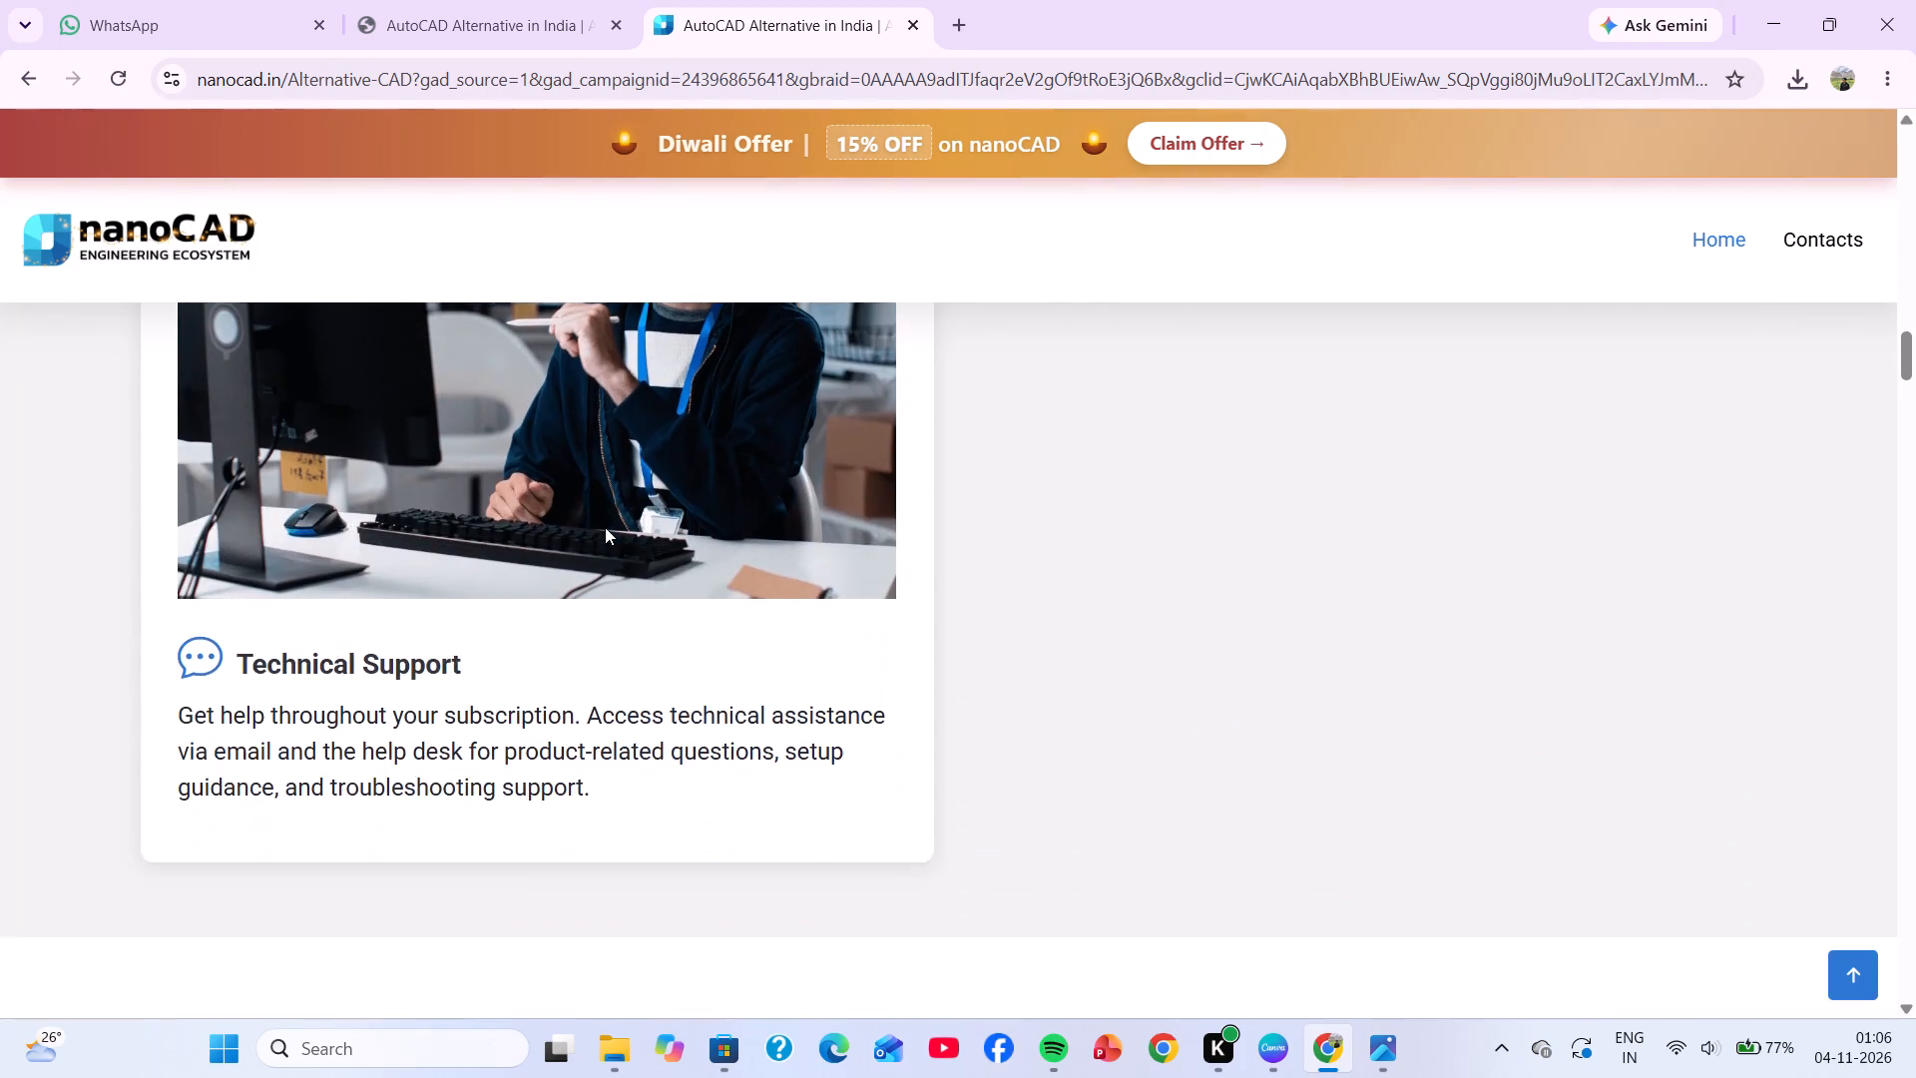
scroll(605, 527, "up", 13)
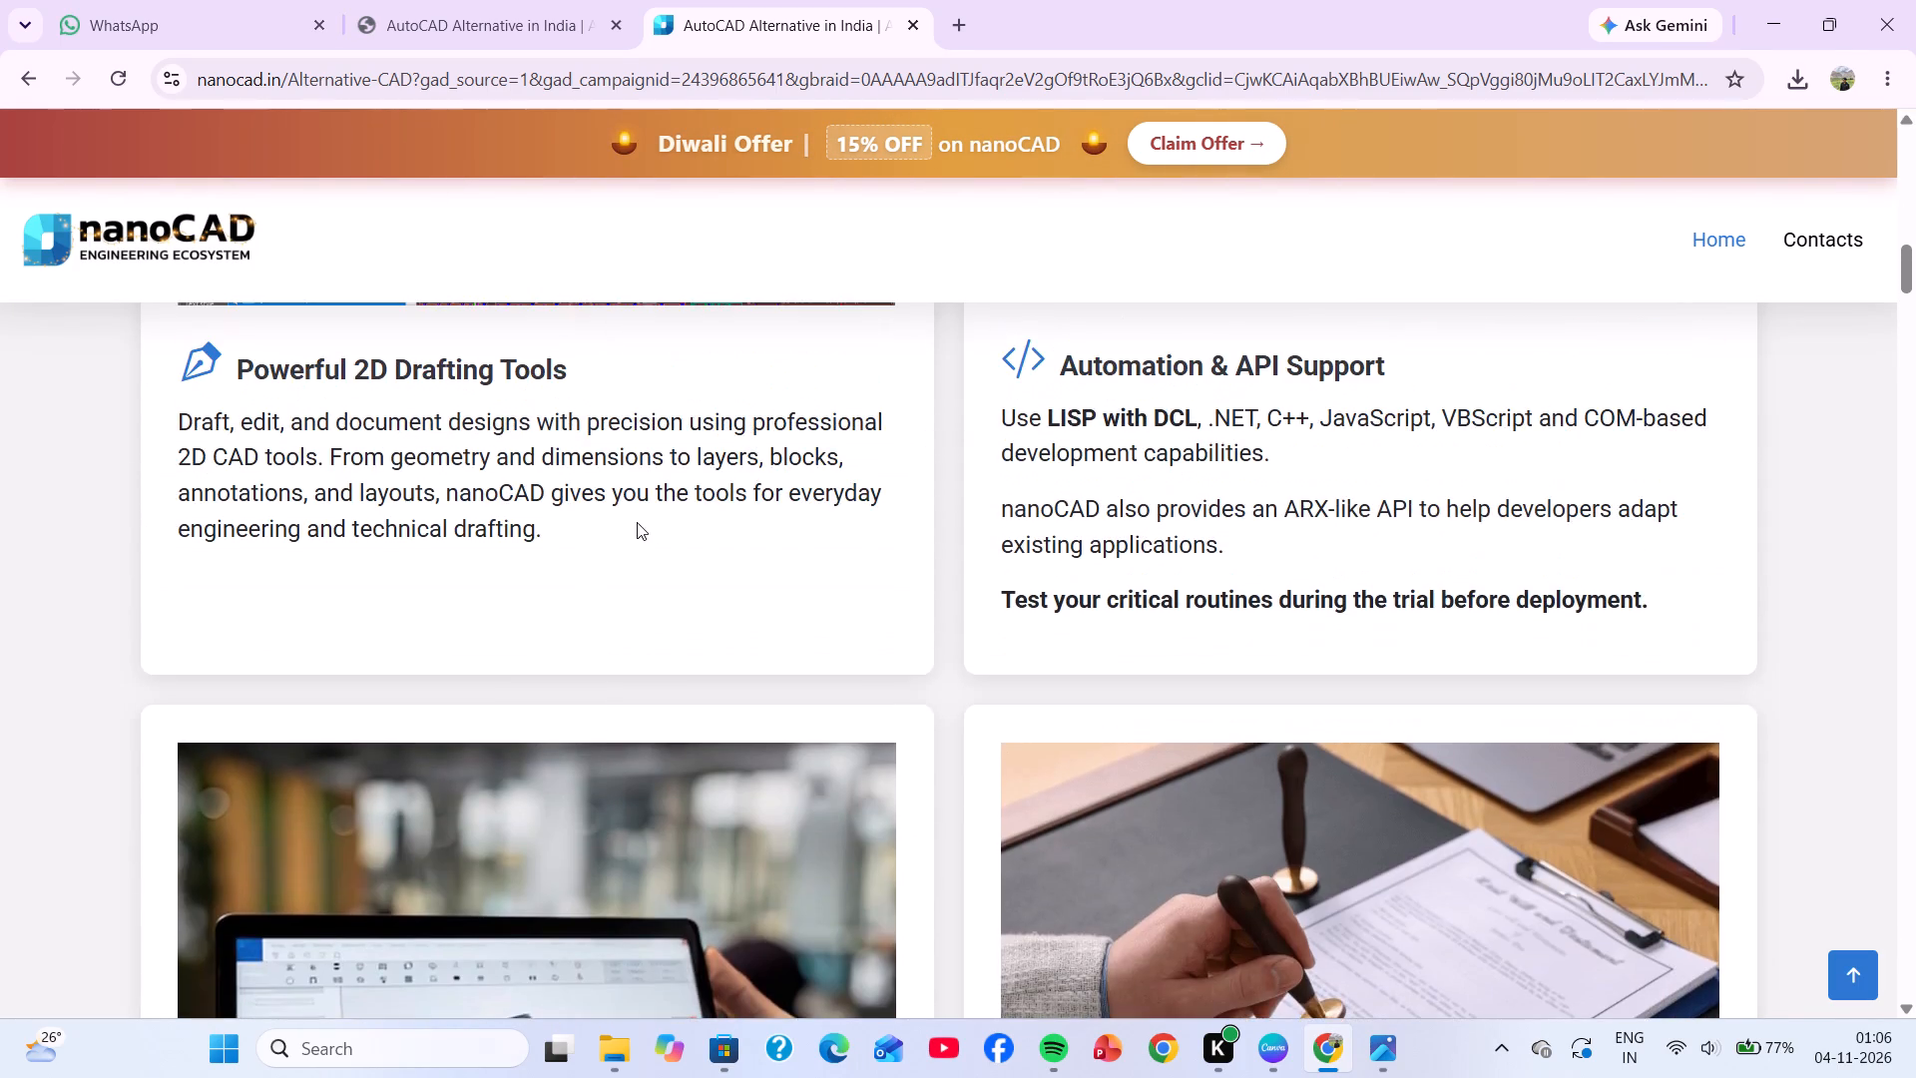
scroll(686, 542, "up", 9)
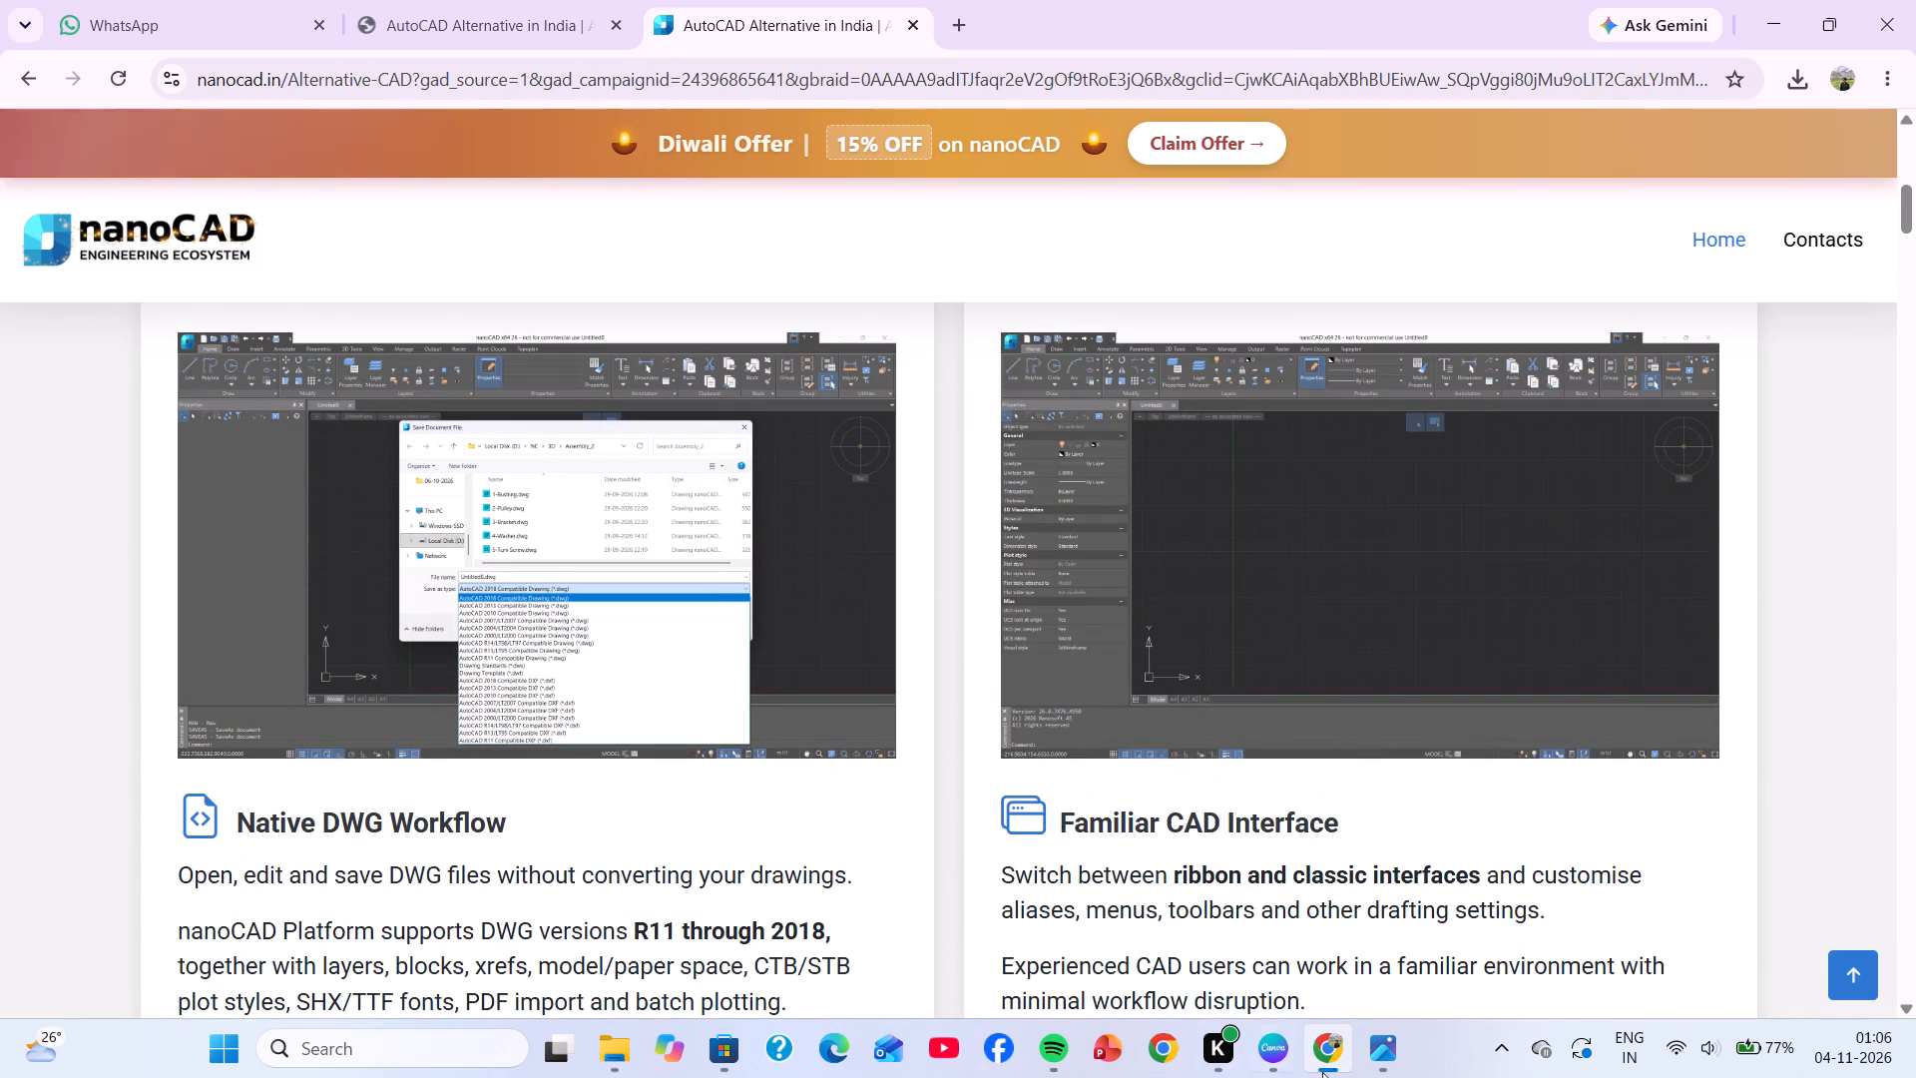
Switch to the ON JOB TRAINING design in Canva and search the A4 templates for "how the coordinates works in physics".
left_click(1284, 1058)
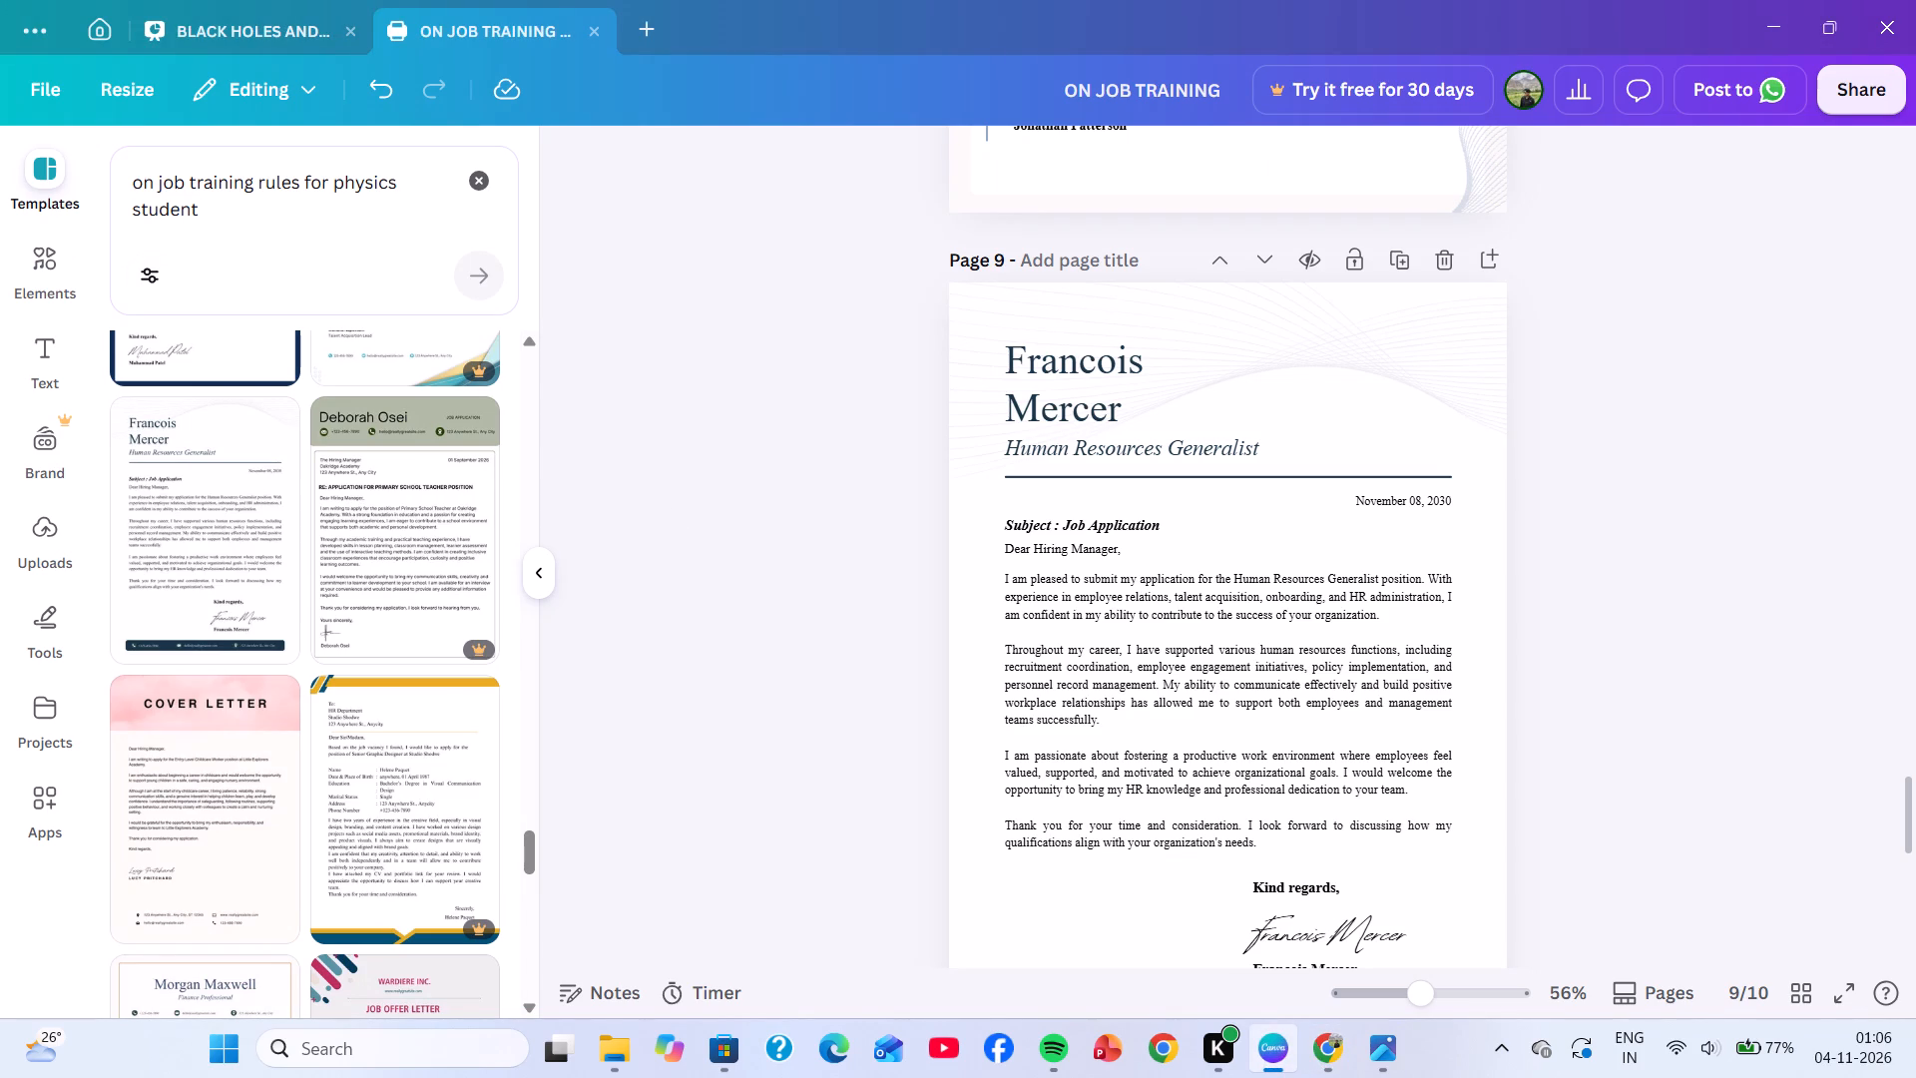
left_click(265, 202)
left_click(487, 183)
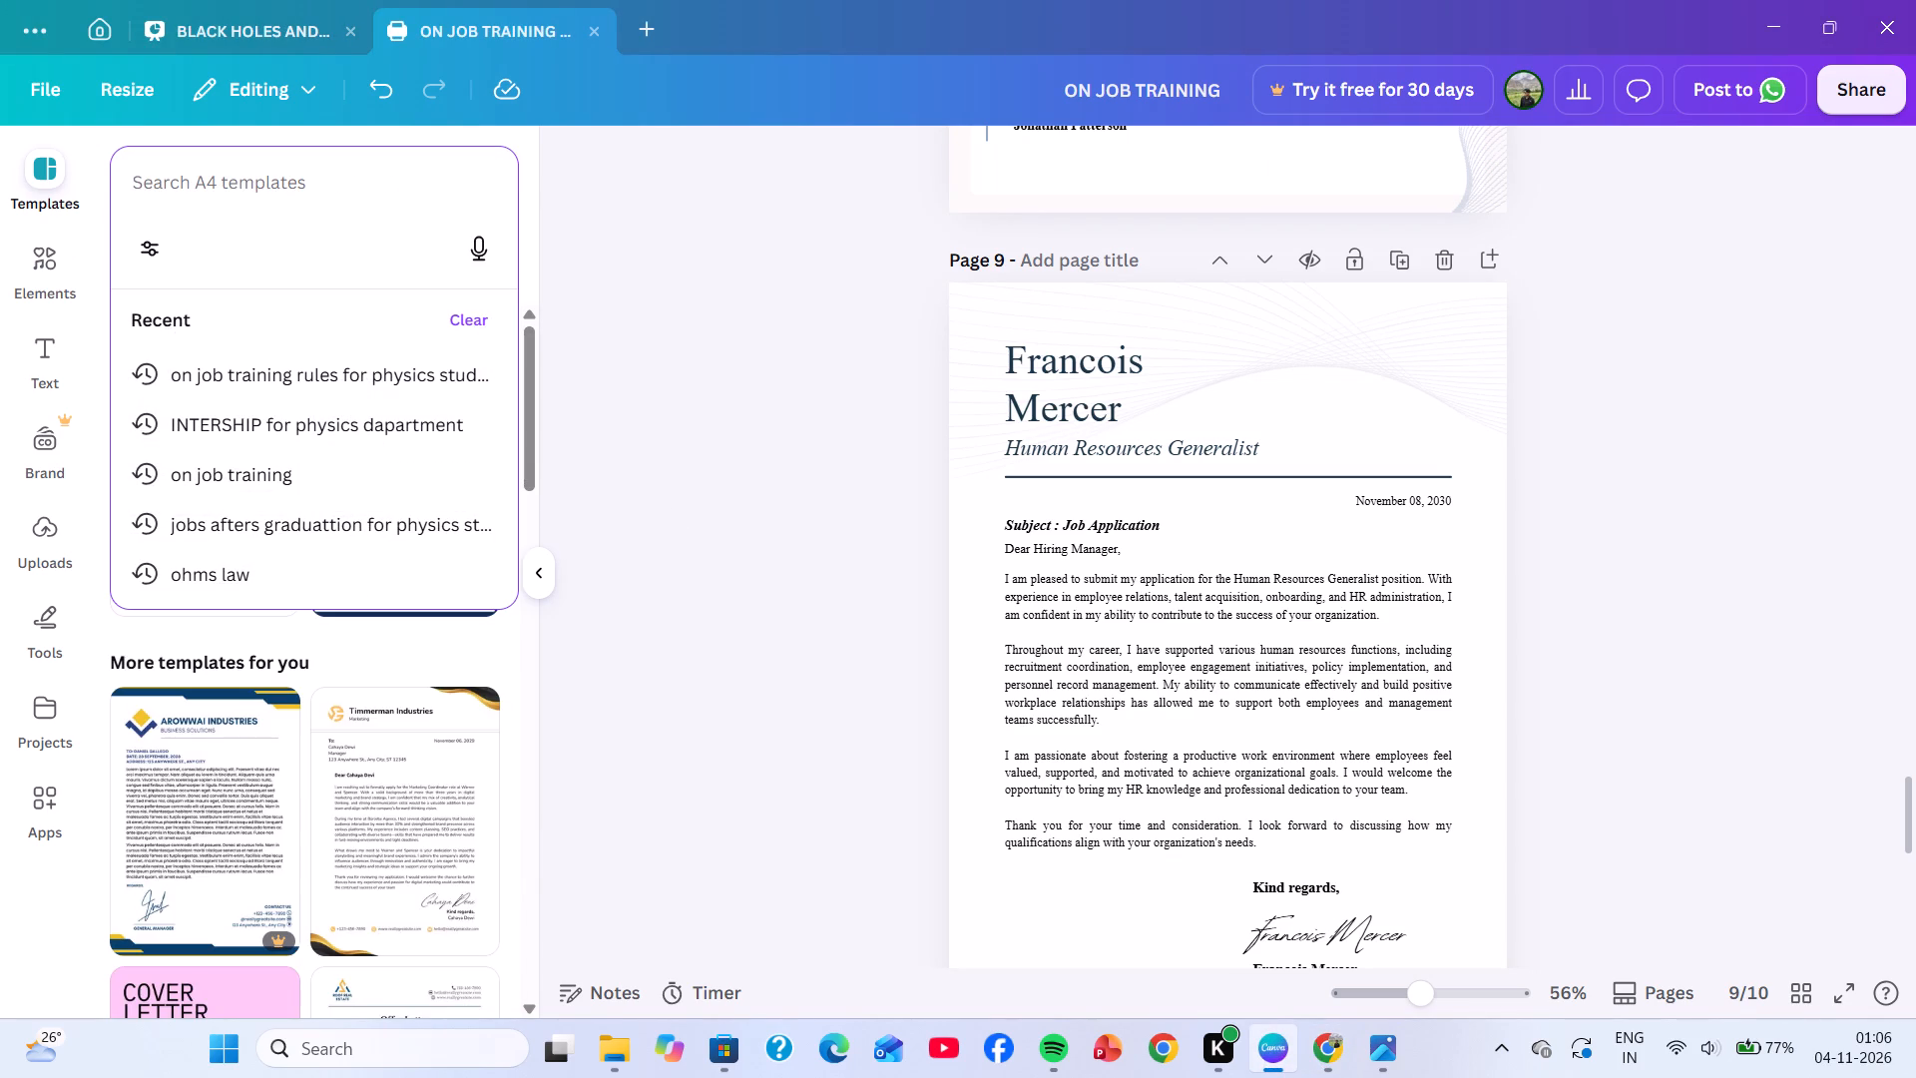
type("how the coordinates")
key("space")
type("works")
key("space")
type("on")
key("space")
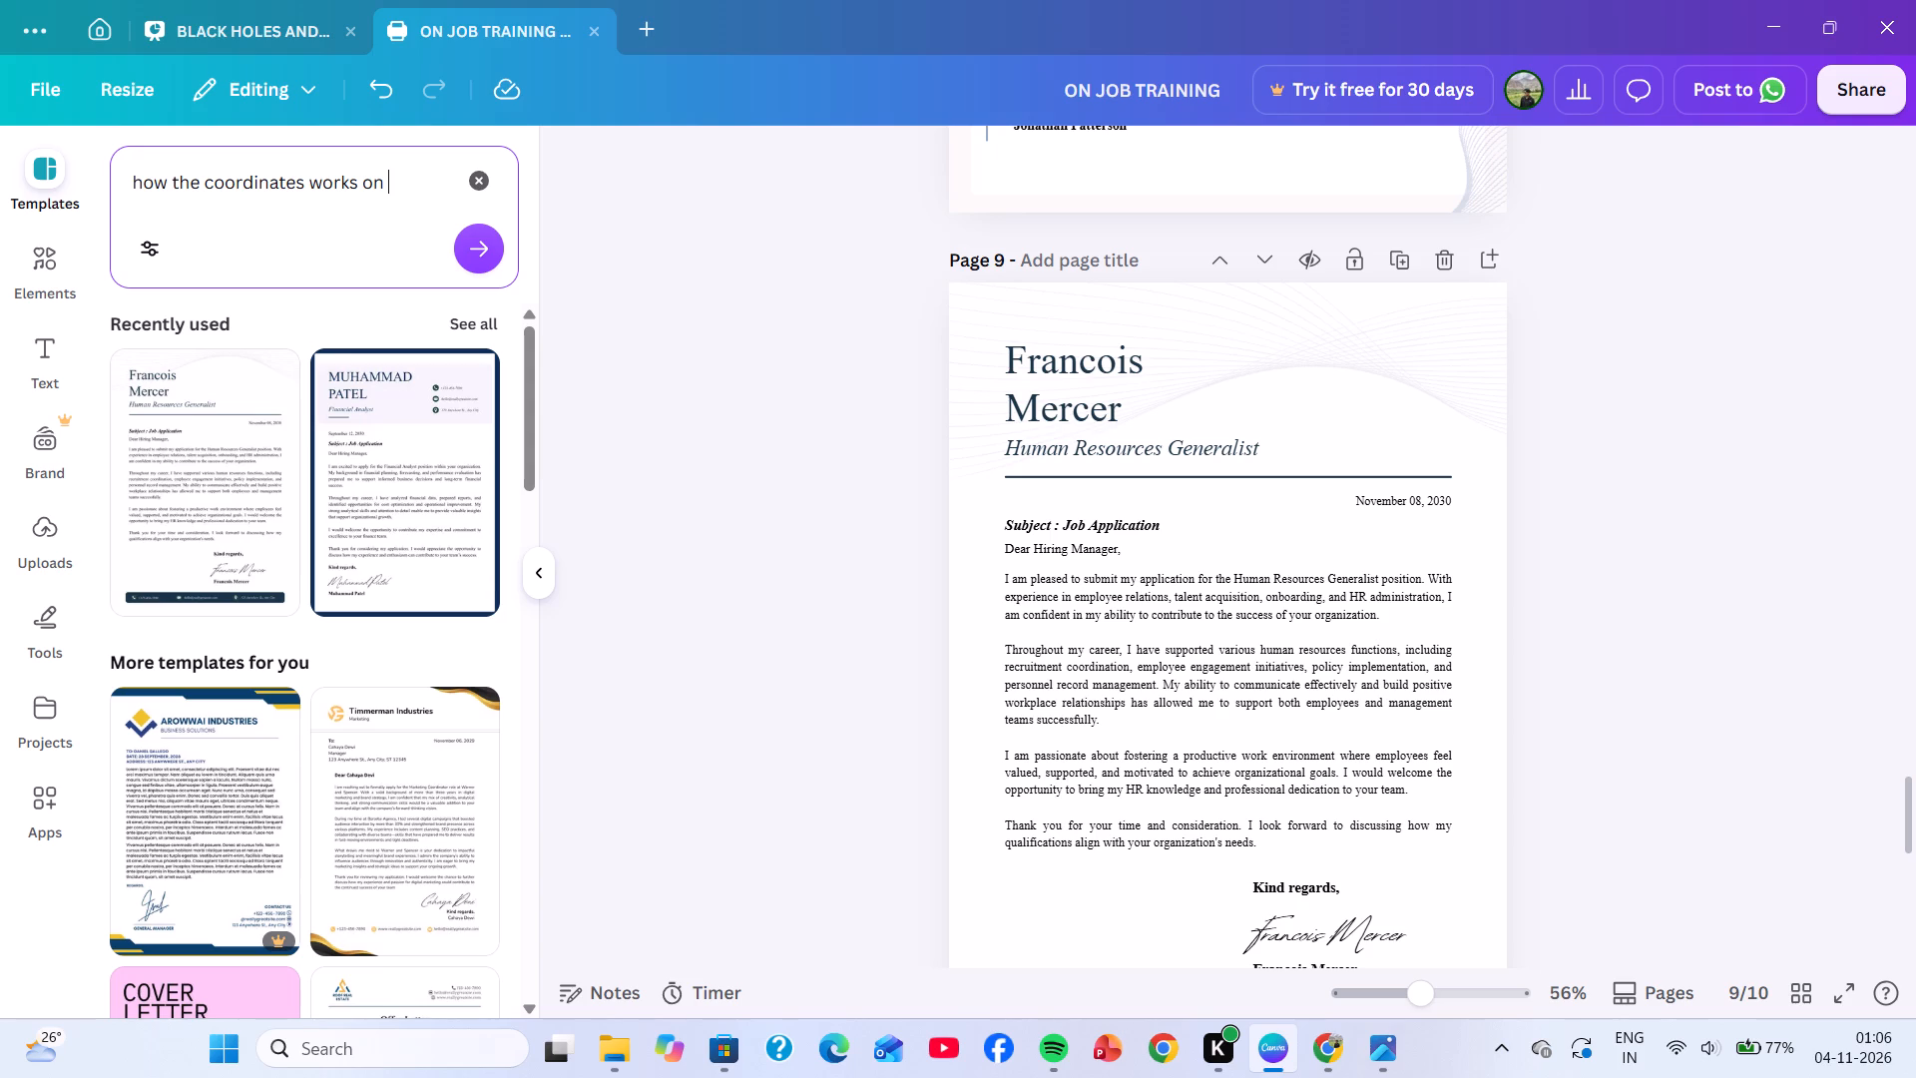
key("BackSpace")
key("BackSpace")
key("BackSpace")
type("in physics")
key("Return")
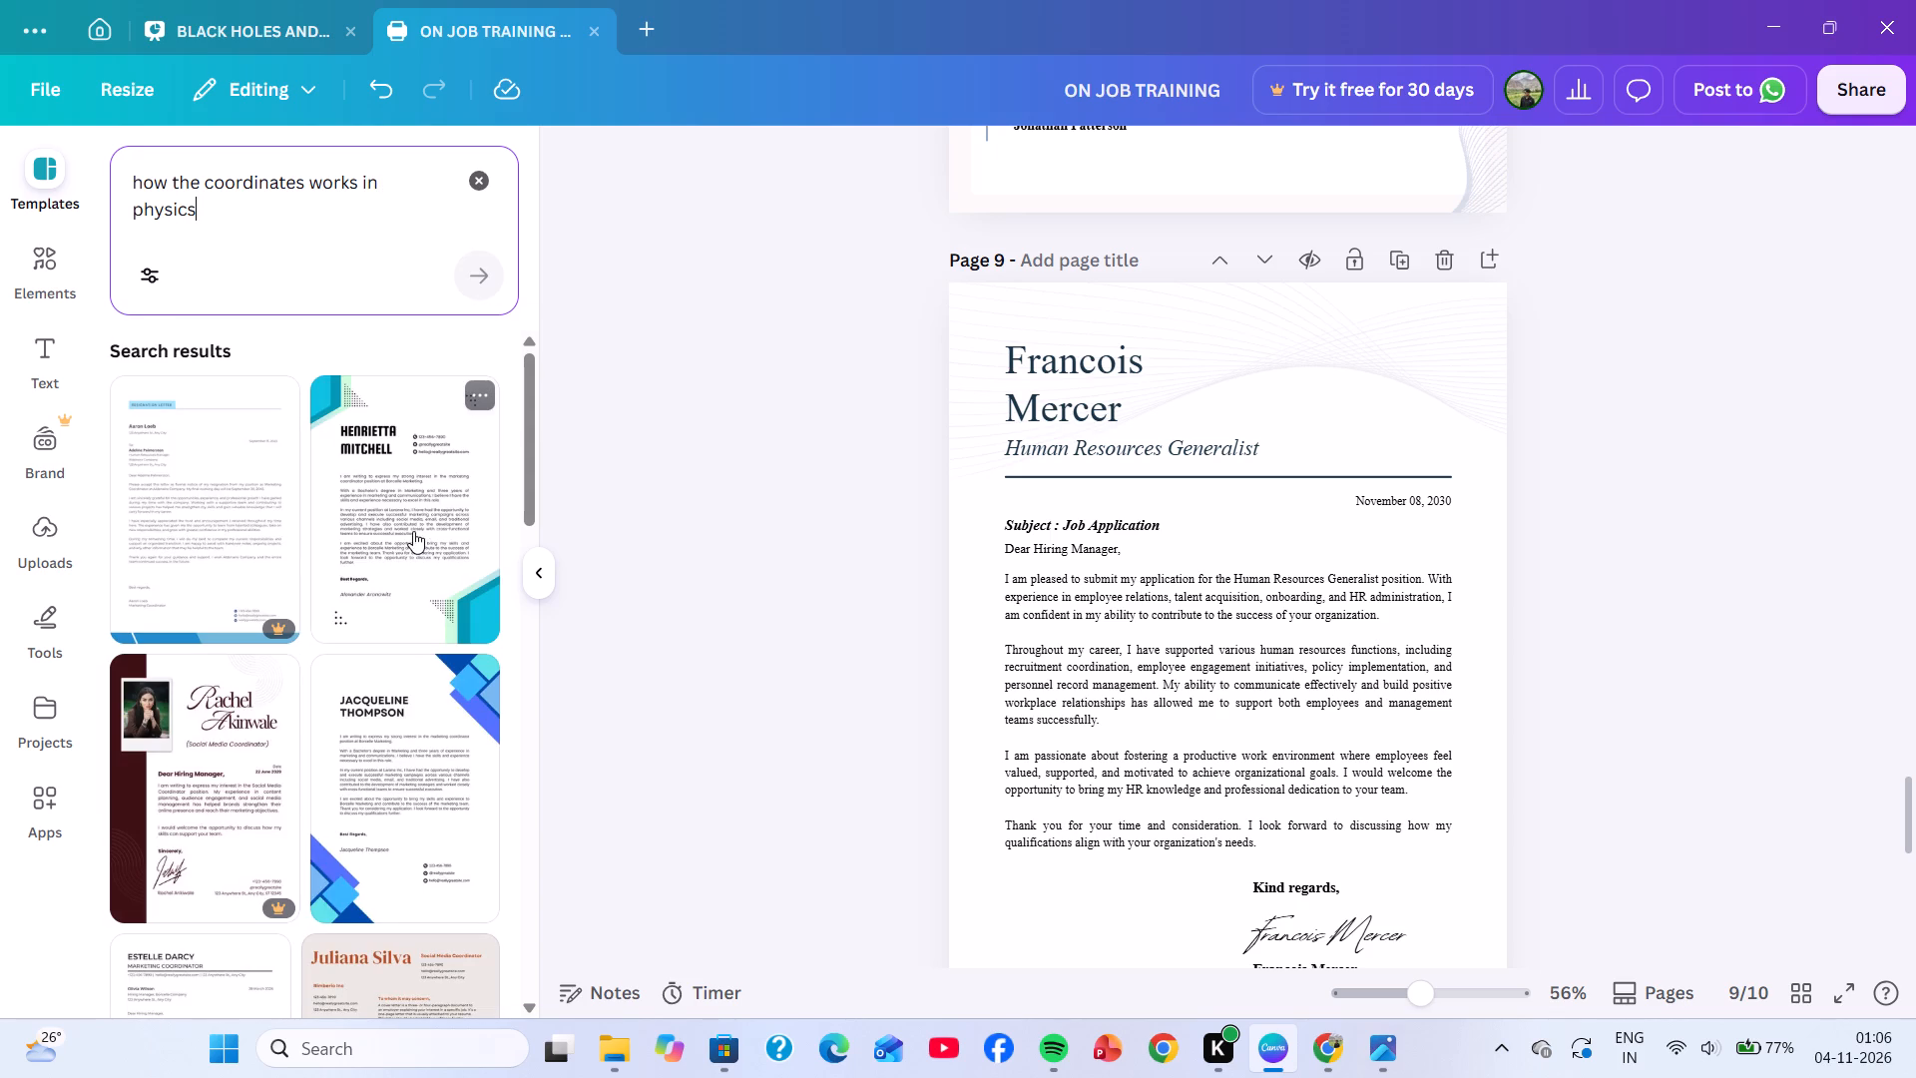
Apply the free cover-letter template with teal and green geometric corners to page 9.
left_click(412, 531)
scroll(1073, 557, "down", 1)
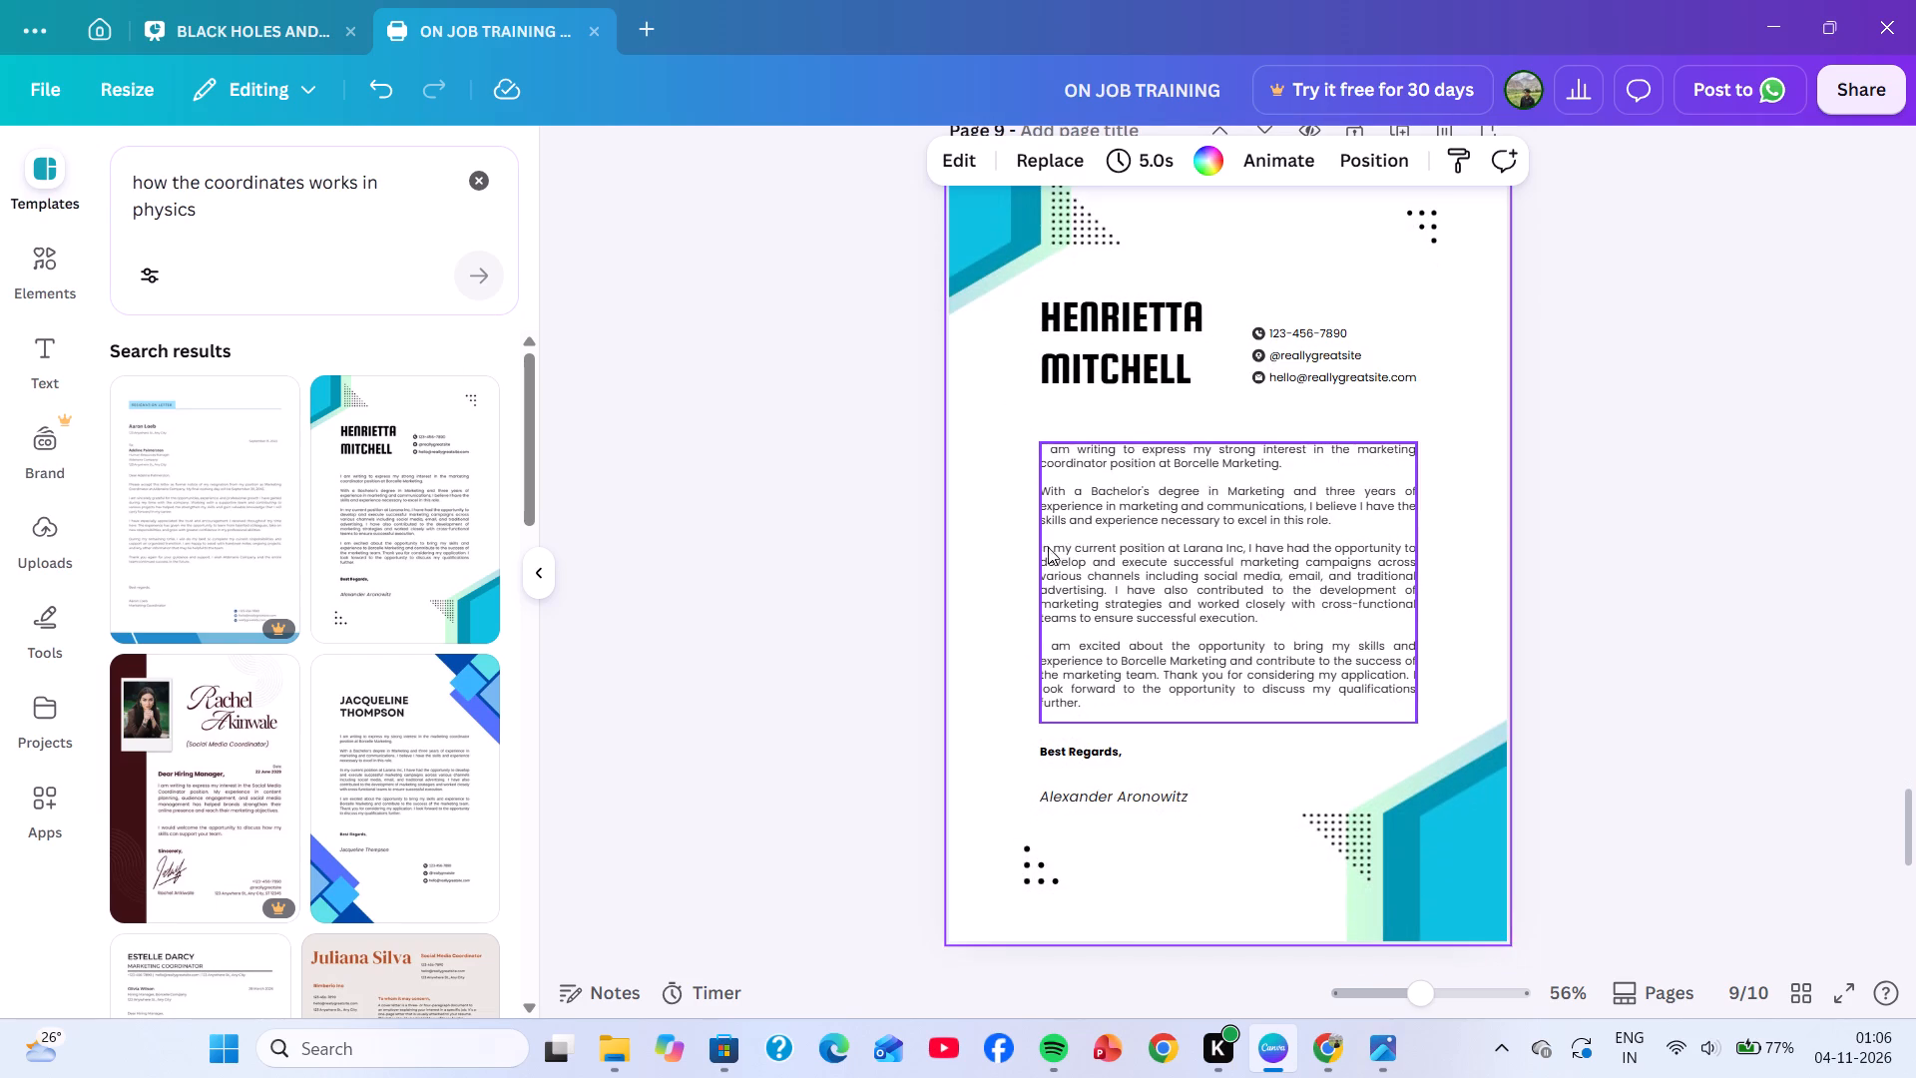
Delete page 9 from the document.
scroll(1347, 309, "up", 2)
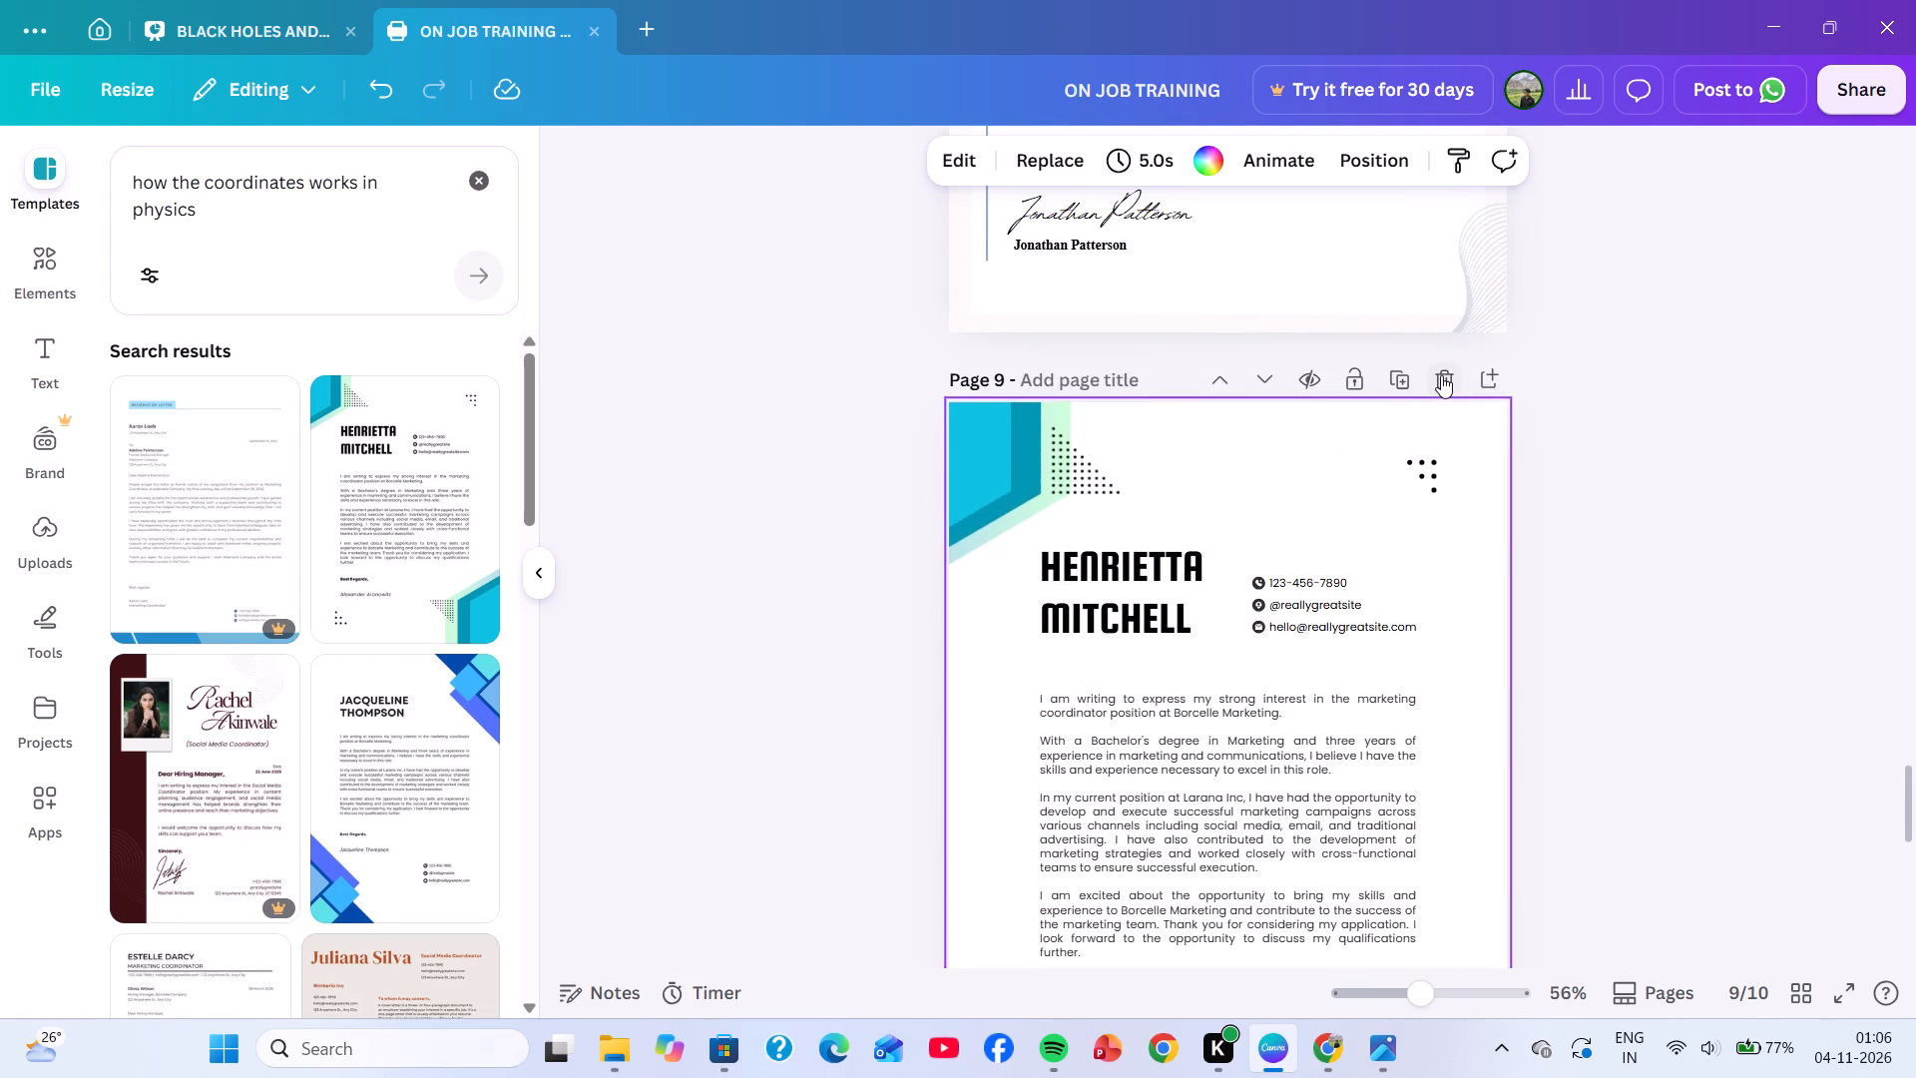
left_click(1441, 375)
Examine the remaining template results of the coordinates search for a suitable page.
scroll(40, 413, "down", 1)
scroll(328, 557, "down", 2)
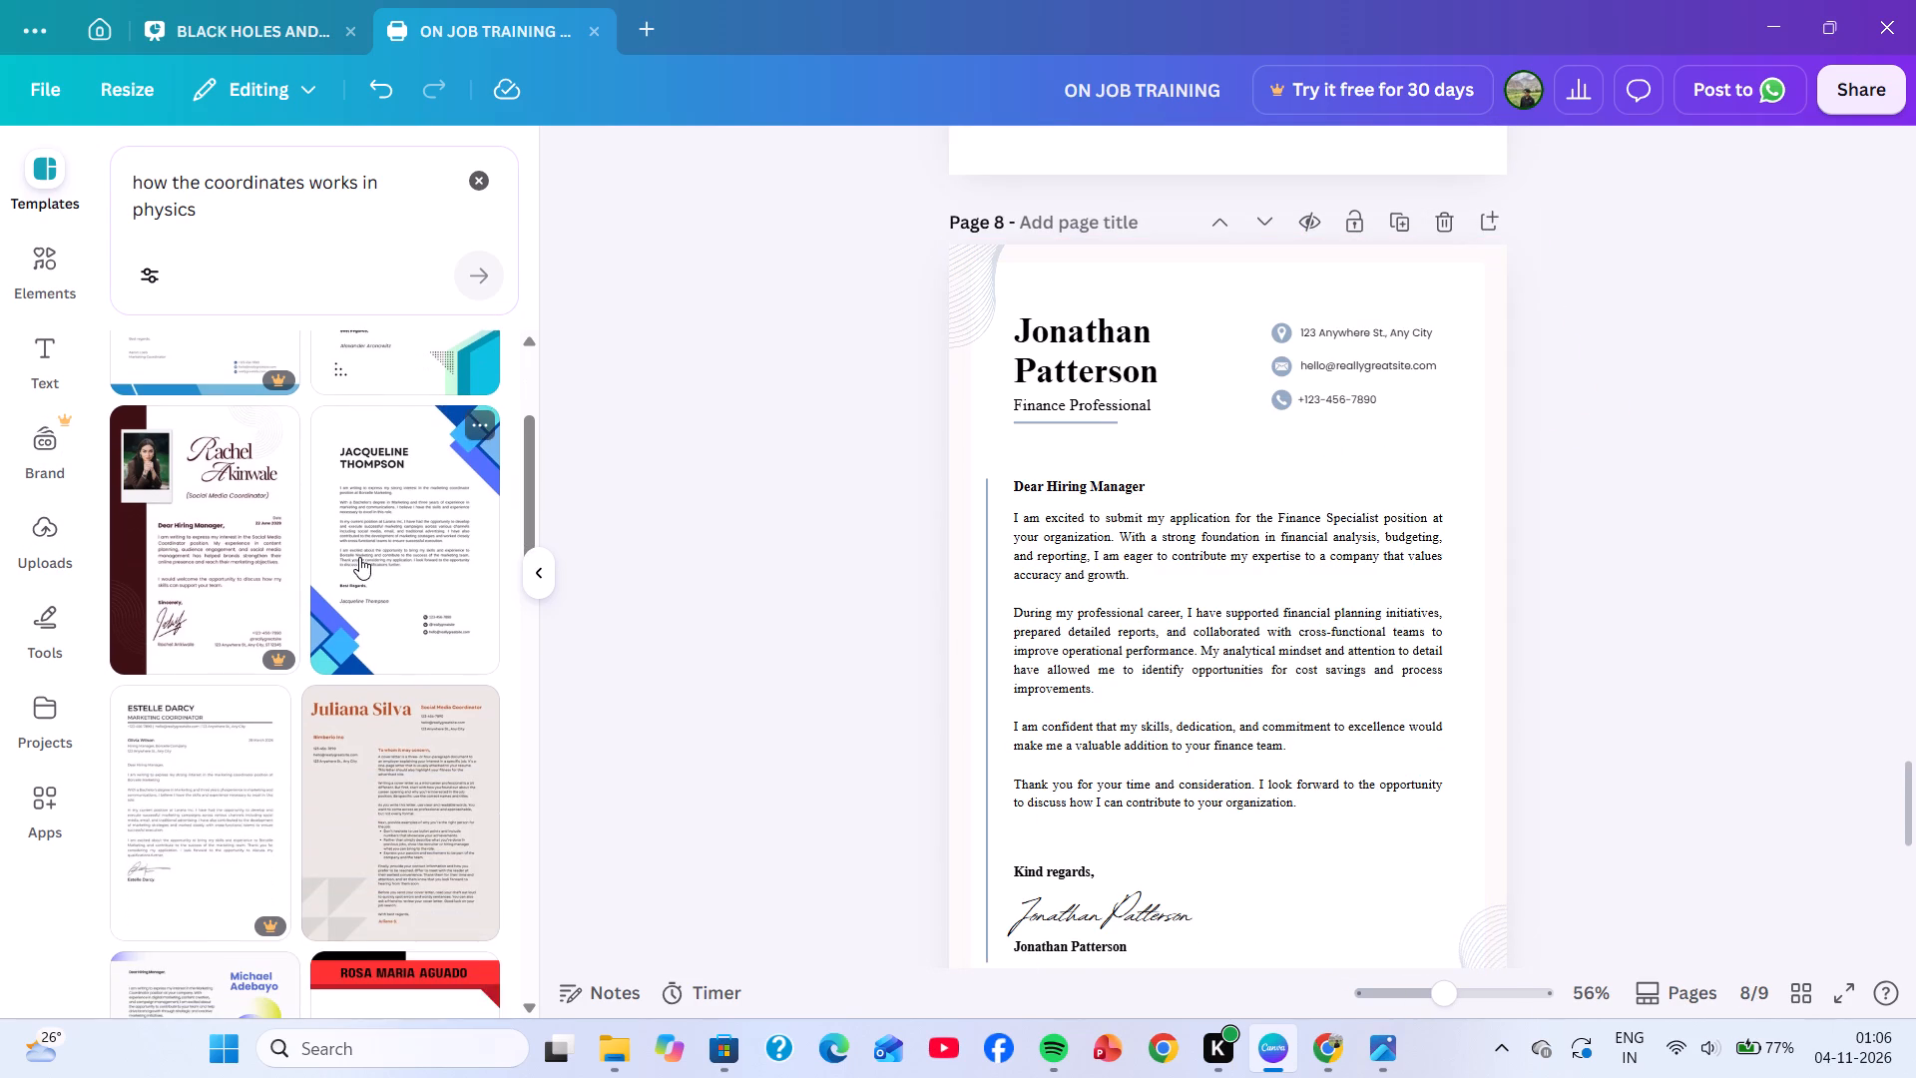
scroll(359, 557, "down", 2)
scroll(370, 535, "up", 2)
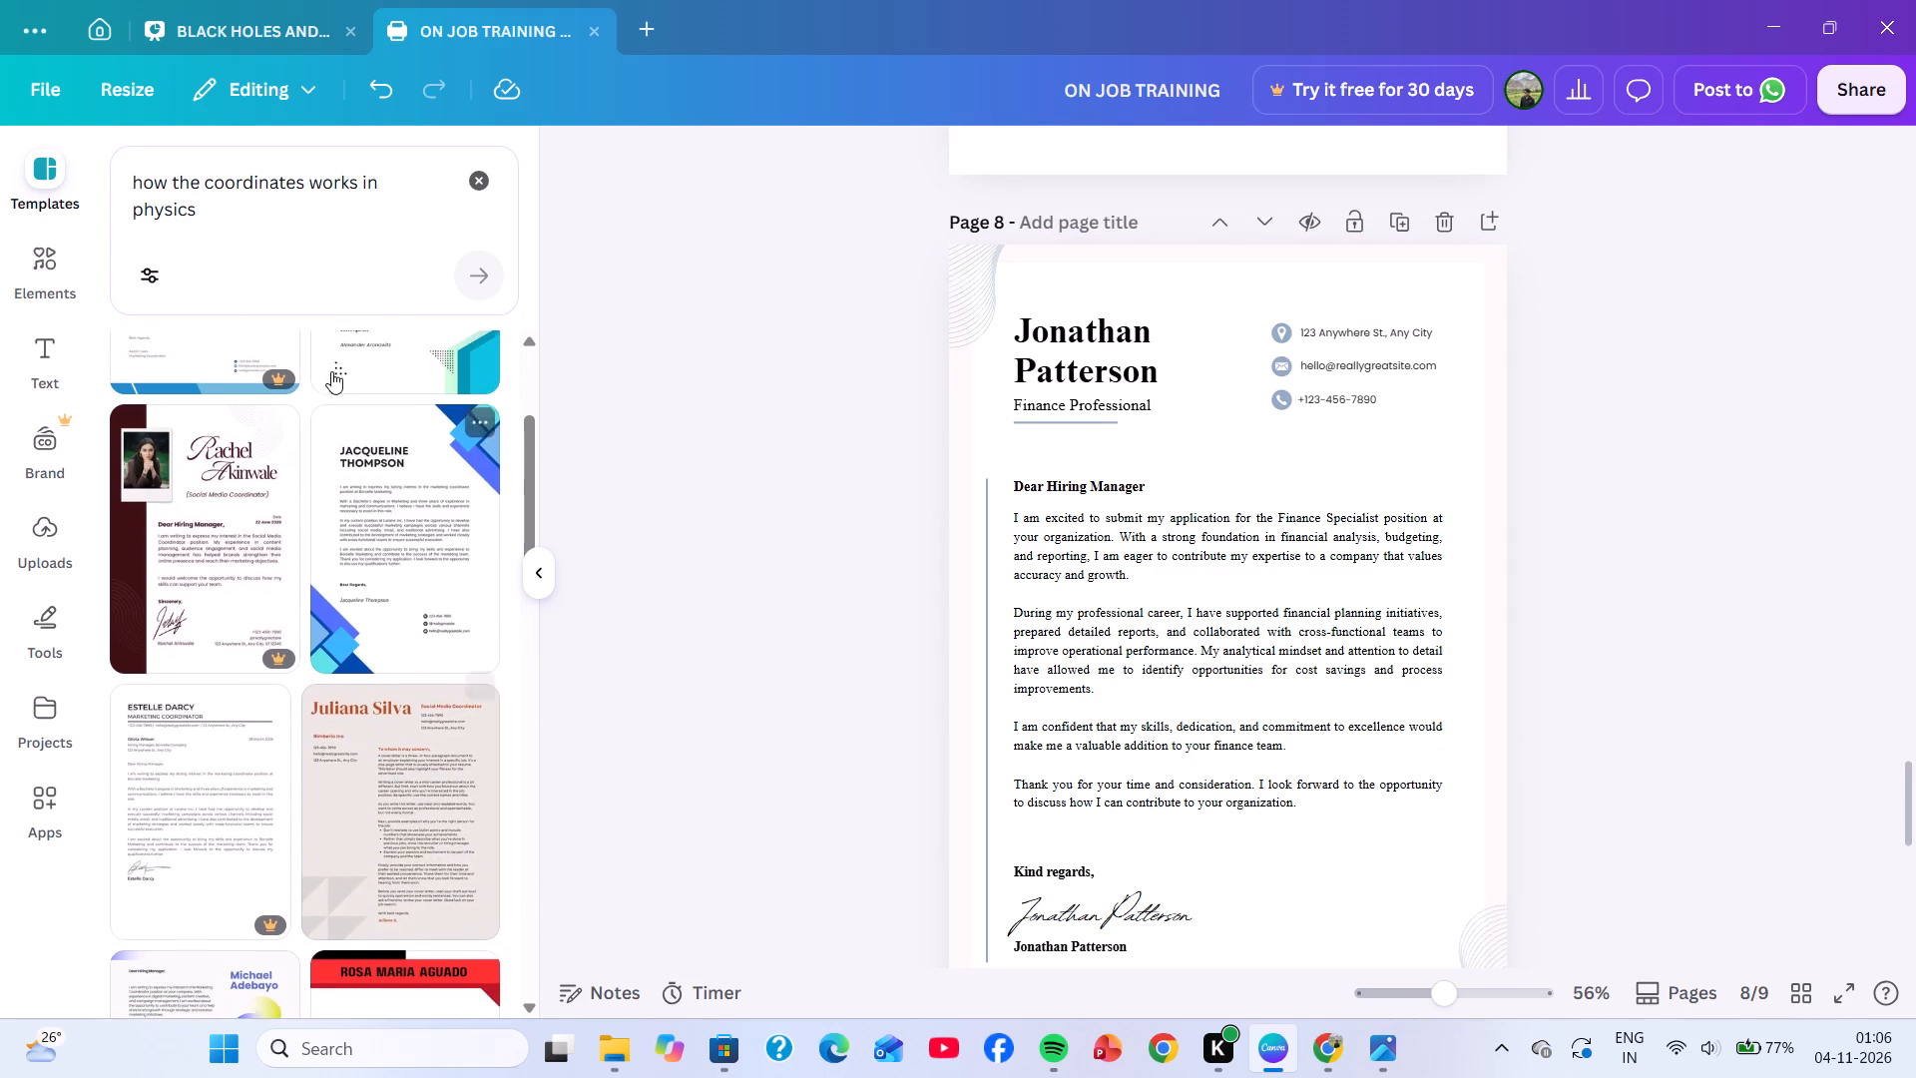
Search the A4 templates for "coordinates works on physics" and browse the results.
left_click(310, 219)
left_click(468, 175)
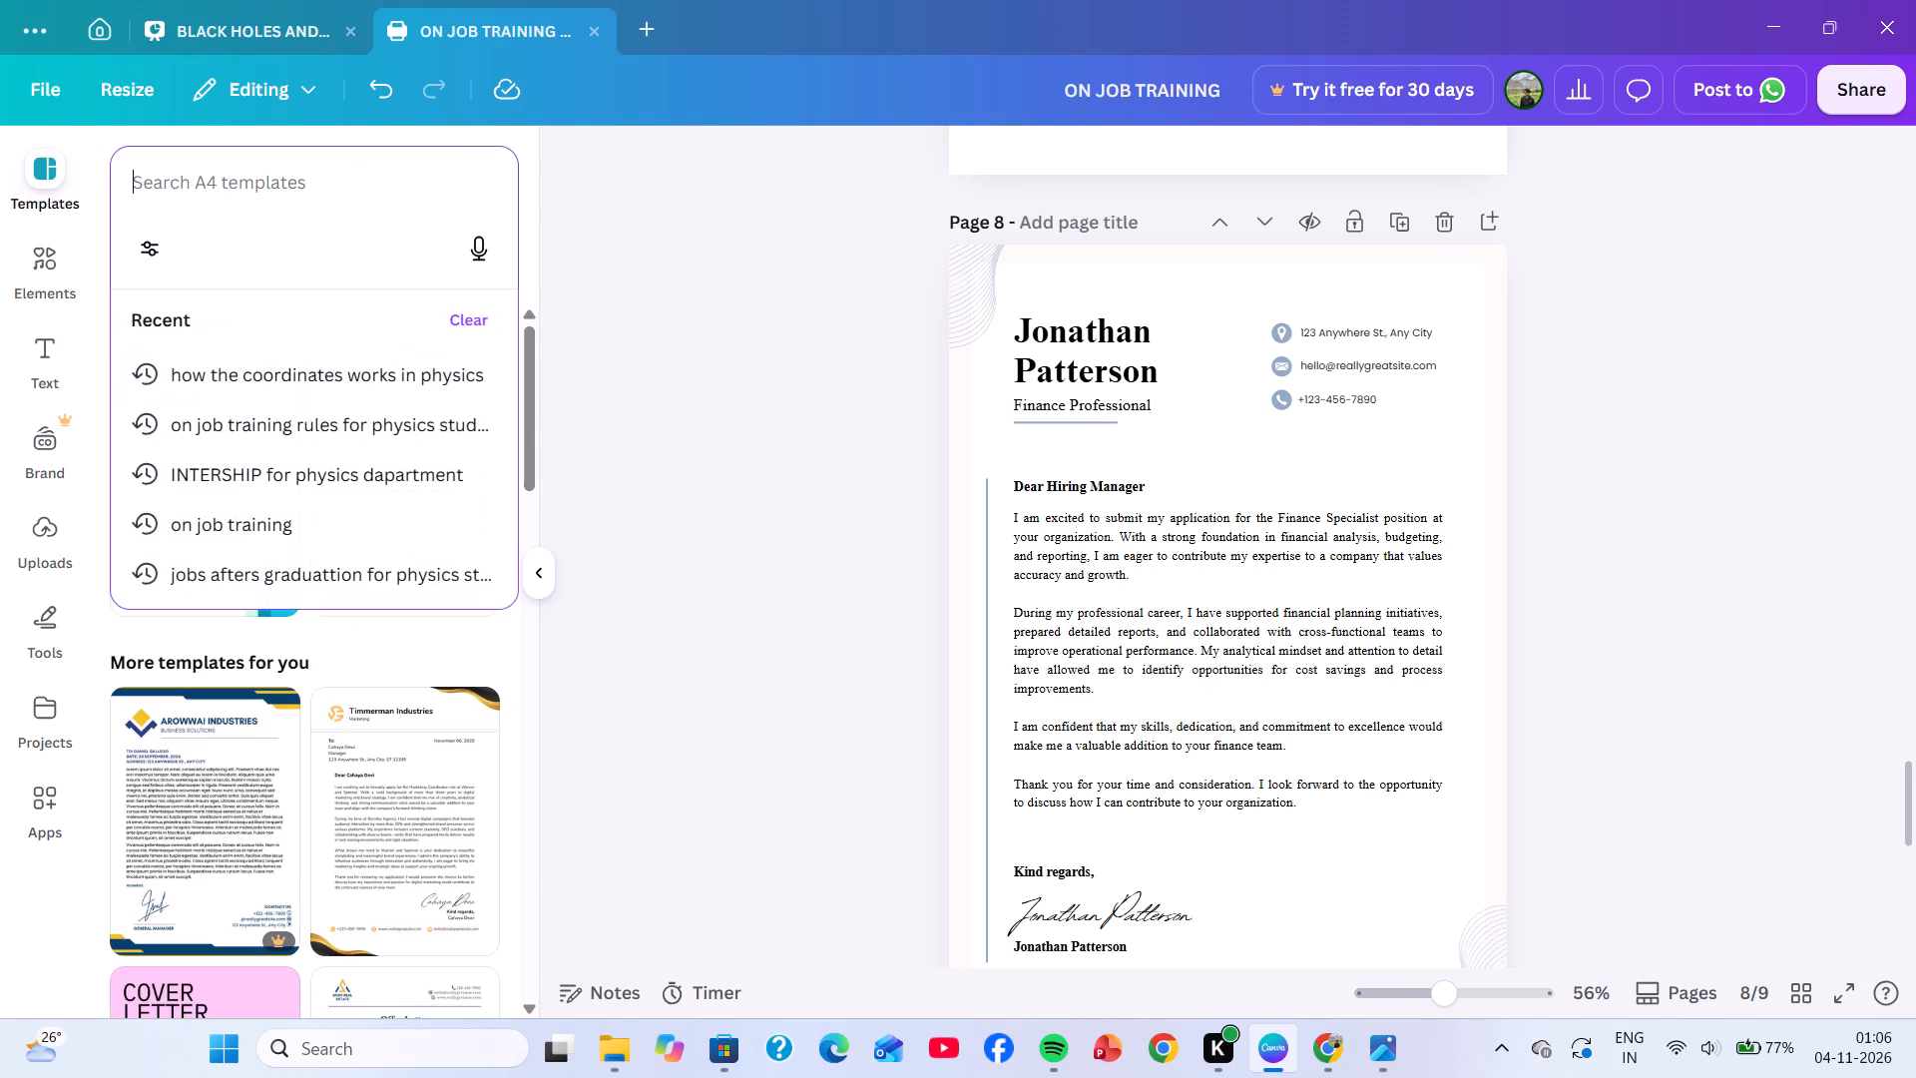
type("coor")
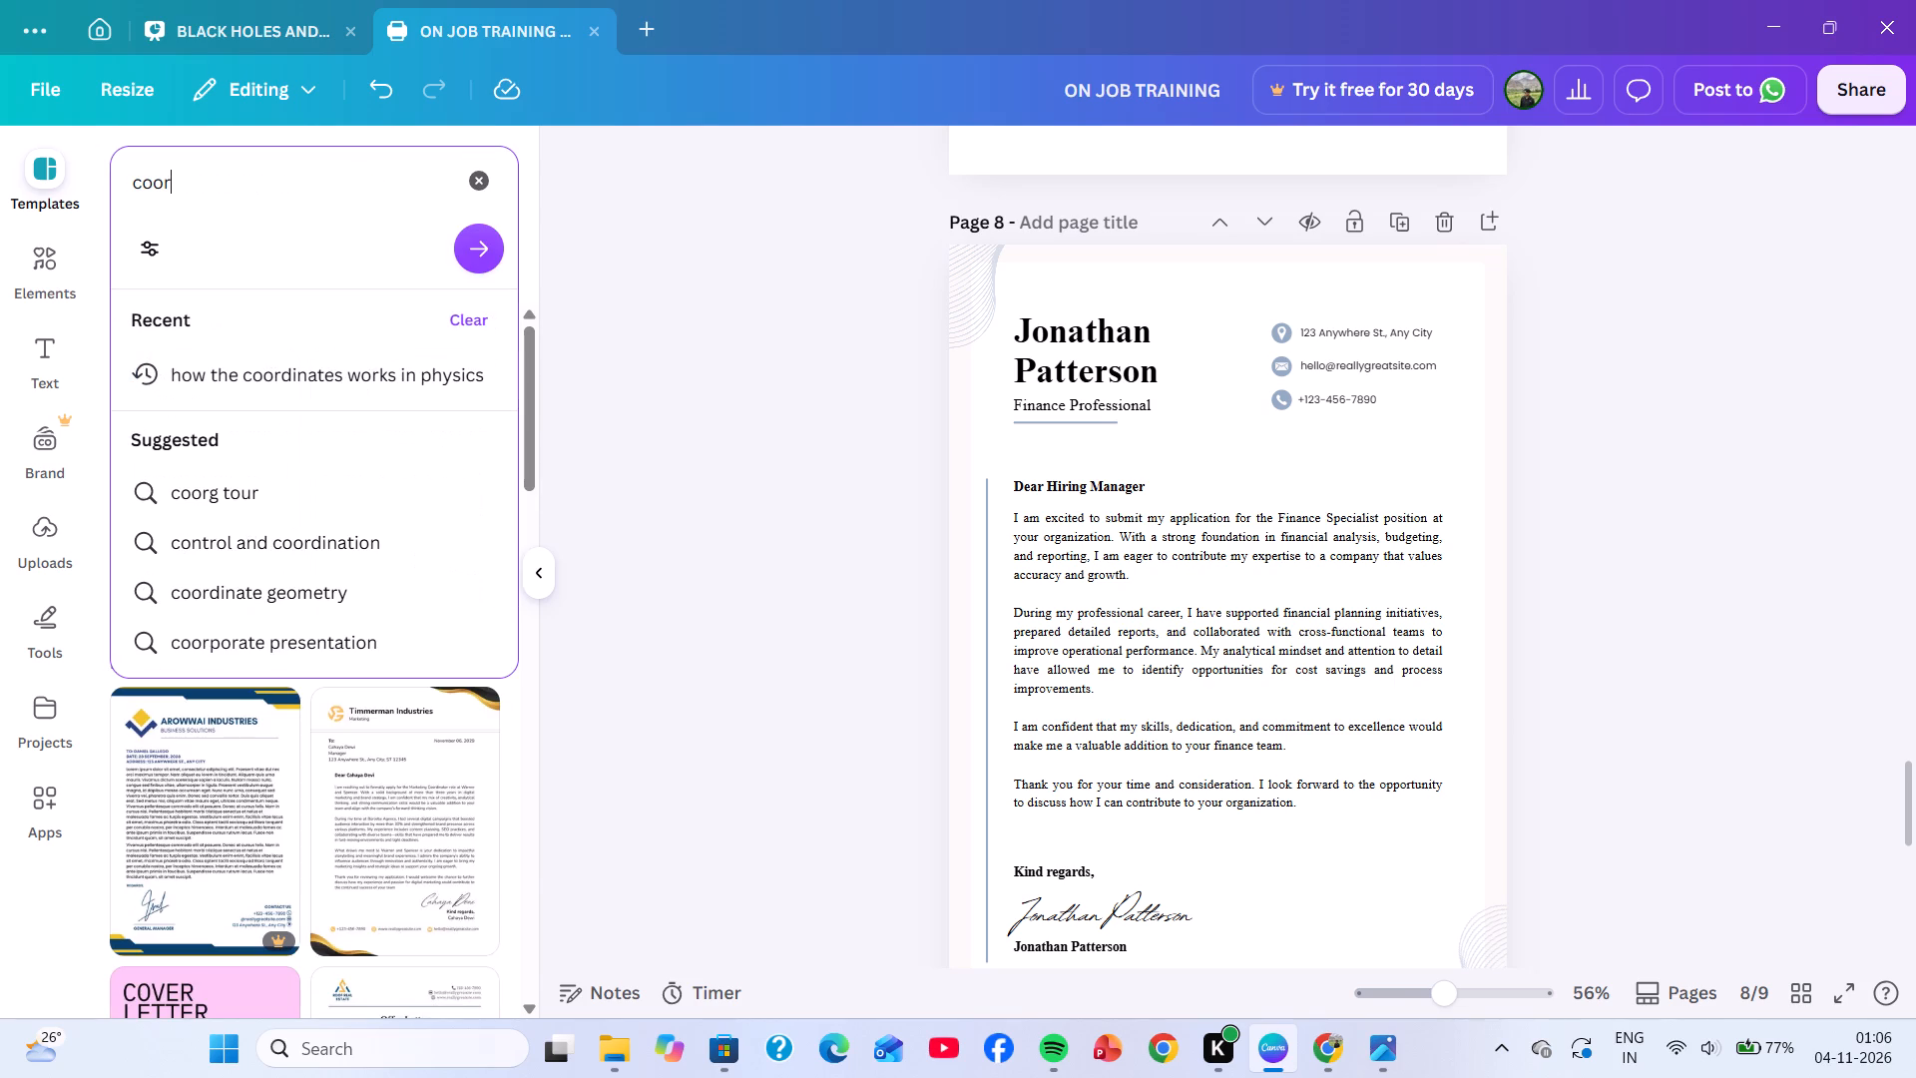
key("i")
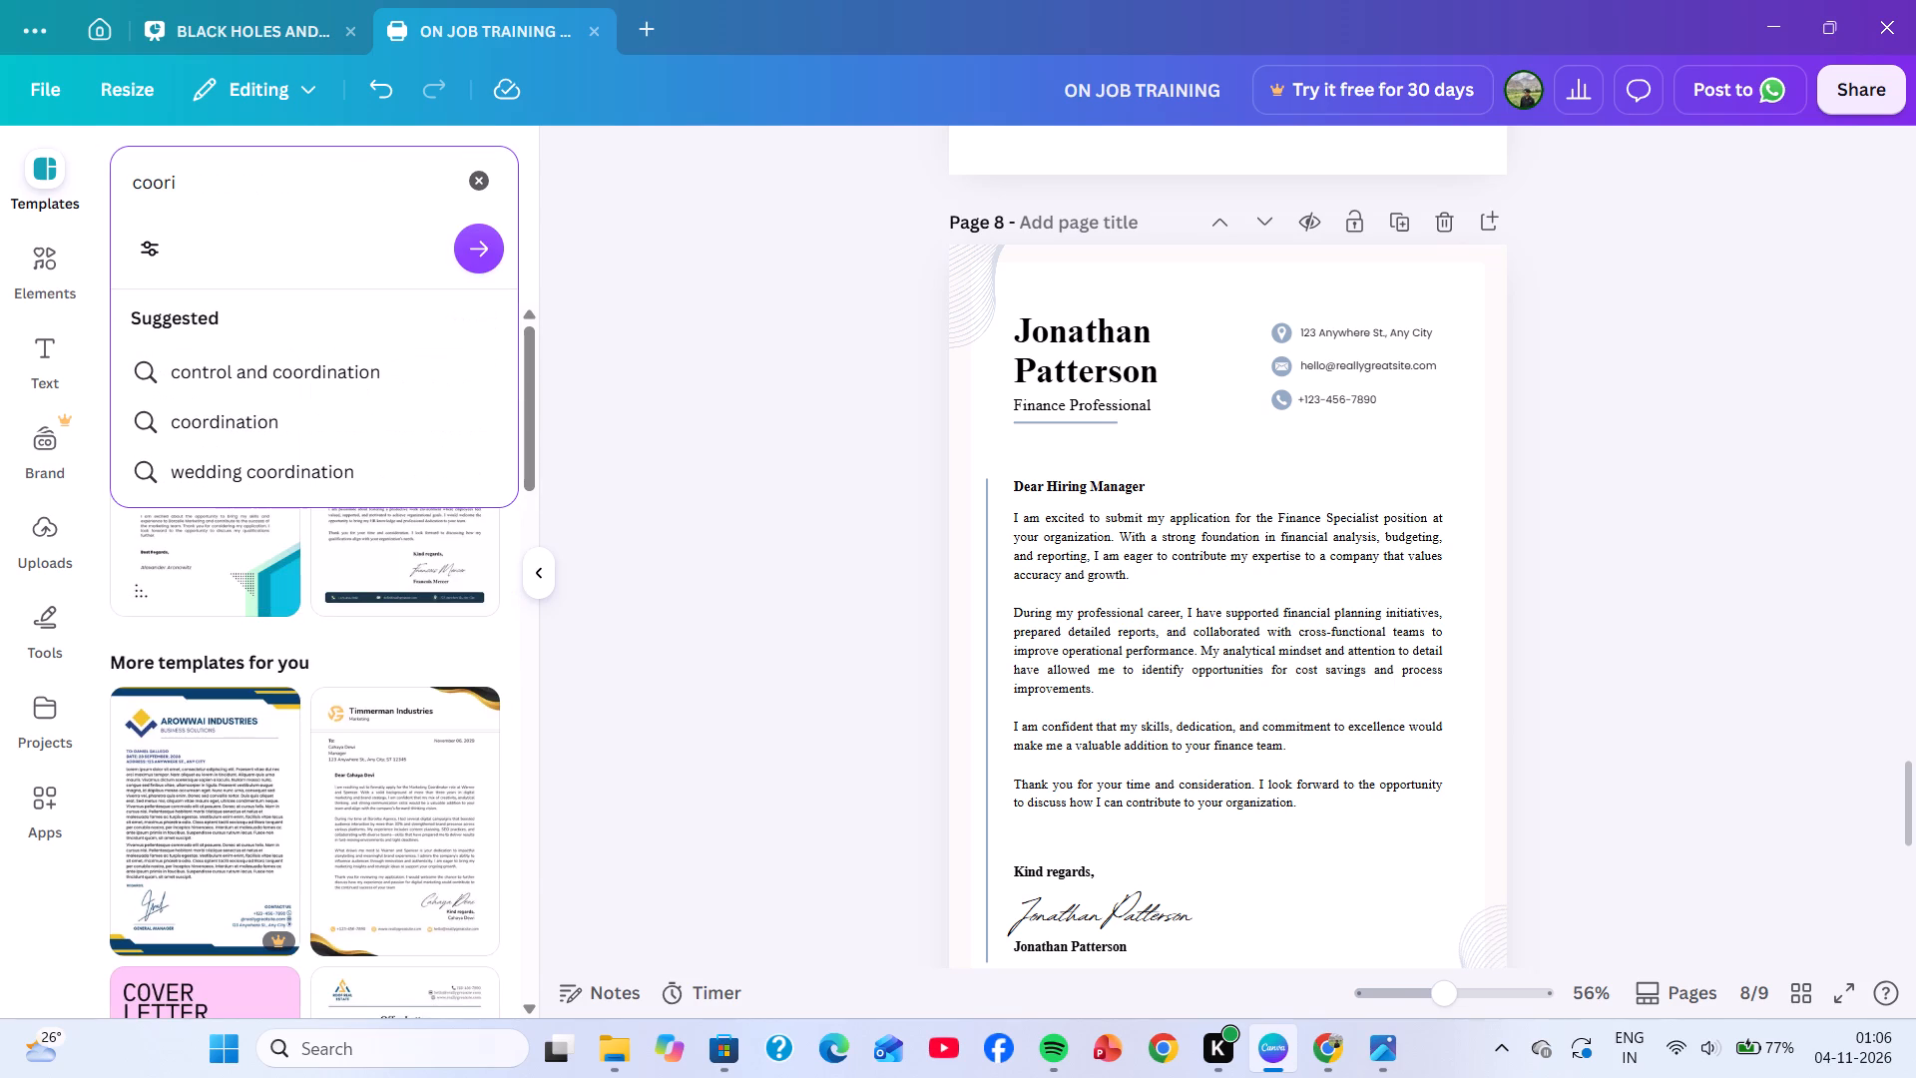
type("na")
type("te")
key("space")
type("s")
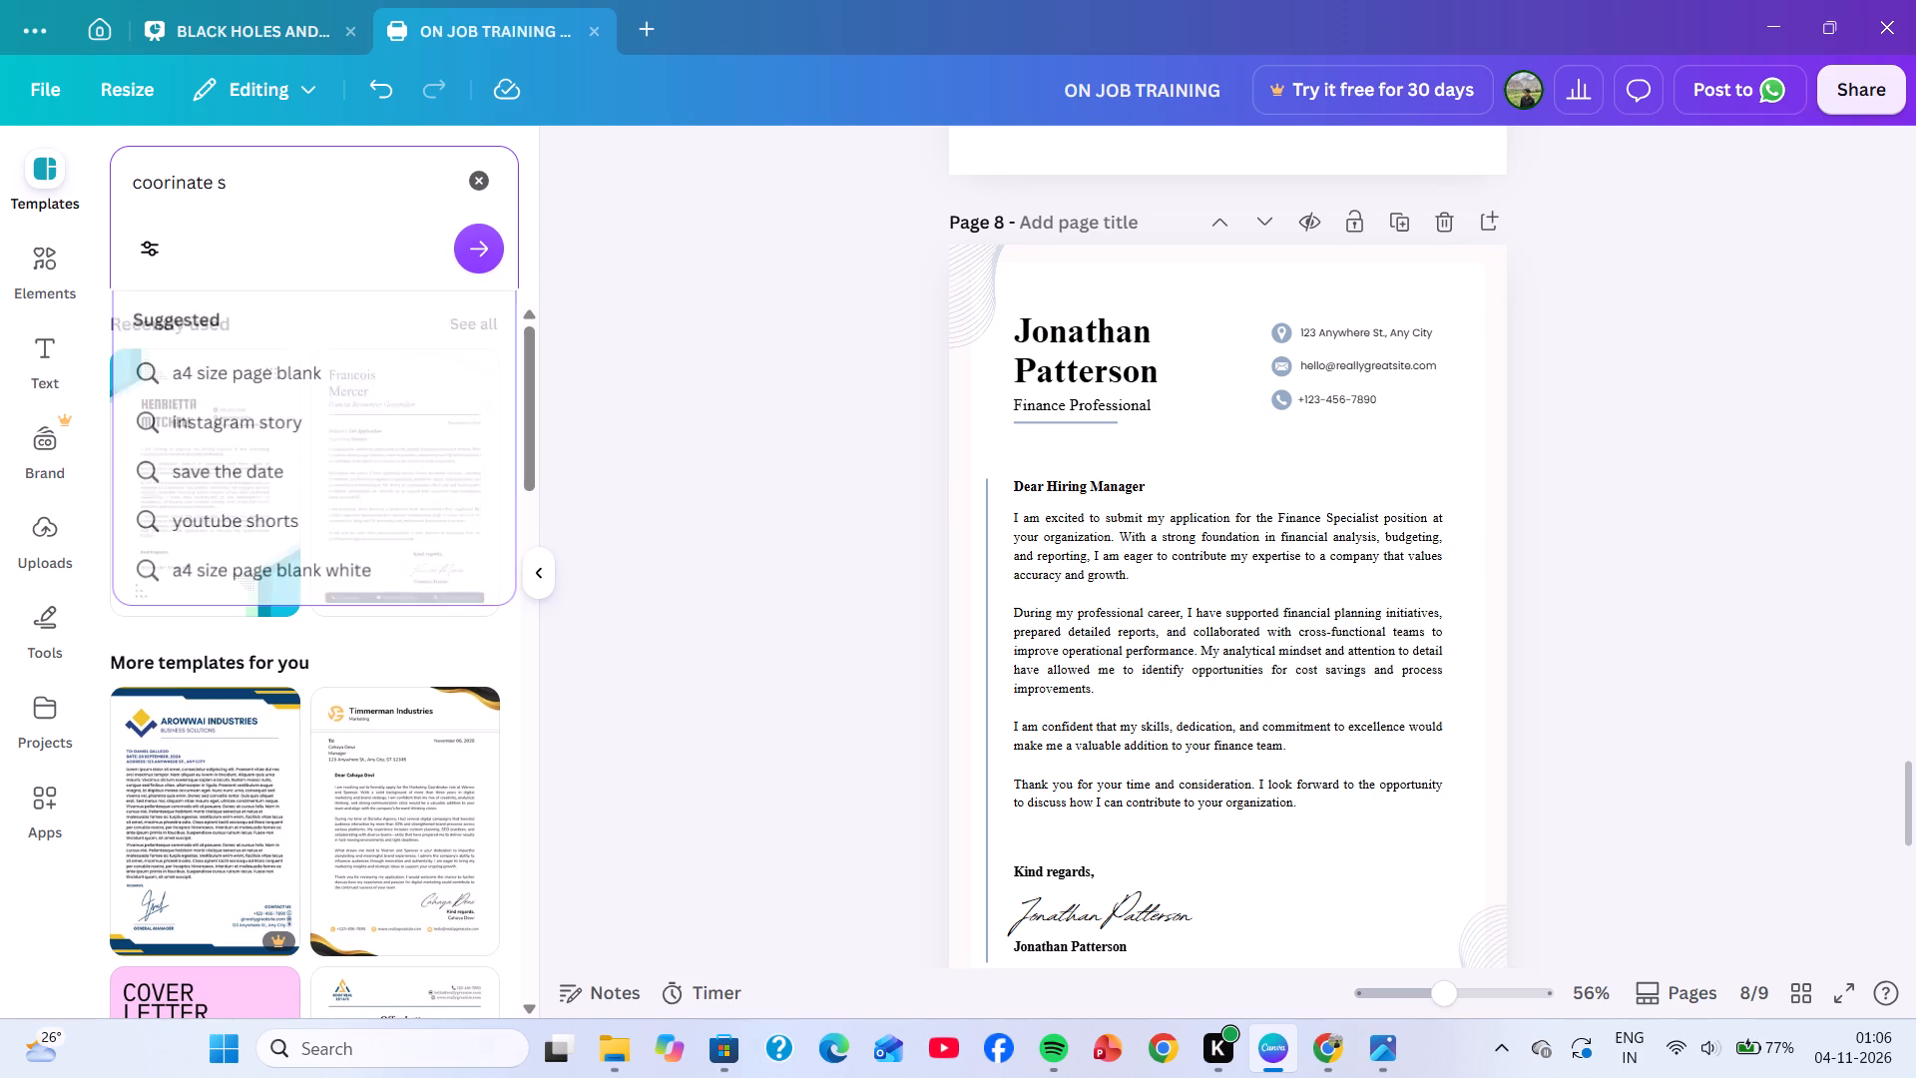
key("BackSpace")
key("BackSpace")
type("s")
key("space")
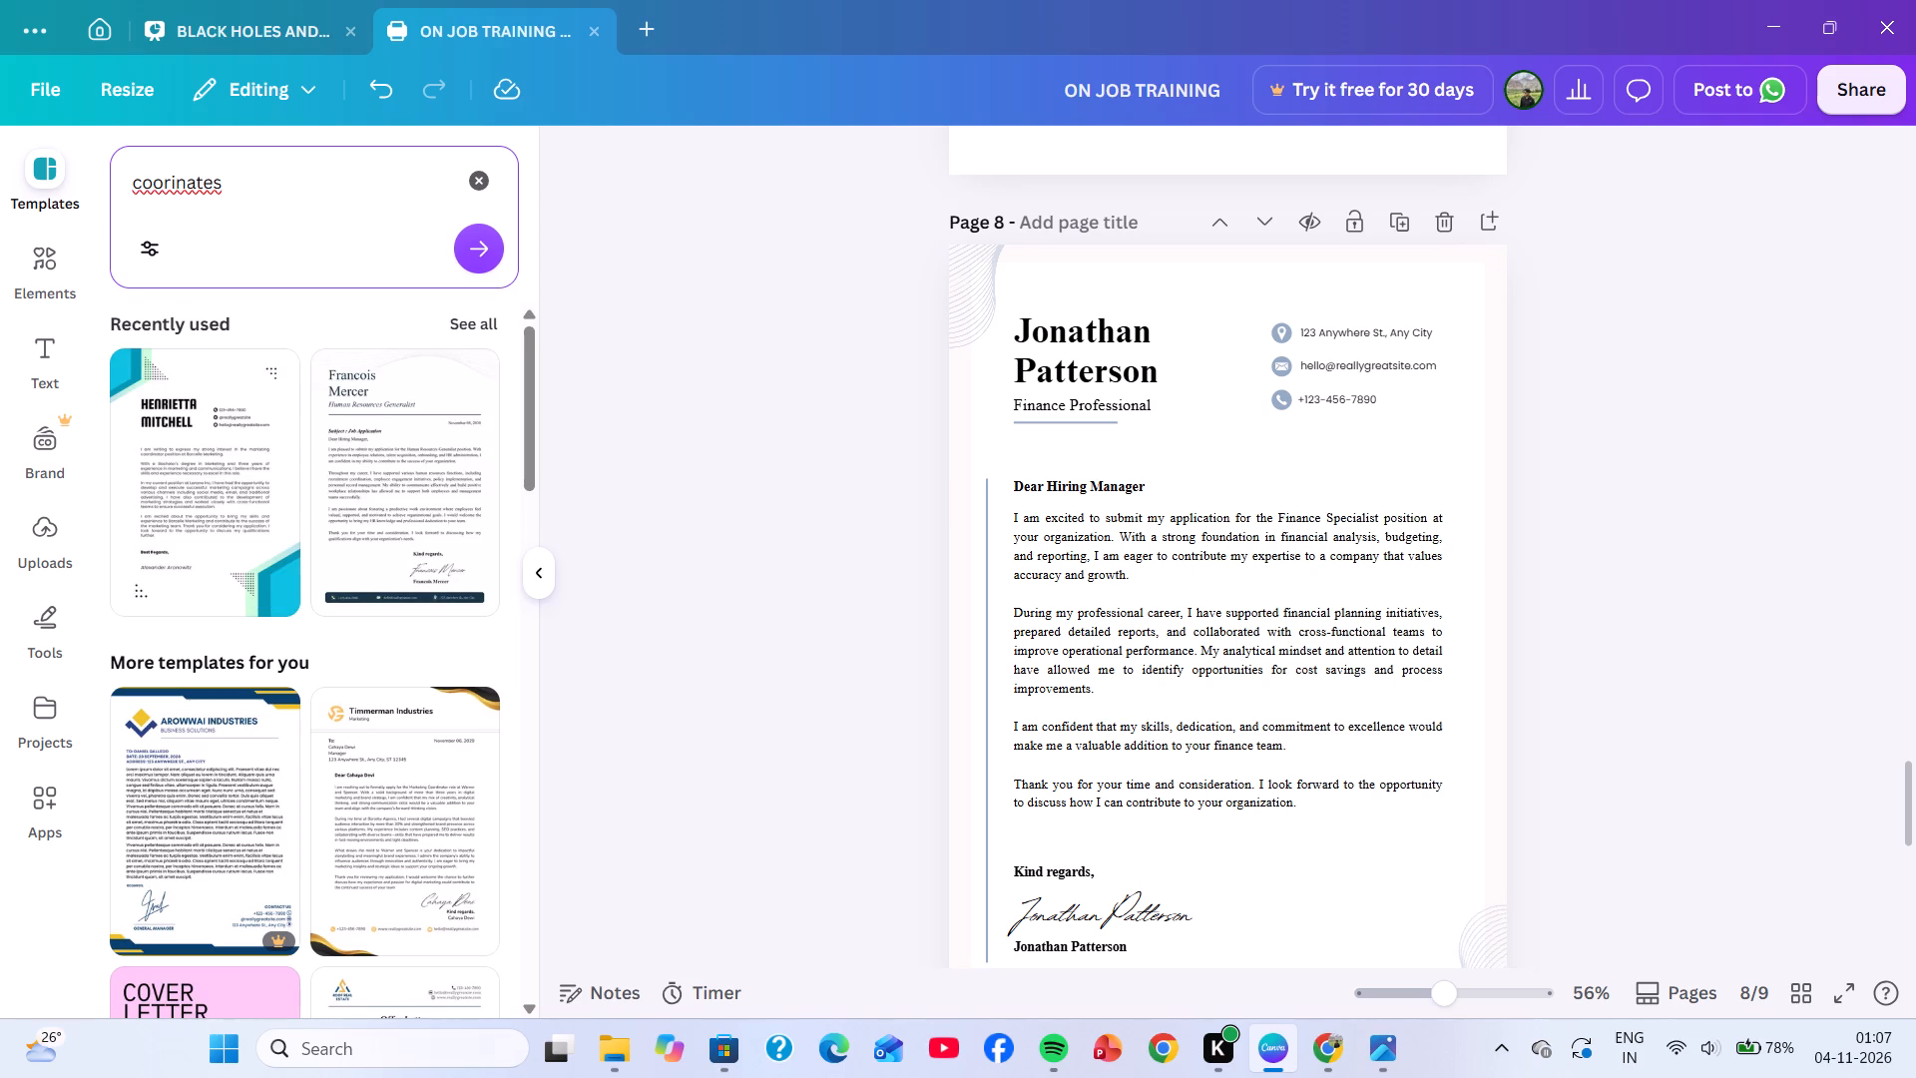
key("Left")
key("Left")
key("Left")
key("Left")
key("Left")
key("Left")
key("Left")
type("d")
key("space")
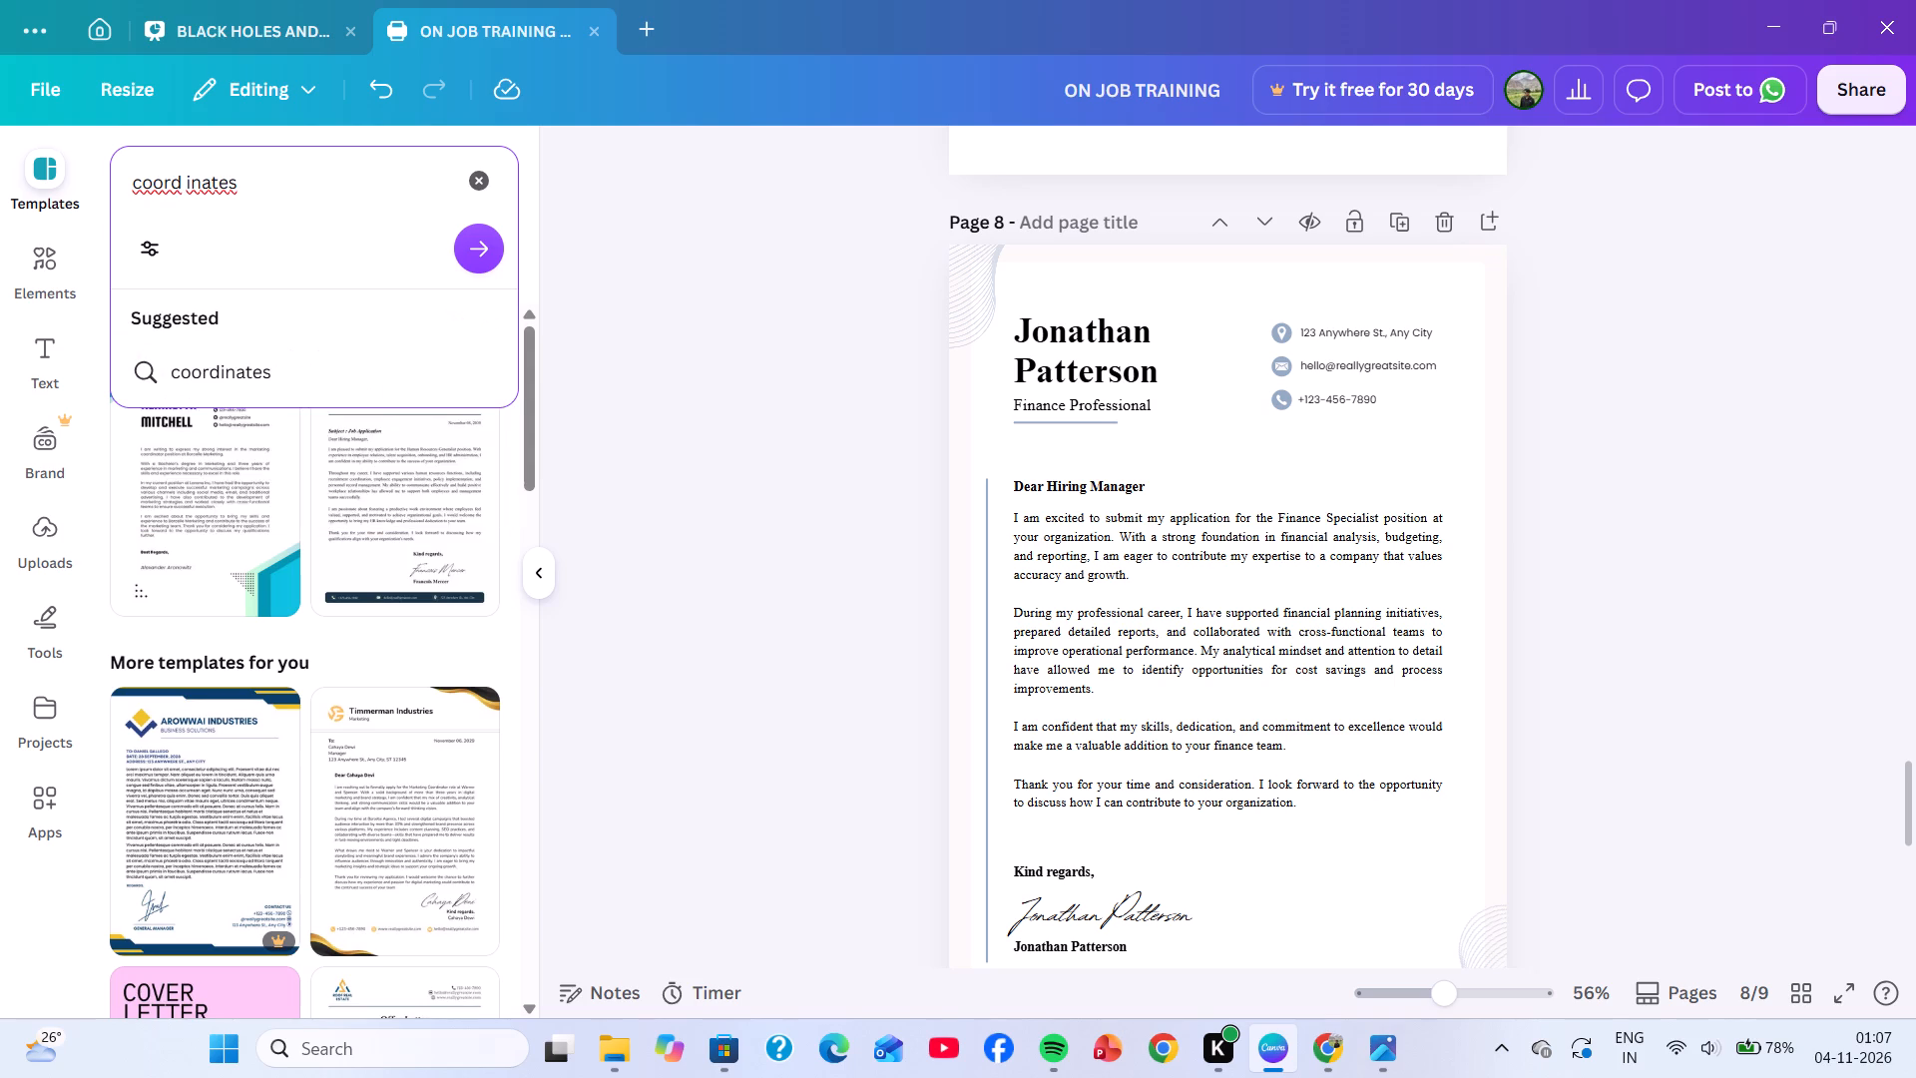
key("BackSpace")
key("Right")
key("Right")
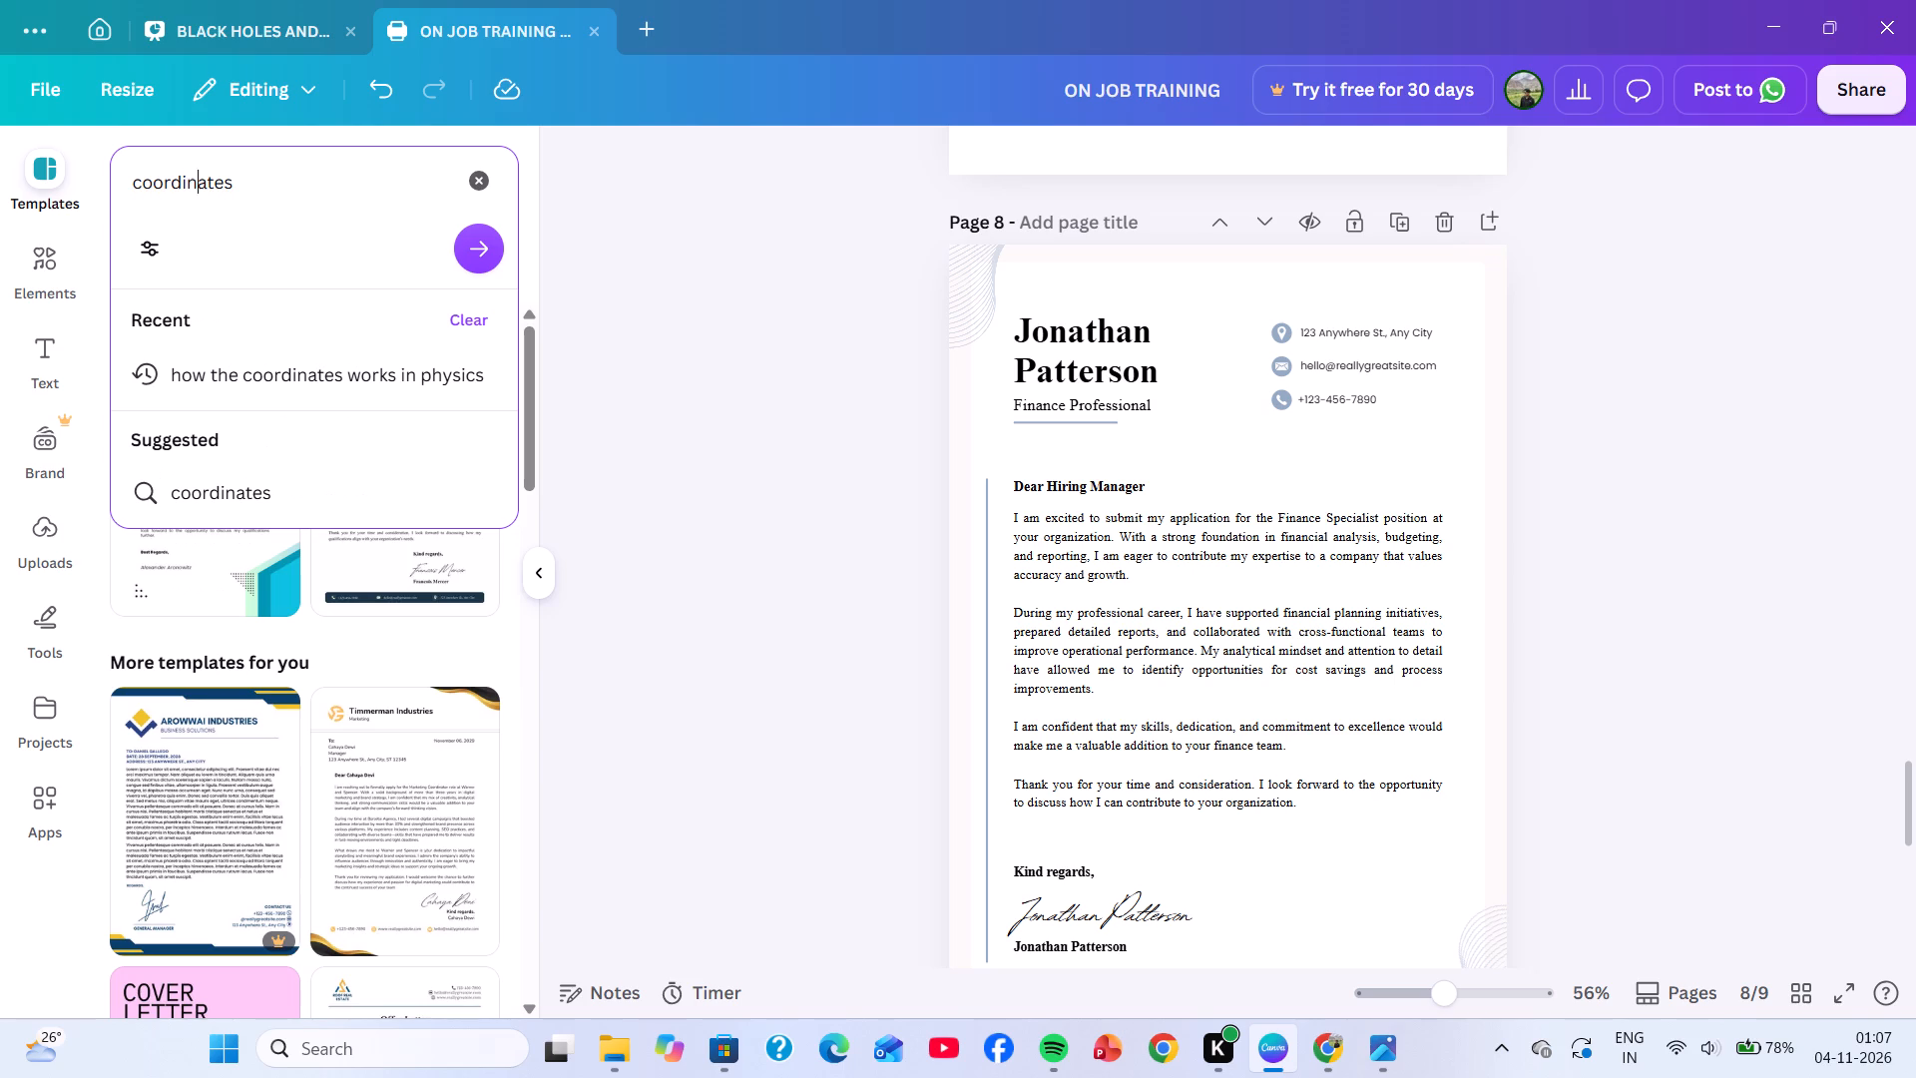
key("Right")
key("Right")
key("Right")
key("Right")
key("space")
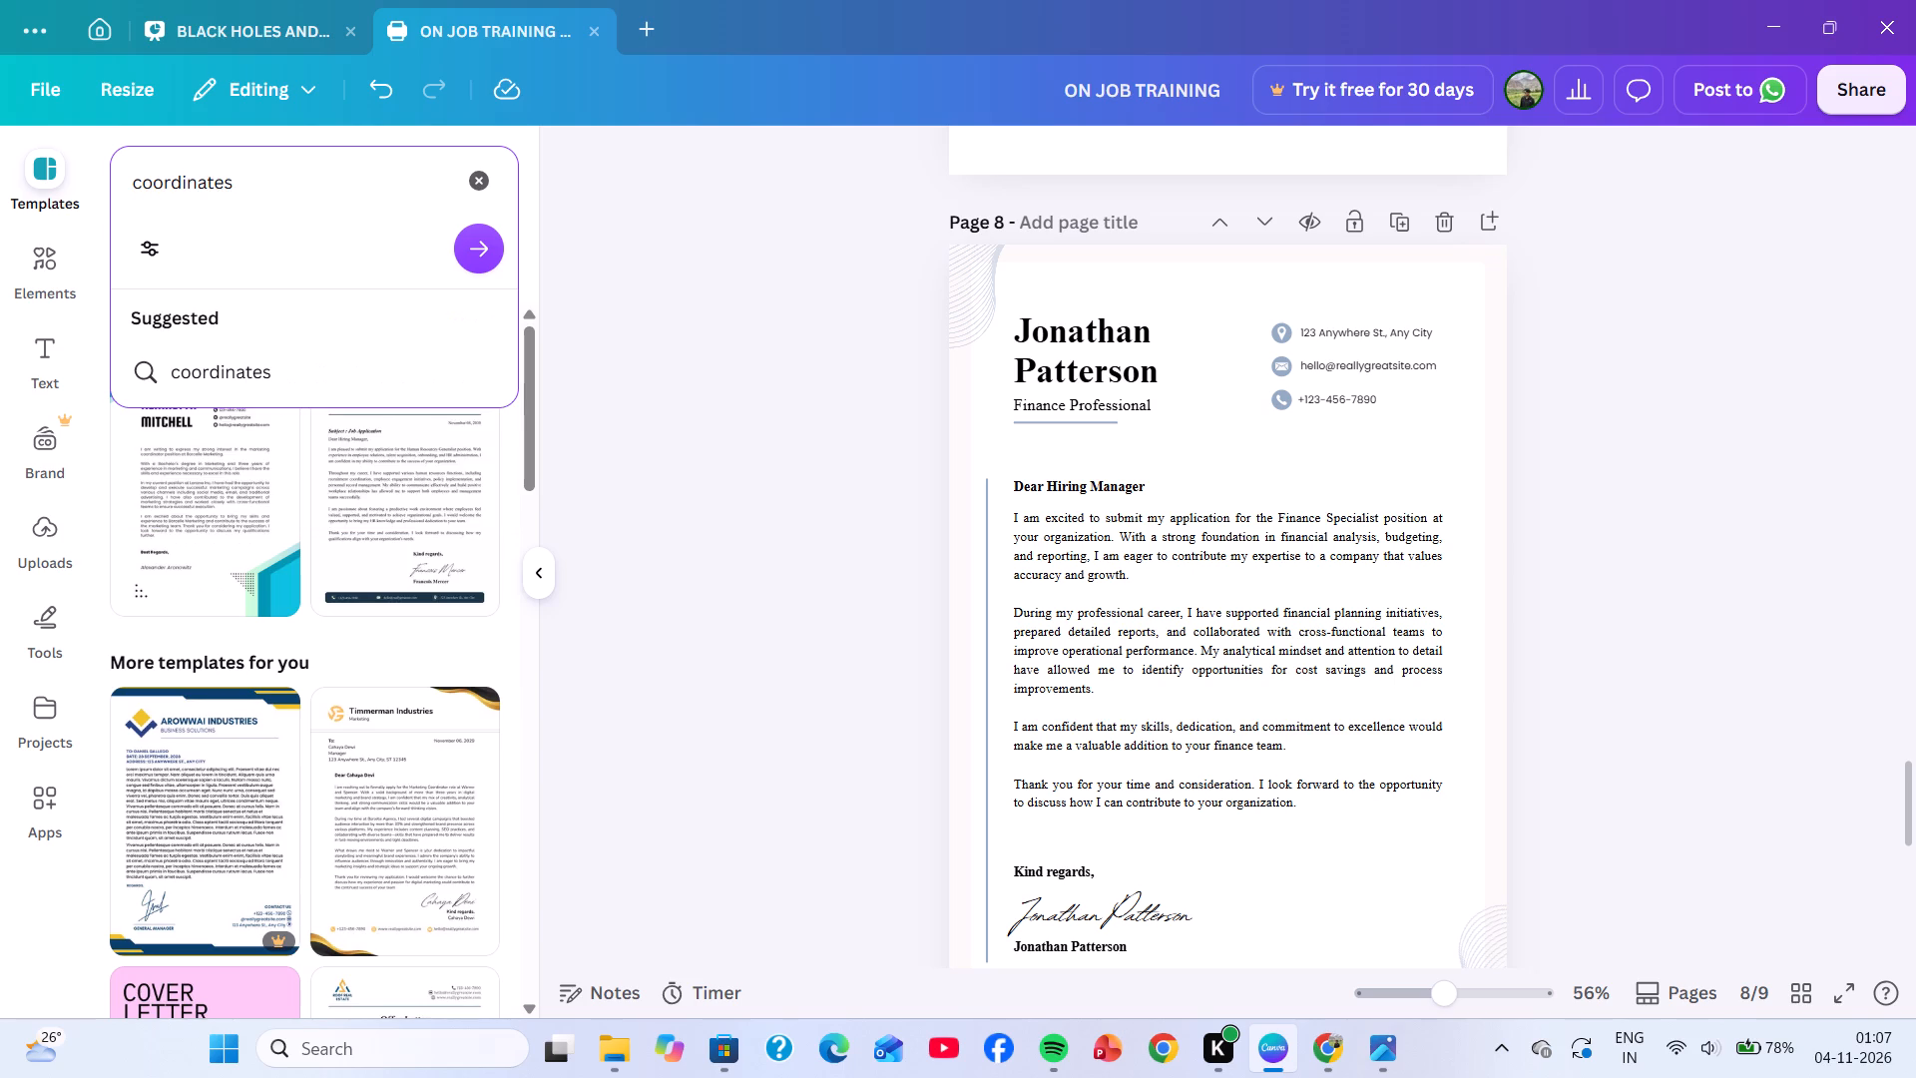
key("w")
key("o")
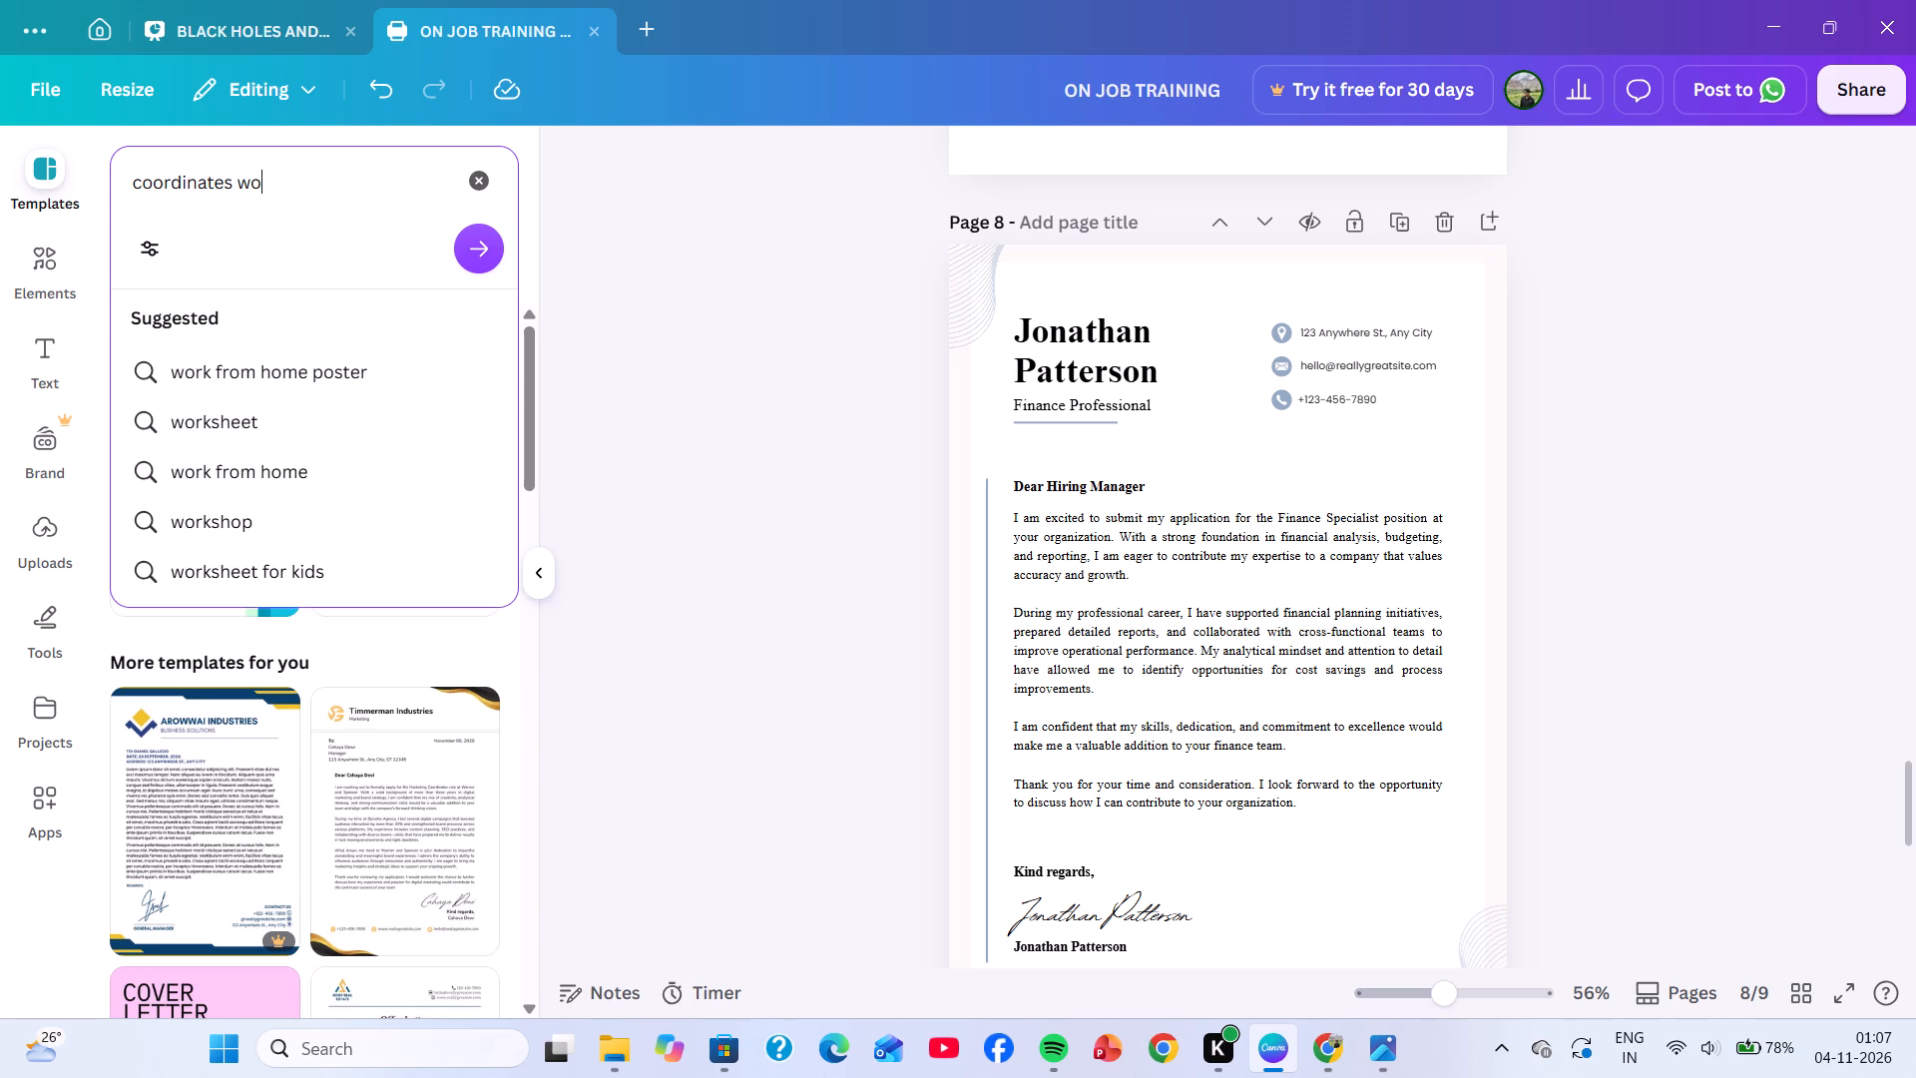
type("ks")
key("space")
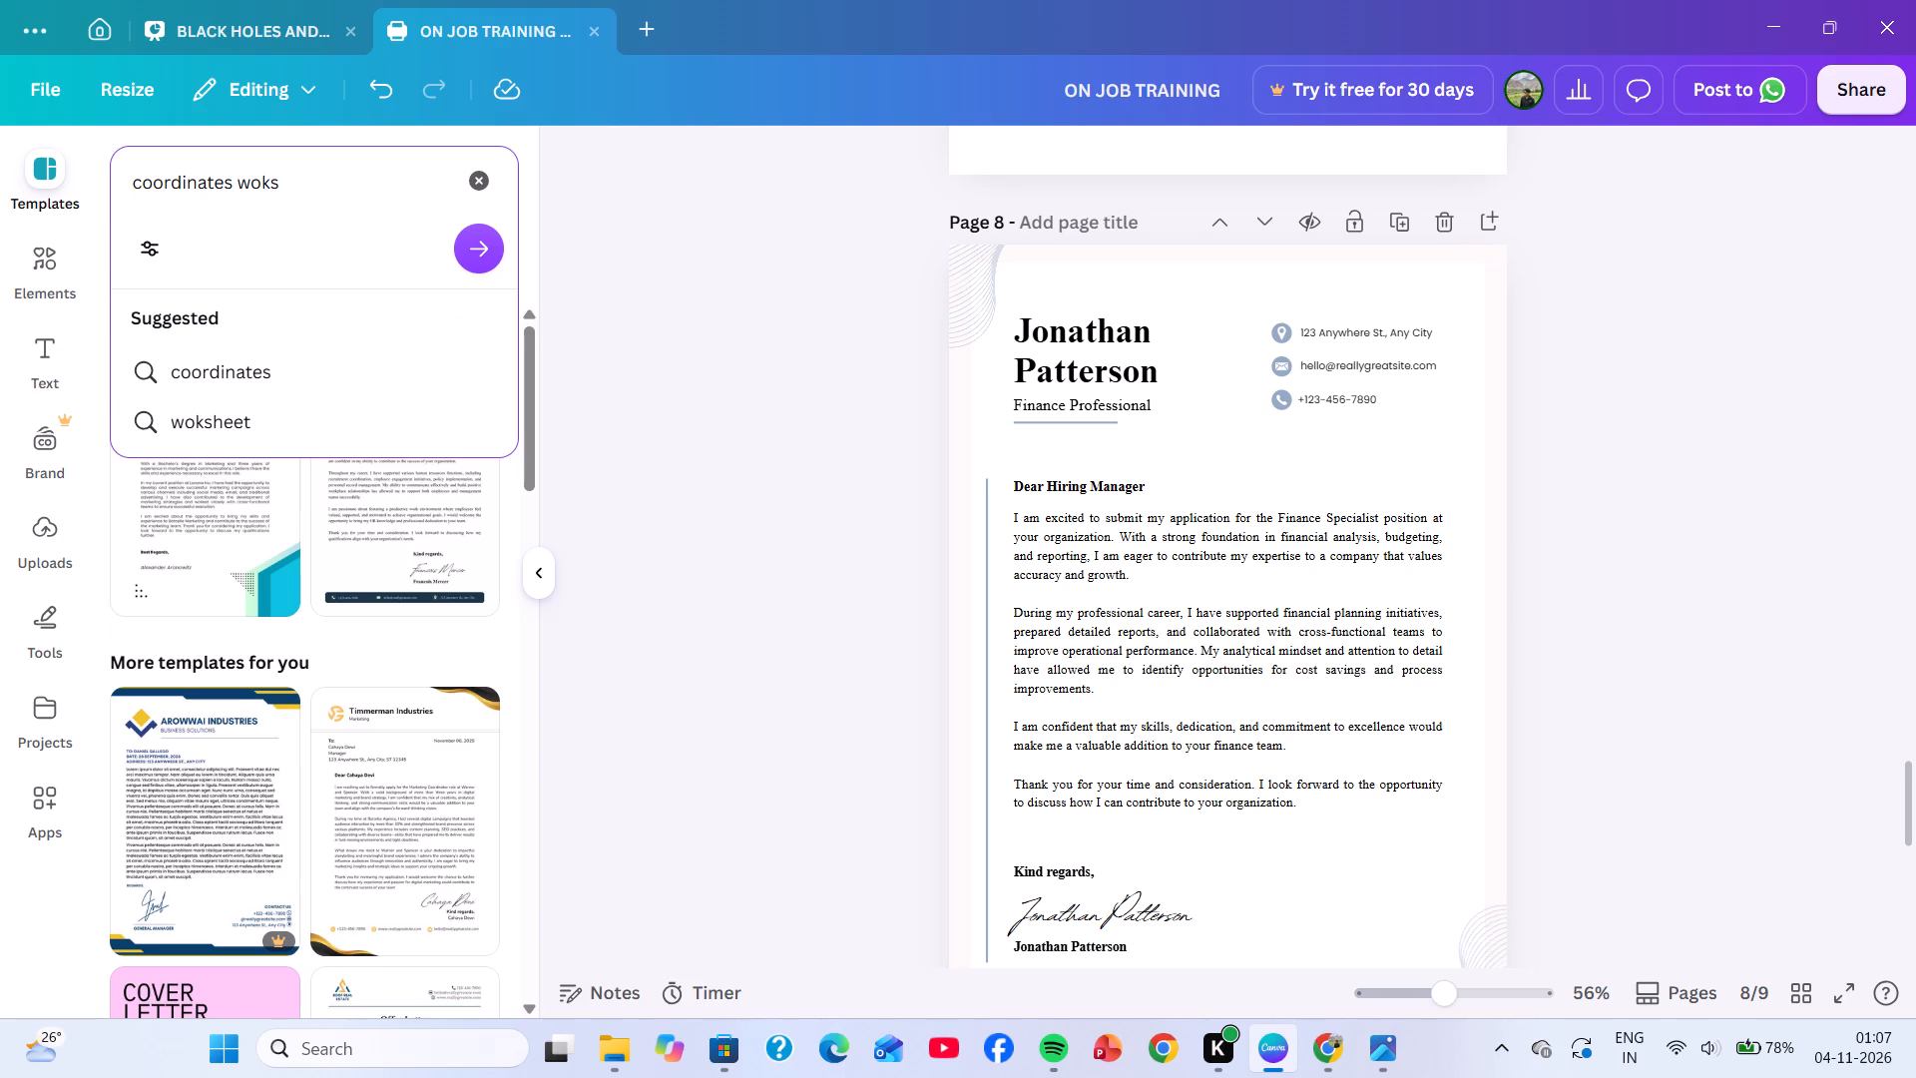
key("BackSpace")
key("BackSpace")
key("BackSpace")
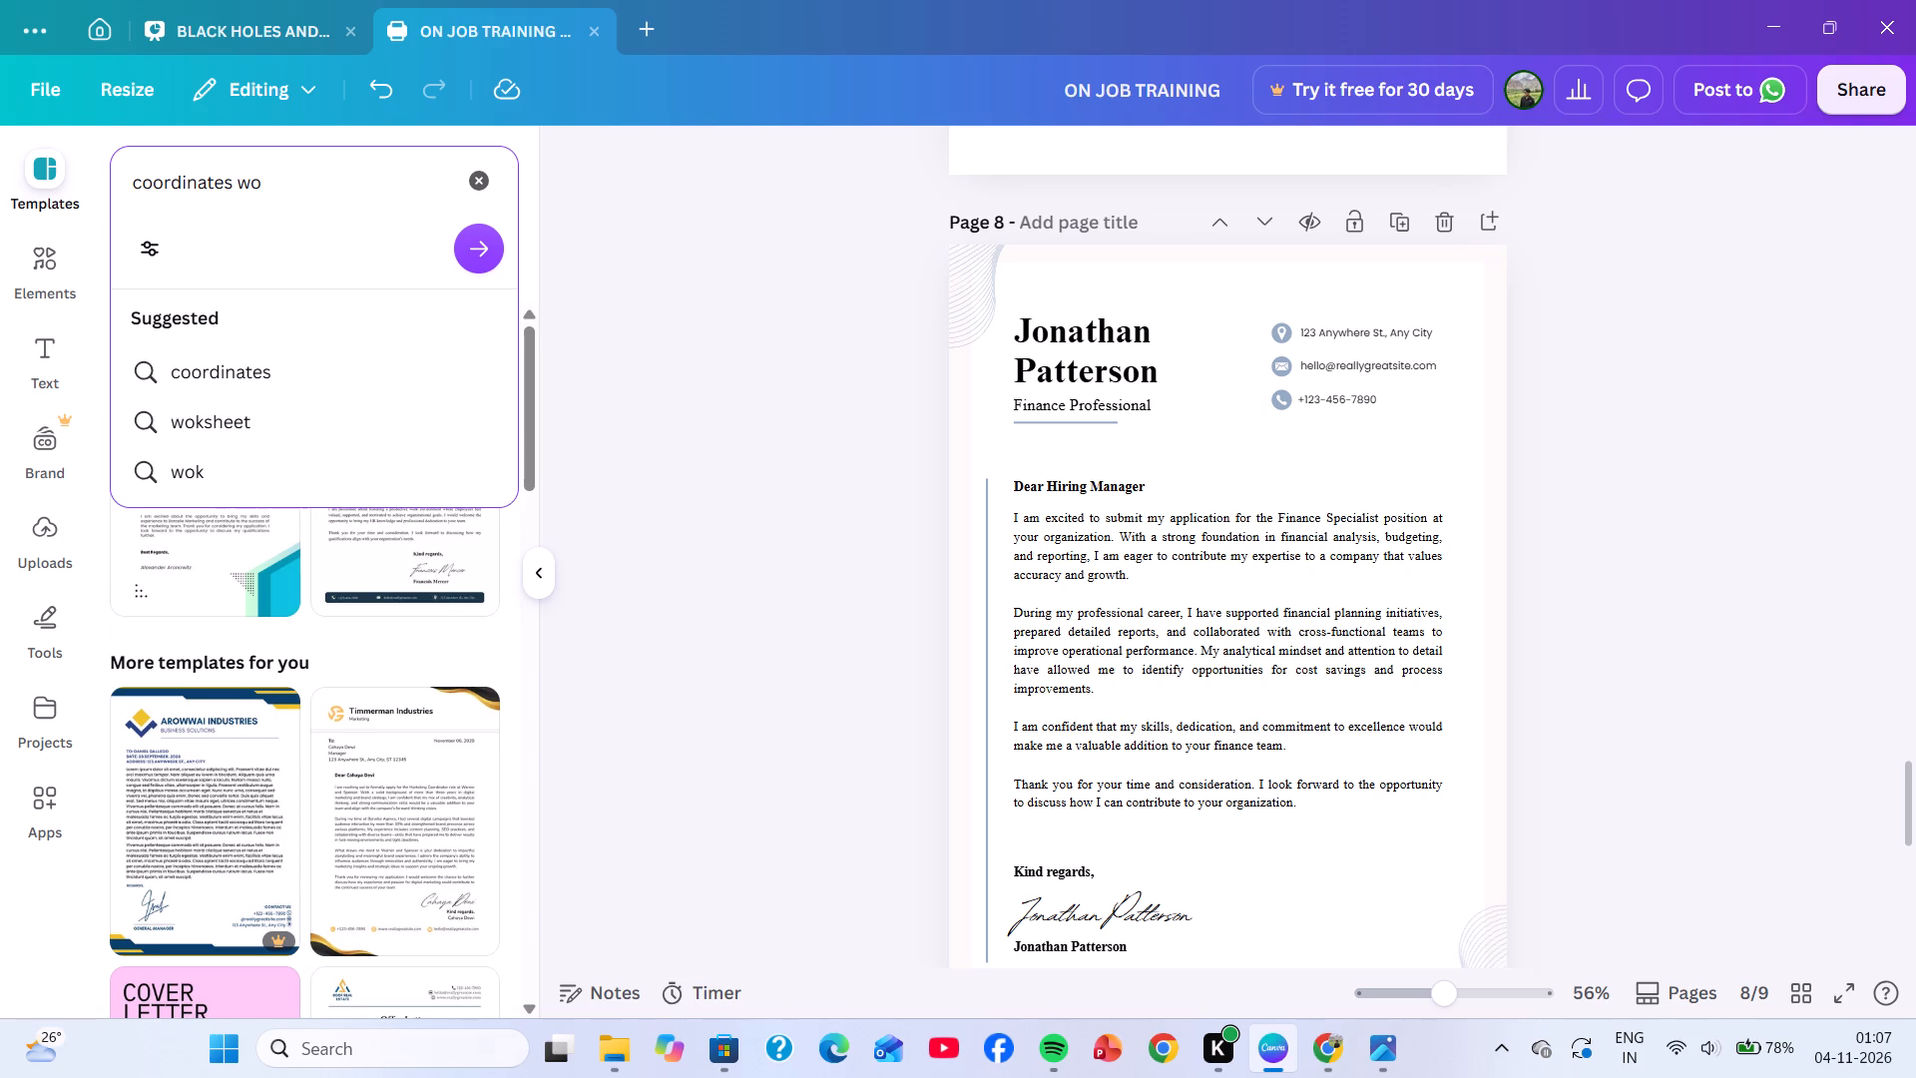
key("r")
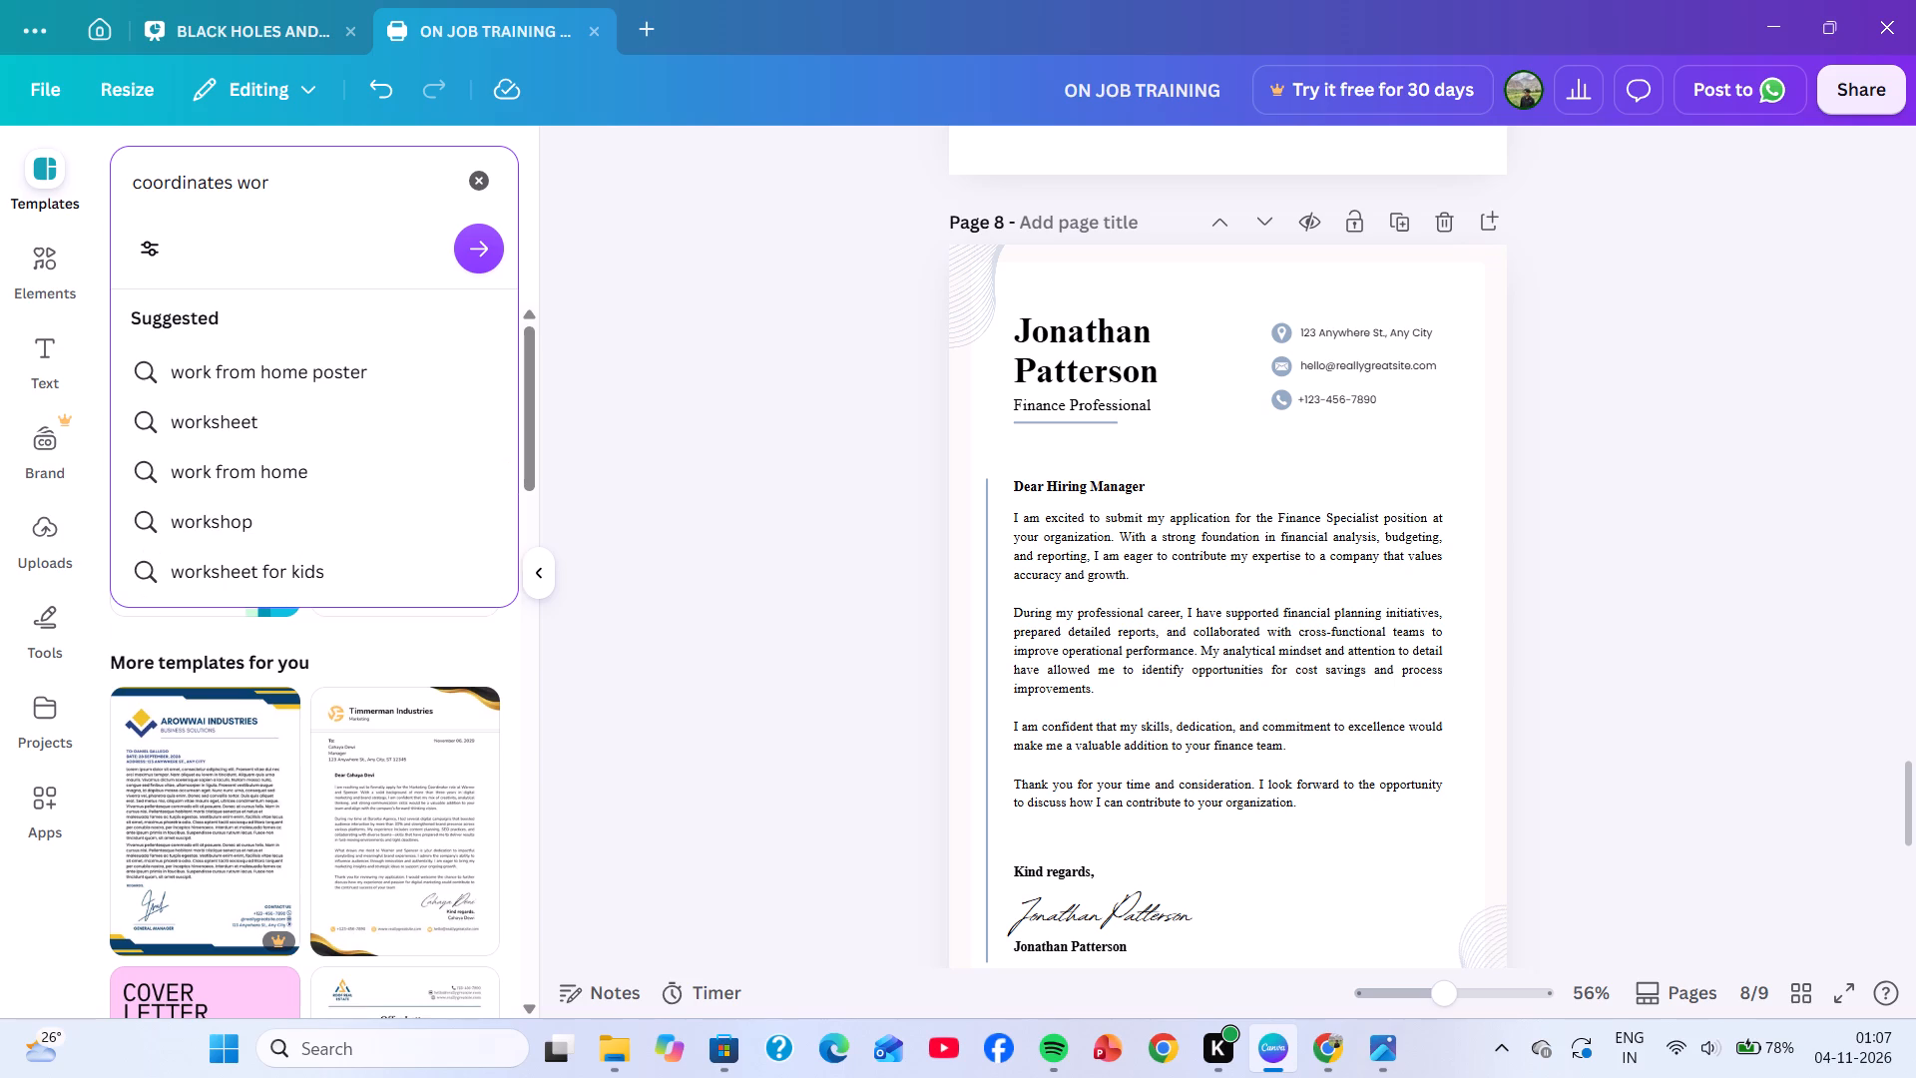
type("kd")
key("space")
key("BackSpace")
key("BackSpace")
type("s")
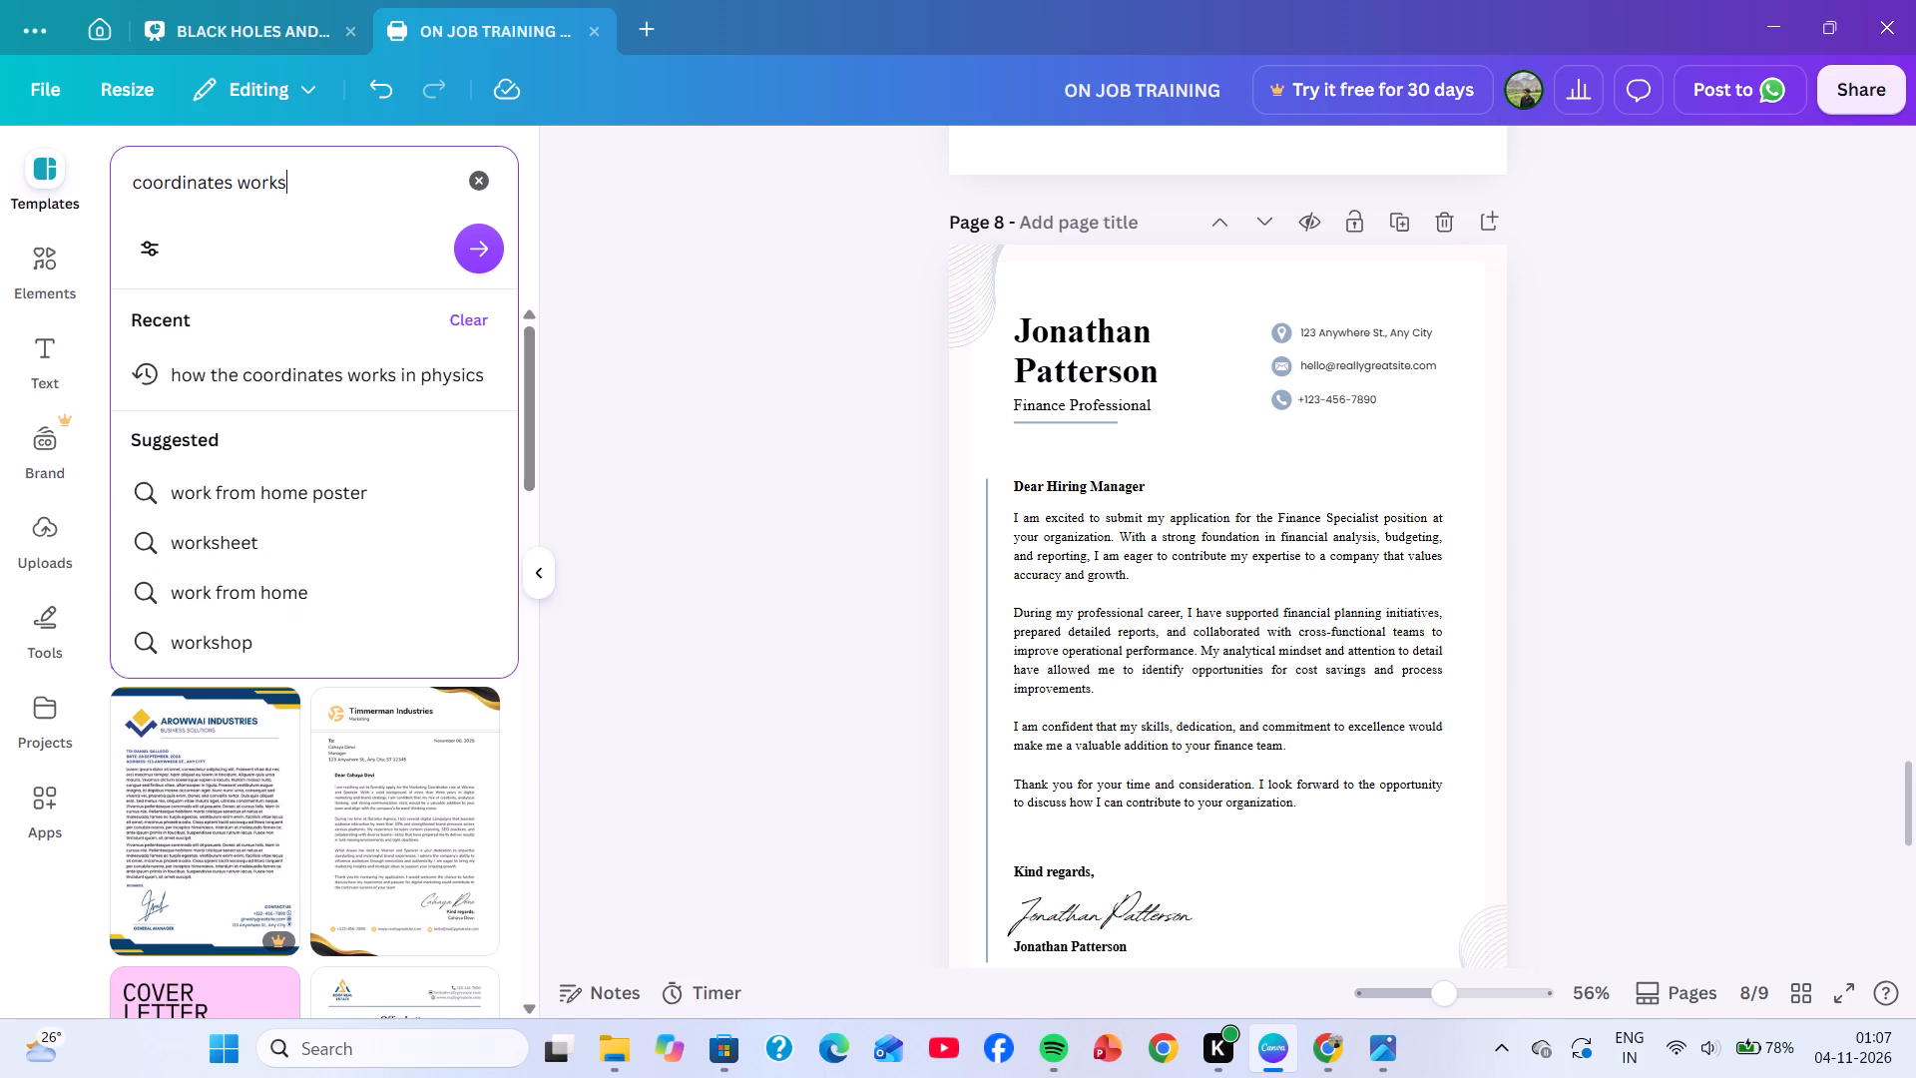
key("space")
type("on")
key("space")
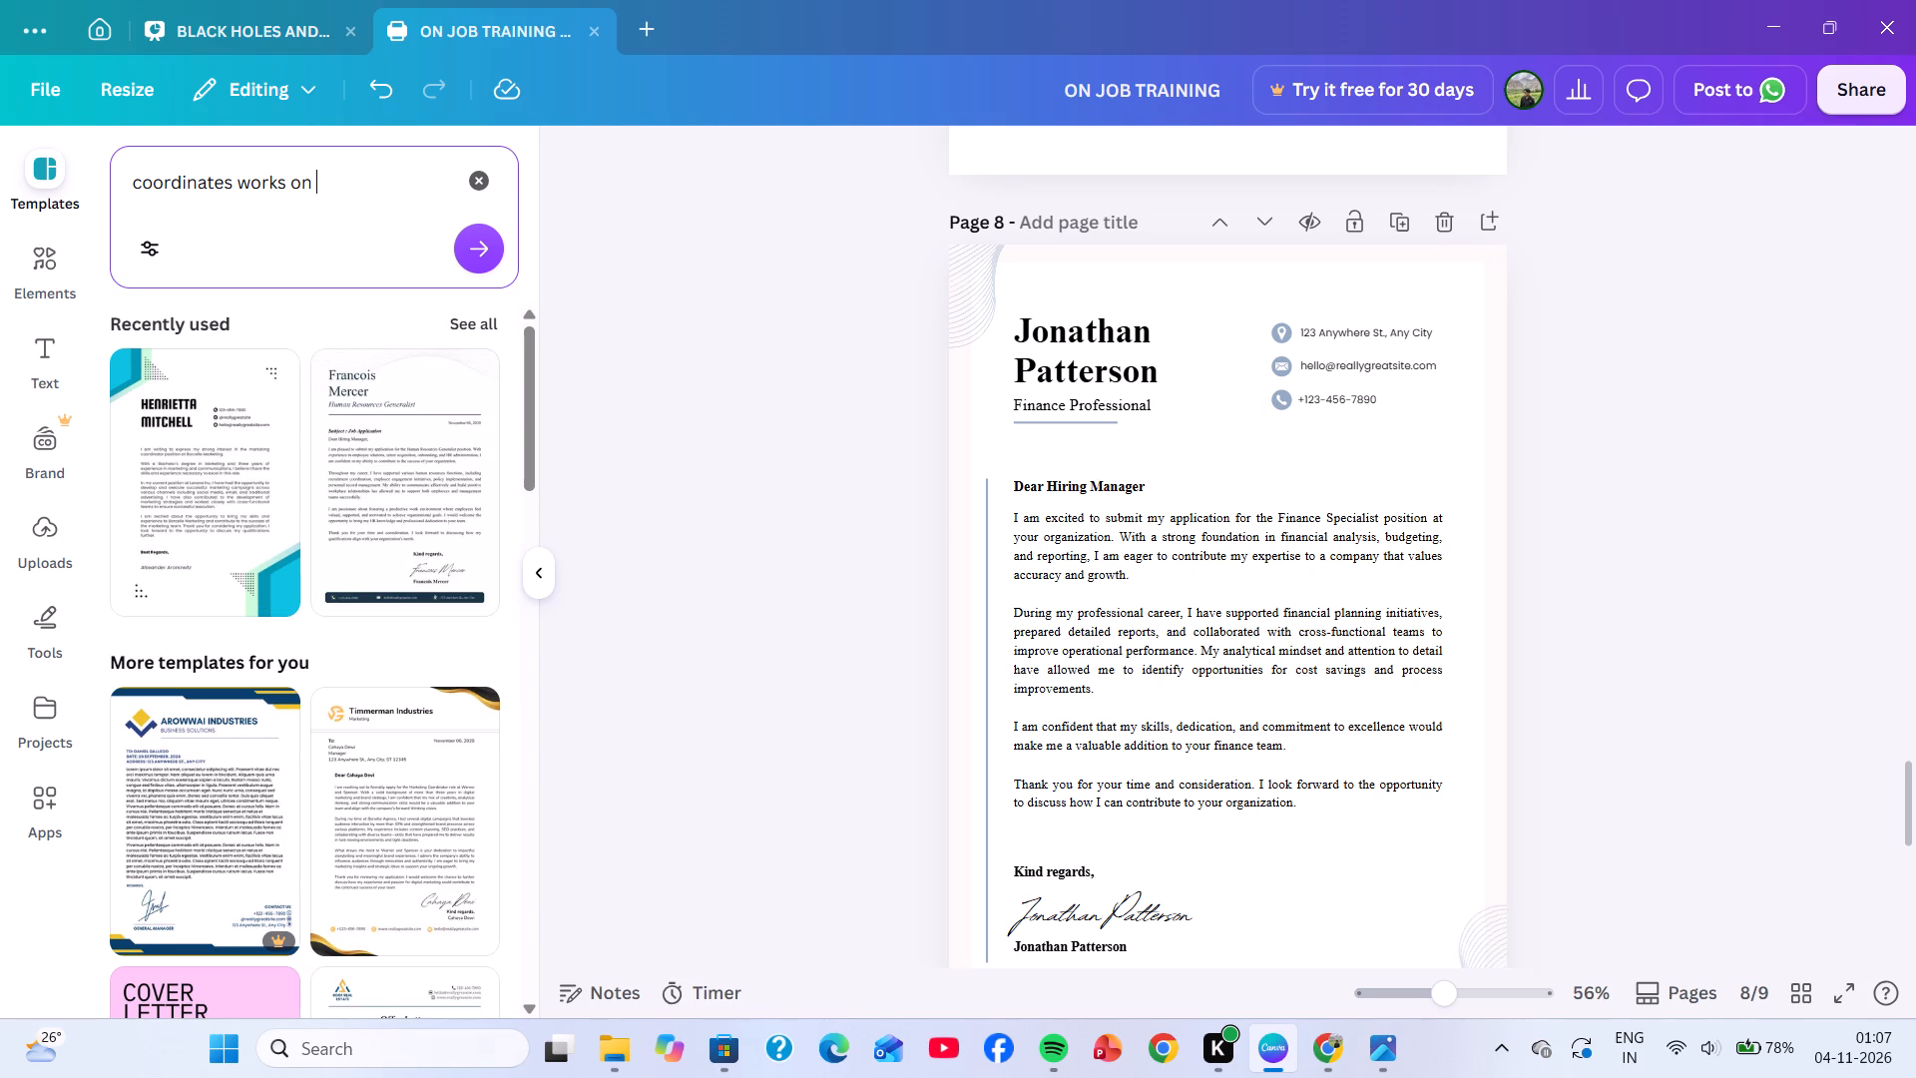
key("p")
key("h")
type("ys")
key("i")
type("cs")
key("space")
left_click(469, 247)
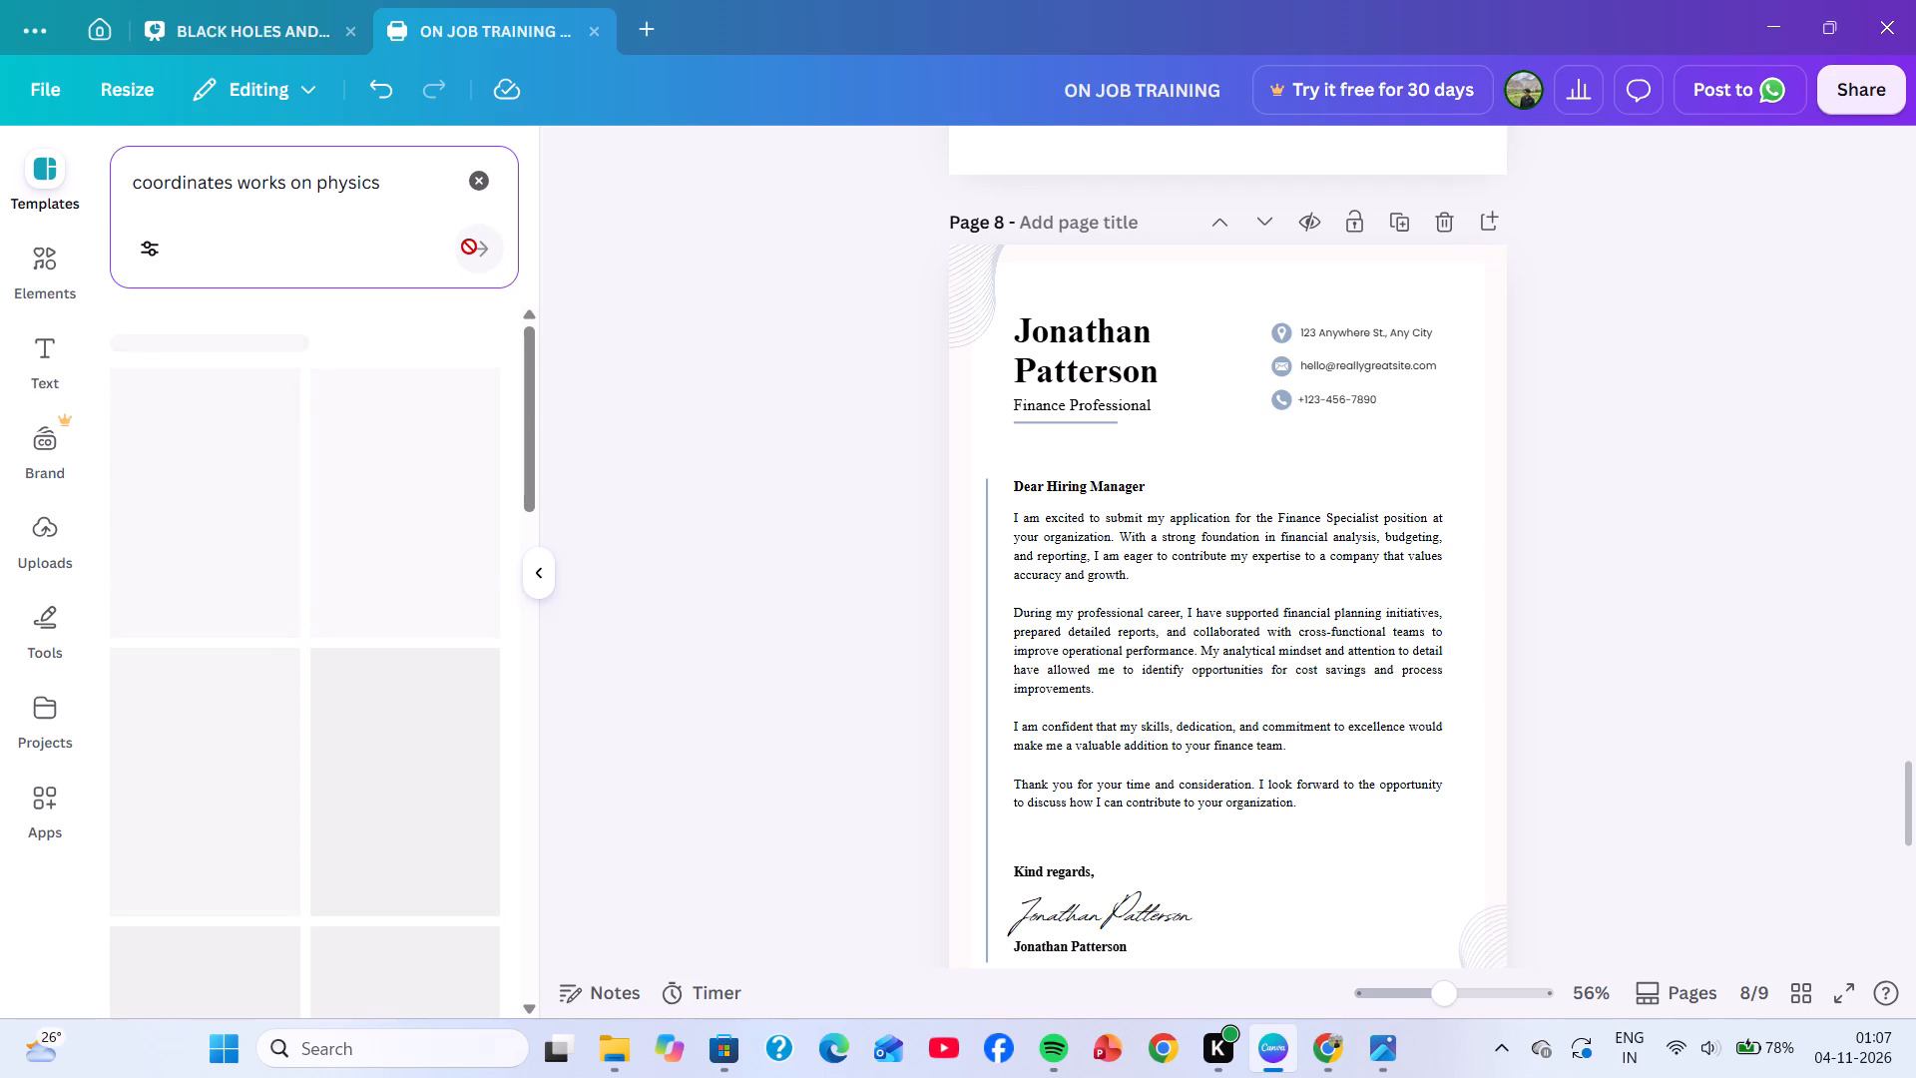
scroll(388, 626, "down", 4)
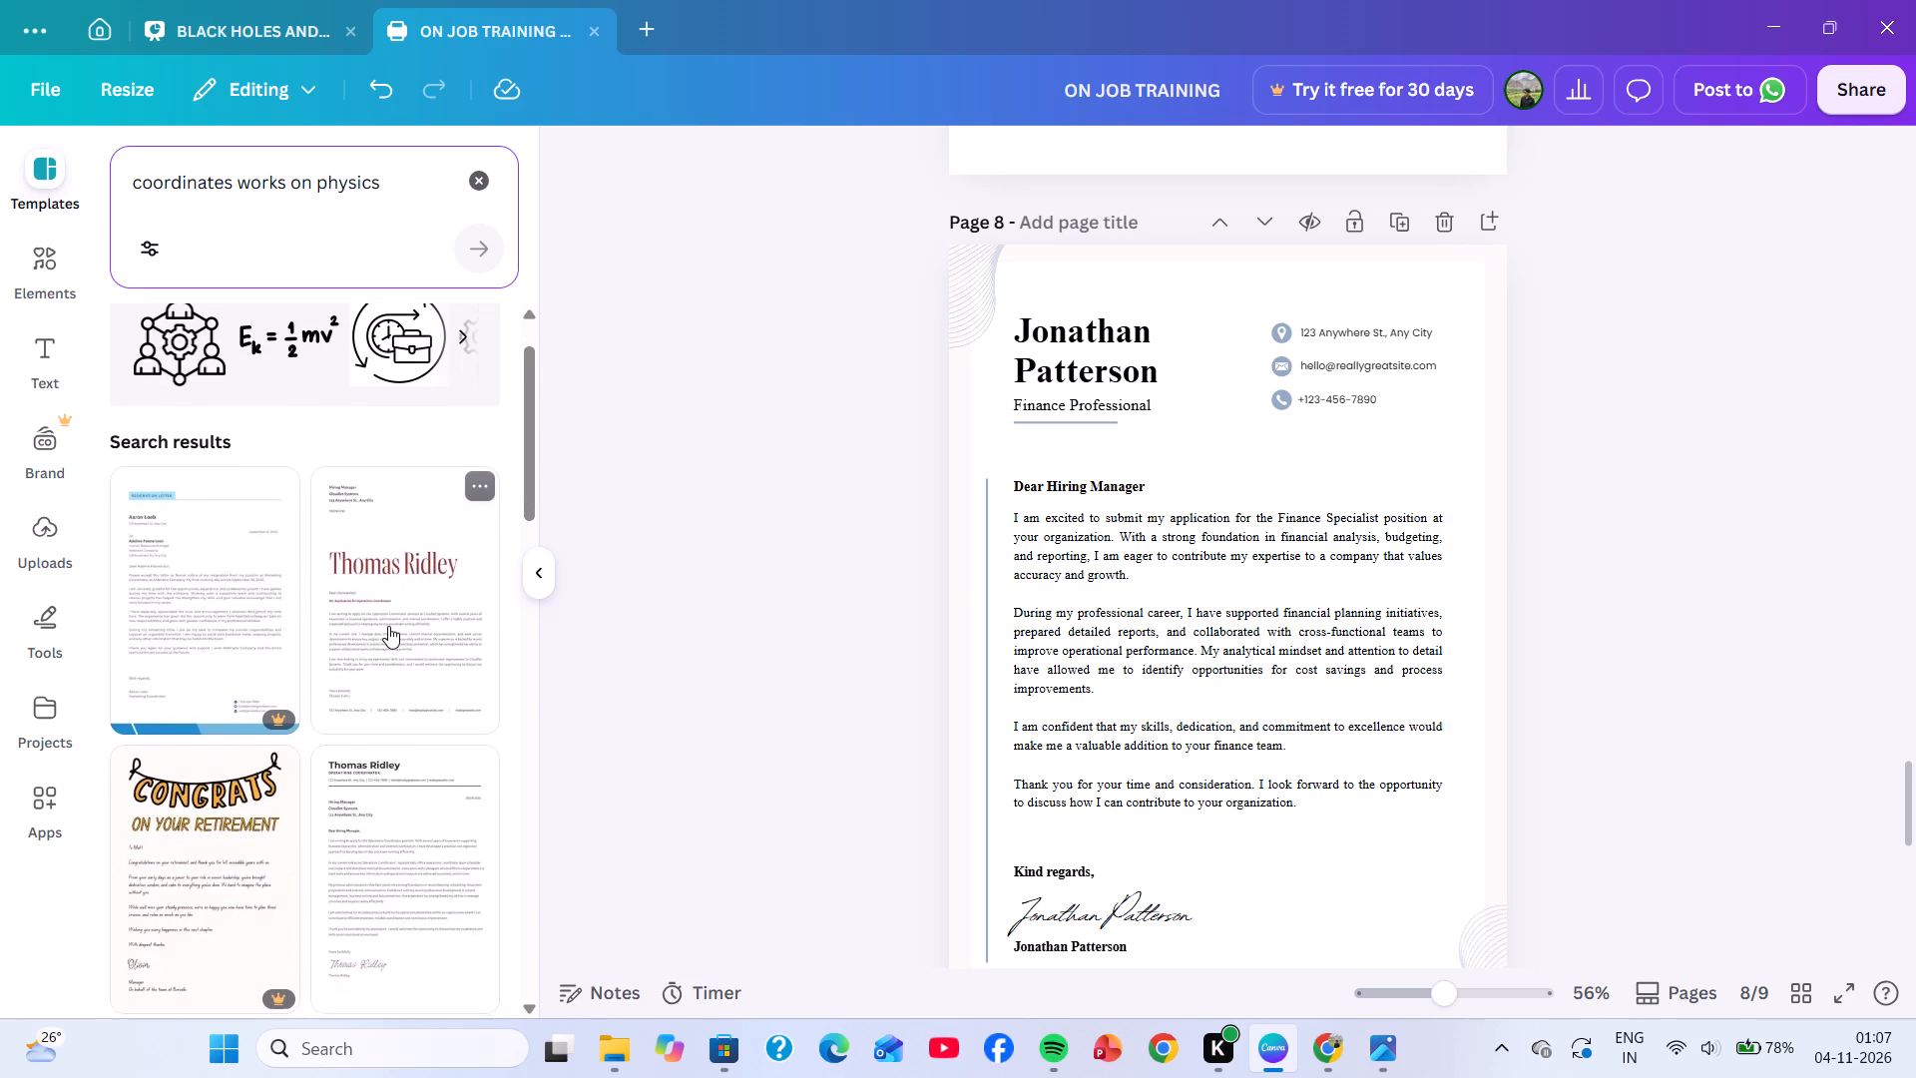
Apply the Operations Coordinator cover-letter template with the large dark-red name heading to page 8, replacing the finance letter design.
scroll(388, 626, "down", 3)
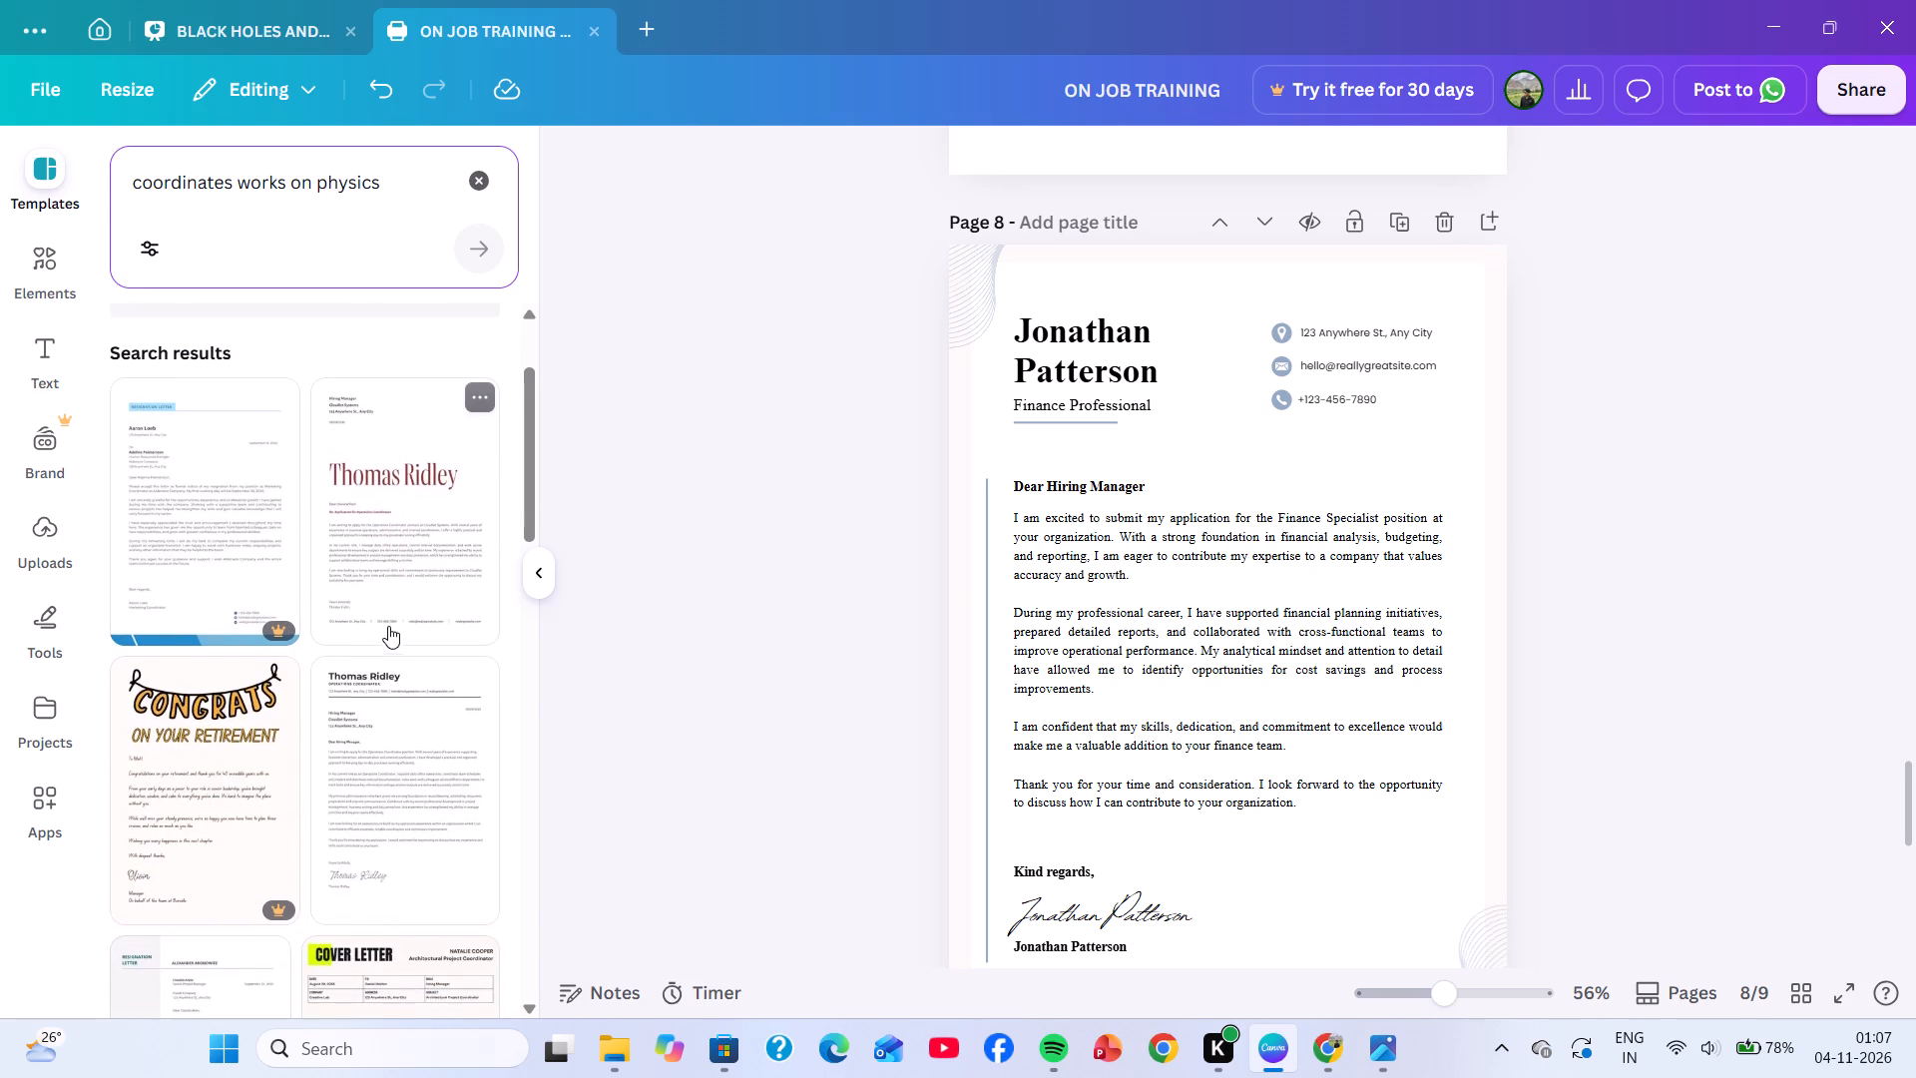
scroll(388, 626, "down", 1)
left_click(388, 626)
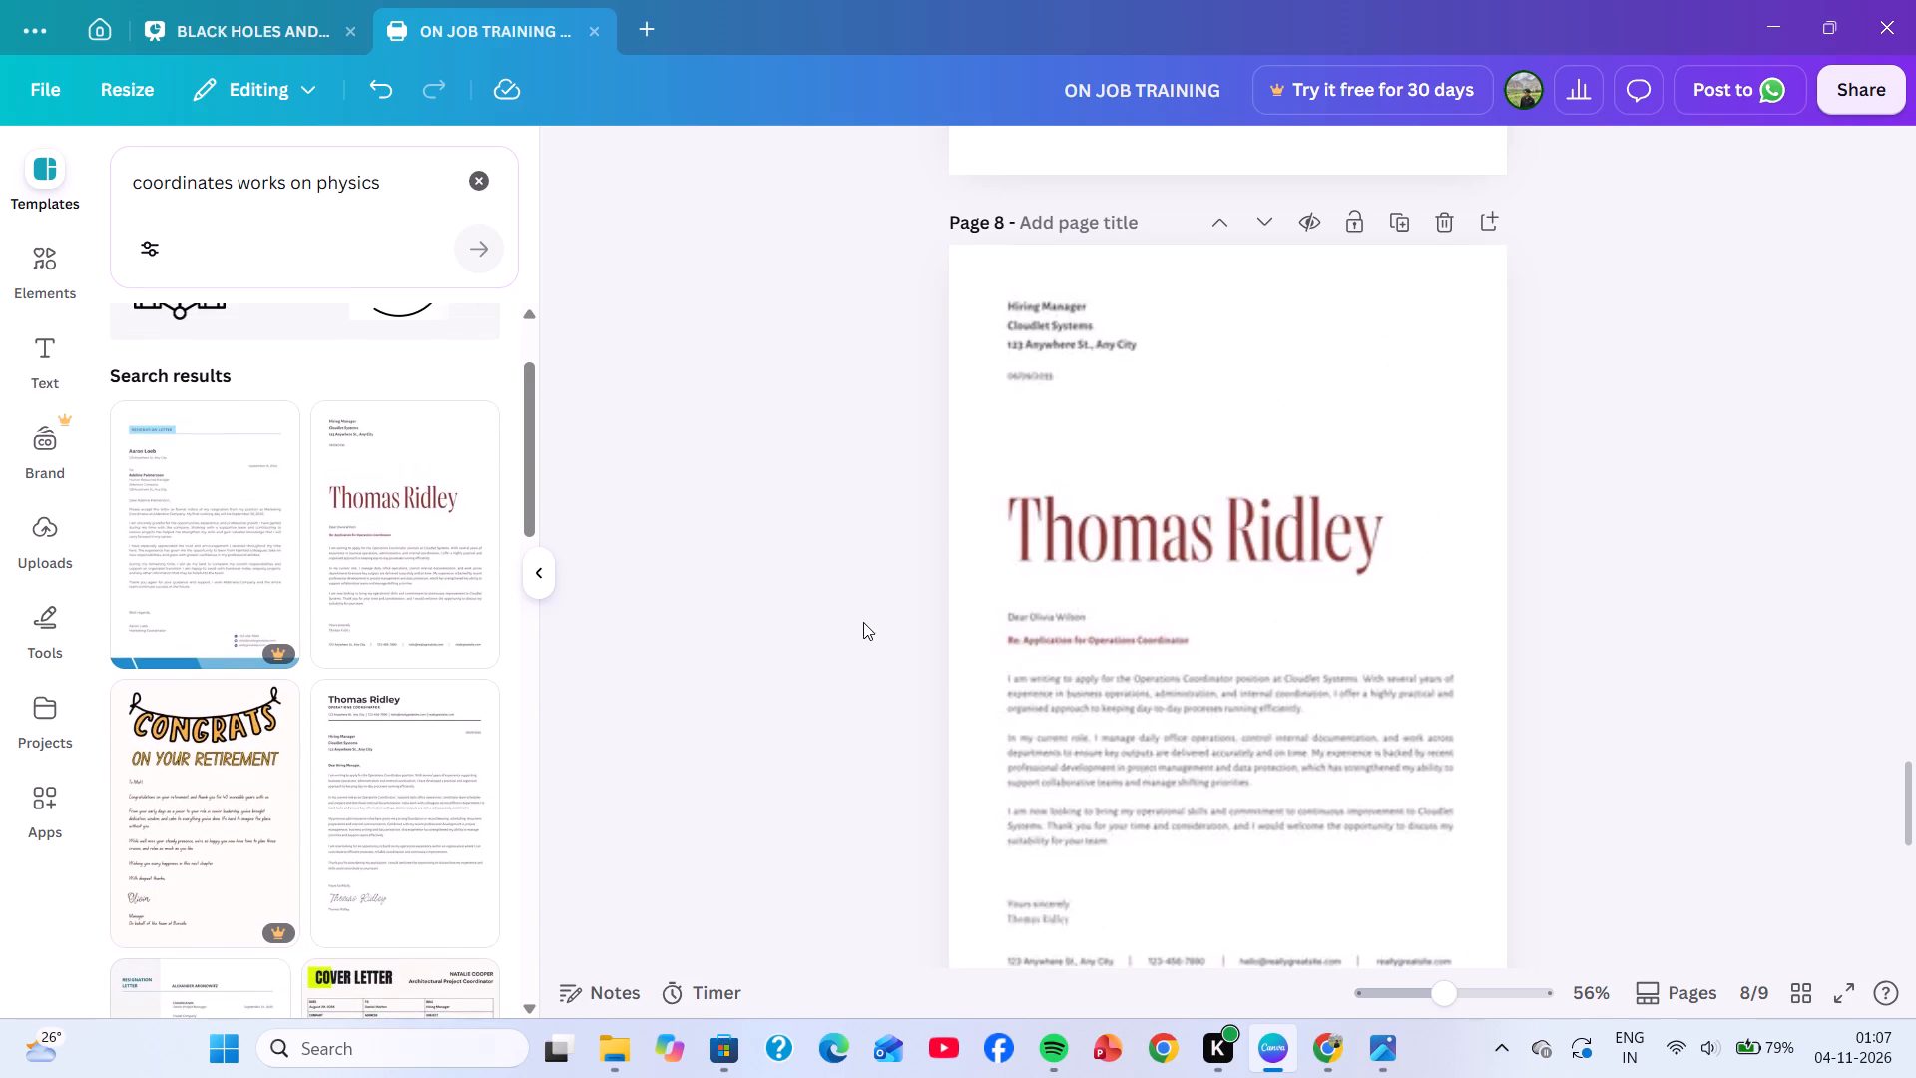
Examine the new cover letter on page 8 at closer zoom, from the addressee block through the body text to the contact footer.
scroll(1249, 422, "up", 1)
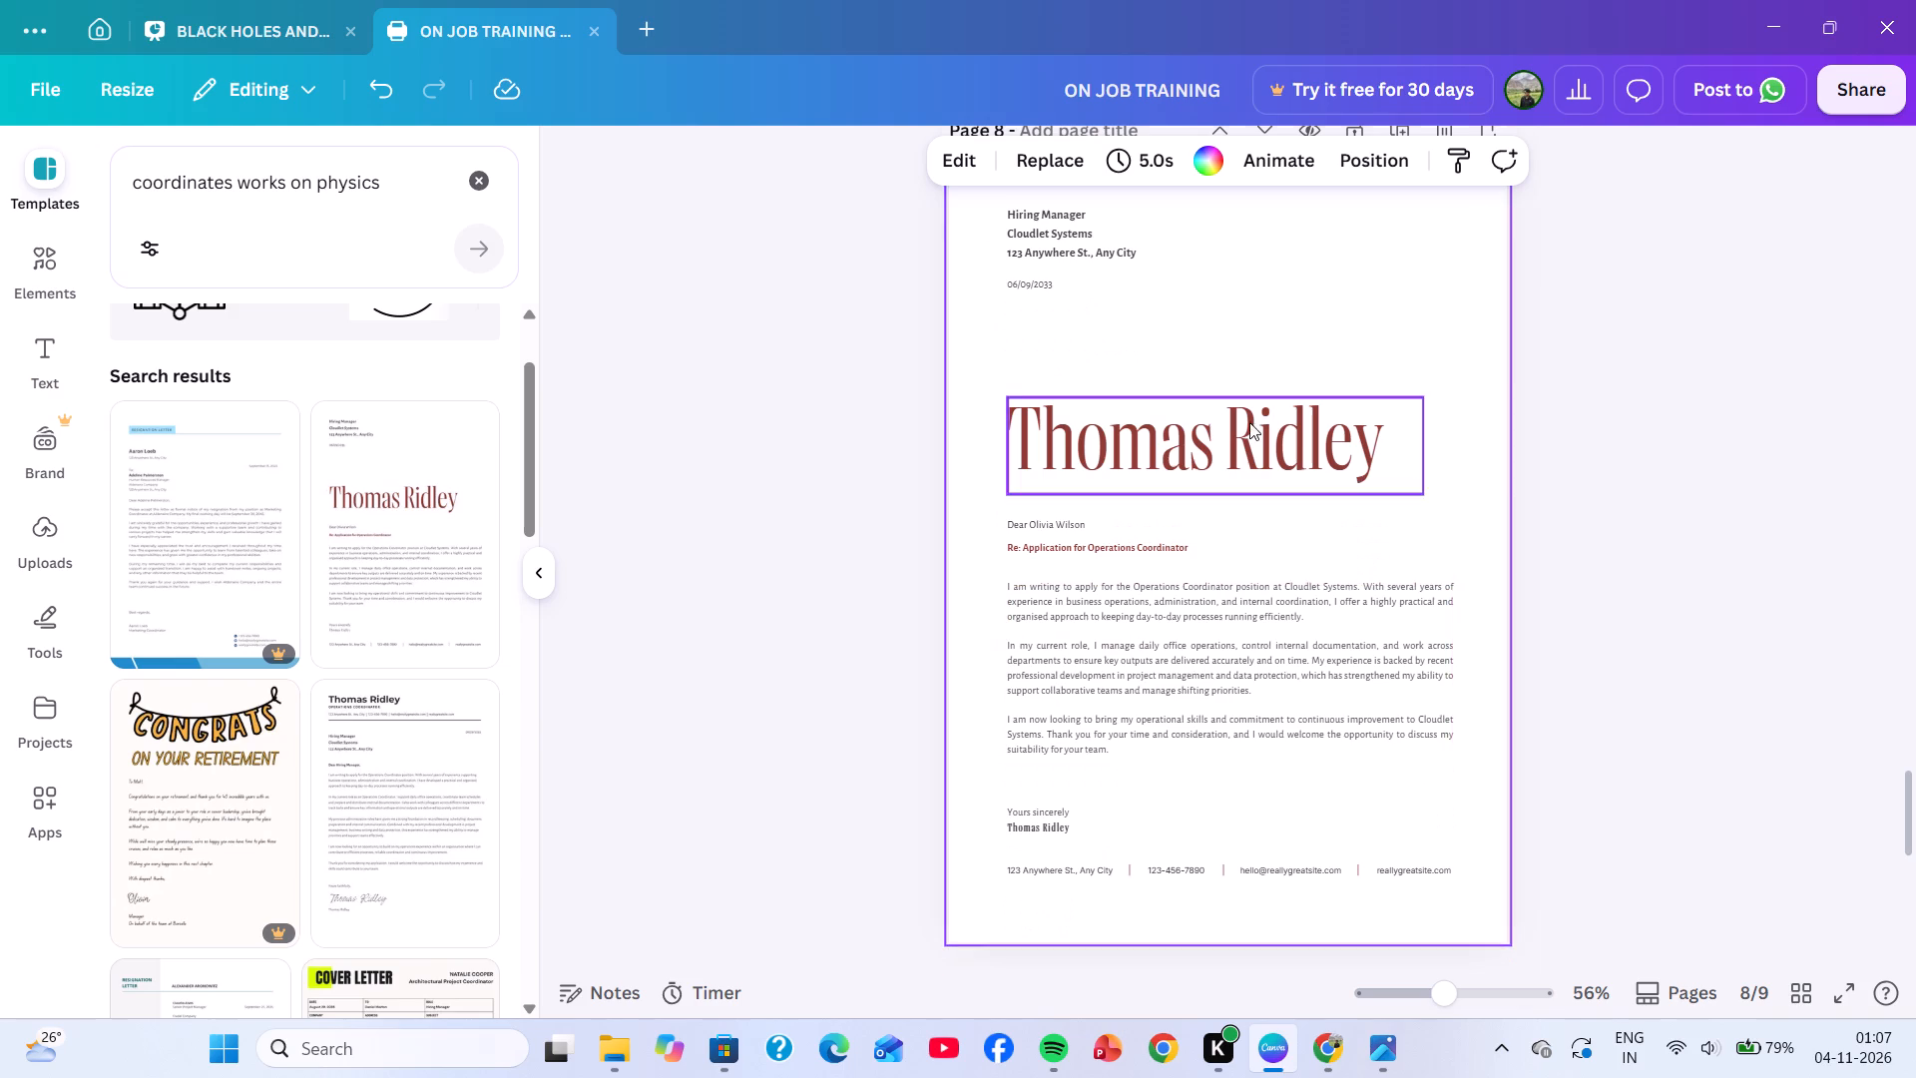
scroll(1249, 422, "up", 1)
scroll(1187, 673, "down", 2)
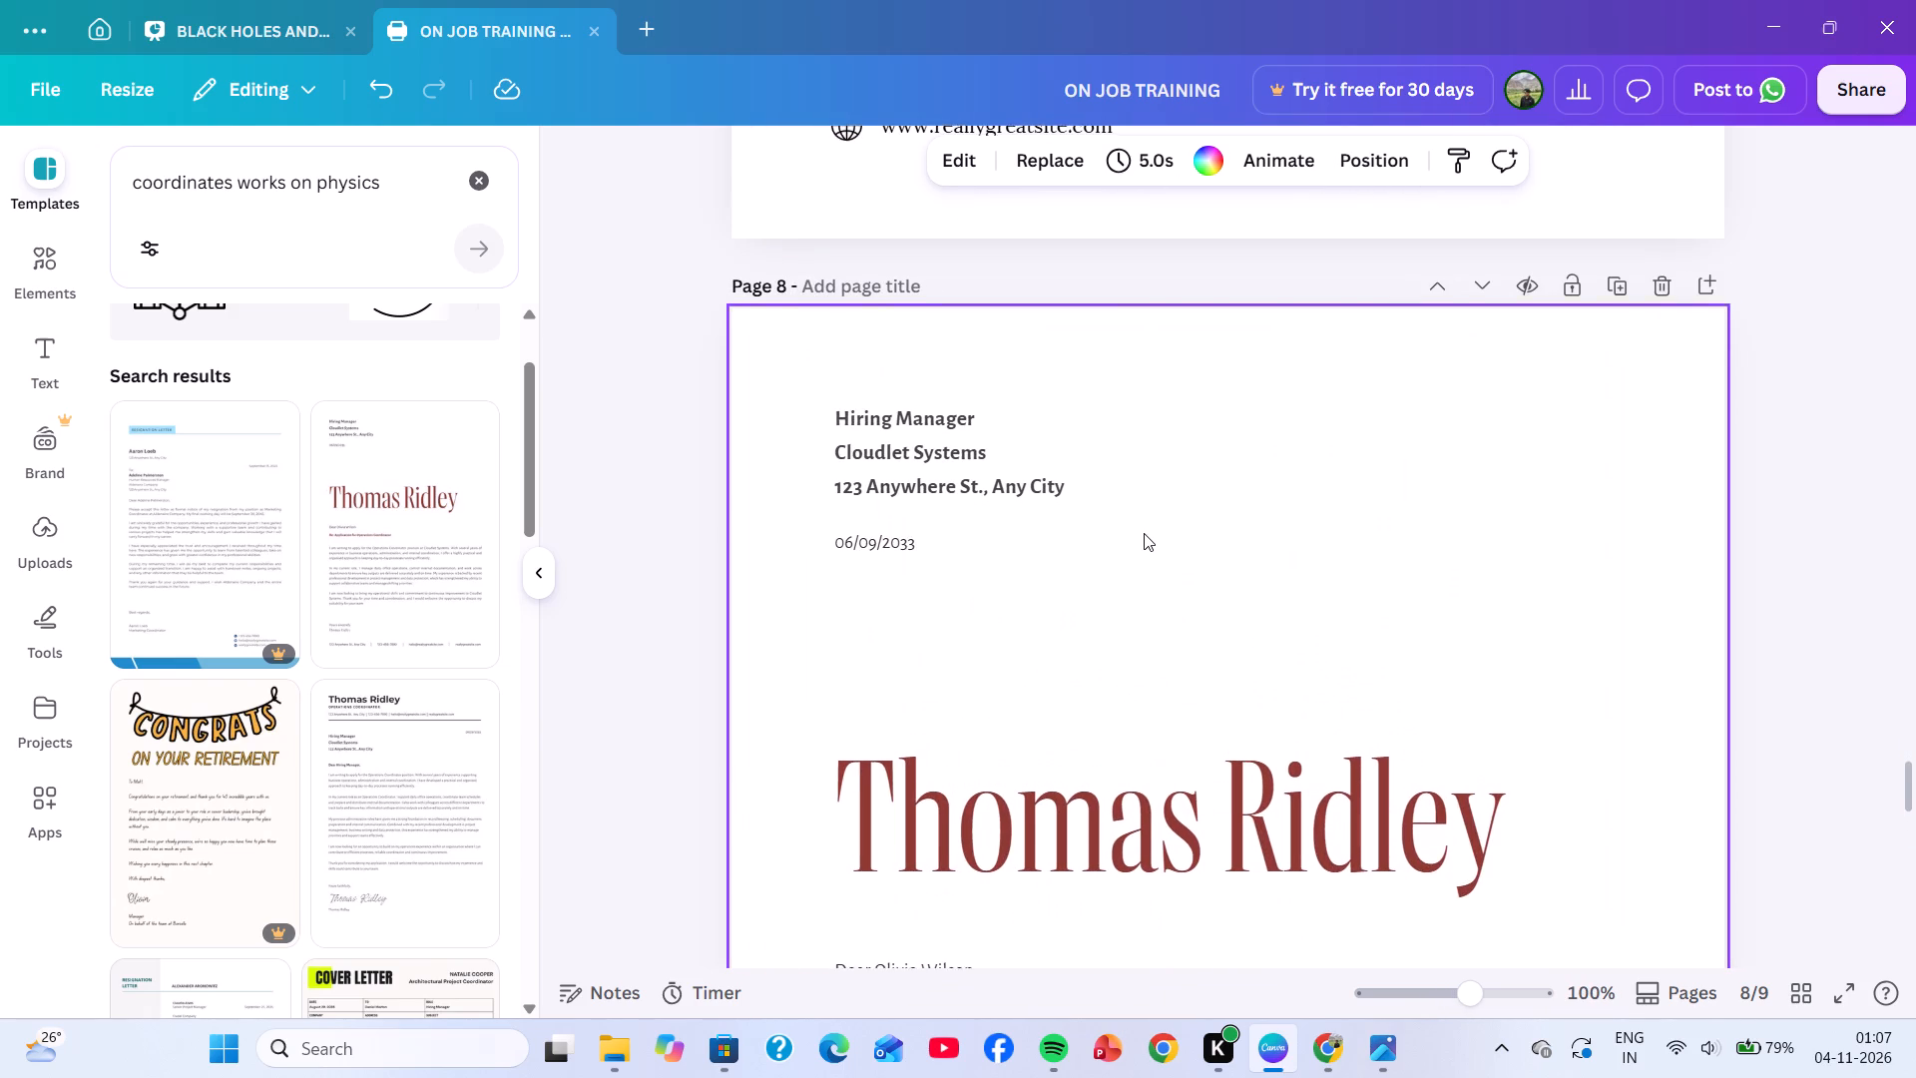
scroll(1144, 533, "down", 3)
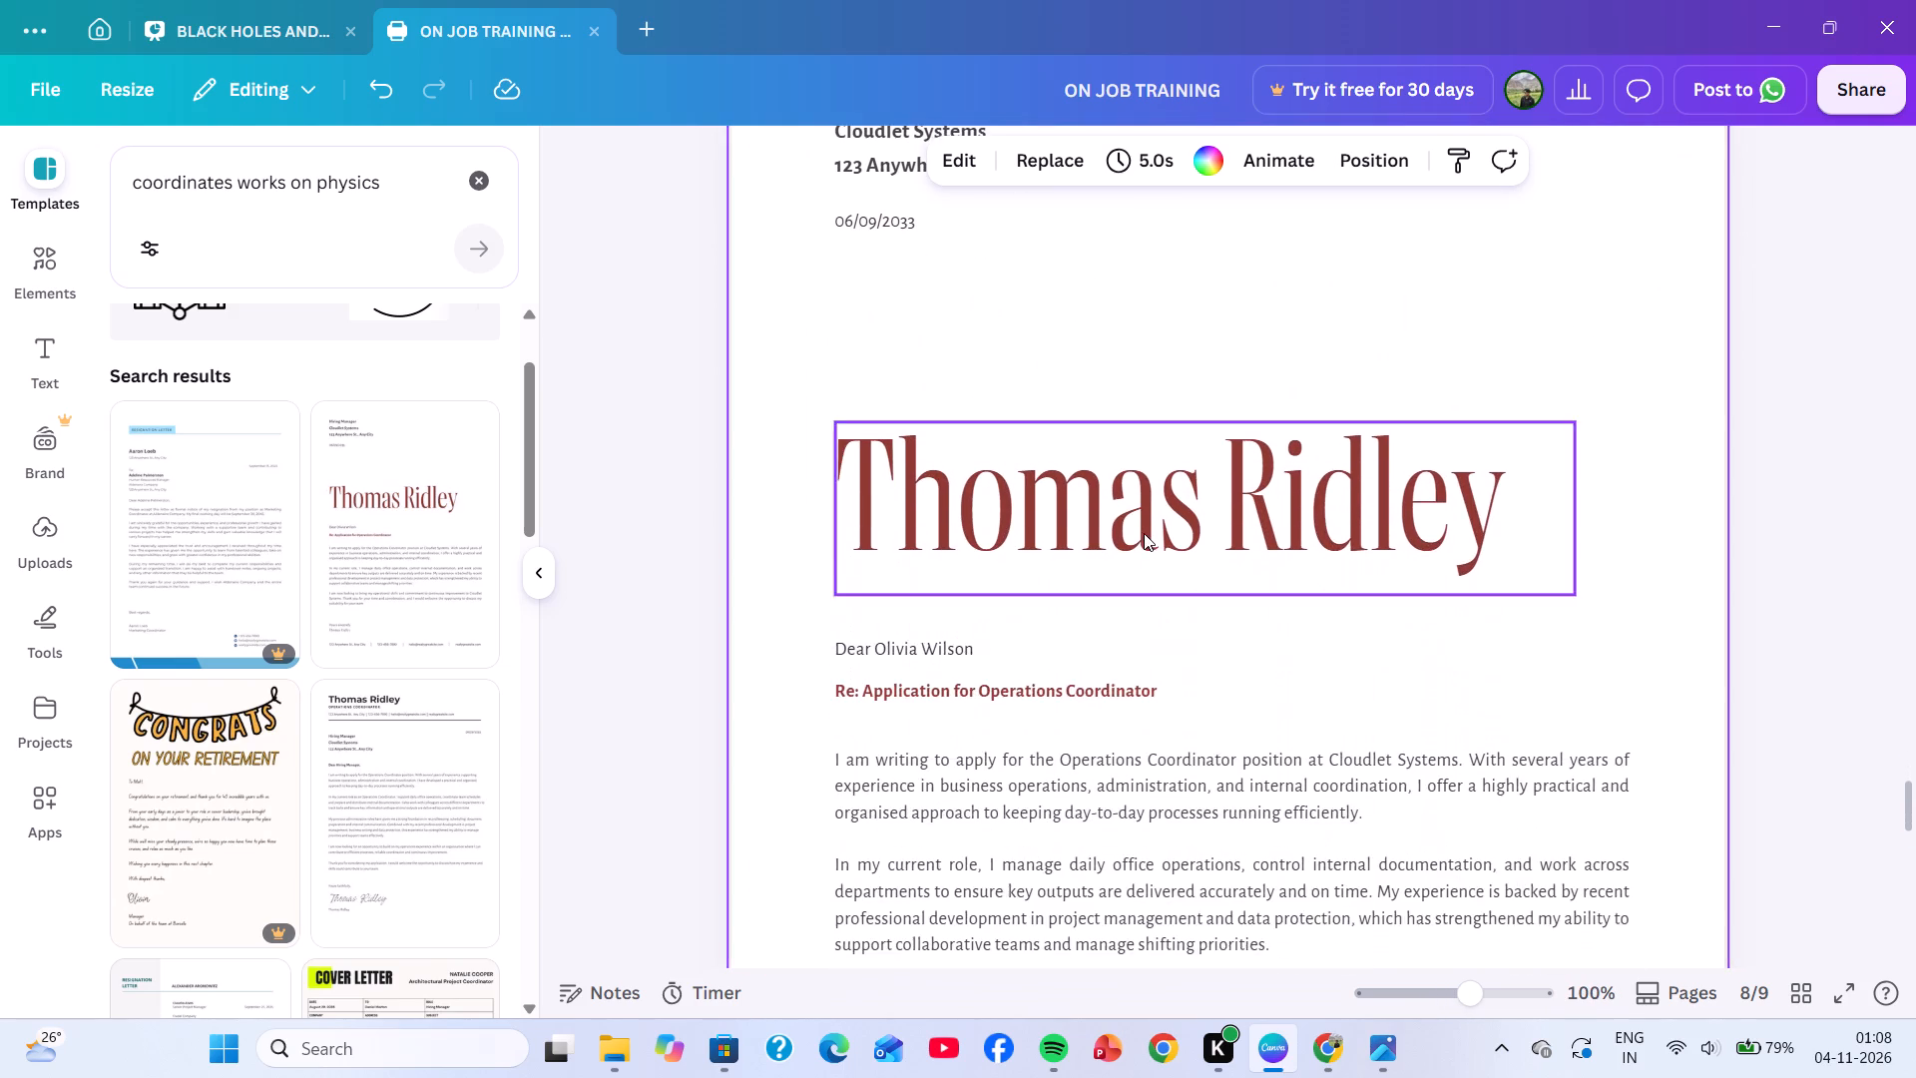
scroll(1144, 533, "down", 3)
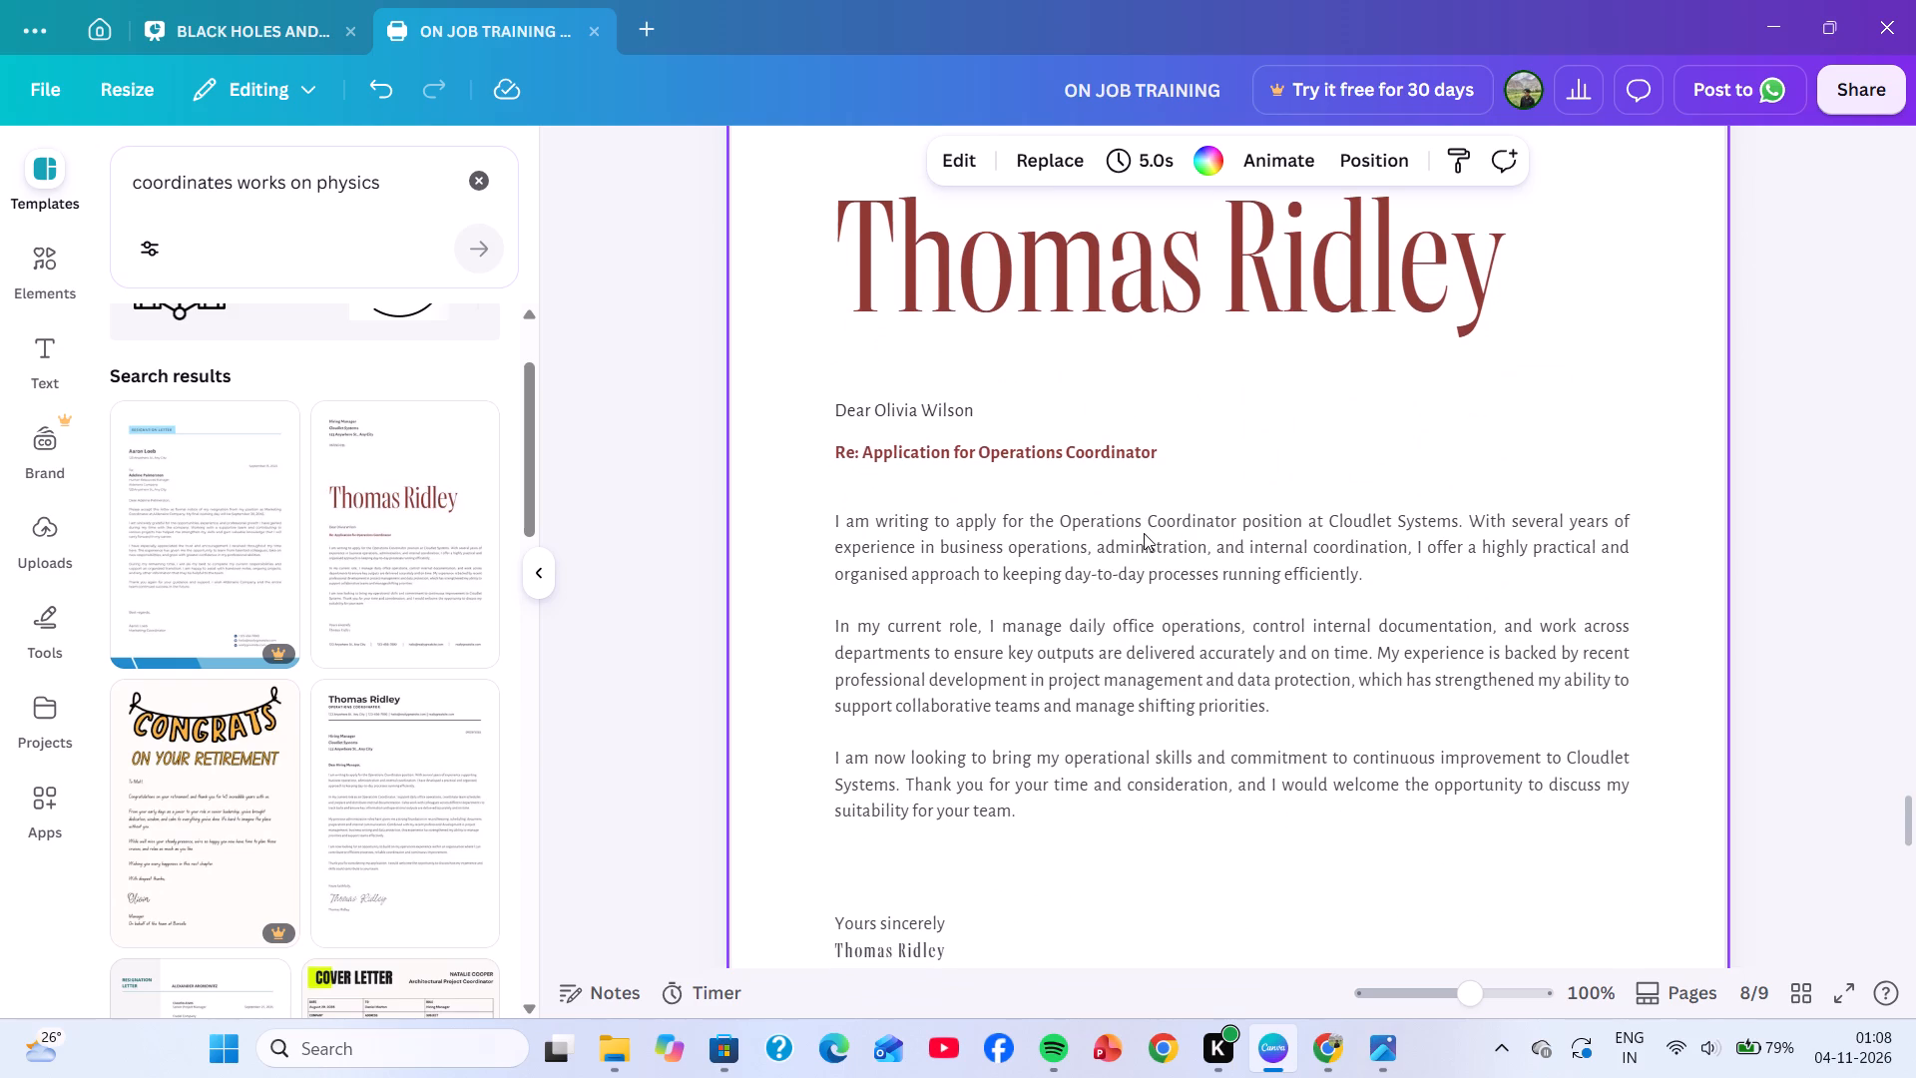
scroll(1144, 533, "down", 2)
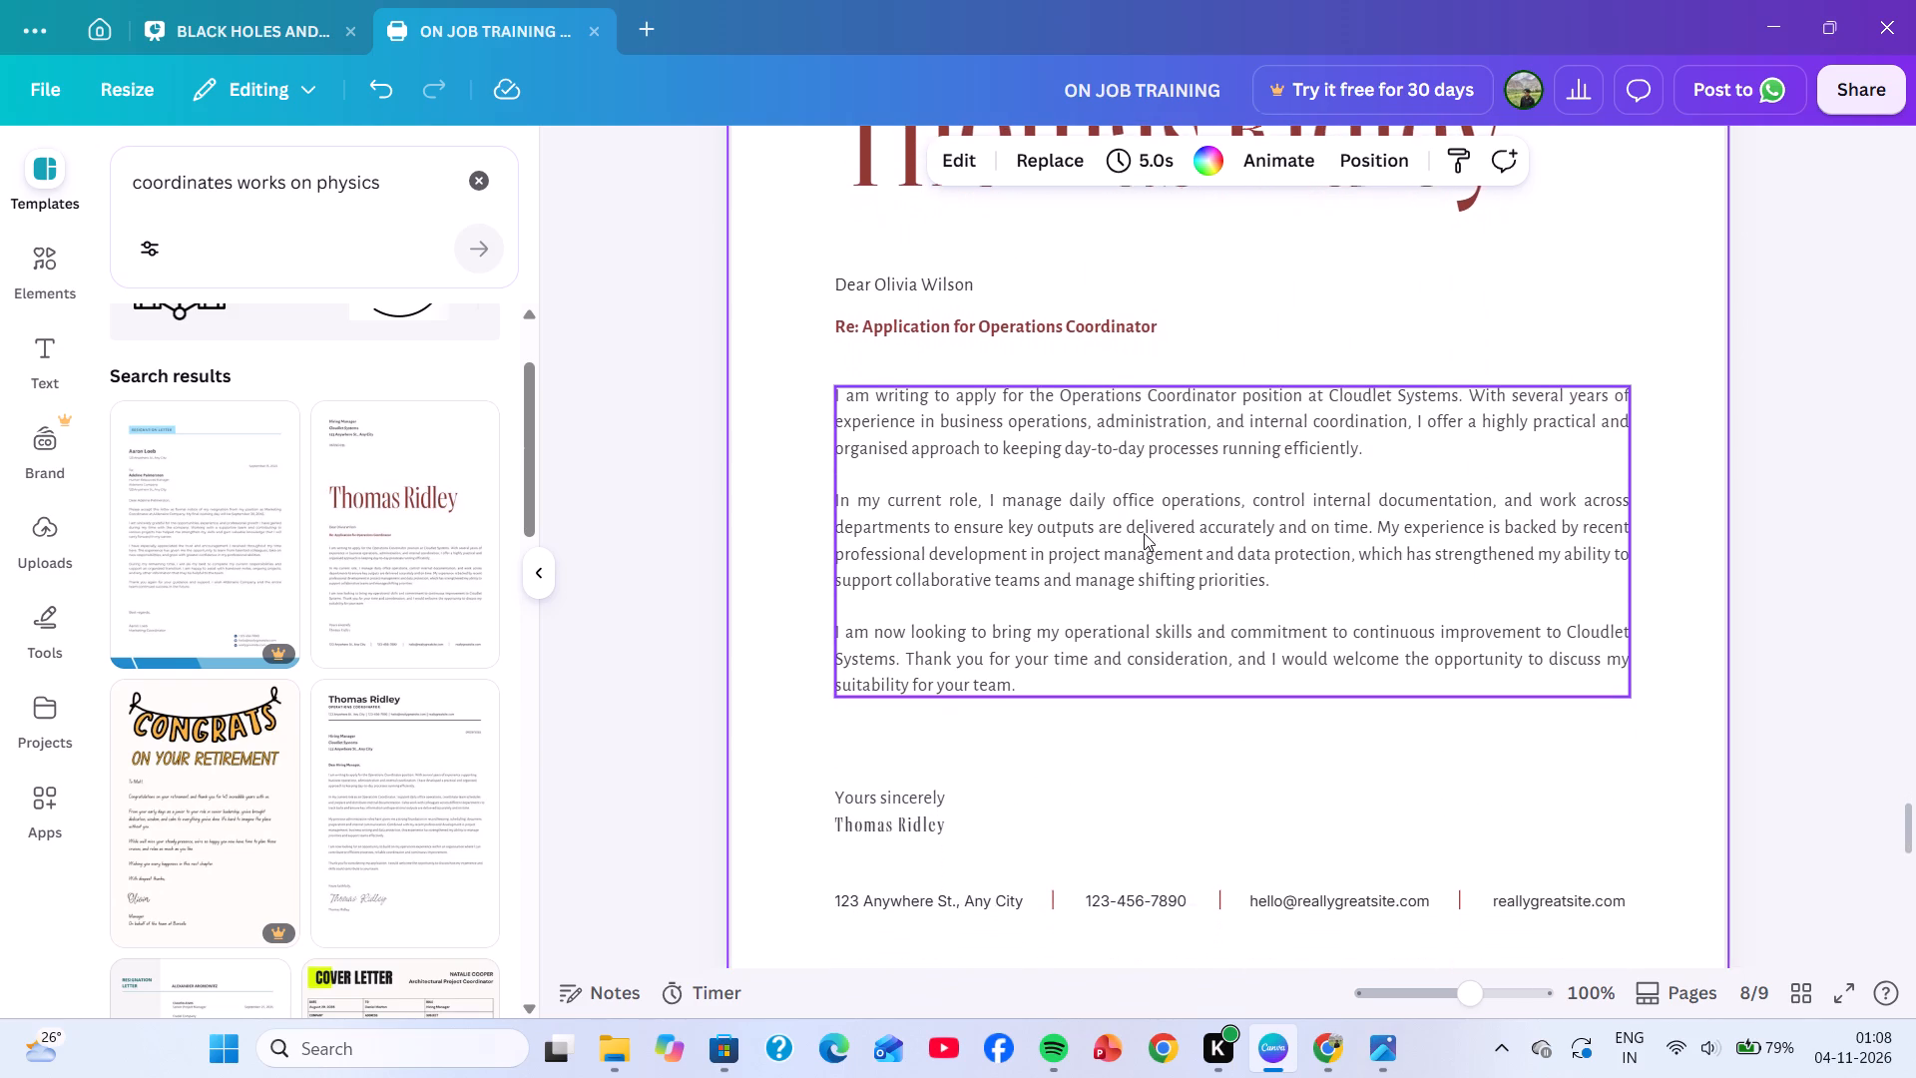
scroll(1144, 533, "down", 2)
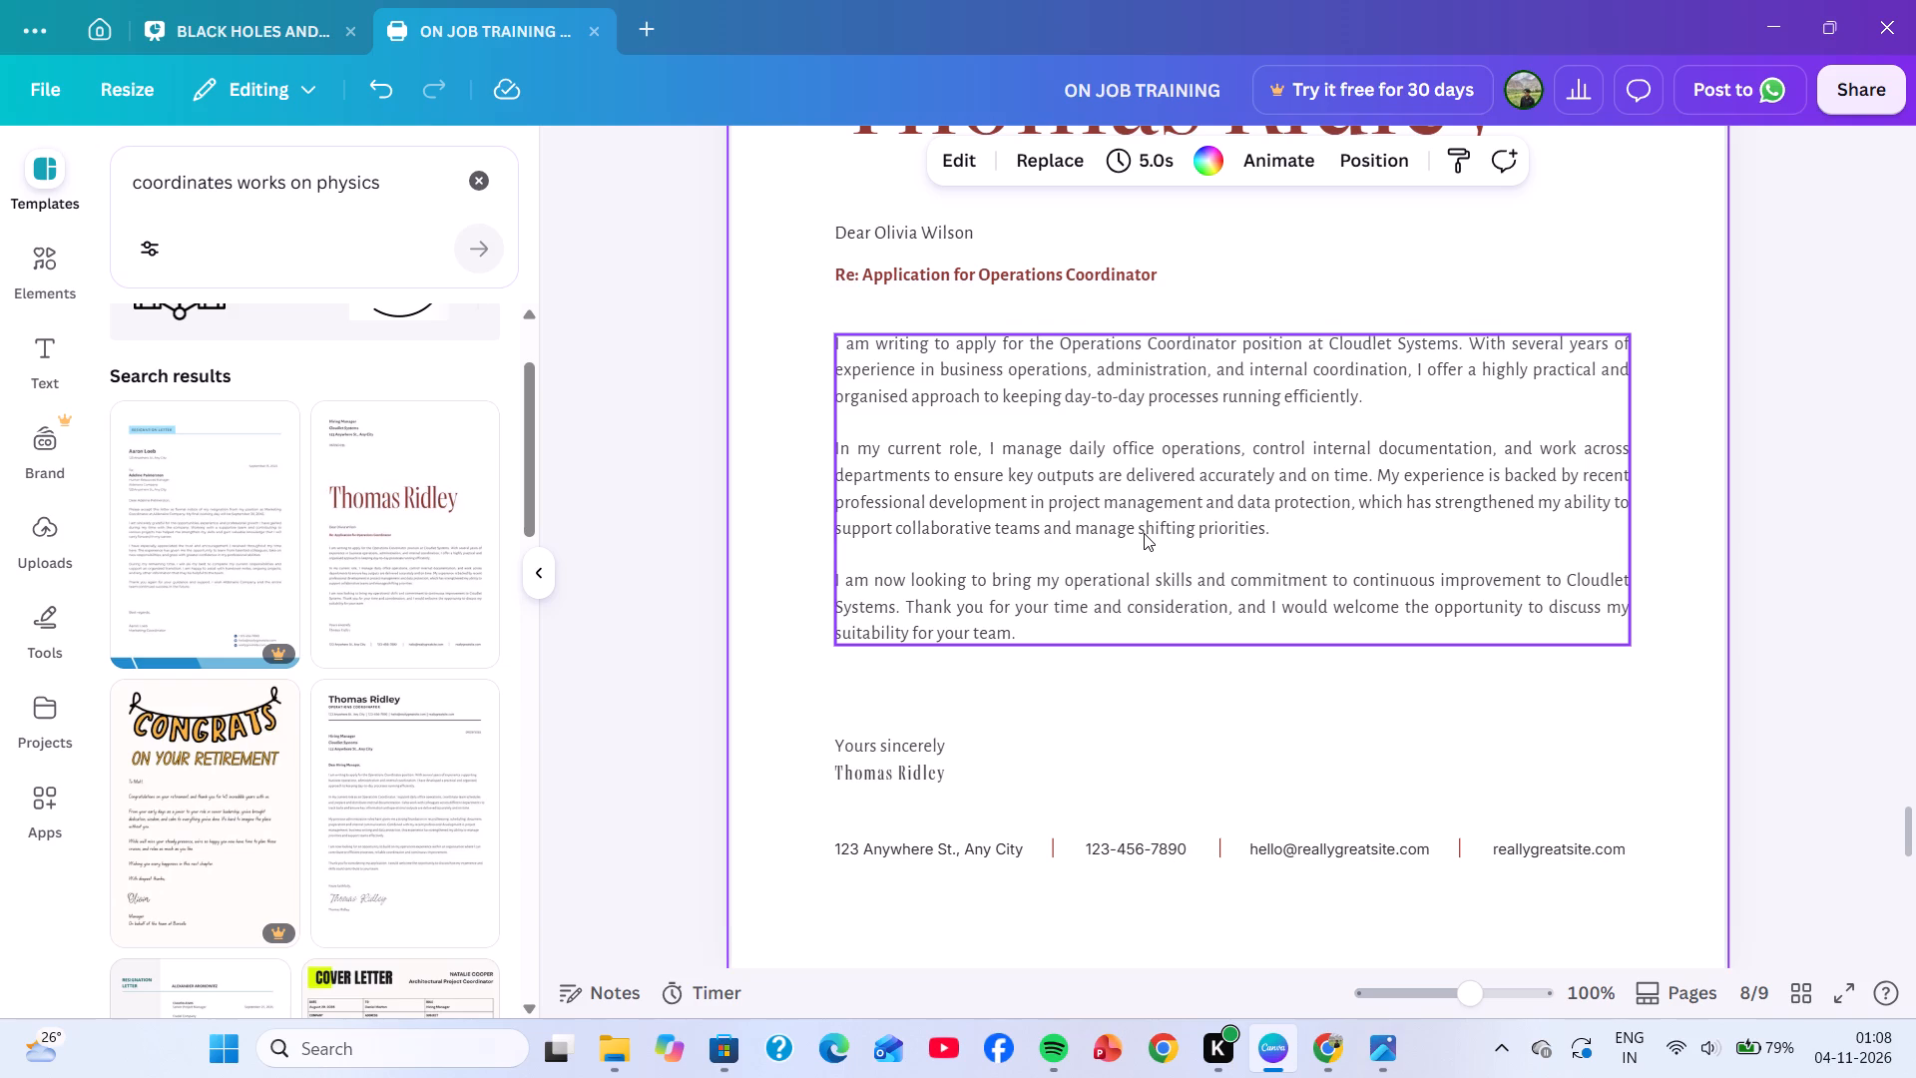
scroll(1144, 533, "down", 3)
scroll(1144, 533, "up", 1)
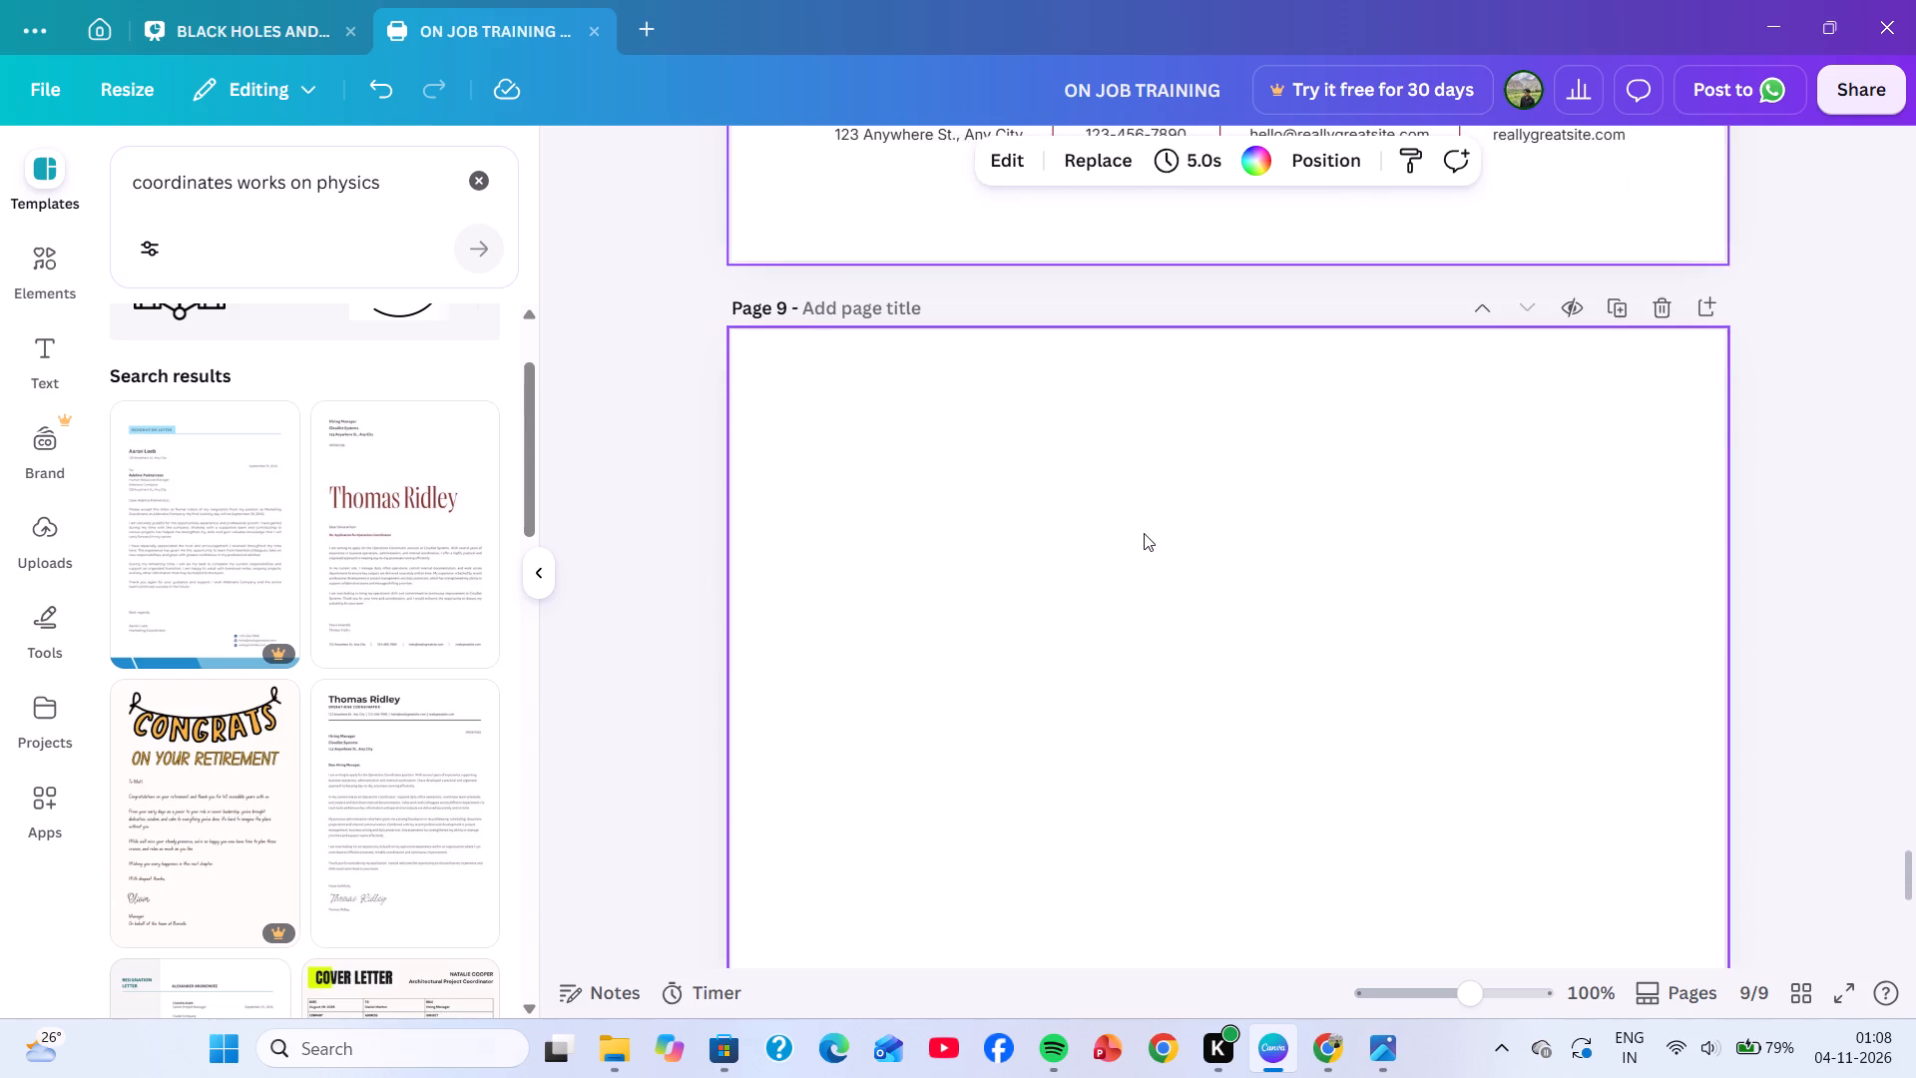
scroll(1144, 533, "up", 1)
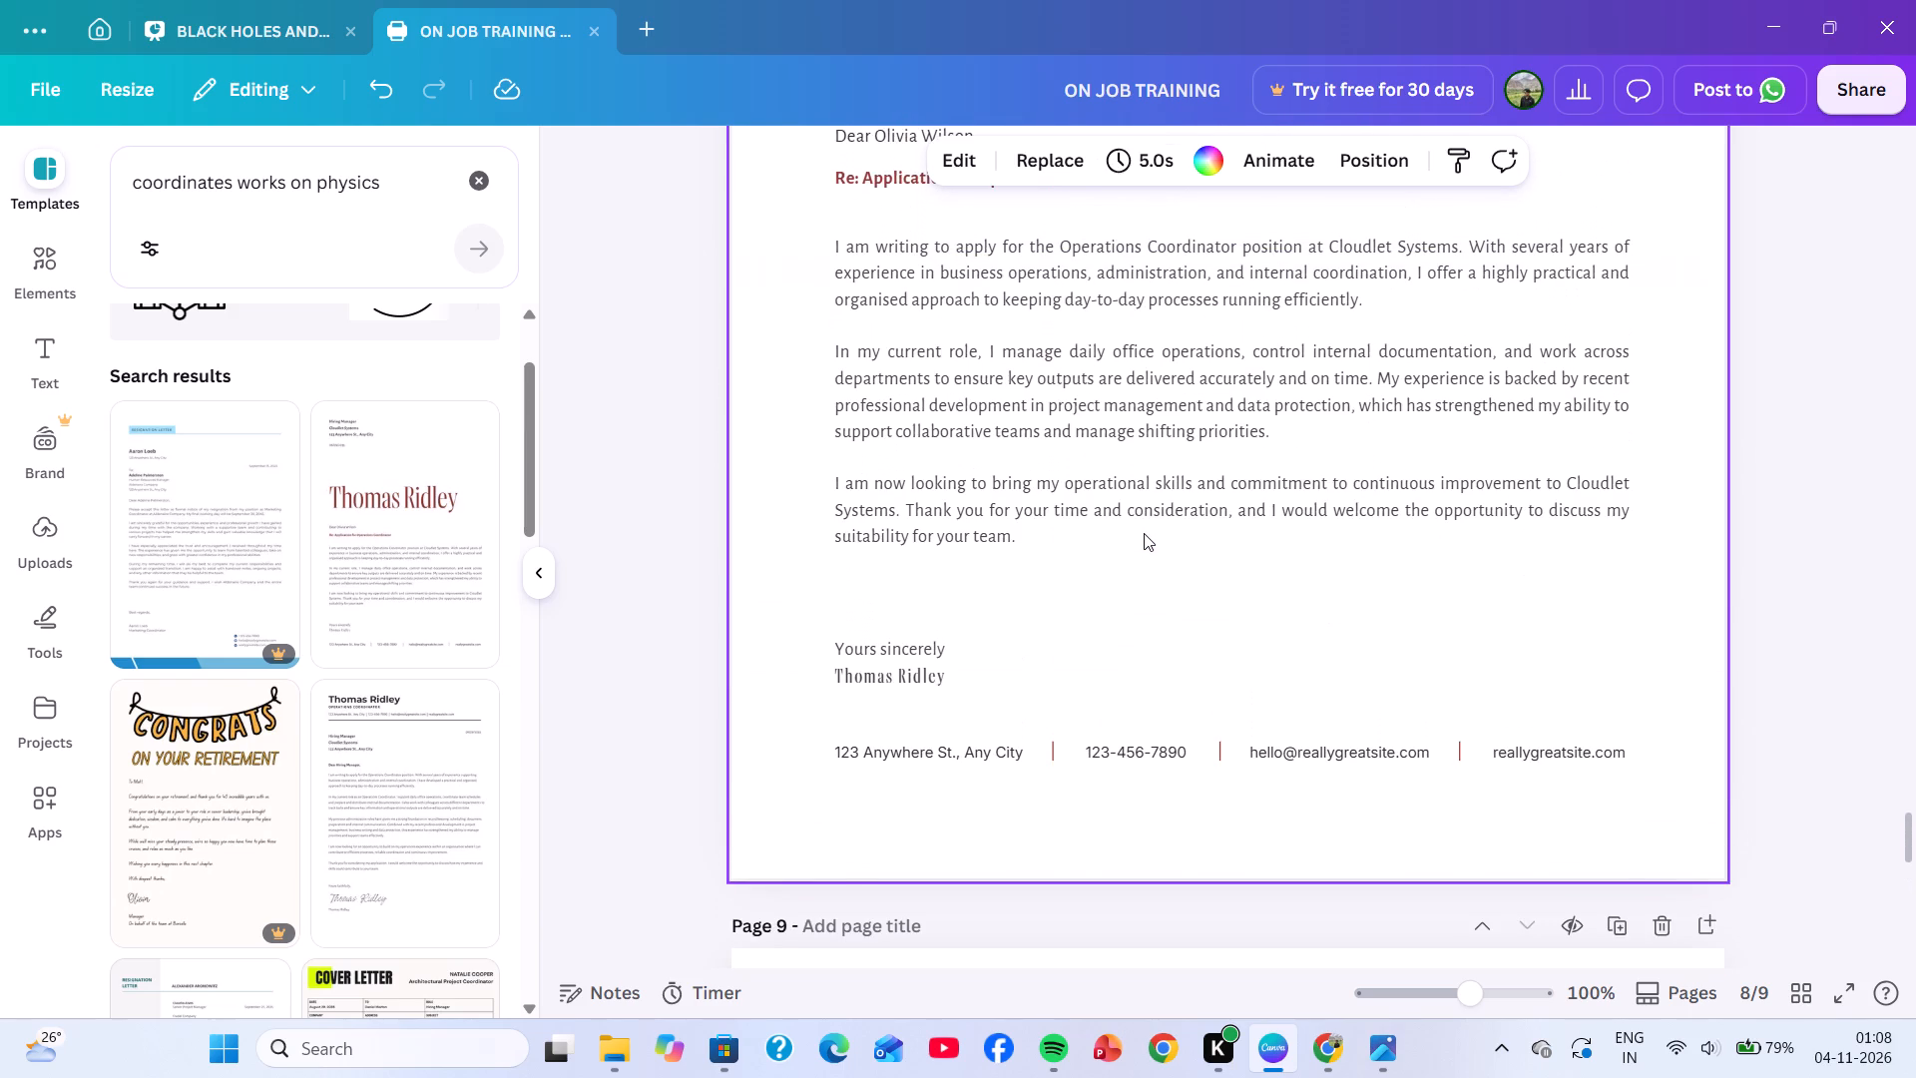
scroll(1144, 533, "up", 2)
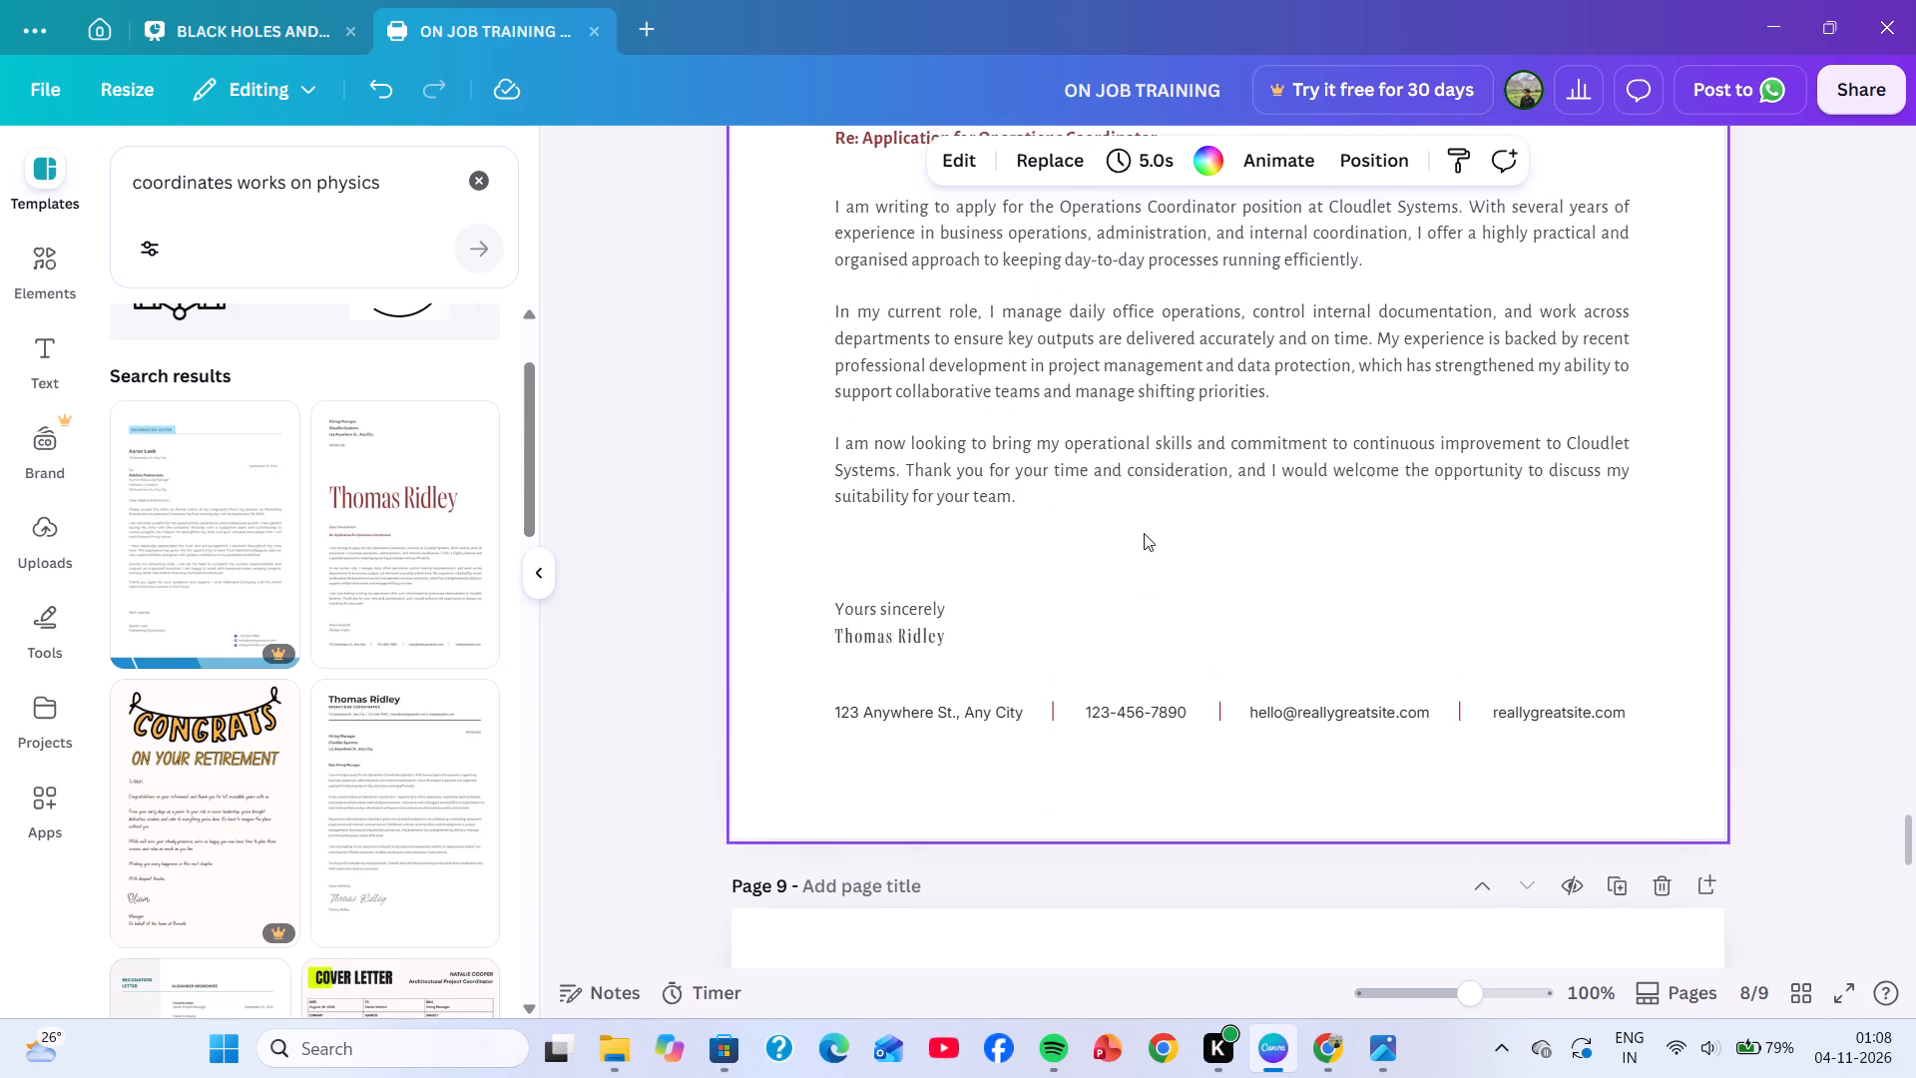
scroll(1144, 533, "up", 1)
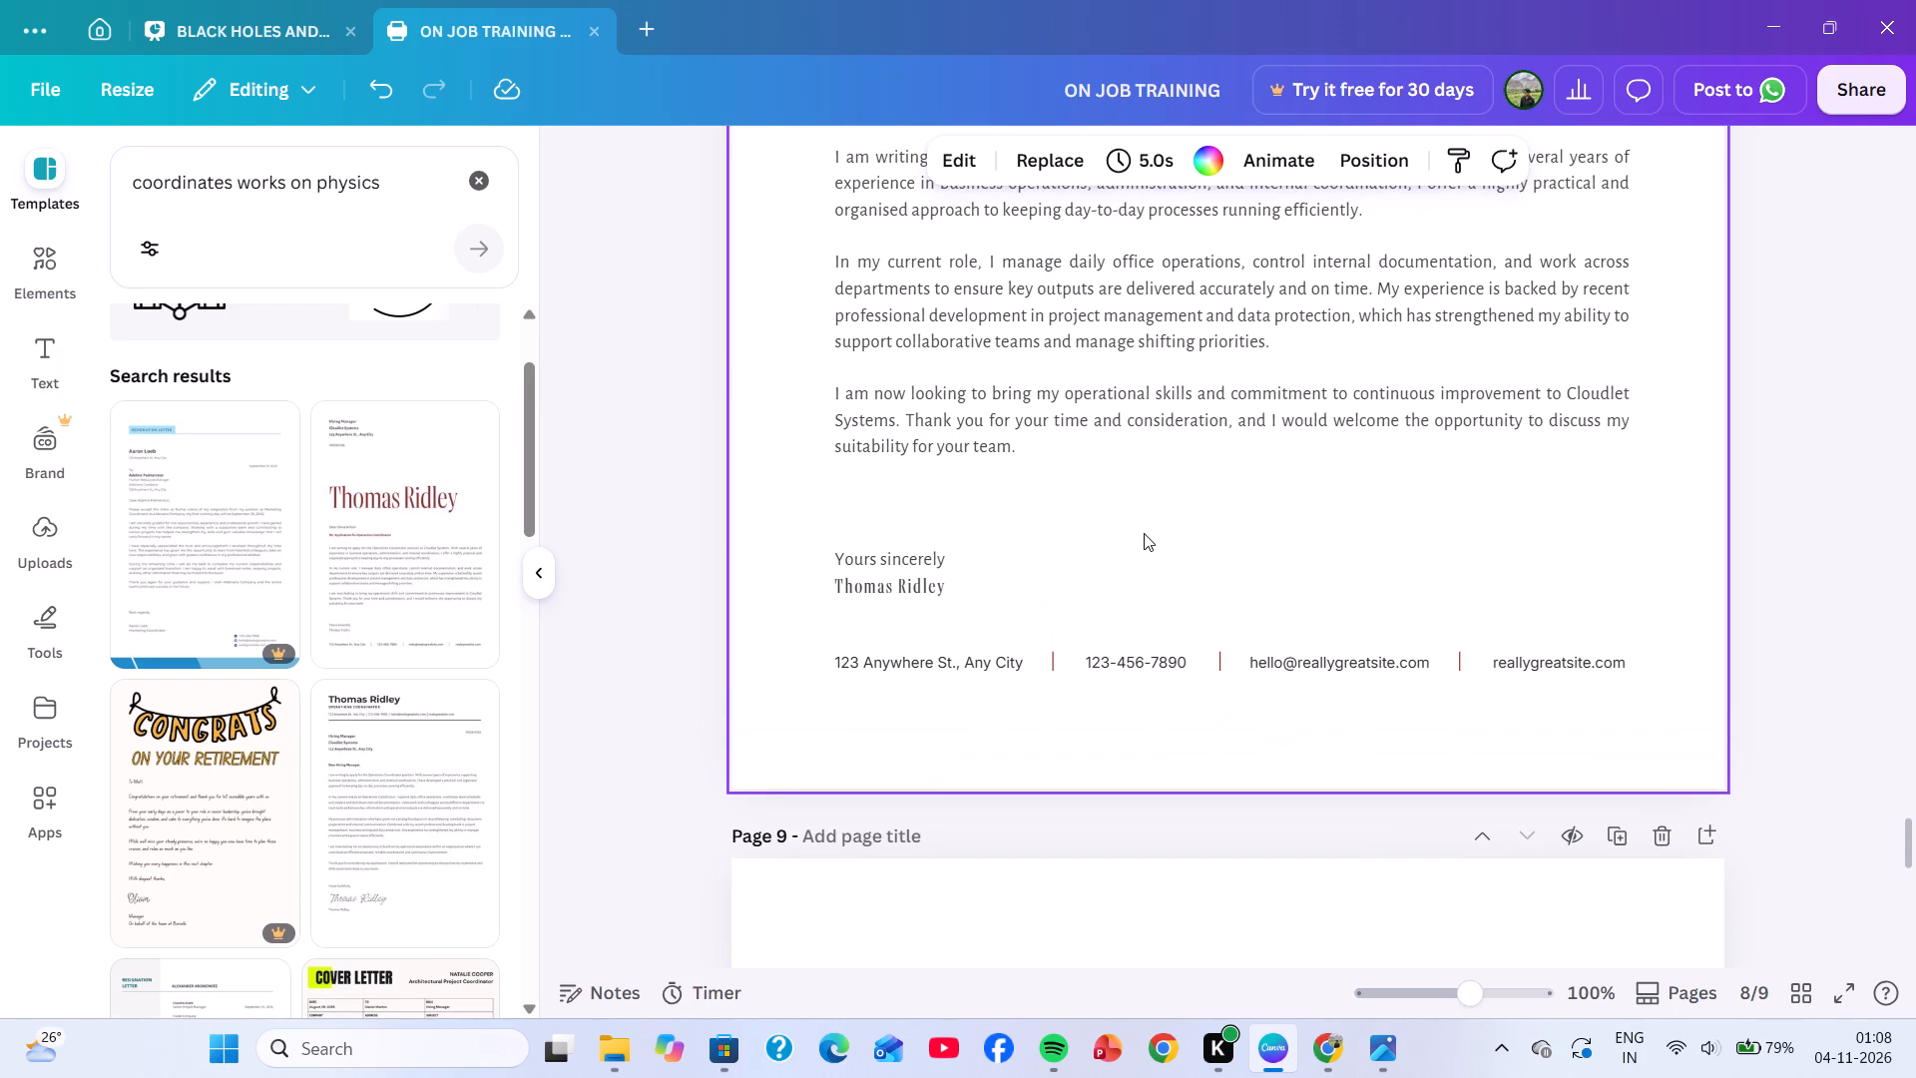
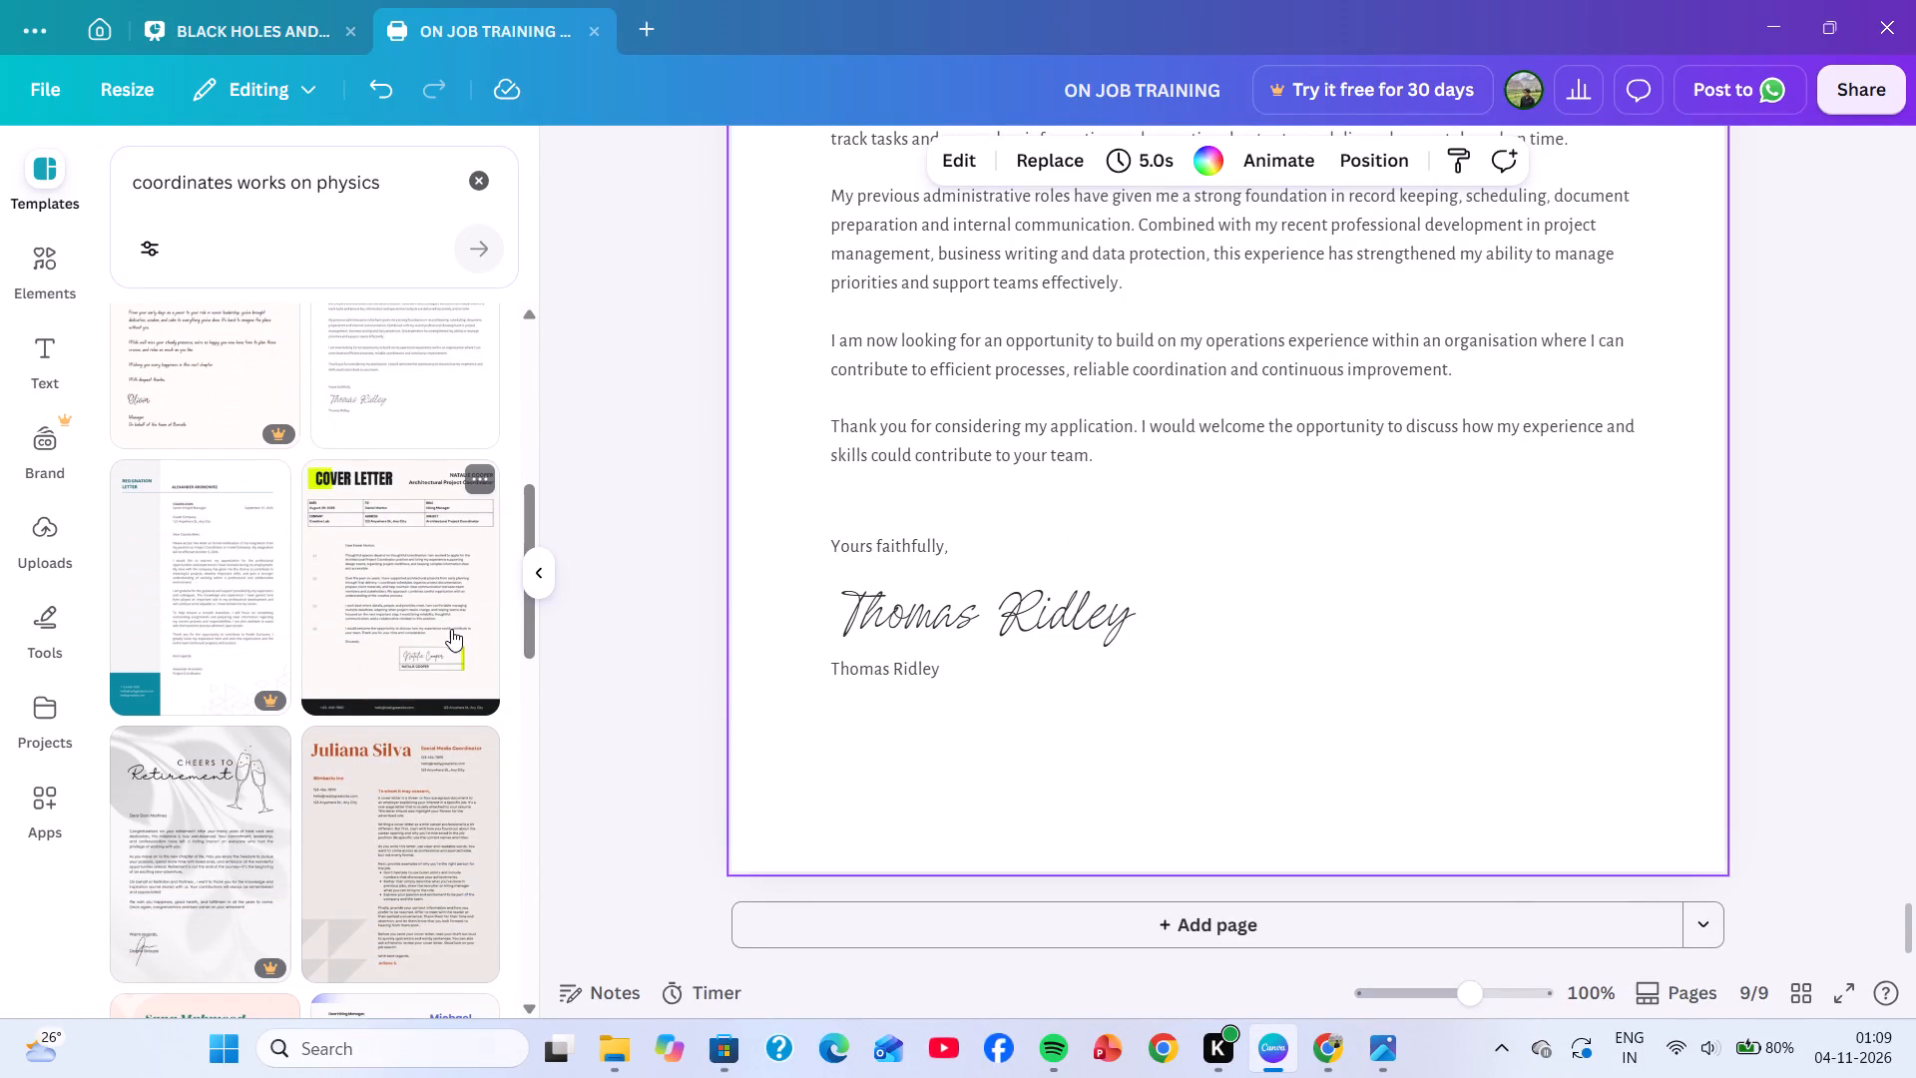
Apply the Architectural Project Coordinator cover-letter template with the lime-highlighted heading to page 9, replacing the plain signed letter.
left_click(453, 628)
scroll(1209, 577, "up", 3)
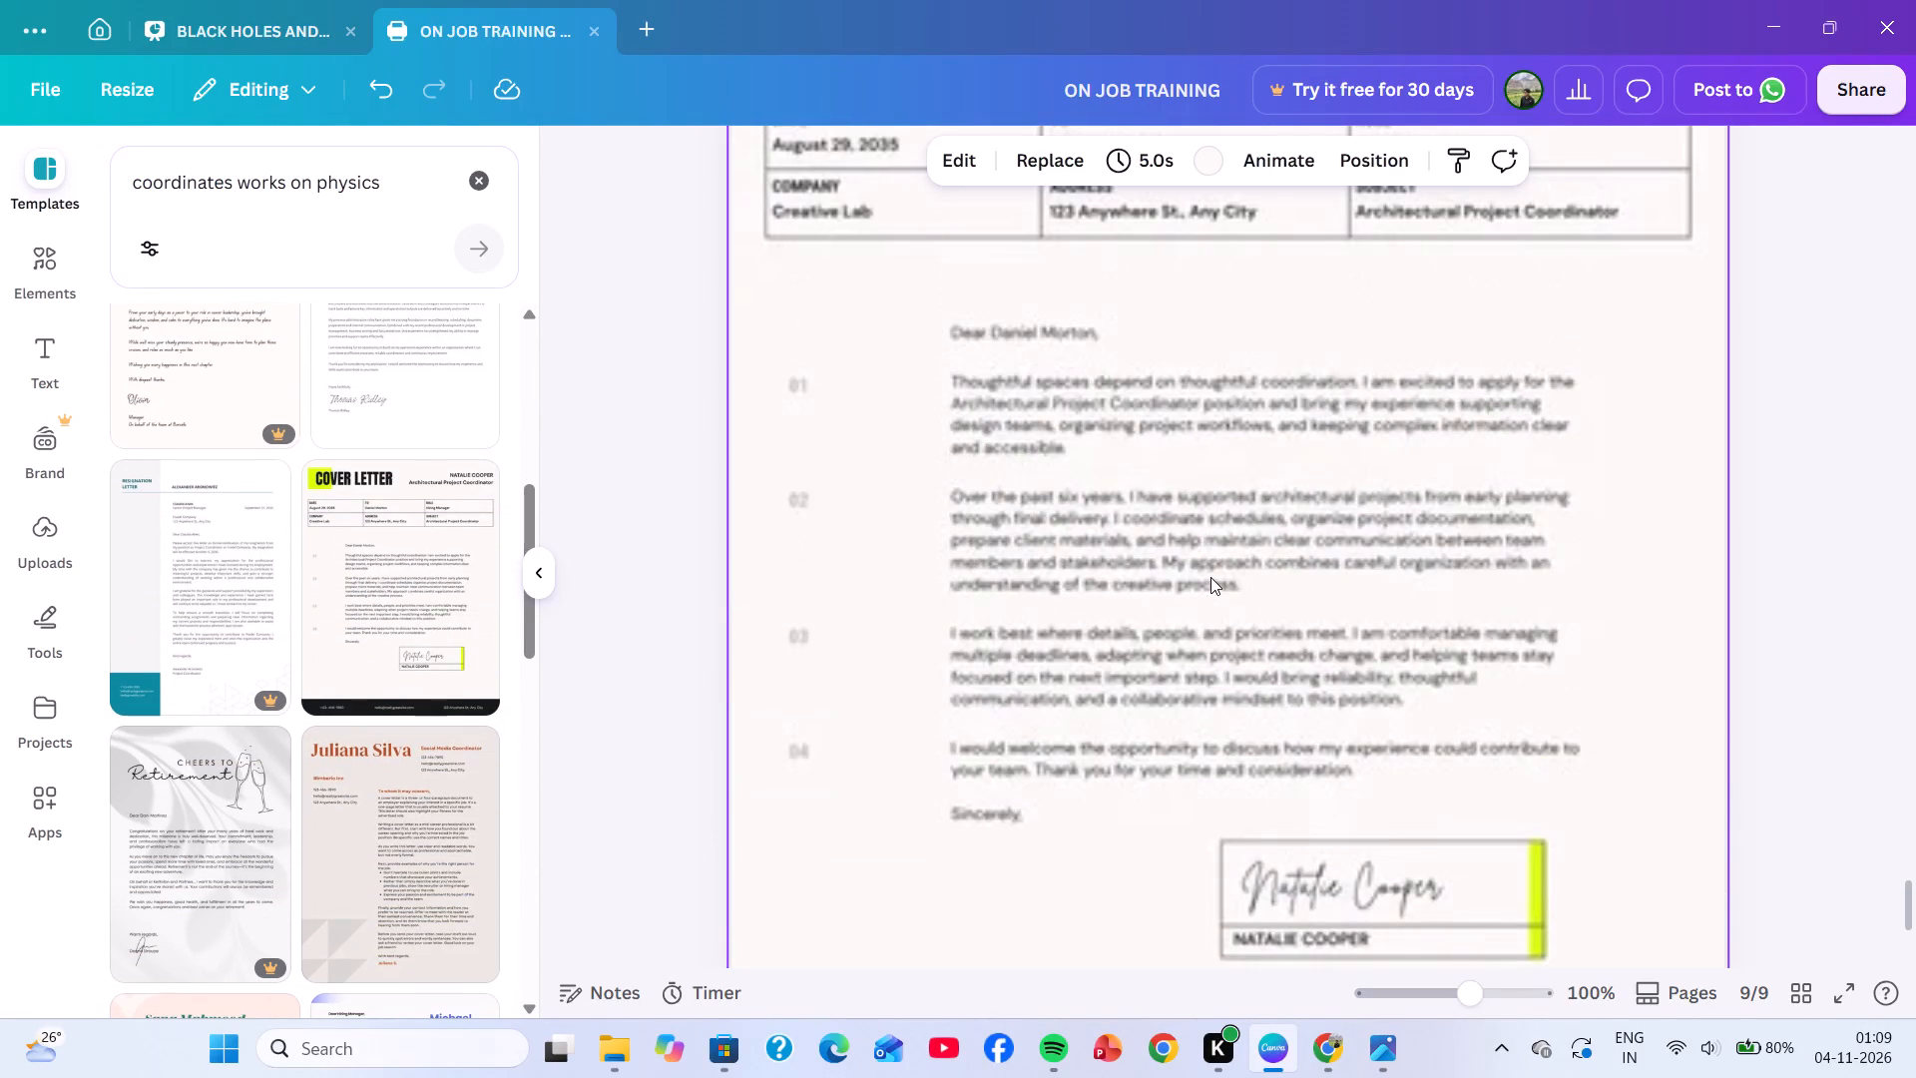
scroll(1210, 577, "up", 2)
scroll(1210, 577, "down", 1)
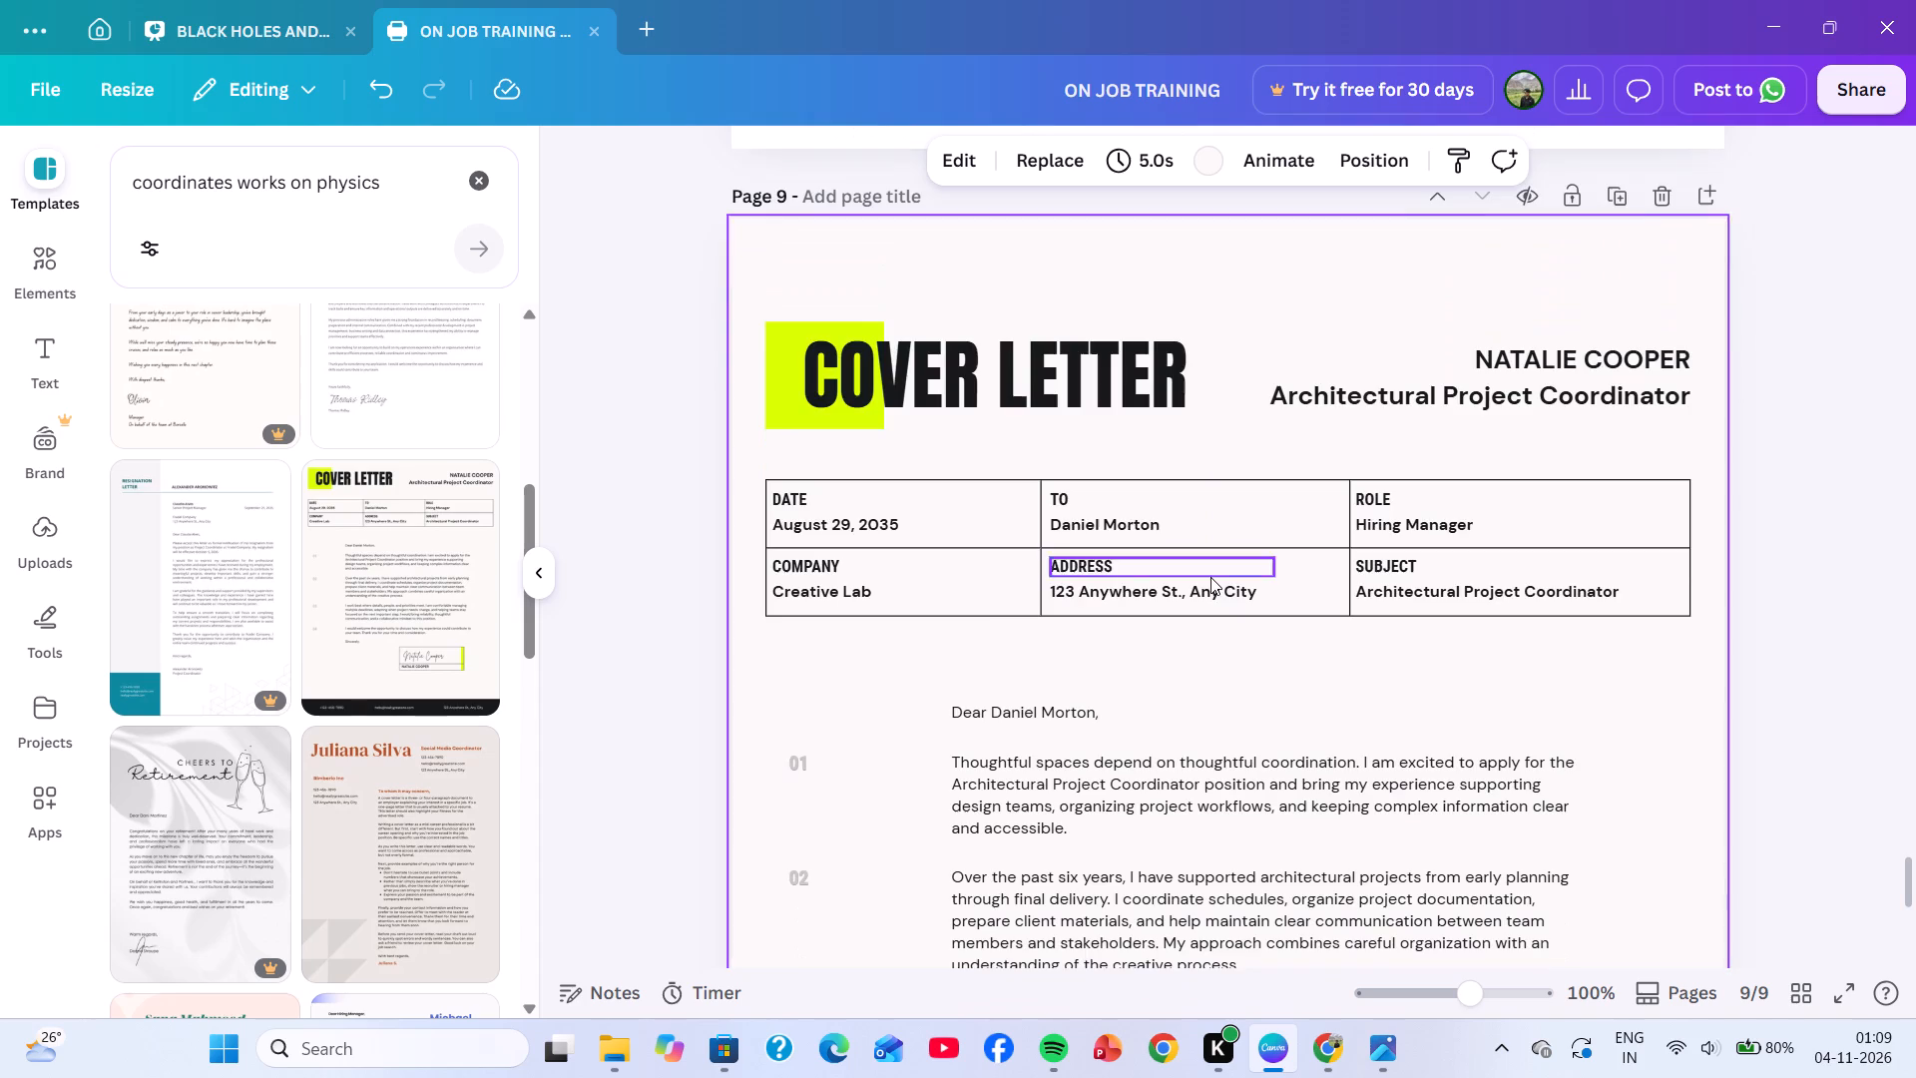
scroll(1210, 577, "down", 1)
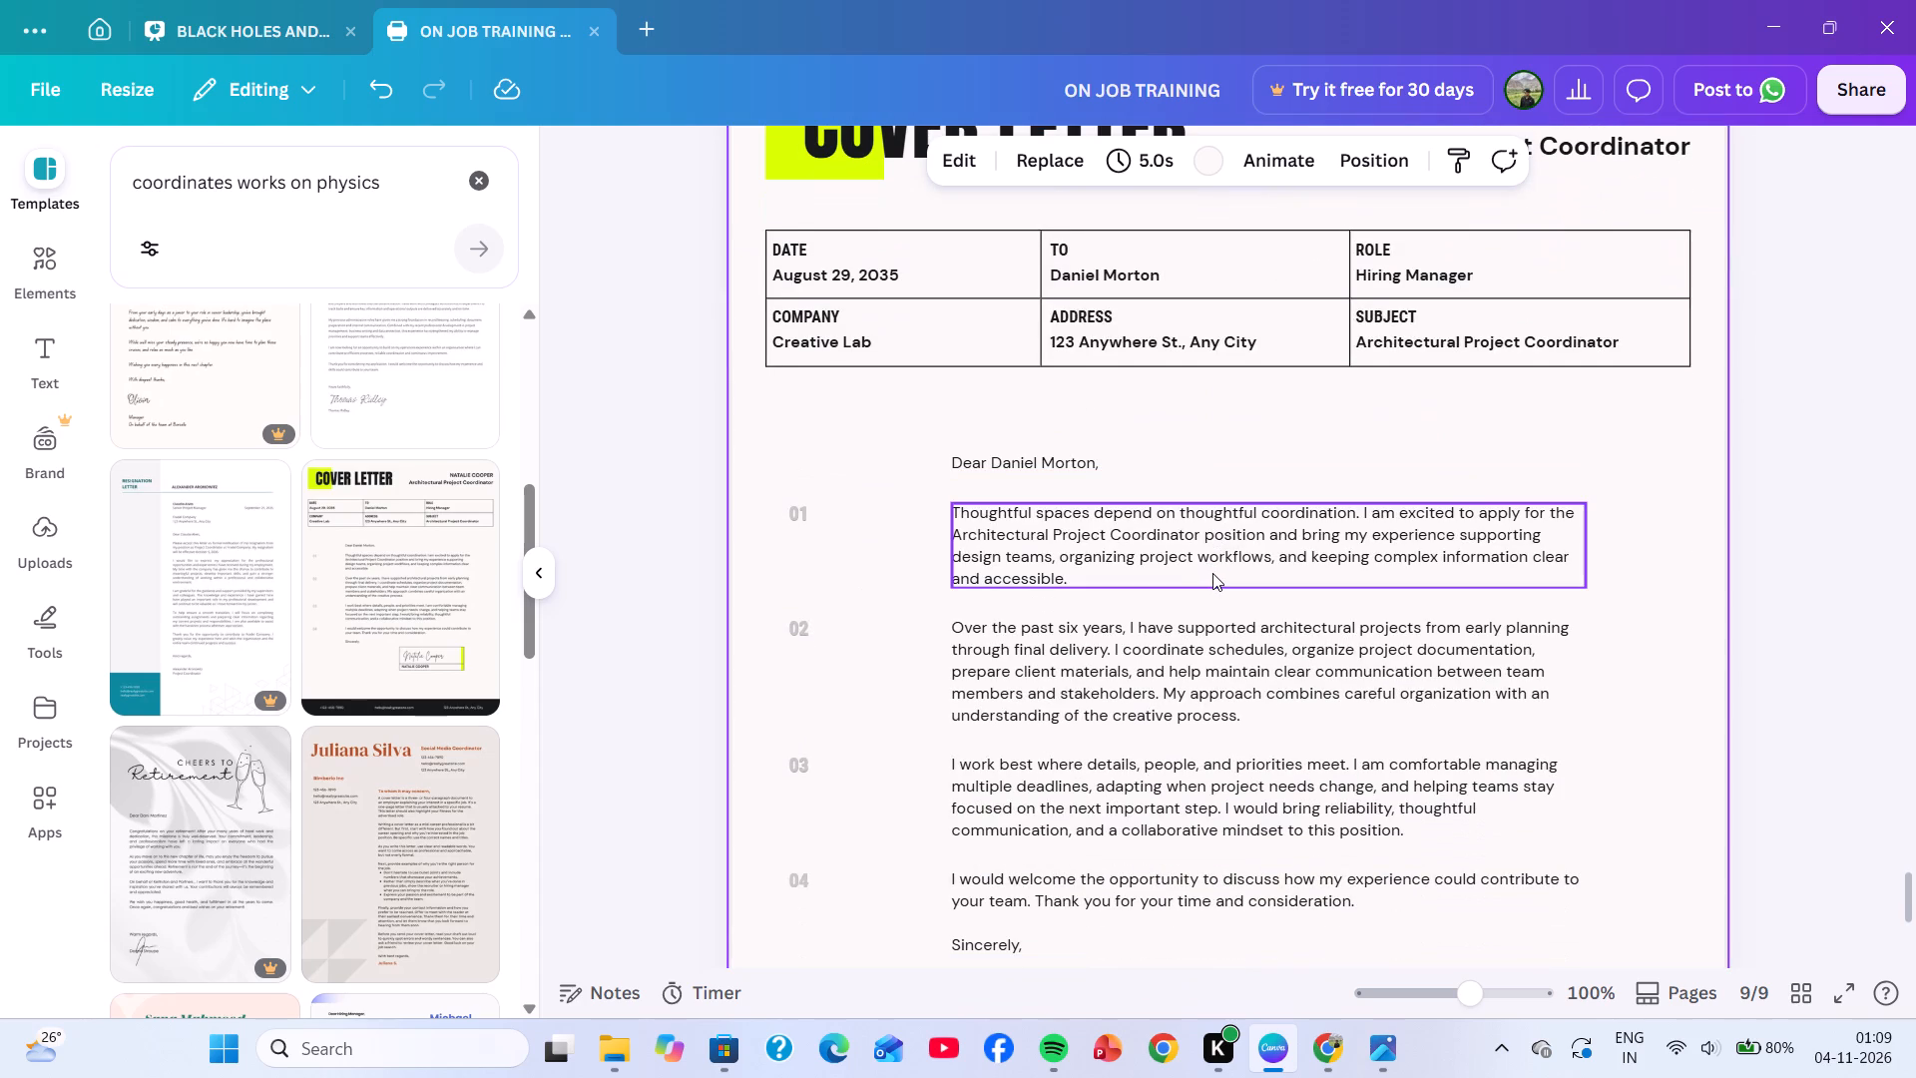
Search the A4 templates for "how the 3d animations explained as on a square" and browse the results for a suitable page.
left_click(481, 180)
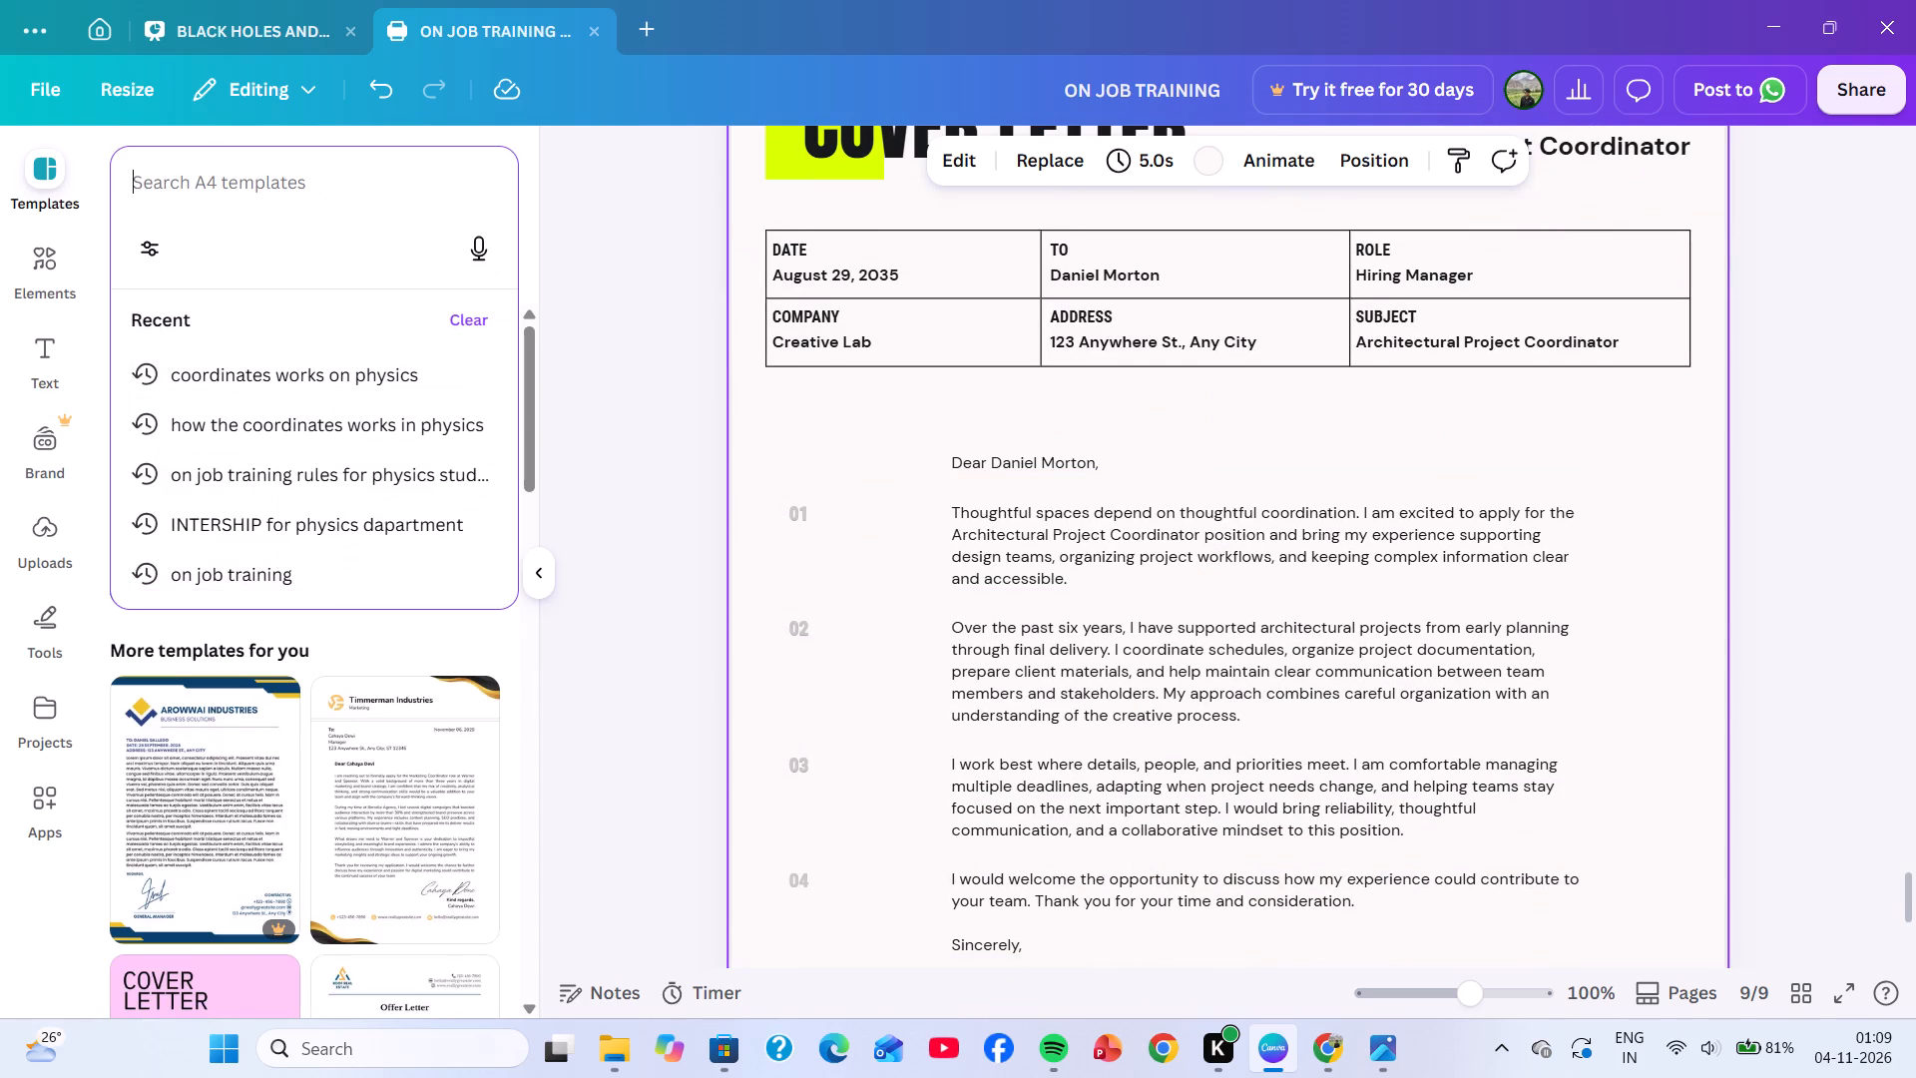
type("how the")
key("space")
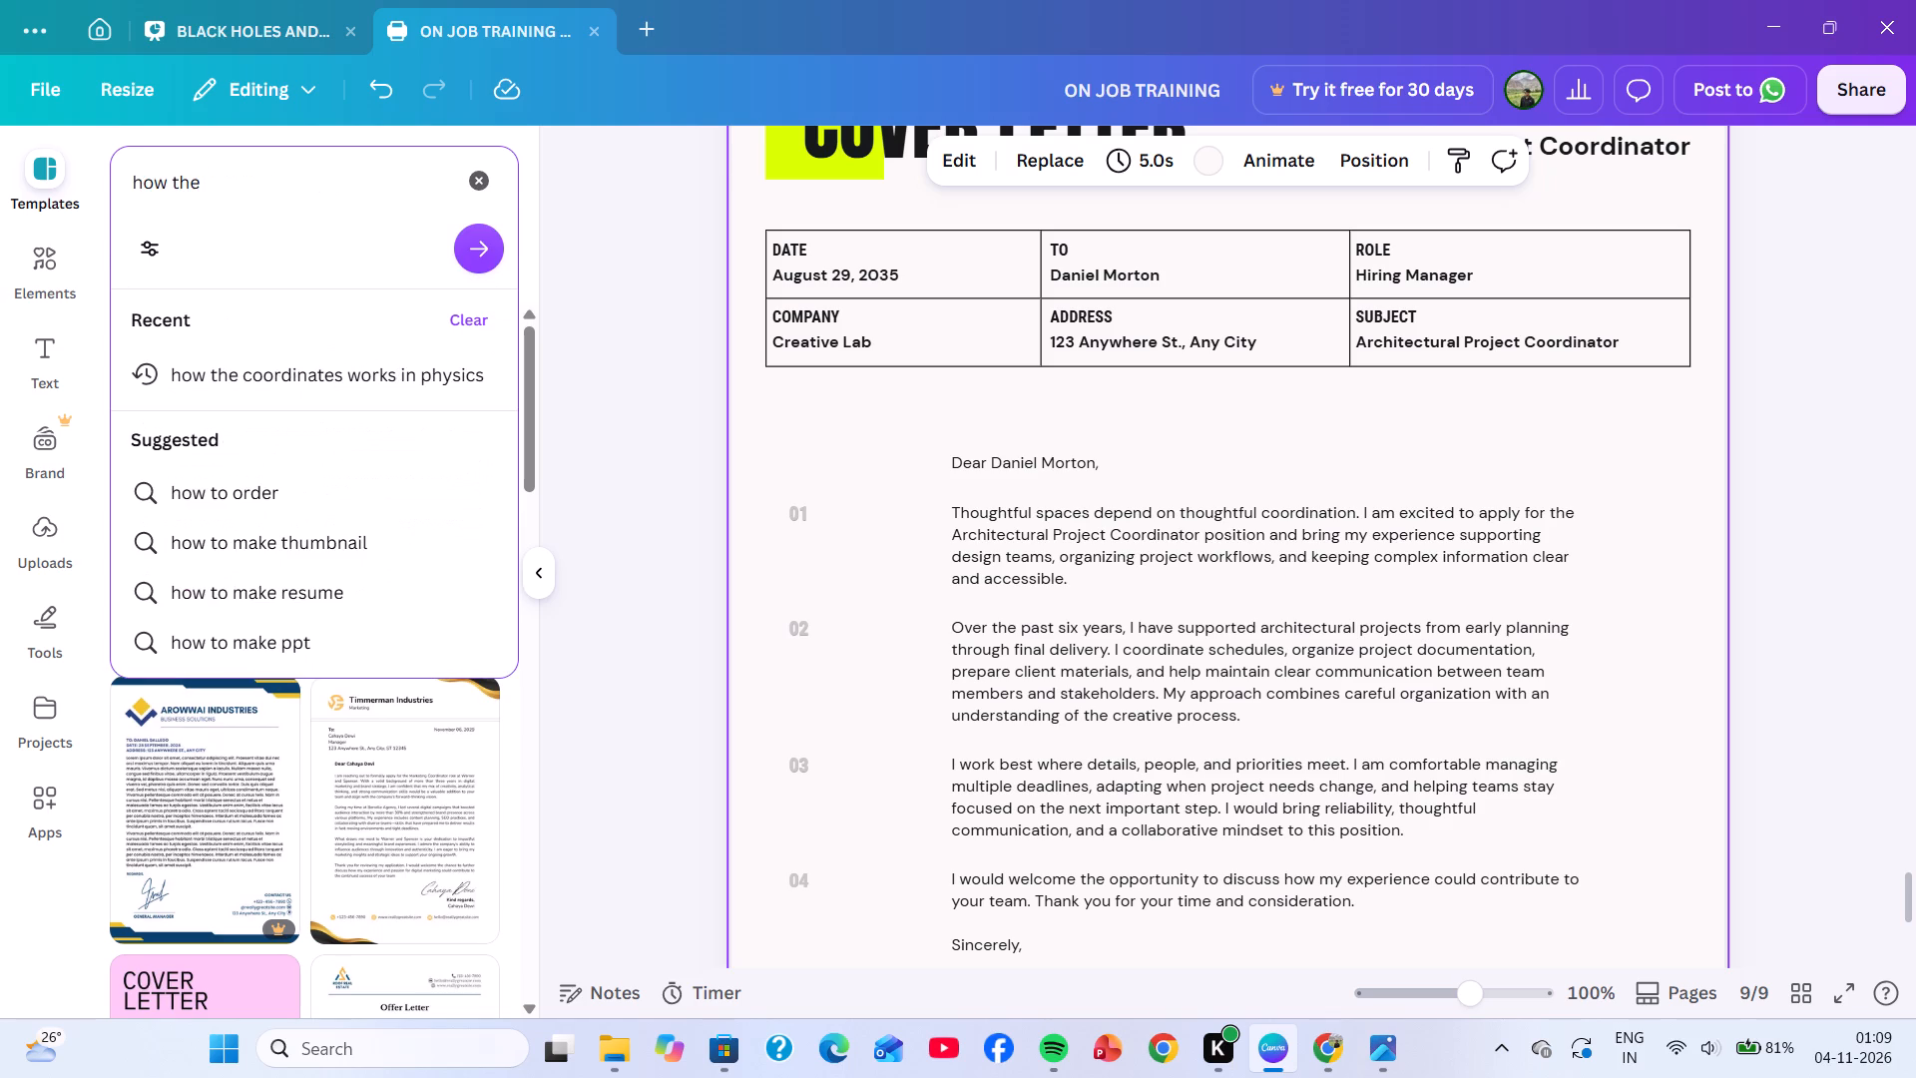
type("3d animations")
key("space")
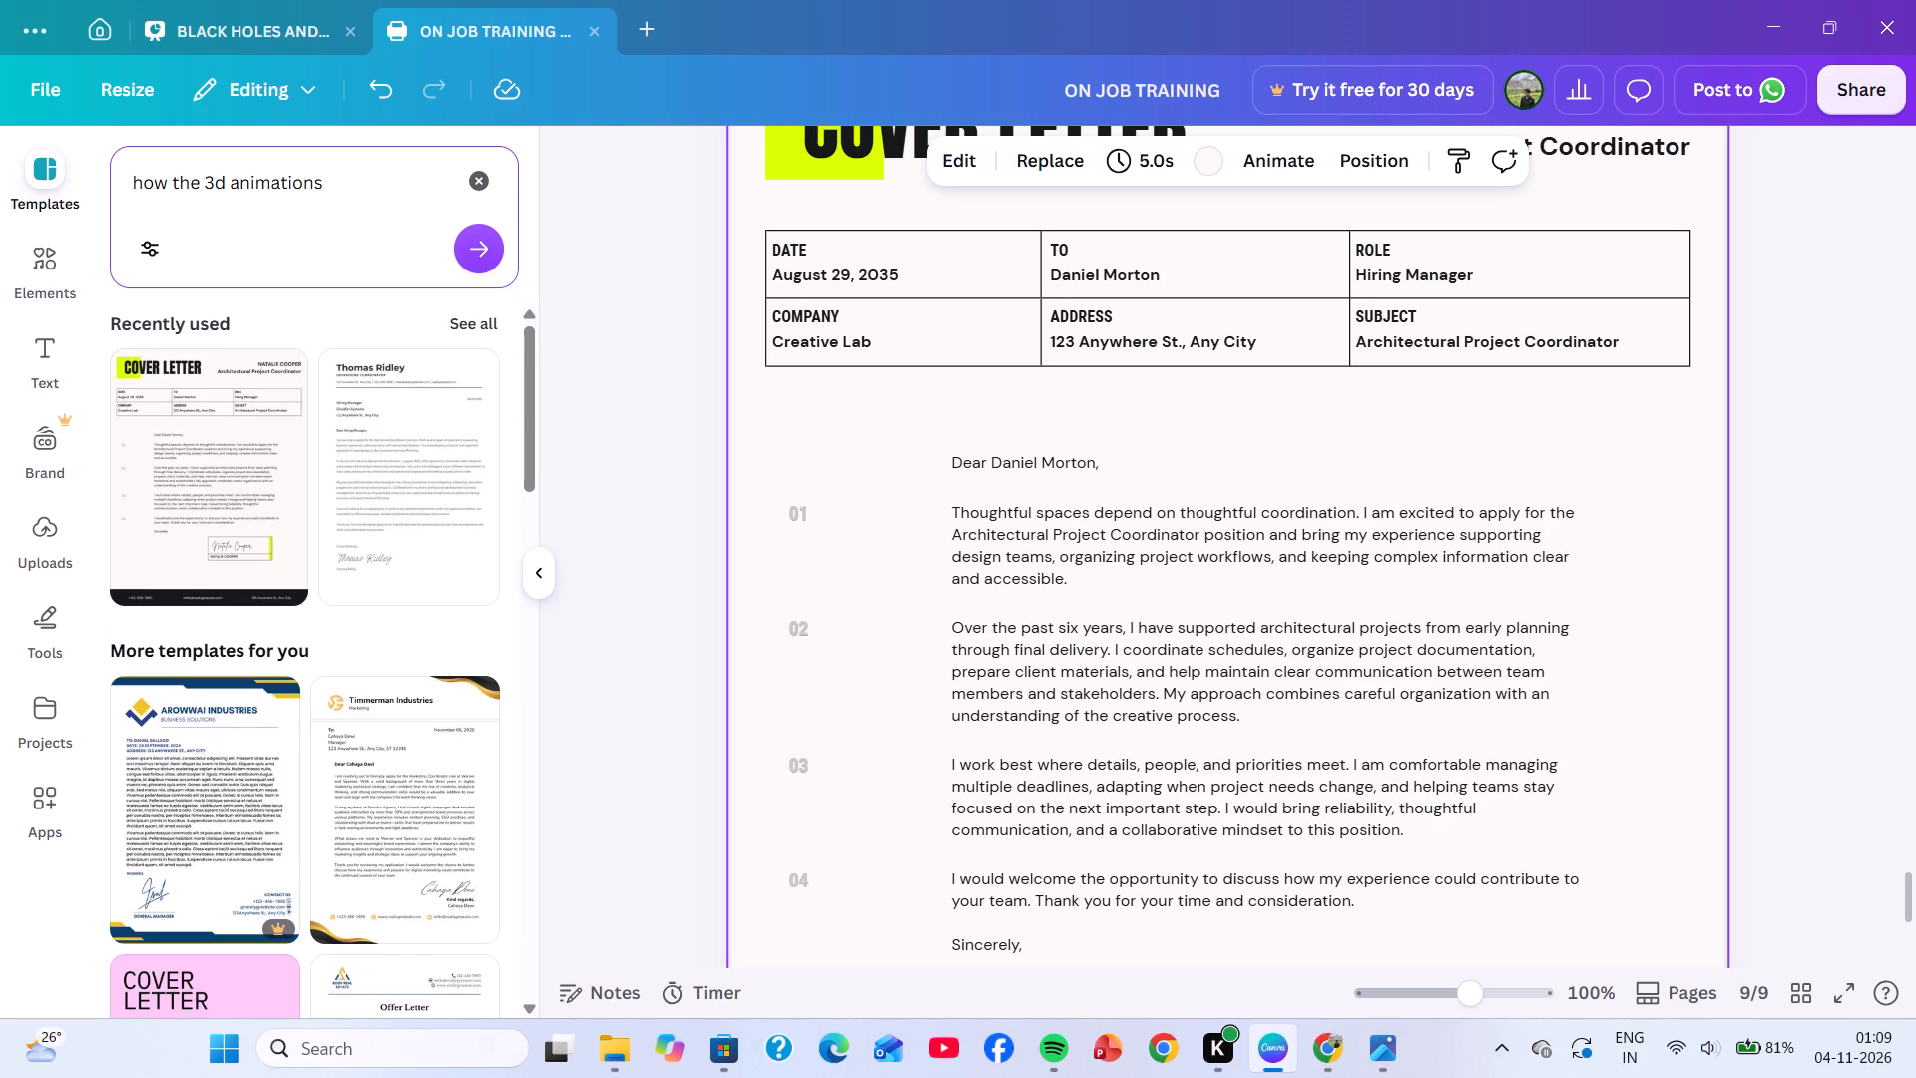
type("explained as on")
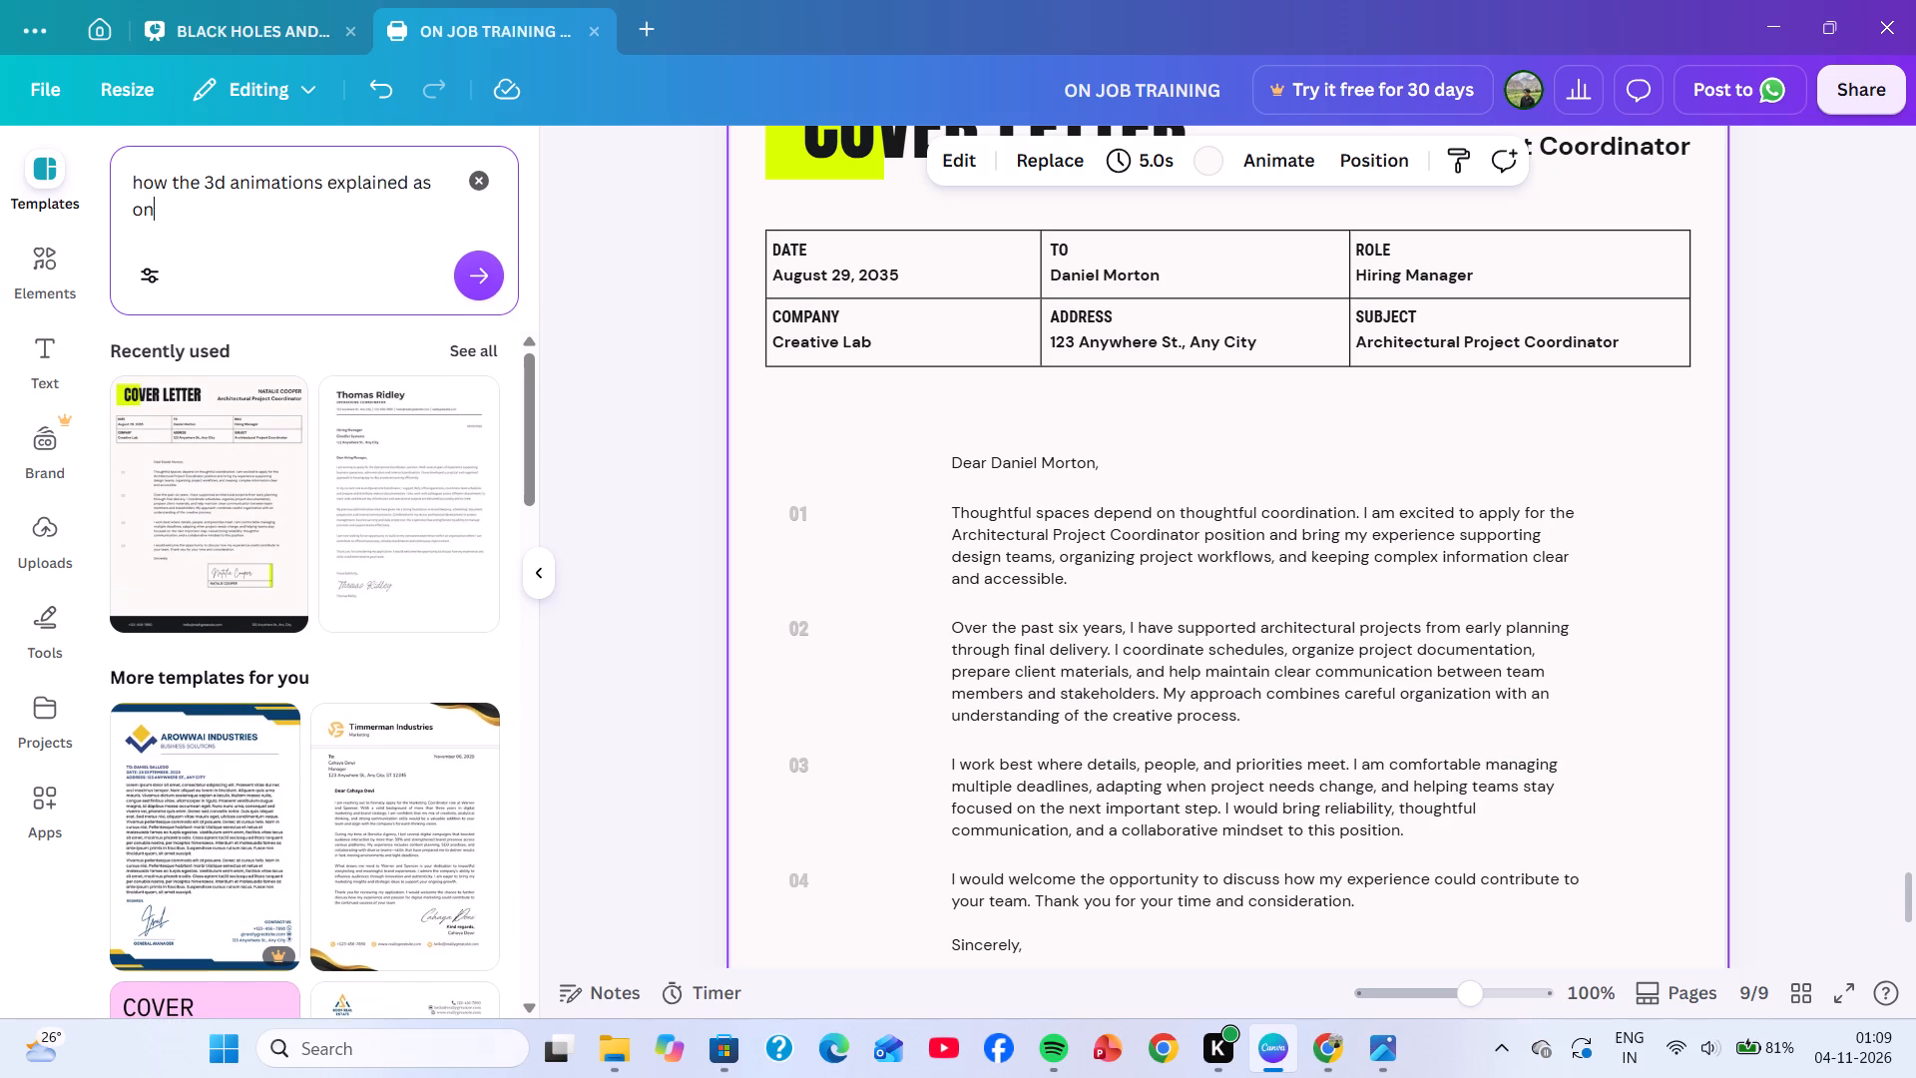
key("space")
type("a s")
type("quare")
key("Return")
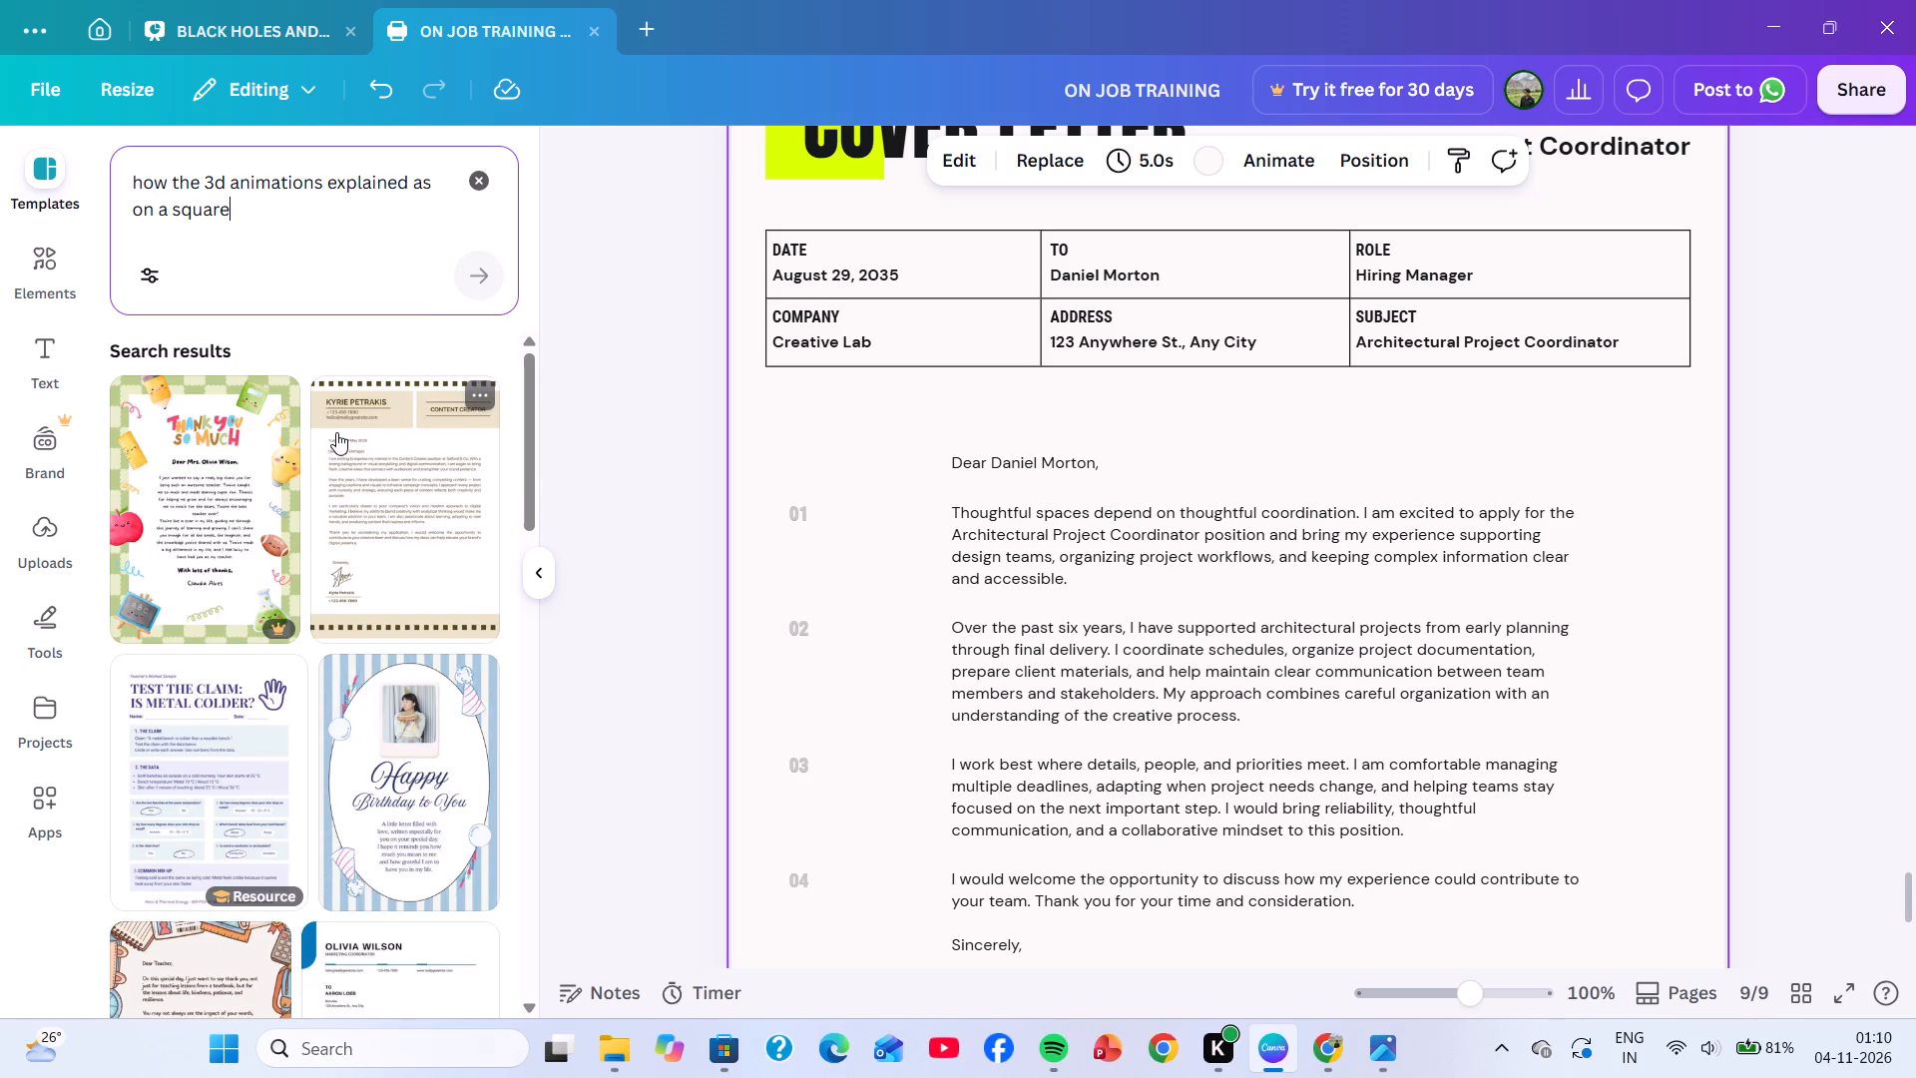
scroll(336, 432, "down", 1)
scroll(336, 432, "up", 1)
scroll(399, 461, "down", 2)
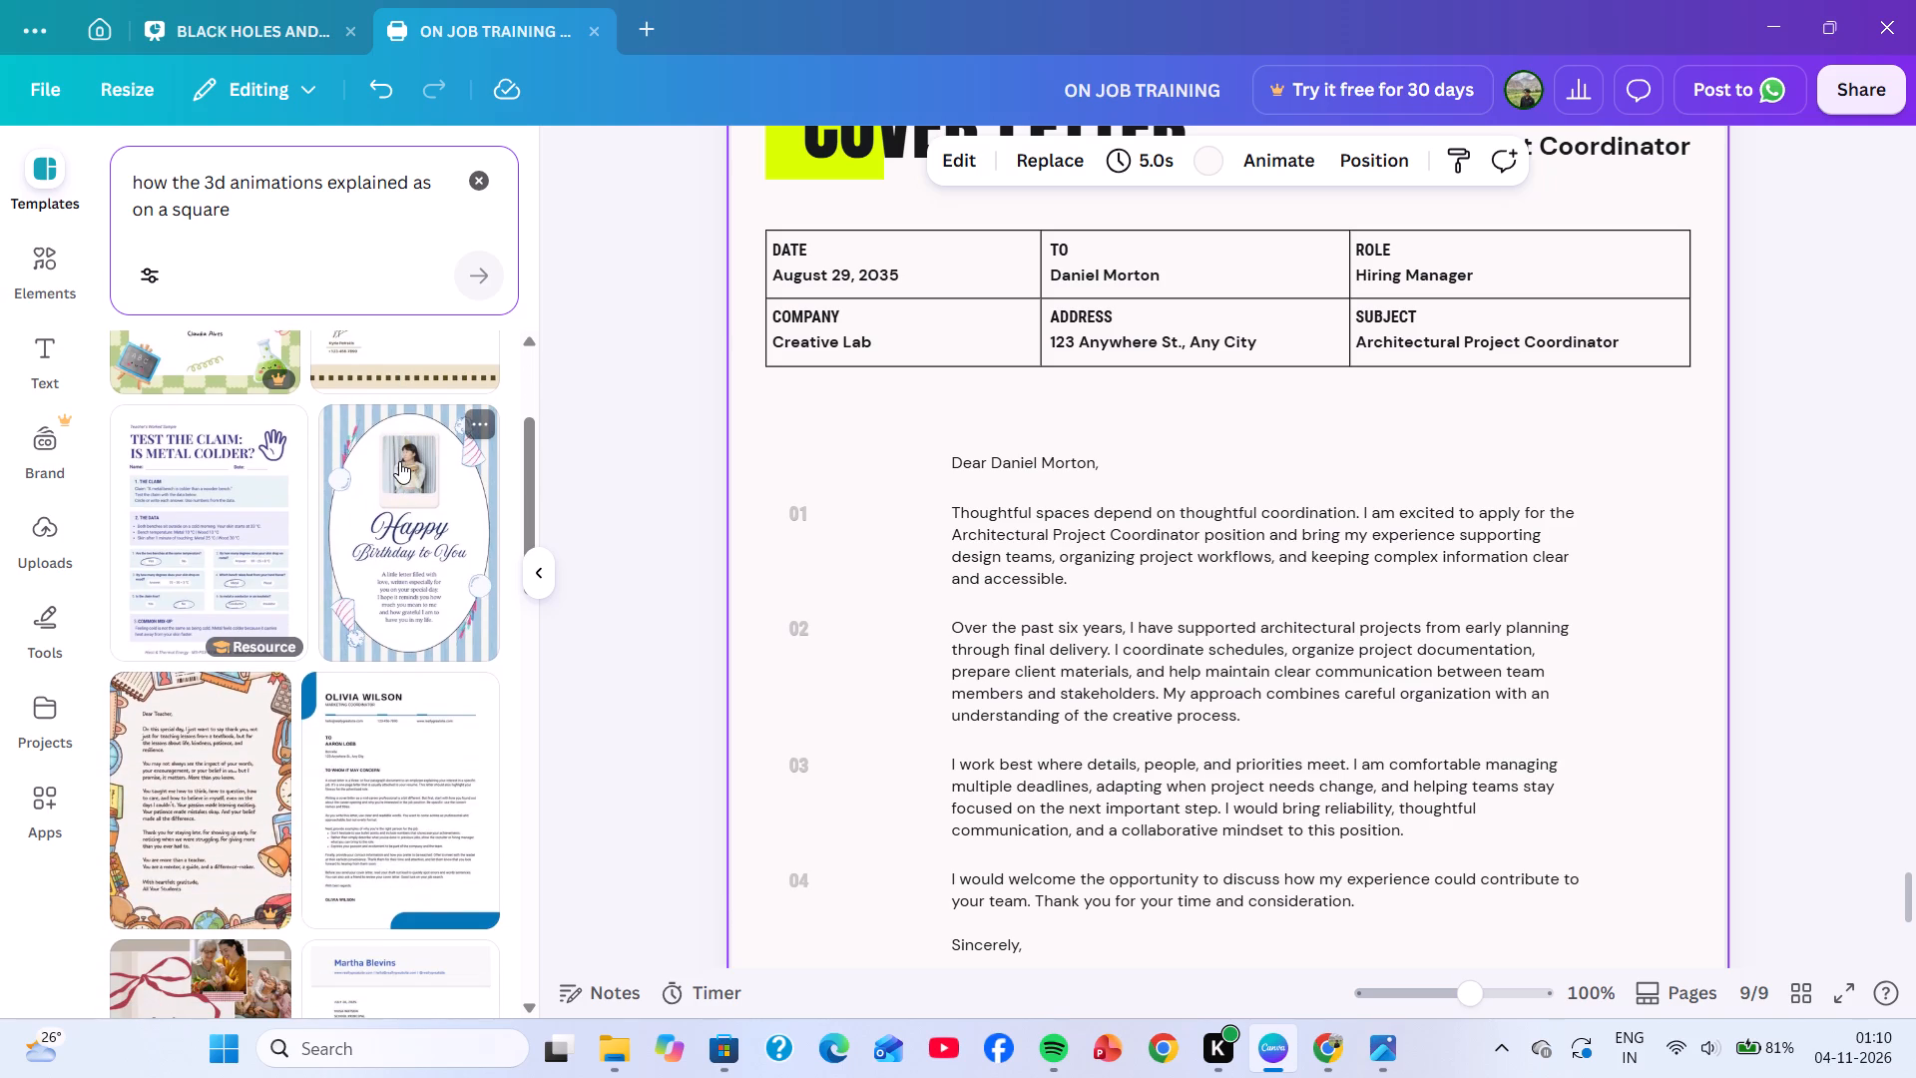
scroll(399, 461, "down", 1)
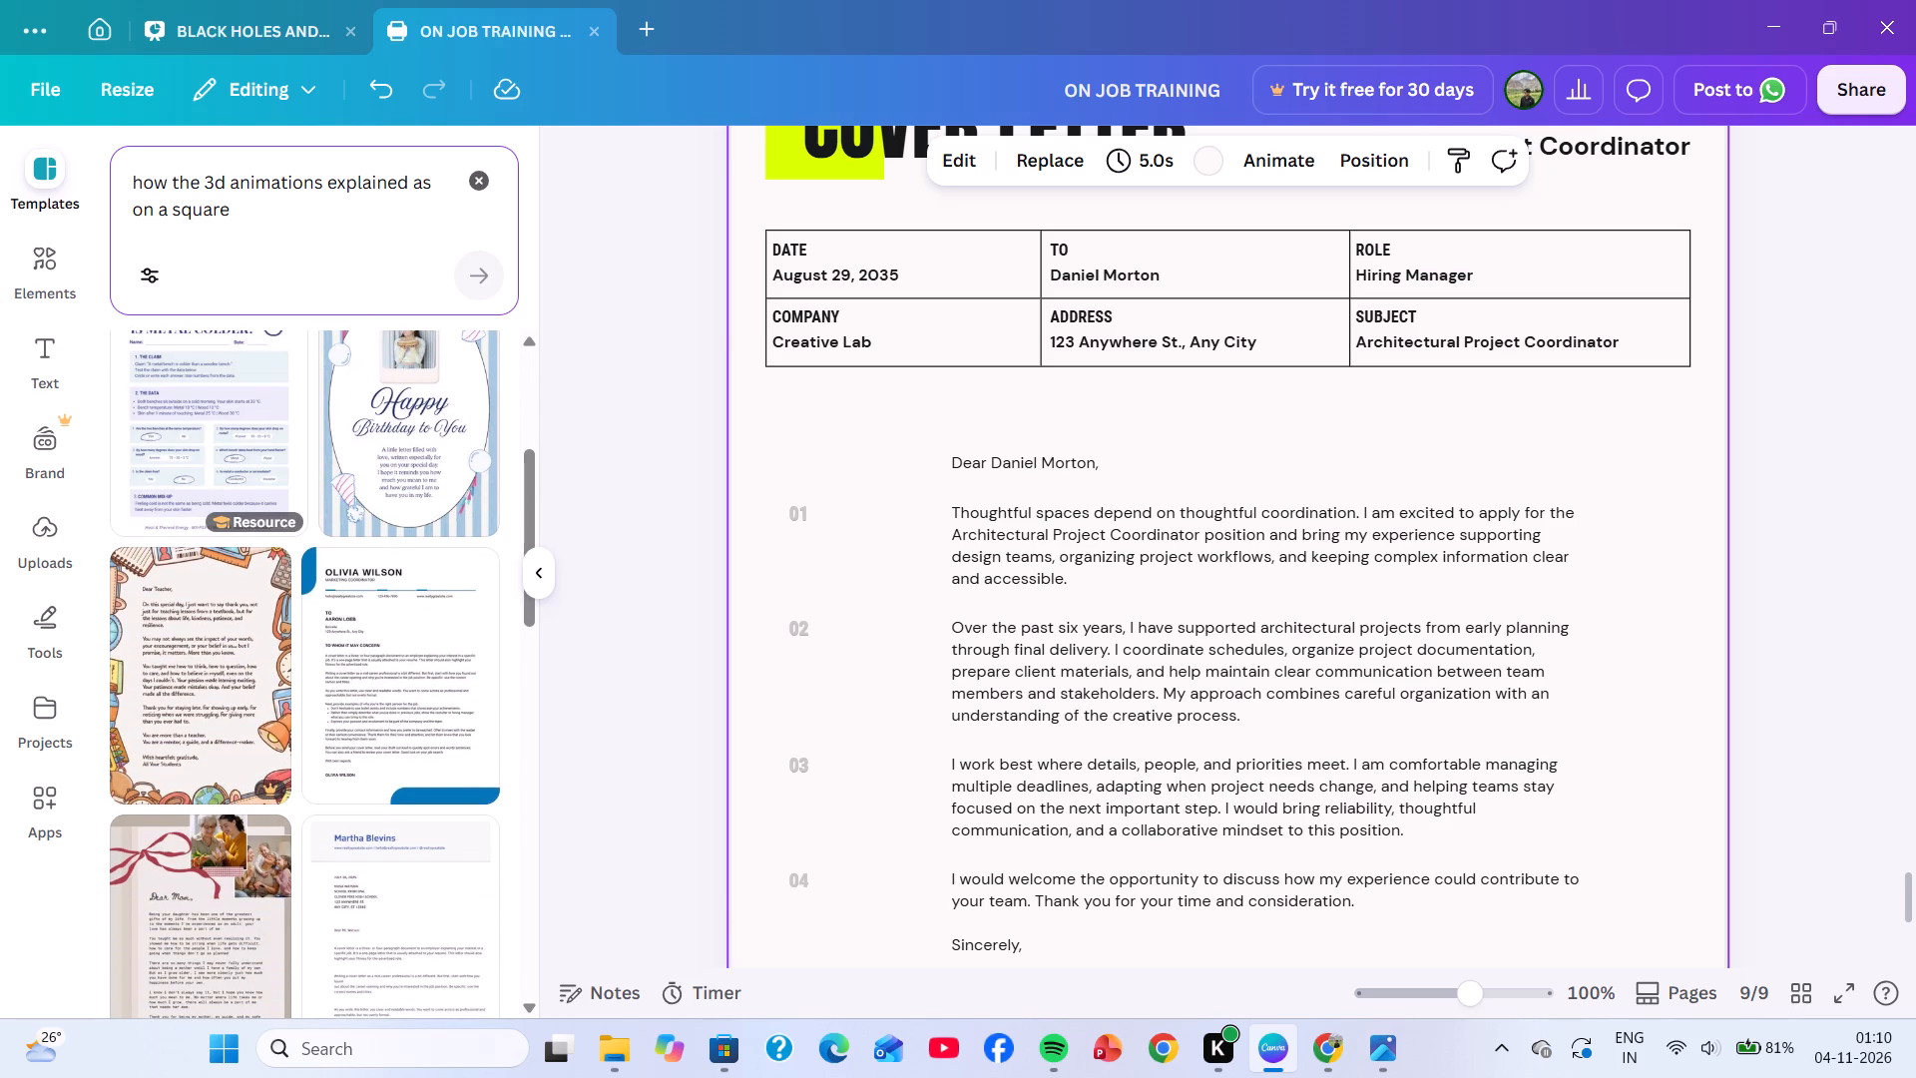
scroll(886, 404, "down", 1)
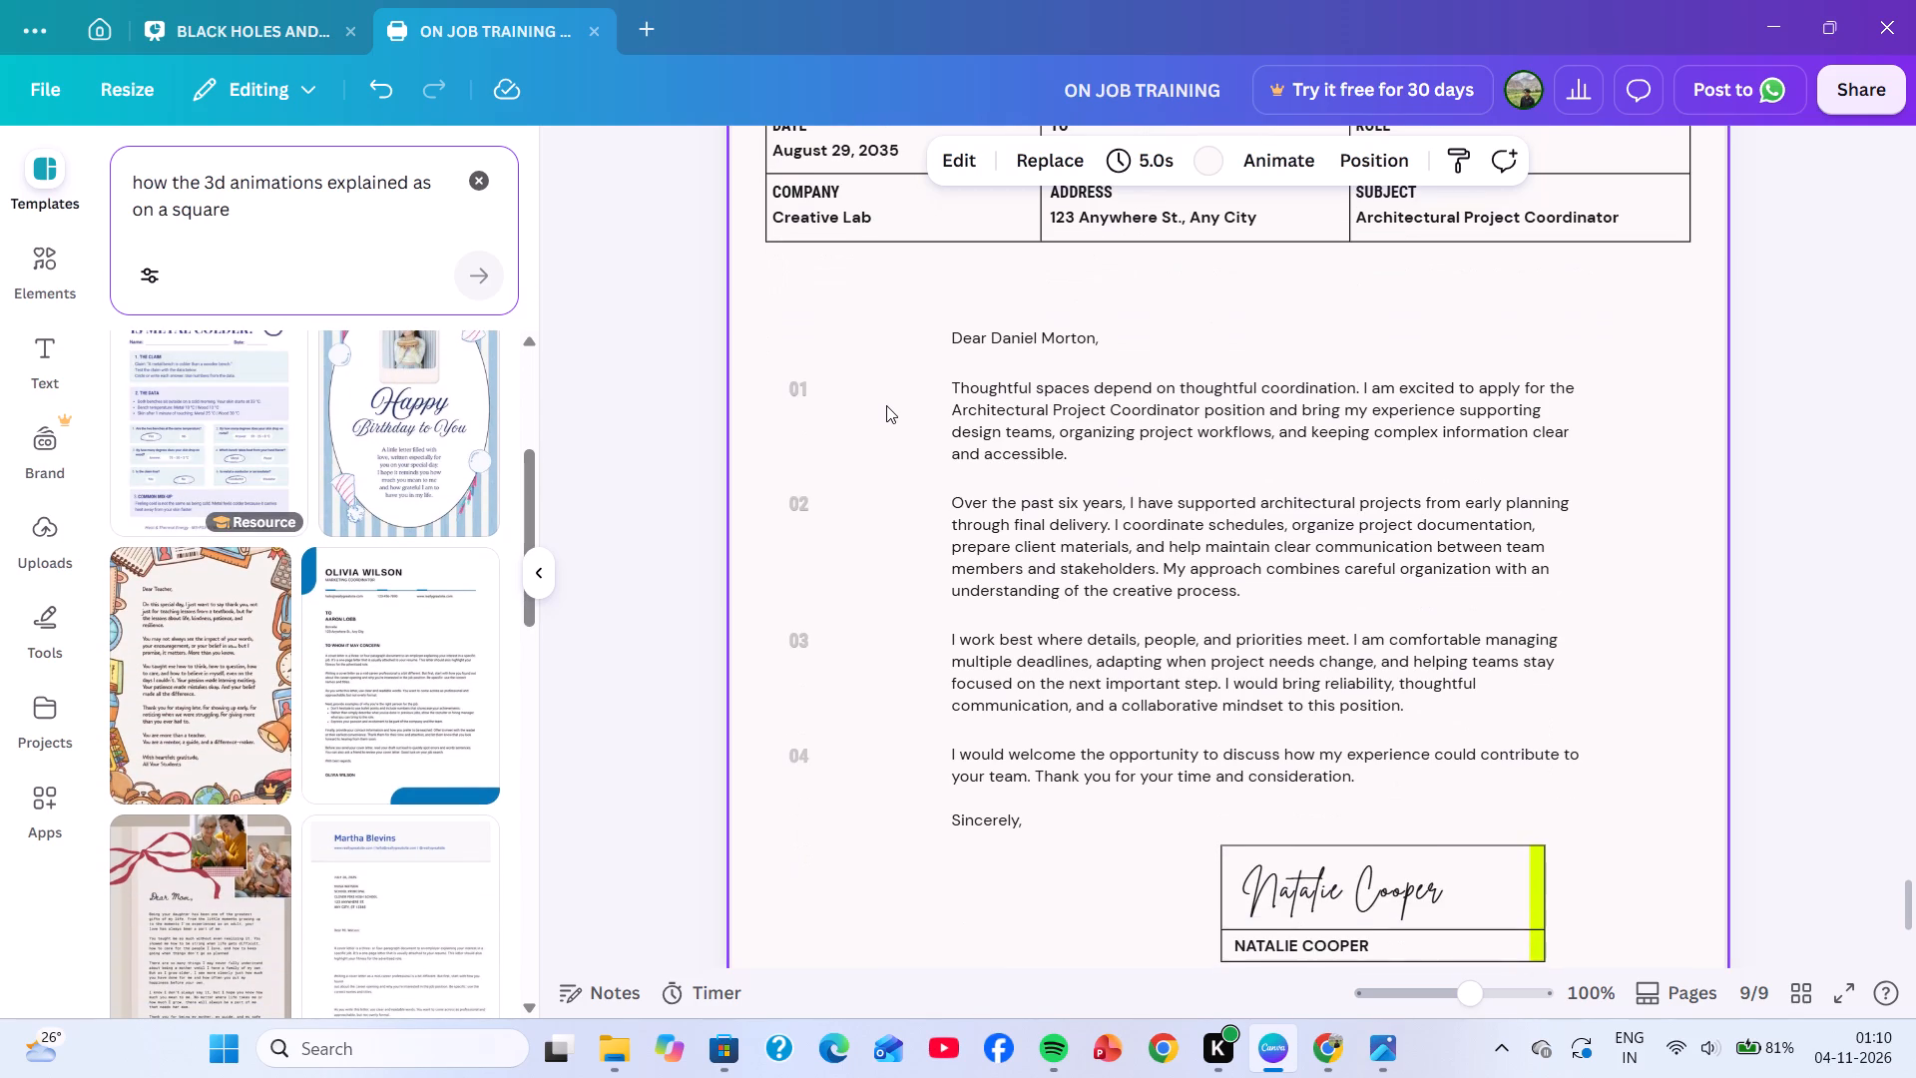
Clear the template search and examine page 9's cover letter from the highlighted heading through the numbered paragraphs to the contact footer.
left_click(481, 188)
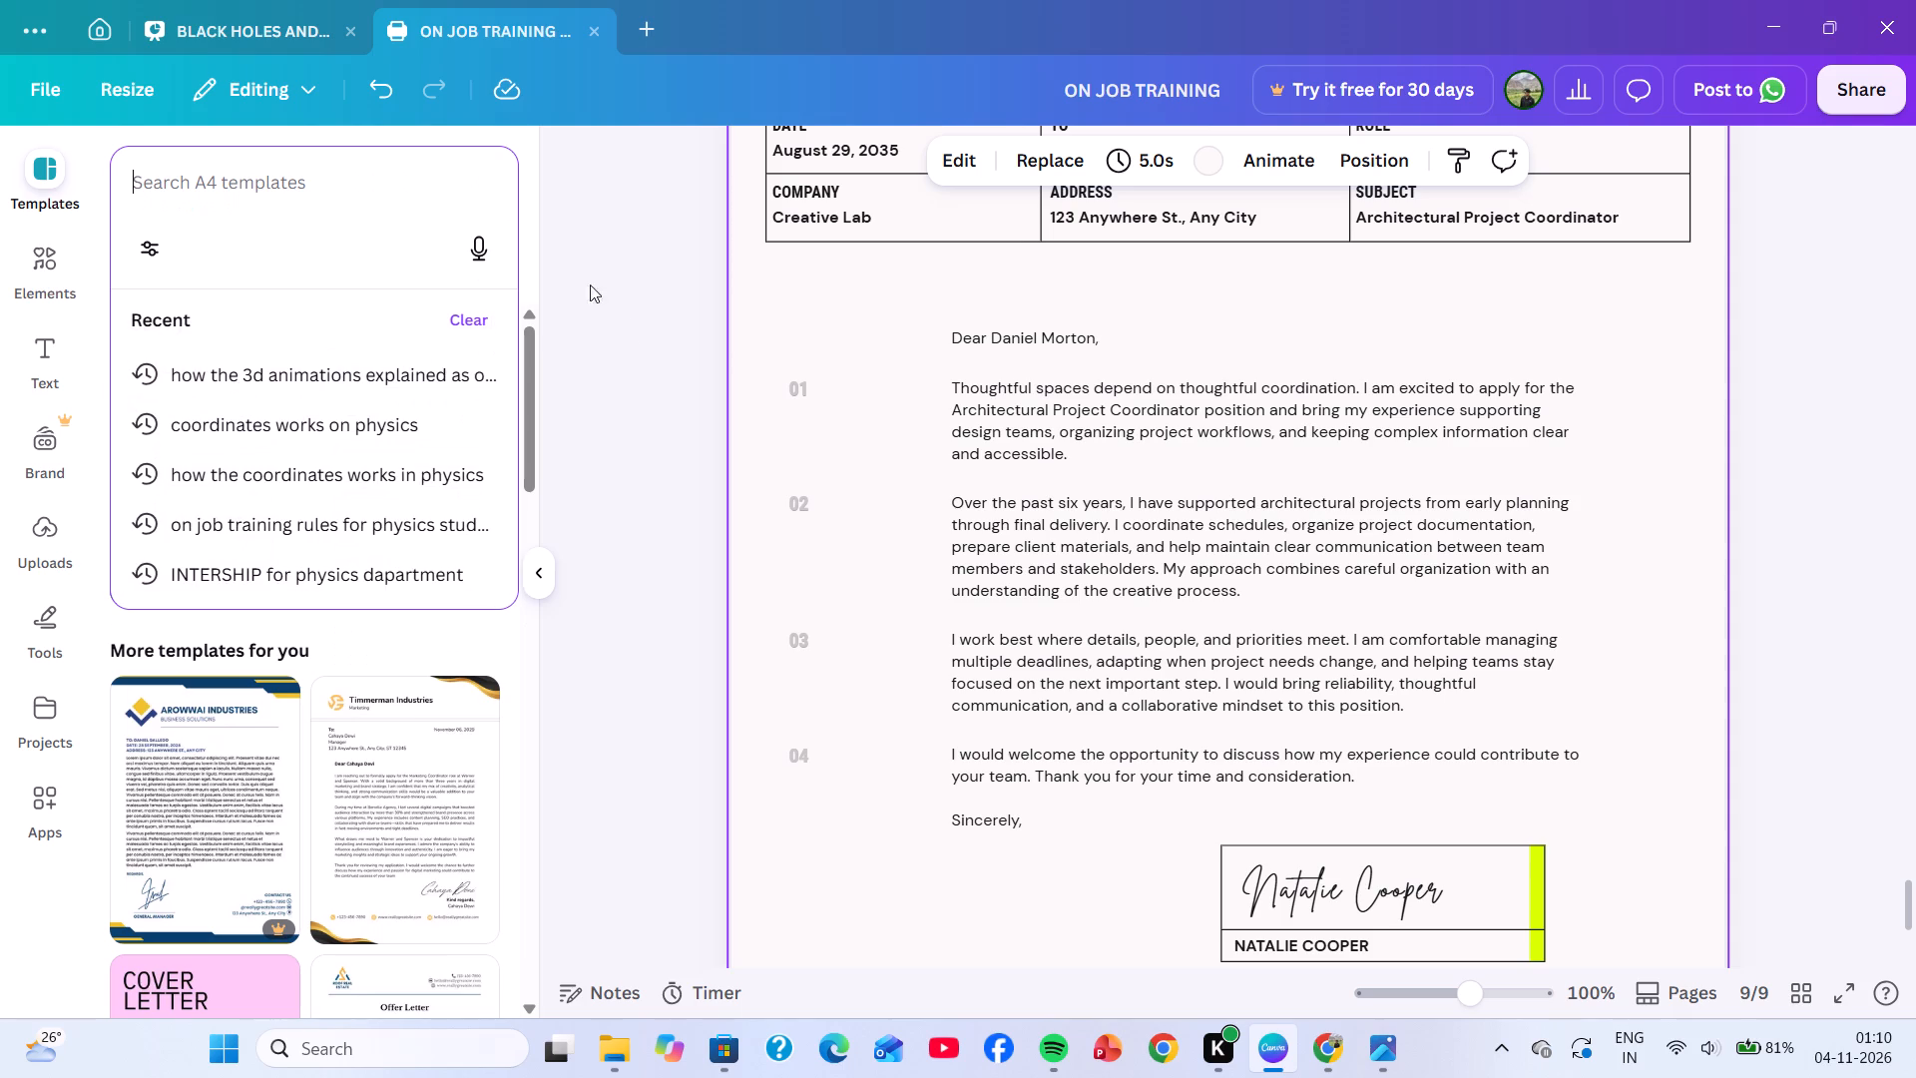
scroll(835, 451, "down", 1)
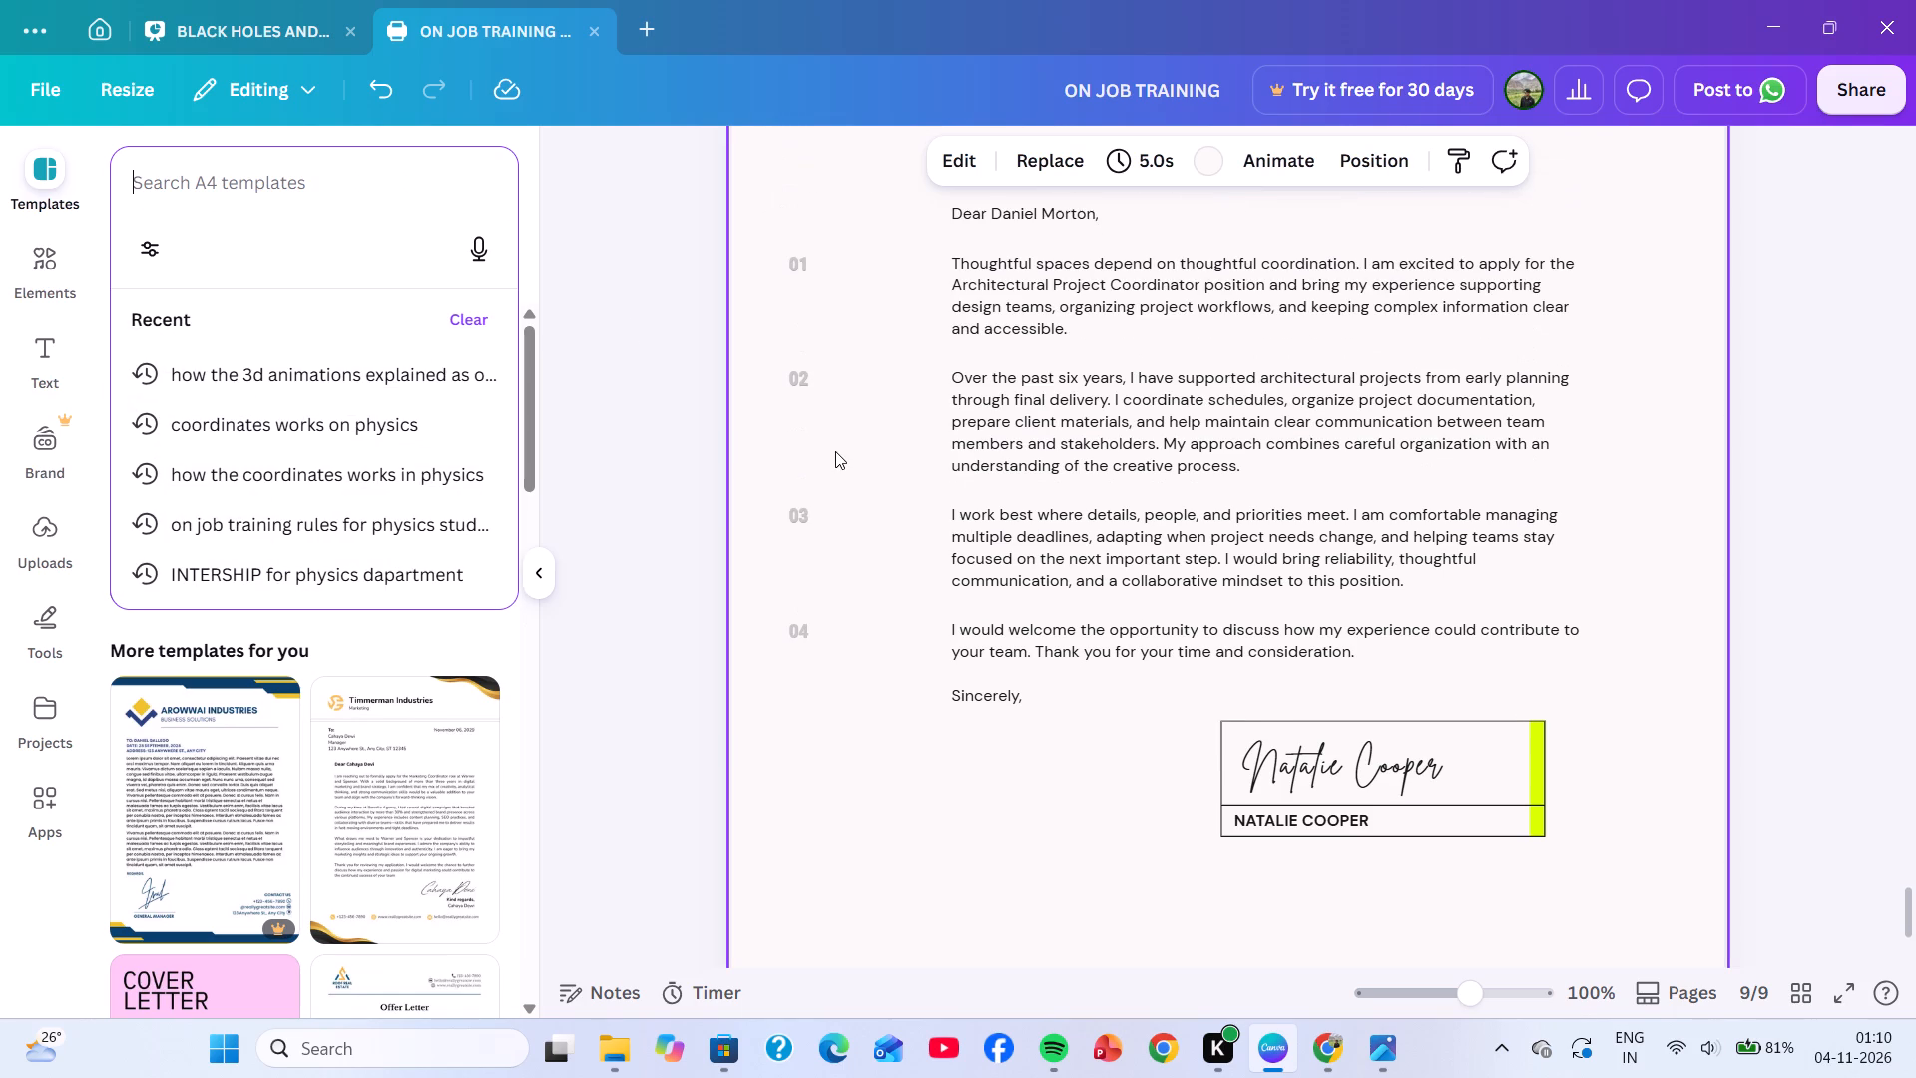
scroll(835, 451, "up", 2)
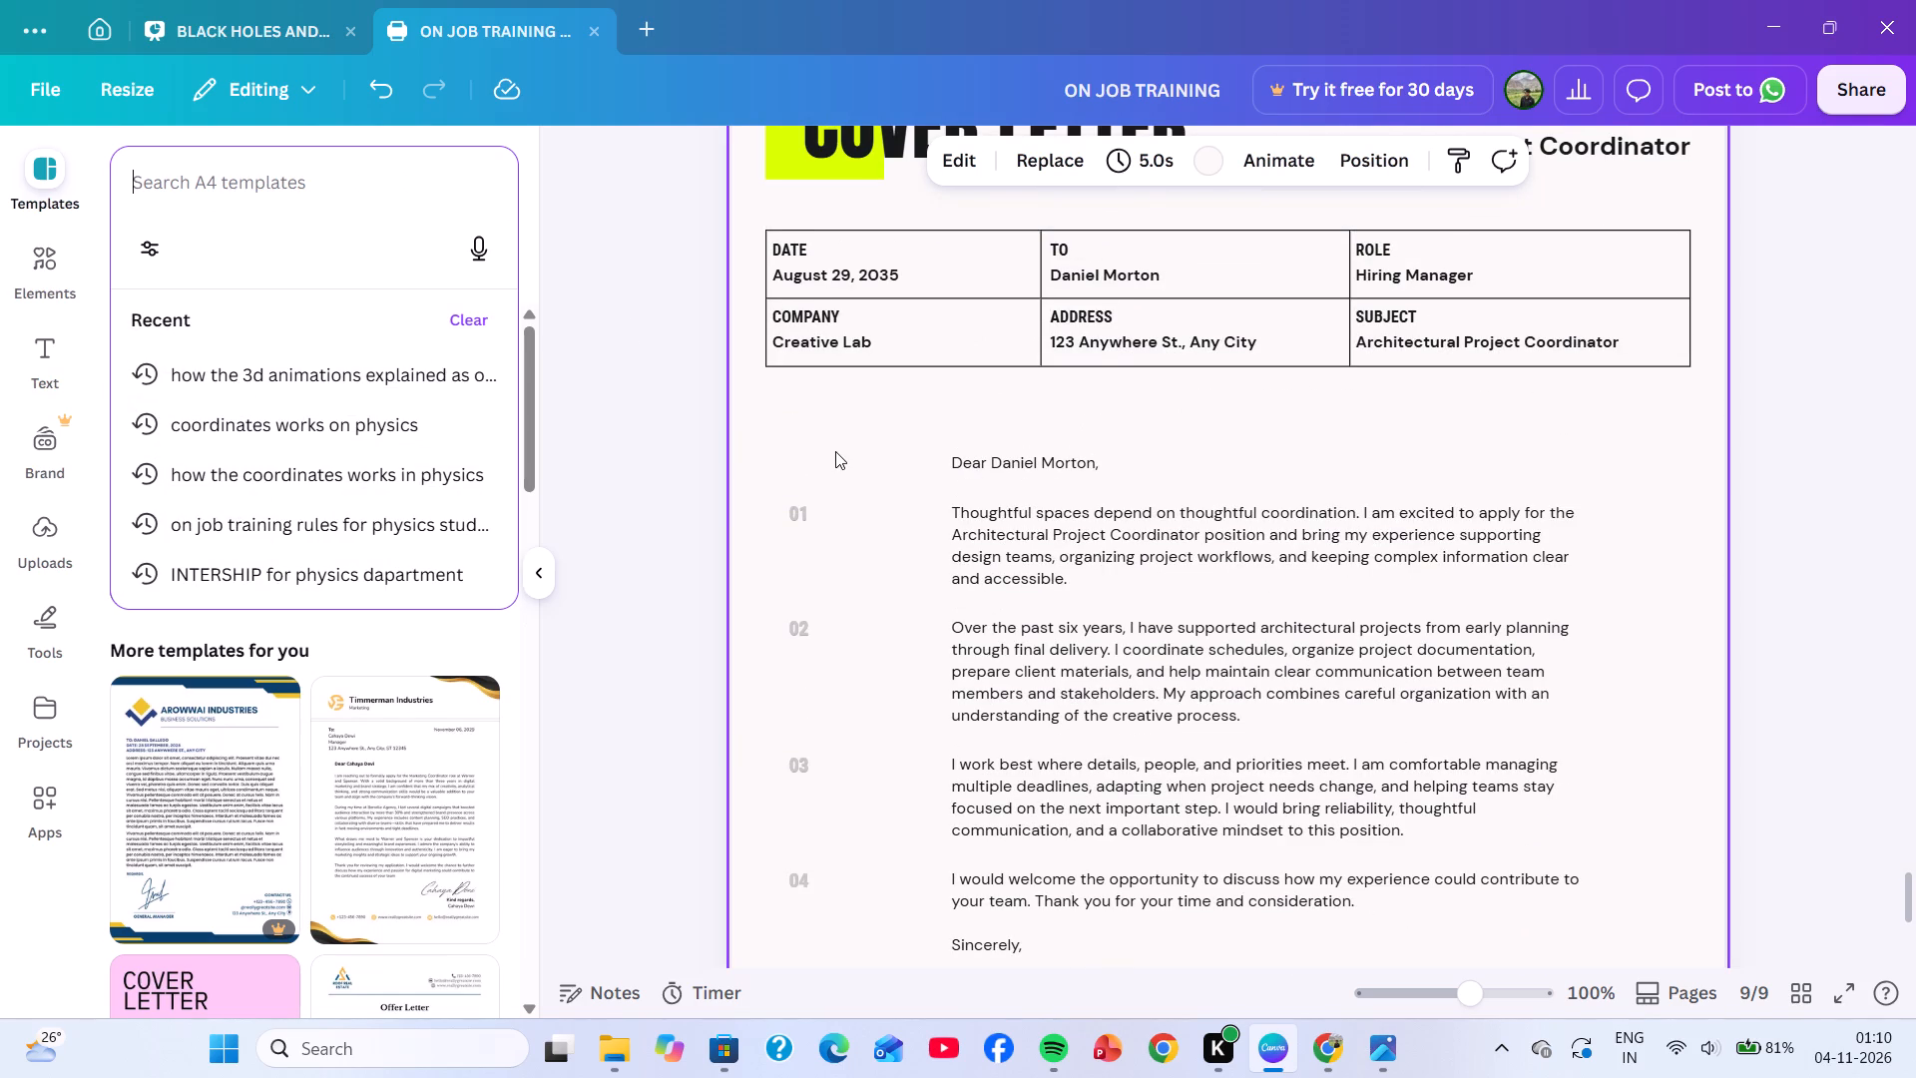
scroll(835, 451, "up", 3)
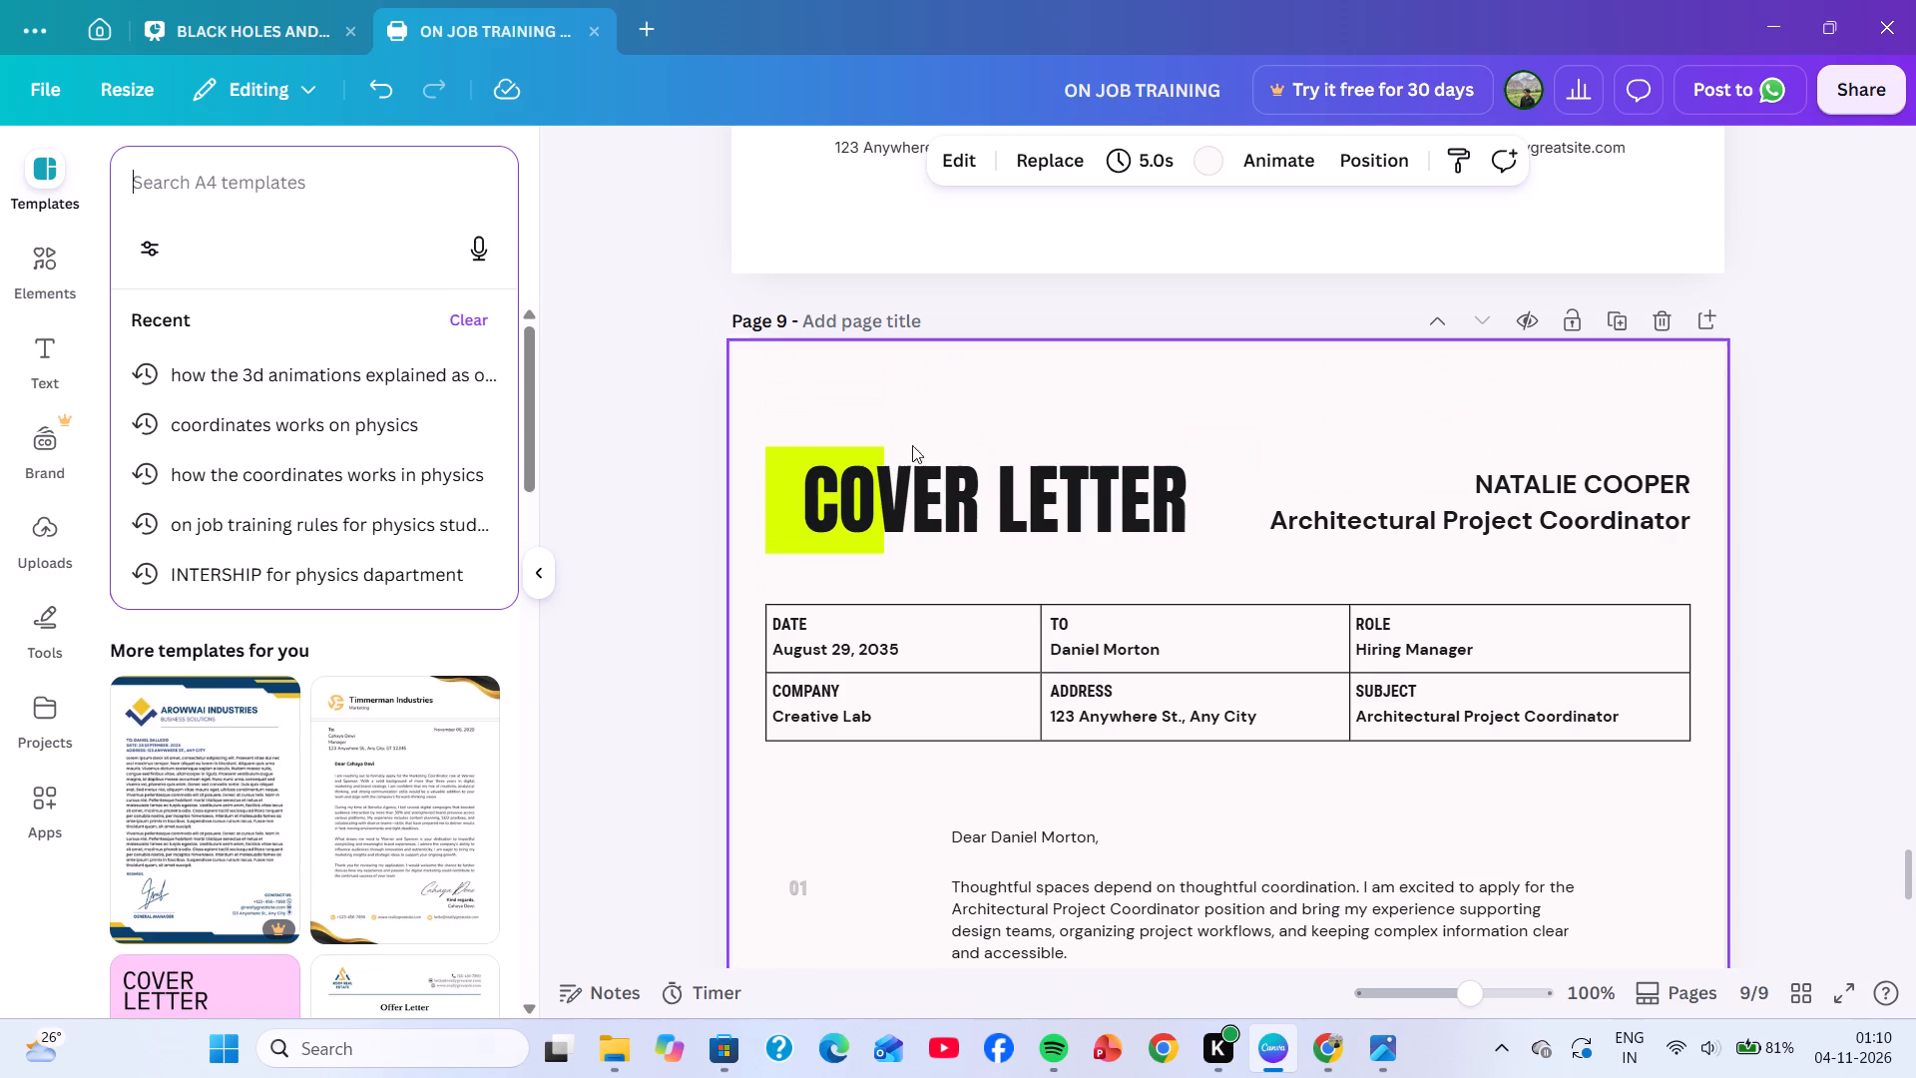
left_click(935, 489)
left_click(783, 517)
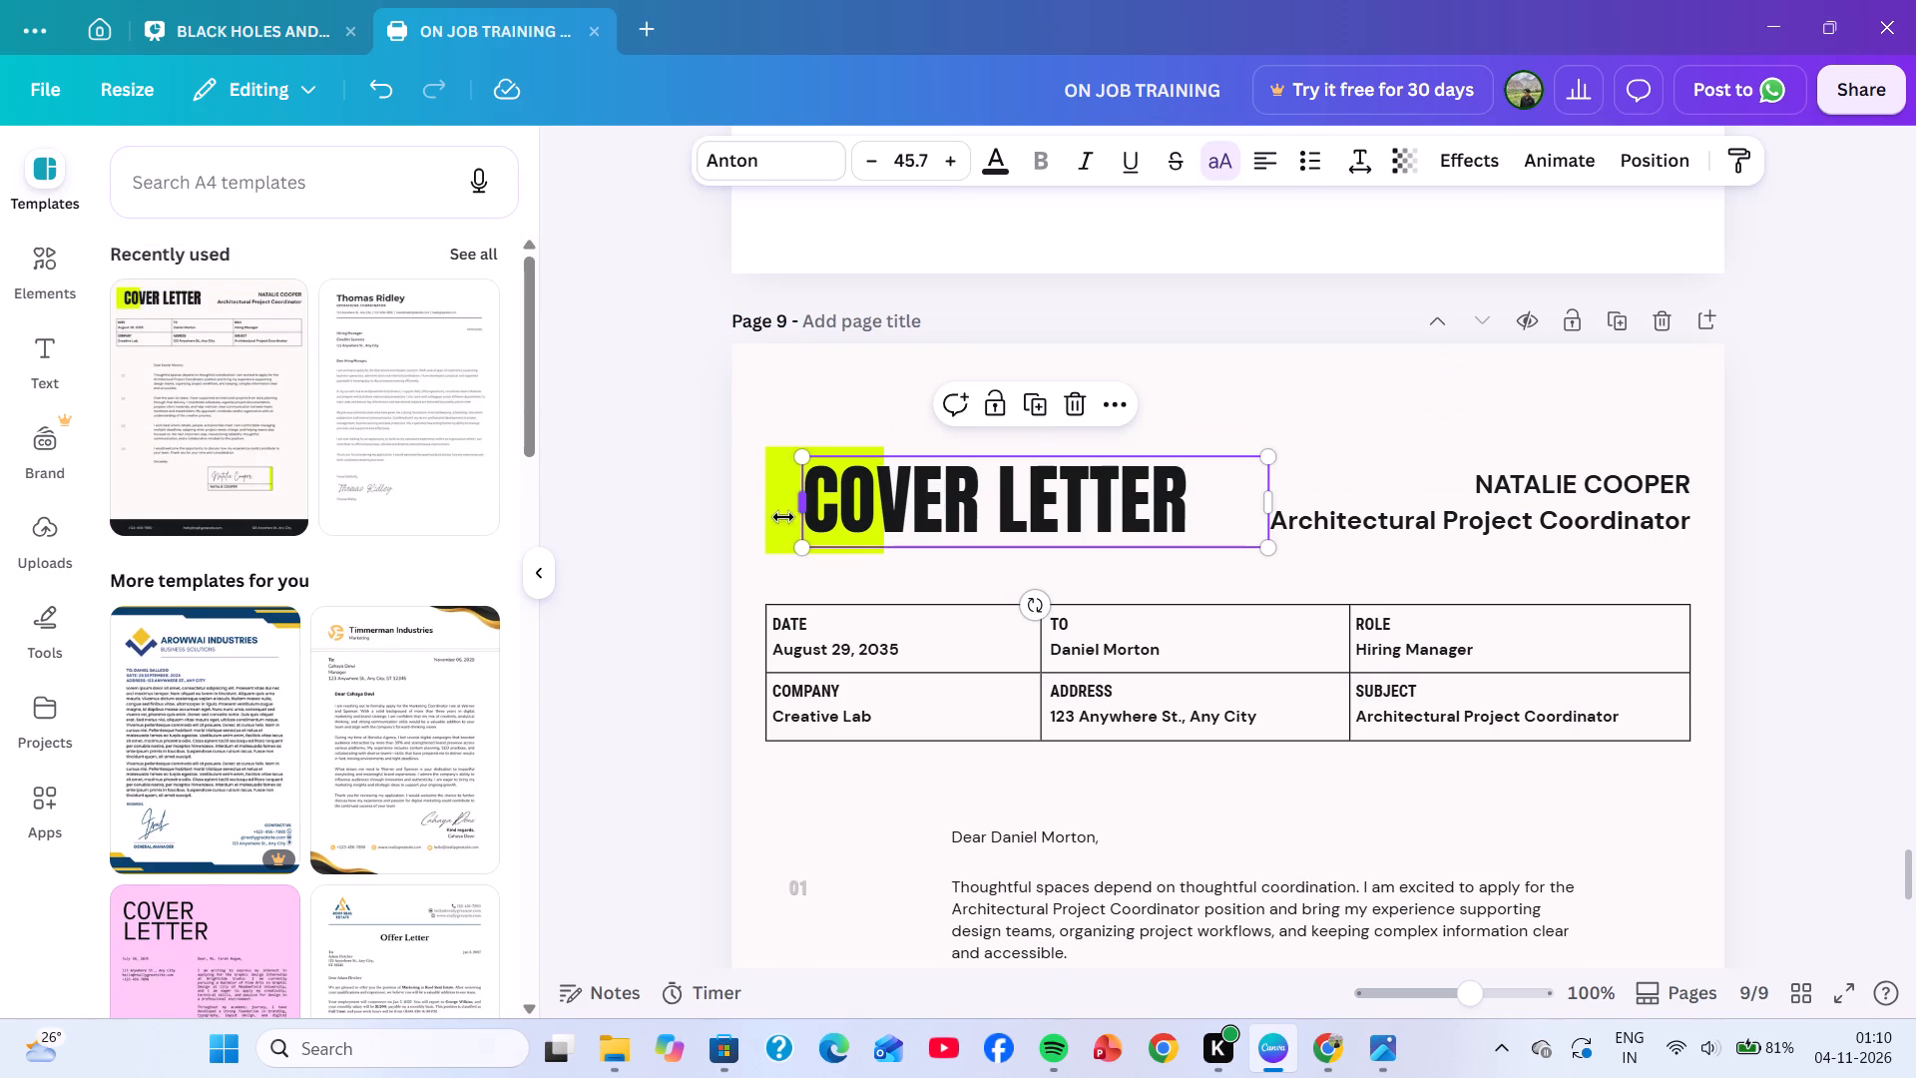
left_click(770, 517)
left_click(921, 531)
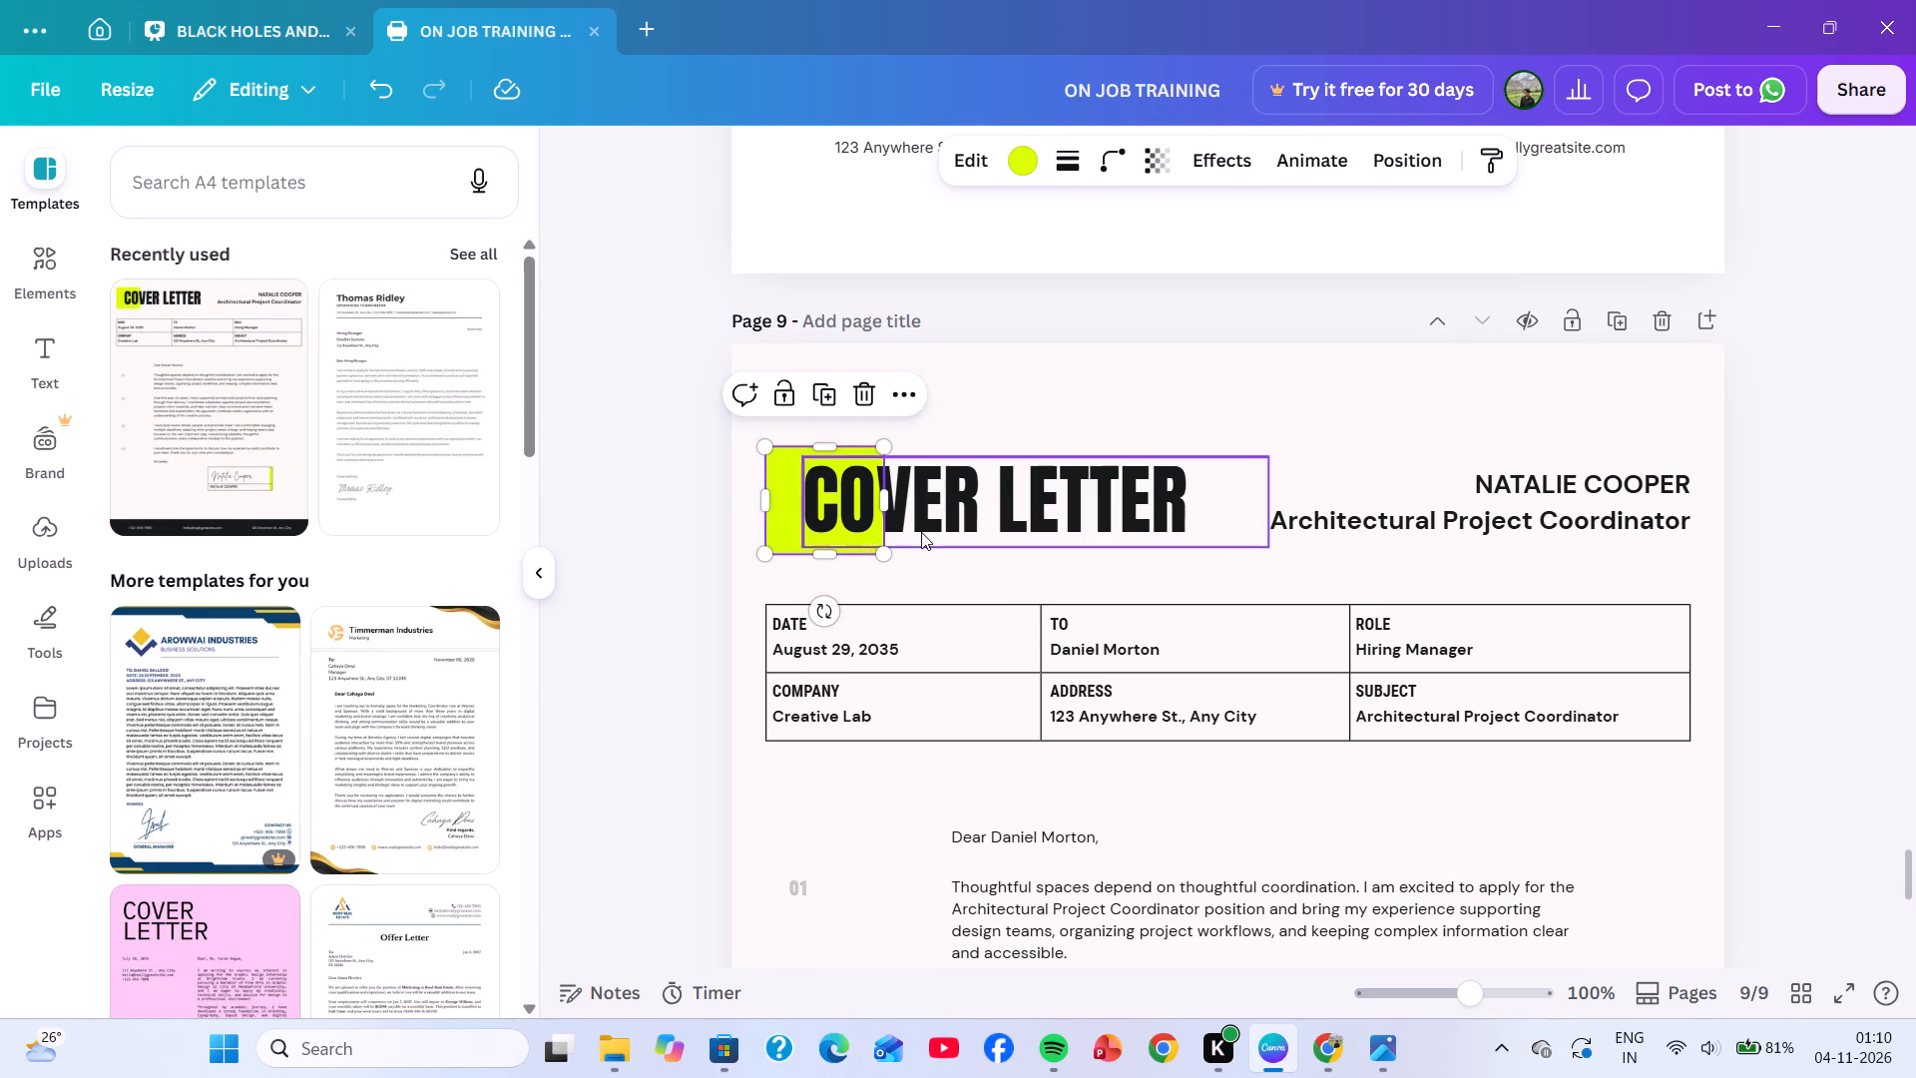
scroll(921, 532, "down", 1)
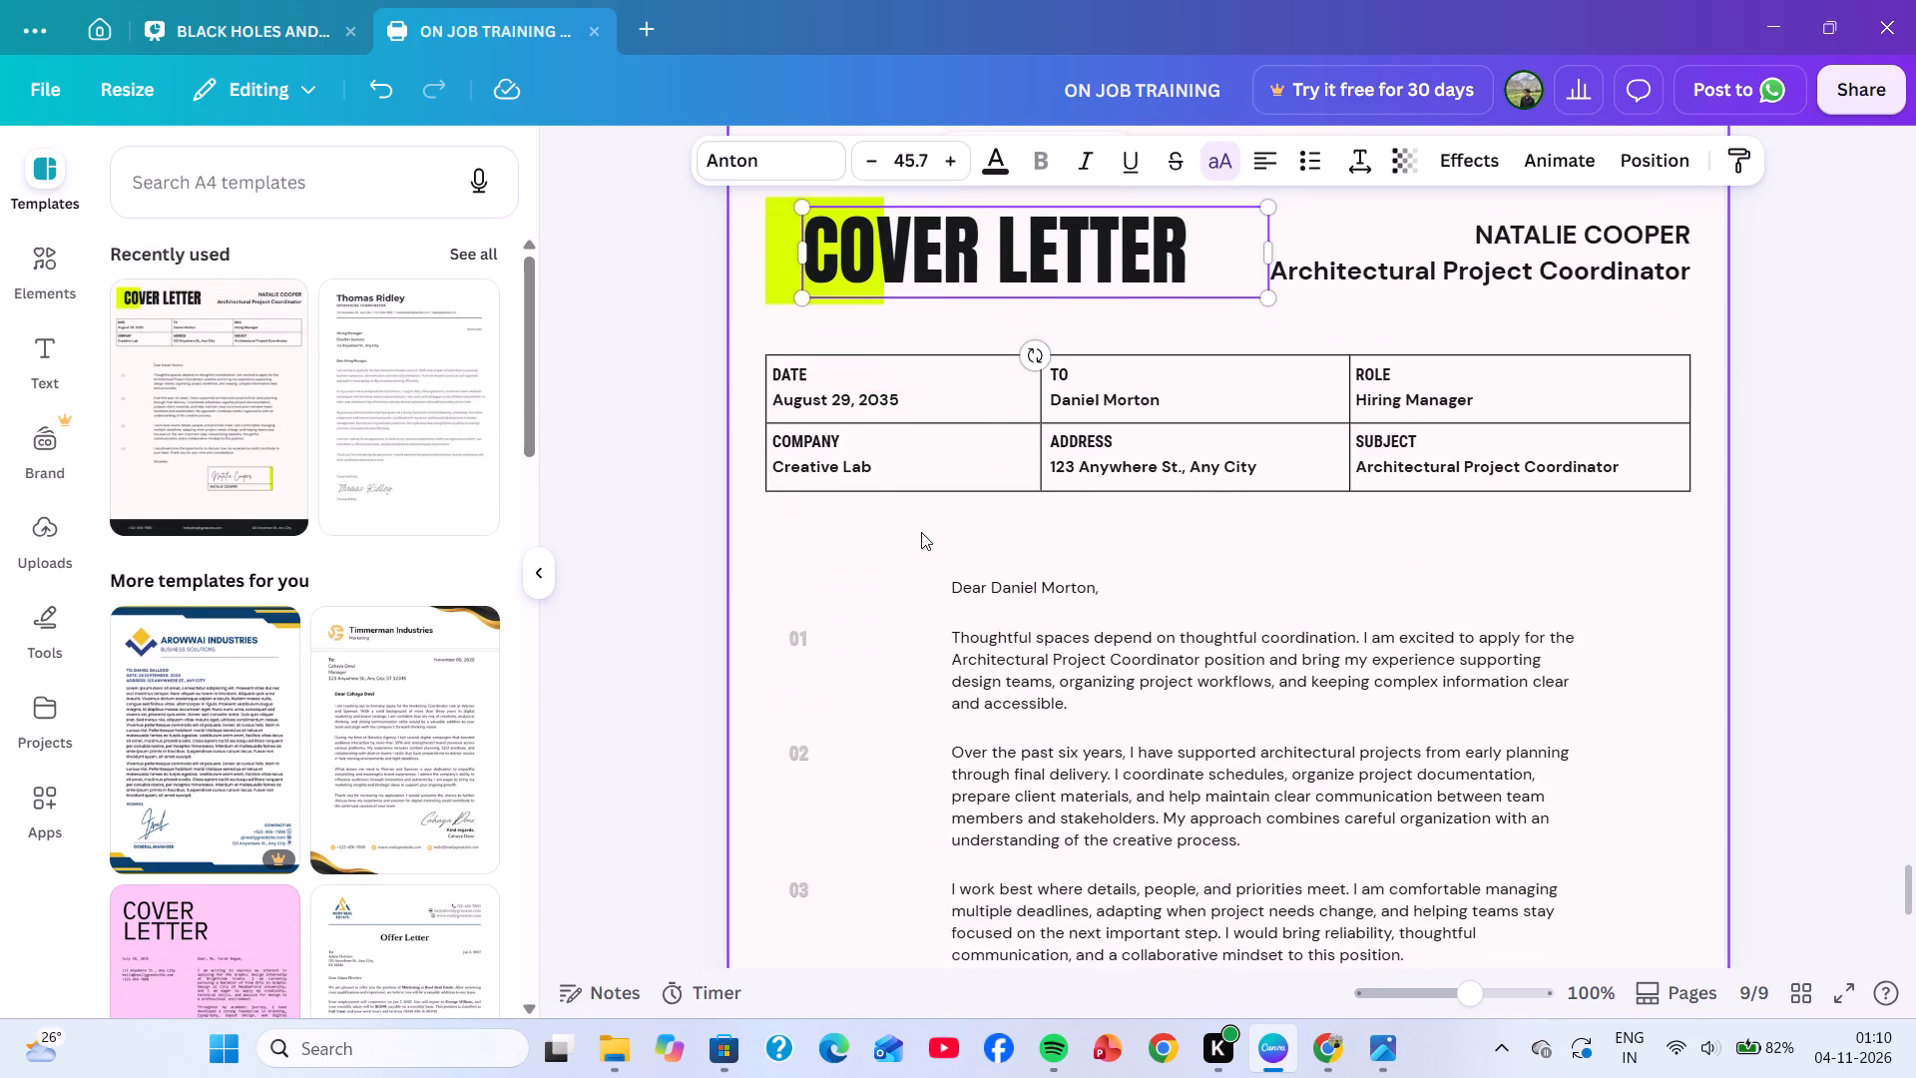
scroll(921, 532, "down", 5)
scroll(917, 530, "up", 3)
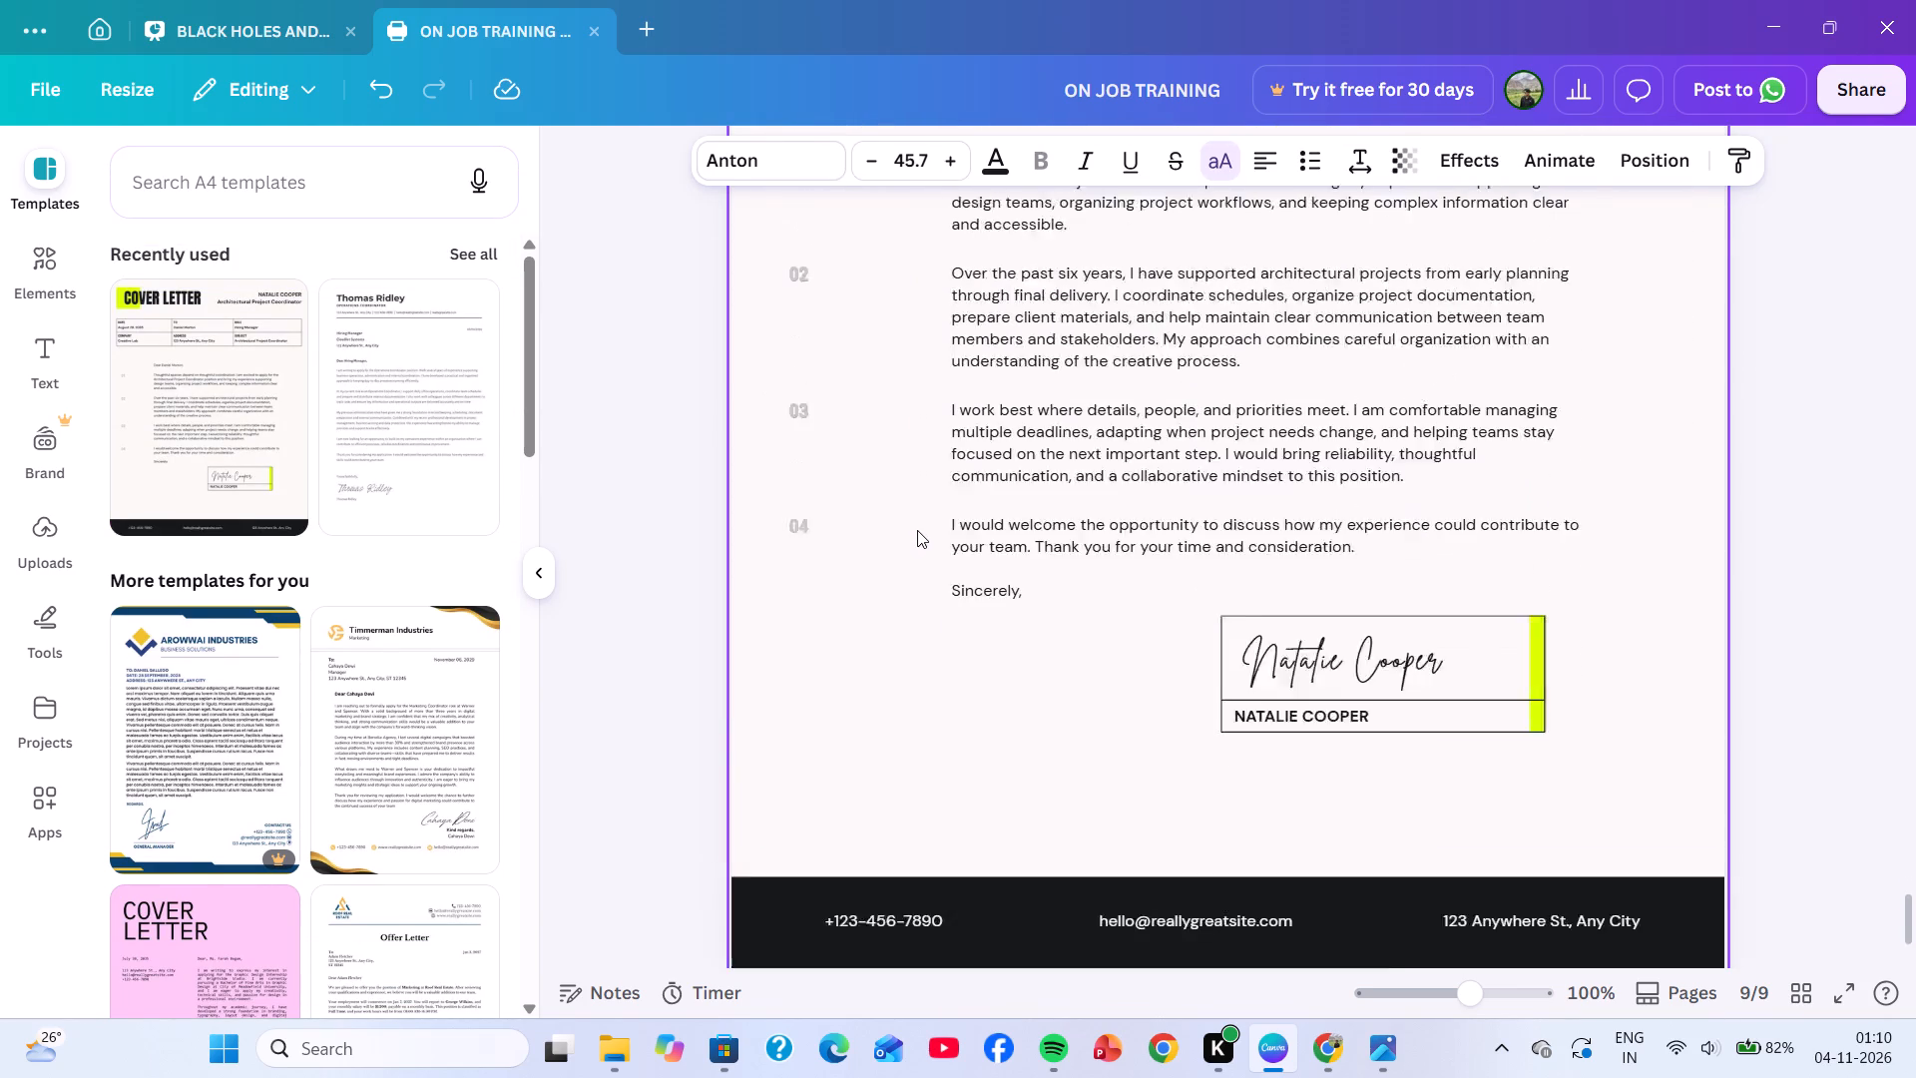
Review the template-based pages backwards from the cover letter on page 8 through the job application on page 7 to the student résumé on page 6.
scroll(917, 528, "up", 10)
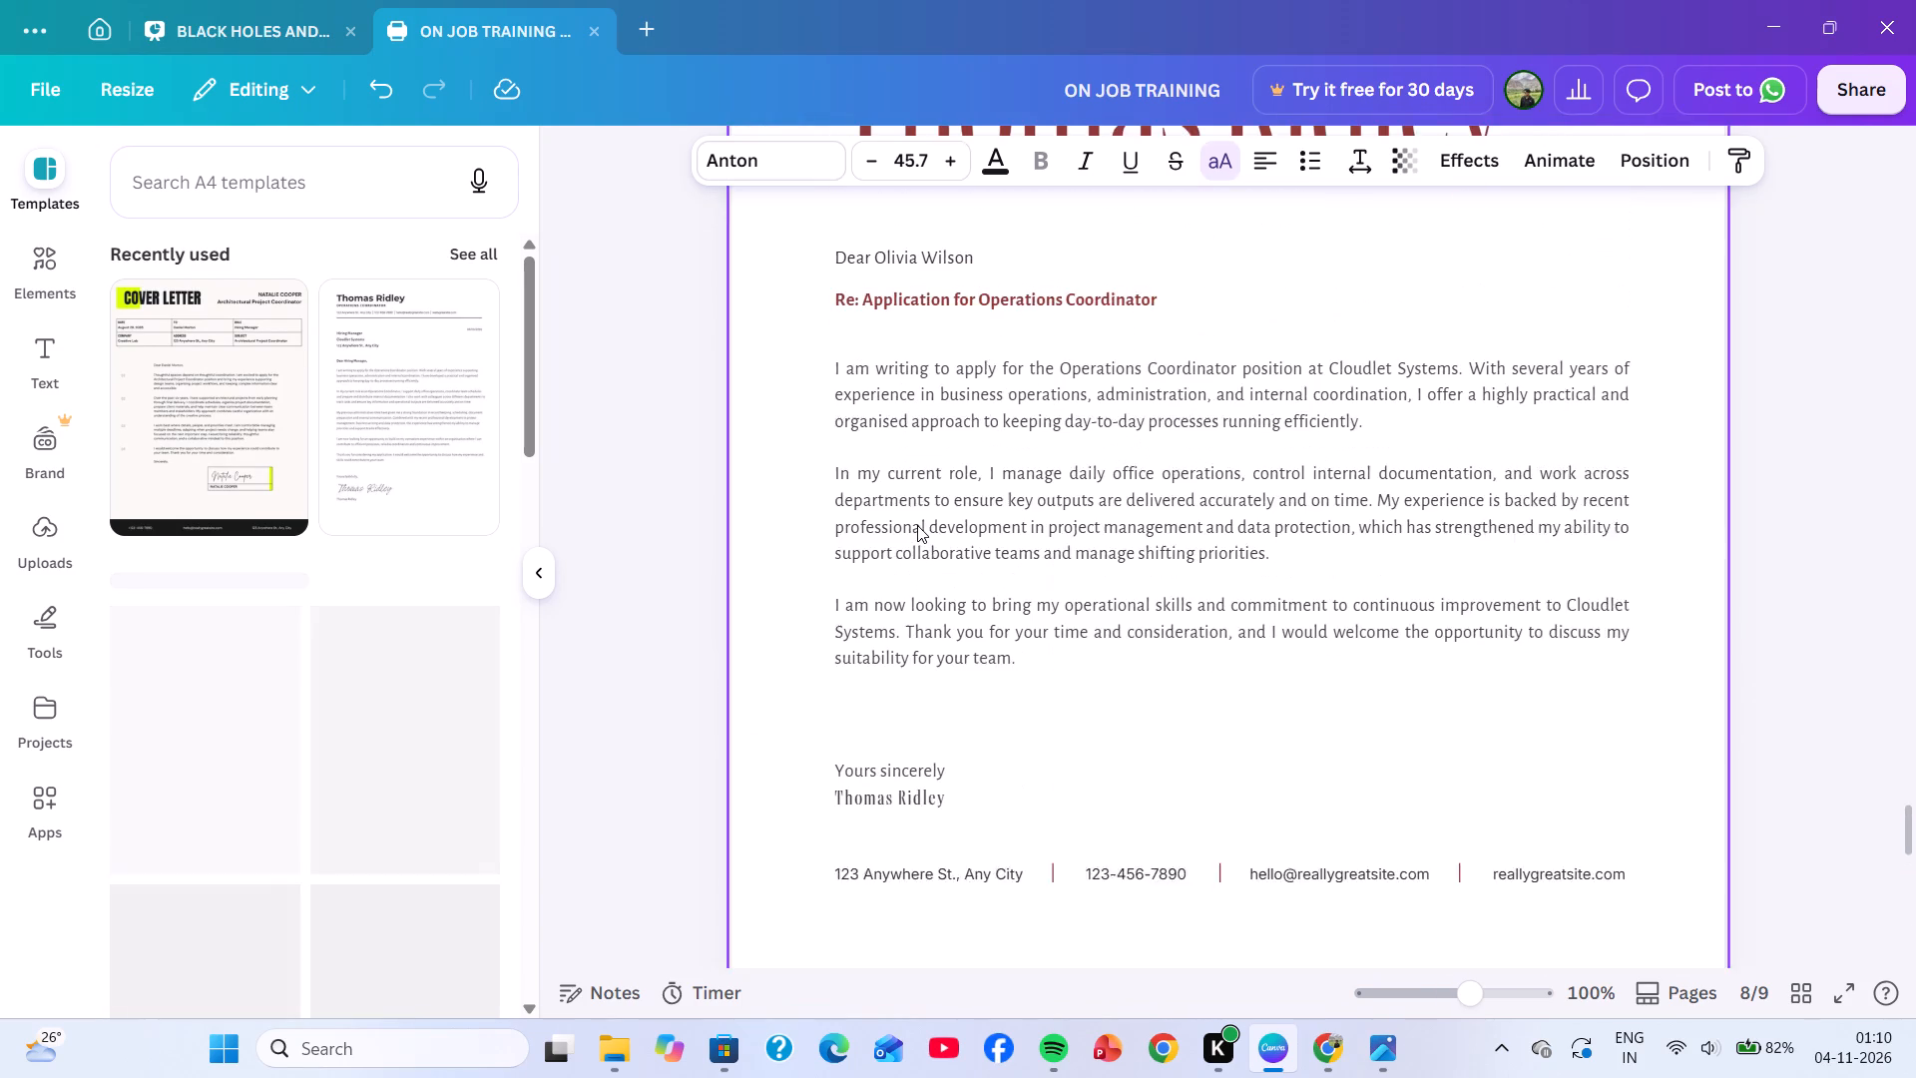
scroll(929, 501, "up", 3)
scroll(929, 501, "down", 2)
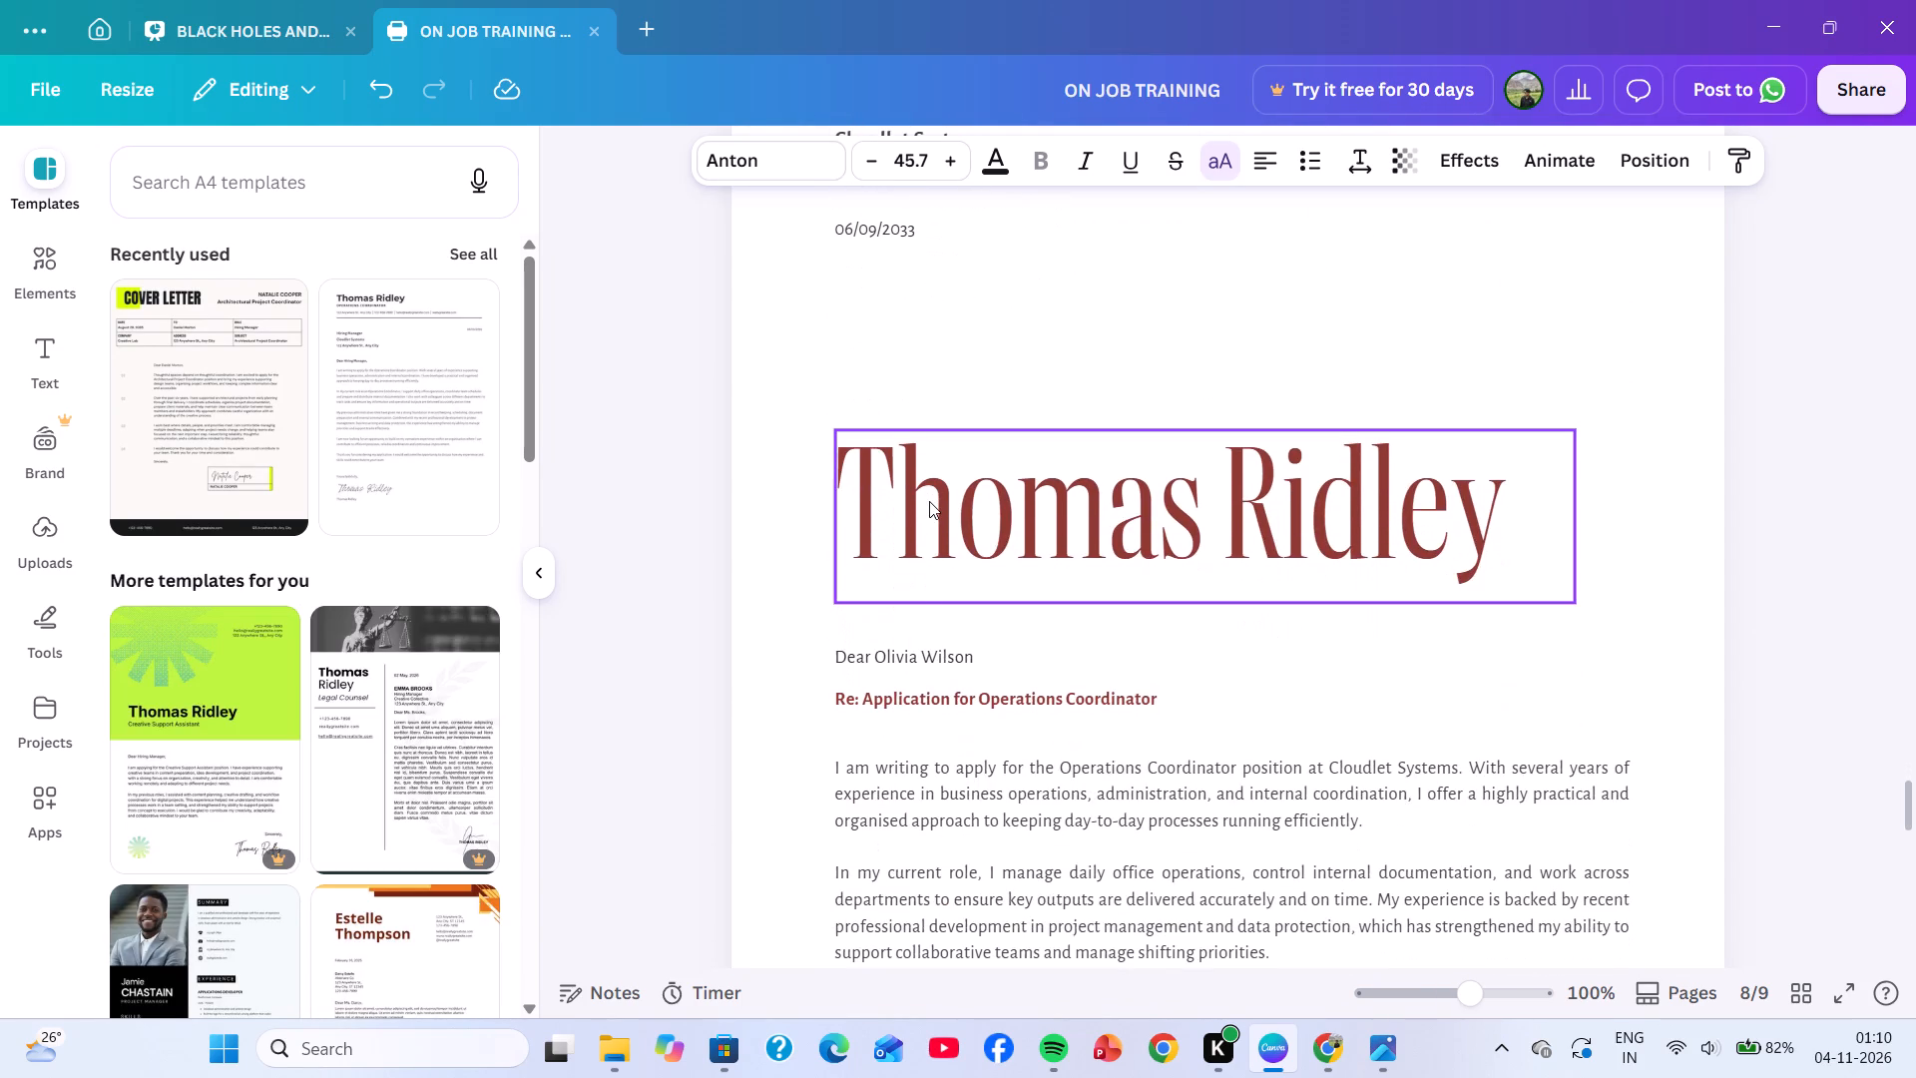
scroll(934, 483, "up", 3)
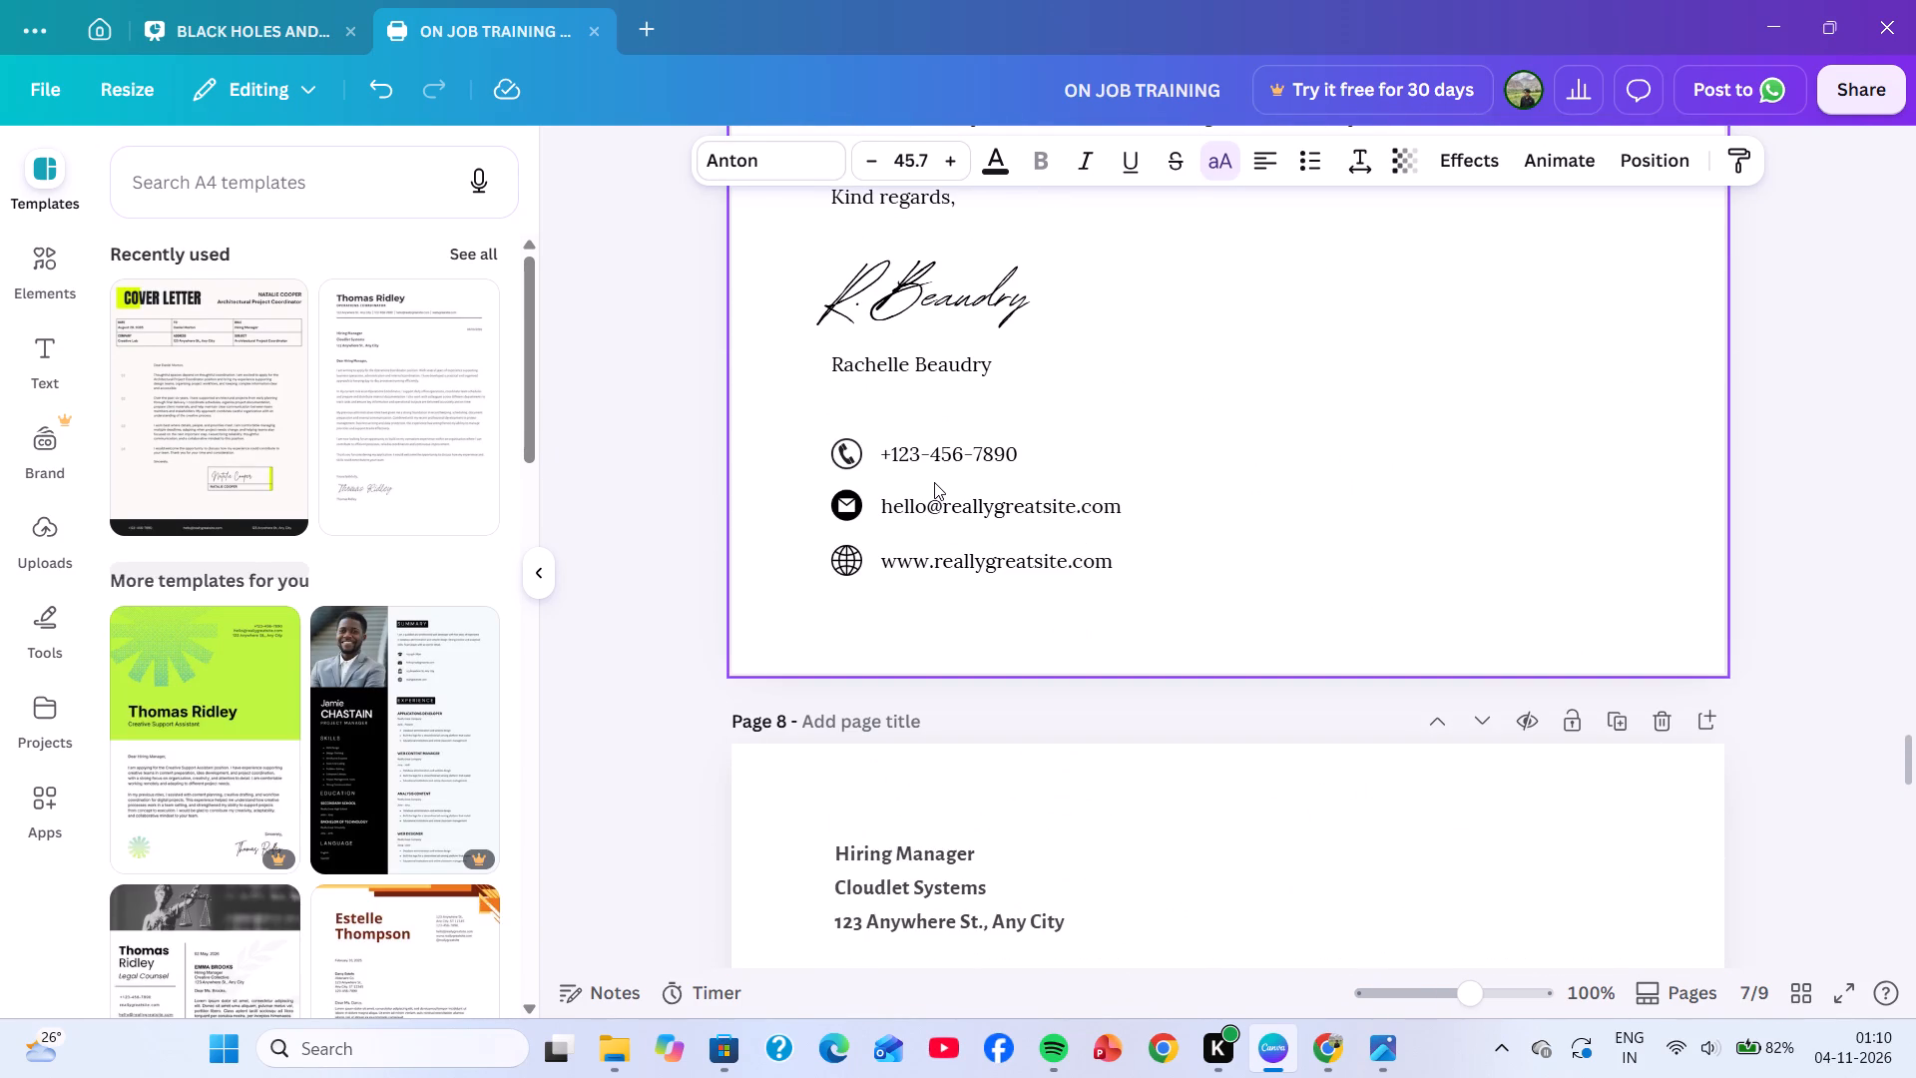
scroll(937, 475, "up", 3)
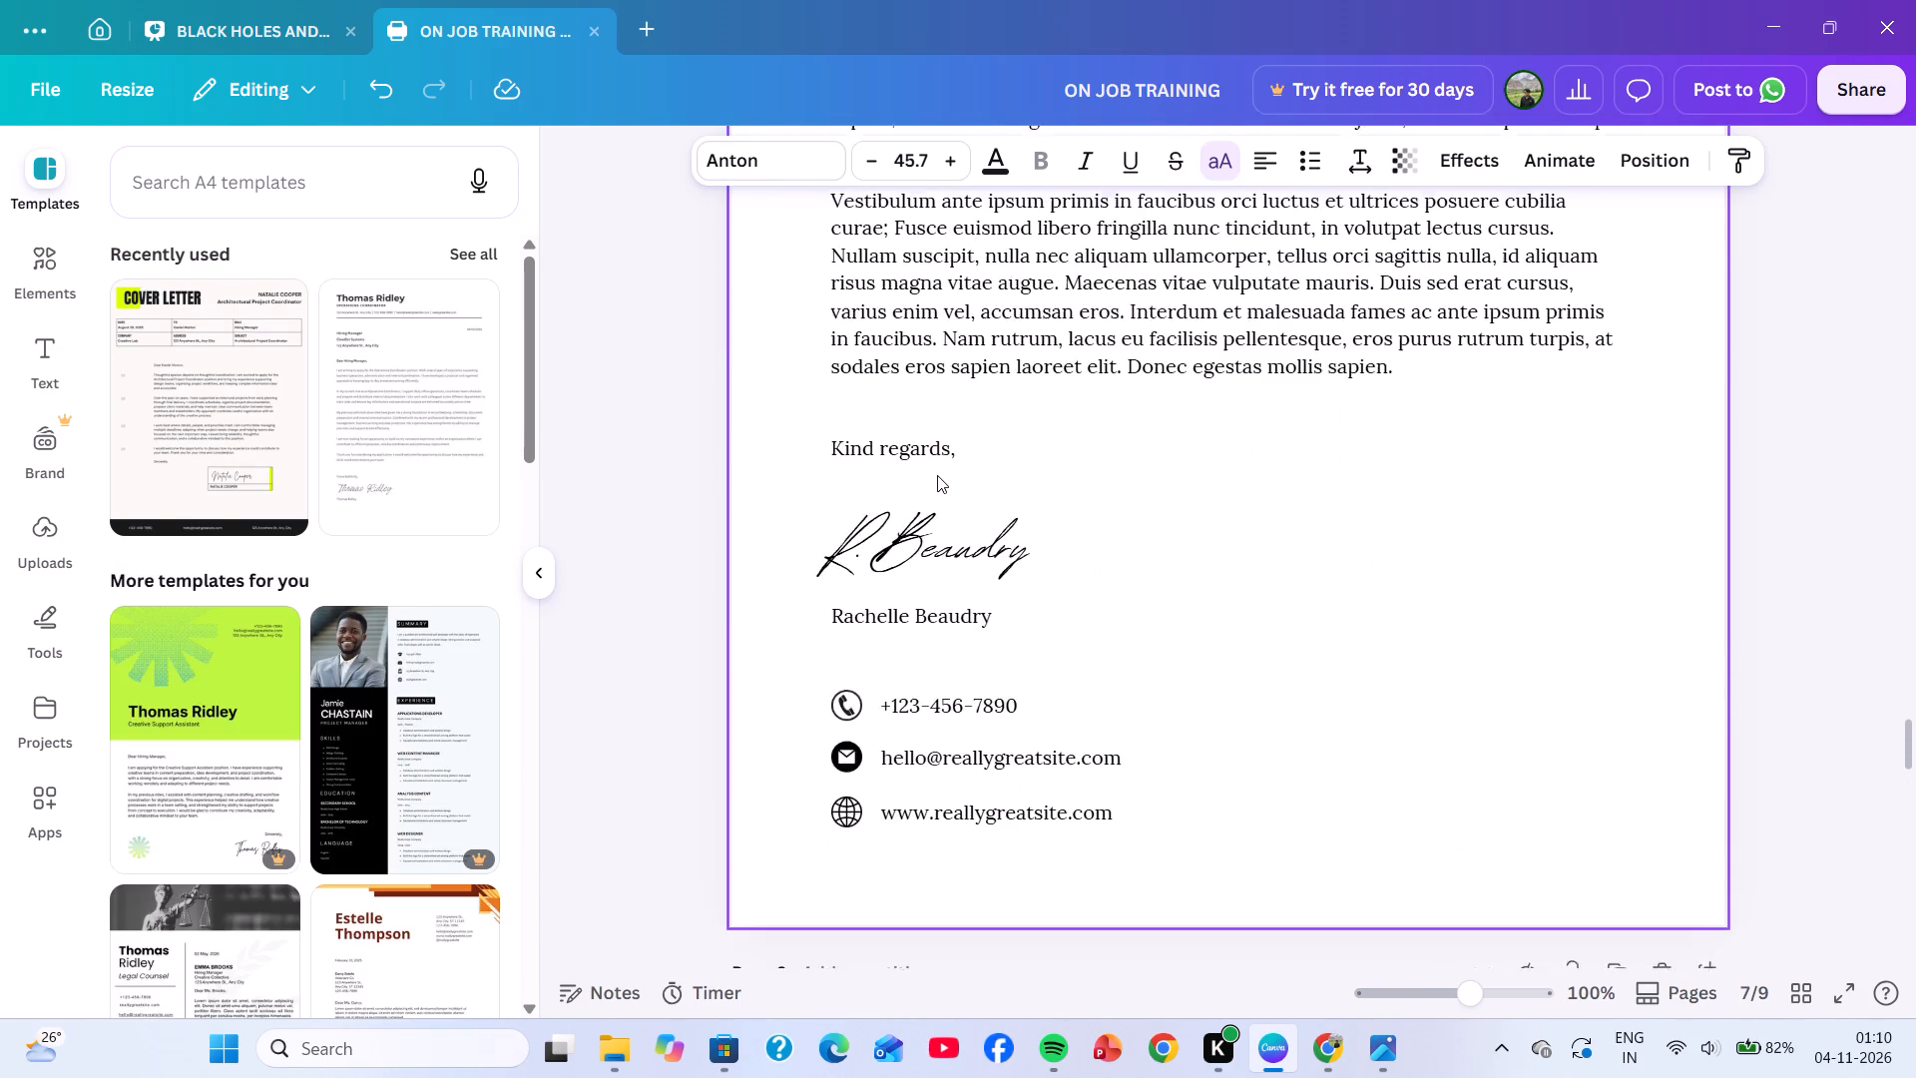
scroll(937, 475, "up", 3)
scroll(937, 475, "down", 1)
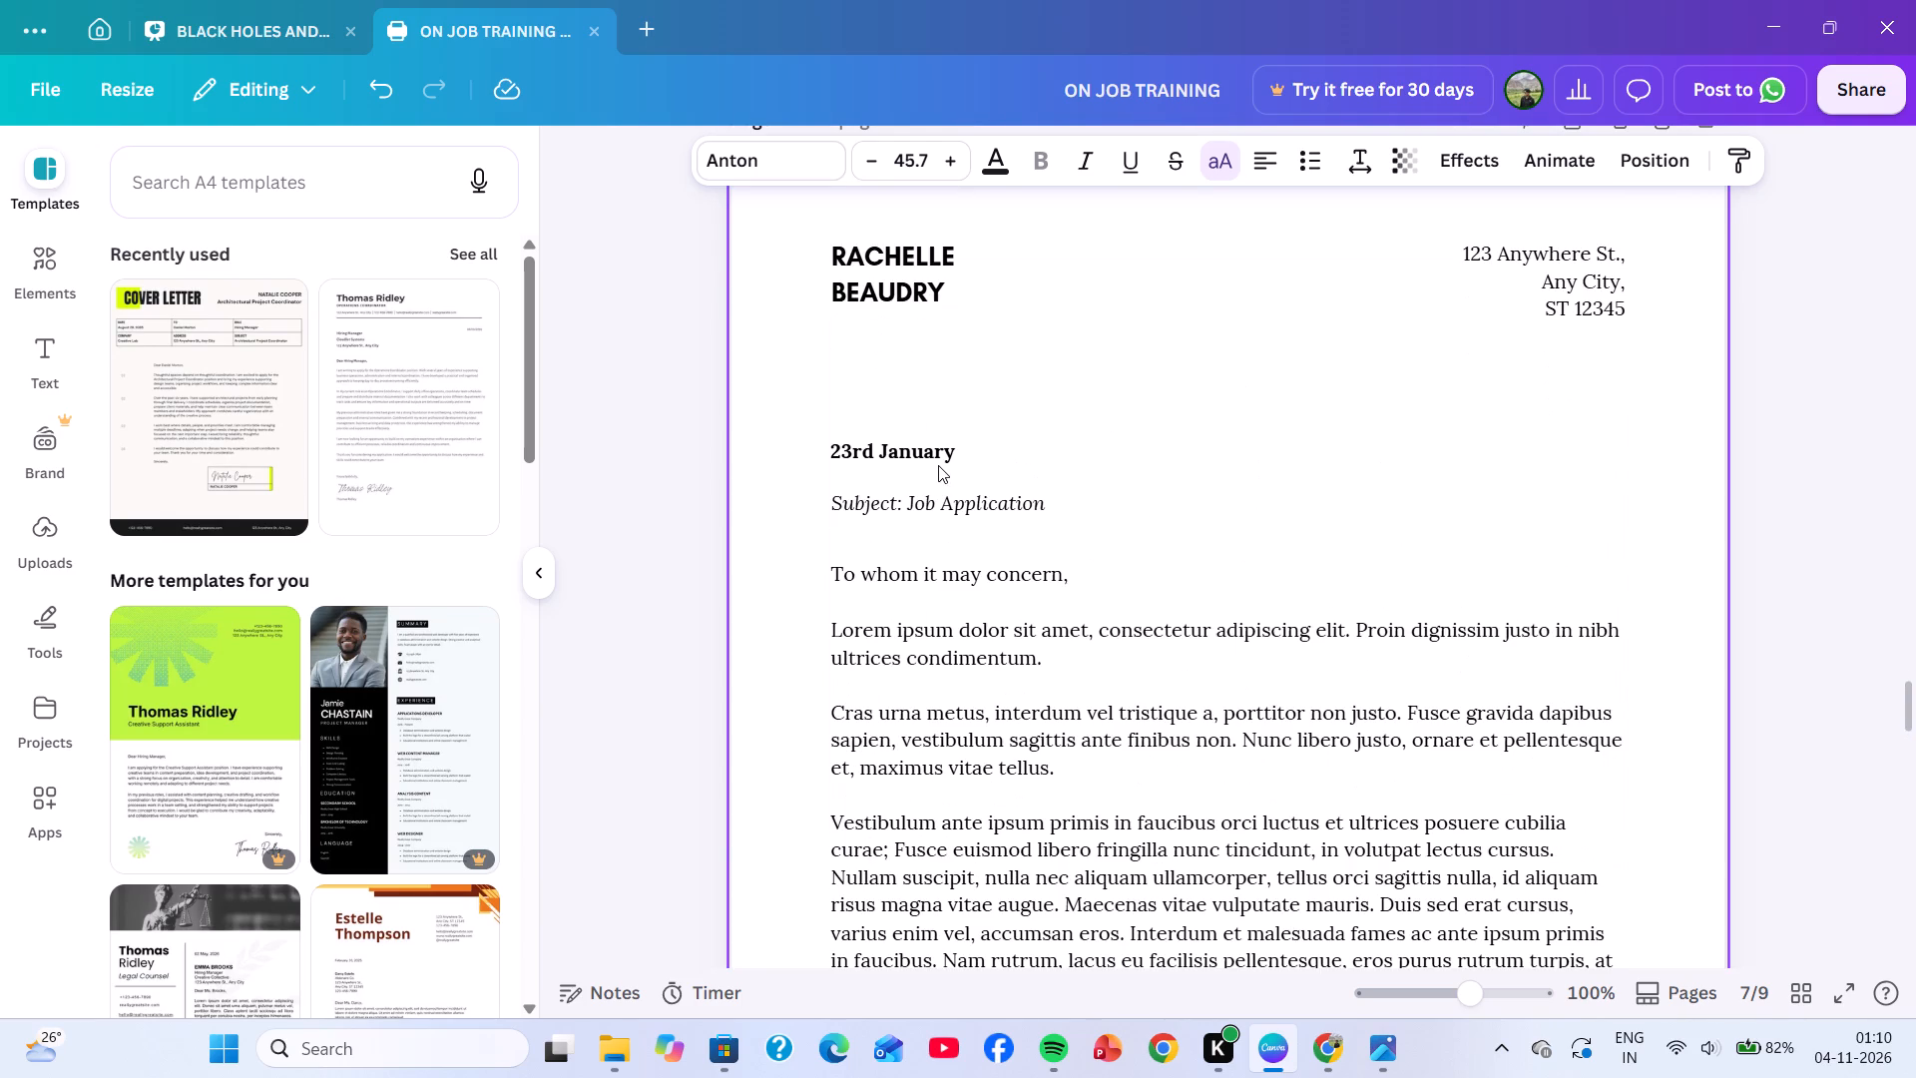
scroll(938, 465, "up", 6)
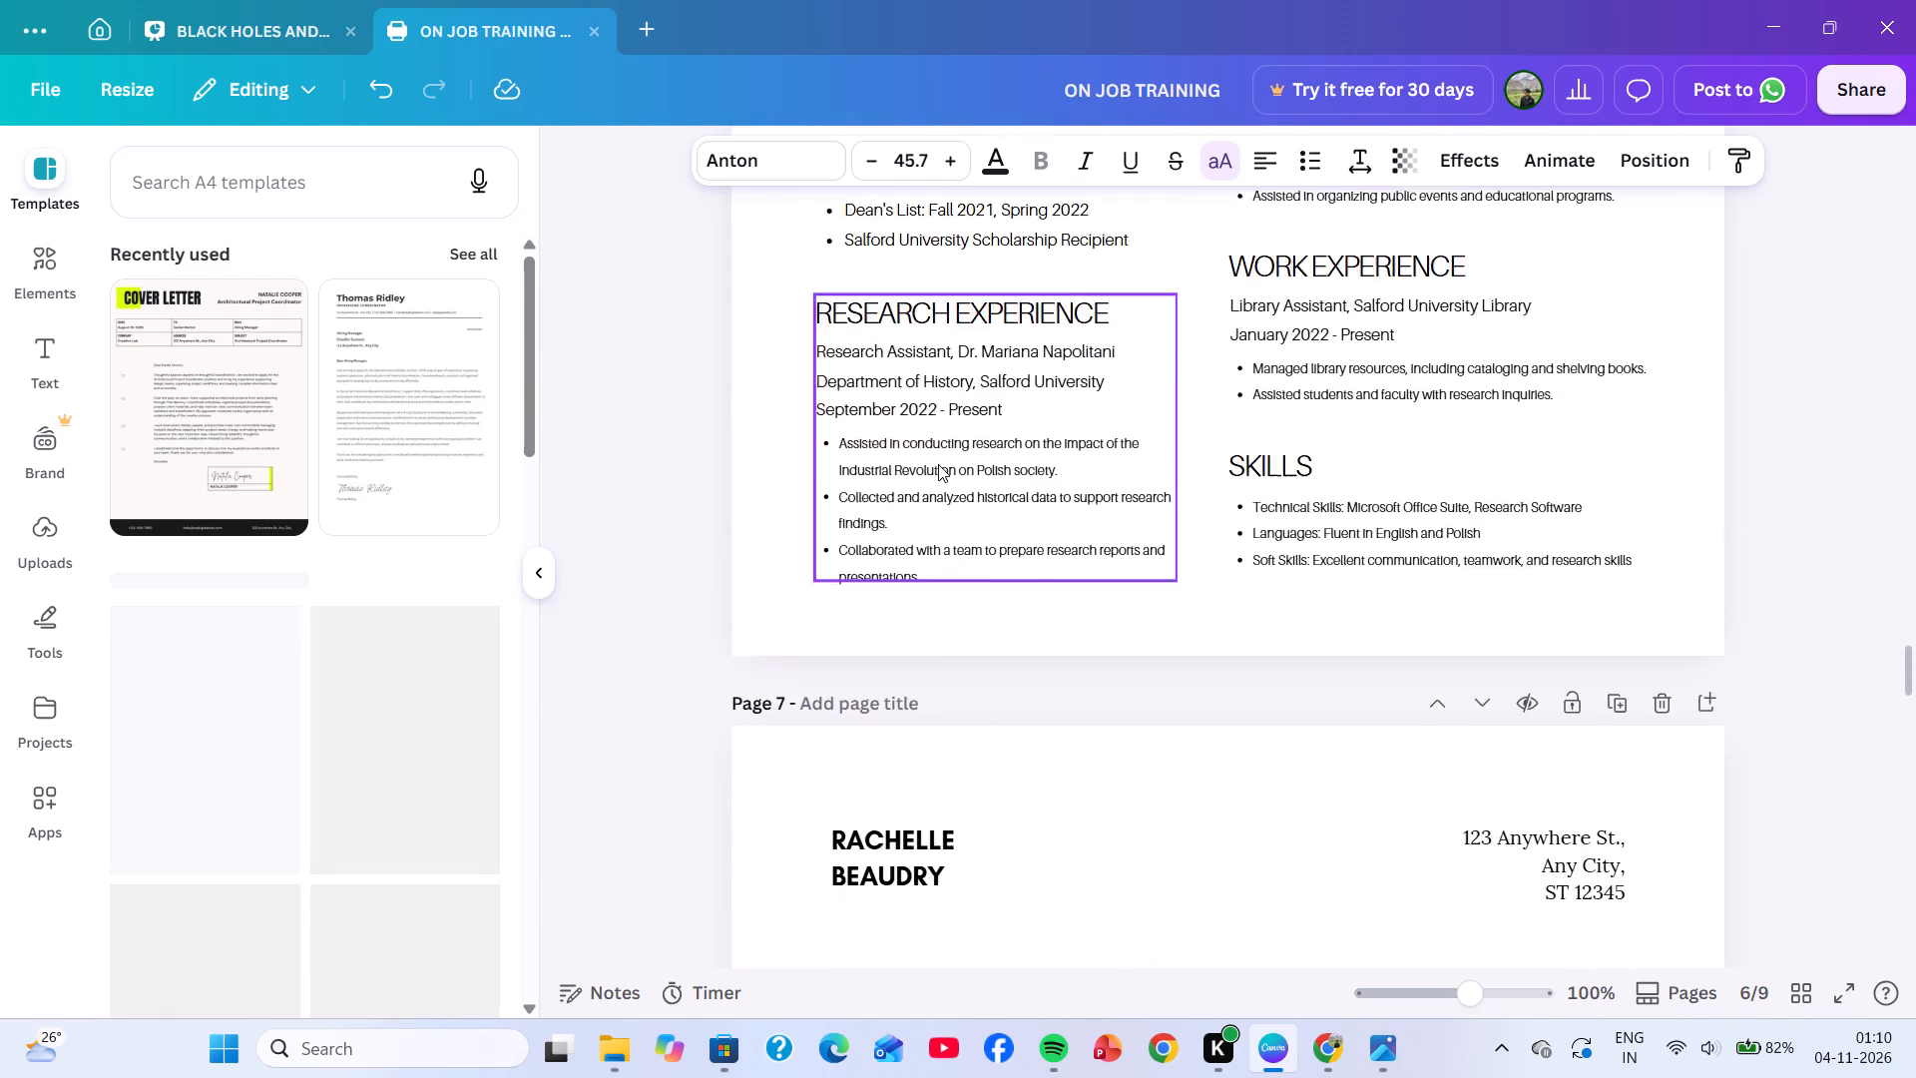
scroll(938, 463, "up", 3)
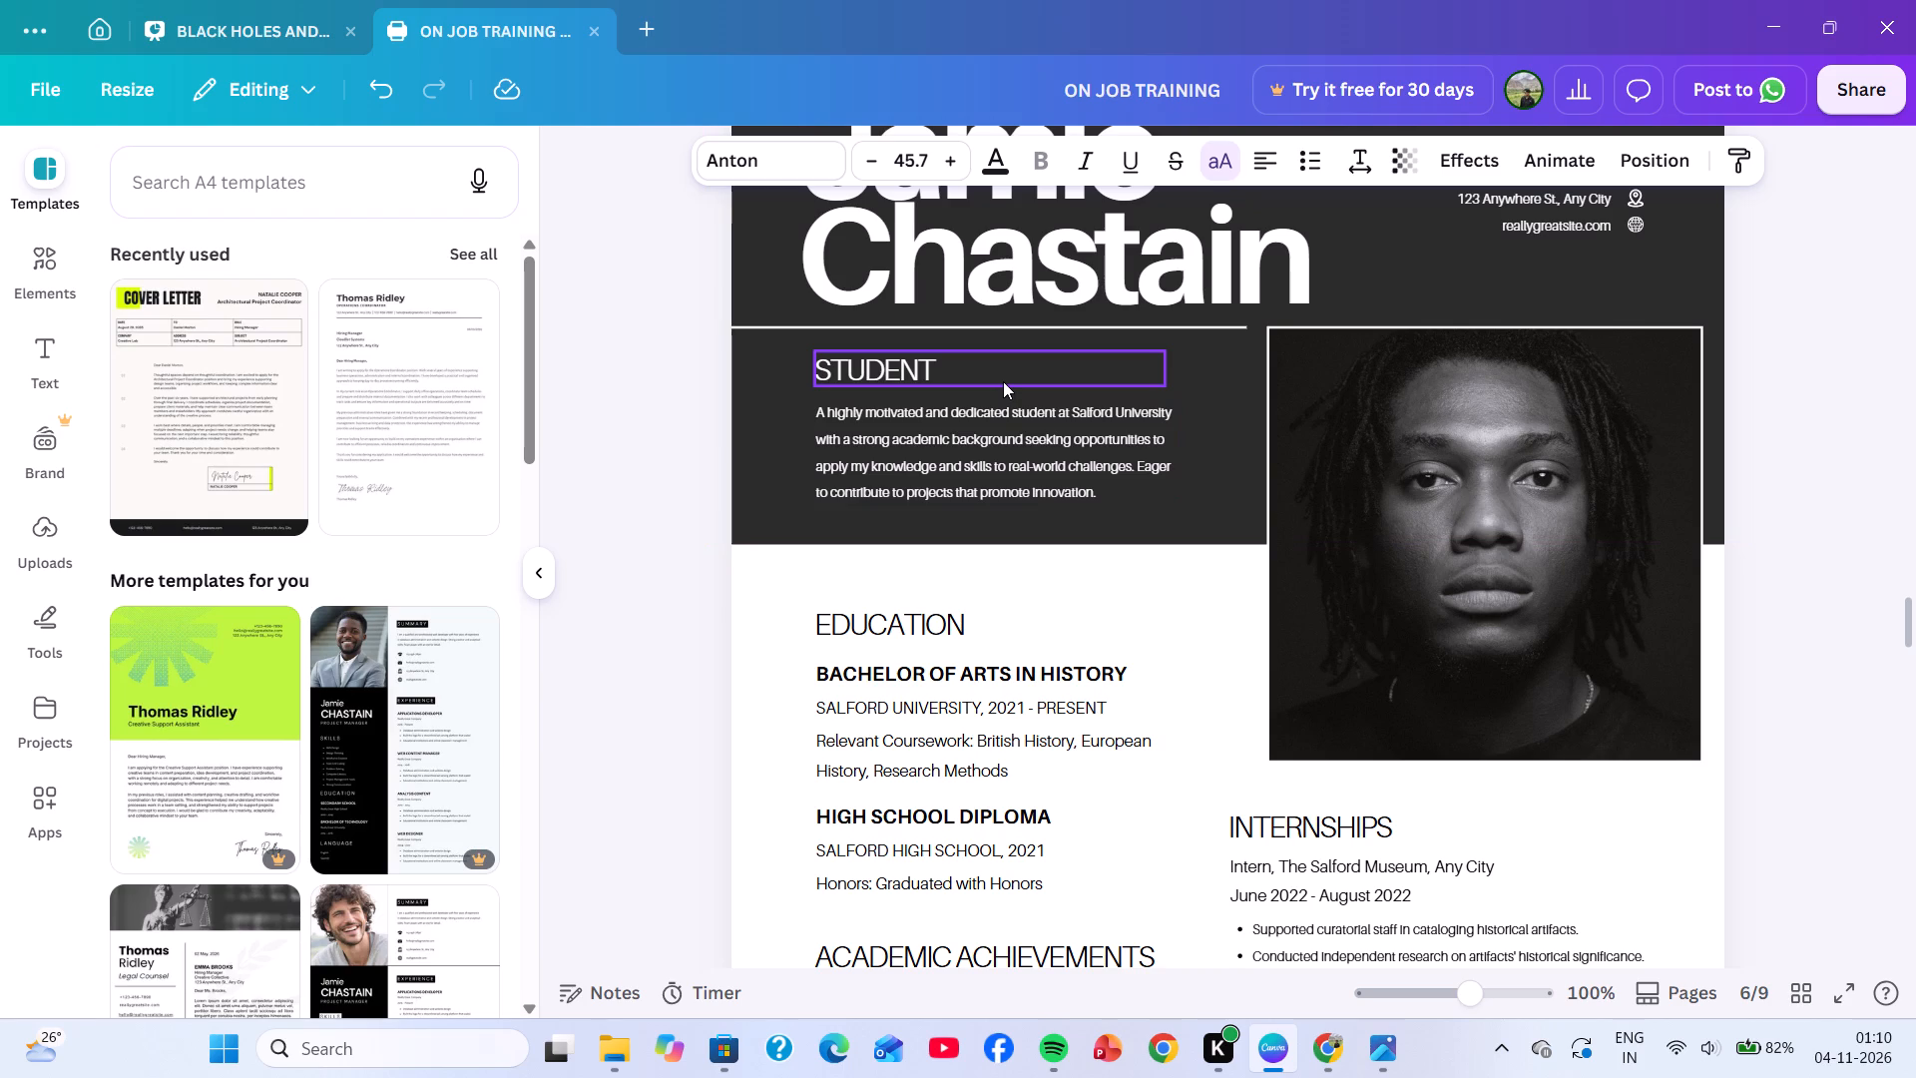
Review the earlier pages backwards, from the hotel internship letter on page 5 past the physics training page to the photographed request letter on page 2.
scroll(1003, 381, "up", 8)
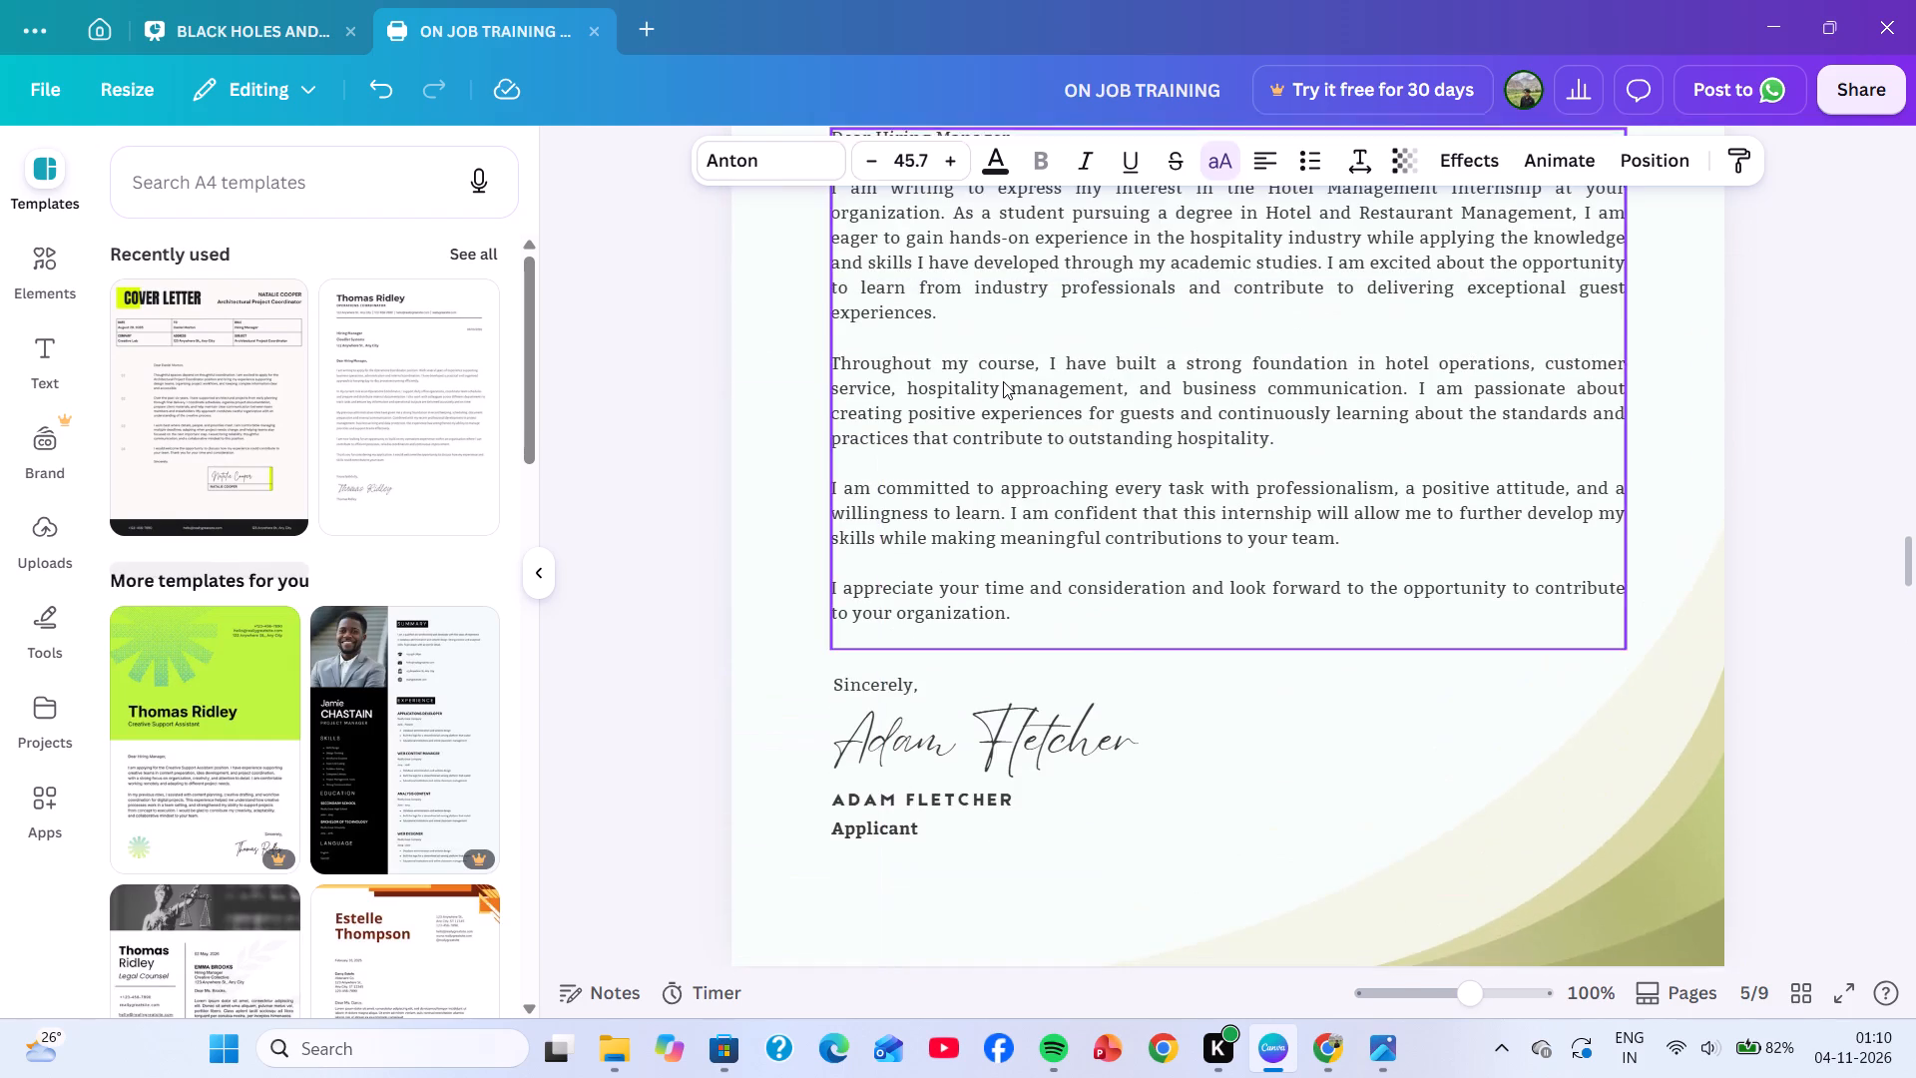
scroll(1003, 381, "up", 6)
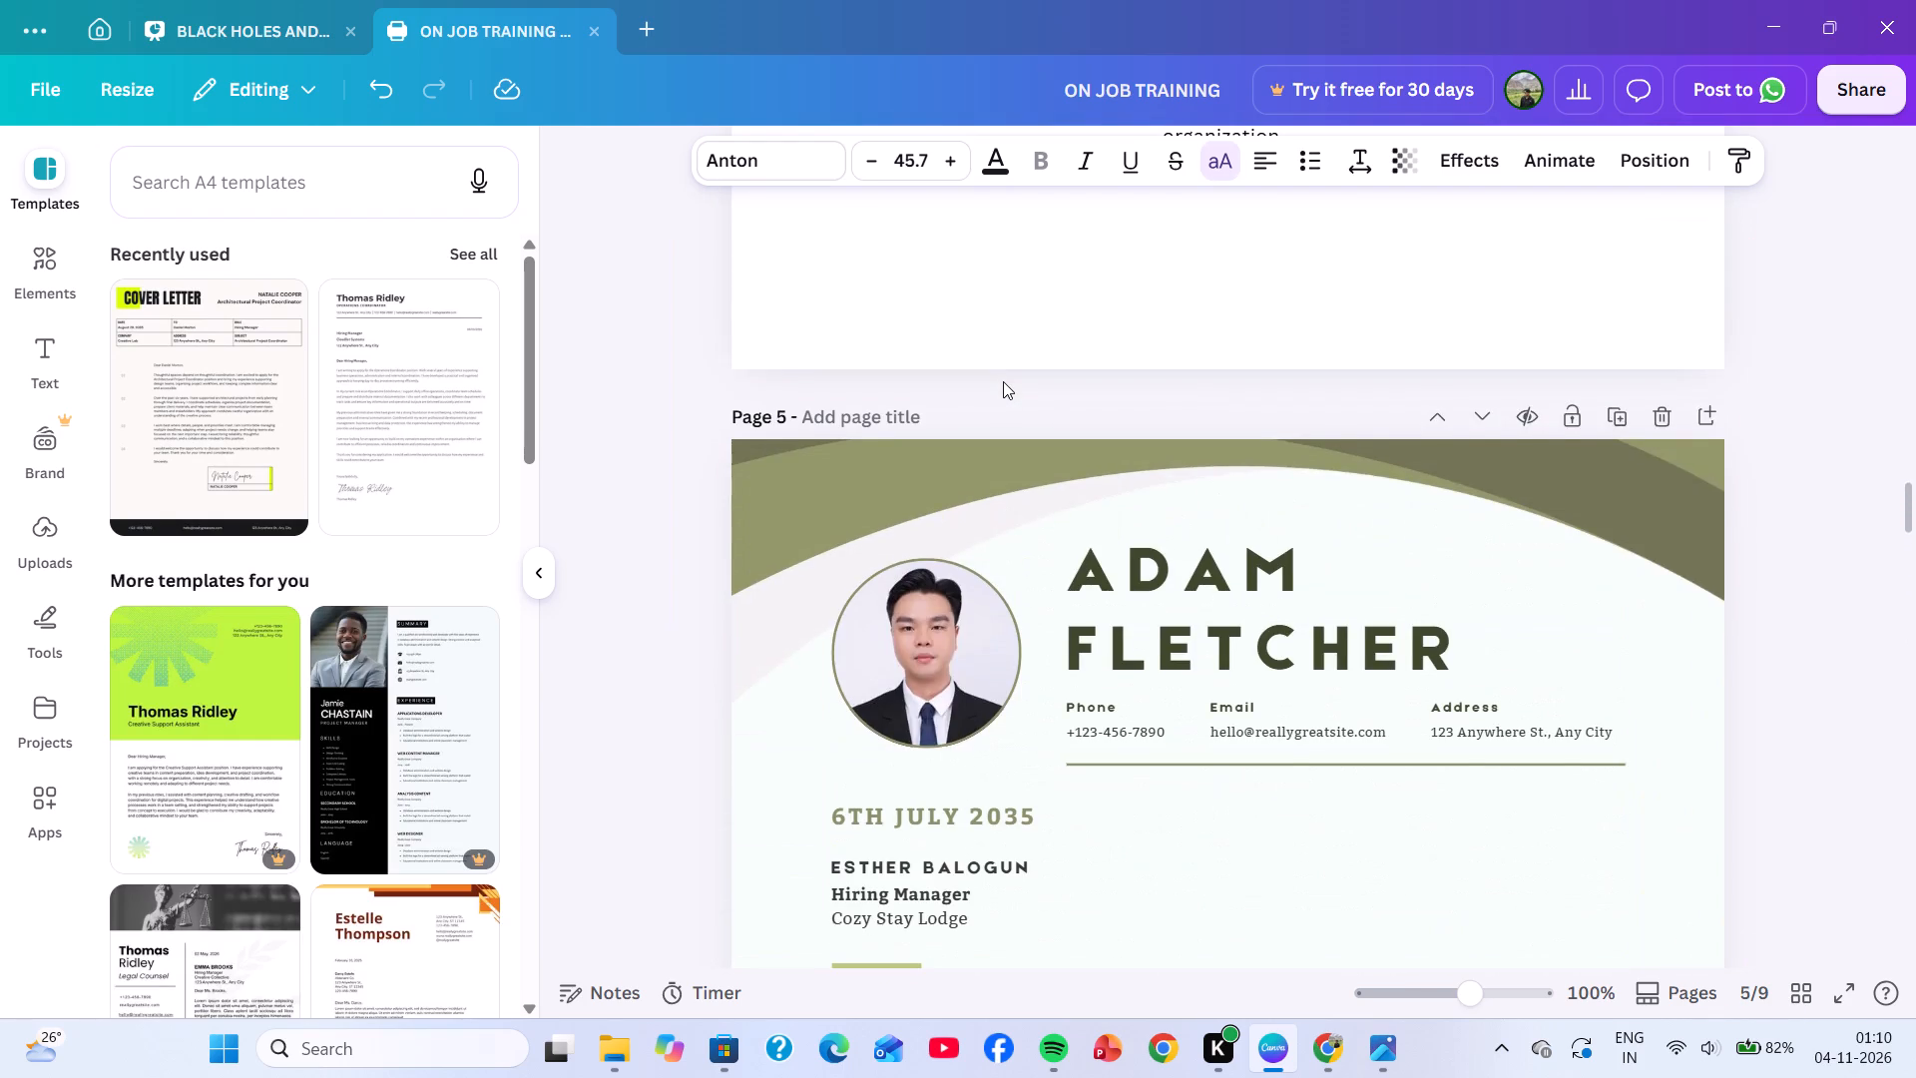
scroll(1003, 381, "down", 2)
left_click(989, 382)
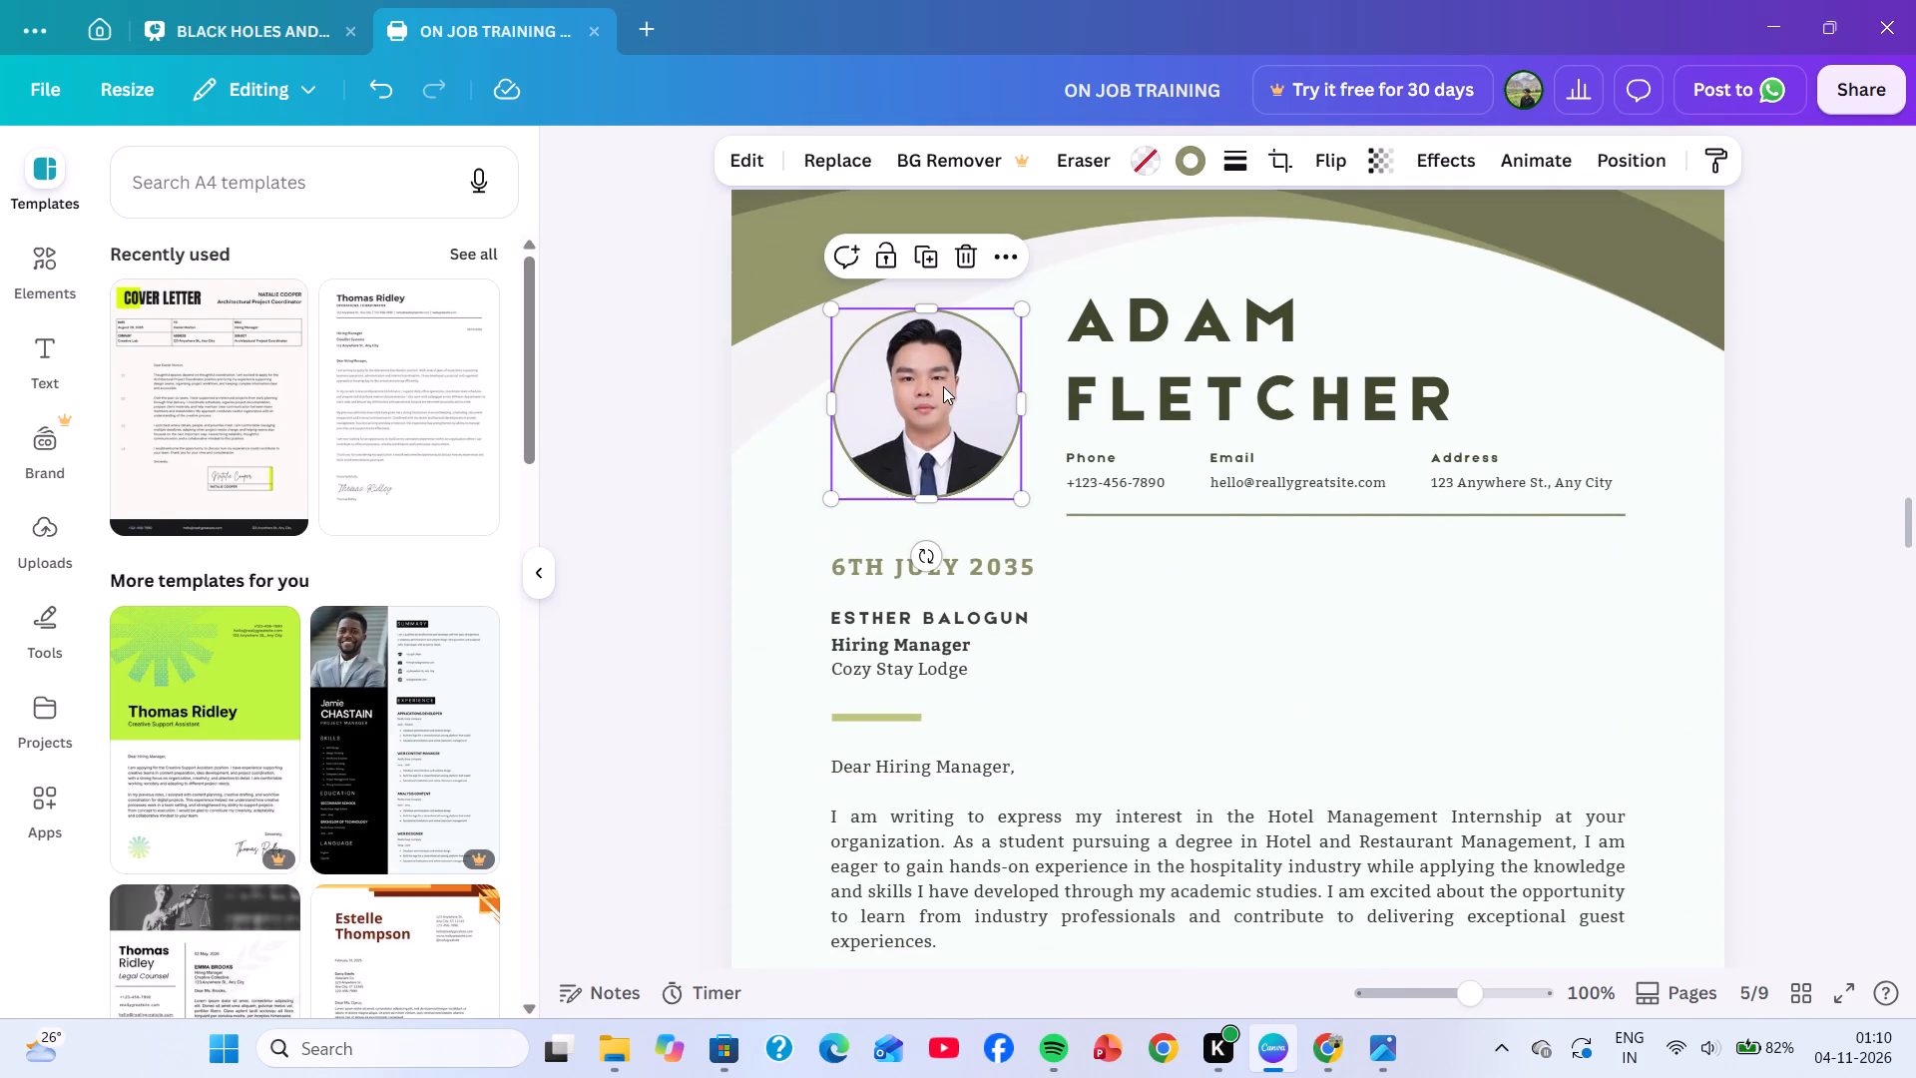
scroll(944, 382, "up", 10)
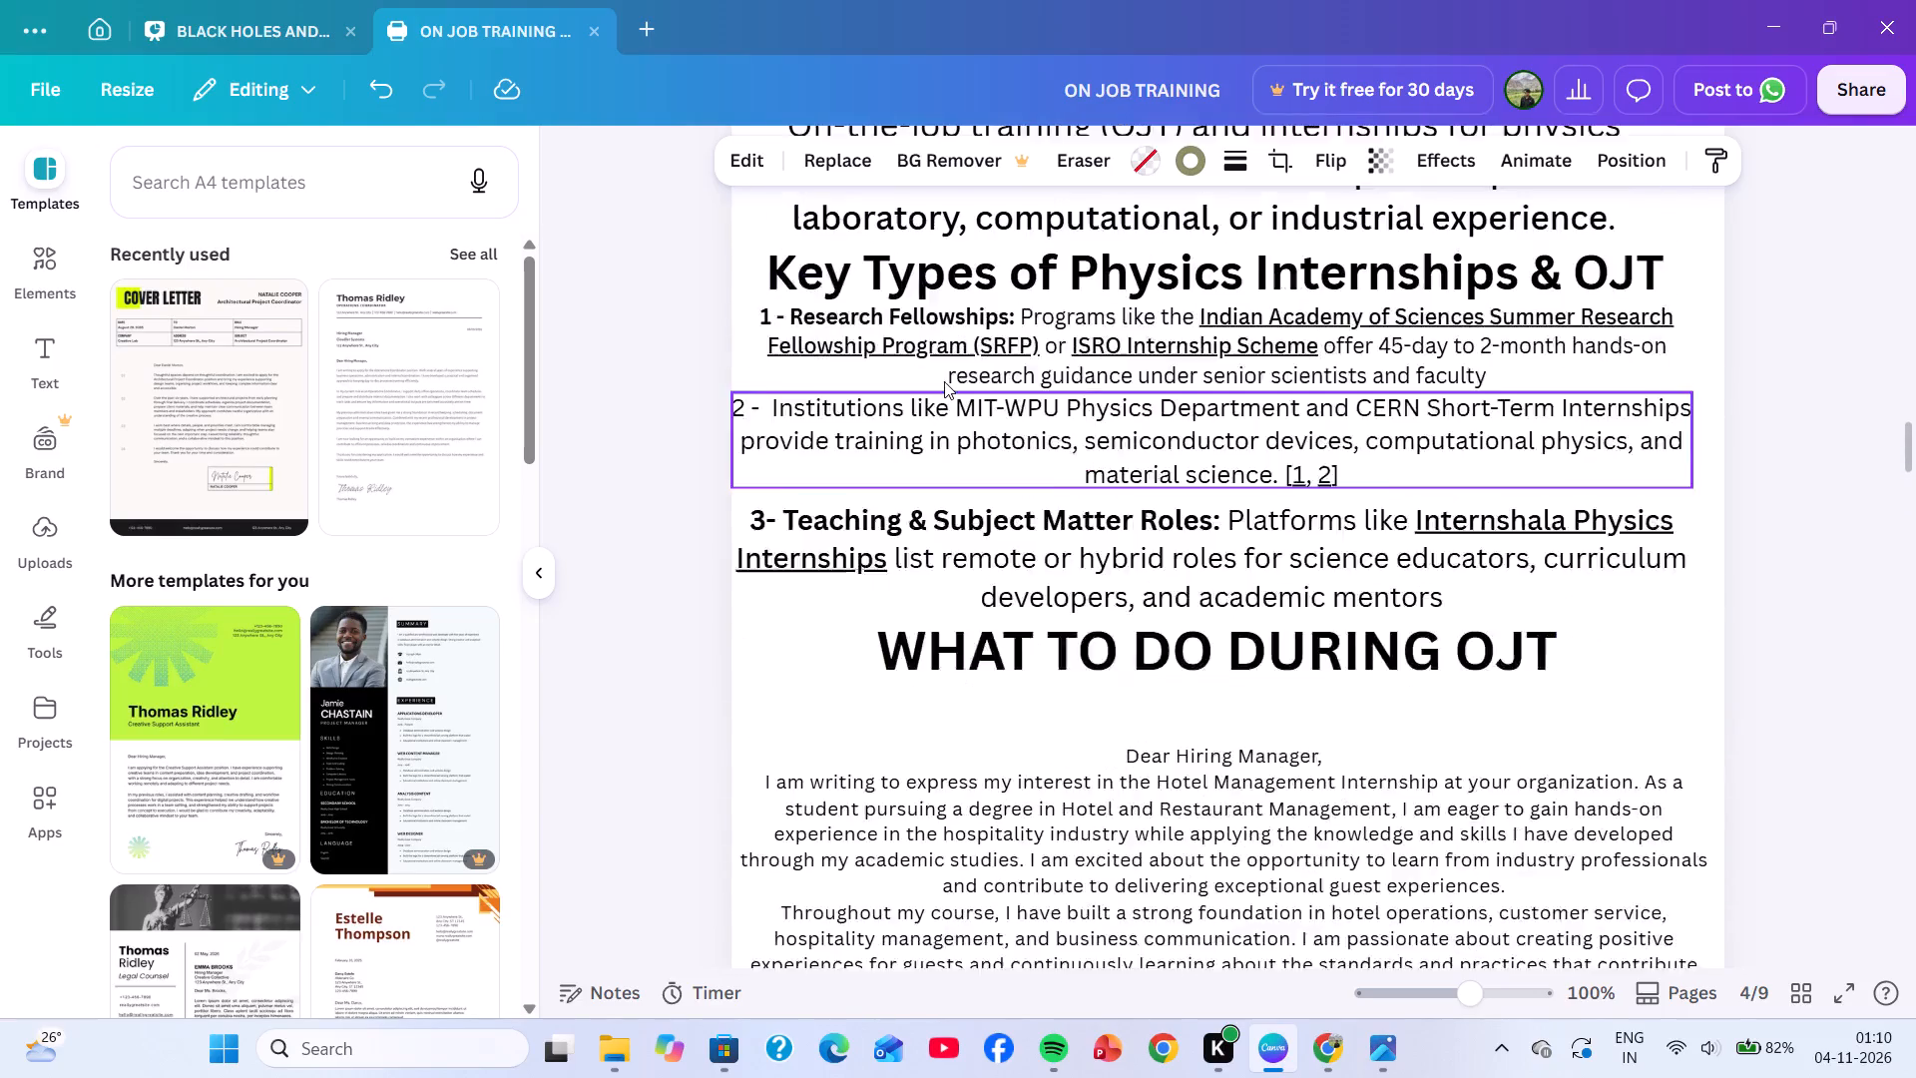
scroll(944, 381, "up", 17)
scroll(944, 380, "up", 9)
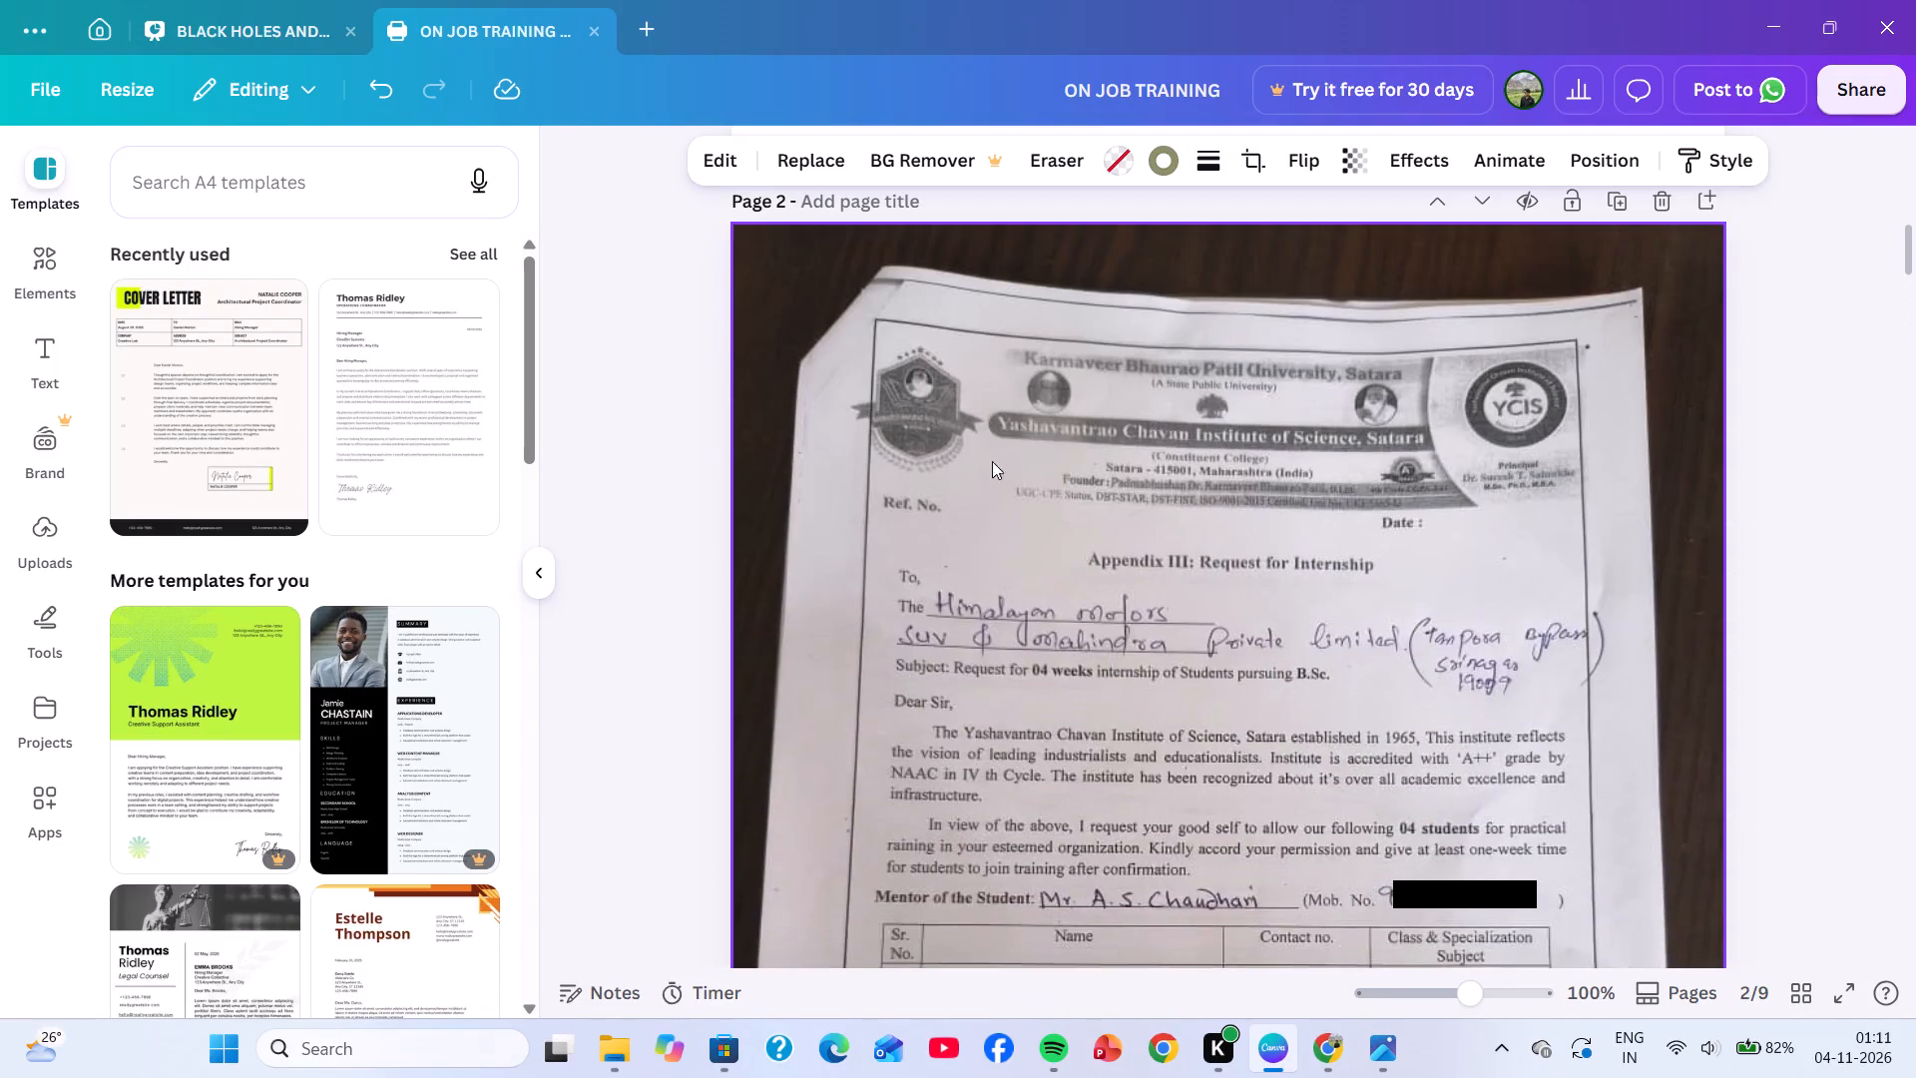